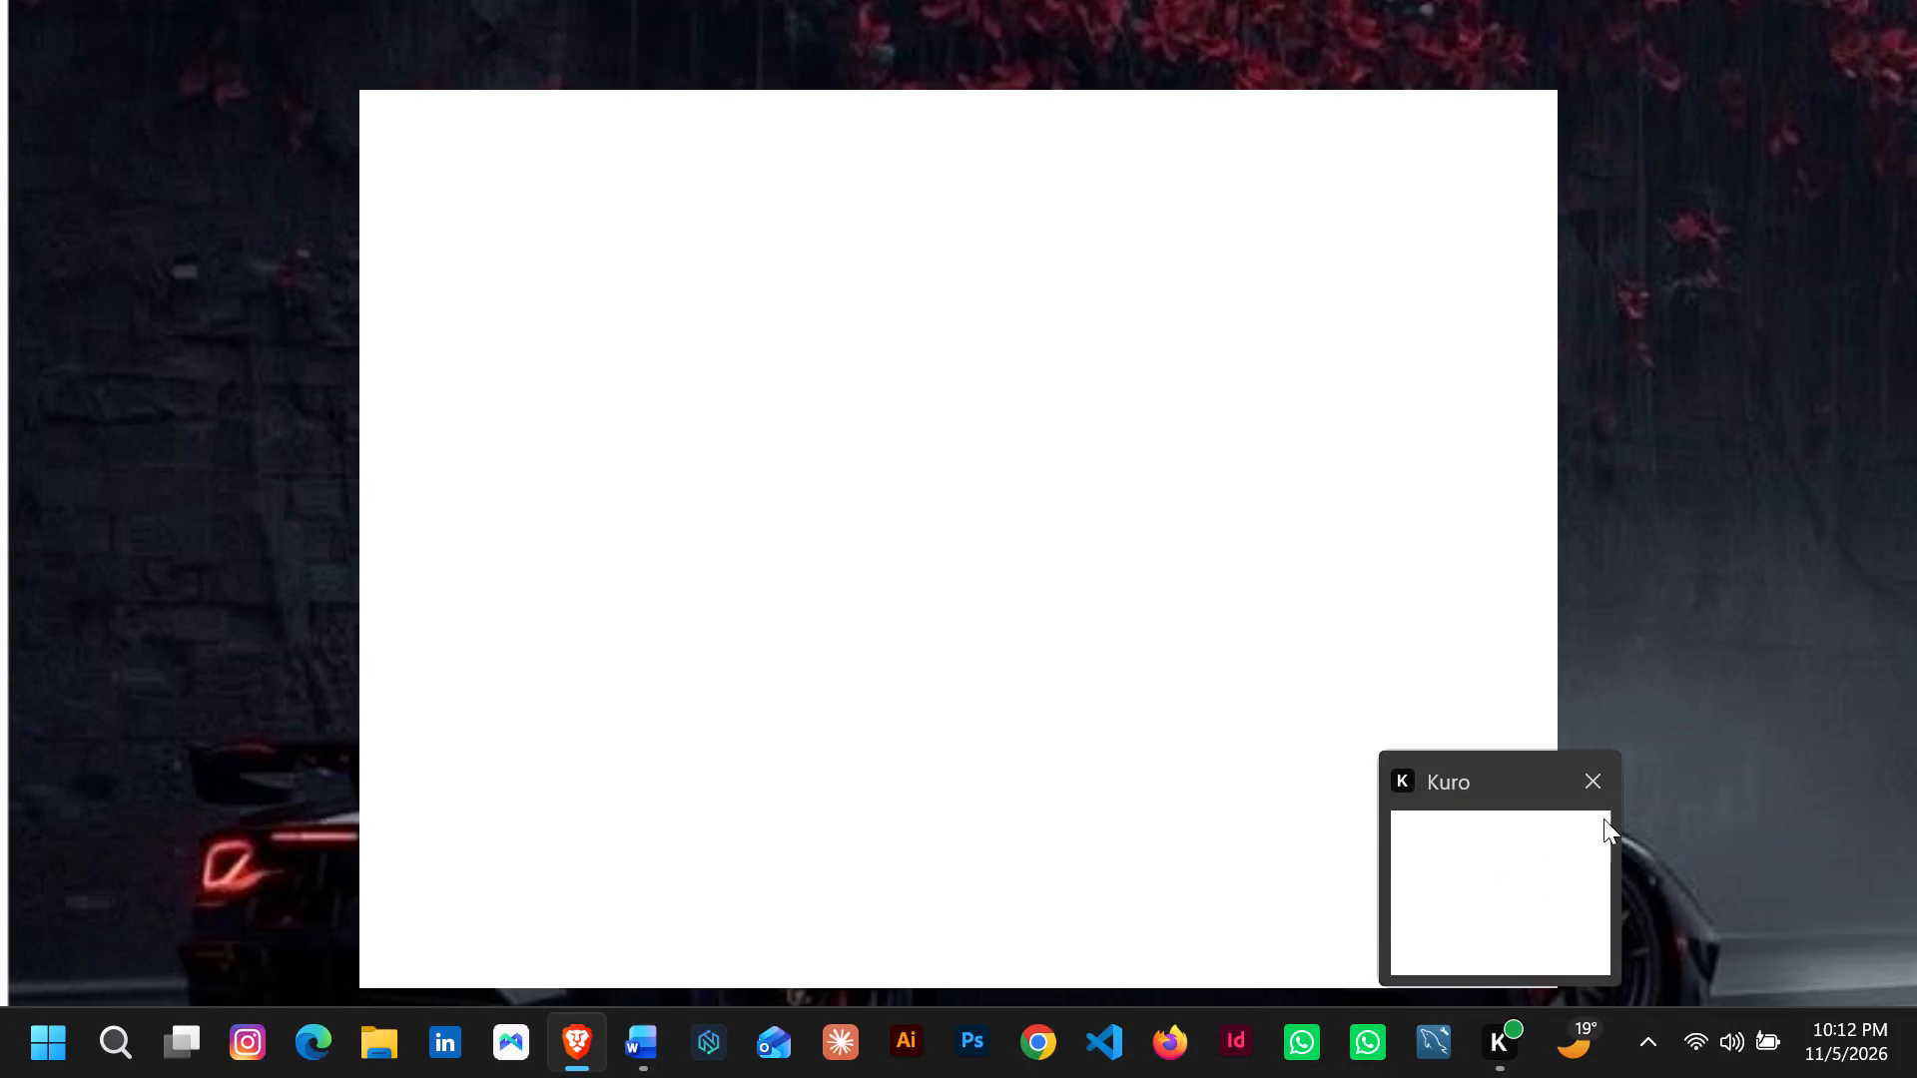
Close the Kuro window.
left_click(1608, 777)
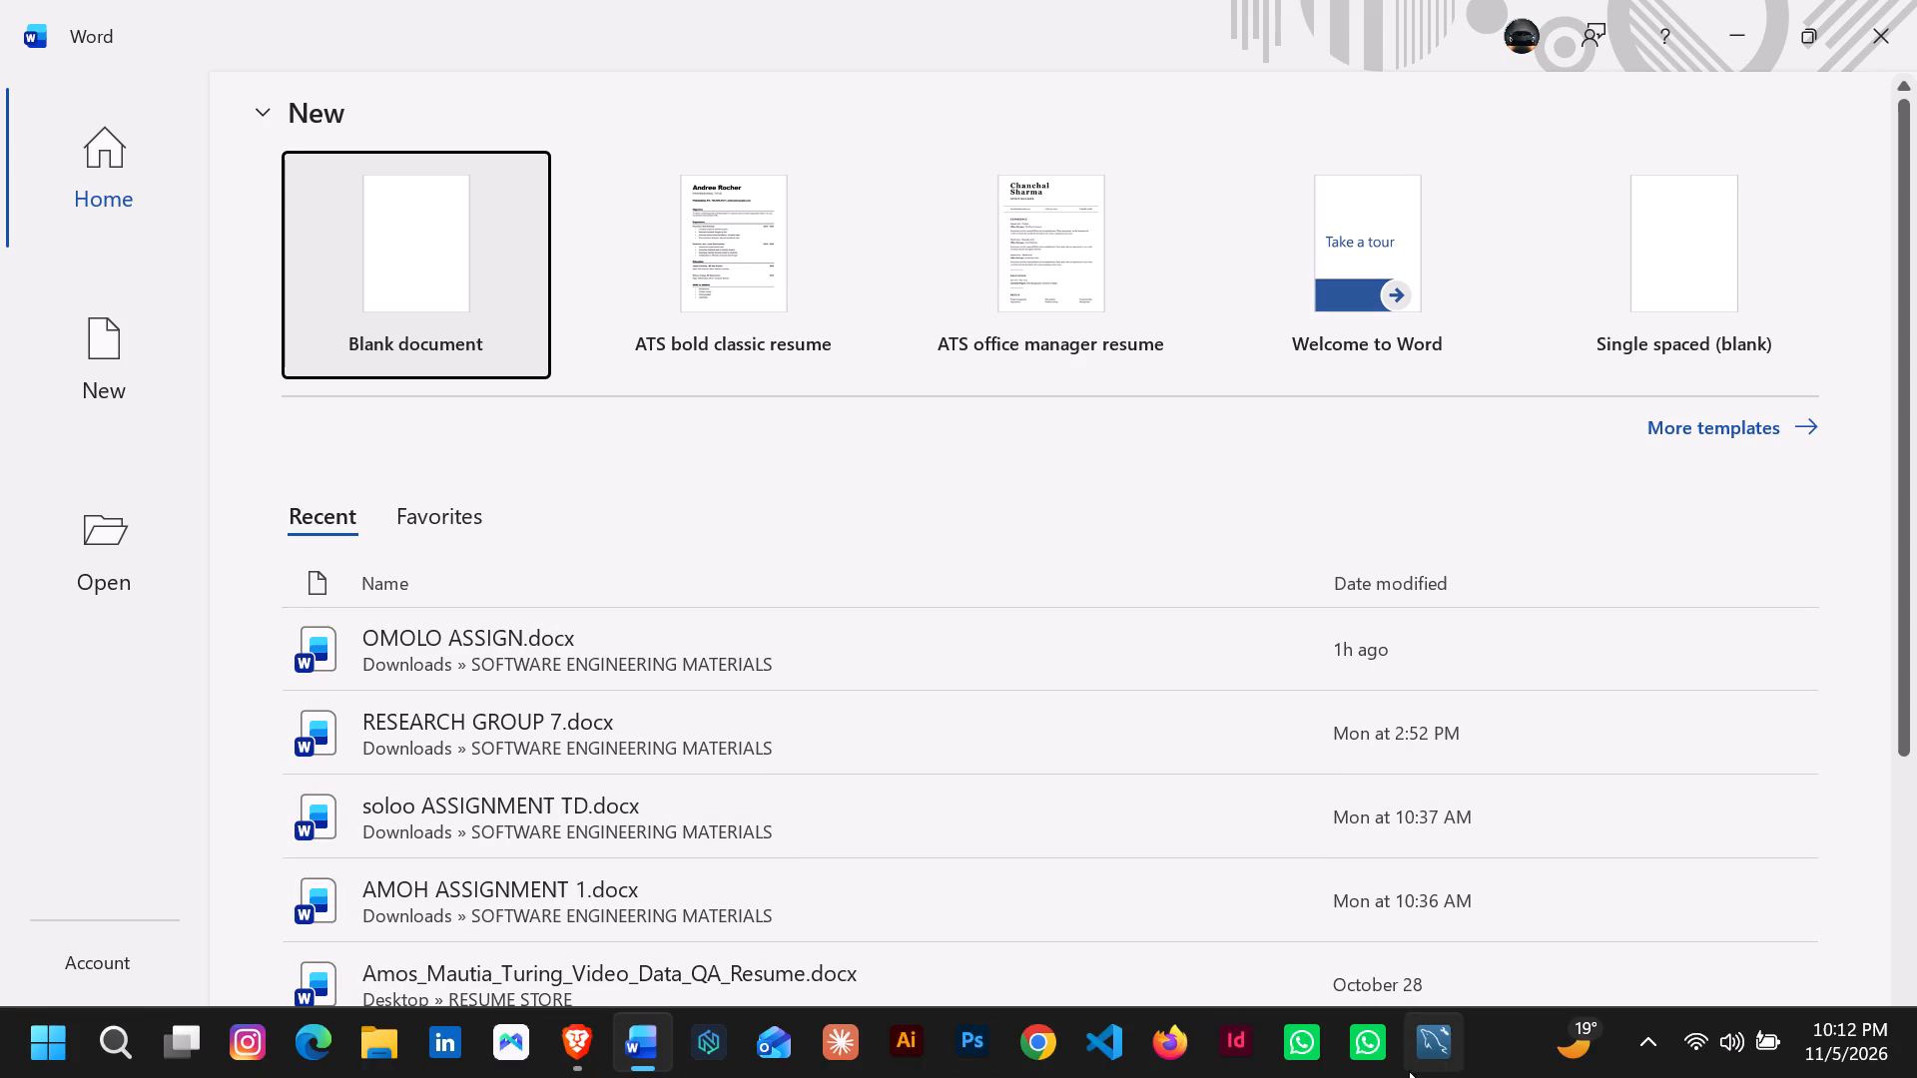
Switch from Word's start screen to WhatsApp by launching it.
left_click(1372, 1033)
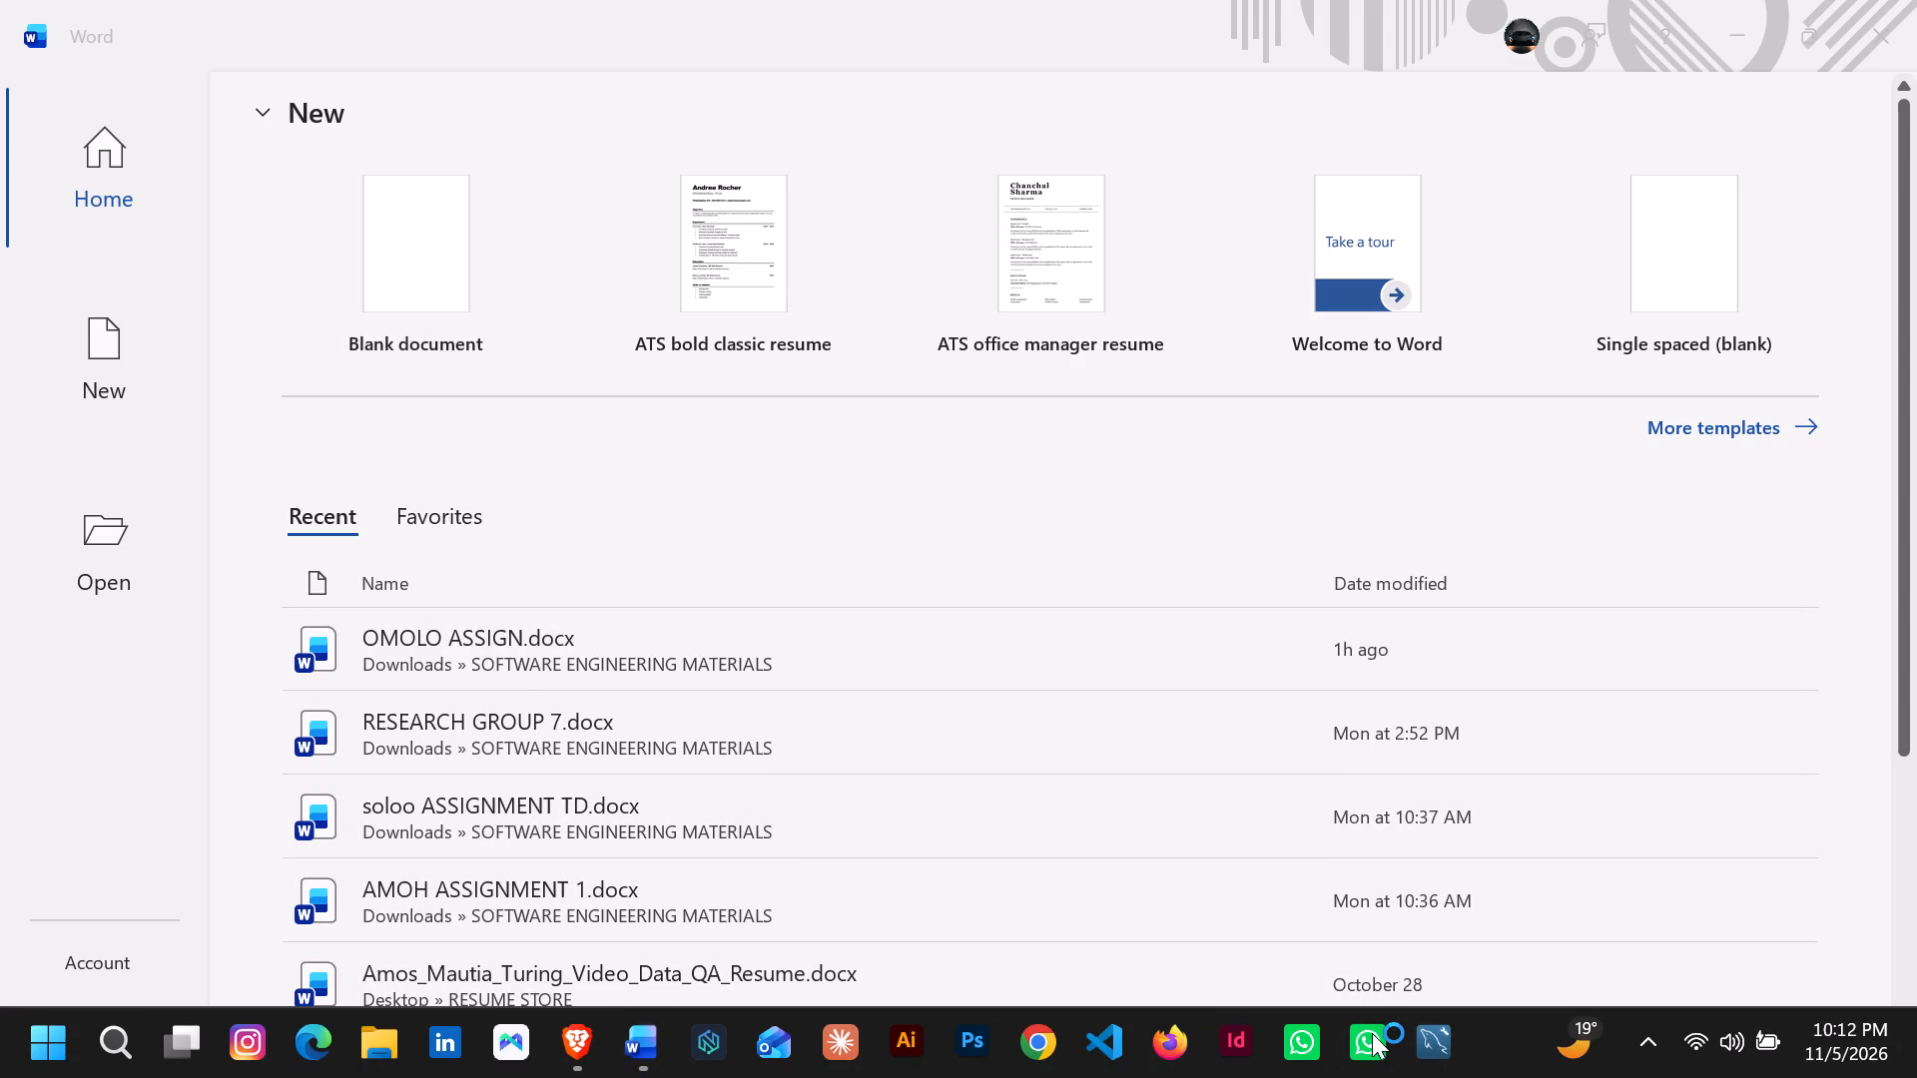
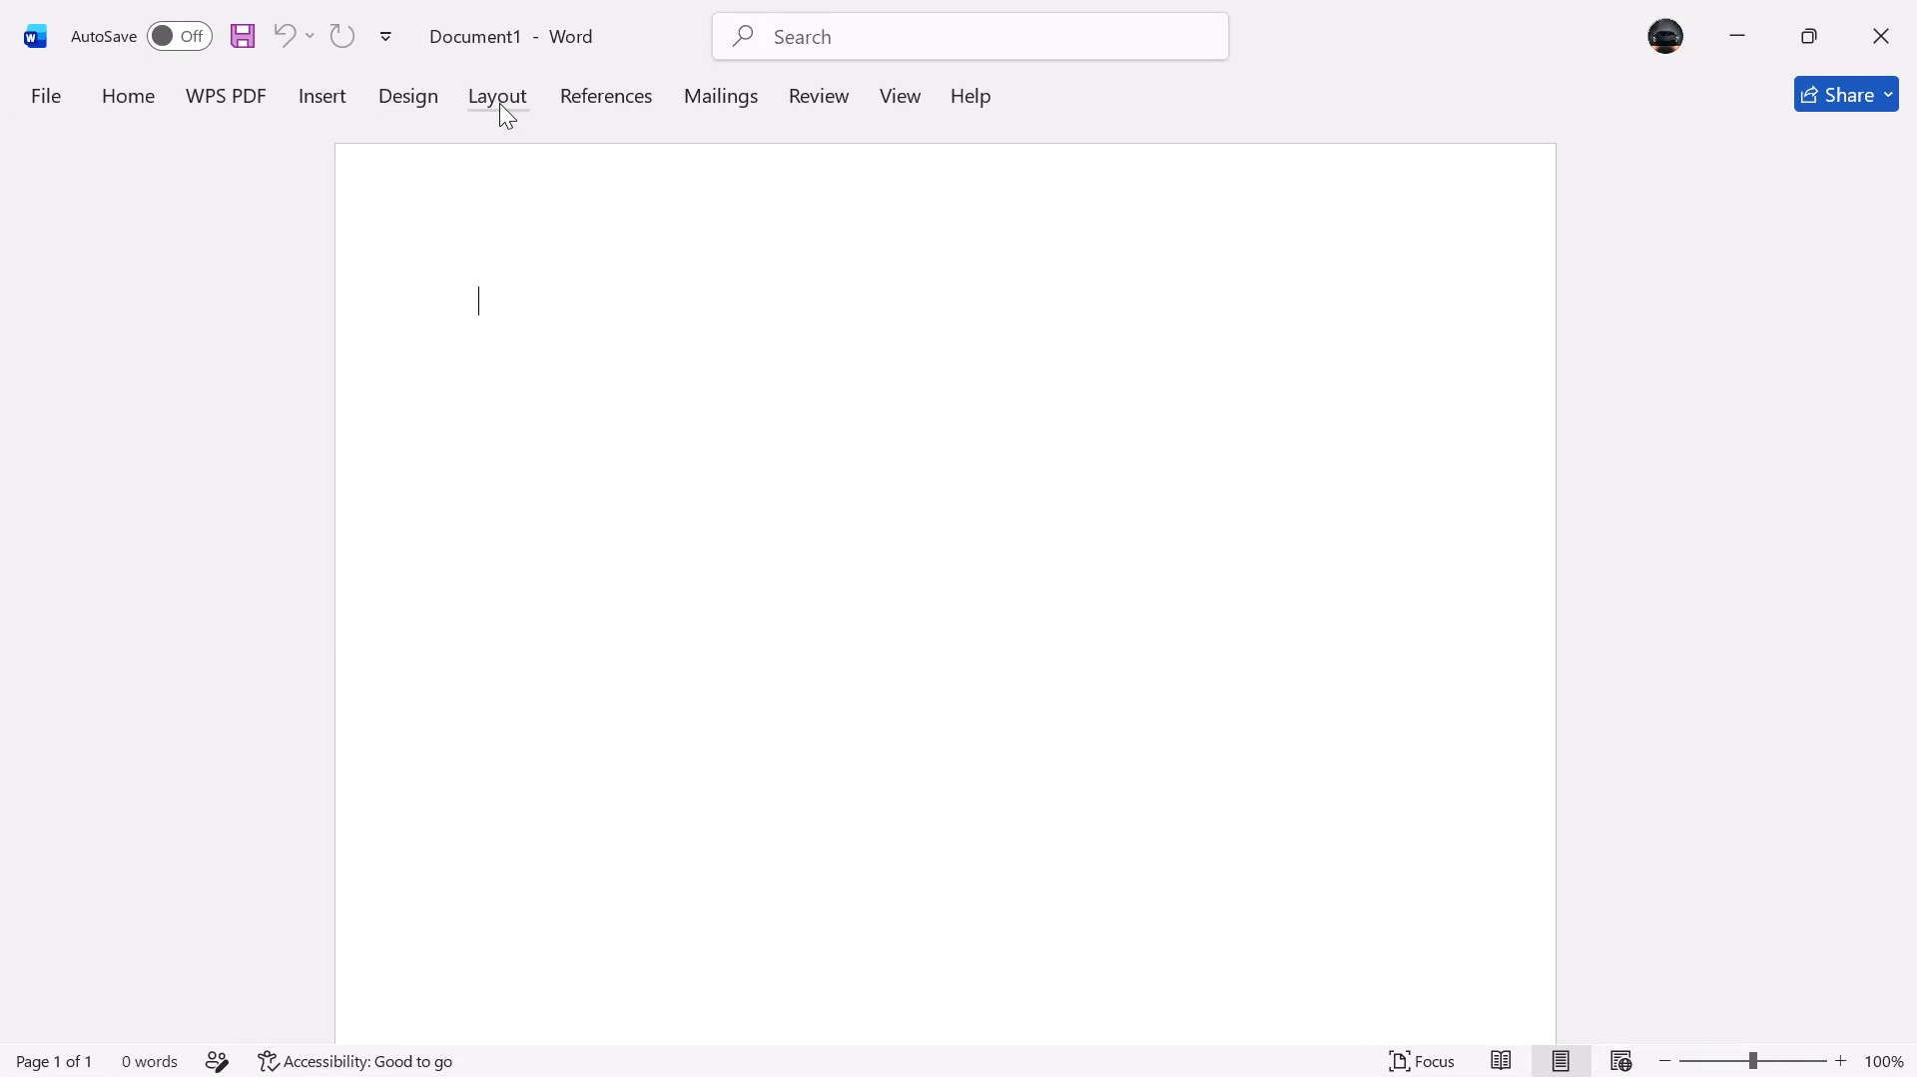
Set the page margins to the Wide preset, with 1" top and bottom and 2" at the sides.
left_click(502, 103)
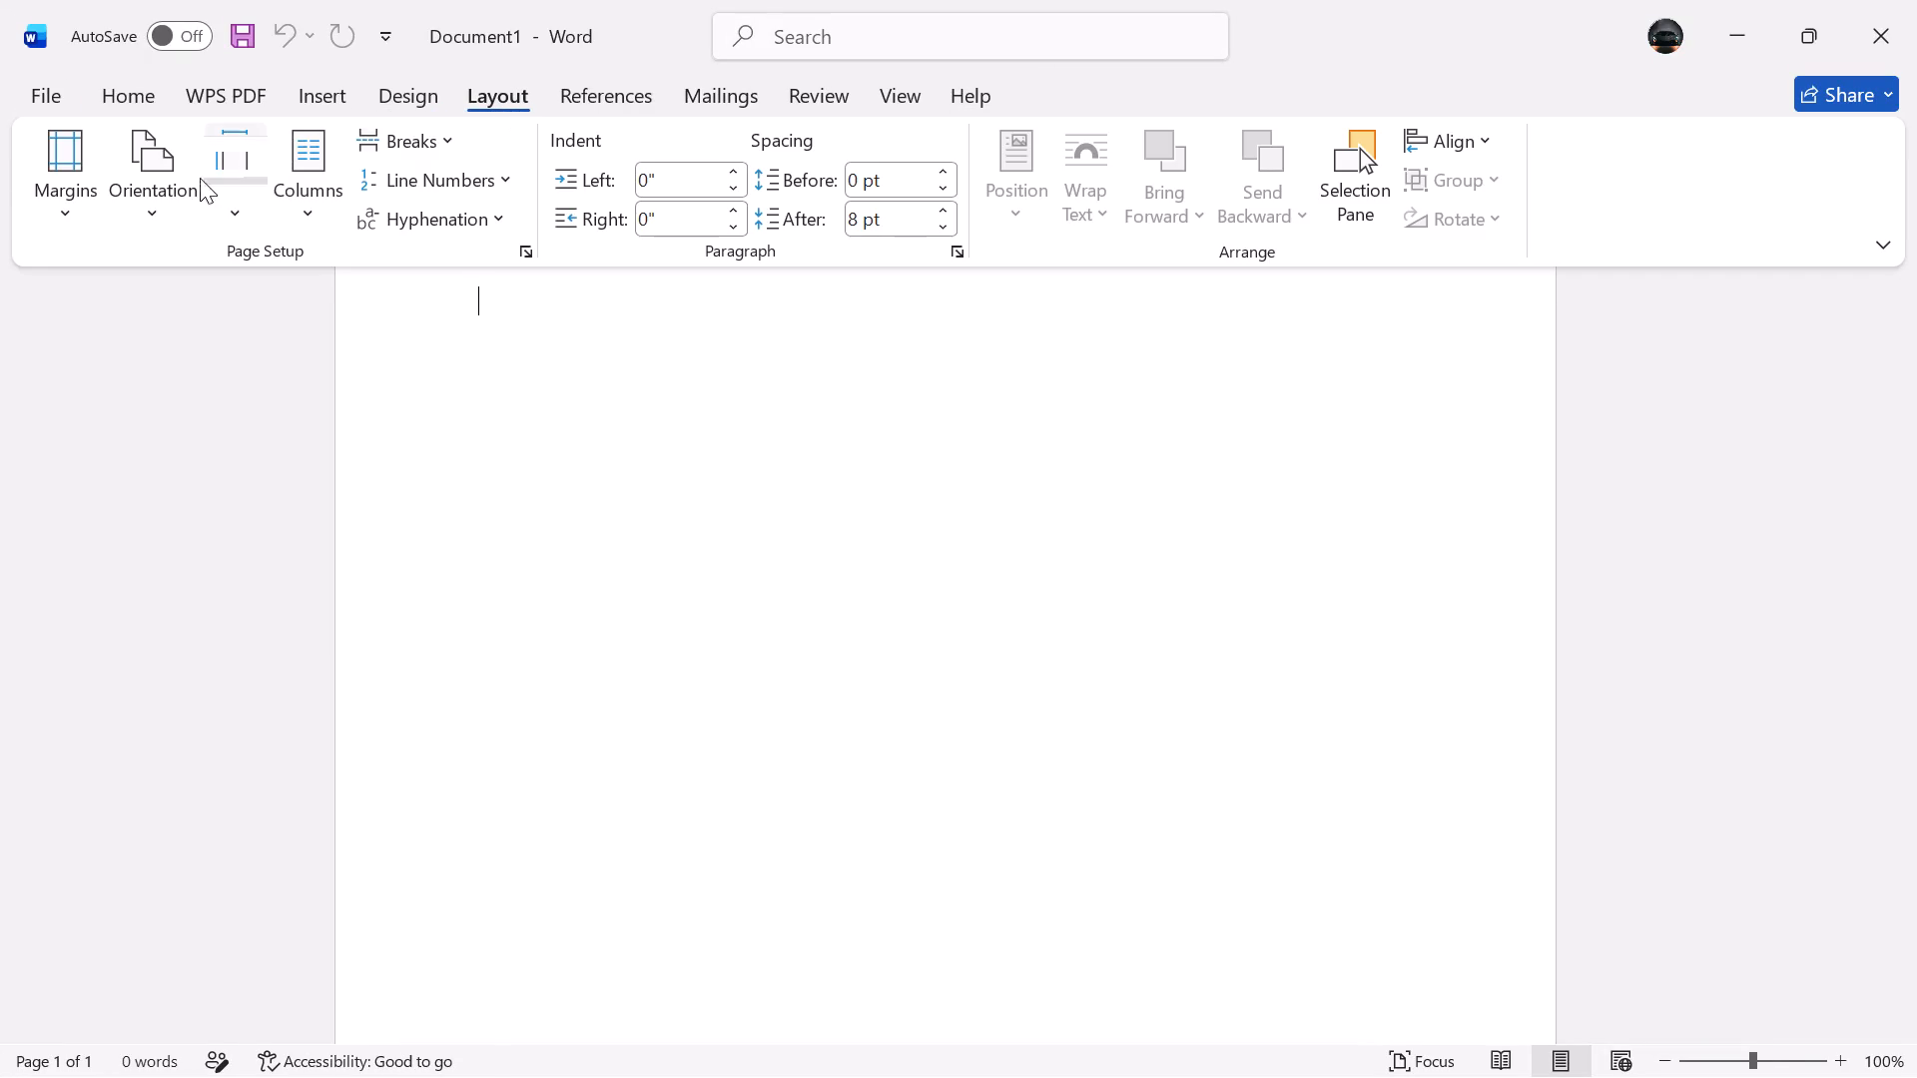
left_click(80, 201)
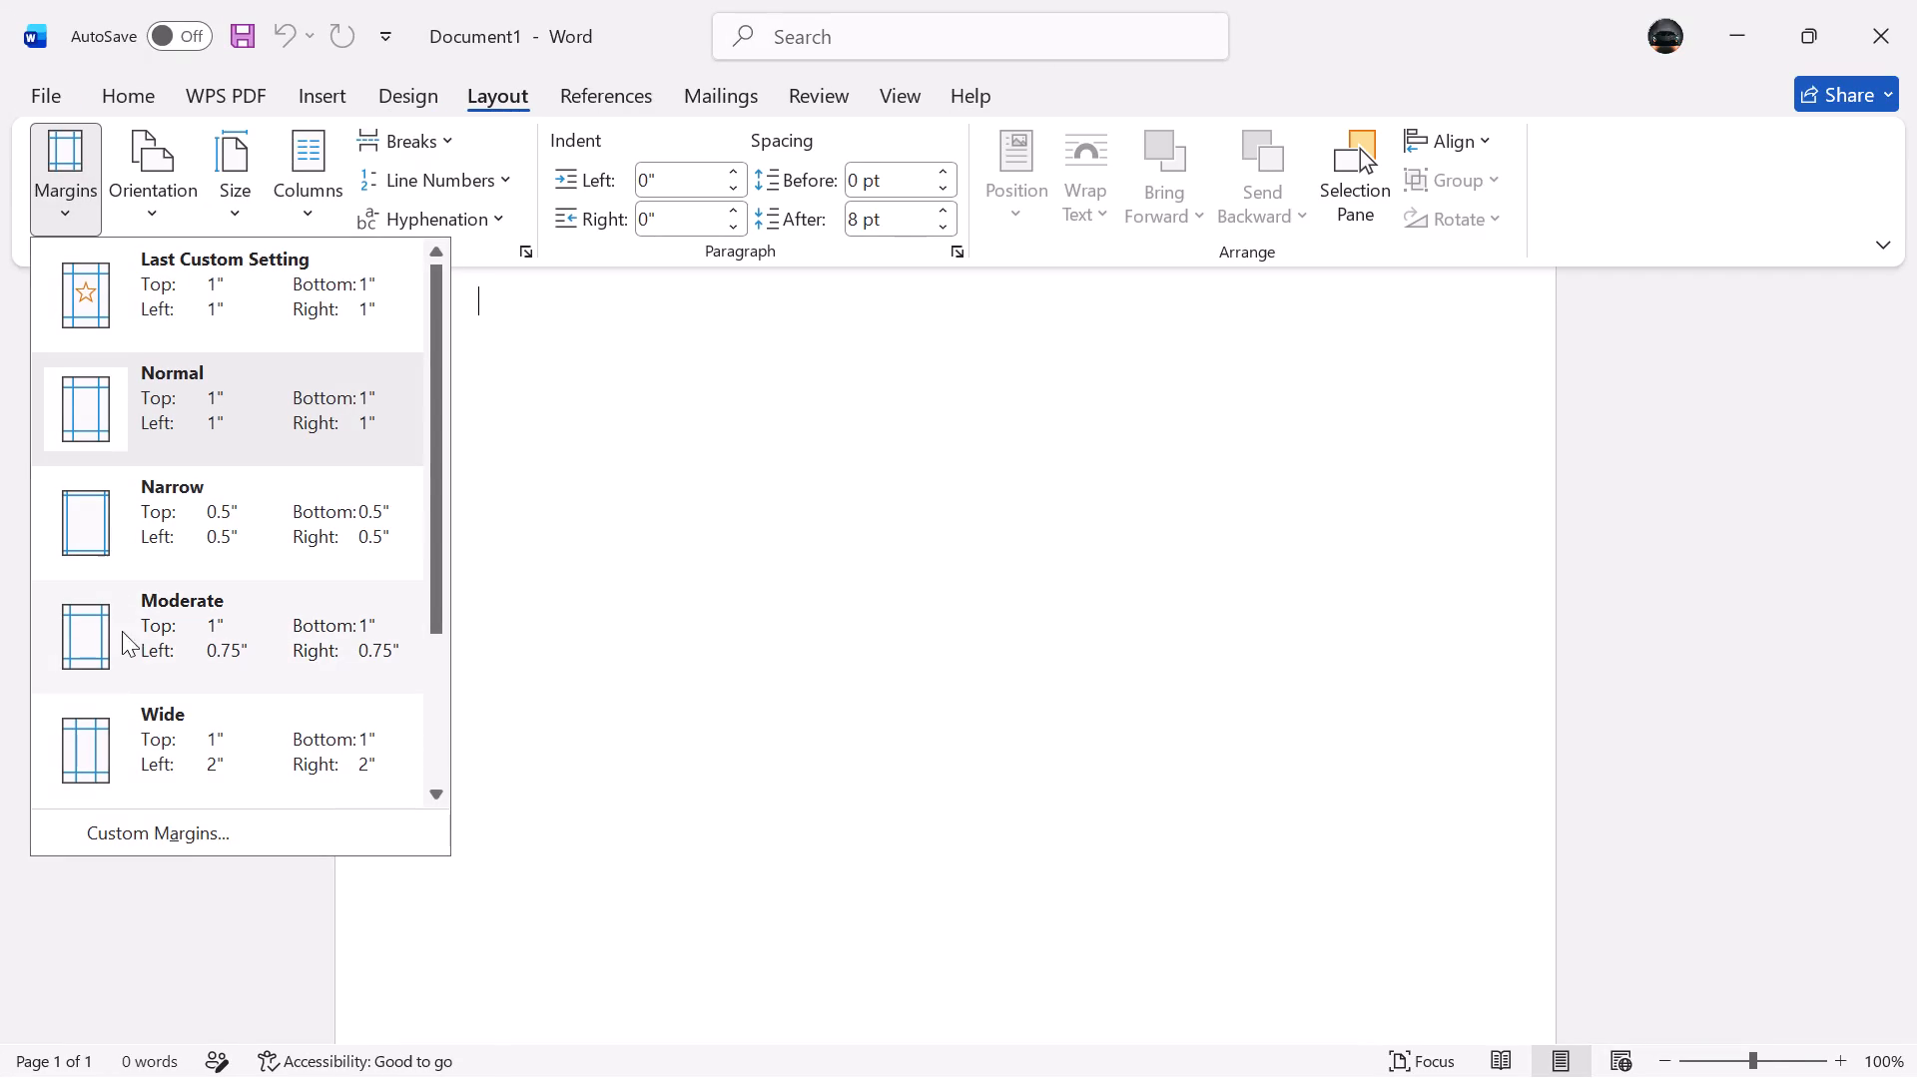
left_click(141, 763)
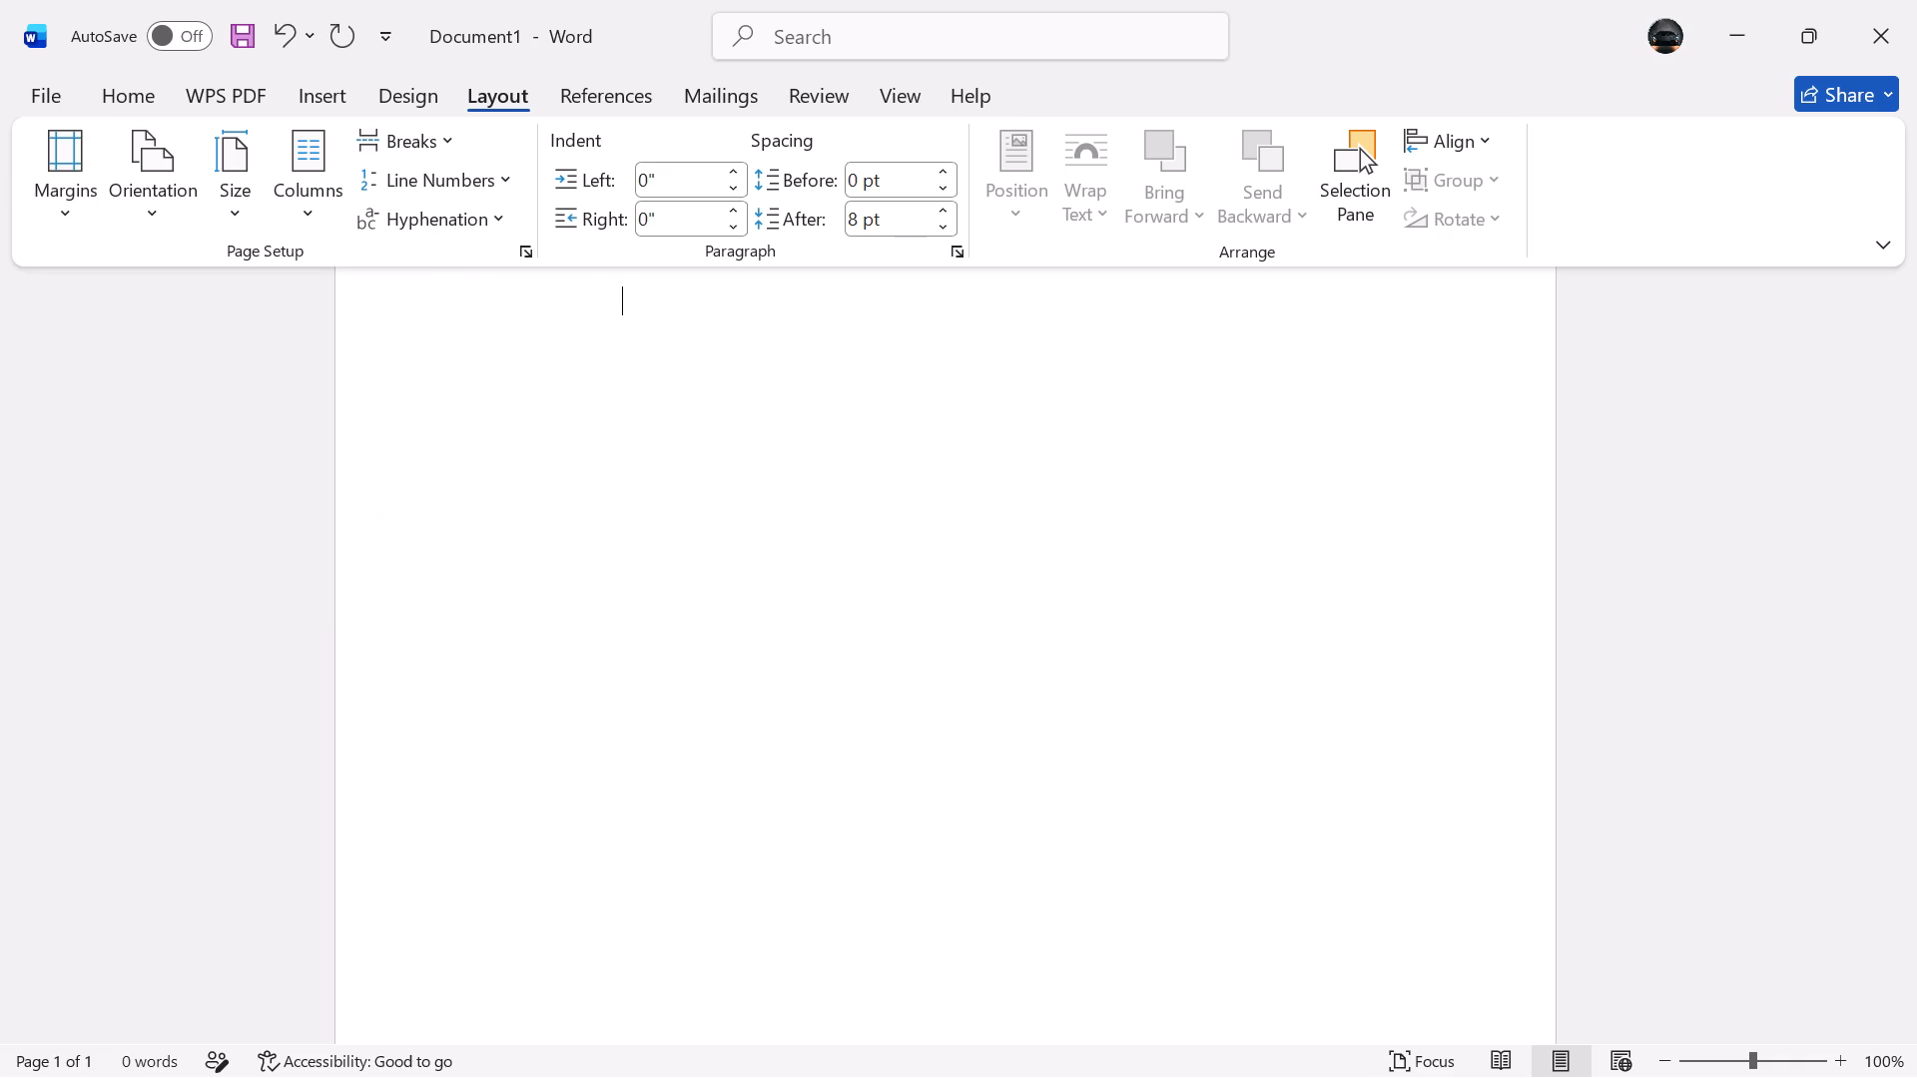
Set the page margins to the Last Custom Setting preset, with 1" on all four sides.
left_click(76, 174)
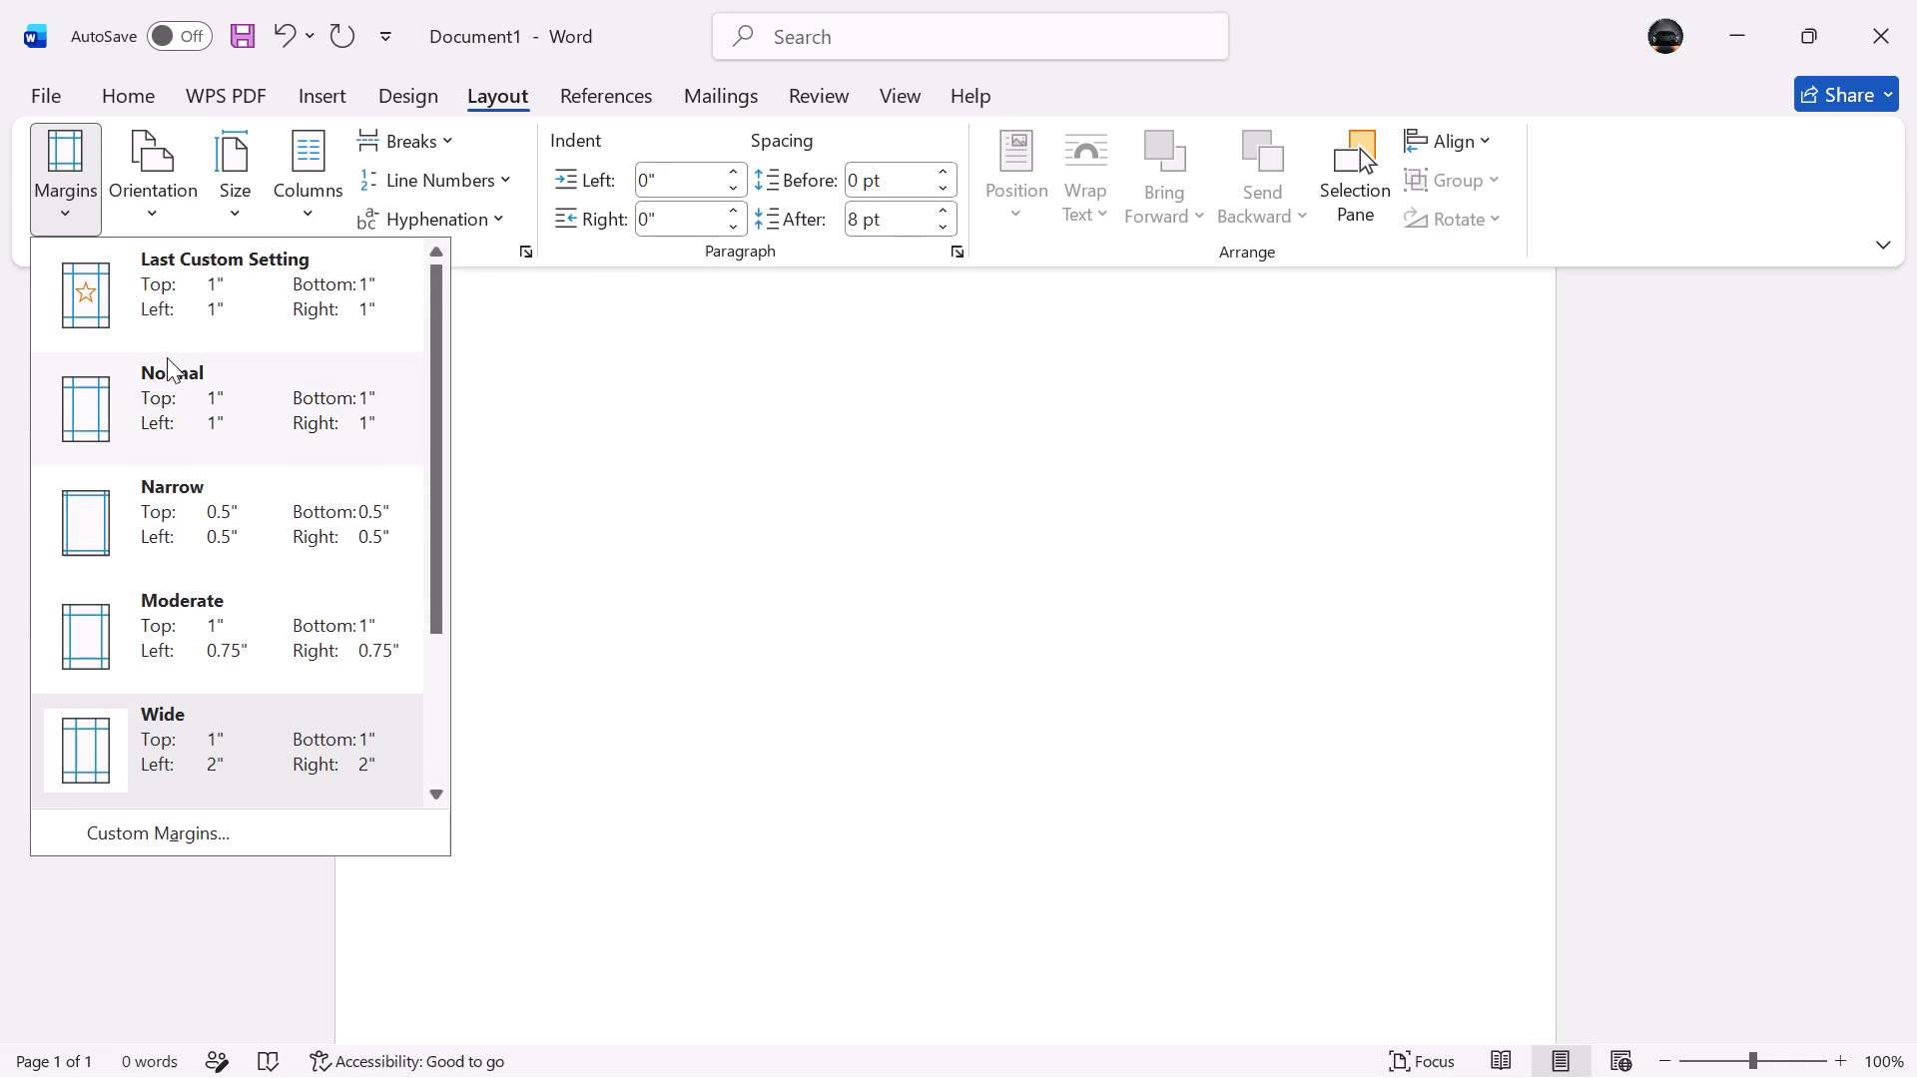
left_click(133, 294)
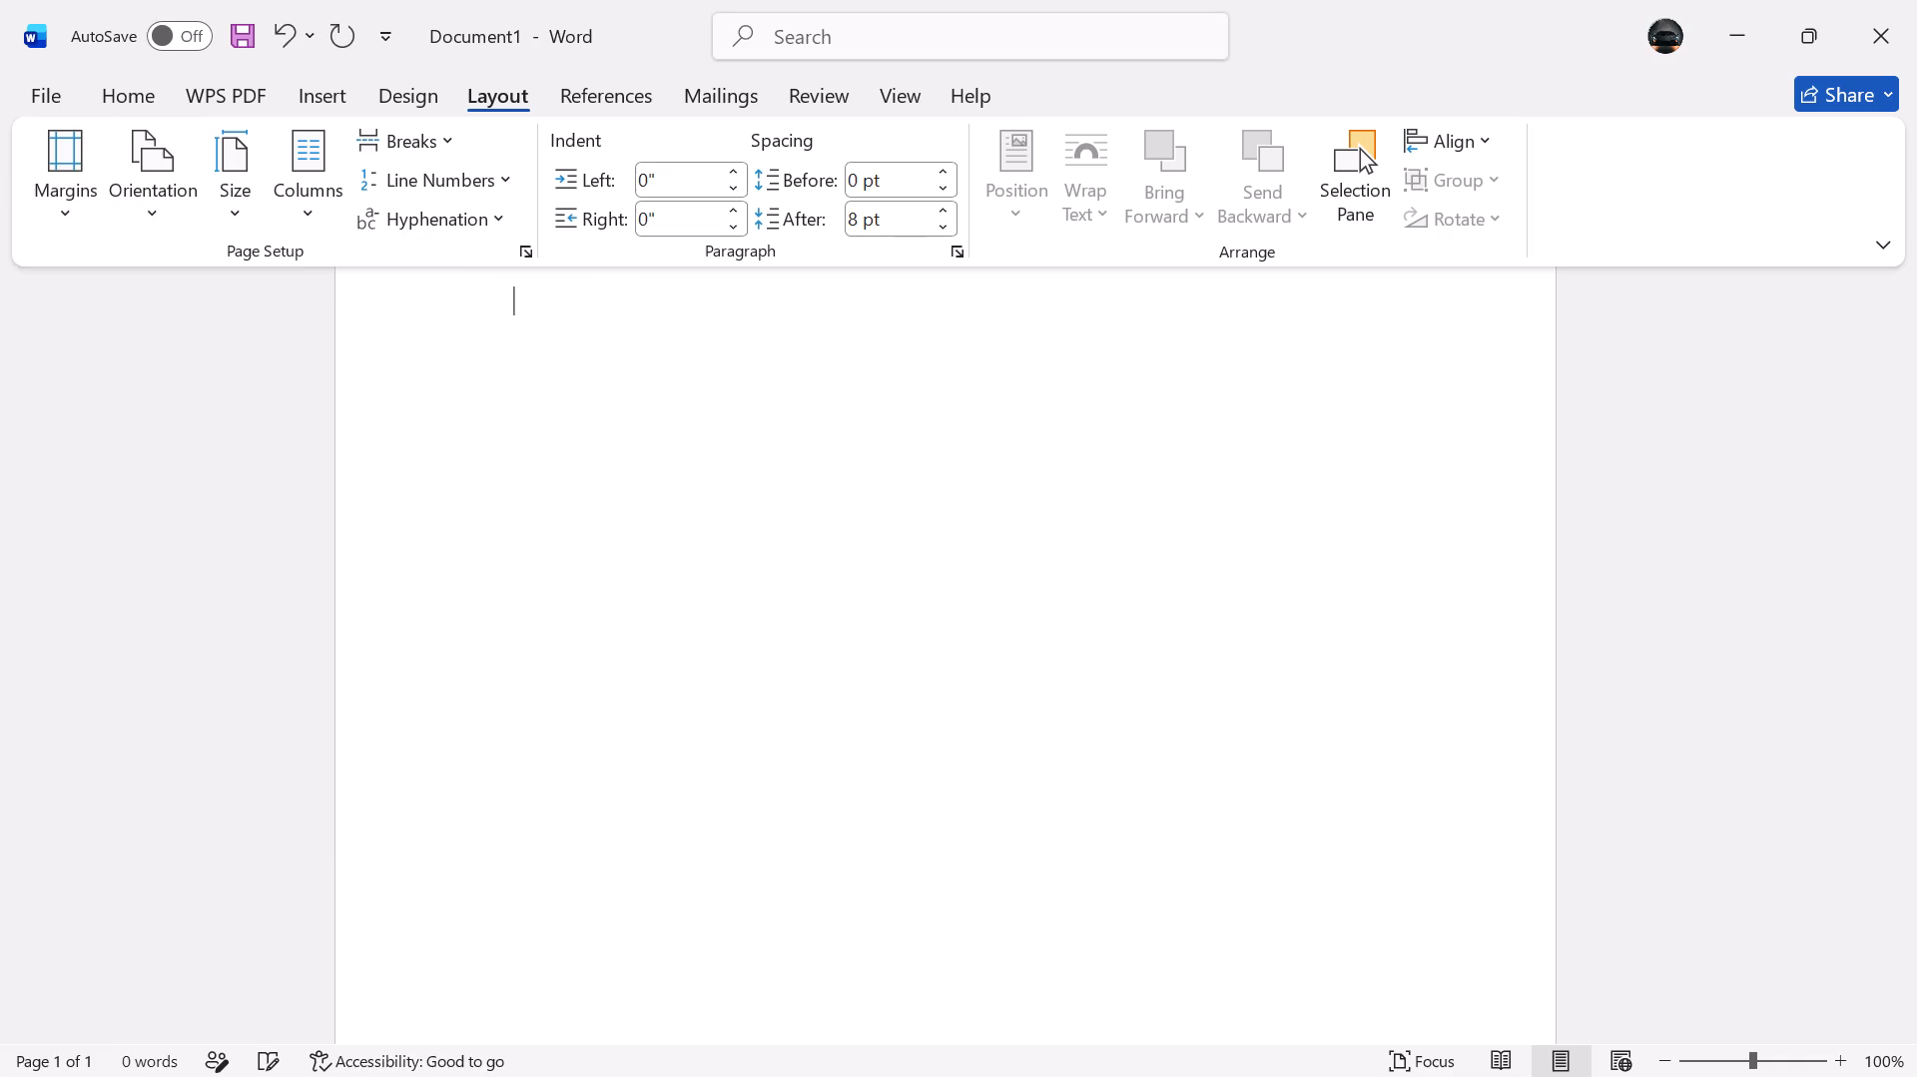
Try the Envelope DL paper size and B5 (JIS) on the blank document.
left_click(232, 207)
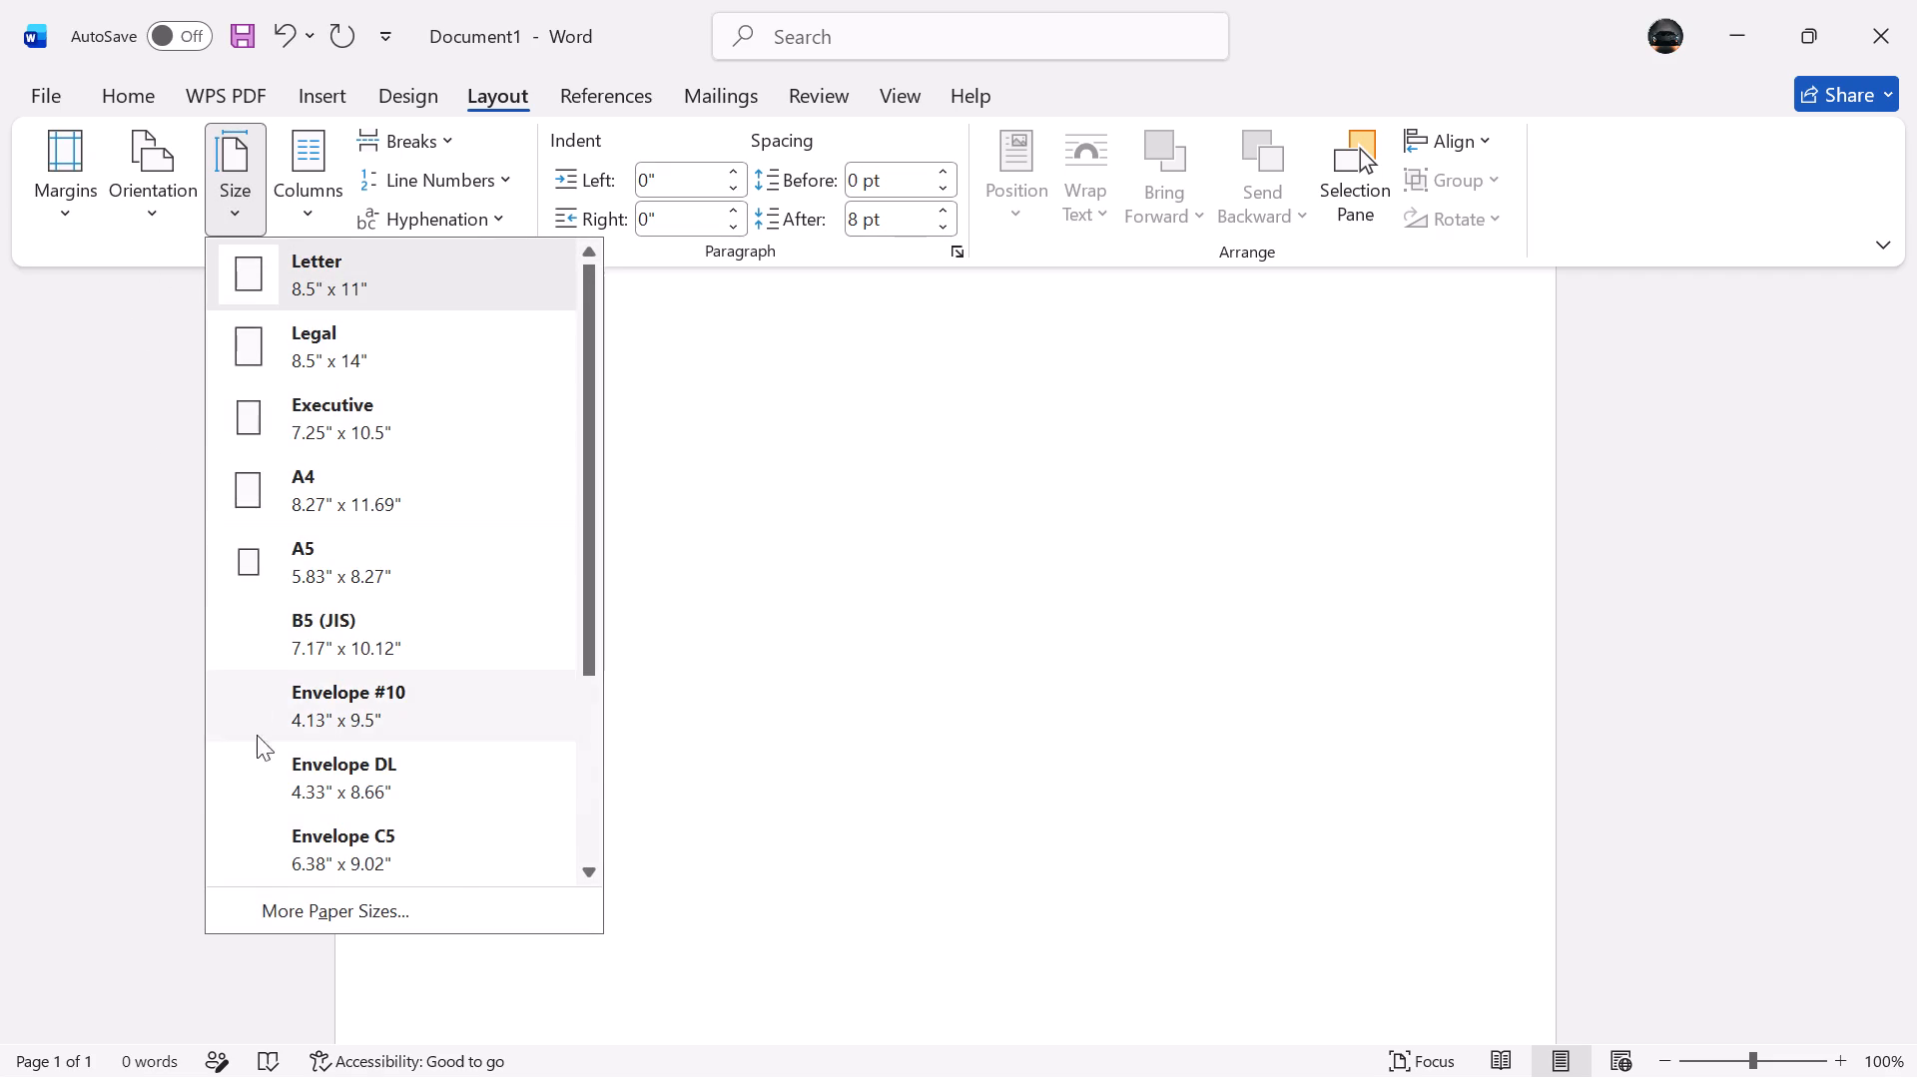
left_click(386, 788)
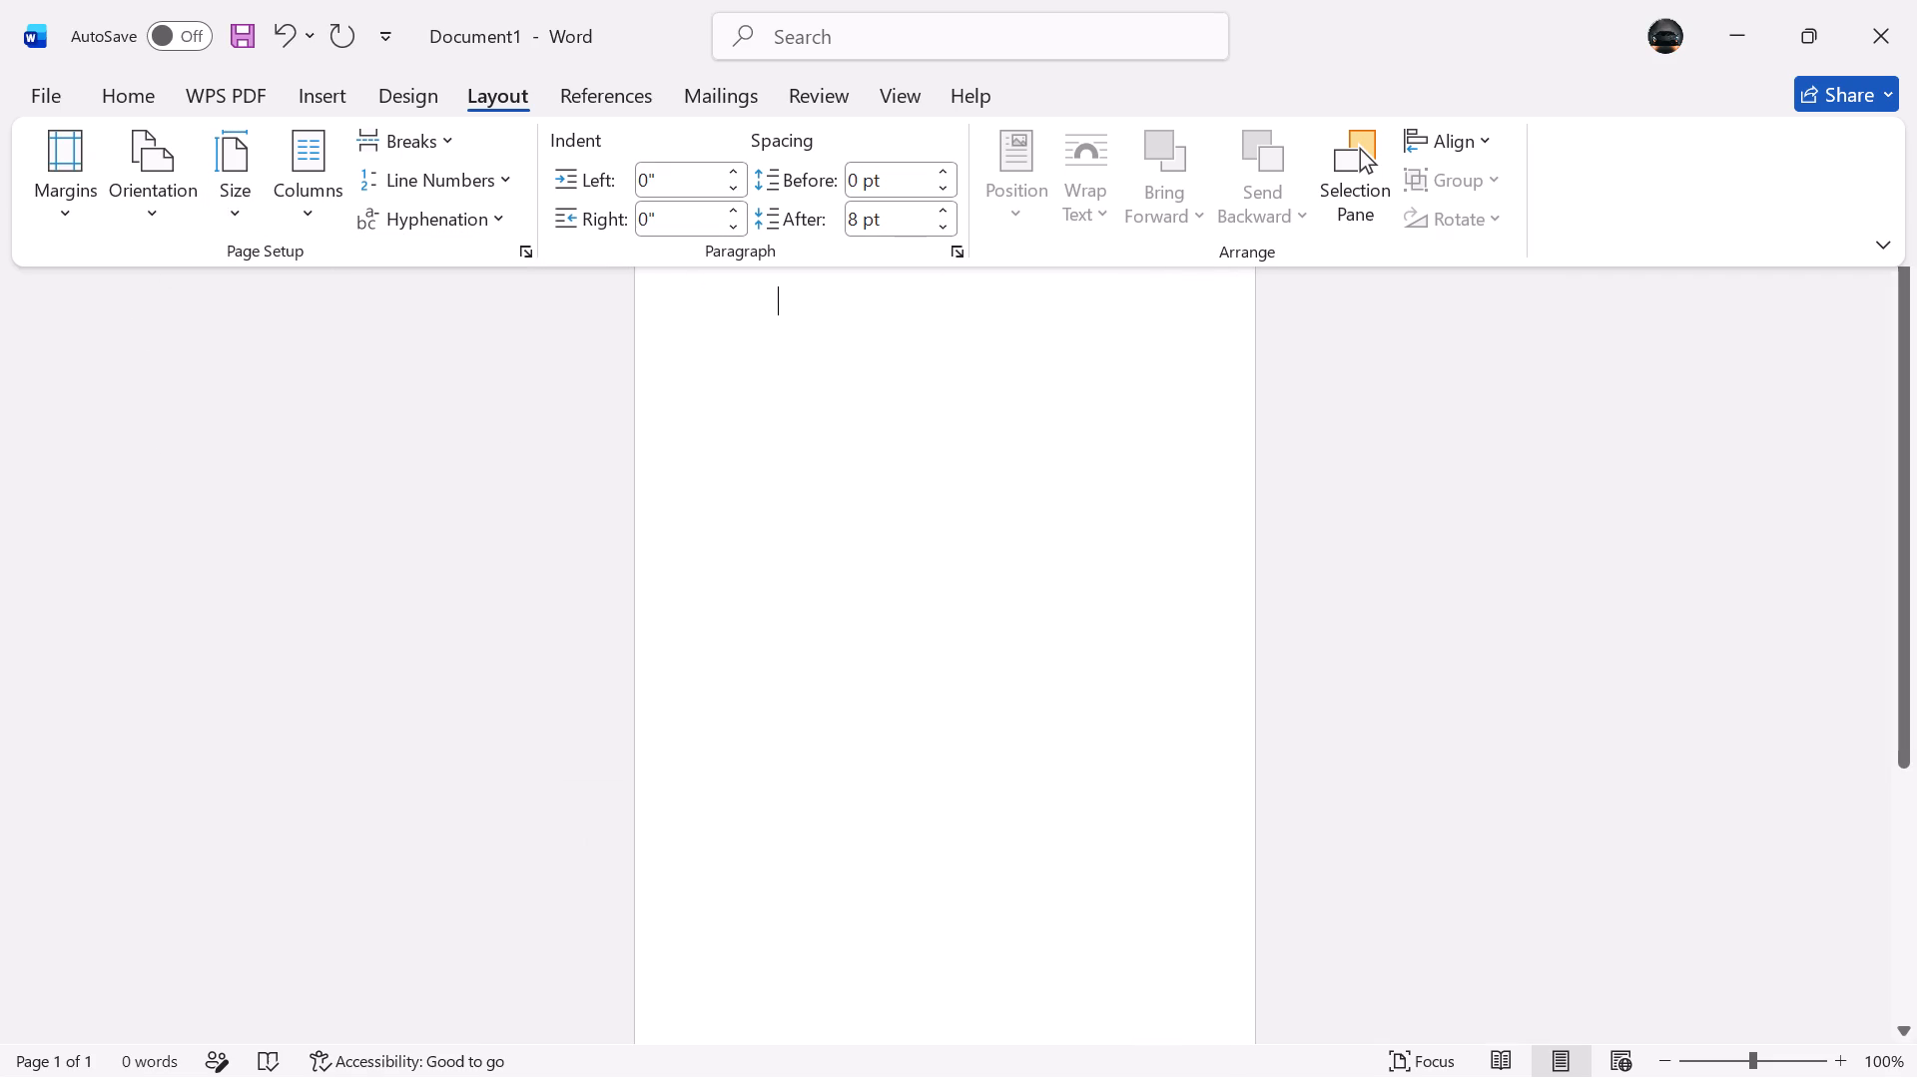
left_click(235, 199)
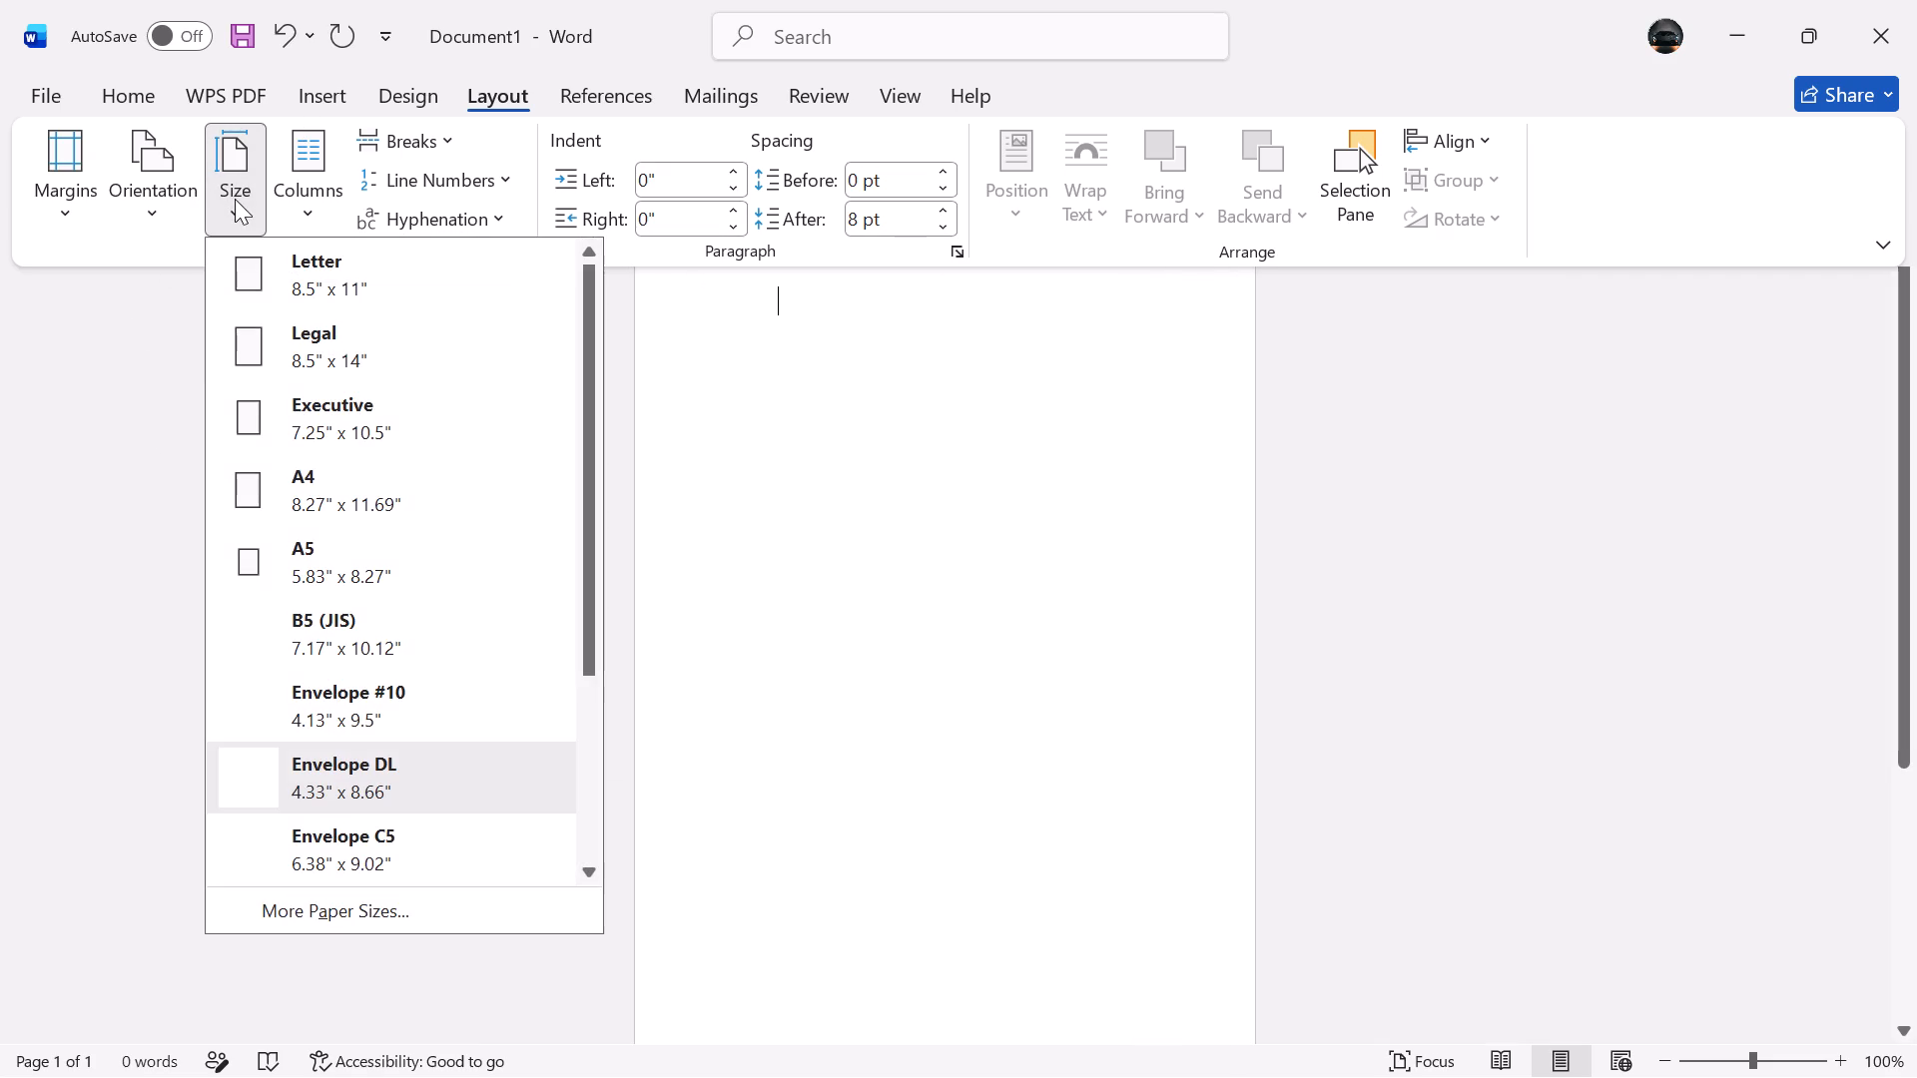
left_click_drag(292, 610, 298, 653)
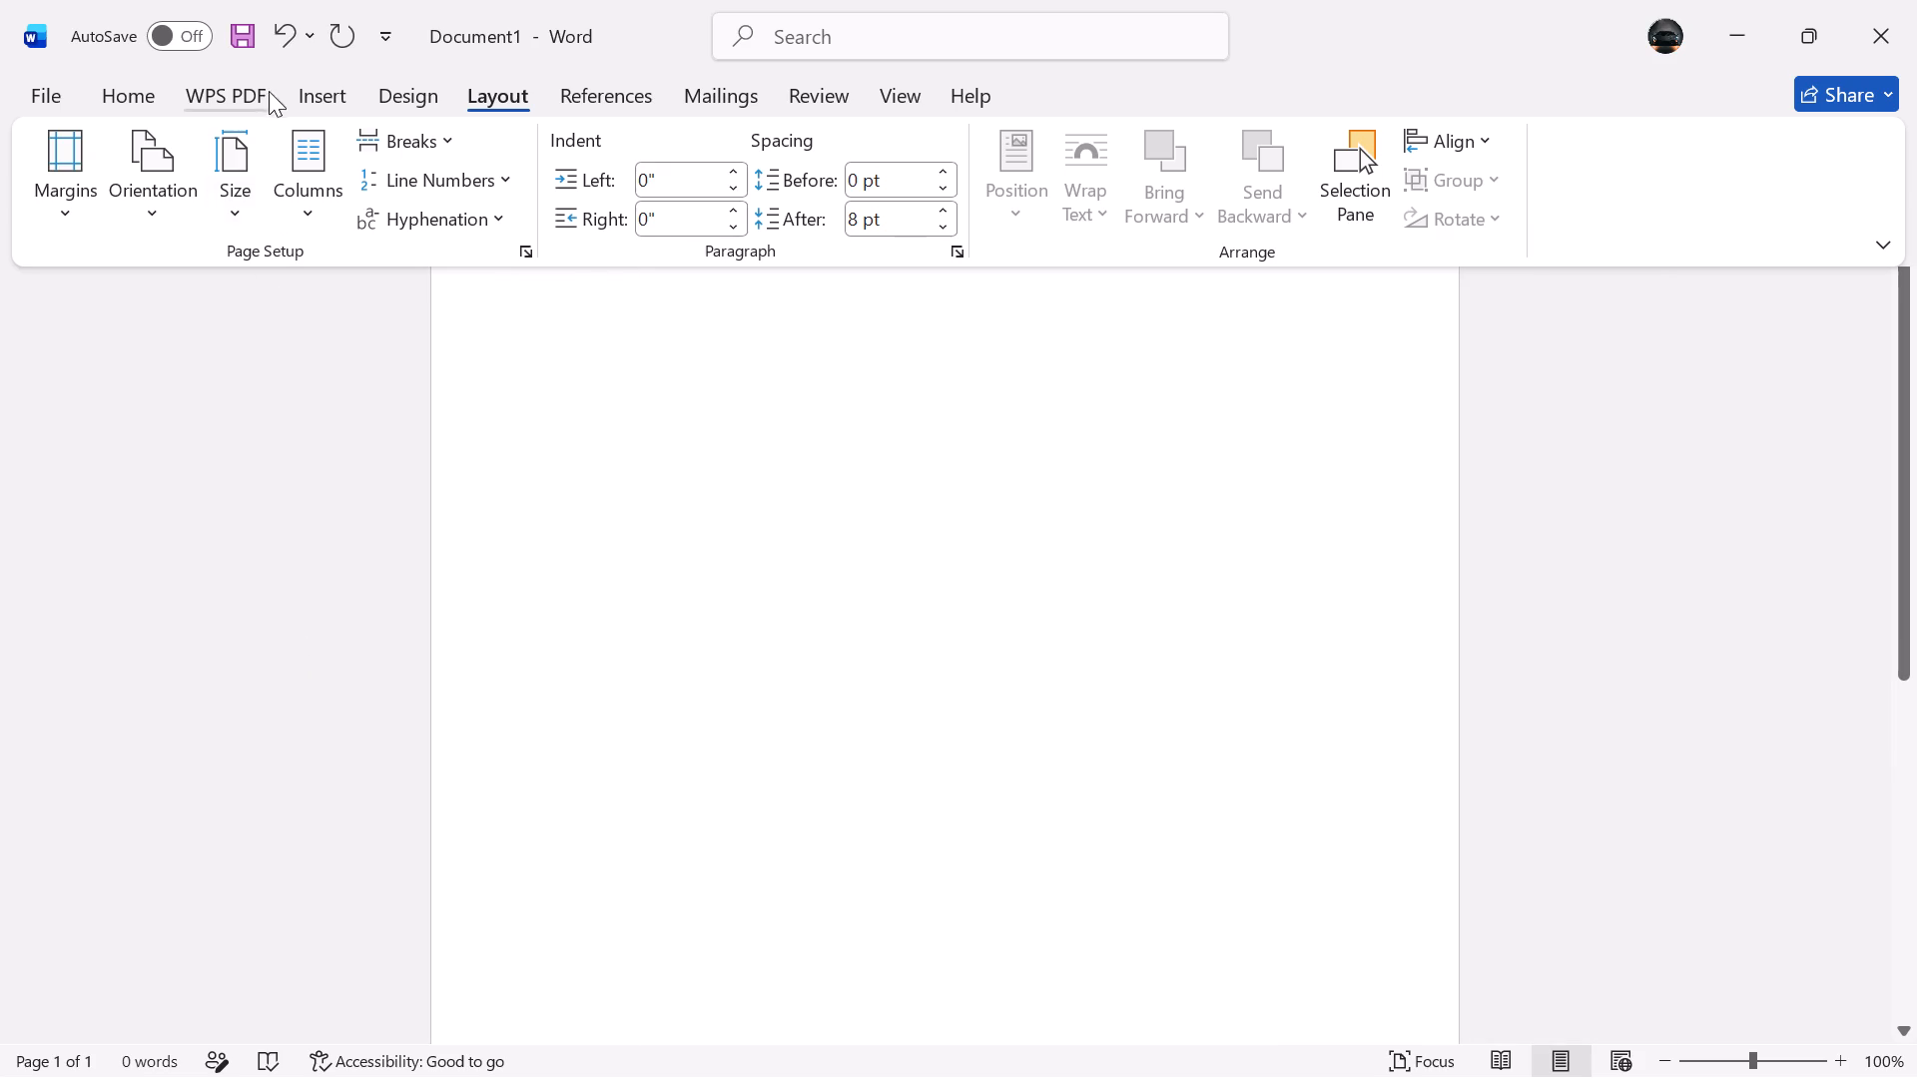
Set the document's paper size to Letter, 8.5" x 11".
left_click(261, 171)
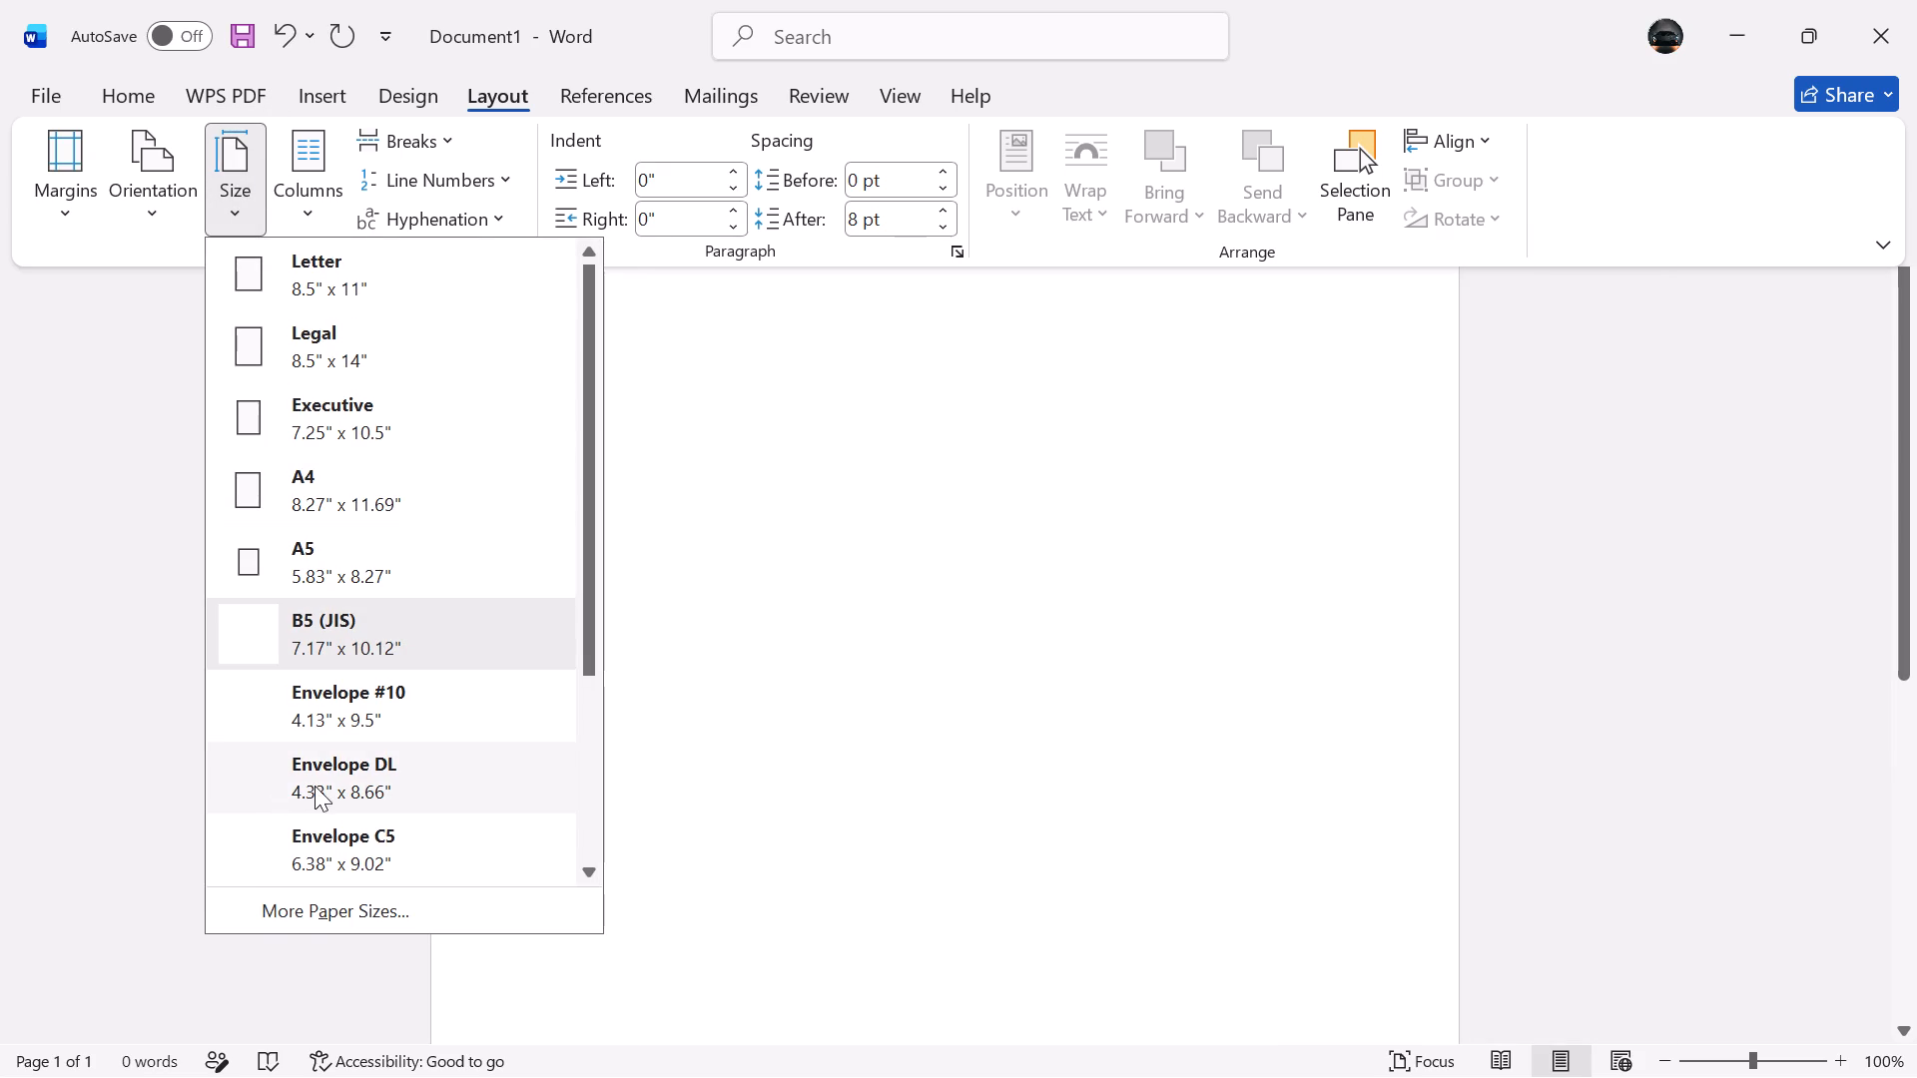
scroll(315, 757, "down", 1)
scroll(313, 749, "up", 2)
left_click(324, 290)
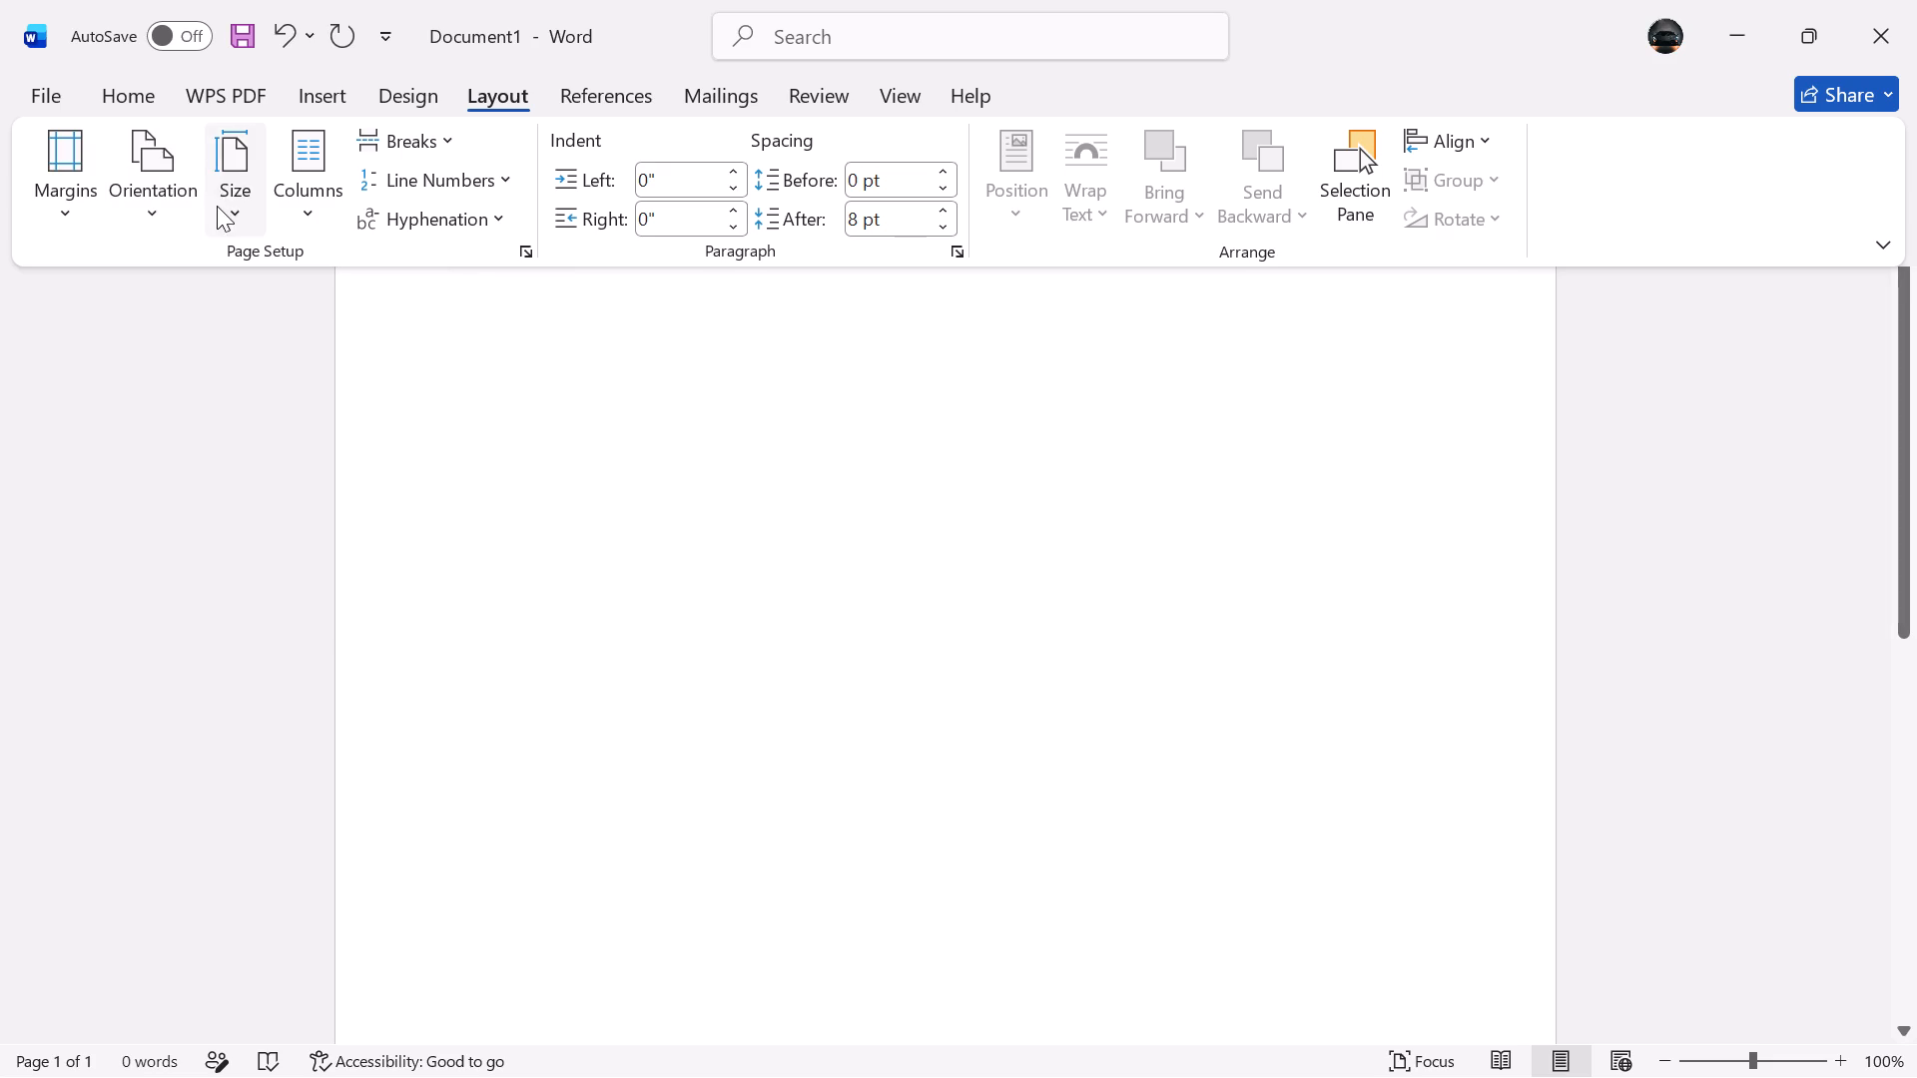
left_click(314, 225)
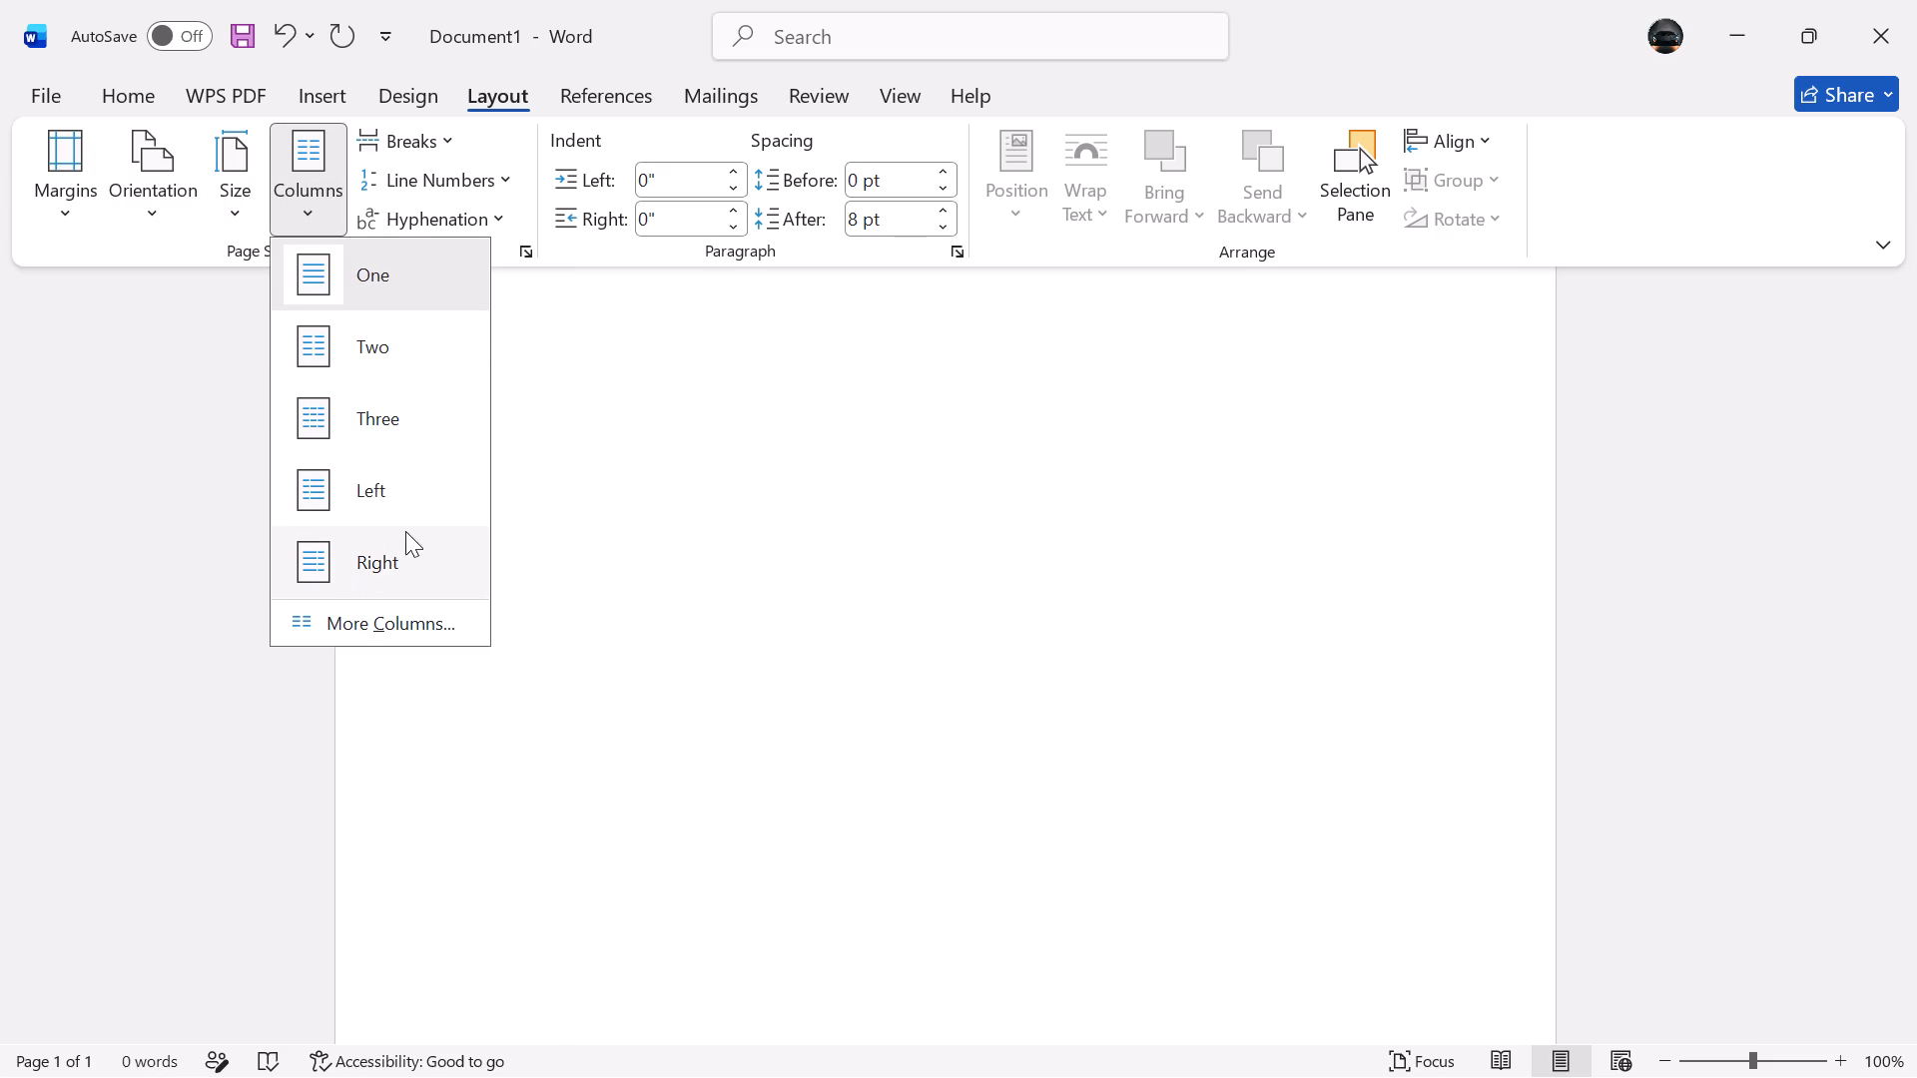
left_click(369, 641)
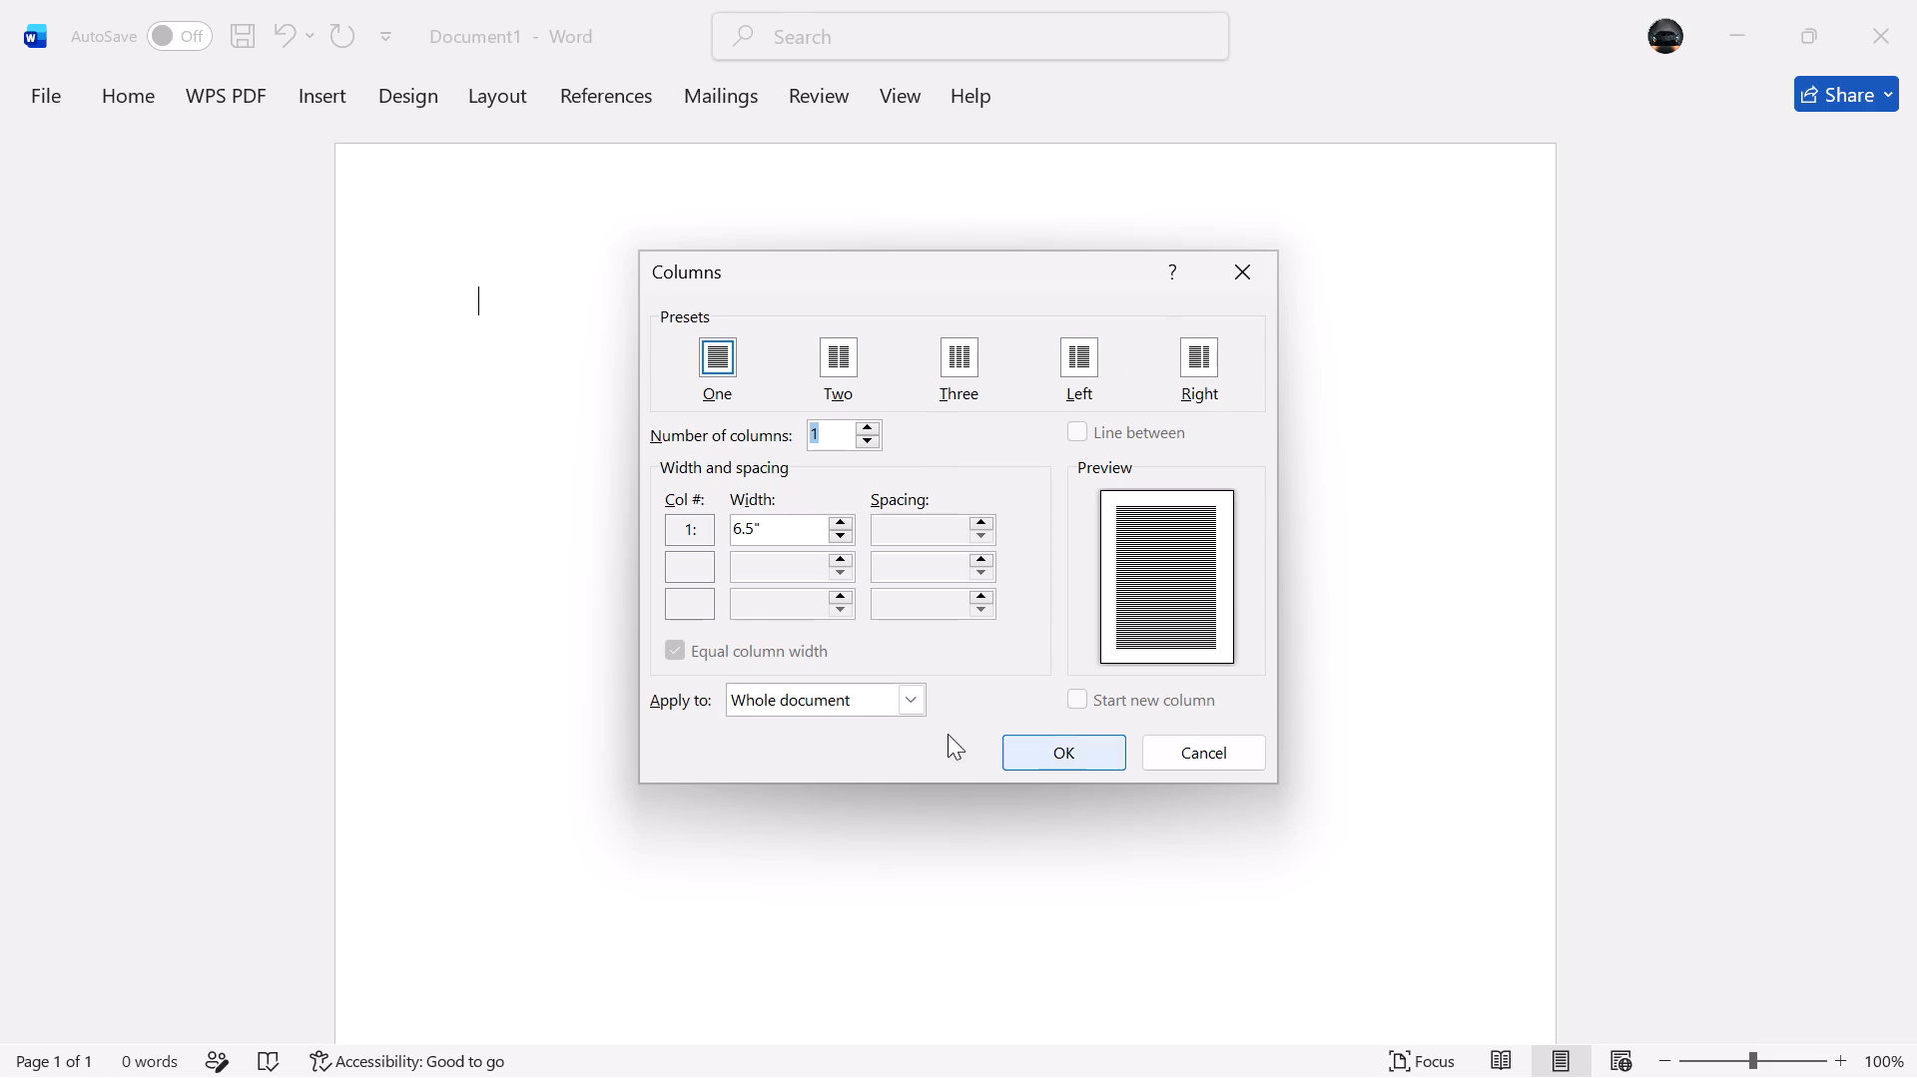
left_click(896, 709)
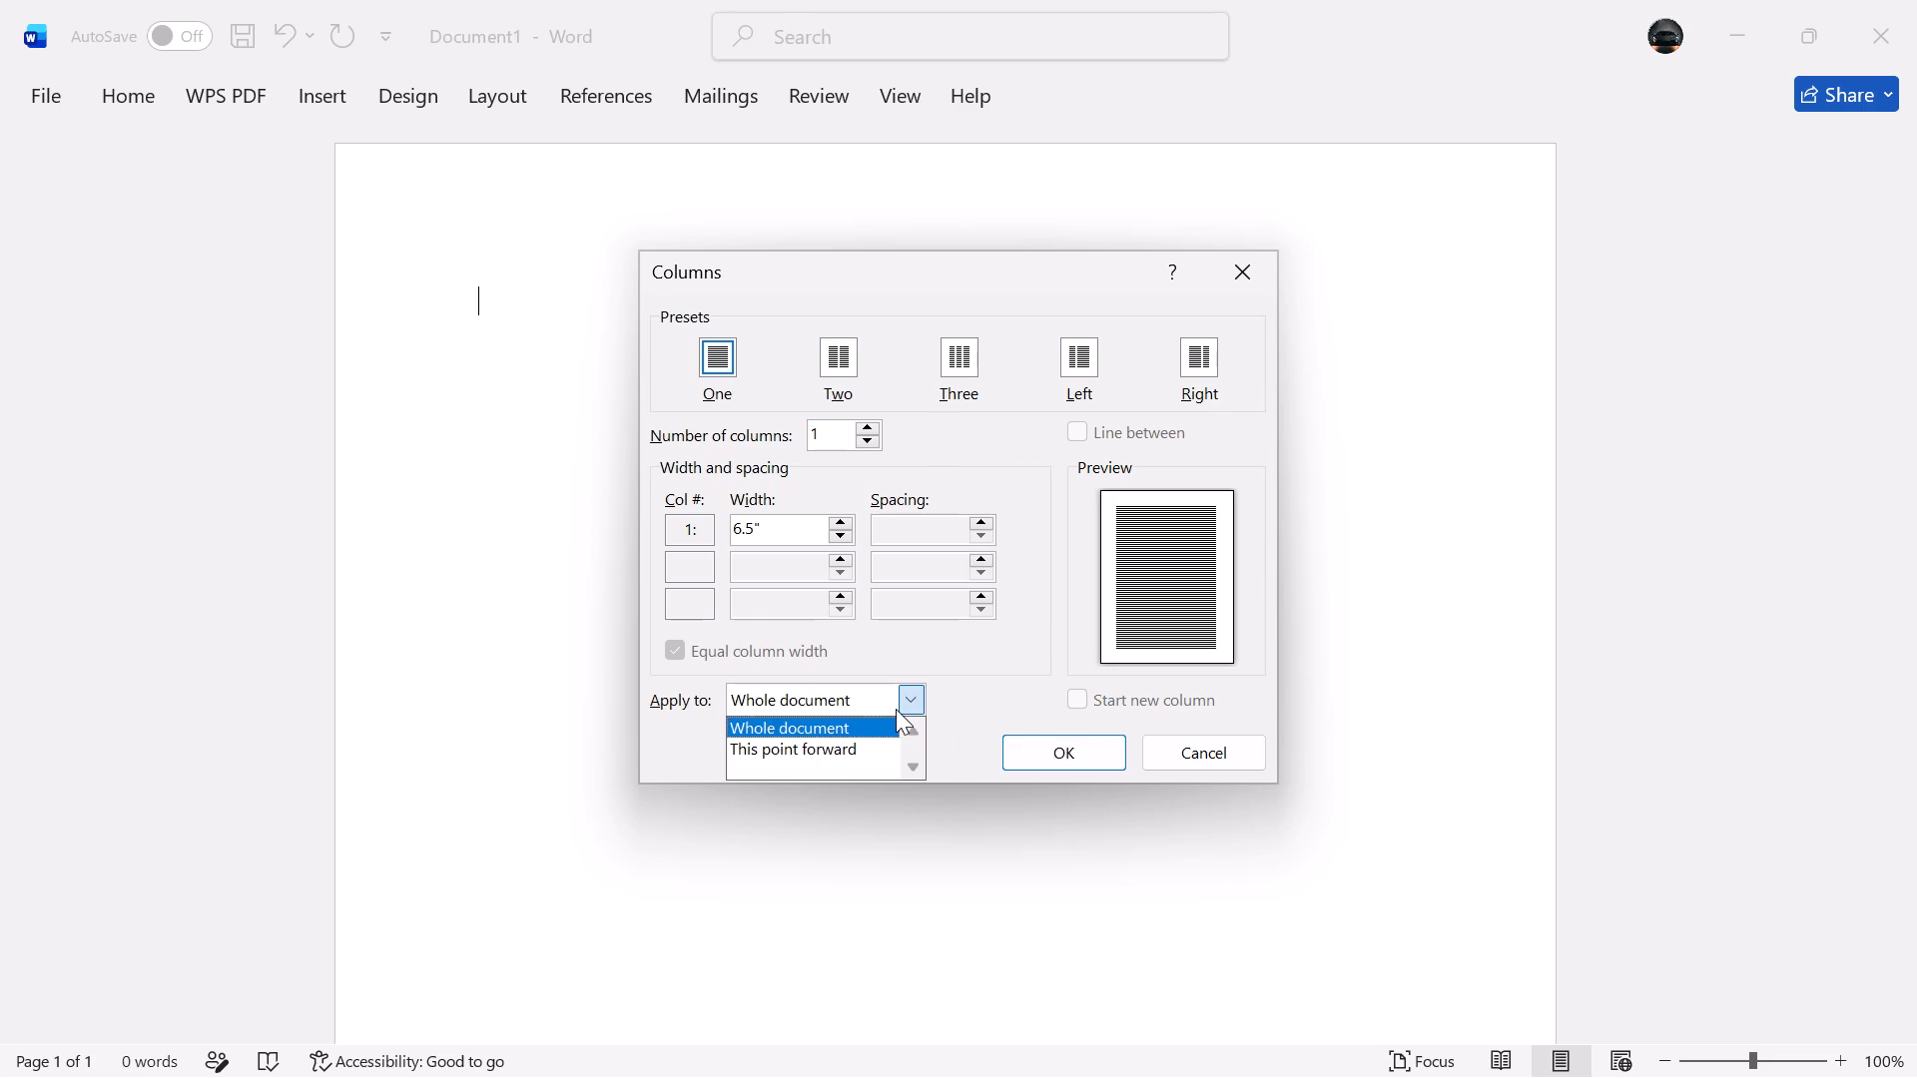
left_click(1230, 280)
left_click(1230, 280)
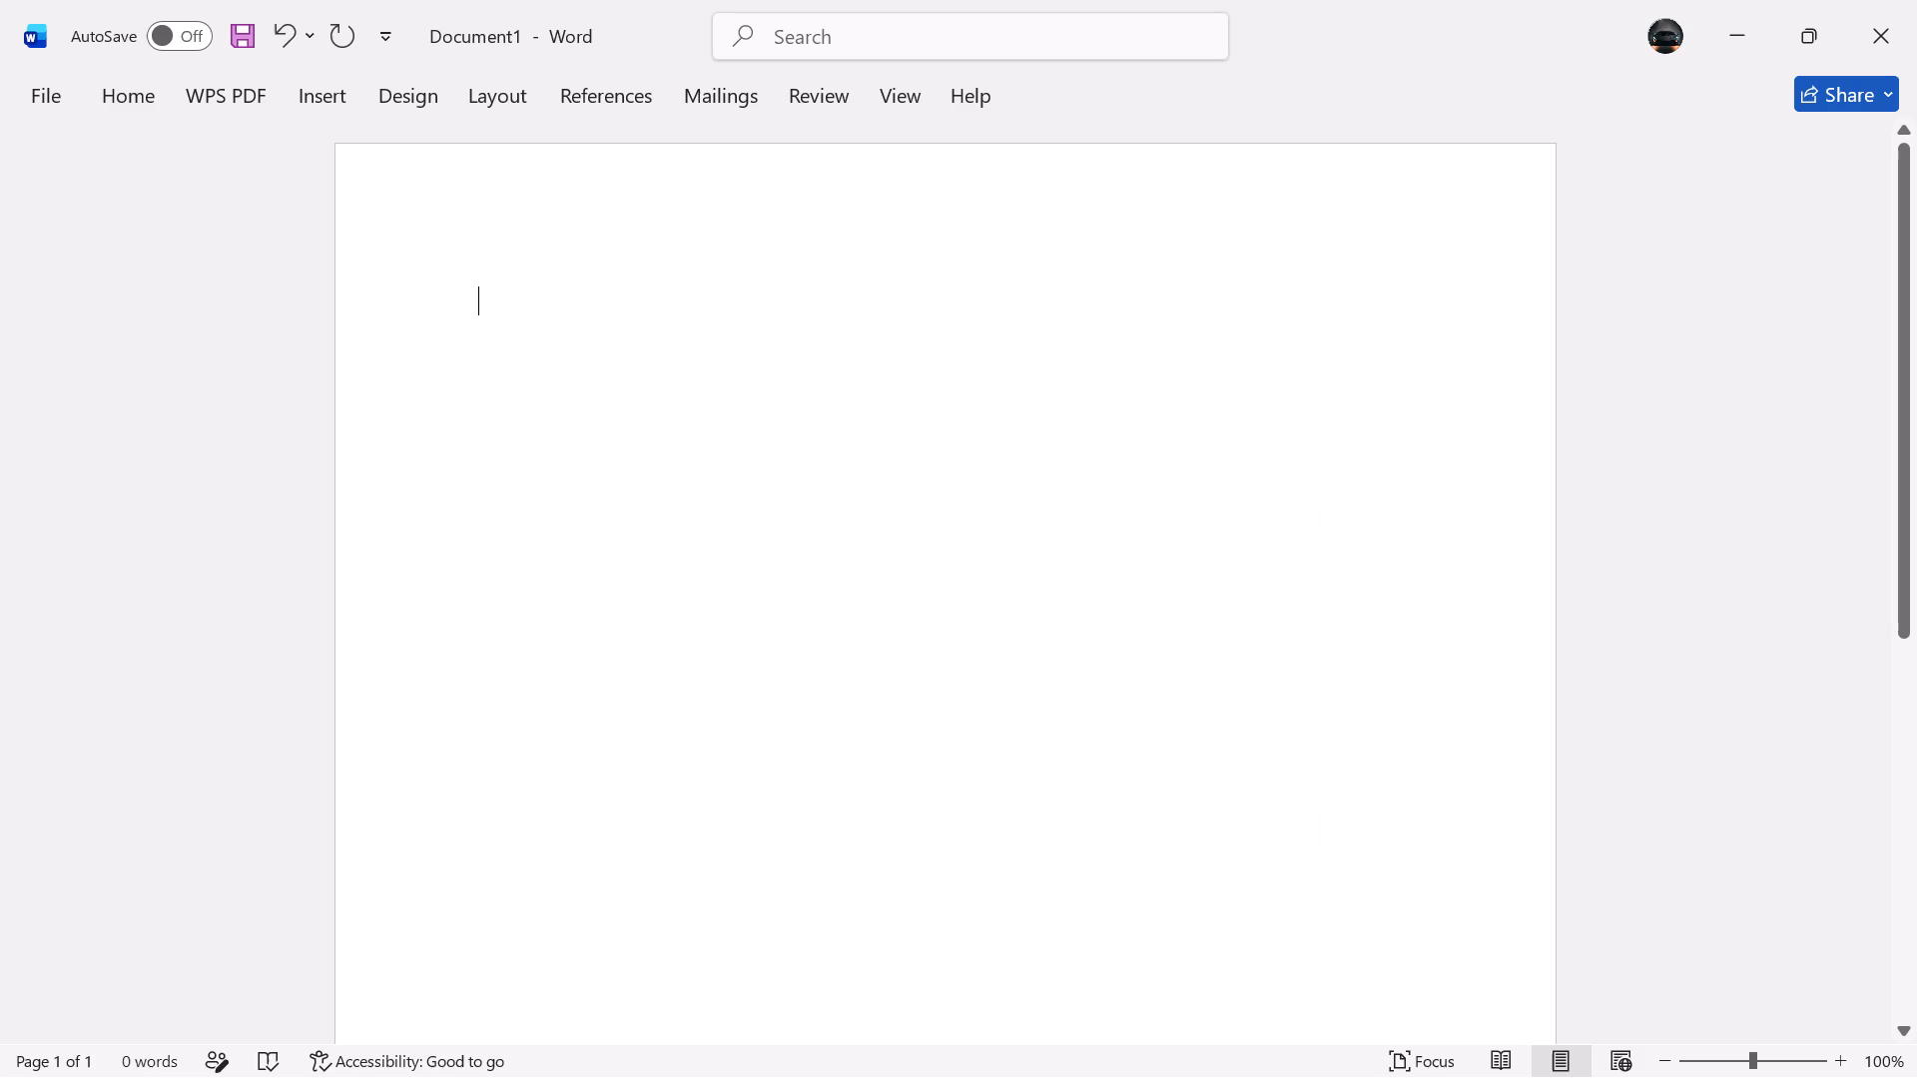
Show the Selection pane beside the document.
left_click(529, 108)
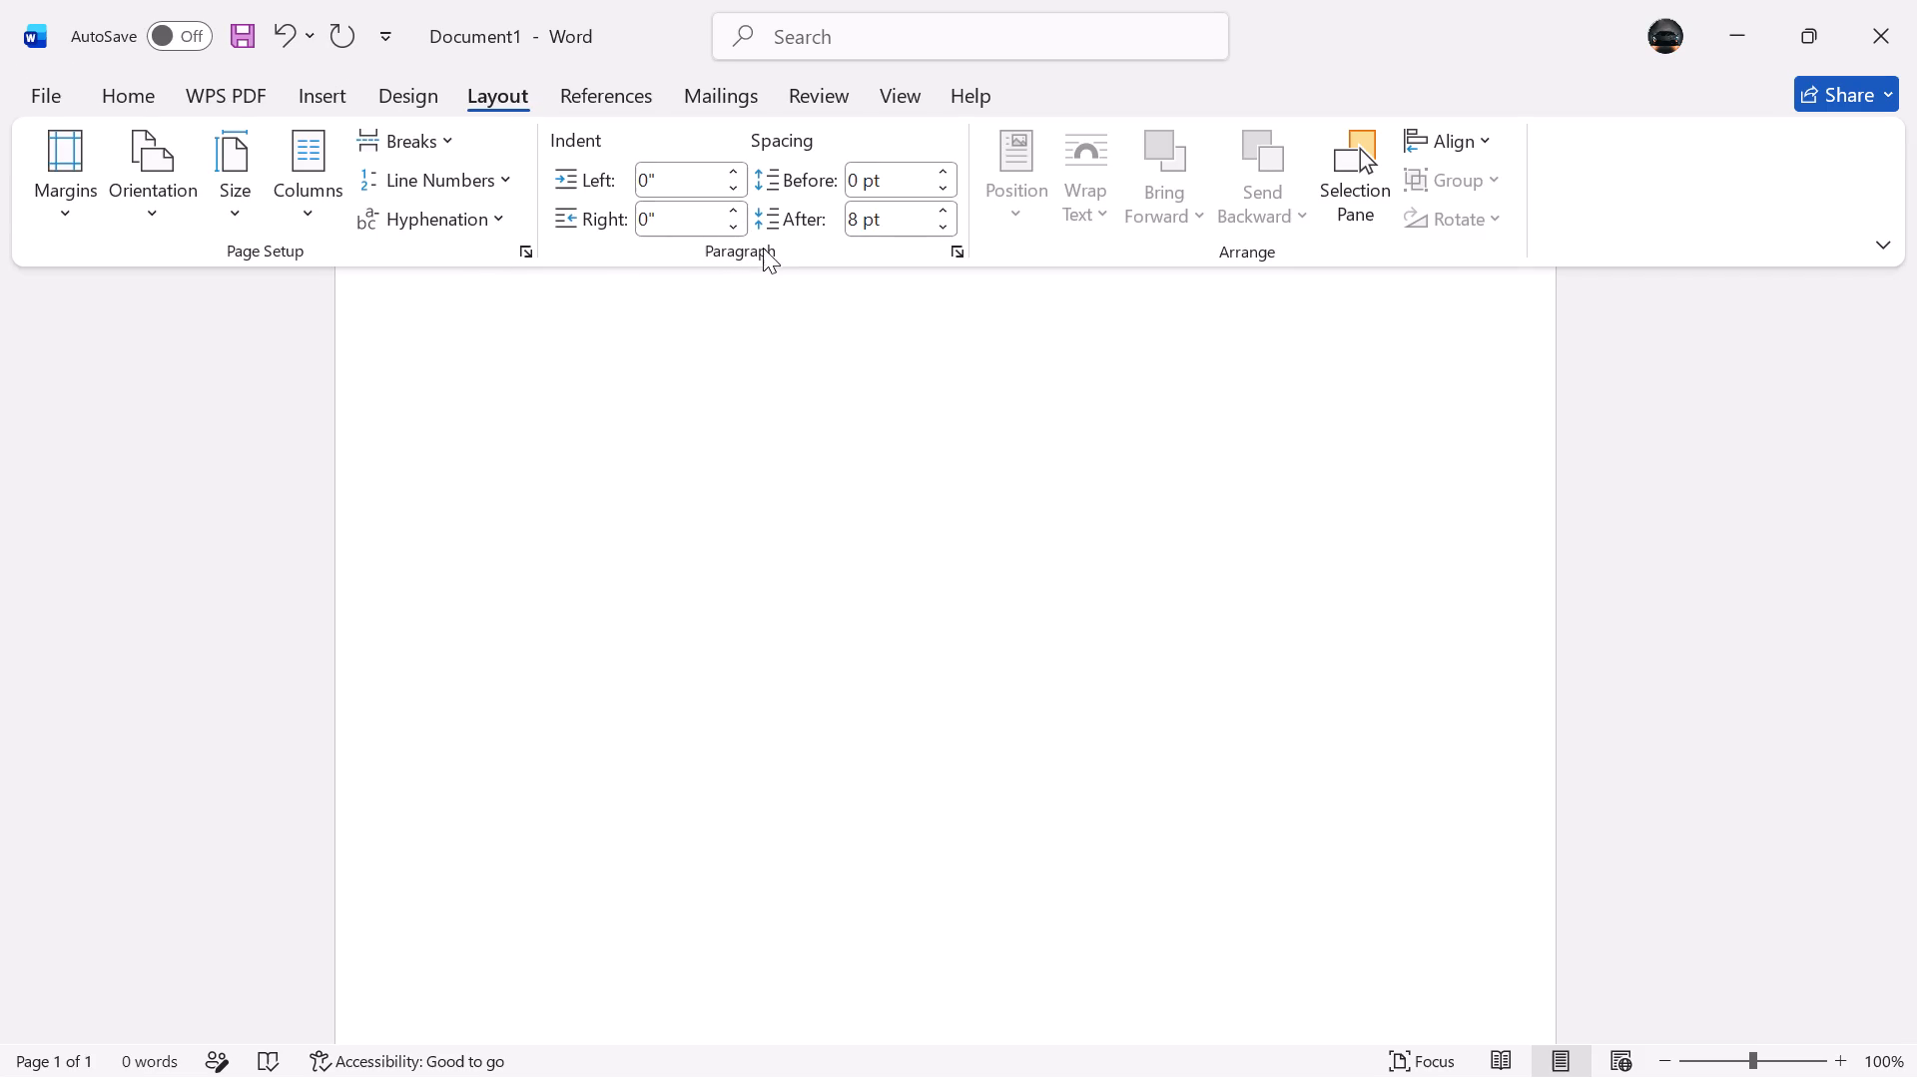
left_click(1361, 211)
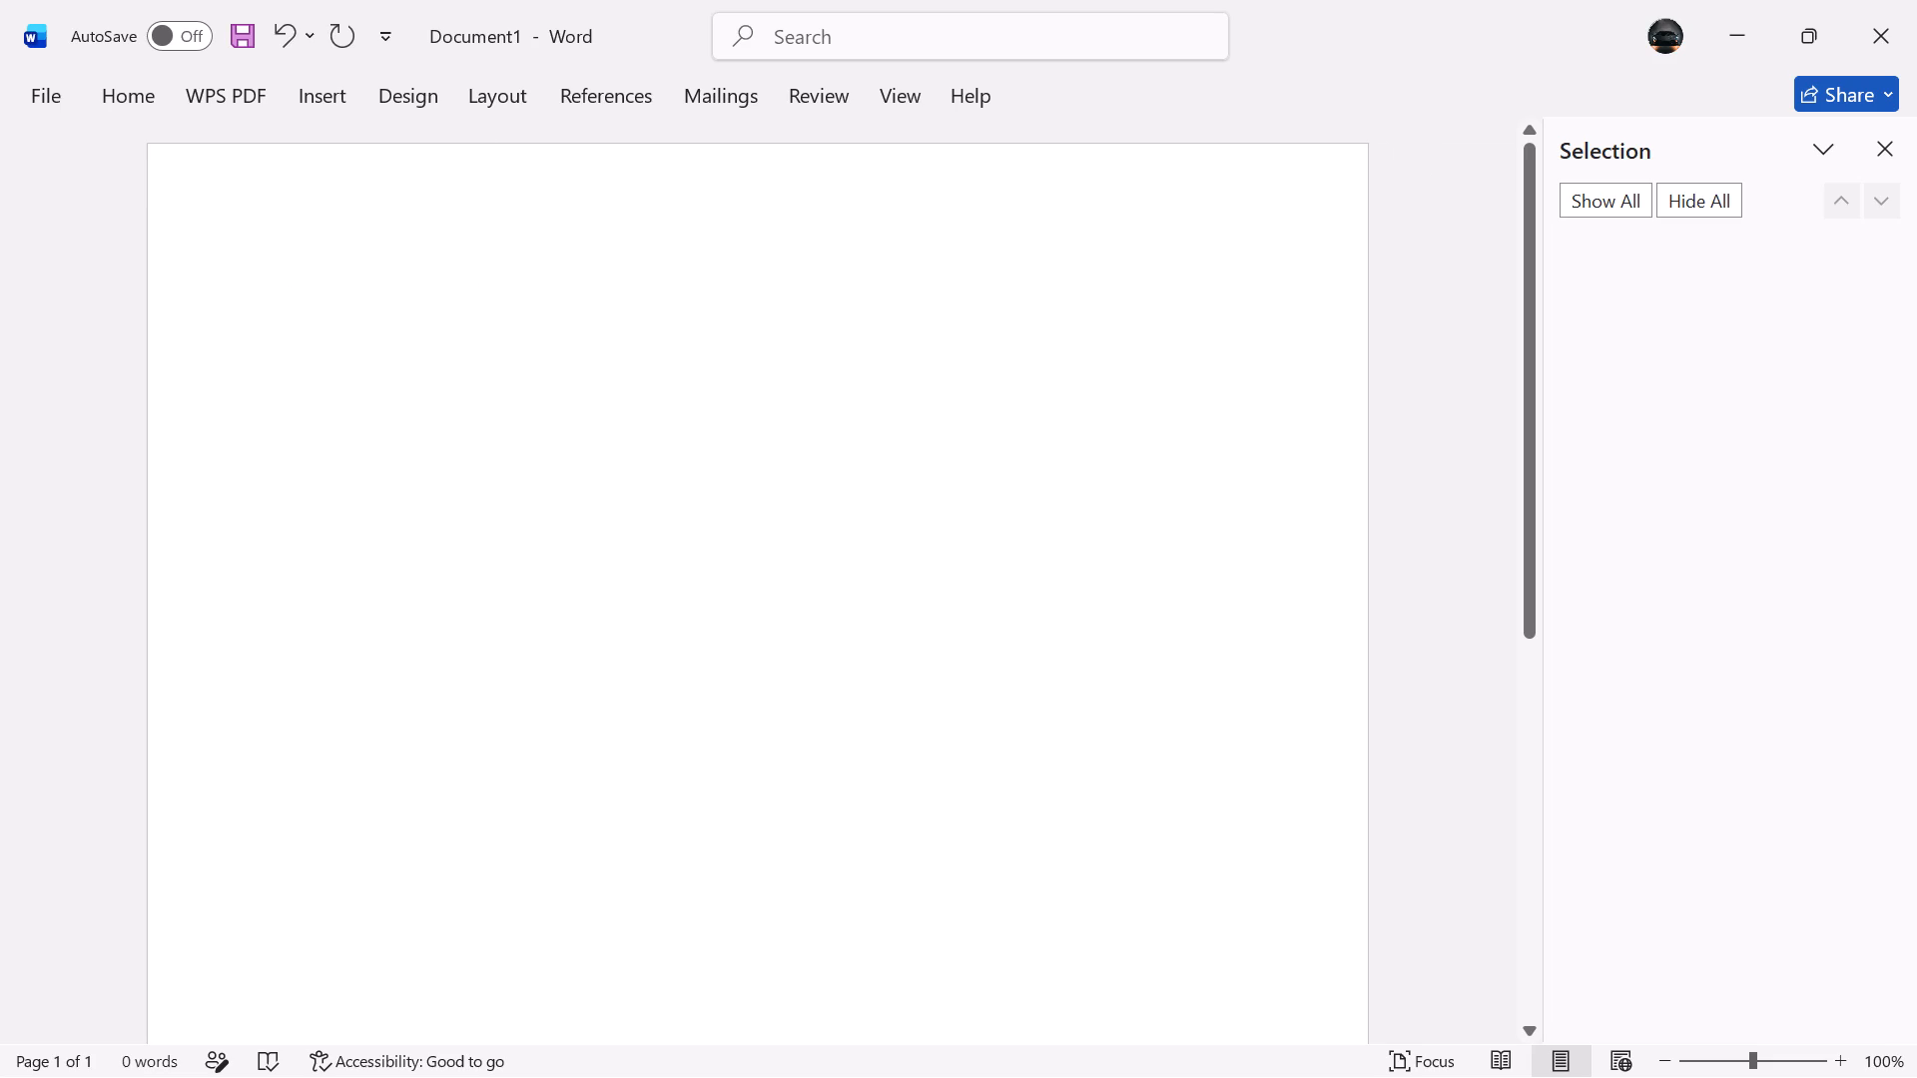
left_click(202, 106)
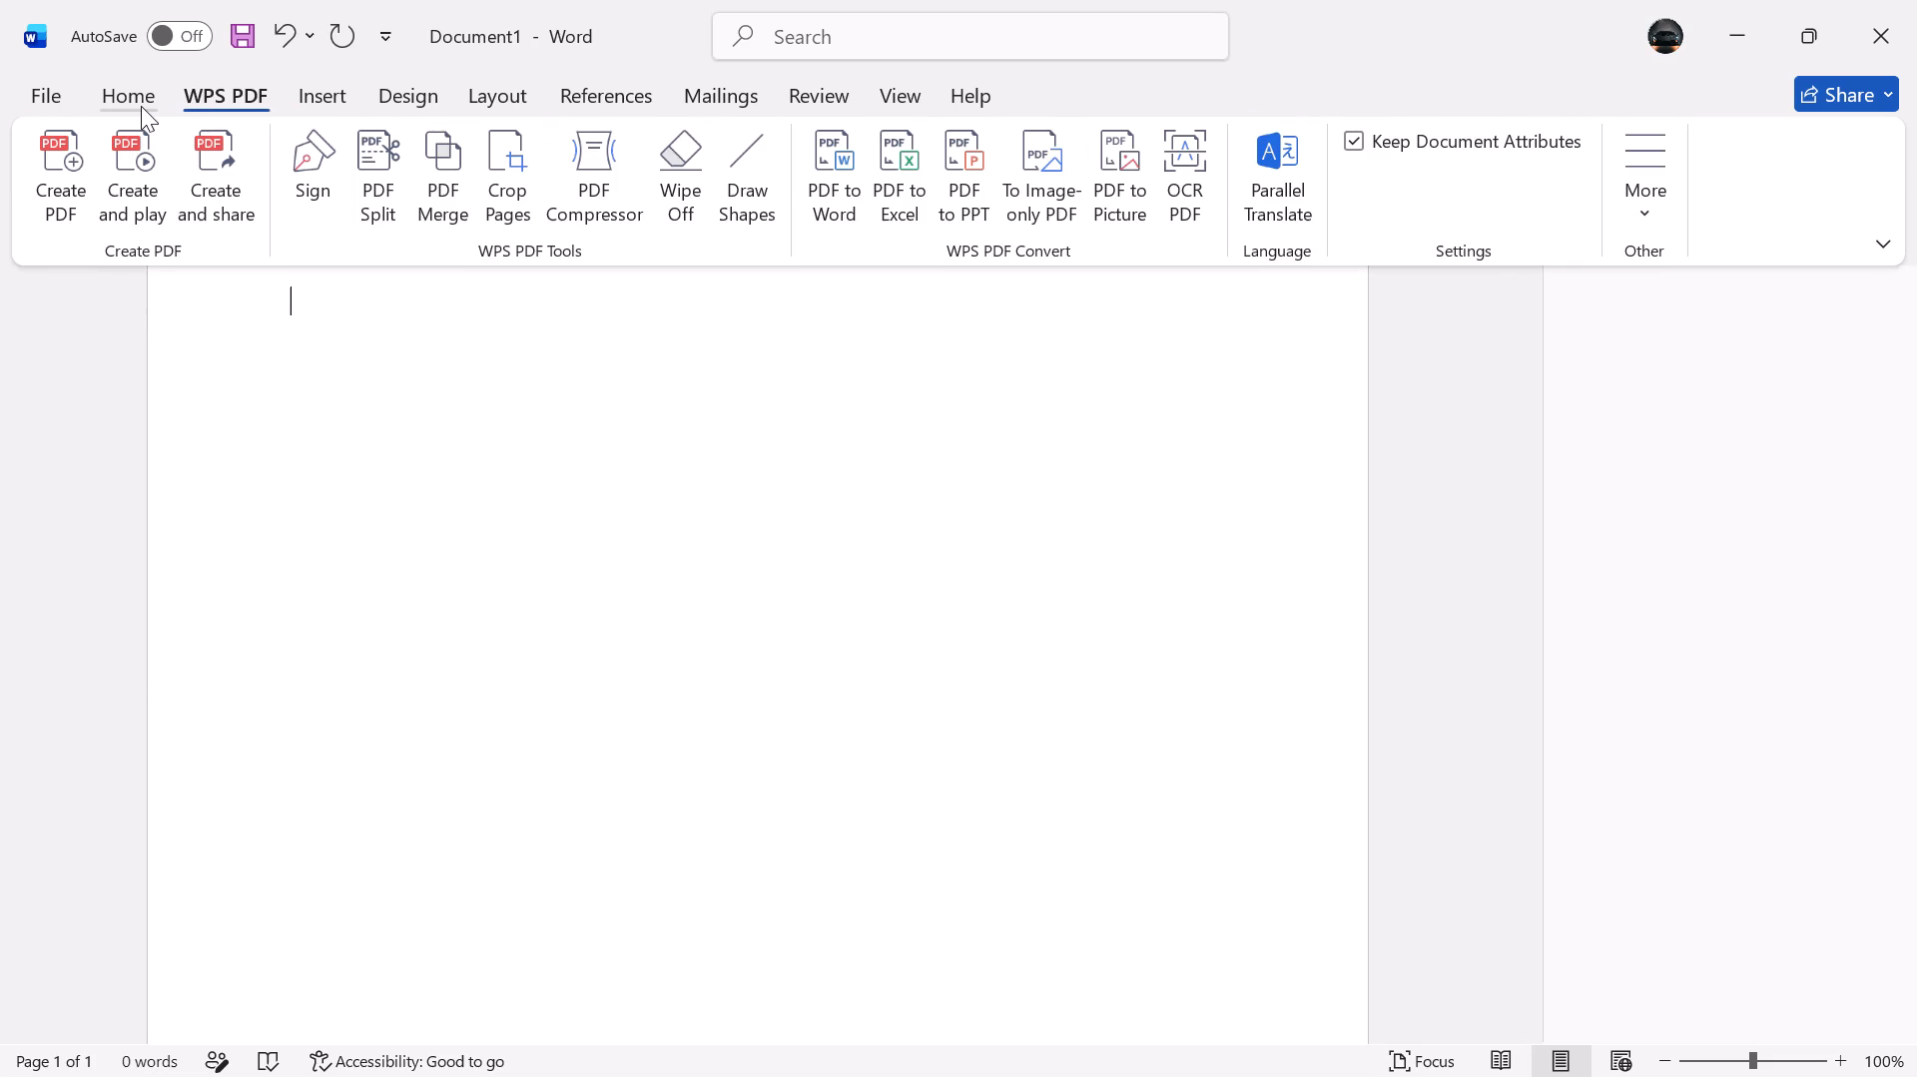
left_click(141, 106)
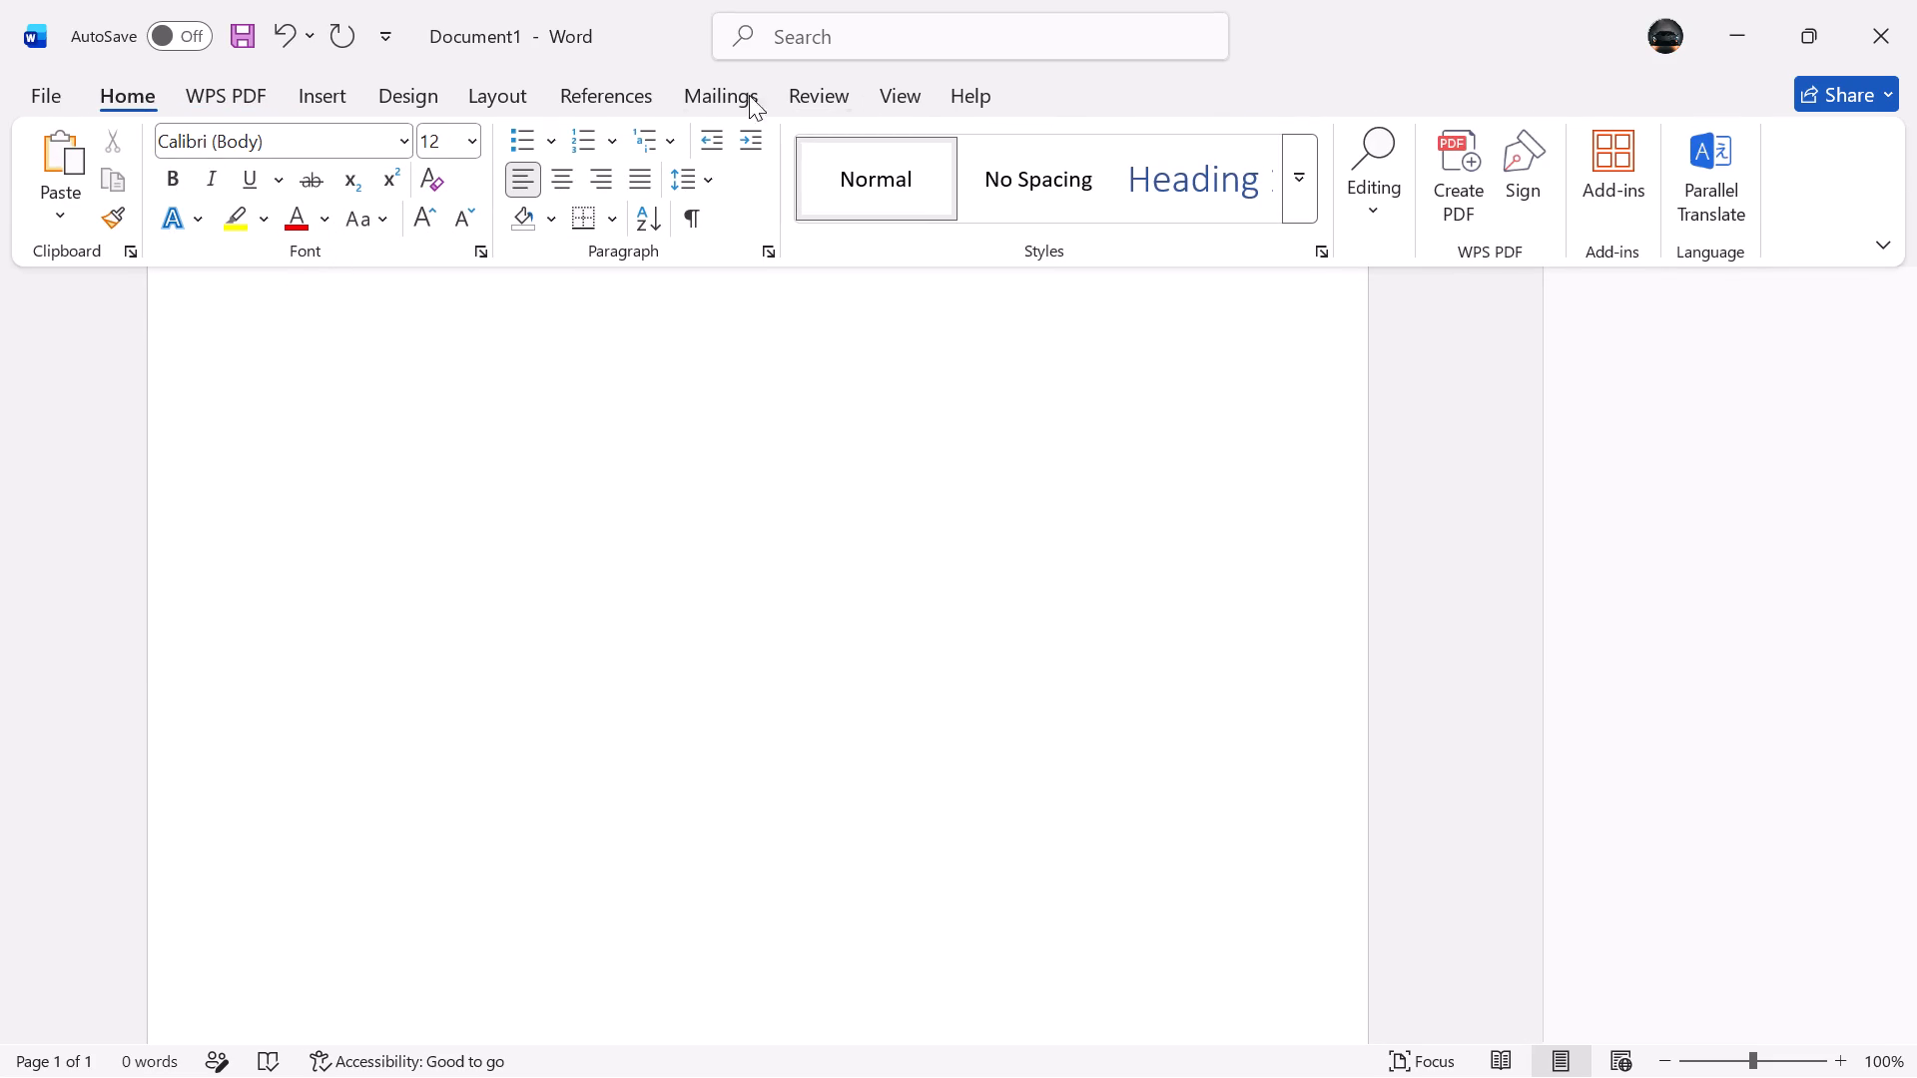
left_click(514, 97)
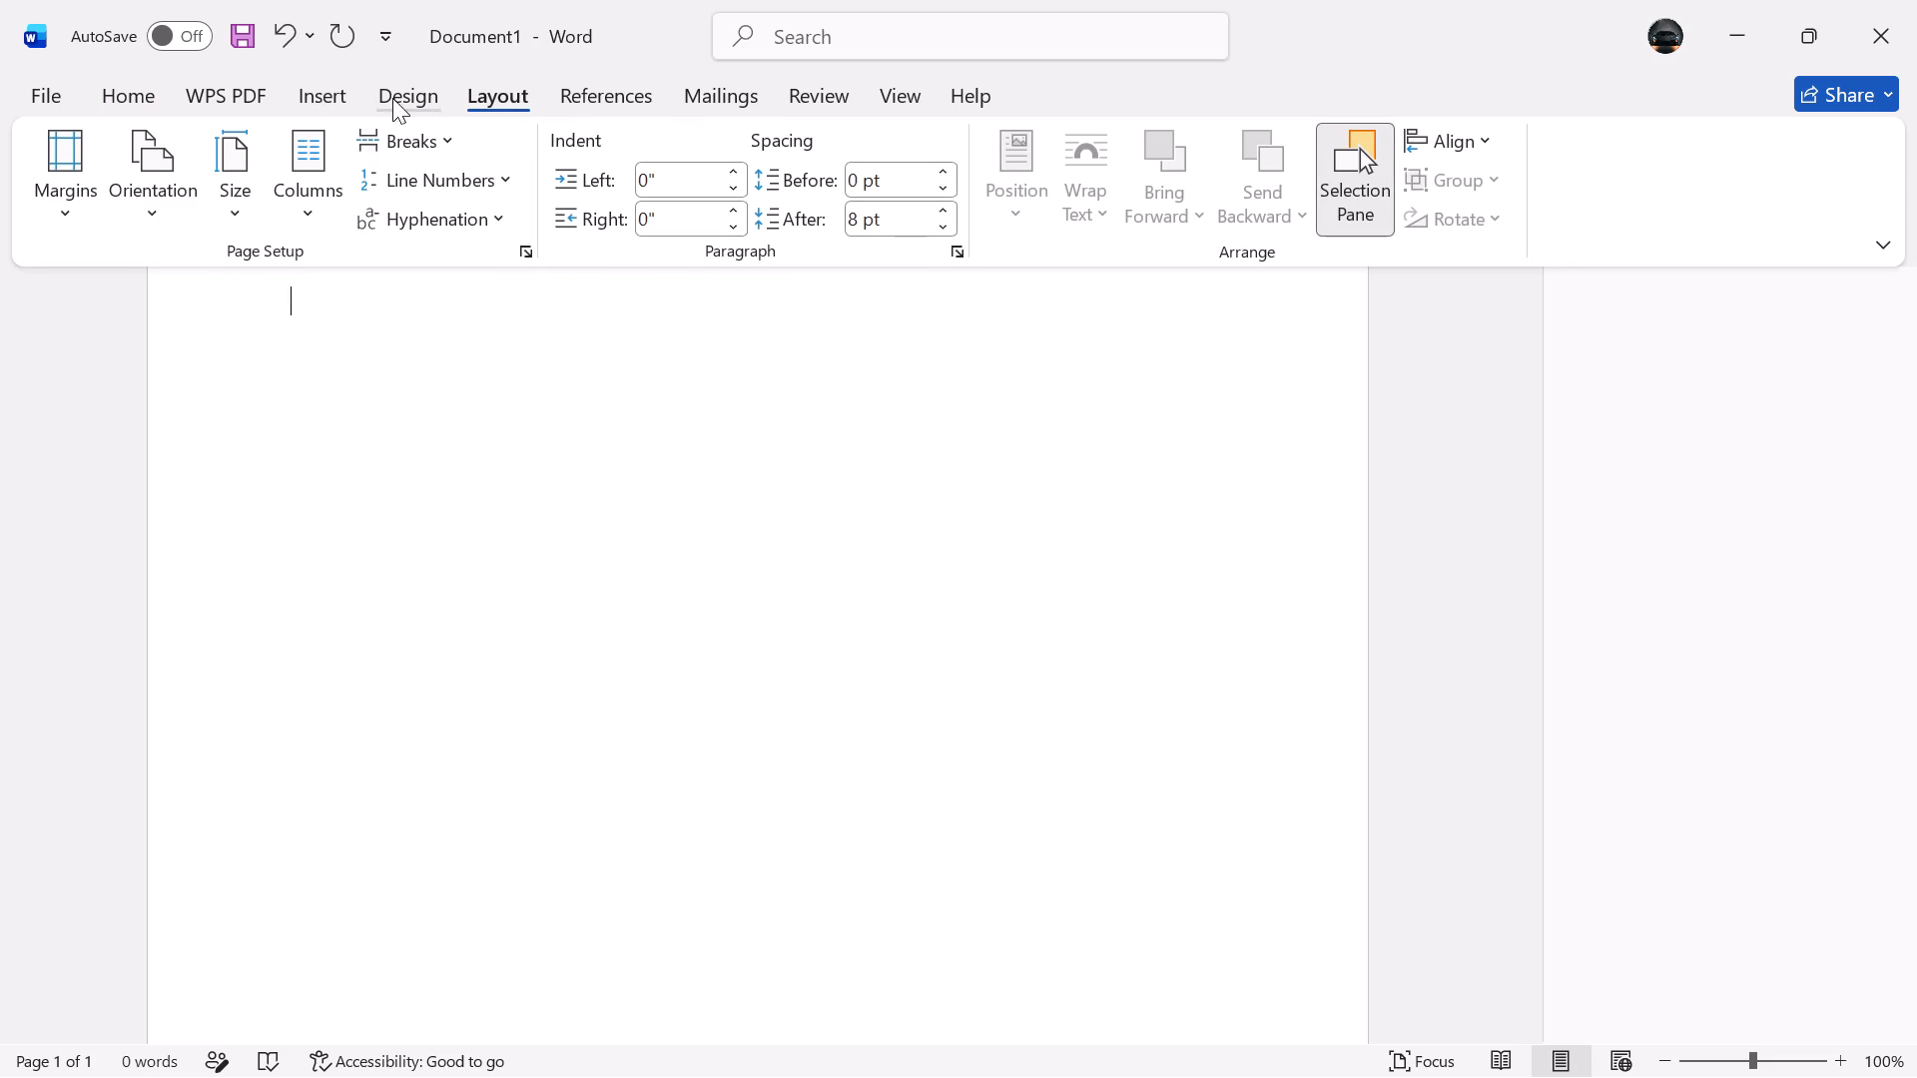
Choose a 3-D page border for the whole document in Borders and Shading and switch its setting to Custom.
left_click(417, 99)
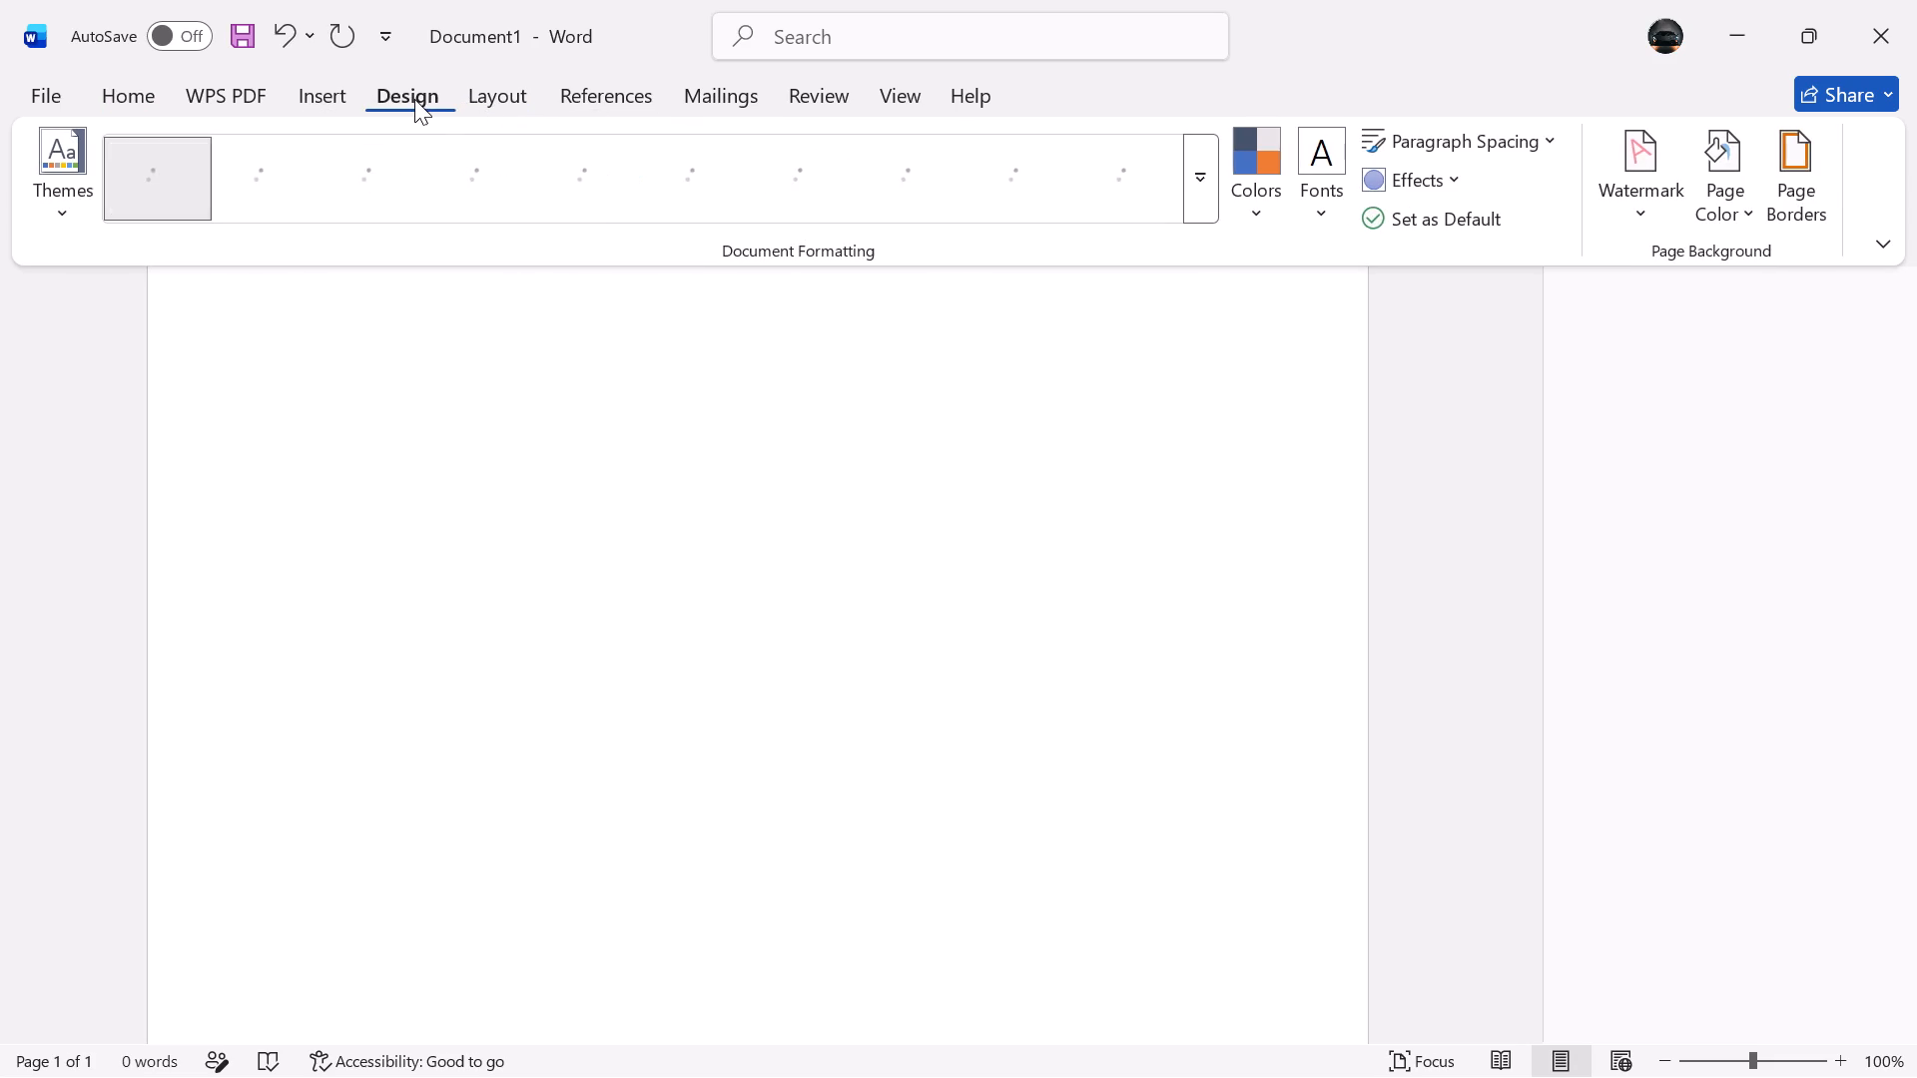
left_click(1803, 216)
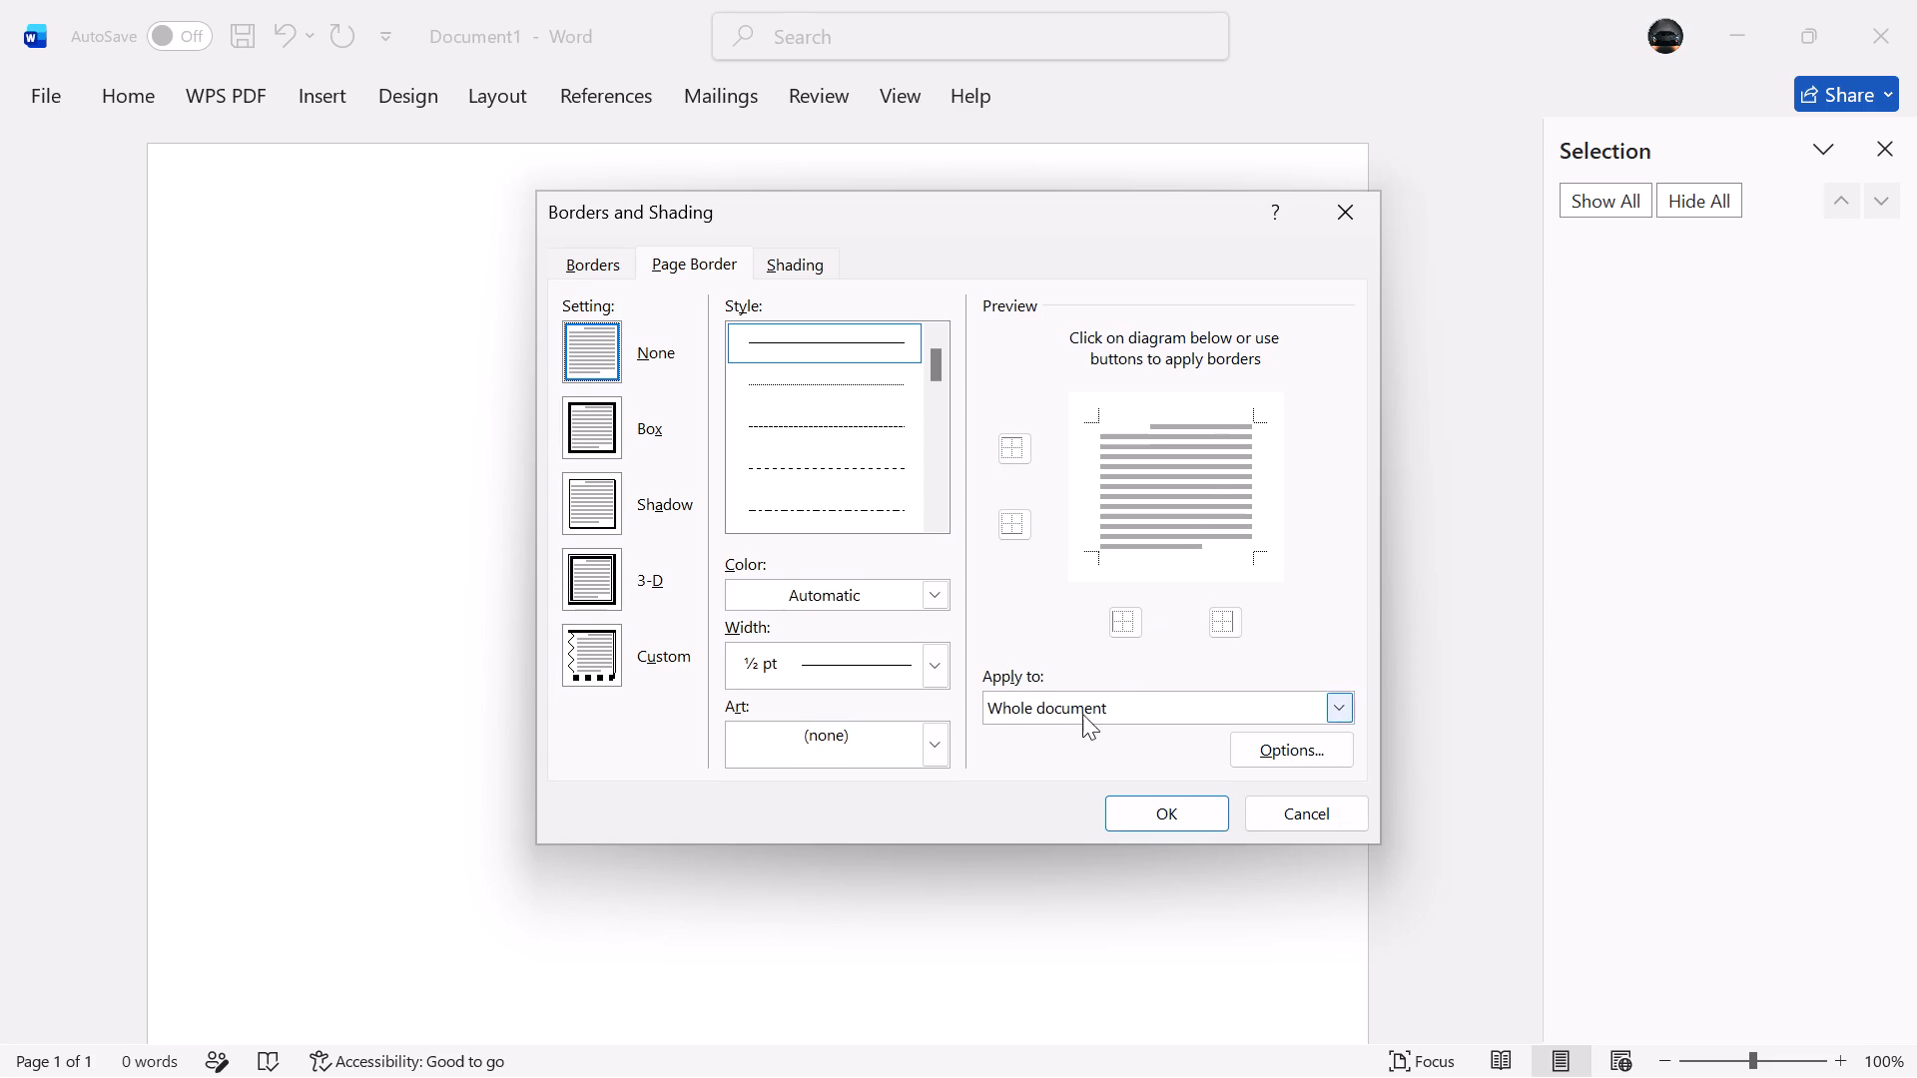
left_click(1095, 707)
scroll(1110, 810, "down", 2)
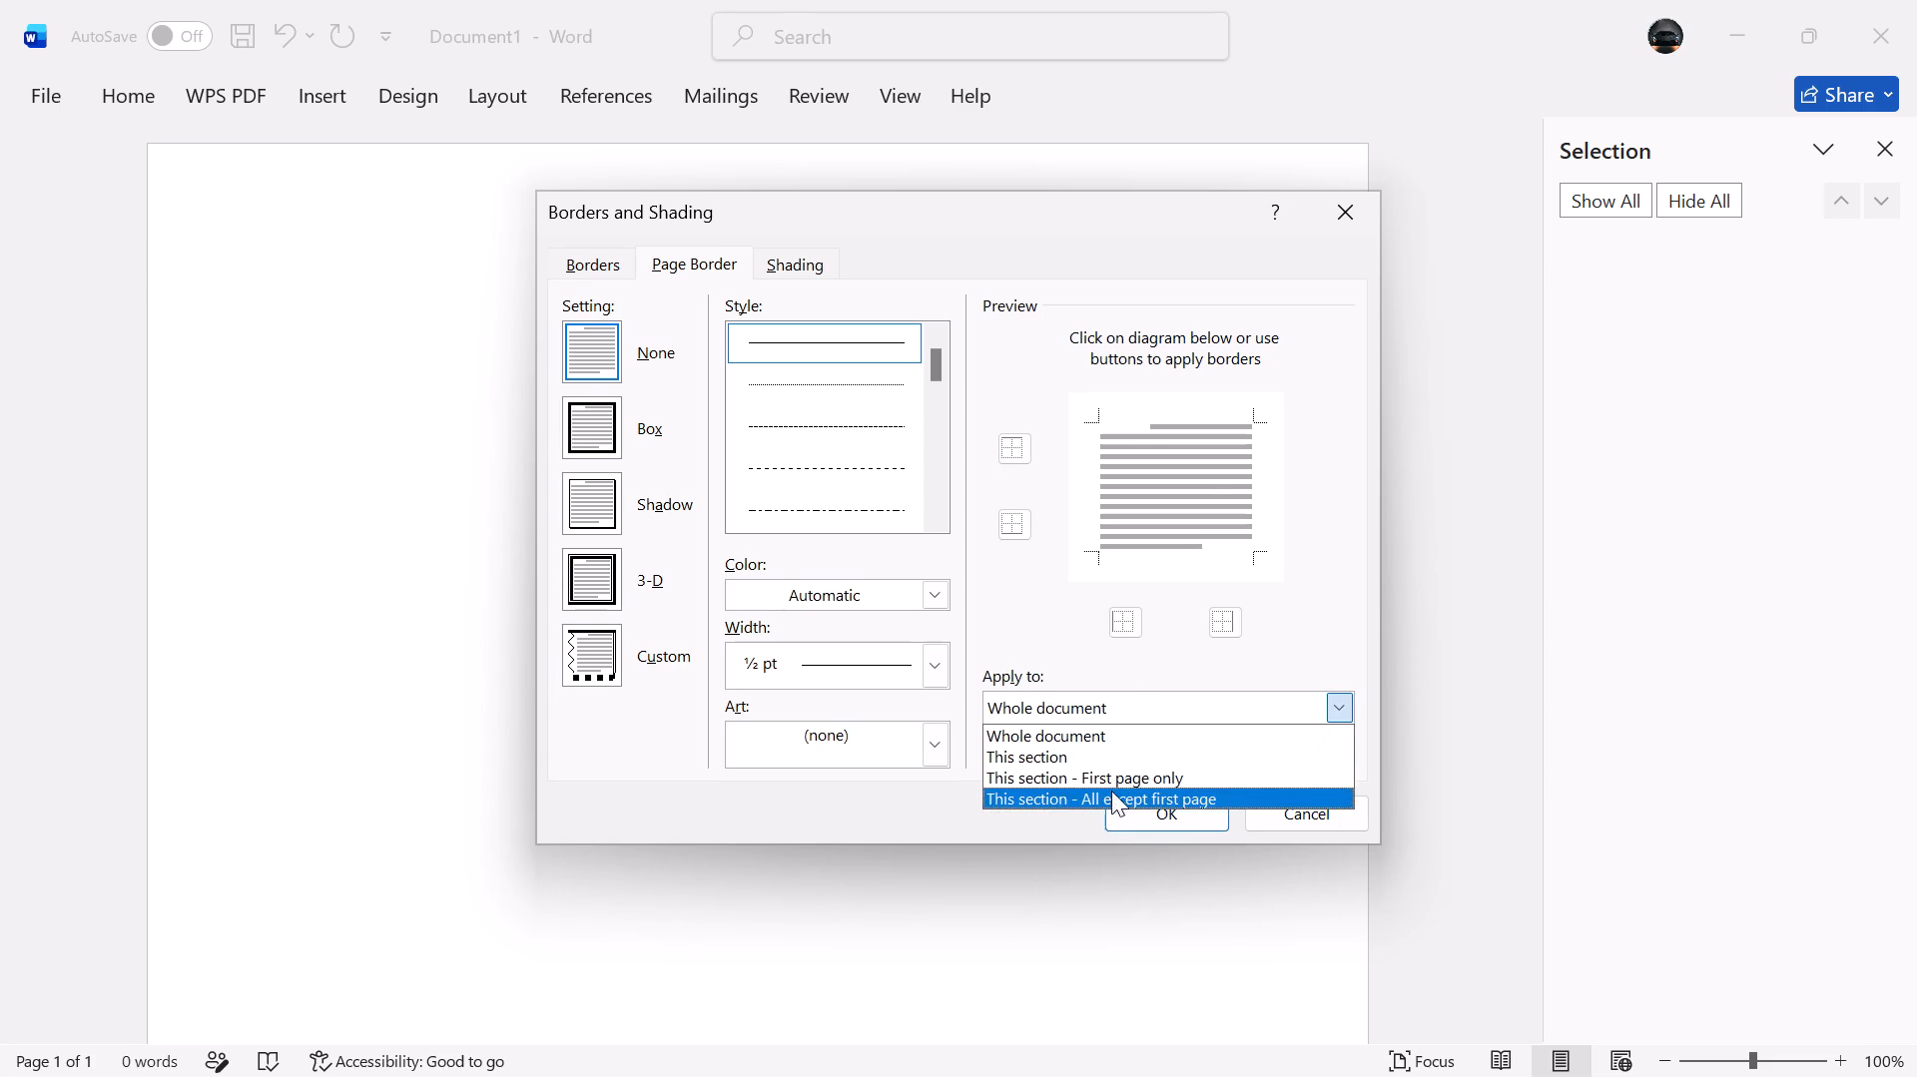
scroll(1111, 791, "down", 3)
scroll(761, 506, "up", 1)
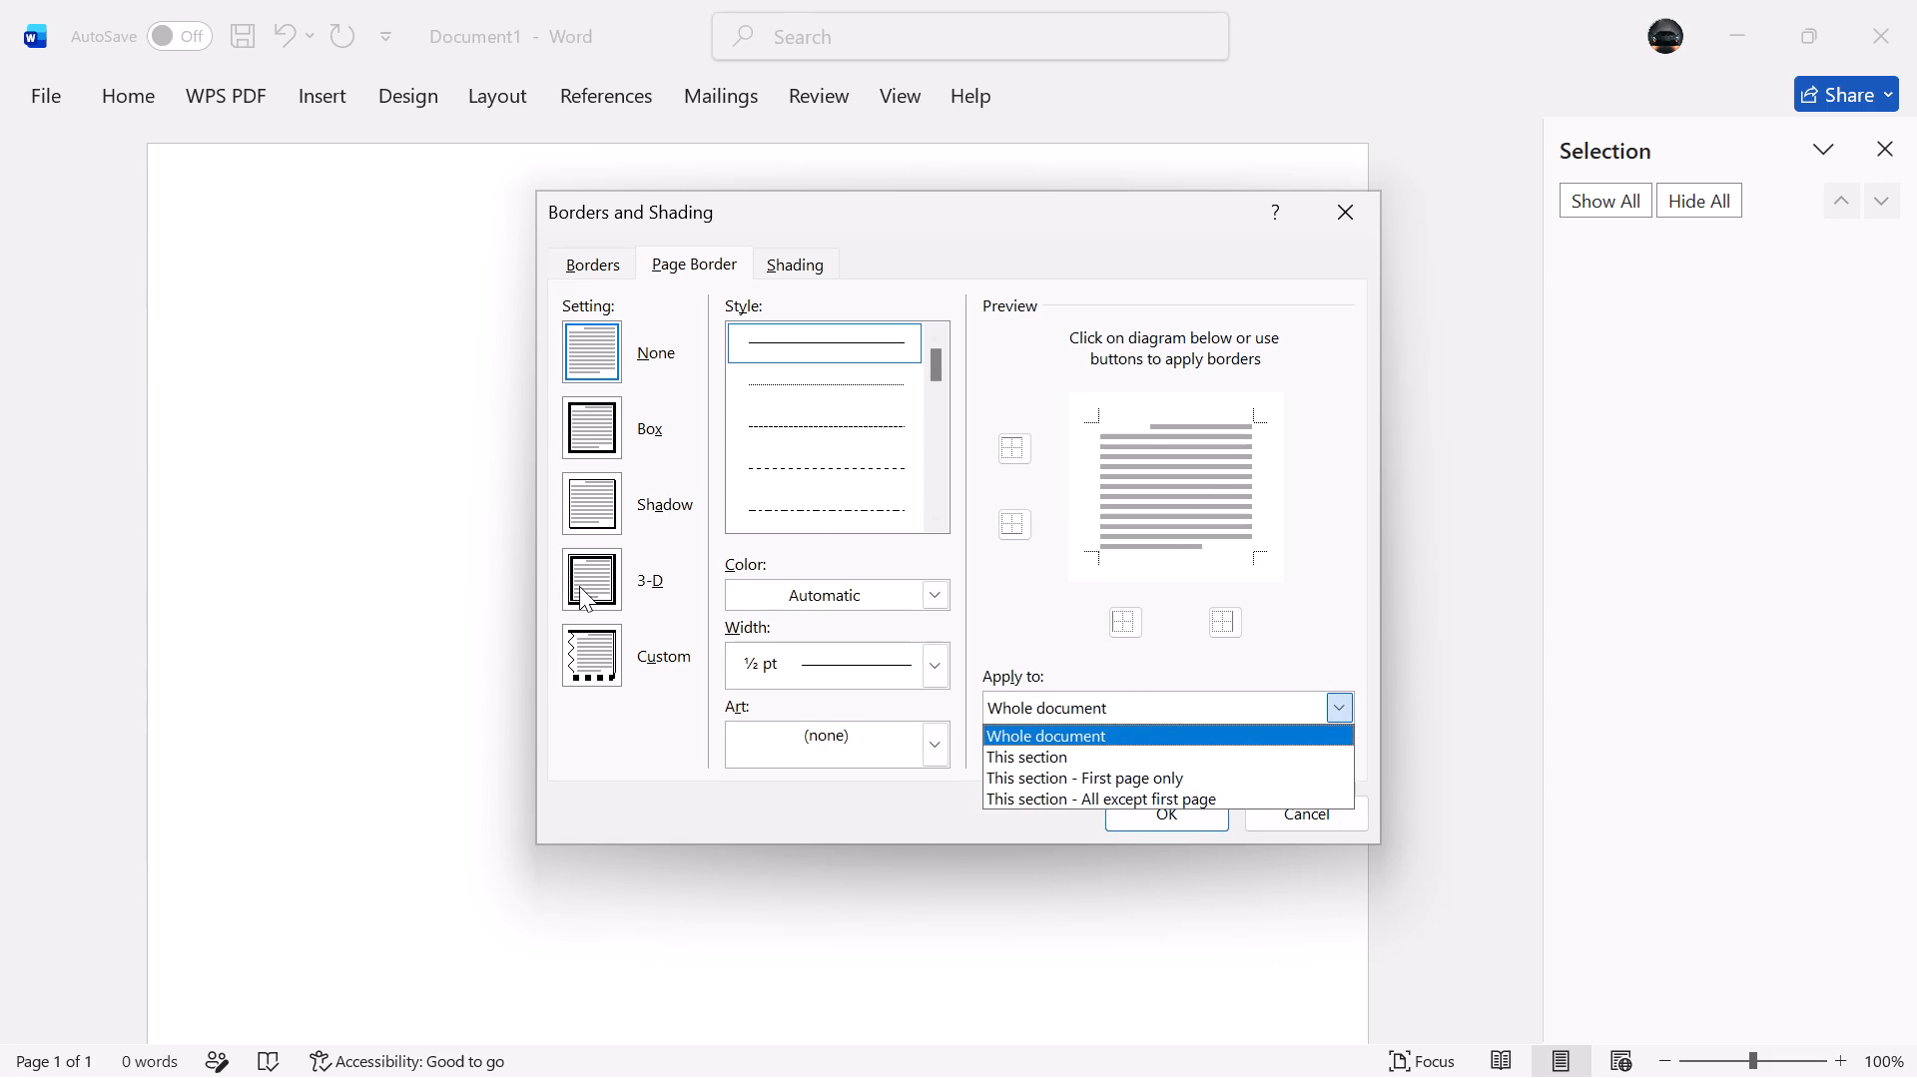
left_click(581, 593)
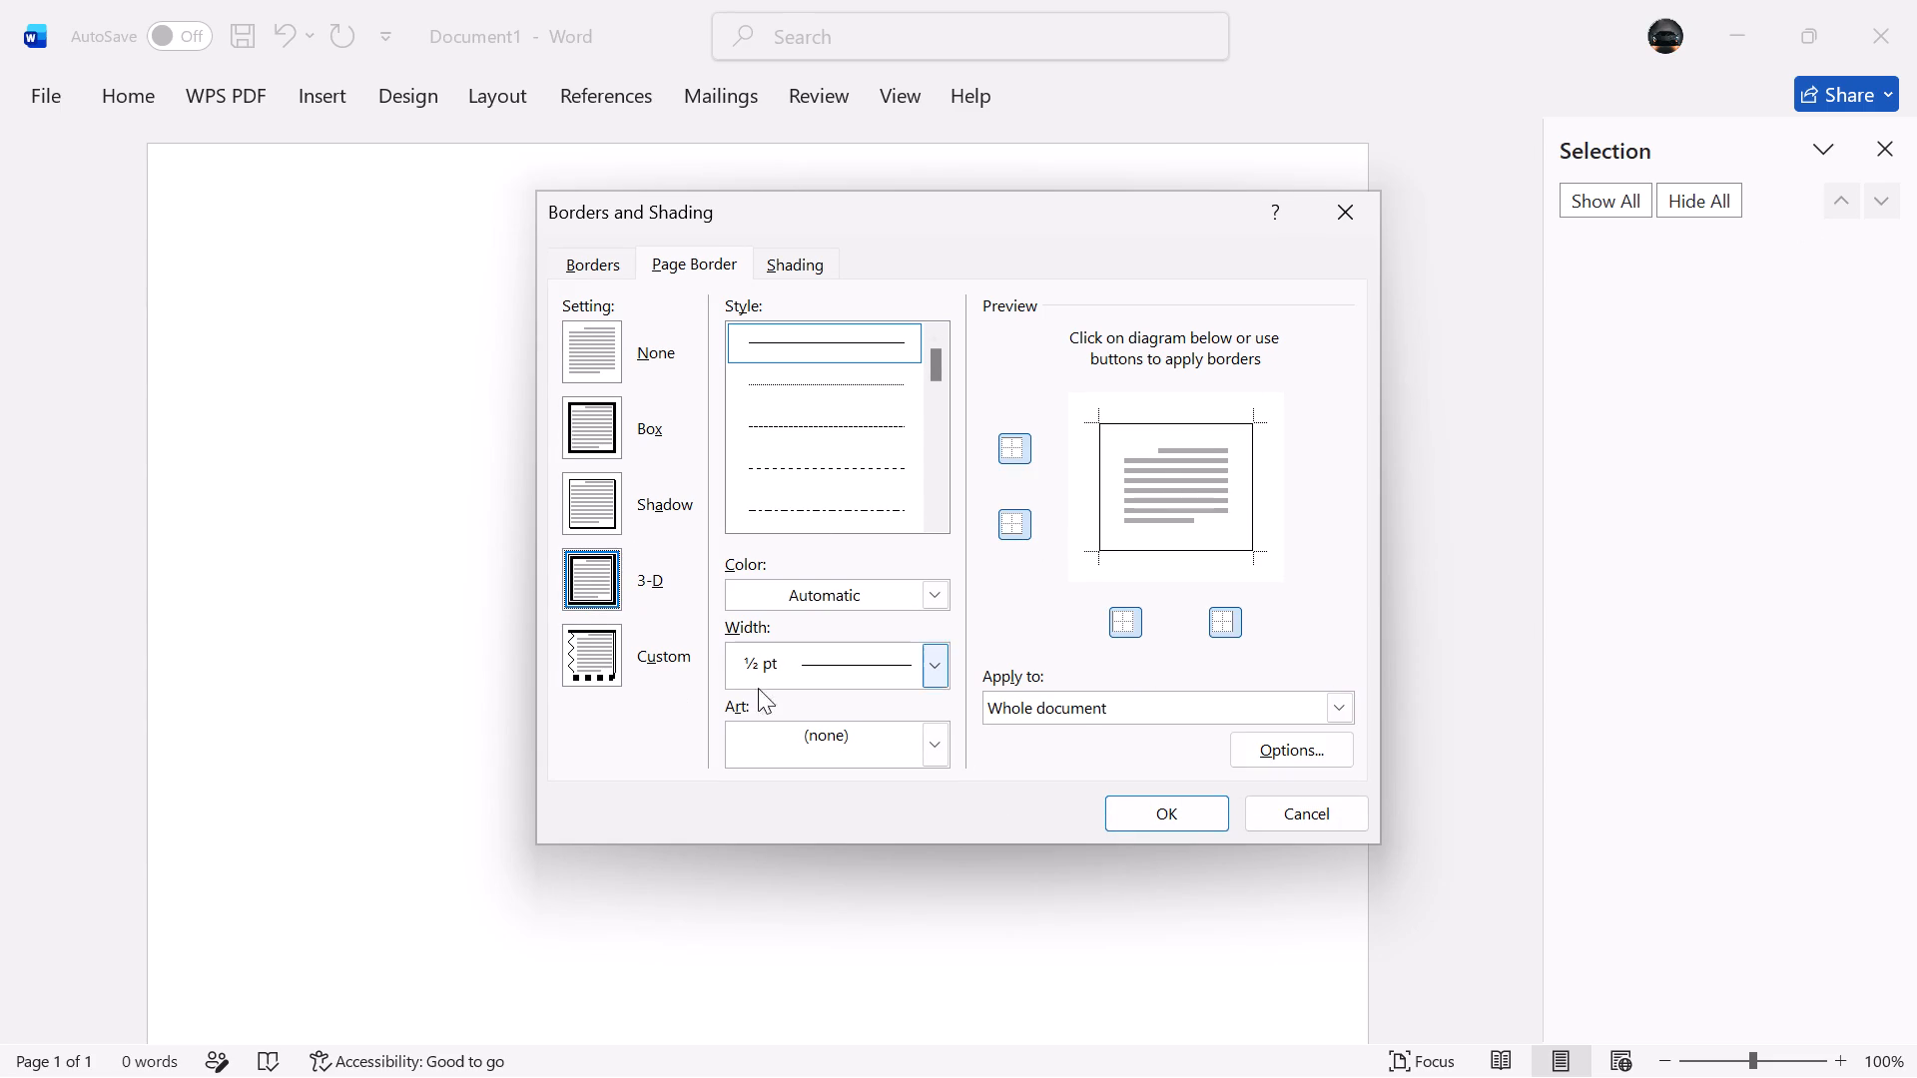
left_click(594, 675)
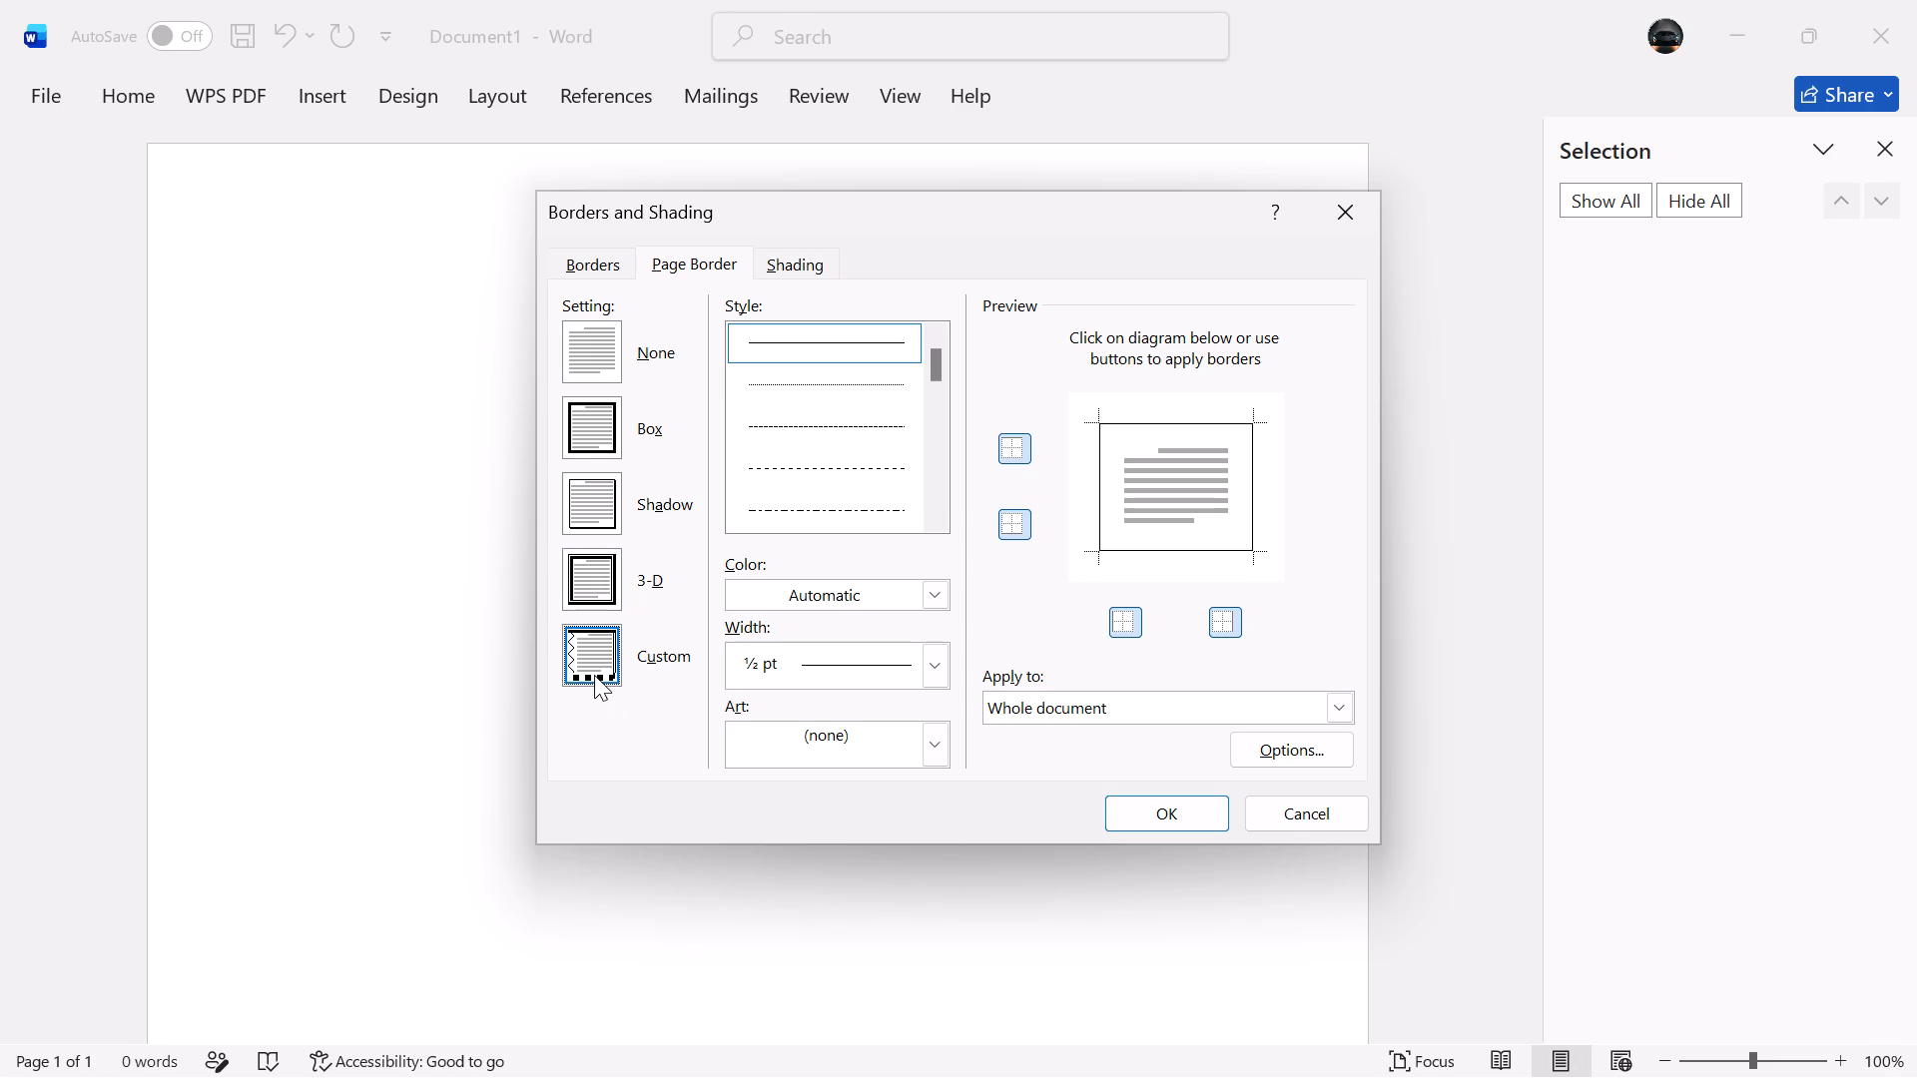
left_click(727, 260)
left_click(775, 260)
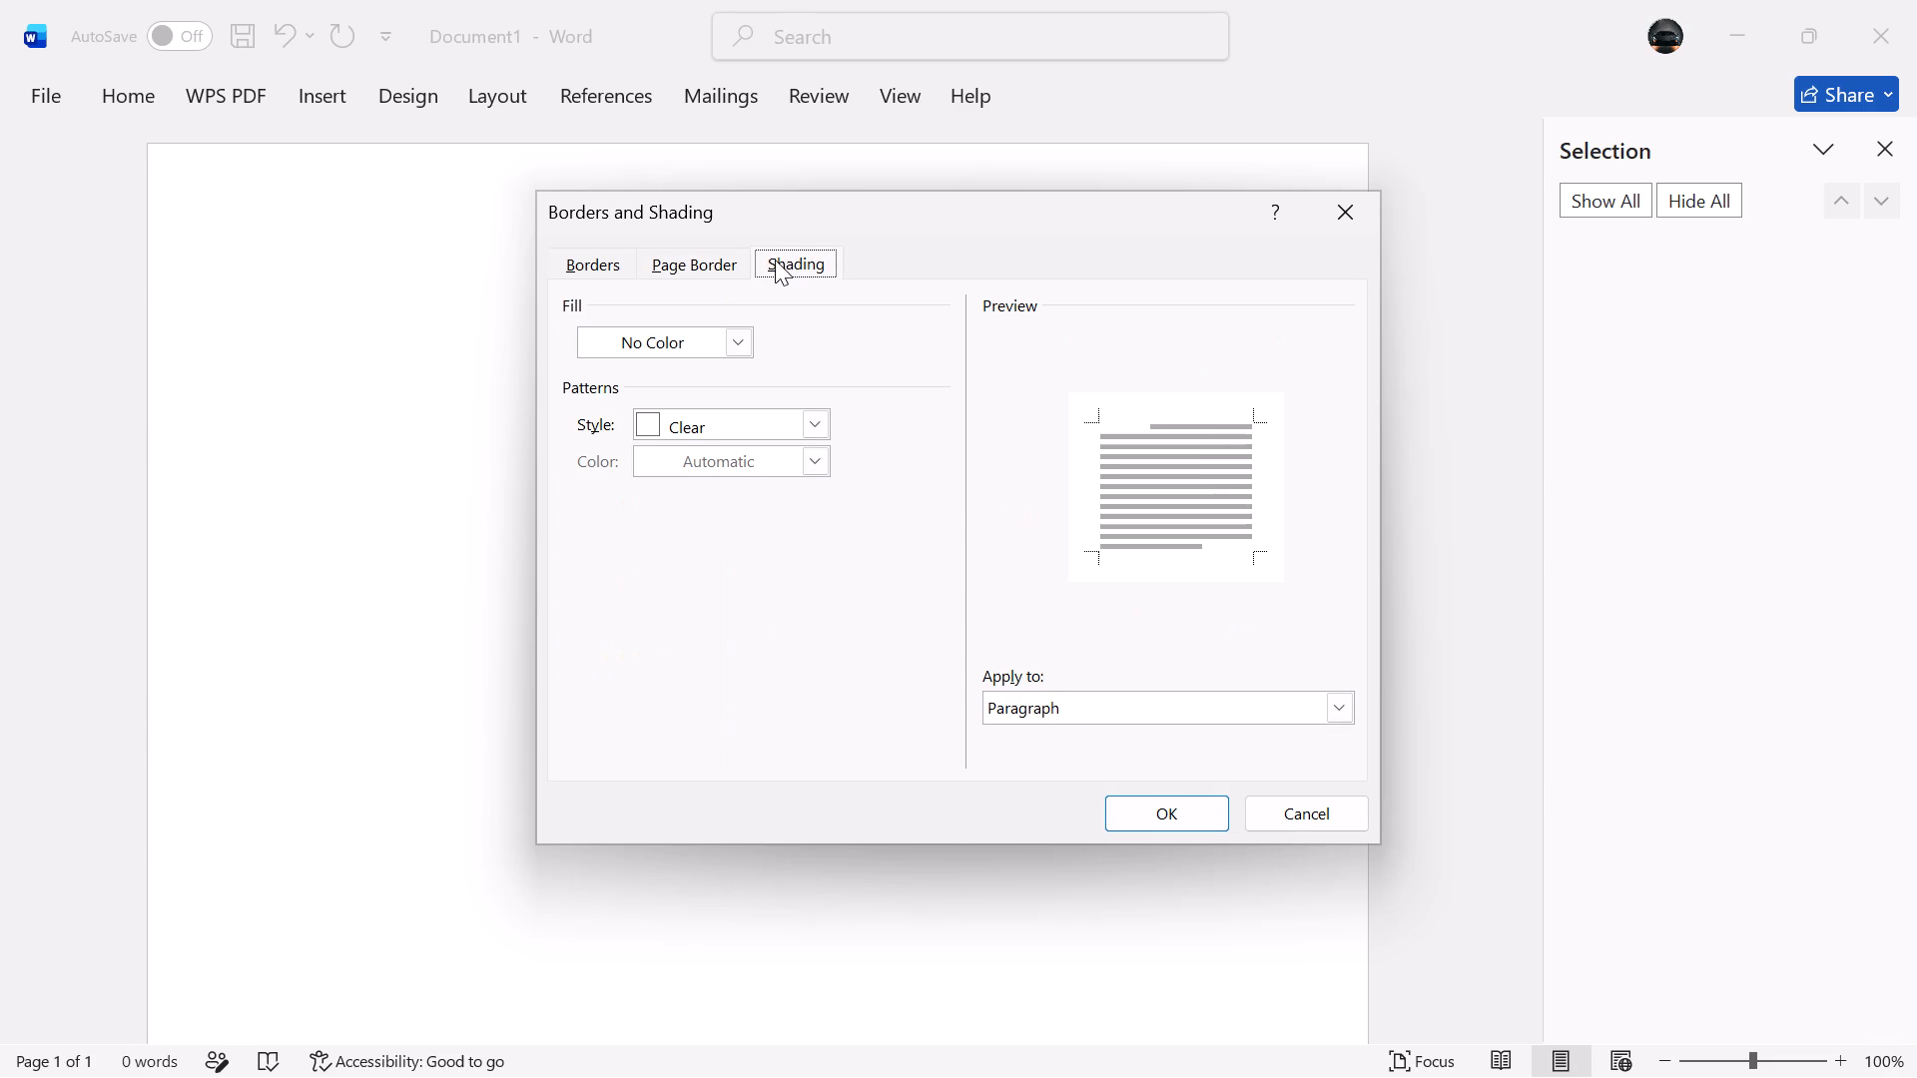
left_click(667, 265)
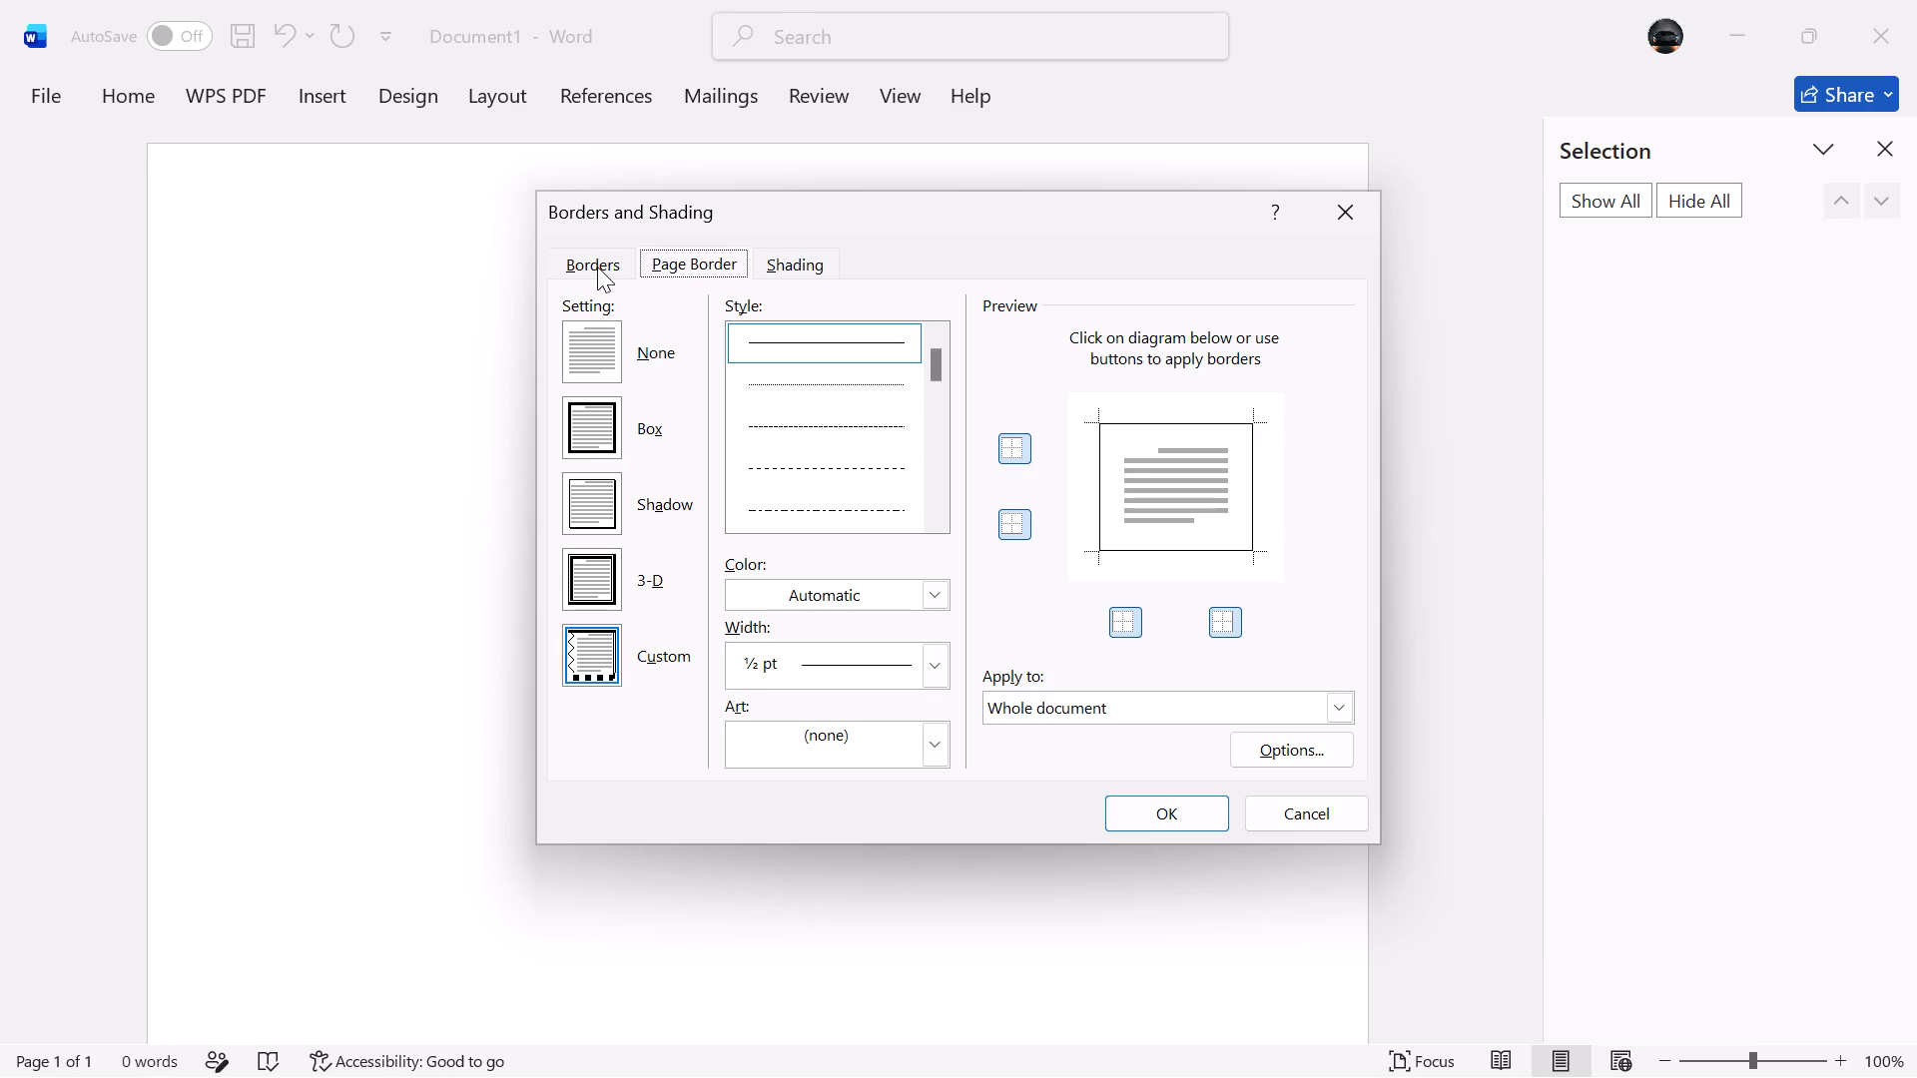
Try the 3-D and Custom paragraph border settings, settle on None, and apply the page border to the document.
left_click(597, 267)
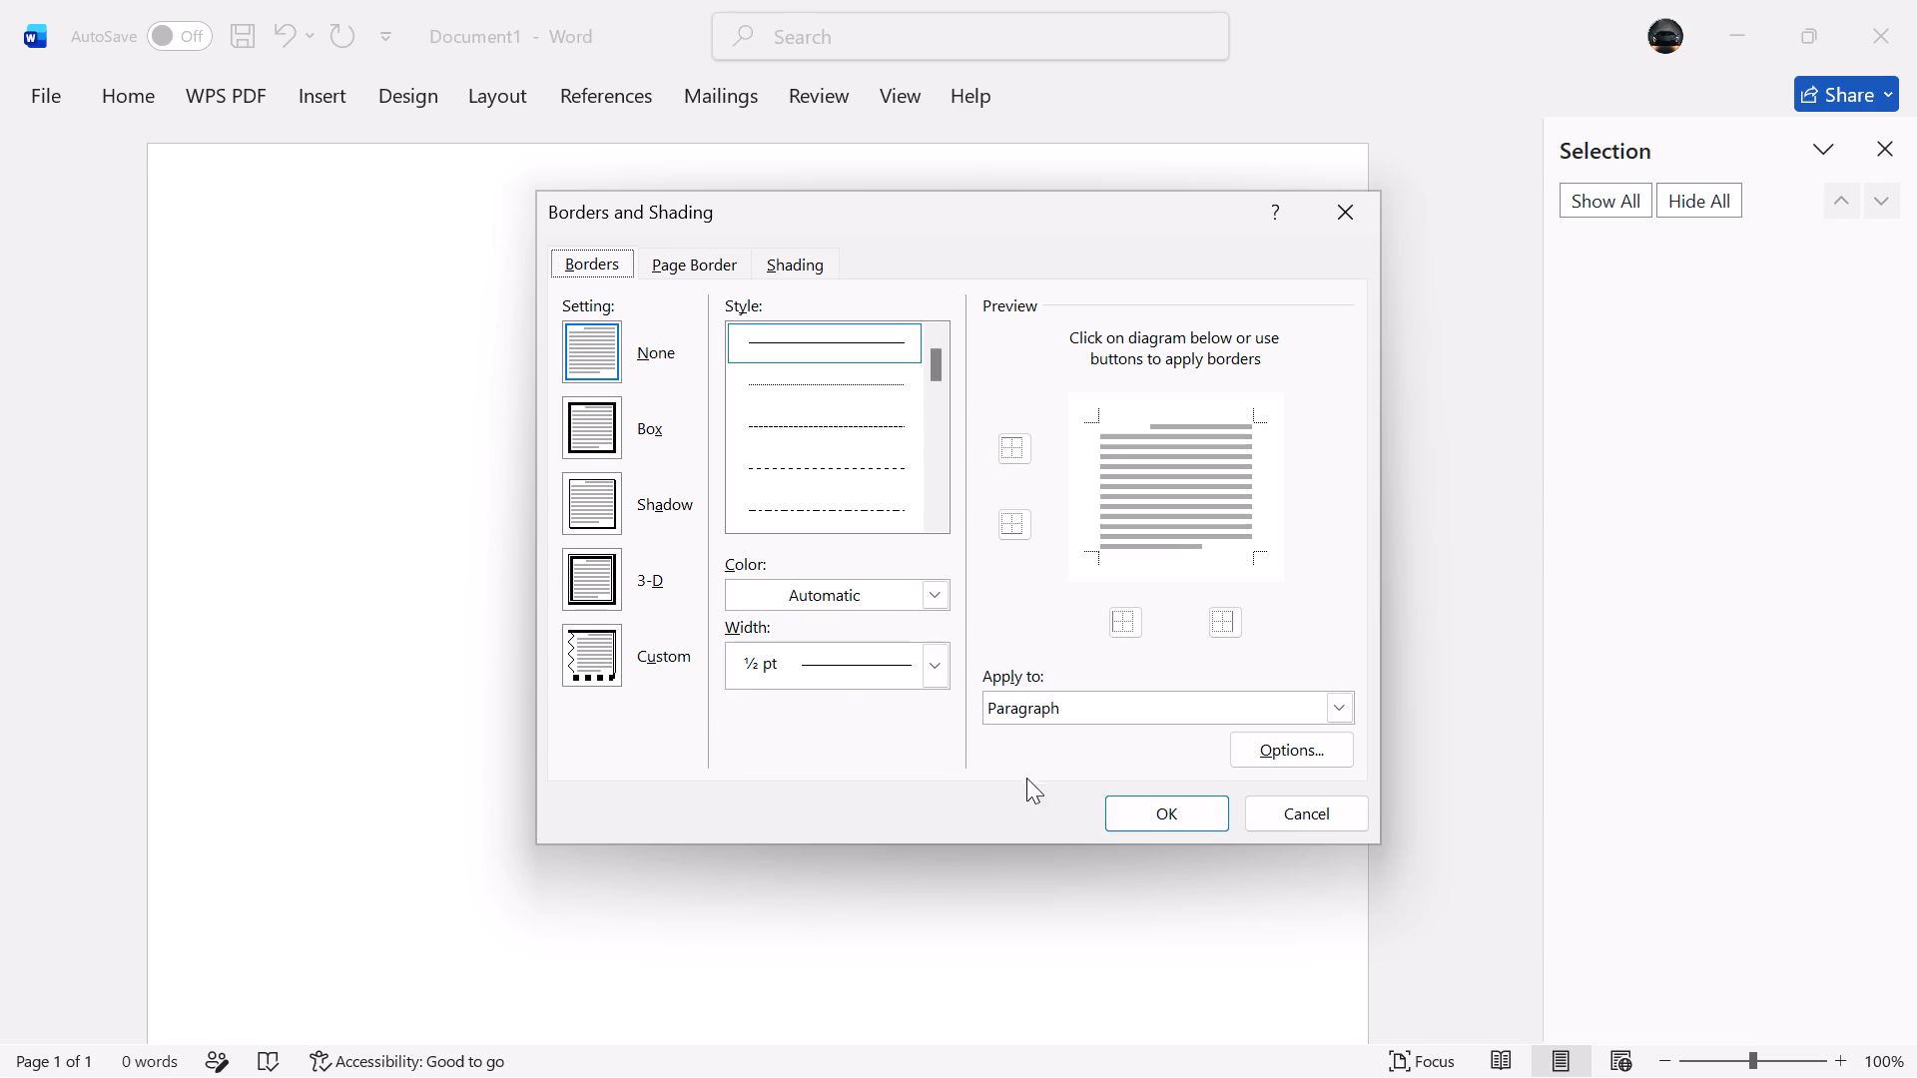
left_click(1035, 719)
left_click(1332, 220)
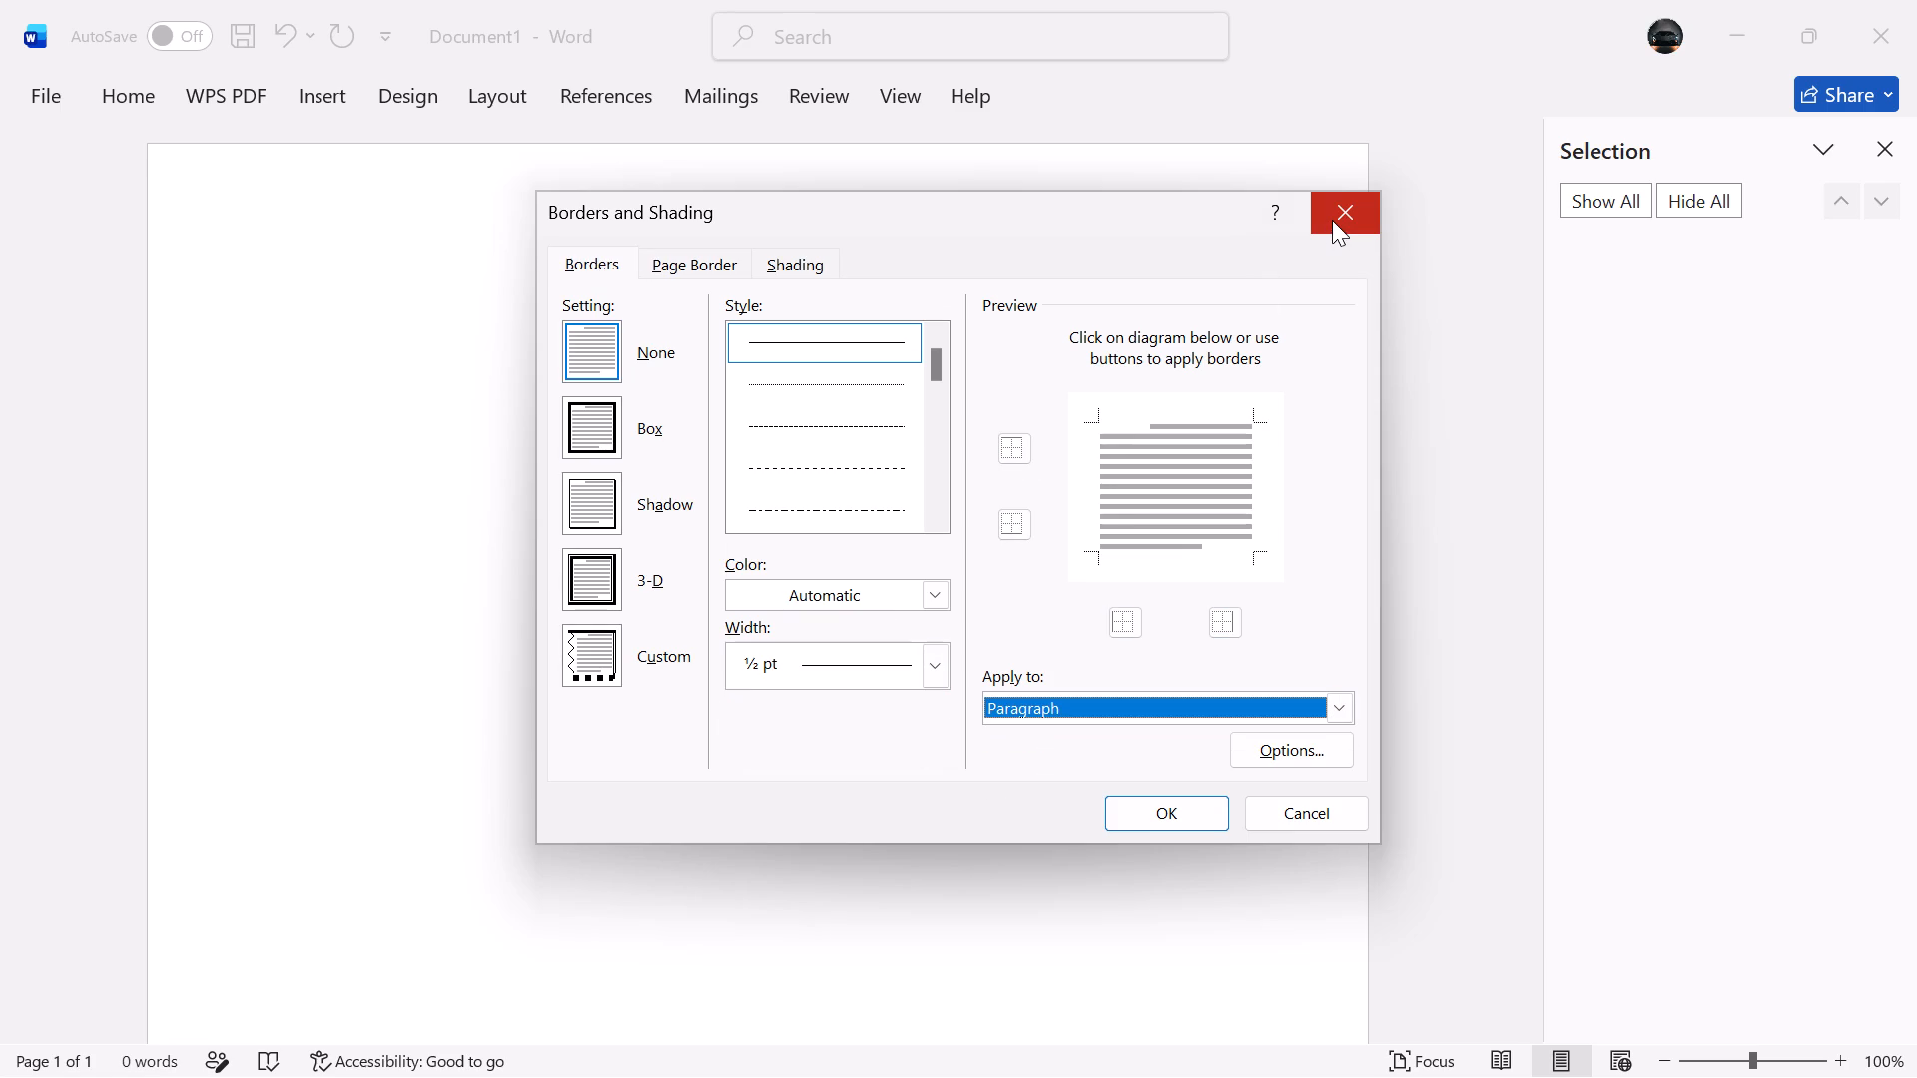
left_click(616, 576)
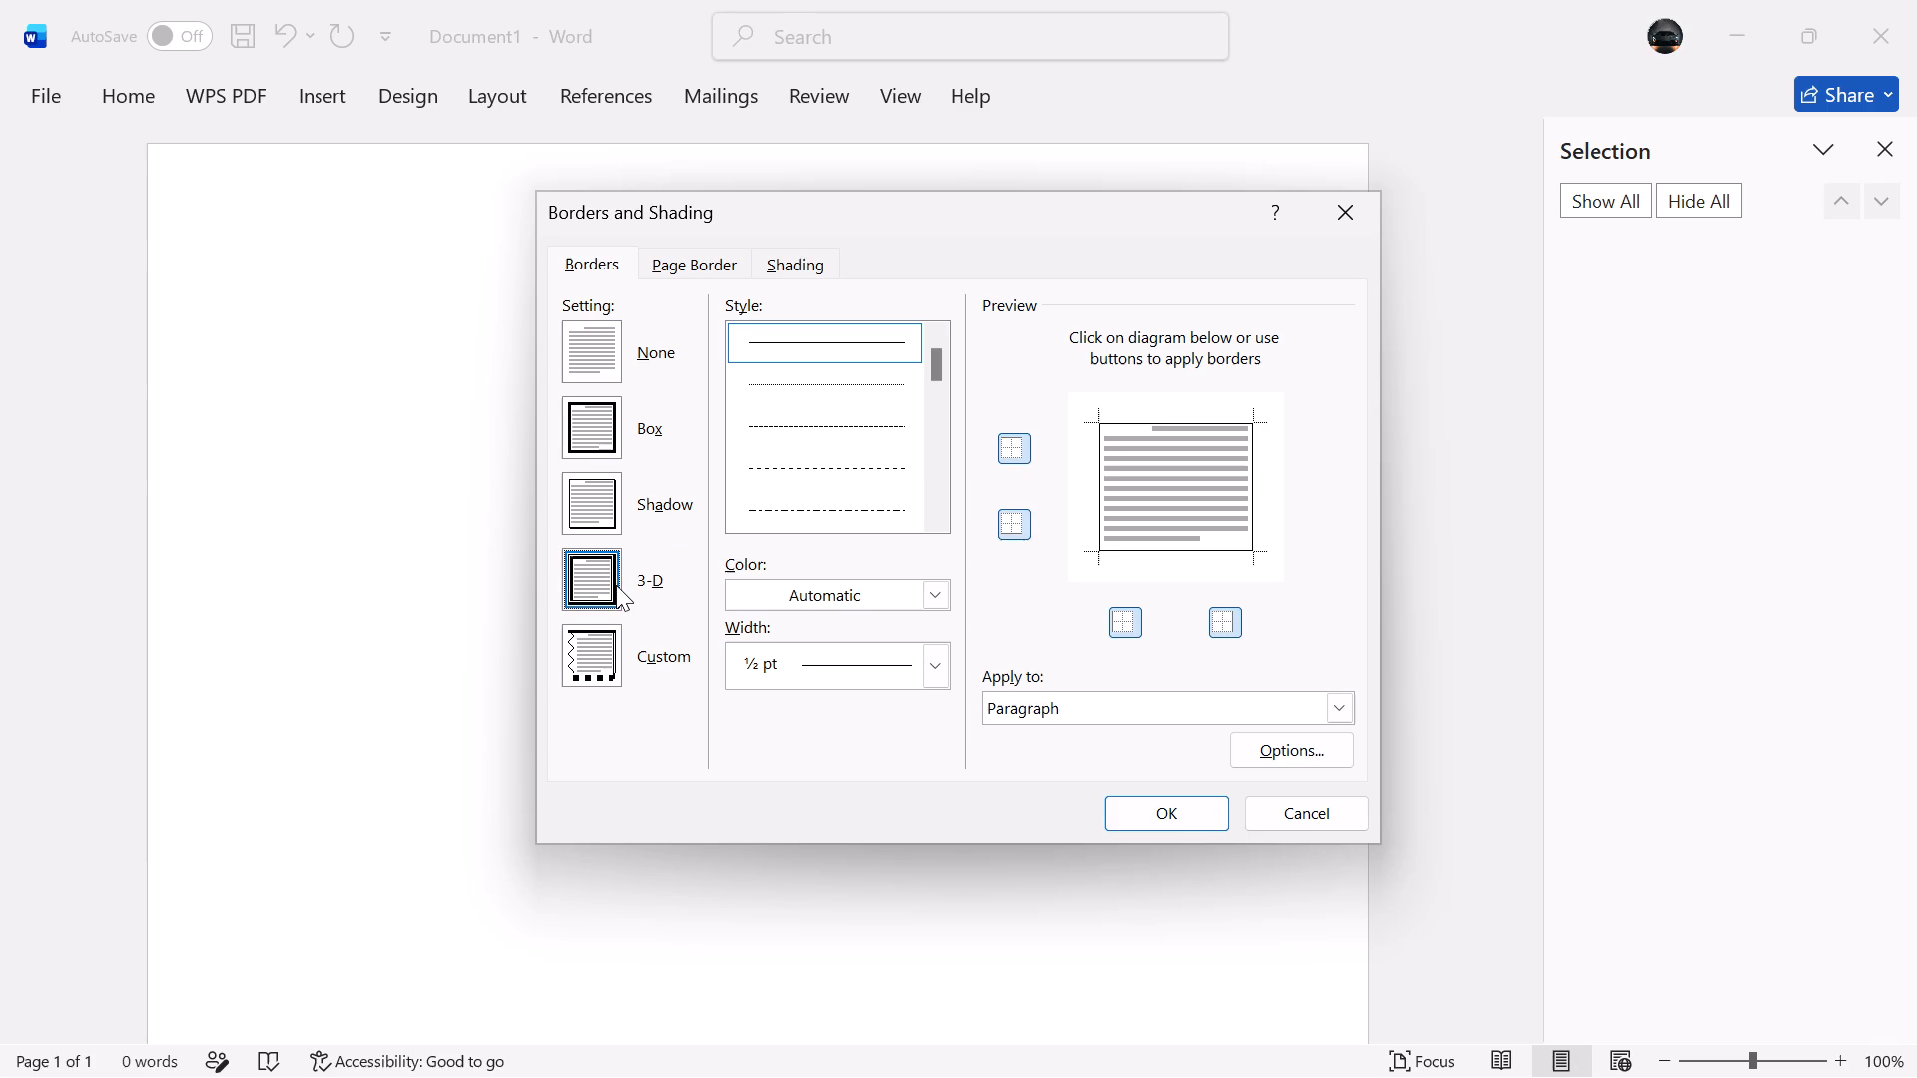
left_click(603, 638)
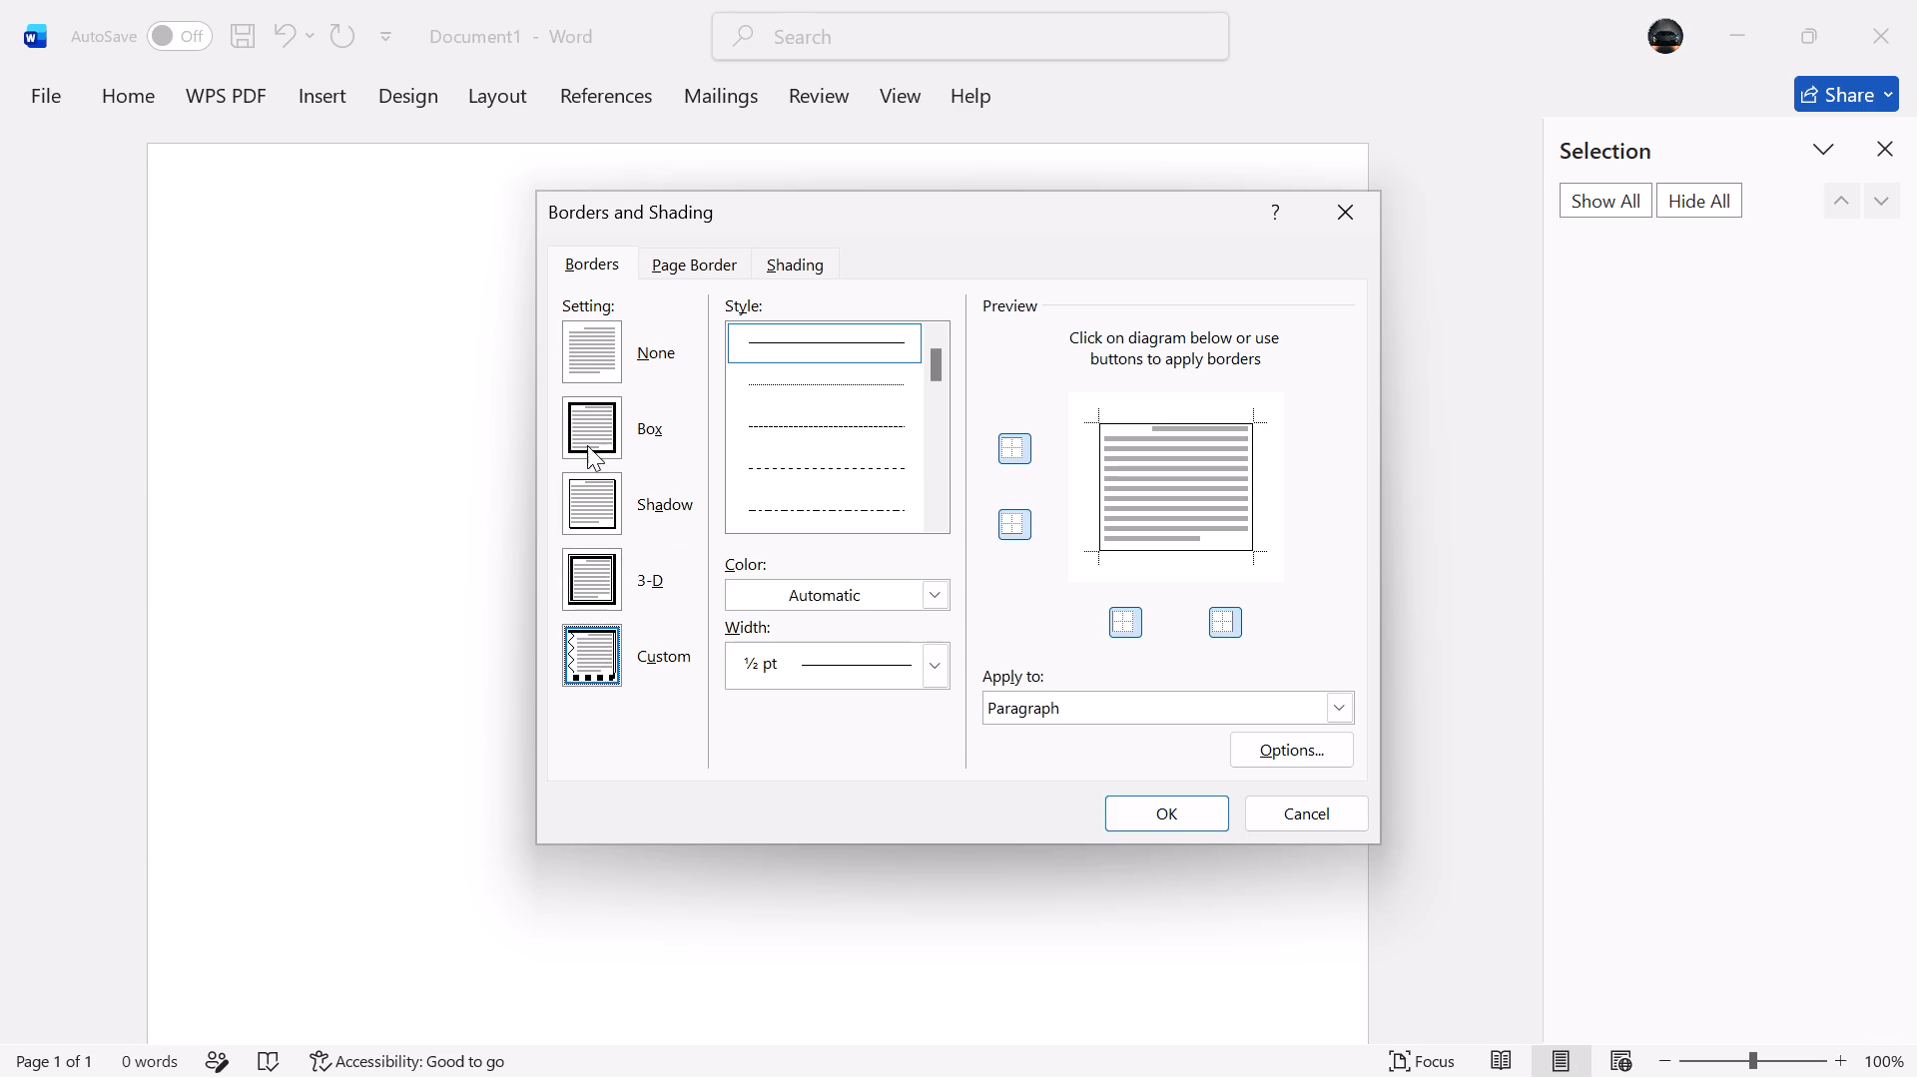
left_click(588, 355)
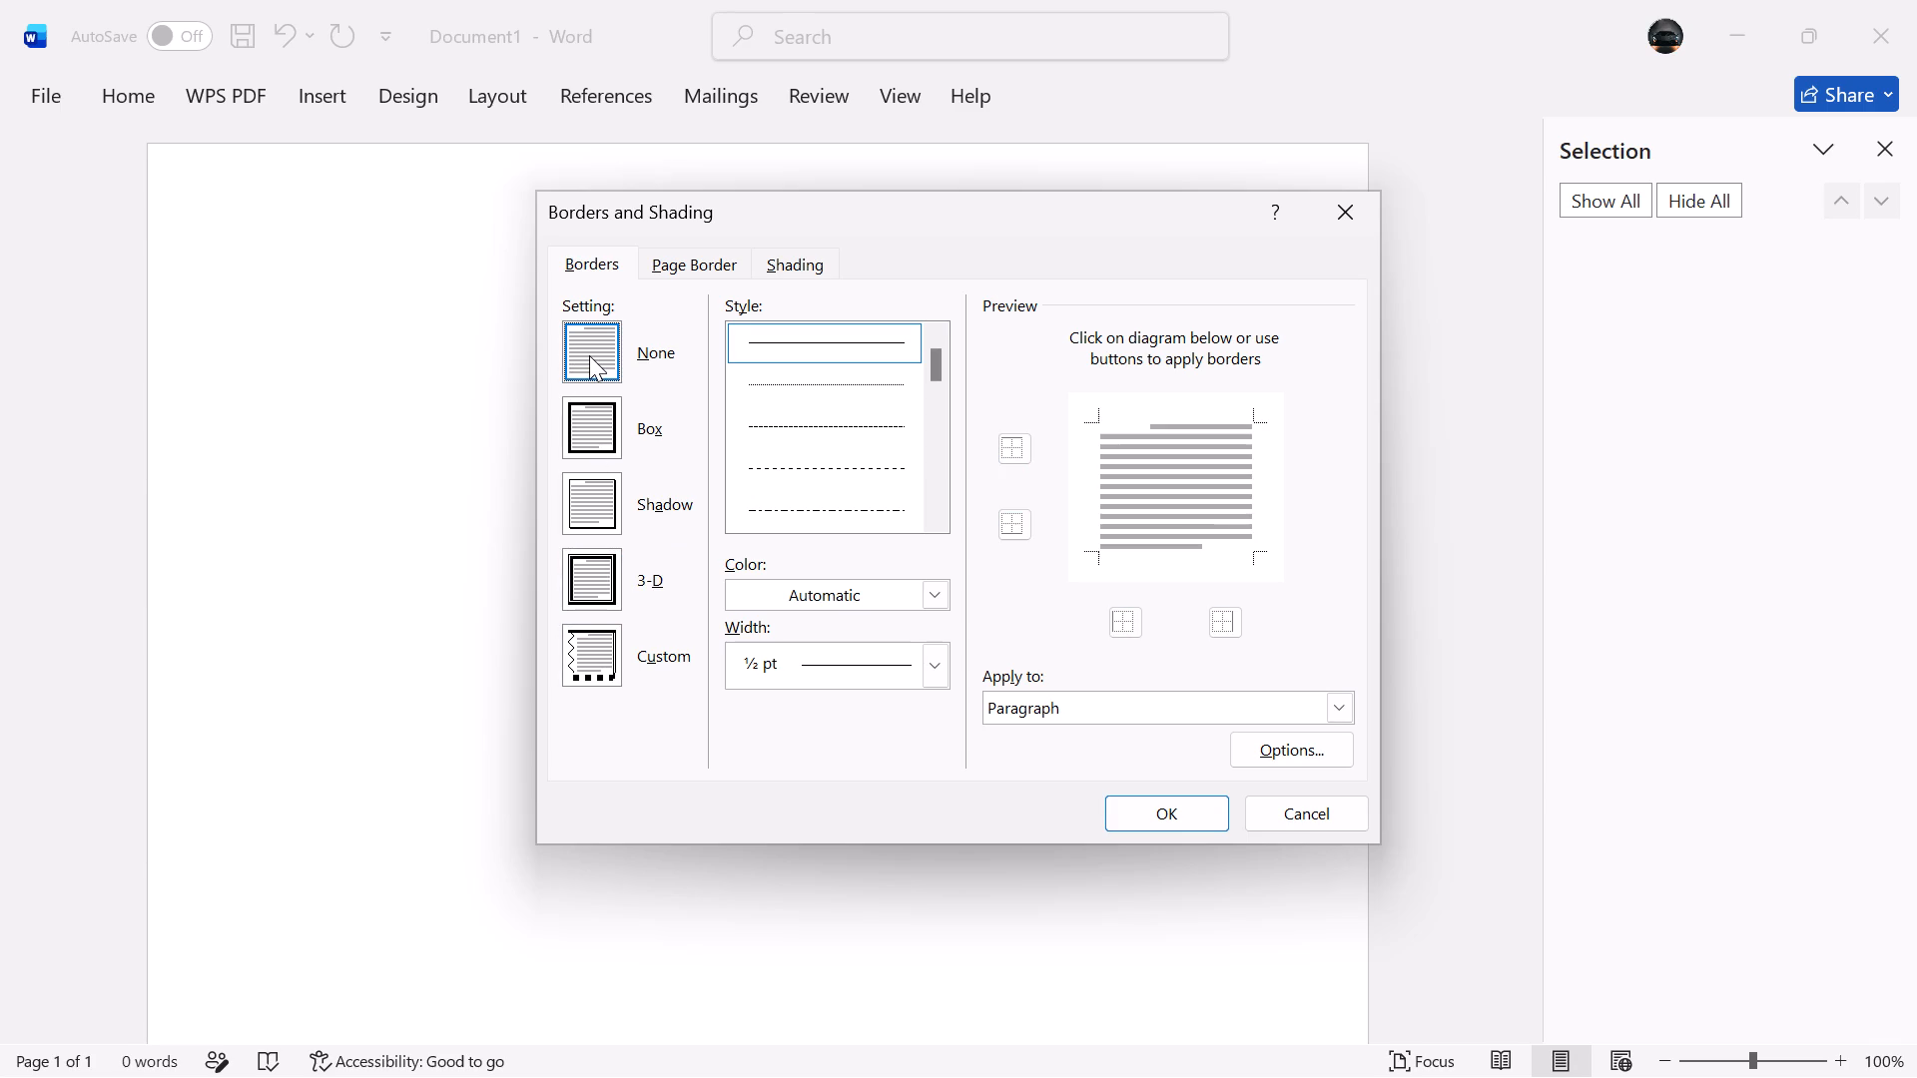
left_click(1109, 833)
left_click(1125, 805)
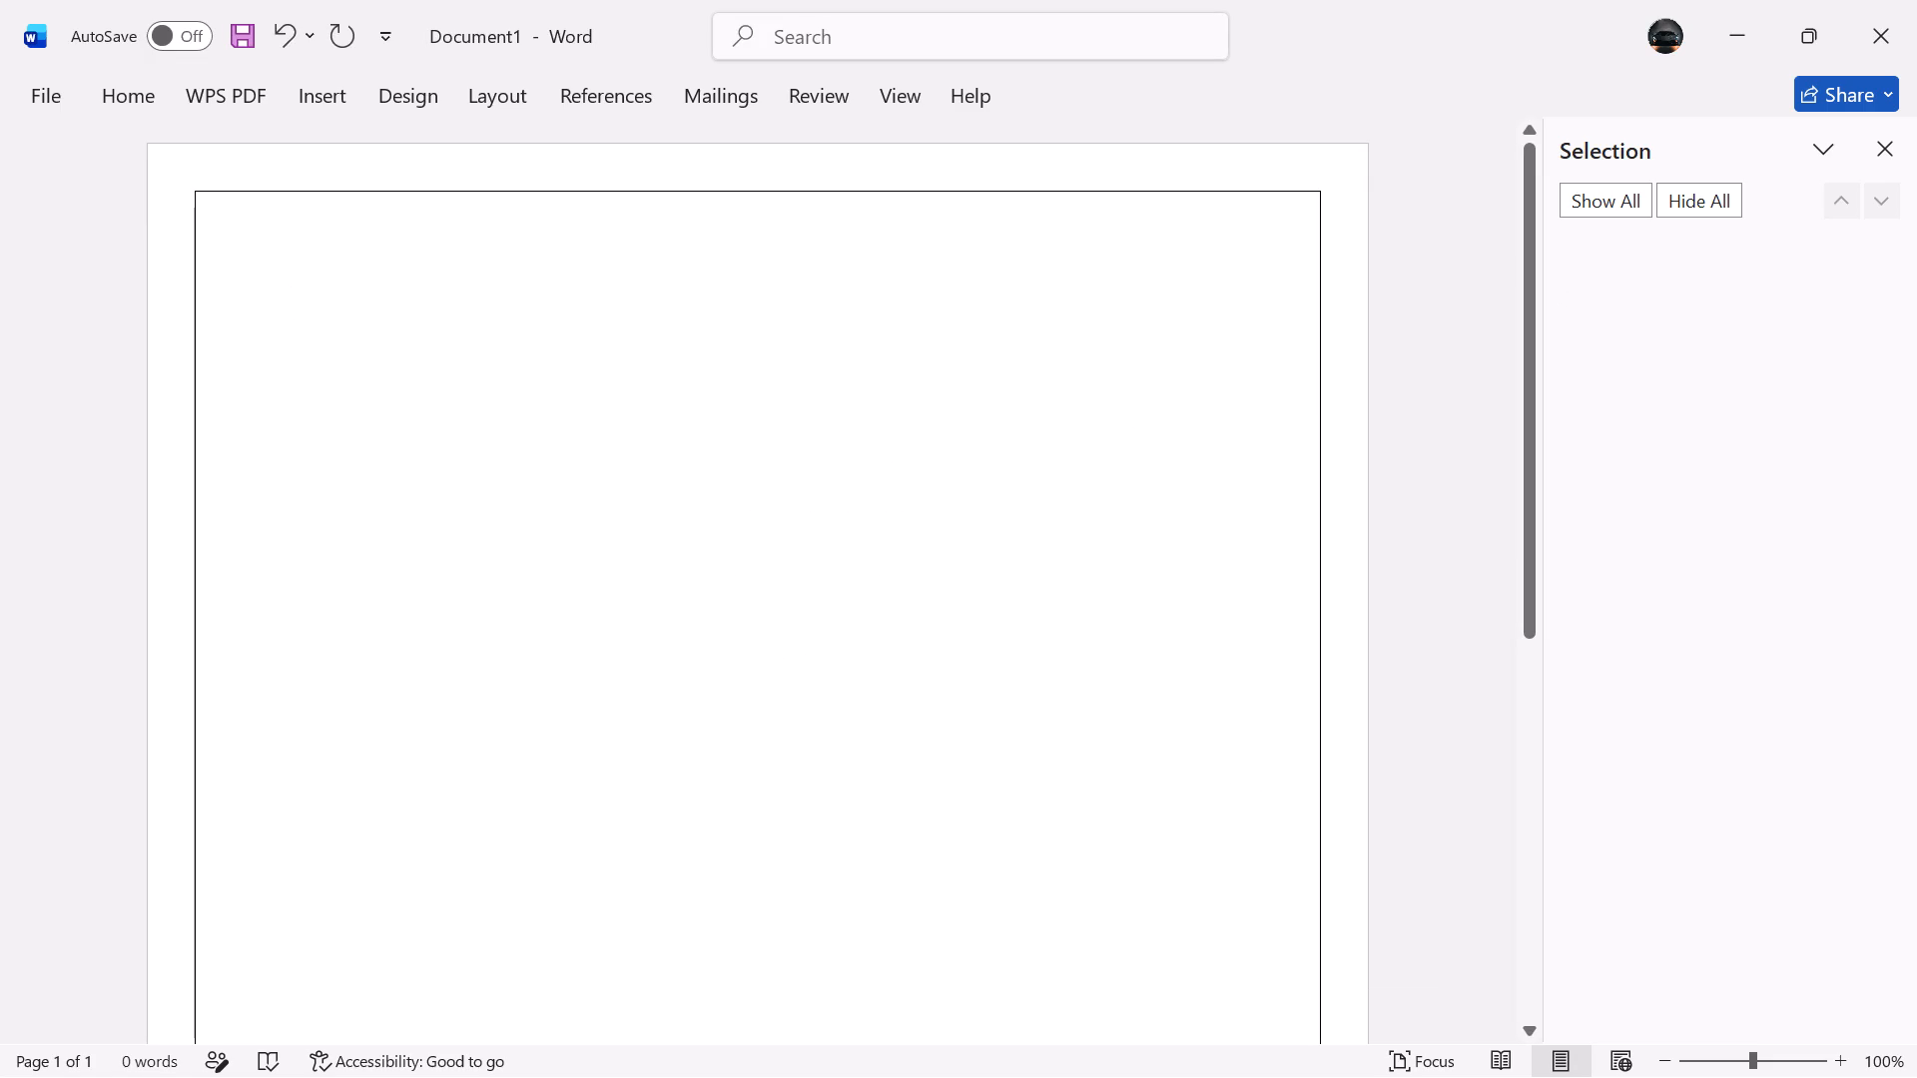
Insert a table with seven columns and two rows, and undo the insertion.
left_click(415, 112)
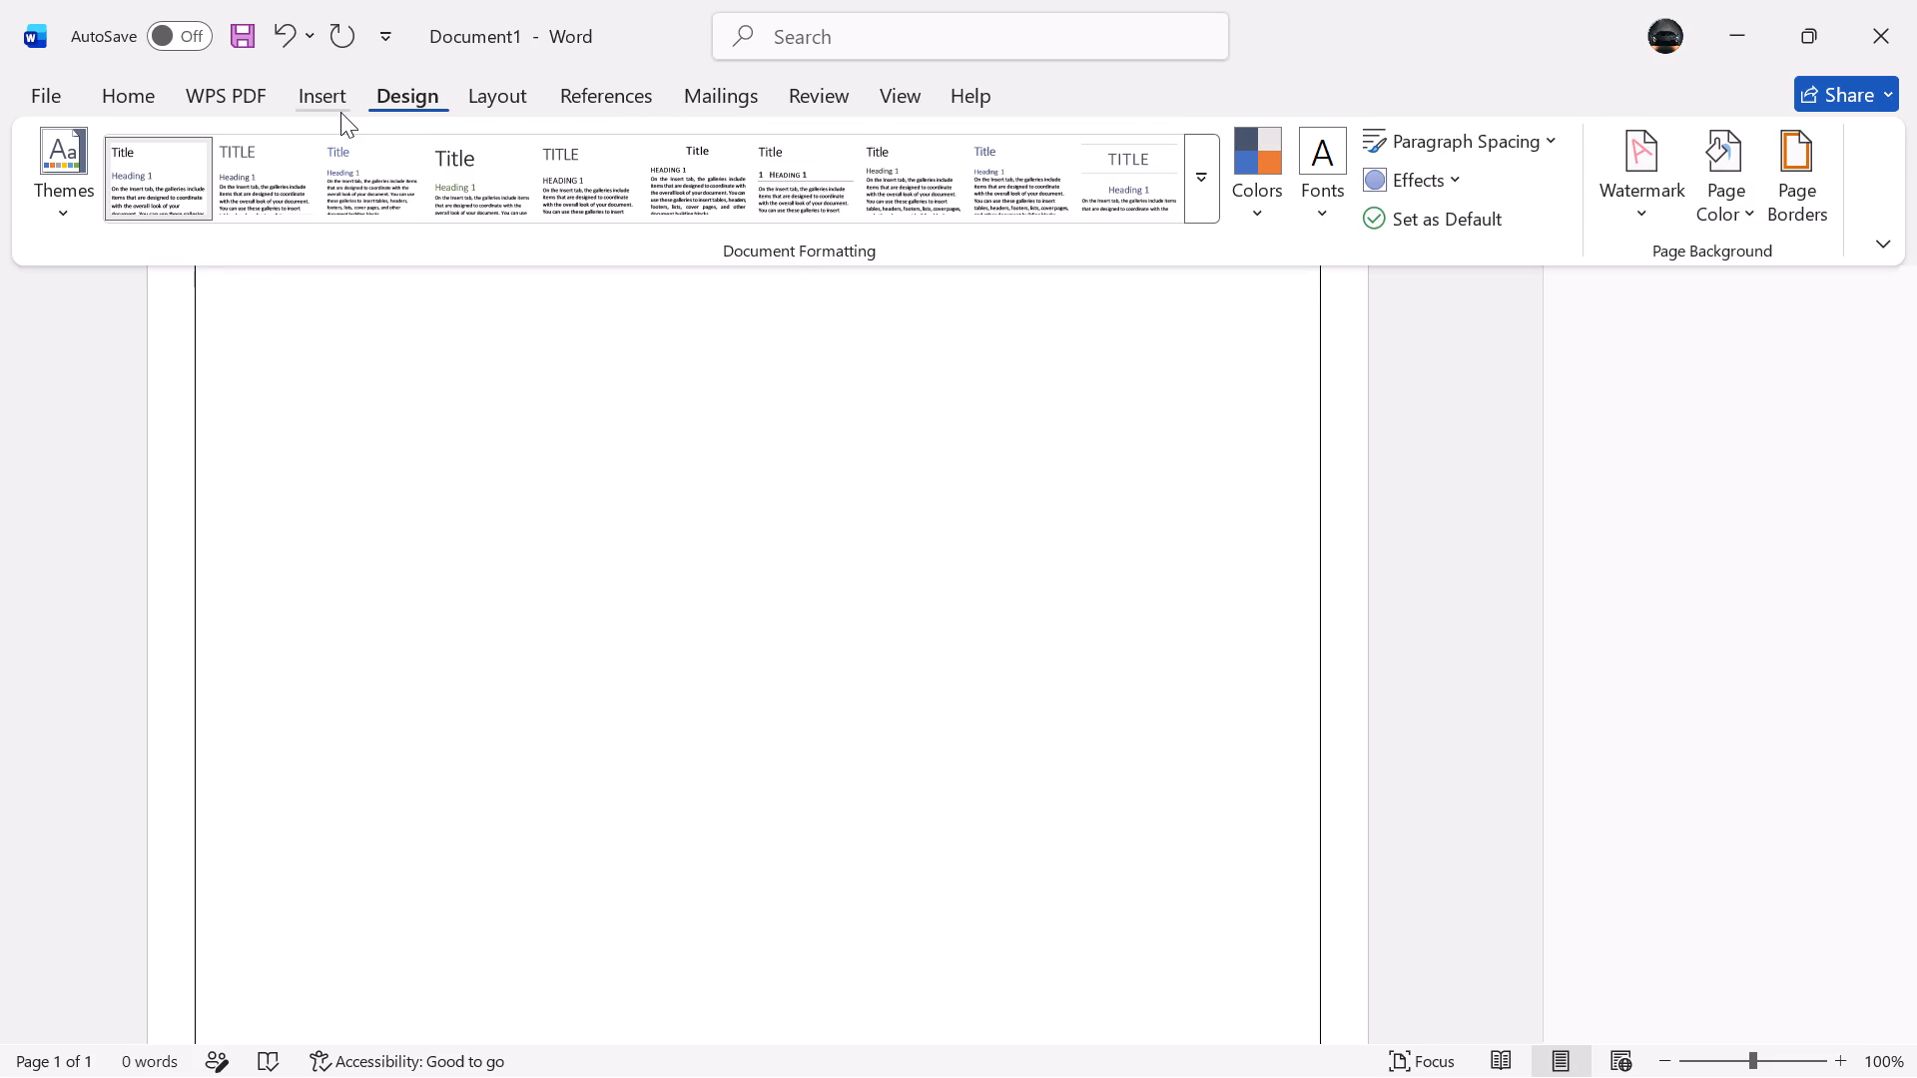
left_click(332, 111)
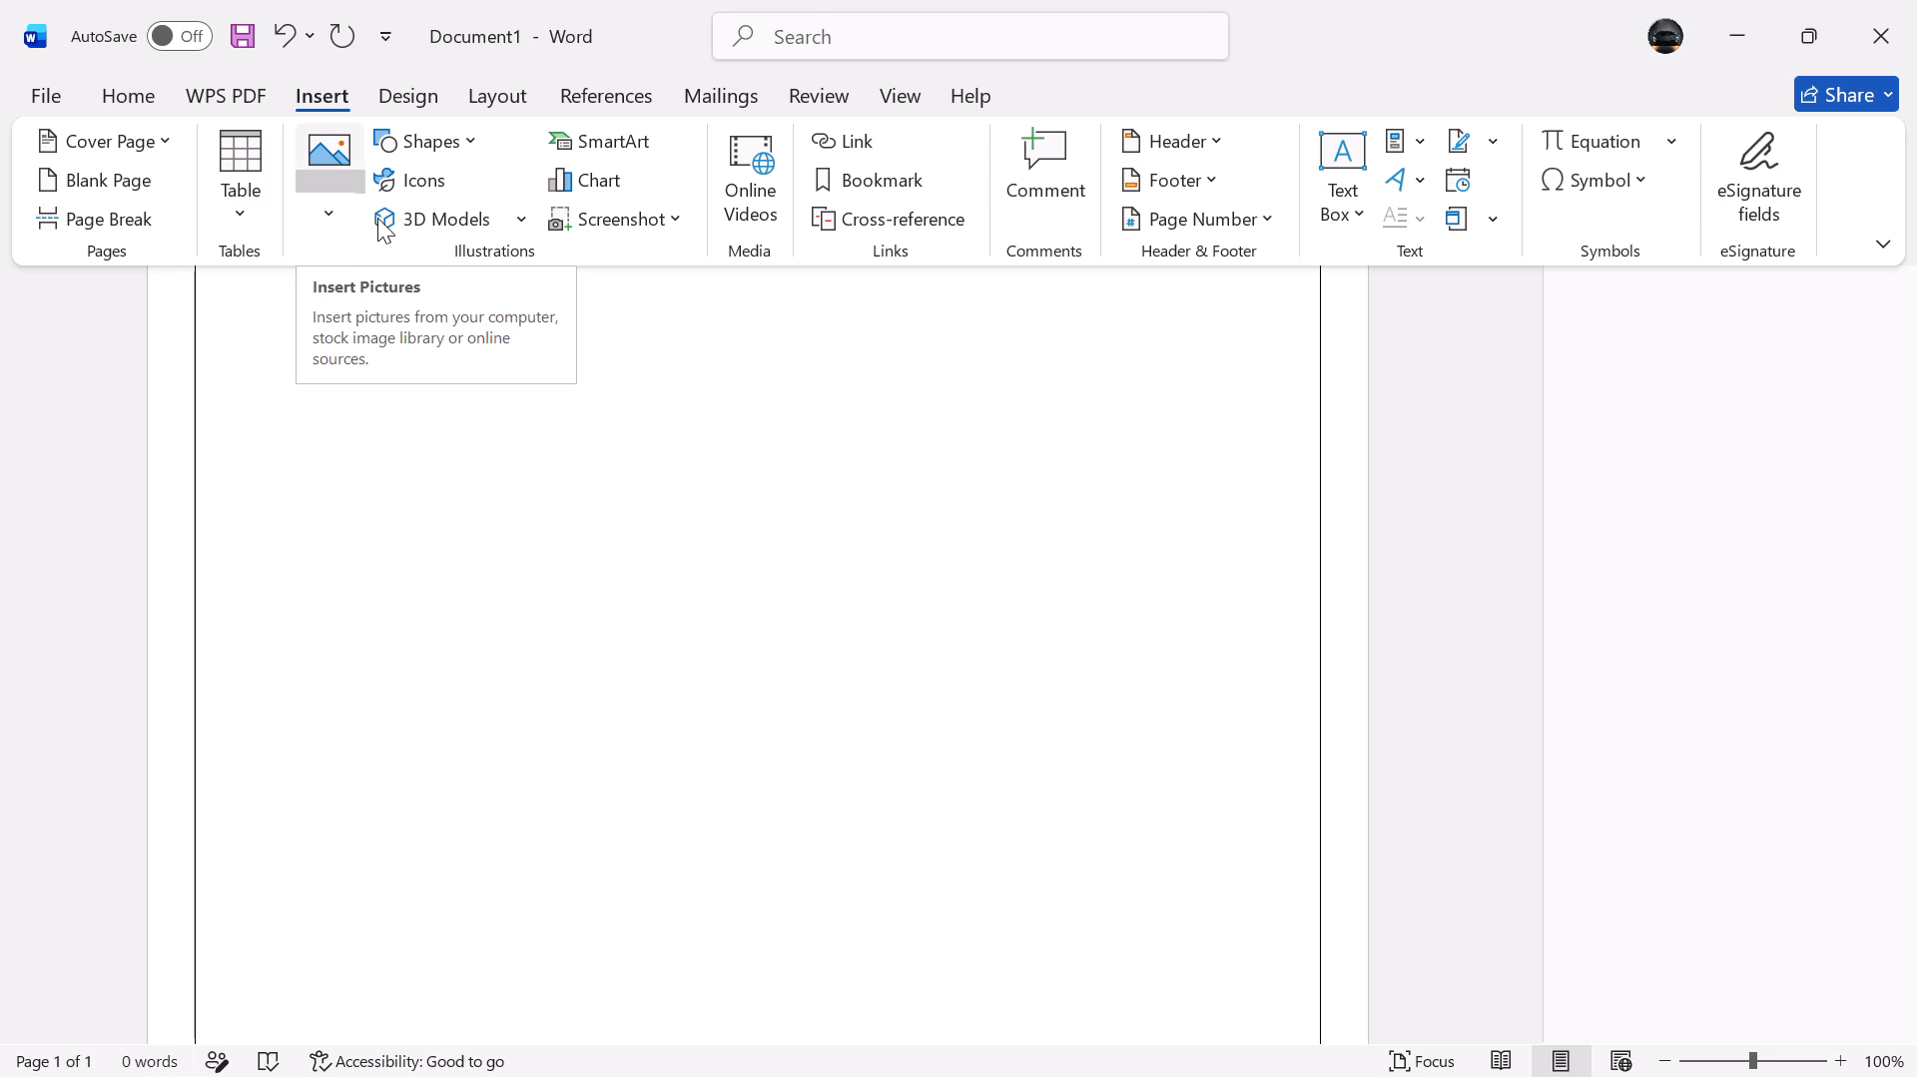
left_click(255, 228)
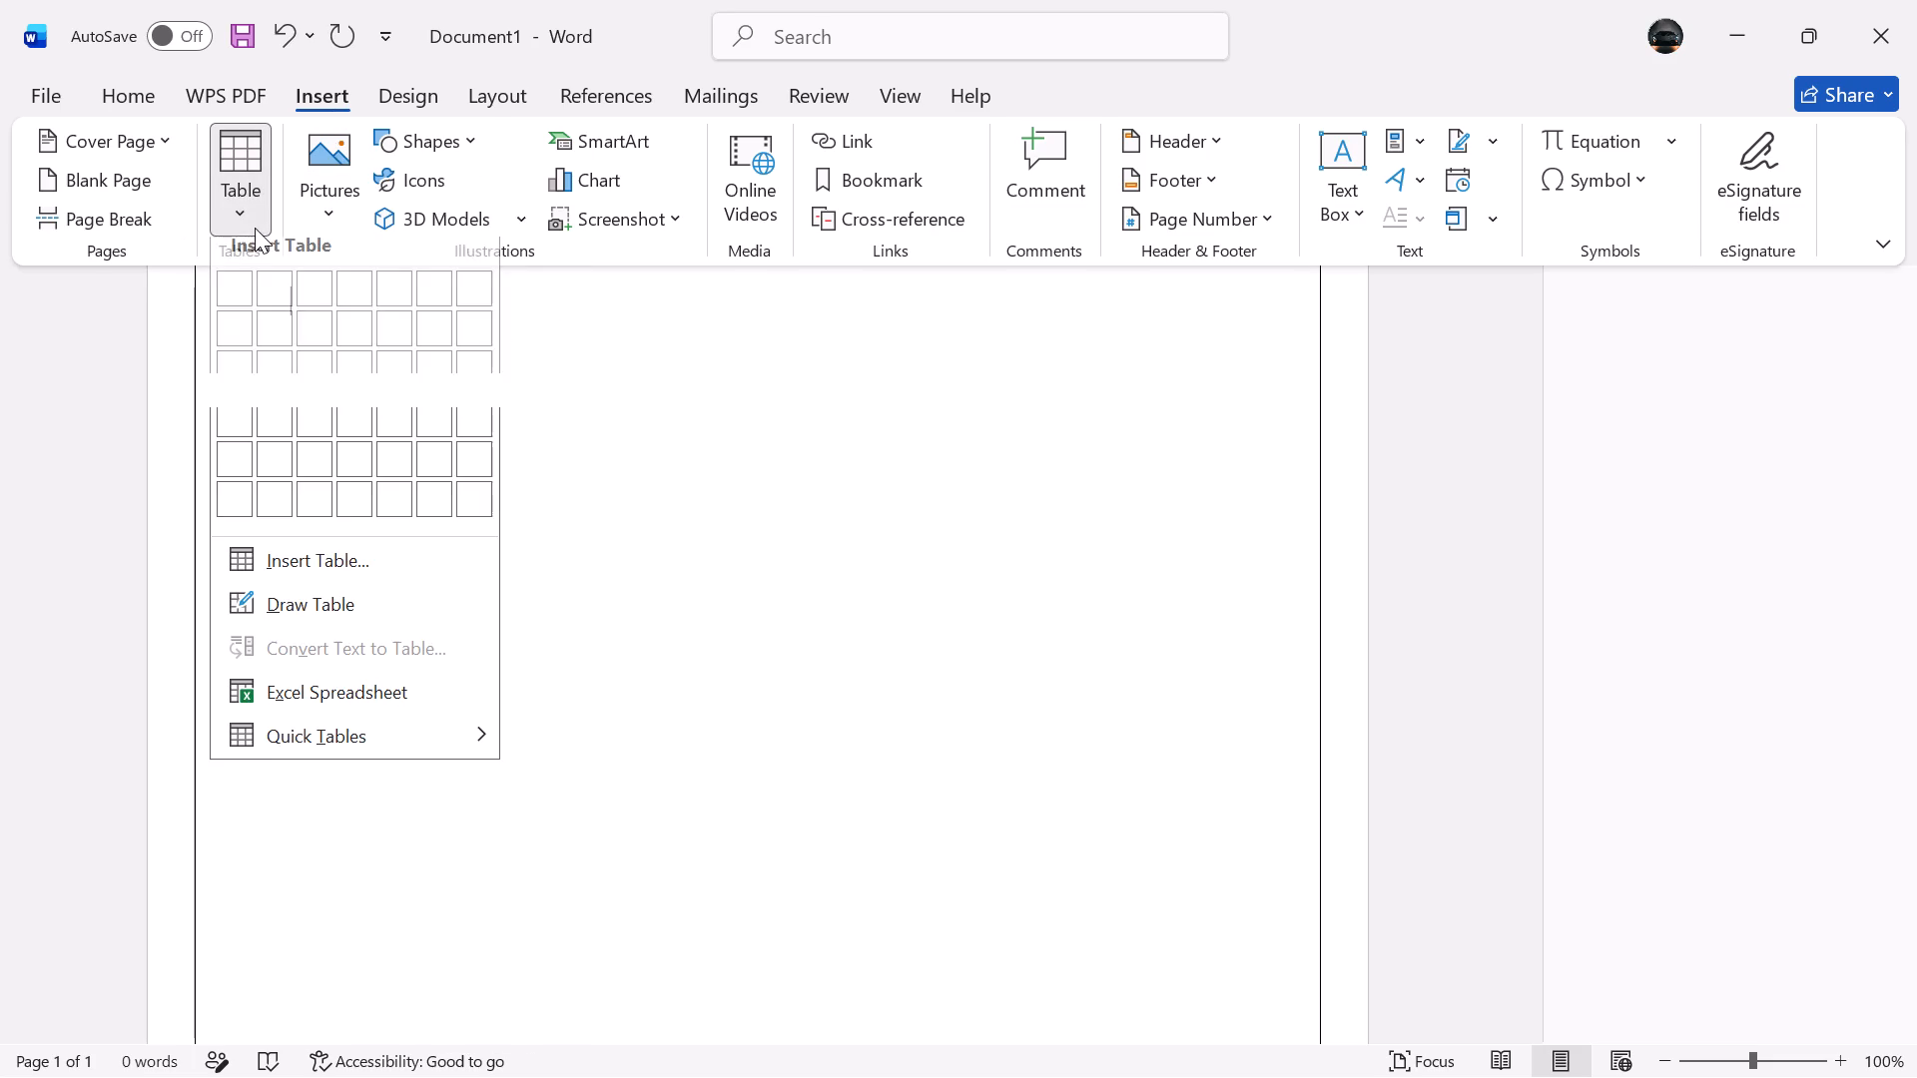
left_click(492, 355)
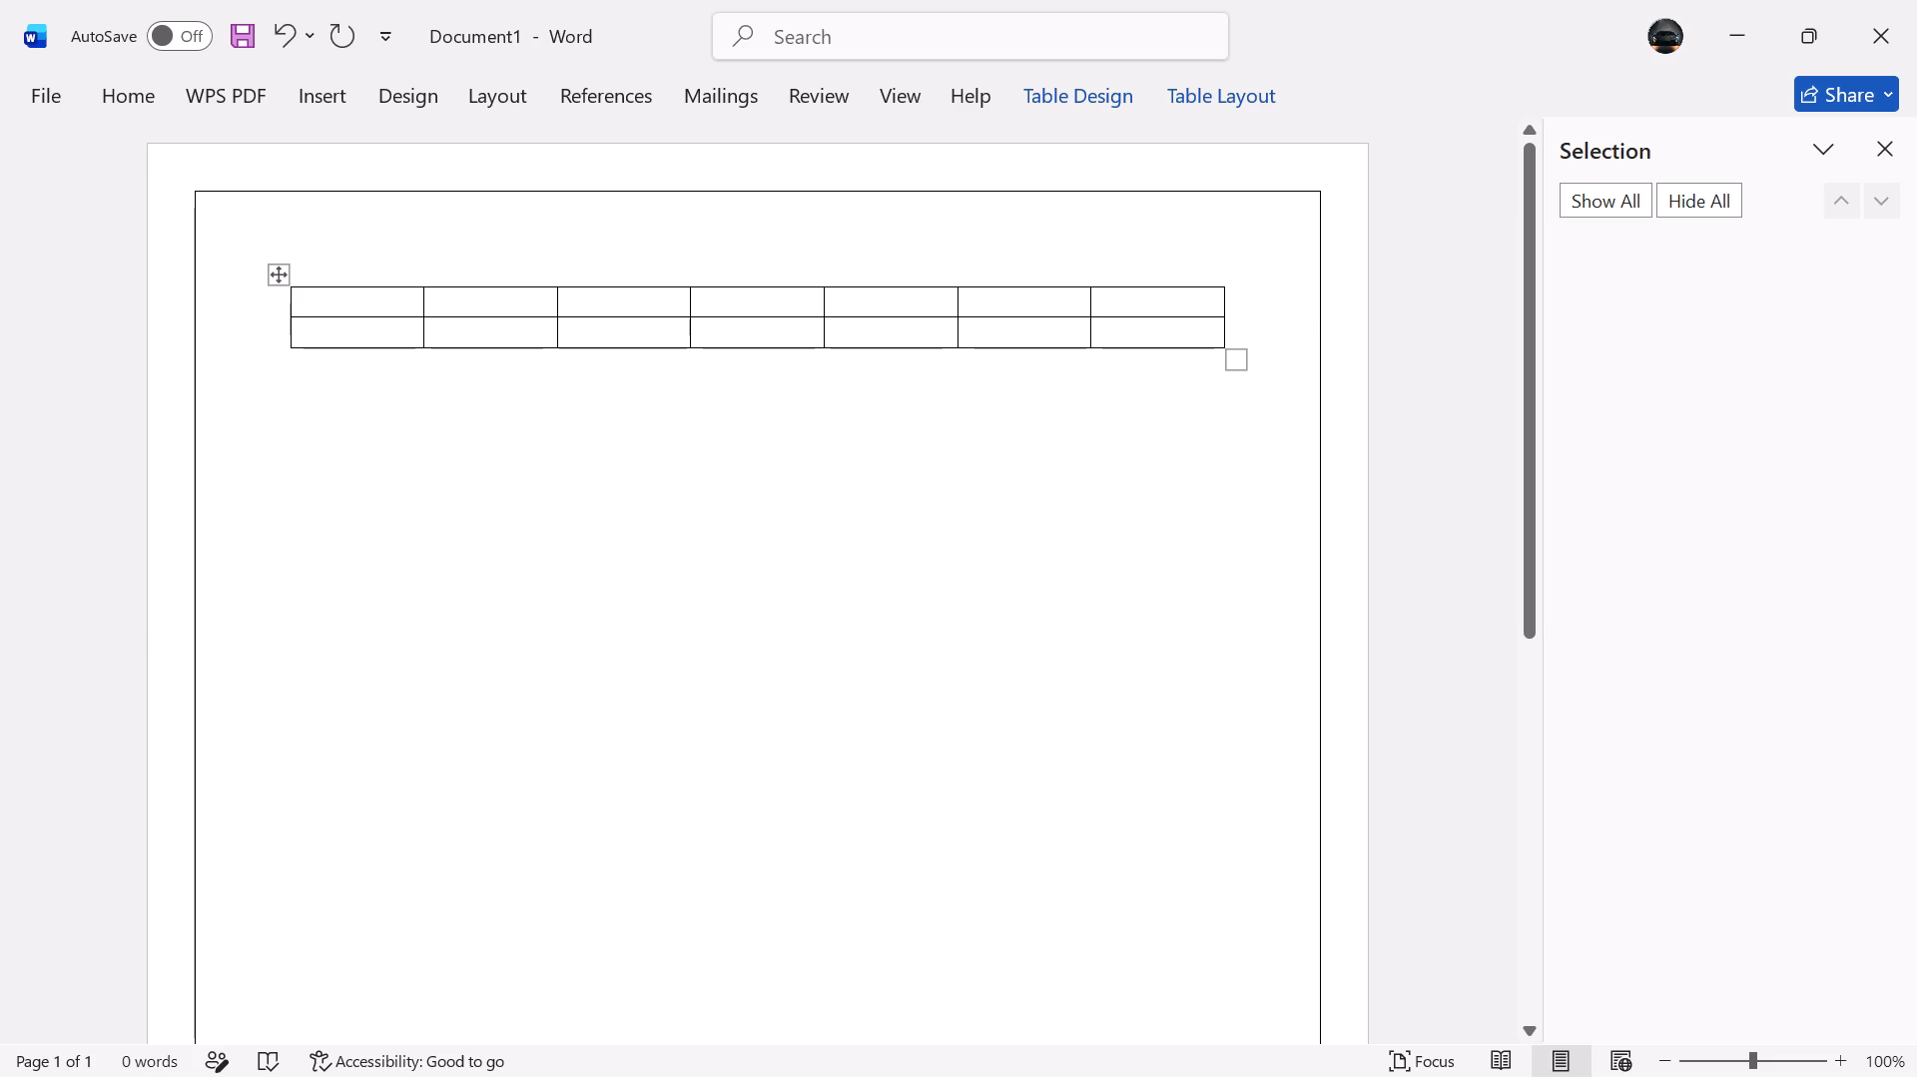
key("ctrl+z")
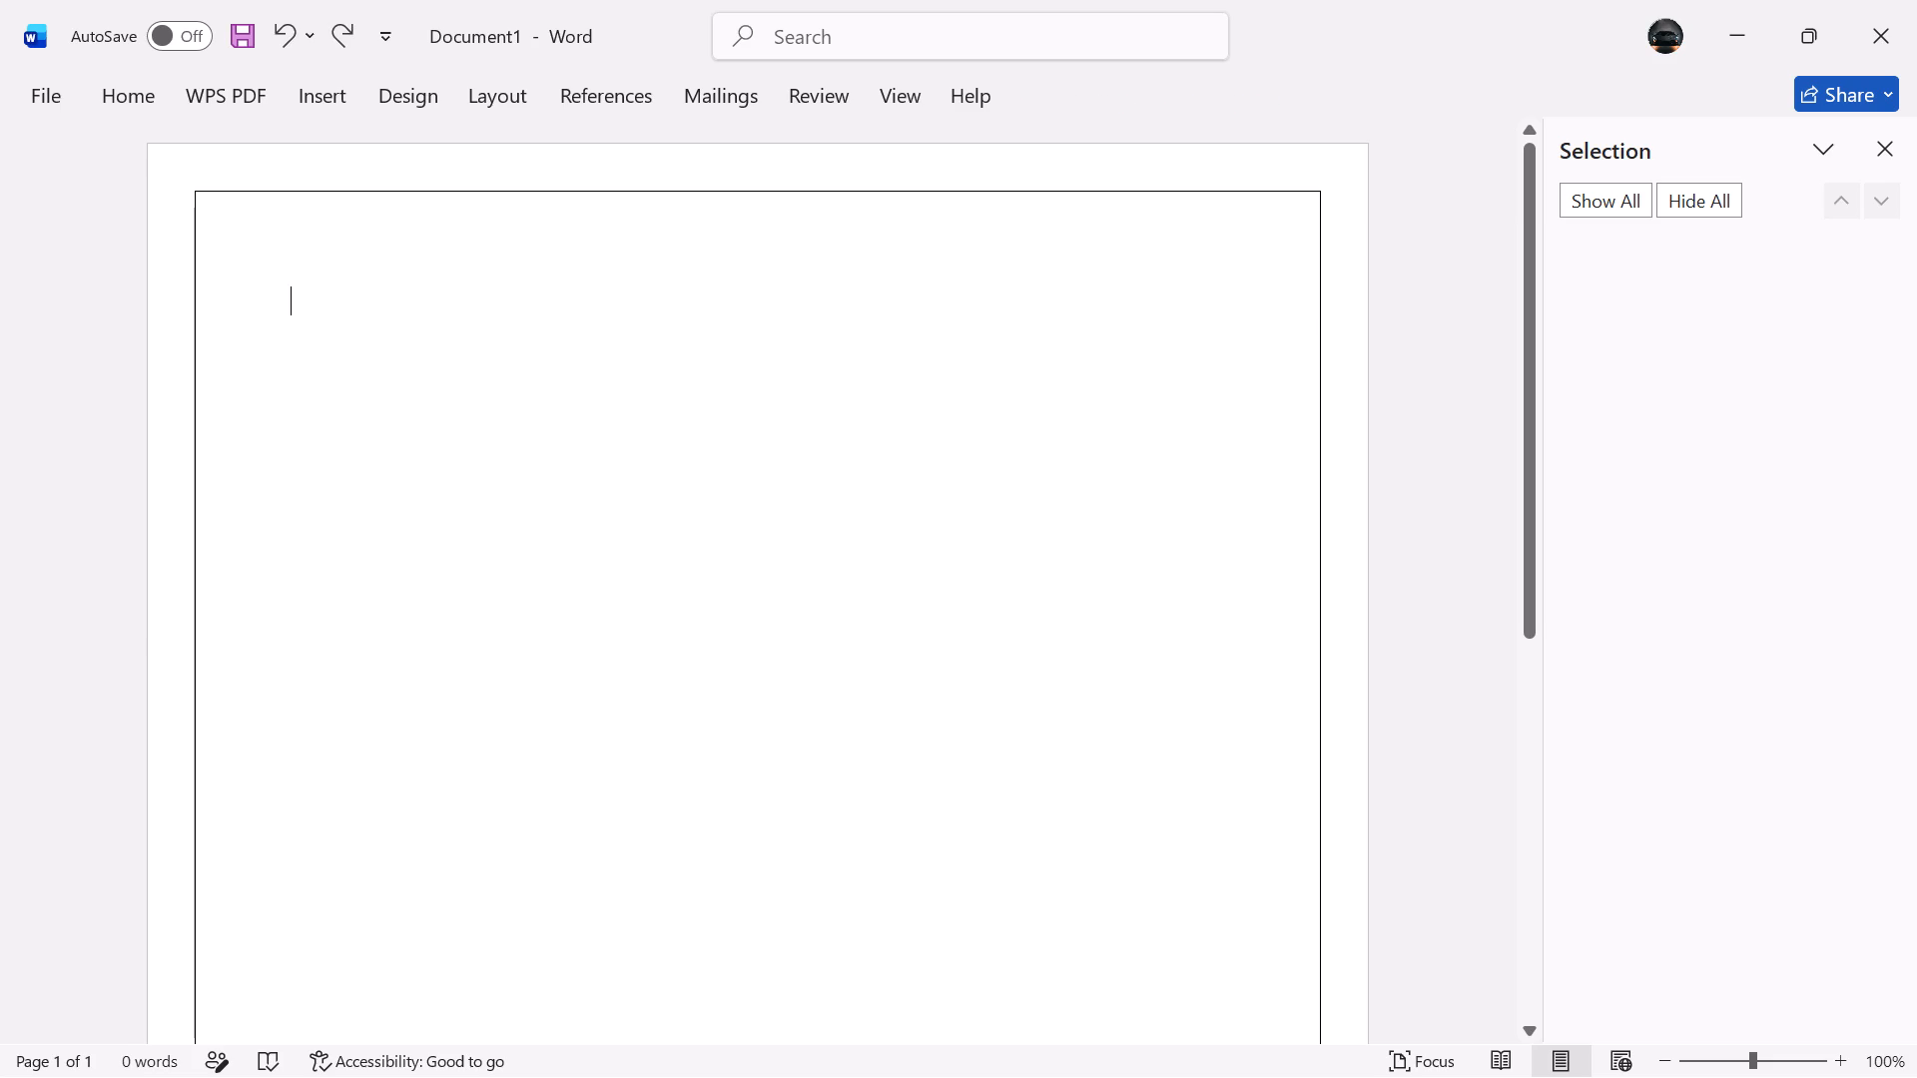
Insert a table with two columns and six rows at the start of the page.
left_click(306, 113)
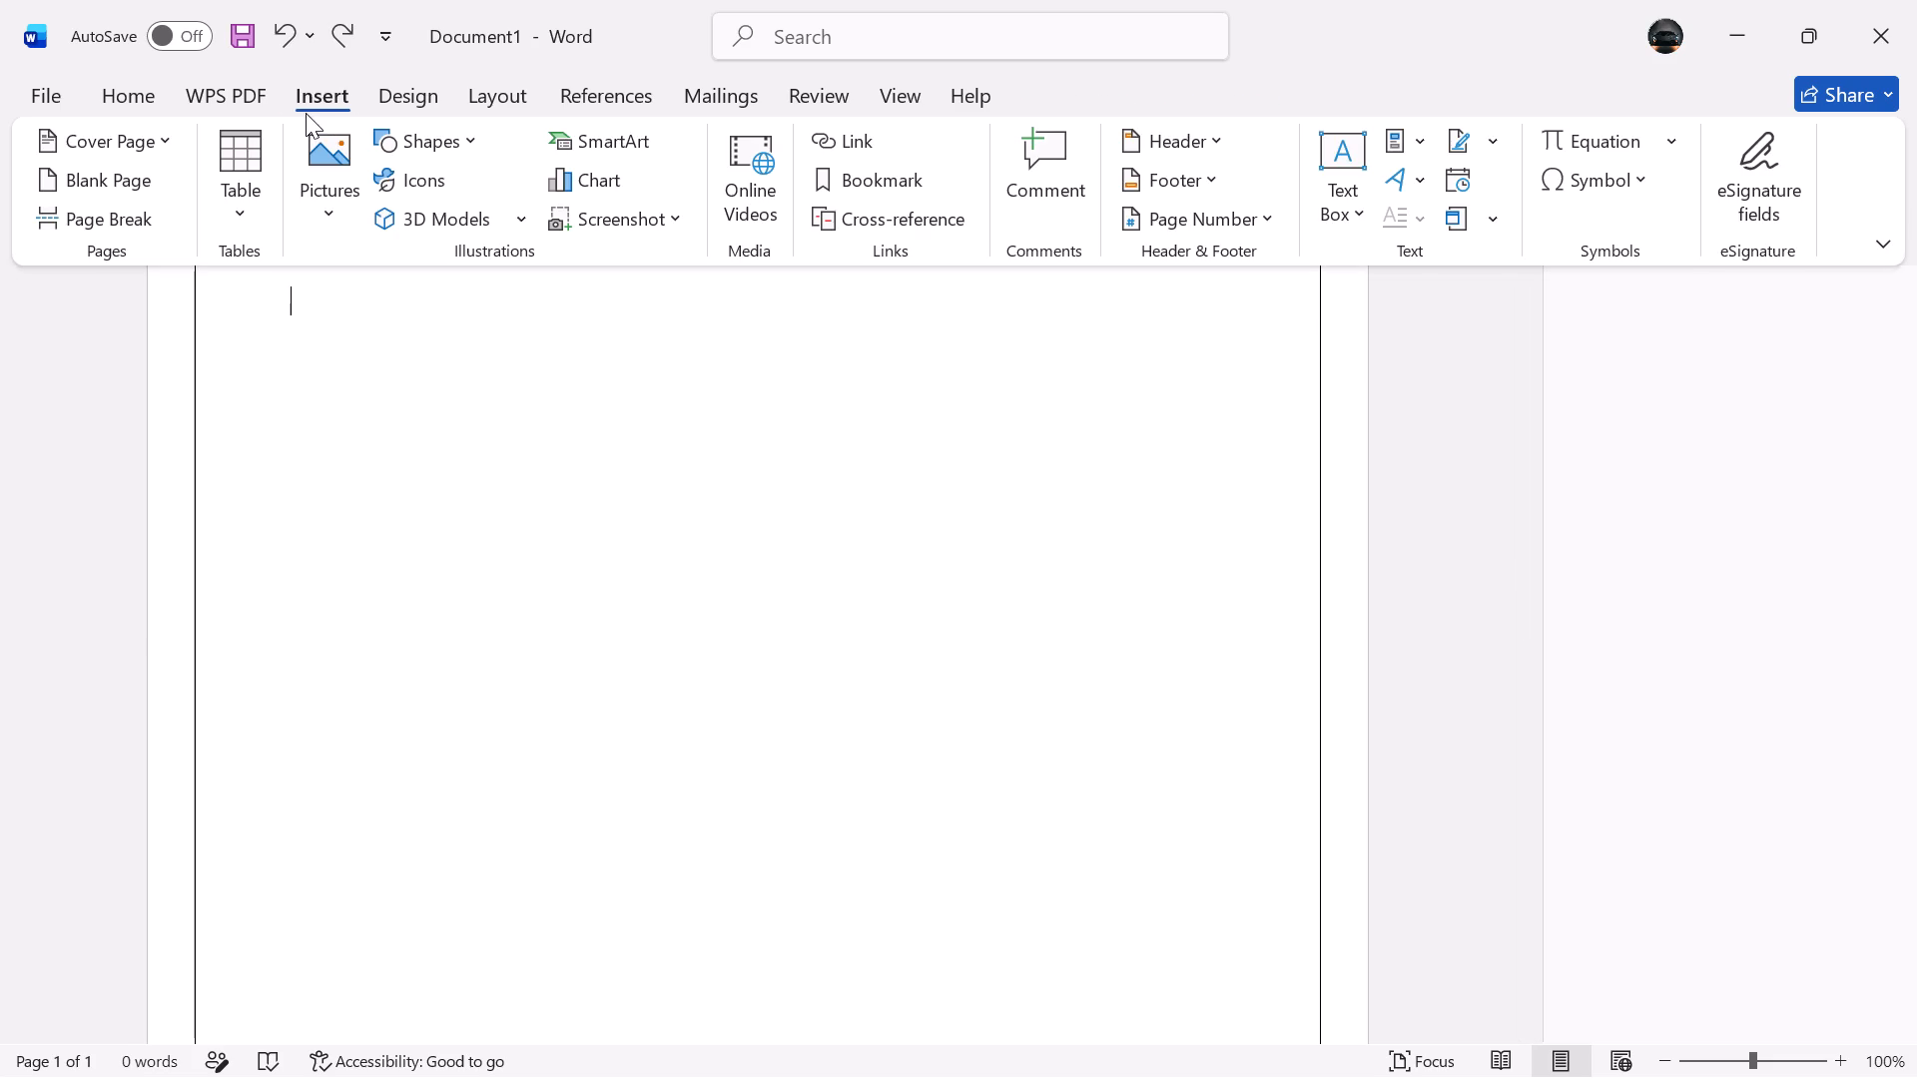
left_click(244, 226)
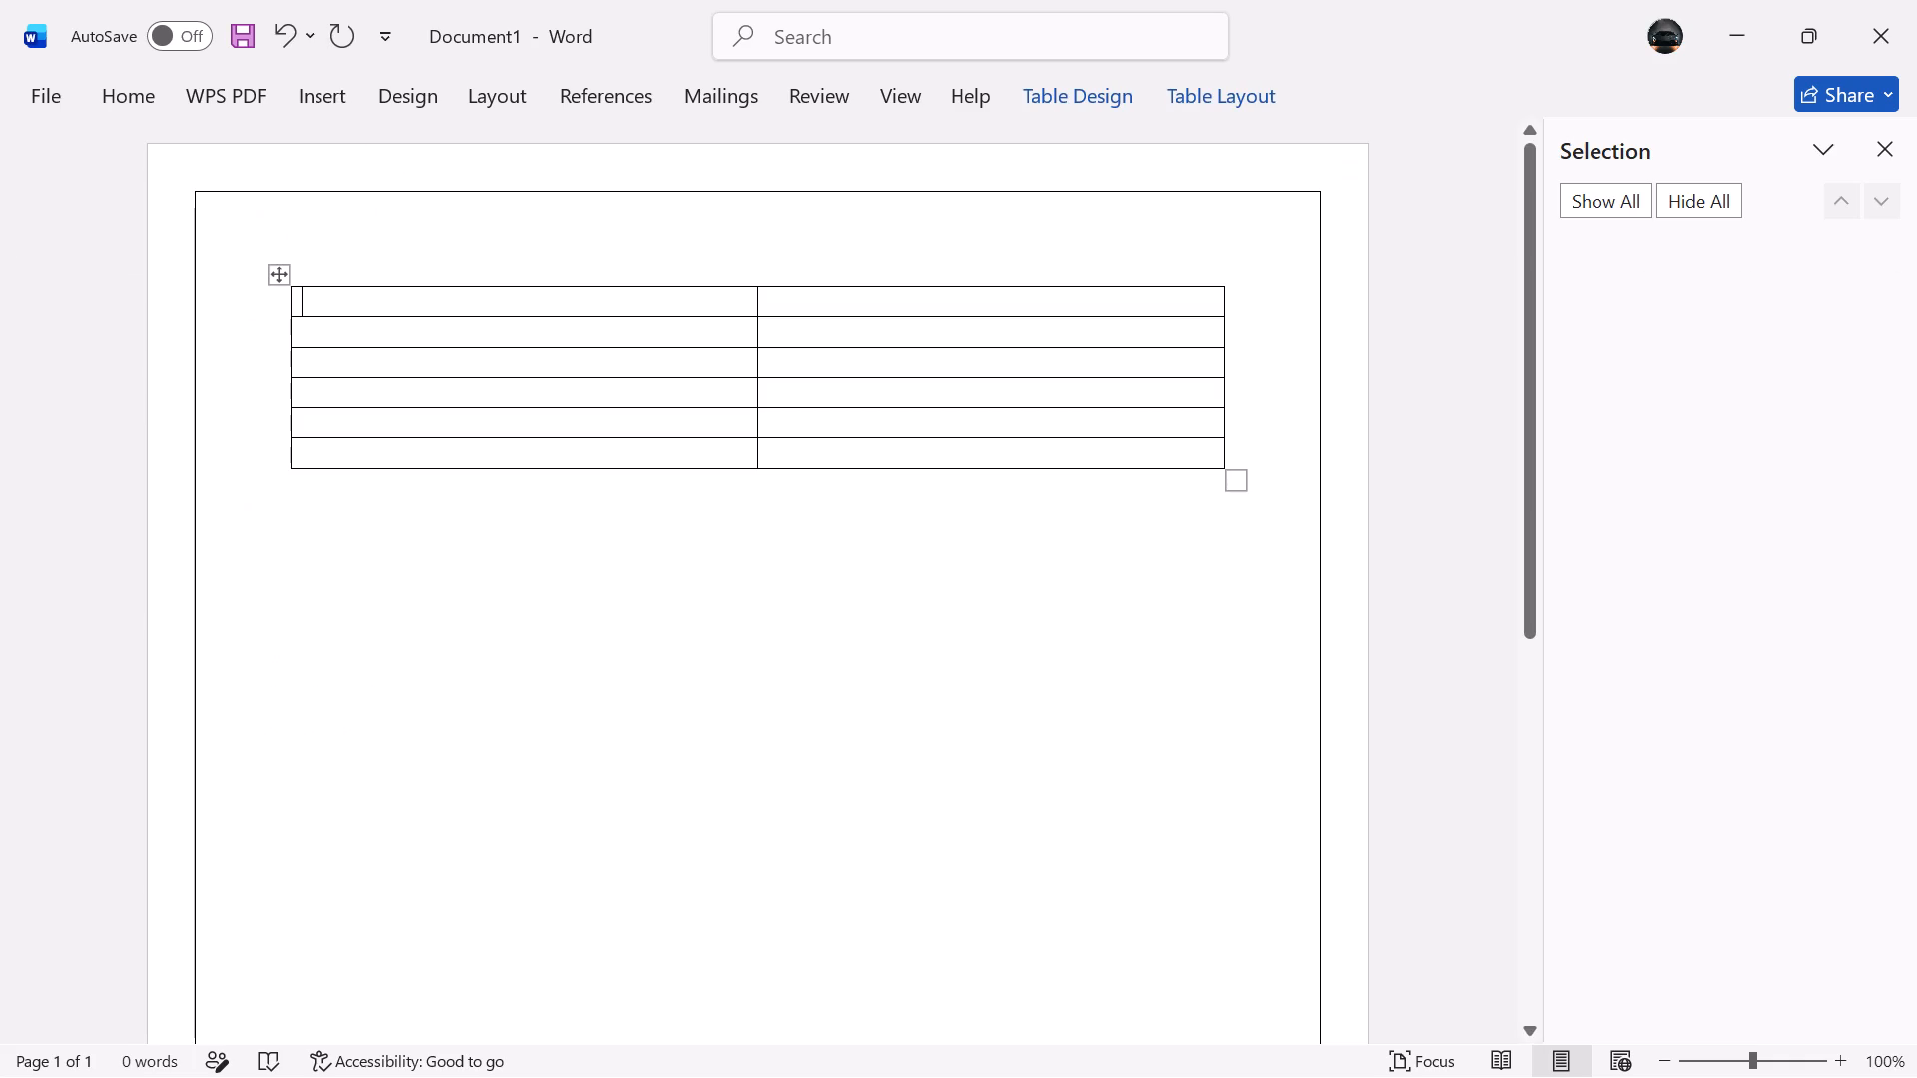
left_click(811, 472)
Enlarge the table downward so its six rows become evenly taller, keeping about the same width.
left_click(396, 301)
left_click_drag(1235, 483, 1231, 574)
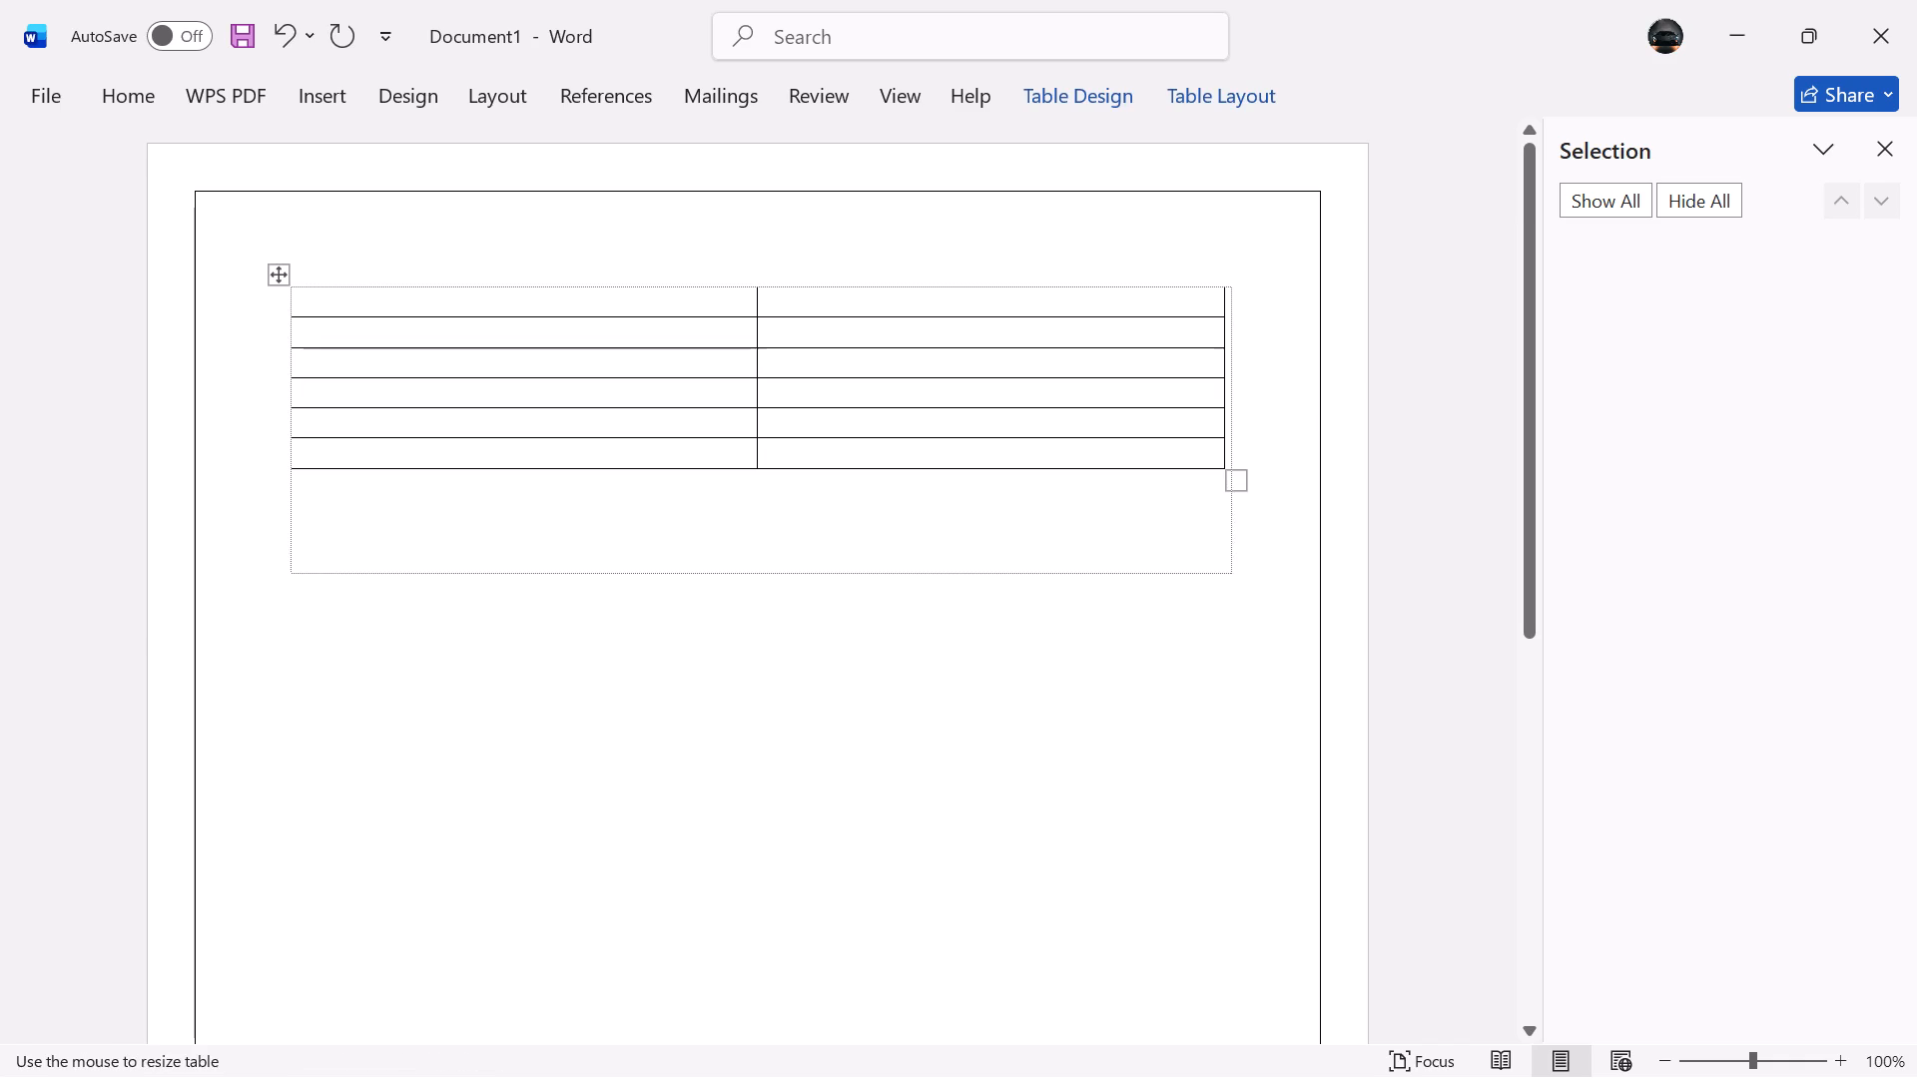
left_click_drag(1231, 574, 1223, 730)
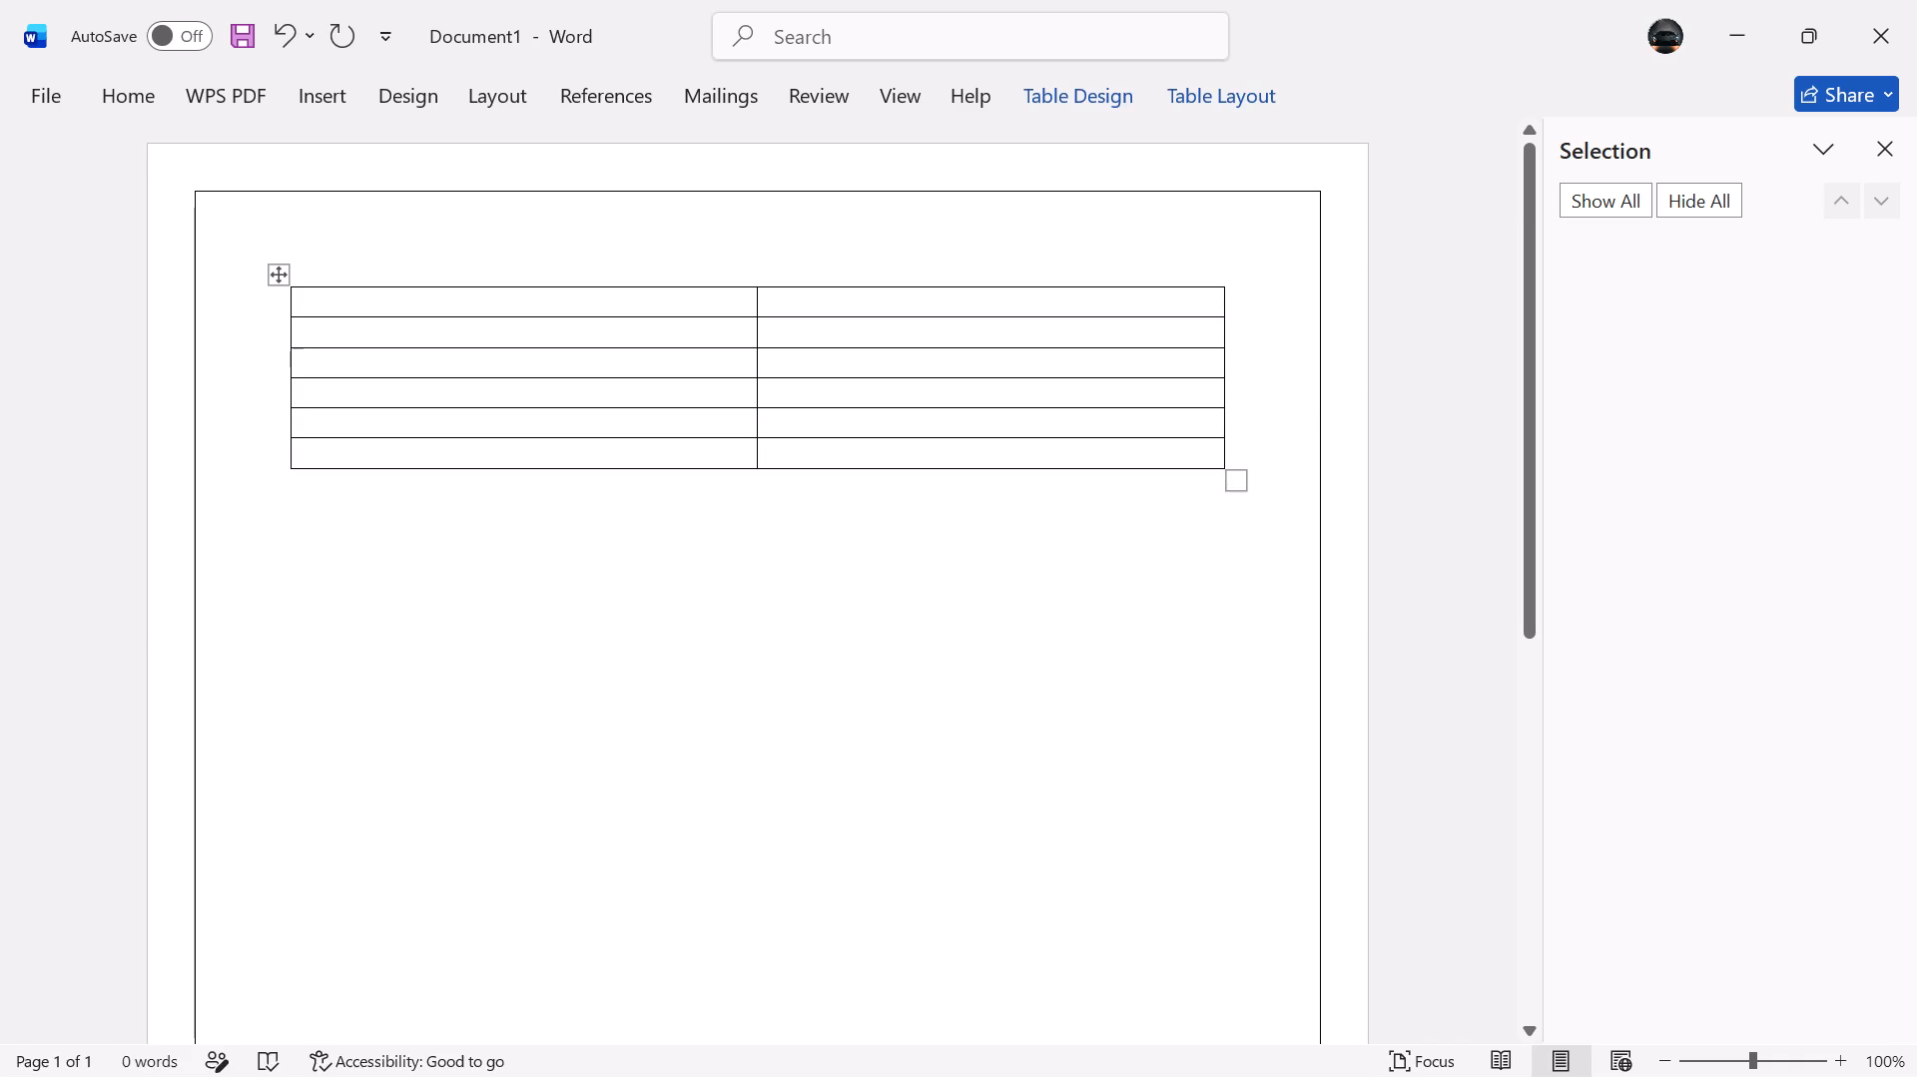
left_click_drag(1223, 730, 1228, 824)
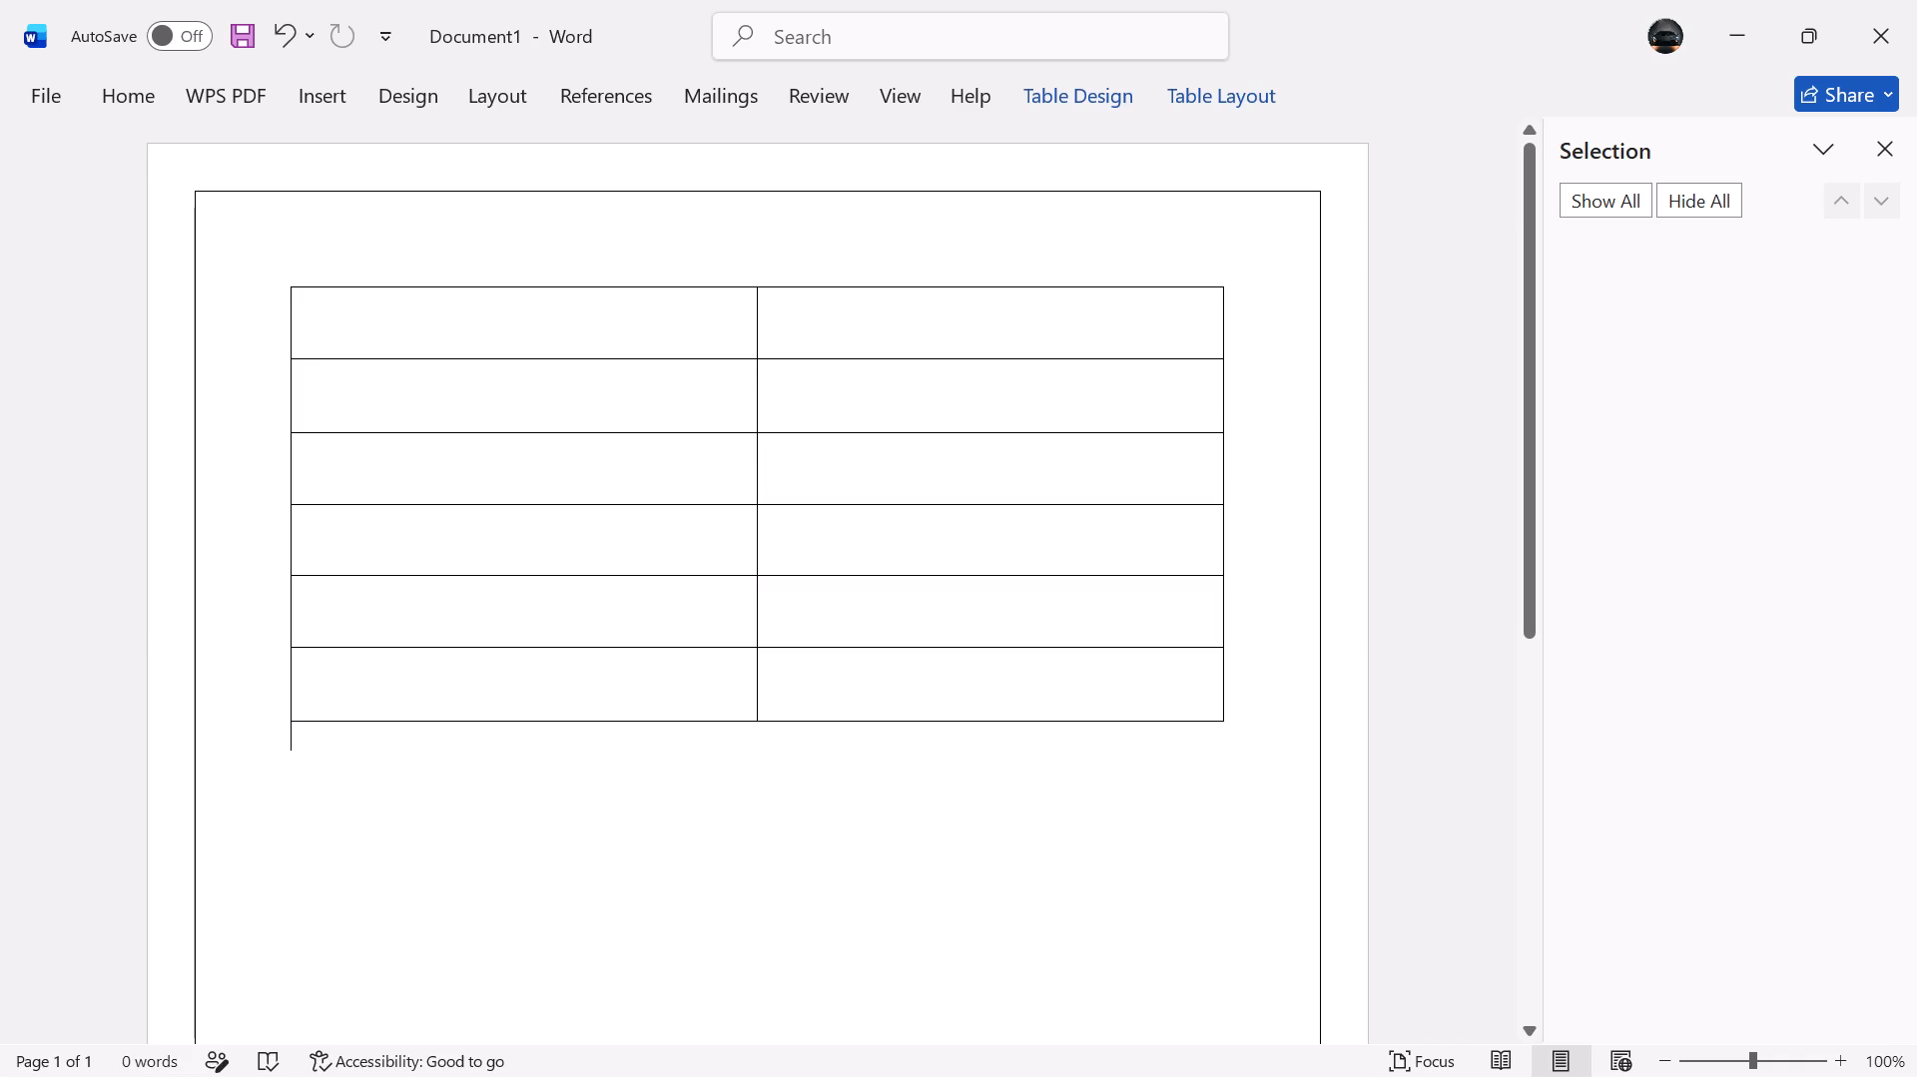
left_click_drag(1228, 824, 1230, 864)
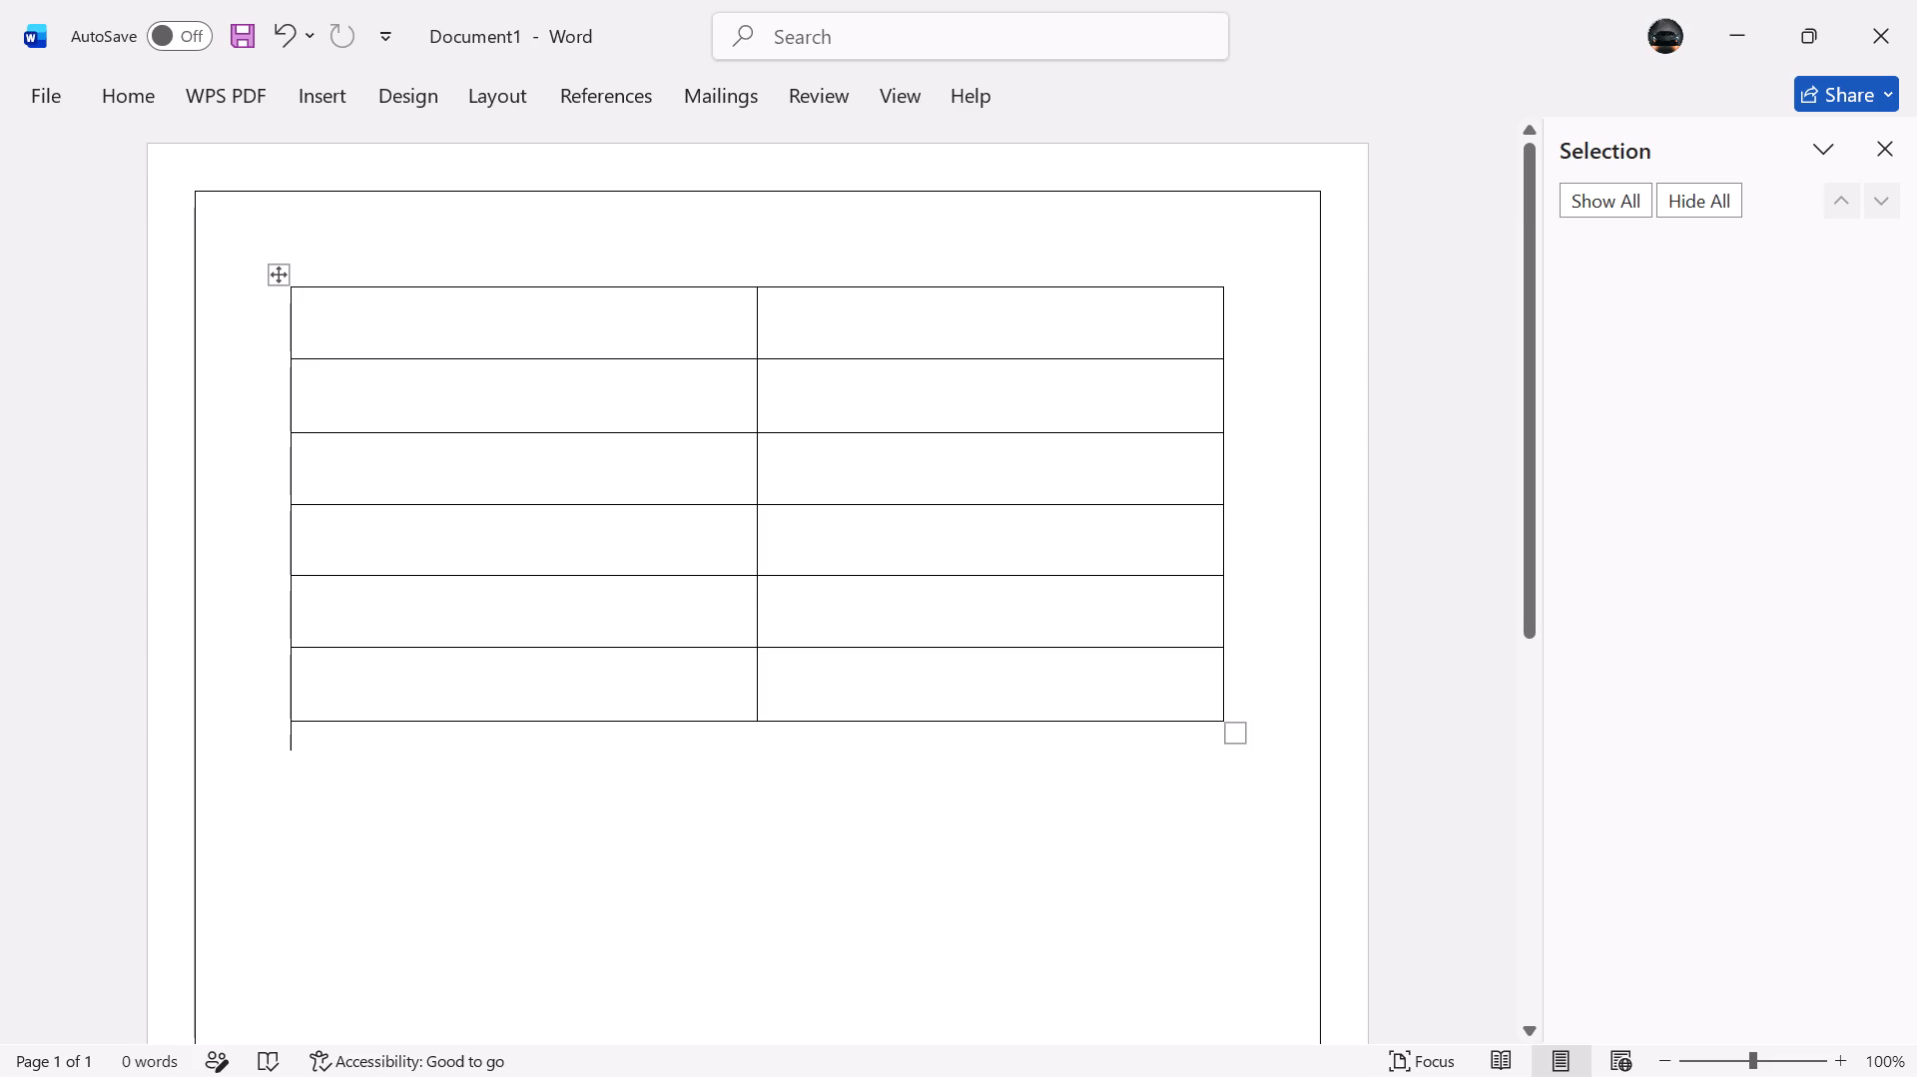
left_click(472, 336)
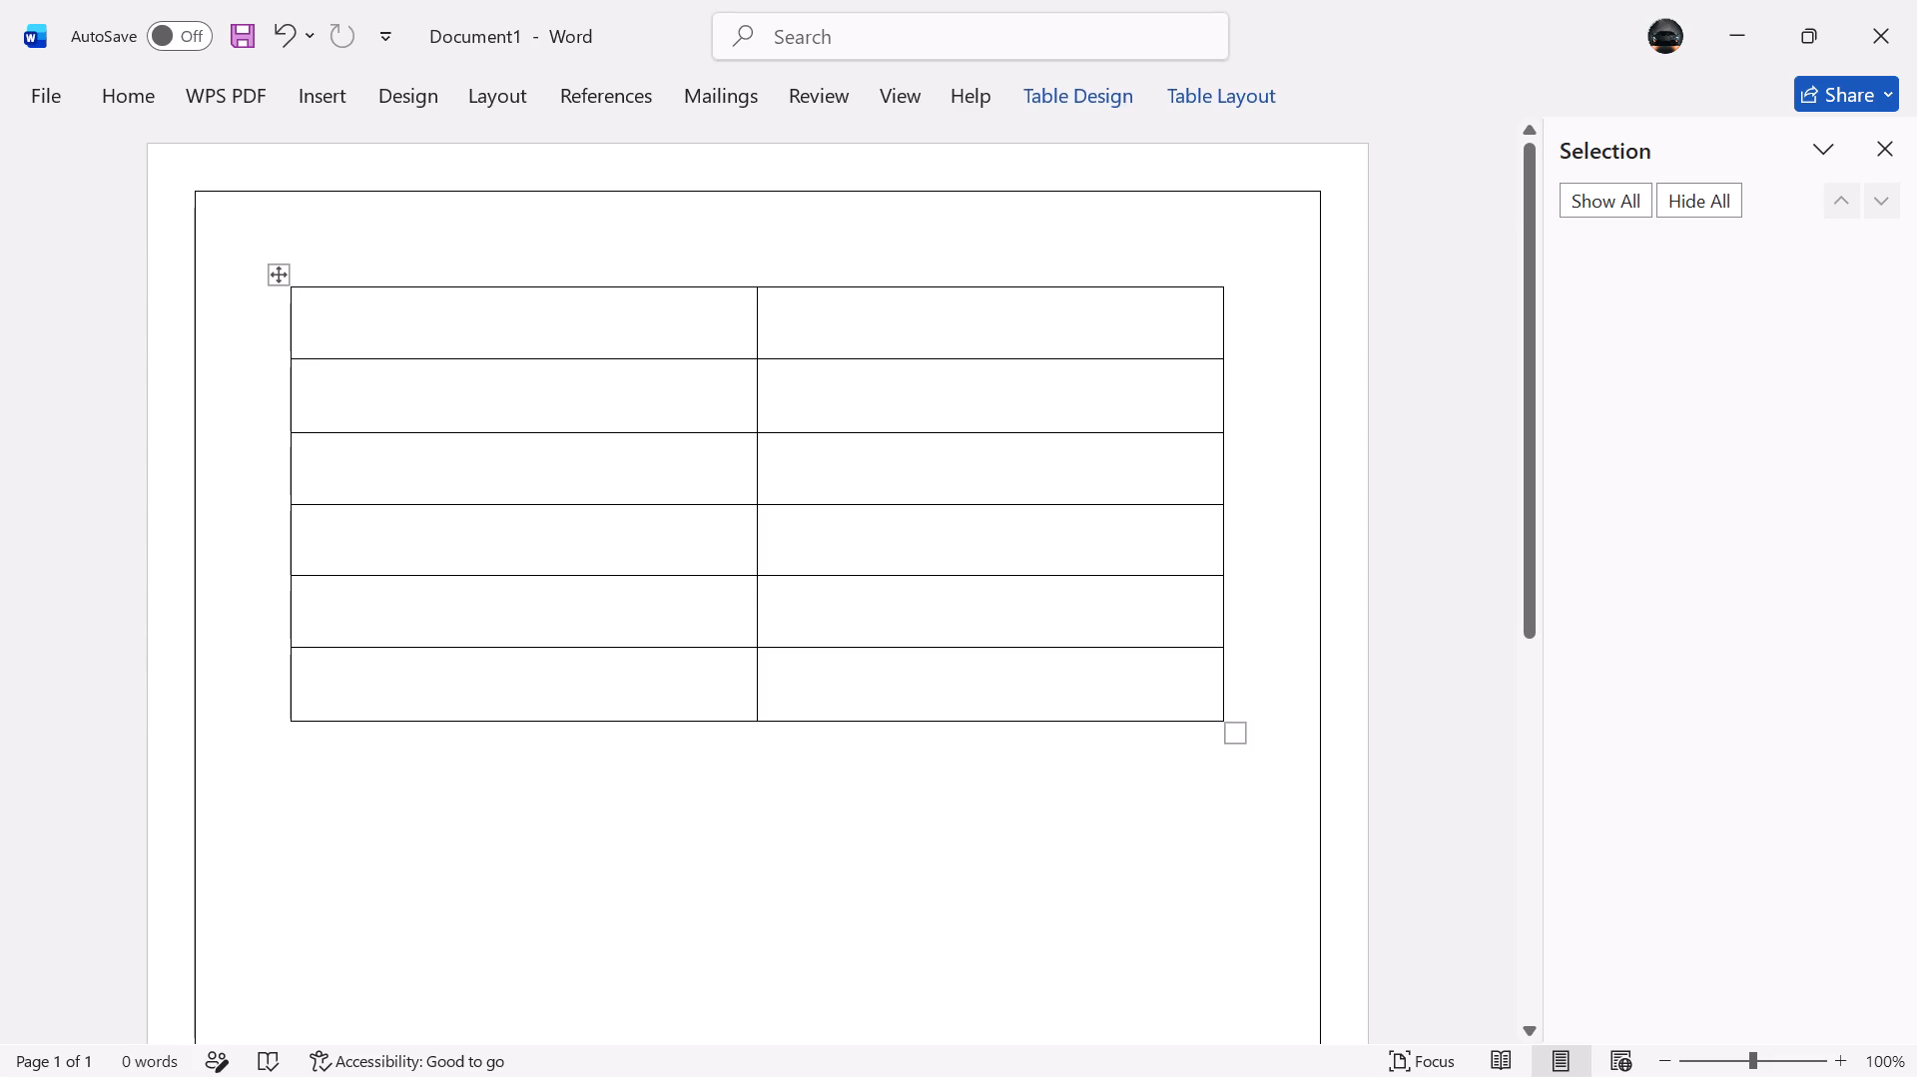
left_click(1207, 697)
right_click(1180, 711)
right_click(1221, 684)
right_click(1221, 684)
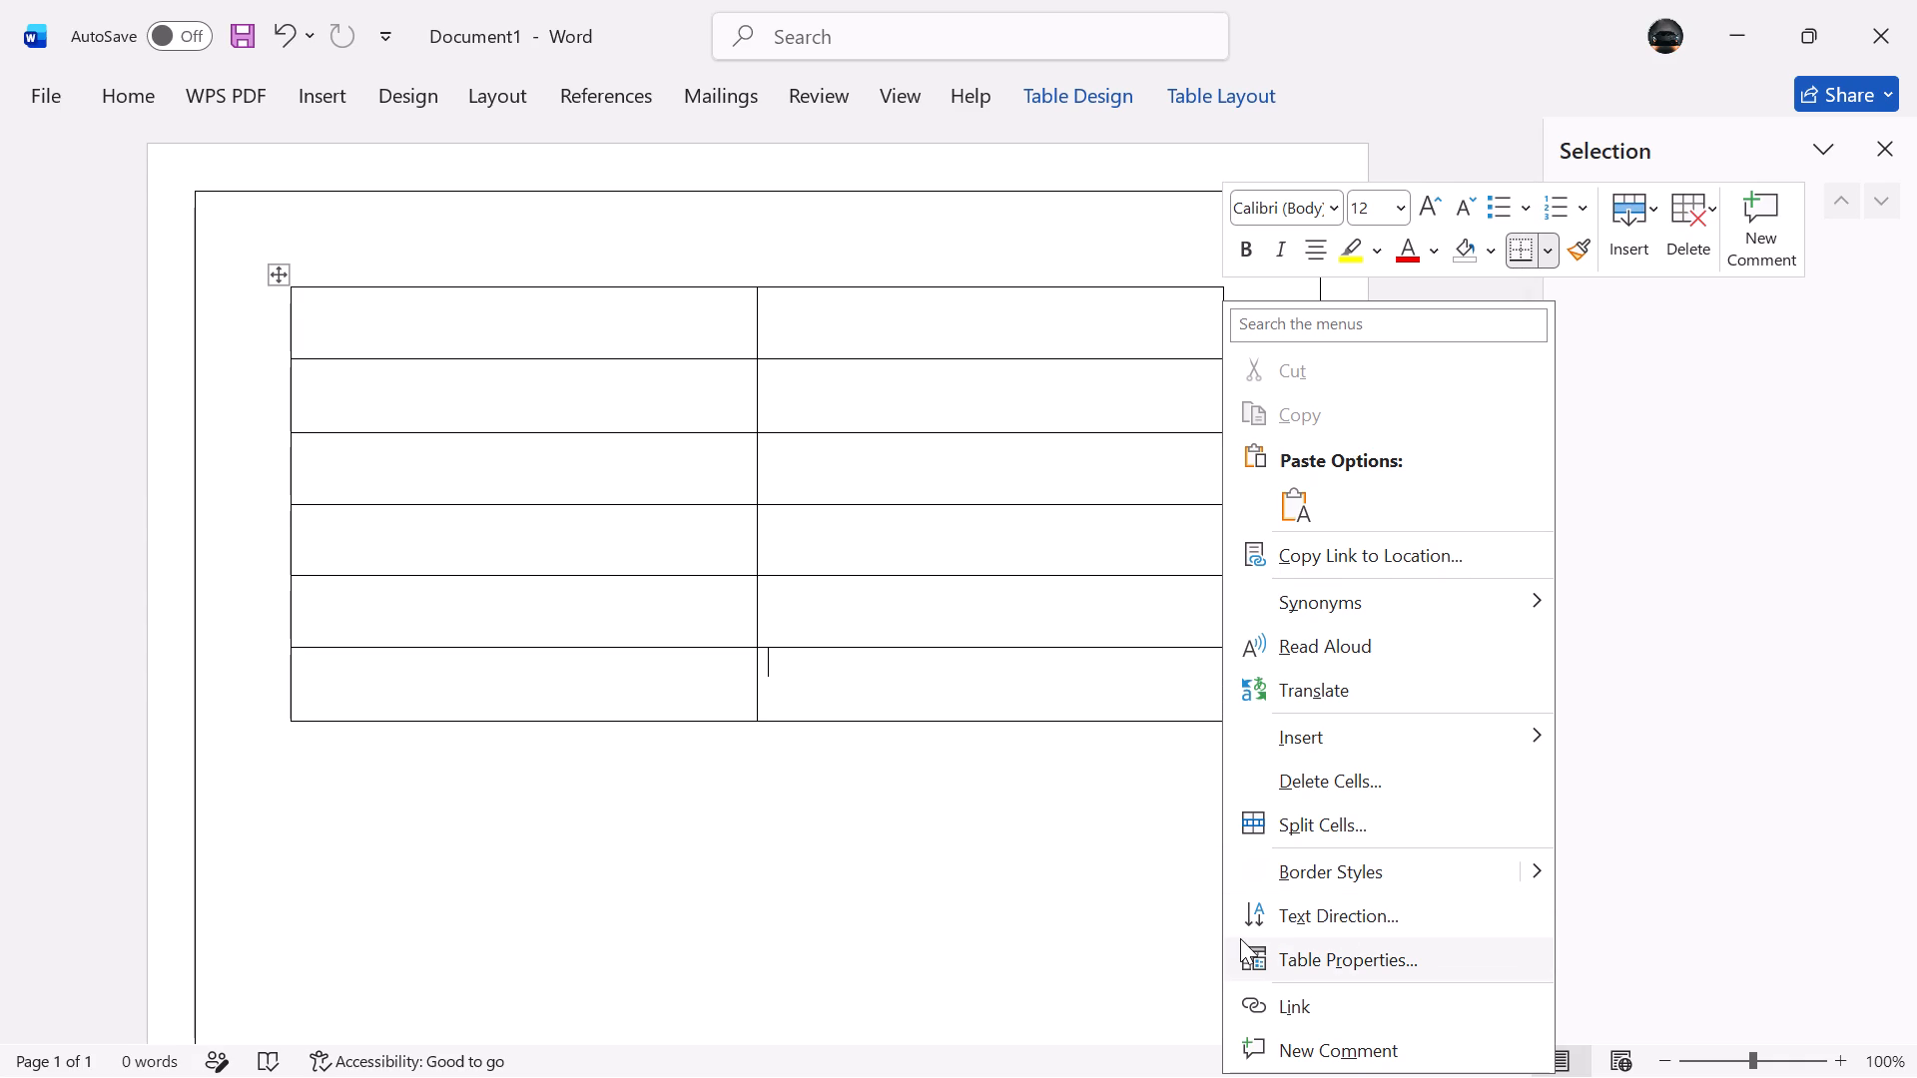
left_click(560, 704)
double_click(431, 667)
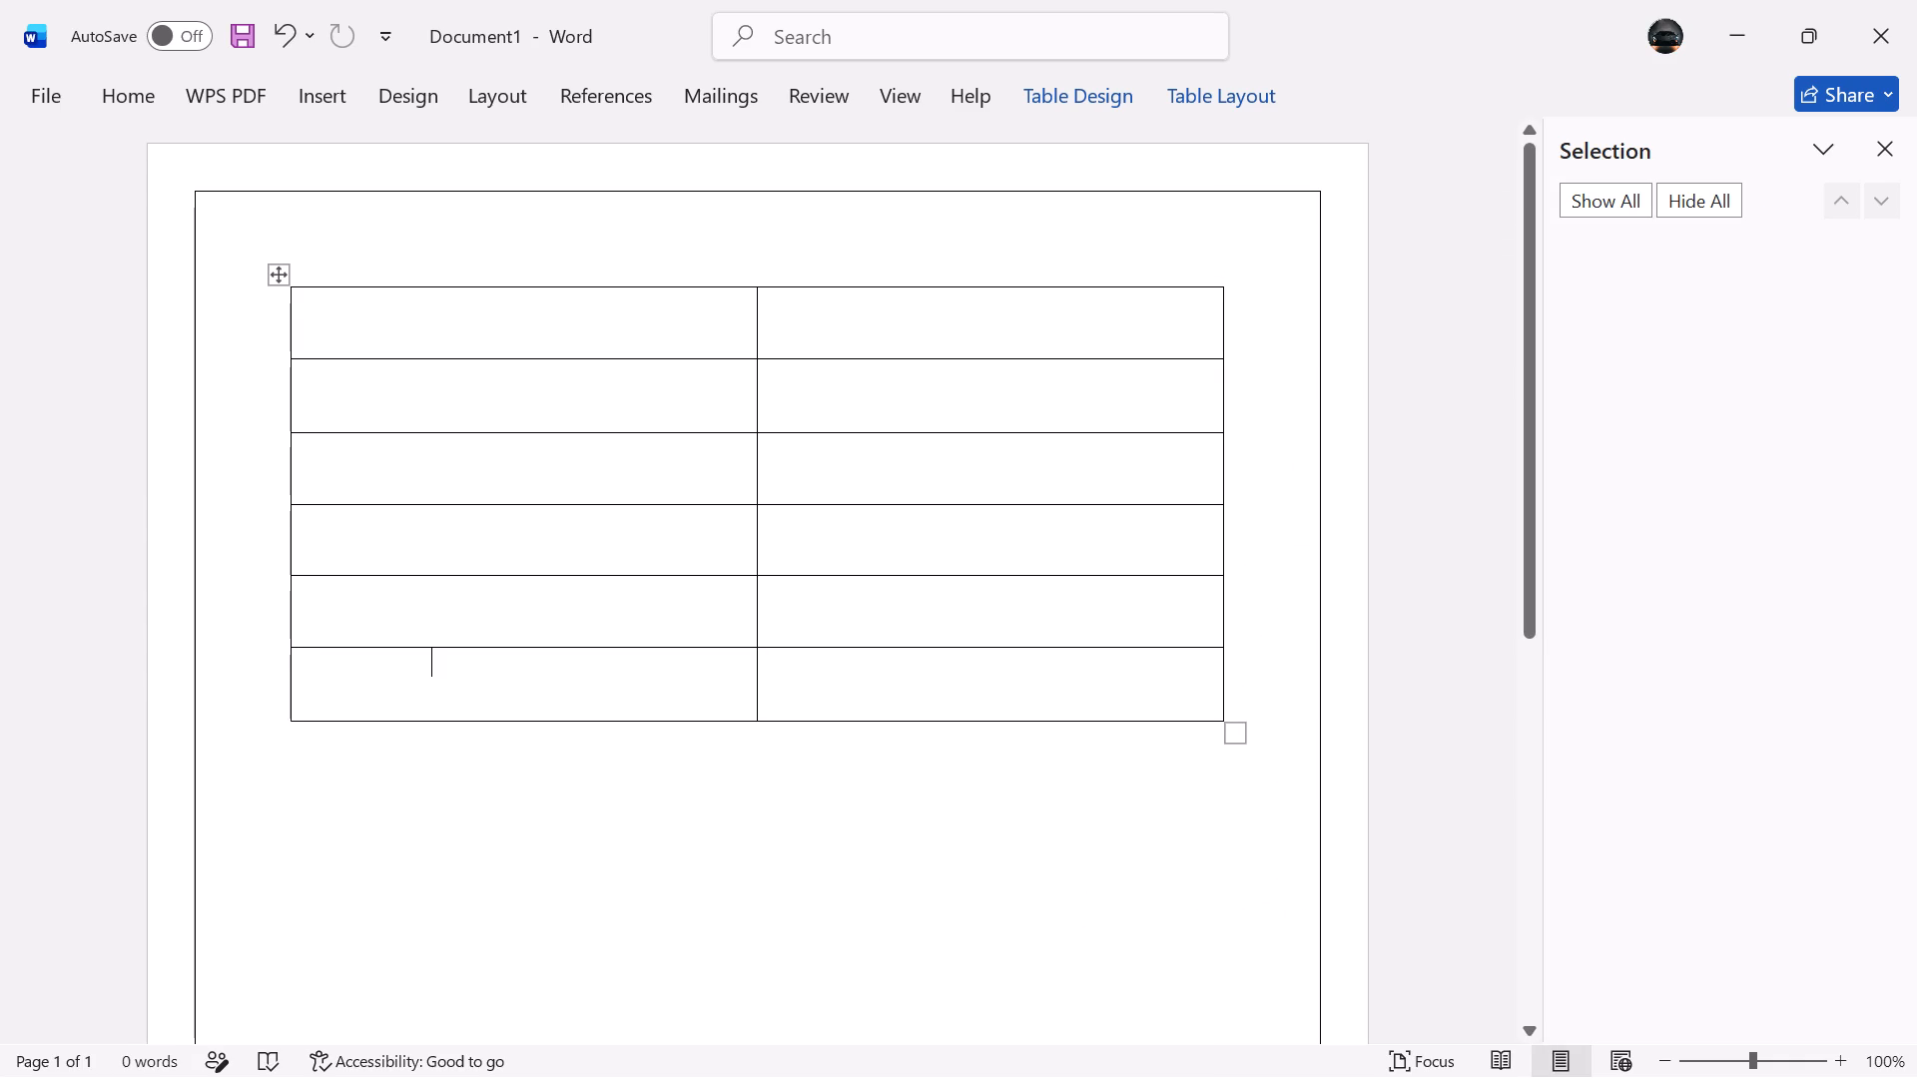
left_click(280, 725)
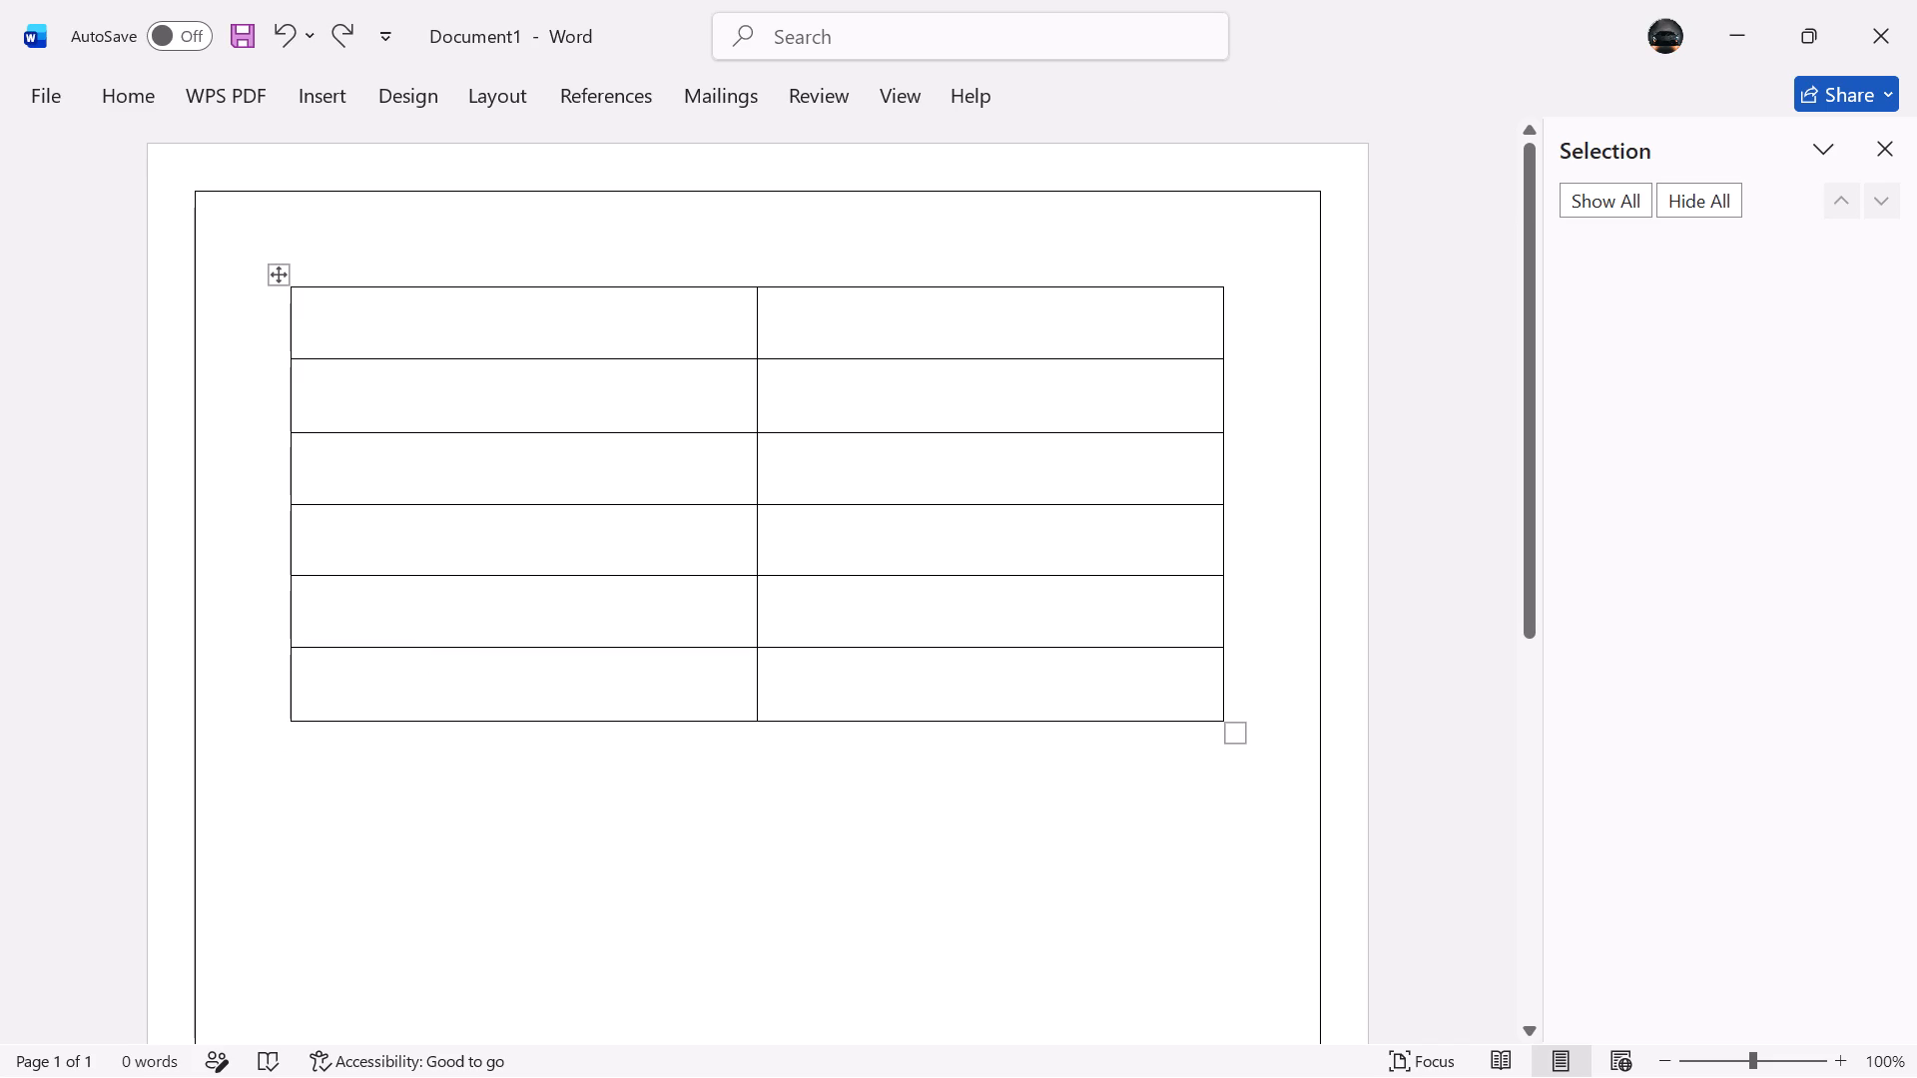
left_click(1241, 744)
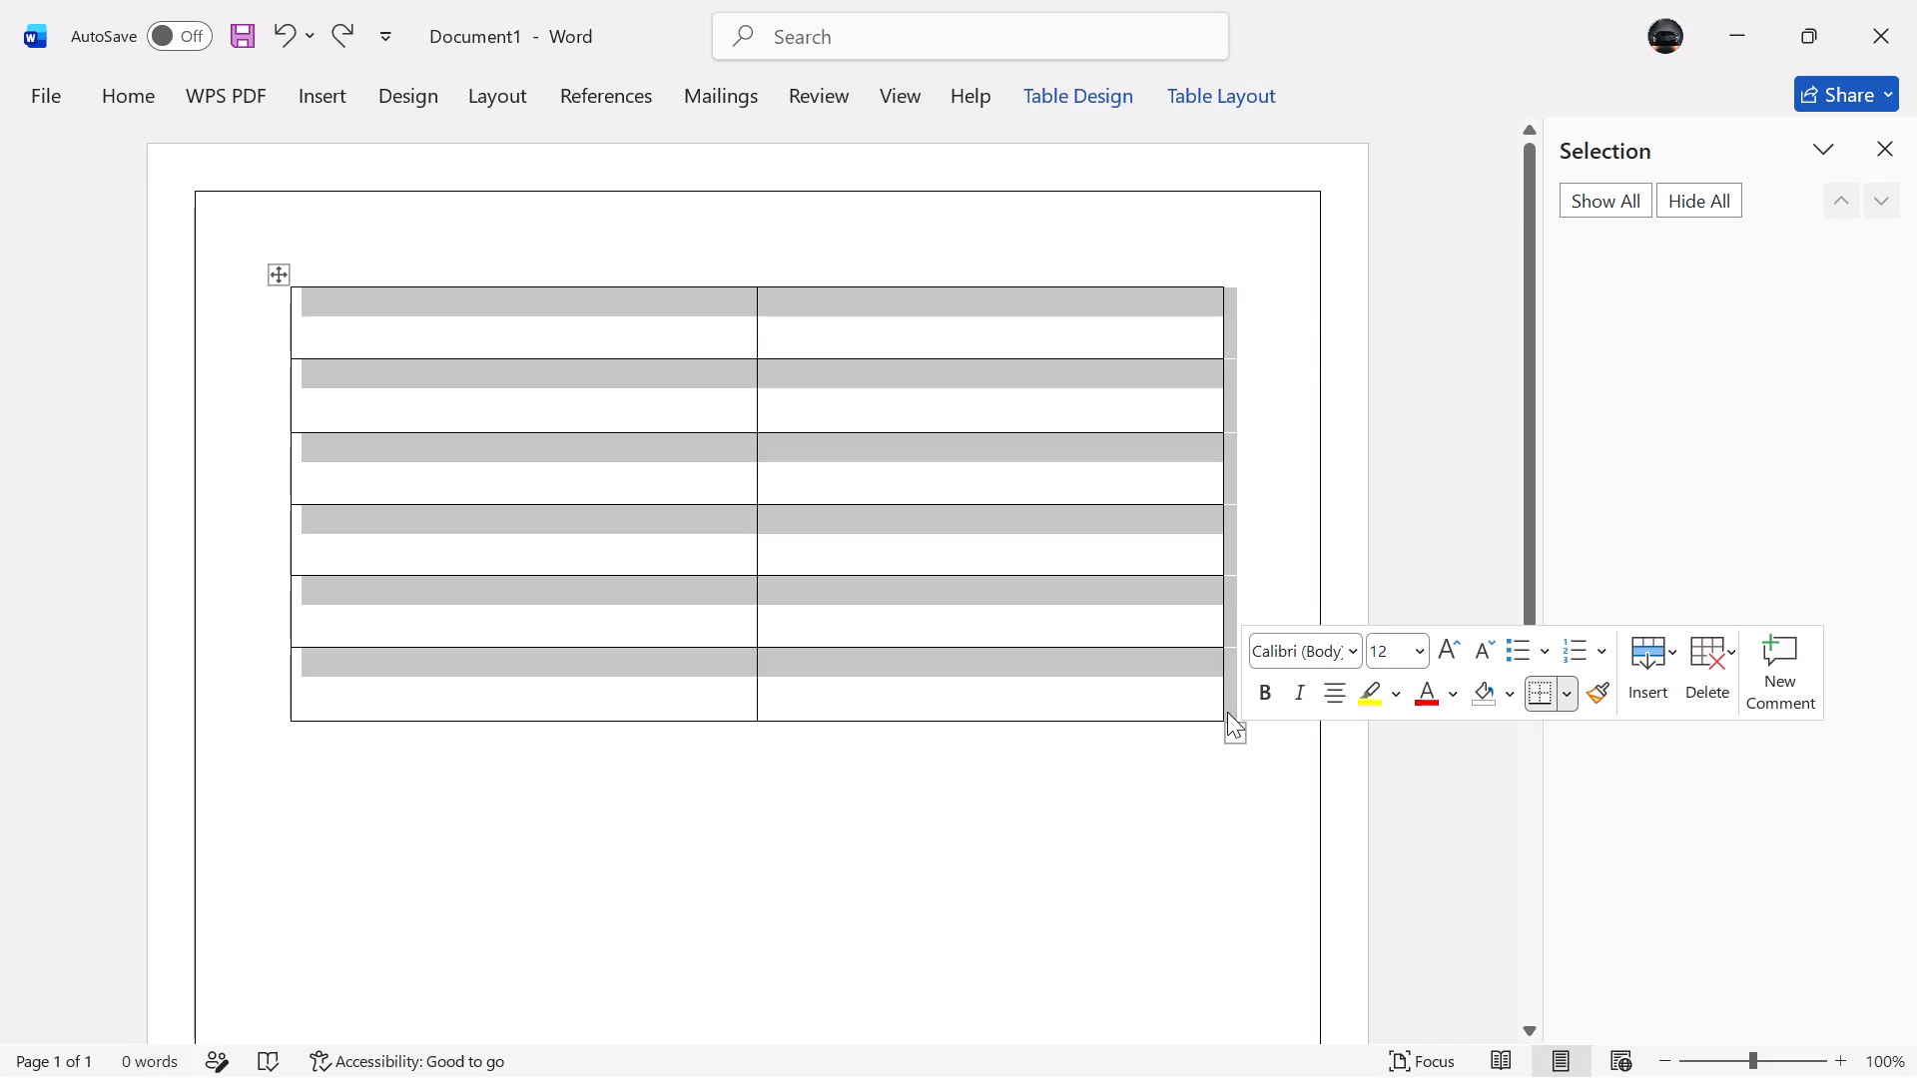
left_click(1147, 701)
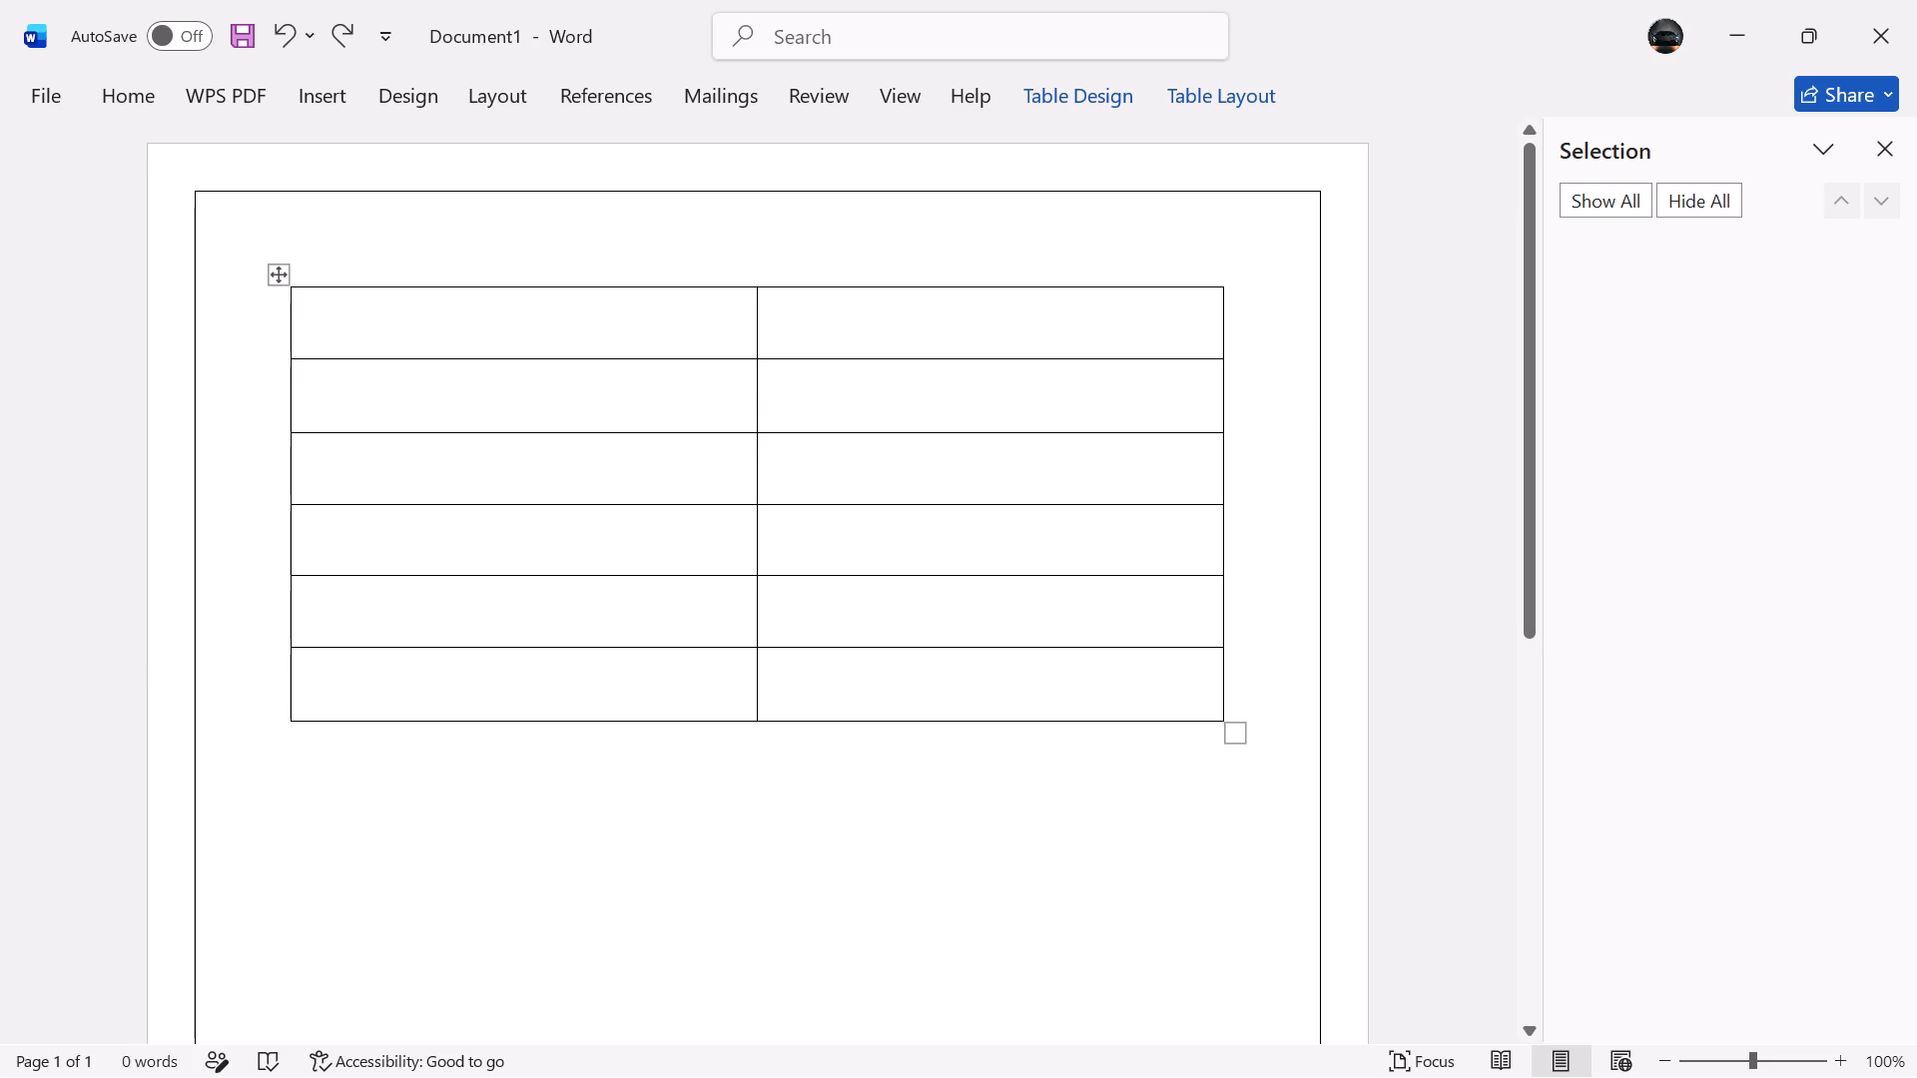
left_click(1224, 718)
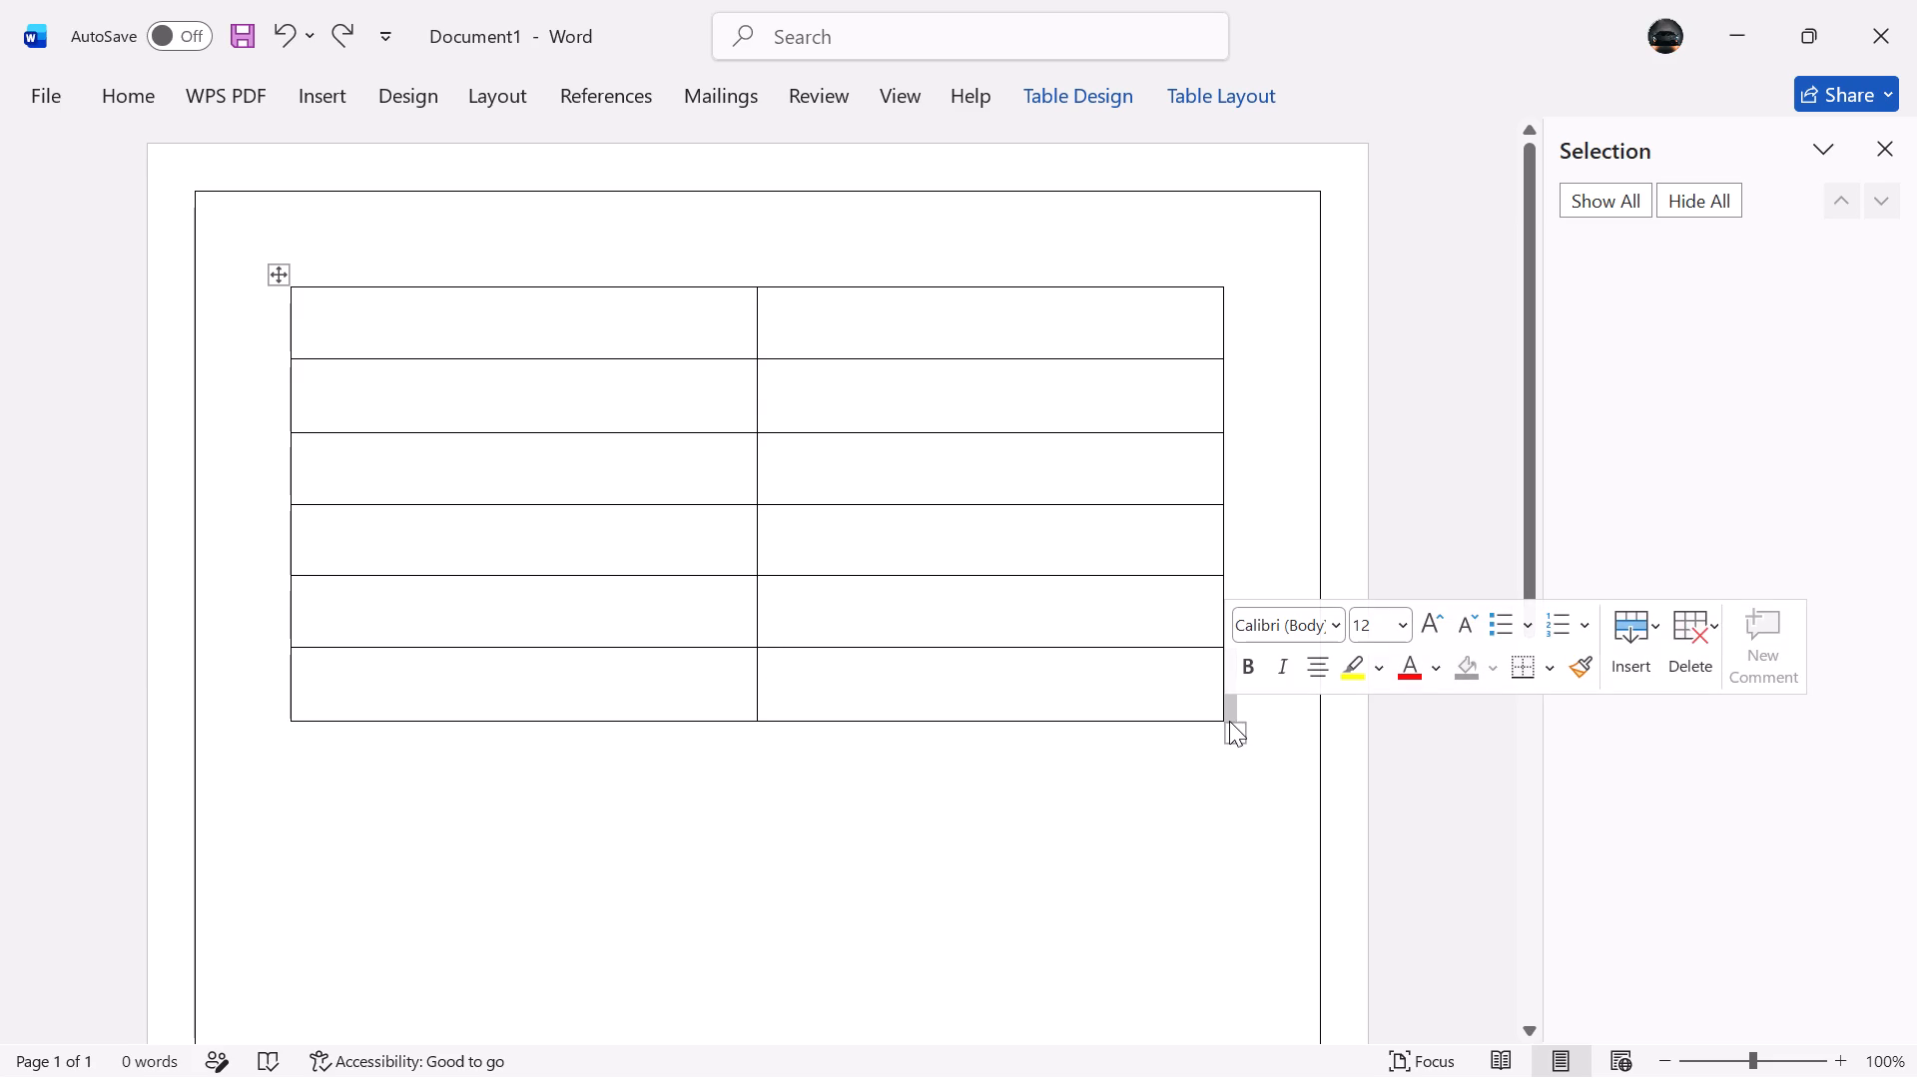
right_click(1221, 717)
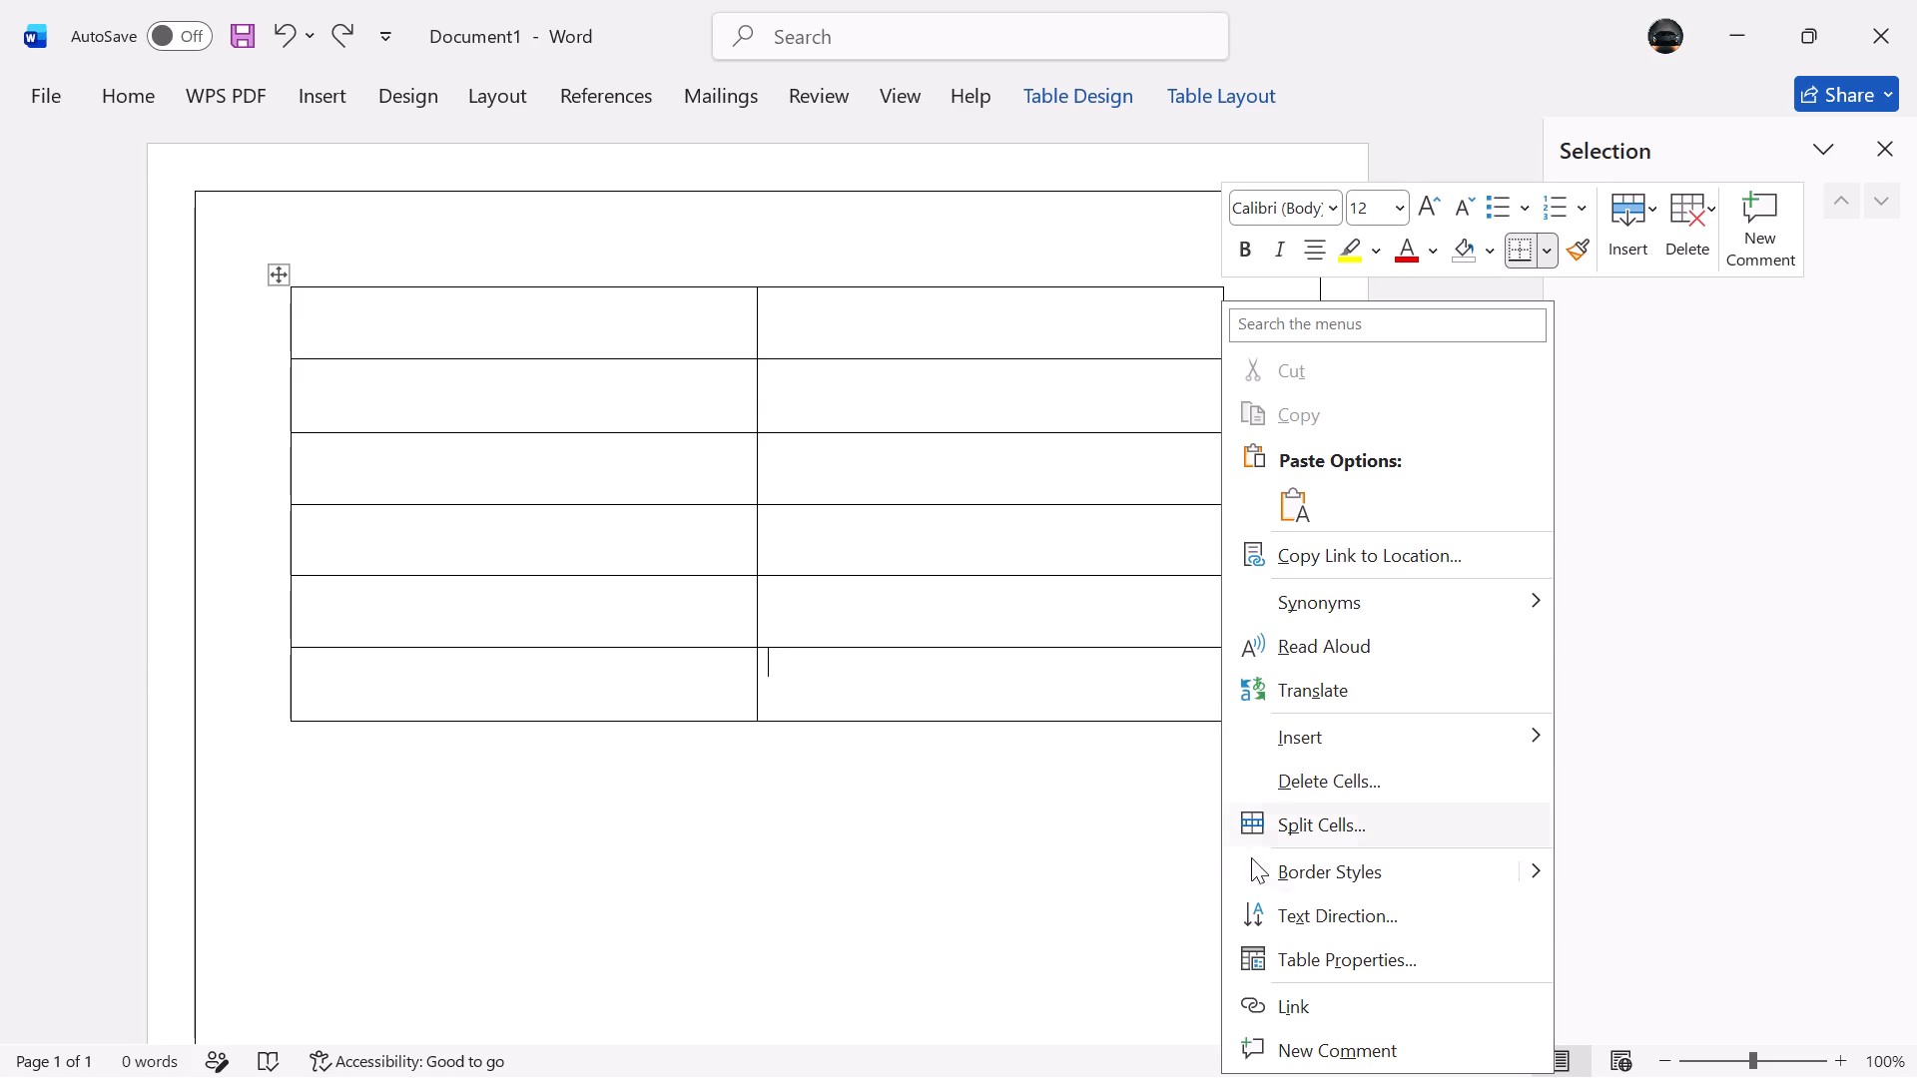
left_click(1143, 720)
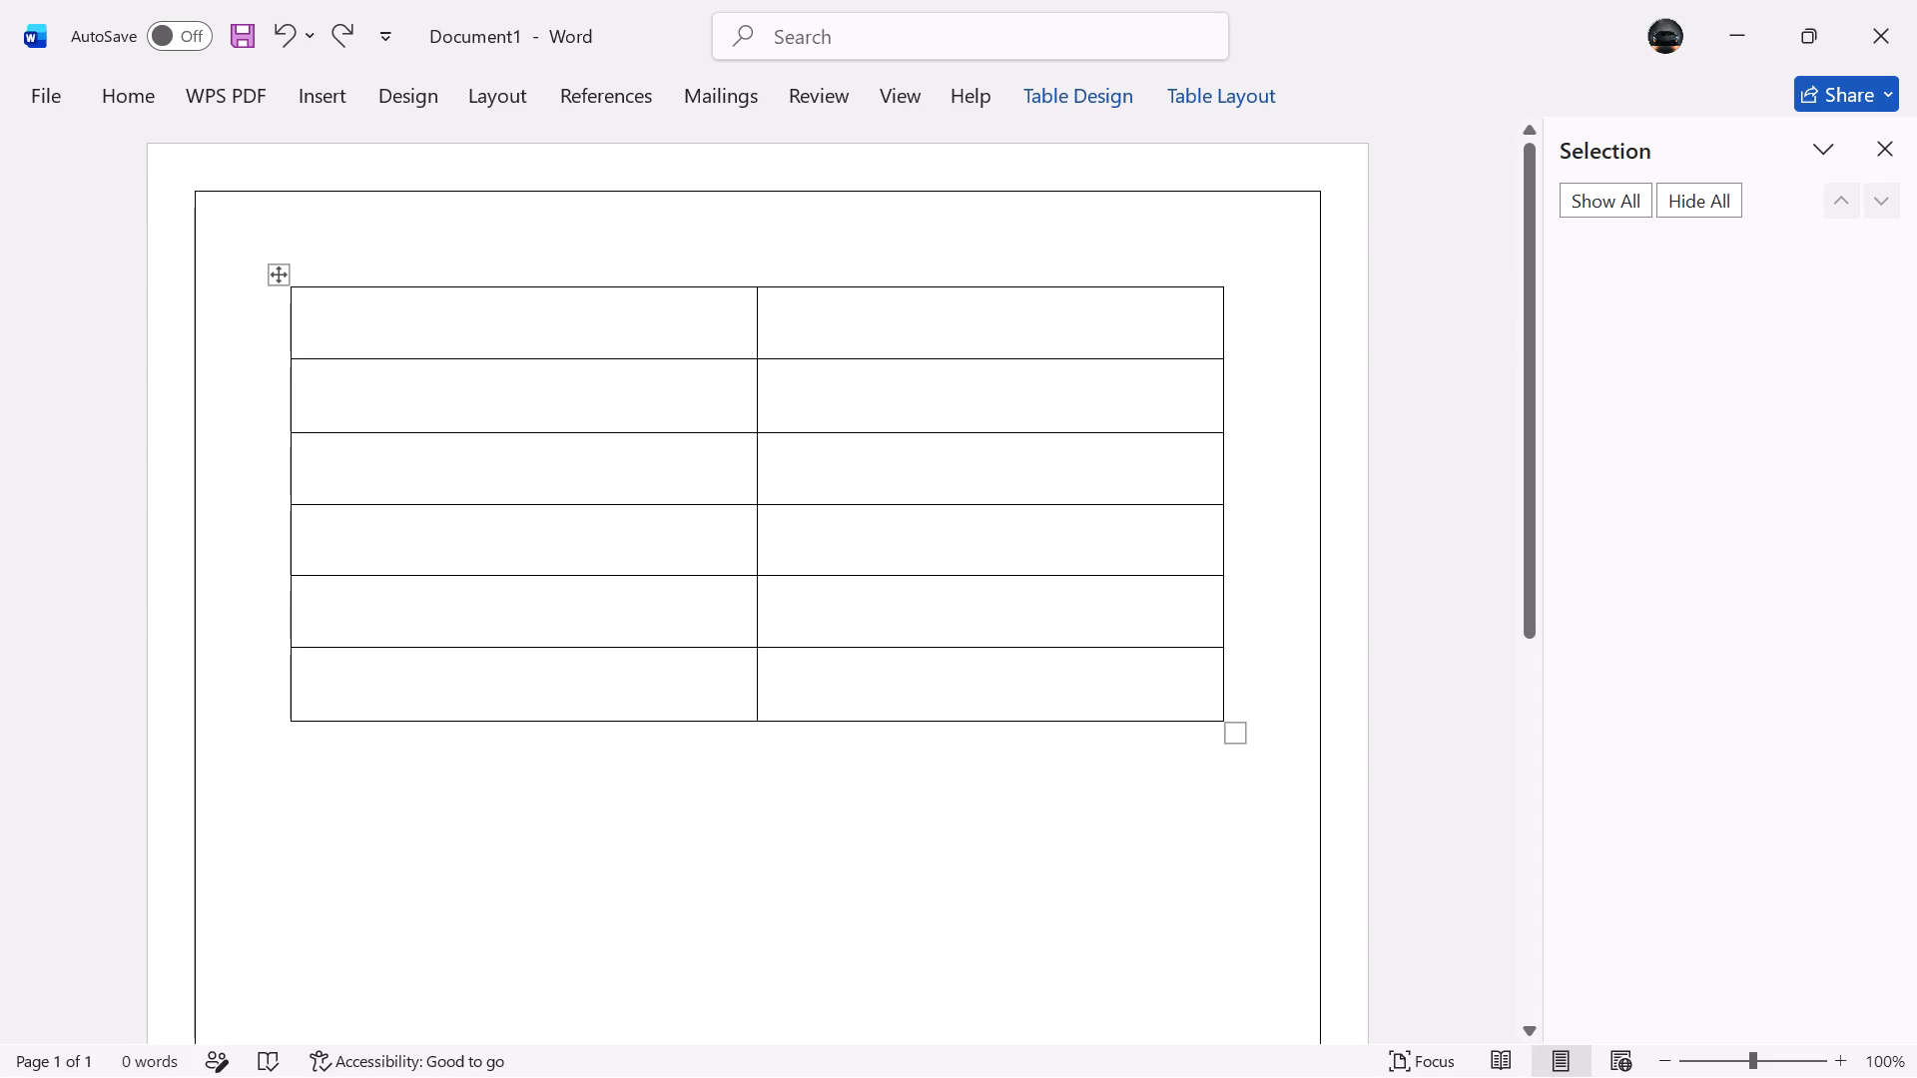
Add a new row below the last row of the table.
left_click(277, 725)
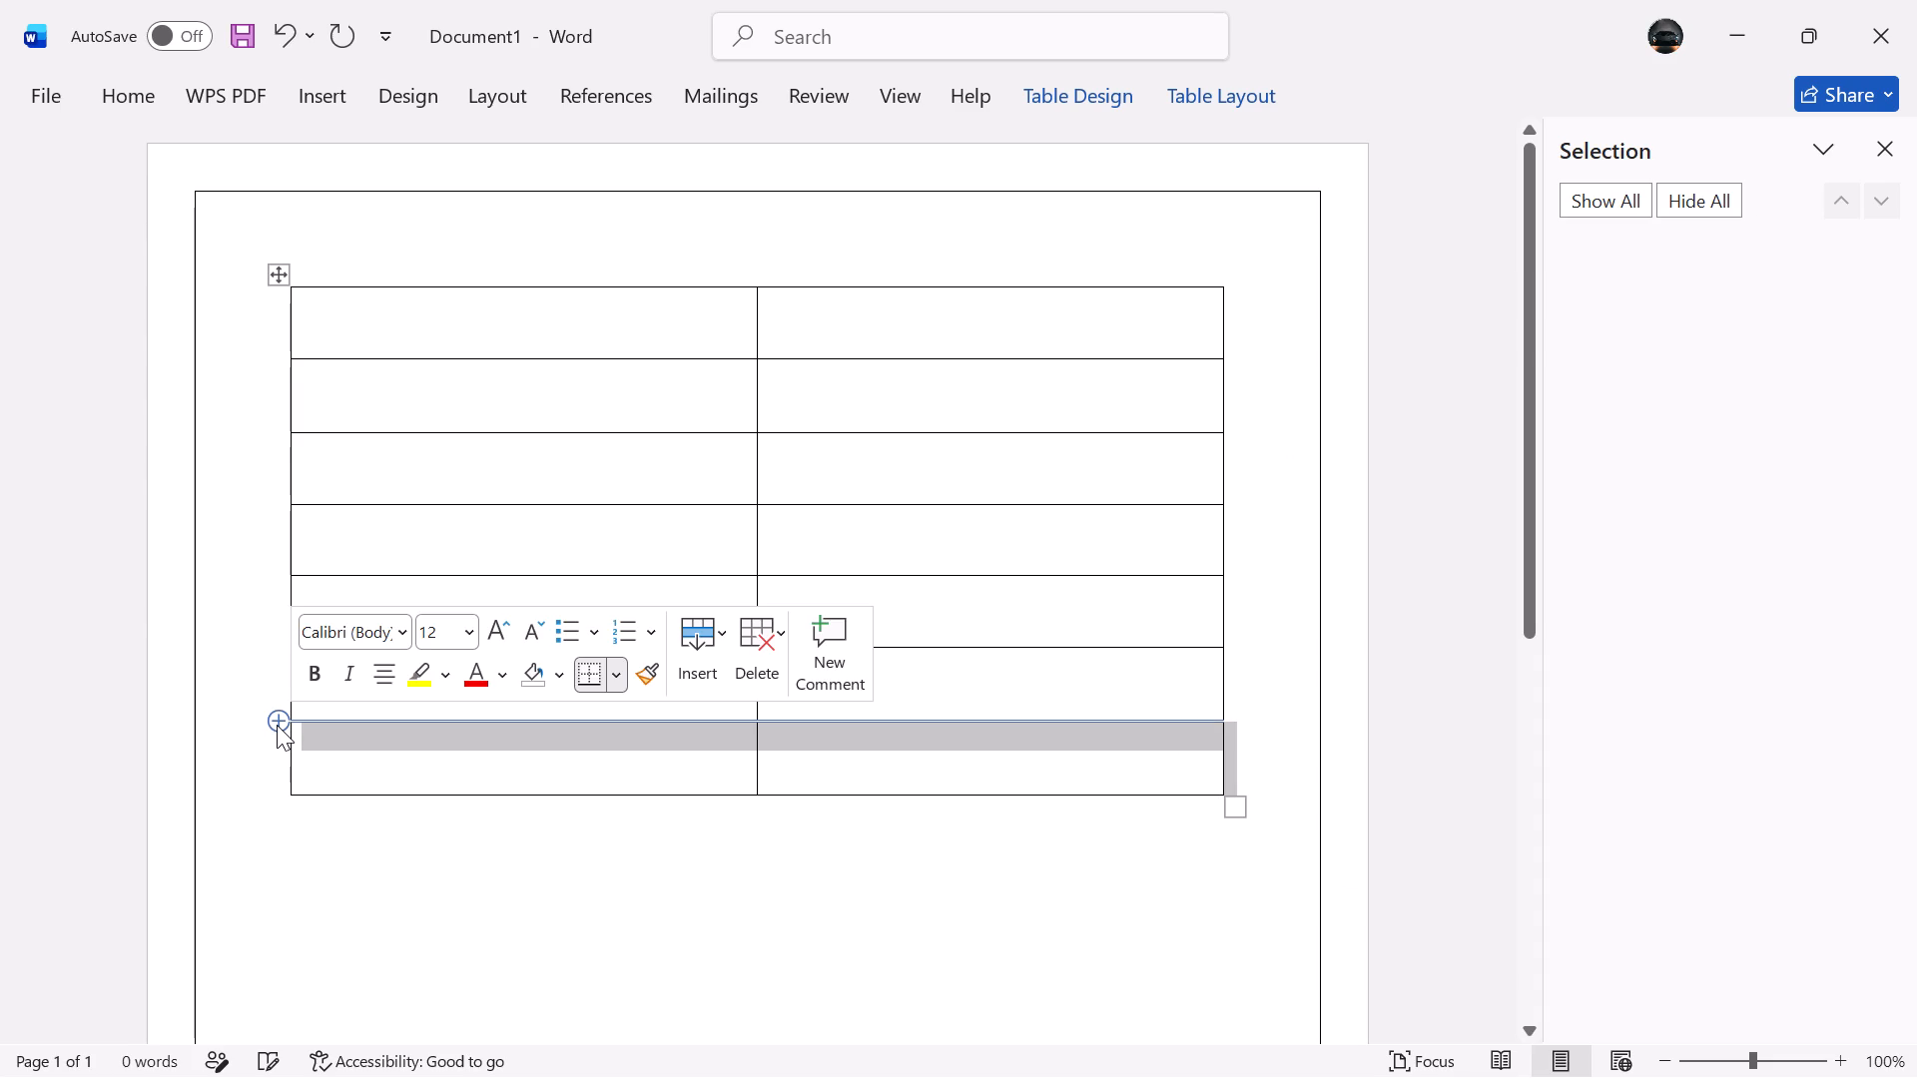
left_click(448, 324)
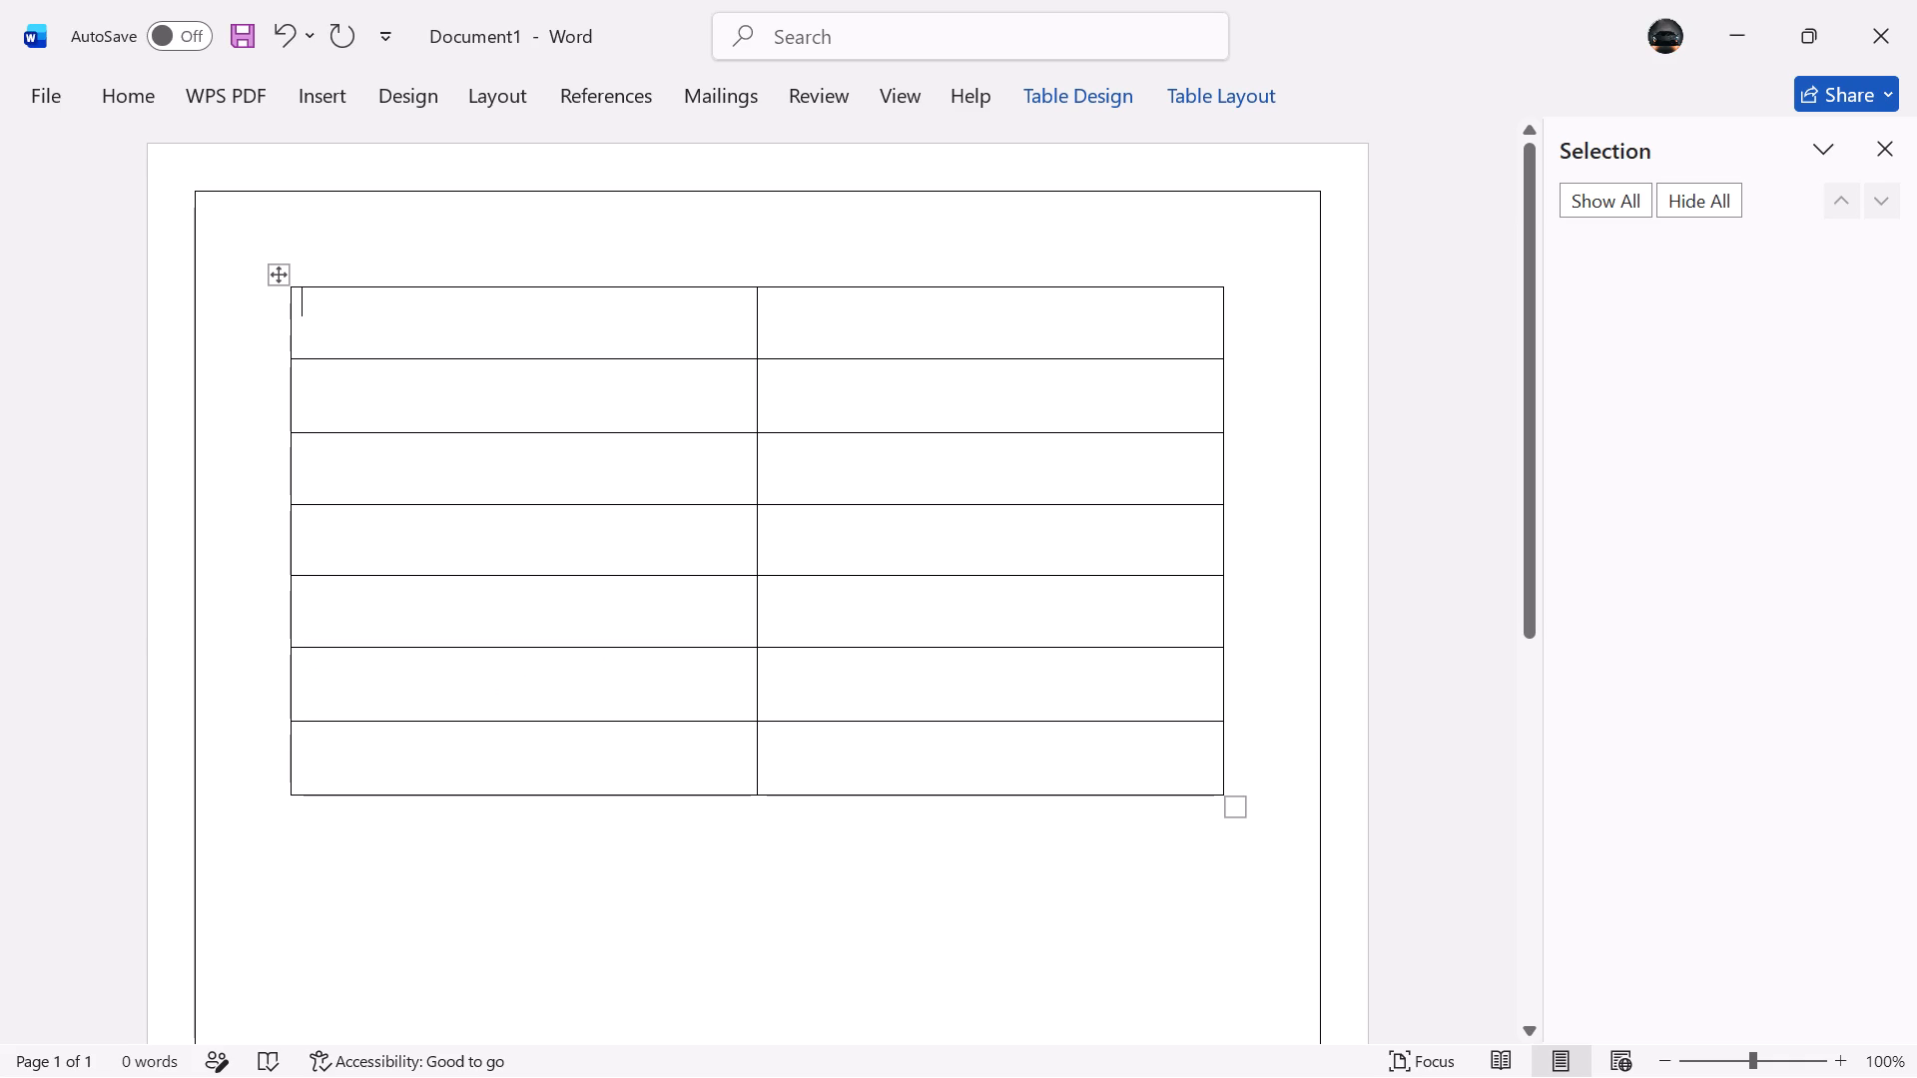
Number the first-column cells from the table's second row to its seventh row as 1., 2., 3., 4., 5. and 6.
left_click(380, 415)
type("1.")
left_click(349, 476)
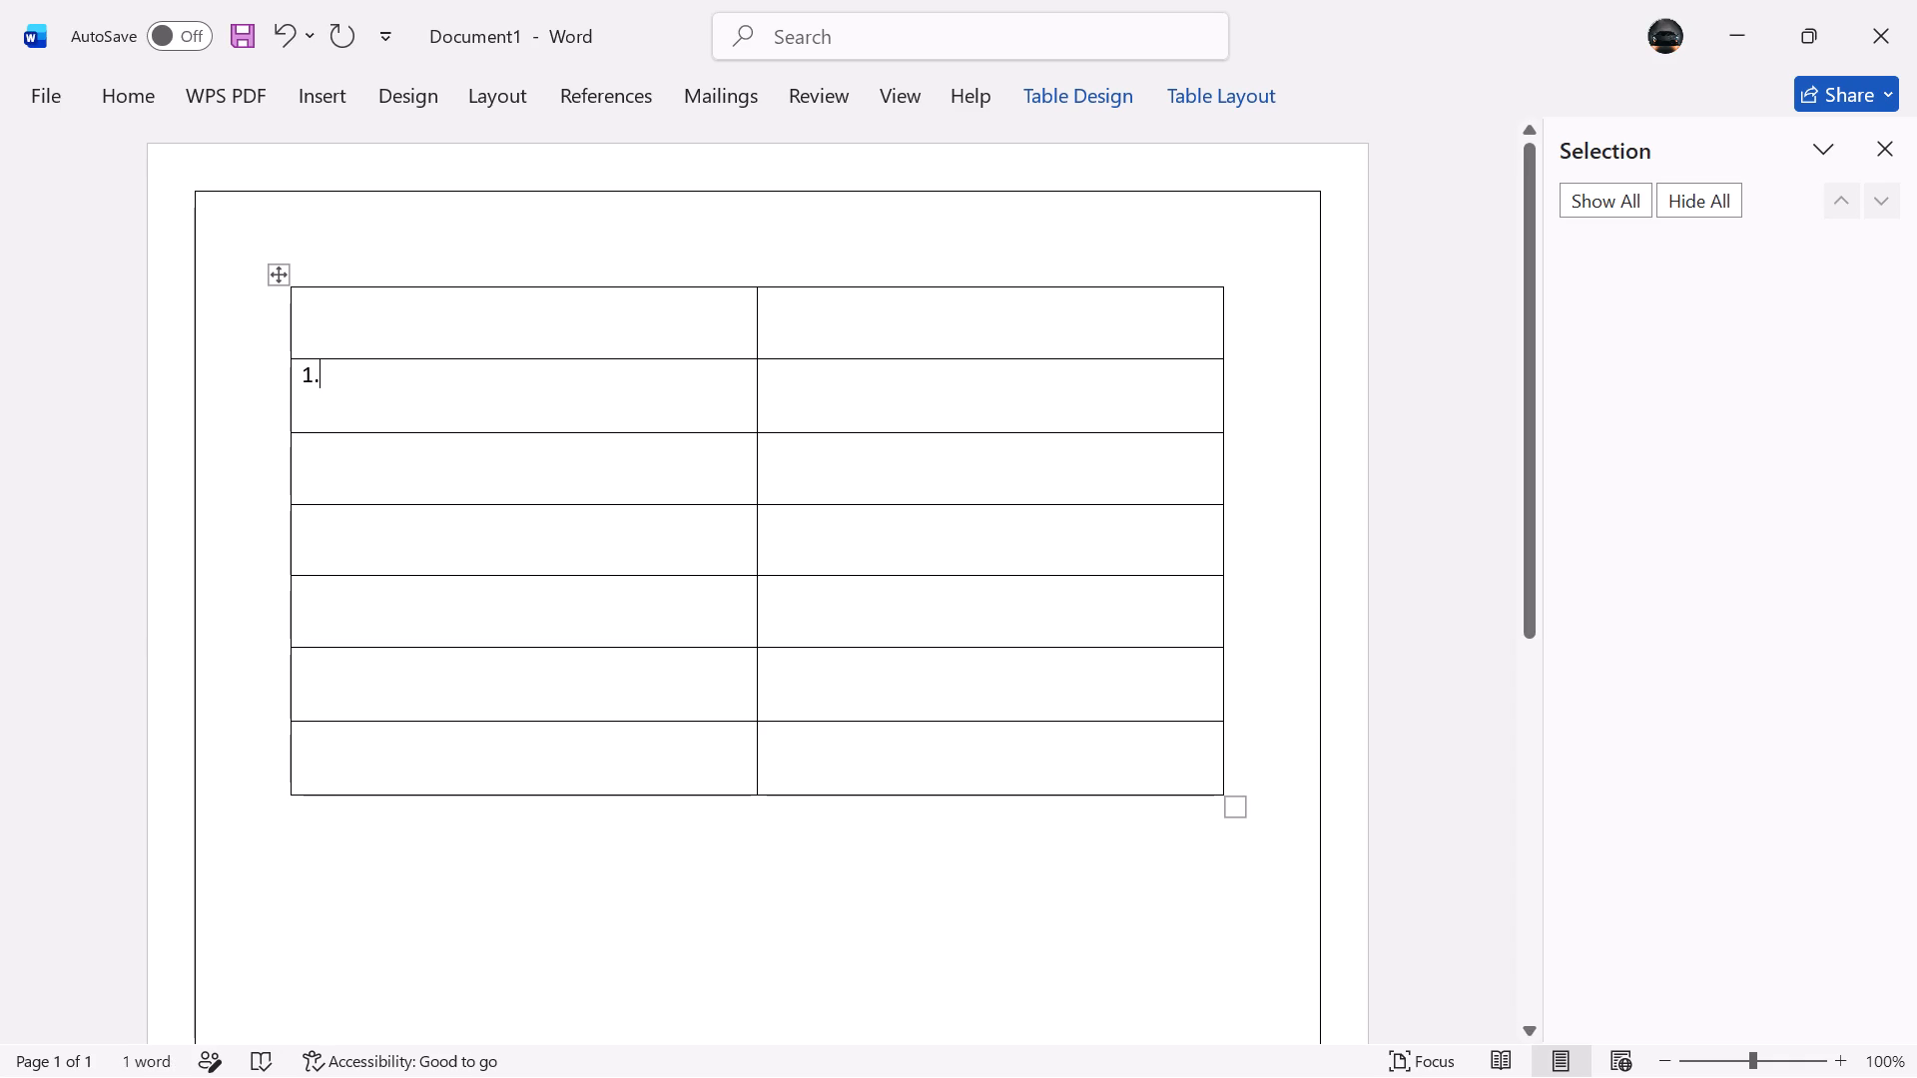
type("2.")
left_click(320, 548)
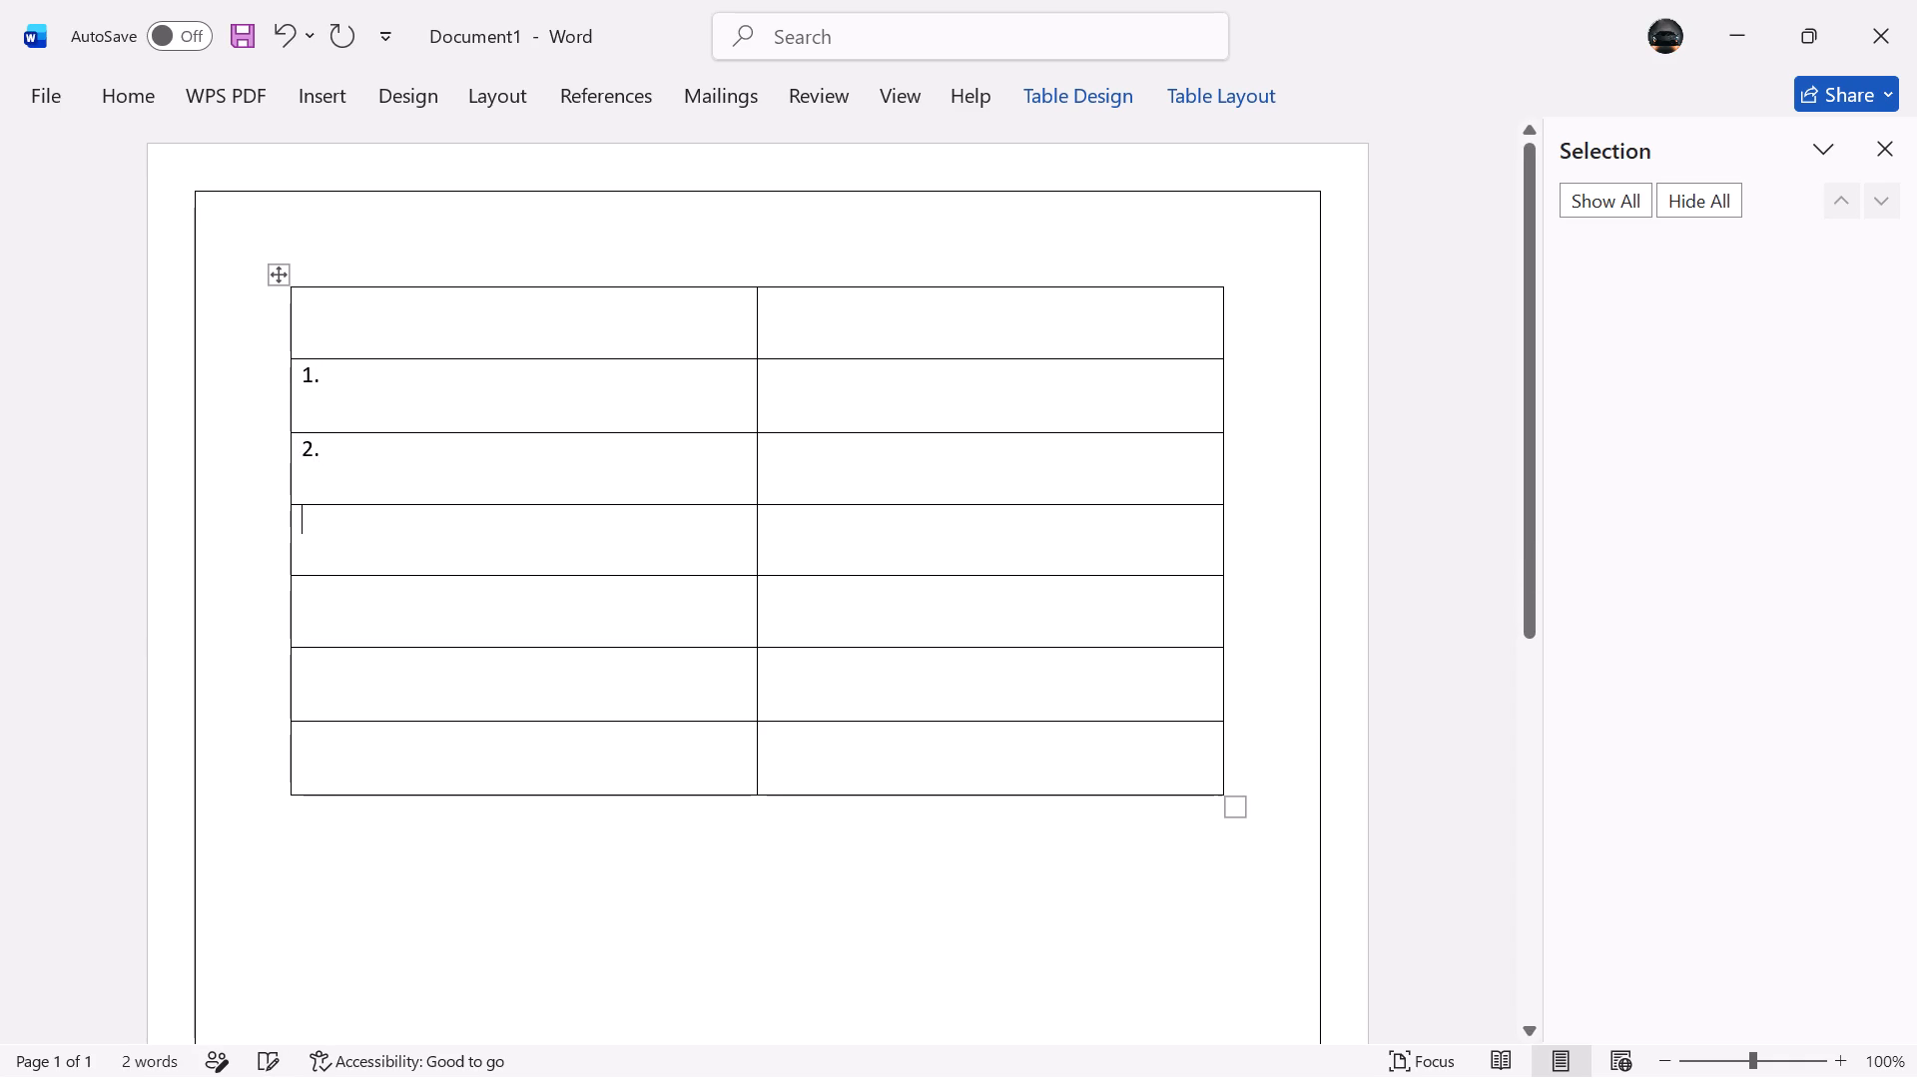
type("3.")
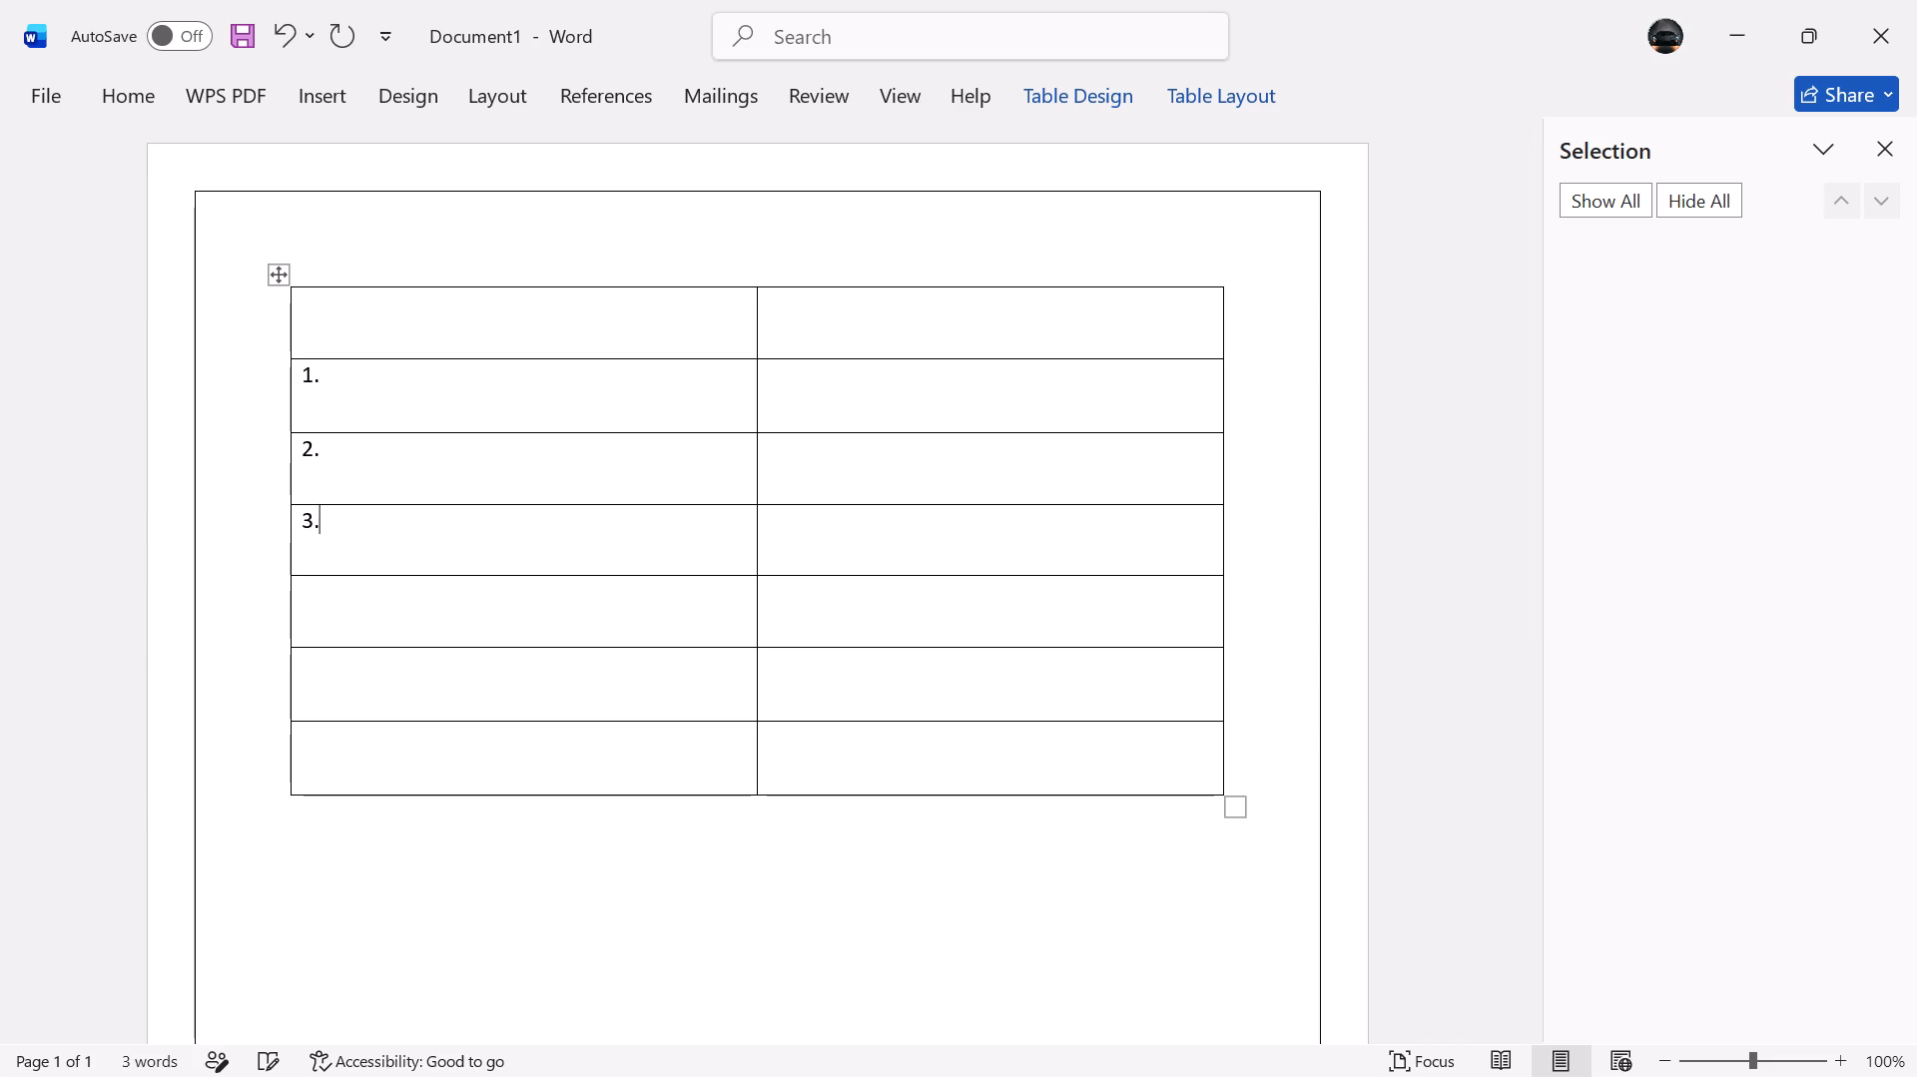
left_click(337, 615)
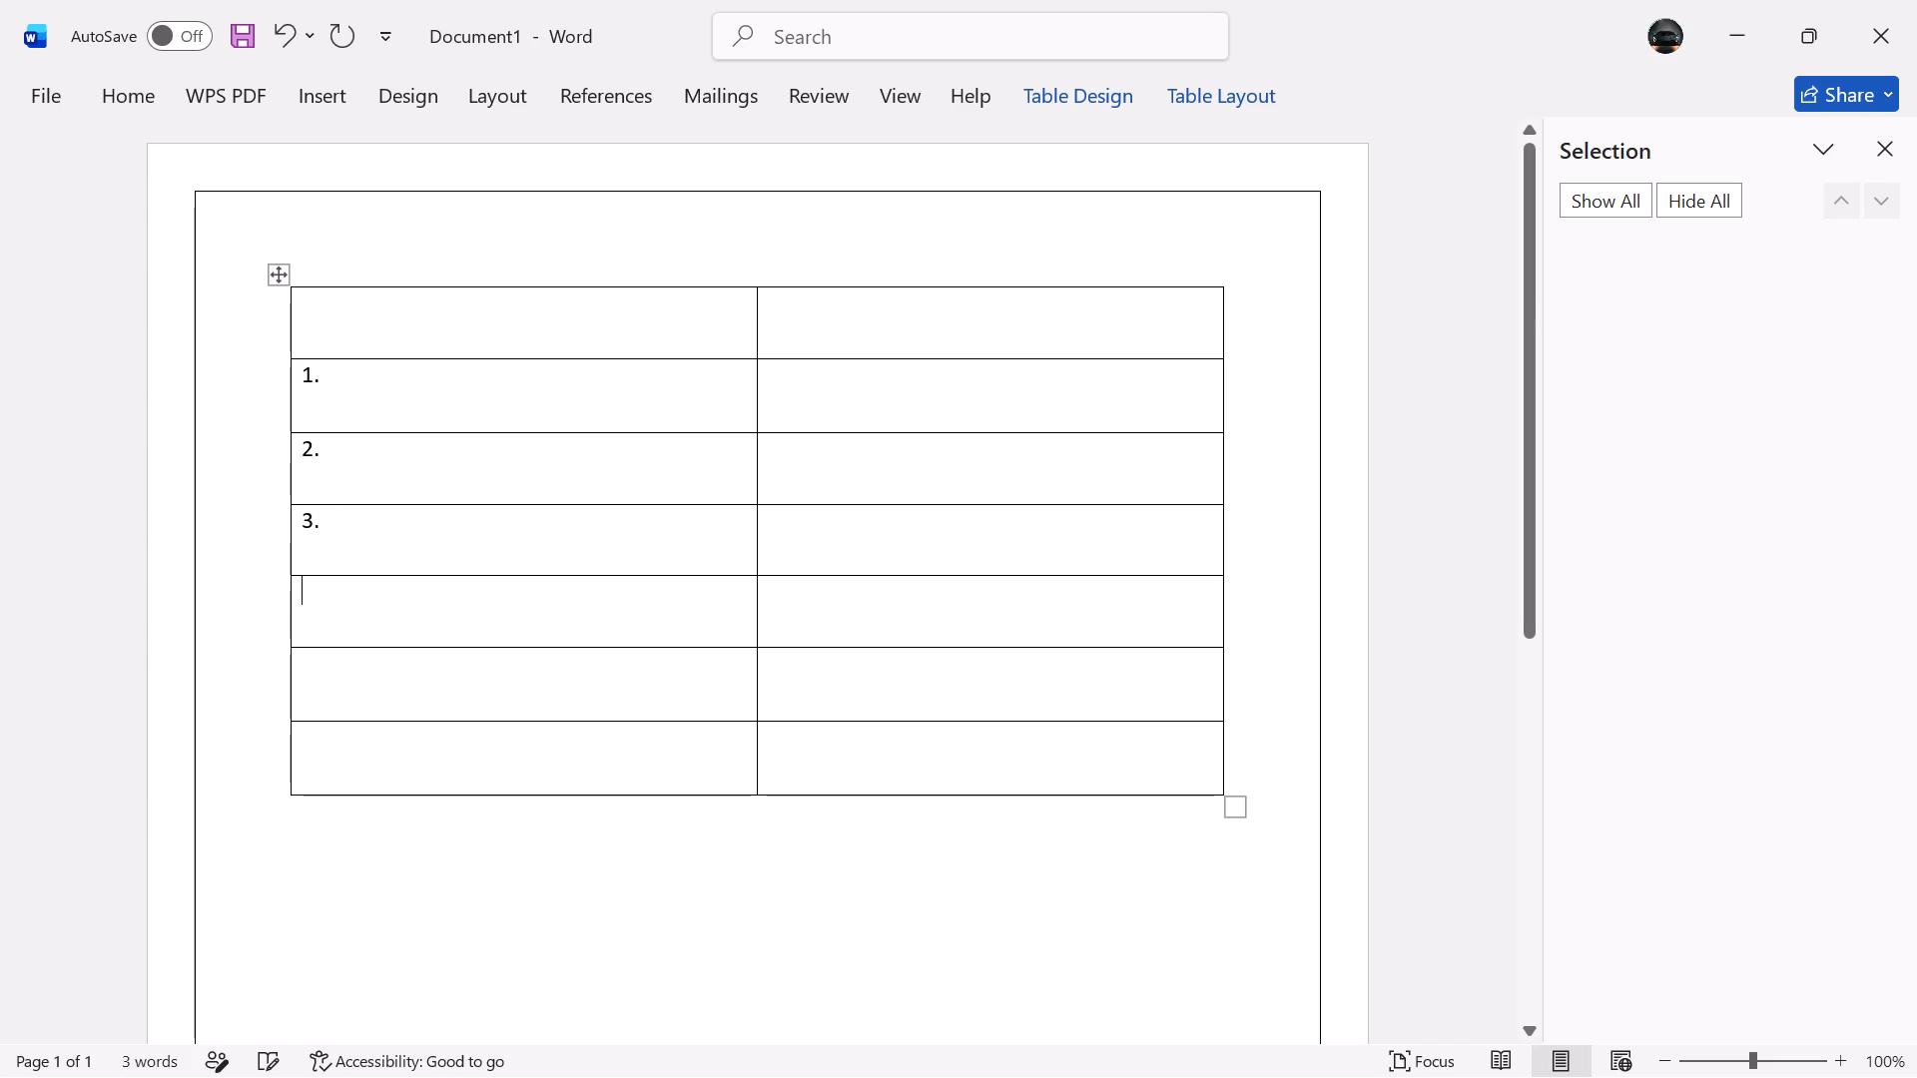
key("4")
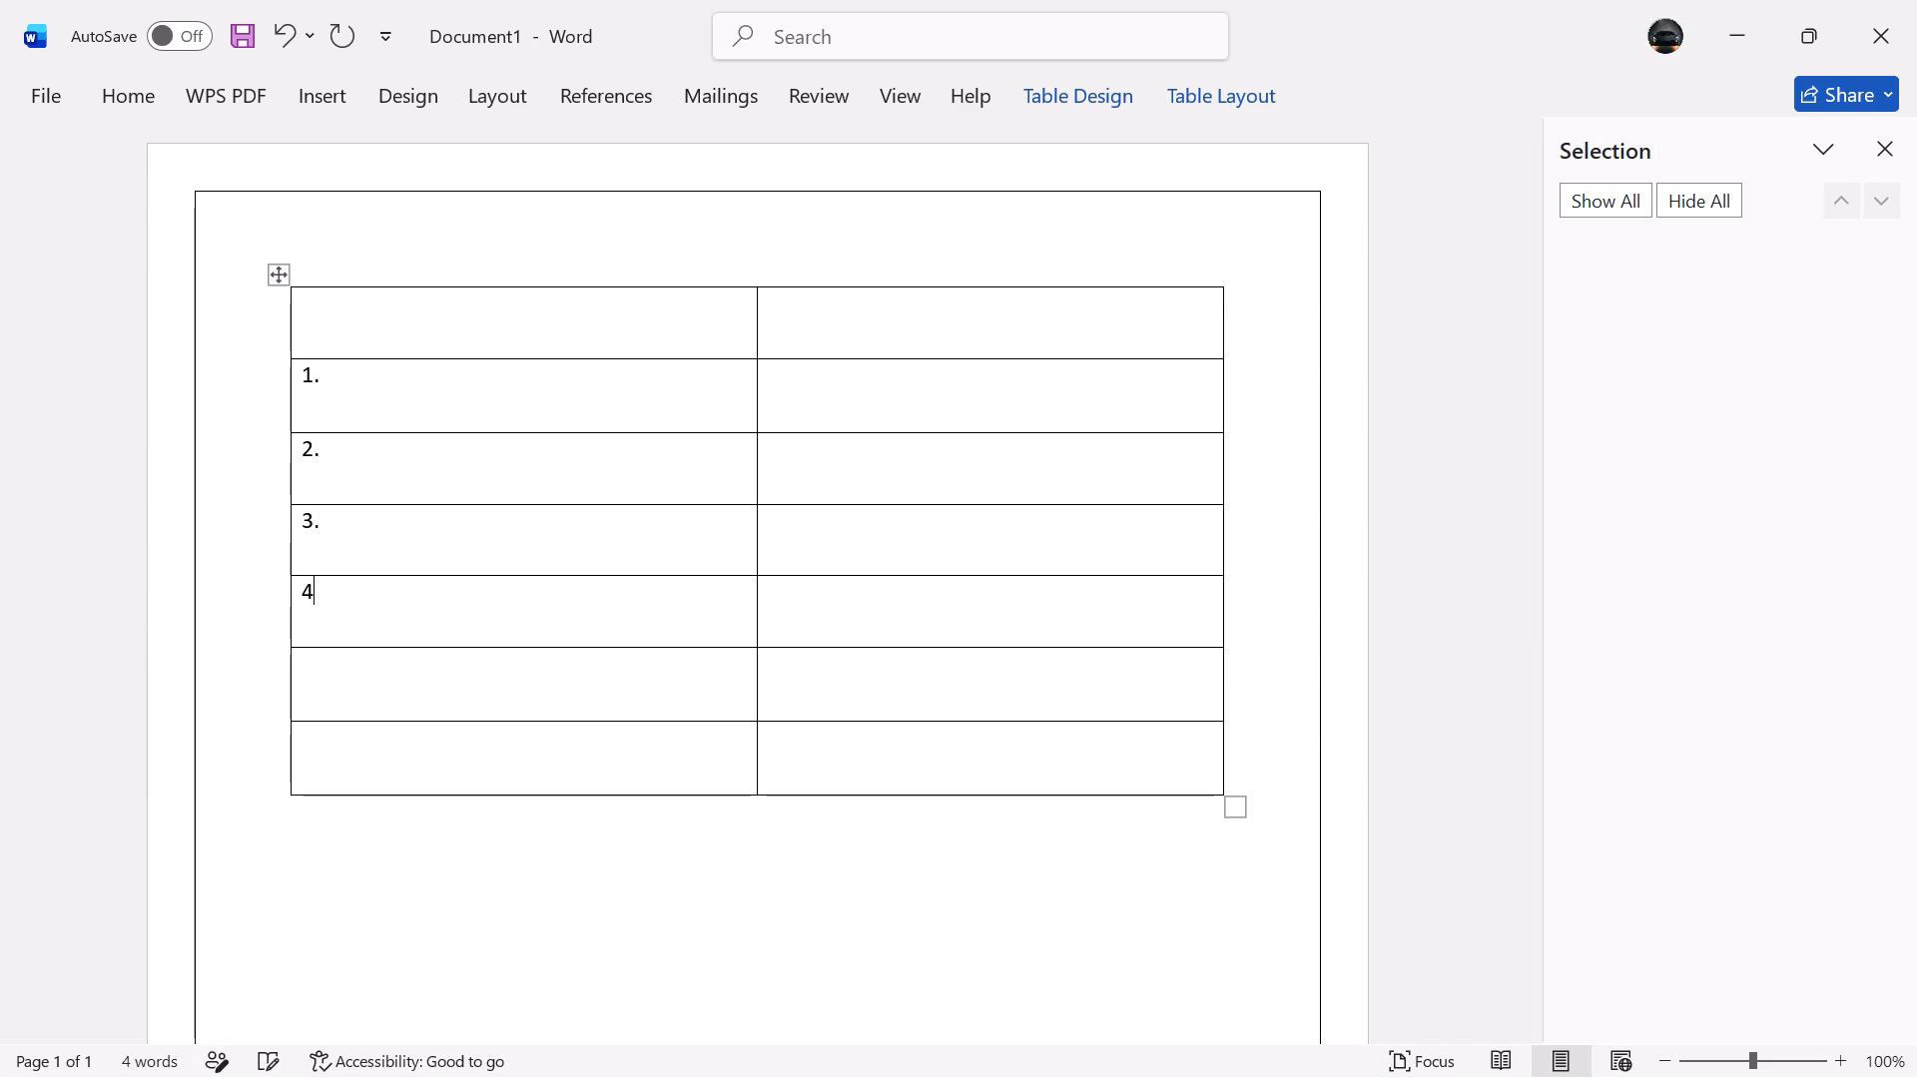
key("period")
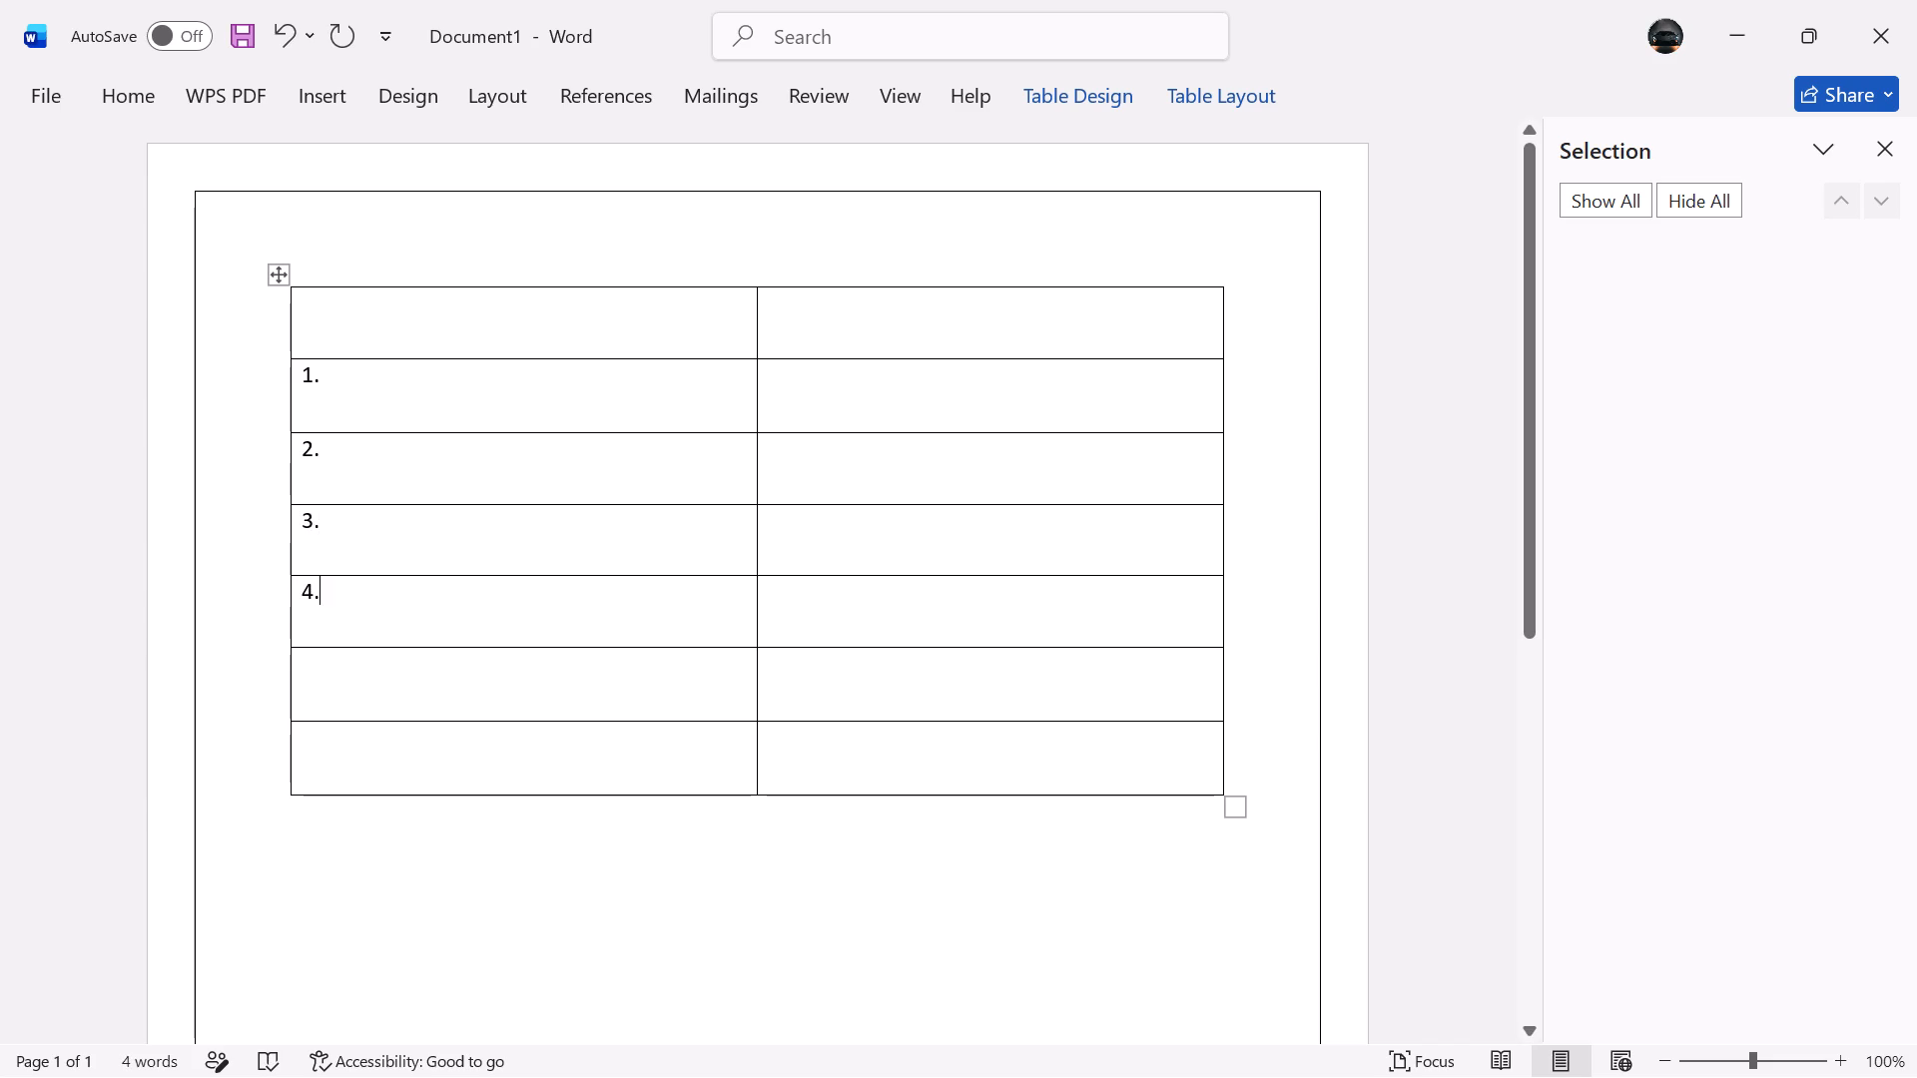
left_click(309, 681)
key("5")
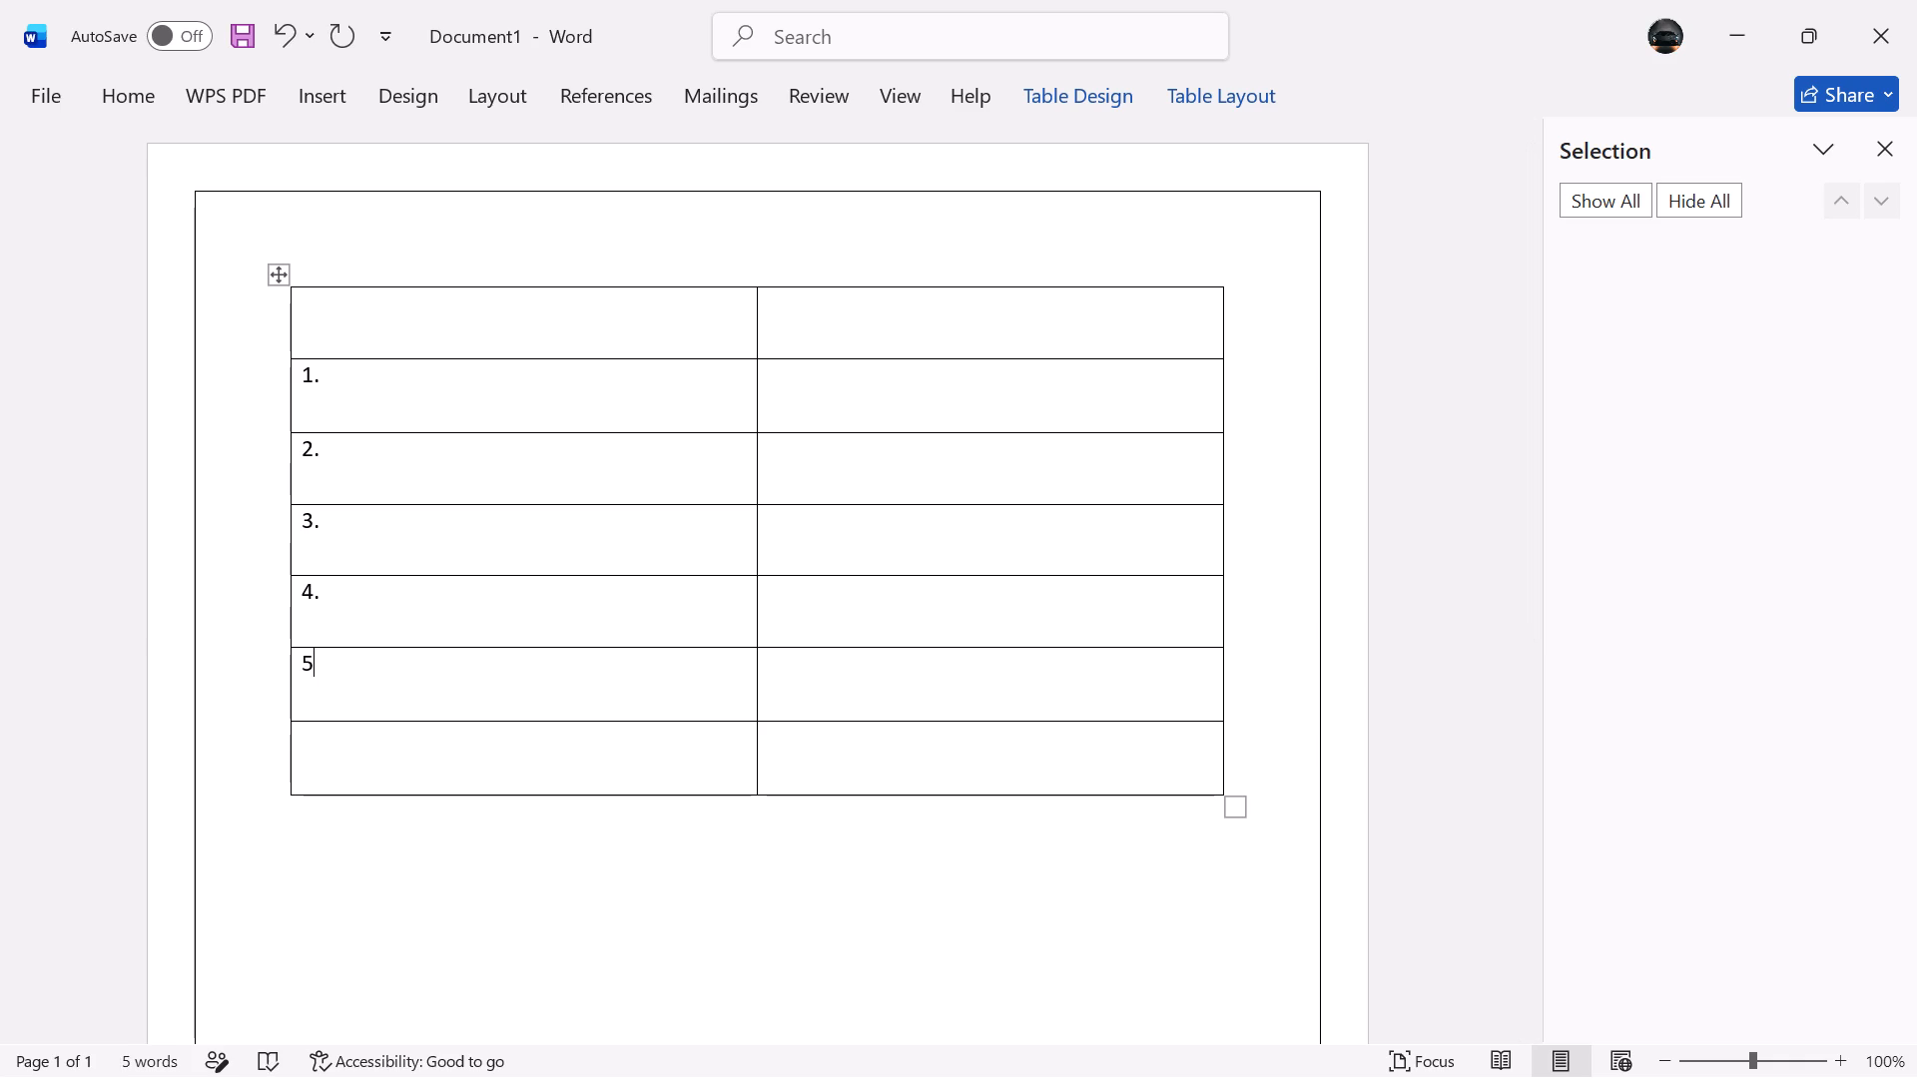
key("period")
left_click(331, 747)
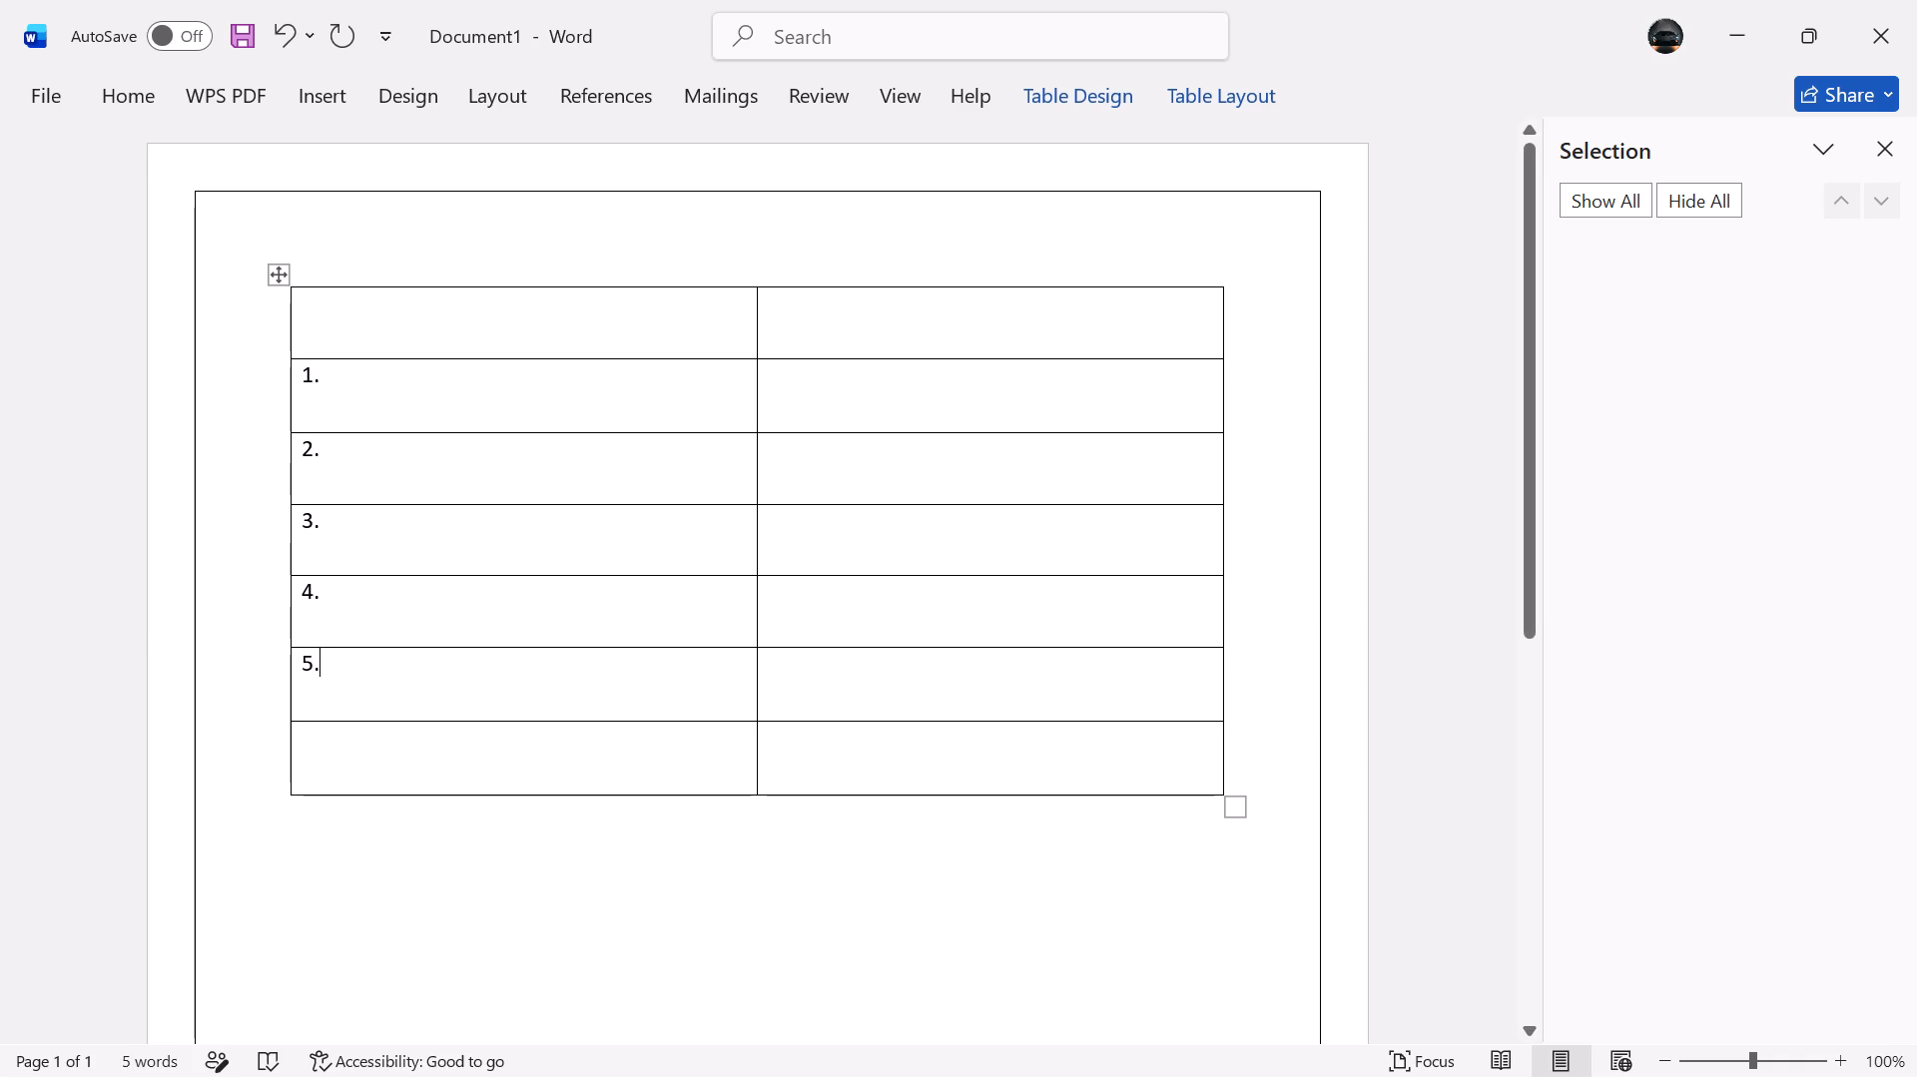
key("6")
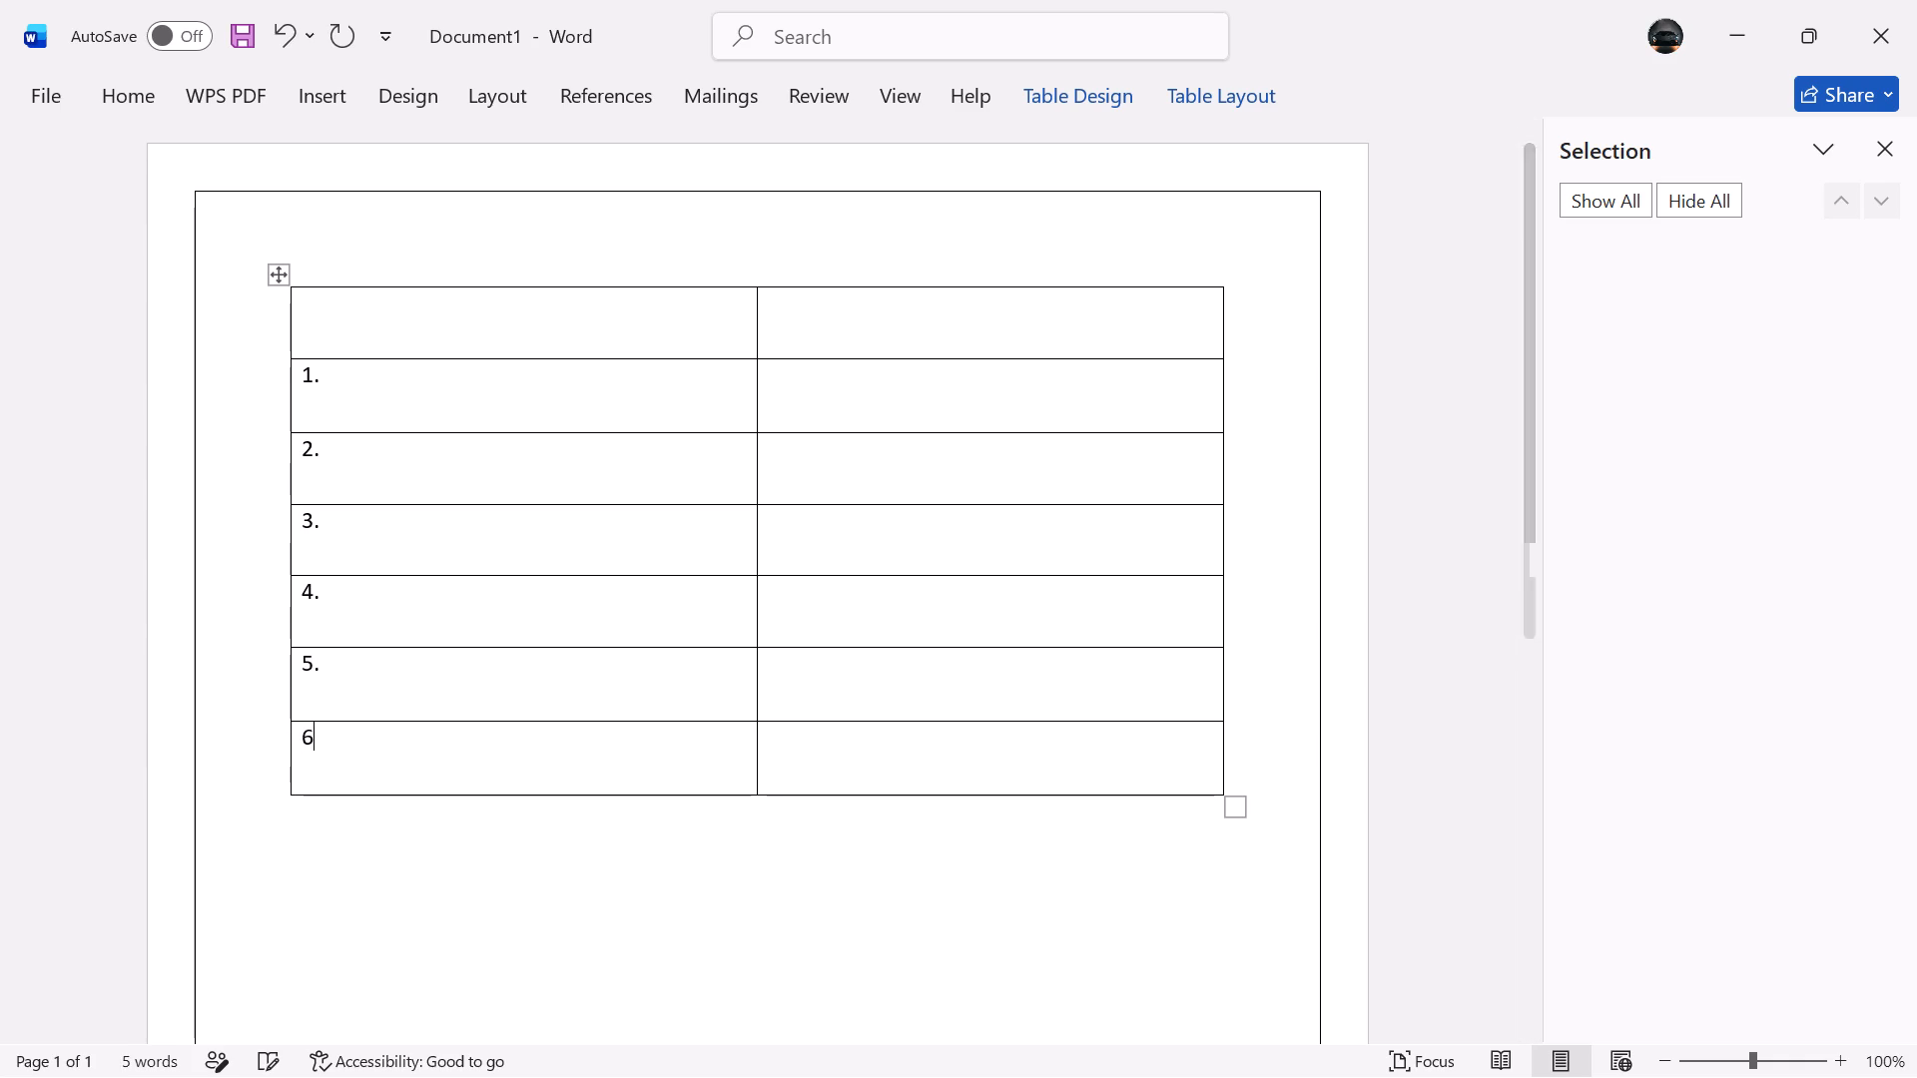
key("period")
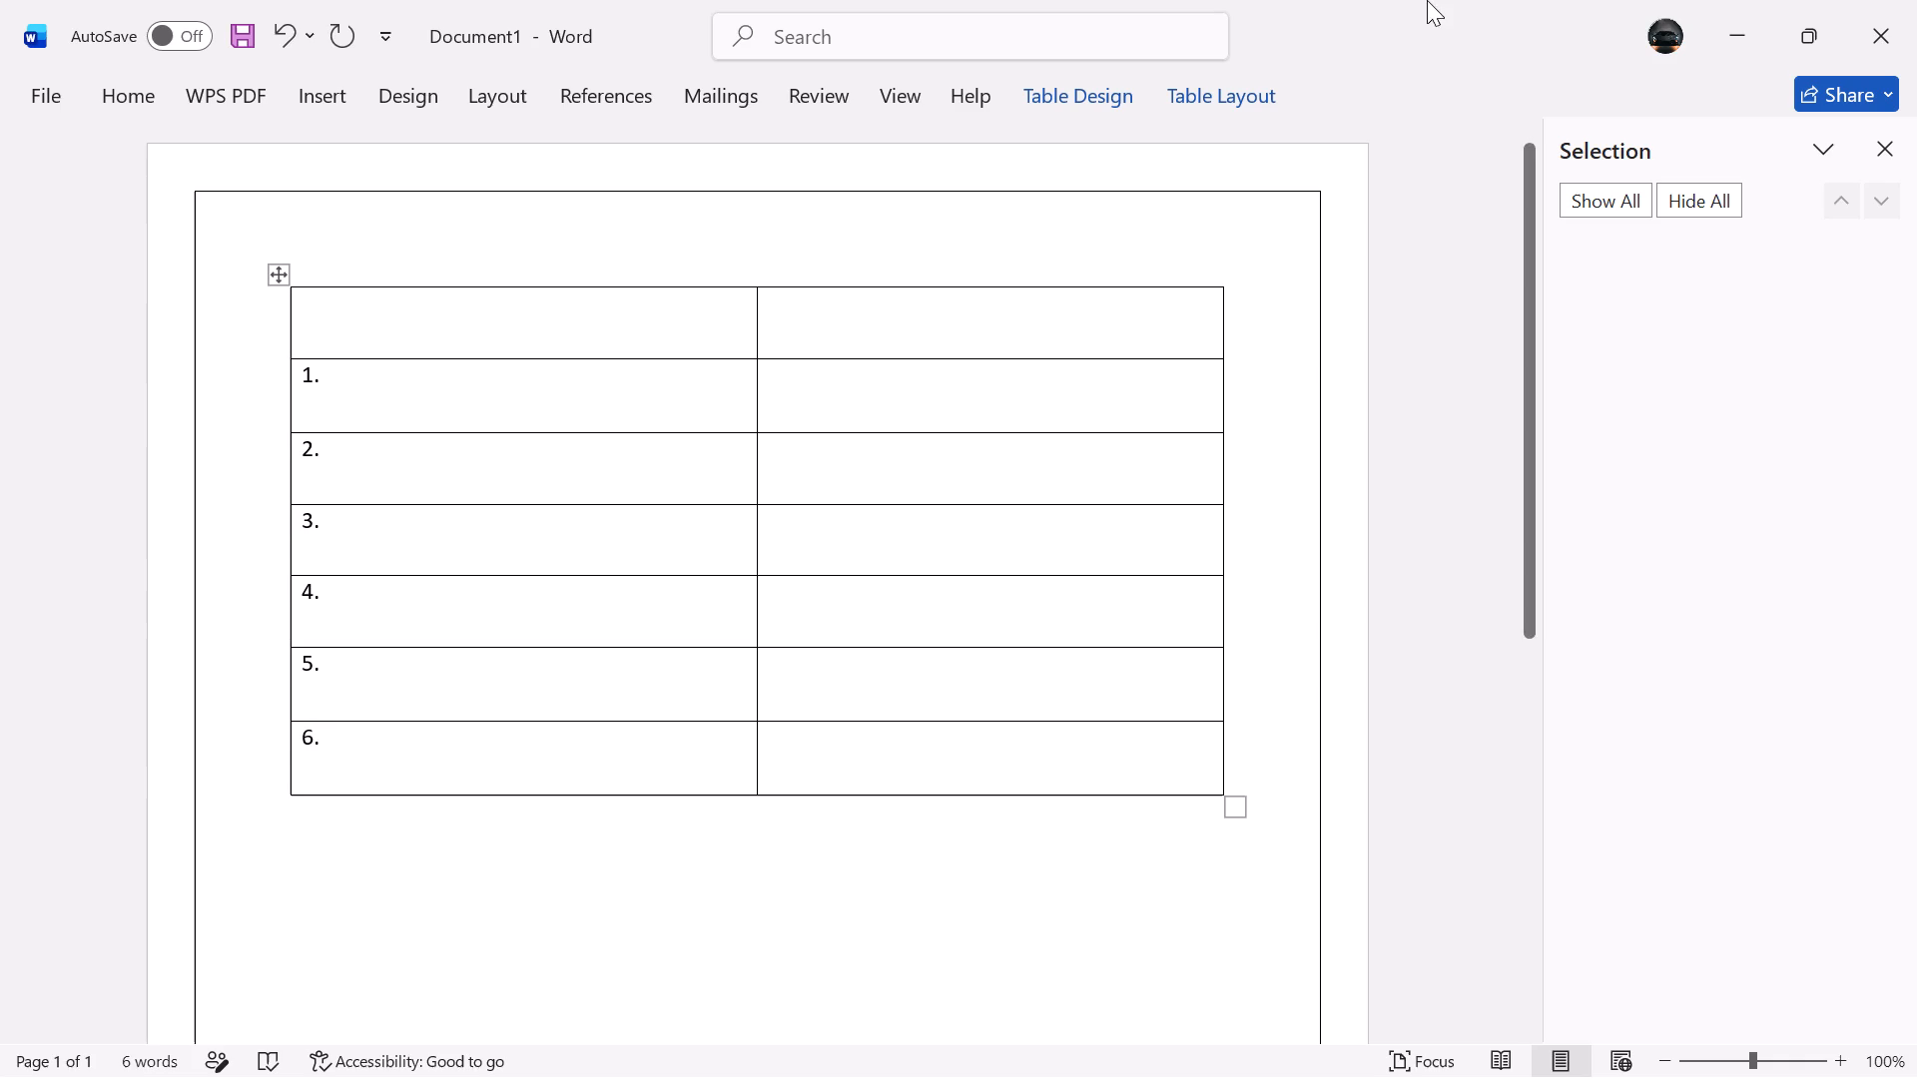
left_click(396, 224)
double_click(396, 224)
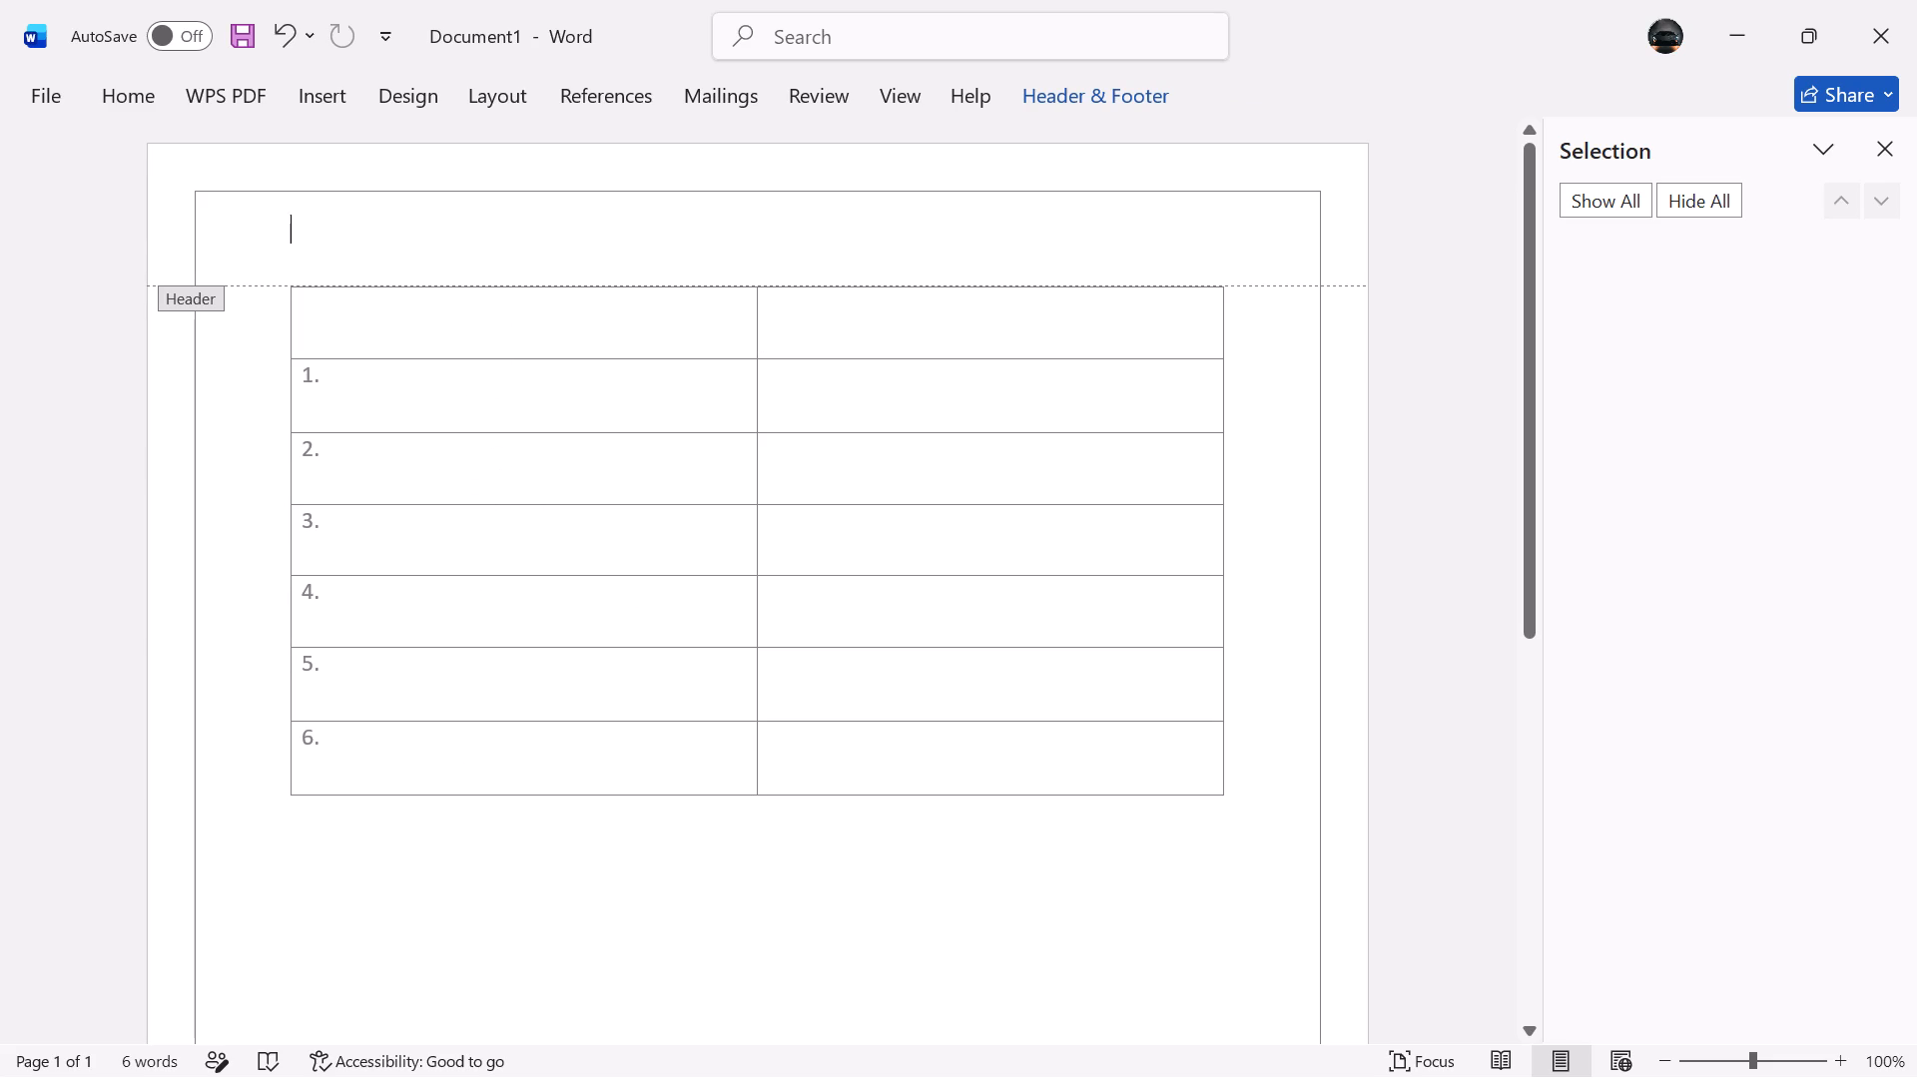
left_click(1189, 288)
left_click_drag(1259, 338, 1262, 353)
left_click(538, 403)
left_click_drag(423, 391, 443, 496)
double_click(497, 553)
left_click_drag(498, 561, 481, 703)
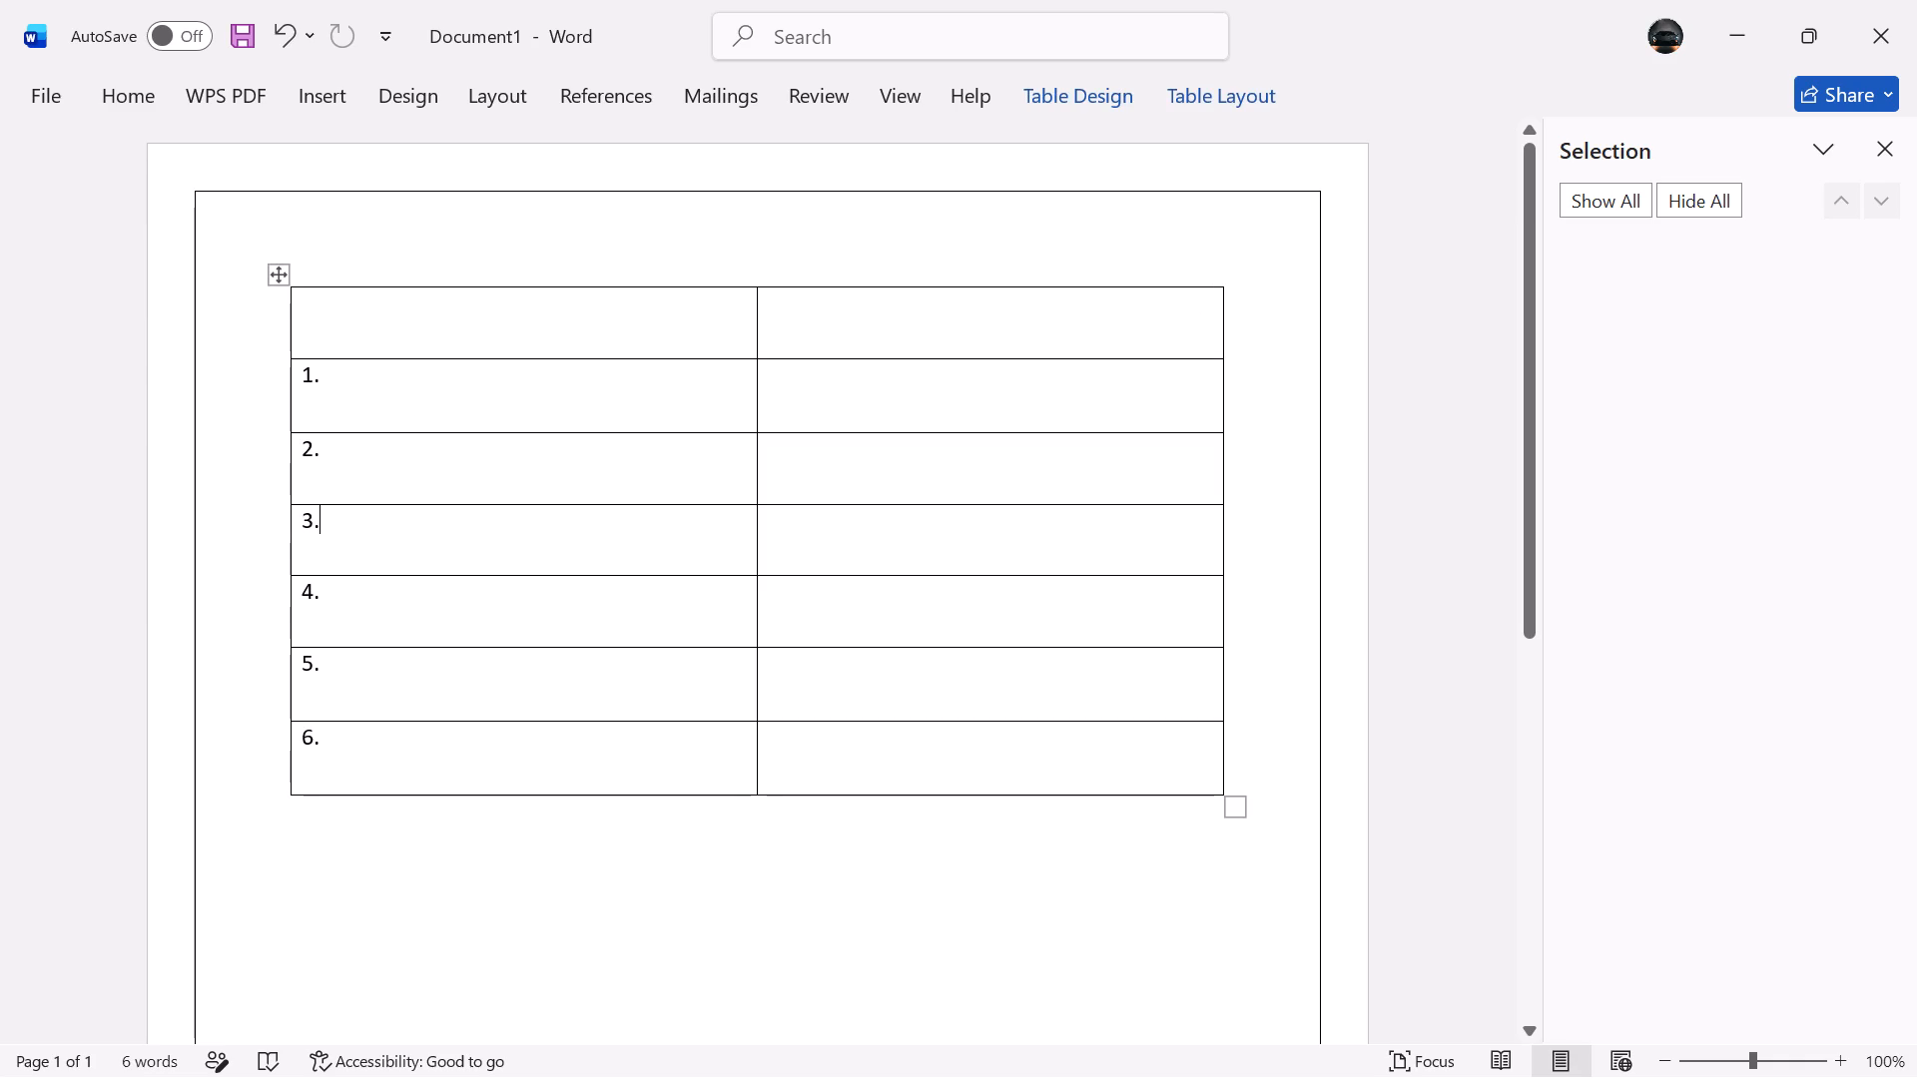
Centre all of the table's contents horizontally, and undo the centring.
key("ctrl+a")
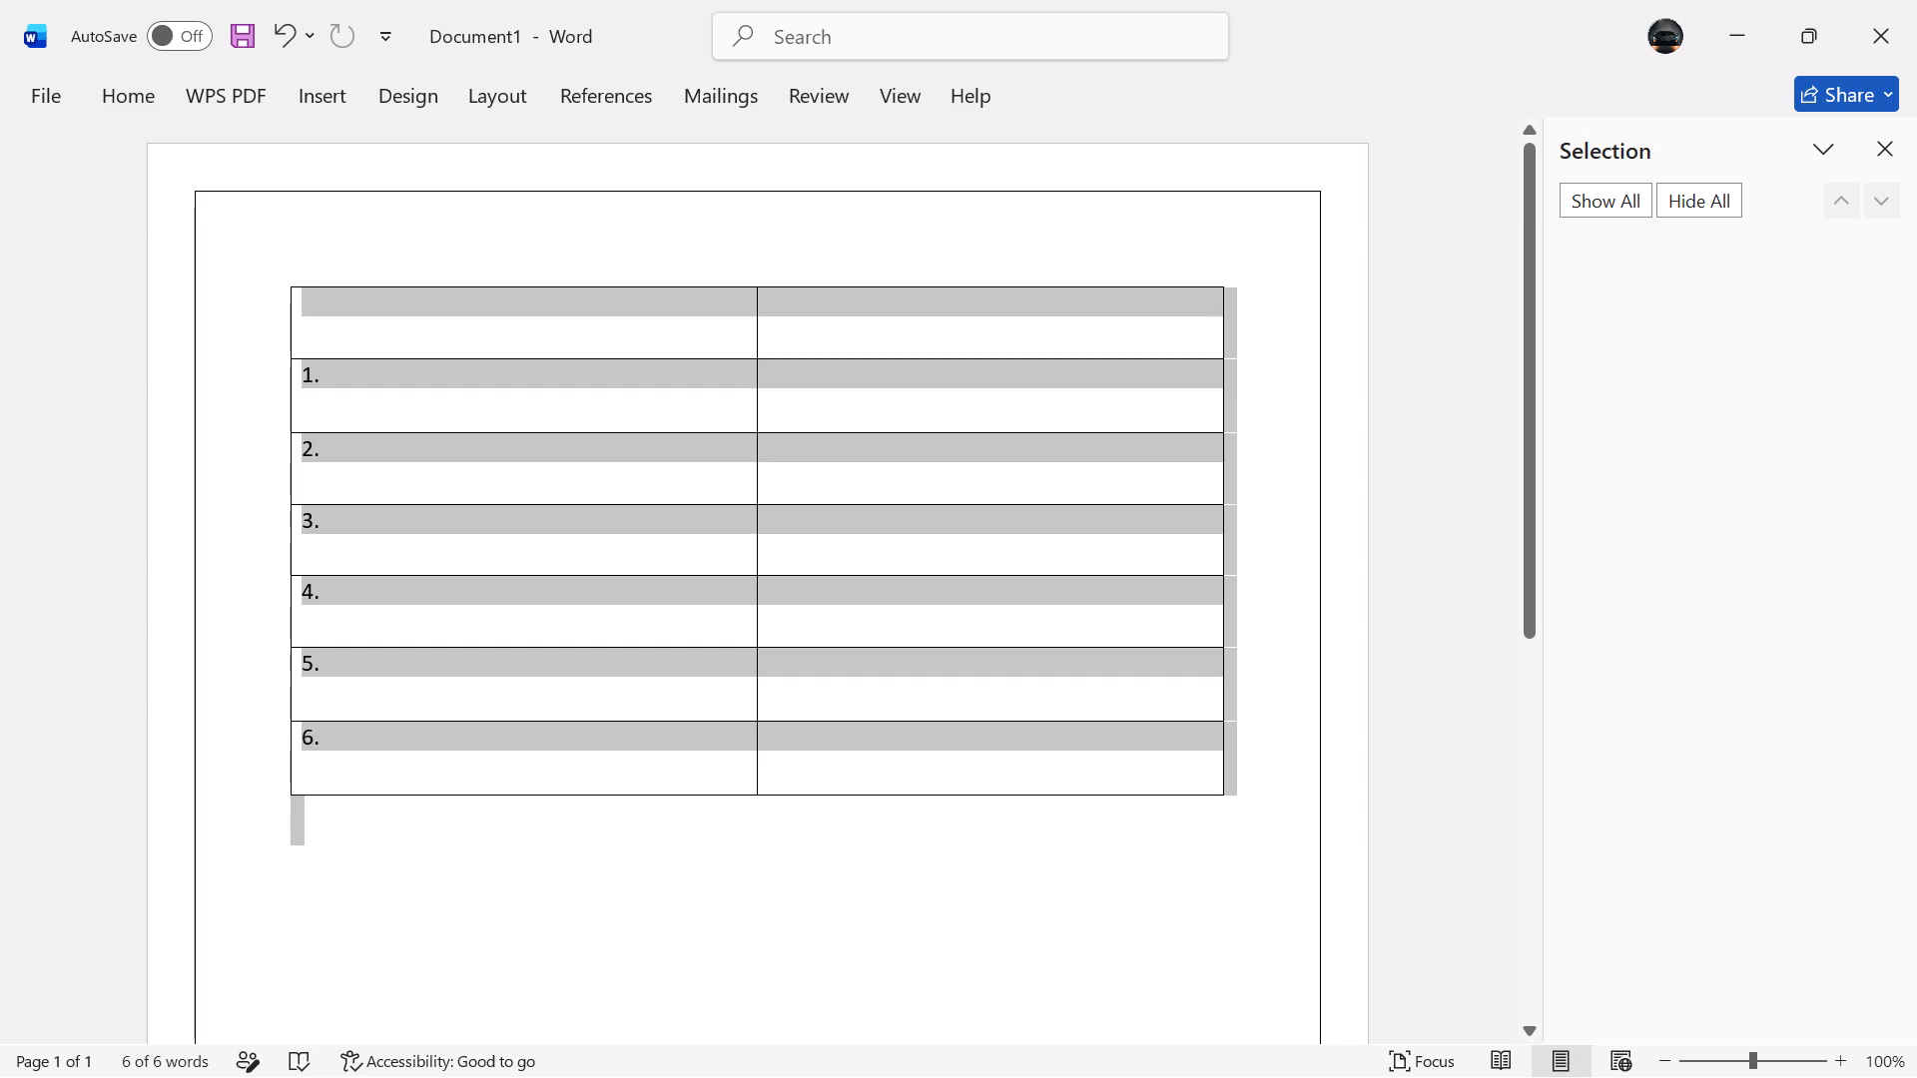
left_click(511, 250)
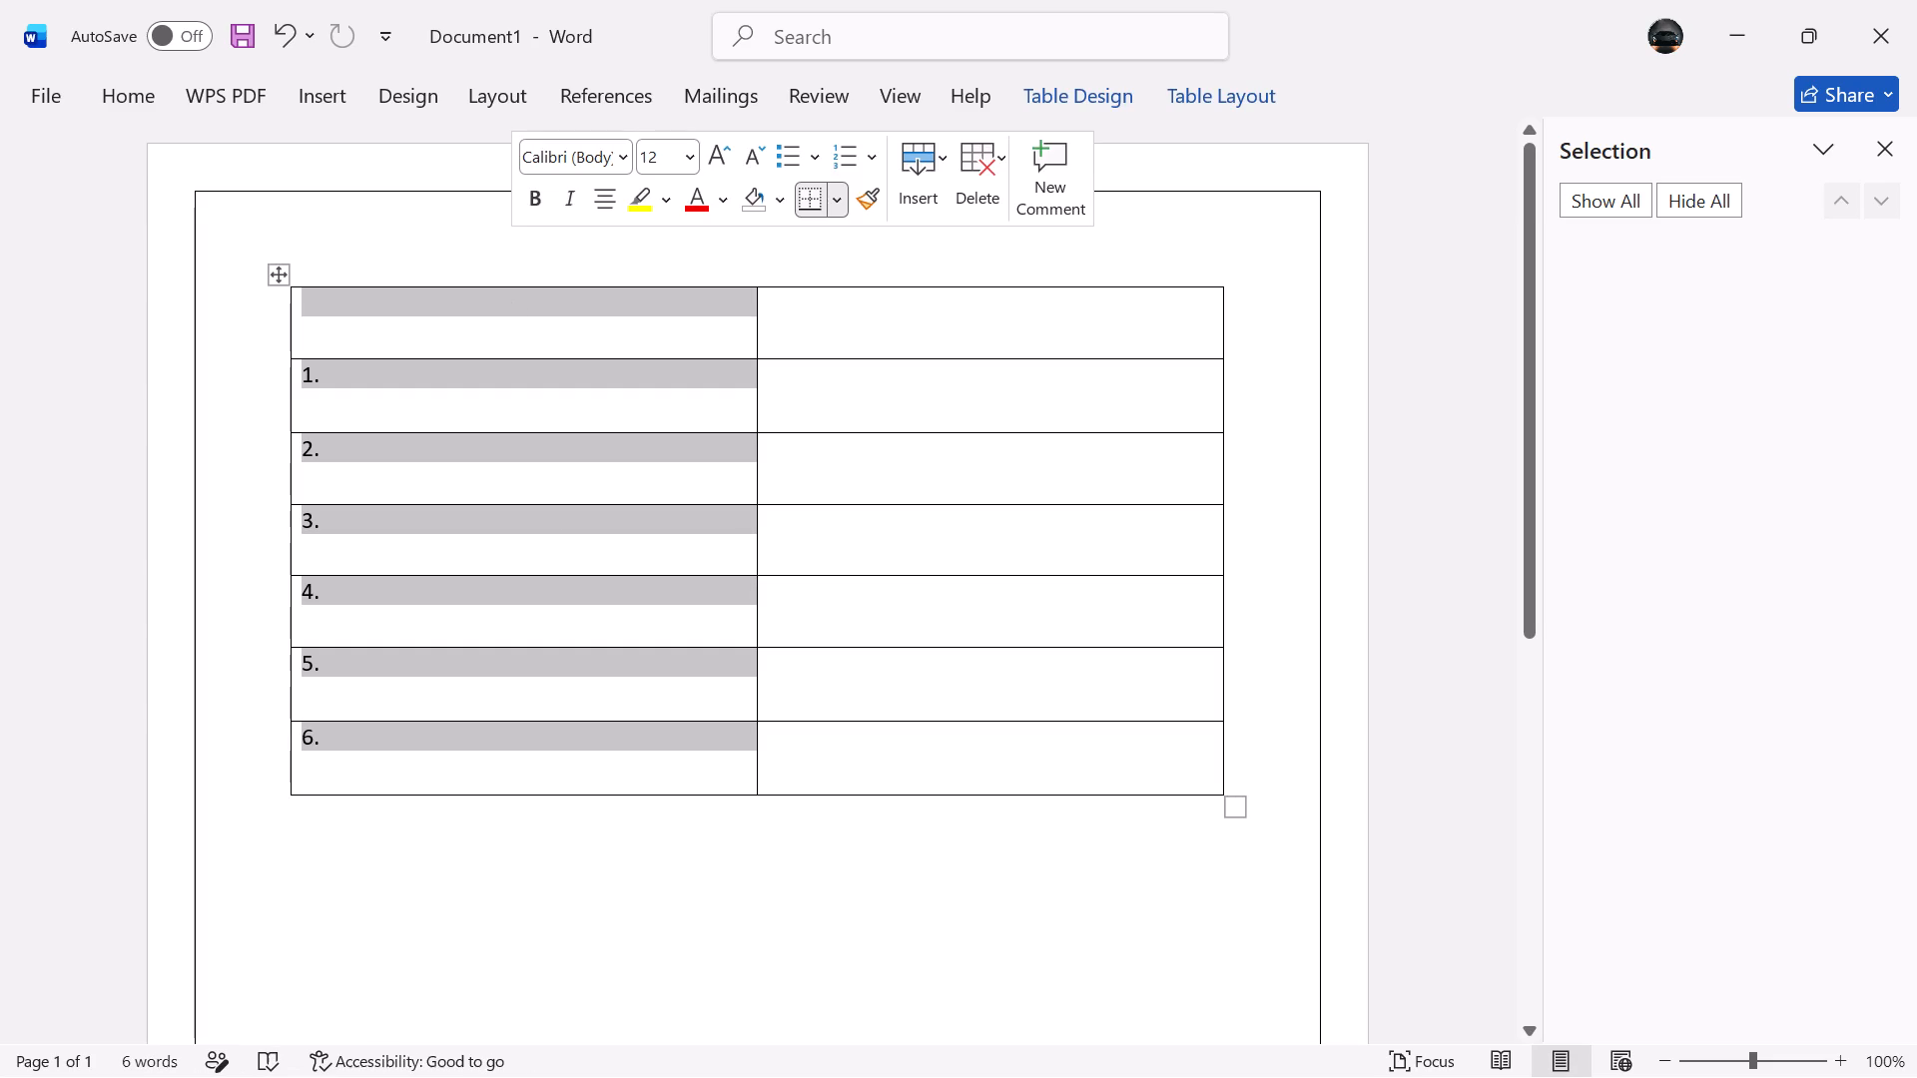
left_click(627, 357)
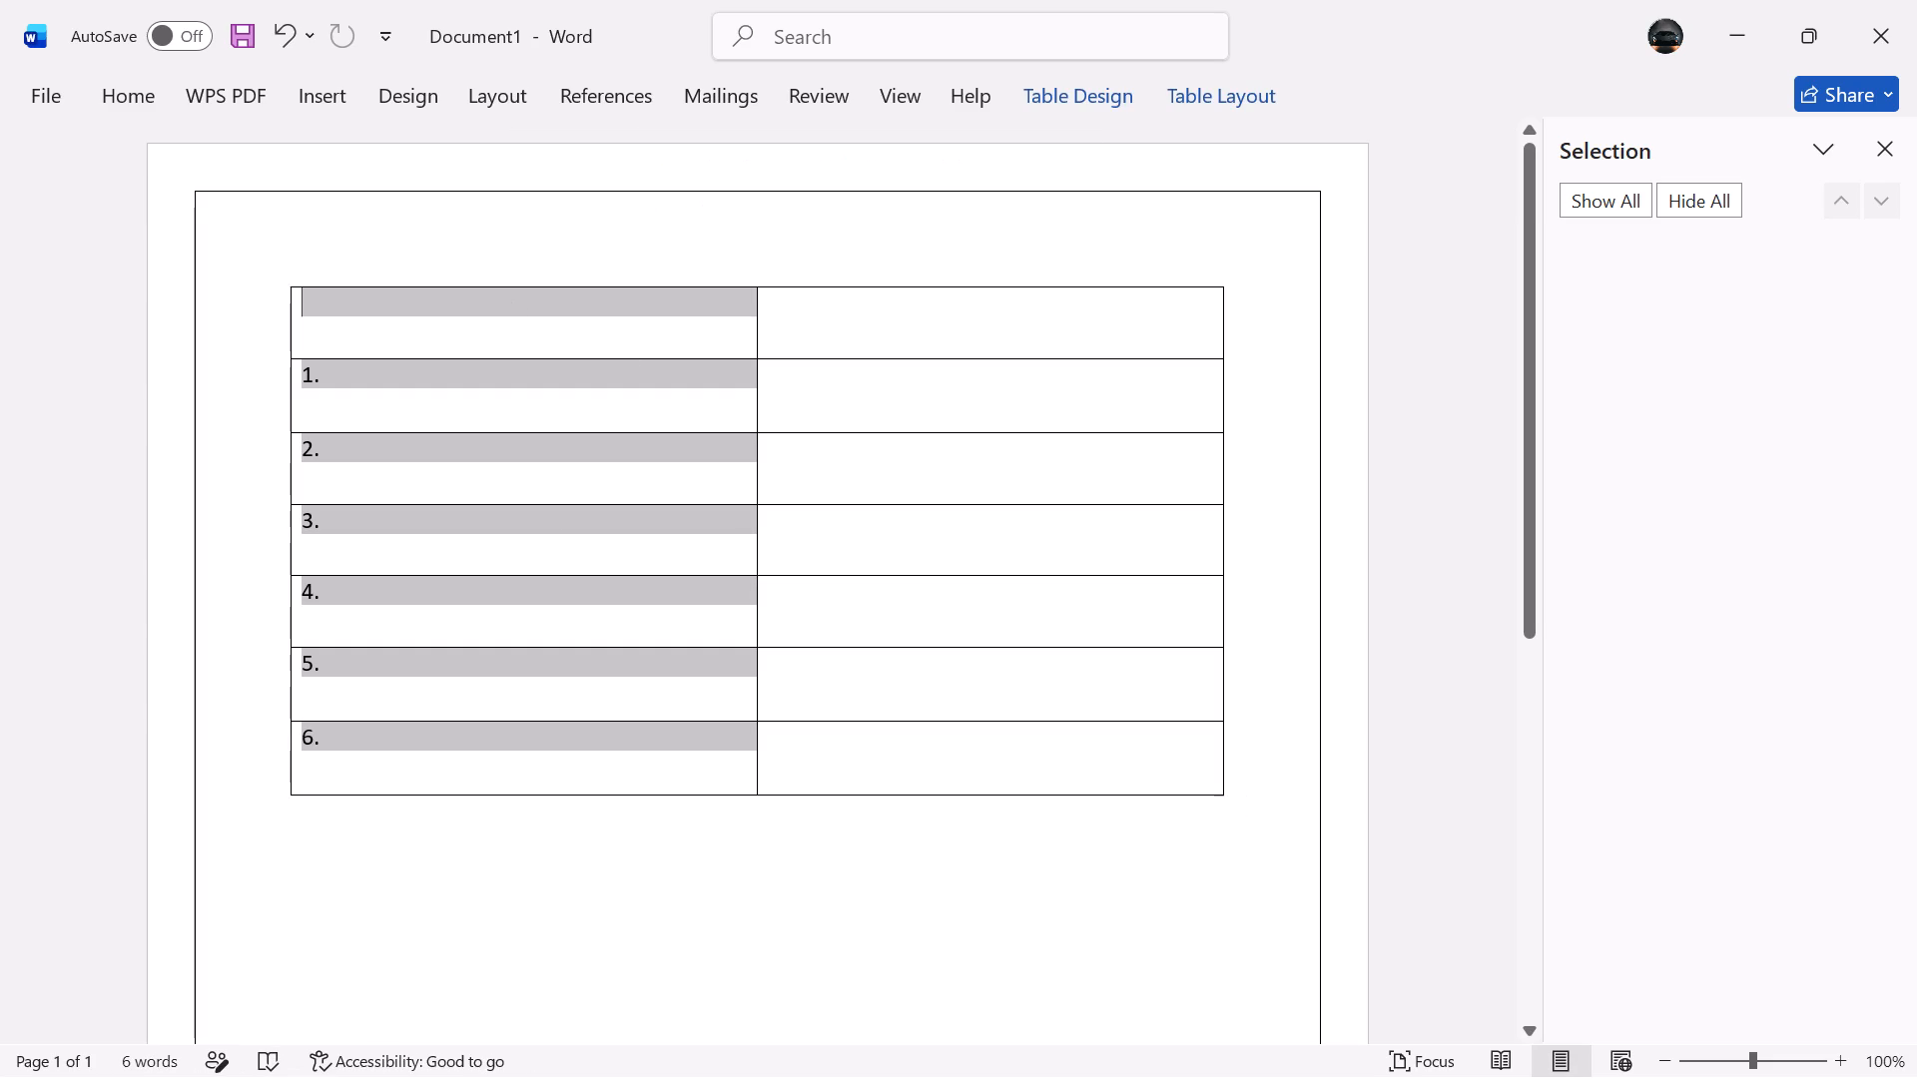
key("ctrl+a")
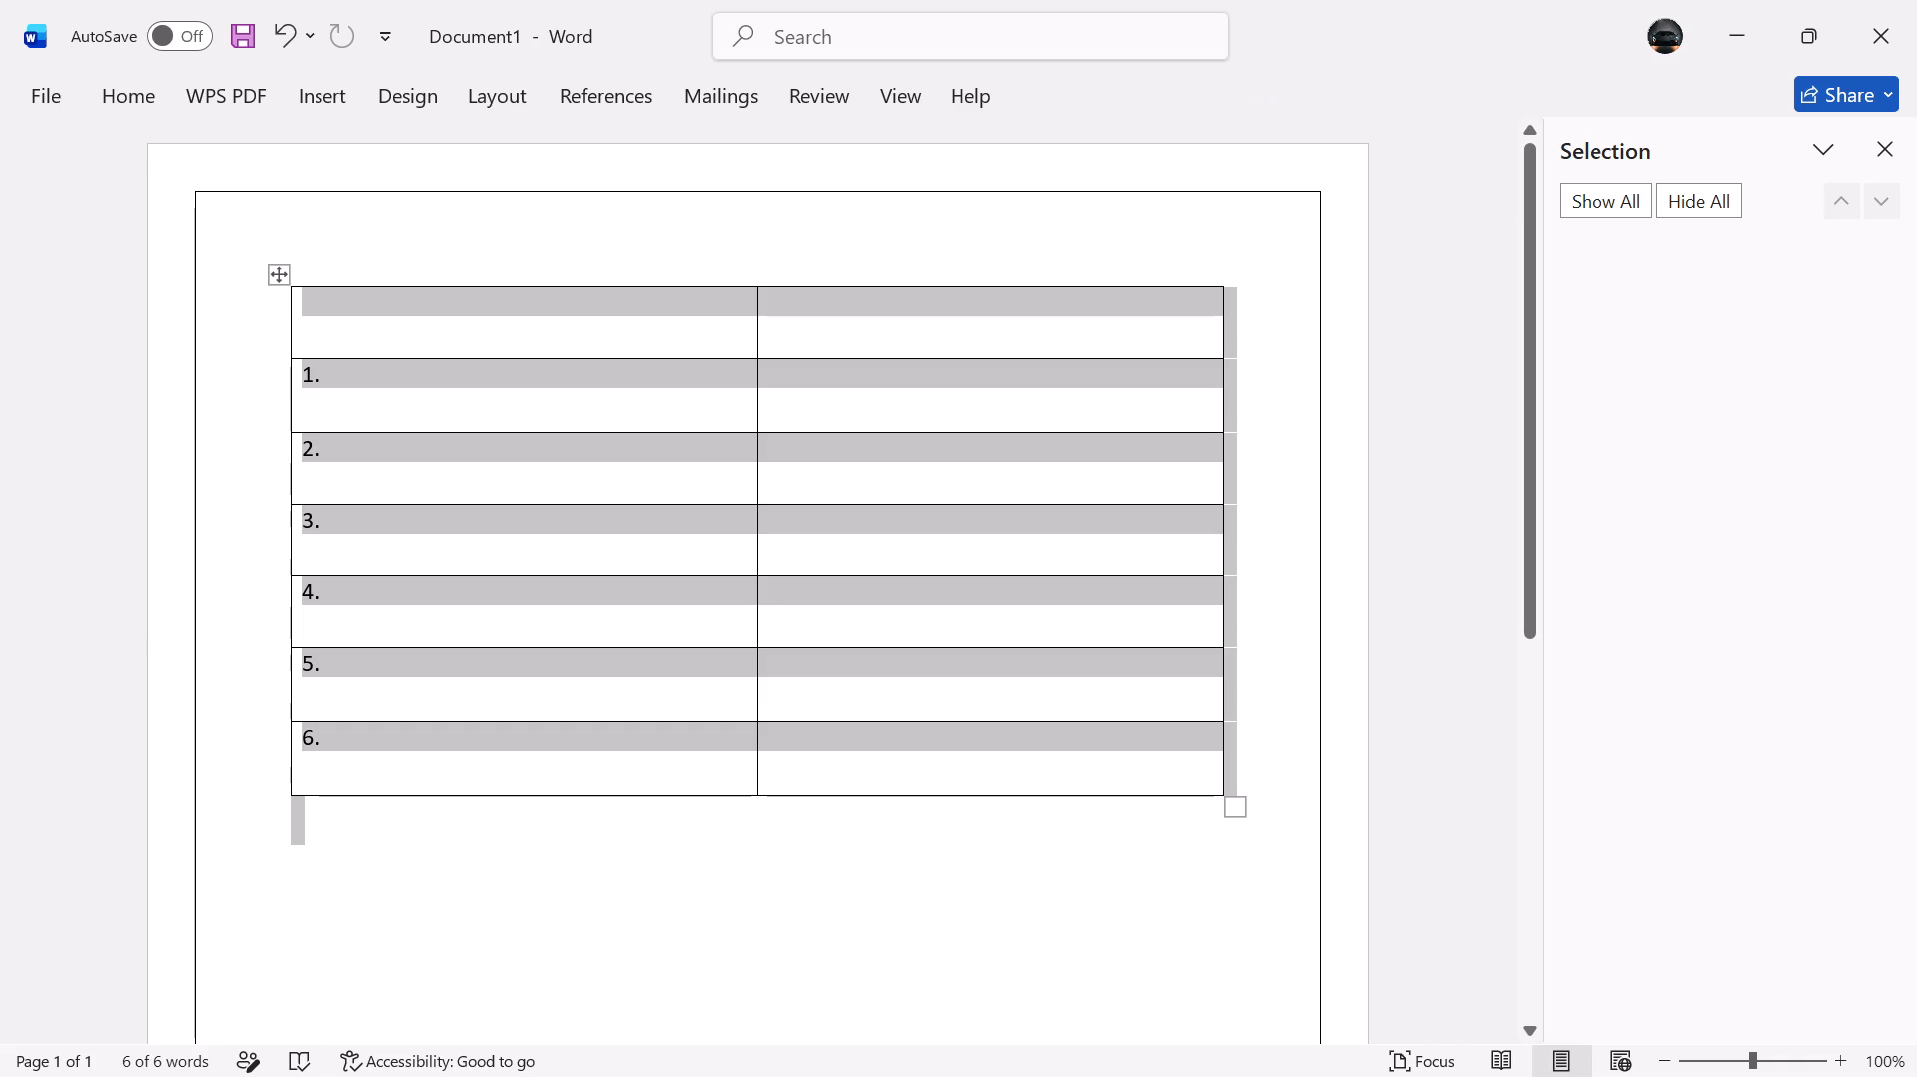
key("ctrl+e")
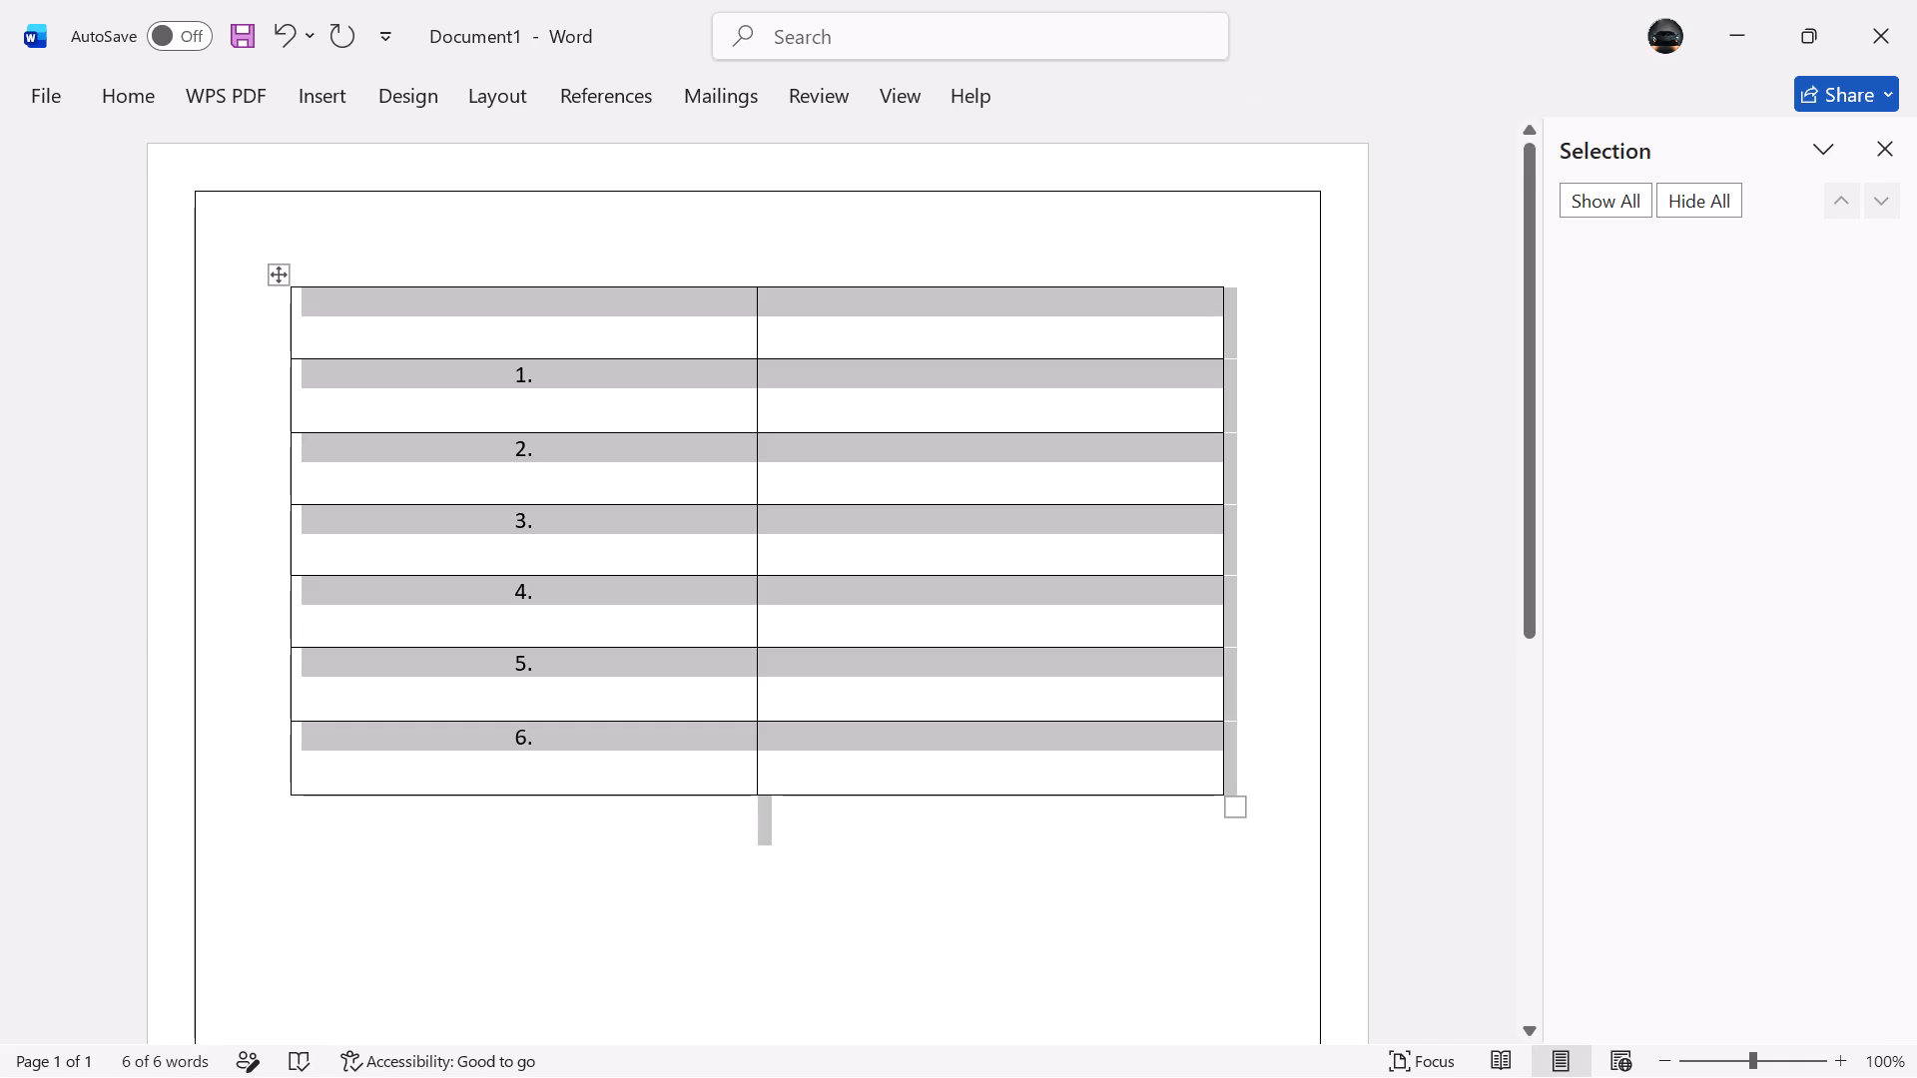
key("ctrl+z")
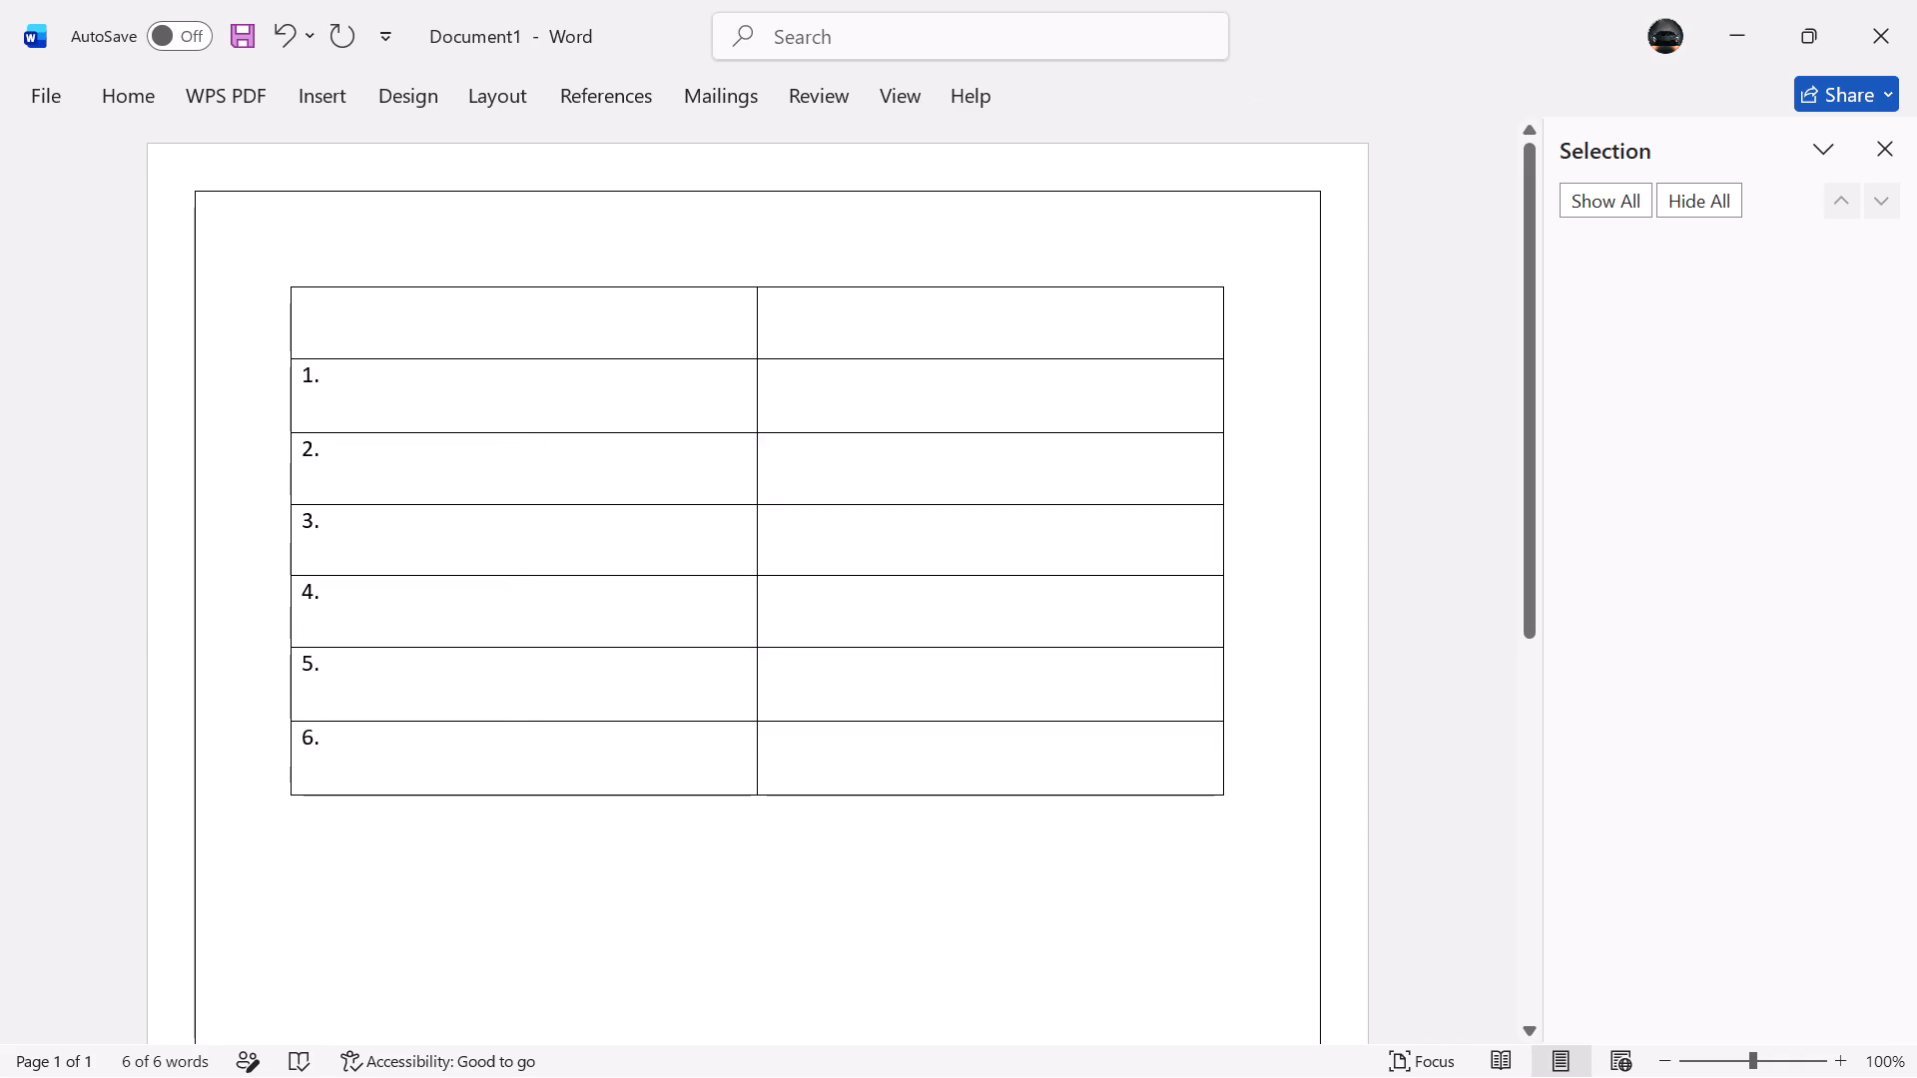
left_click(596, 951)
Set the font colour for the empty first cell of the table's top row to the second-darkest green theme shade.
left_click(523, 349)
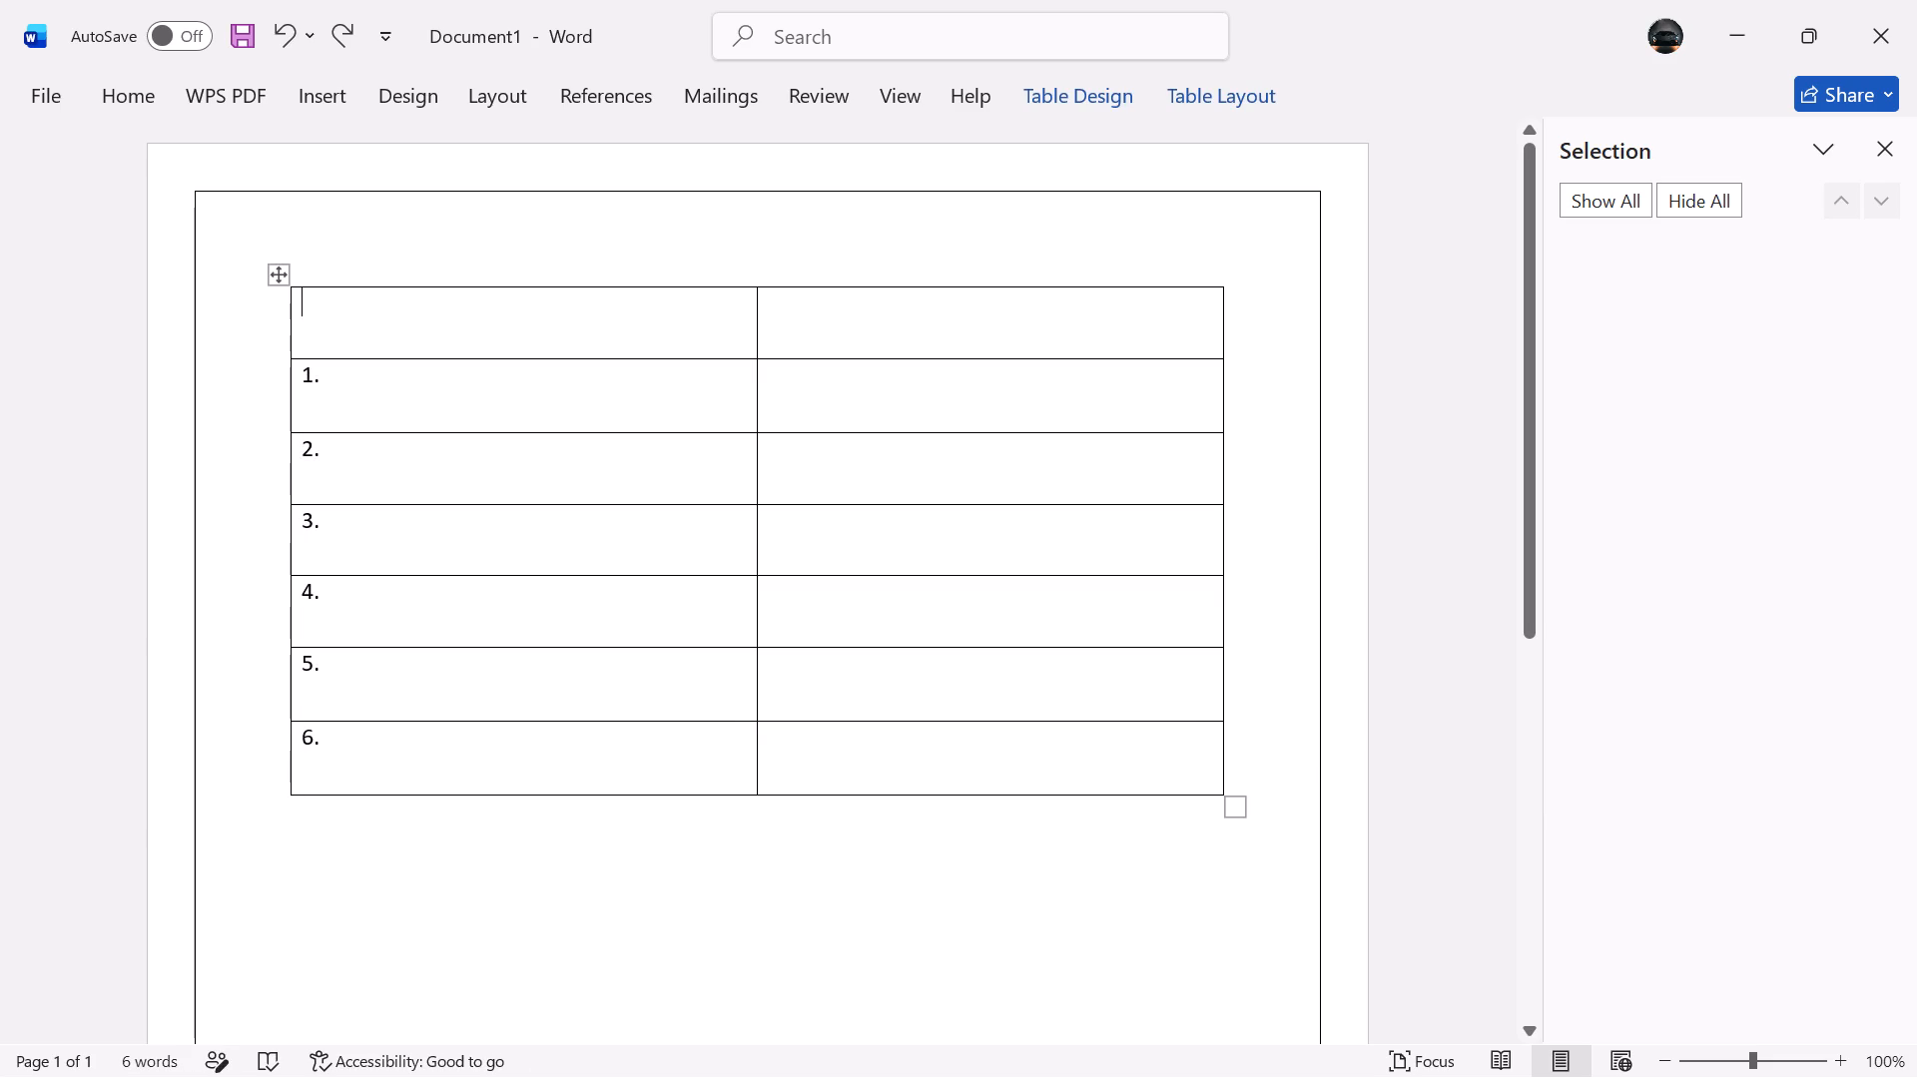
key("g")
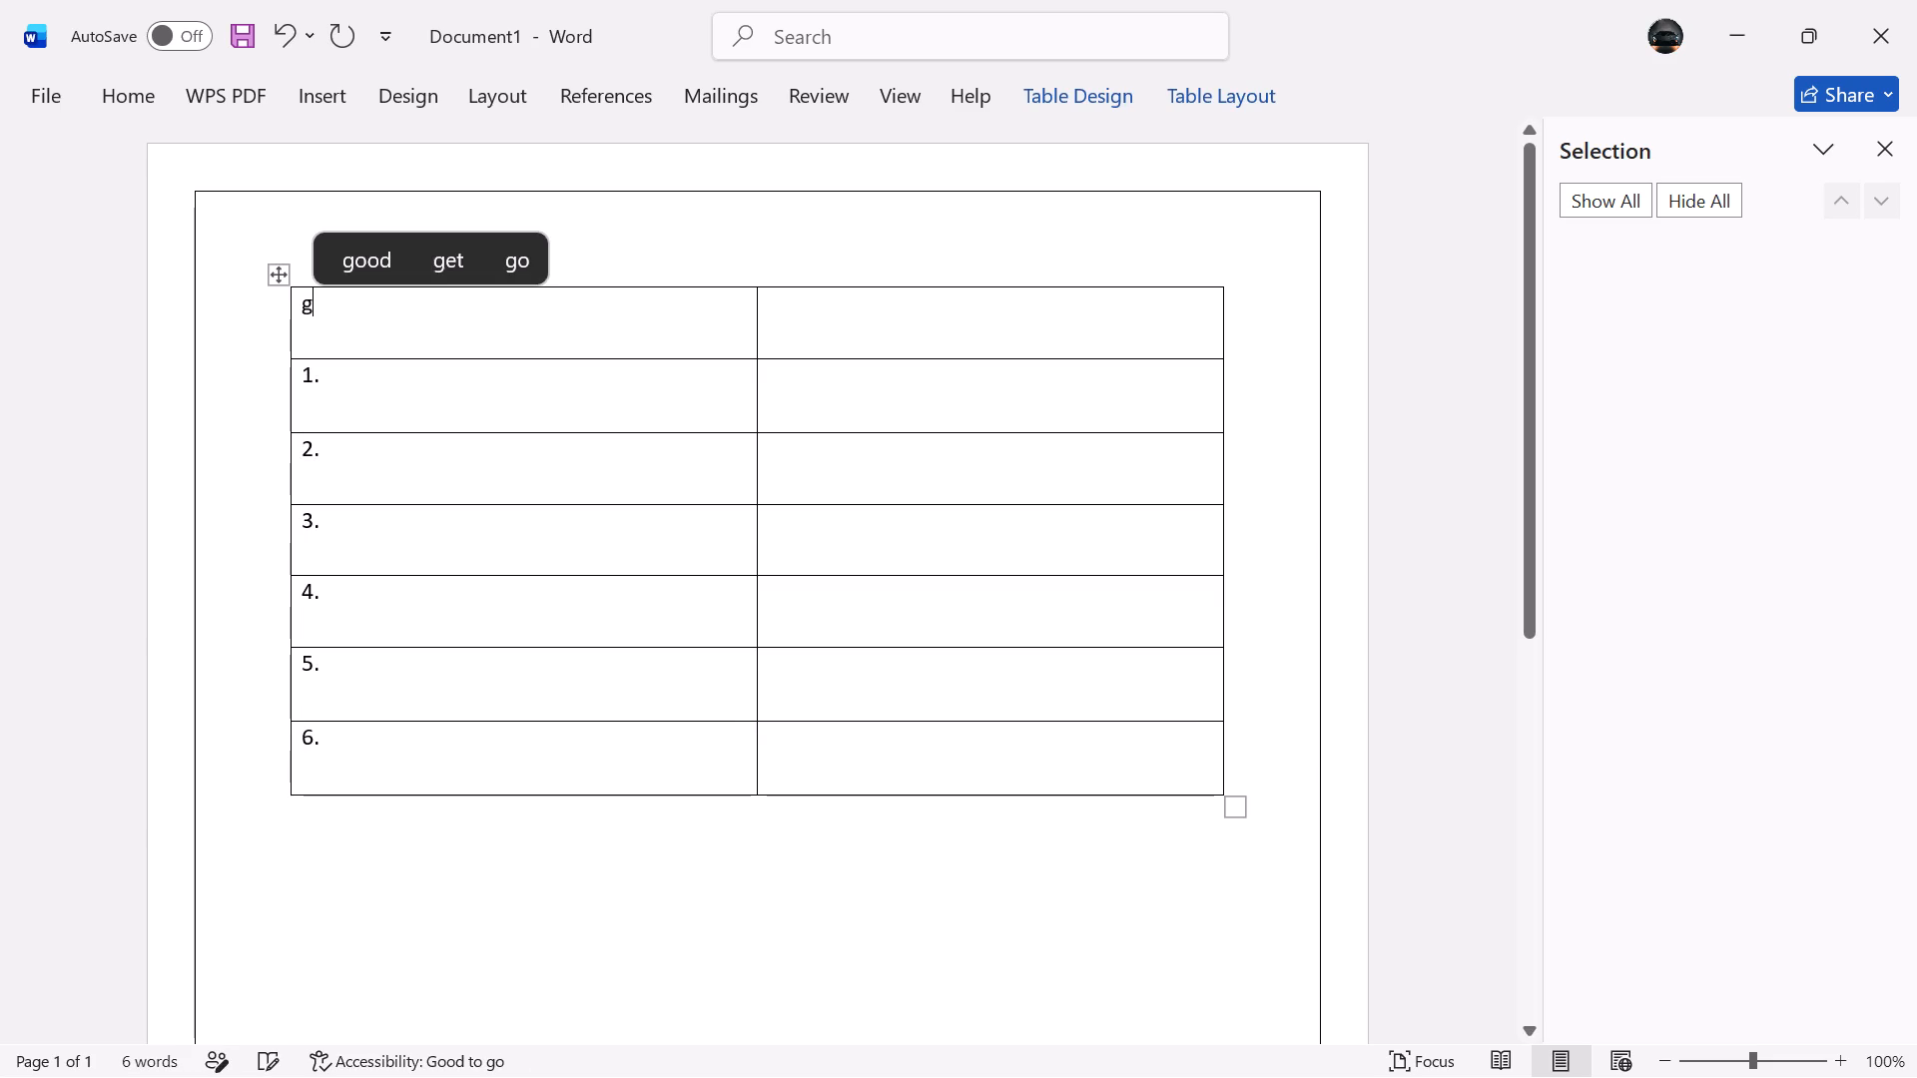
key("BackSpace")
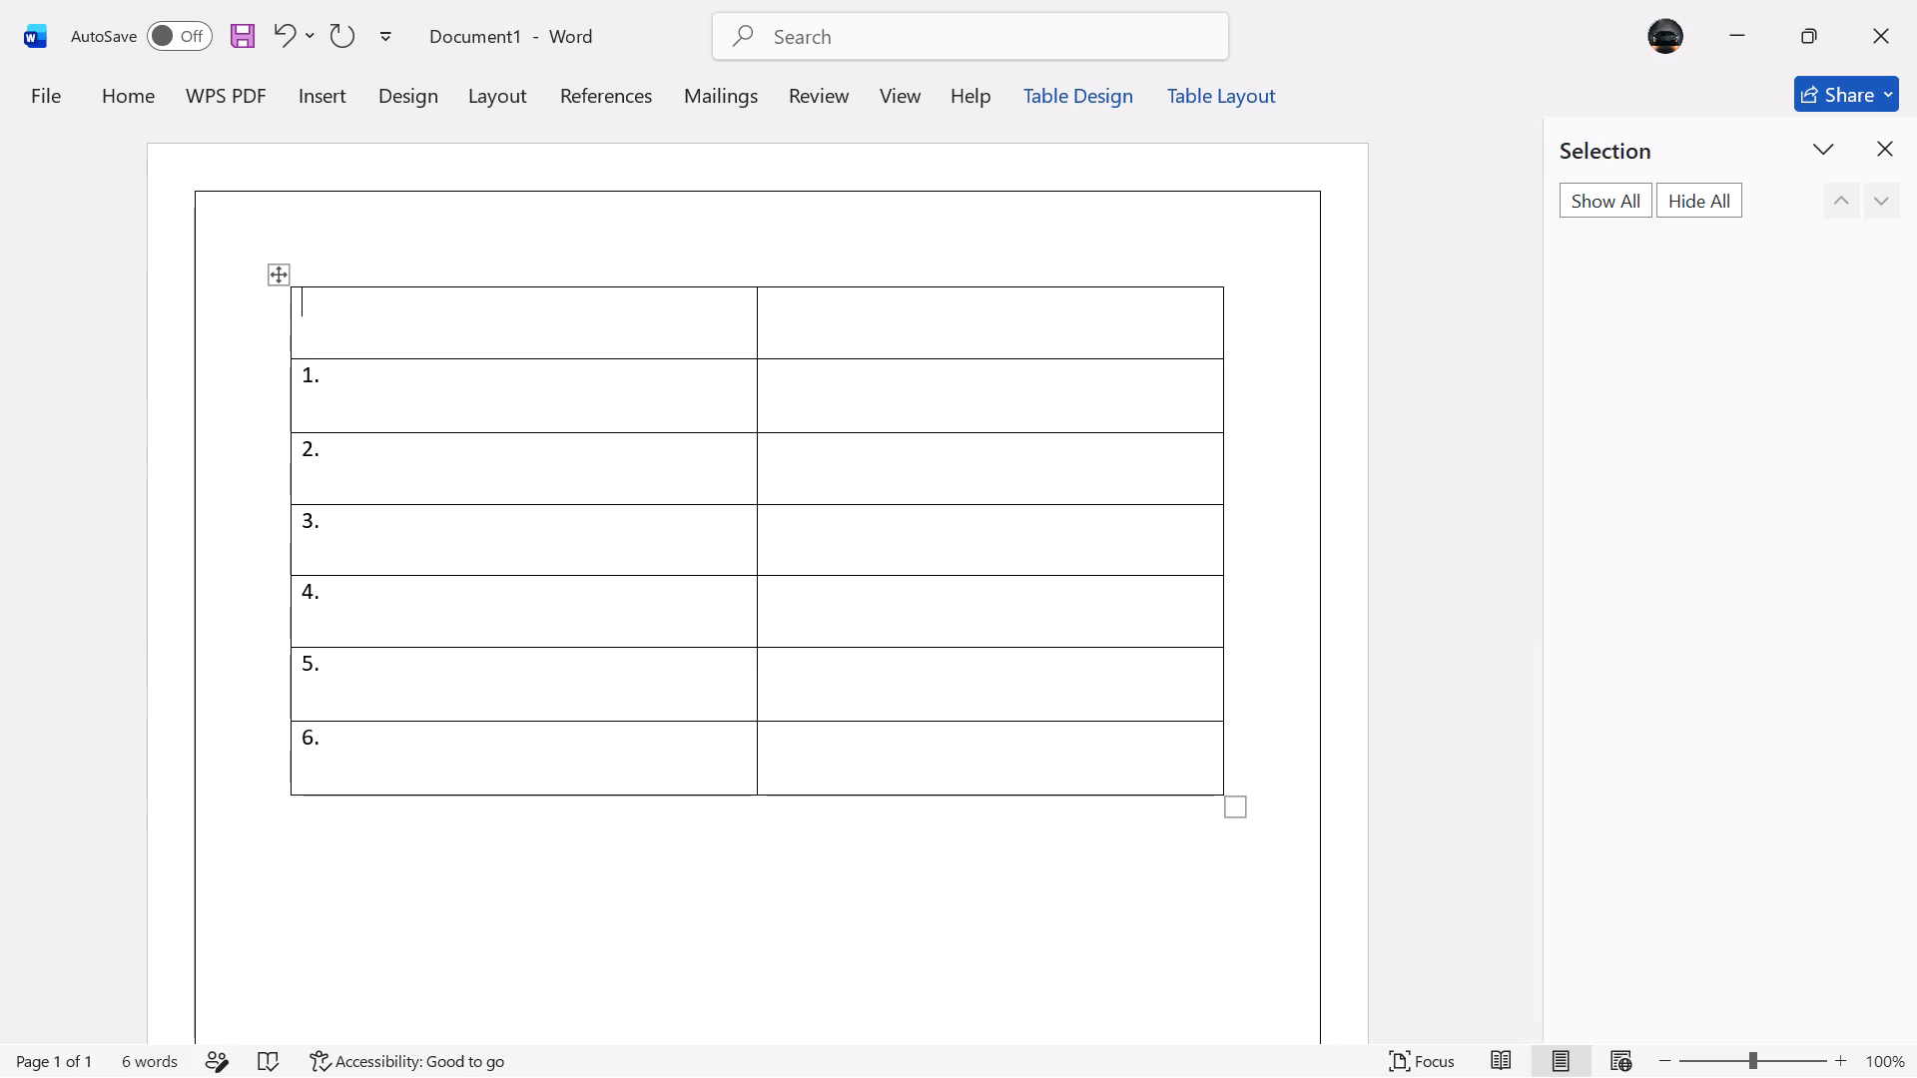
left_click(117, 101)
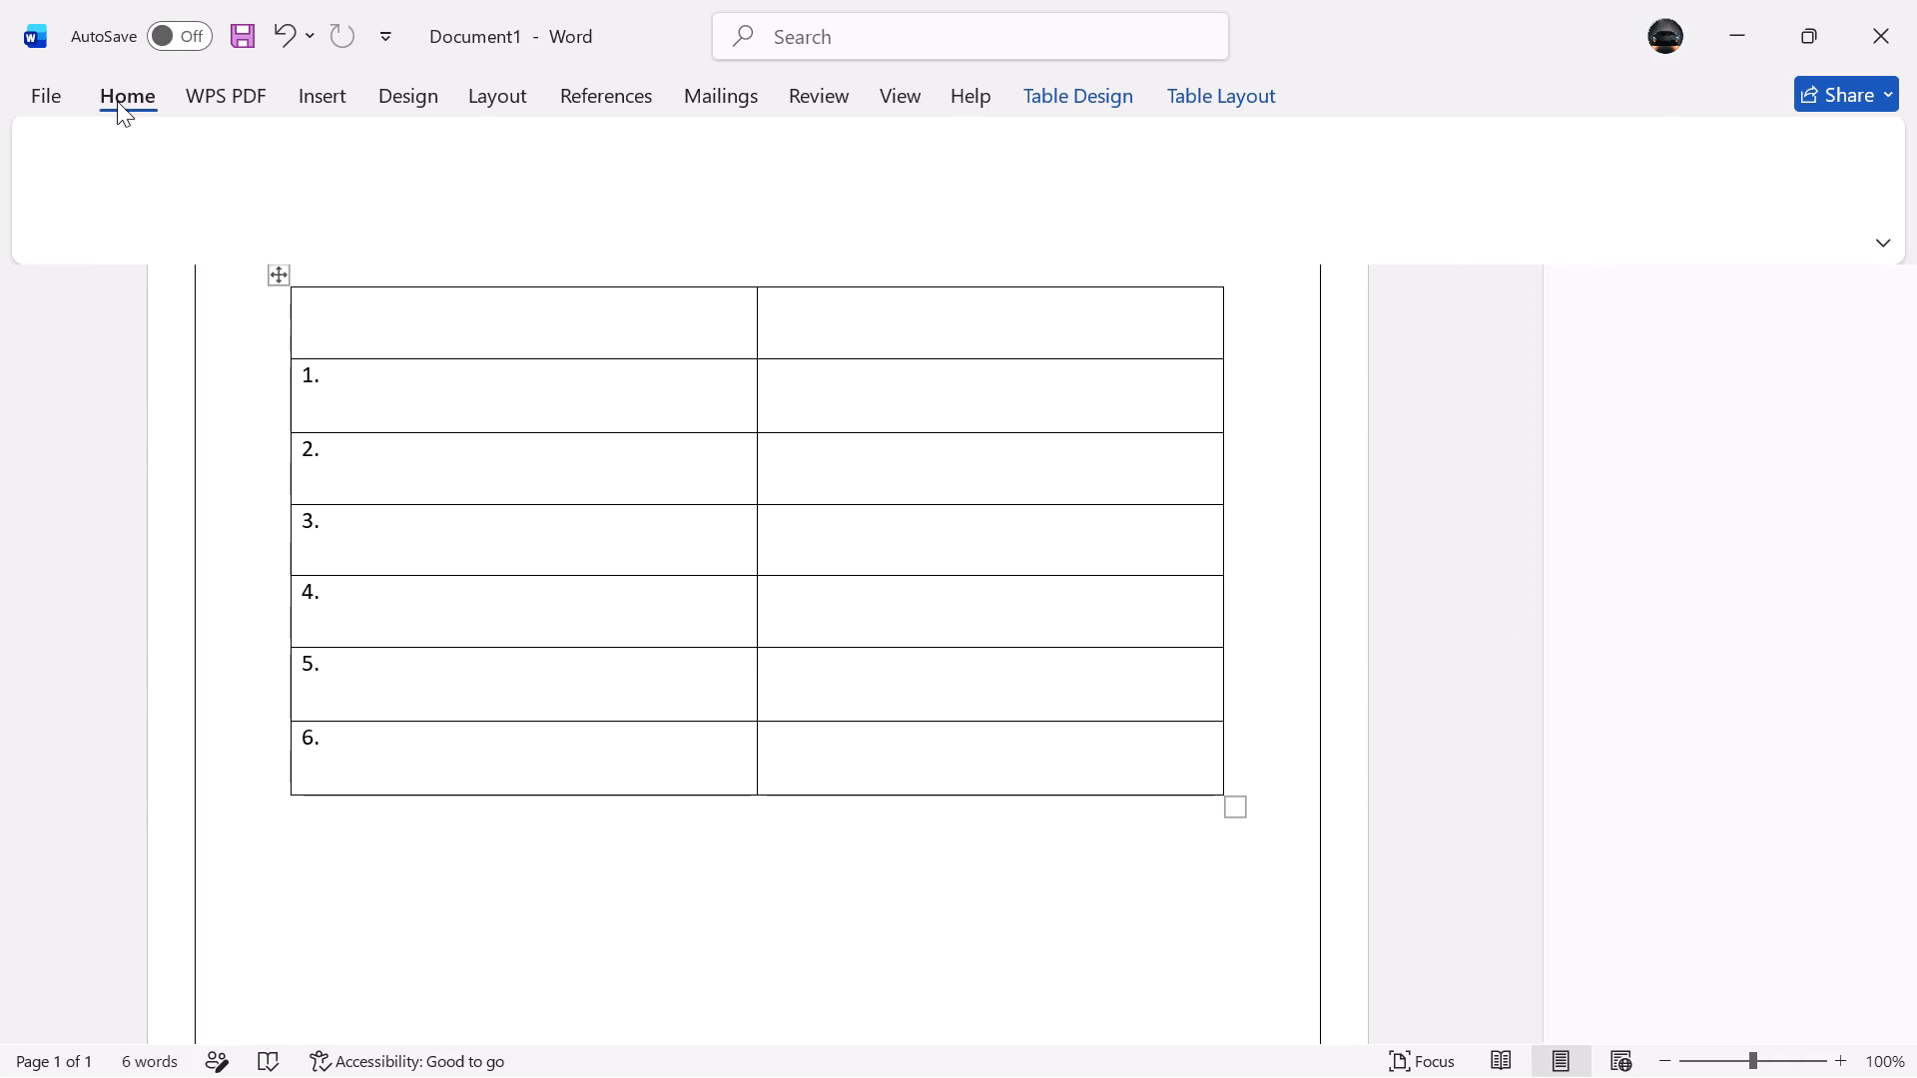
left_click(332, 220)
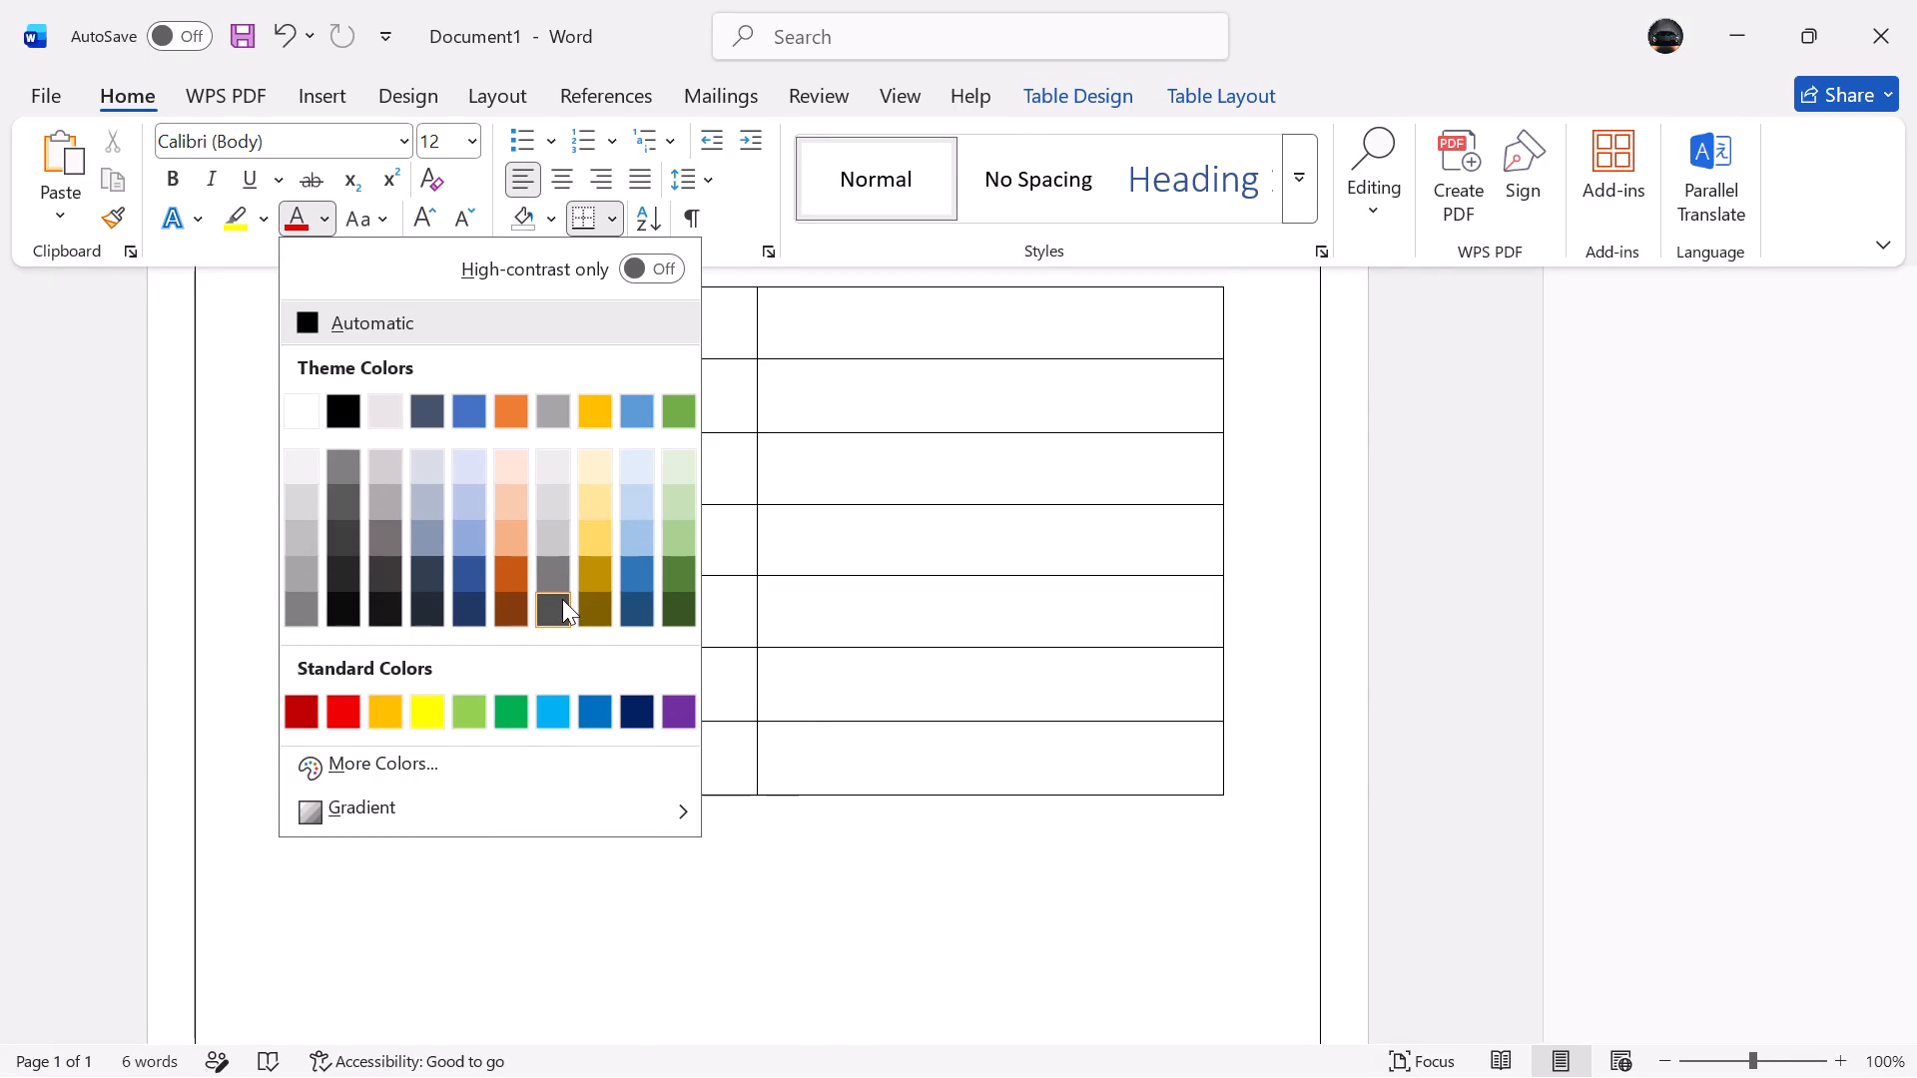
left_click(679, 560)
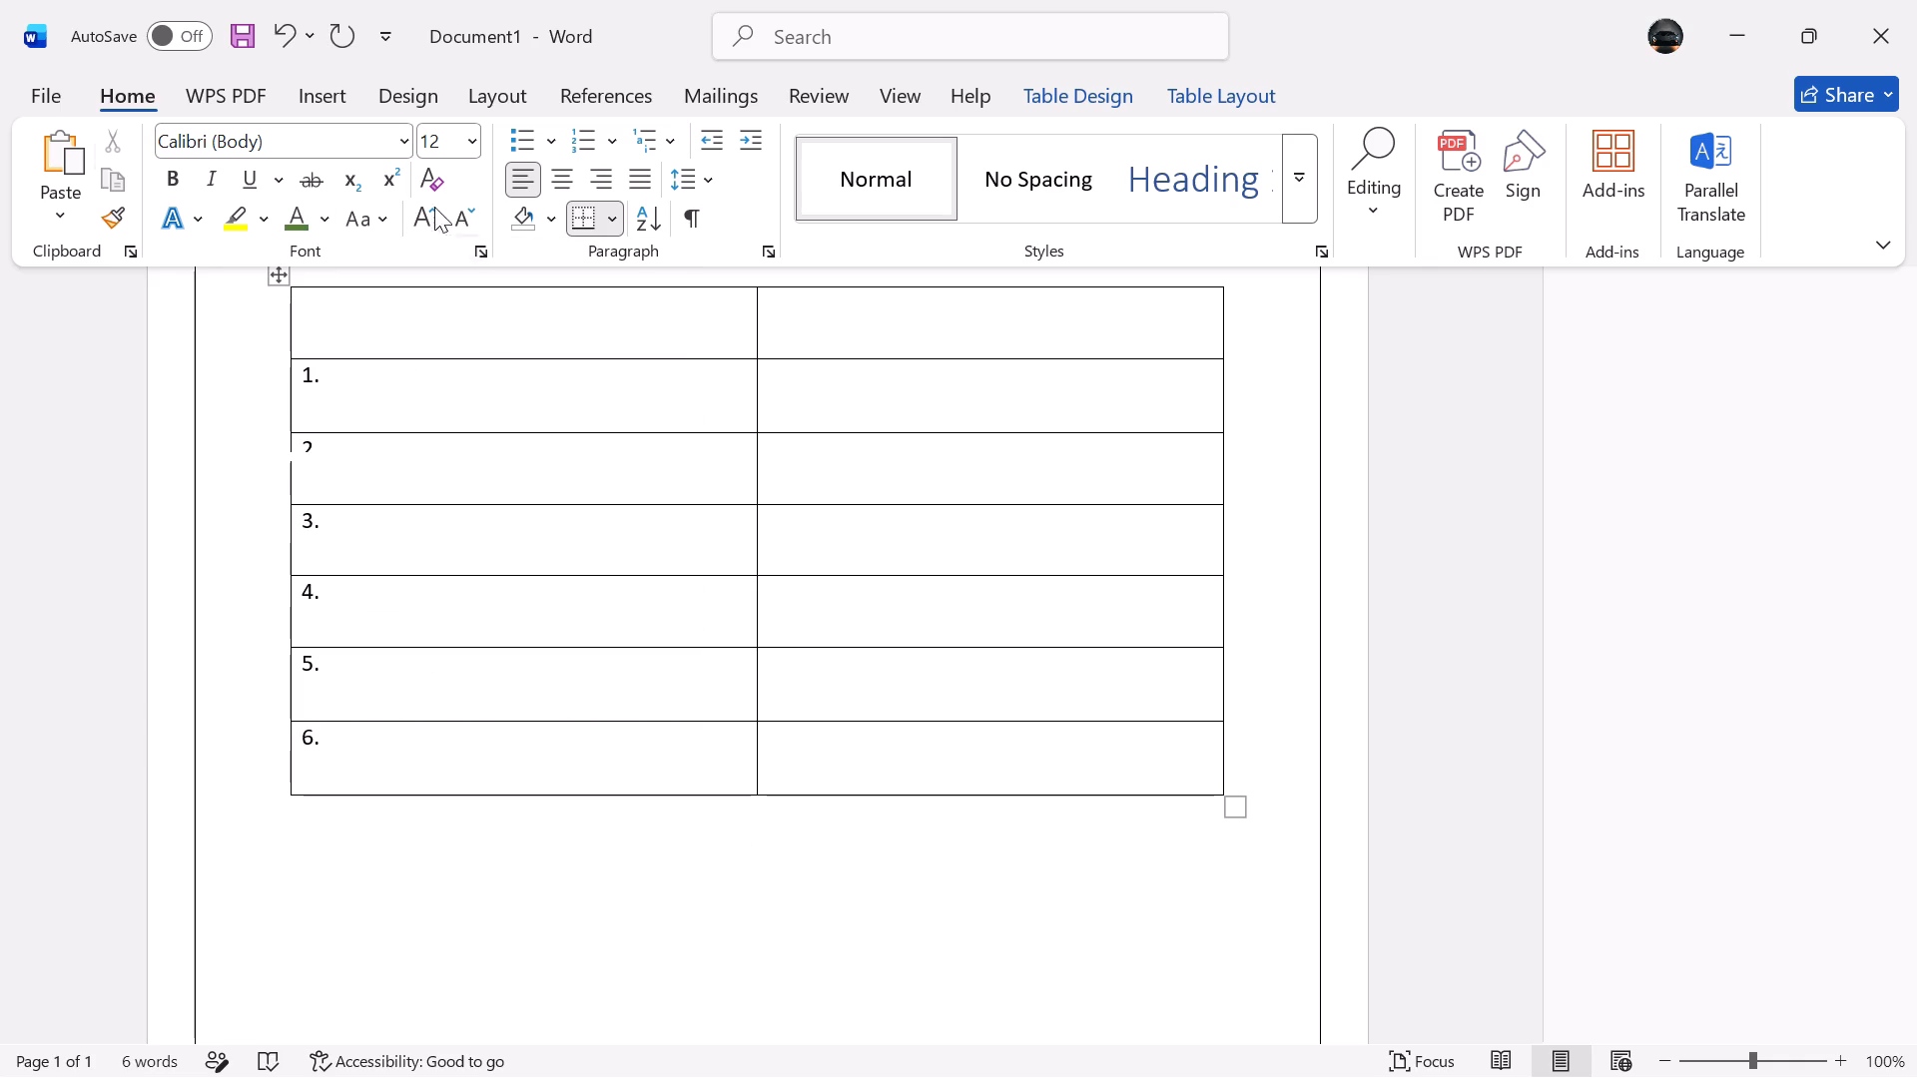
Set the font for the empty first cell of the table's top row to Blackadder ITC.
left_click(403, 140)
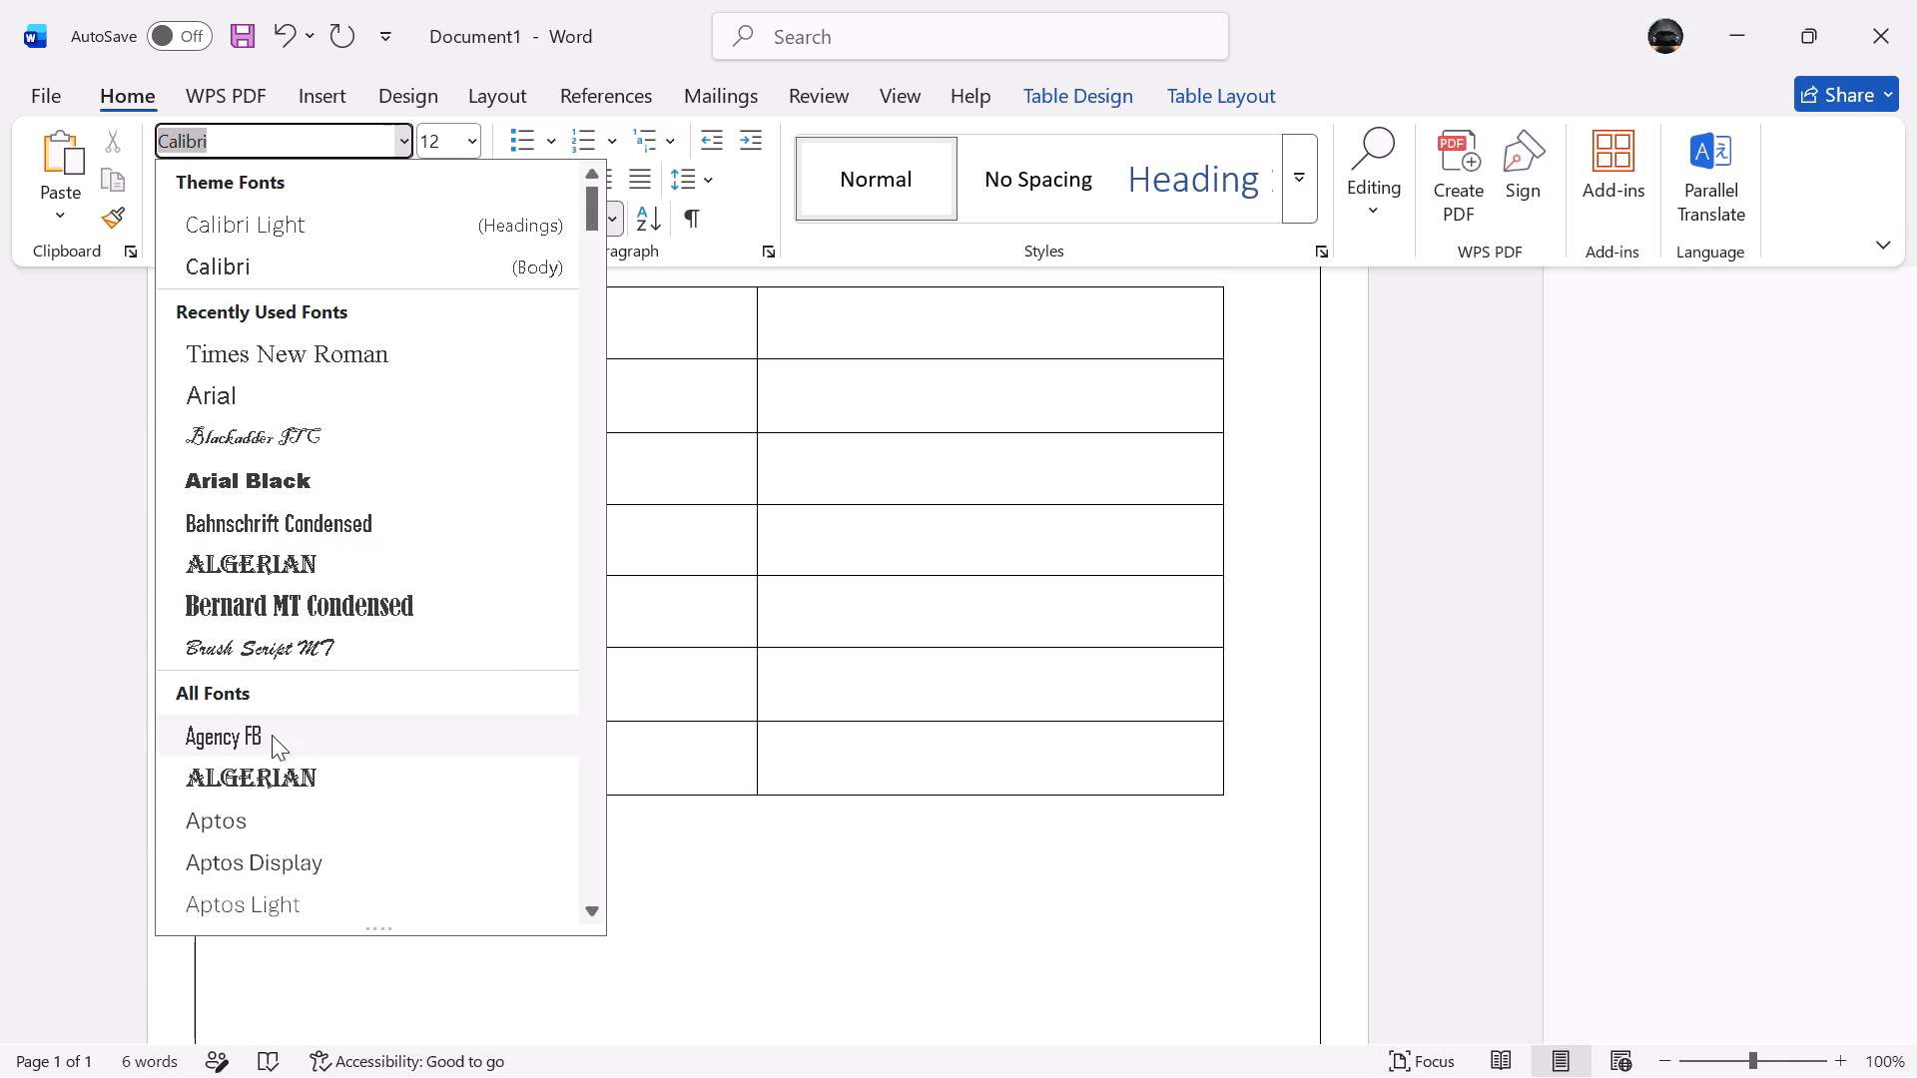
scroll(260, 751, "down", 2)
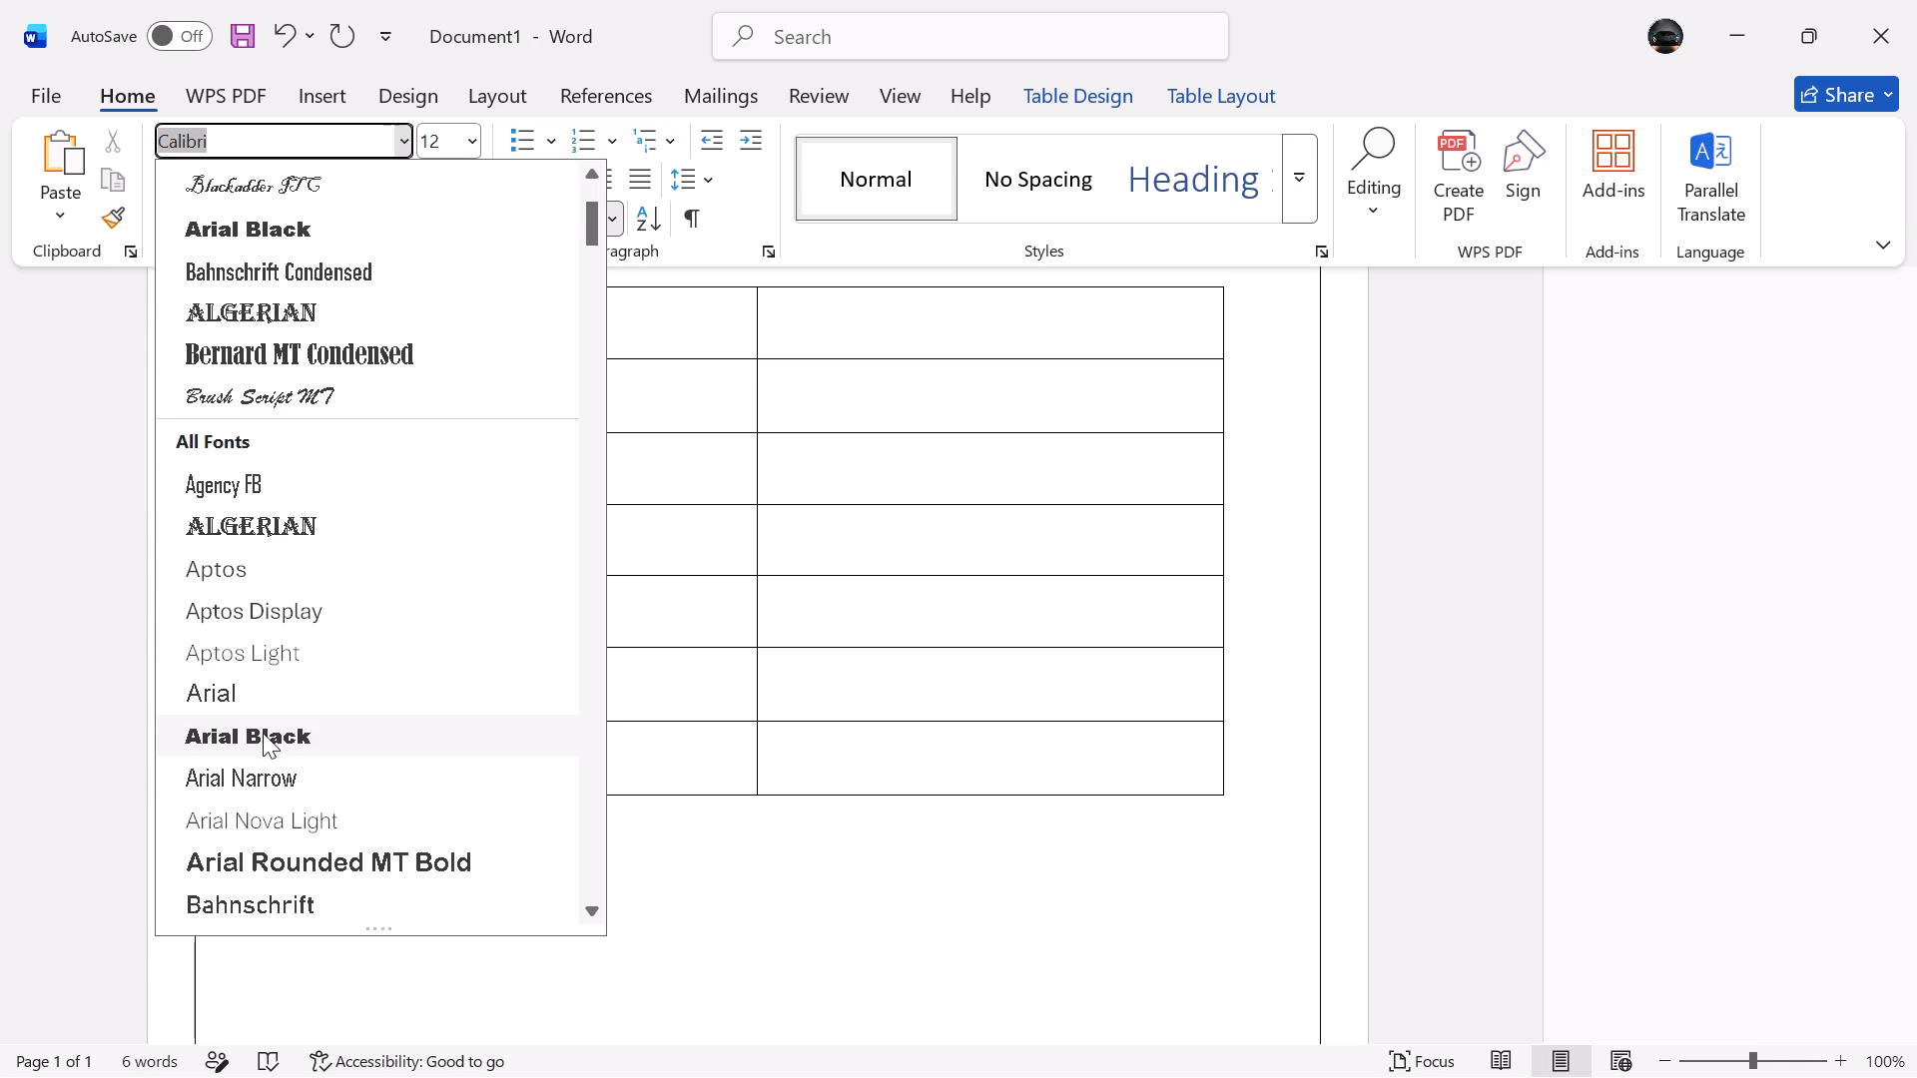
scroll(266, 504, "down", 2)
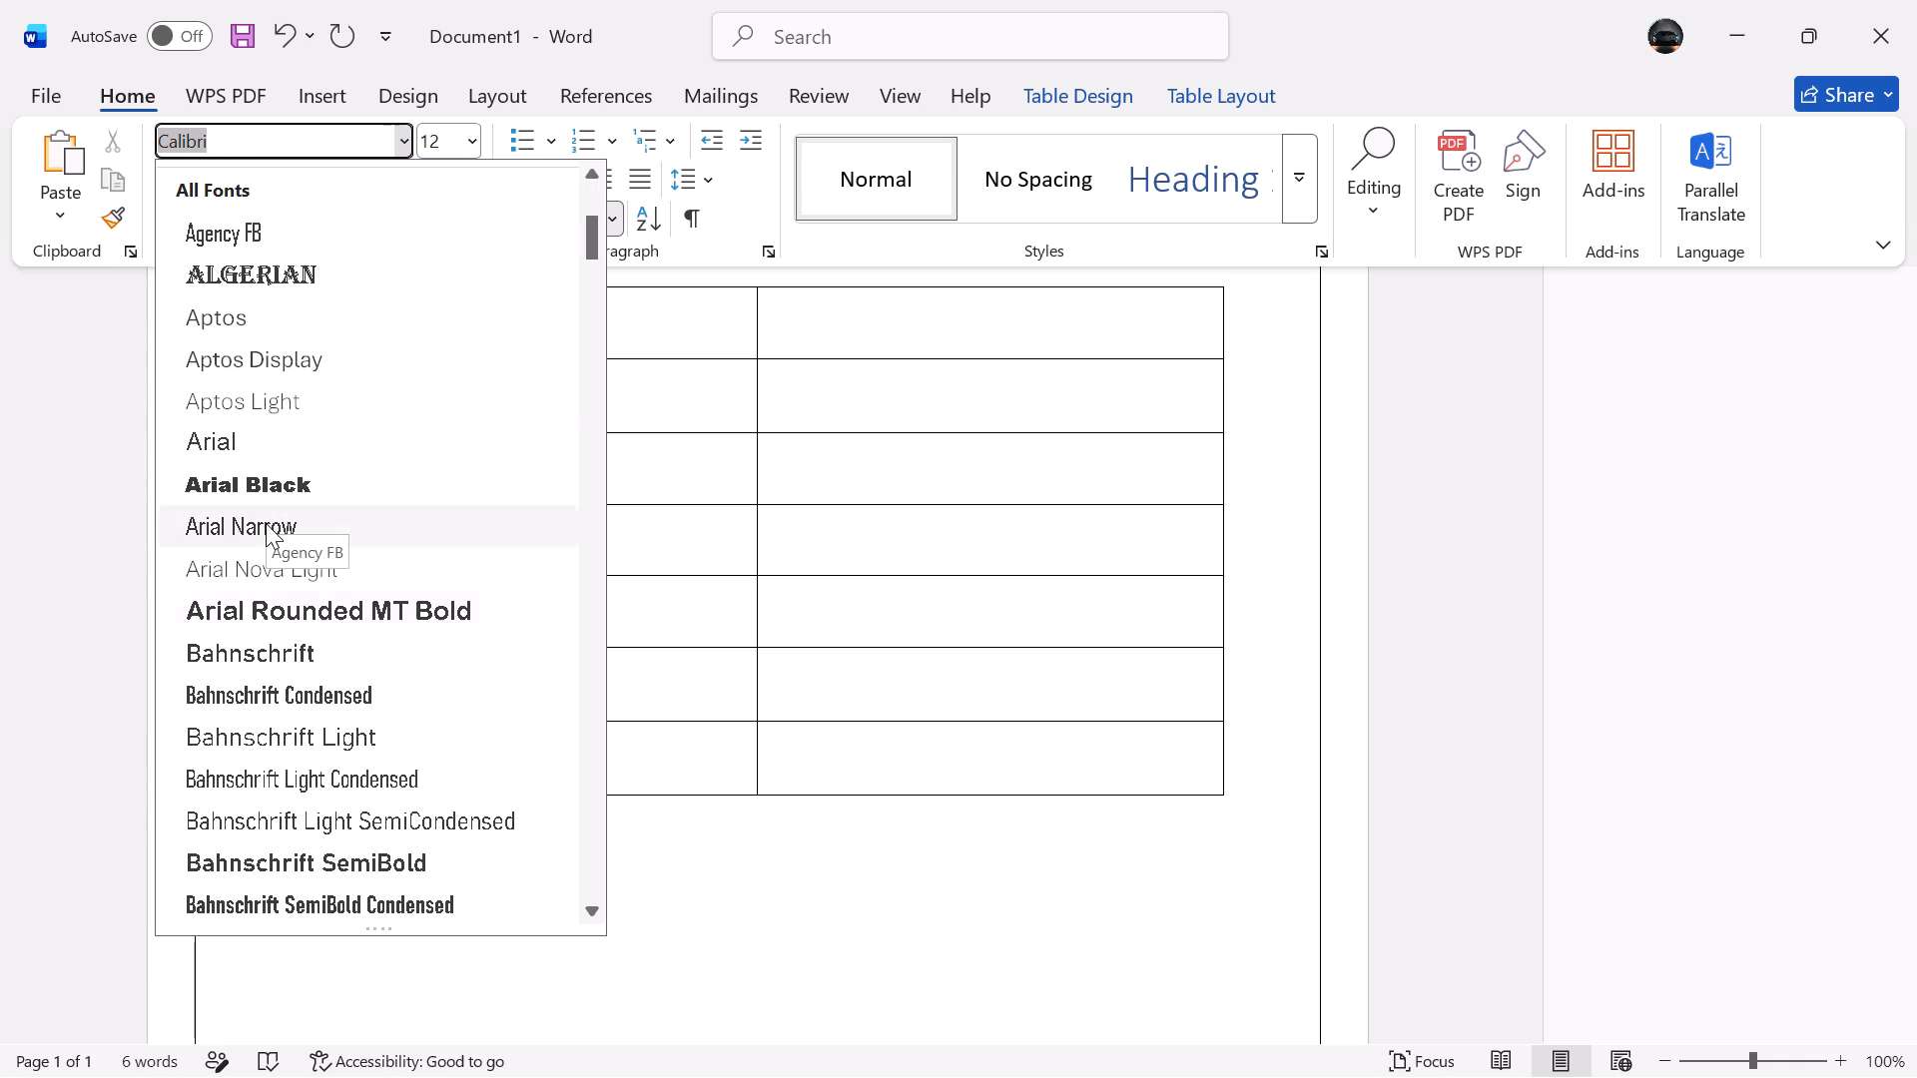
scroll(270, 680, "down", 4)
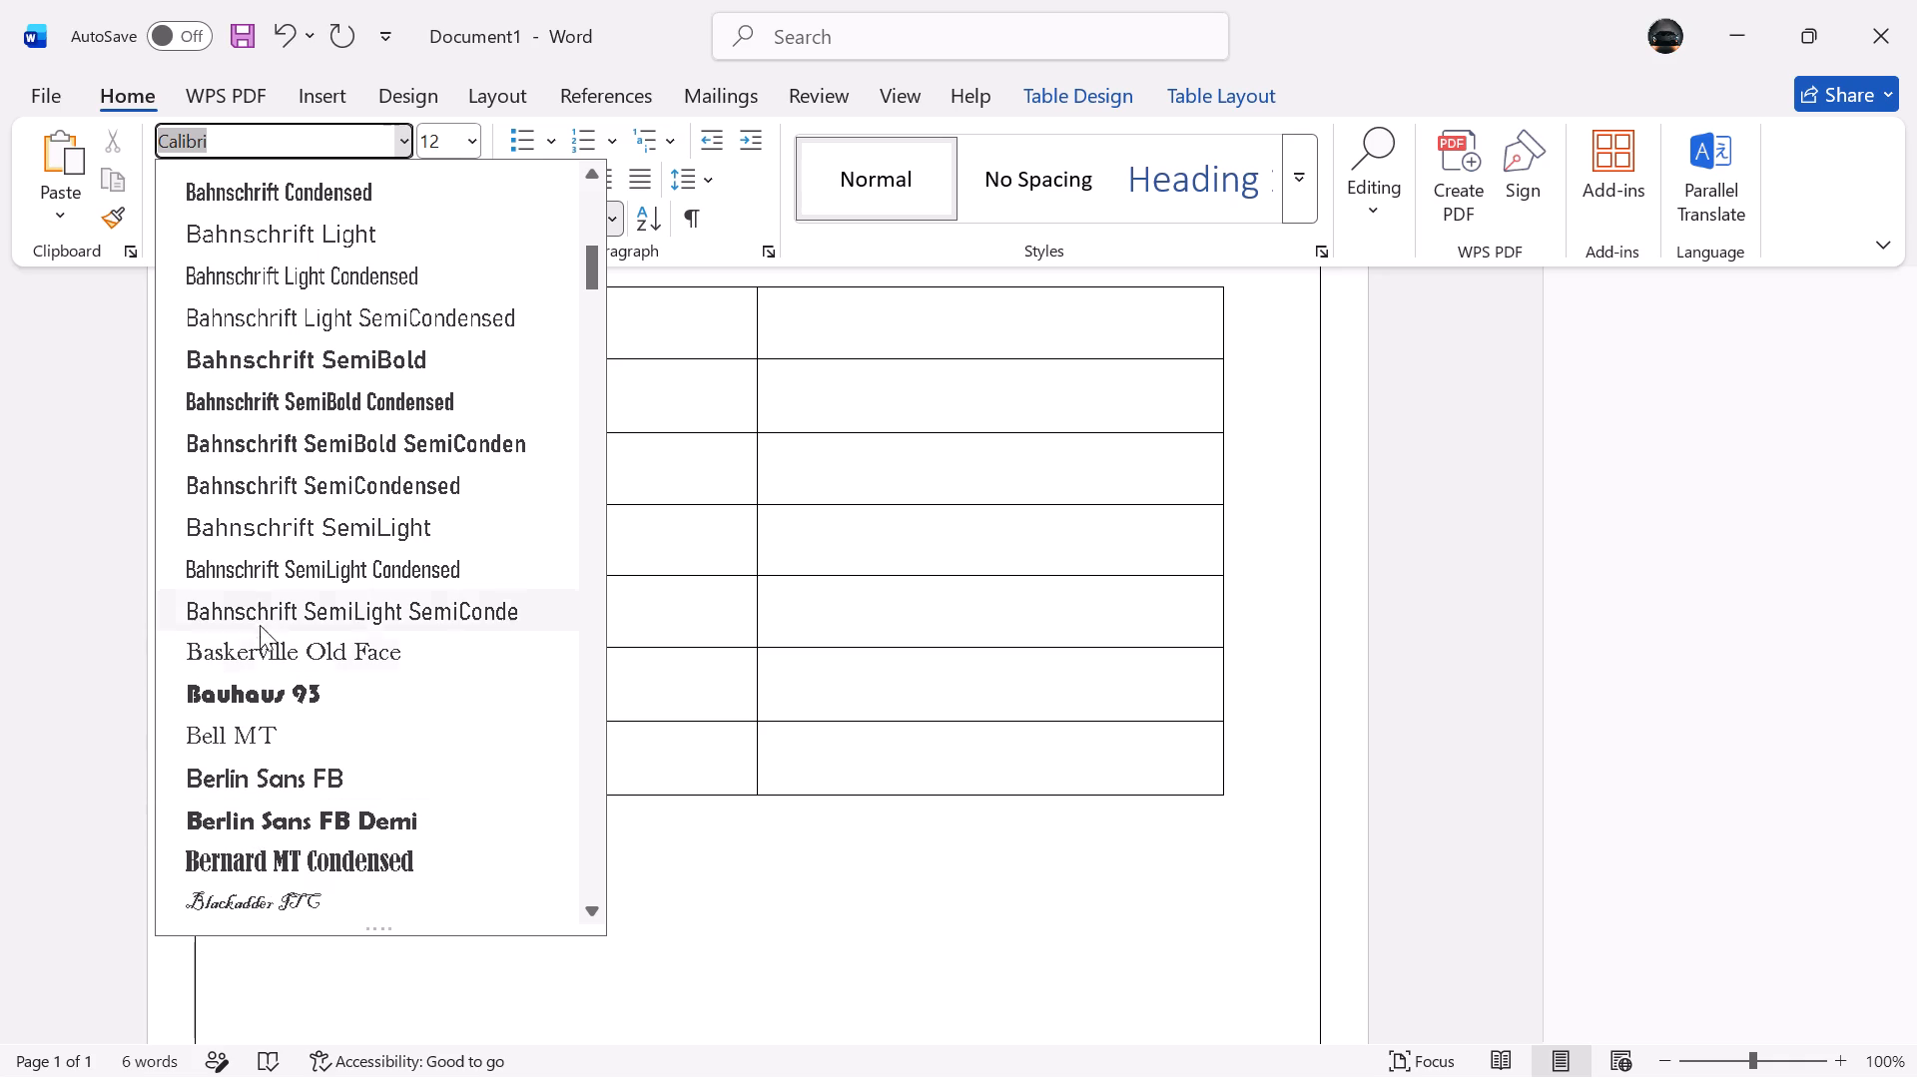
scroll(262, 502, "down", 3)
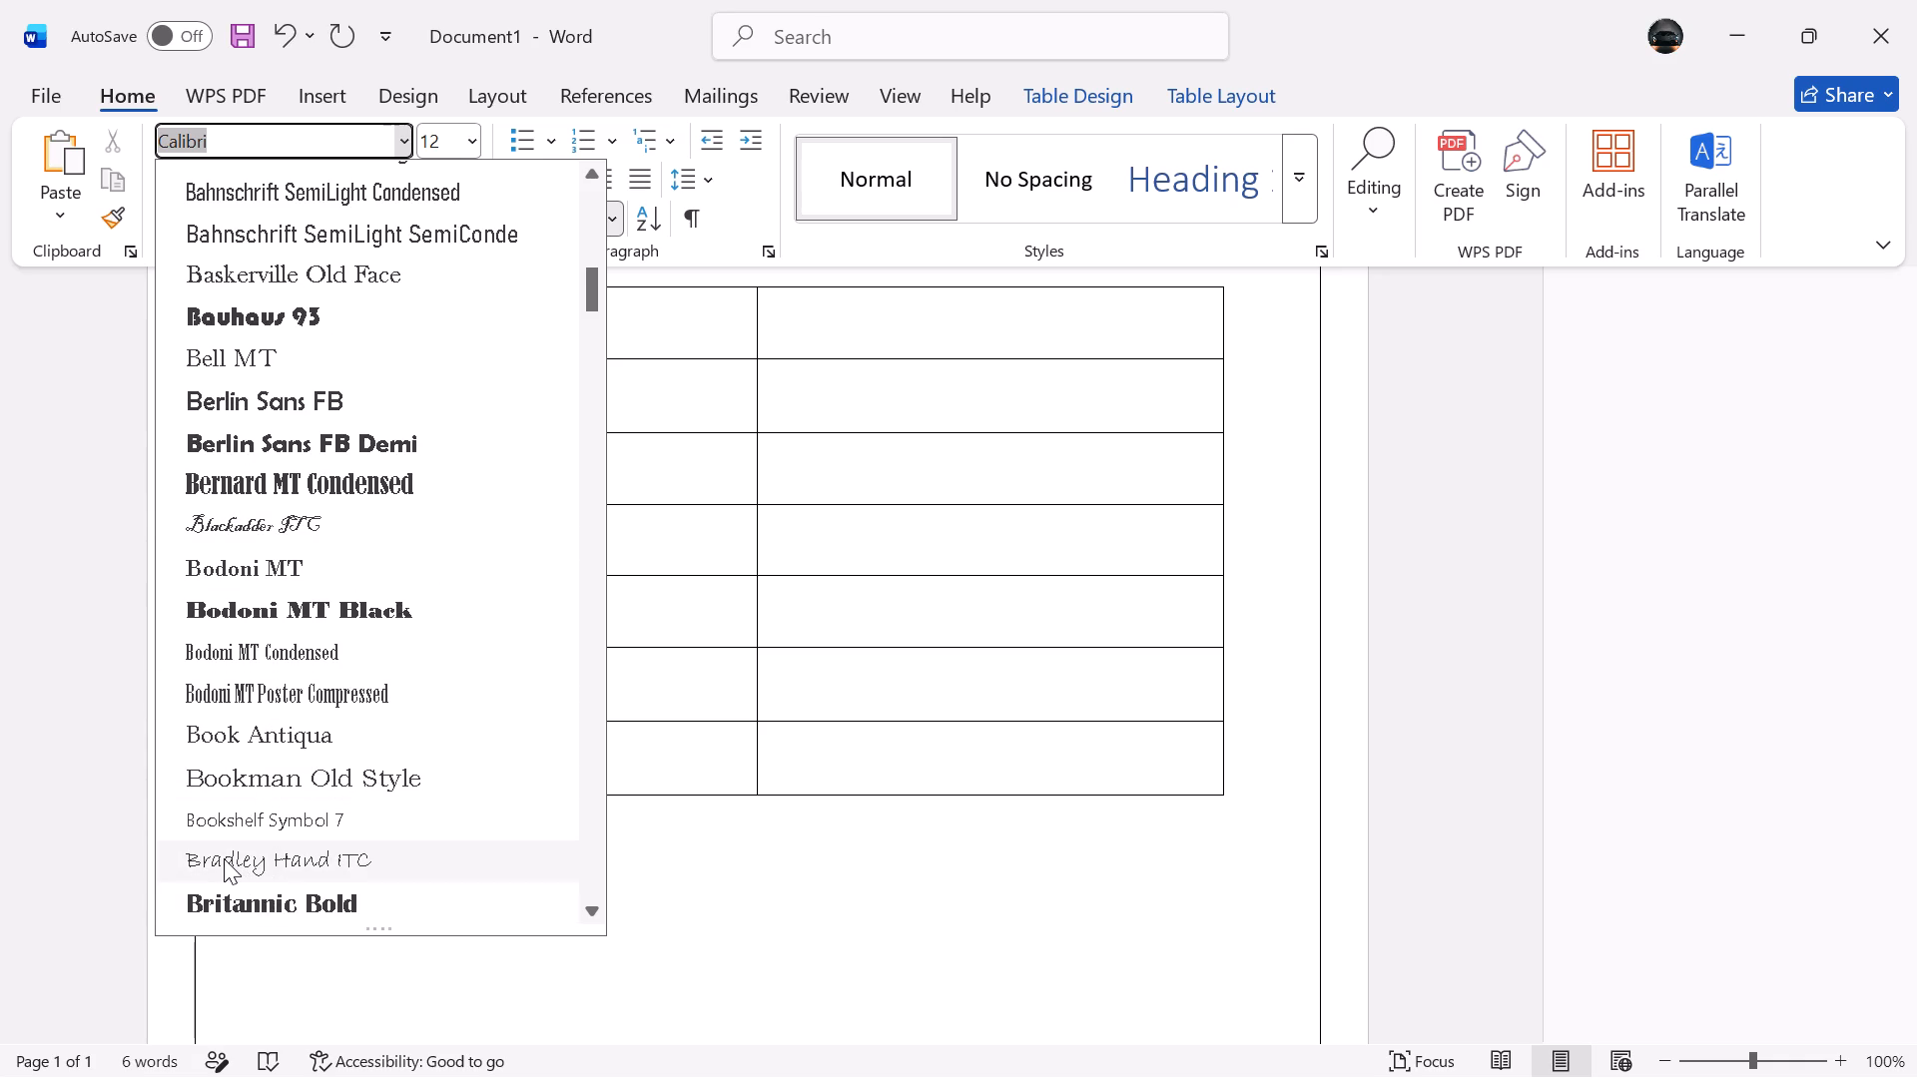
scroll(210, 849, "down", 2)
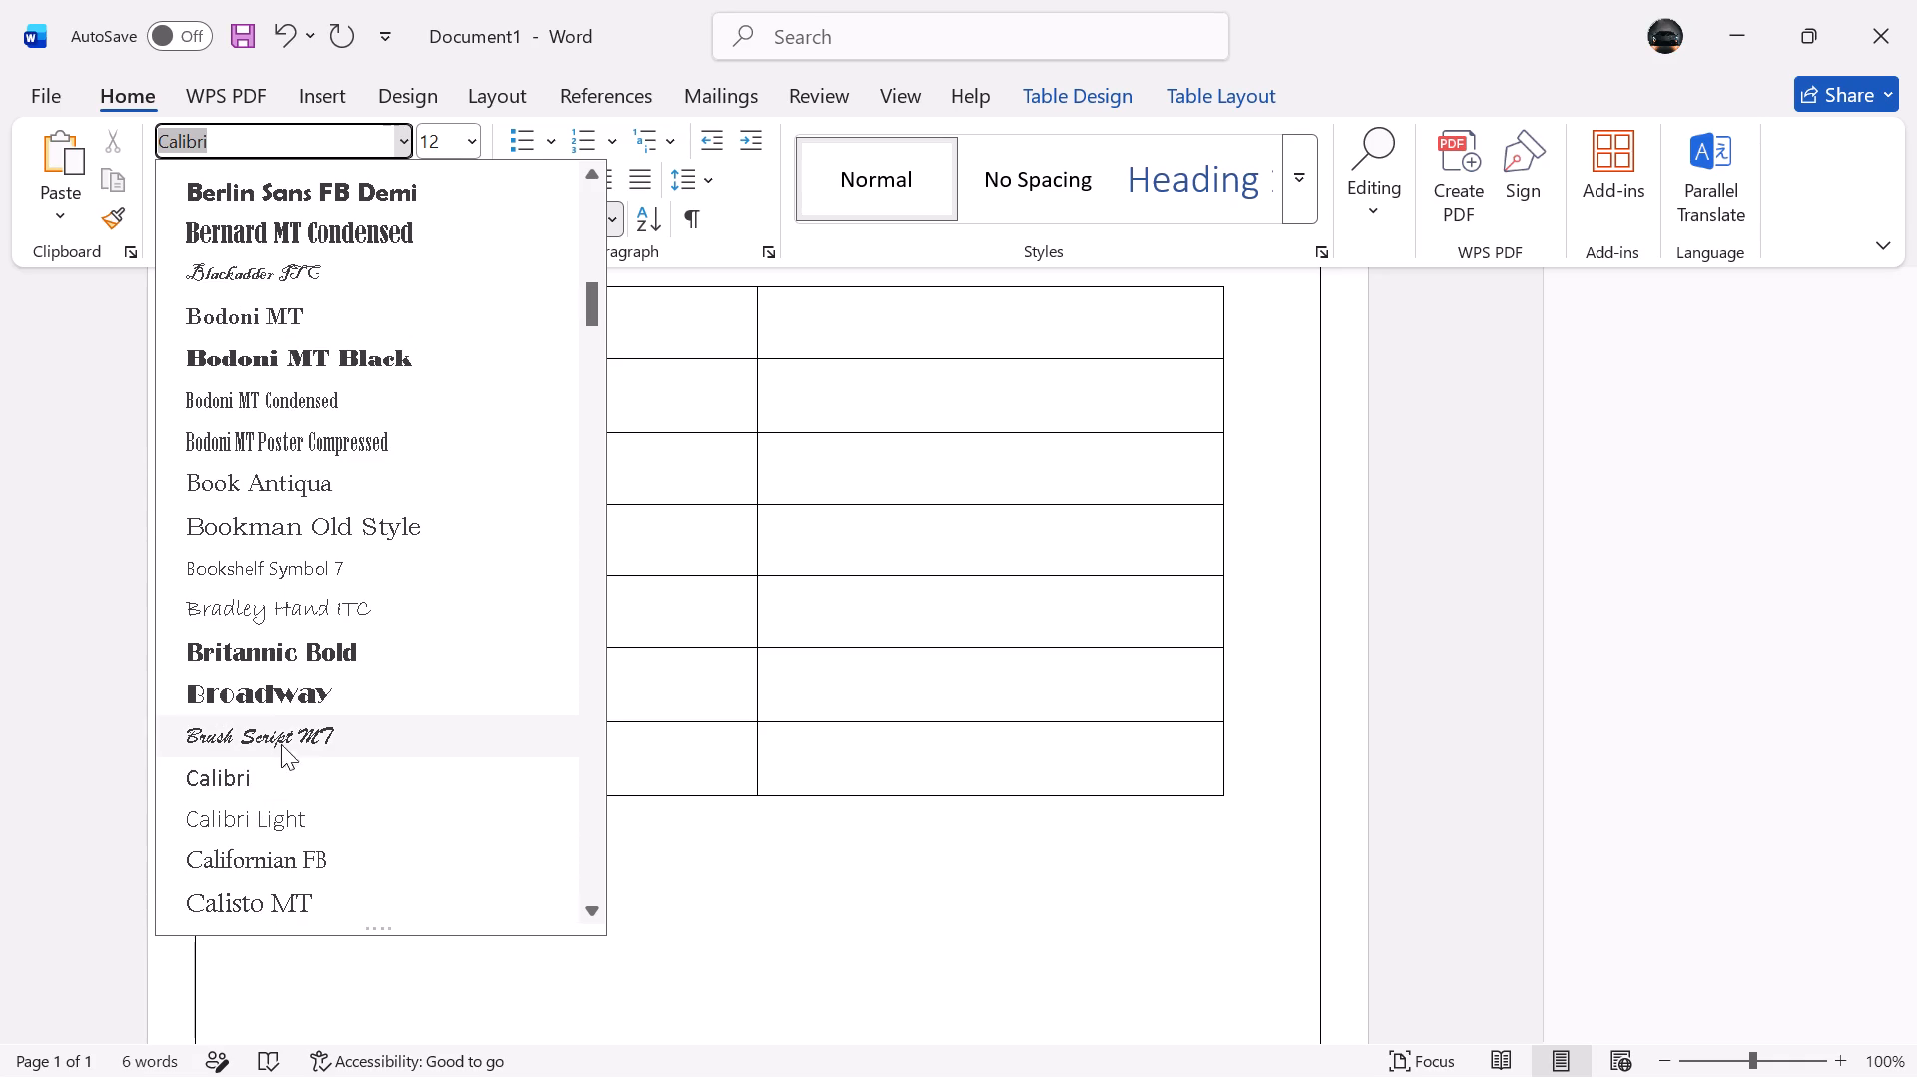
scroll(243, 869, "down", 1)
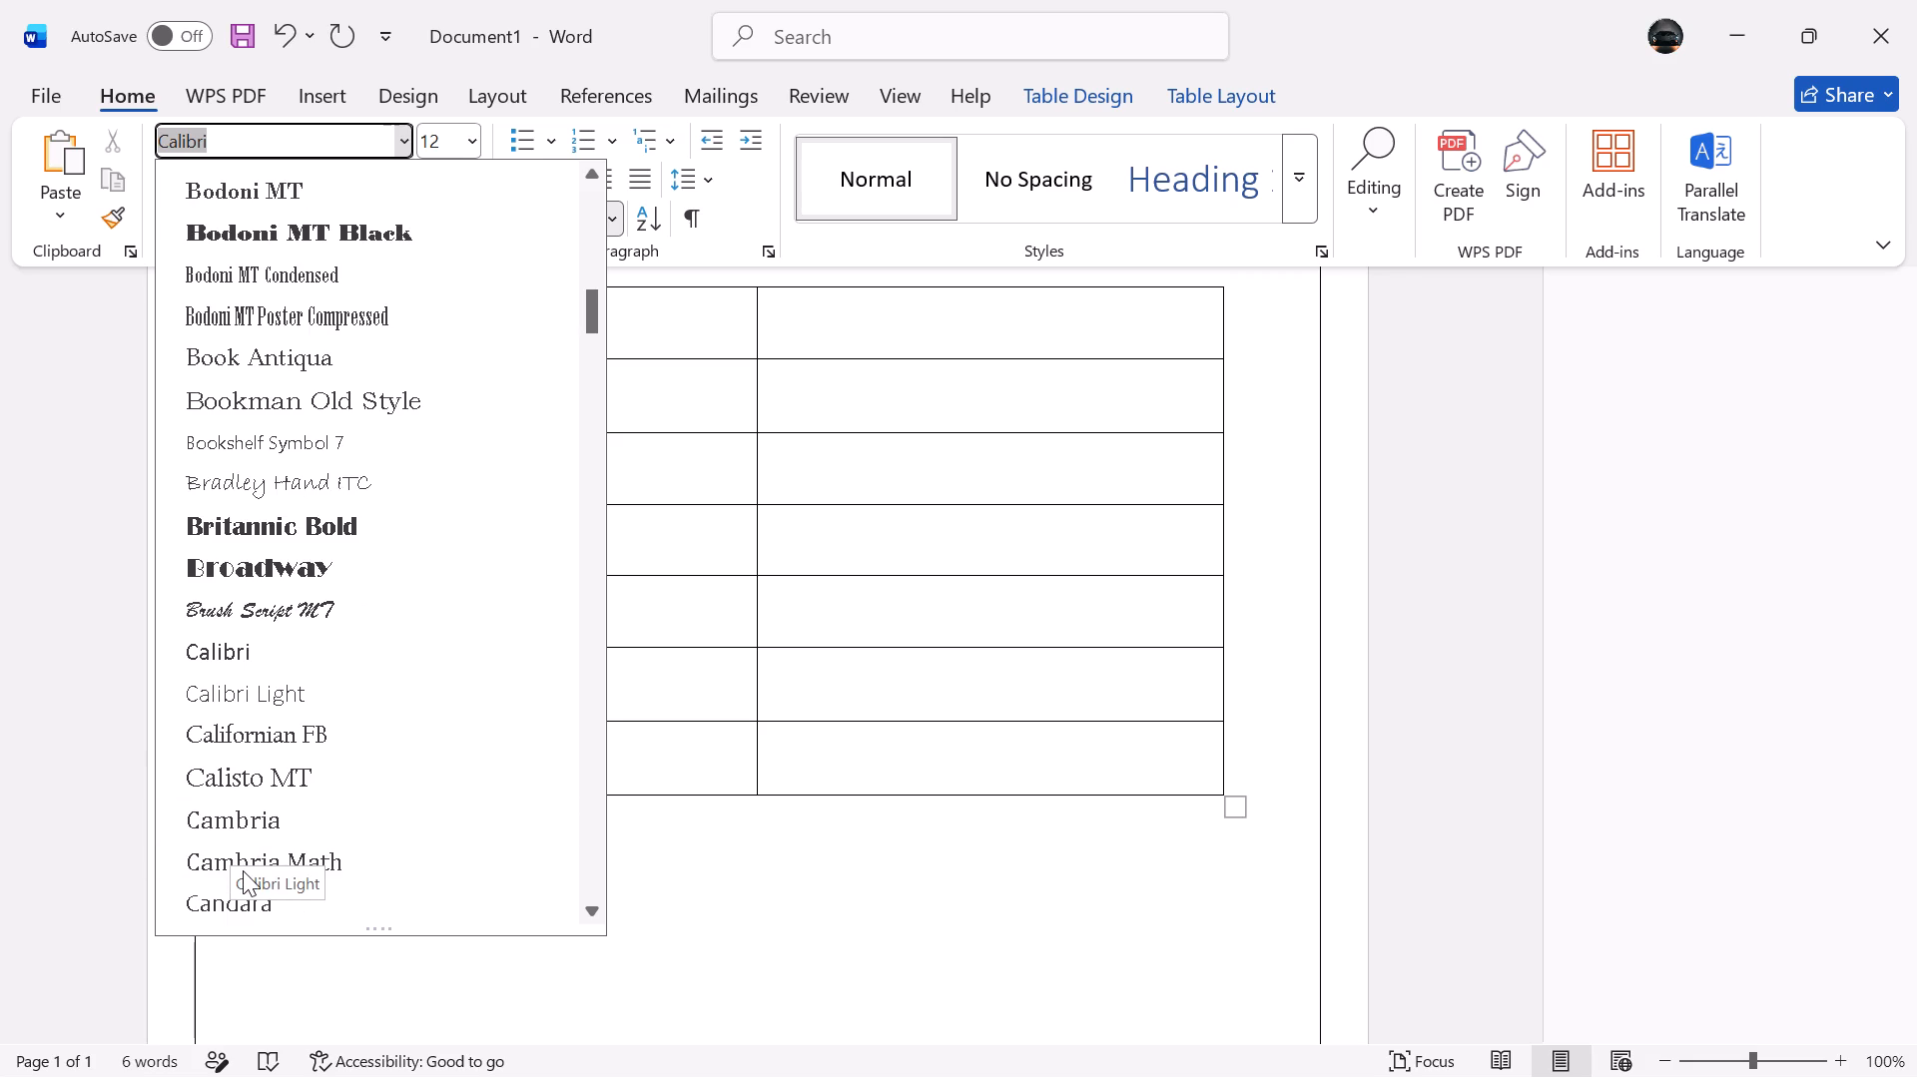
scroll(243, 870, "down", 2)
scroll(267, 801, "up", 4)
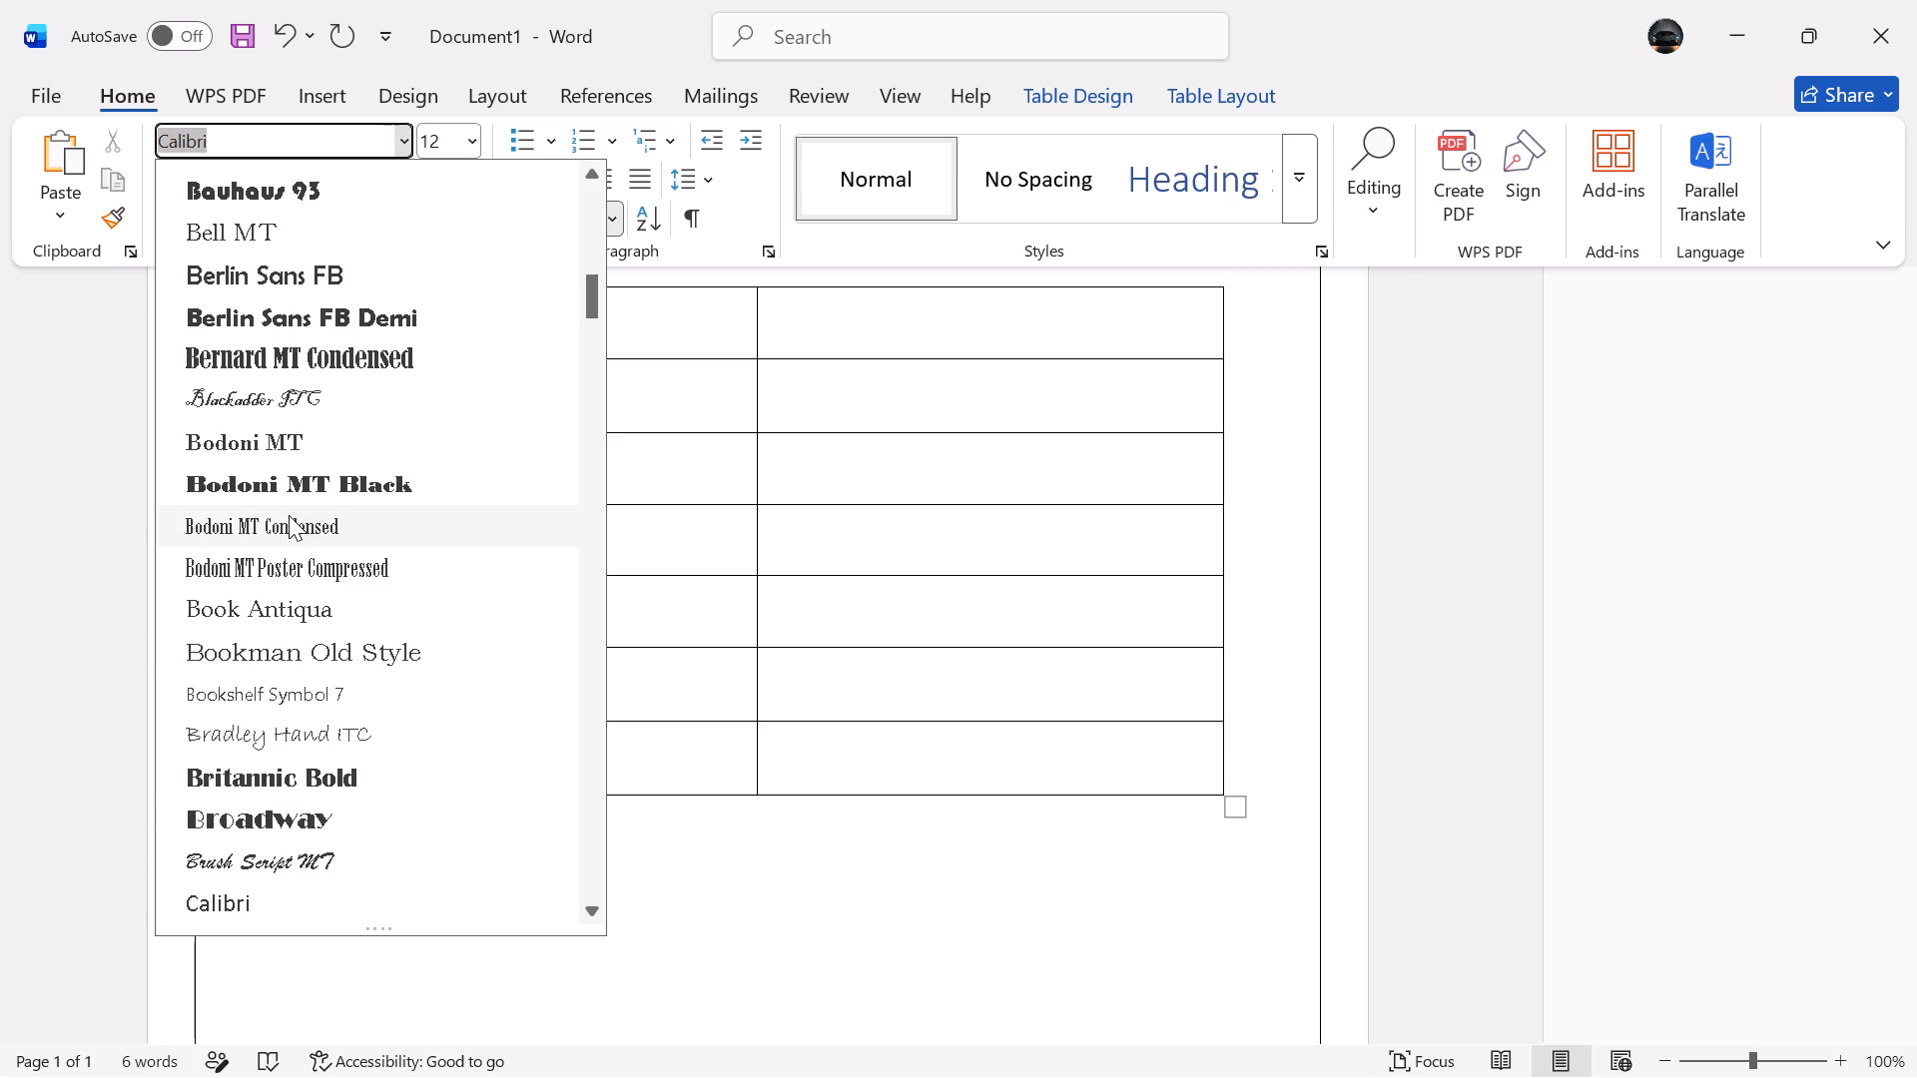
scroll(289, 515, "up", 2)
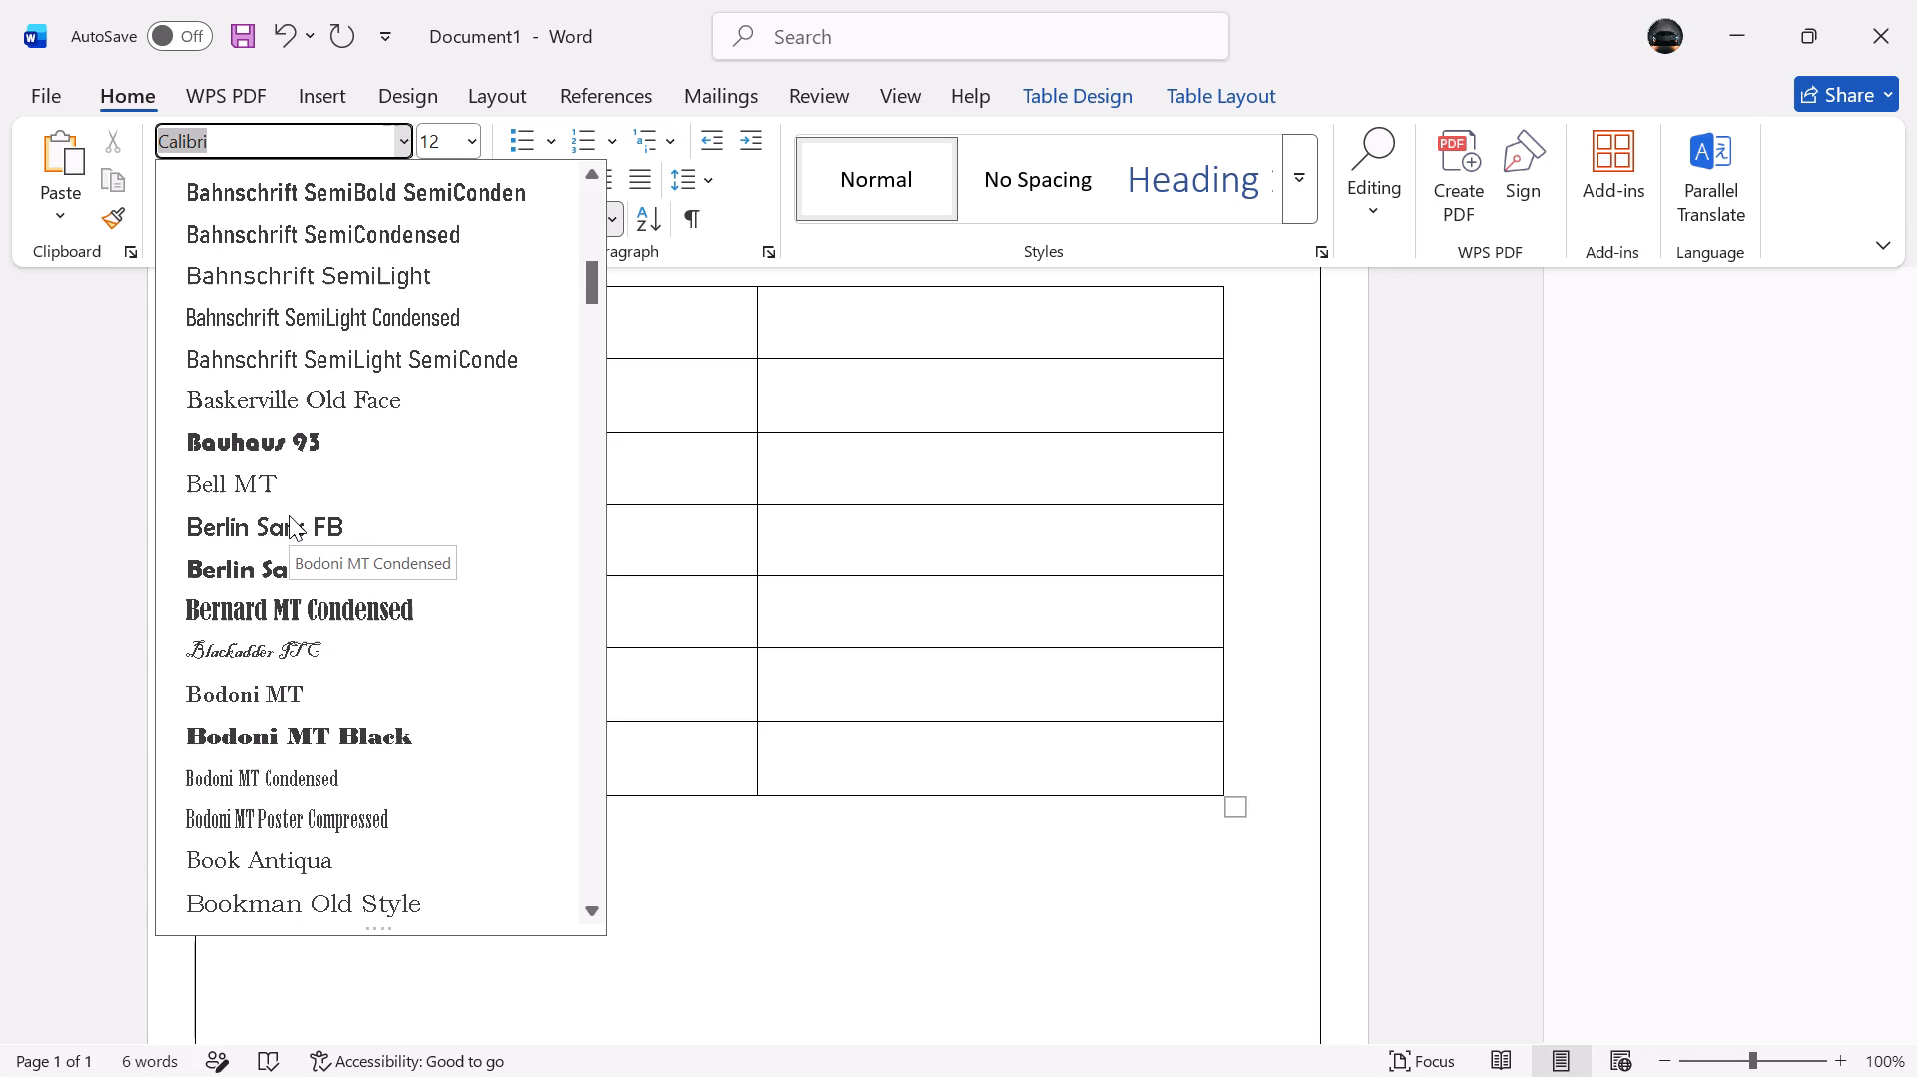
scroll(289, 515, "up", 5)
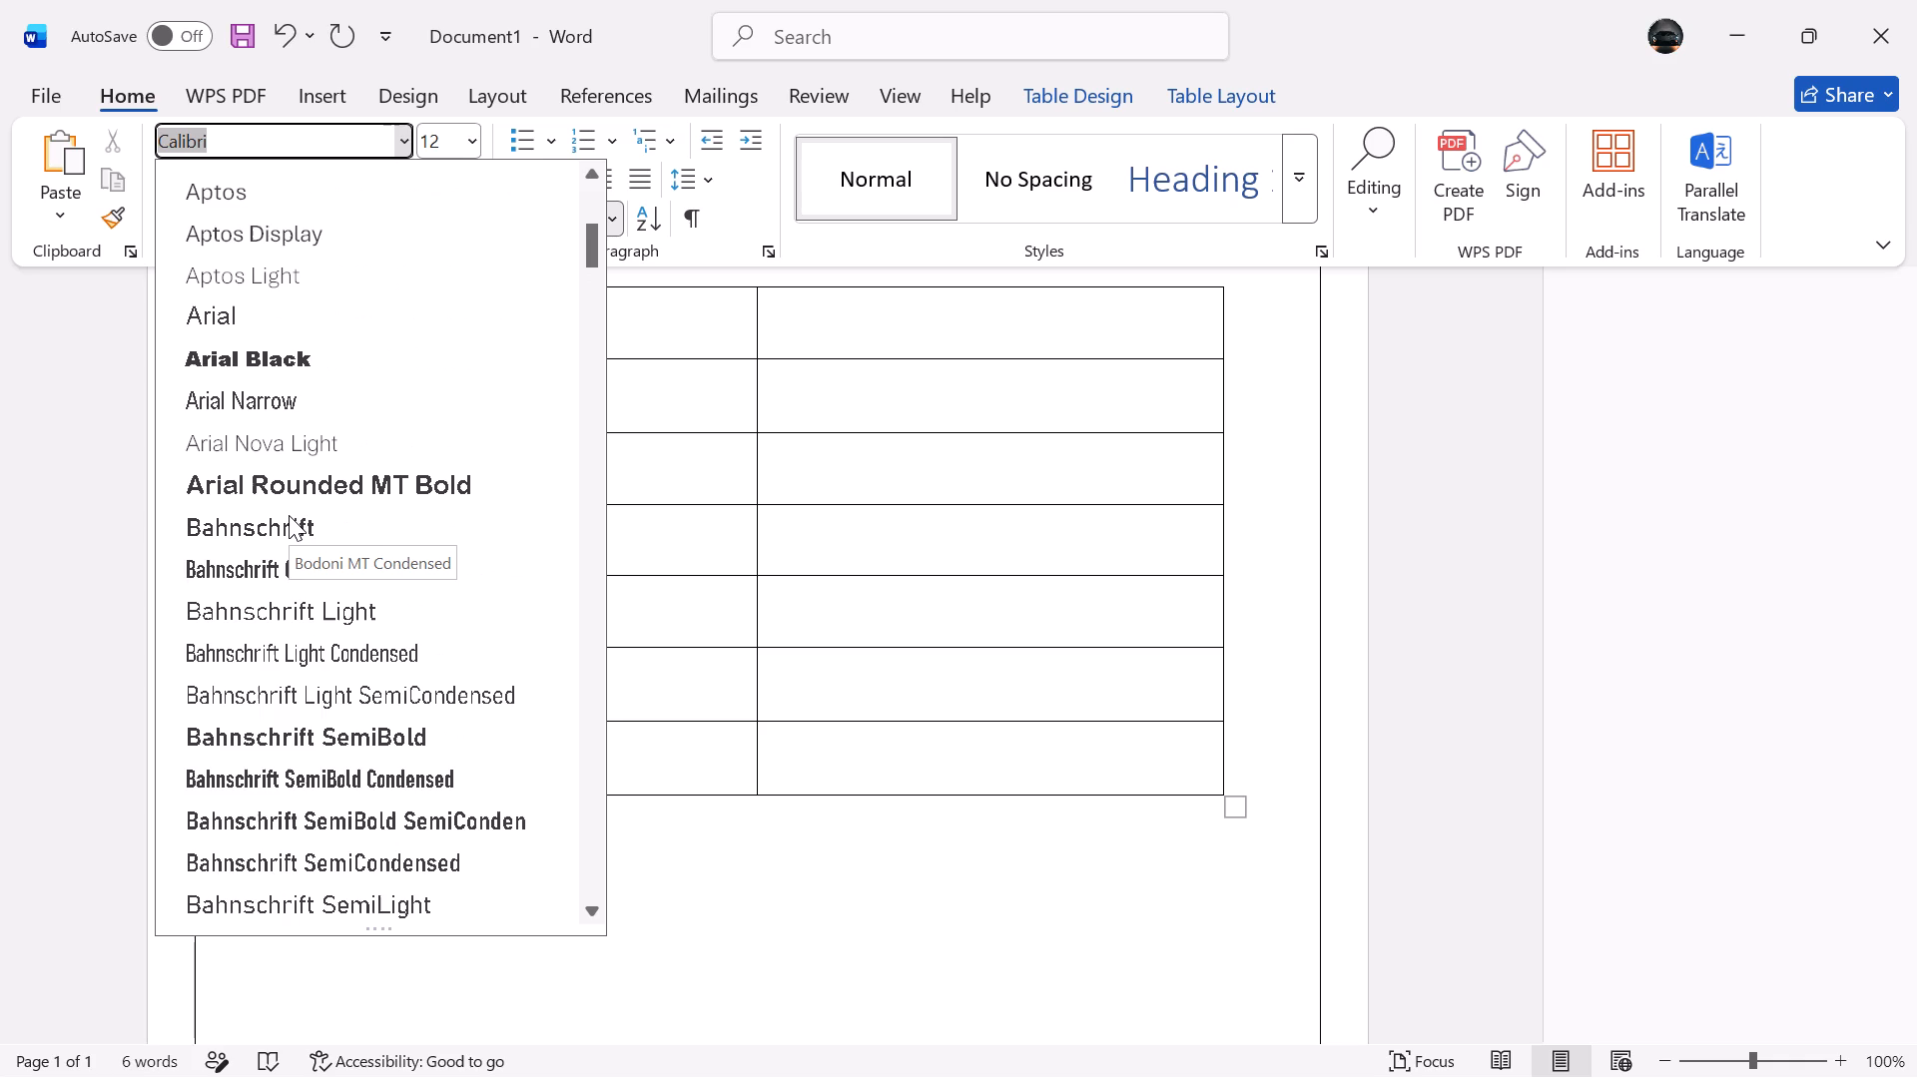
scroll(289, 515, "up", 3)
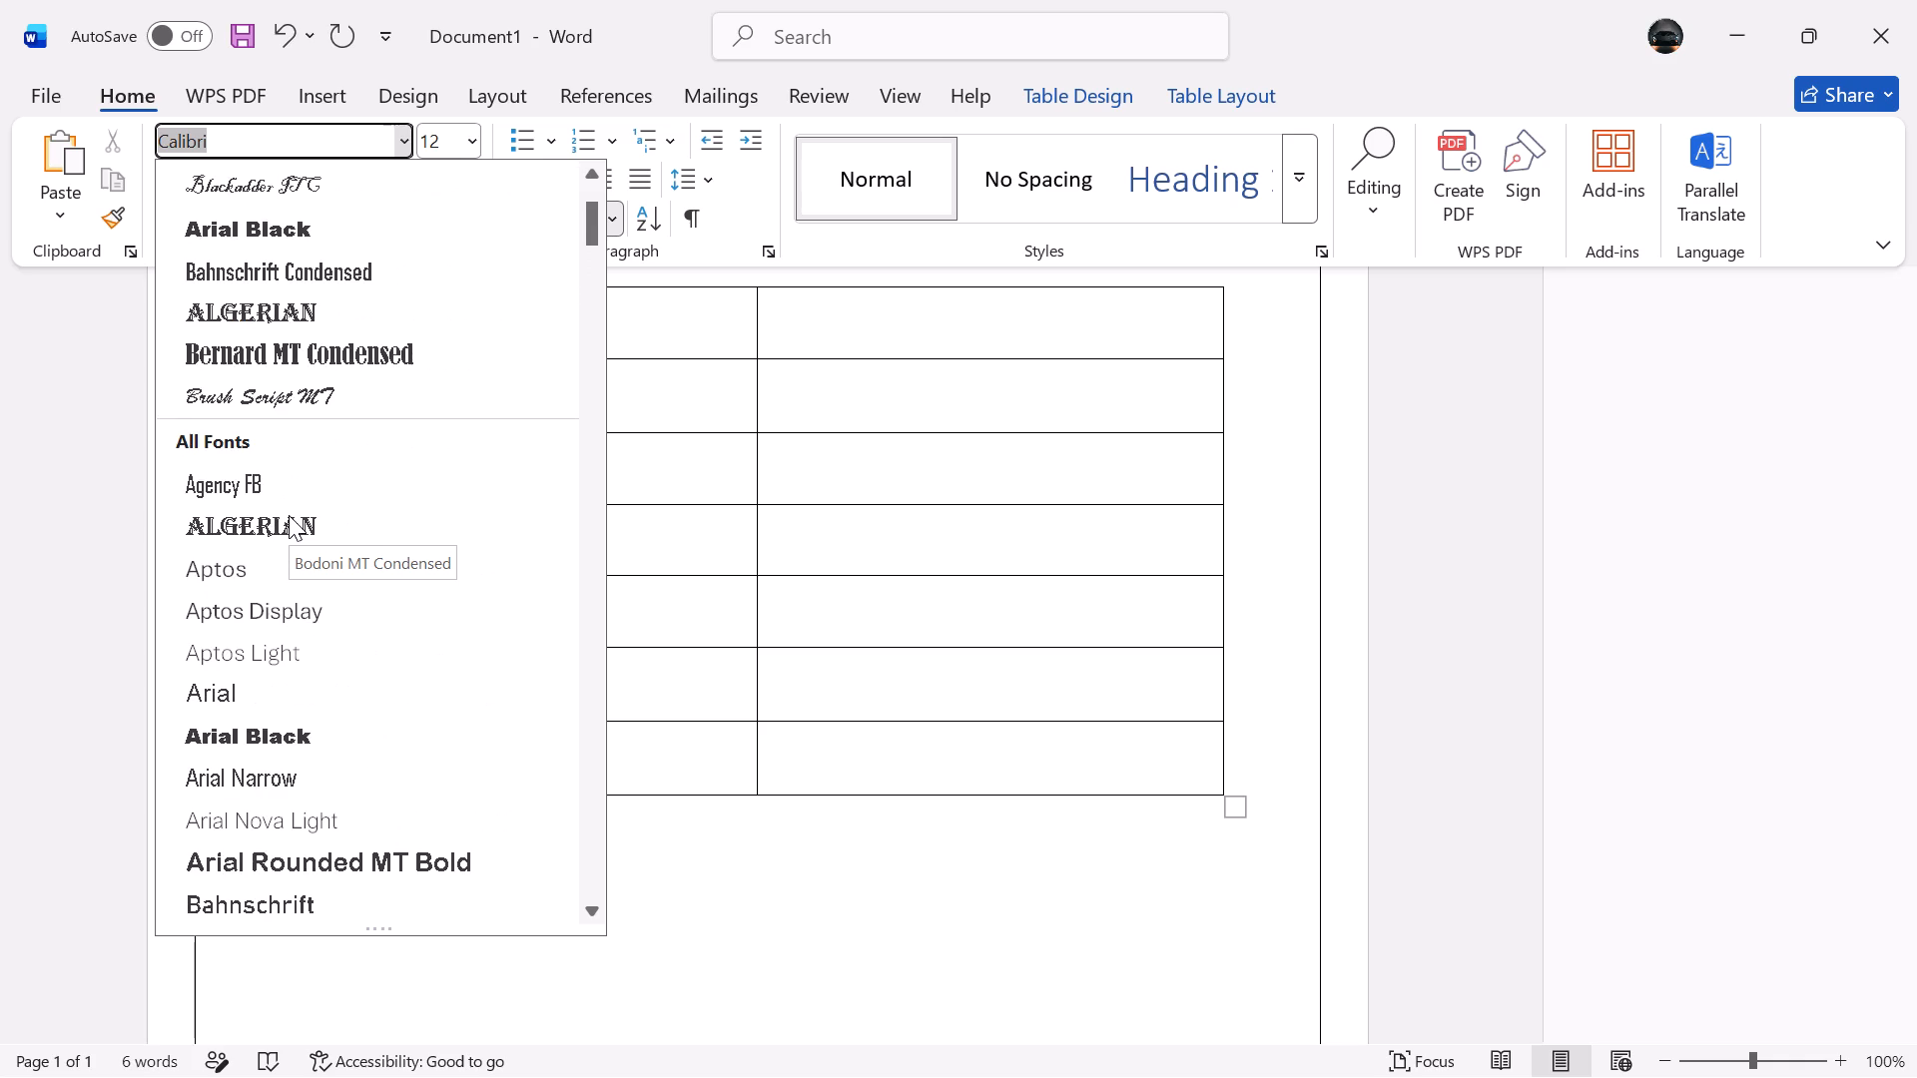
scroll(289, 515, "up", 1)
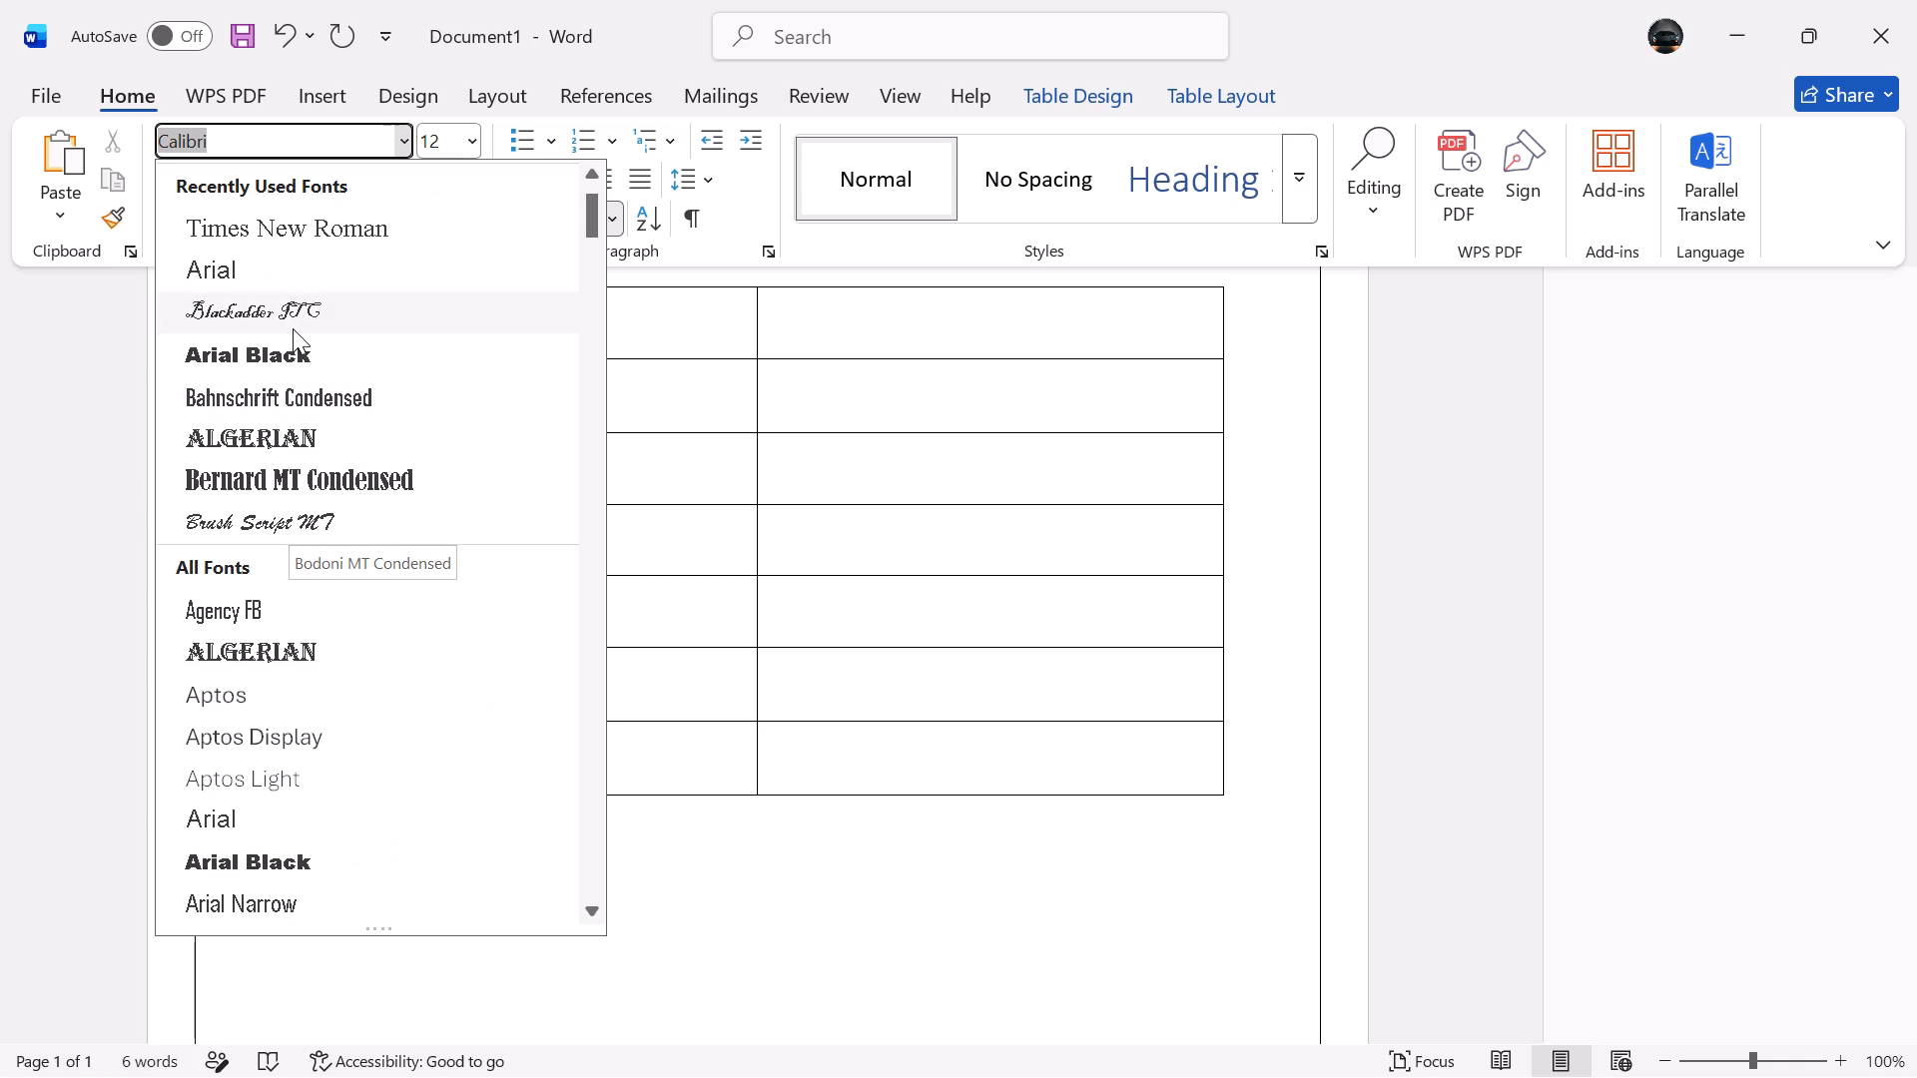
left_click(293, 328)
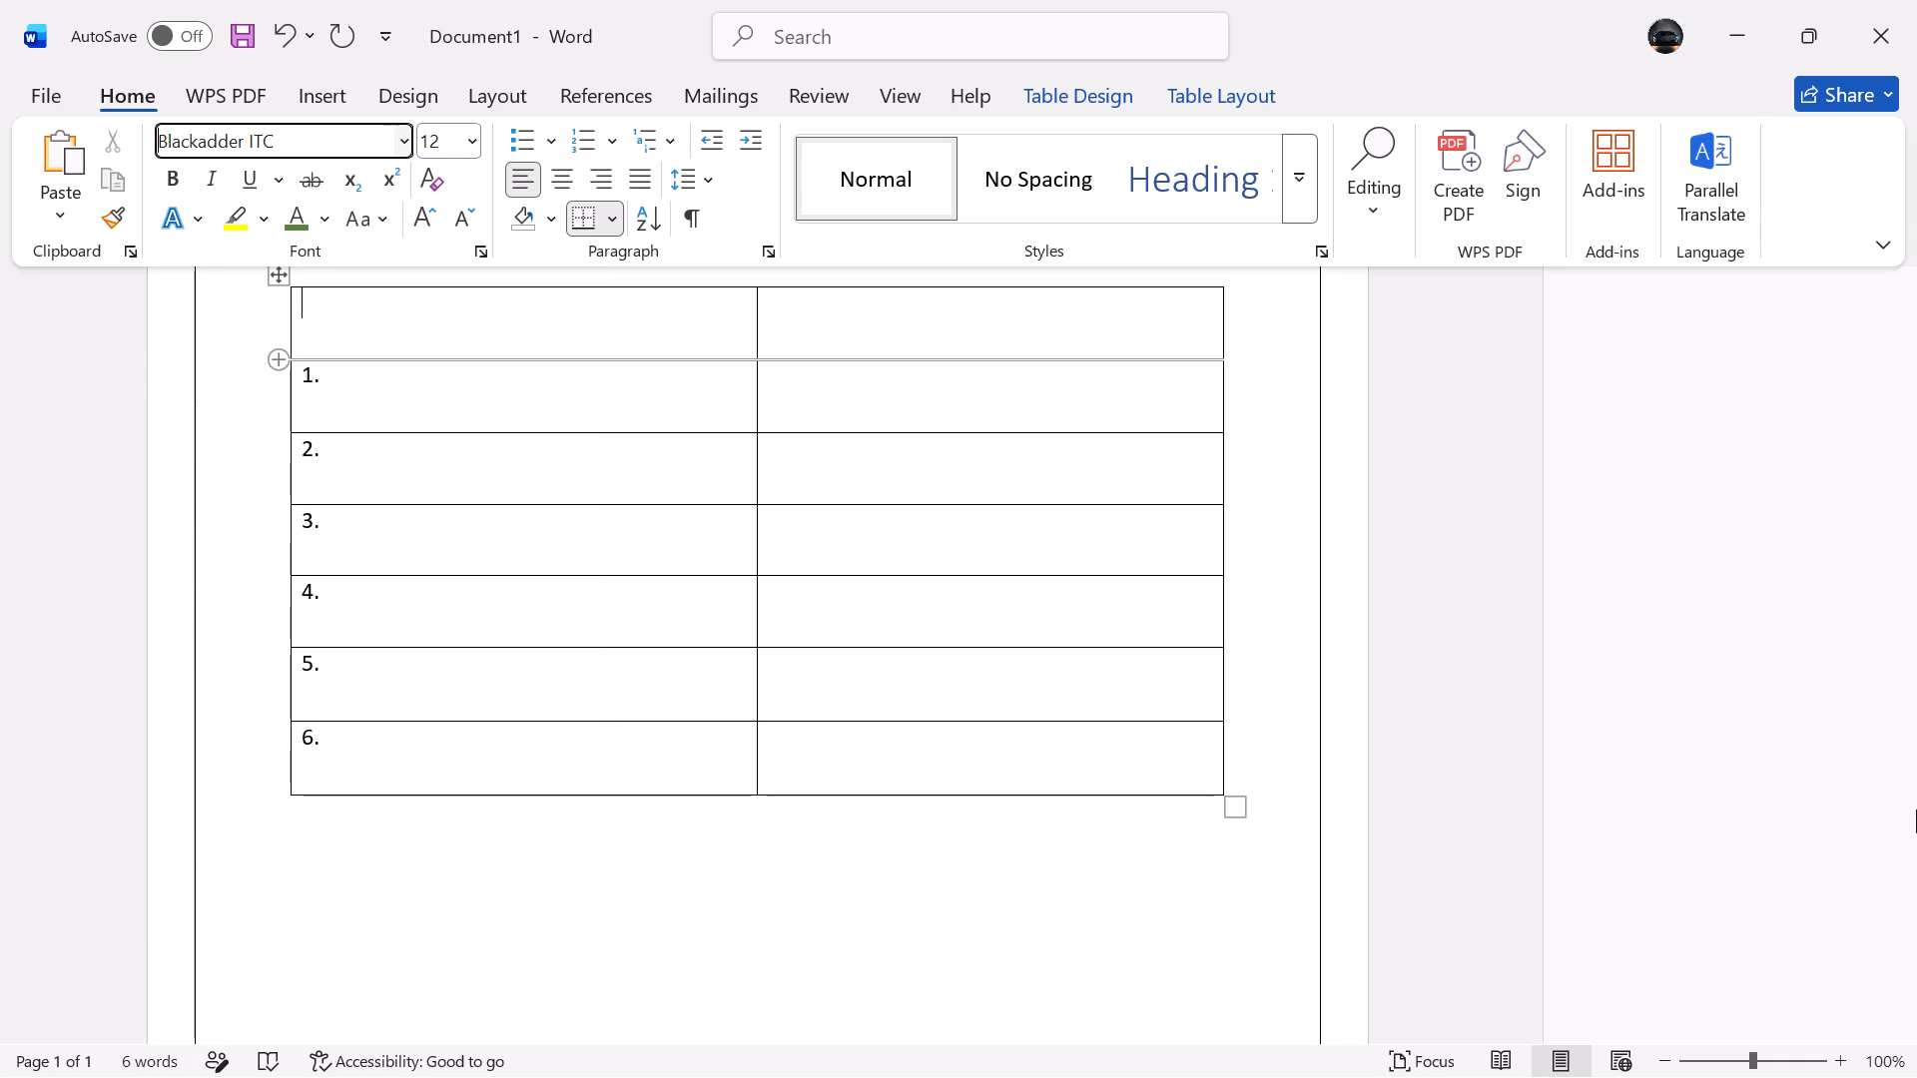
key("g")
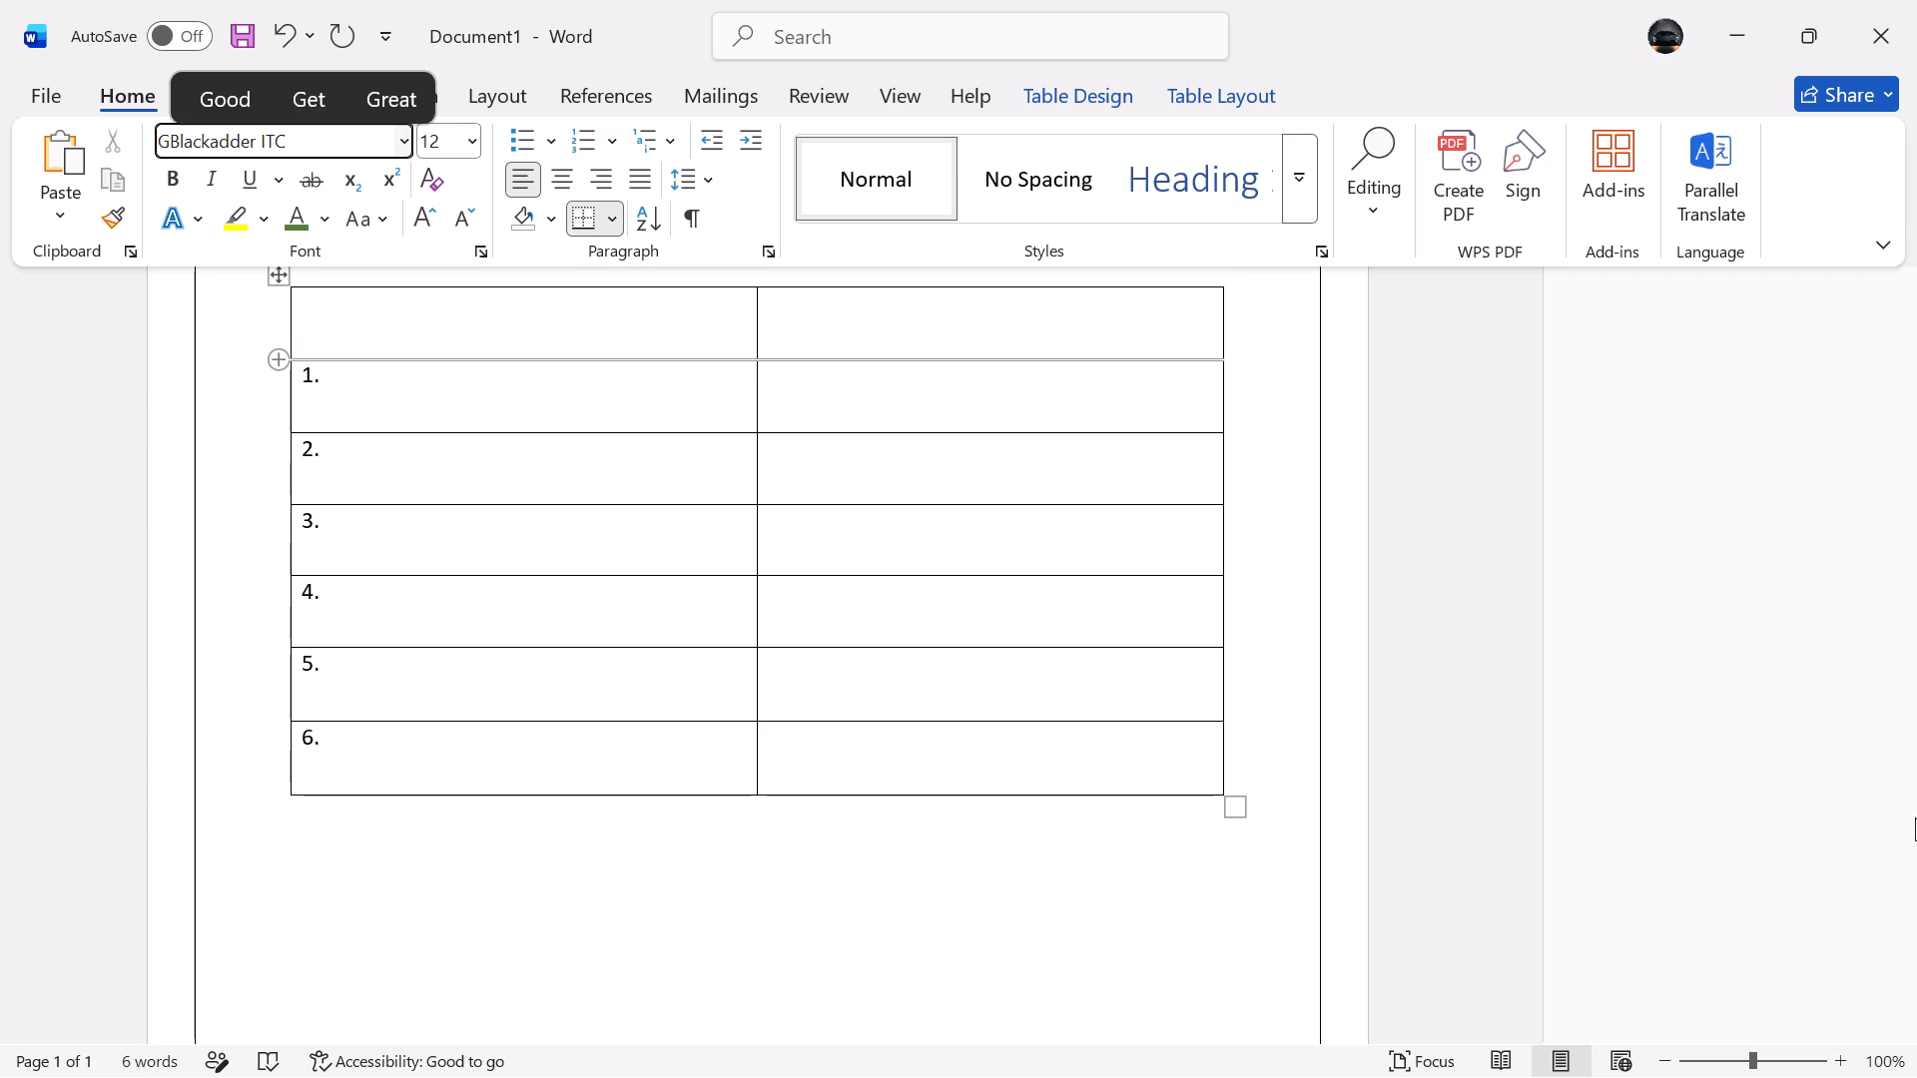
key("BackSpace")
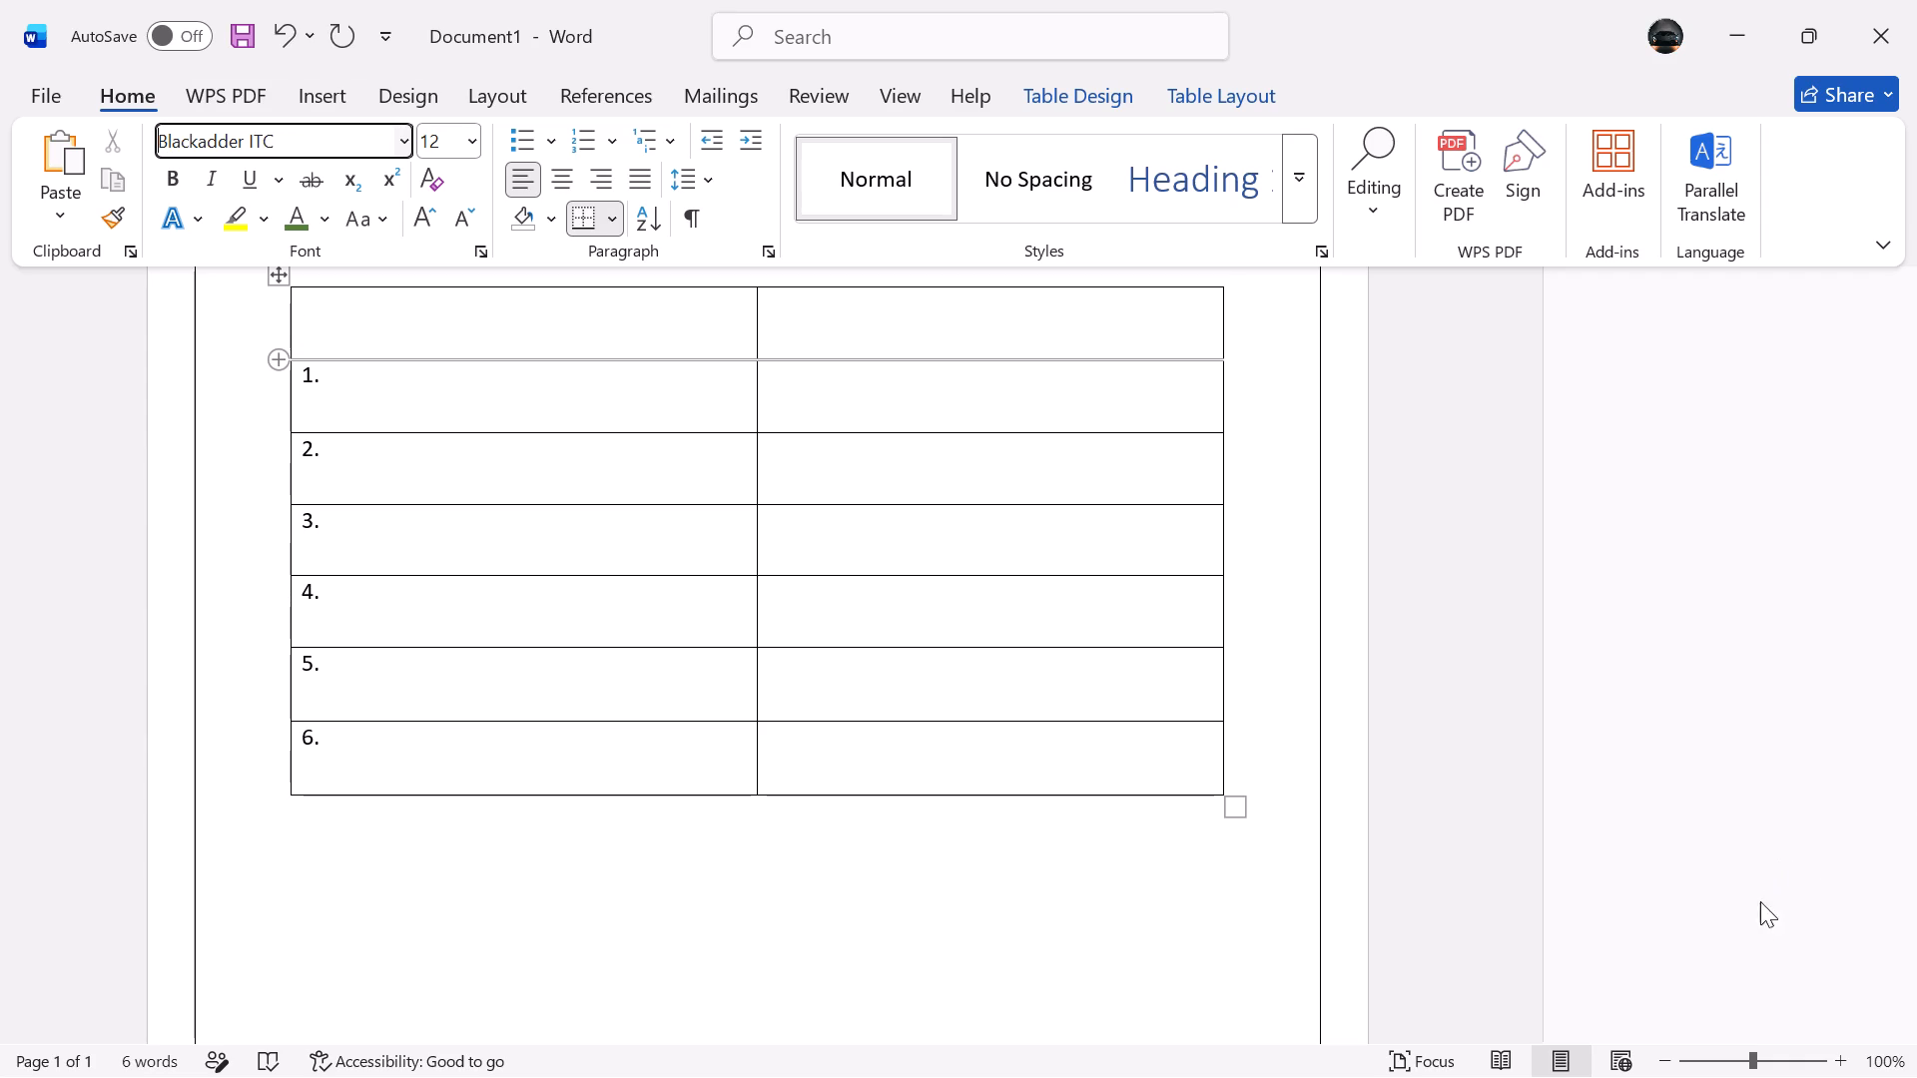
Enter the heading GROUP MEMBER in the first cell of the table's top row.
left_click(333, 339)
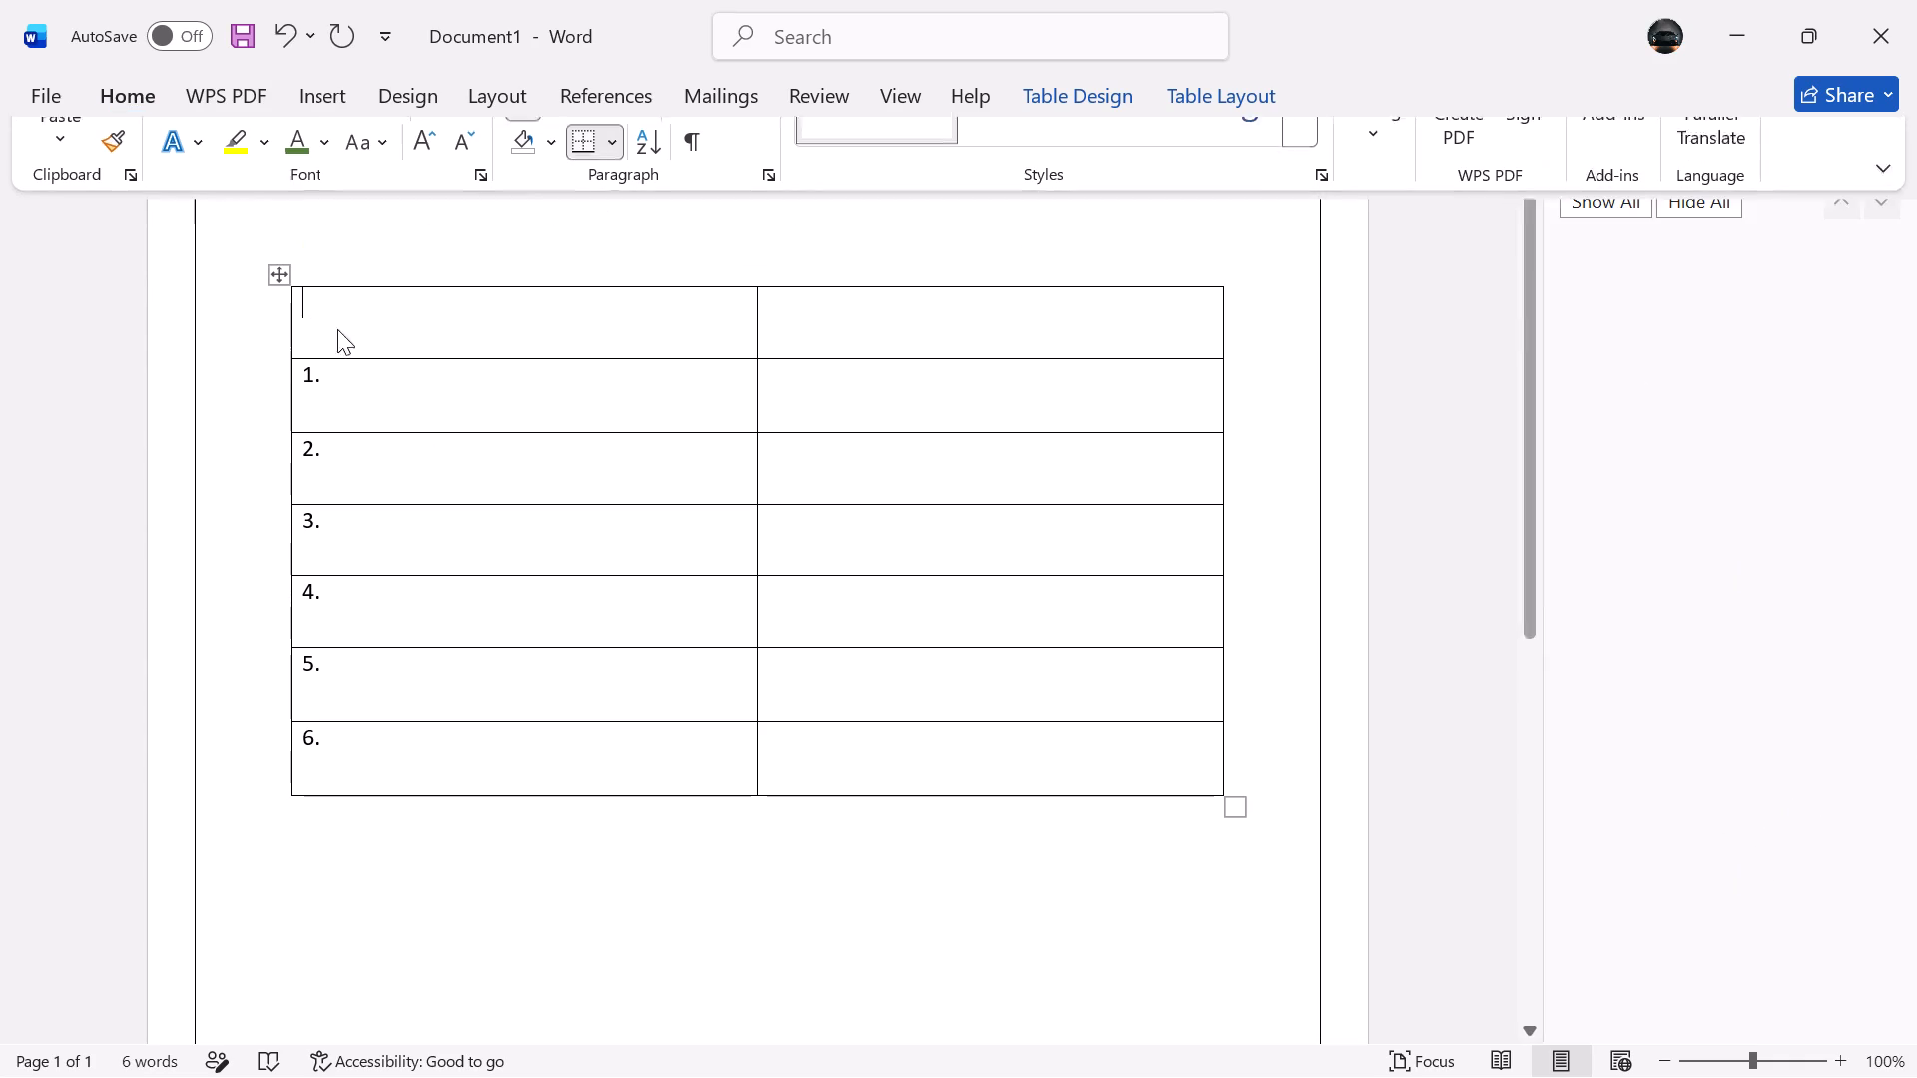
left_click(345, 317)
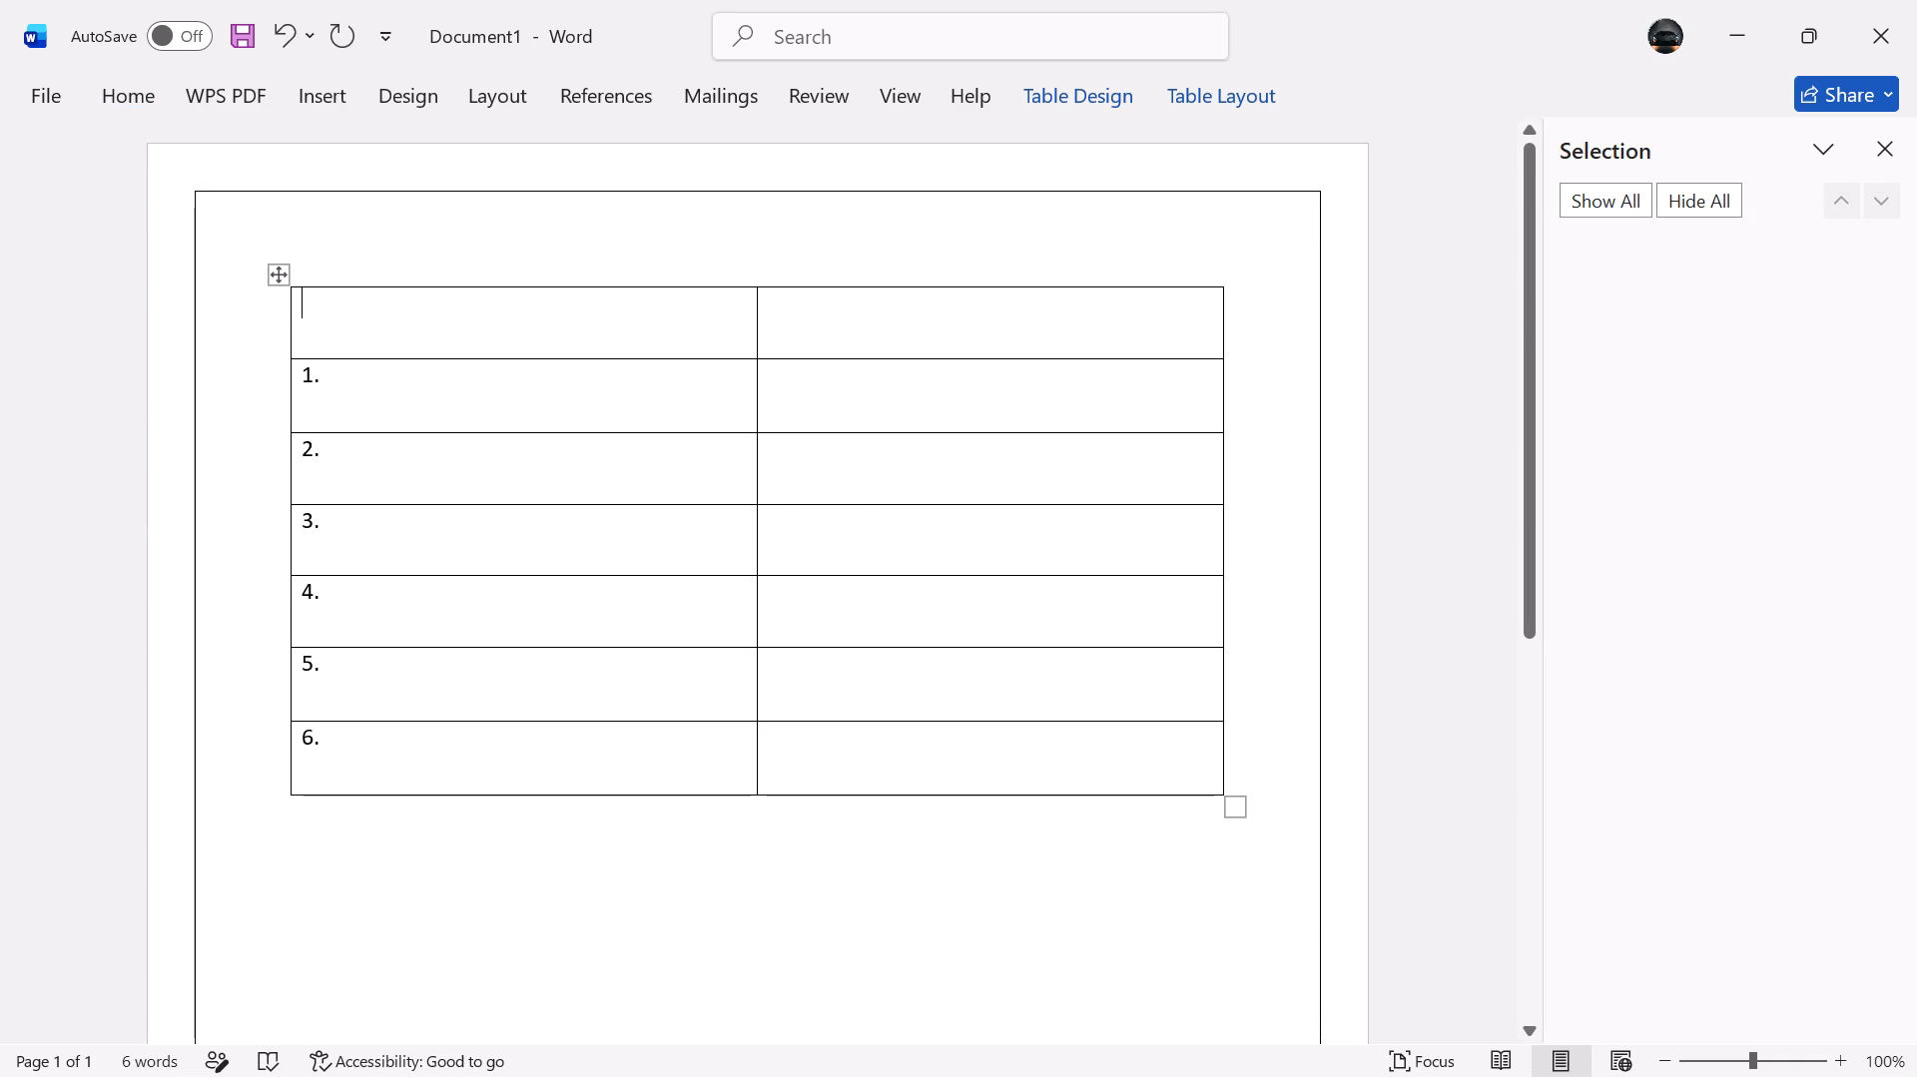
key("g")
type("ROU")
key("p")
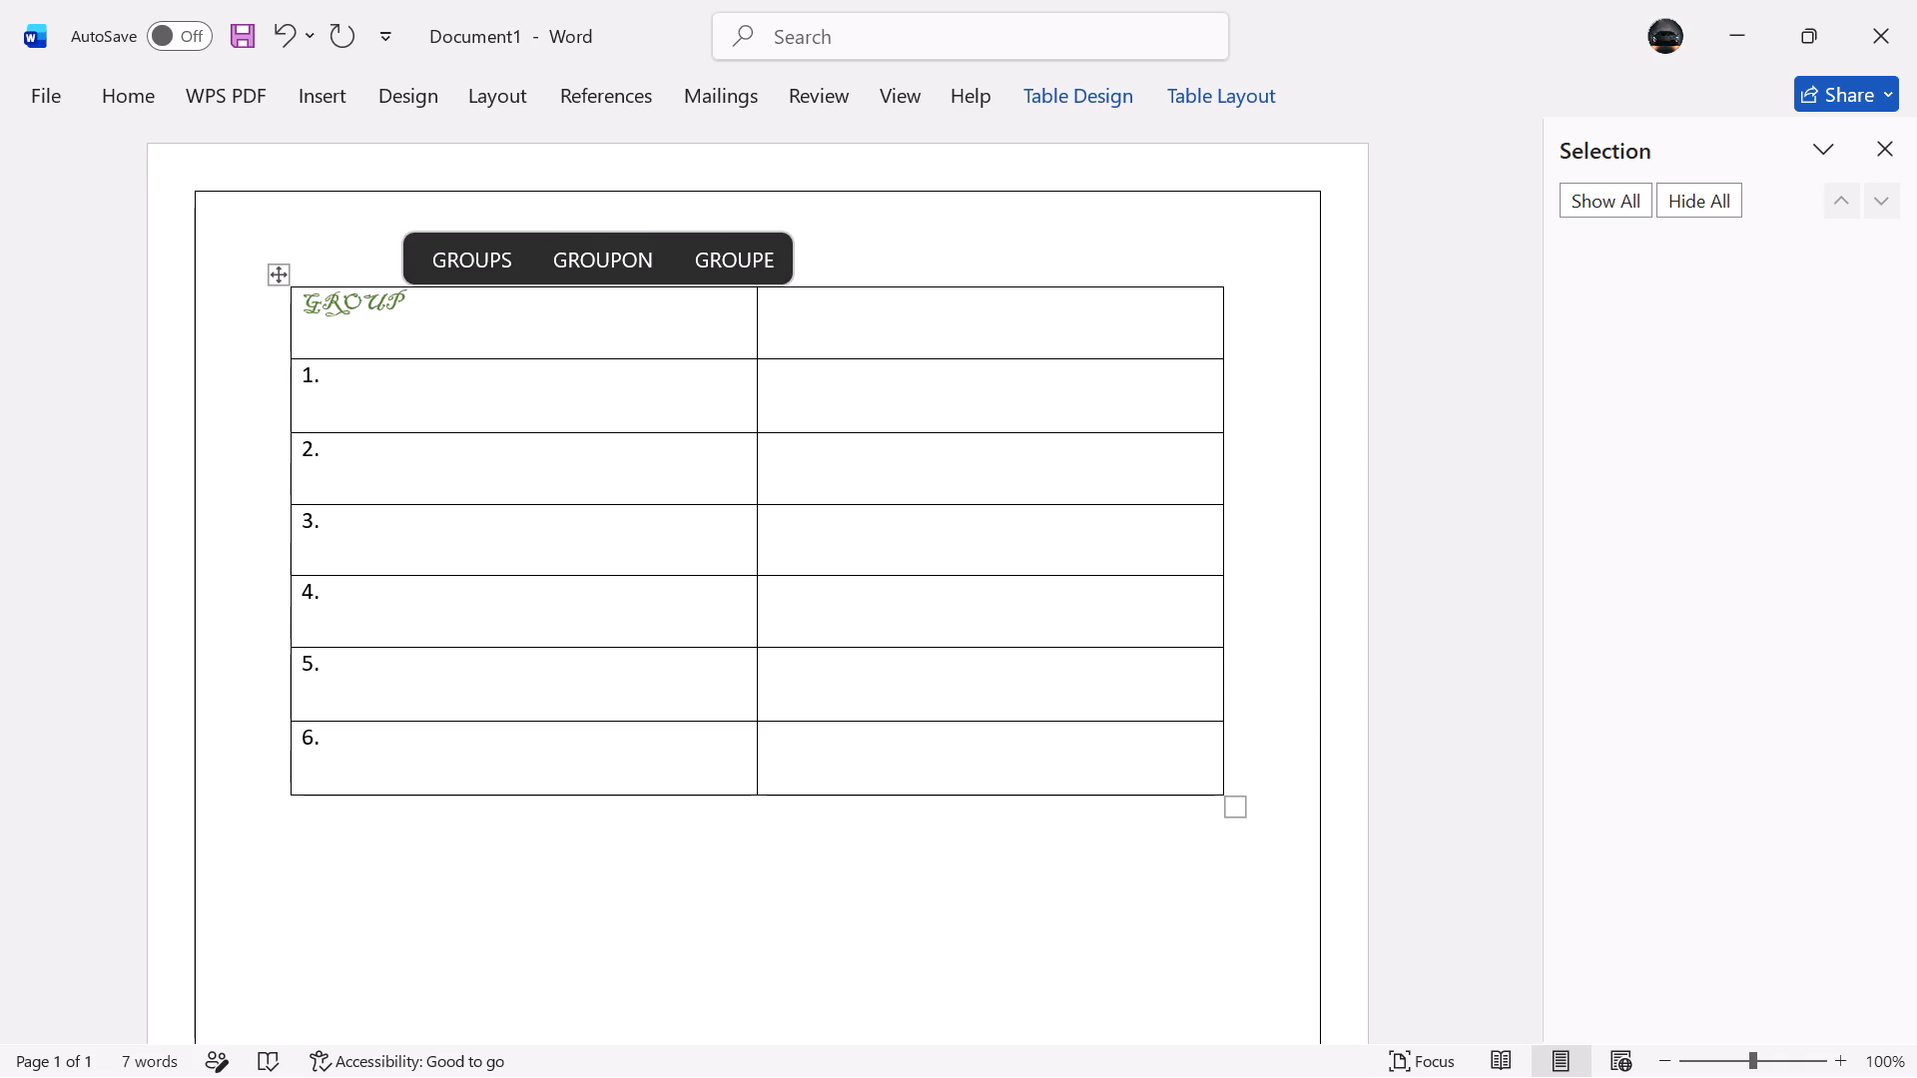
key("space")
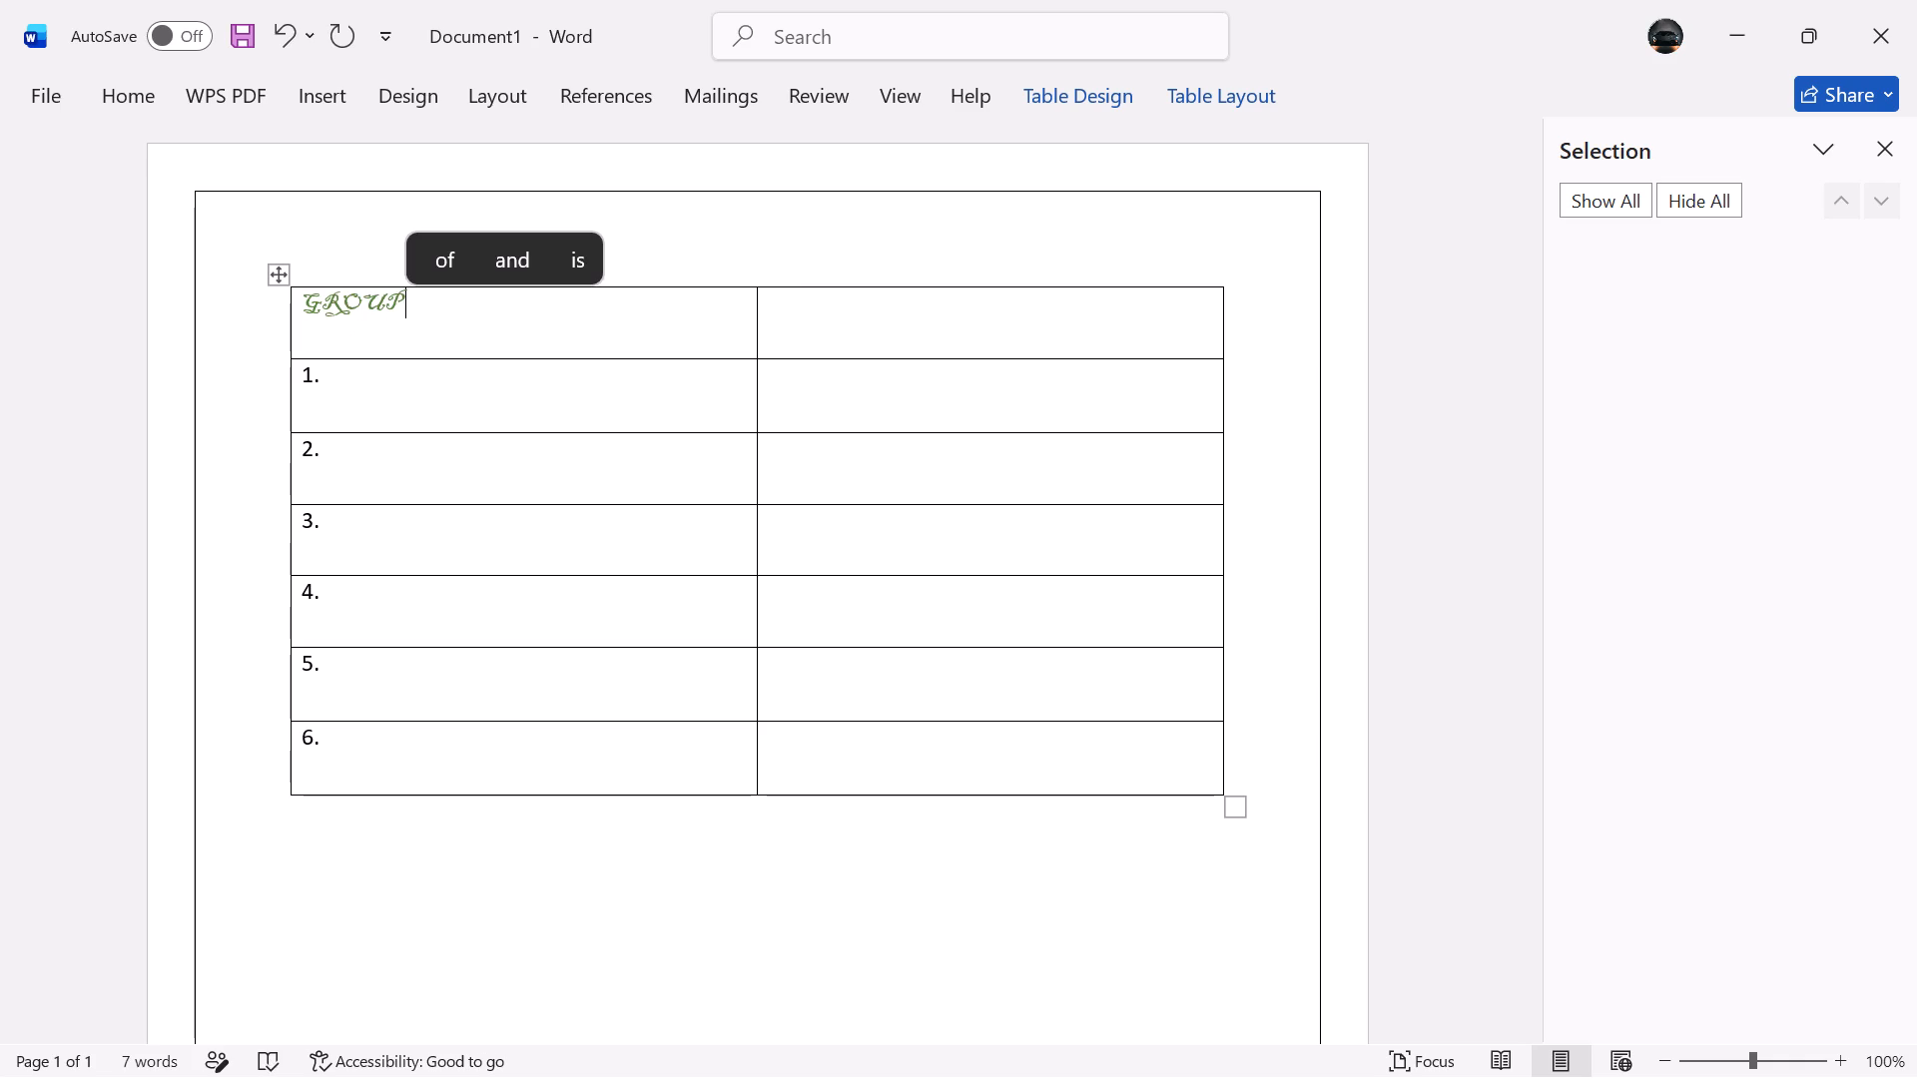
key("space")
type("MEMBER")
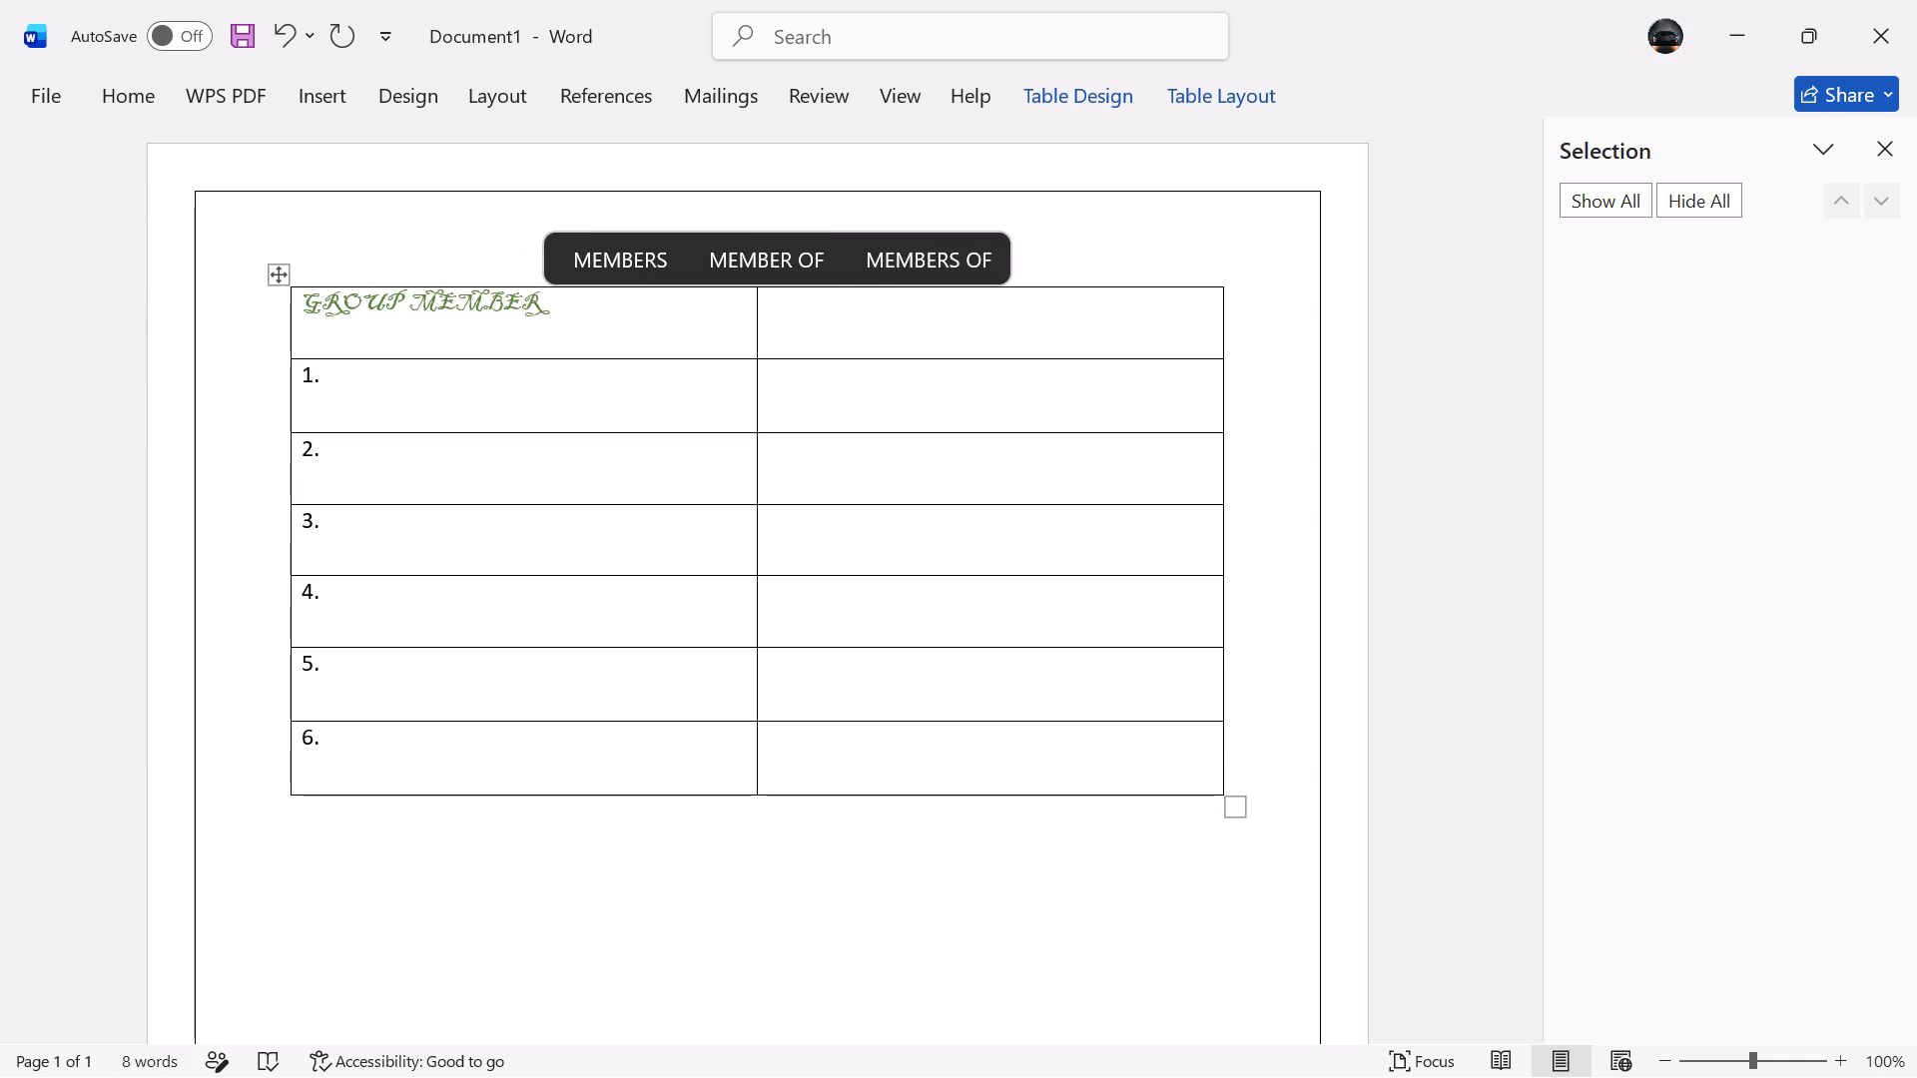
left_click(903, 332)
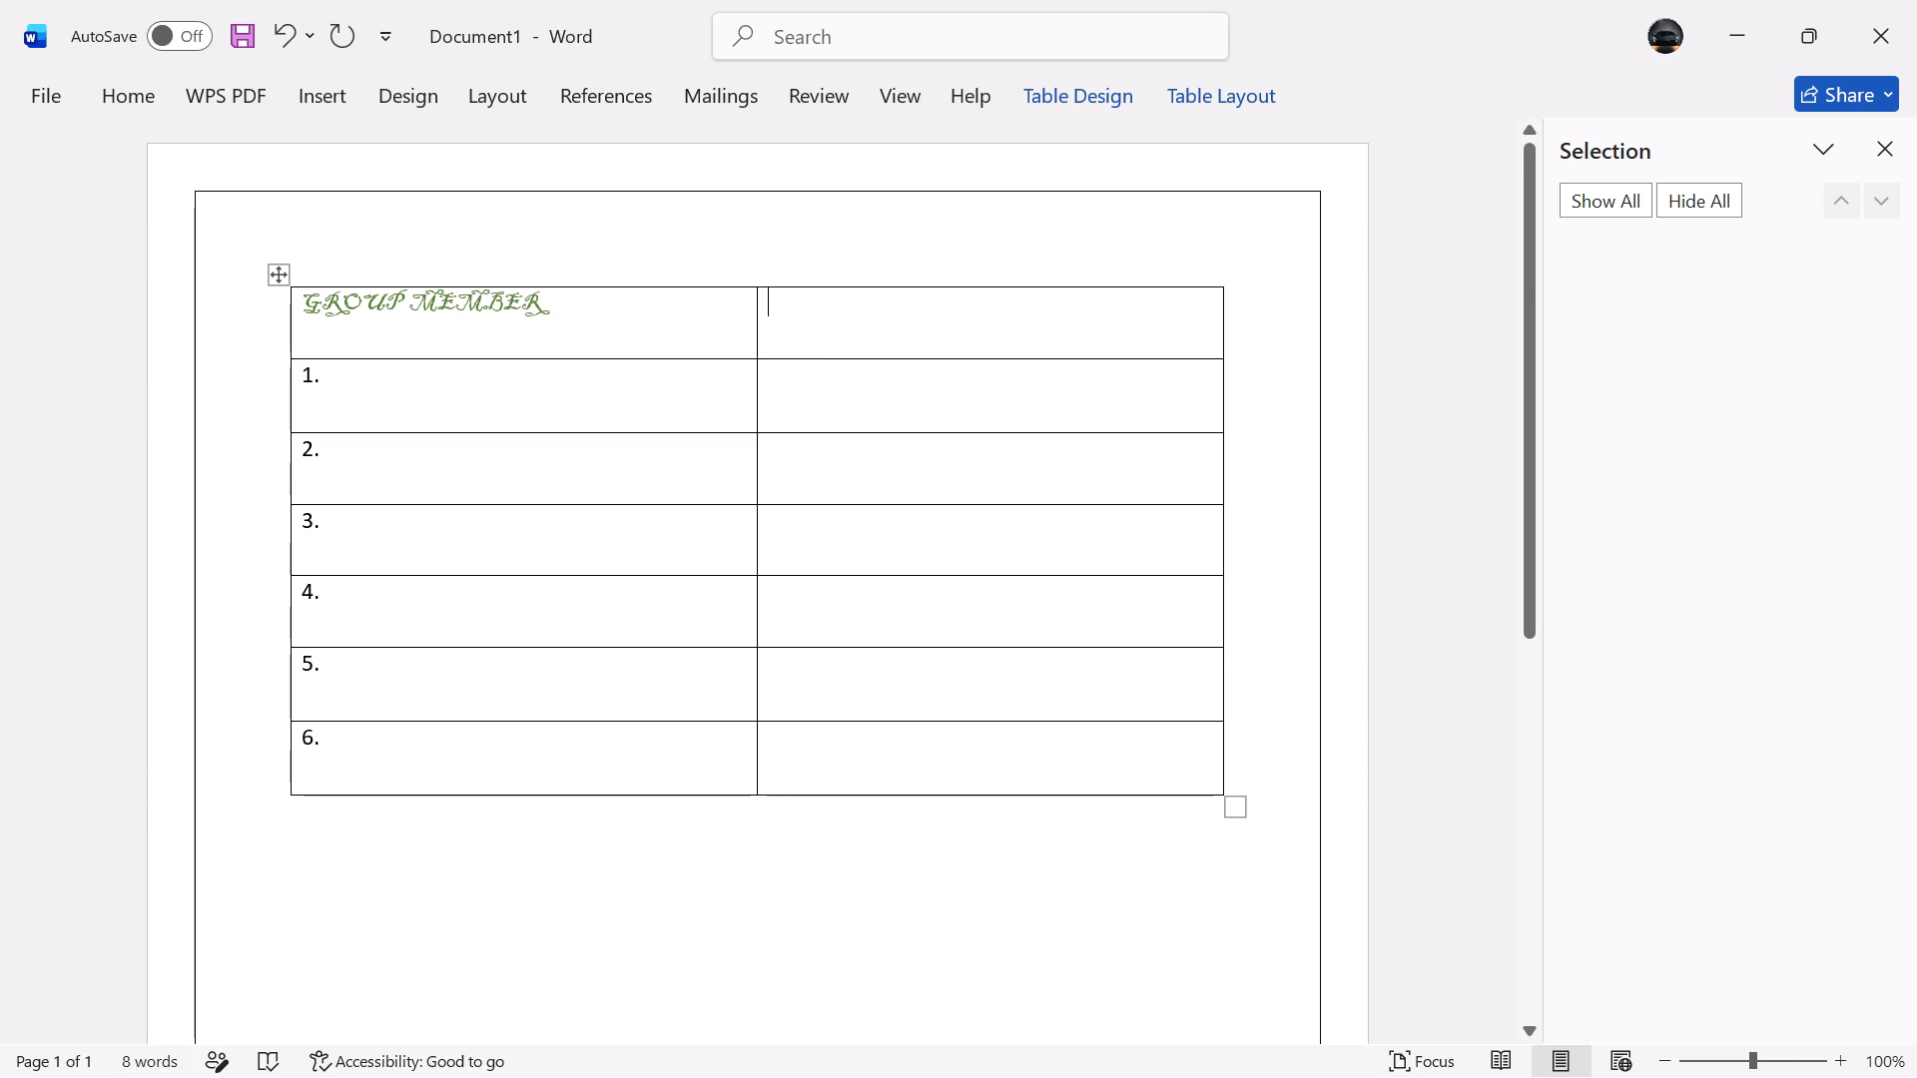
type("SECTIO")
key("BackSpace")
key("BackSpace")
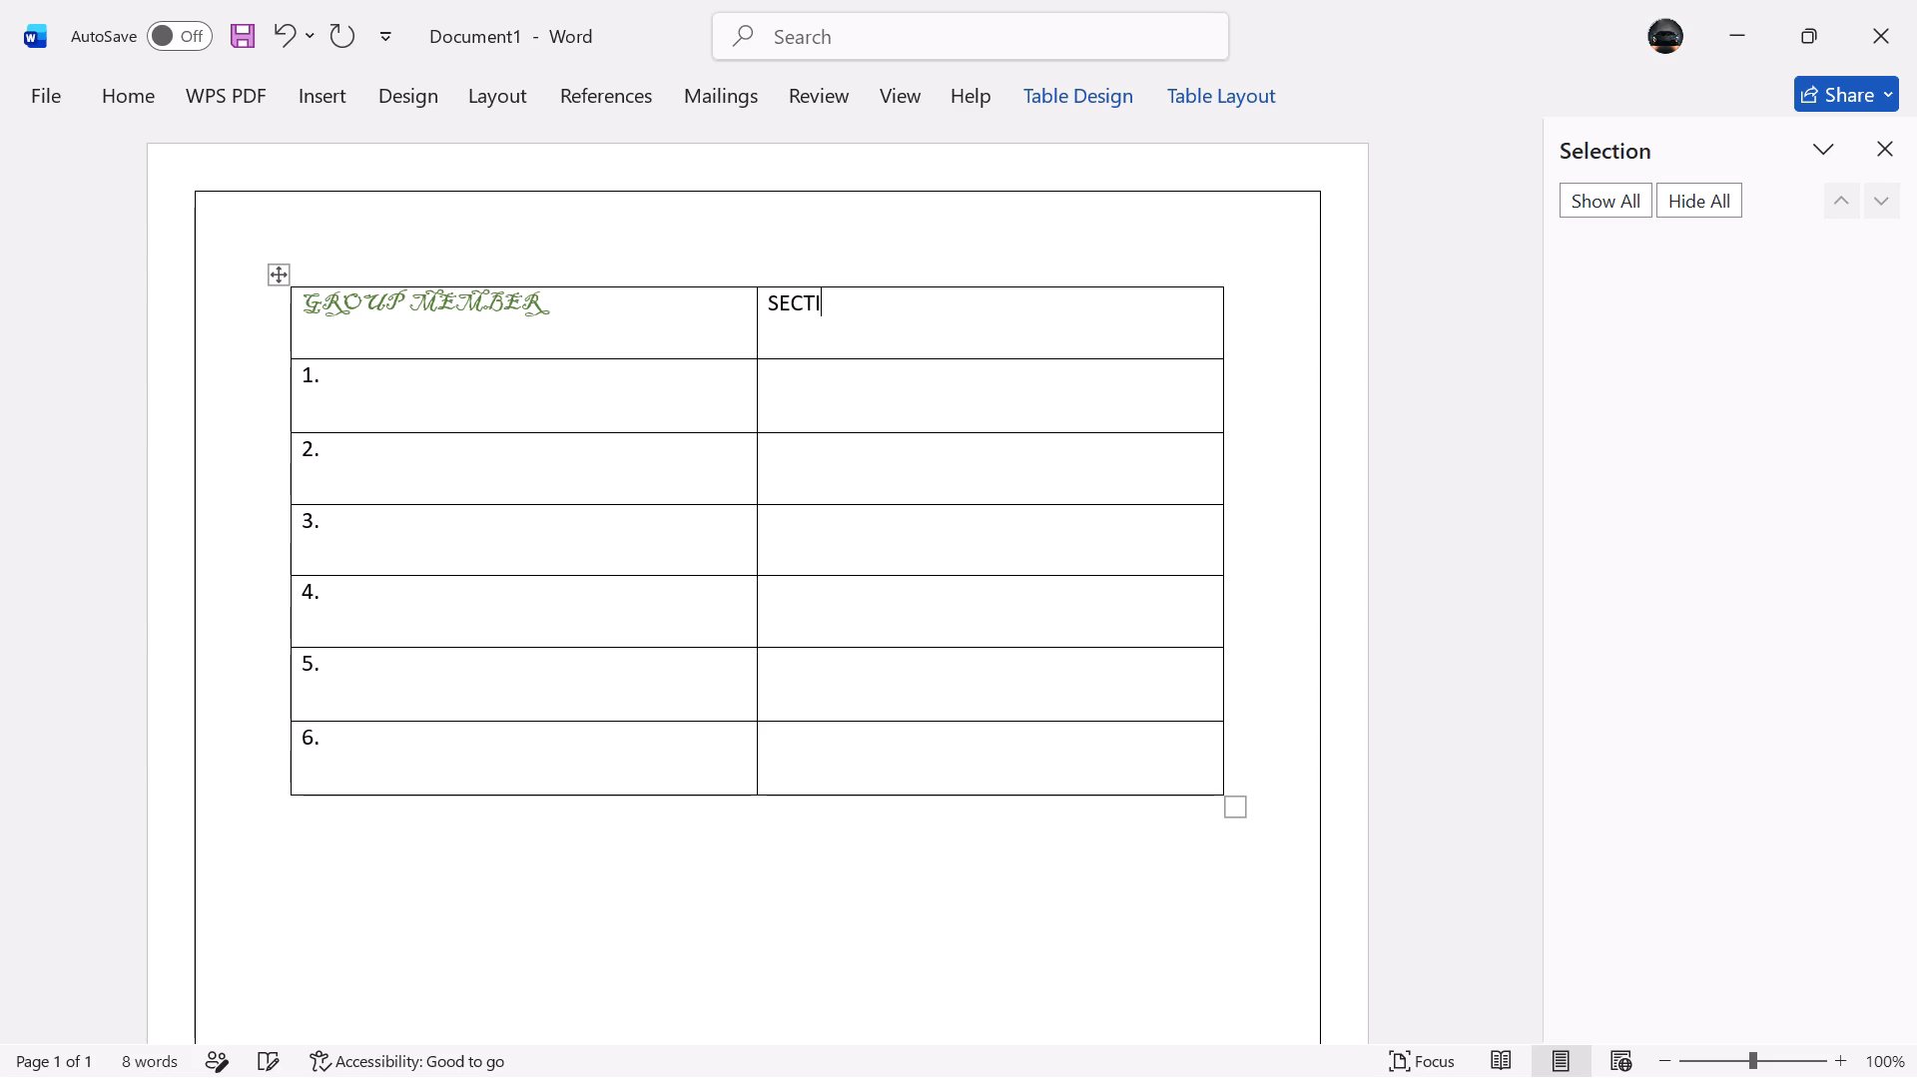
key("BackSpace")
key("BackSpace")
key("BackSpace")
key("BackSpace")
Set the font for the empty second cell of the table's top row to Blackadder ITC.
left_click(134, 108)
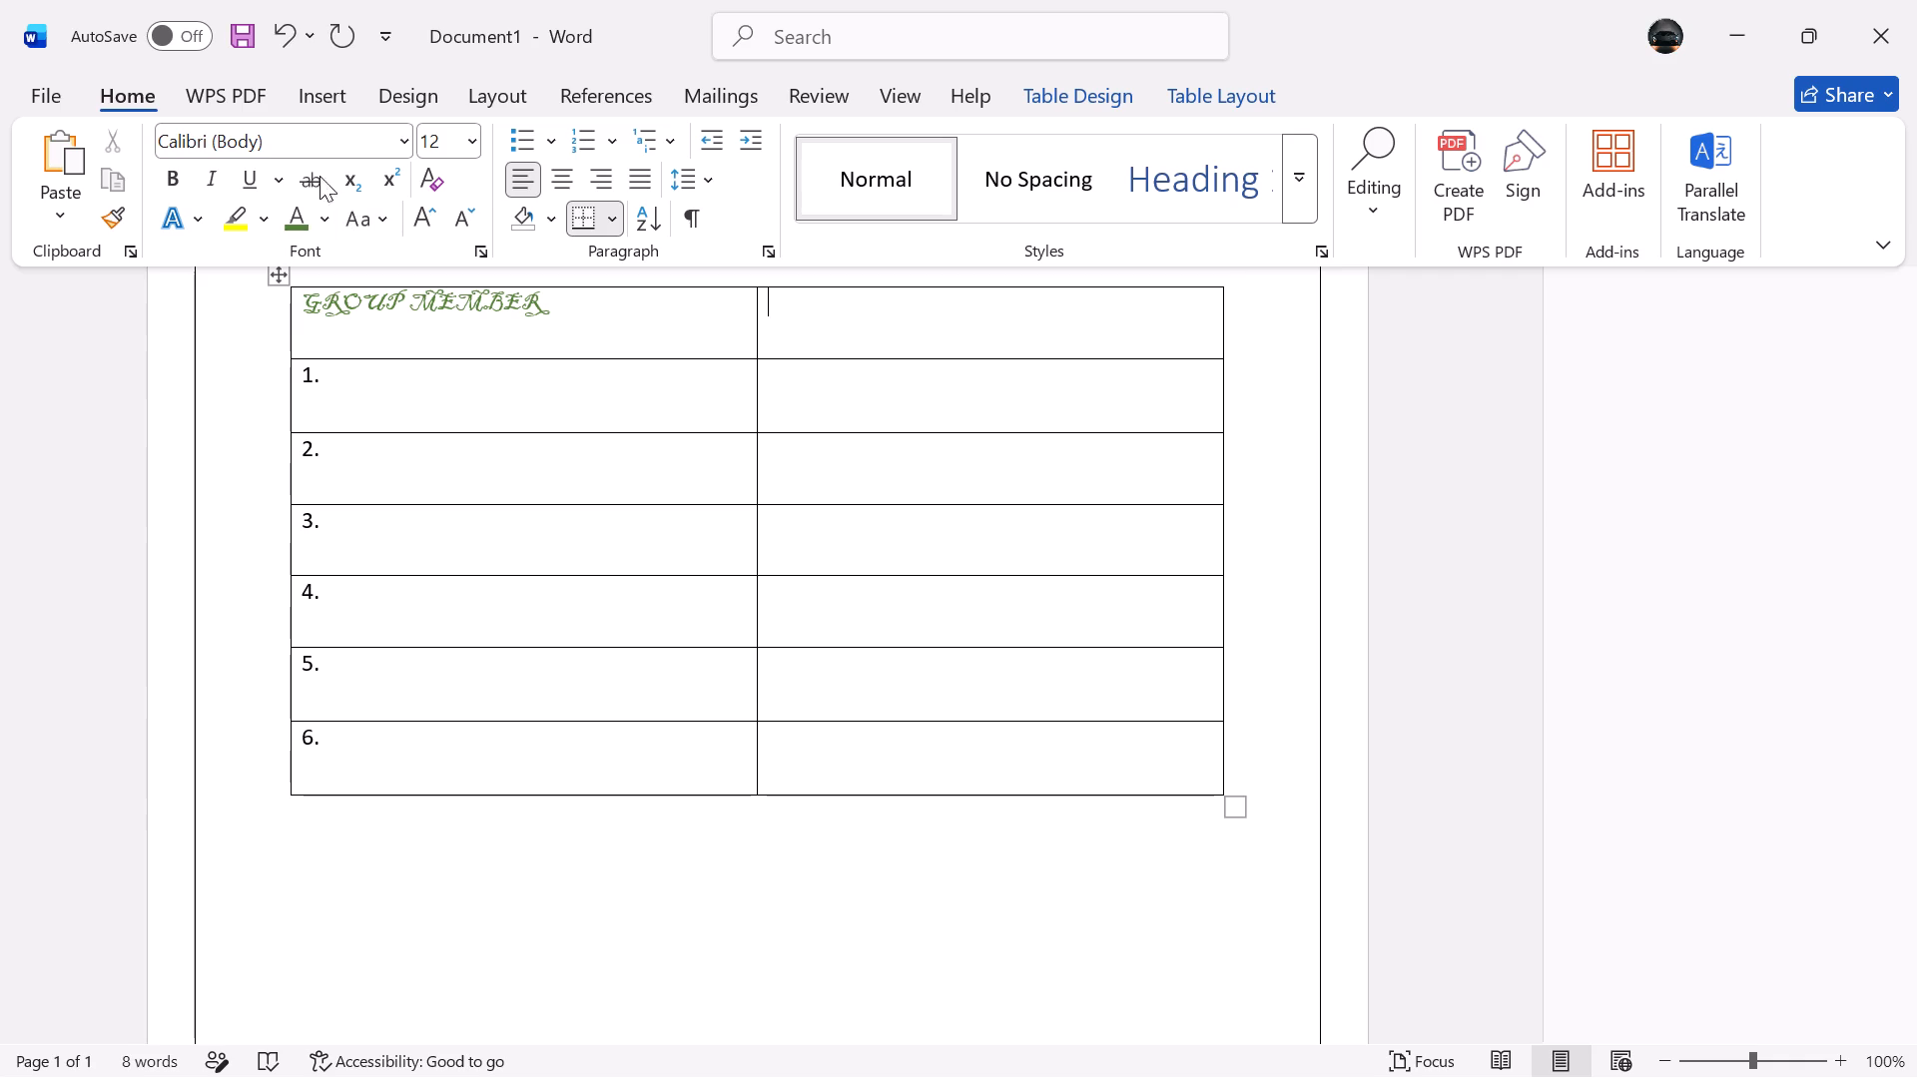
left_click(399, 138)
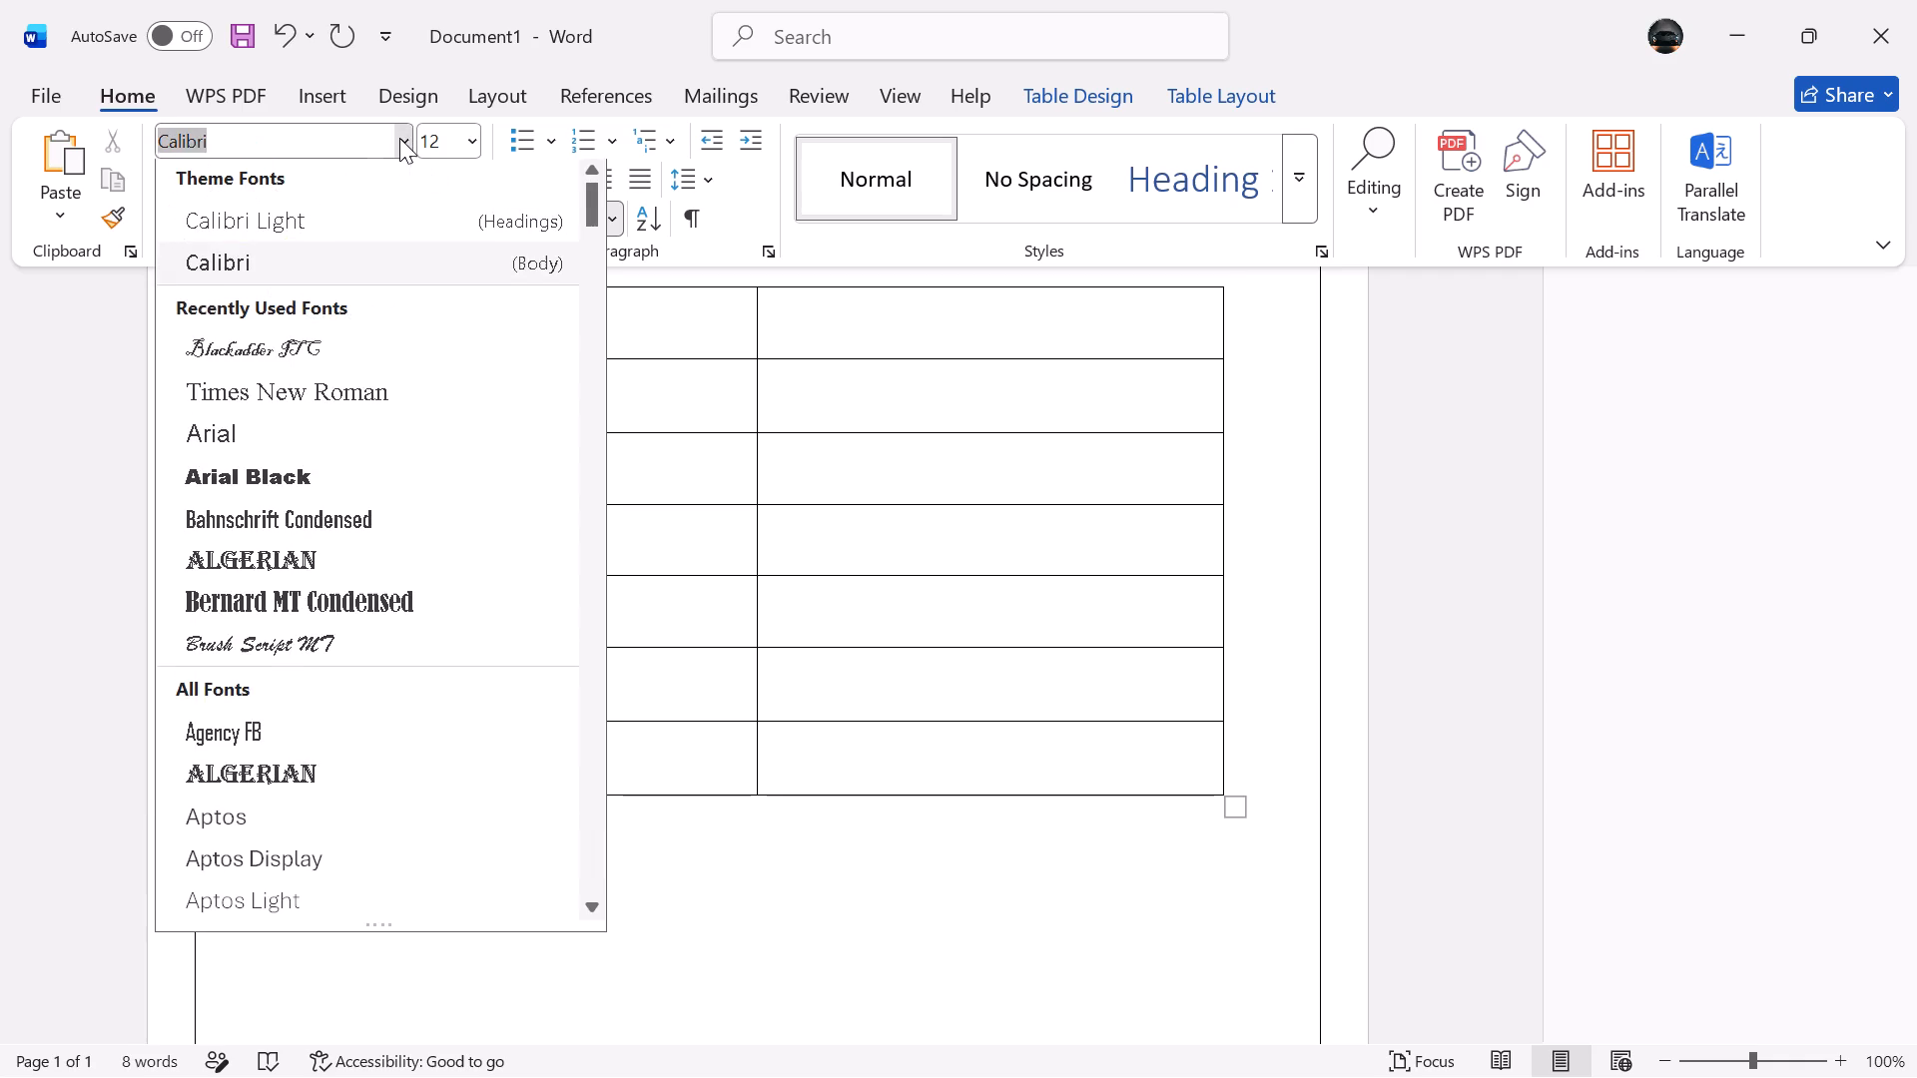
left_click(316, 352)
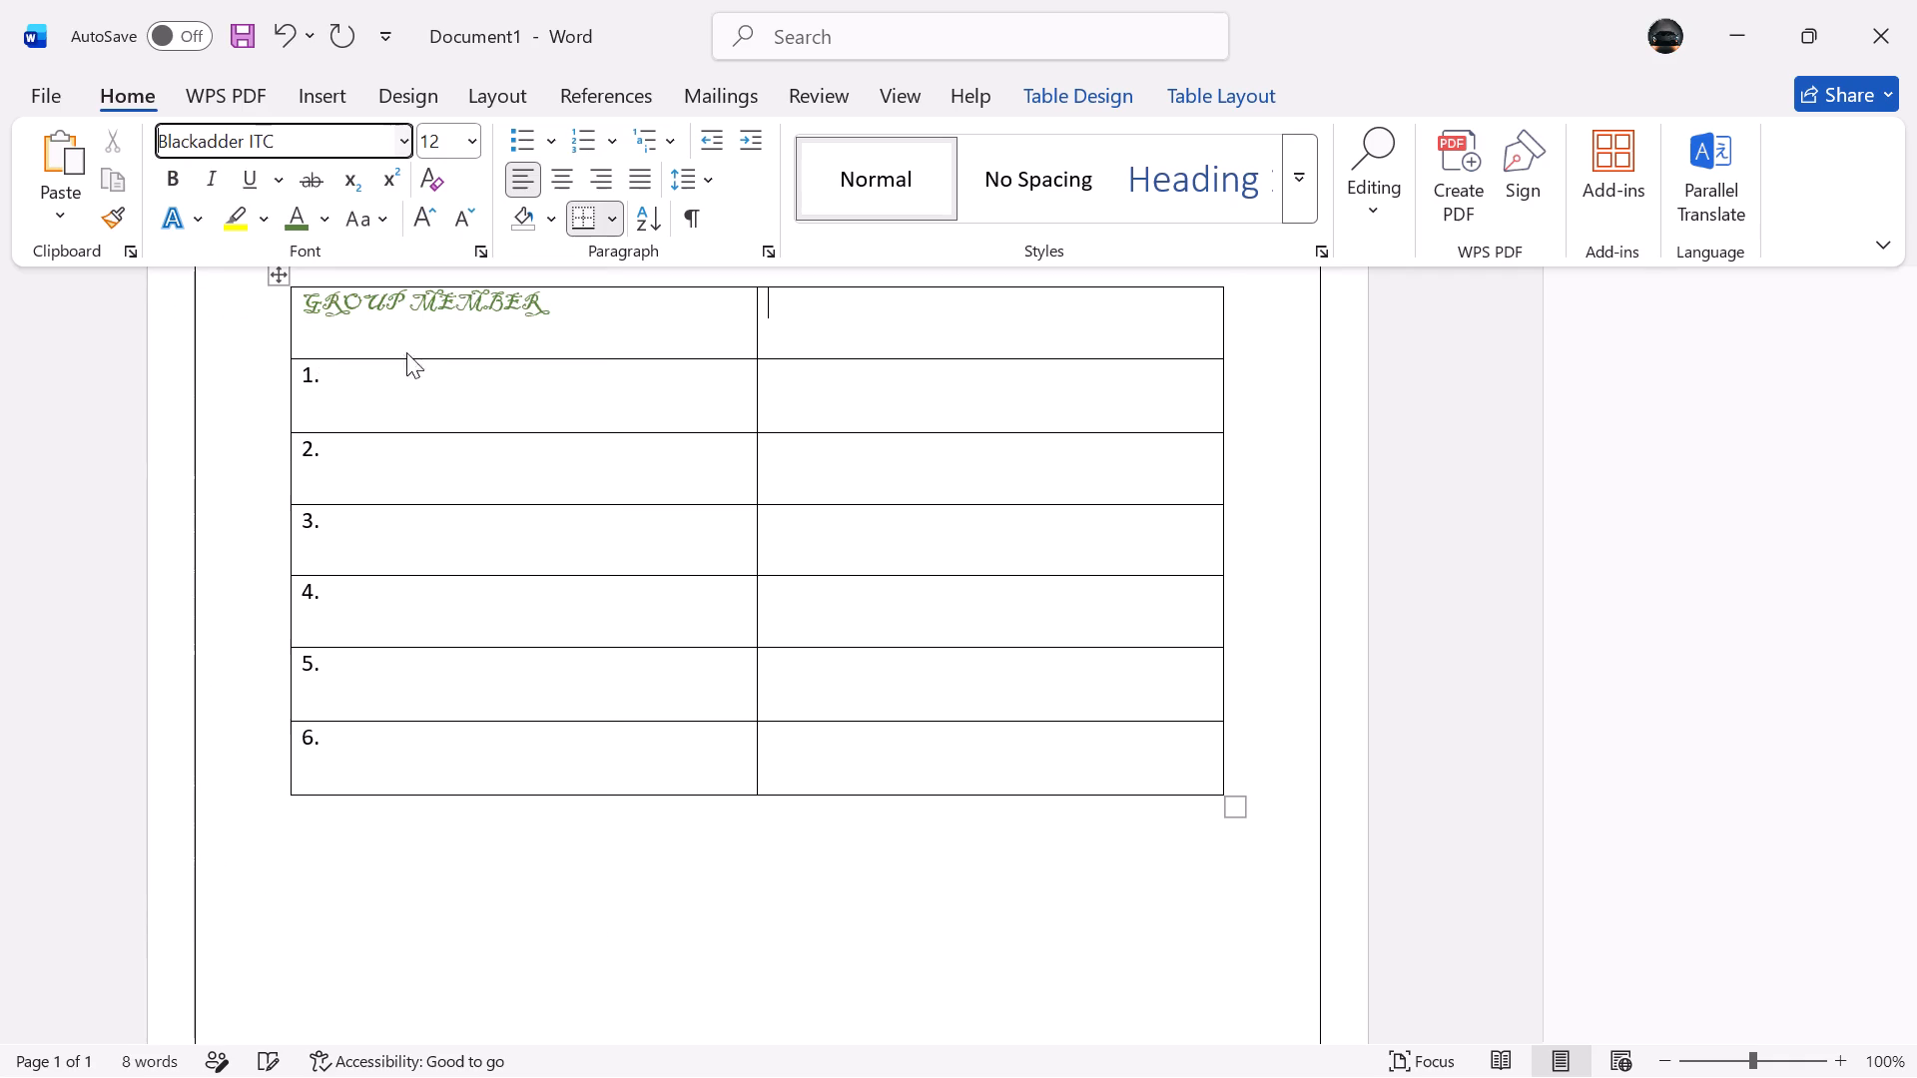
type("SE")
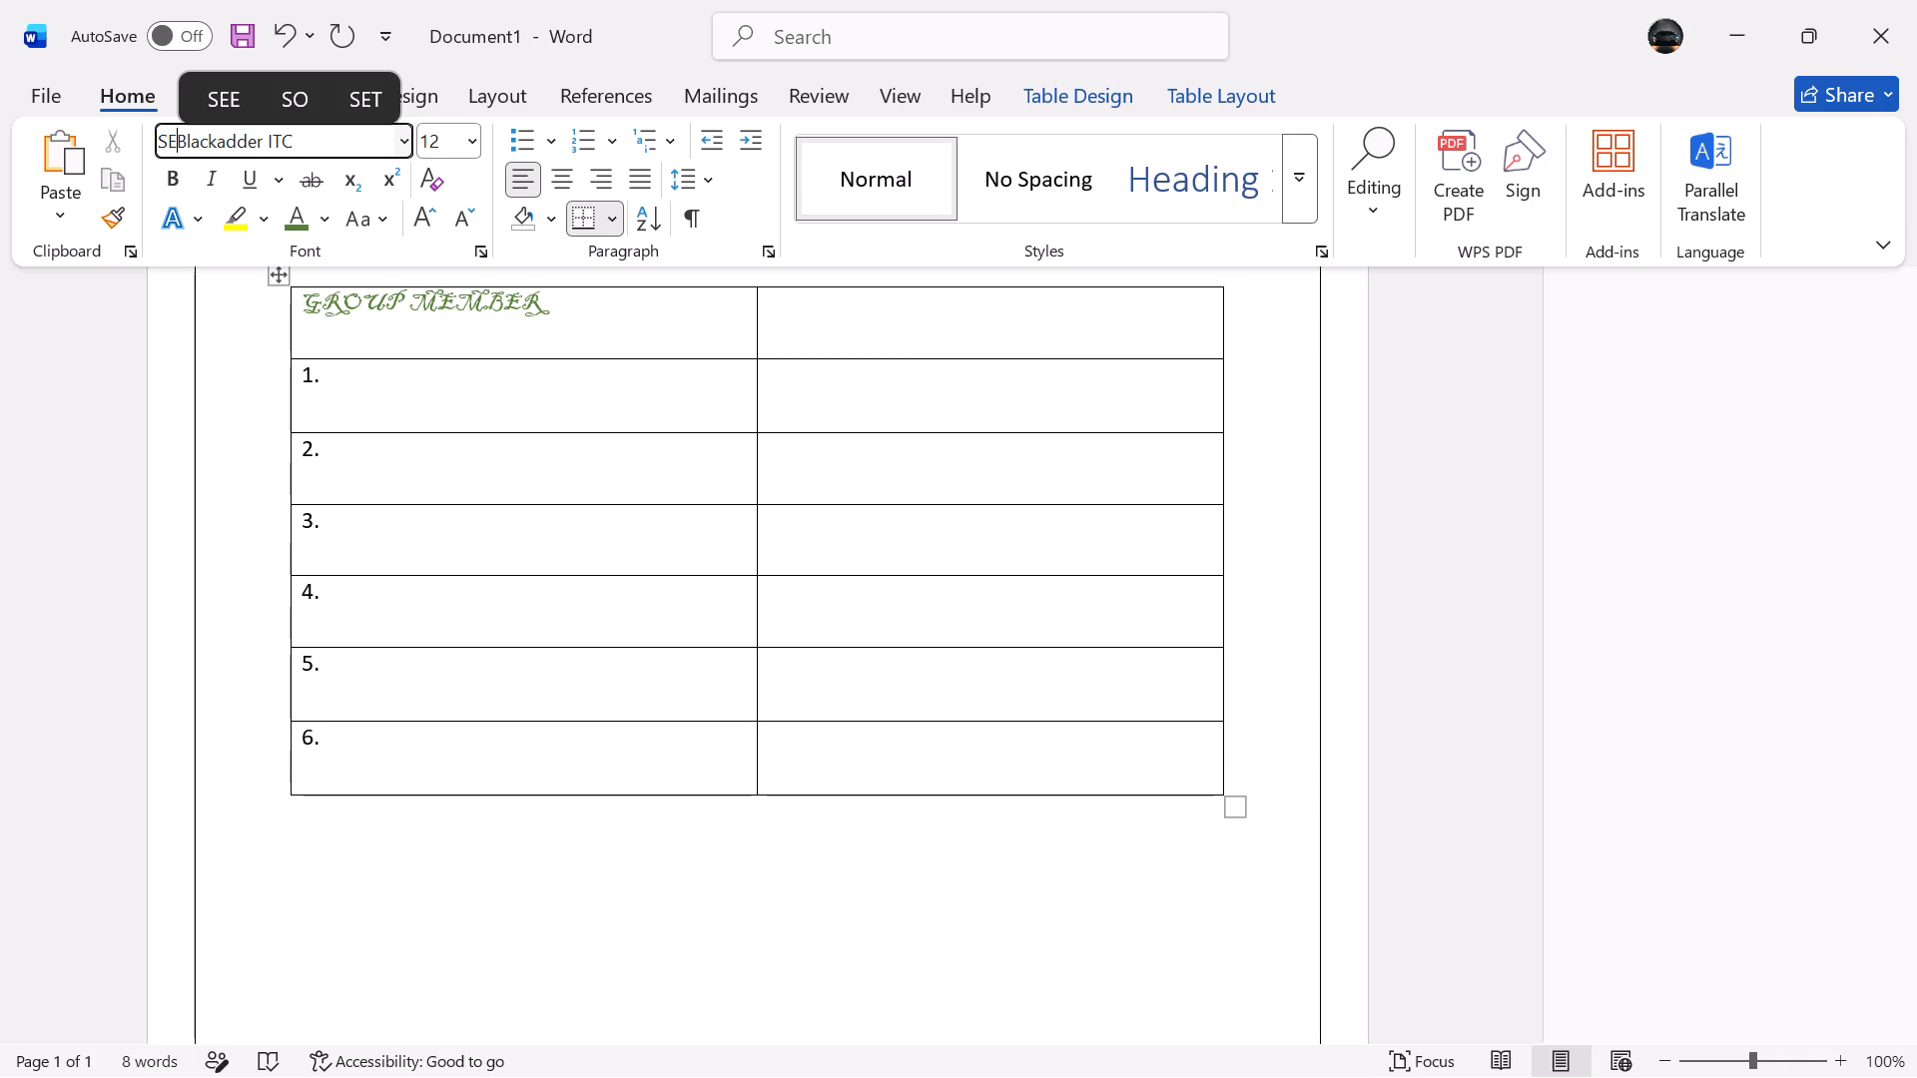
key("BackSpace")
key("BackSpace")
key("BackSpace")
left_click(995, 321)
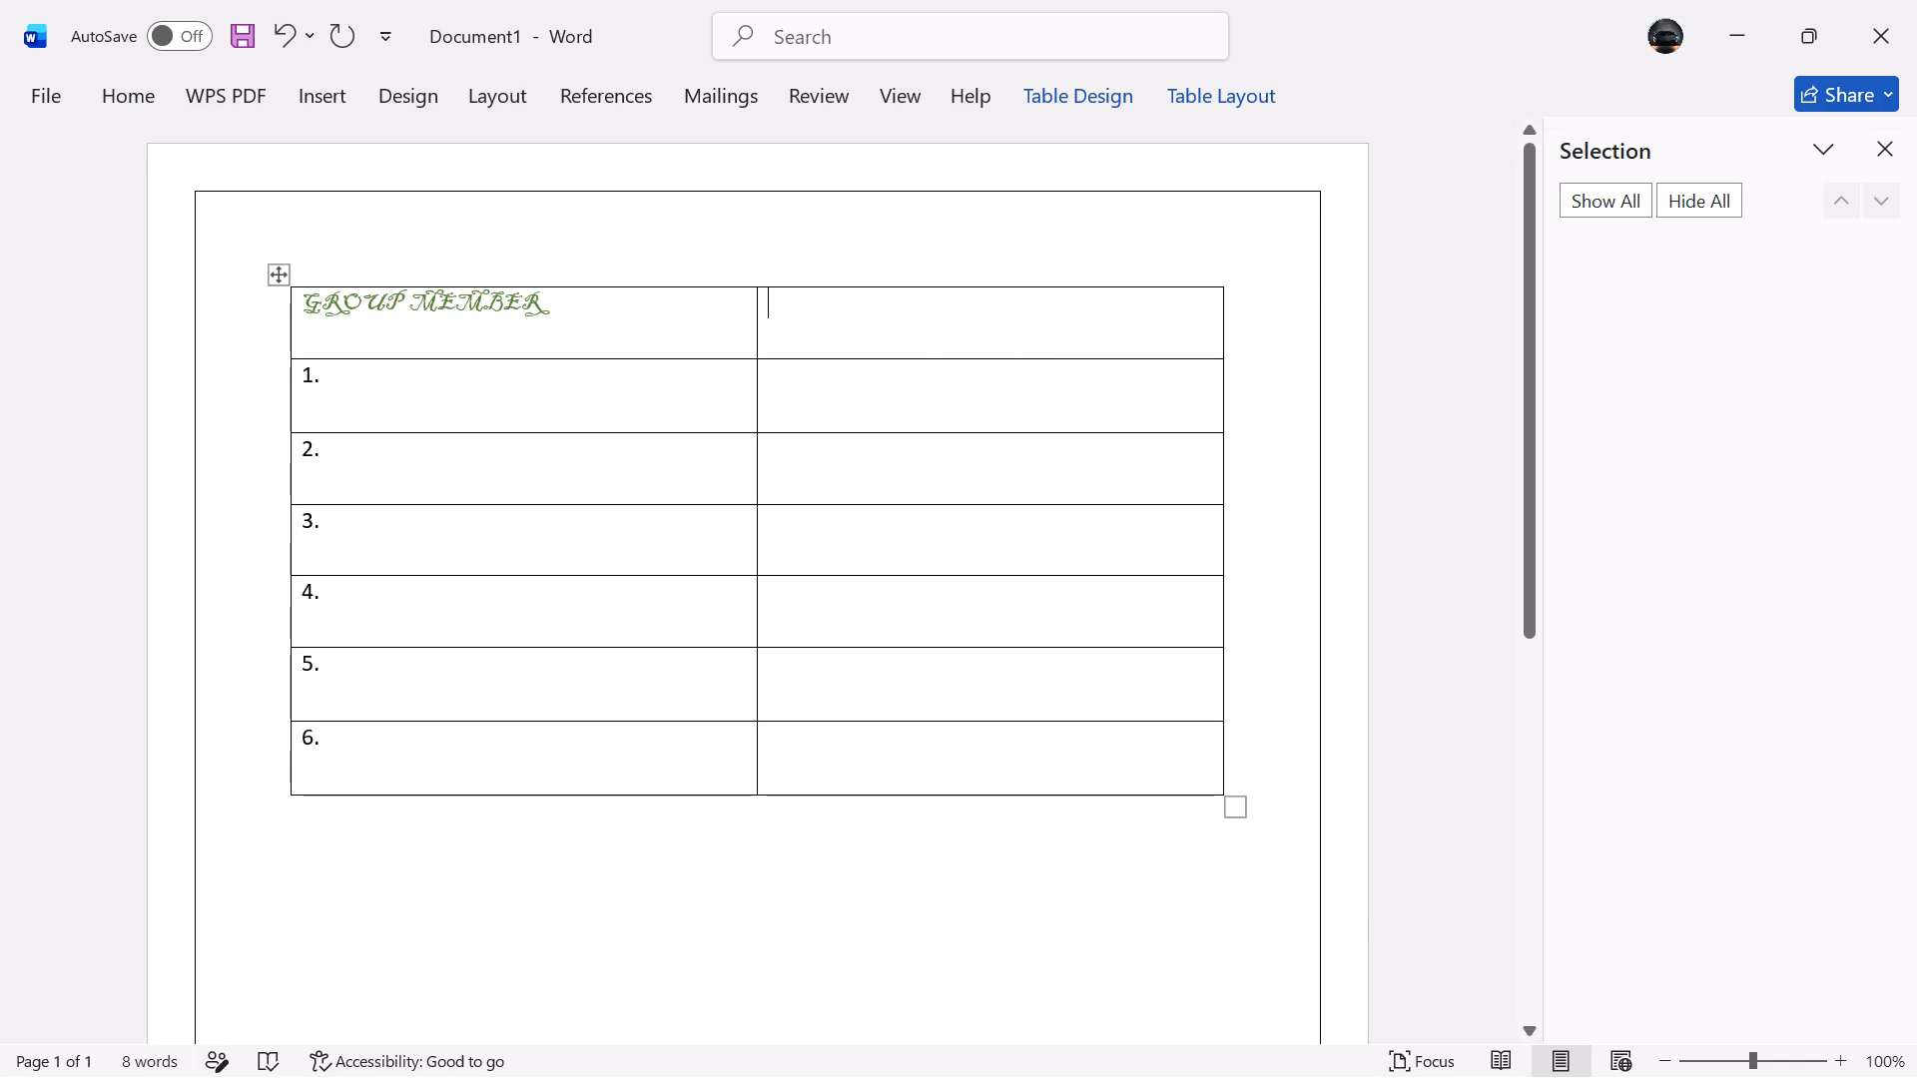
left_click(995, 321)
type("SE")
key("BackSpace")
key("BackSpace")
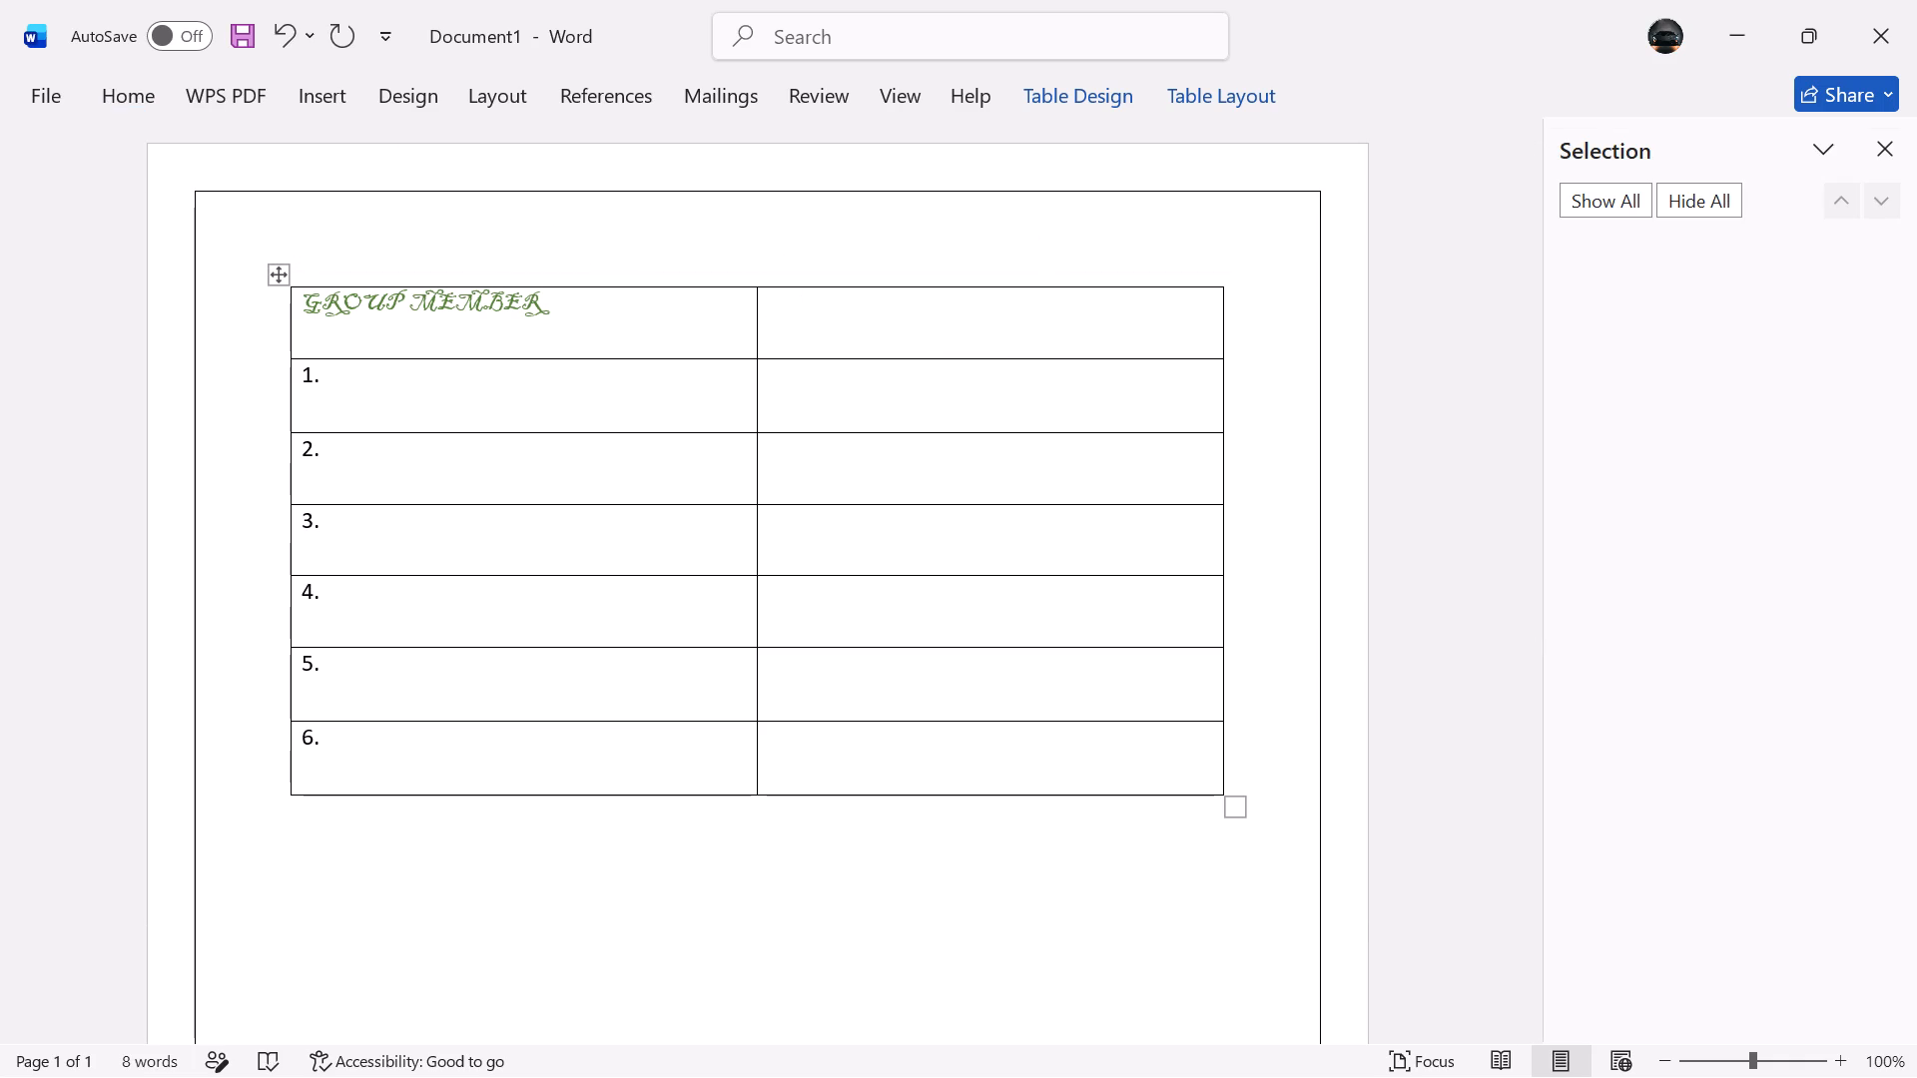
Apply the same green font colour as the GROUP MEMBER heading to the empty second cell of the top row.
left_click(103, 105)
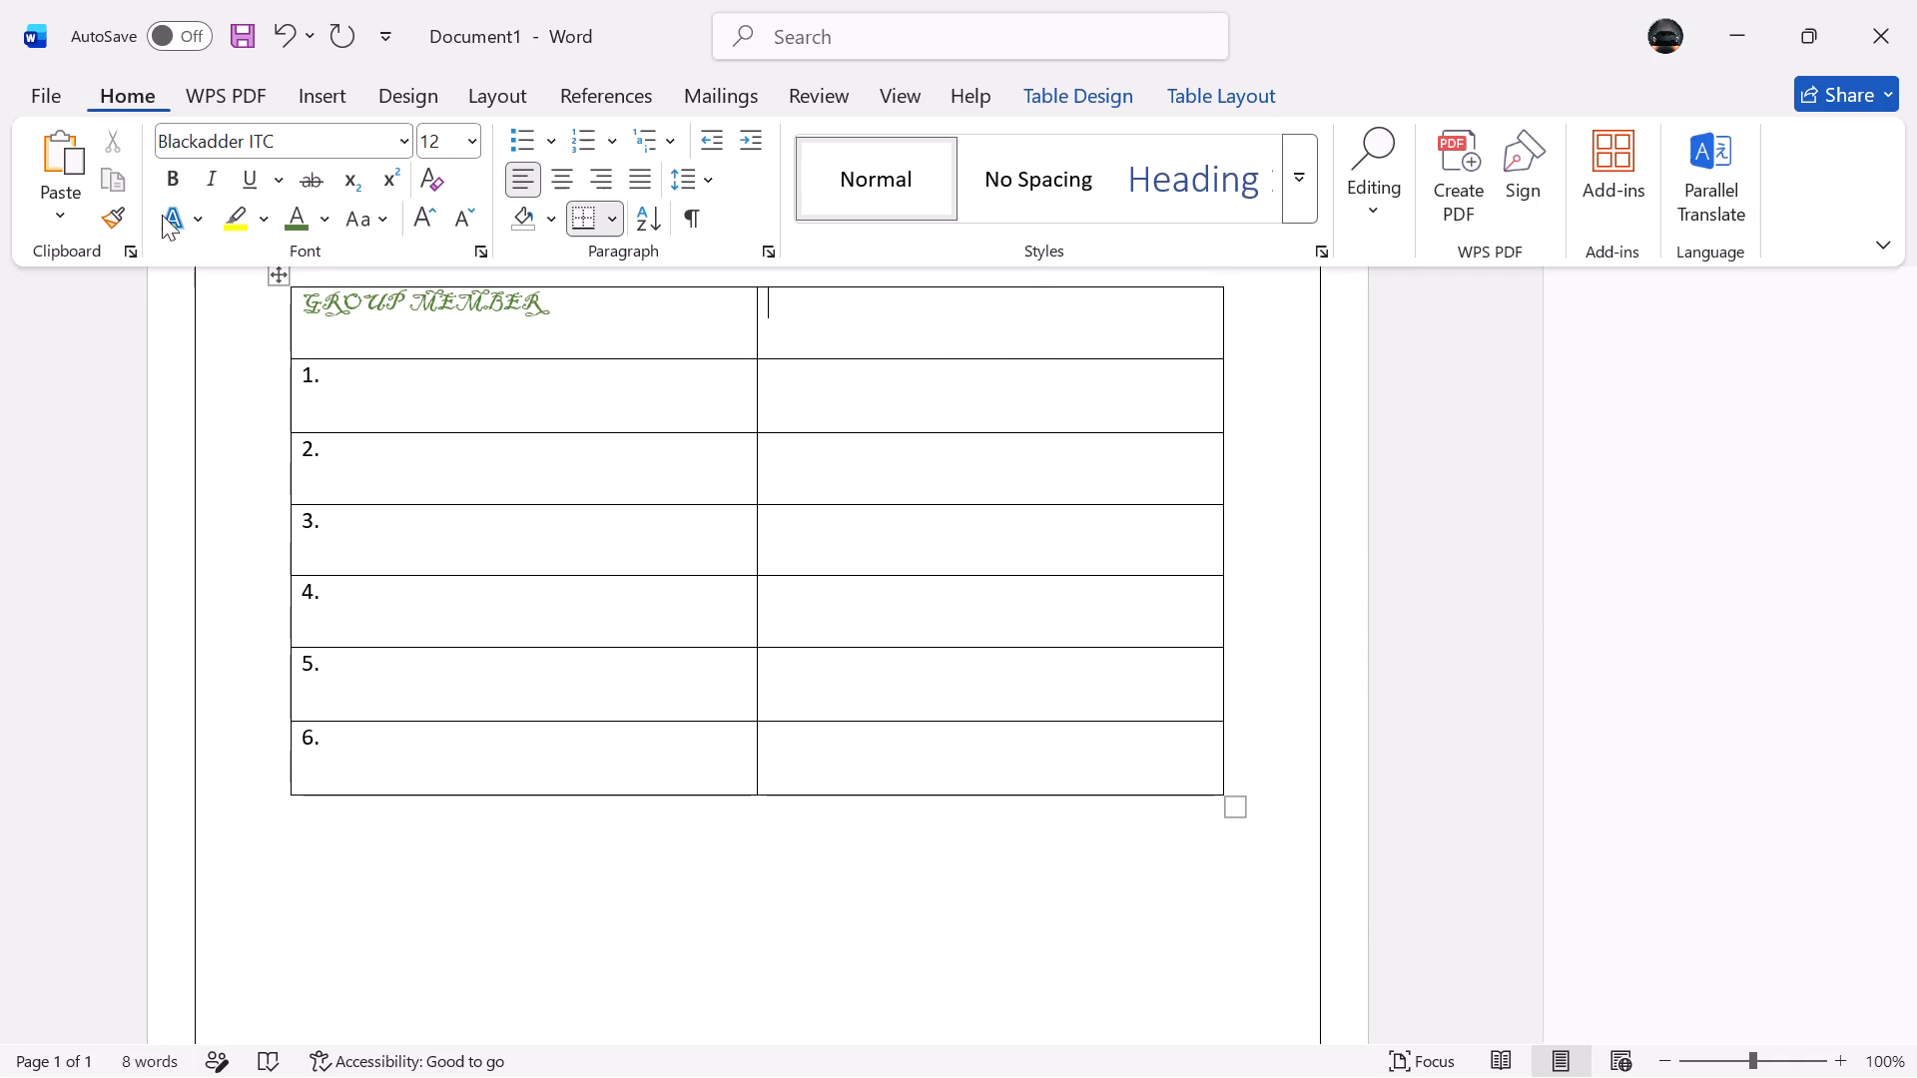
left_click(297, 220)
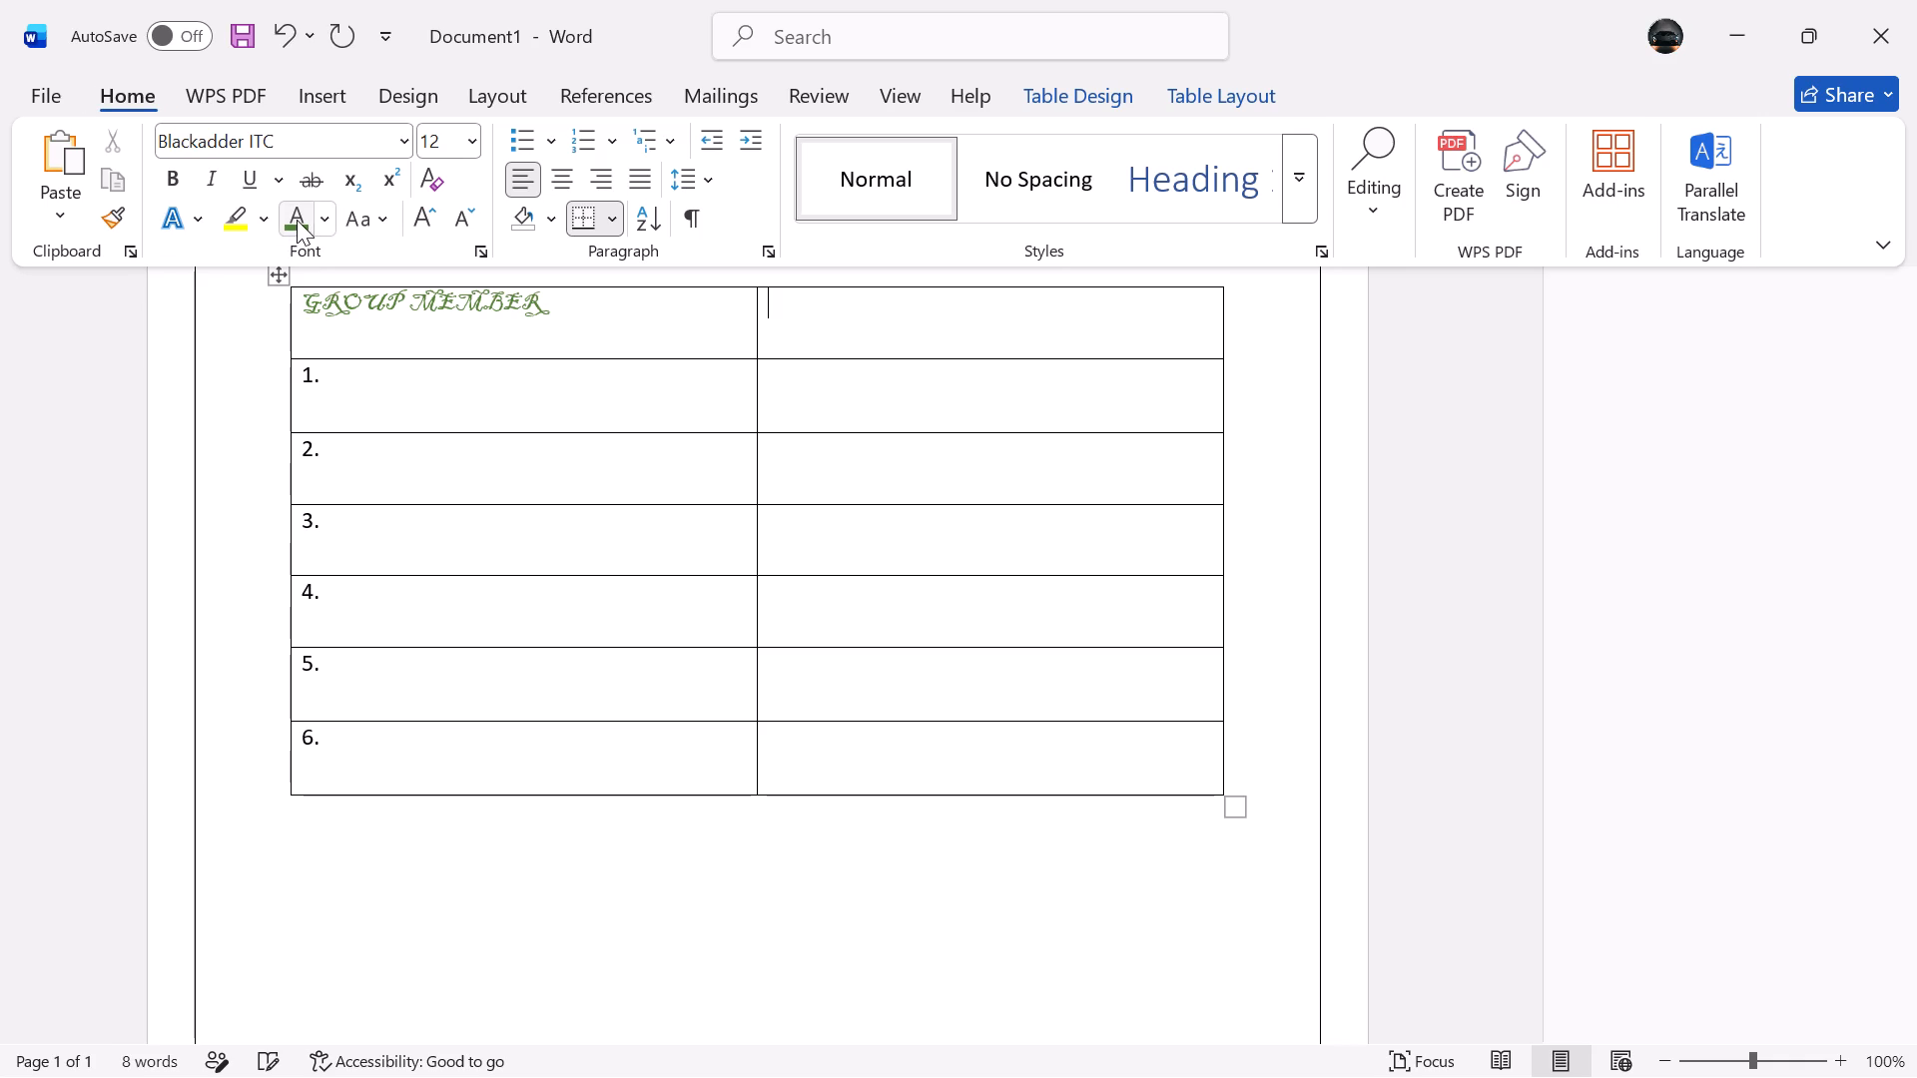
Enter the heading SECTION in the second cell of the table's top row.
left_click(1010, 335)
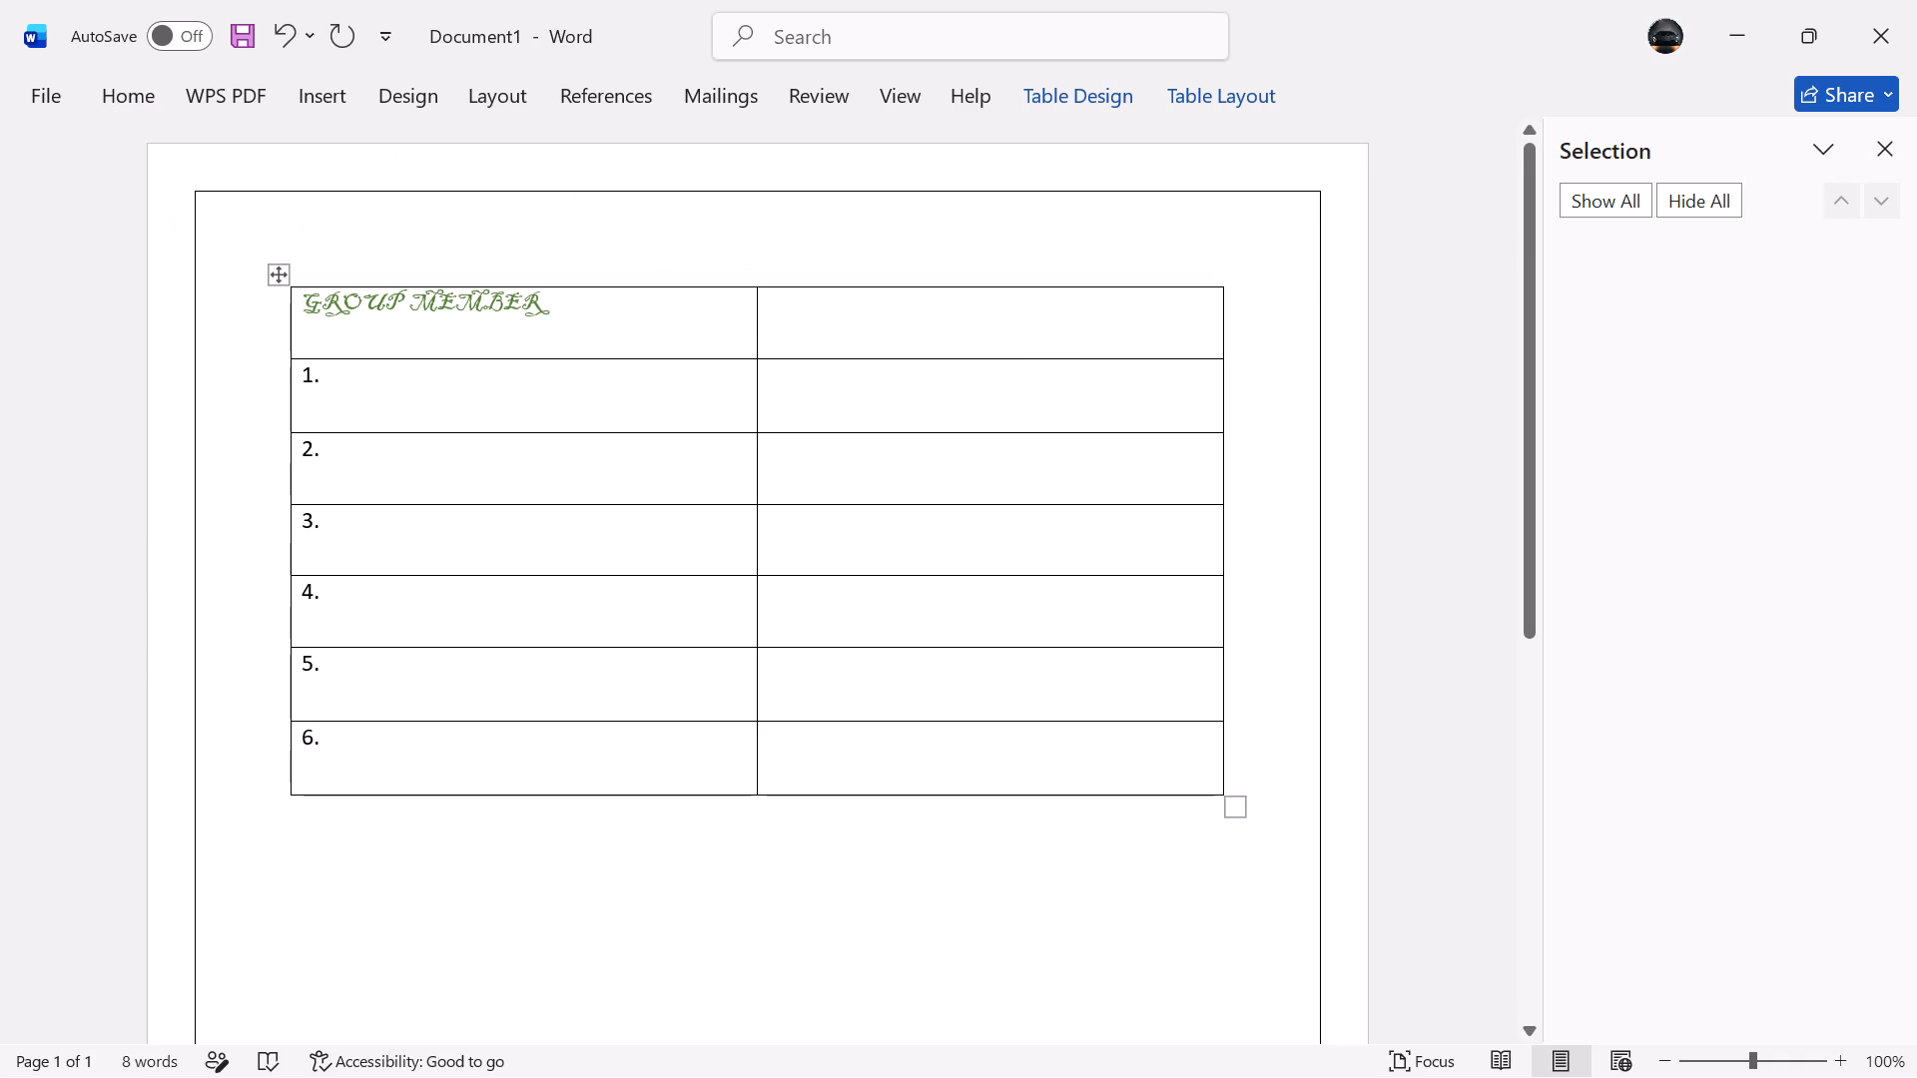
type("SE")
key("c")
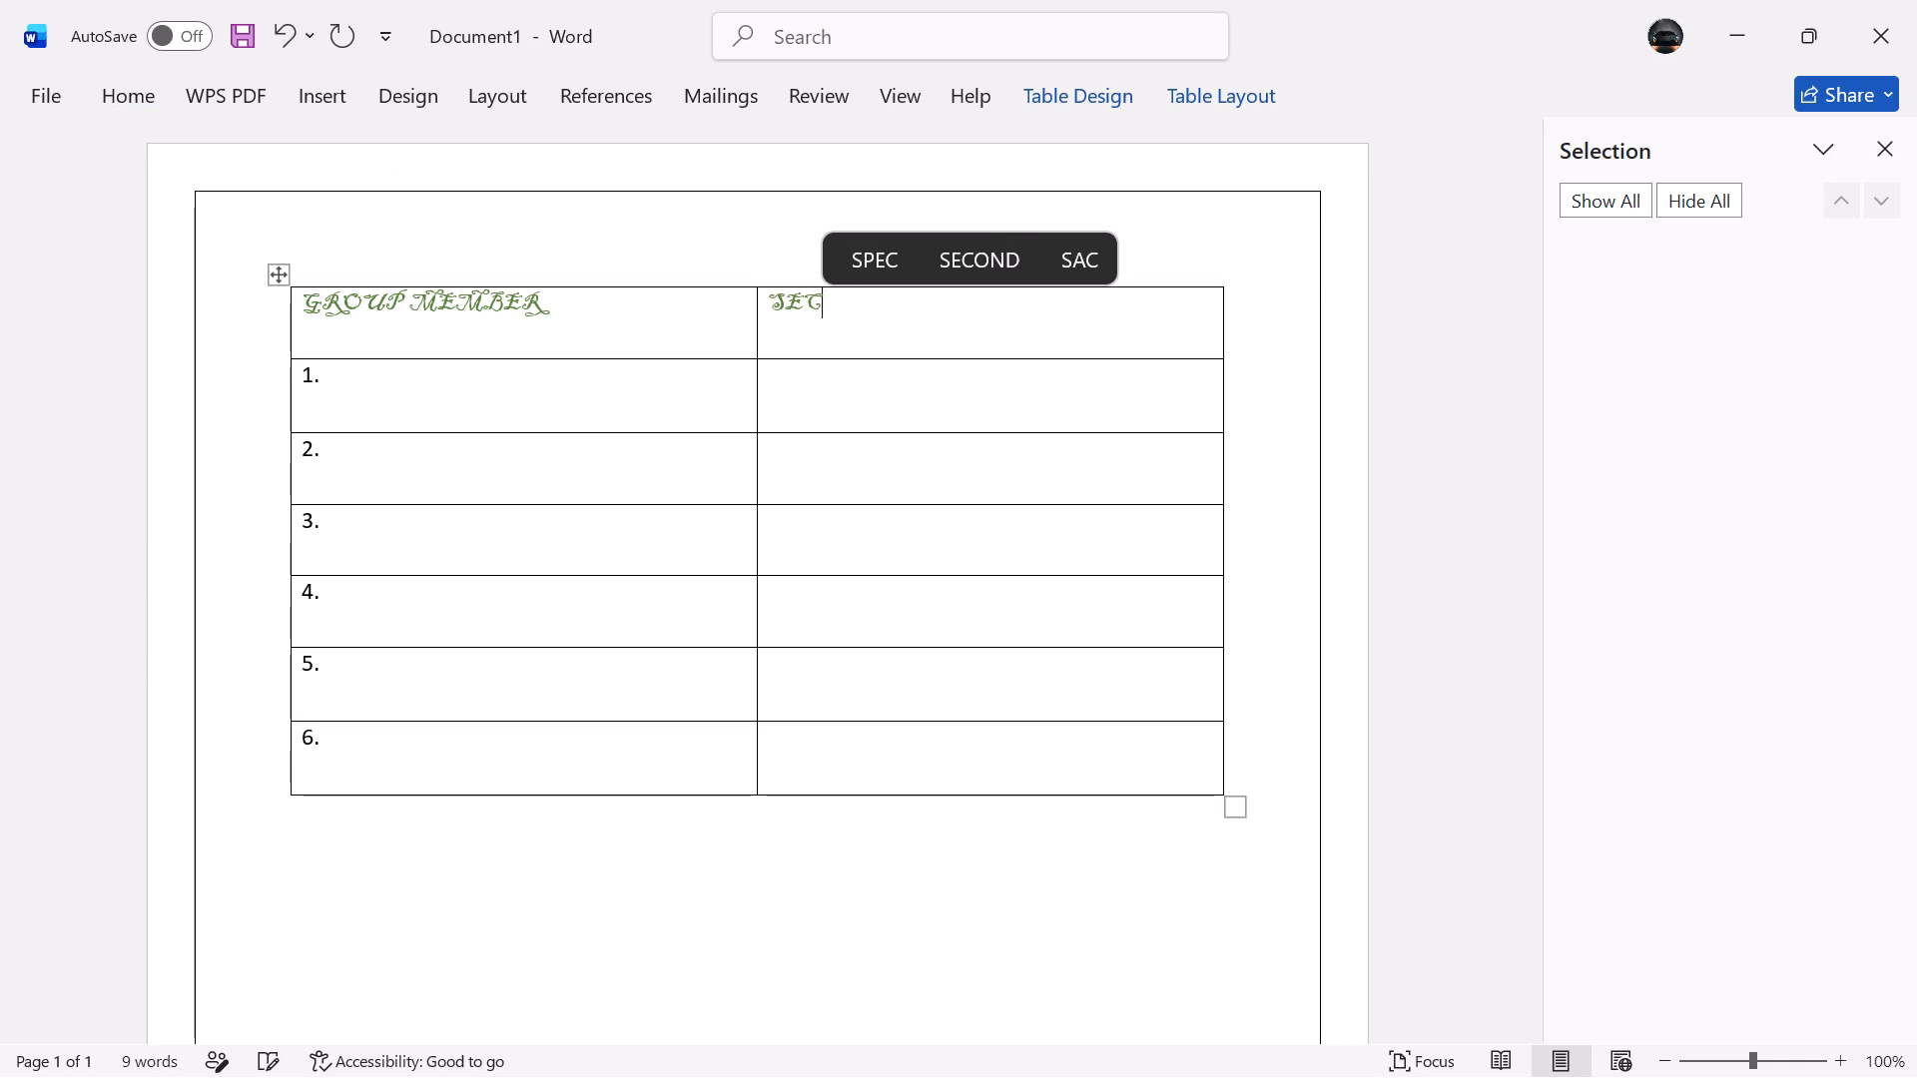
type("TIO")
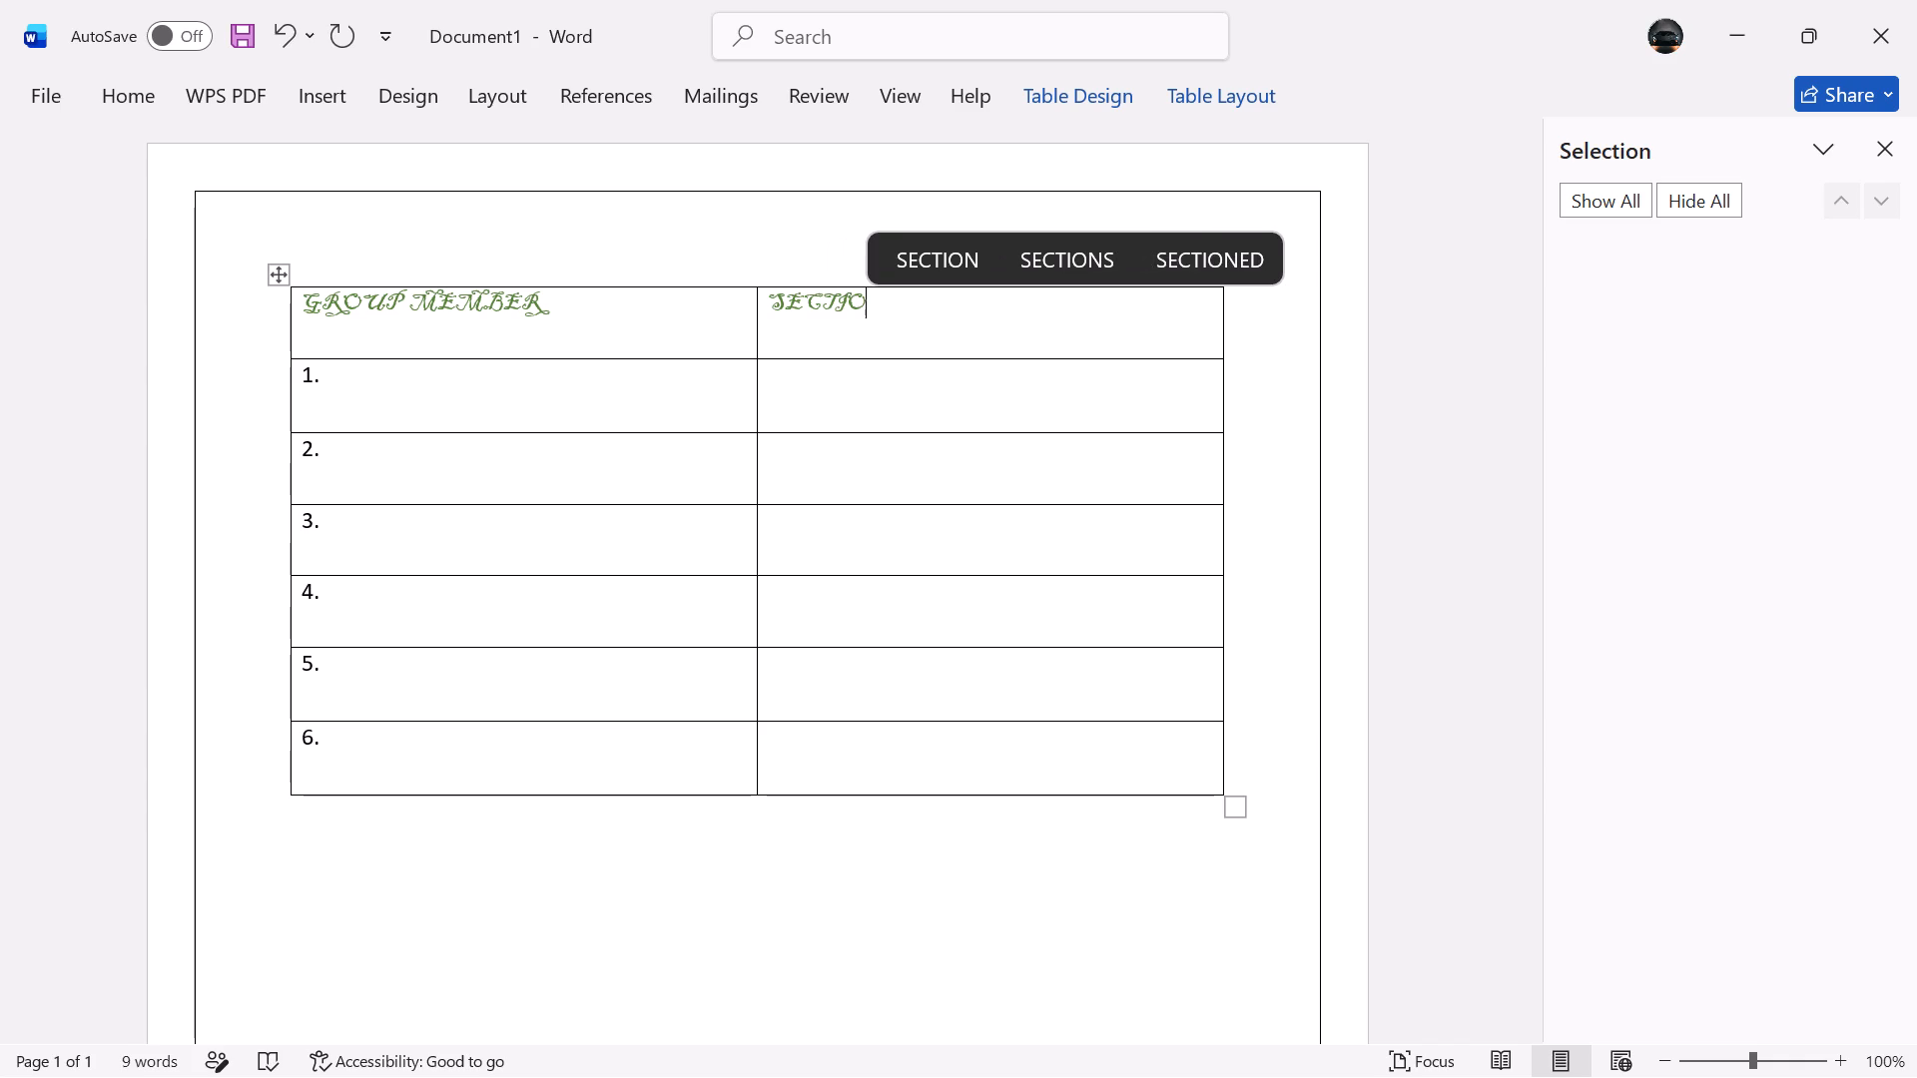
key("BackSpace")
key("BackSpace")
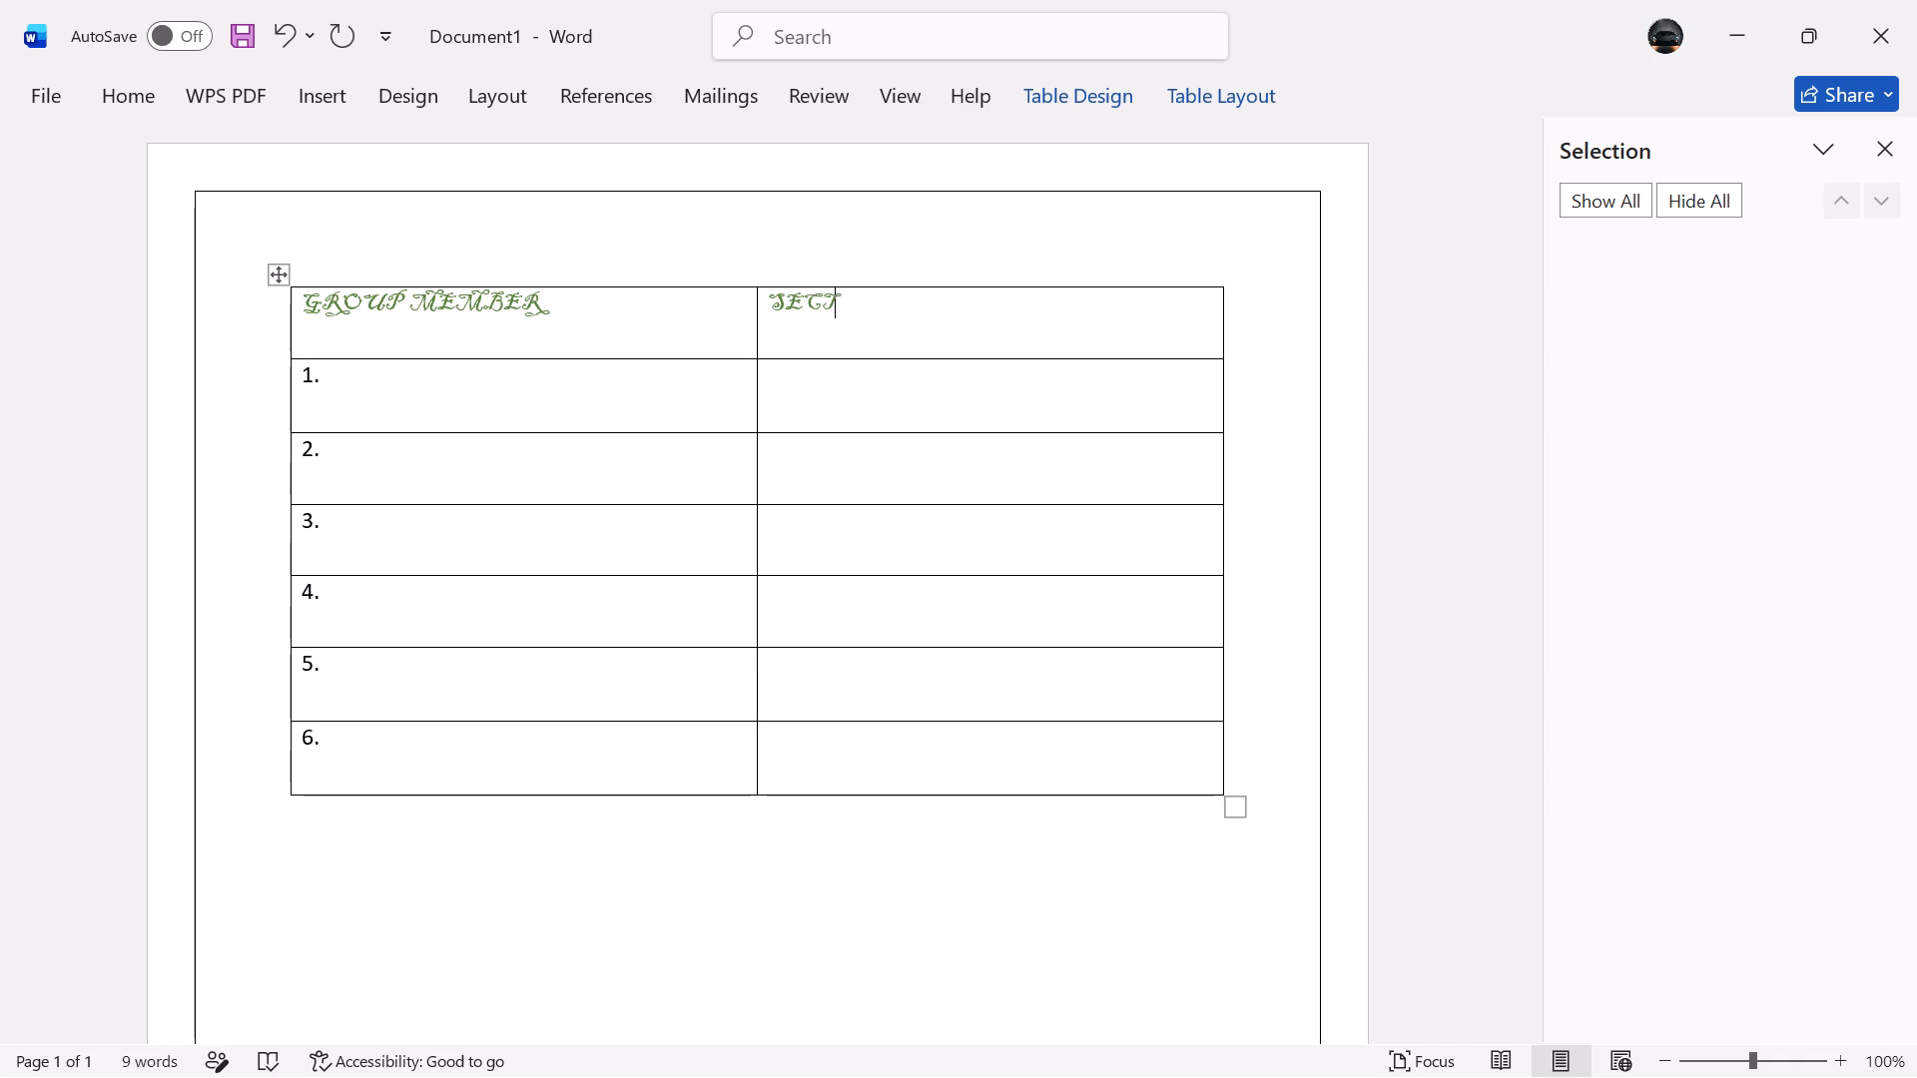
type("IO")
key("n")
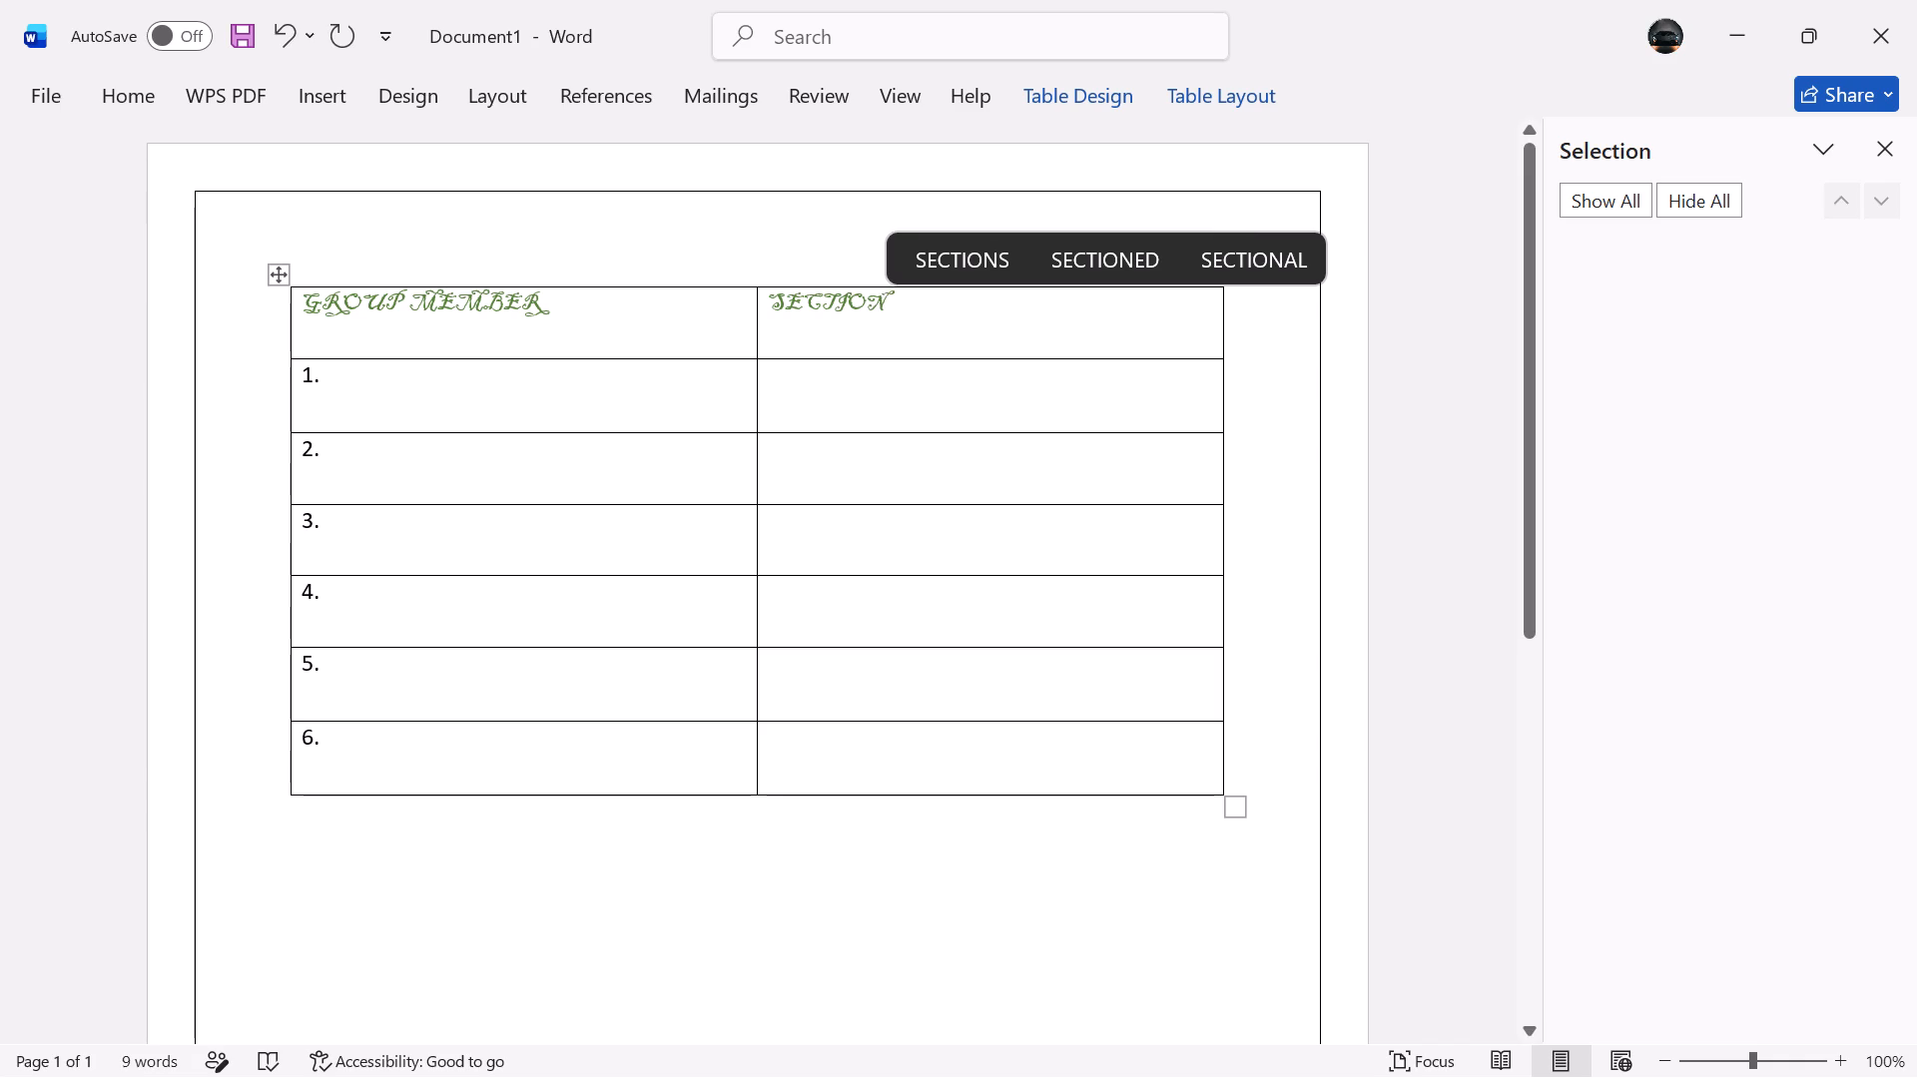
Change the font of both headings in the table's top row, GROUP MEMBER and SECTION, to Algerian.
left_click_drag(308, 298, 885, 317)
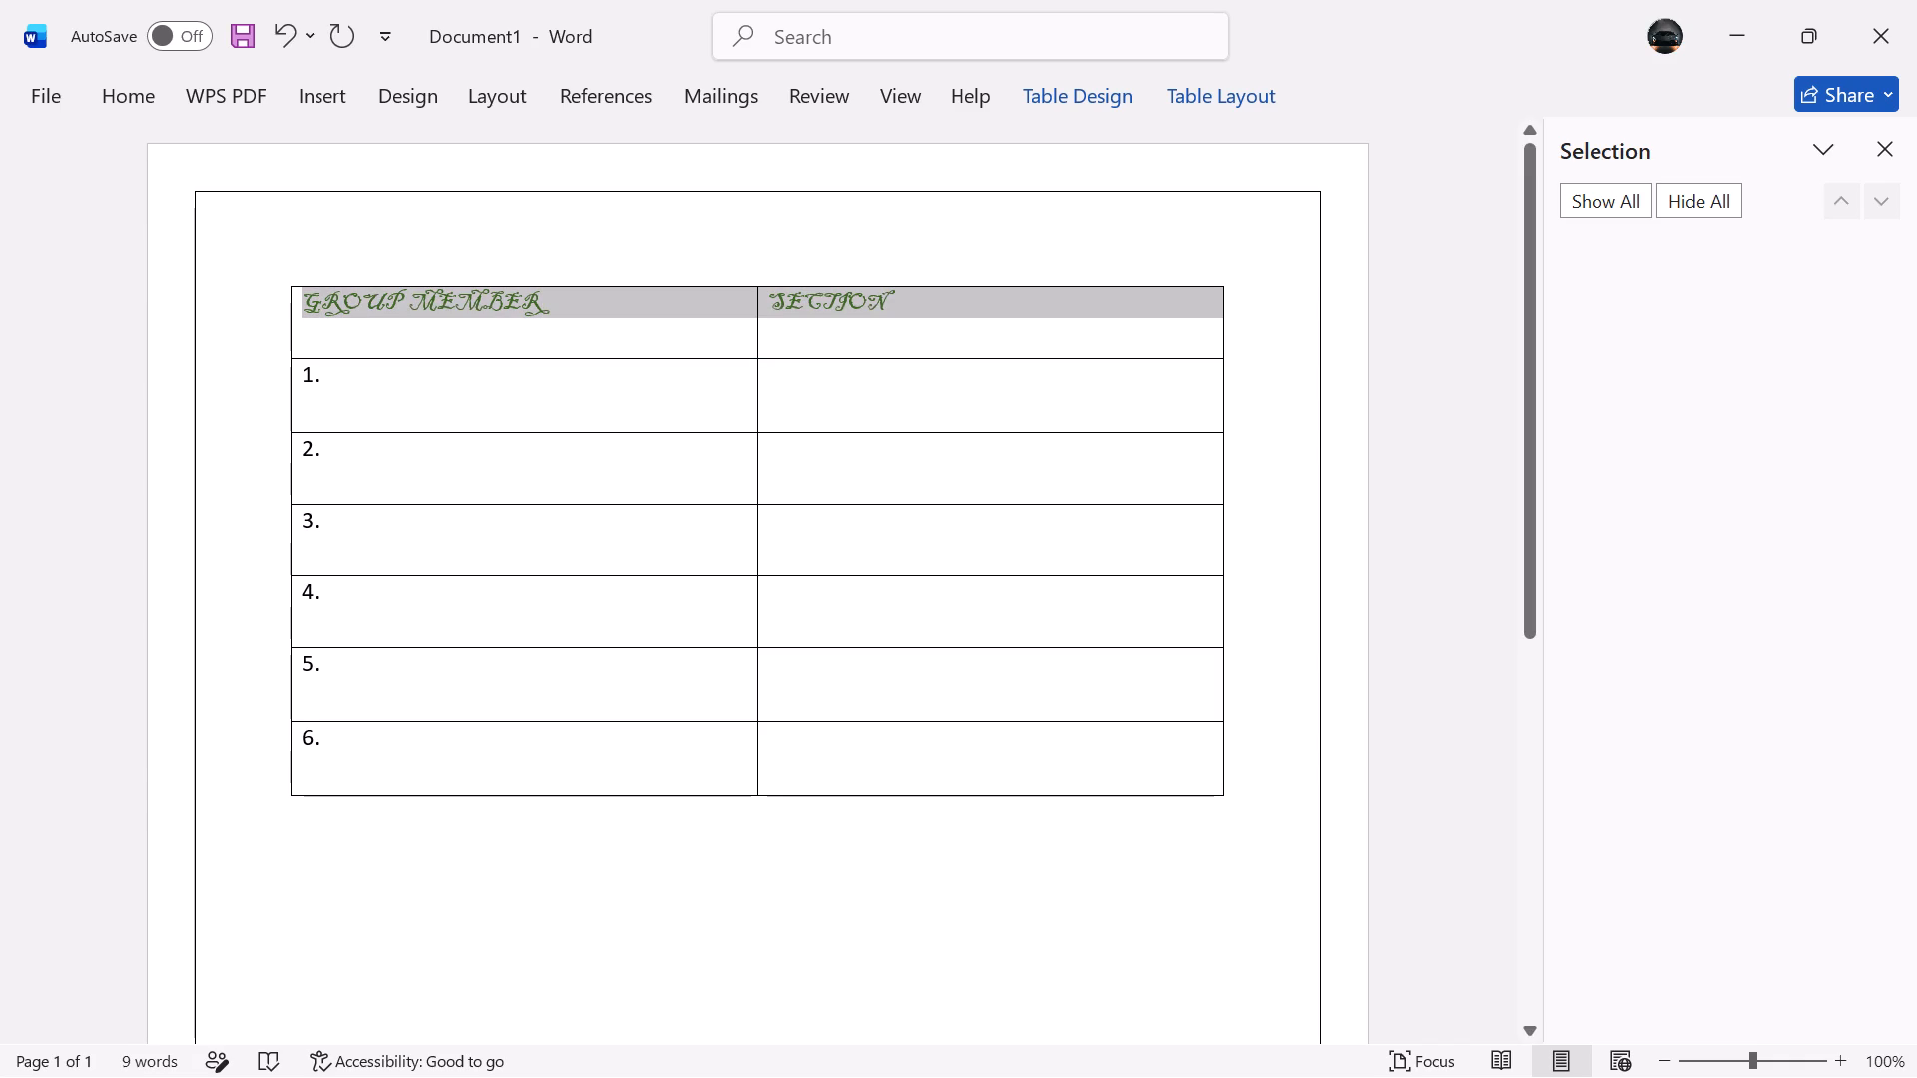
left_click_drag(885, 317, 887, 317)
left_click(143, 99)
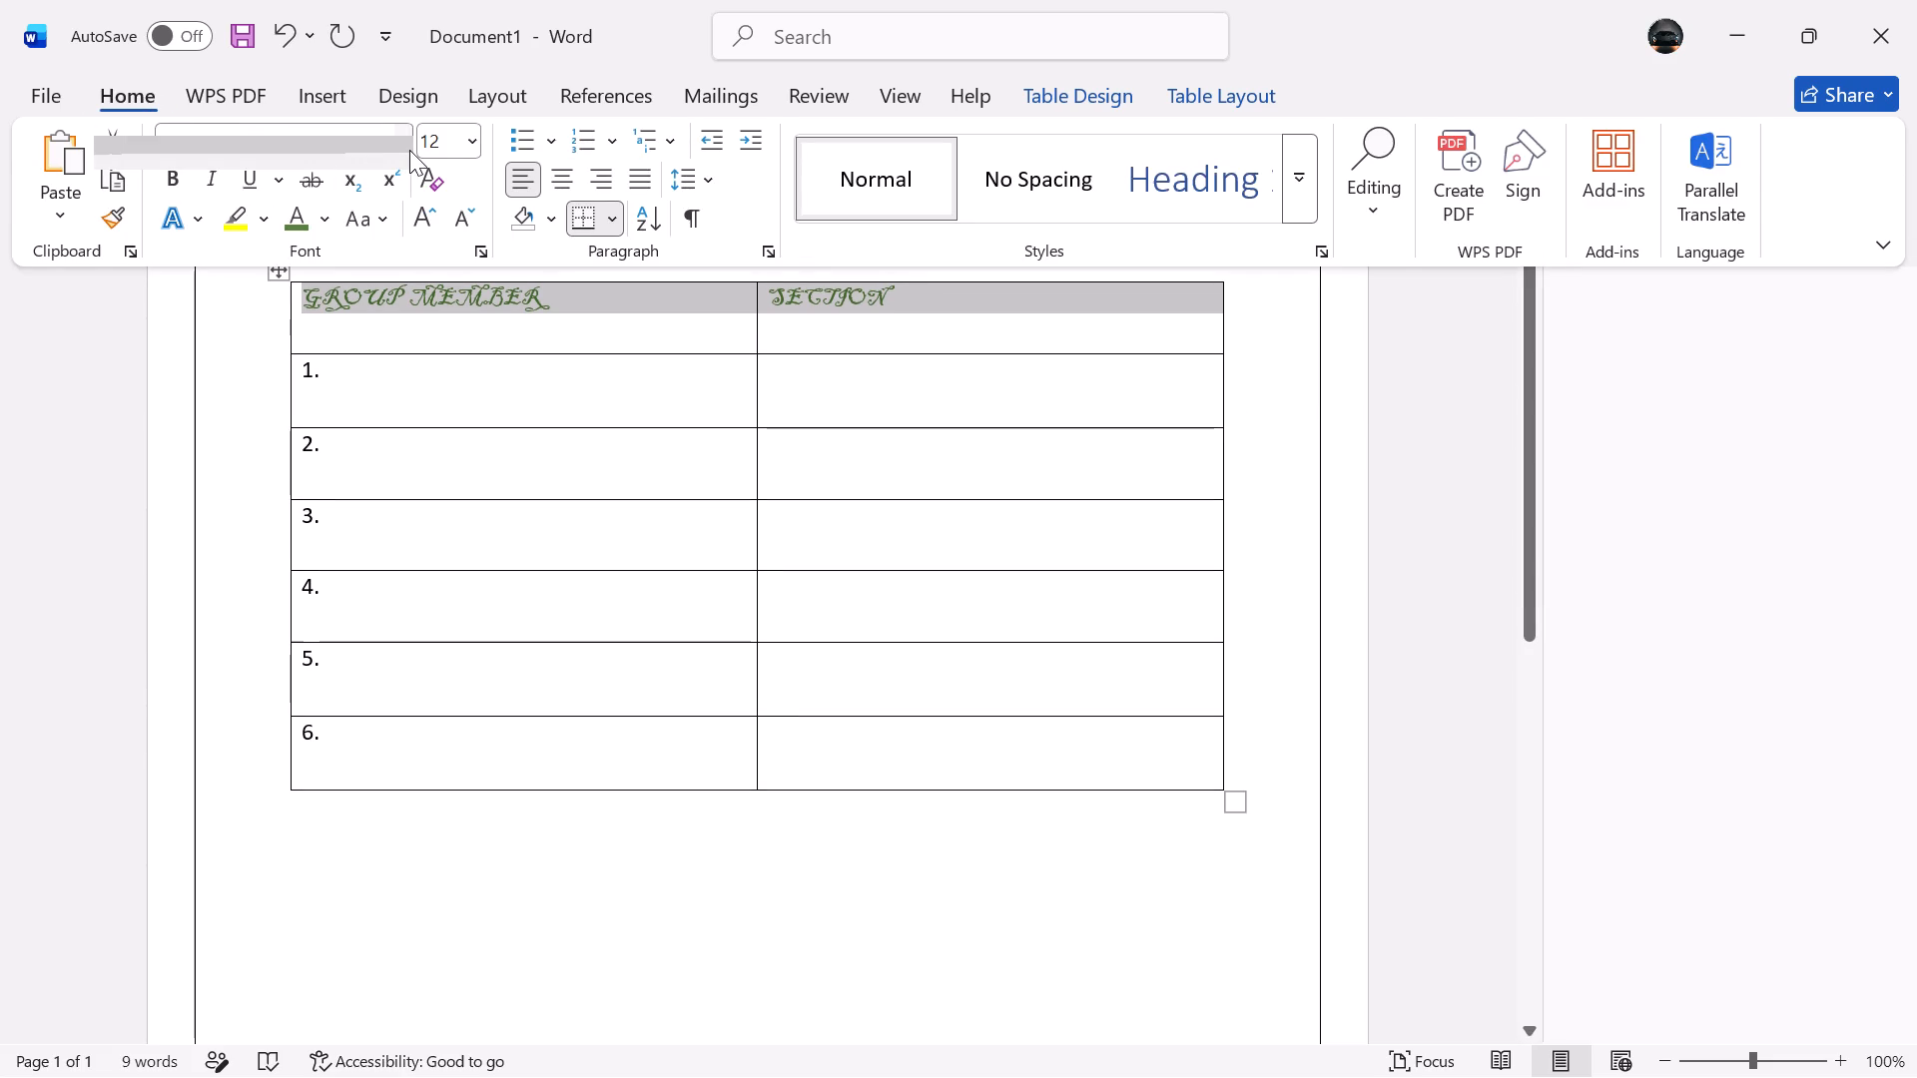
left_click(409, 150)
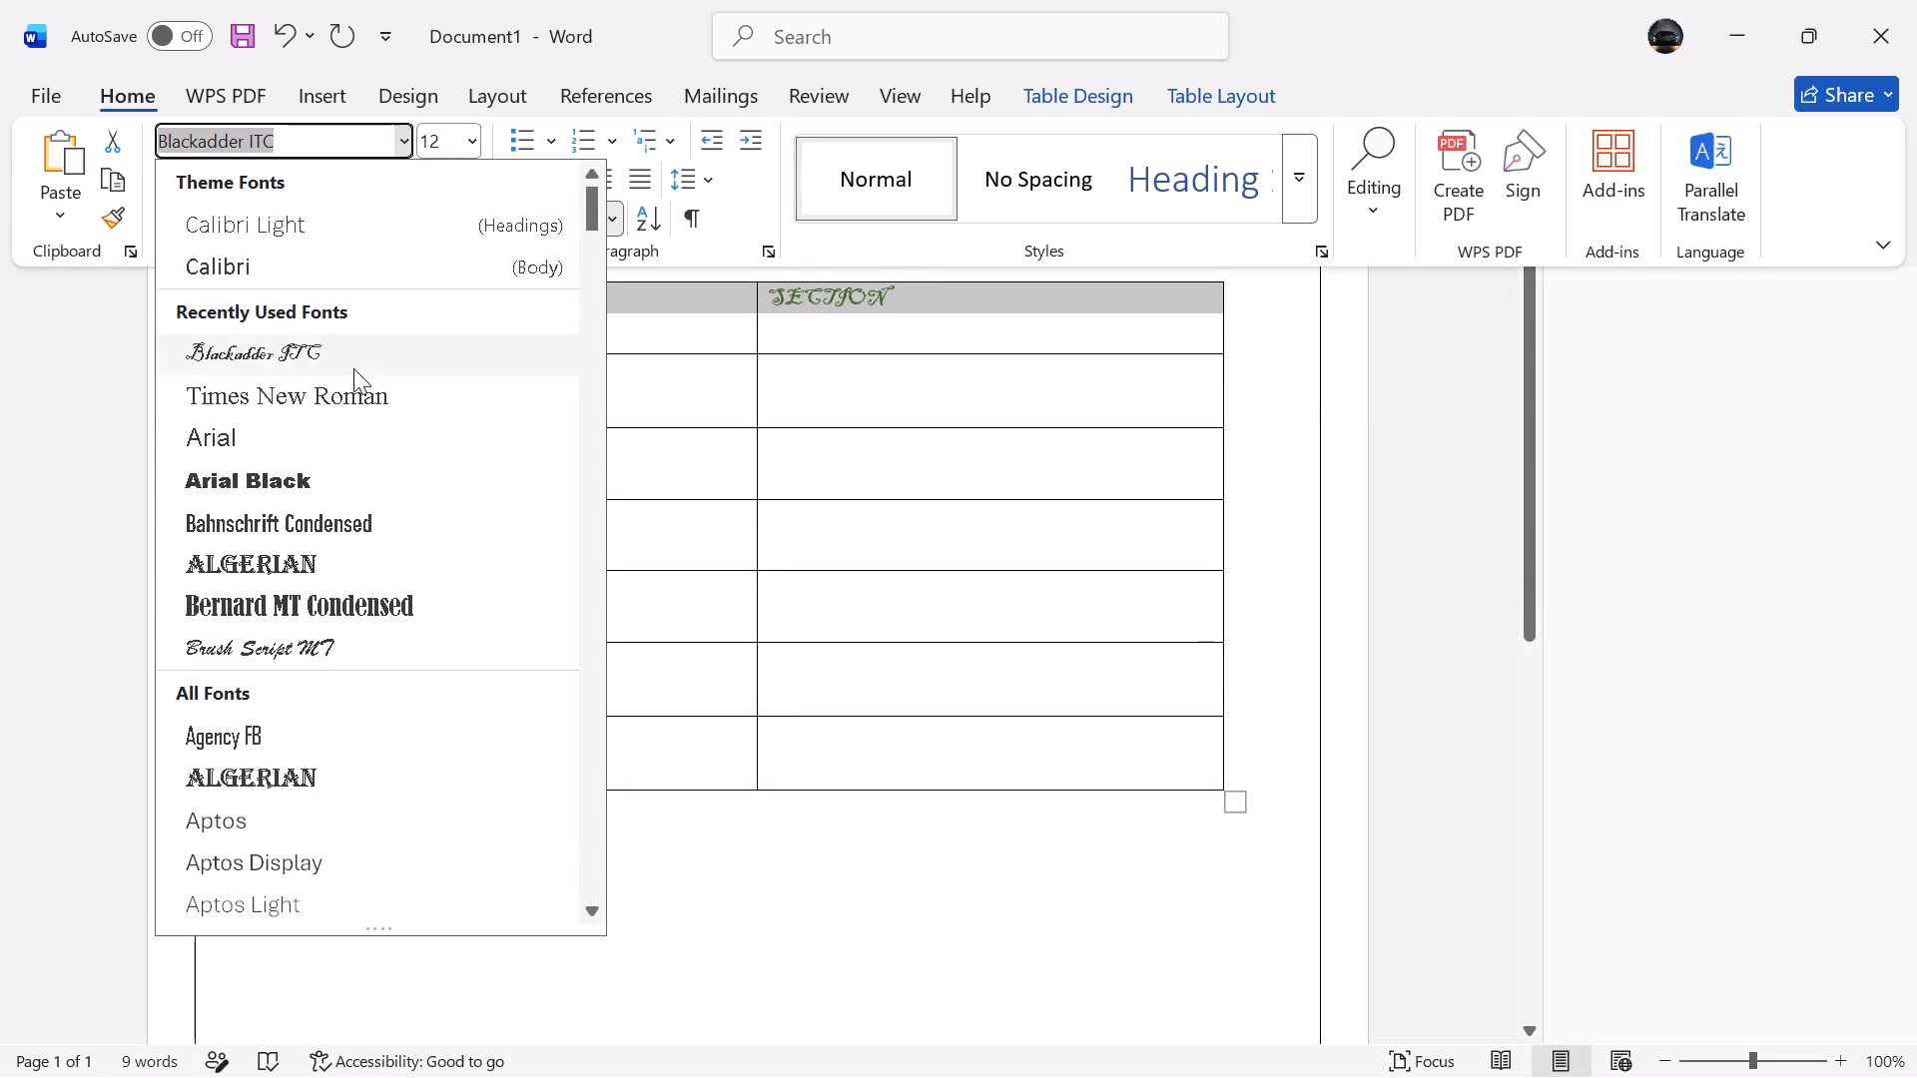
left_click(315, 562)
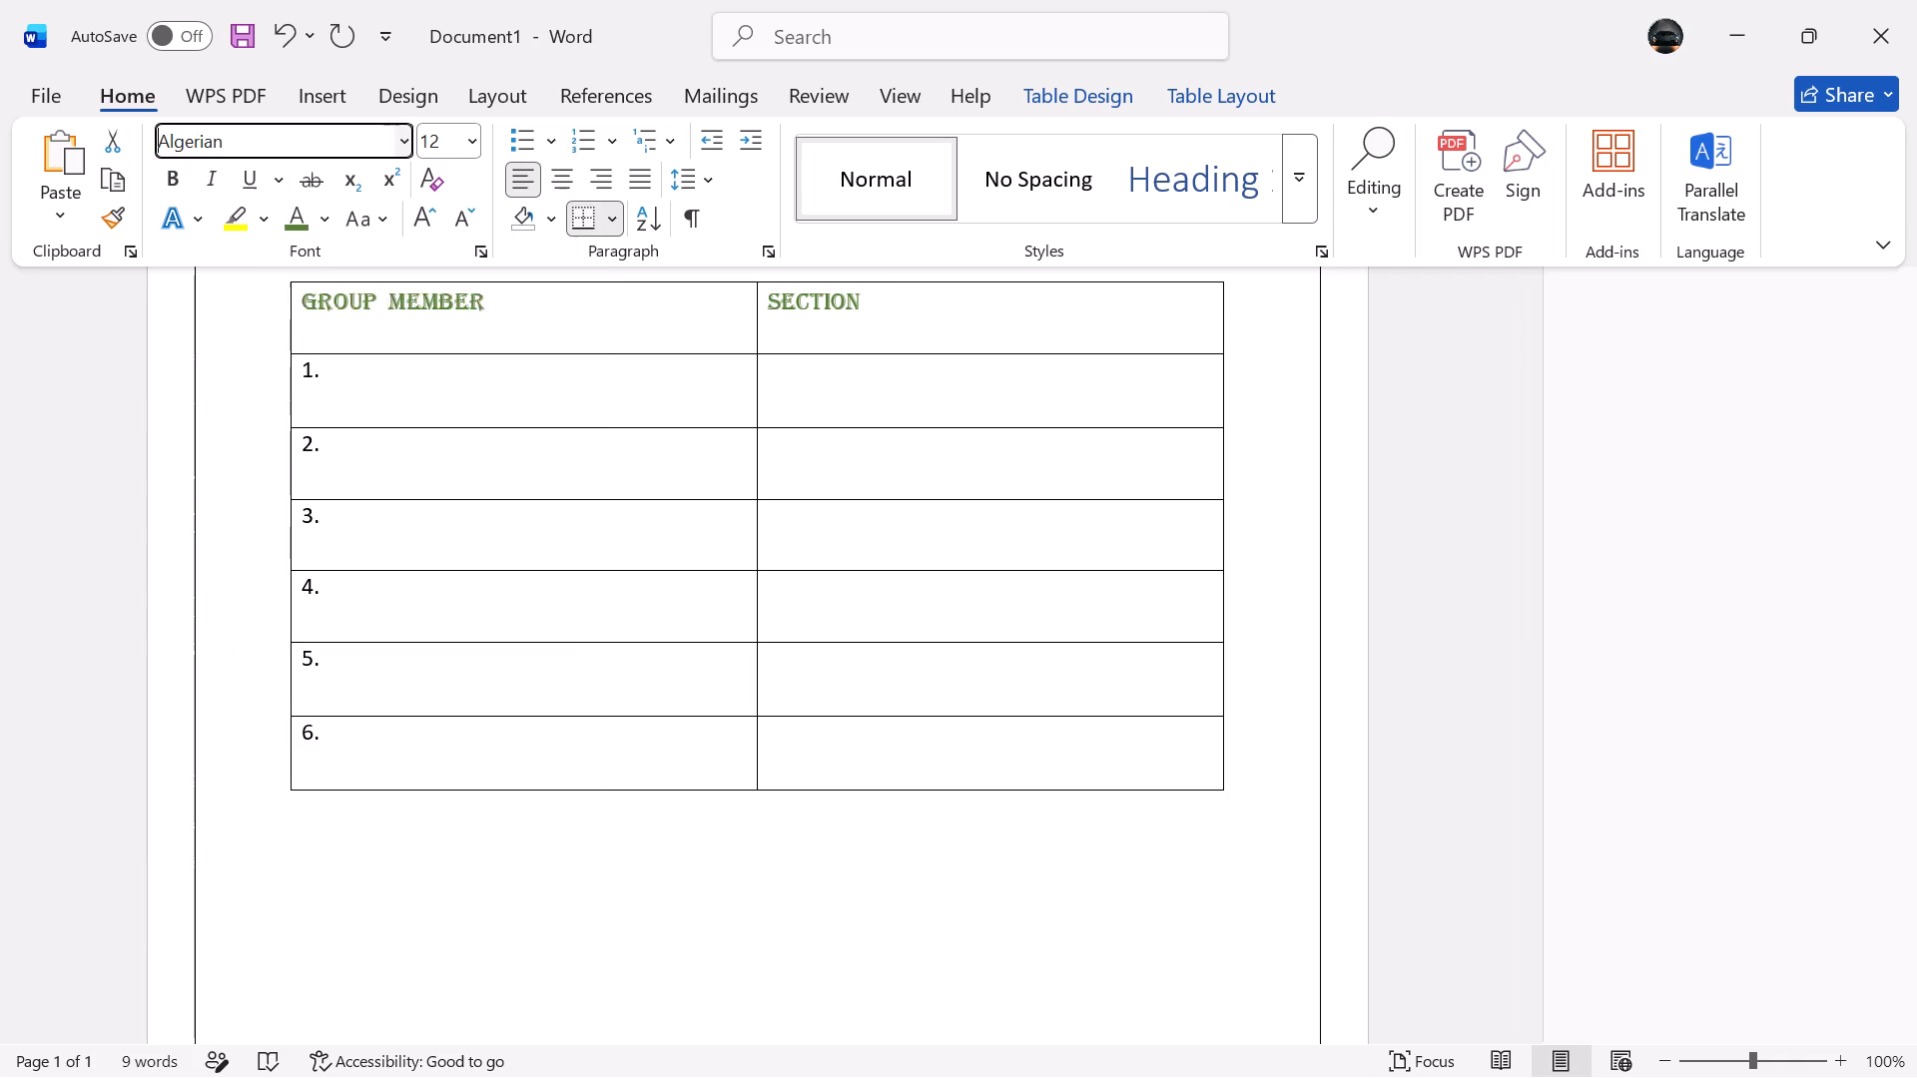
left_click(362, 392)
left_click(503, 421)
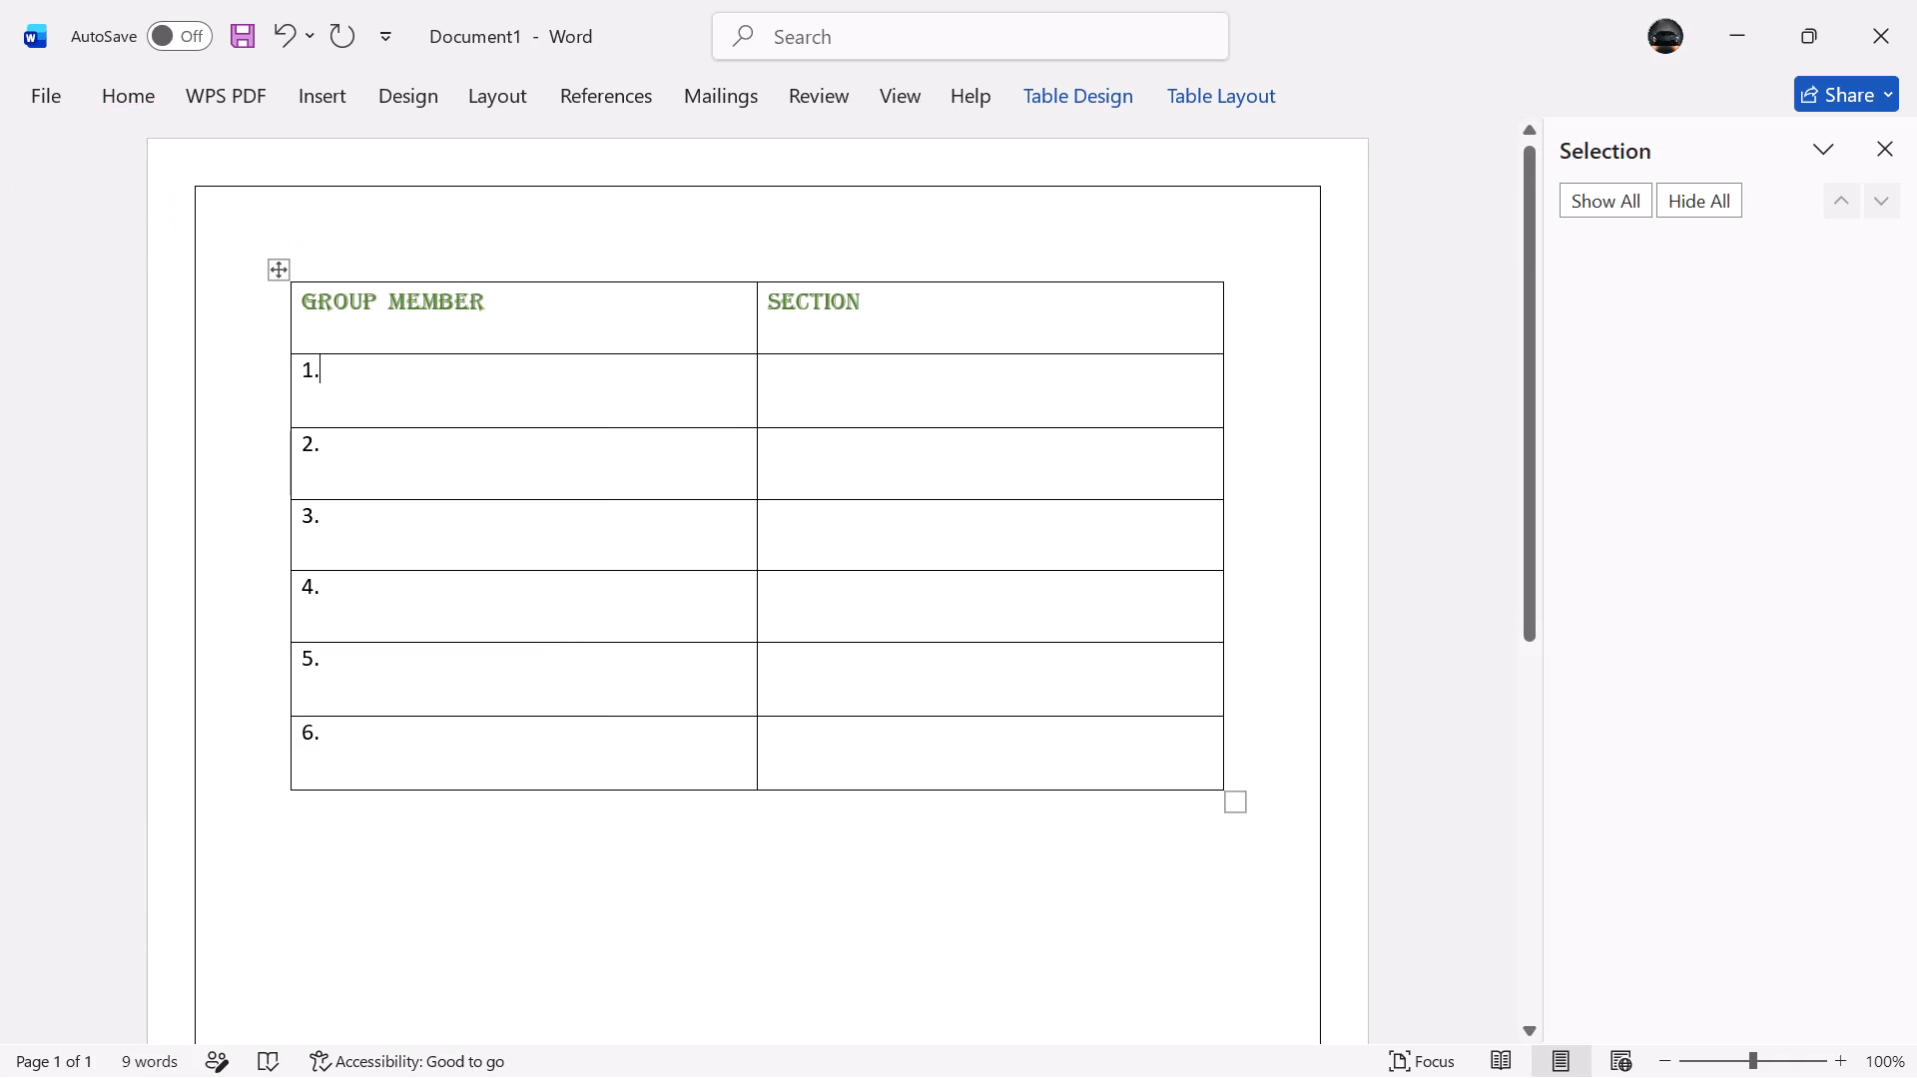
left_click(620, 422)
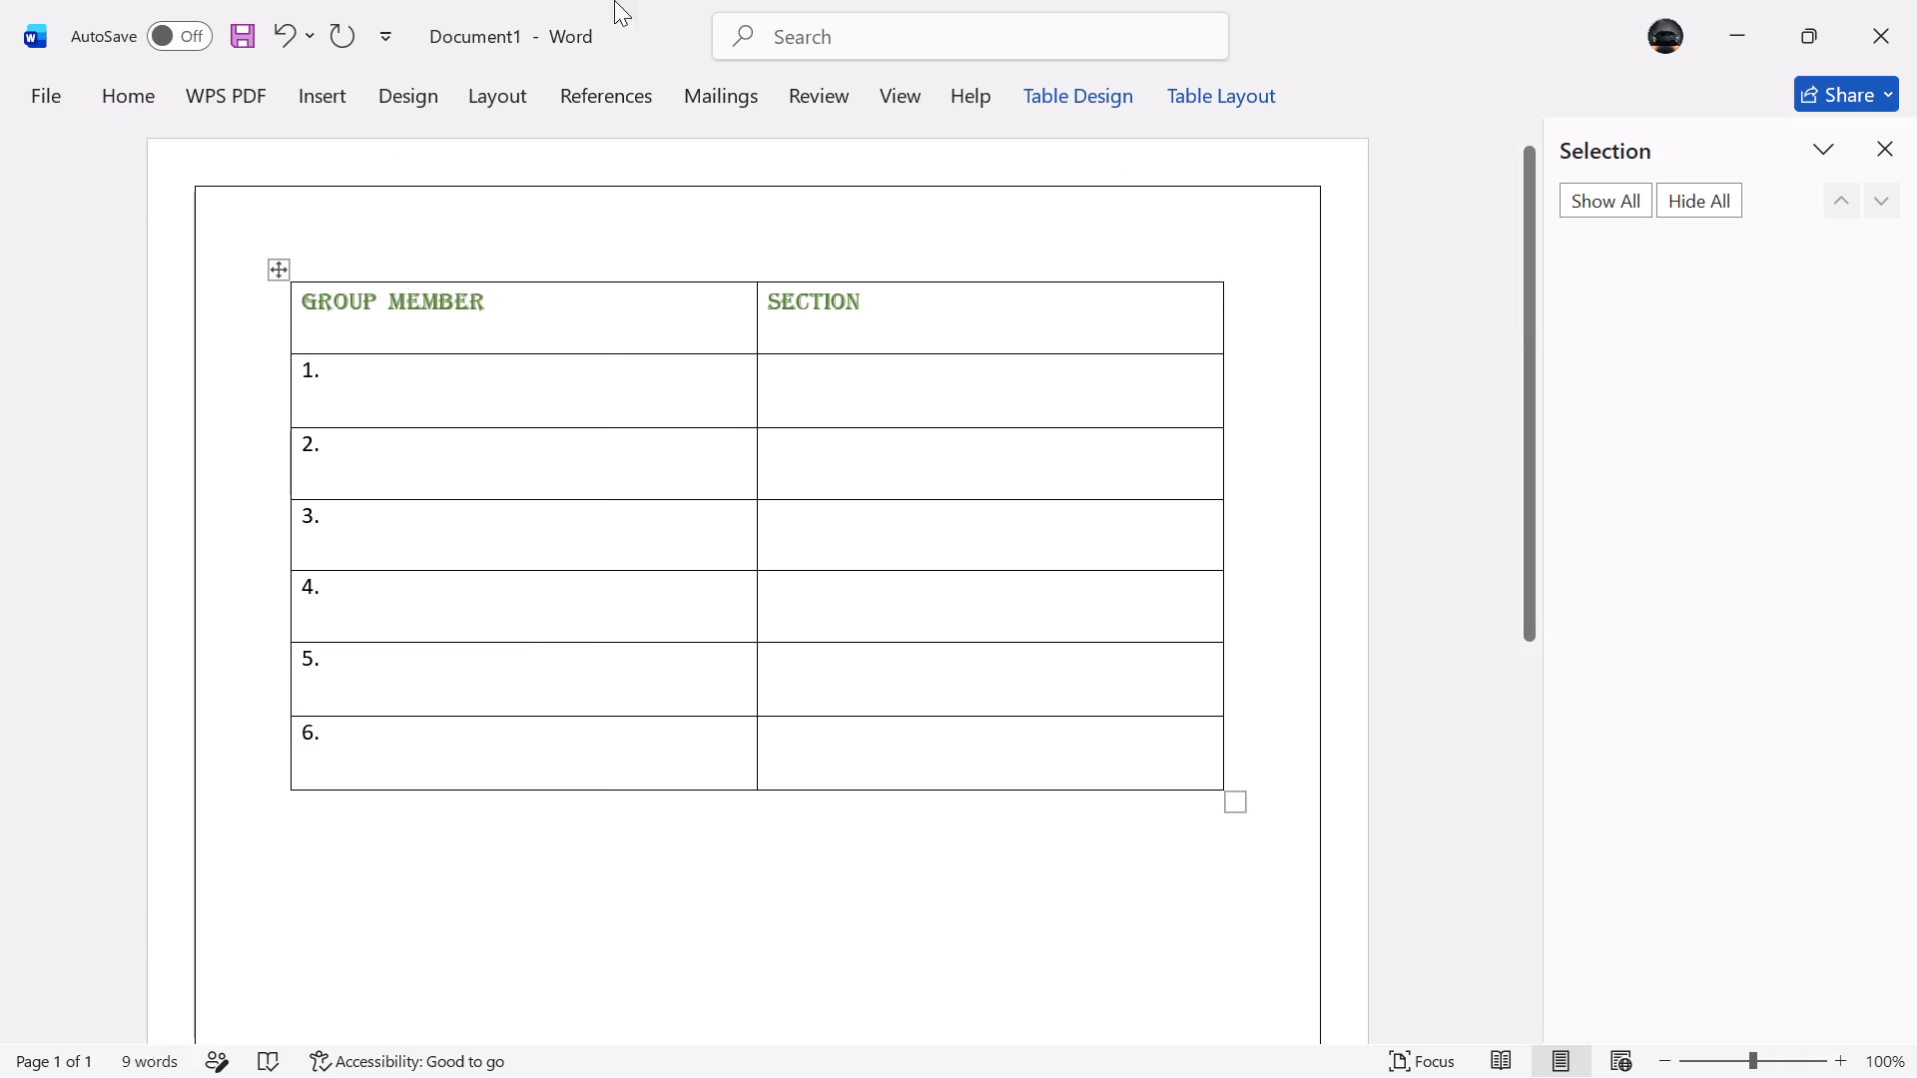
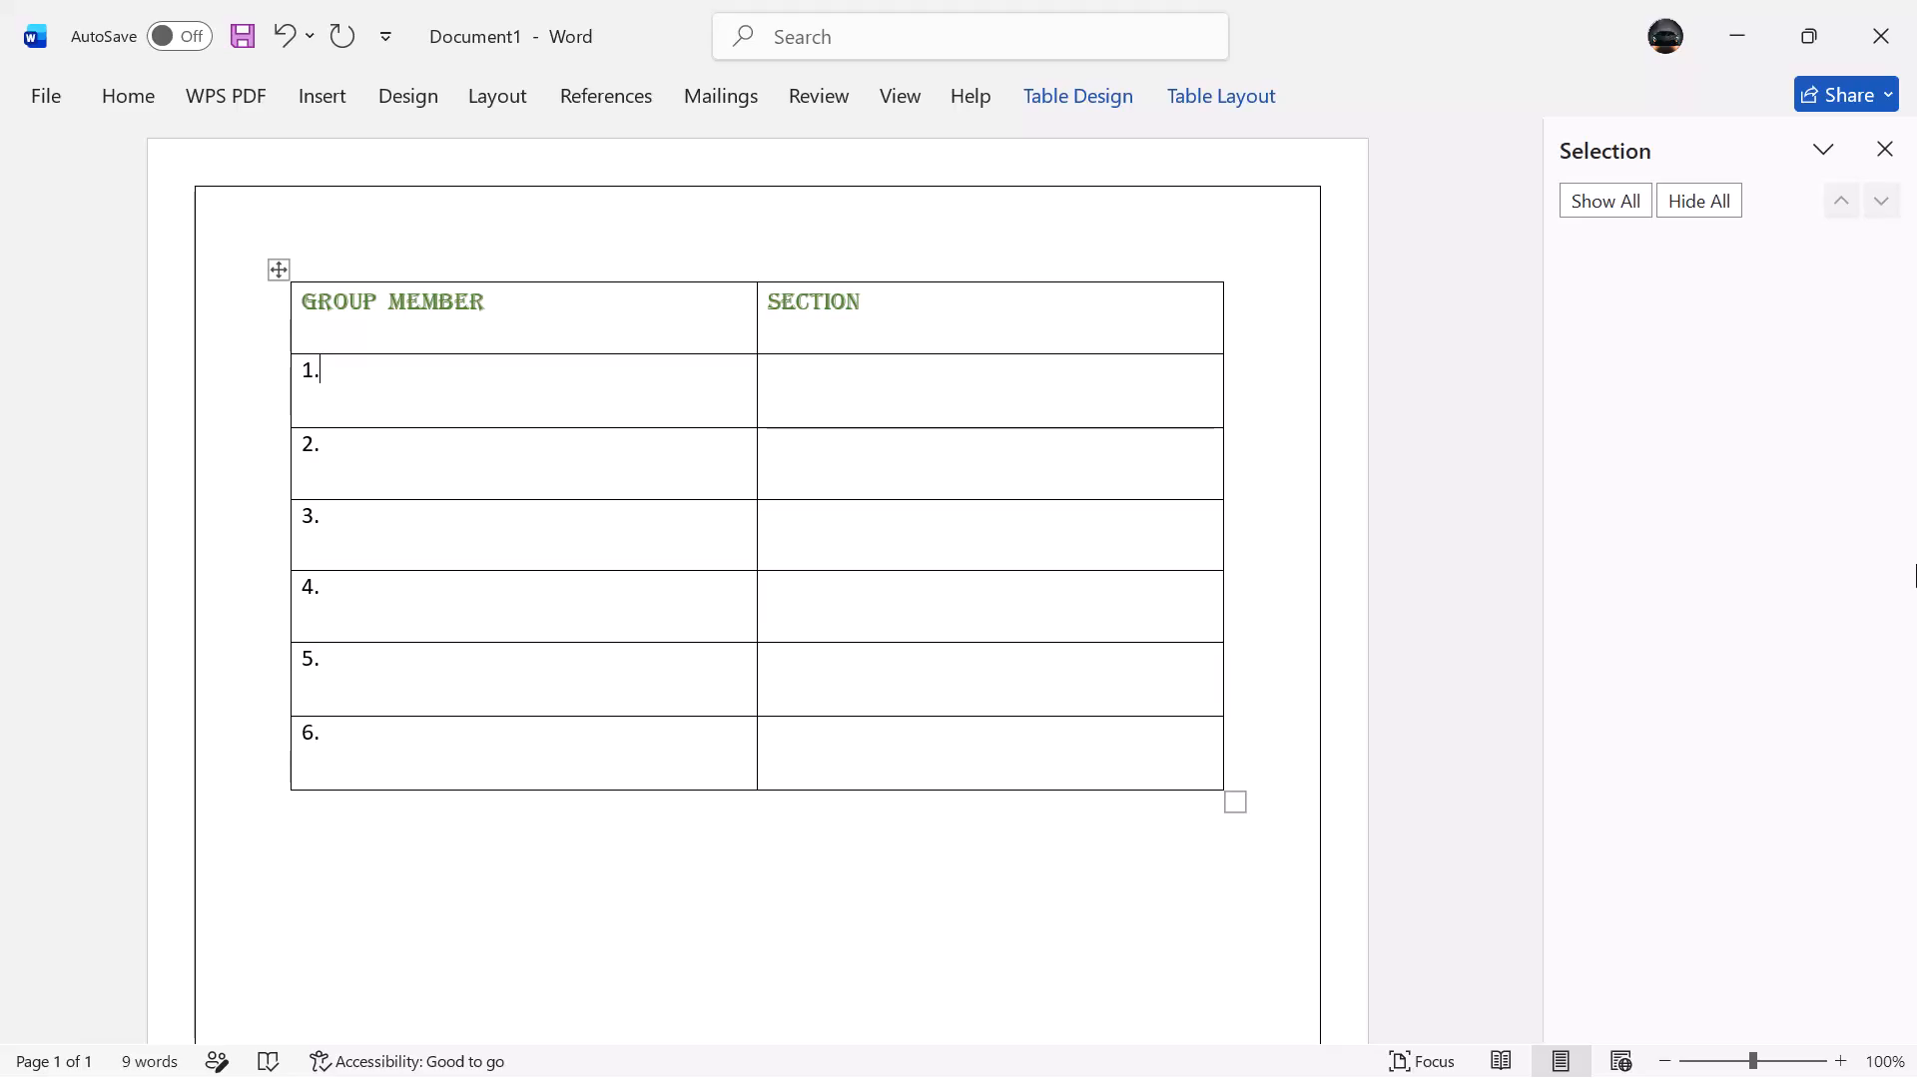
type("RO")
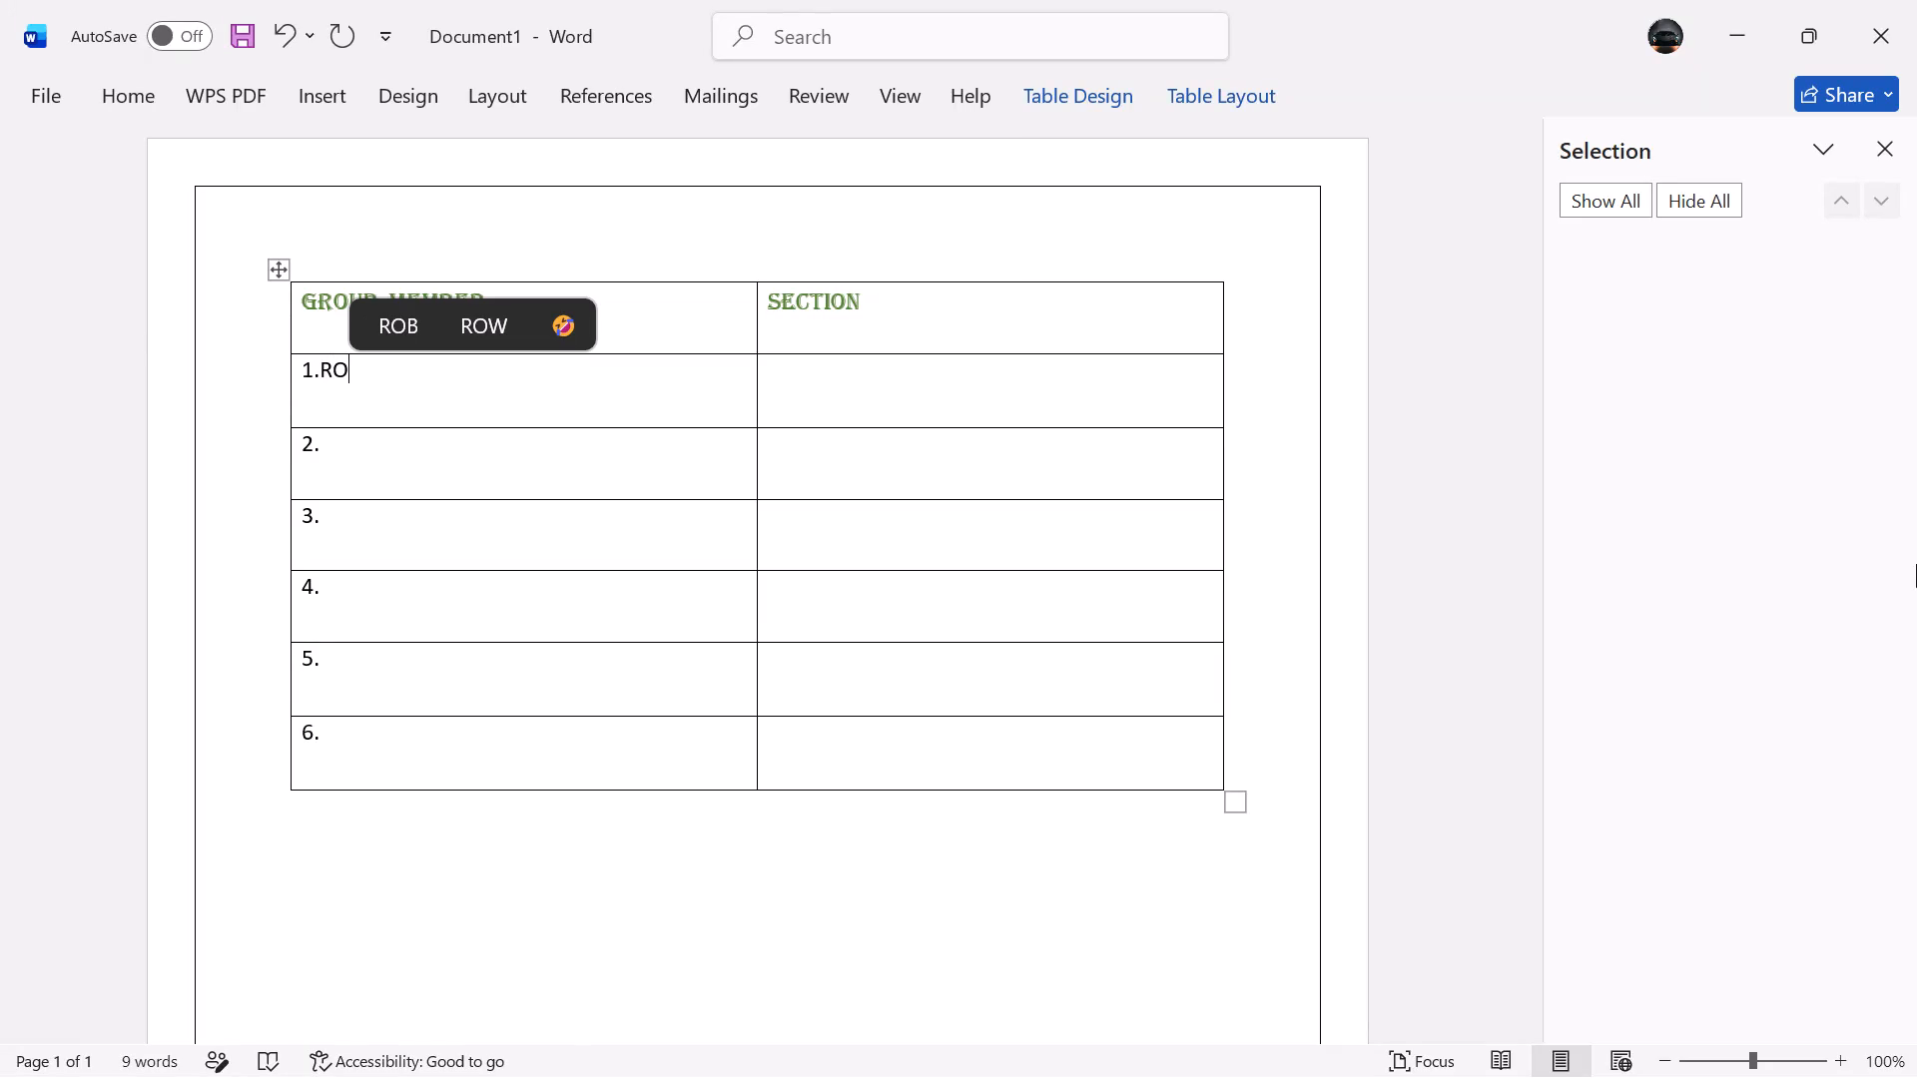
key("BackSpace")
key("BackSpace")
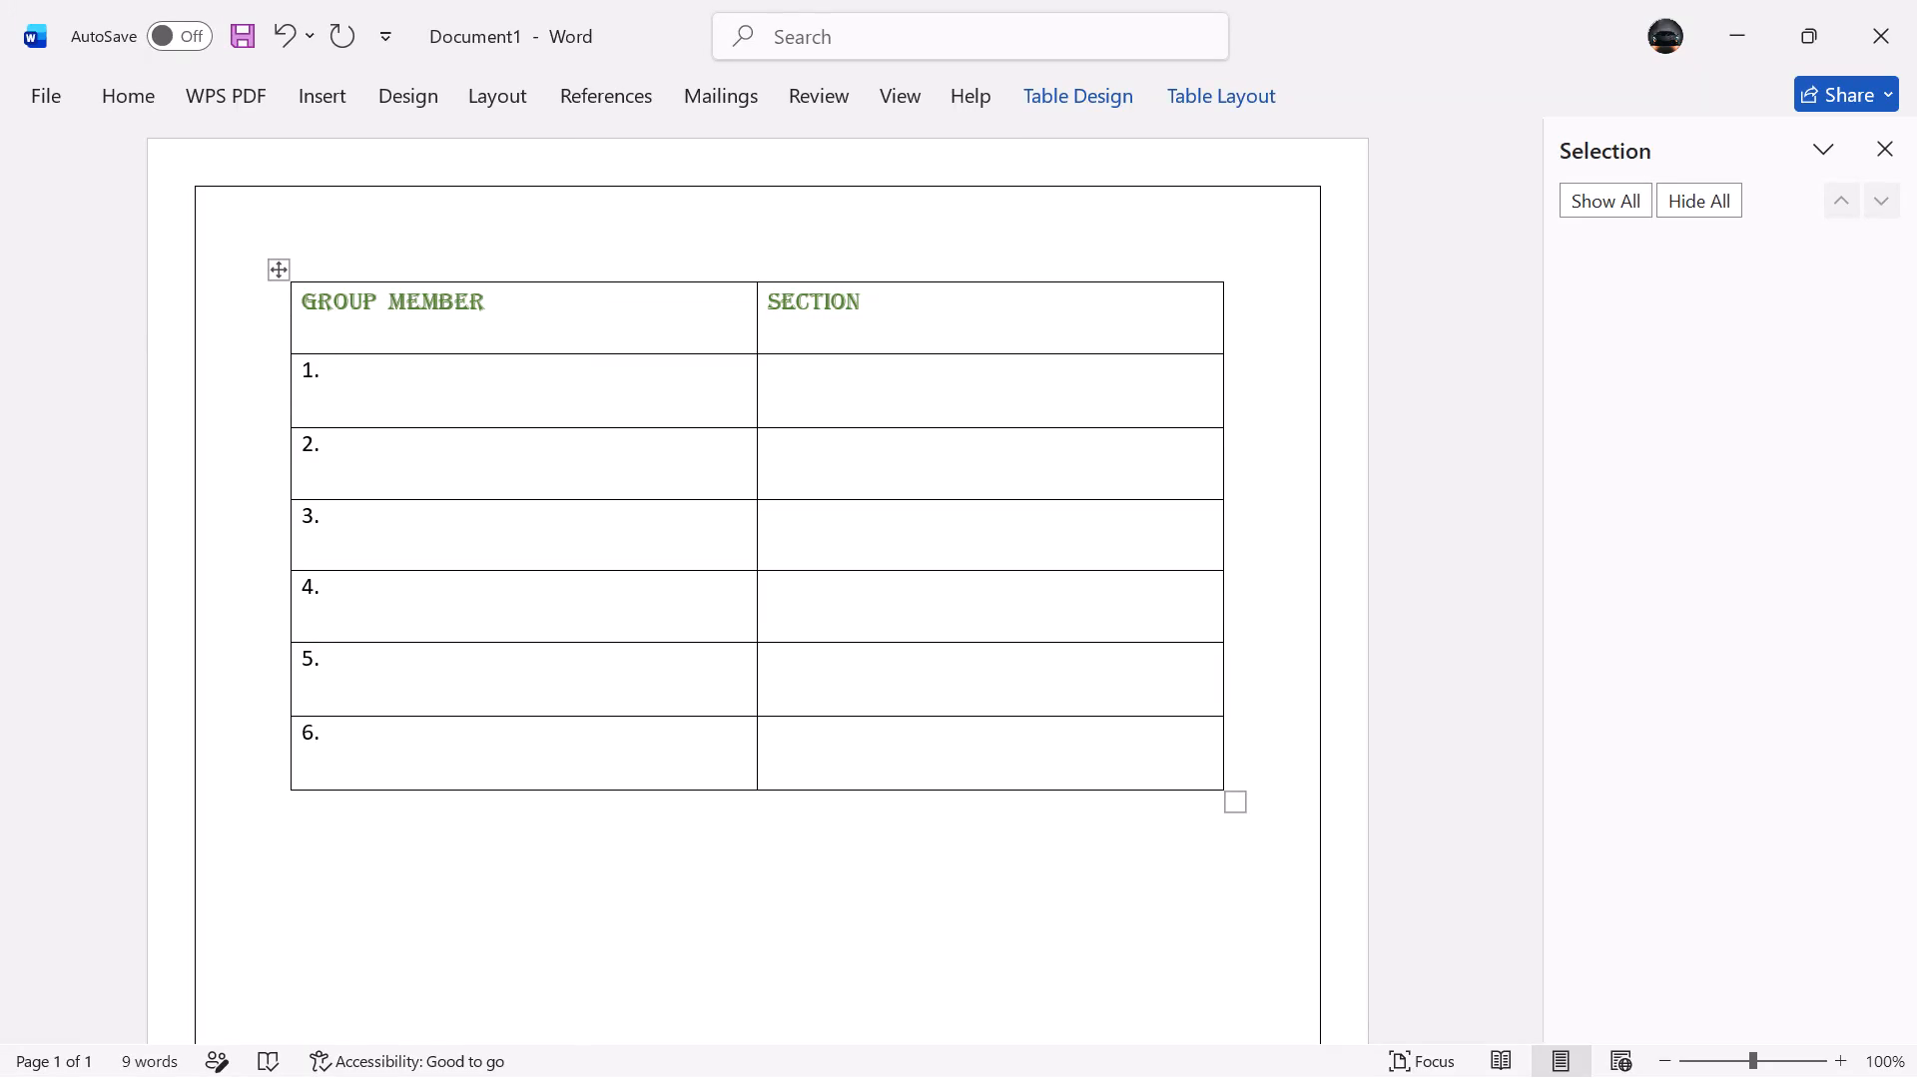
Bring up the text formatting options for the entry after number 1 in the GROUP MEMBER column.
left_click(155, 96)
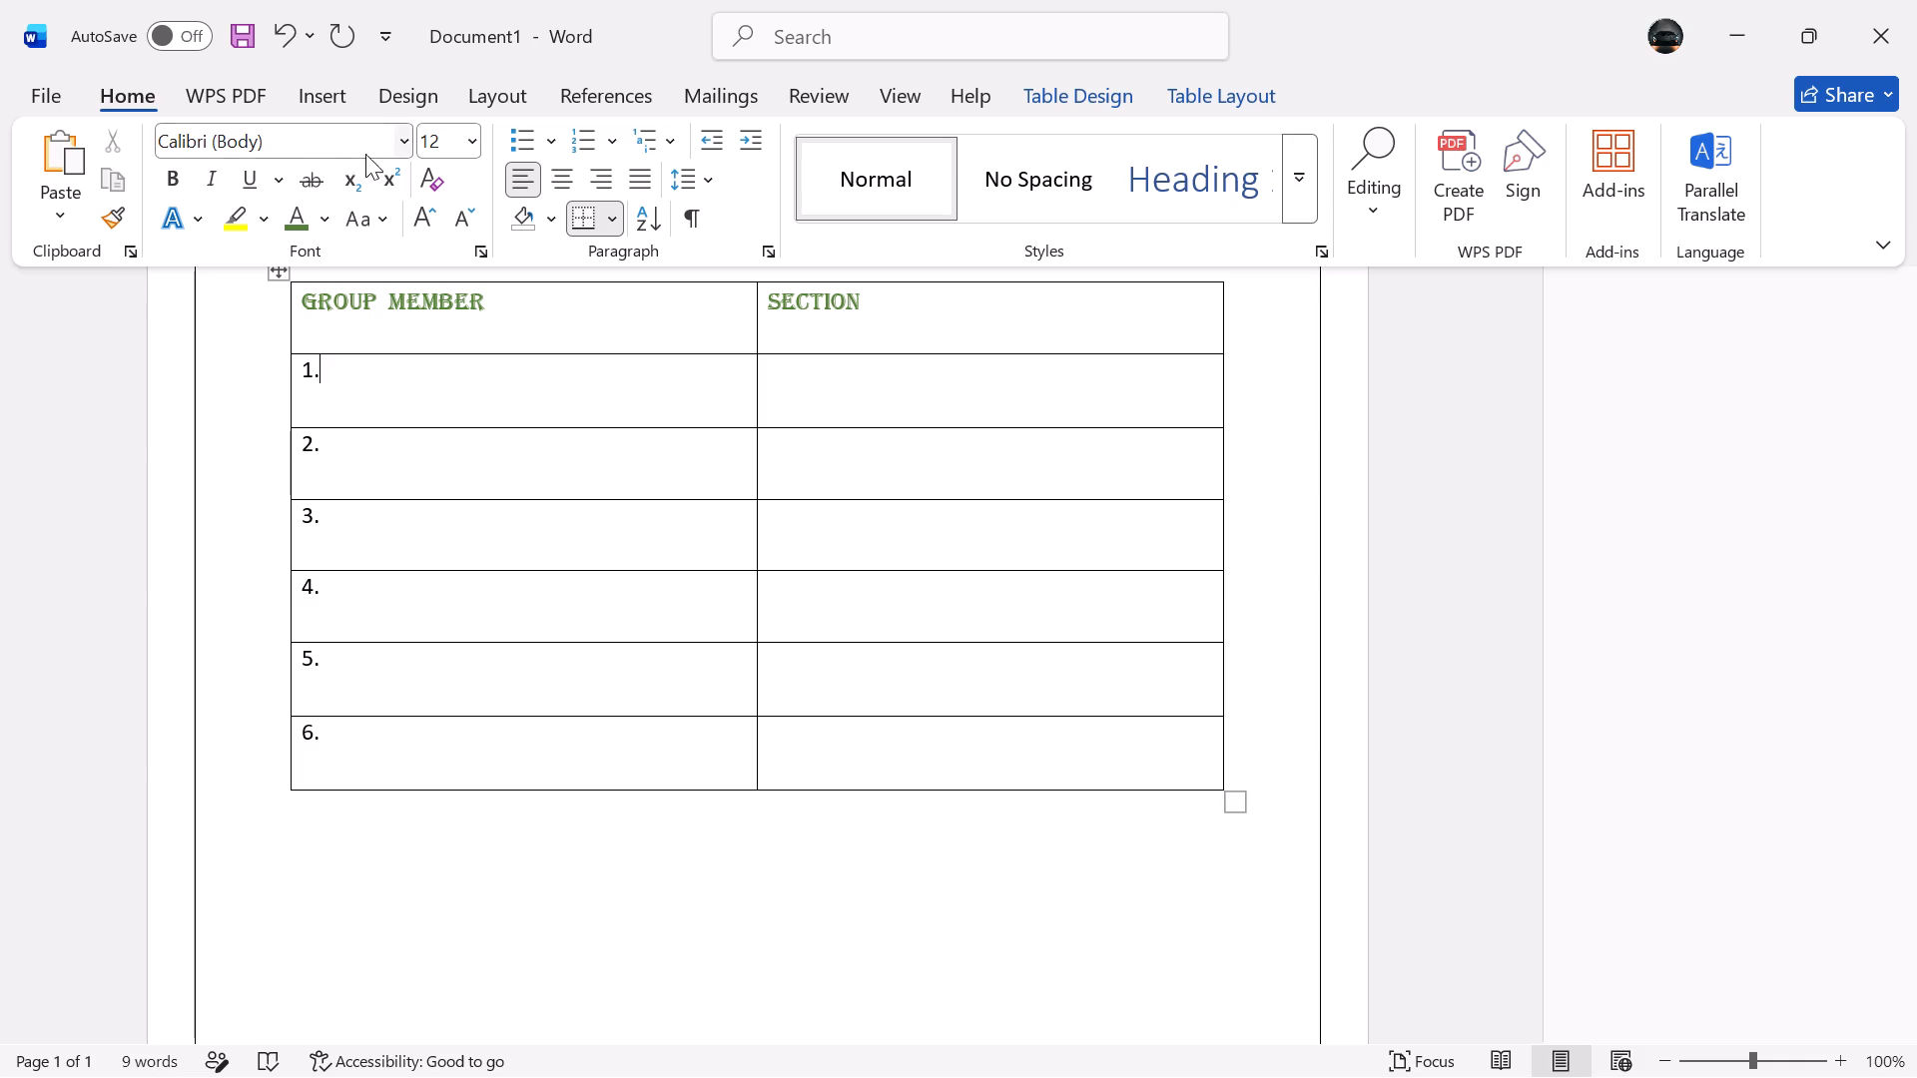
Set the font colour for the name entry after number 1 in the table to the standard blue.
left_click(328, 231)
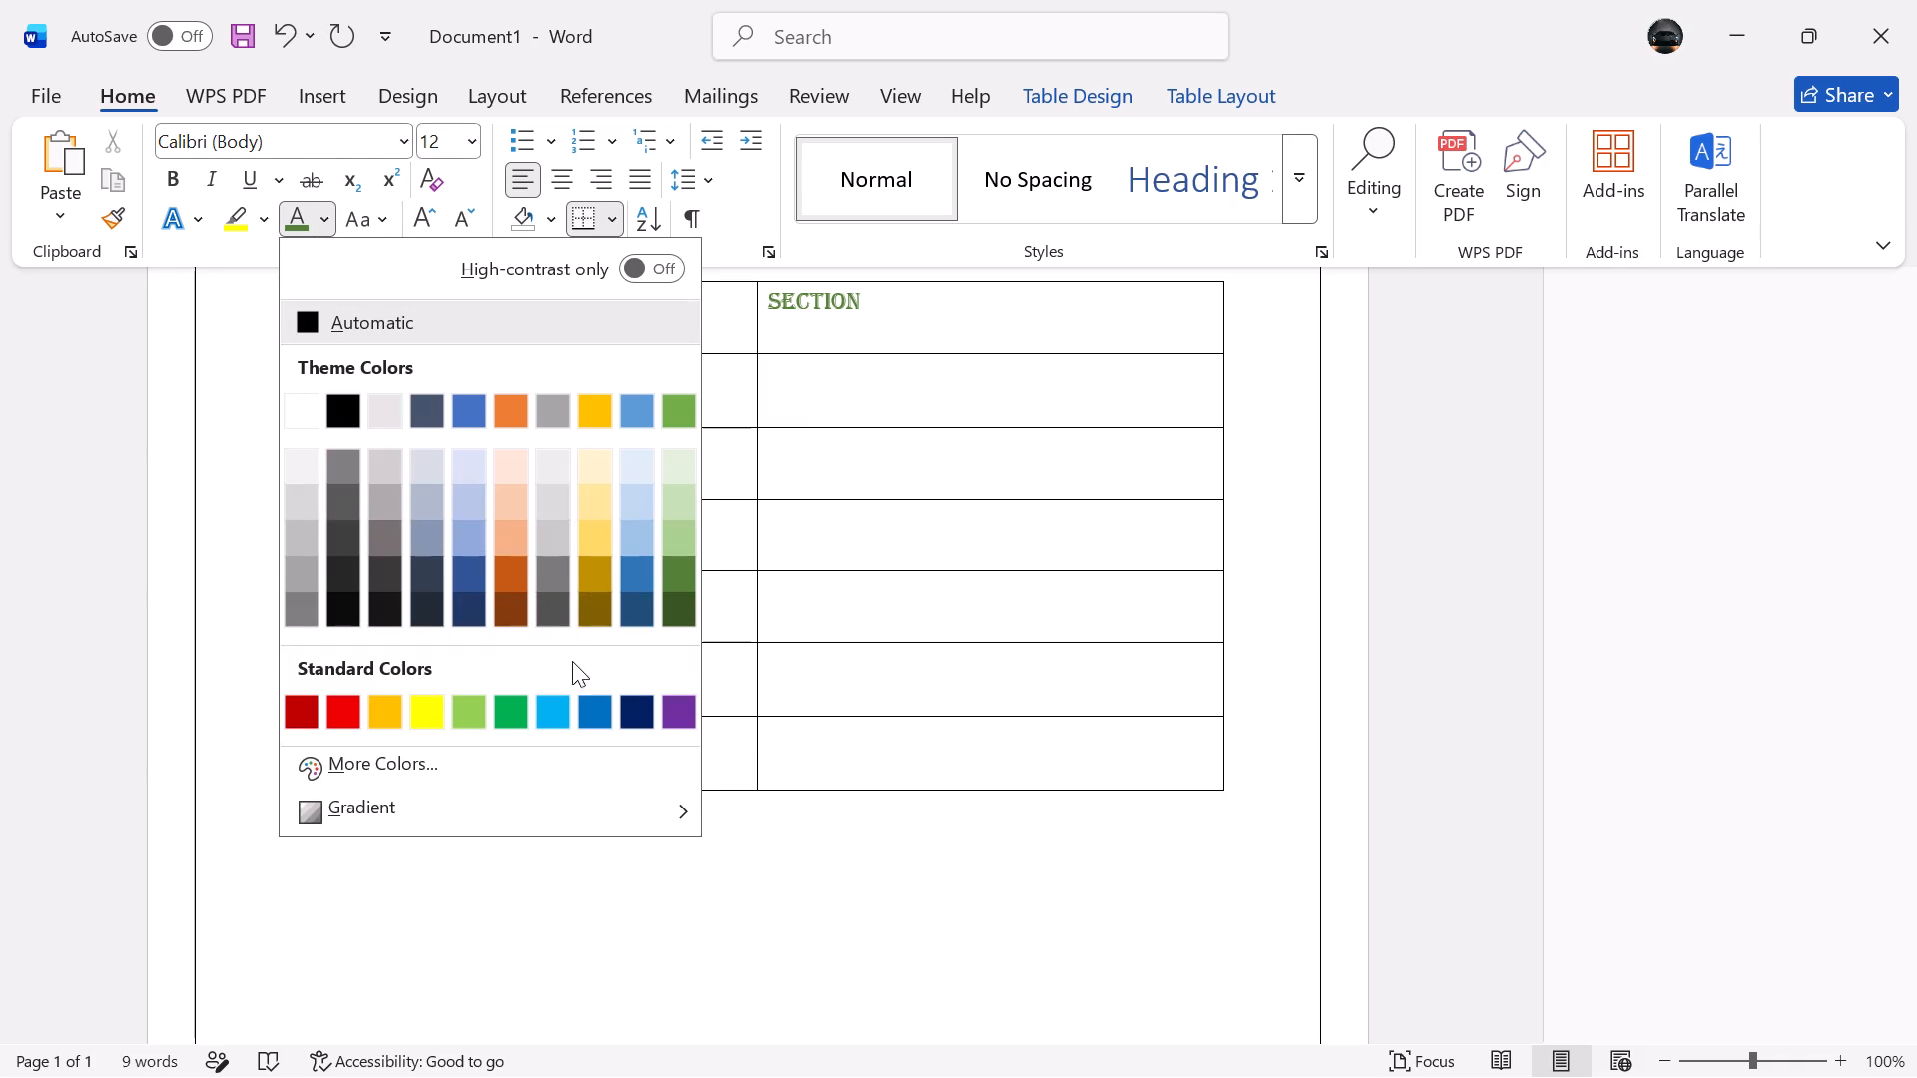
left_click(591, 710)
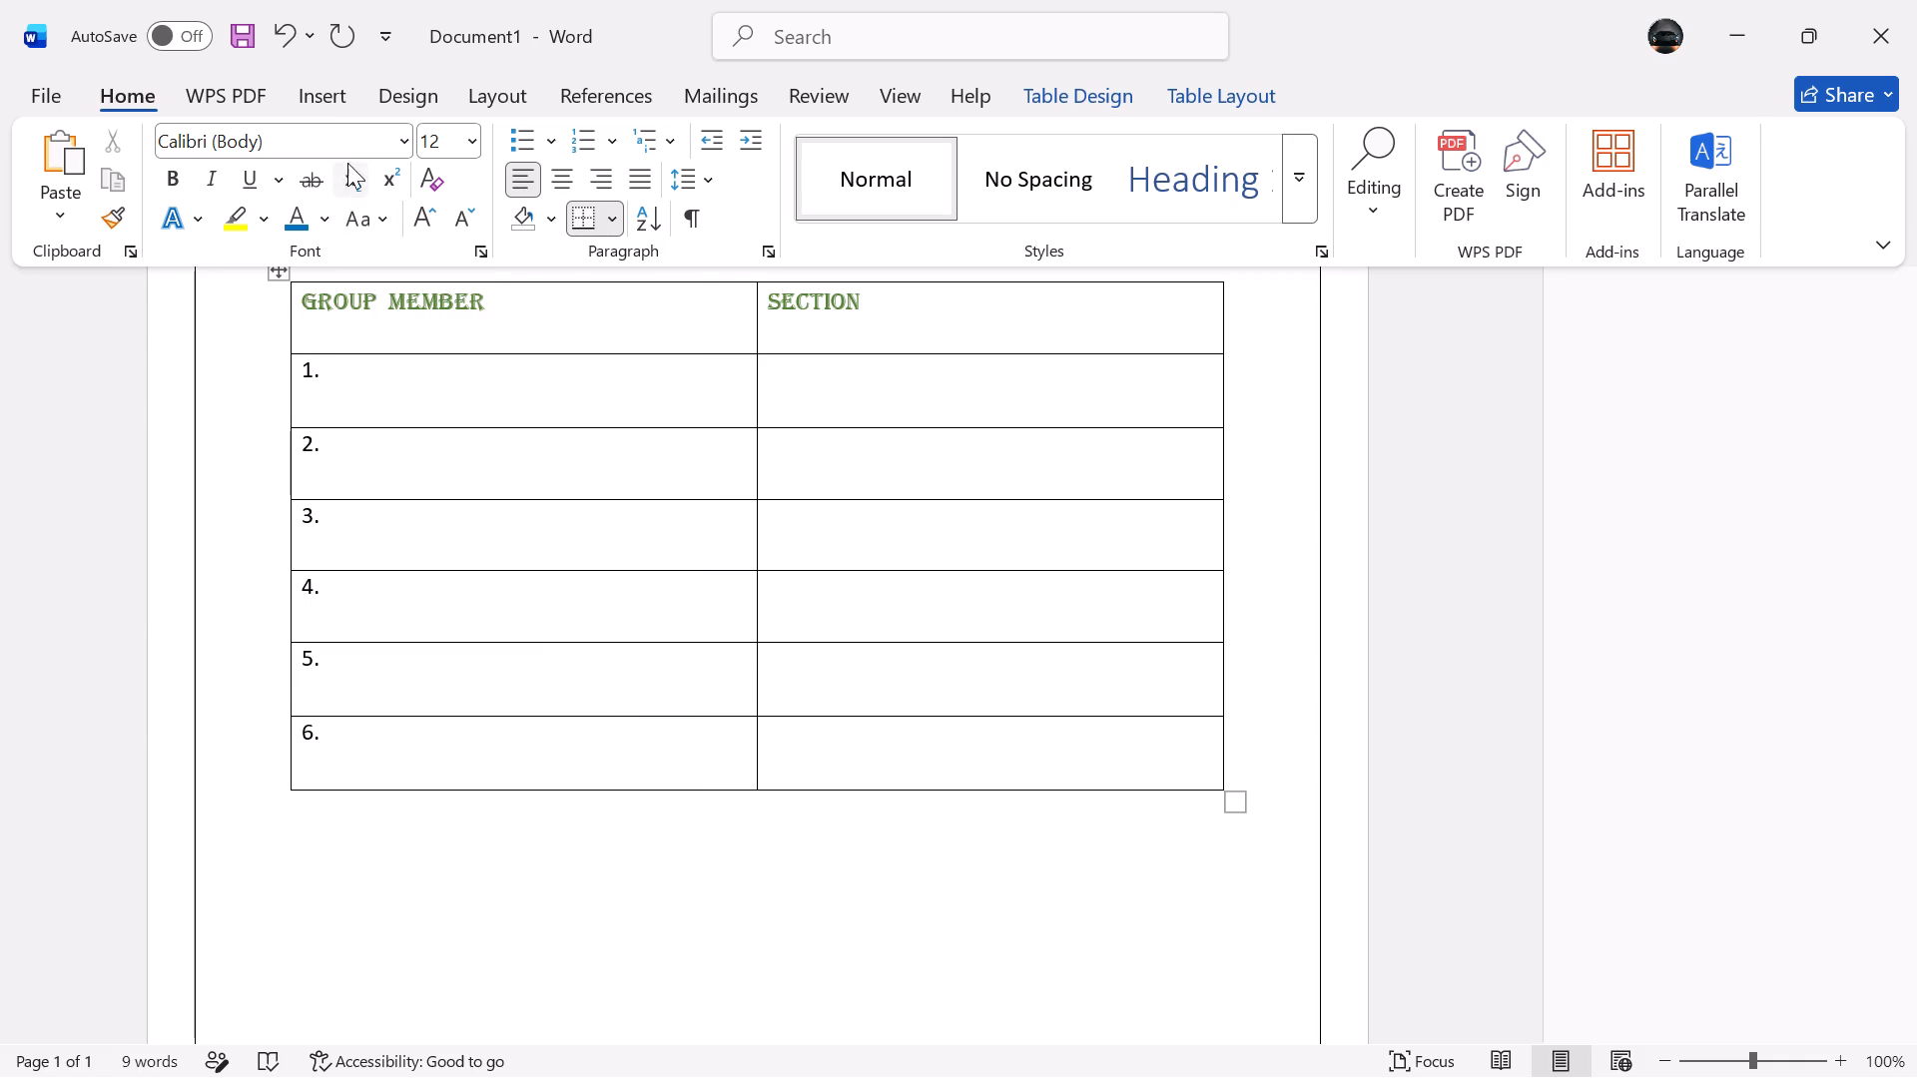
Set the font for the name entry after number 1 to Bauhaus 93.
left_click(418, 150)
left_click(404, 143)
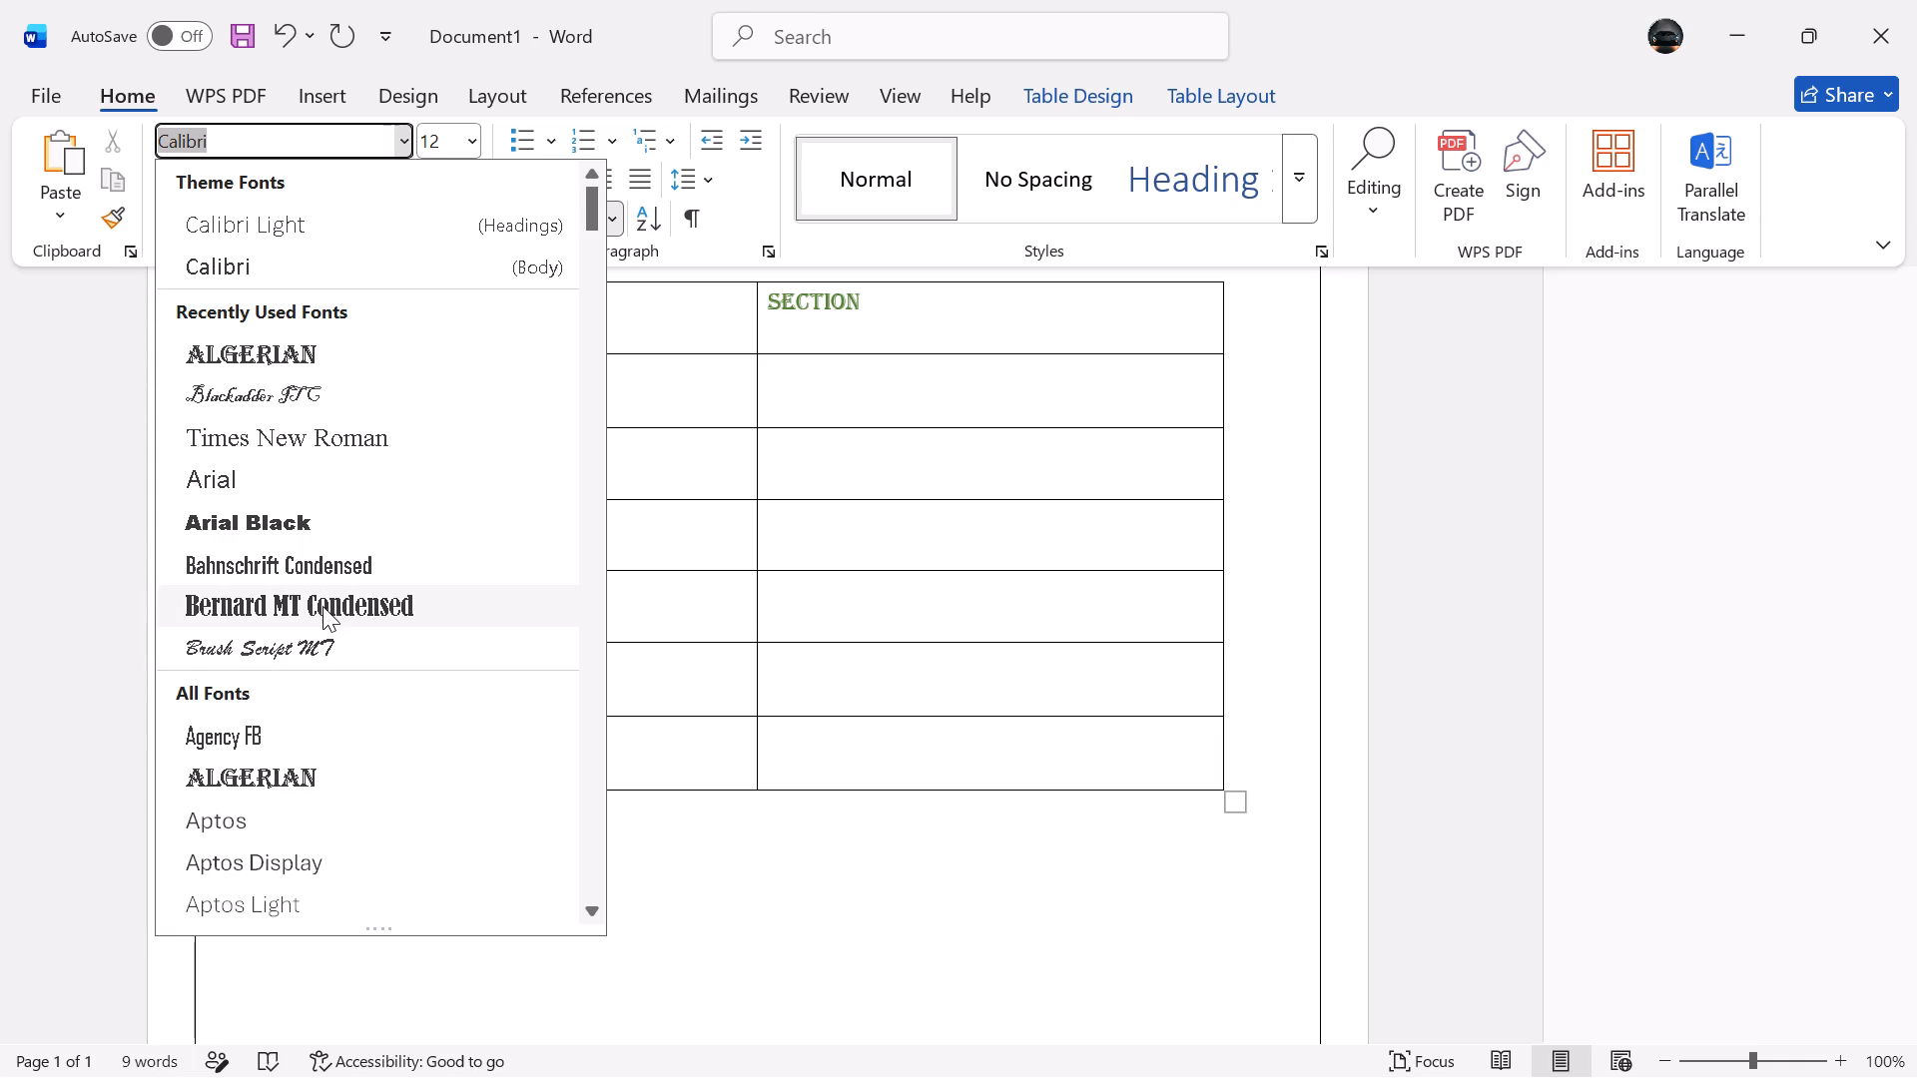
scroll(322, 606, "down", 3)
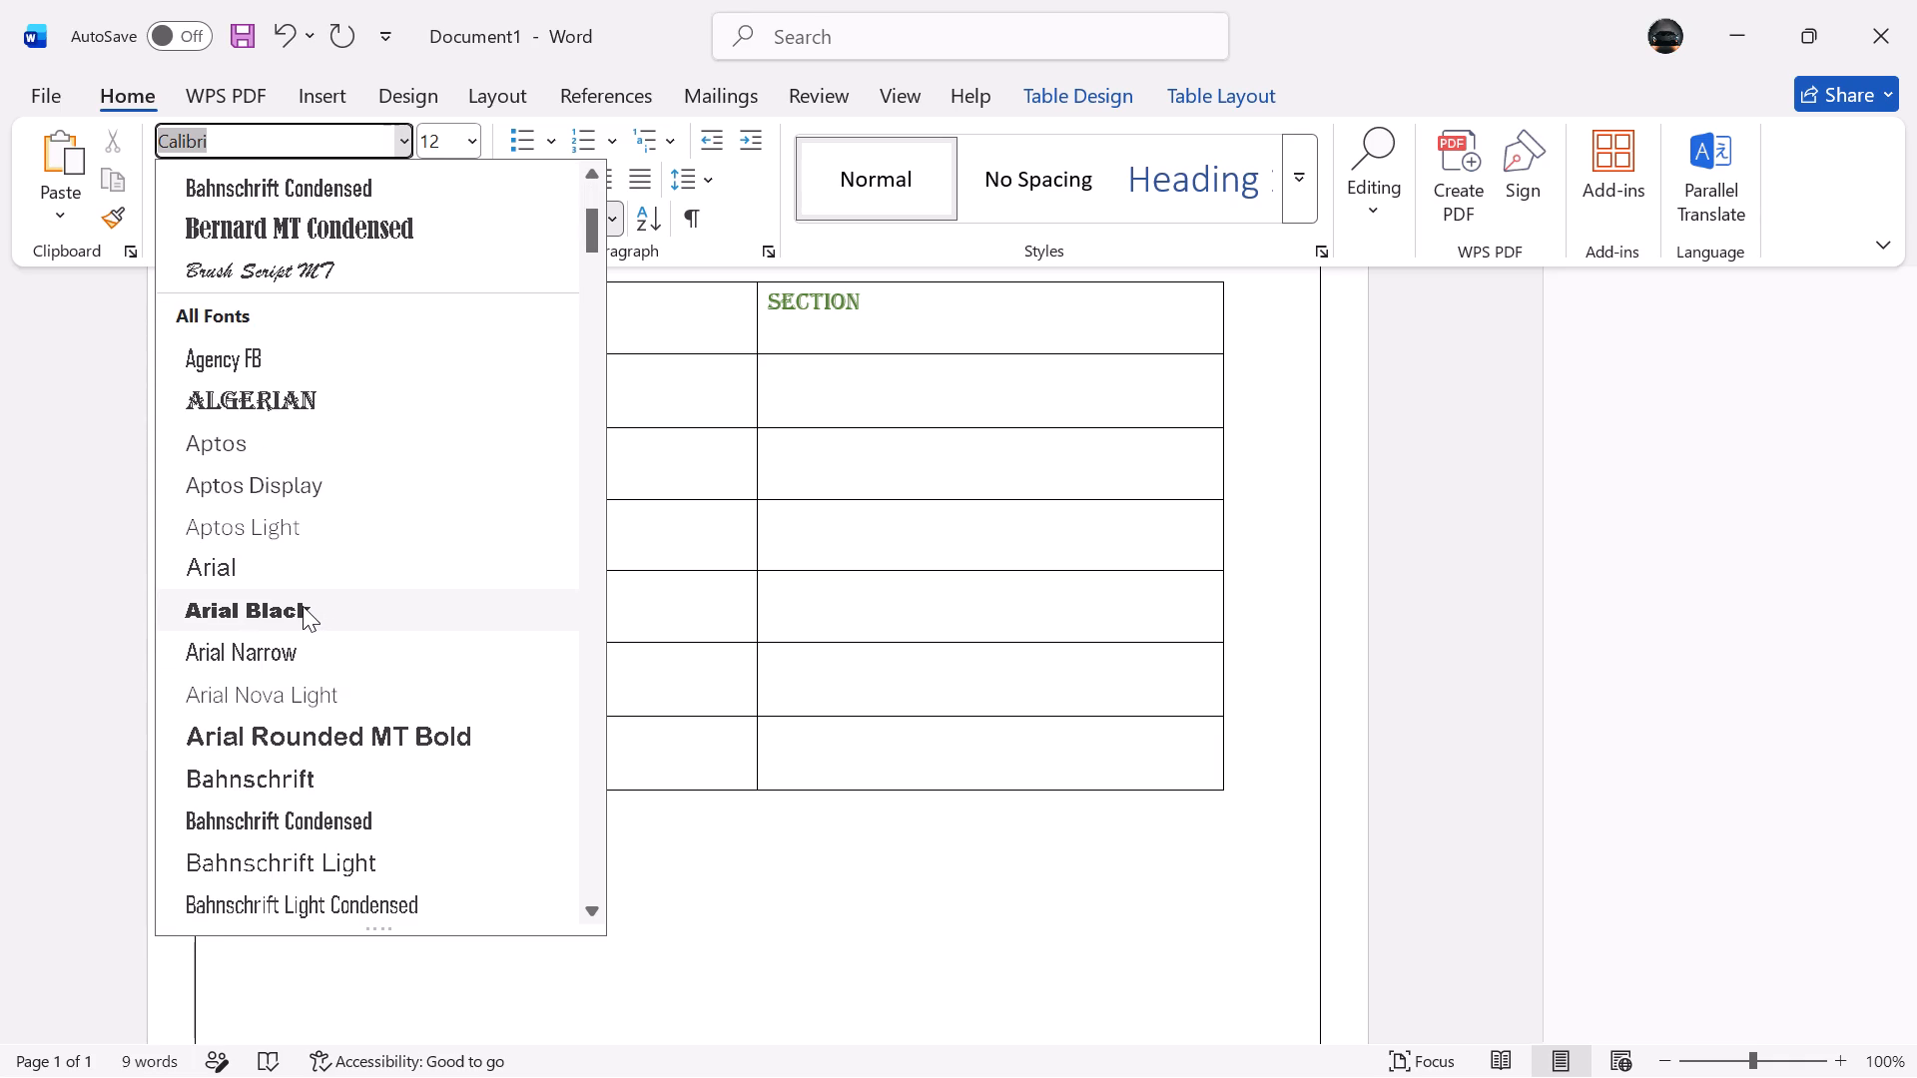
scroll(299, 614, "down", 1)
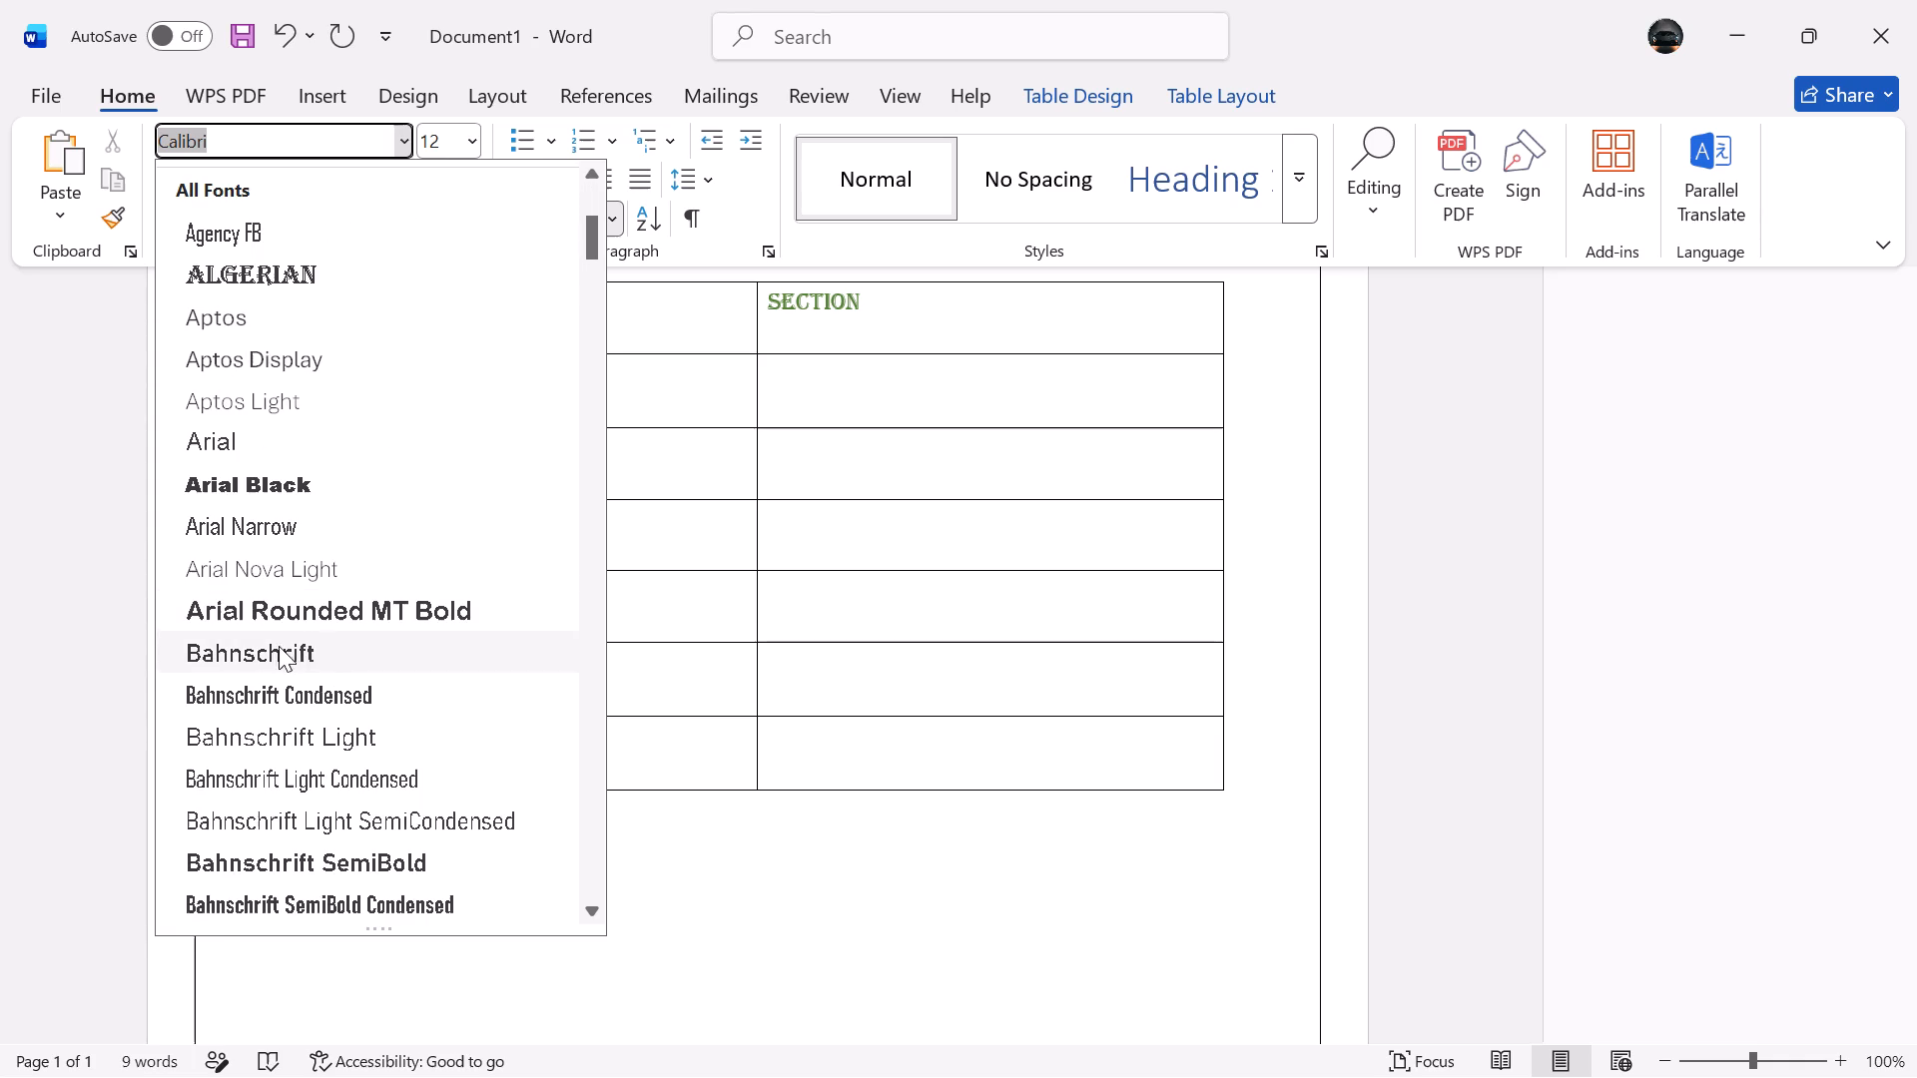
scroll(270, 667, "down", 1)
scroll(246, 748, "down", 1)
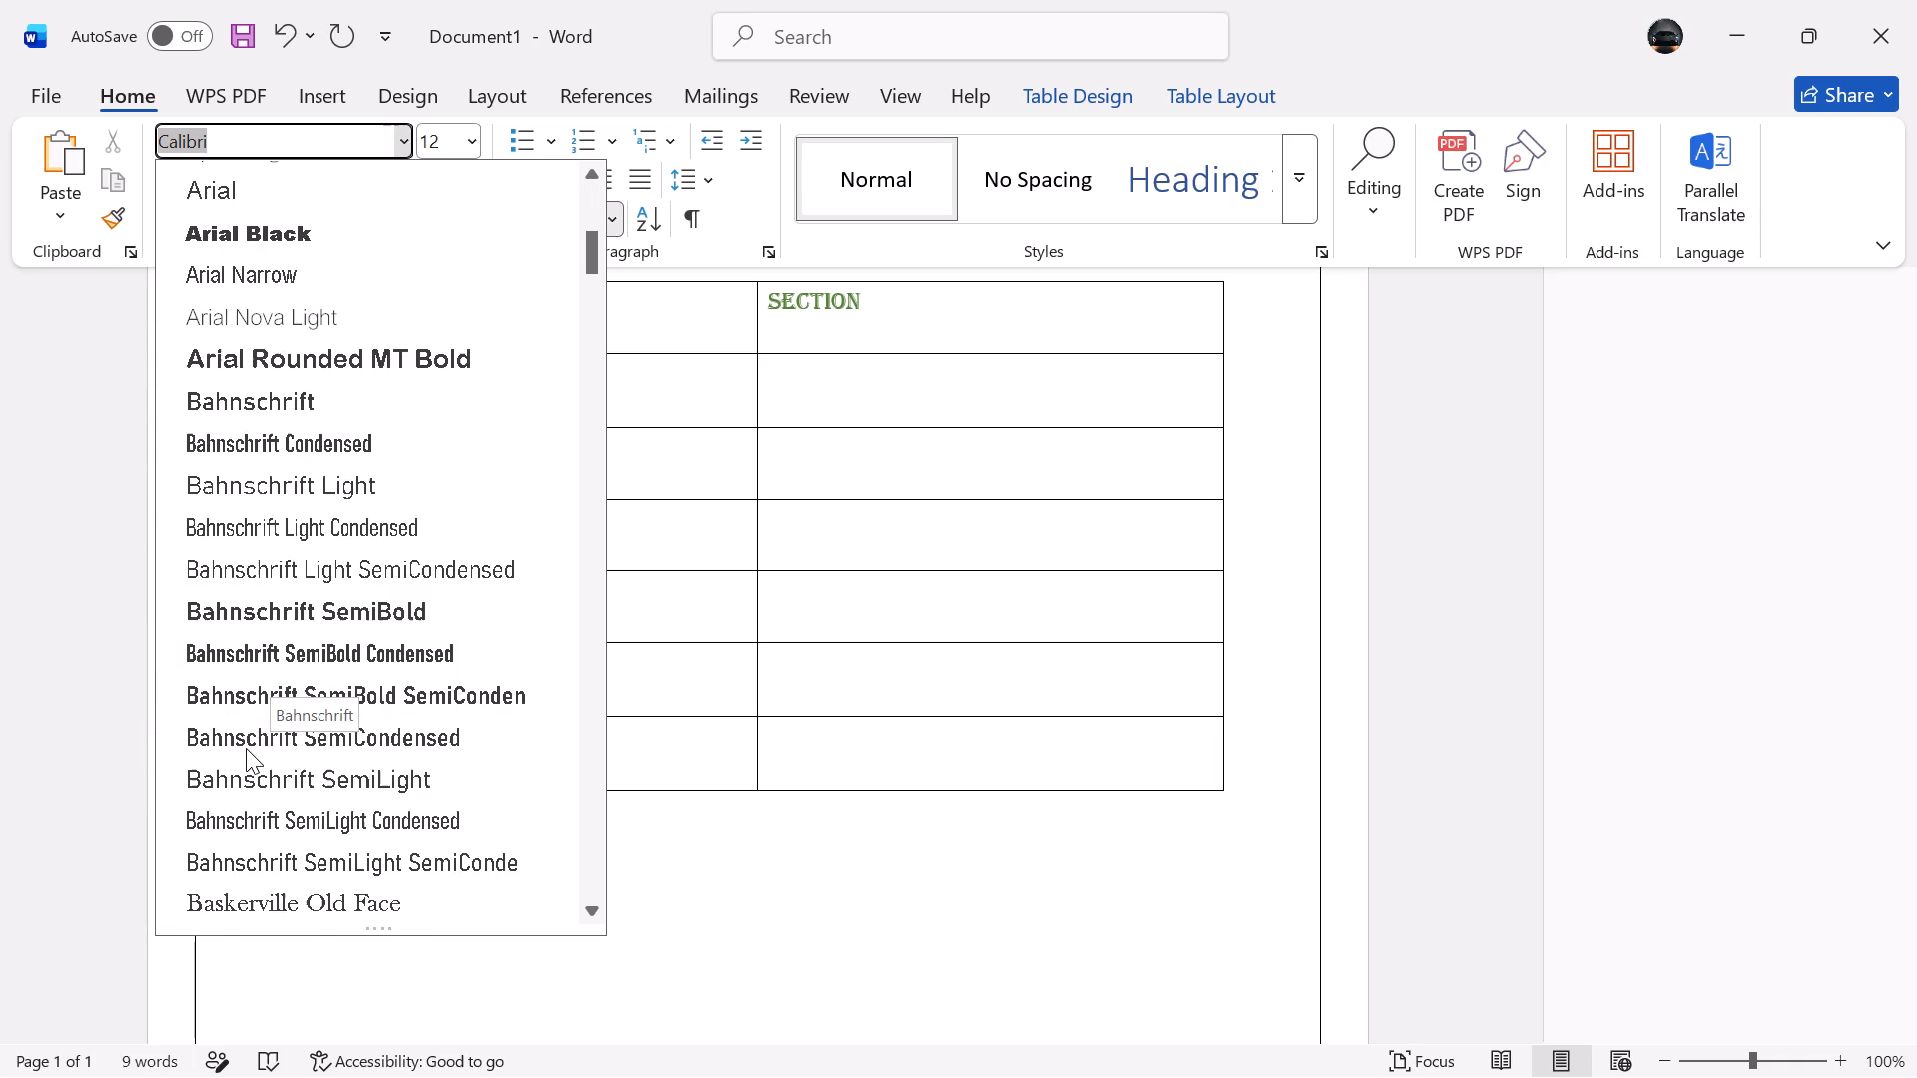
scroll(240, 755, "down", 1)
left_click(231, 823)
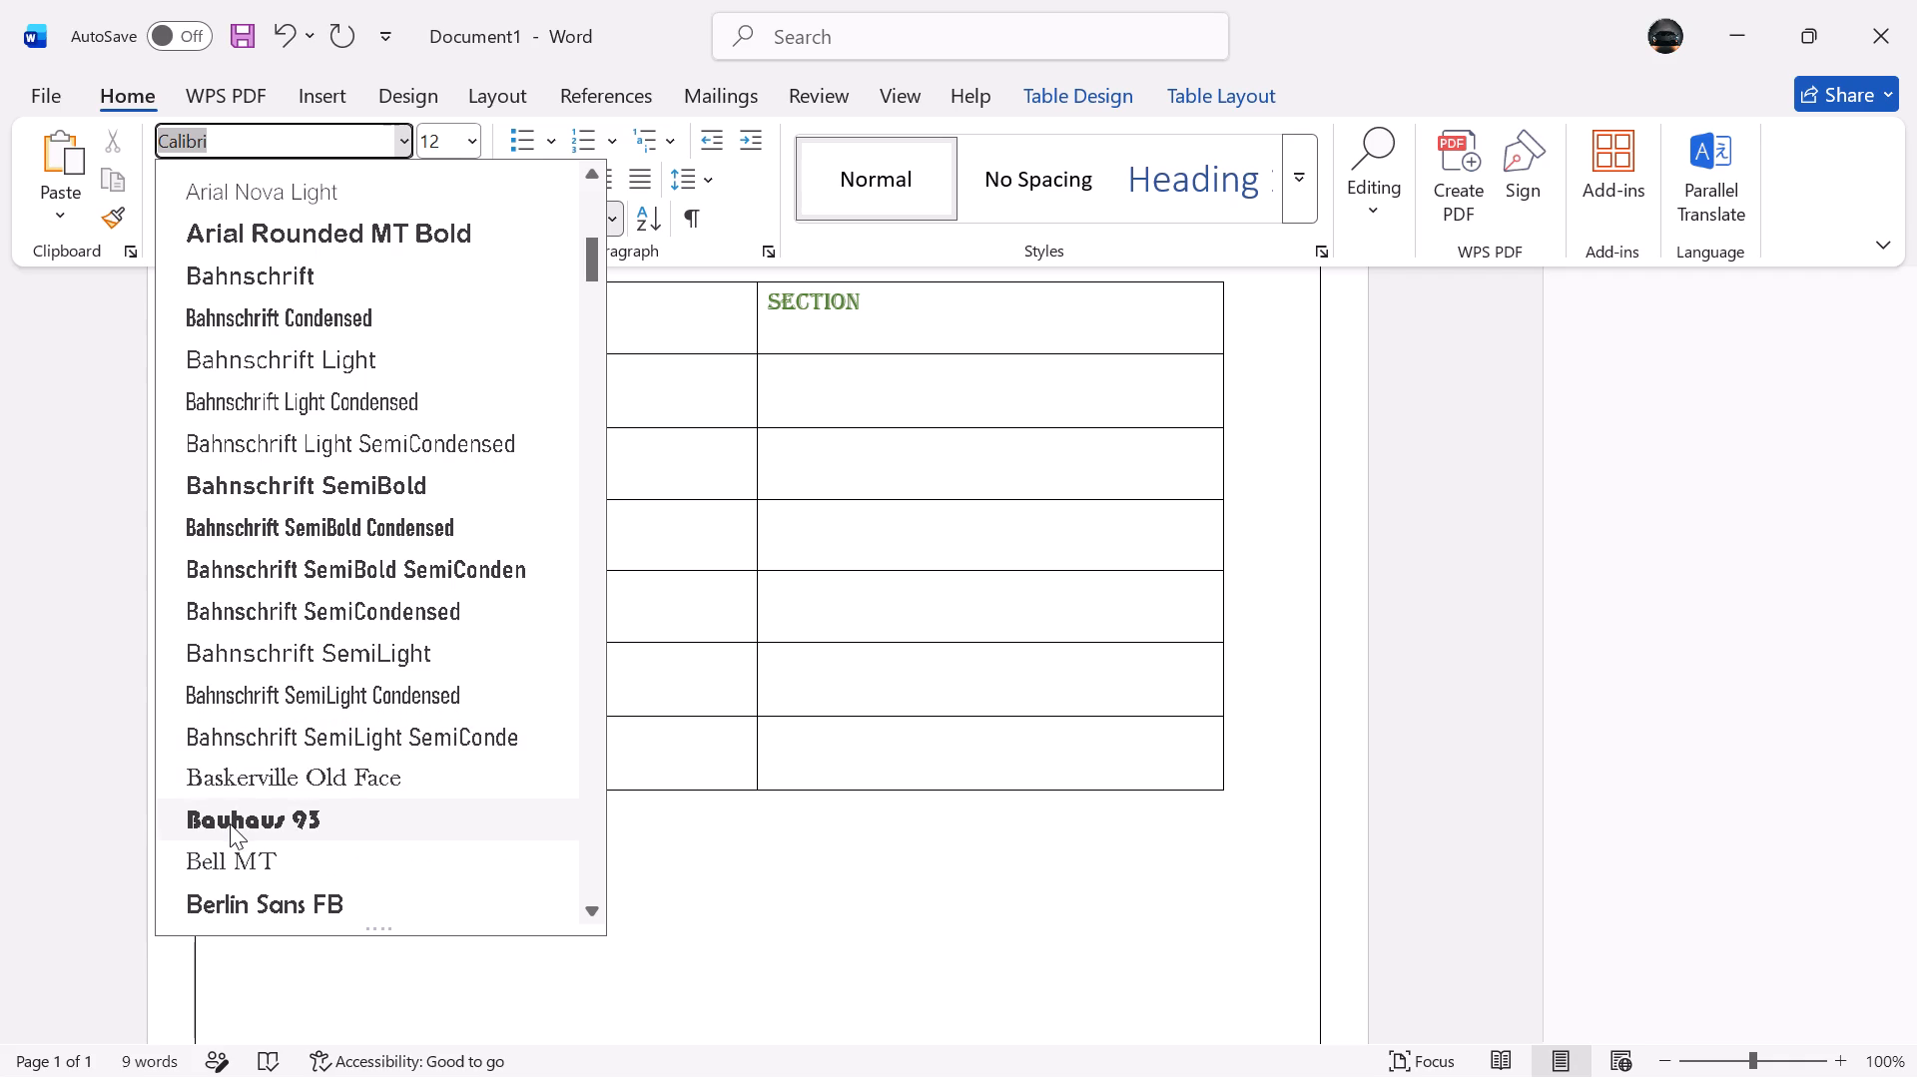
key("space")
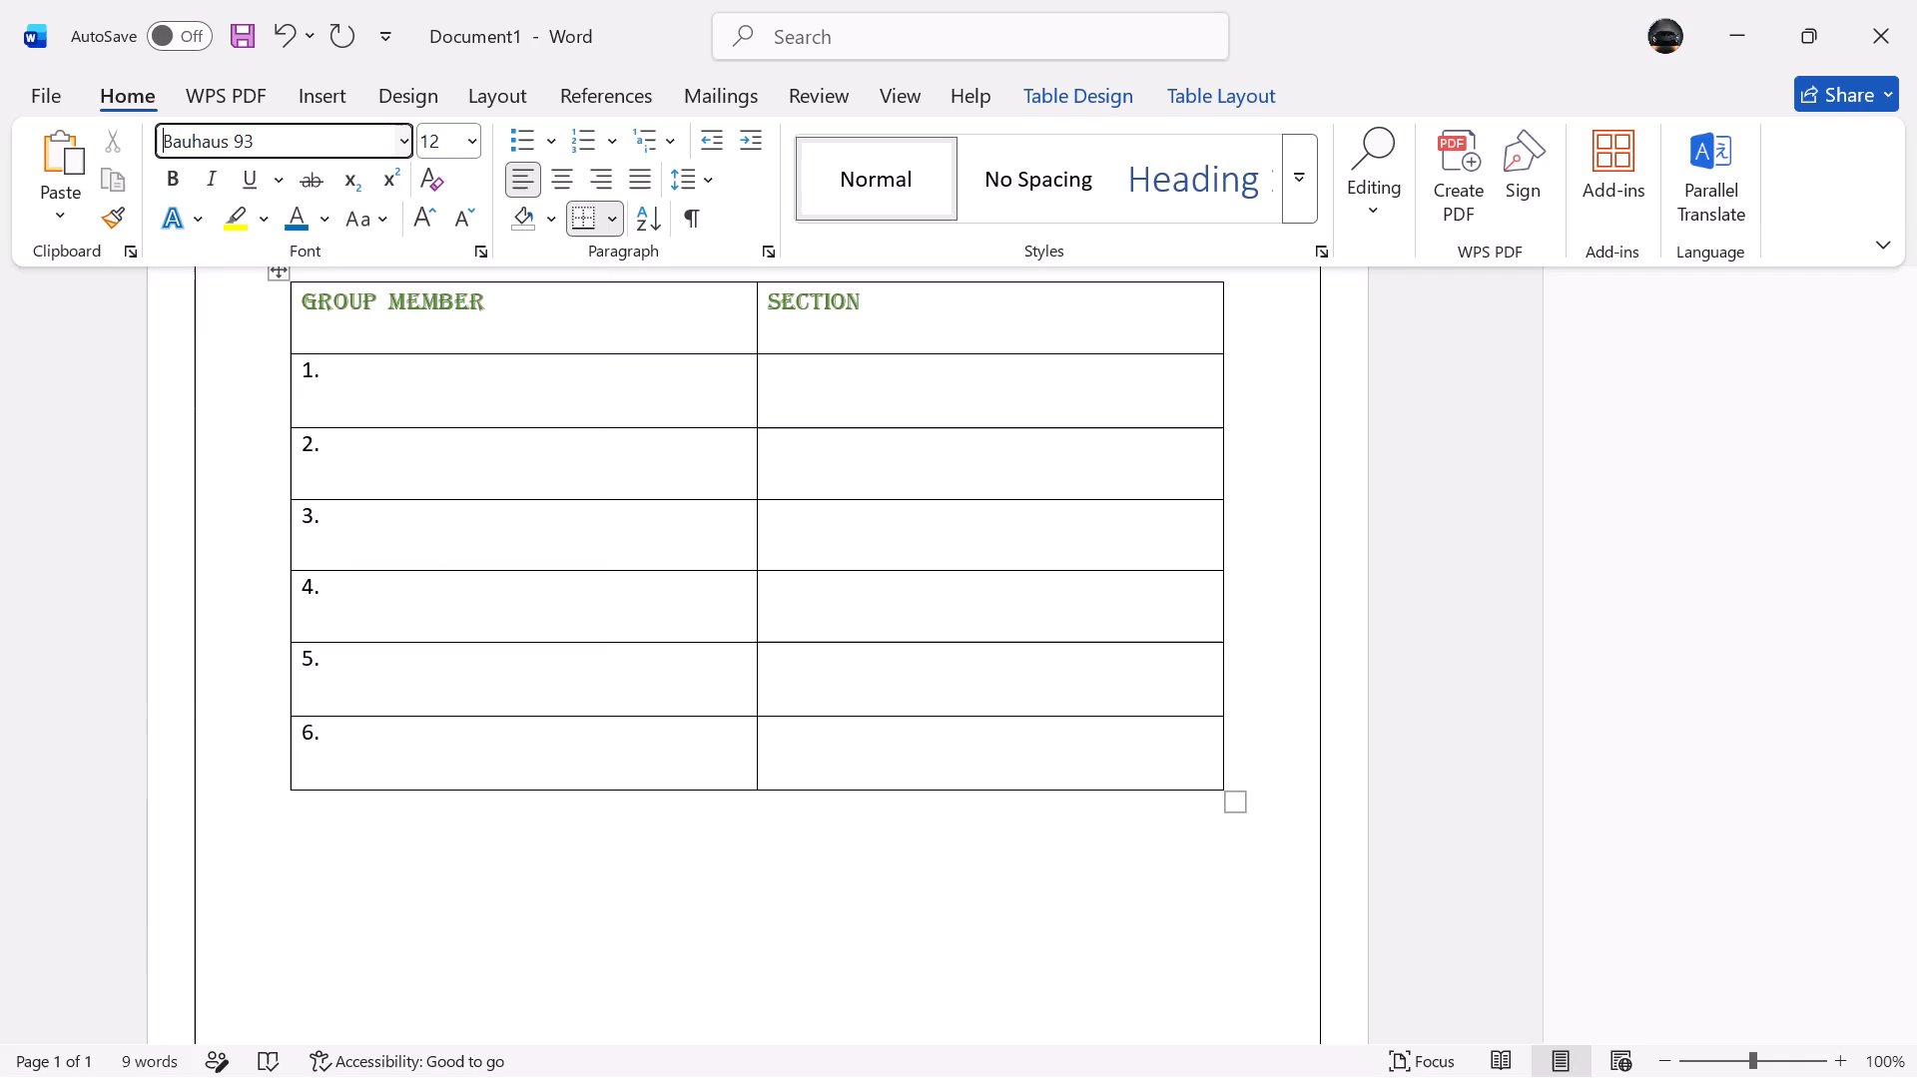
type("RO")
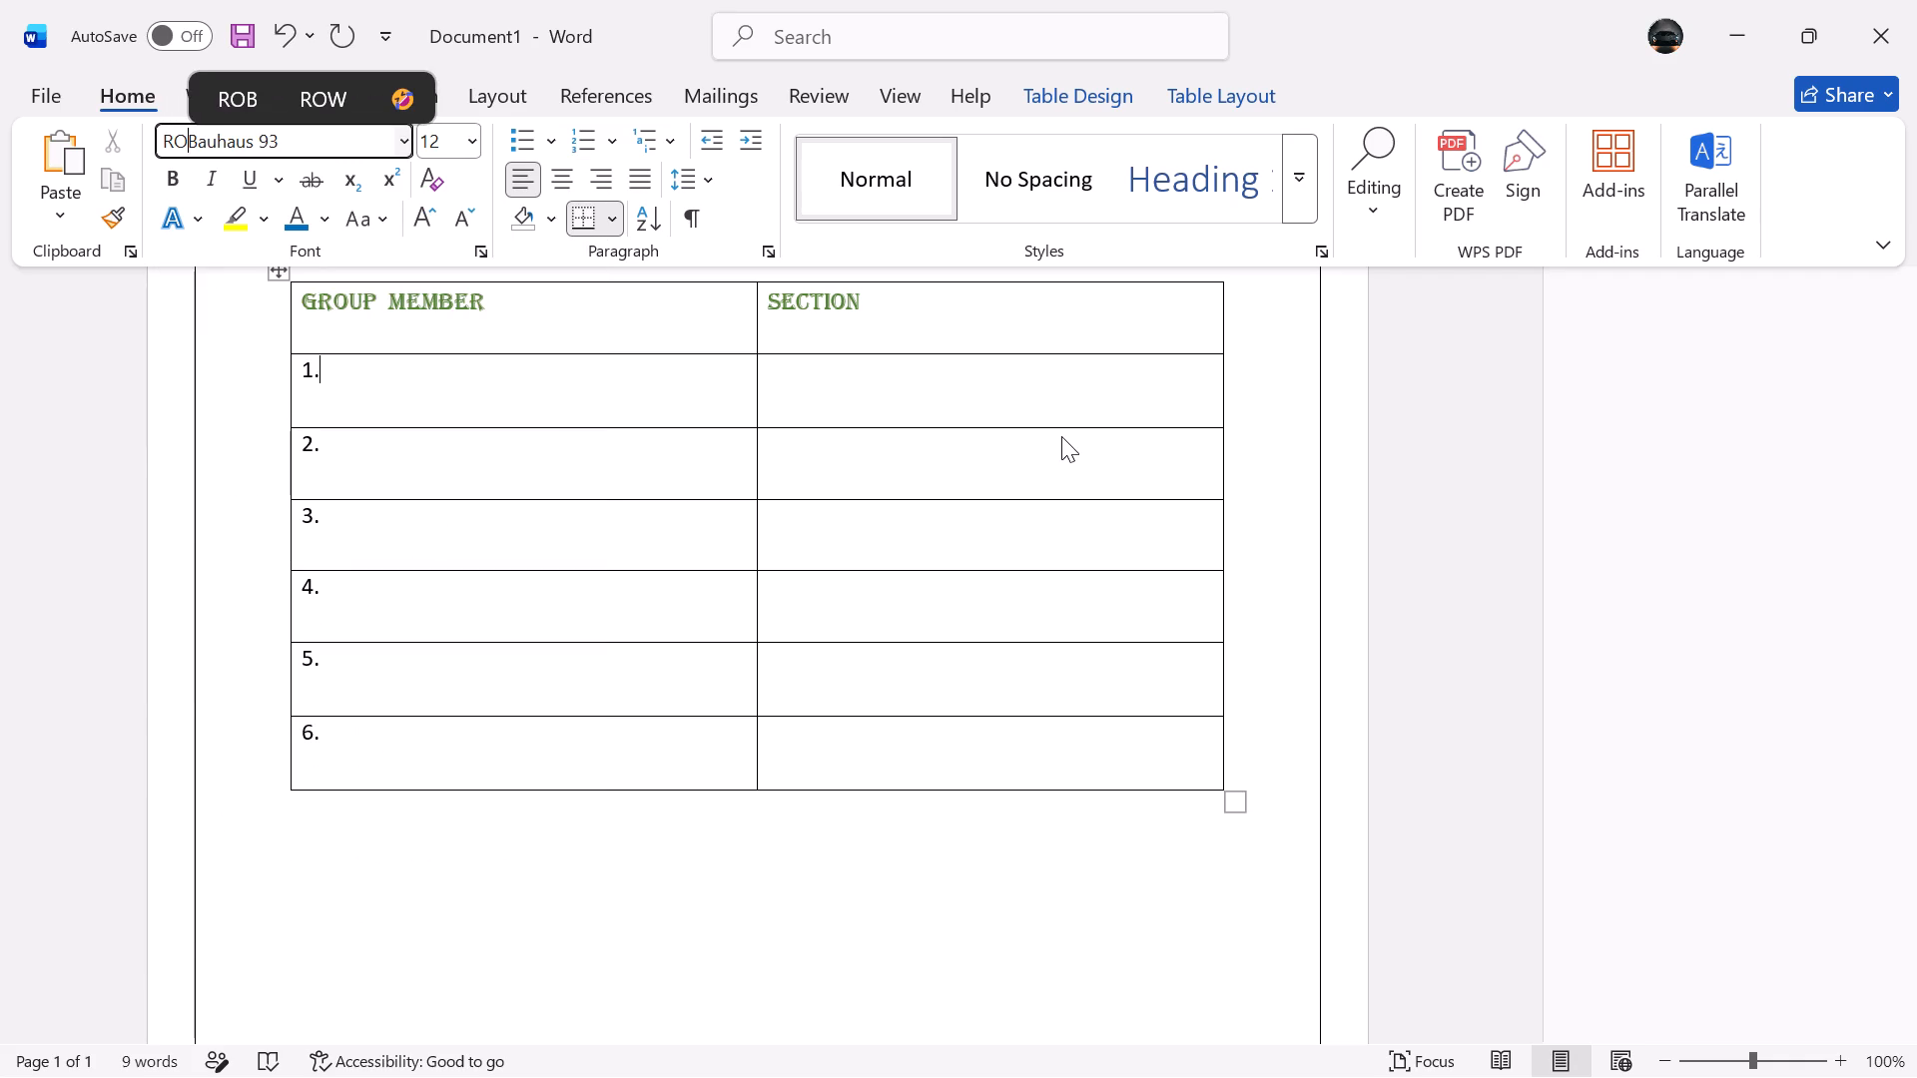
key("BackSpace")
key("BackSpace")
key("BackSpace")
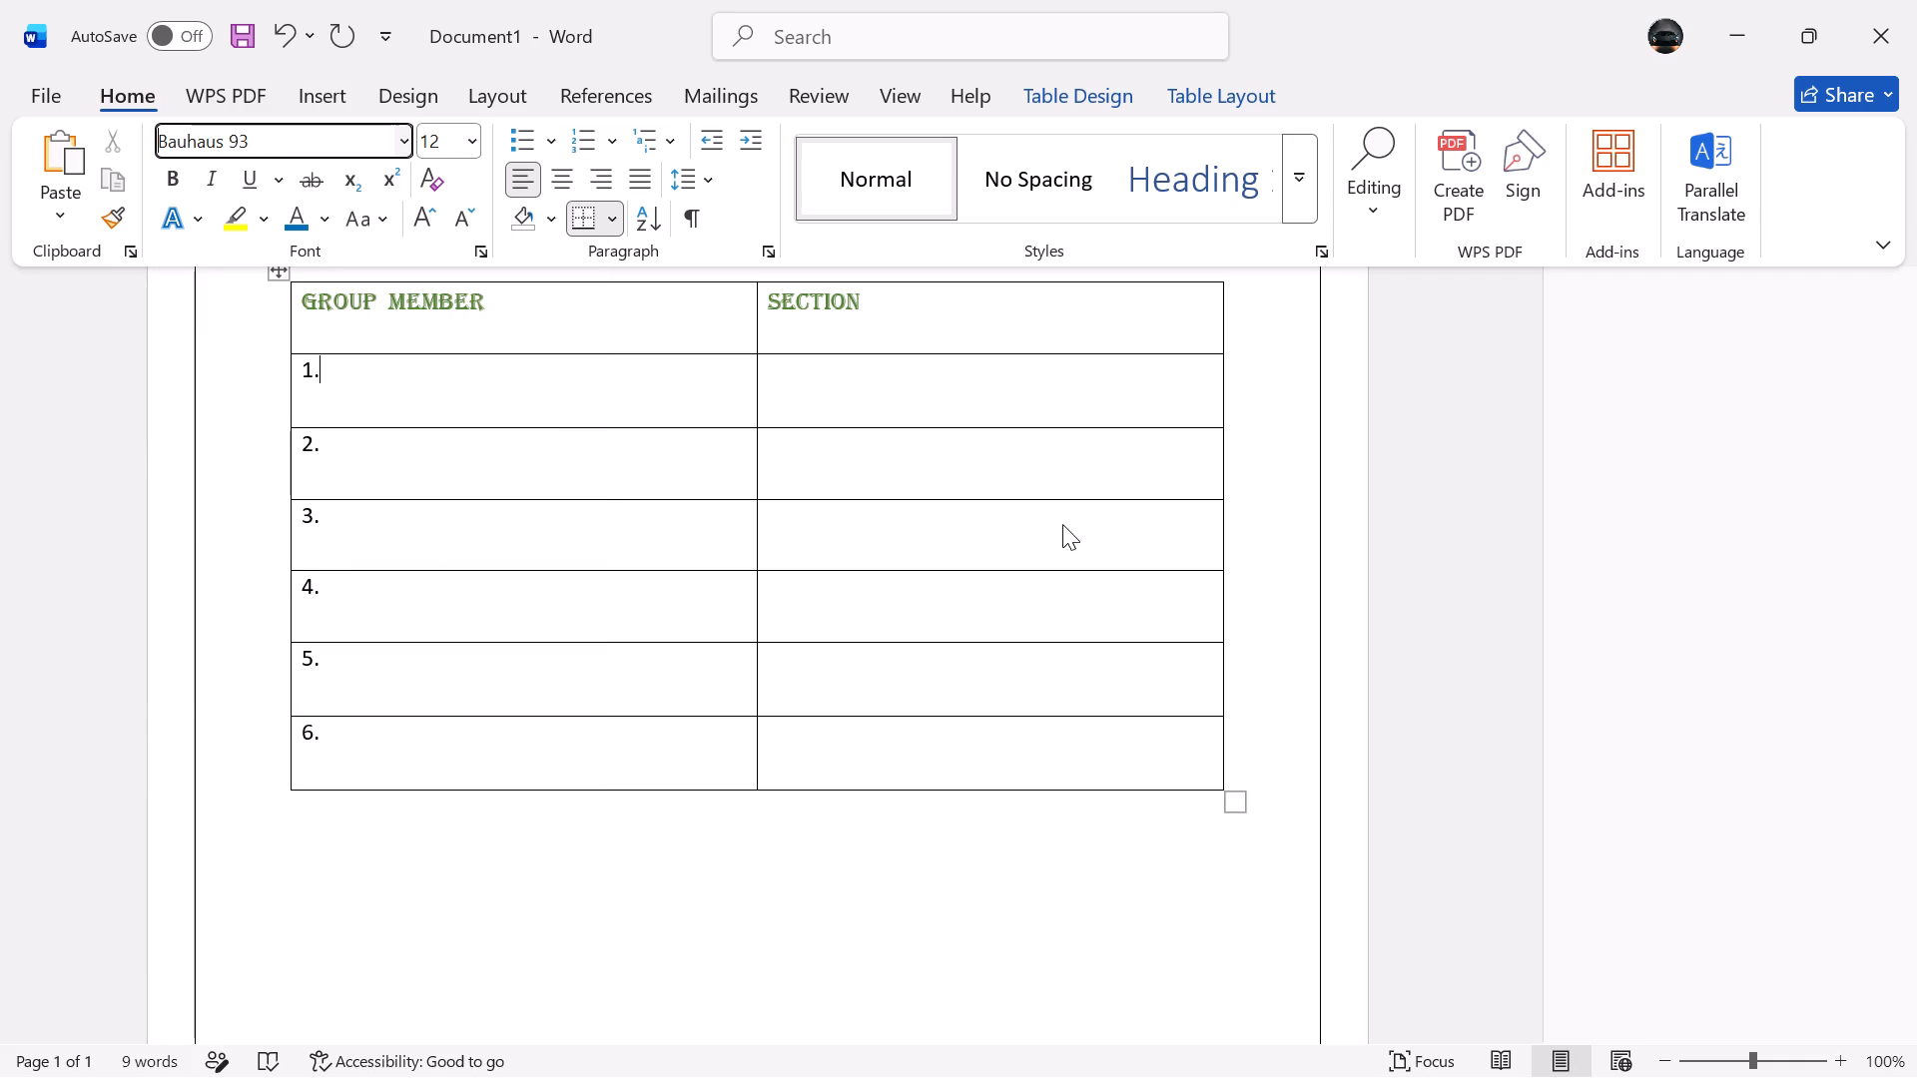
Enter the name ROY after number 1 in the GROUP MEMBER column, as an automatic numbered-list item.
left_click(540, 414)
left_click(539, 387)
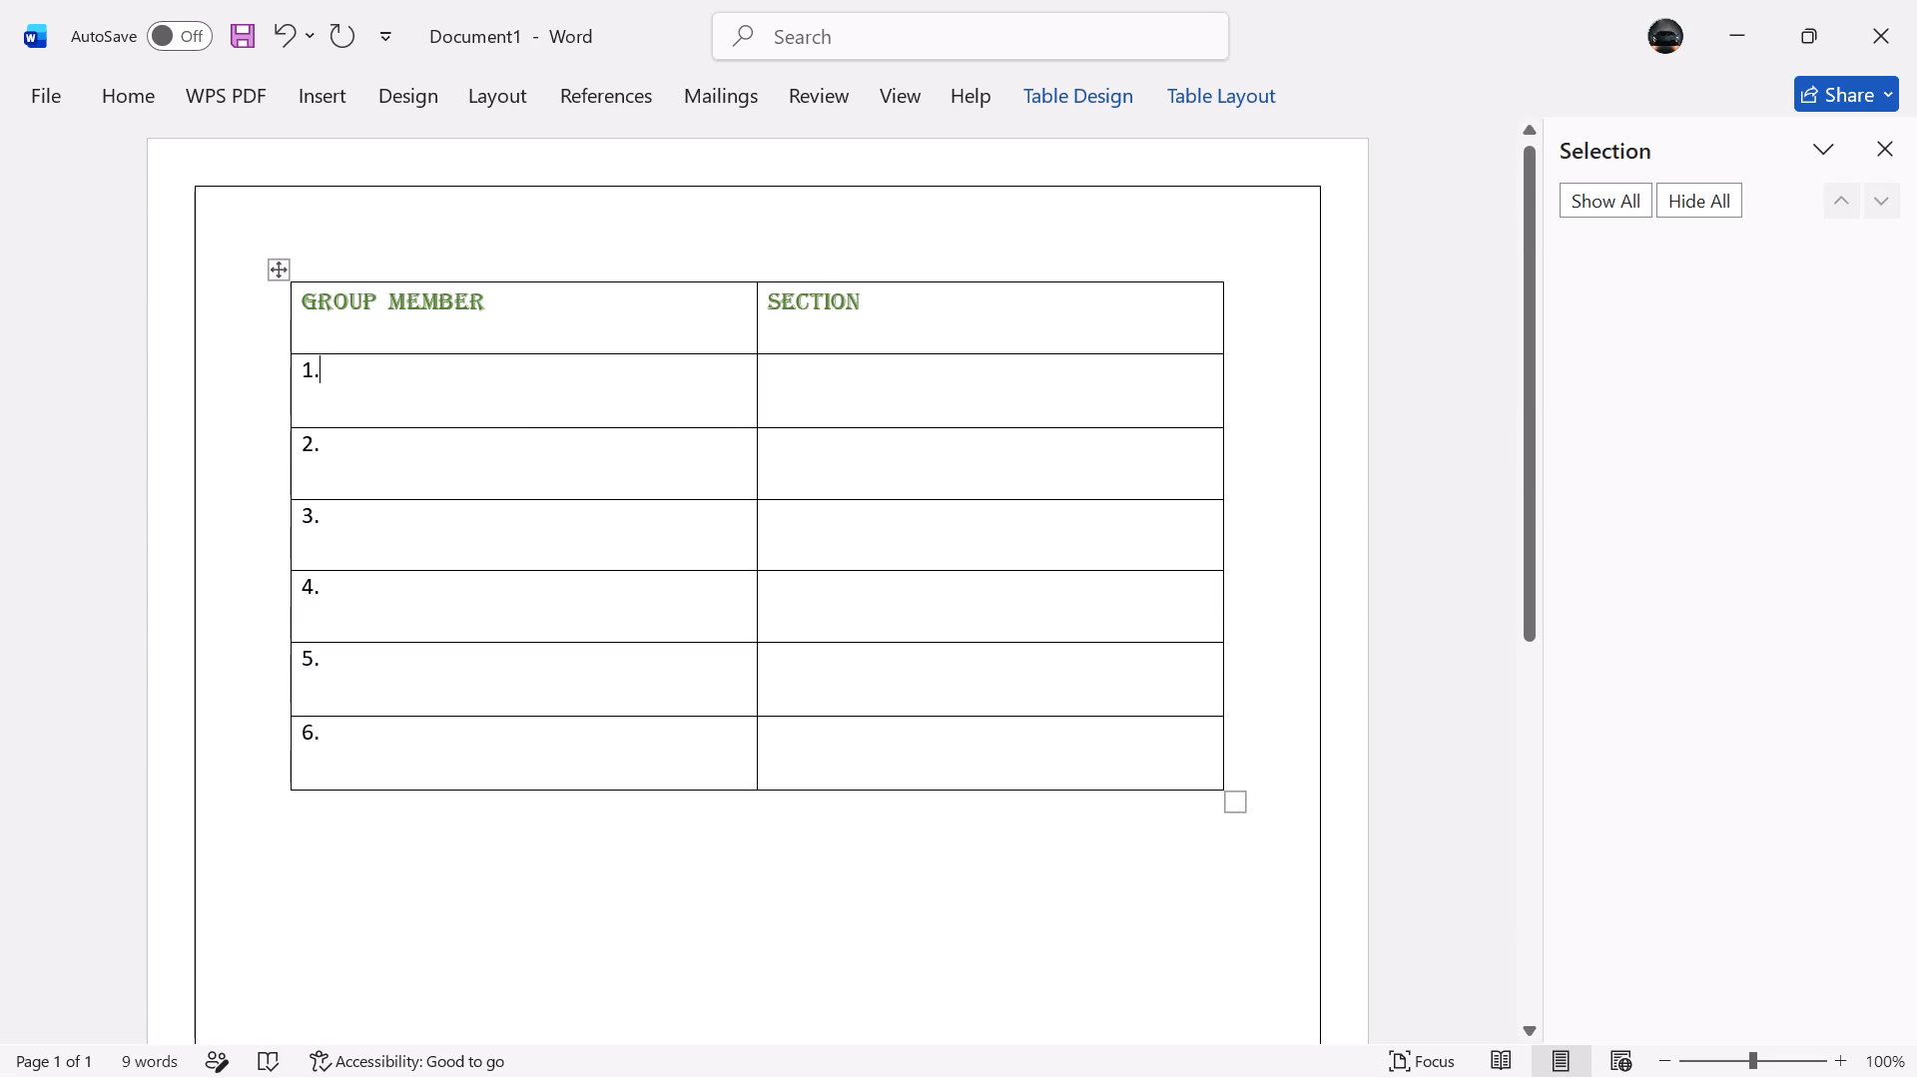
key("space")
type("RO")
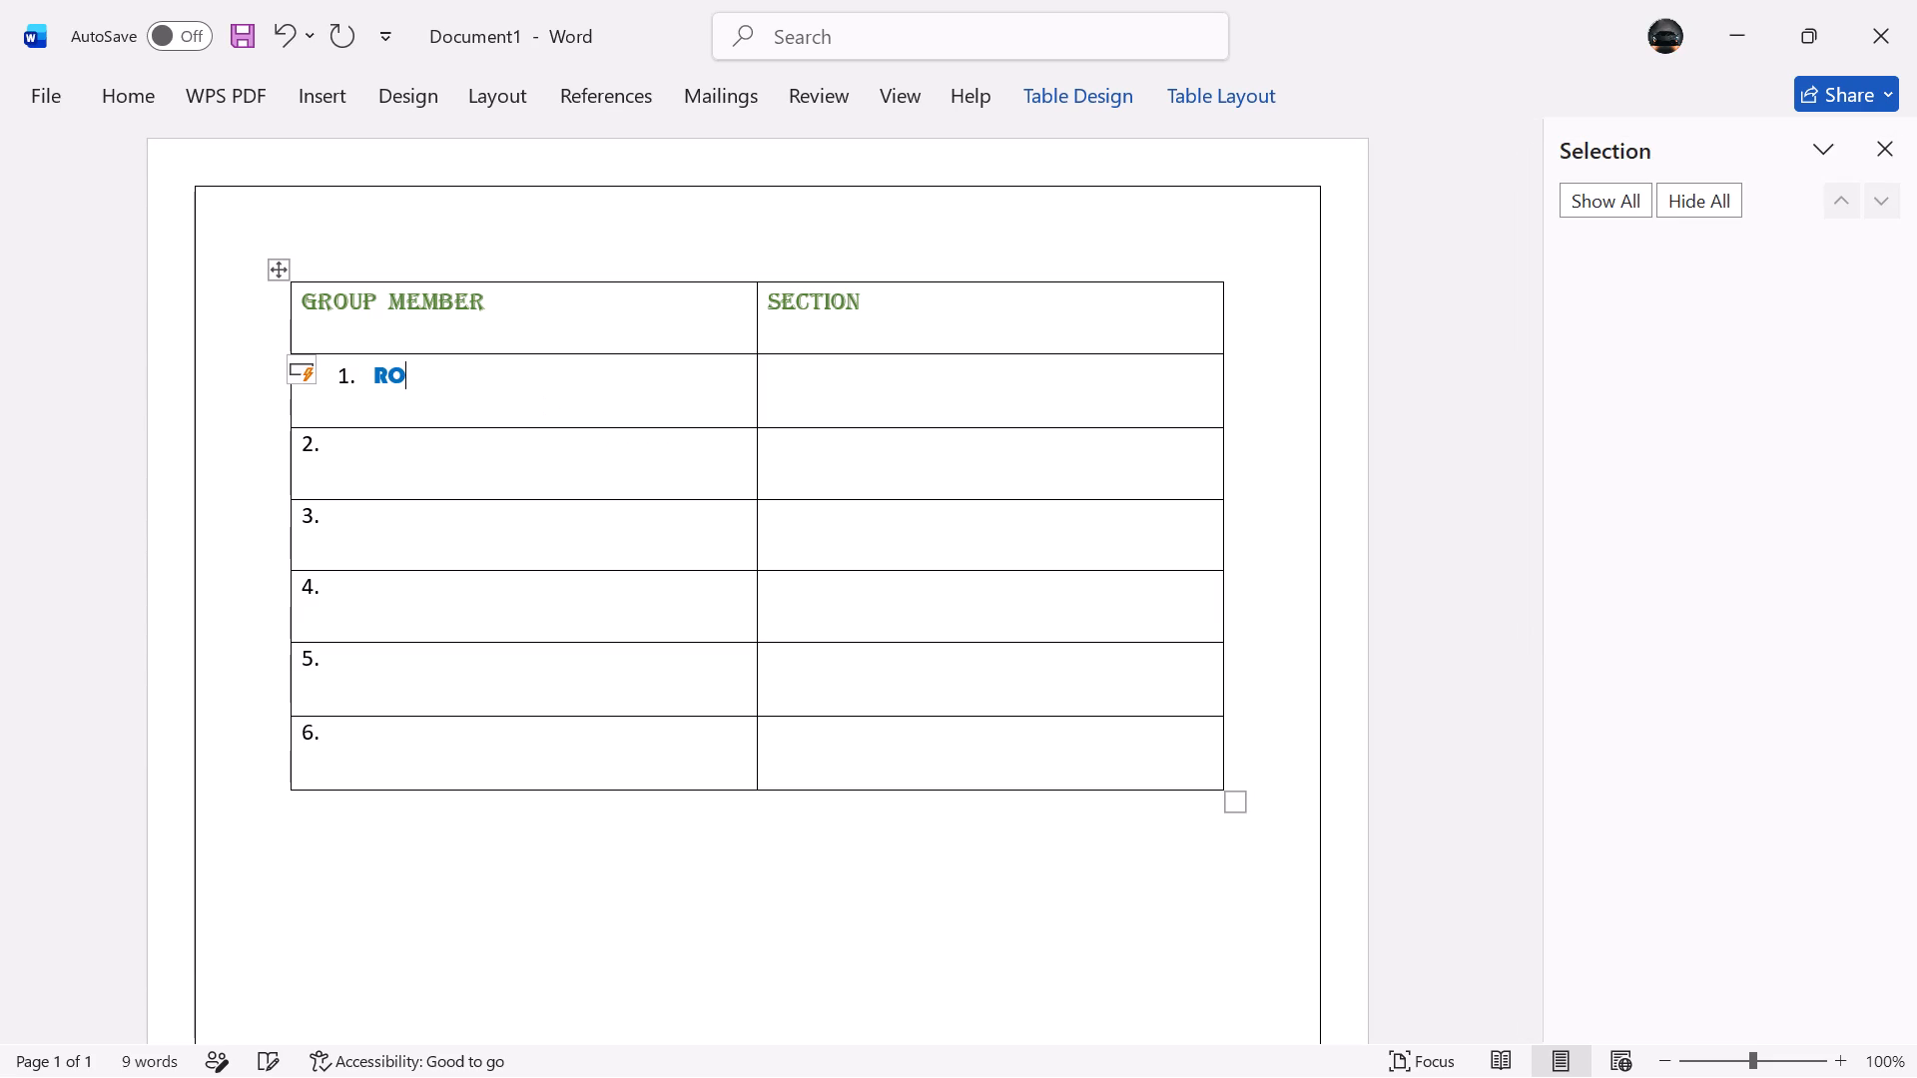
key("y")
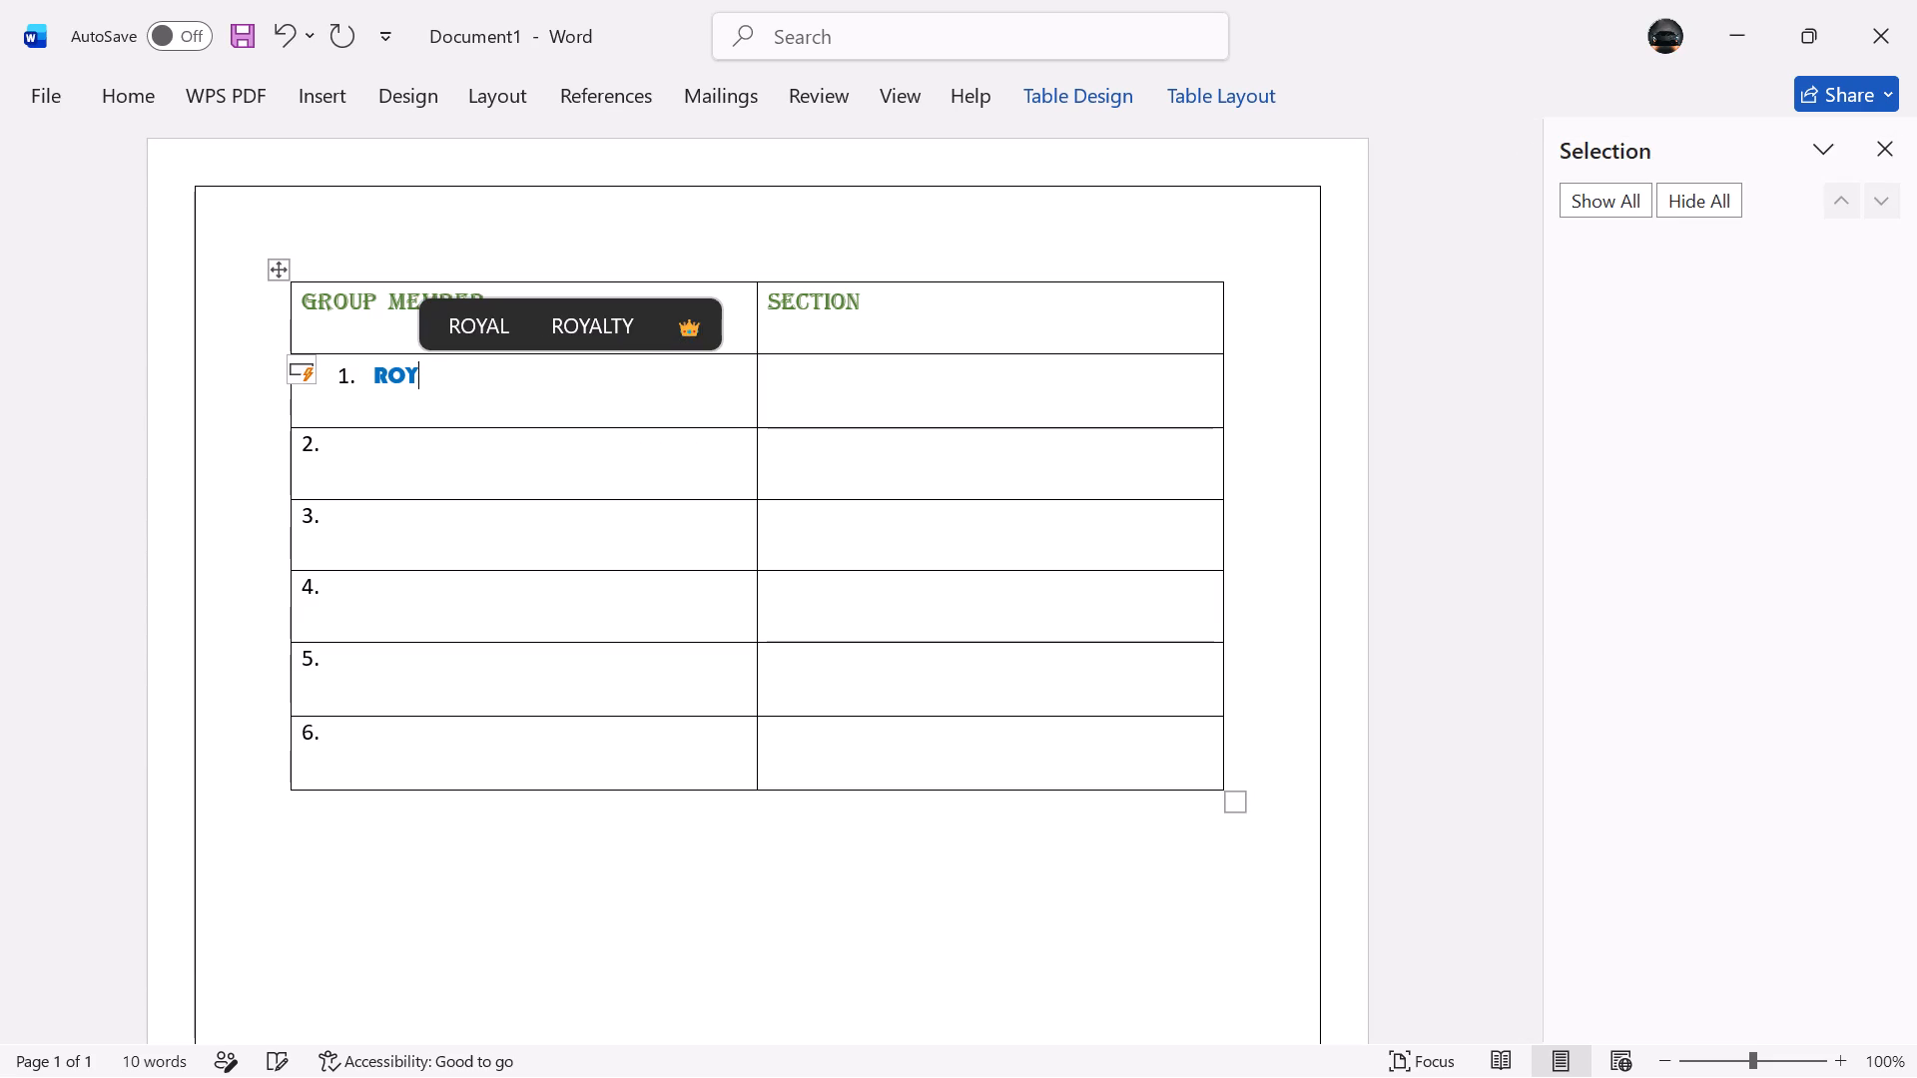
Turn the plain number 2 in the GROUP MEMBER column into an automatic numbered-list item.
left_click(1126, 419)
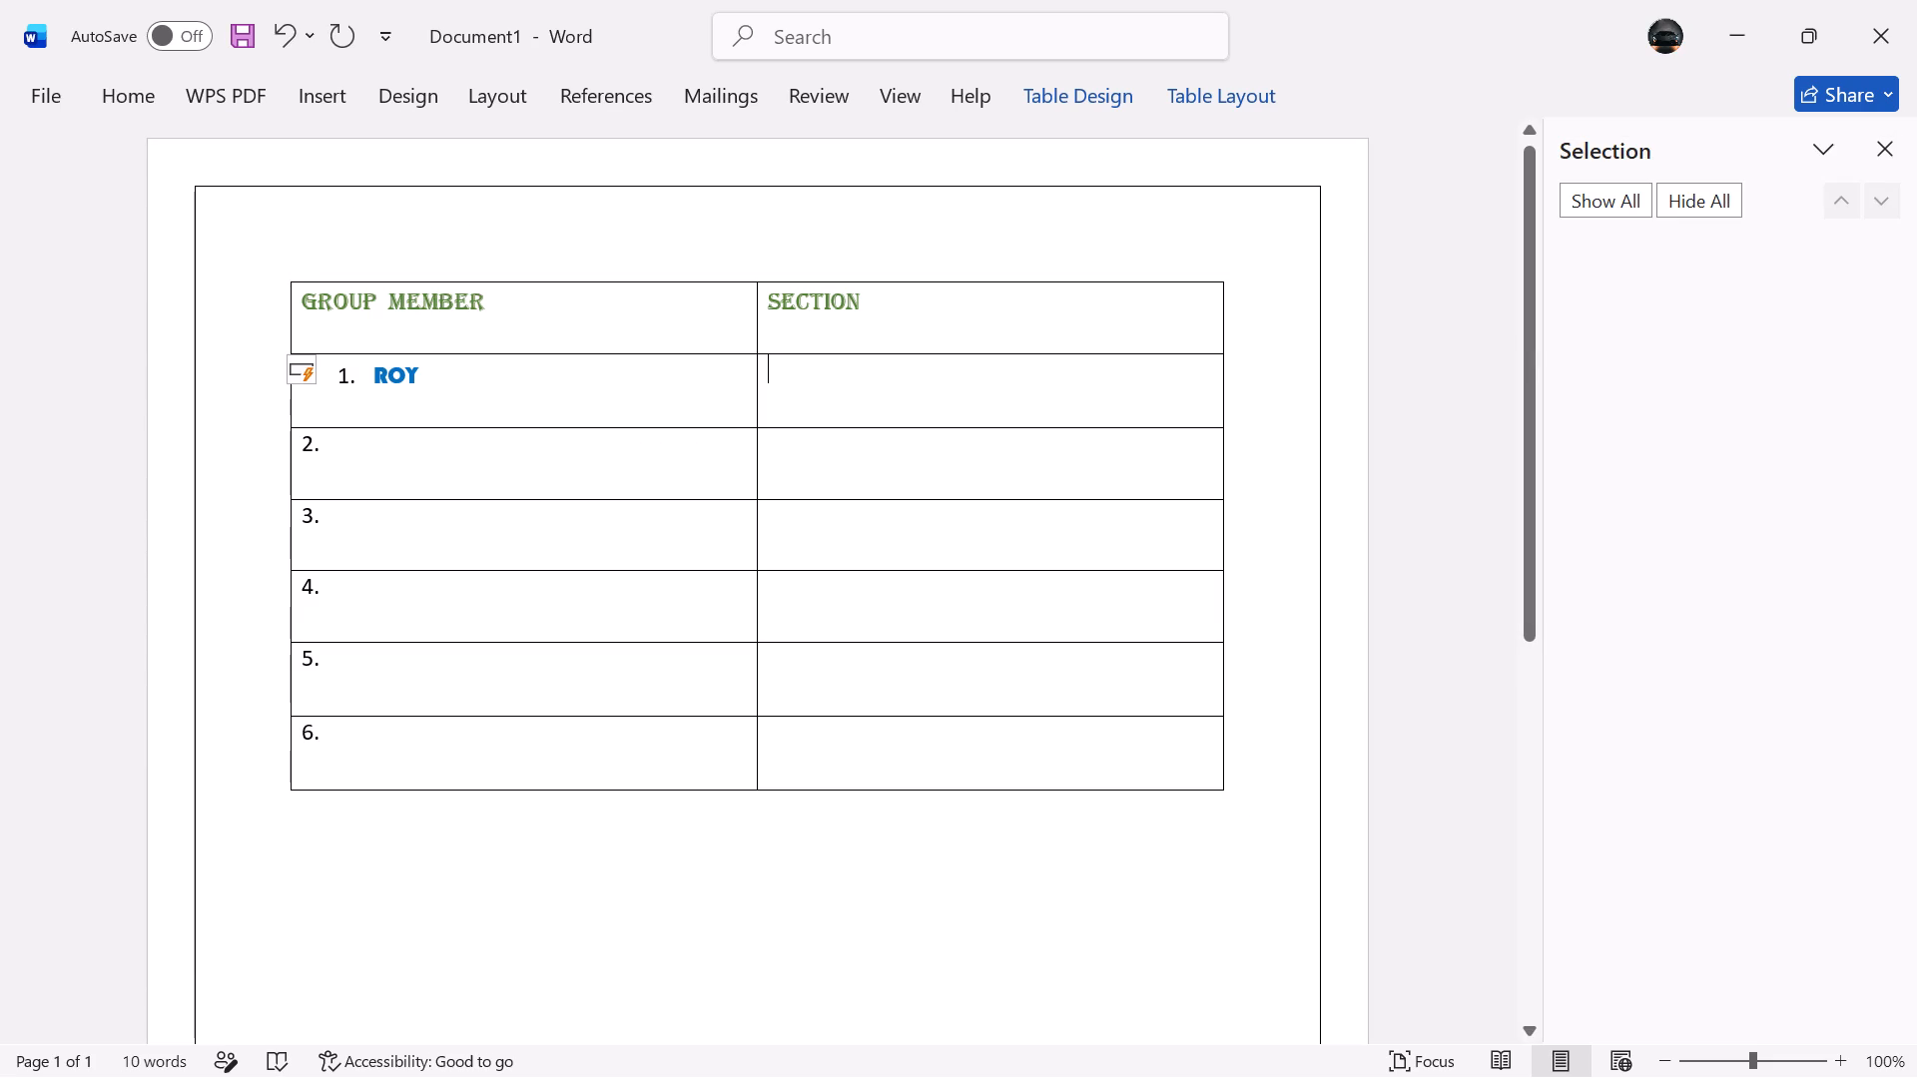
left_click(392, 474)
key("space")
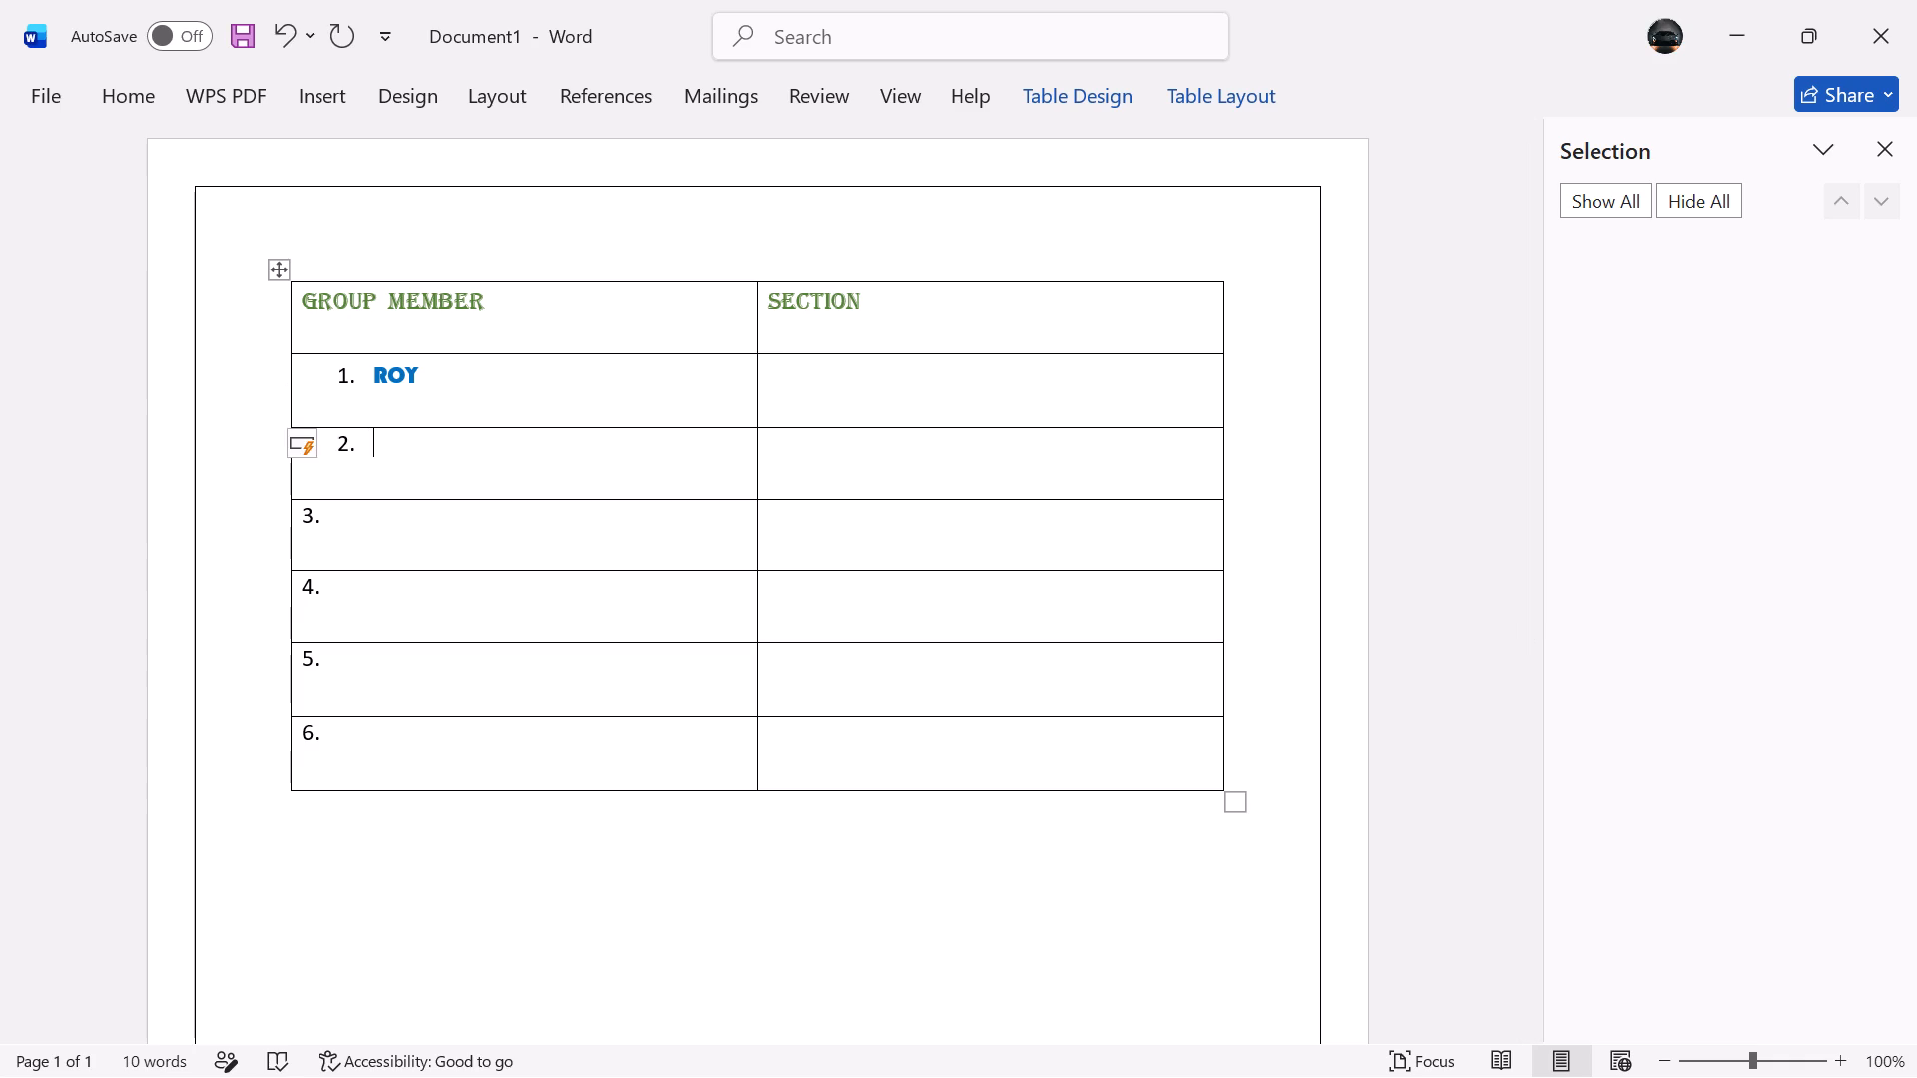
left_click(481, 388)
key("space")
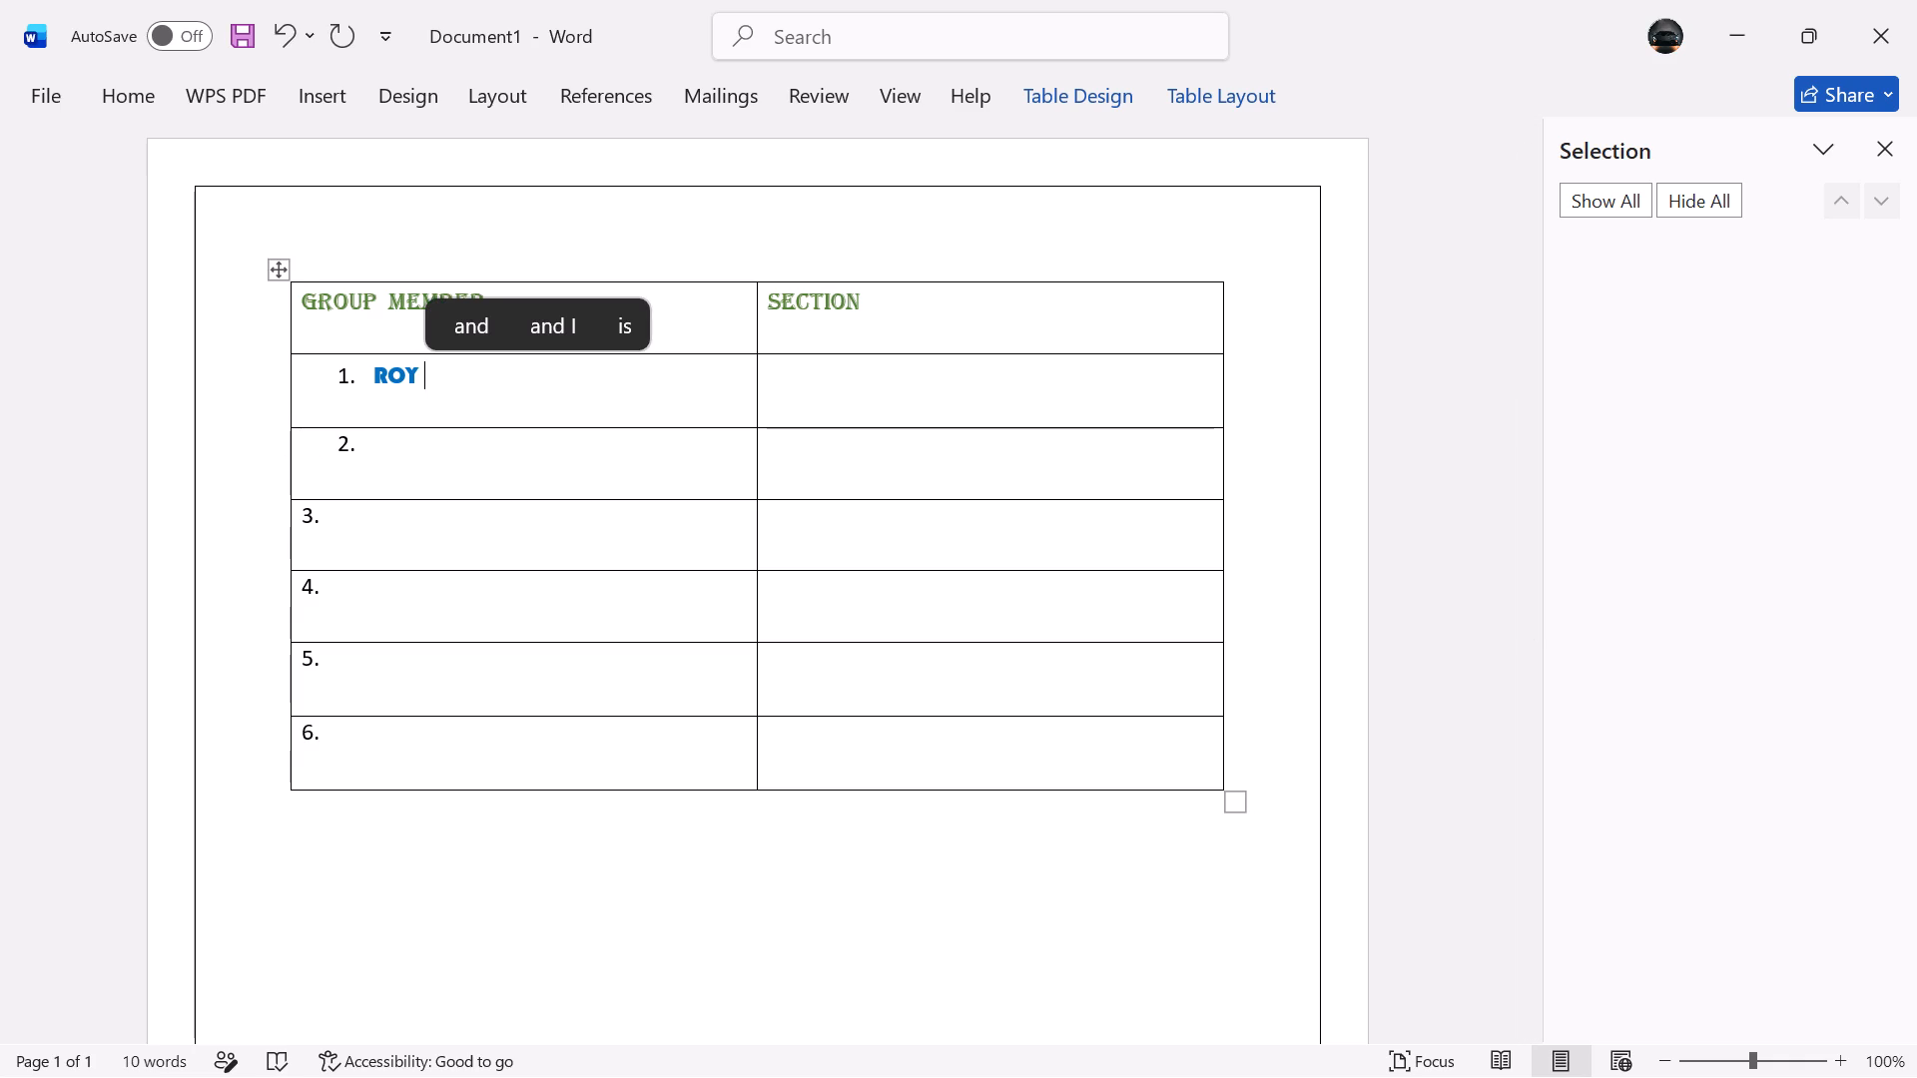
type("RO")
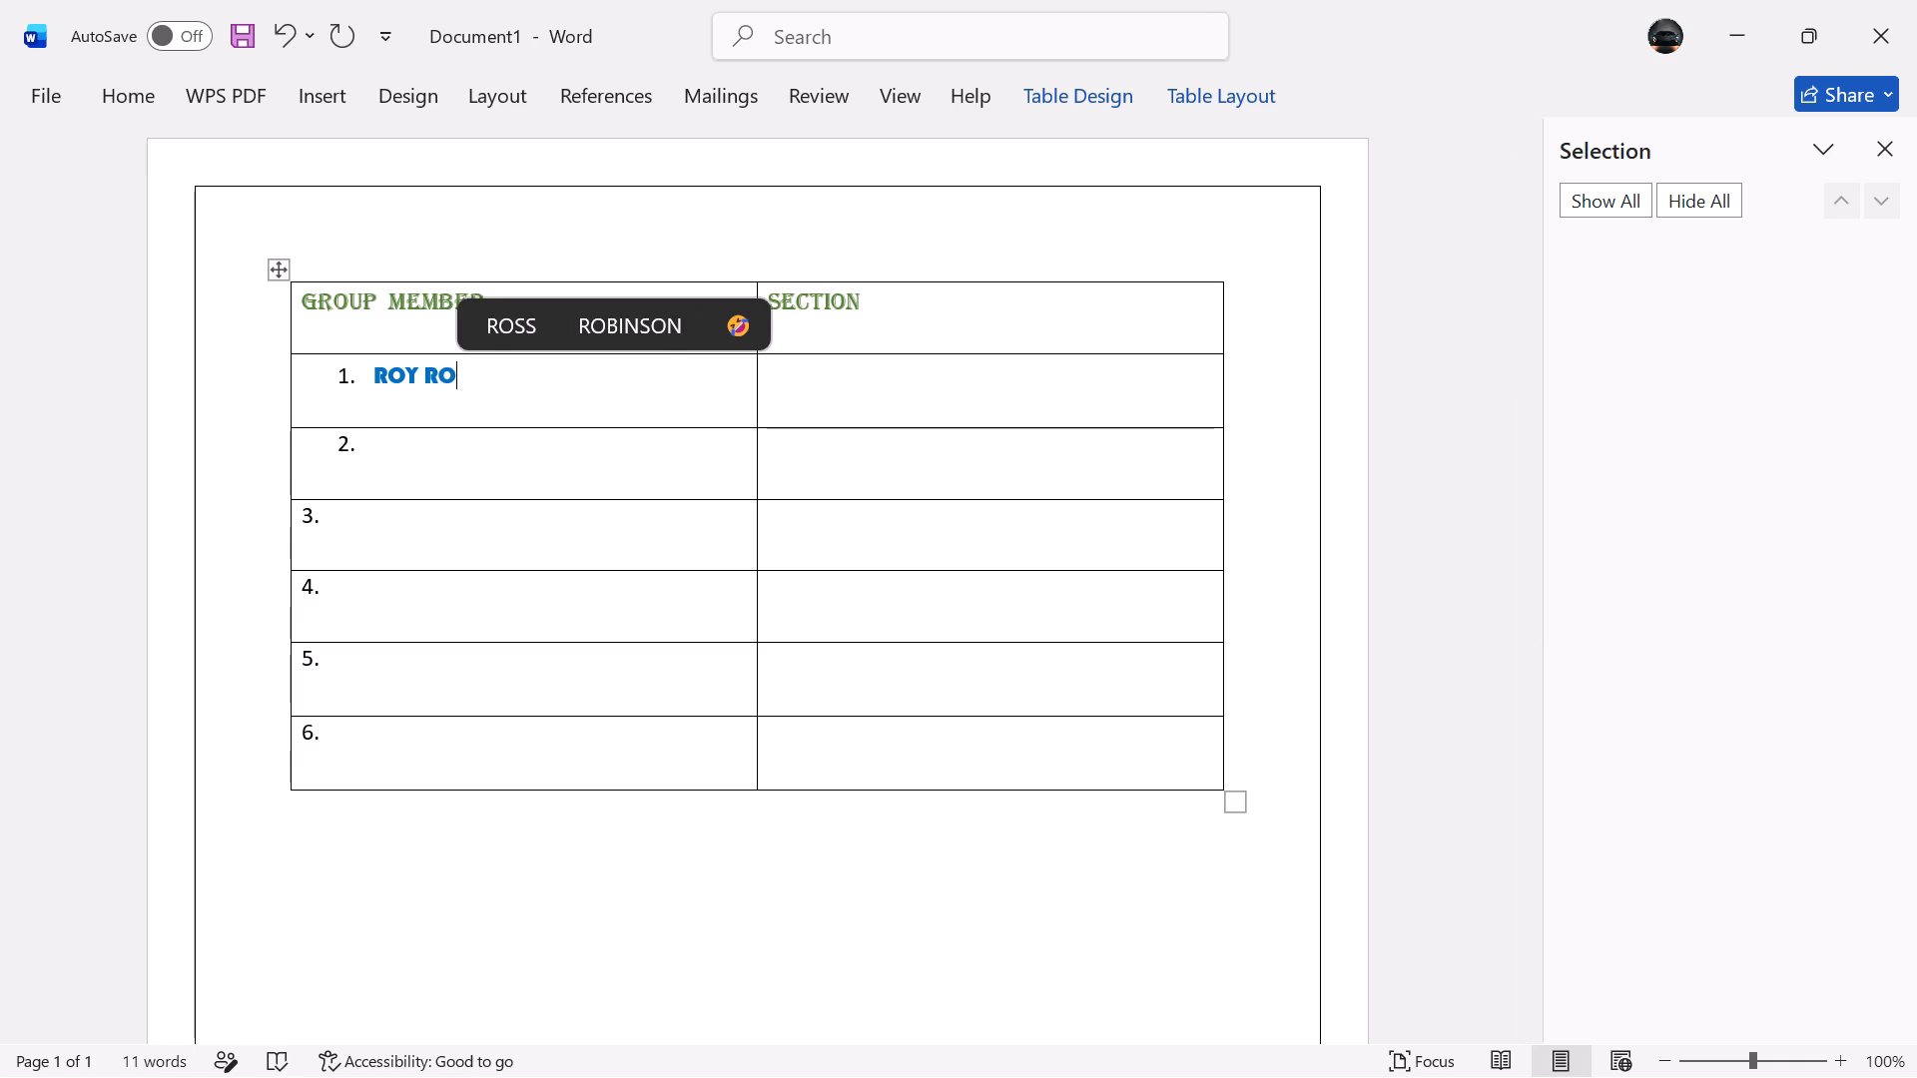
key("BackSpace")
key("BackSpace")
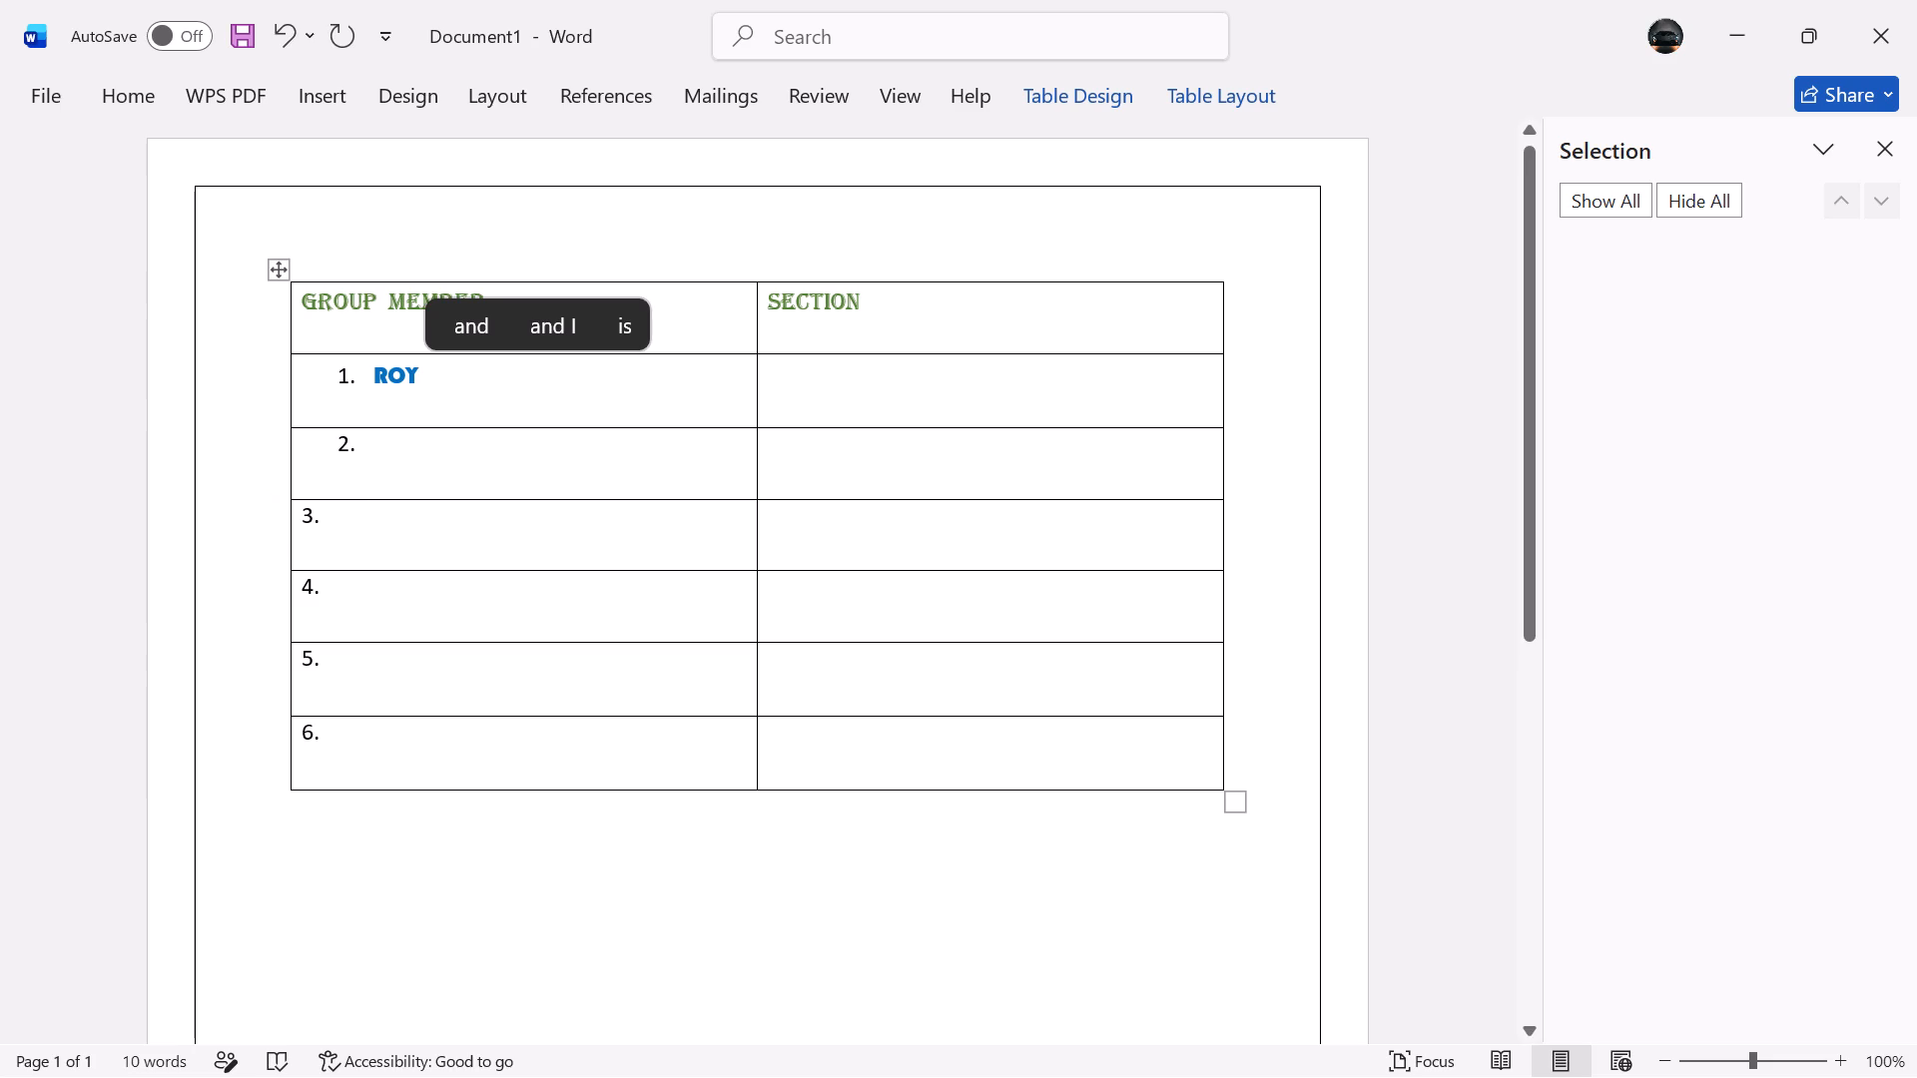
Set the empty entry after number 2 to the Bauhaus 93 font and the same blue font colour as ROY.
left_click(433, 469)
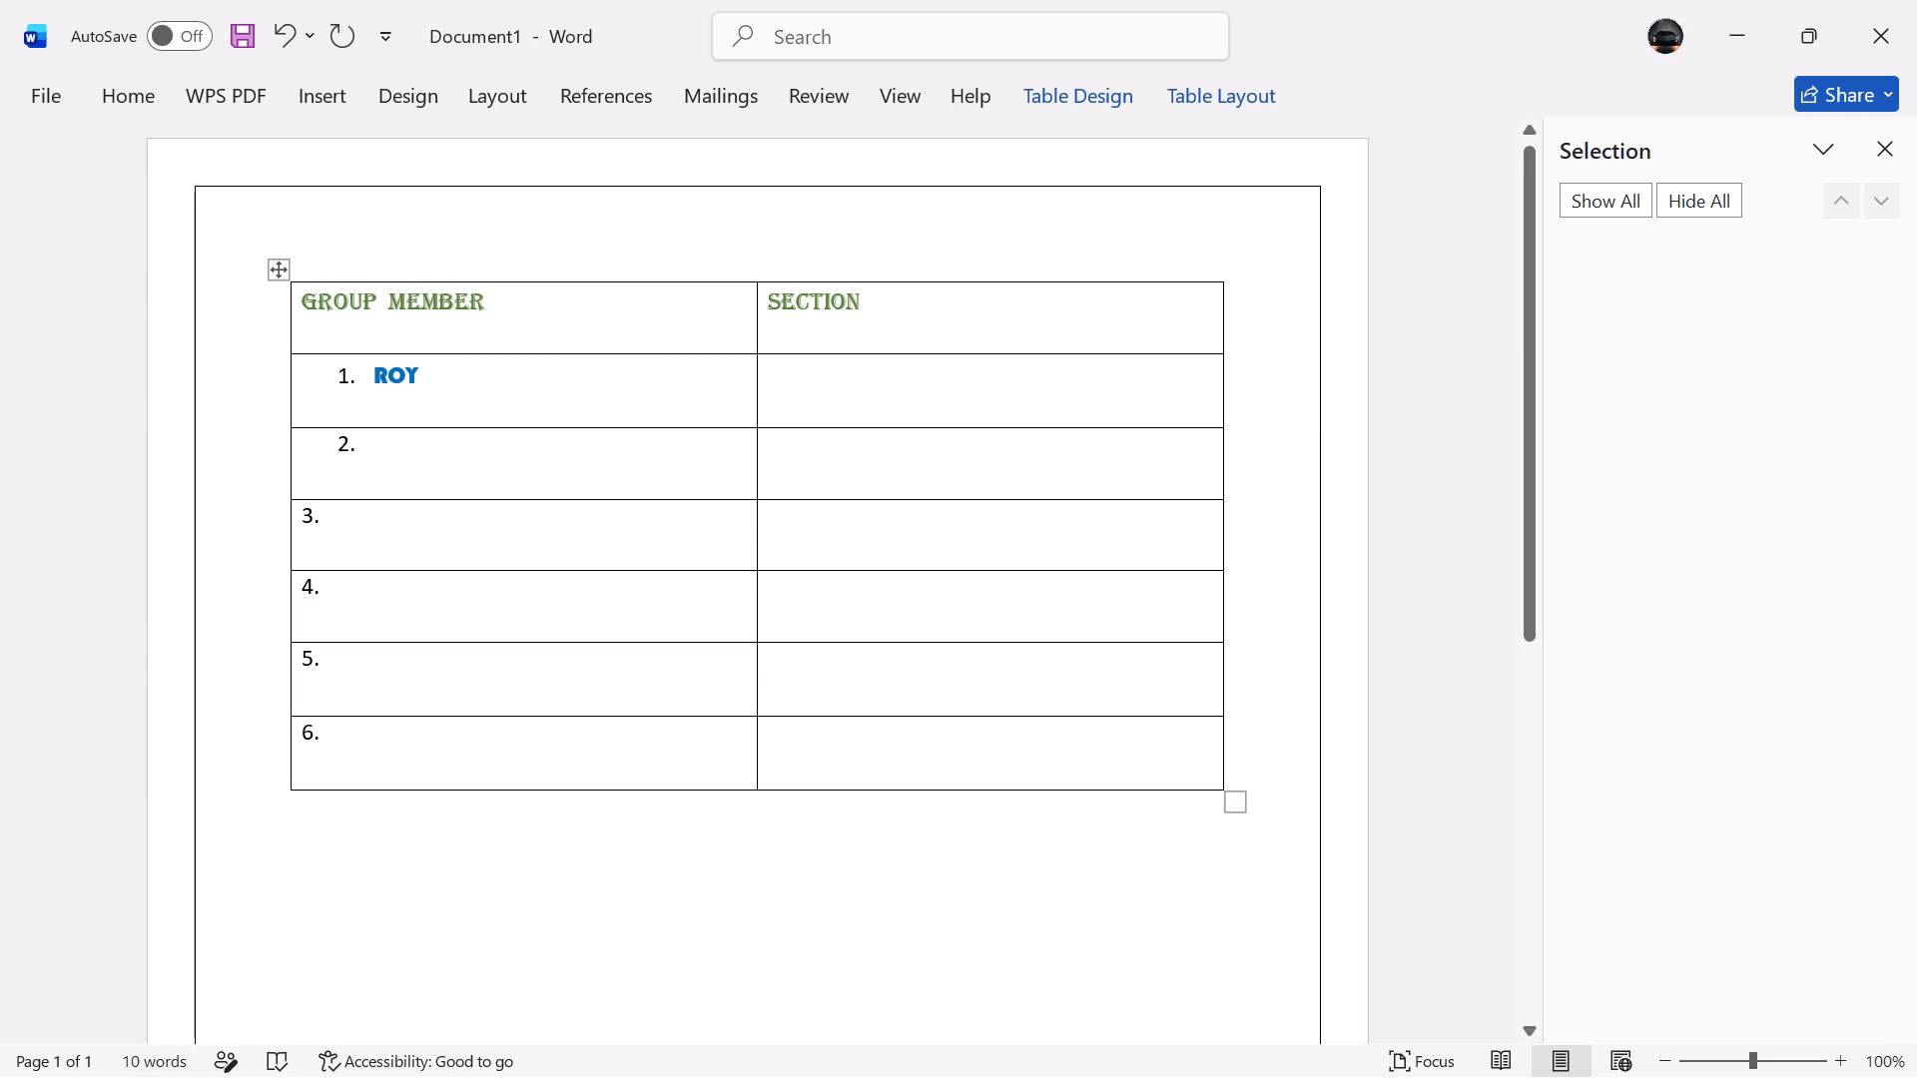
type("JO")
key("BackSpace")
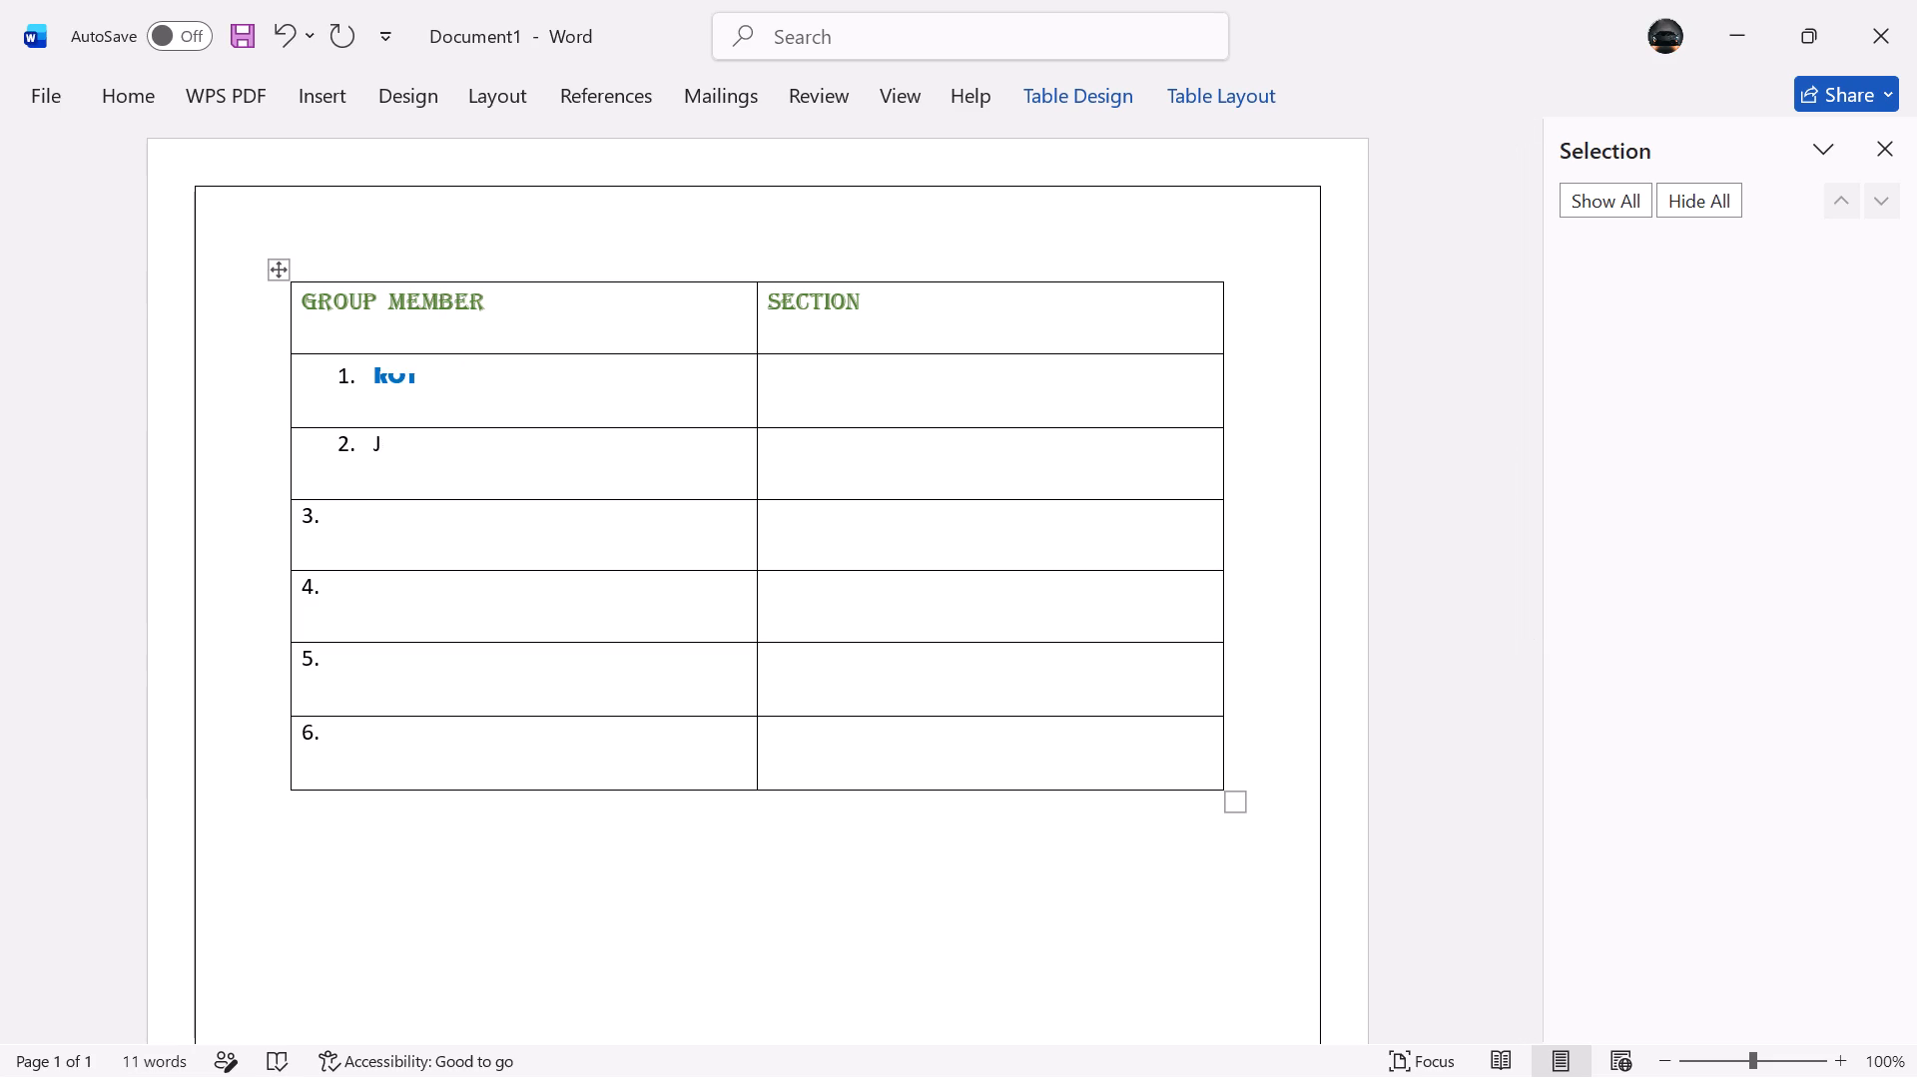
key("BackSpace")
left_click(90, 100)
left_click(407, 150)
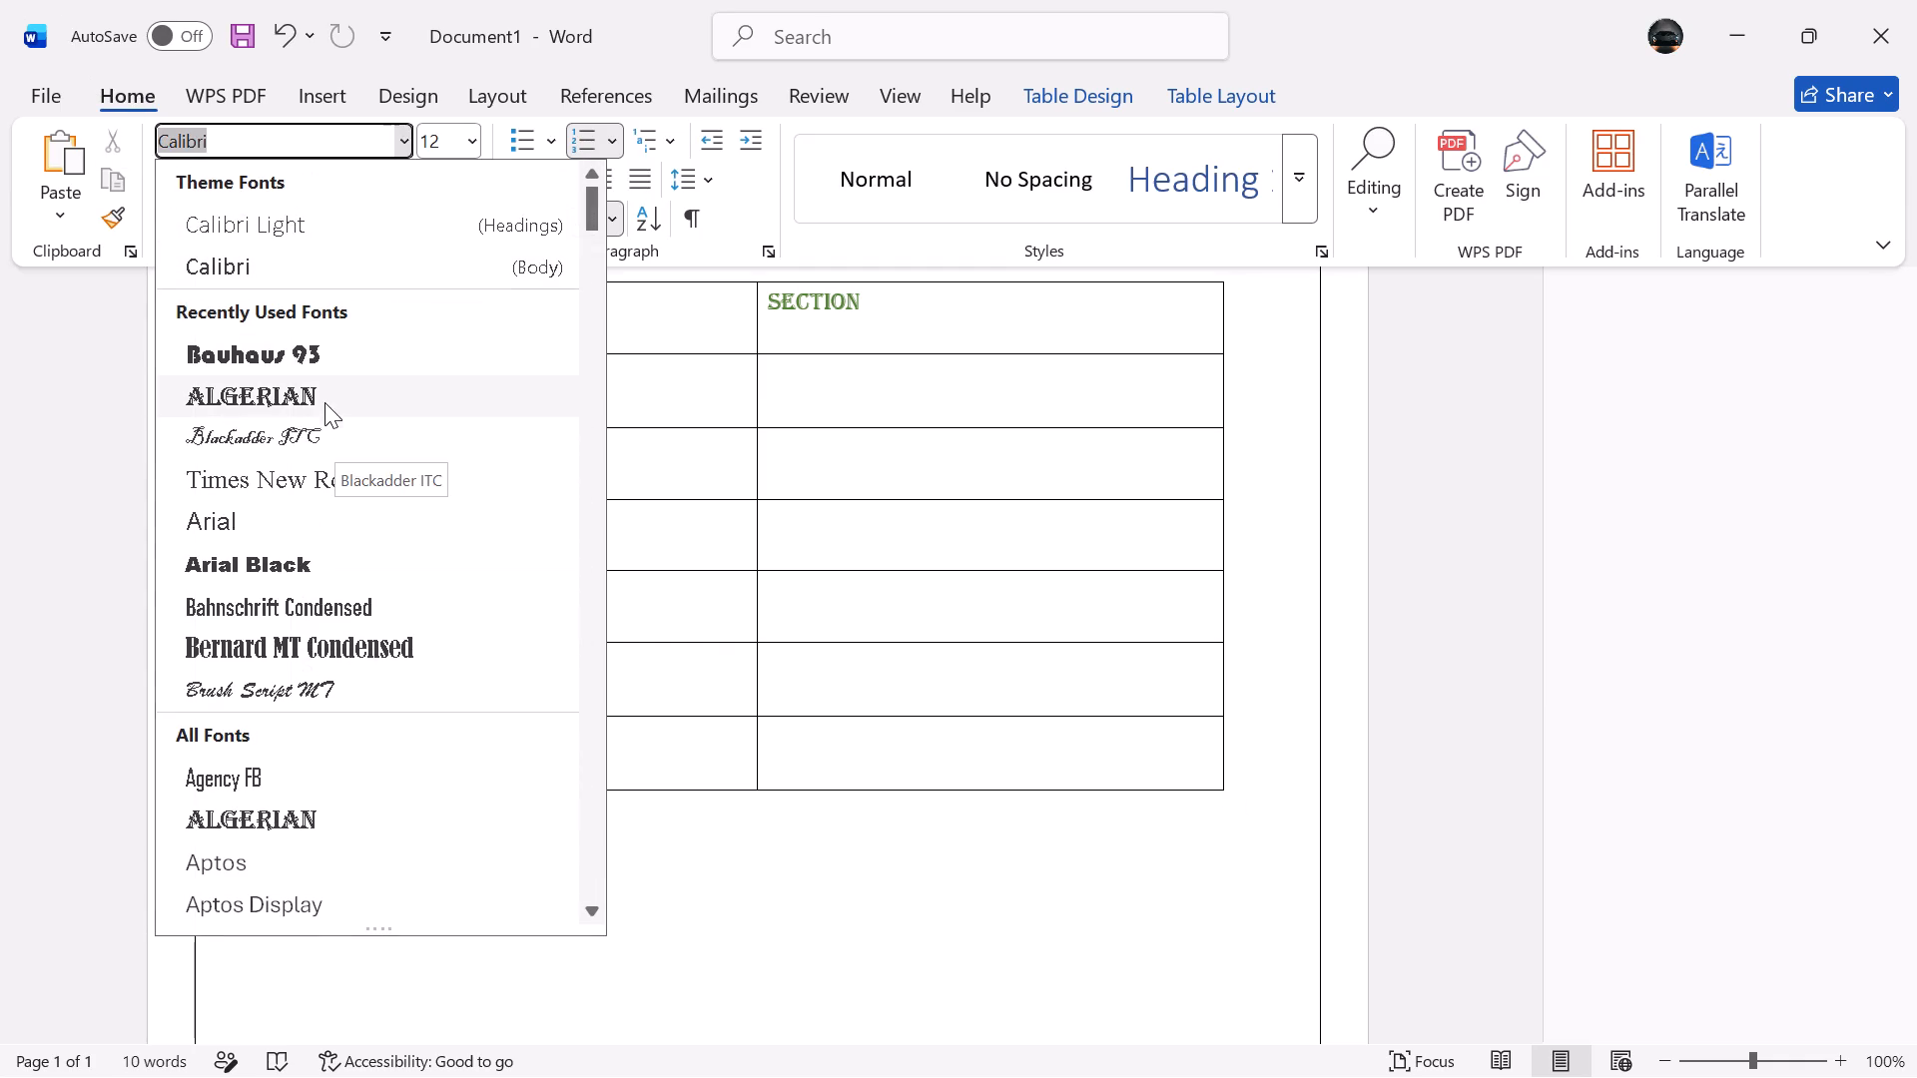
left_click(313, 372)
left_click(294, 223)
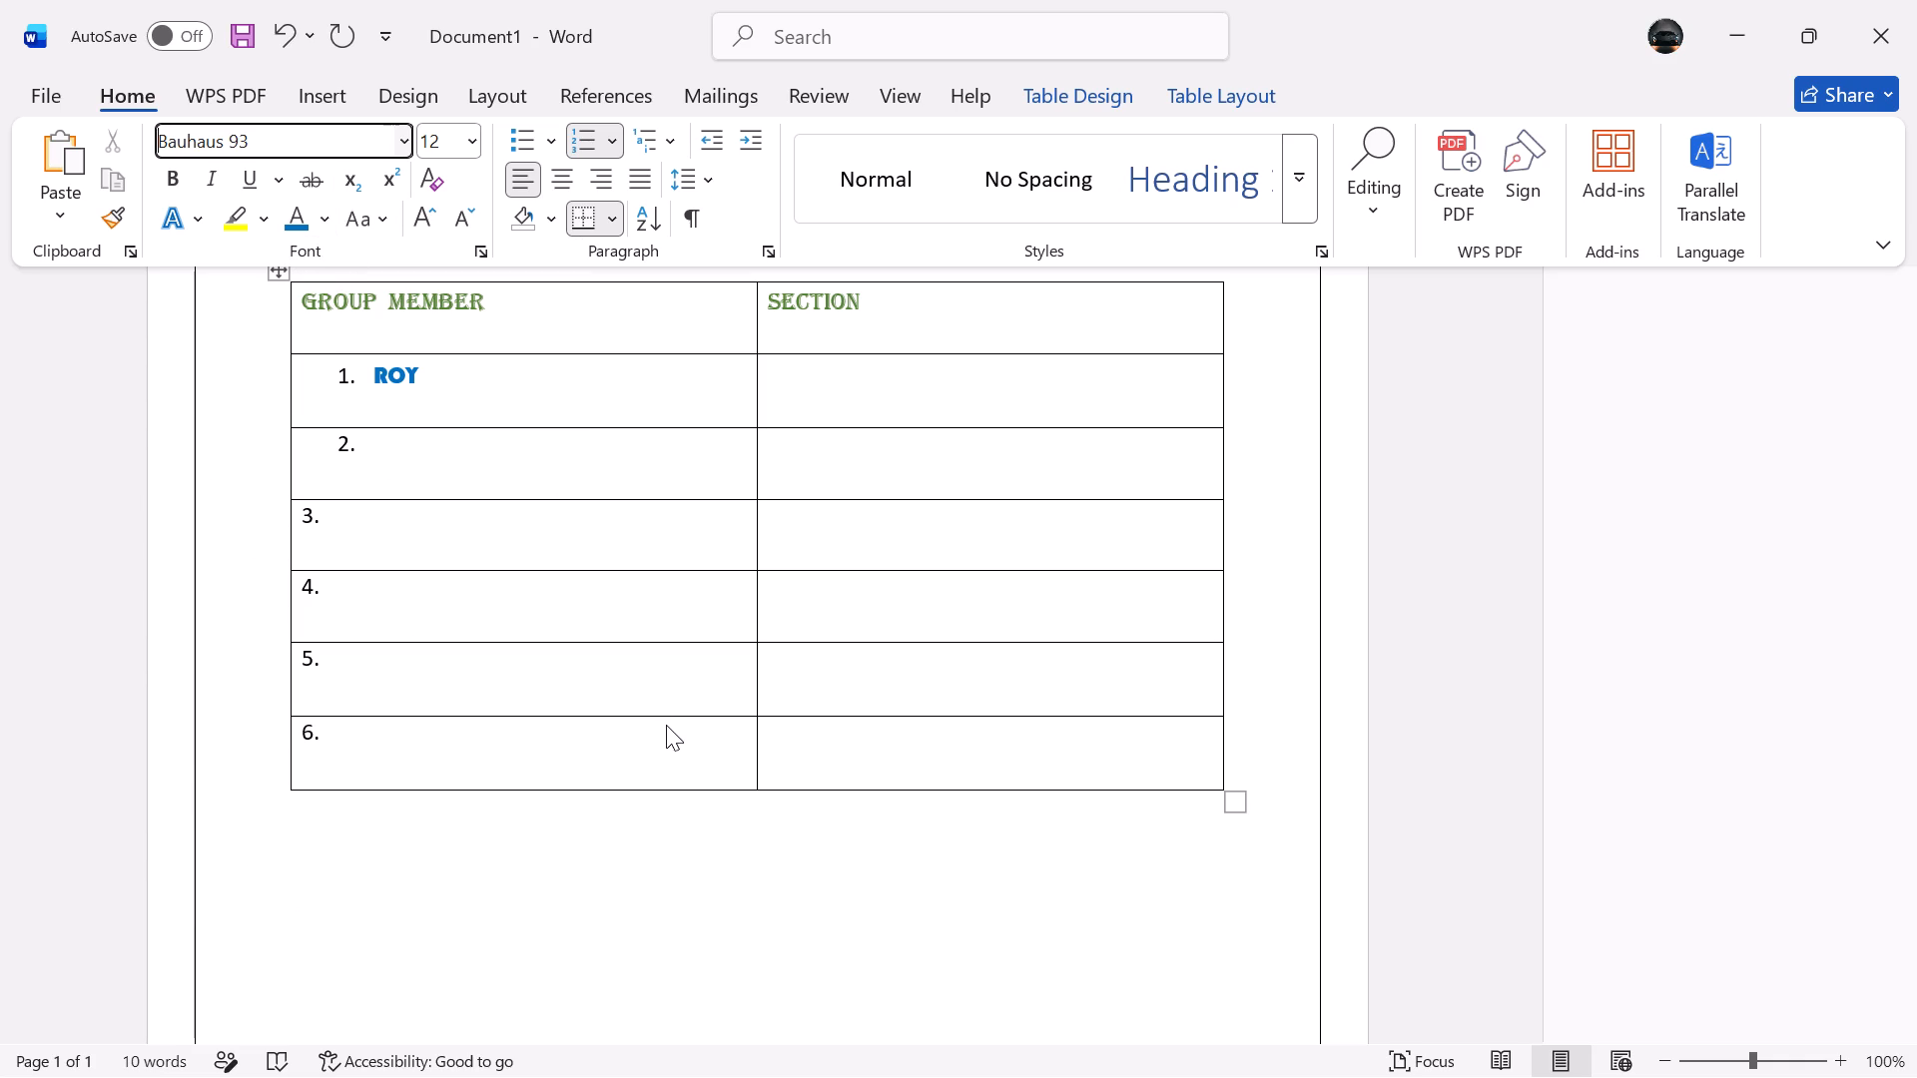
key("j")
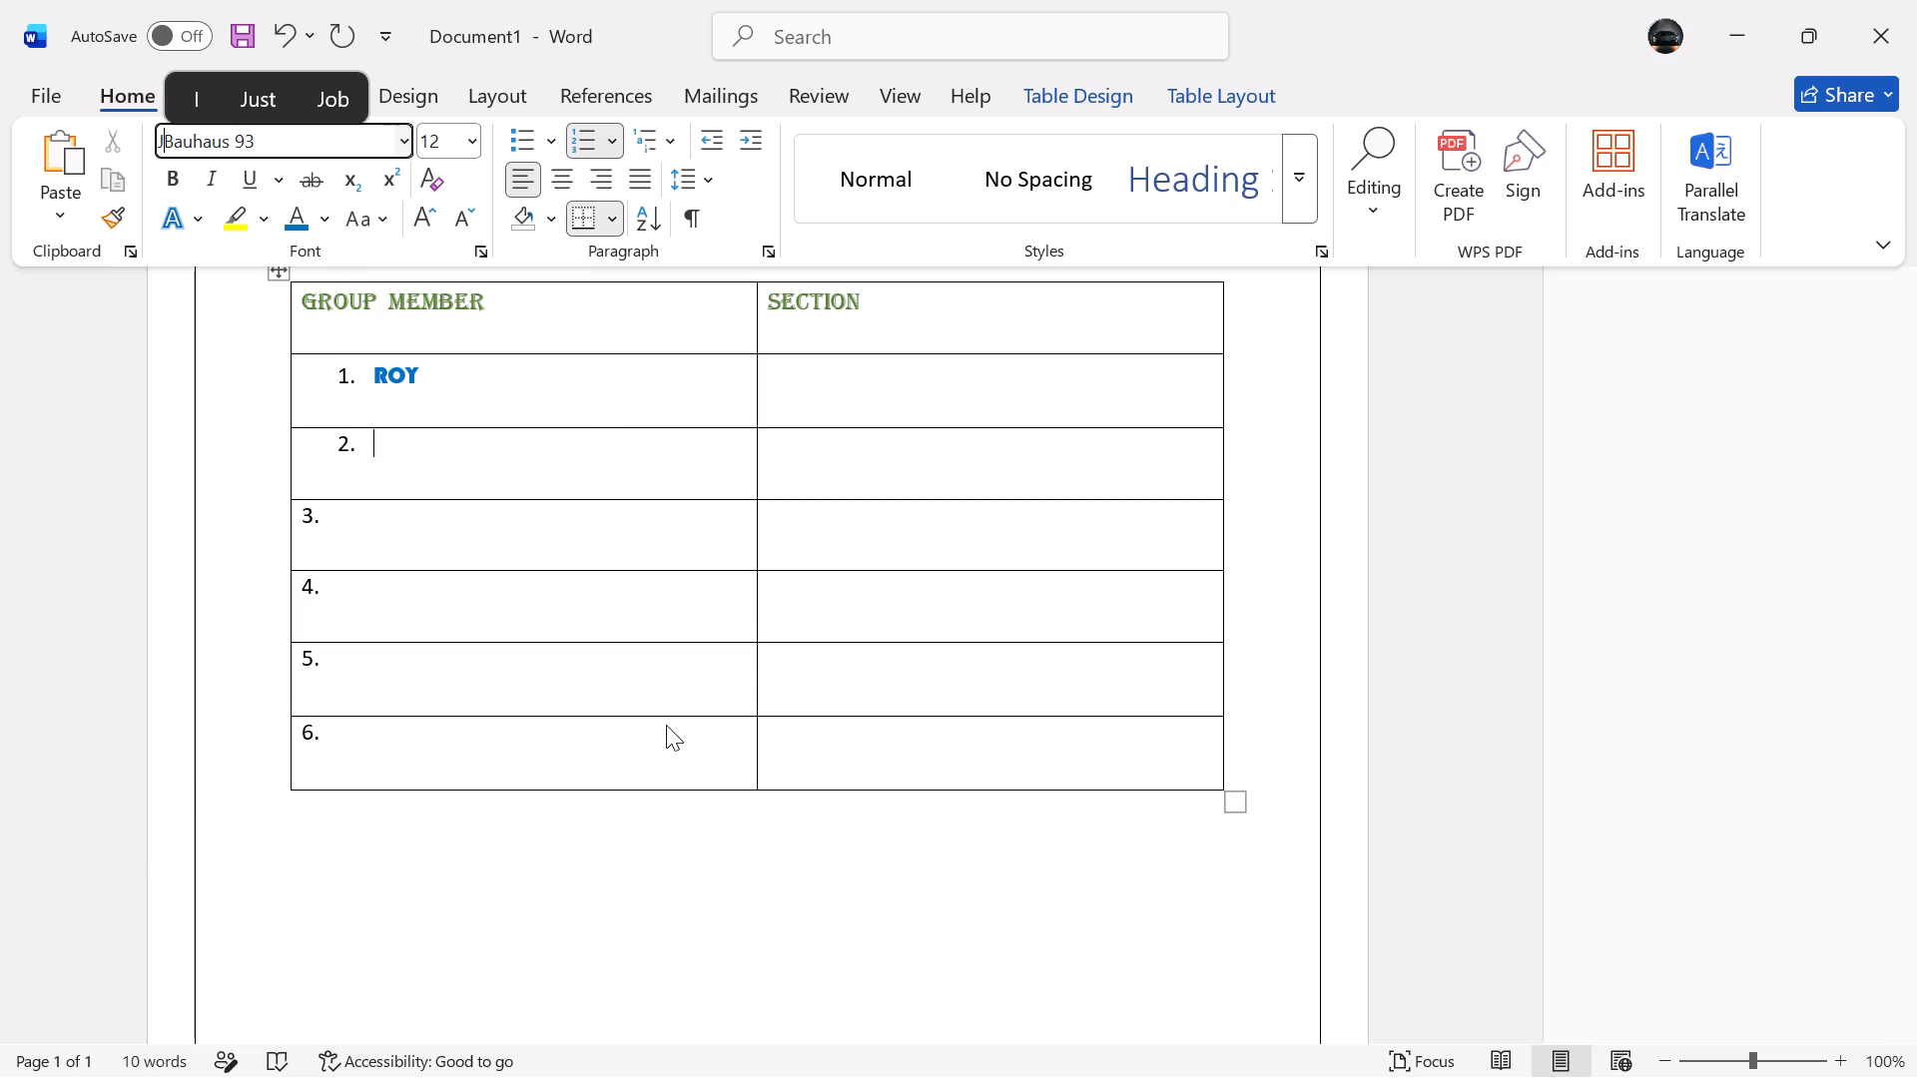
key("BackSpace")
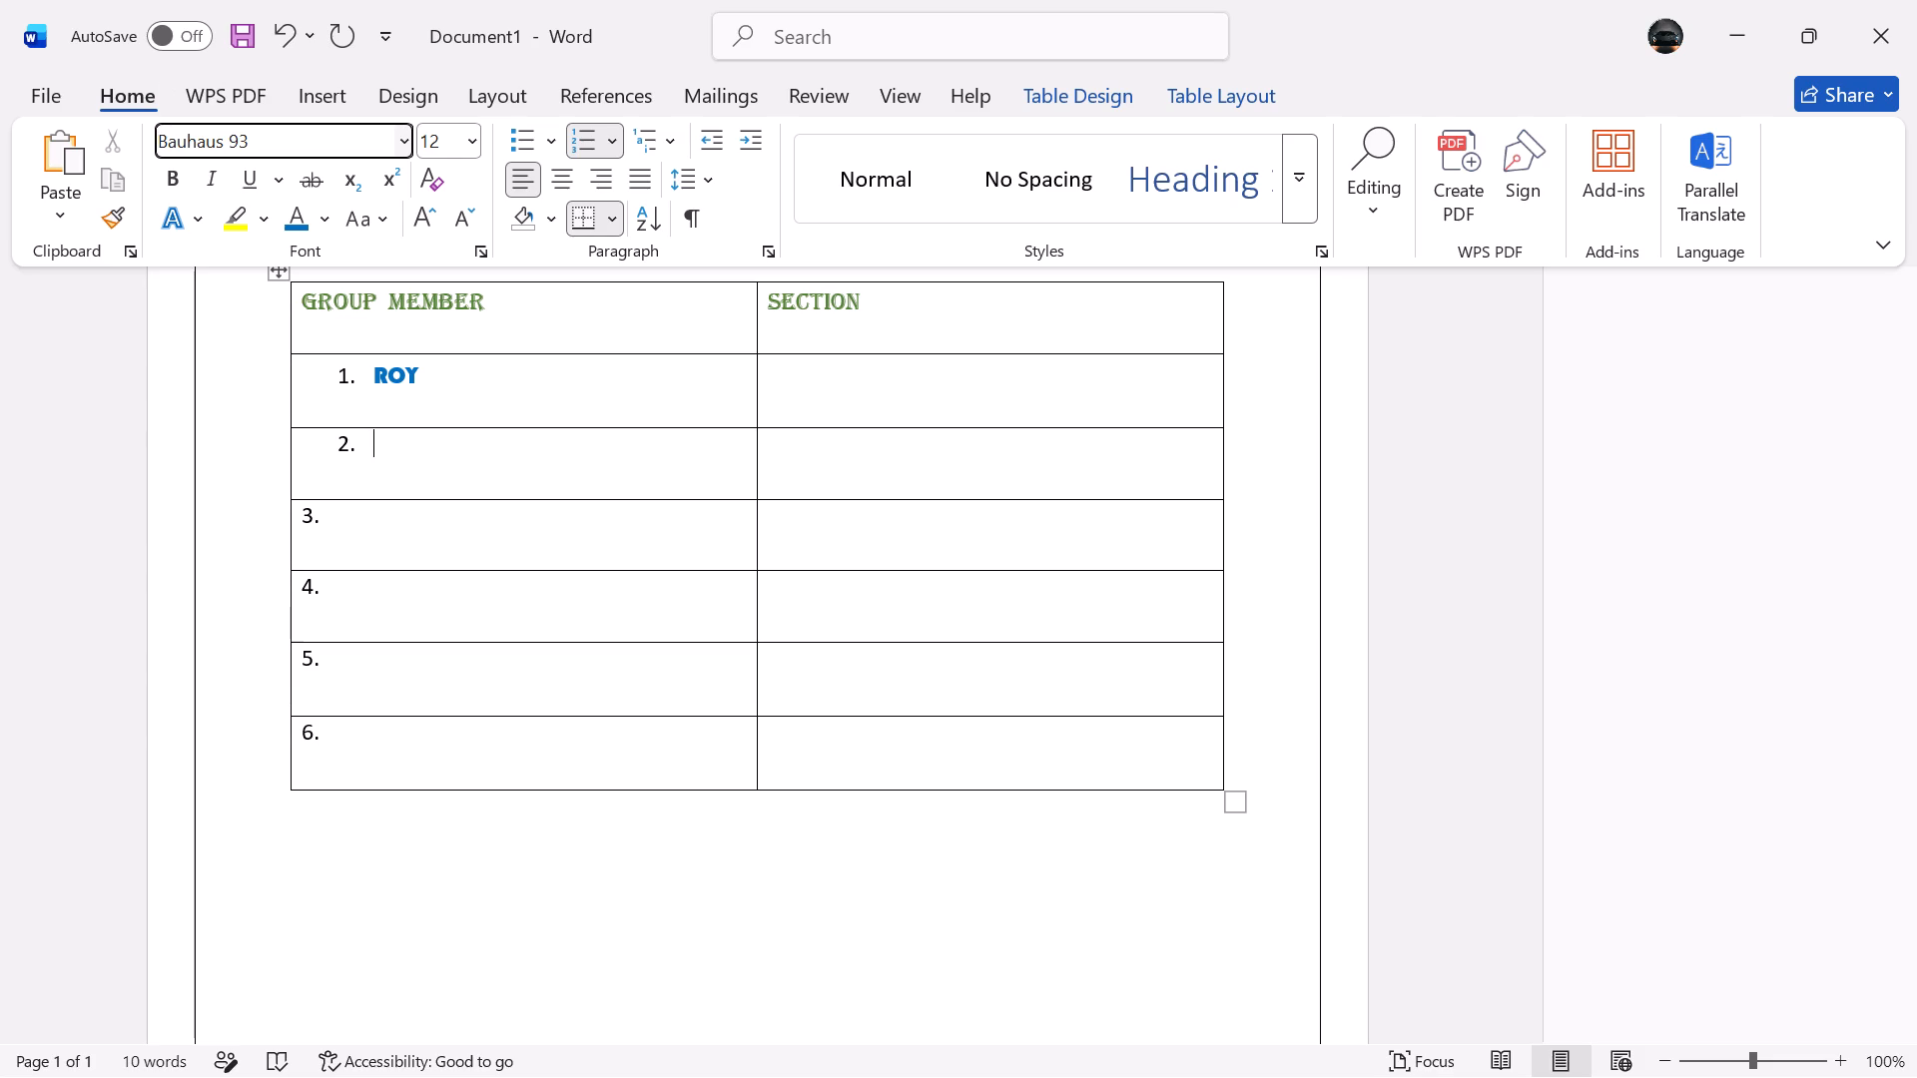
Enter the name JON in capitals after number 2 in the GROUP MEMBER column.
left_click(506, 439)
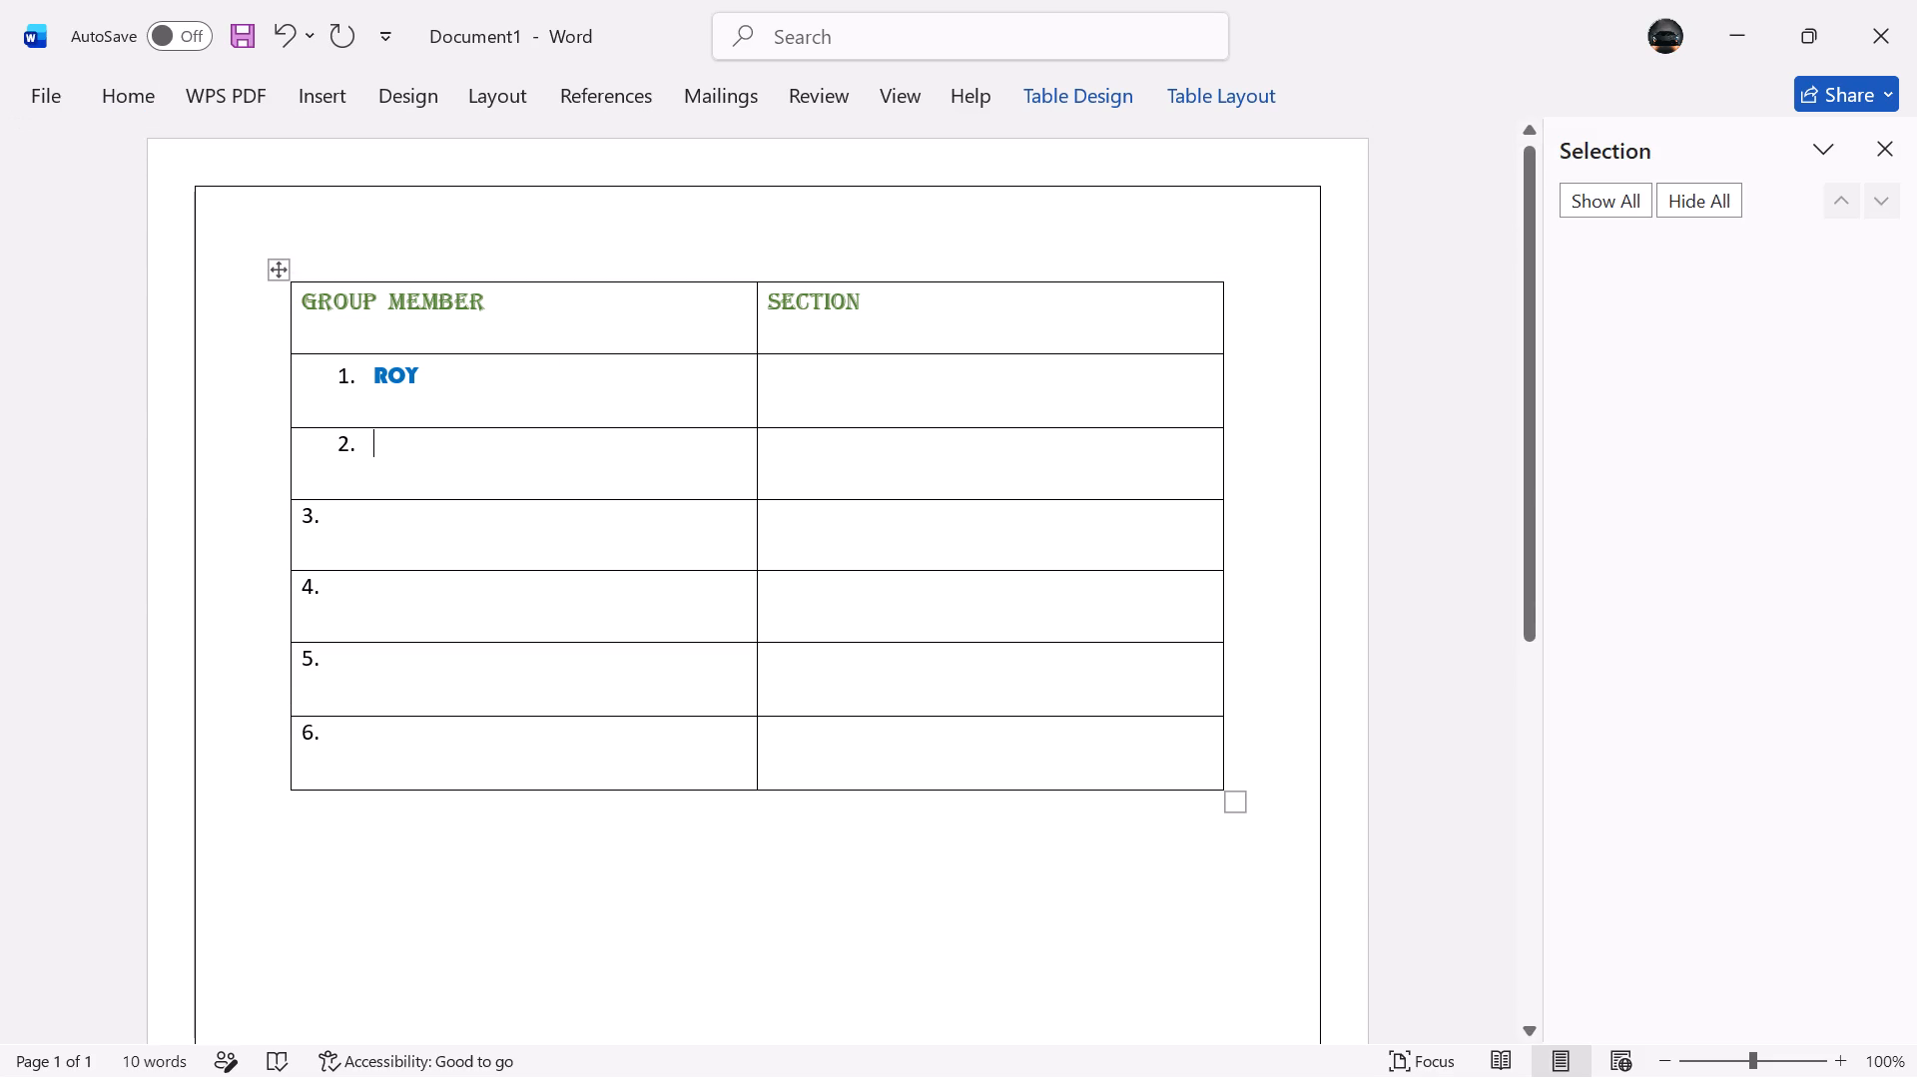
key("j")
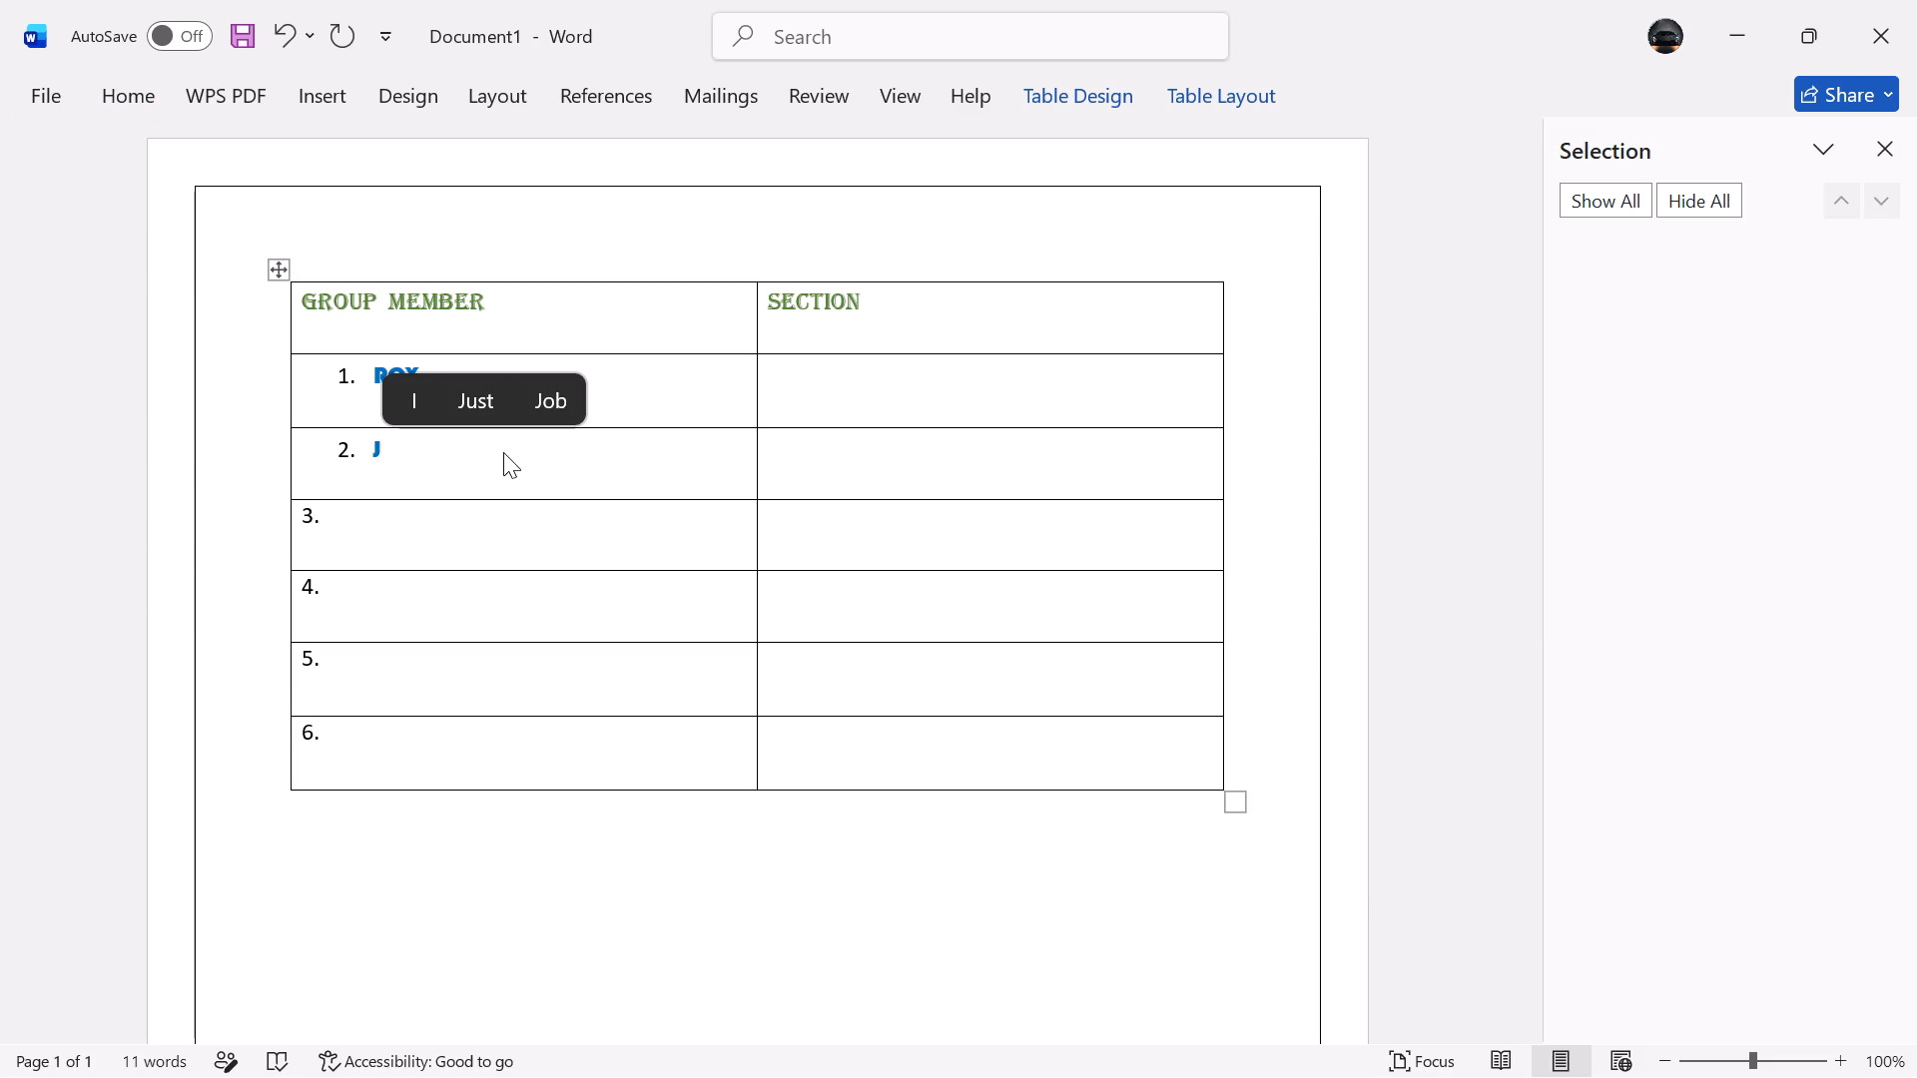
type("onath")
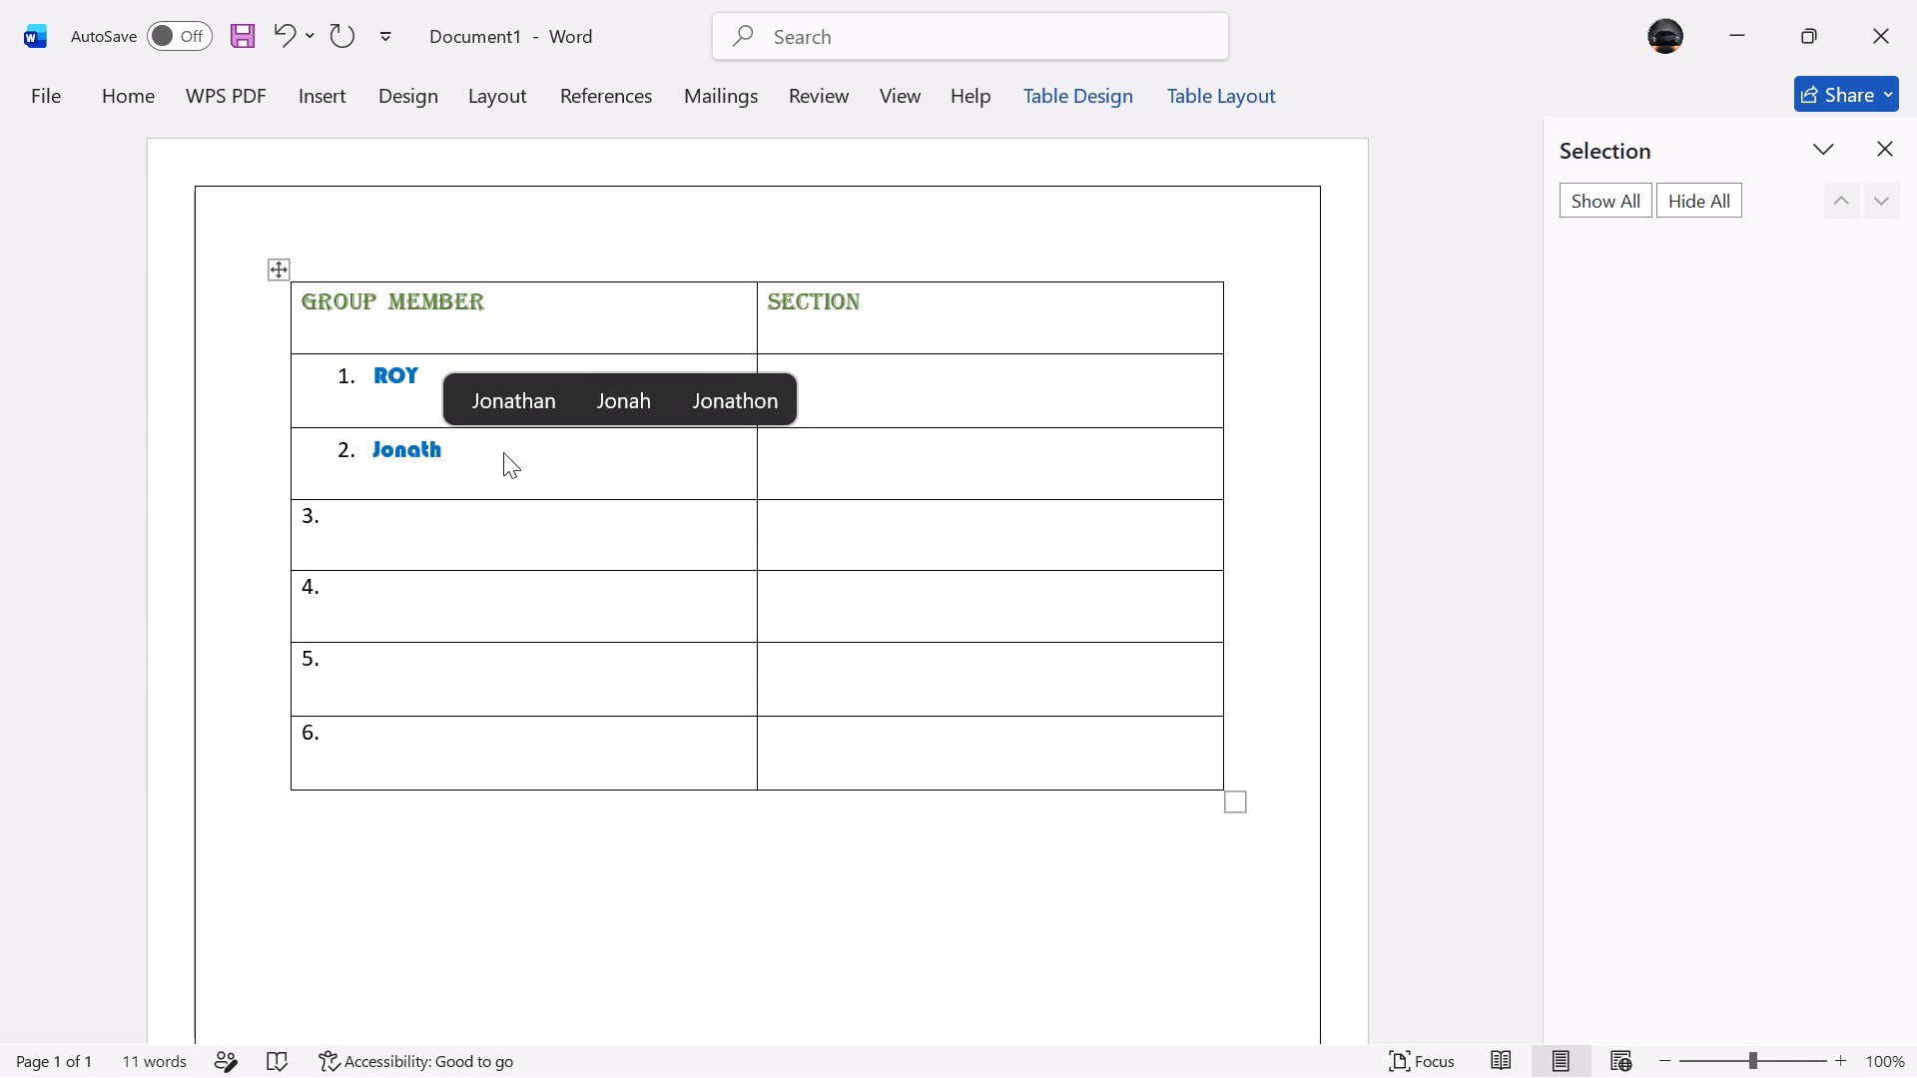
type("an")
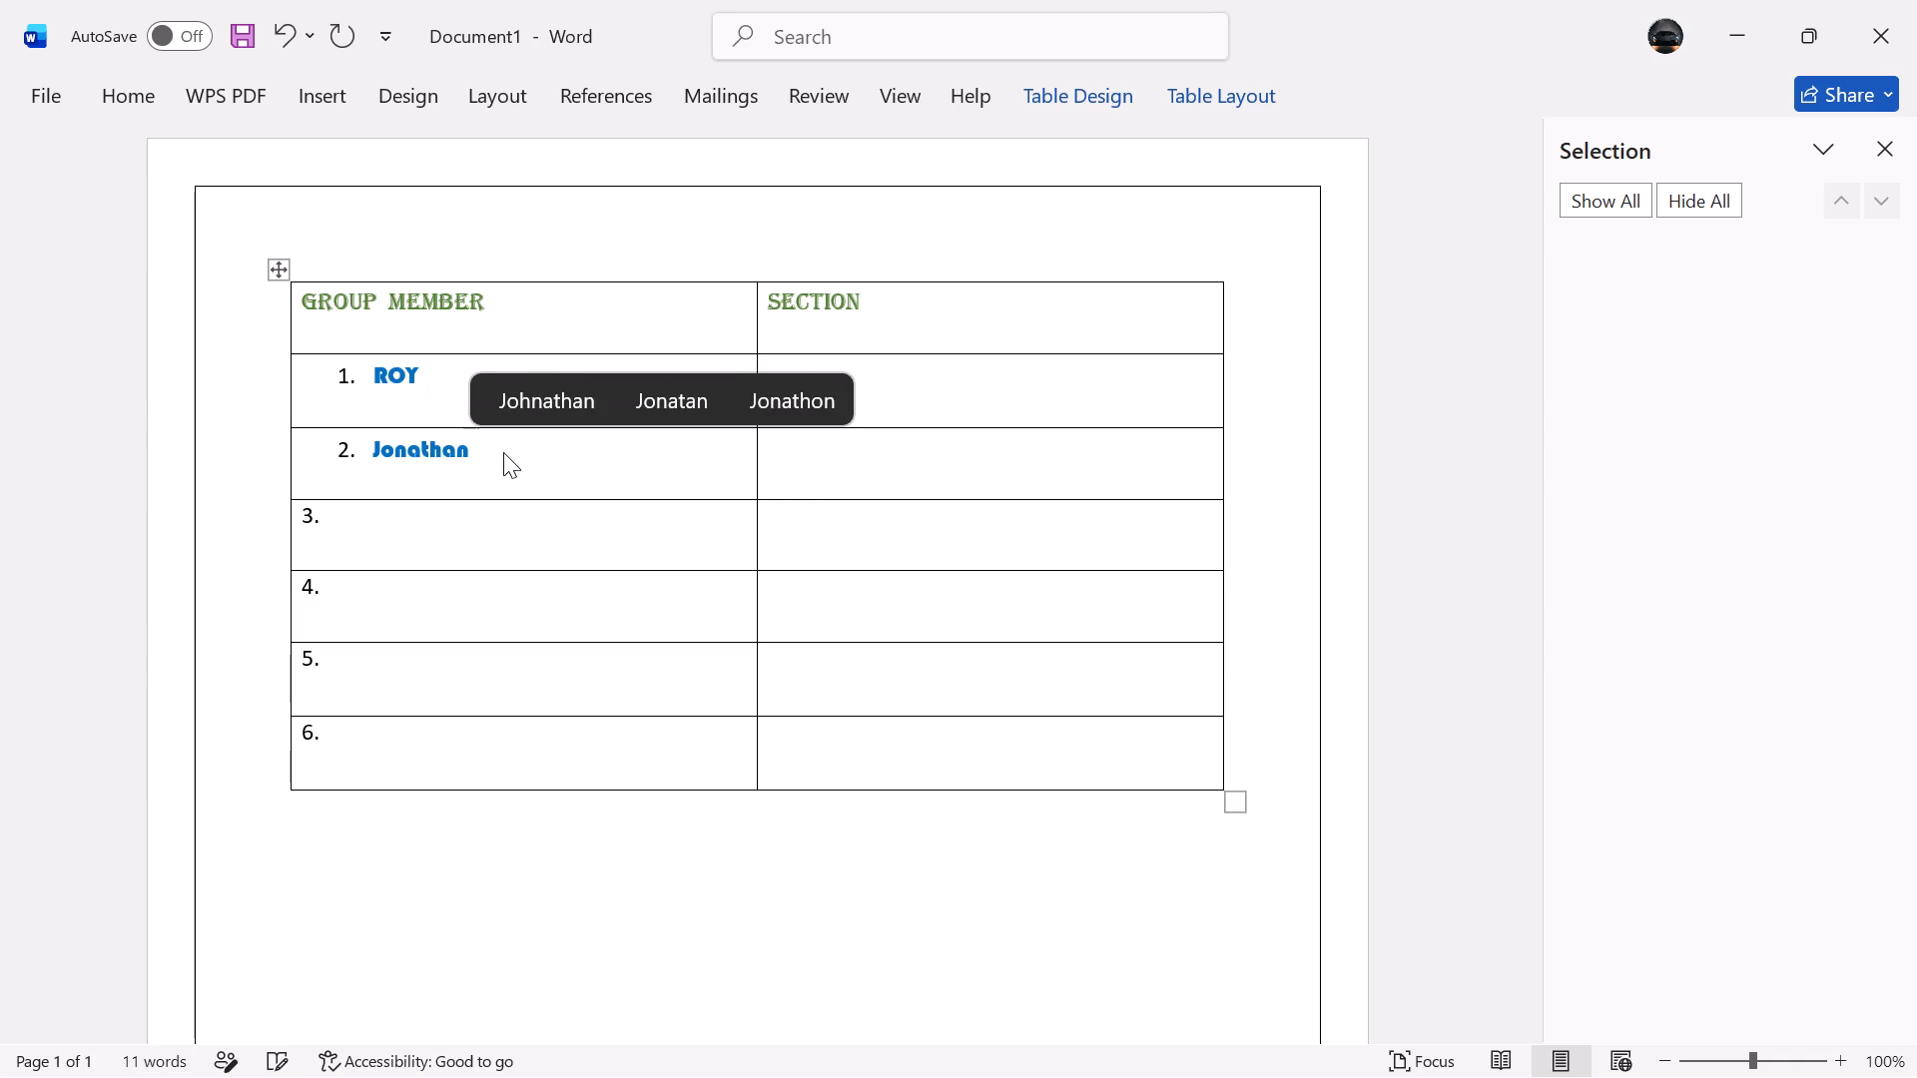
key("BackSpace")
key("BackSpace")
key("BackSpace")
key("BackSpace")
key("BackSpace")
key("BackSpace")
key("BackSpace")
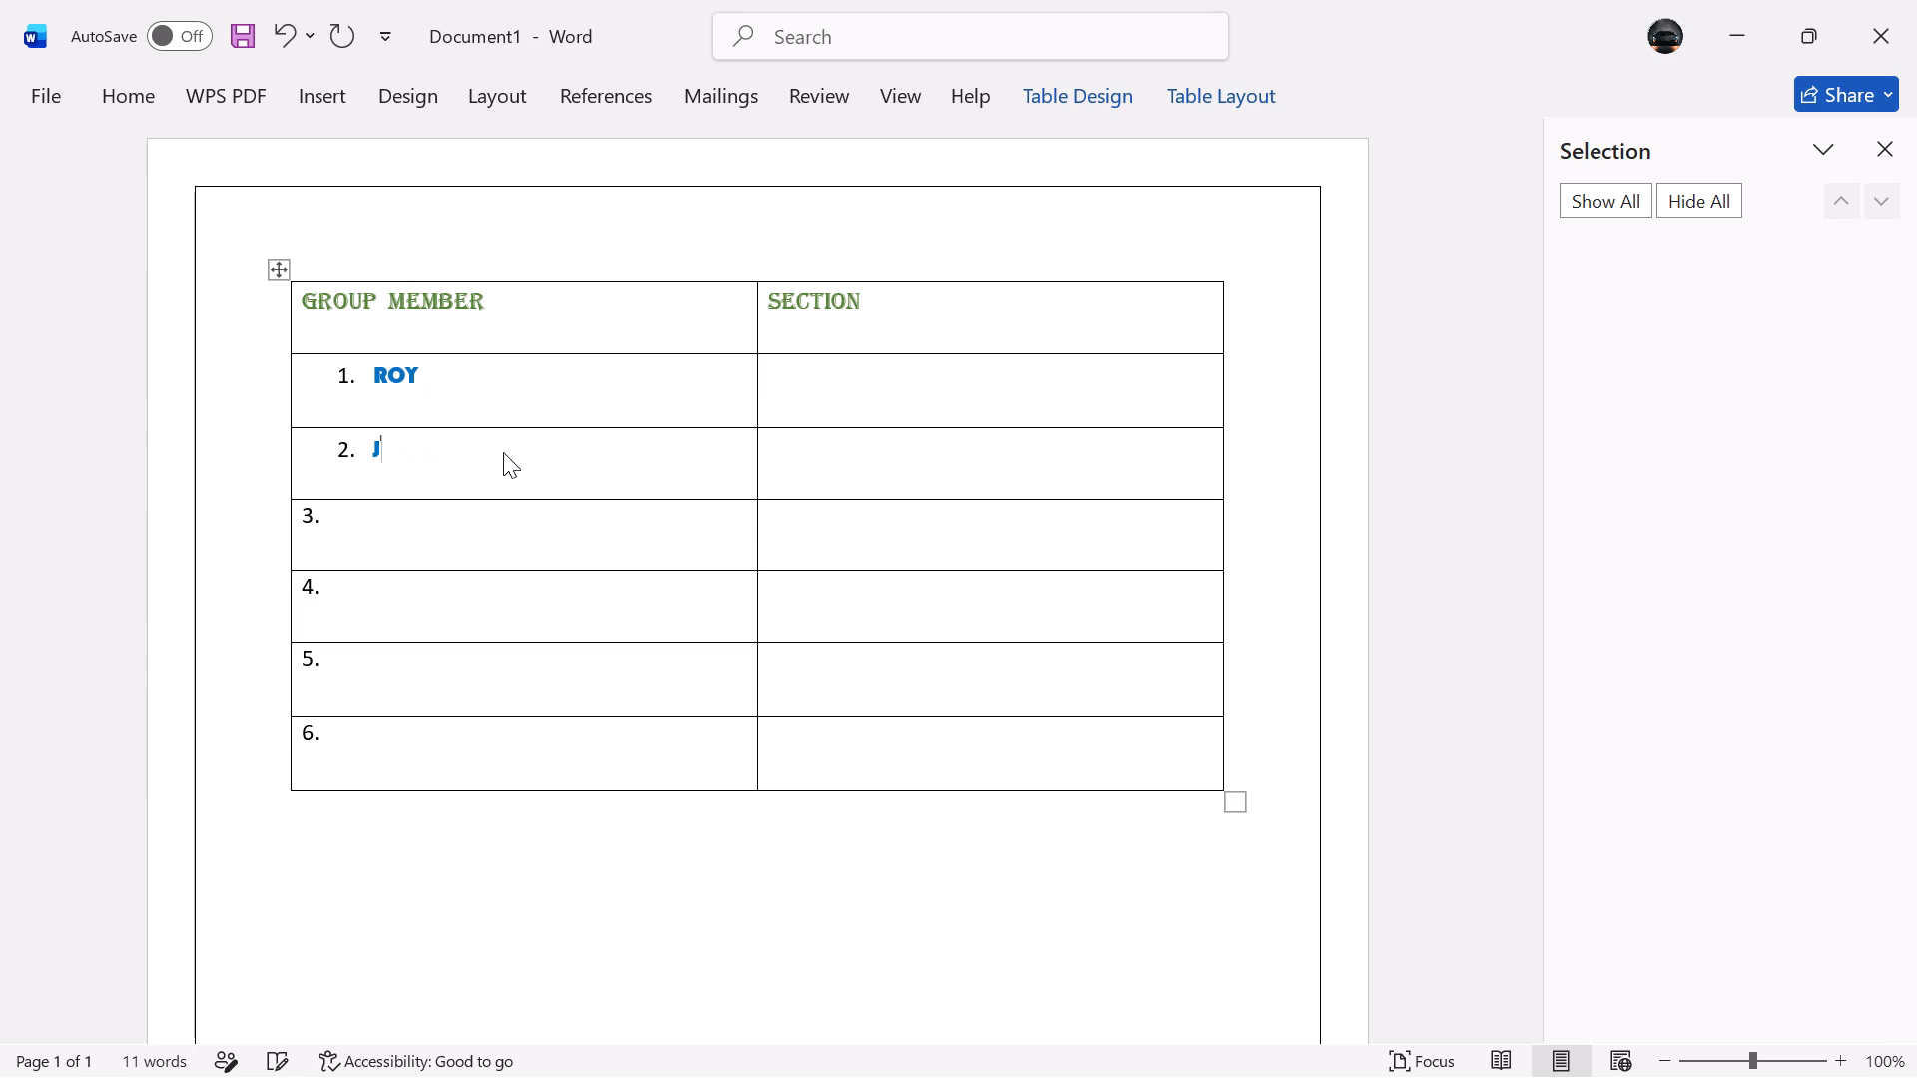
type("ONATHAN")
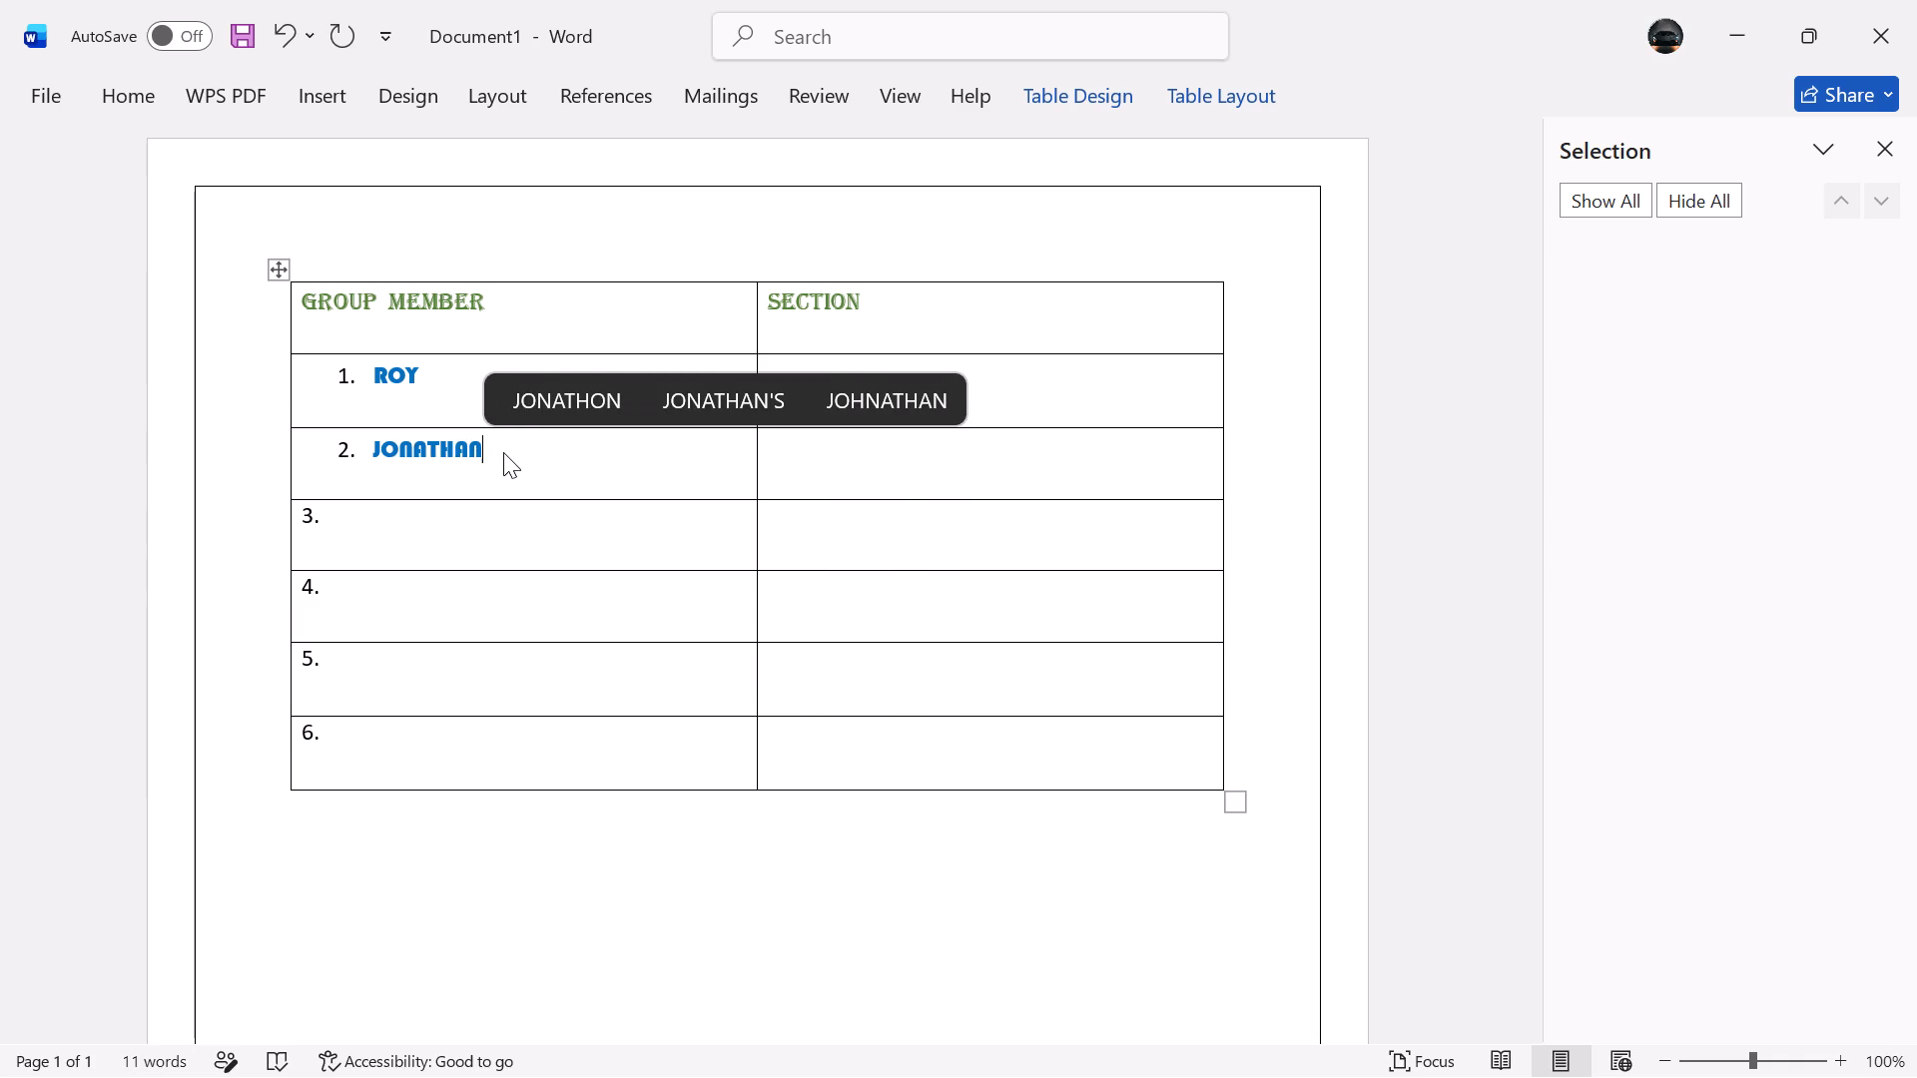
key("BackSpace")
key("BackSpace")
key("BackSpace")
key("BackSpace")
key("BackSpace")
key("BackSpace")
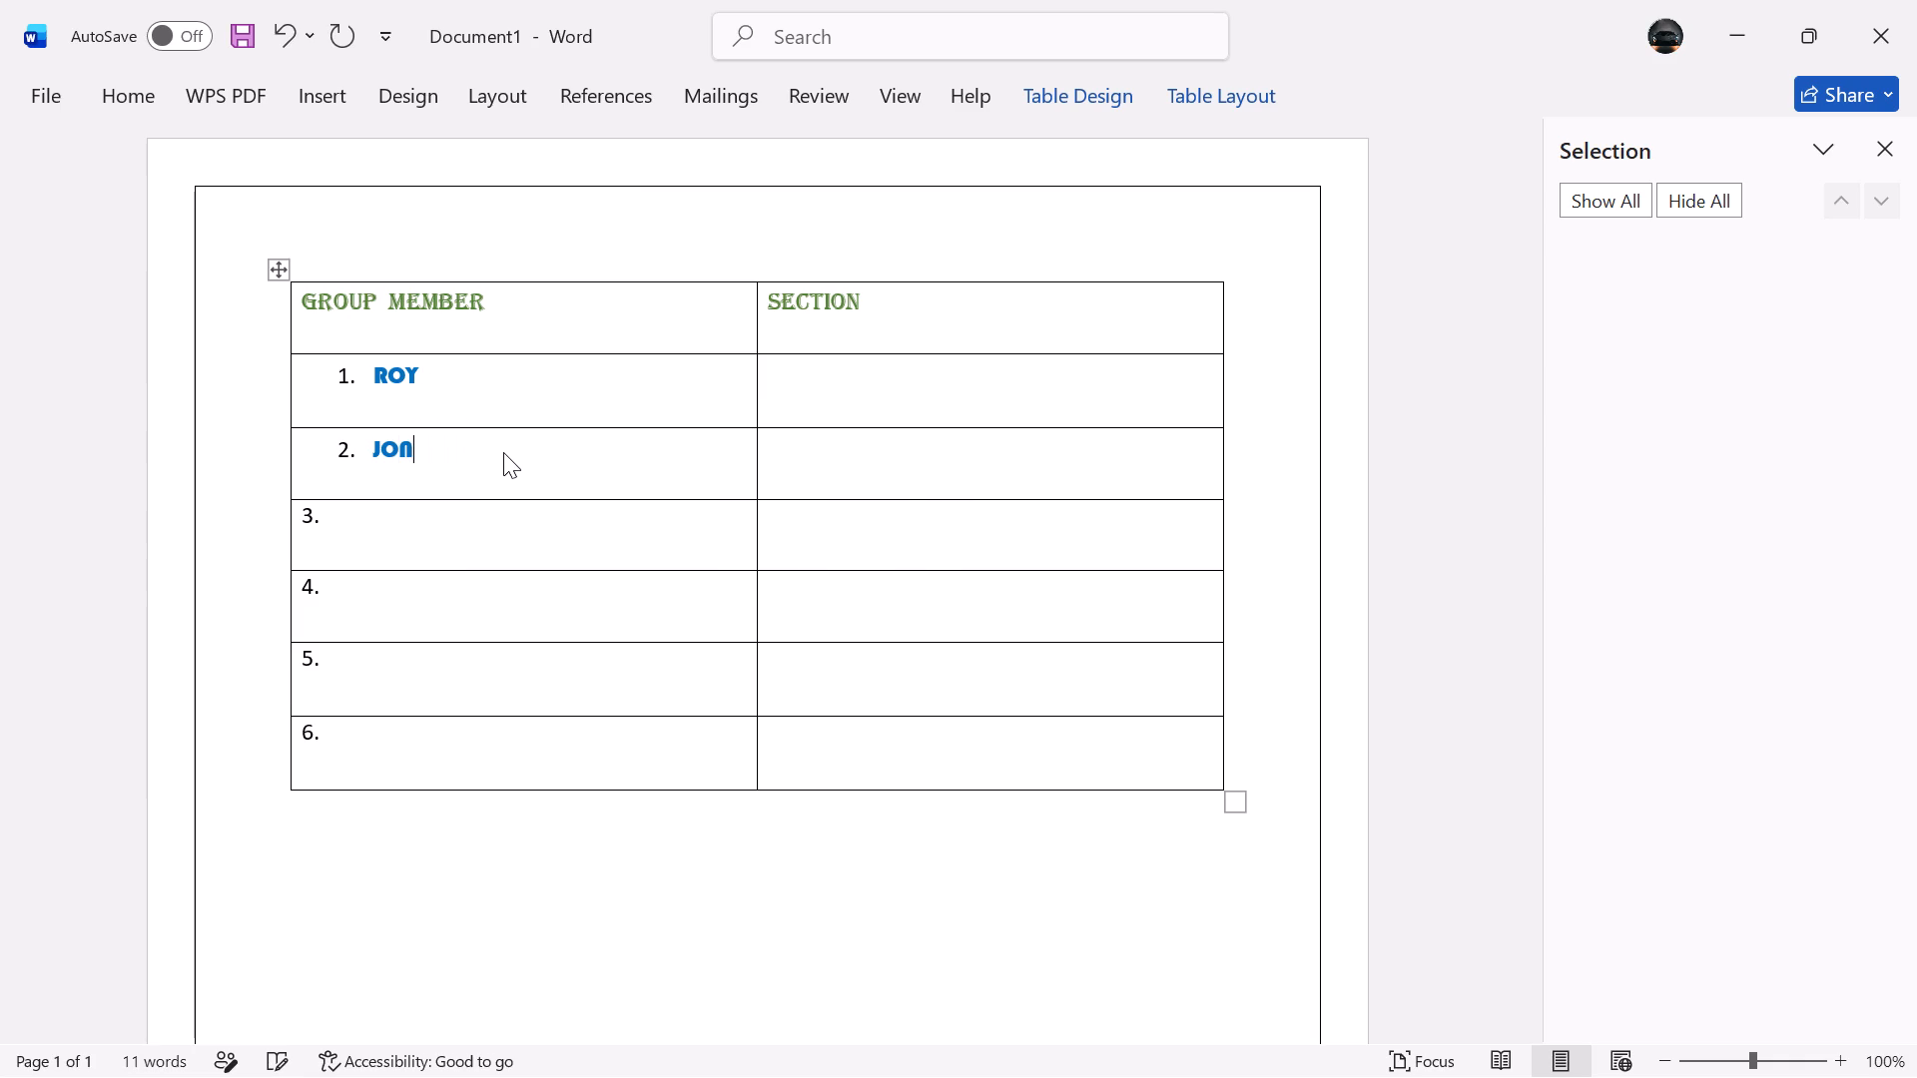
key("n")
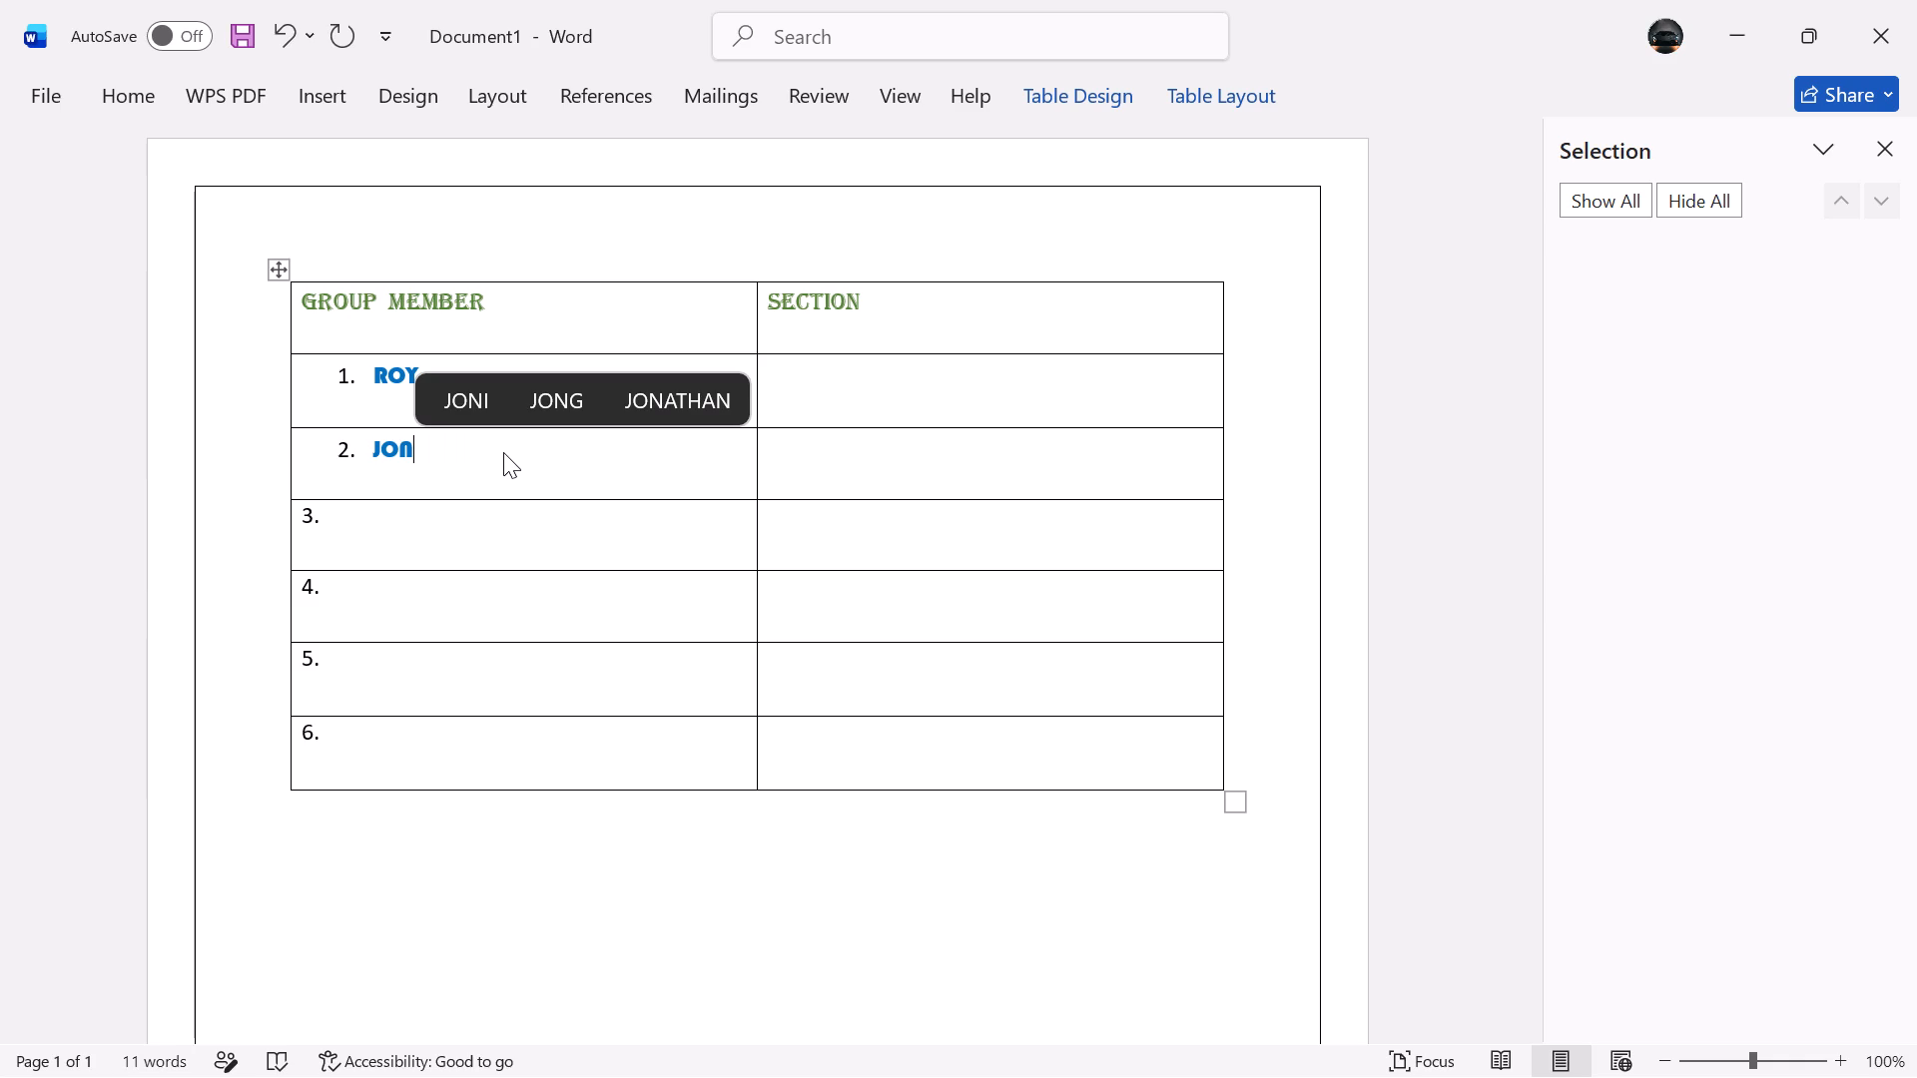
Delete the names JON and ROY from entries 2 and 1 in the GROUP MEMBER column, keeping both list numbers.
key("BackSpace")
key("BackSpace")
key("BackSpace")
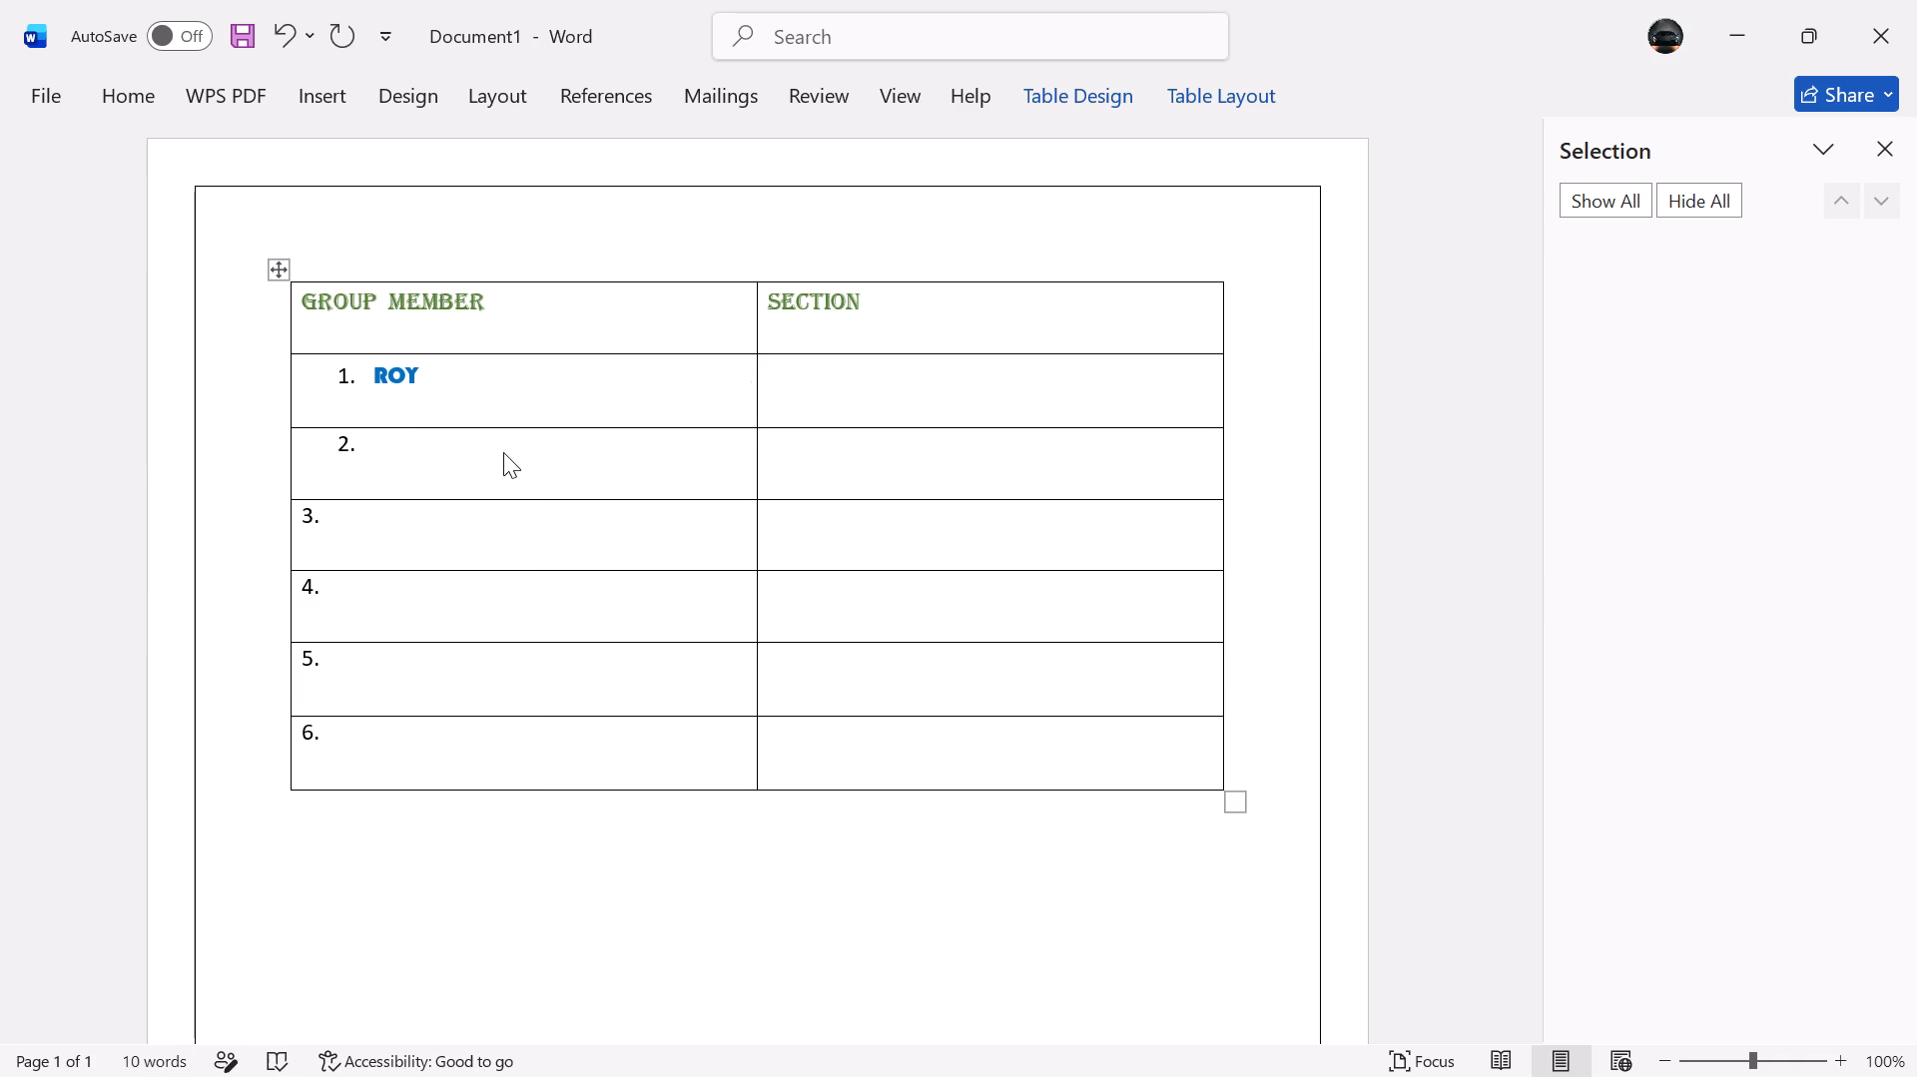
left_click(486, 369)
key("BackSpace")
key("BackSpace")
key("BackSpace")
key("BackSpace")
Set the font of the empty entry after number 1 to Bahnschrift Condensed.
left_click(117, 92)
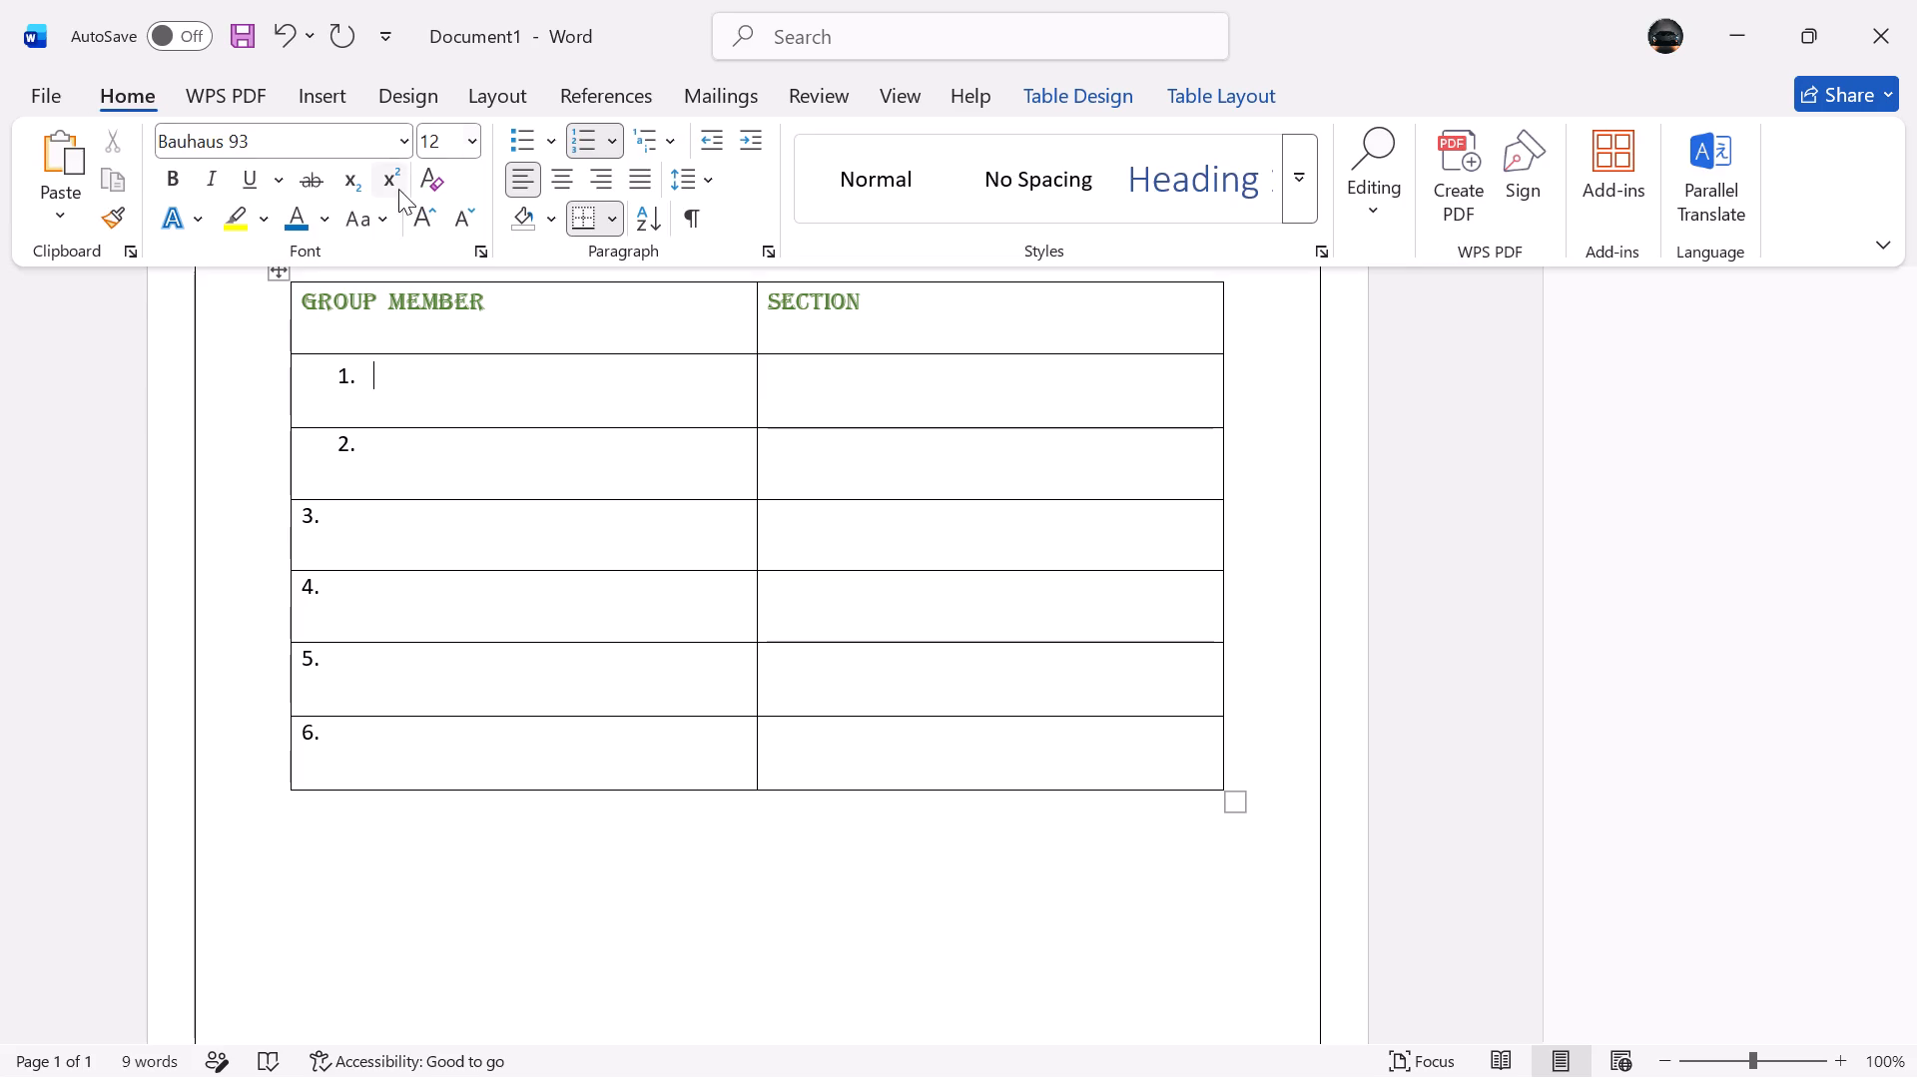
left_click(408, 137)
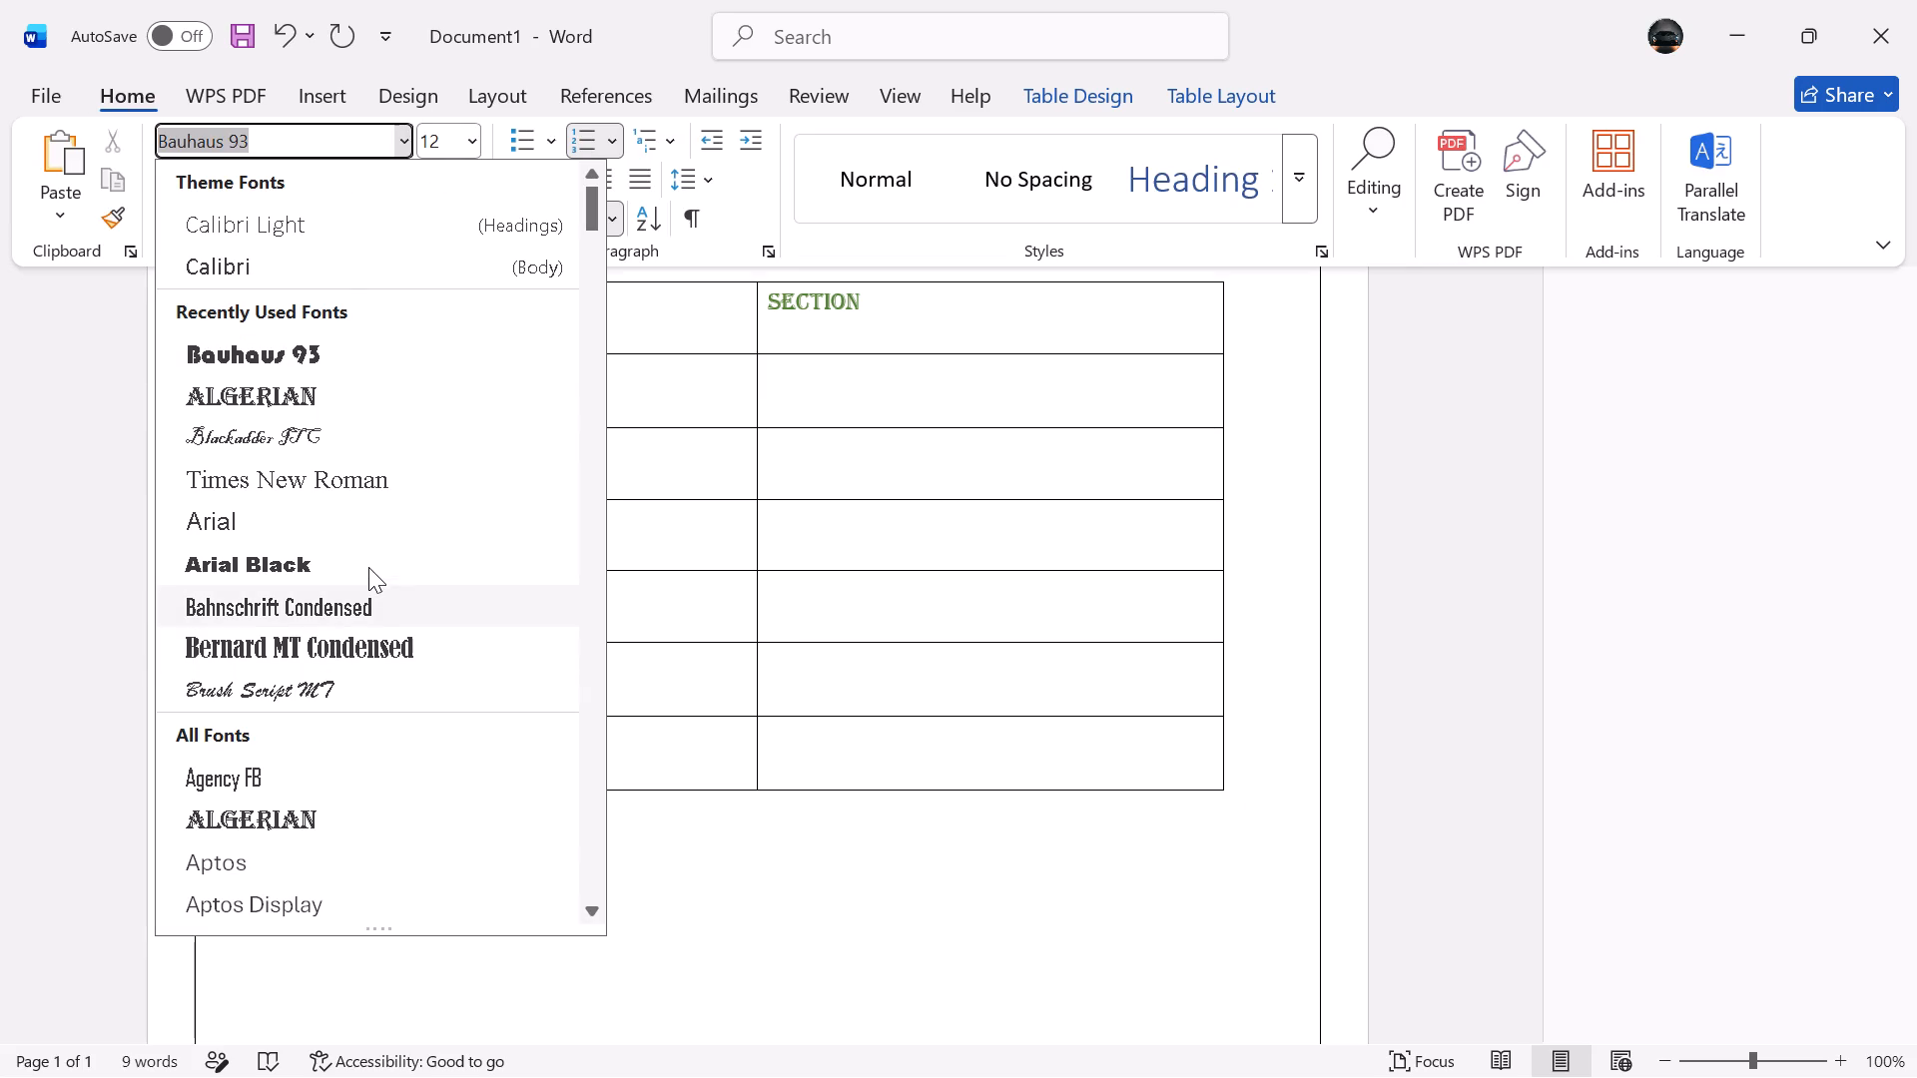
scroll(368, 566, "down", 2)
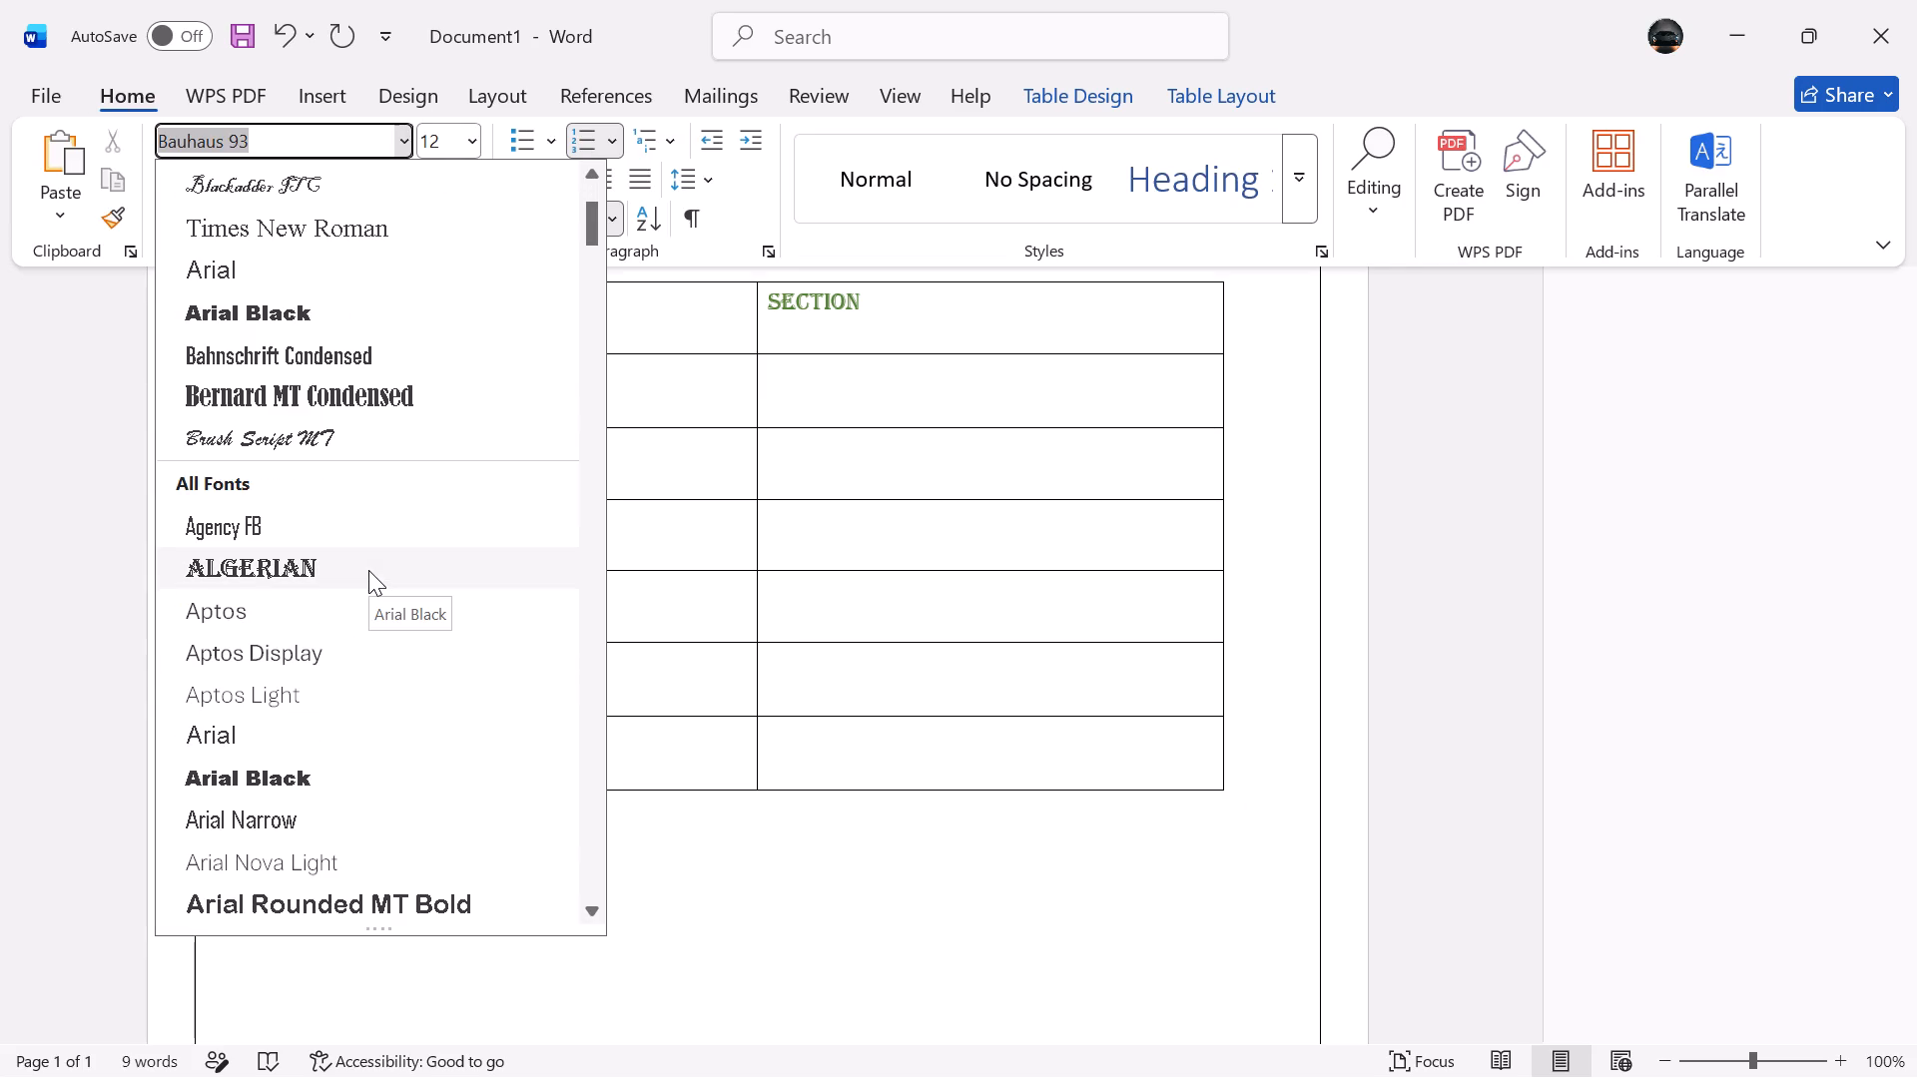
scroll(346, 833, "down", 1)
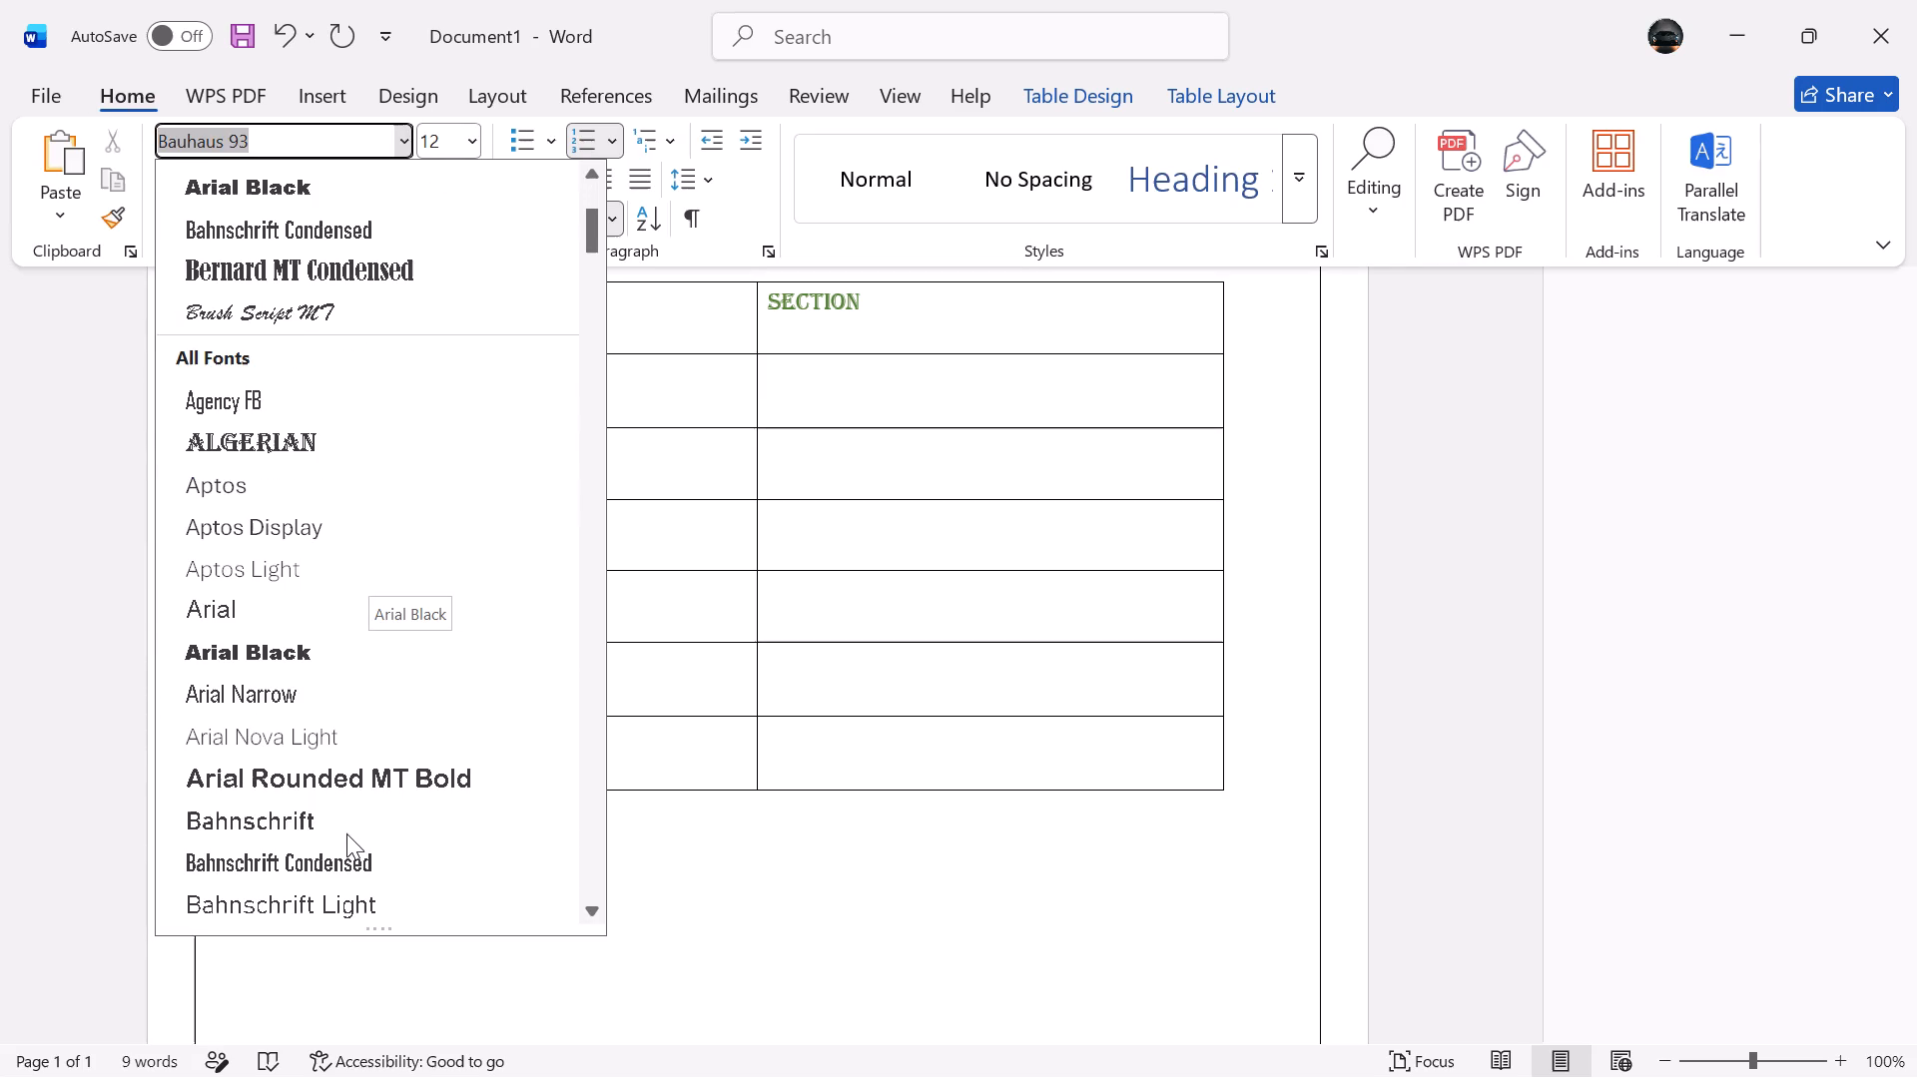
scroll(344, 851, "down", 1)
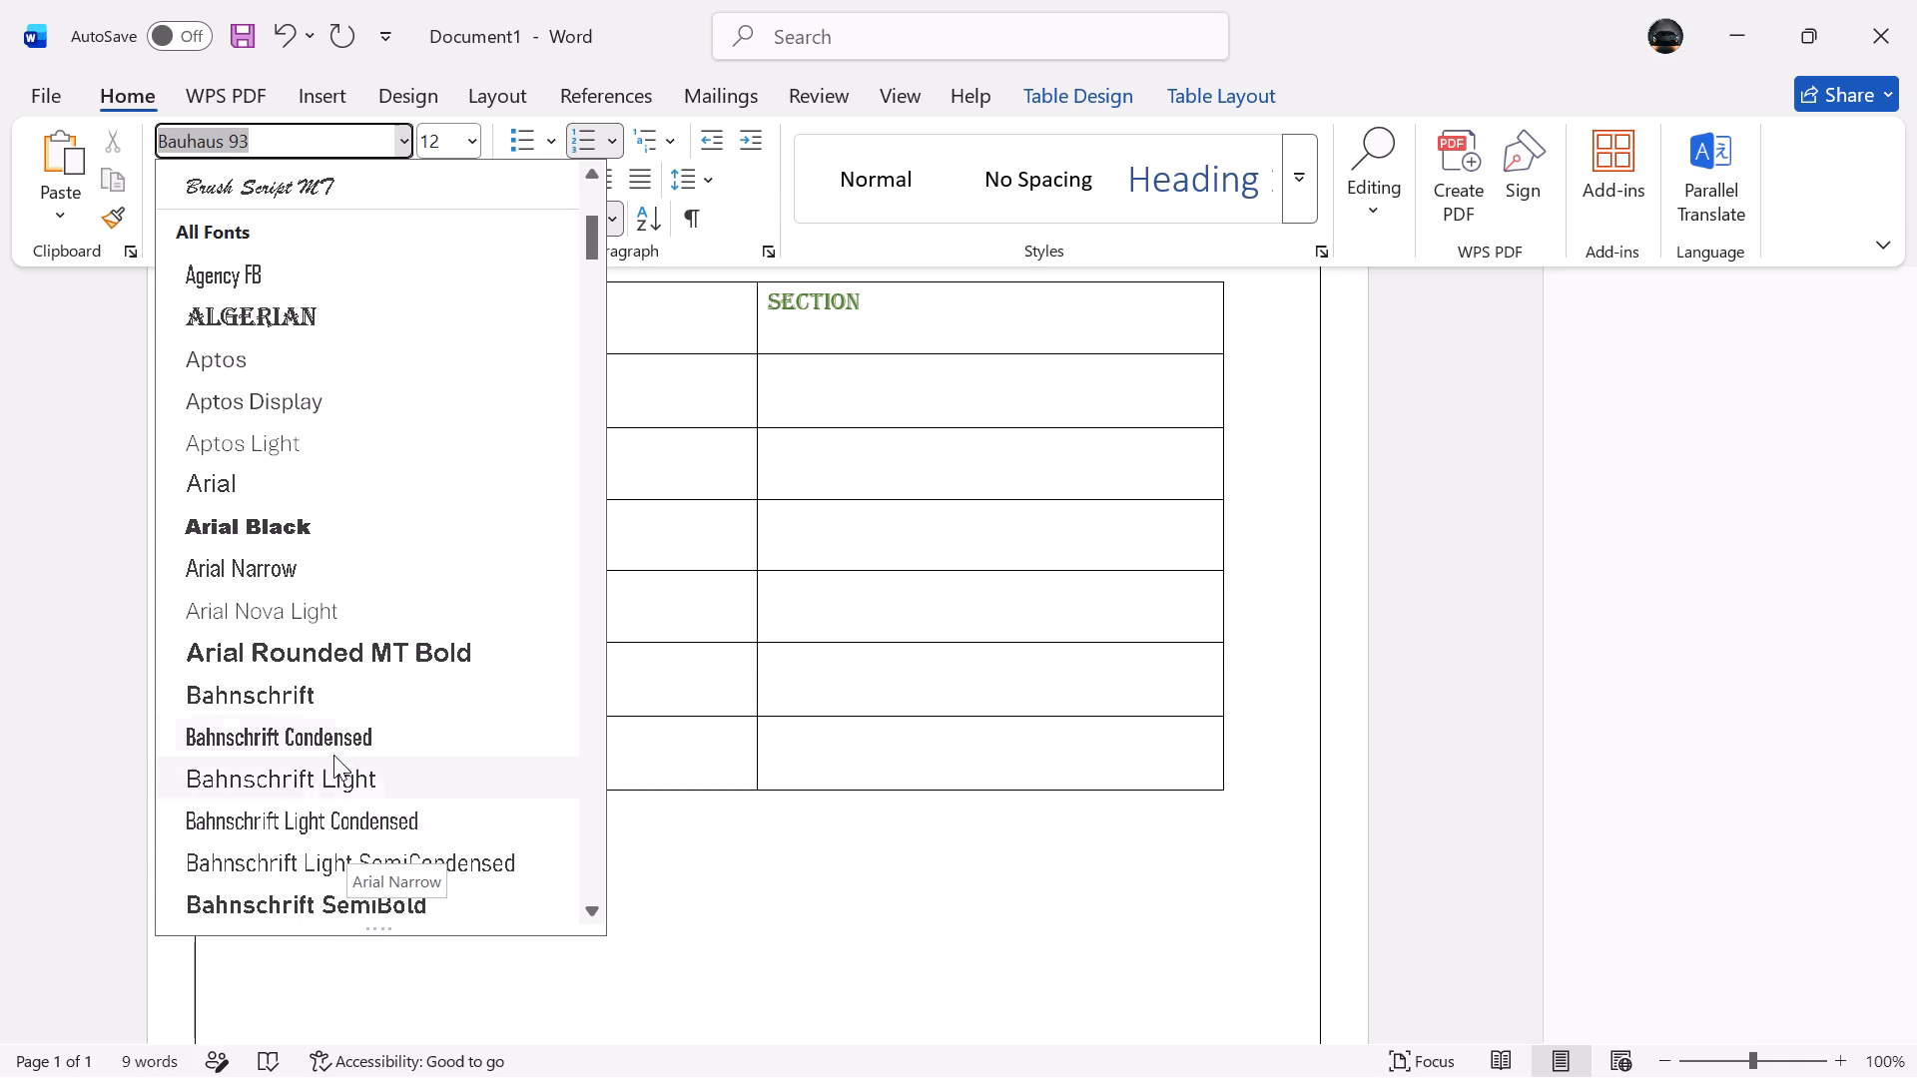
left_click(331, 743)
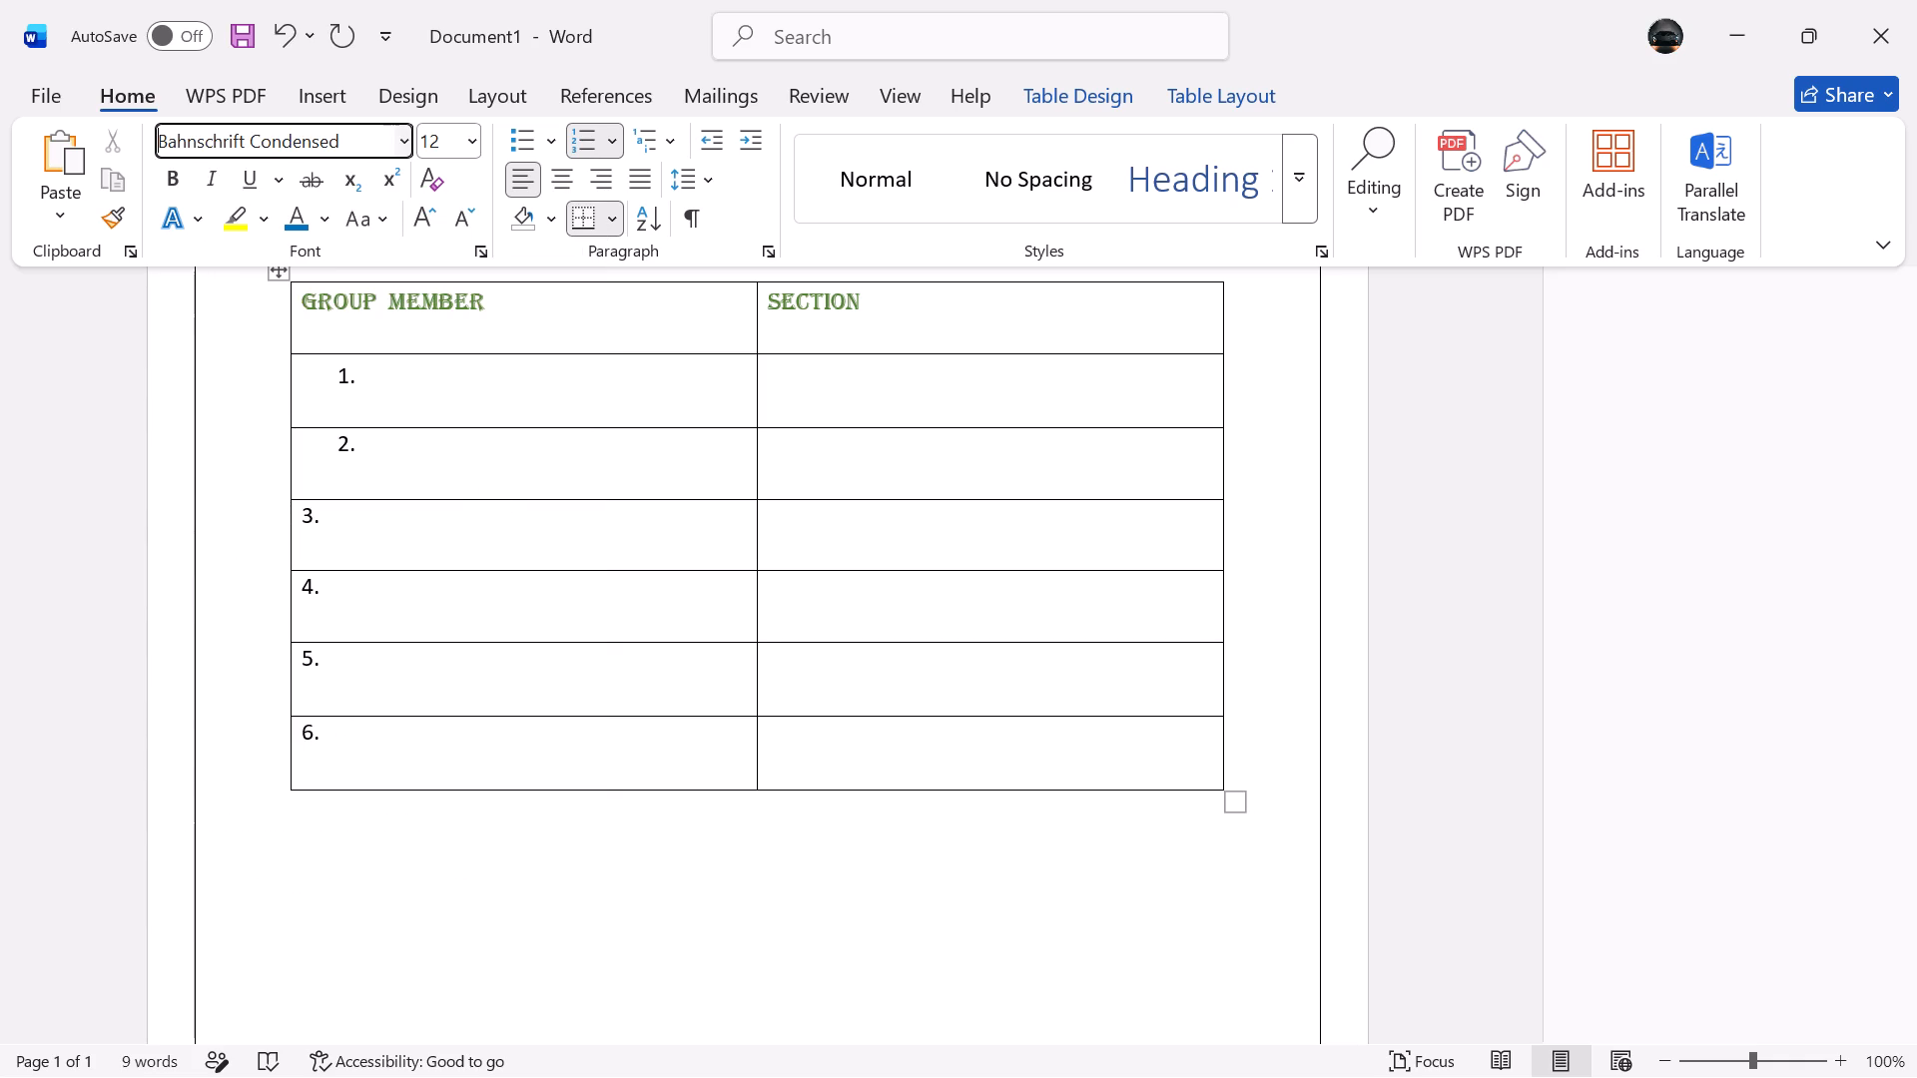
type("RO")
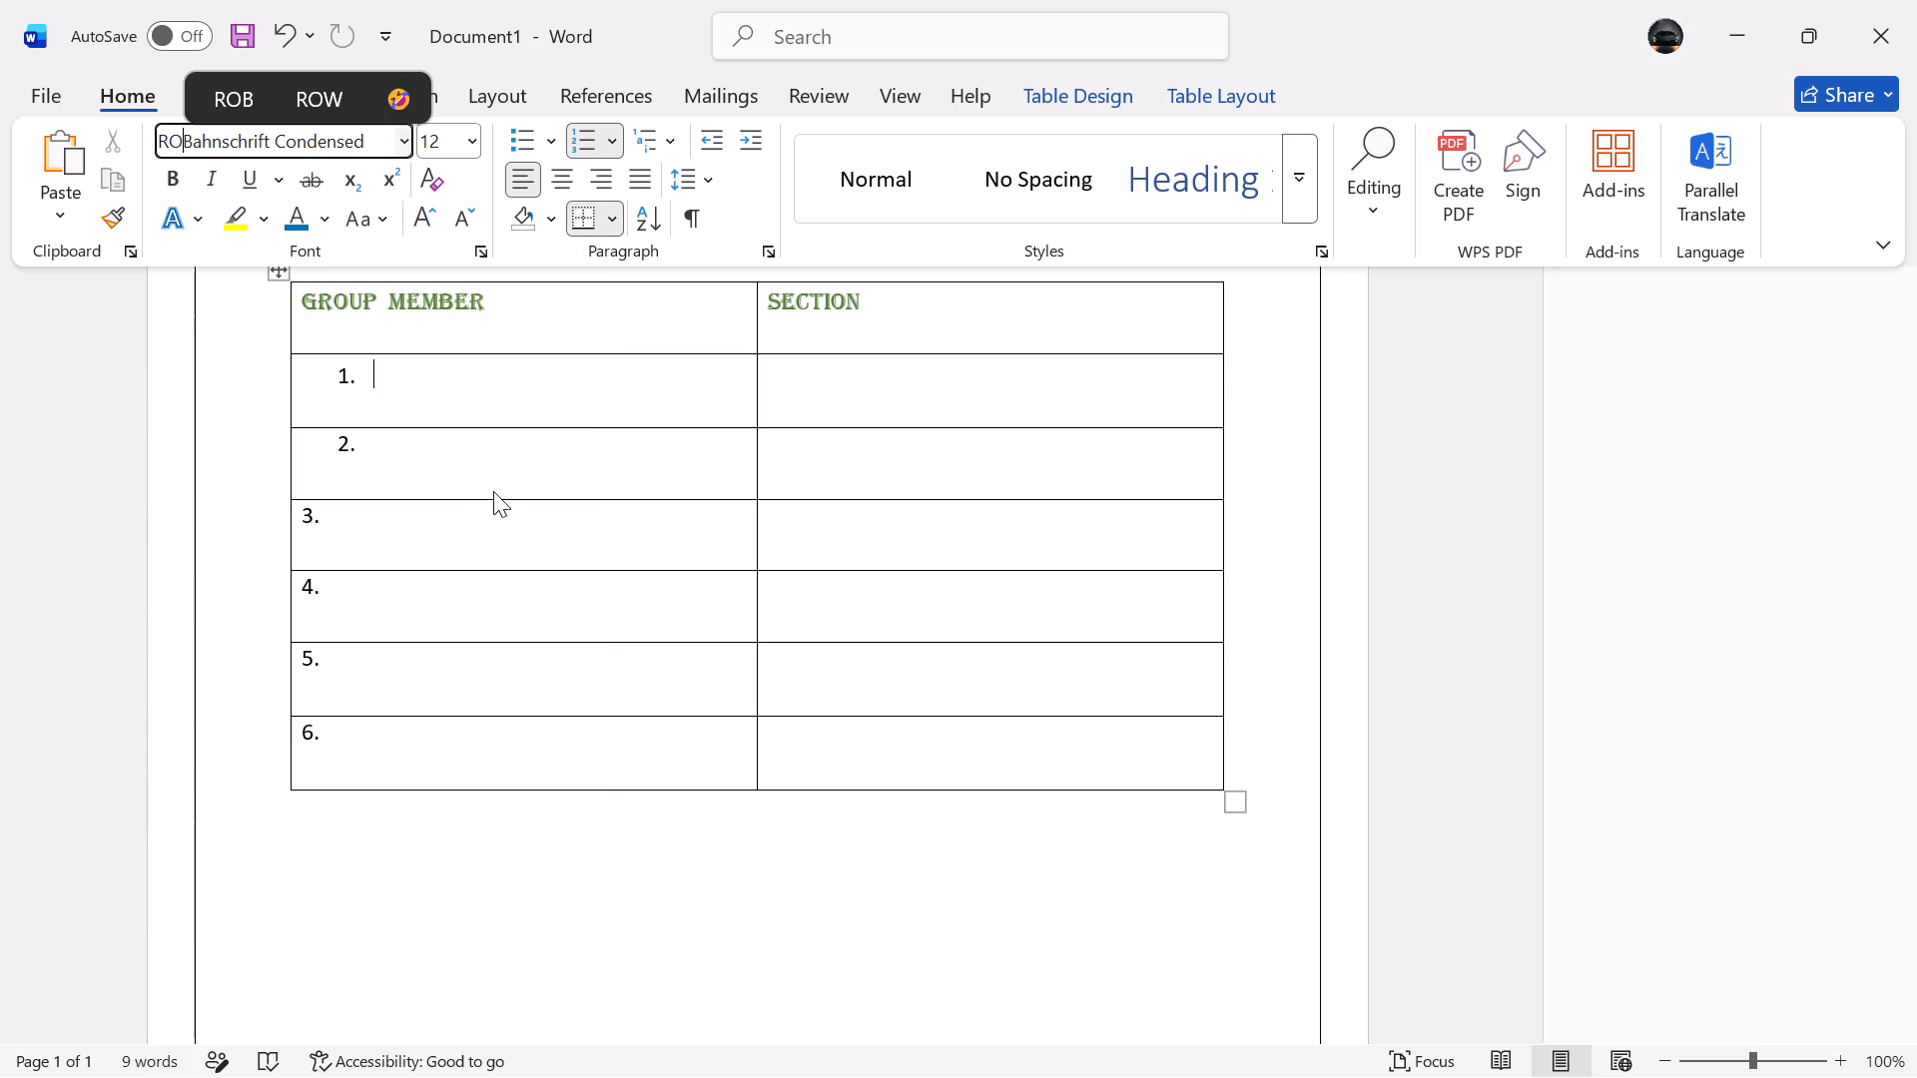
key("BackSpace")
key("BackSpace")
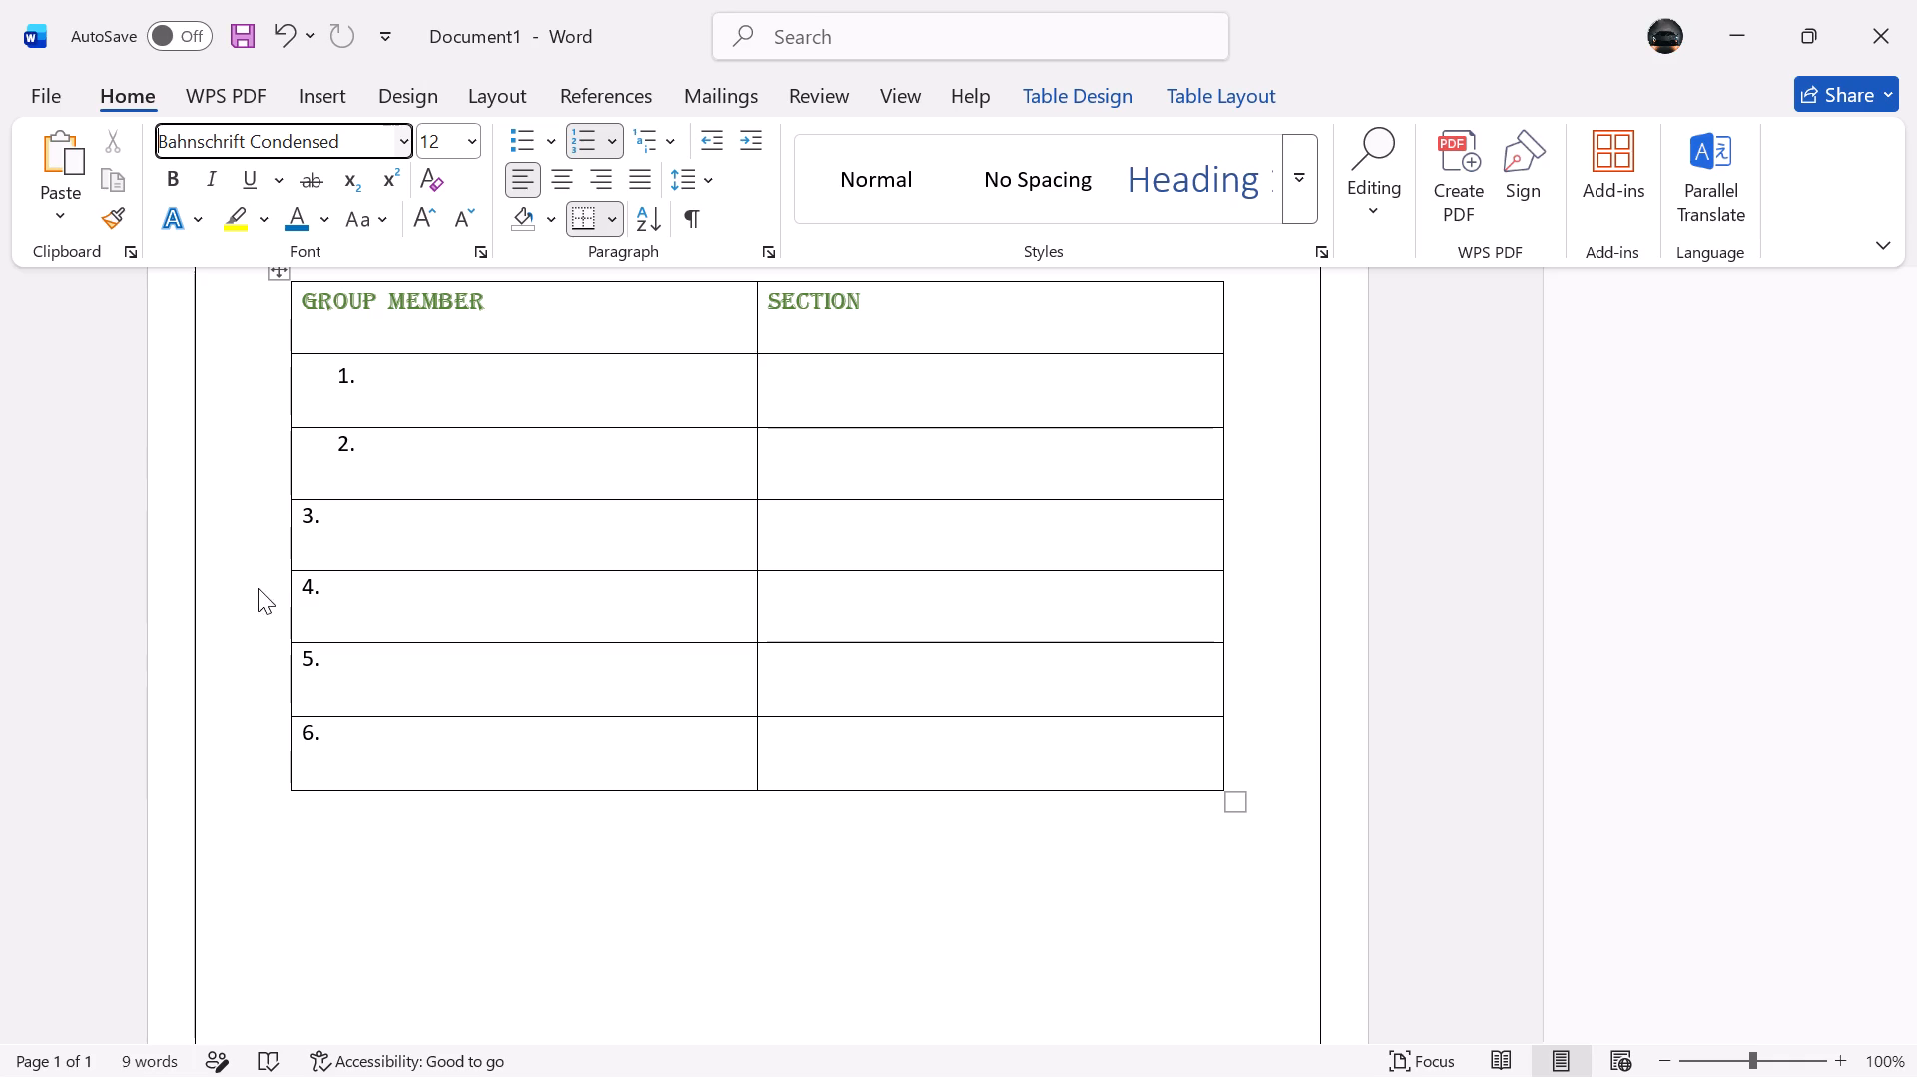
Enter the name ROY in capitals after number 1 in the GROUP MEMBER column.
left_click(481, 390)
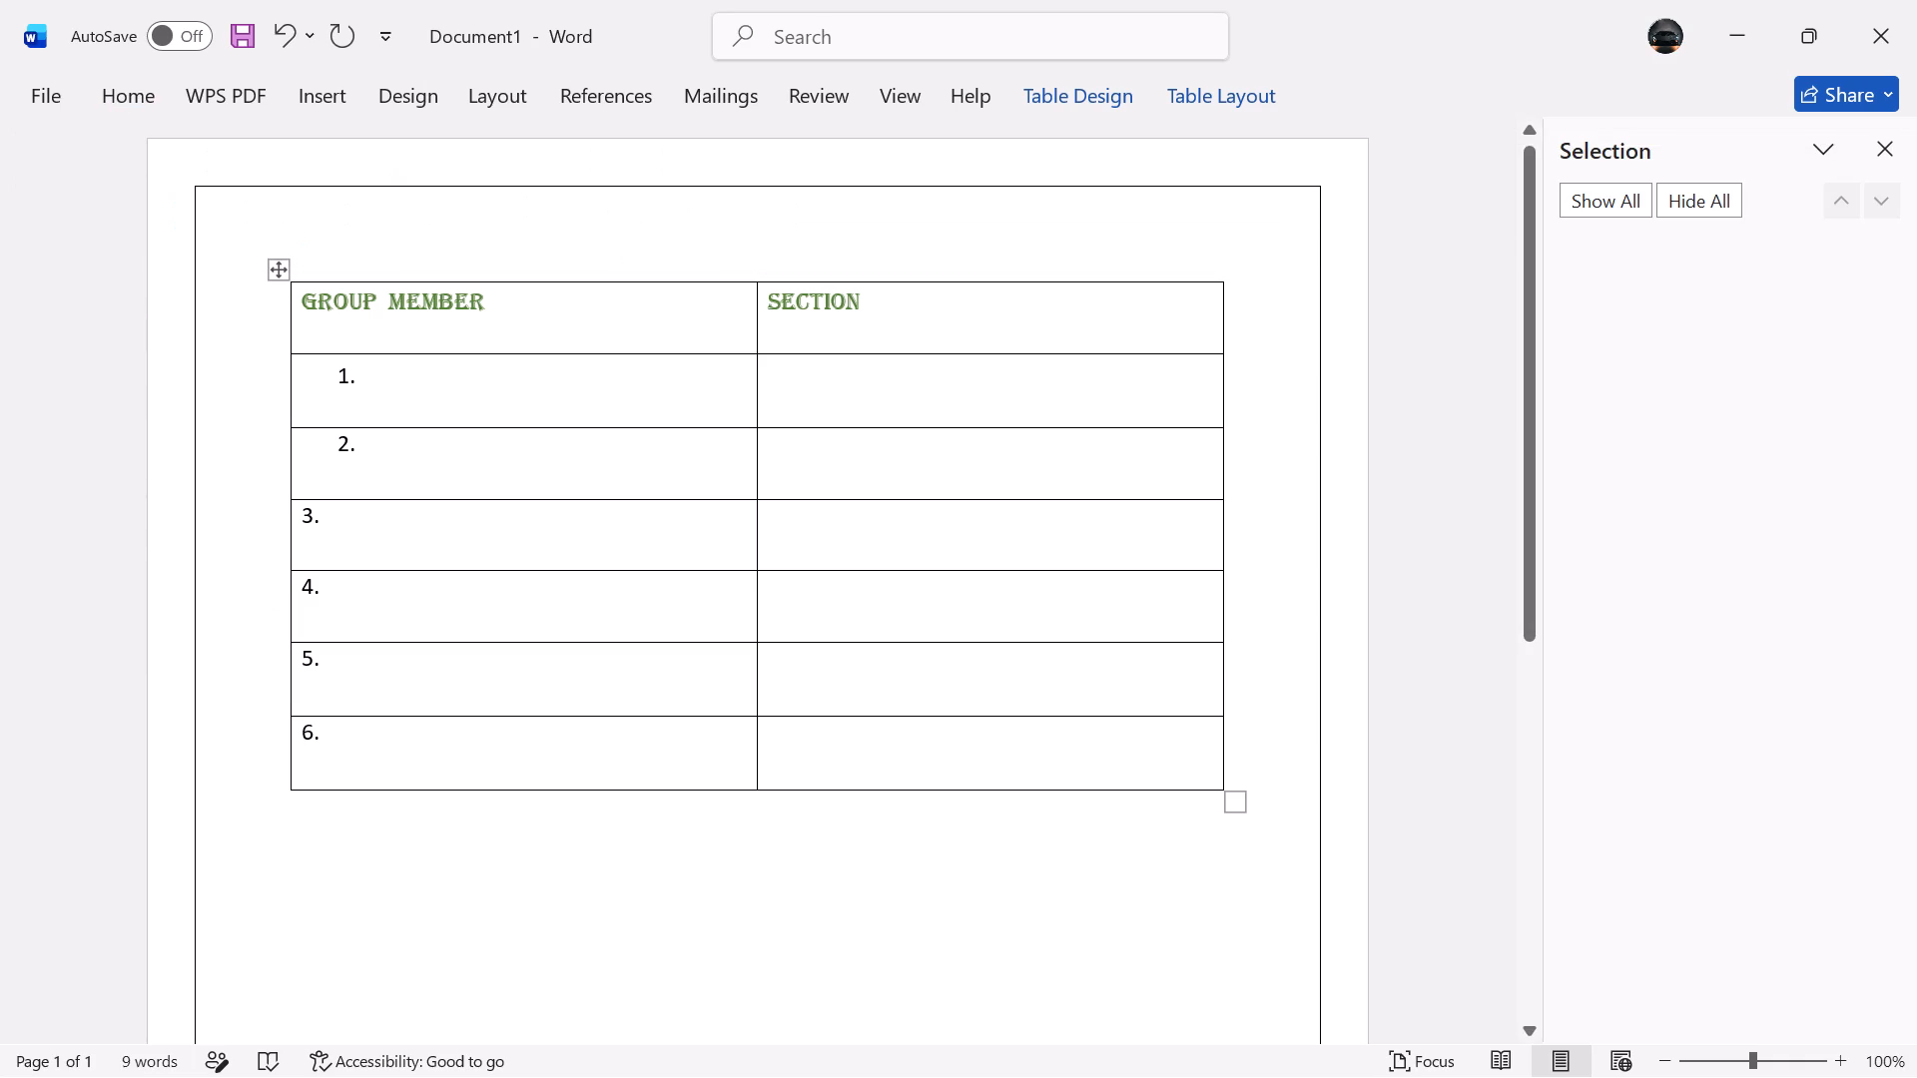
type("RO")
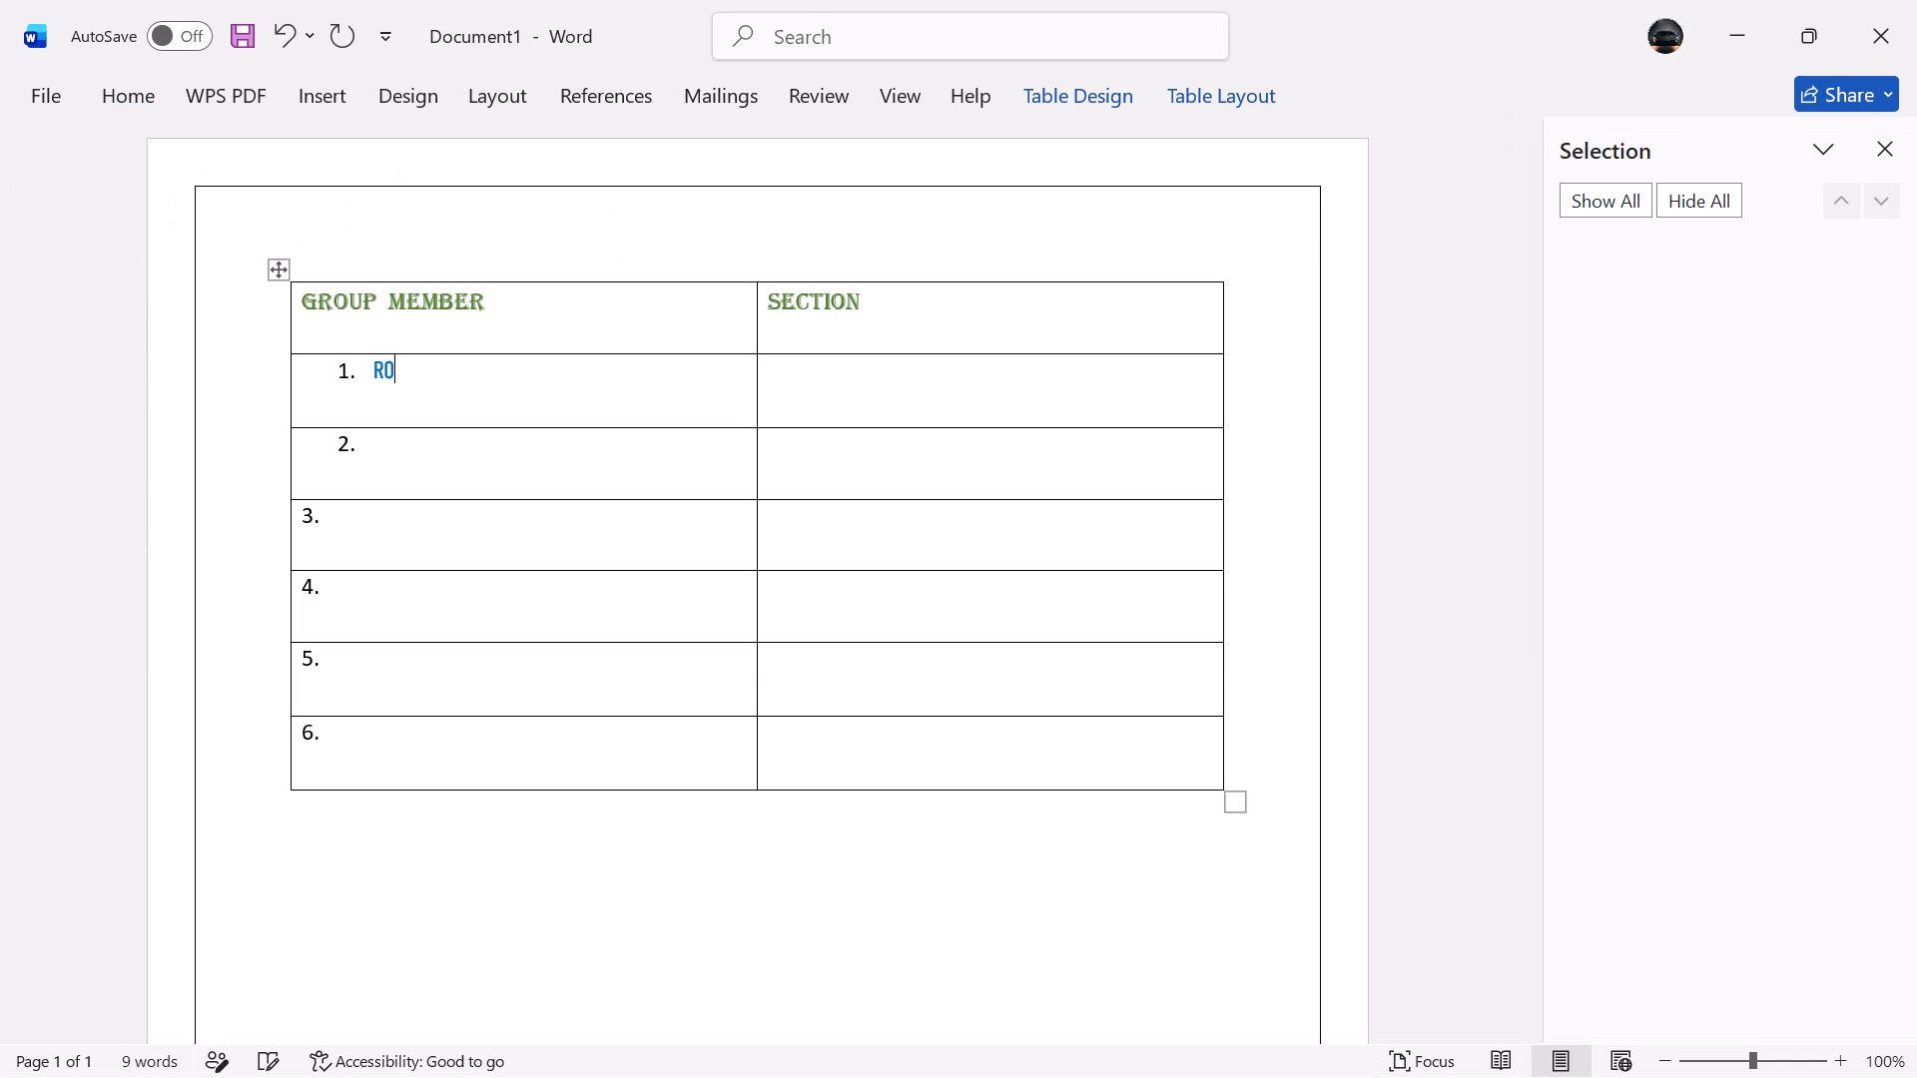
key("y")
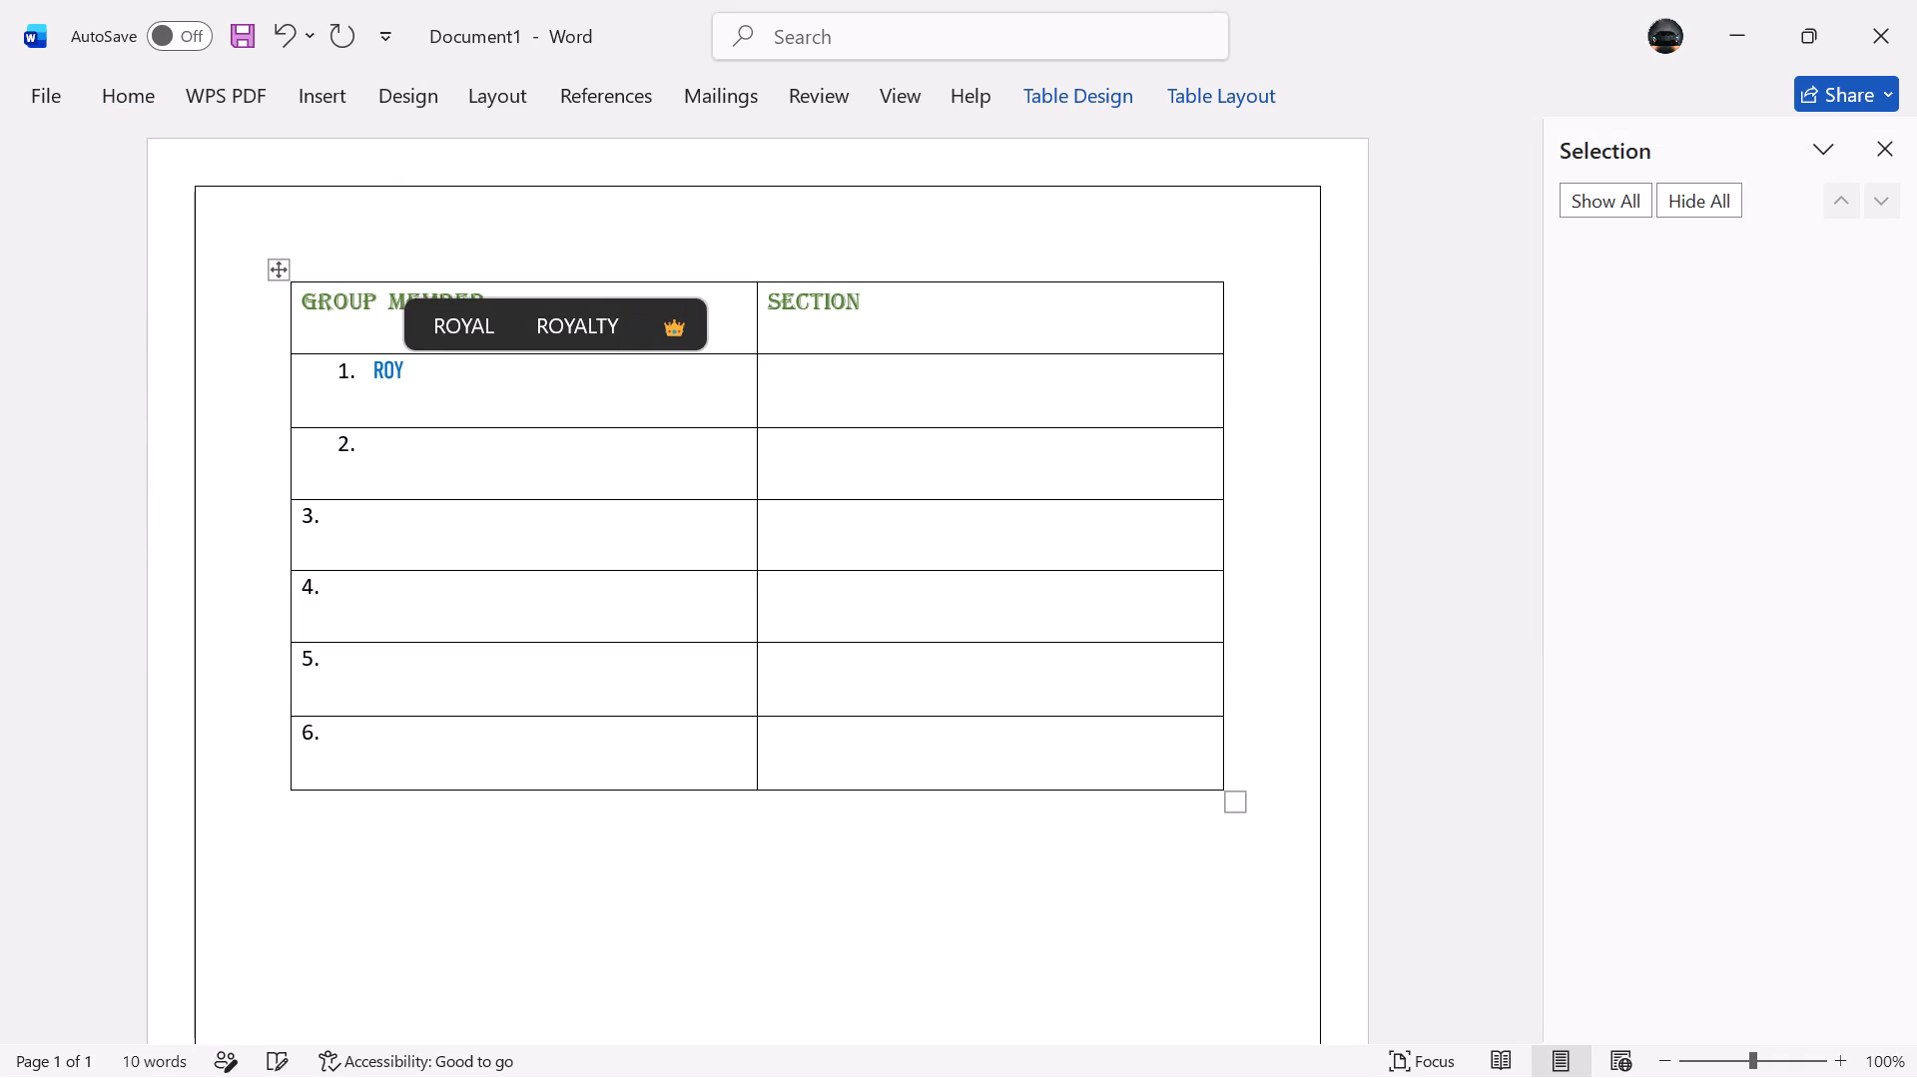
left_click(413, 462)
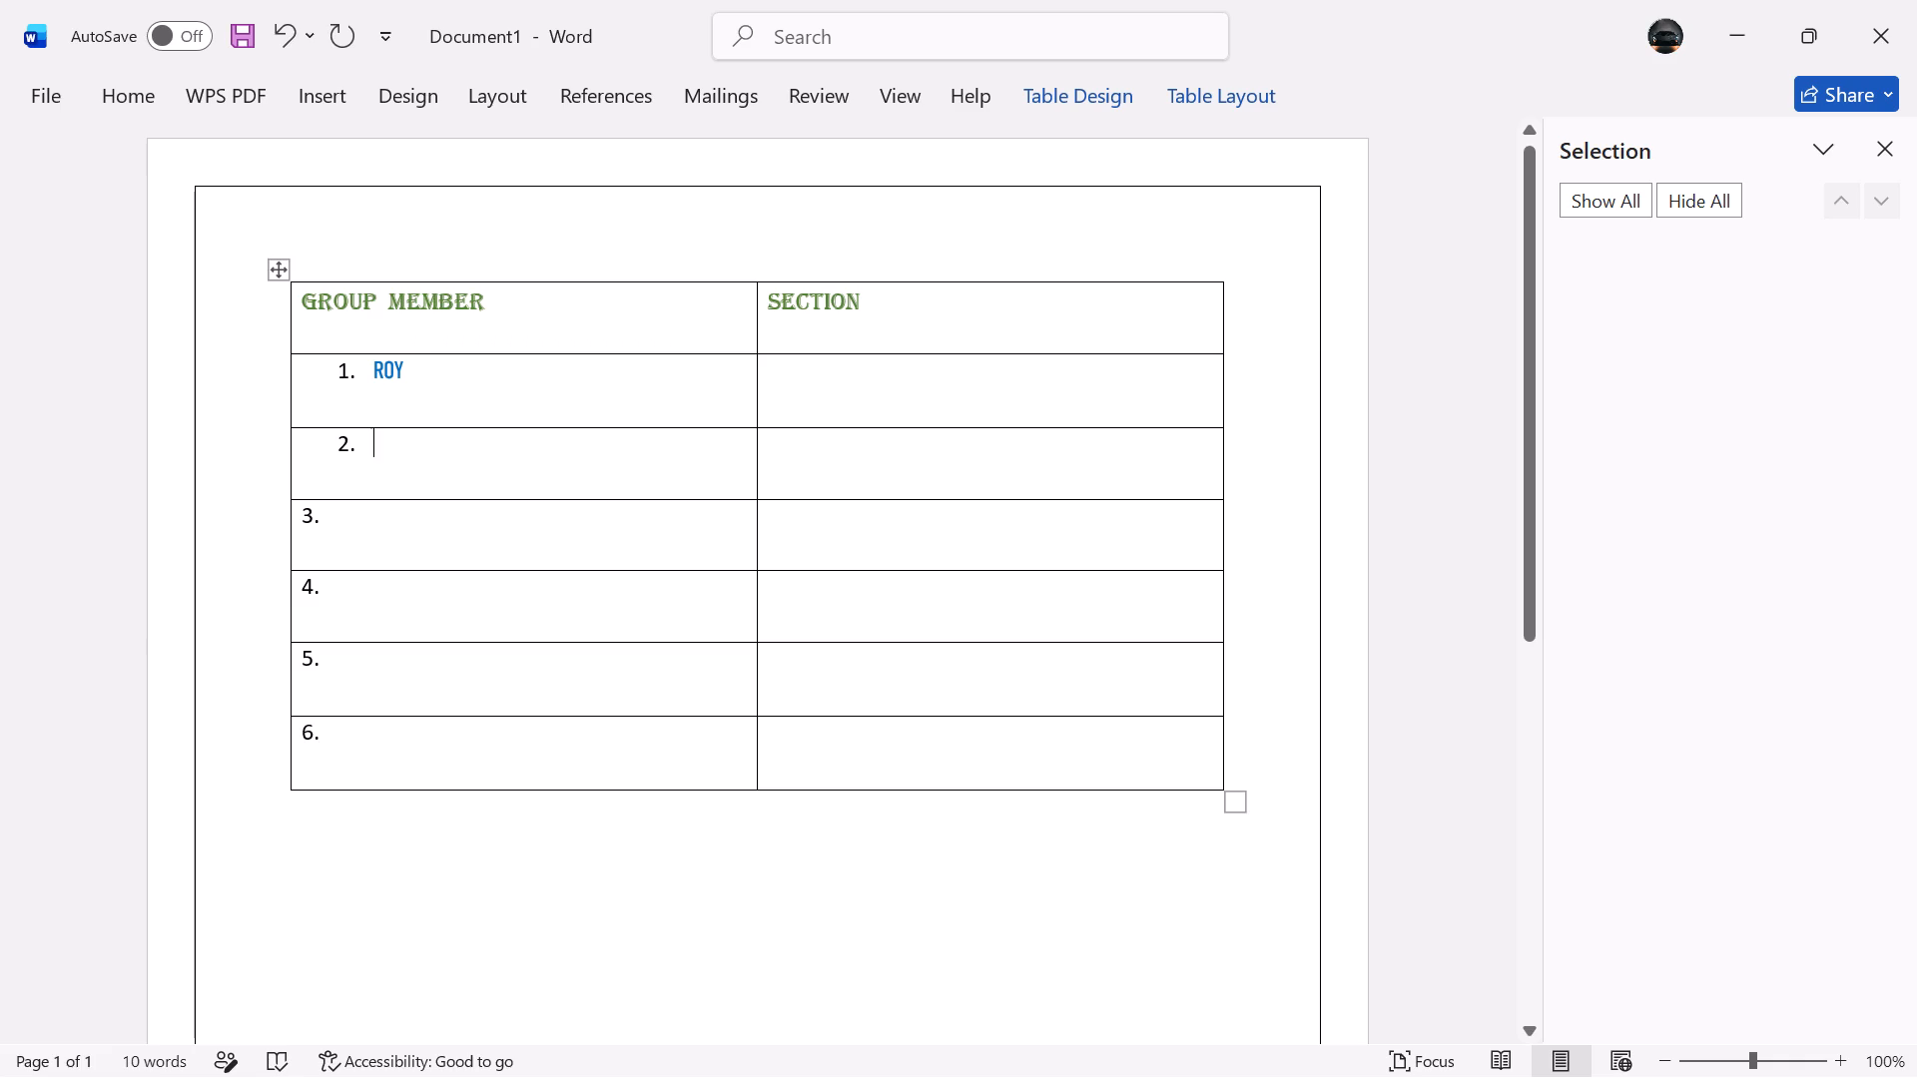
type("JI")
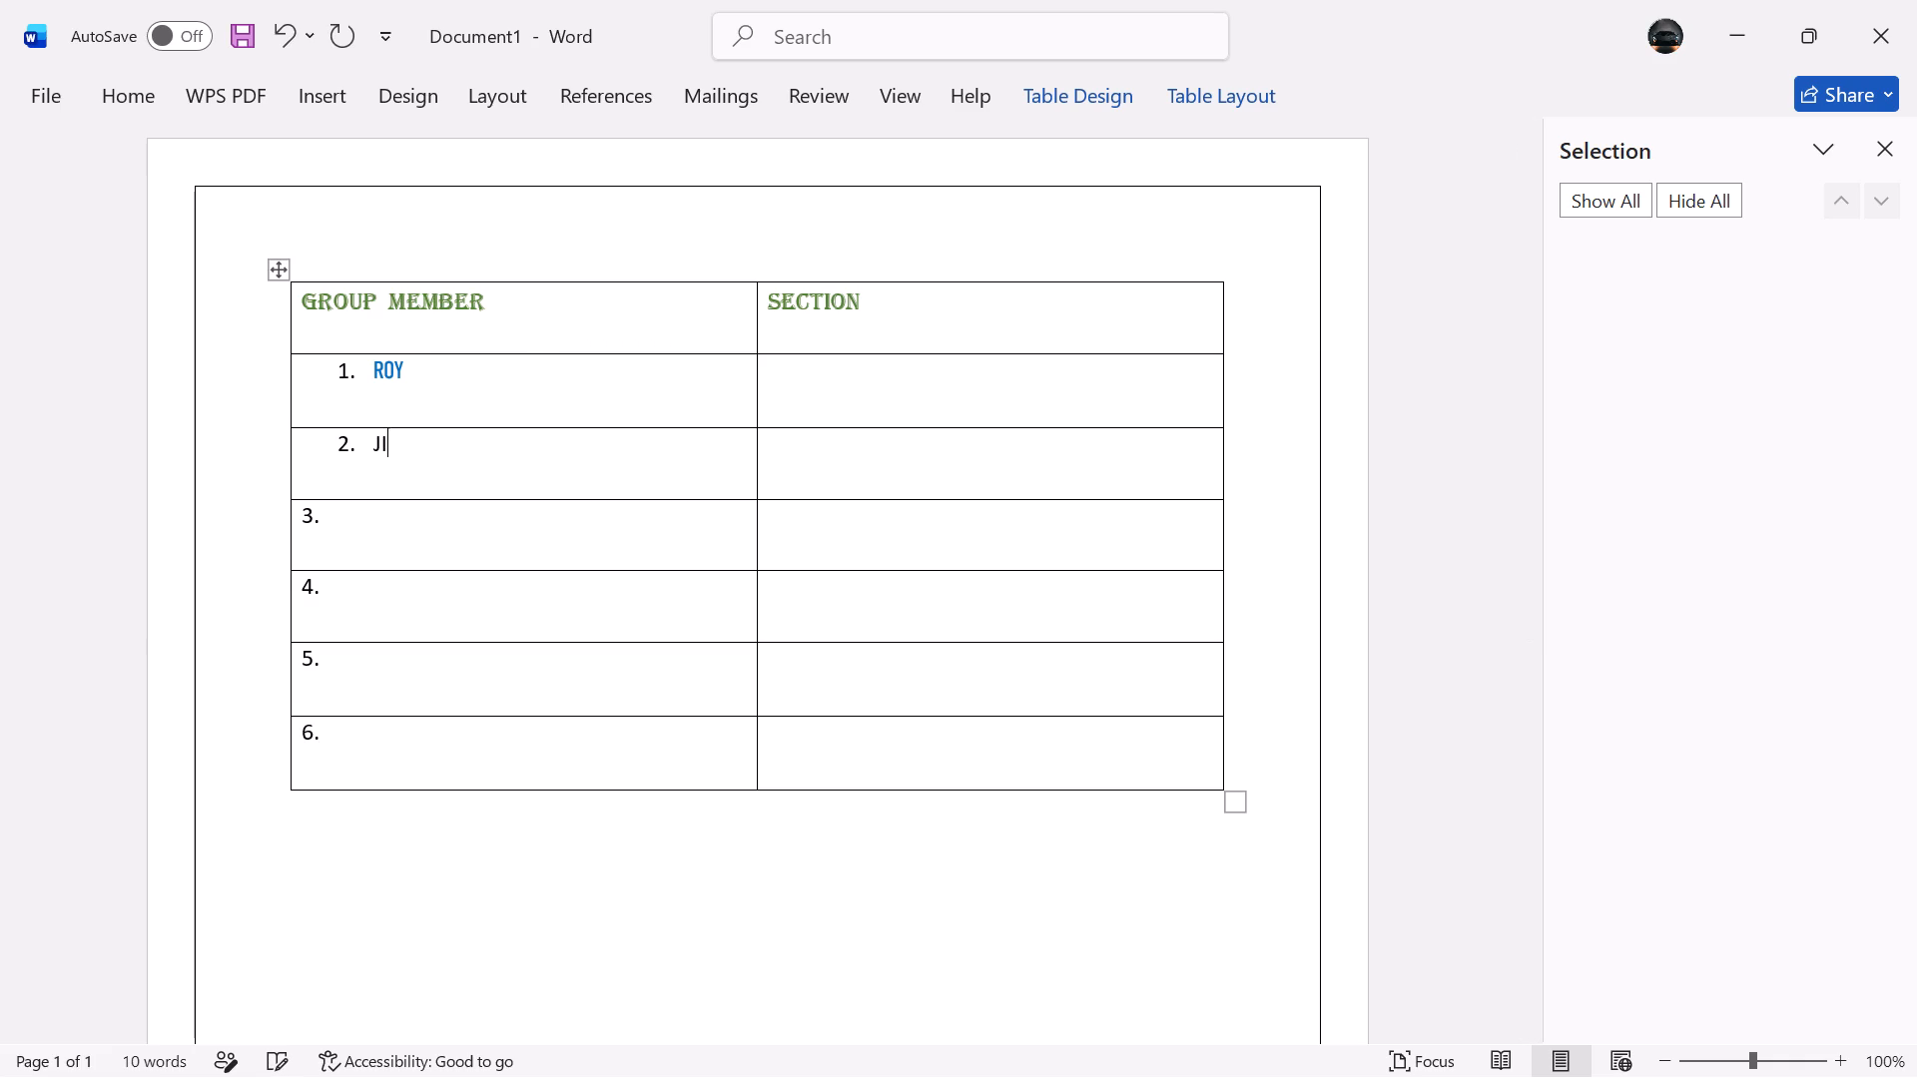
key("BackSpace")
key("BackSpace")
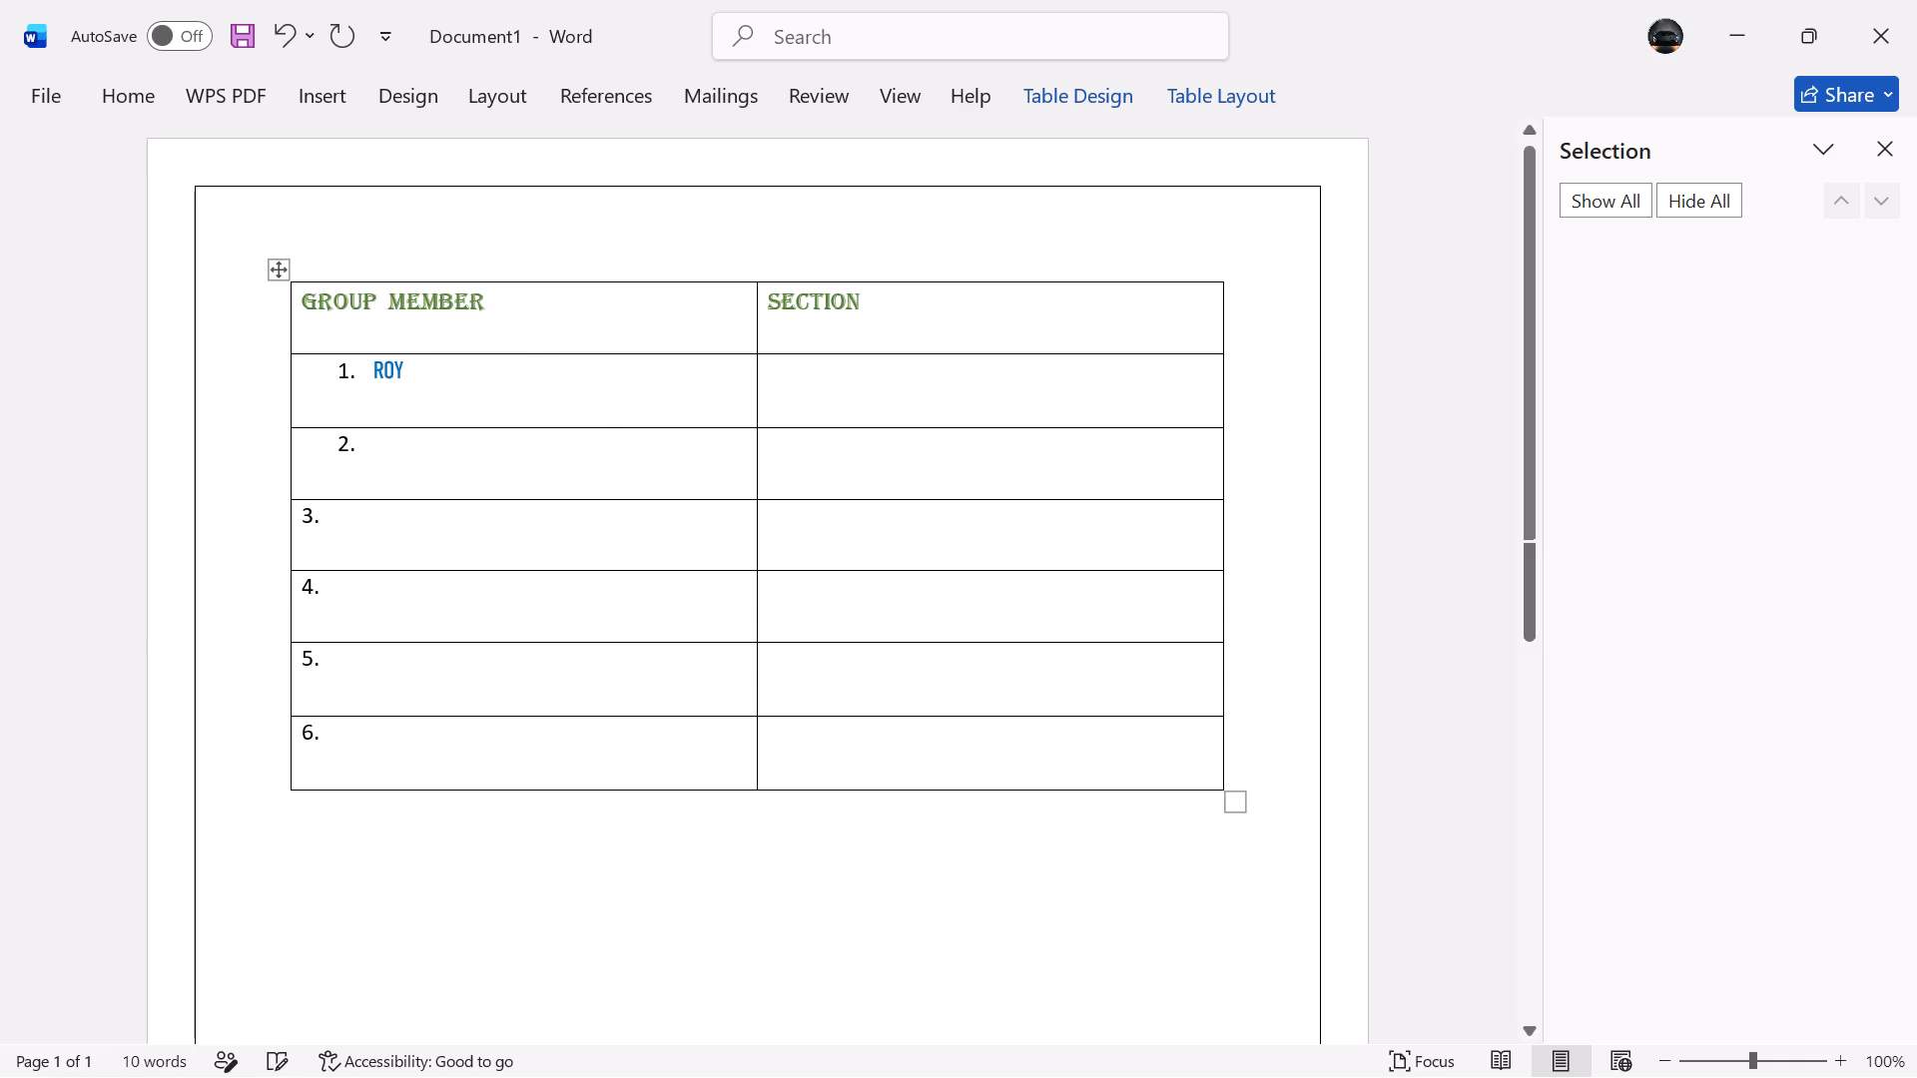
Check which font the name ROY after number 1 uses.
left_click(111, 95)
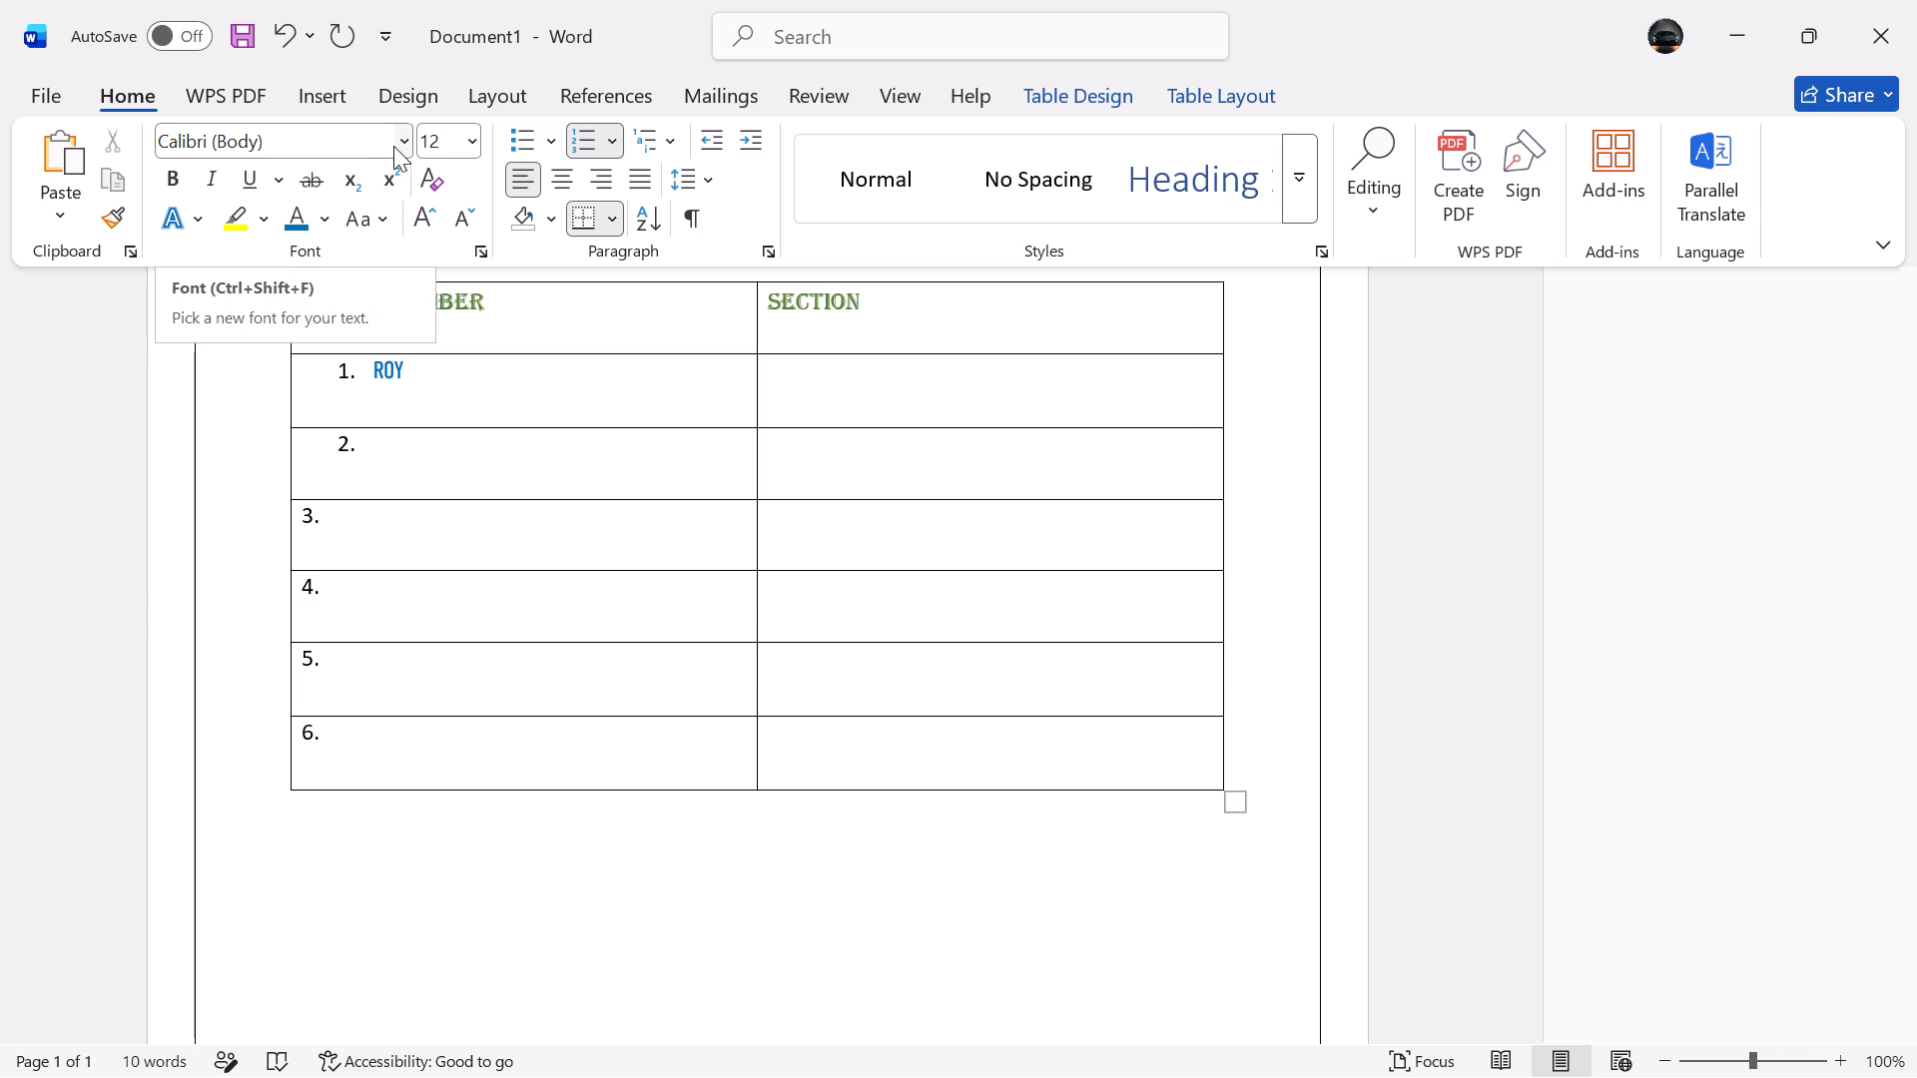
left_click(383, 372)
left_click(394, 356)
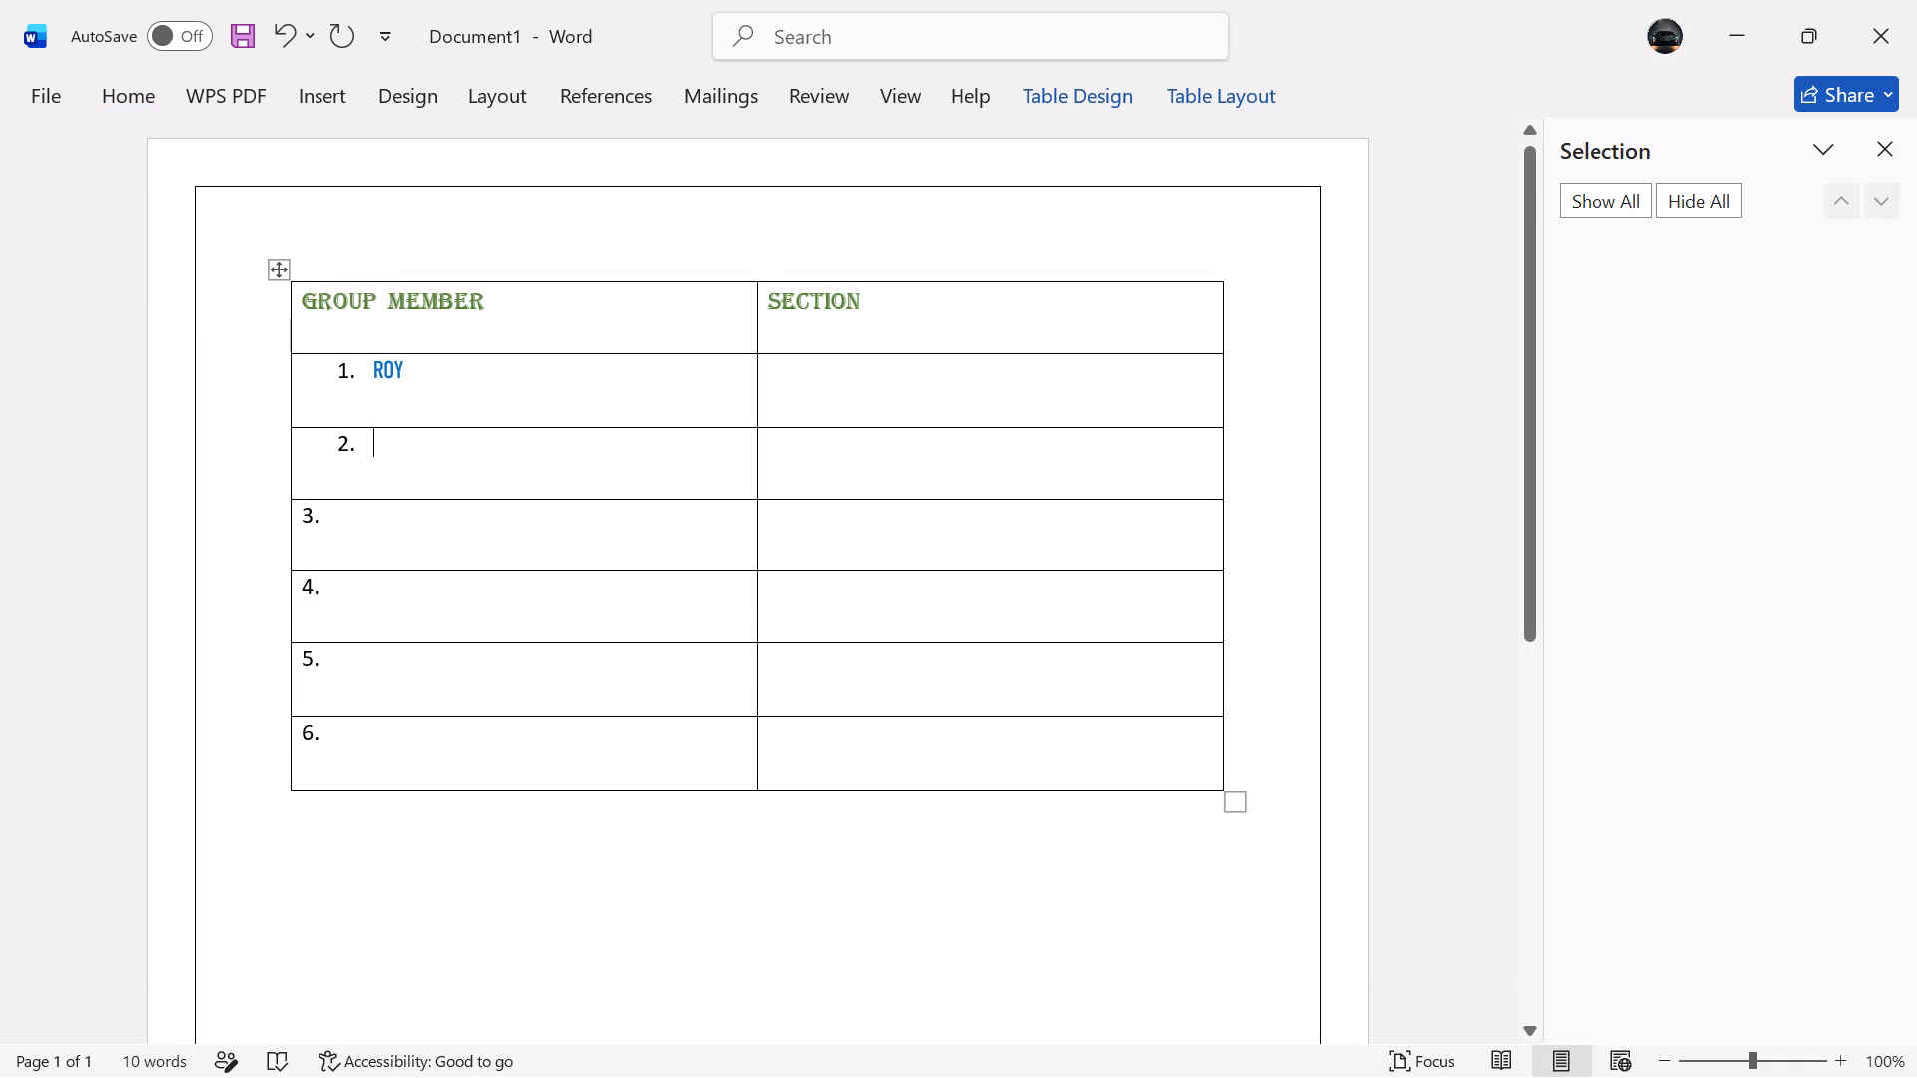
left_click(395, 371)
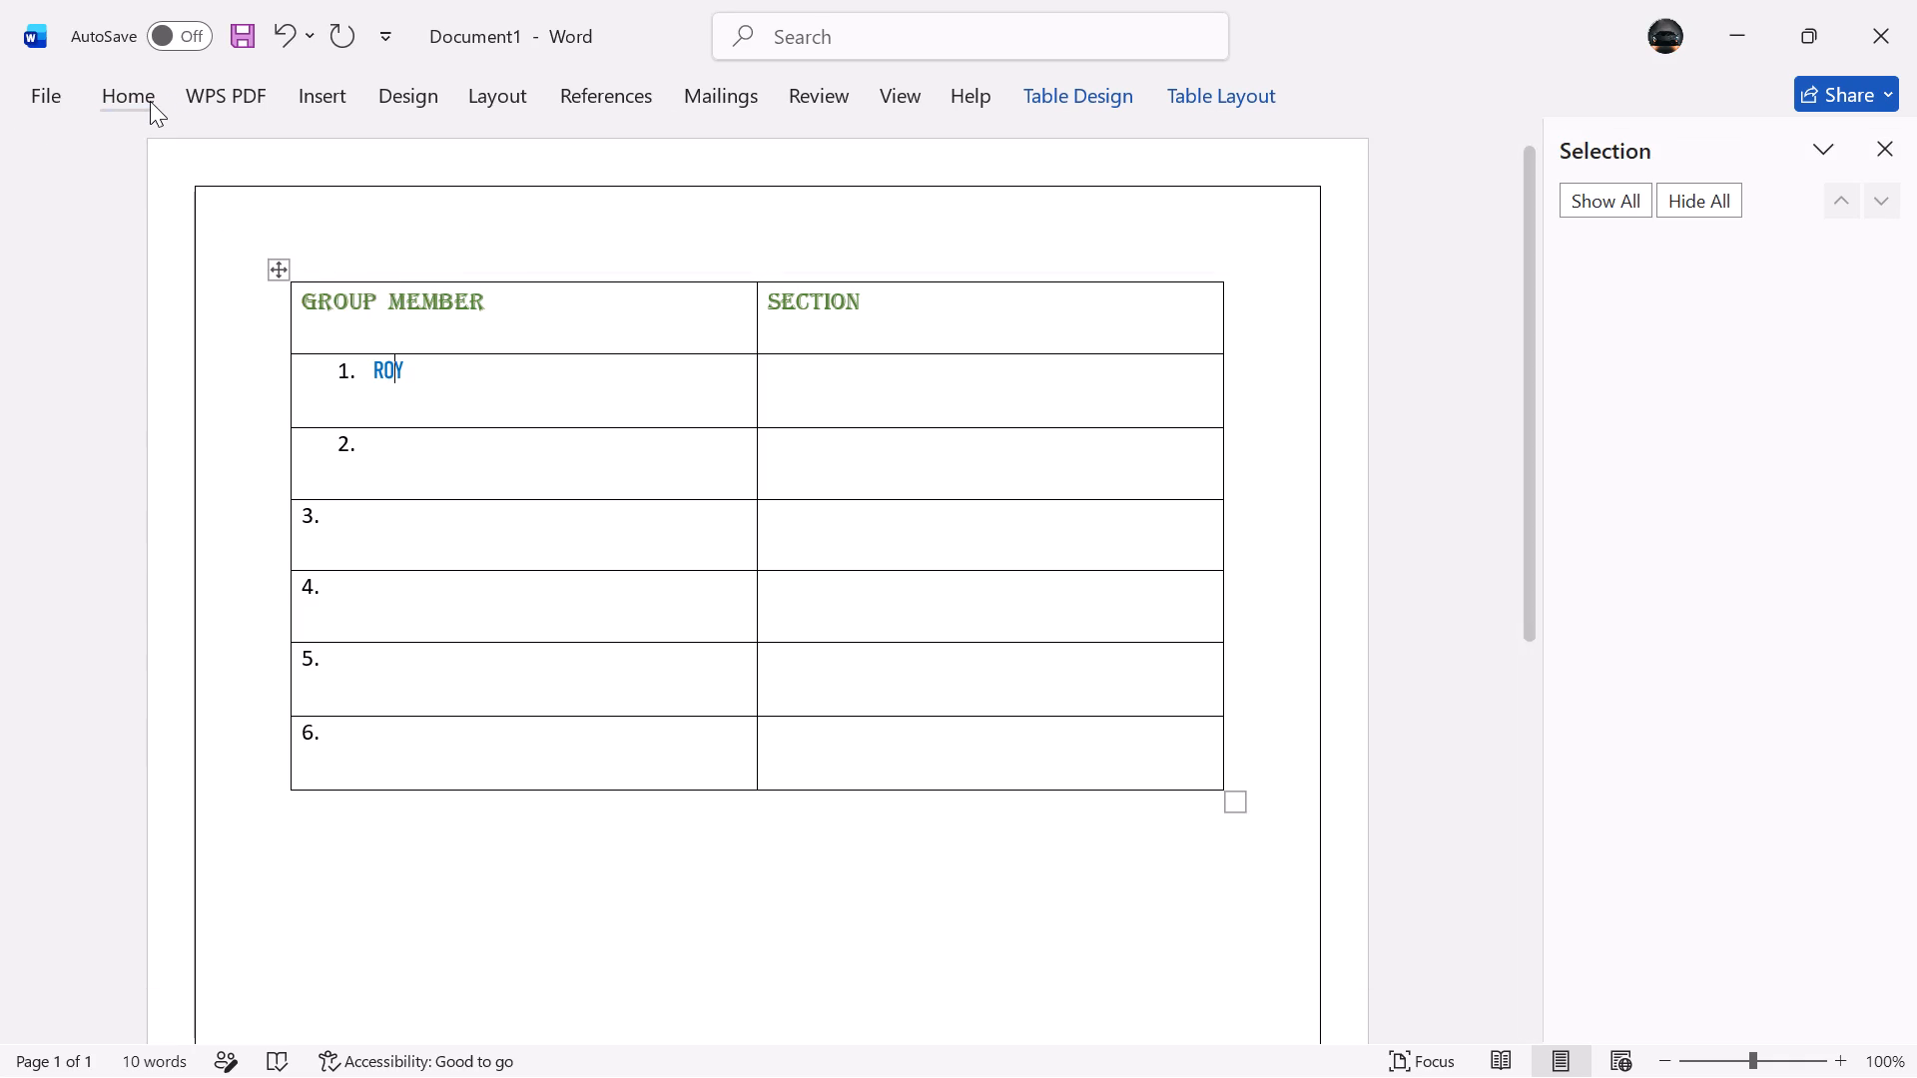
left_click(150, 100)
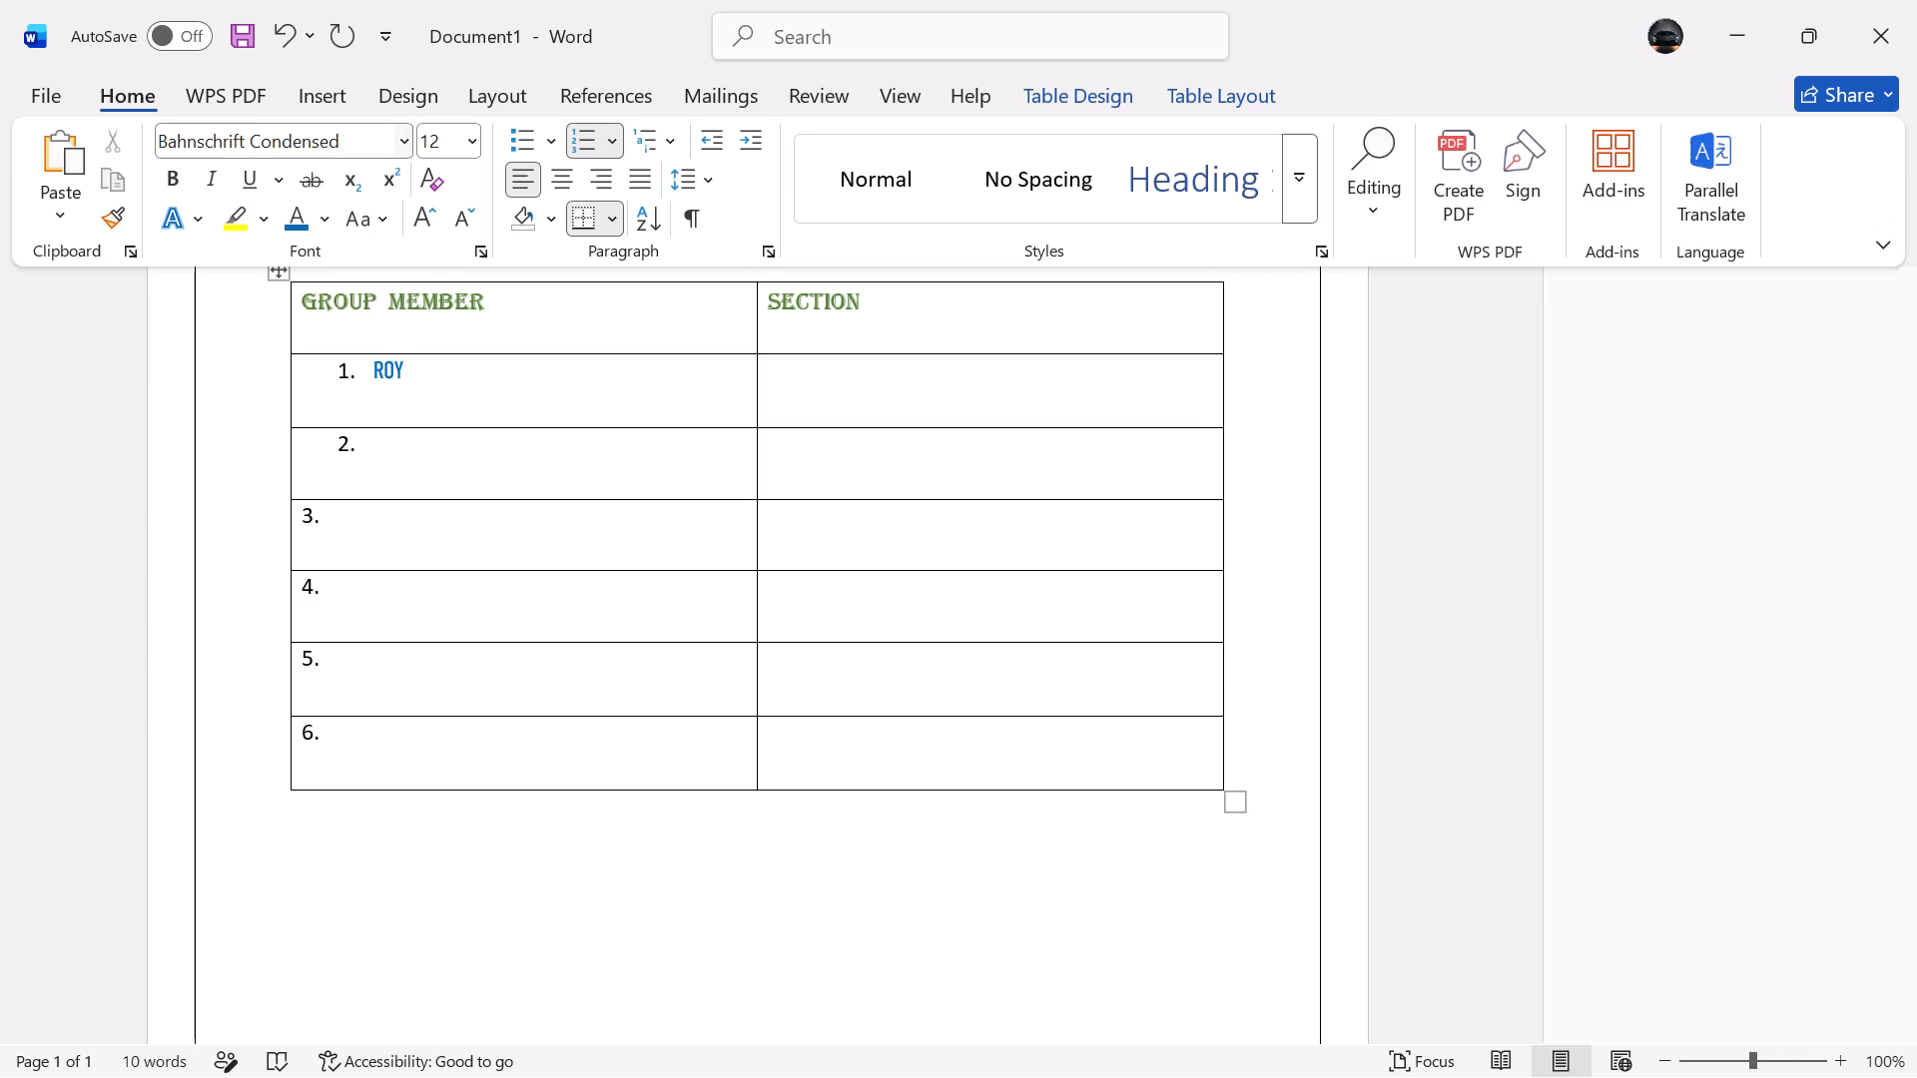
left_click(266, 151)
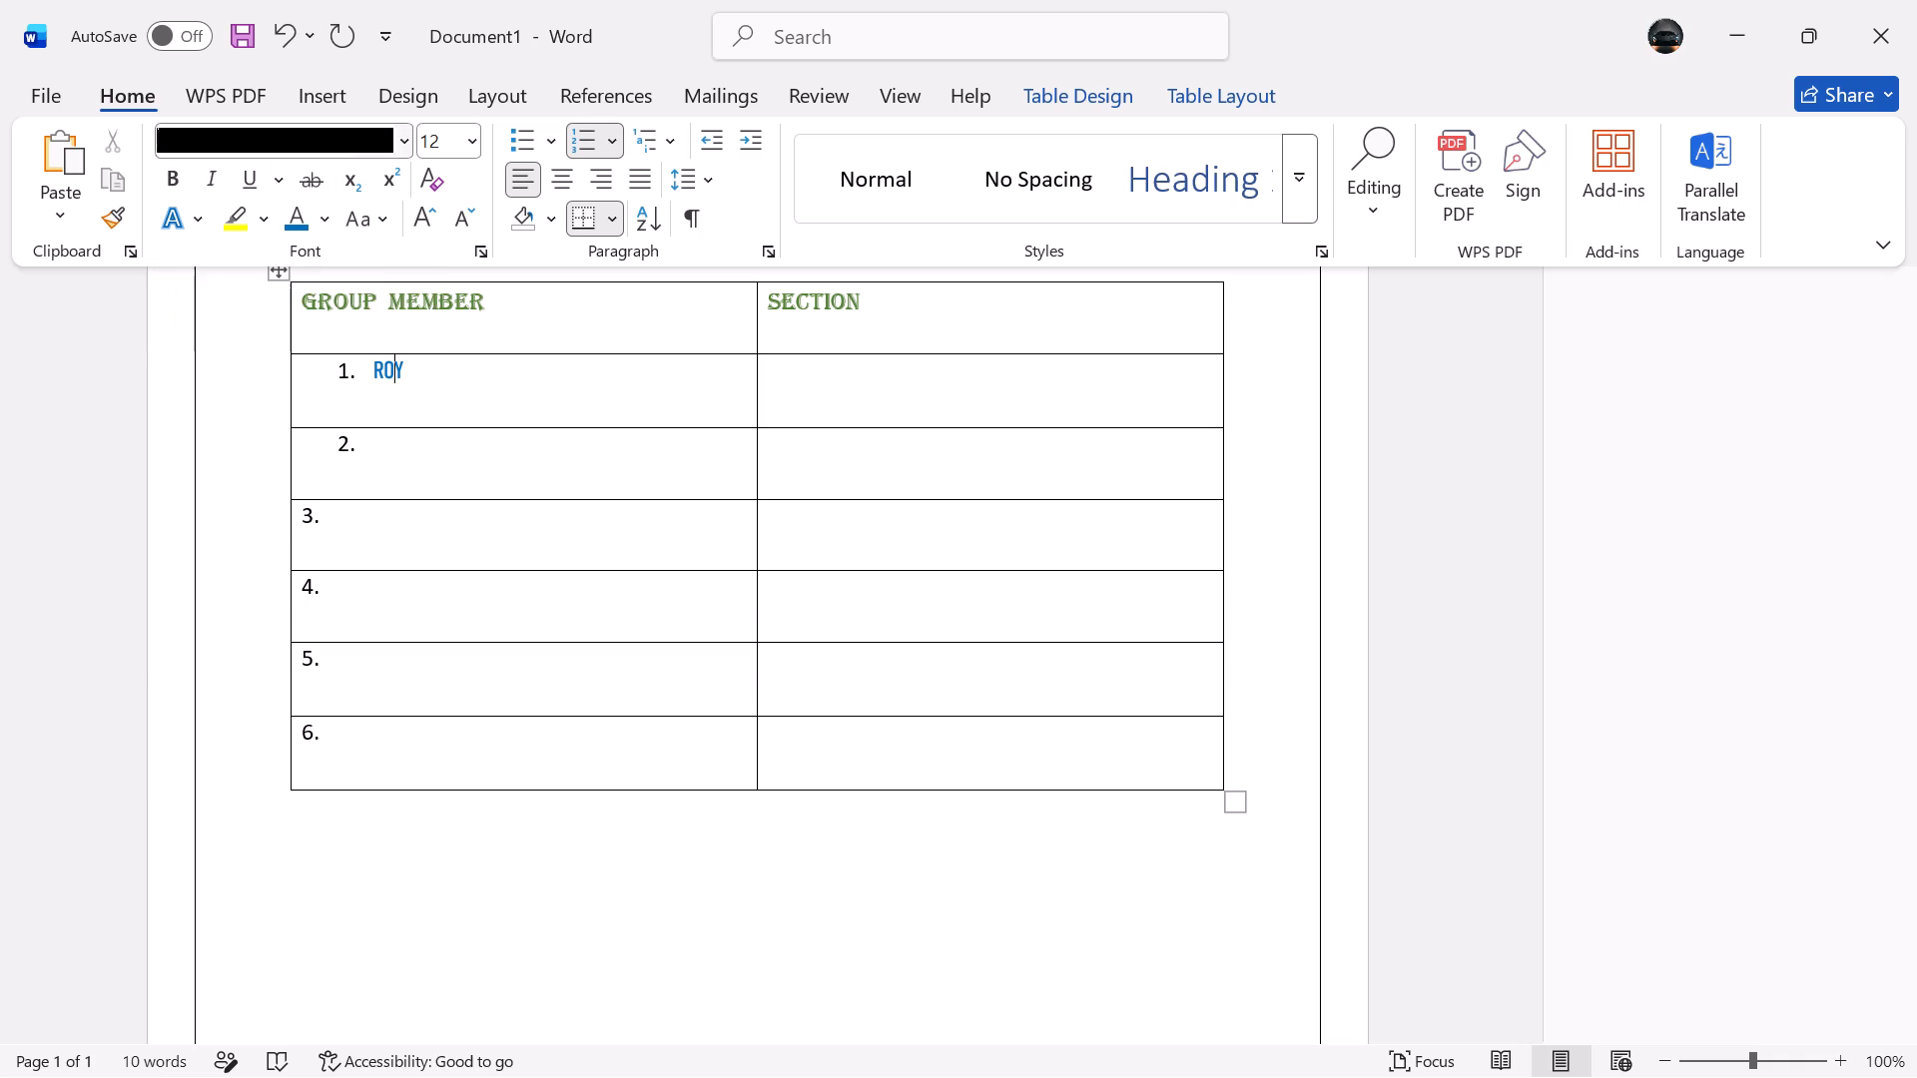
triple_click(266, 151)
left_click(266, 151)
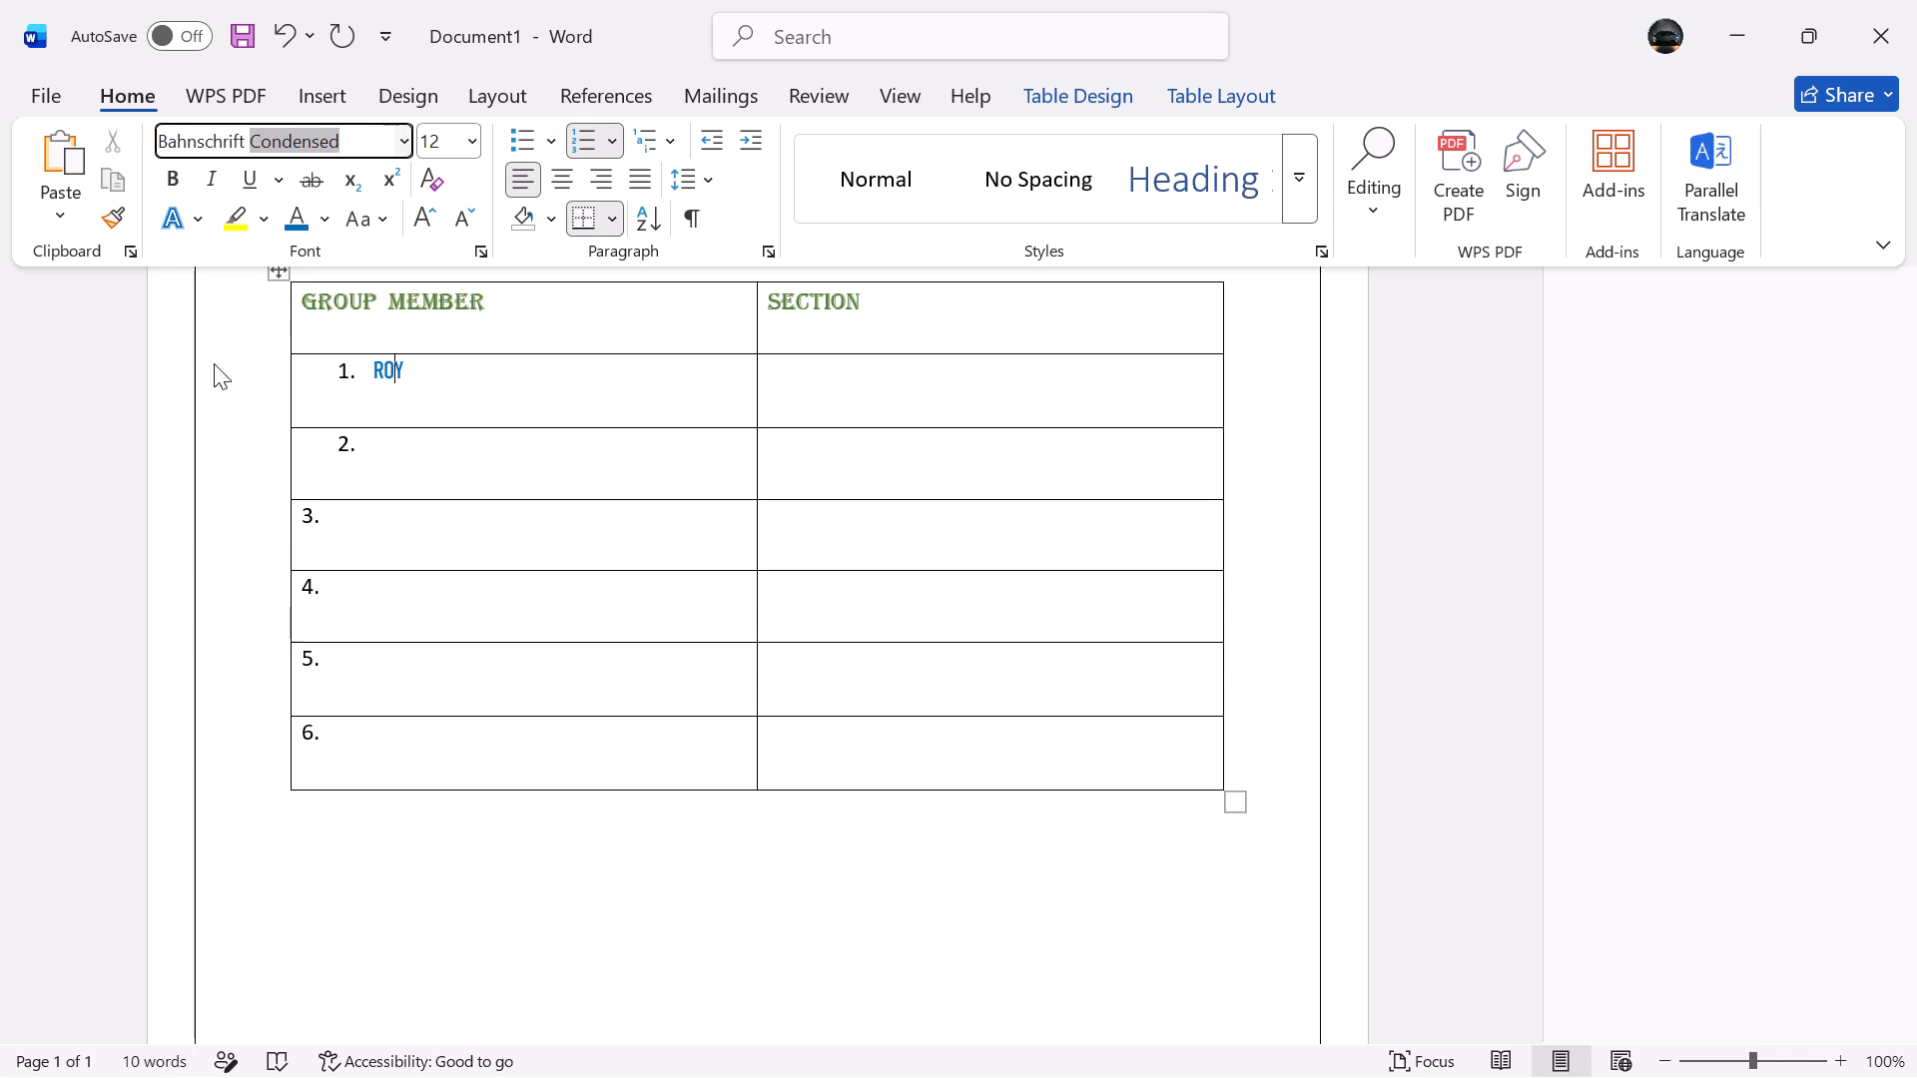
double_click(71, 411)
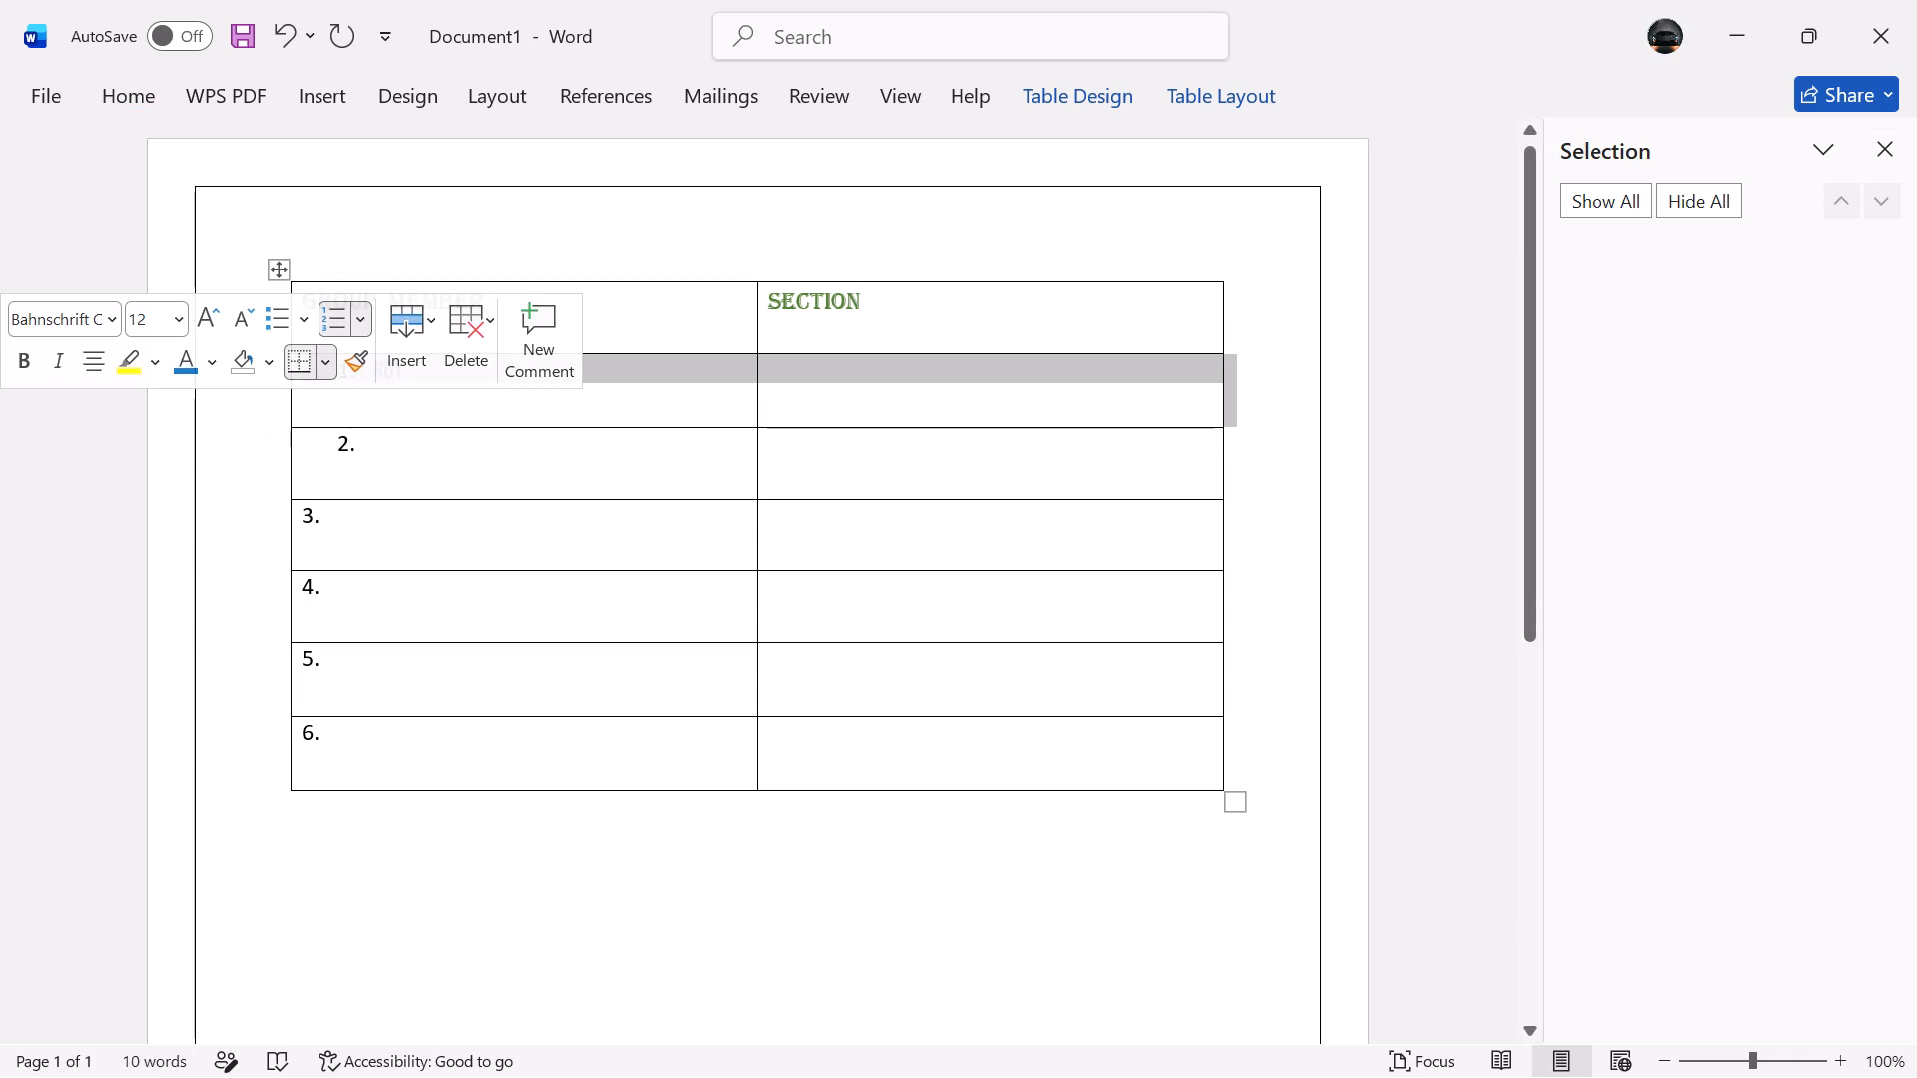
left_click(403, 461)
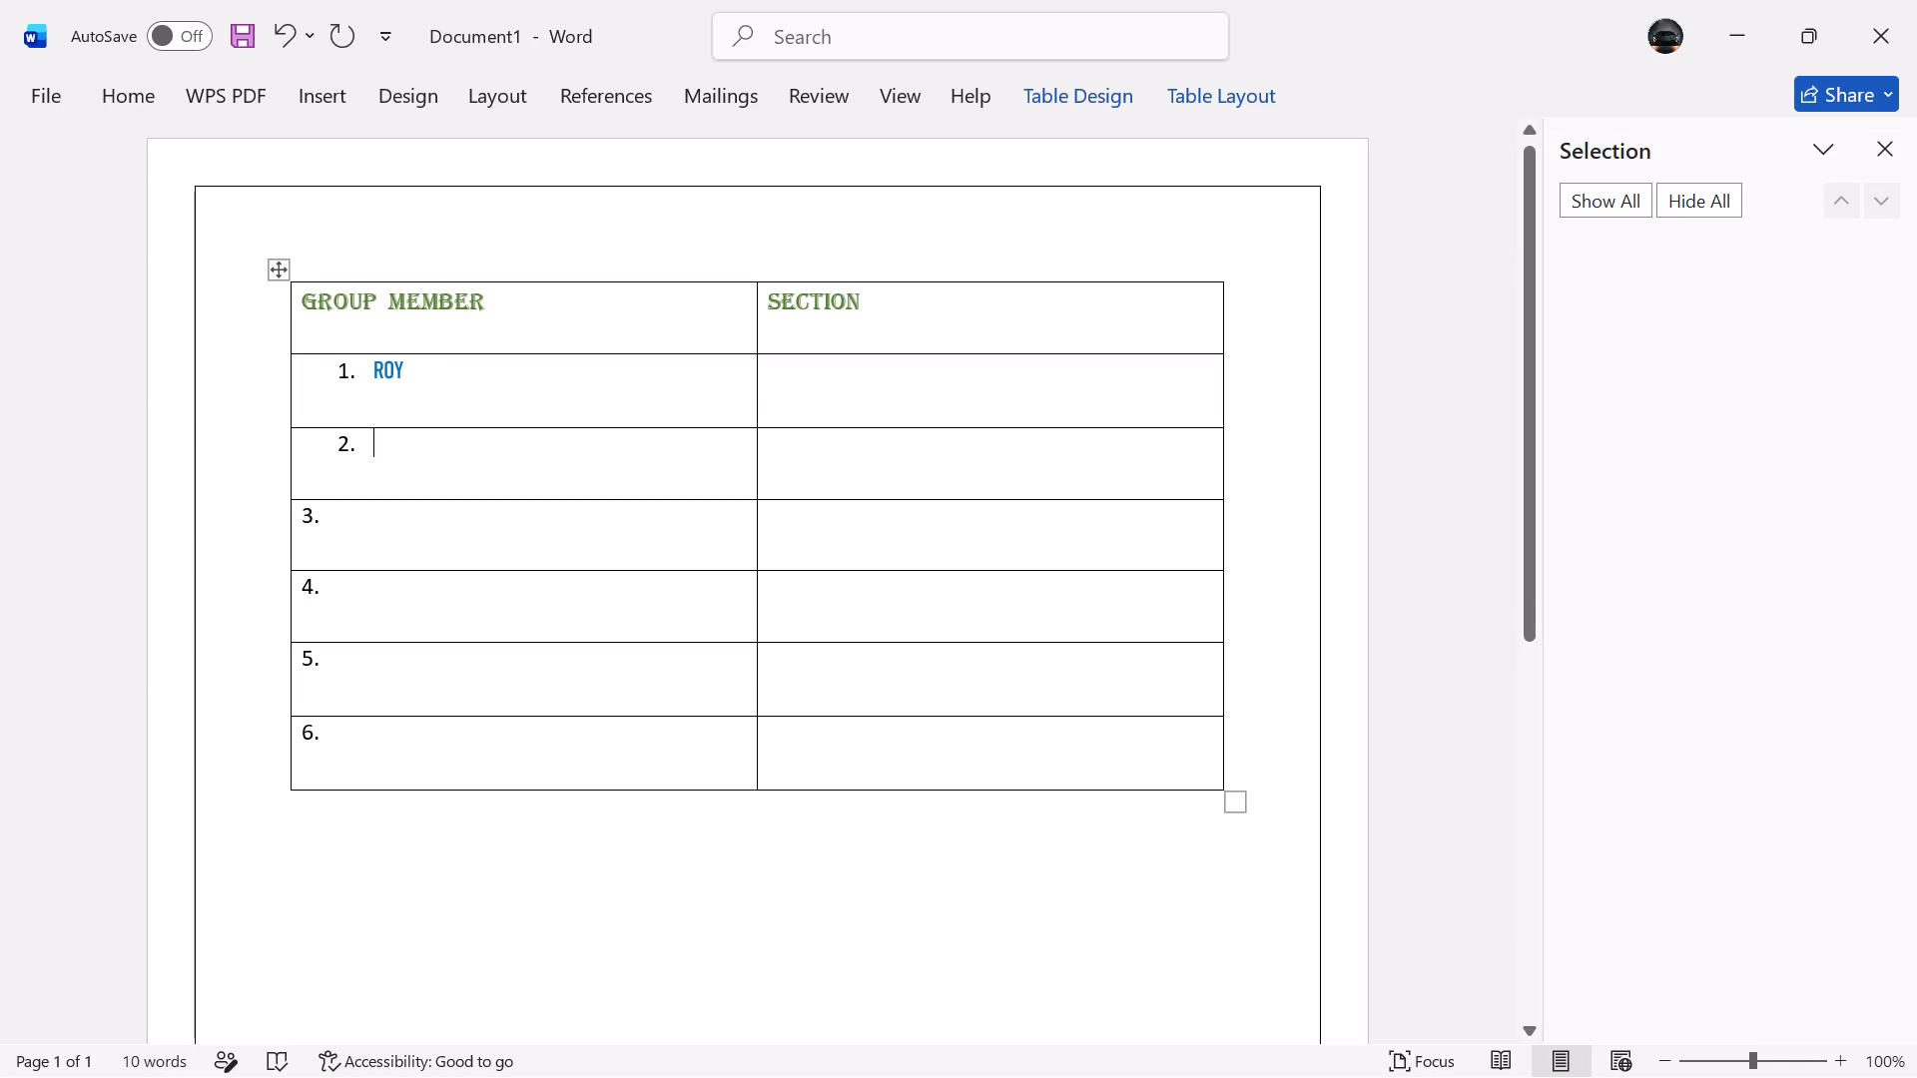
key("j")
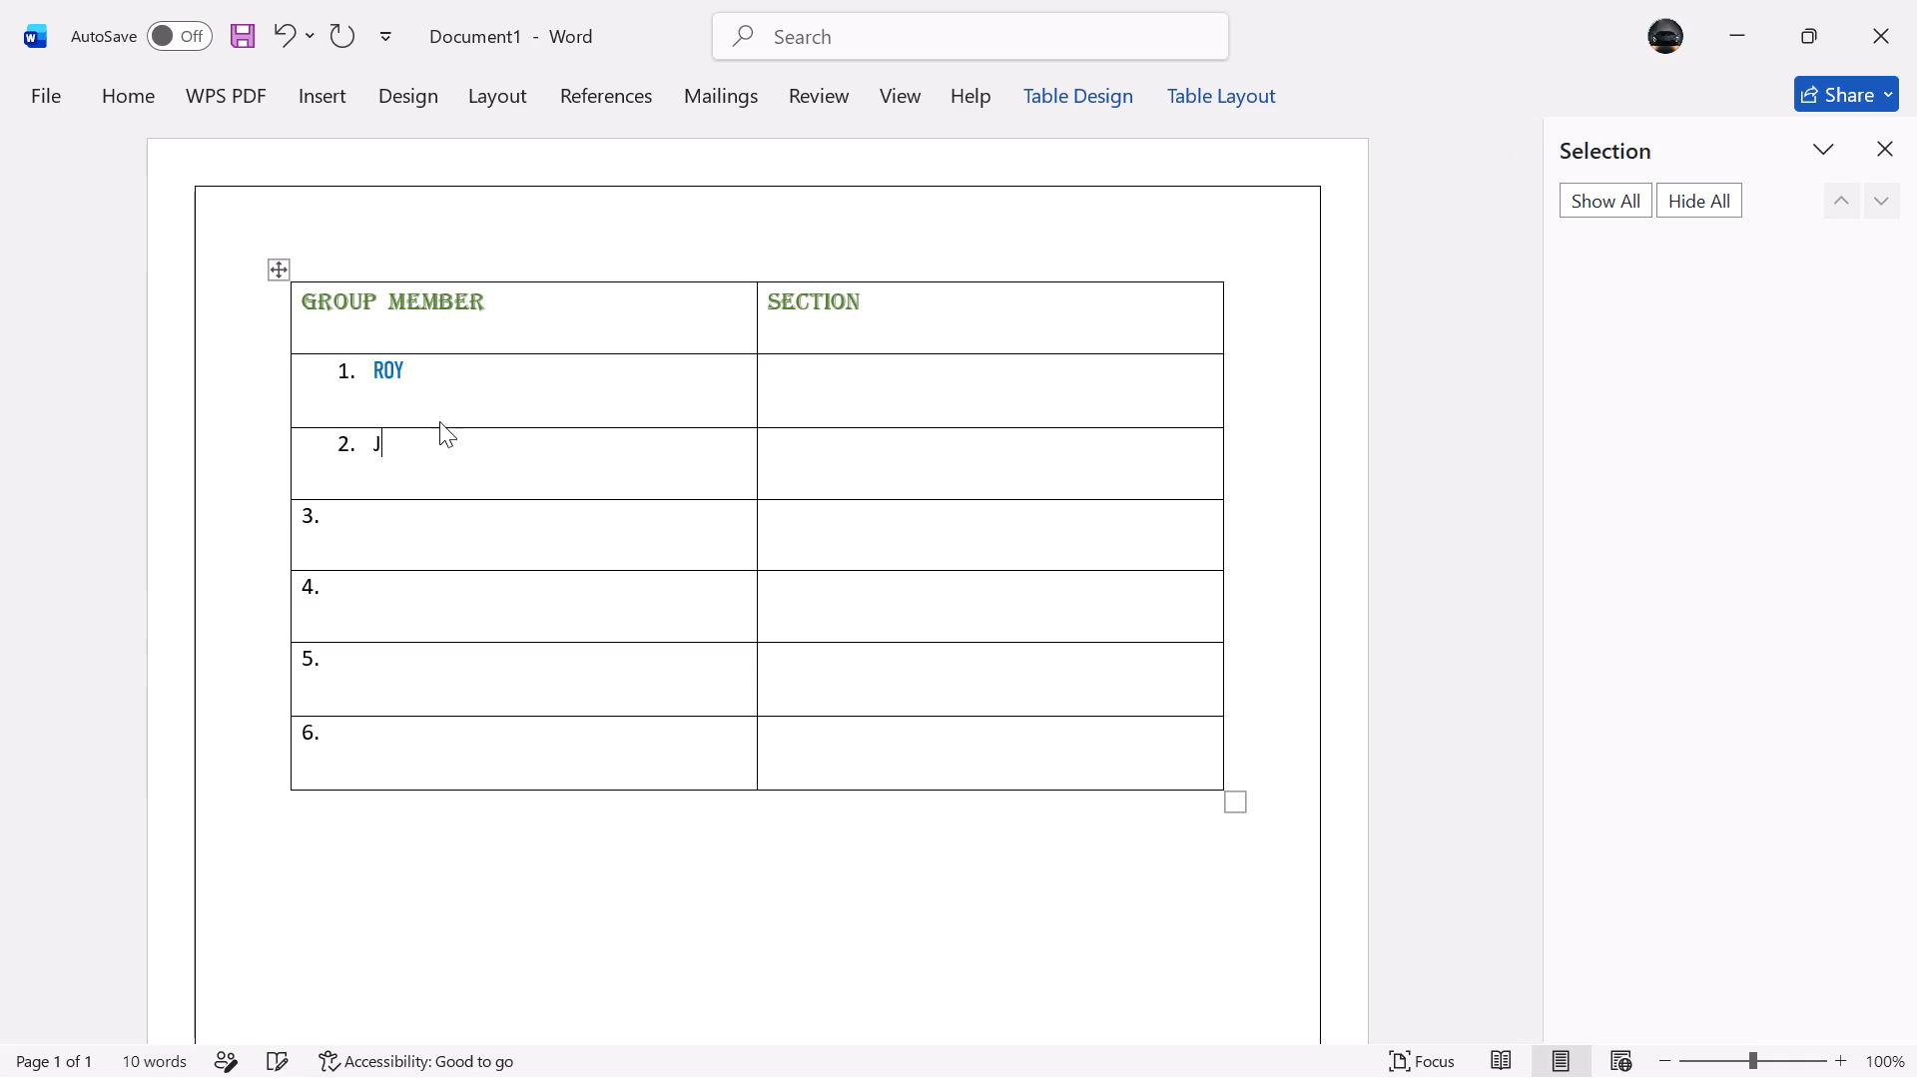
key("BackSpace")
Check the font and size used by the name ROY in the GROUP MEMBER column.
left_click(382, 381)
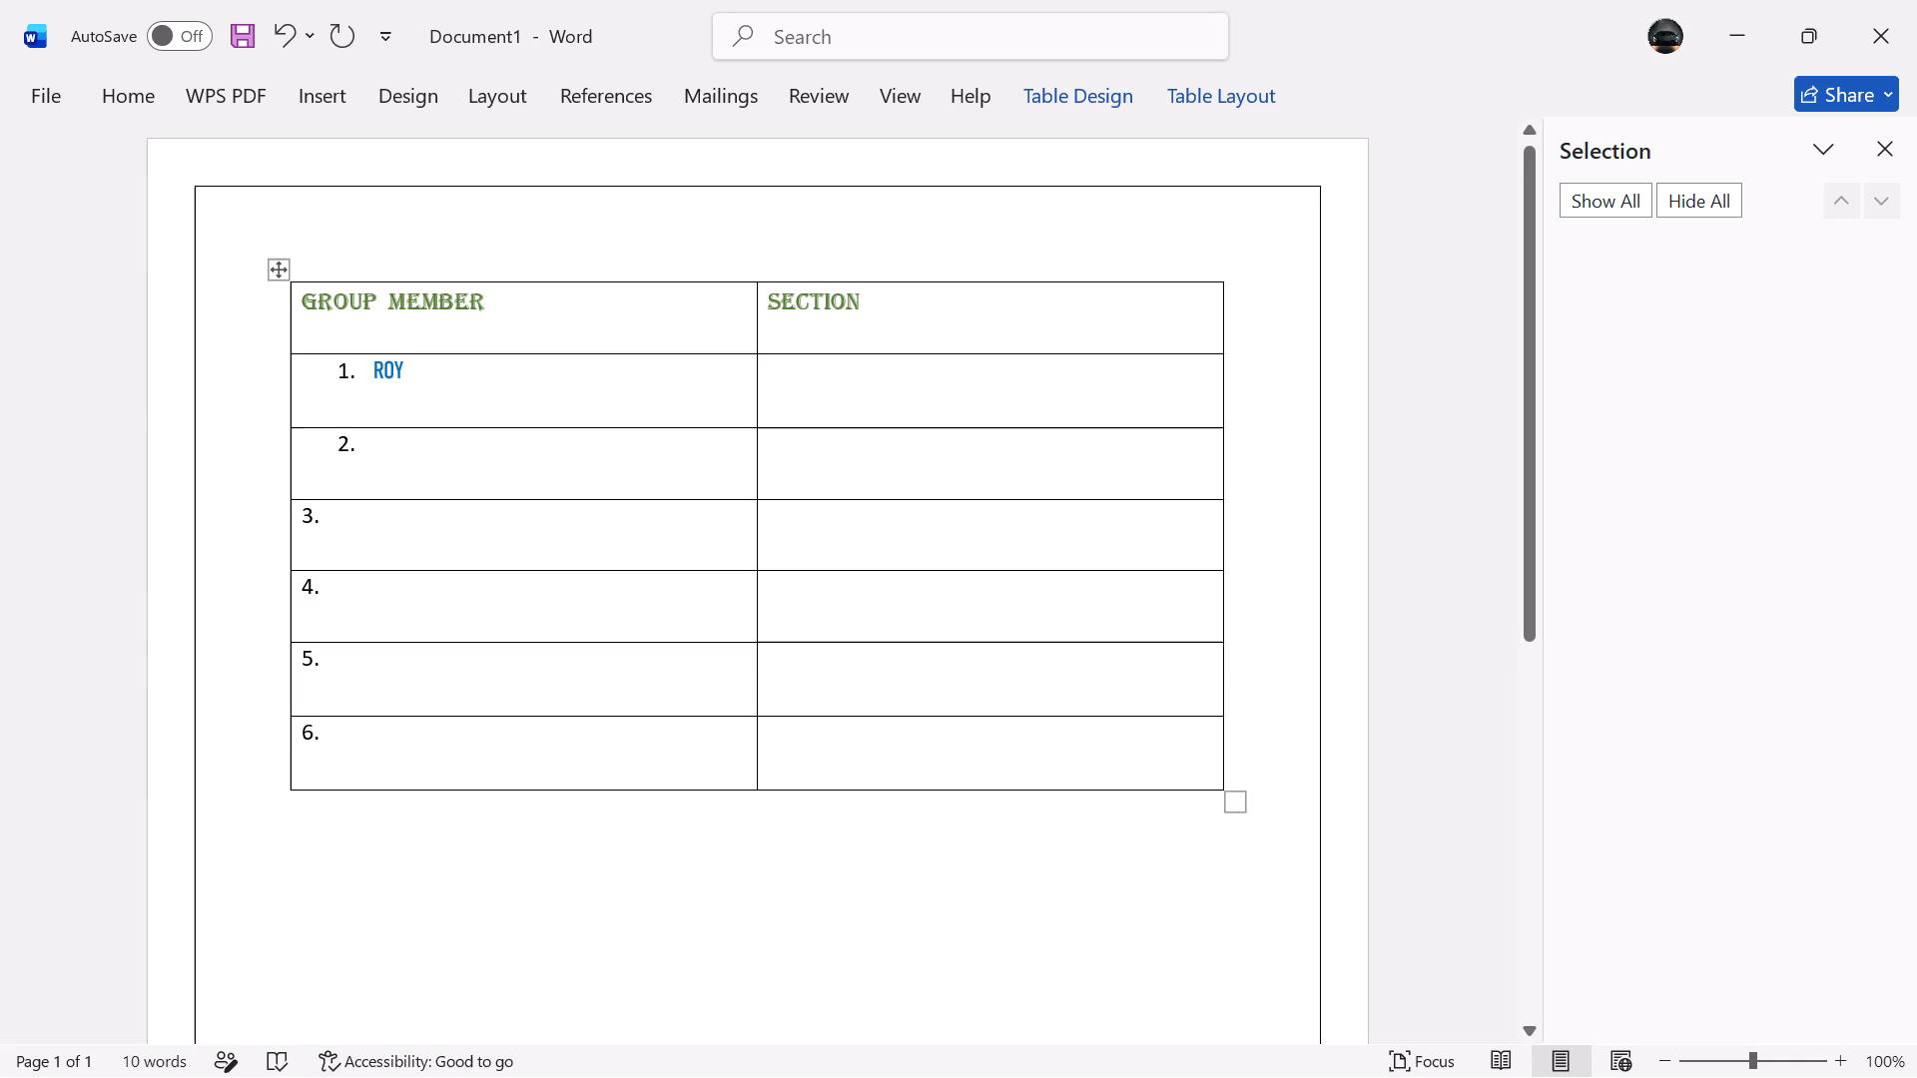
left_click(139, 96)
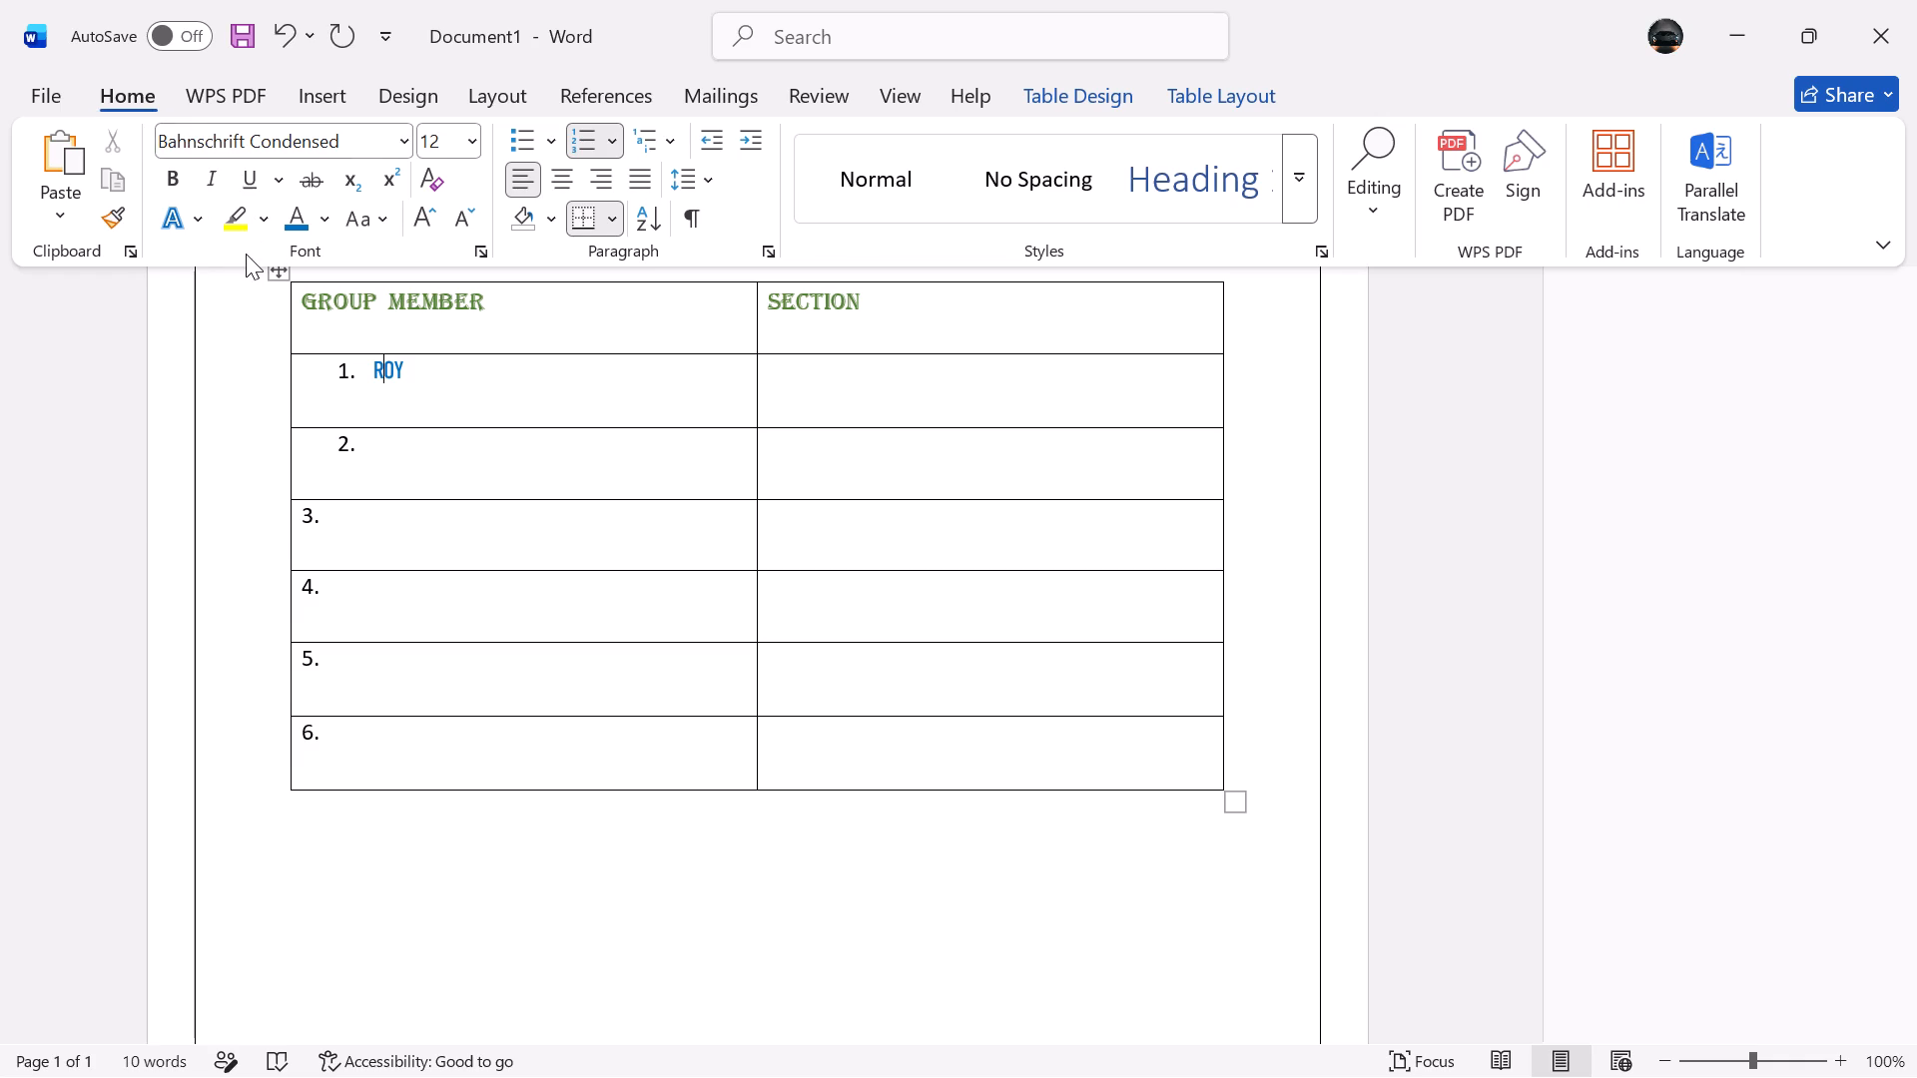
left_click(357, 537)
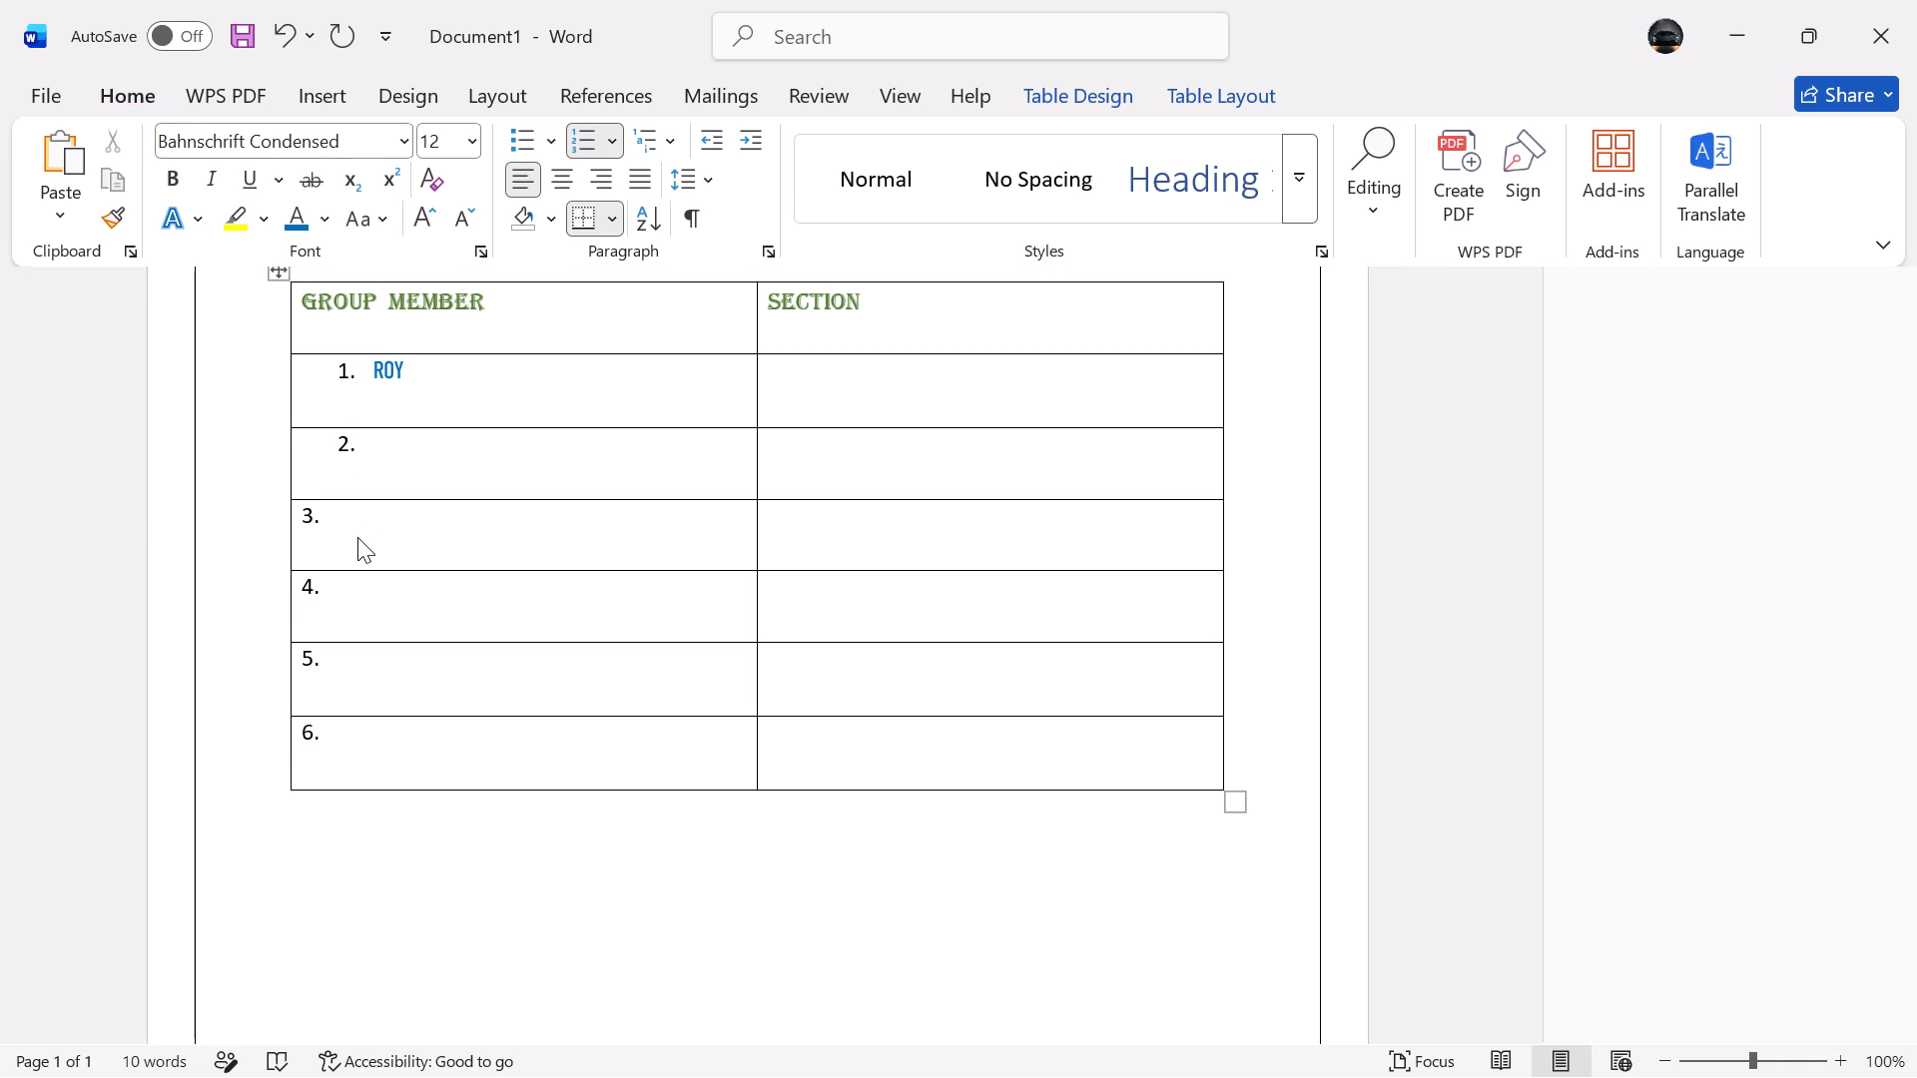
Set the empty entry after number 2 to blue font colour and the Bahnschrift Condensed font.
left_click(389, 453)
left_click(116, 98)
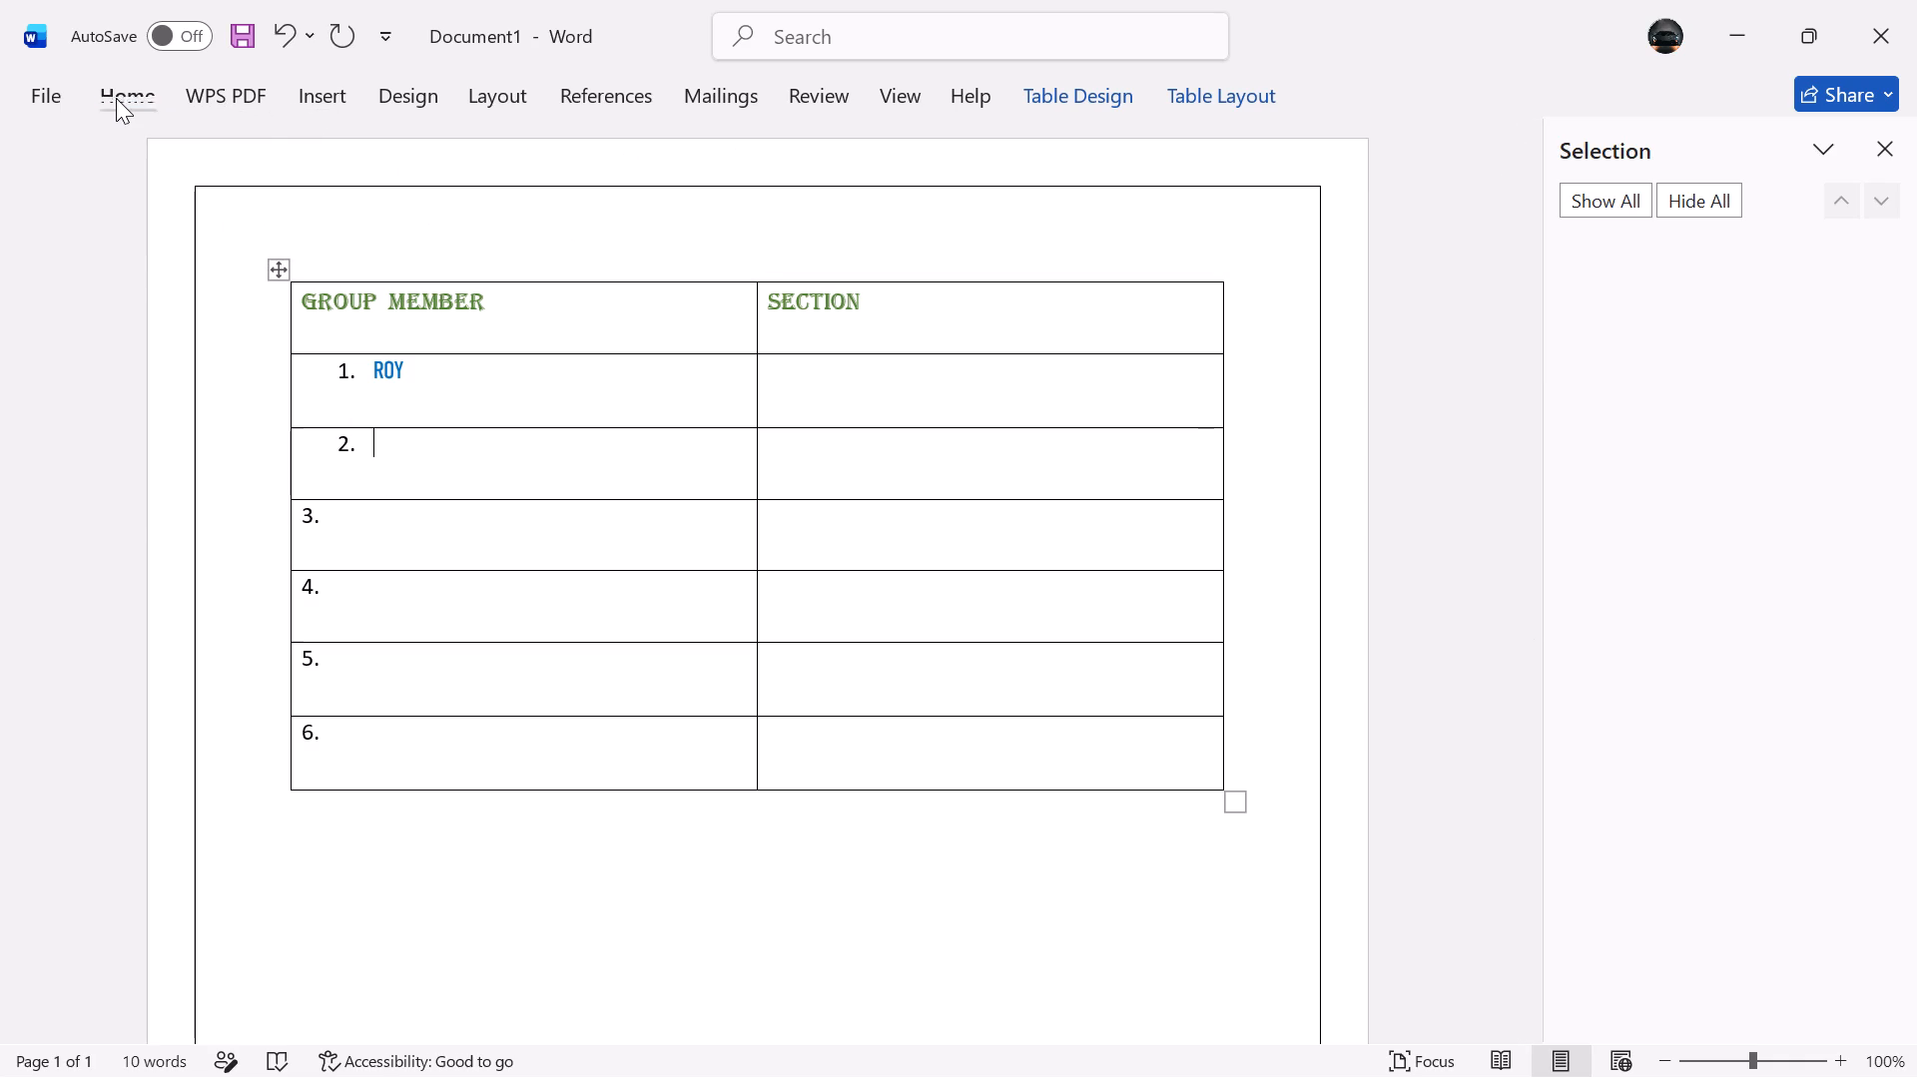
left_click(296, 214)
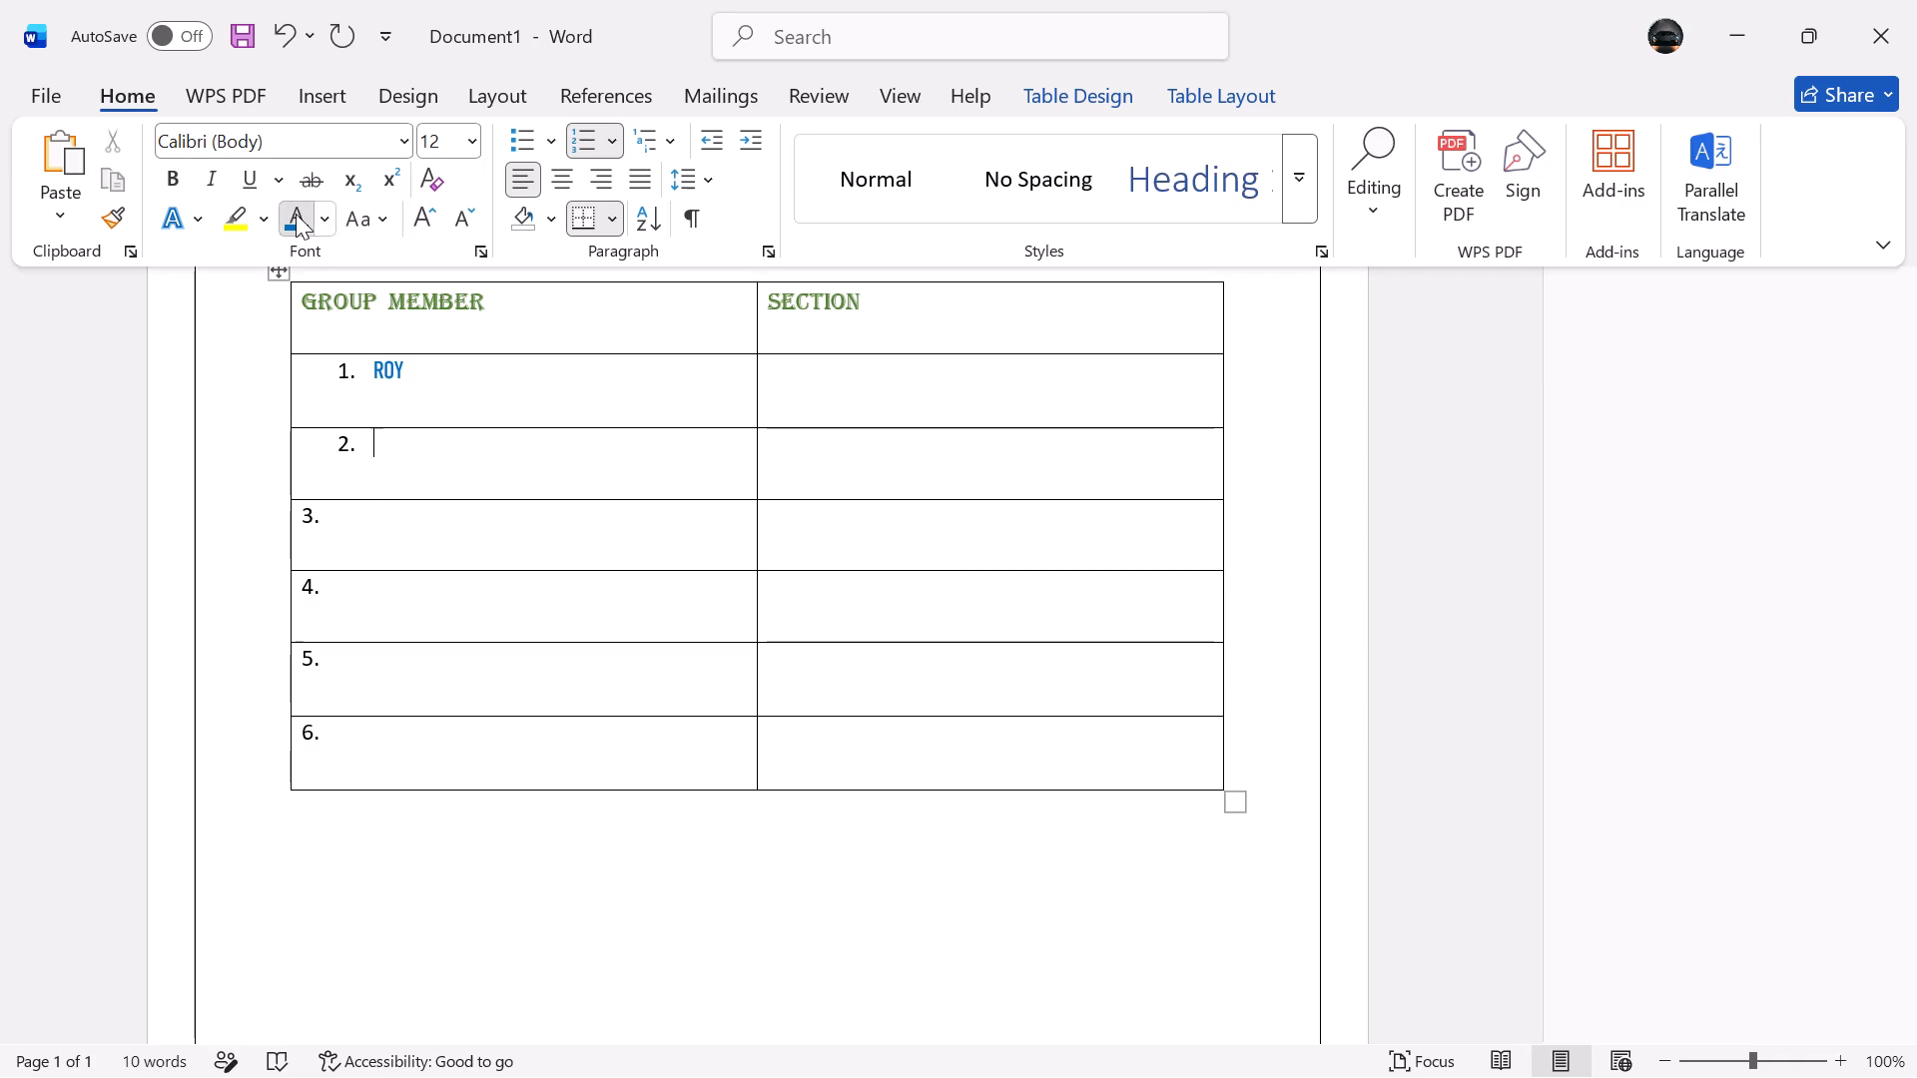
left_click(406, 142)
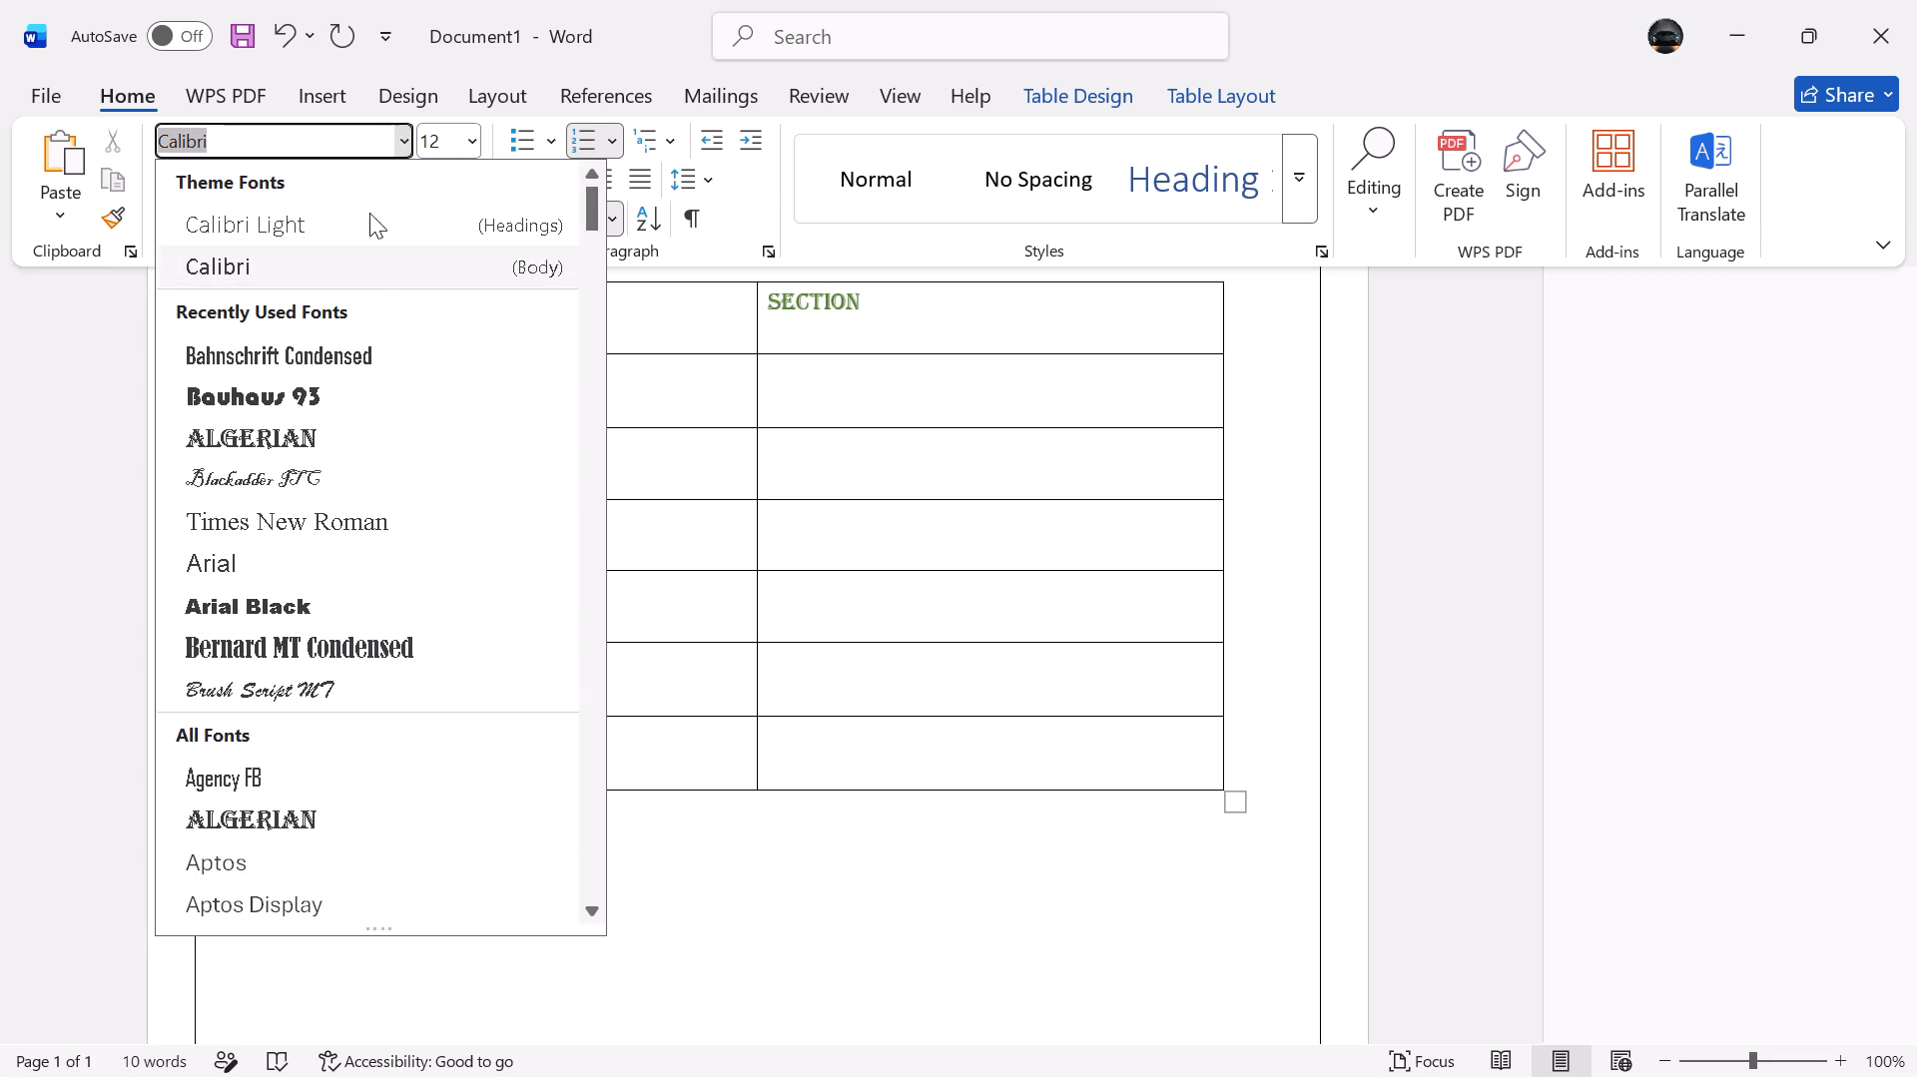
scroll(353, 406, "down", 3)
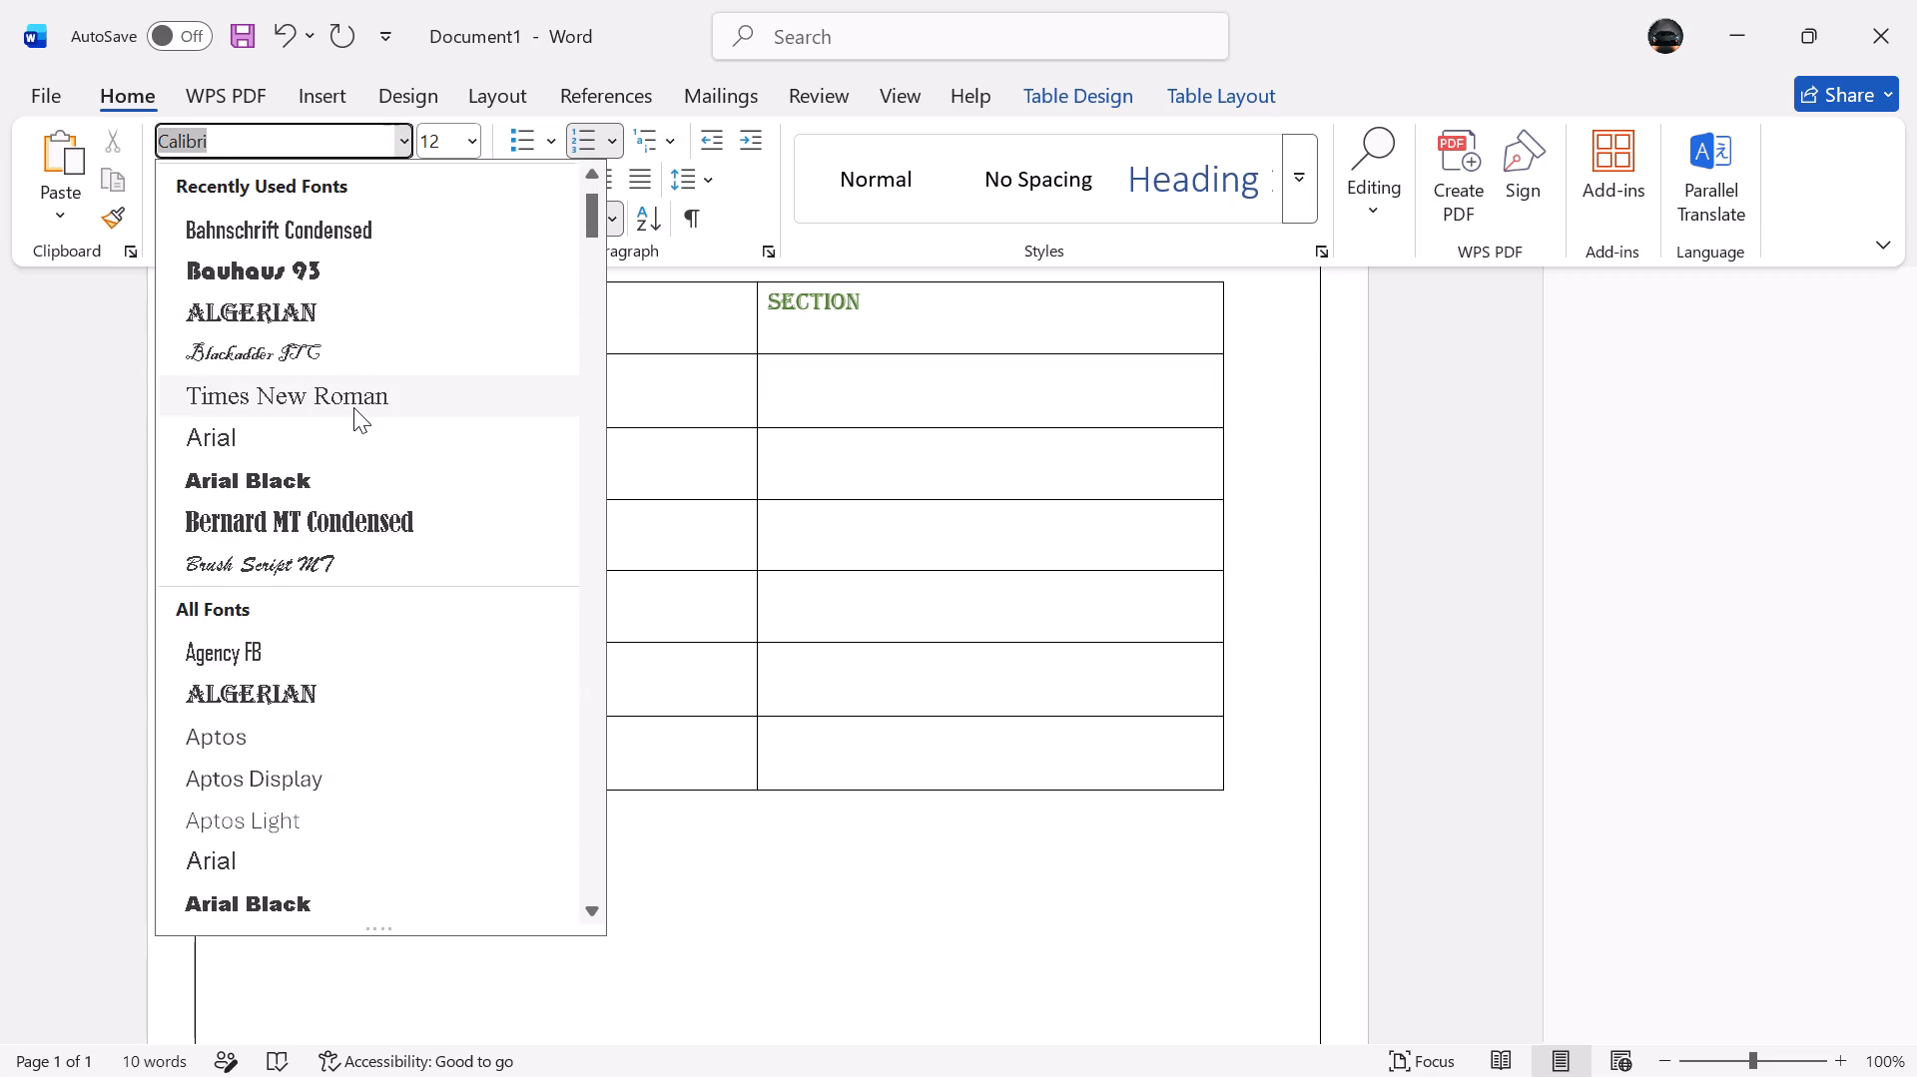
scroll(353, 407, "down", 2)
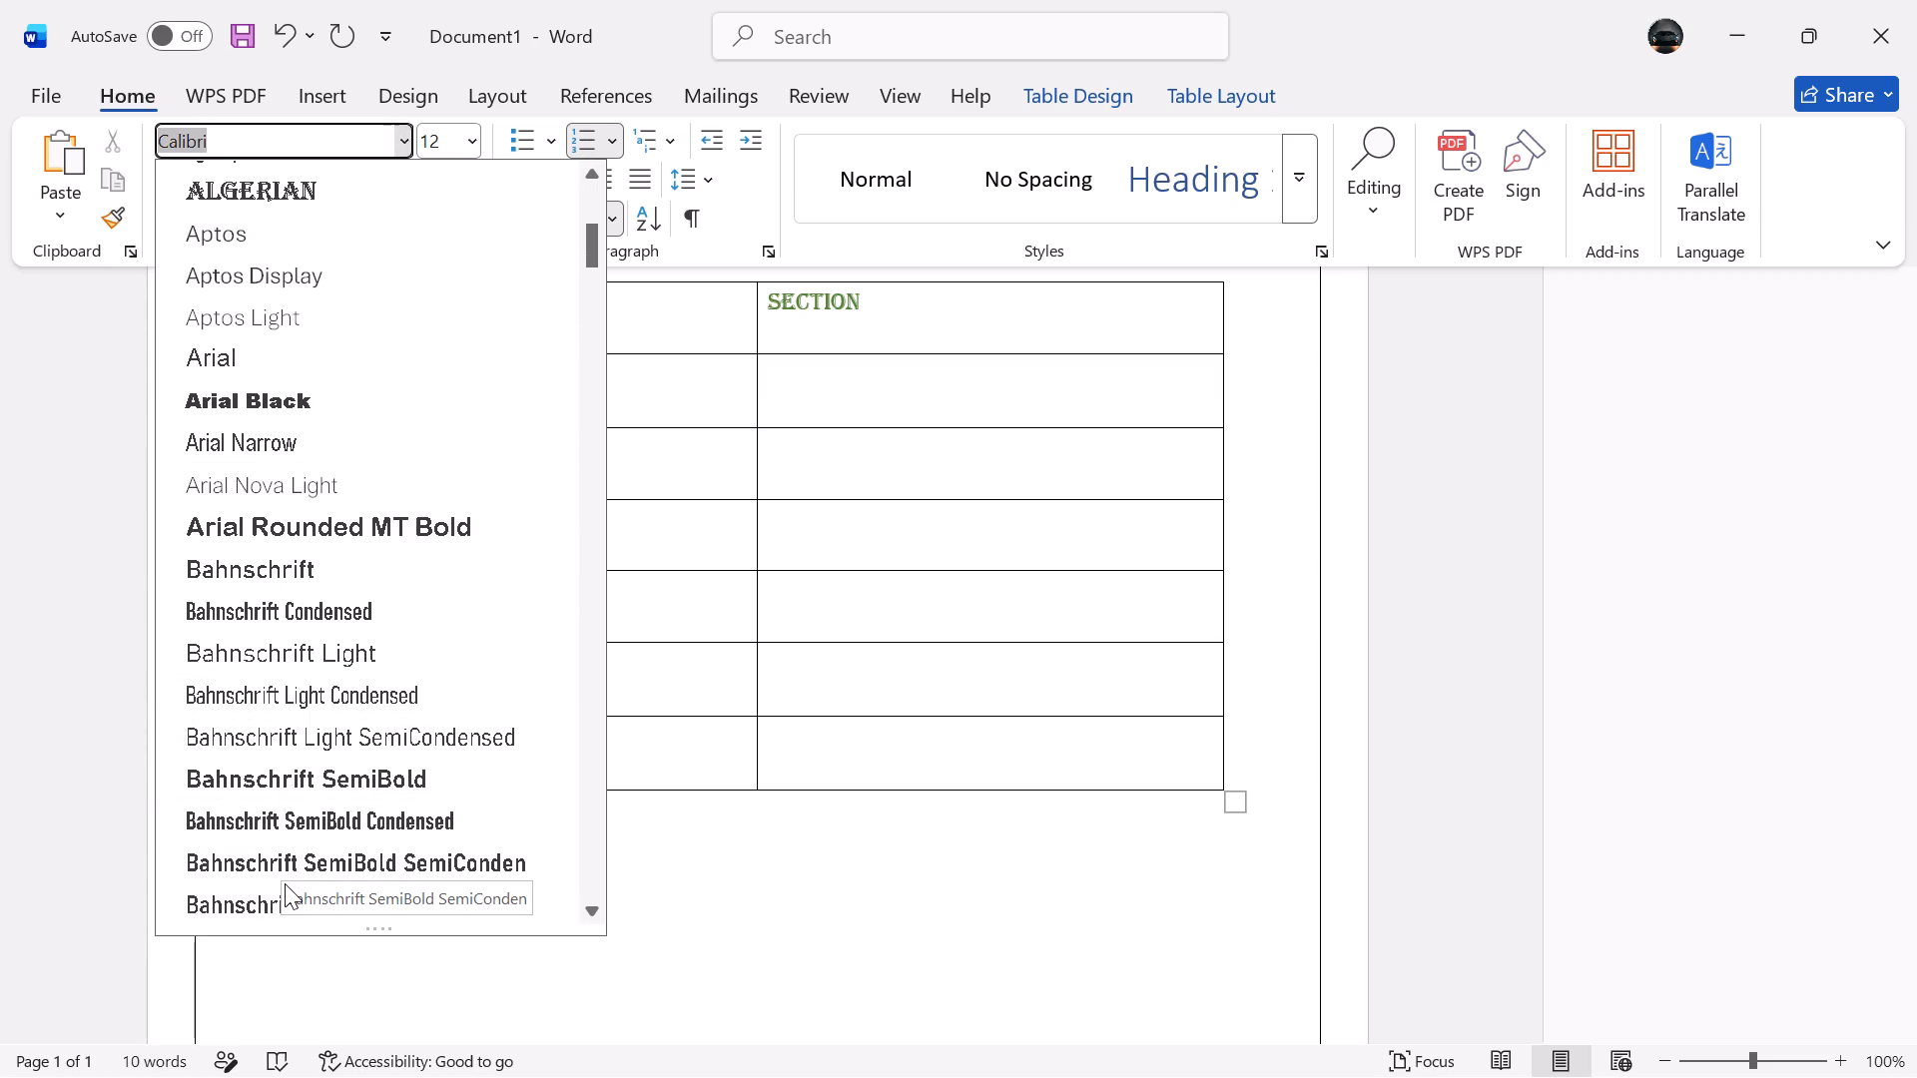
scroll(275, 845, "down", 1)
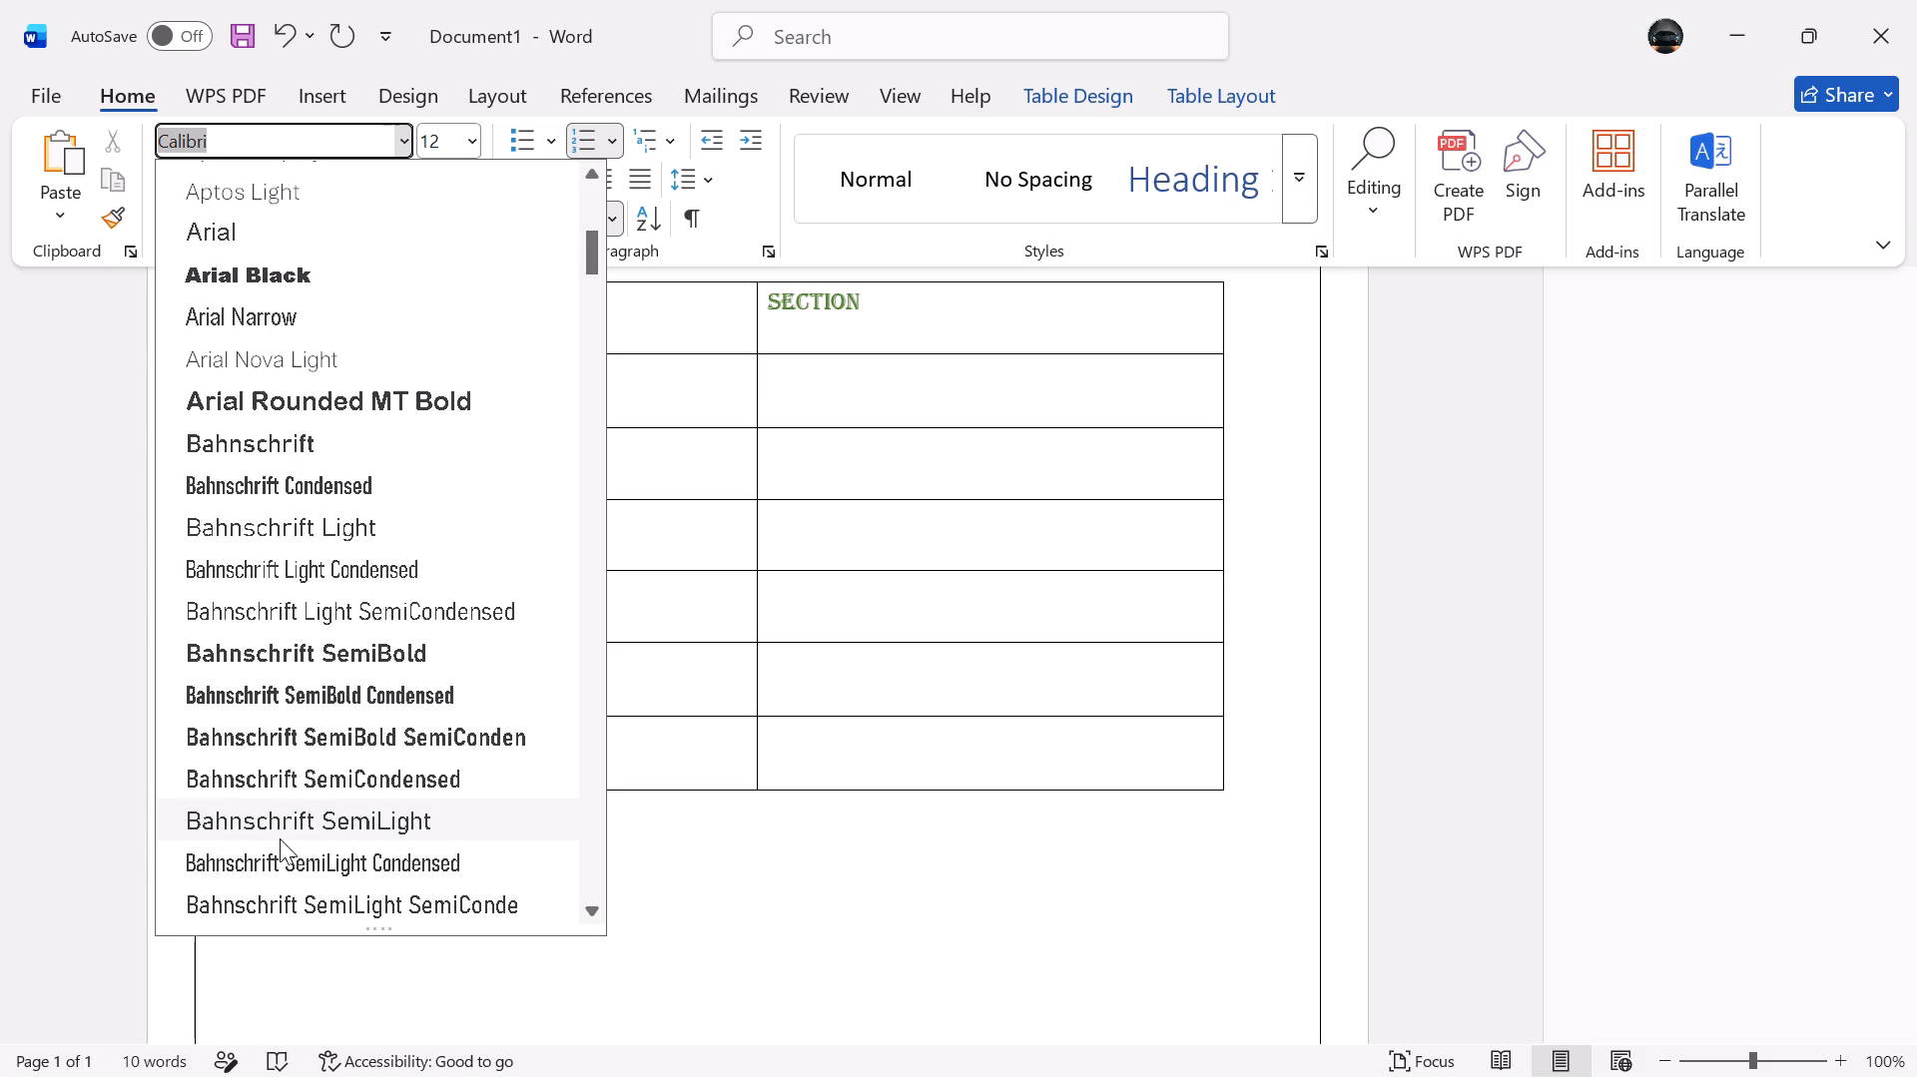
left_click(273, 493)
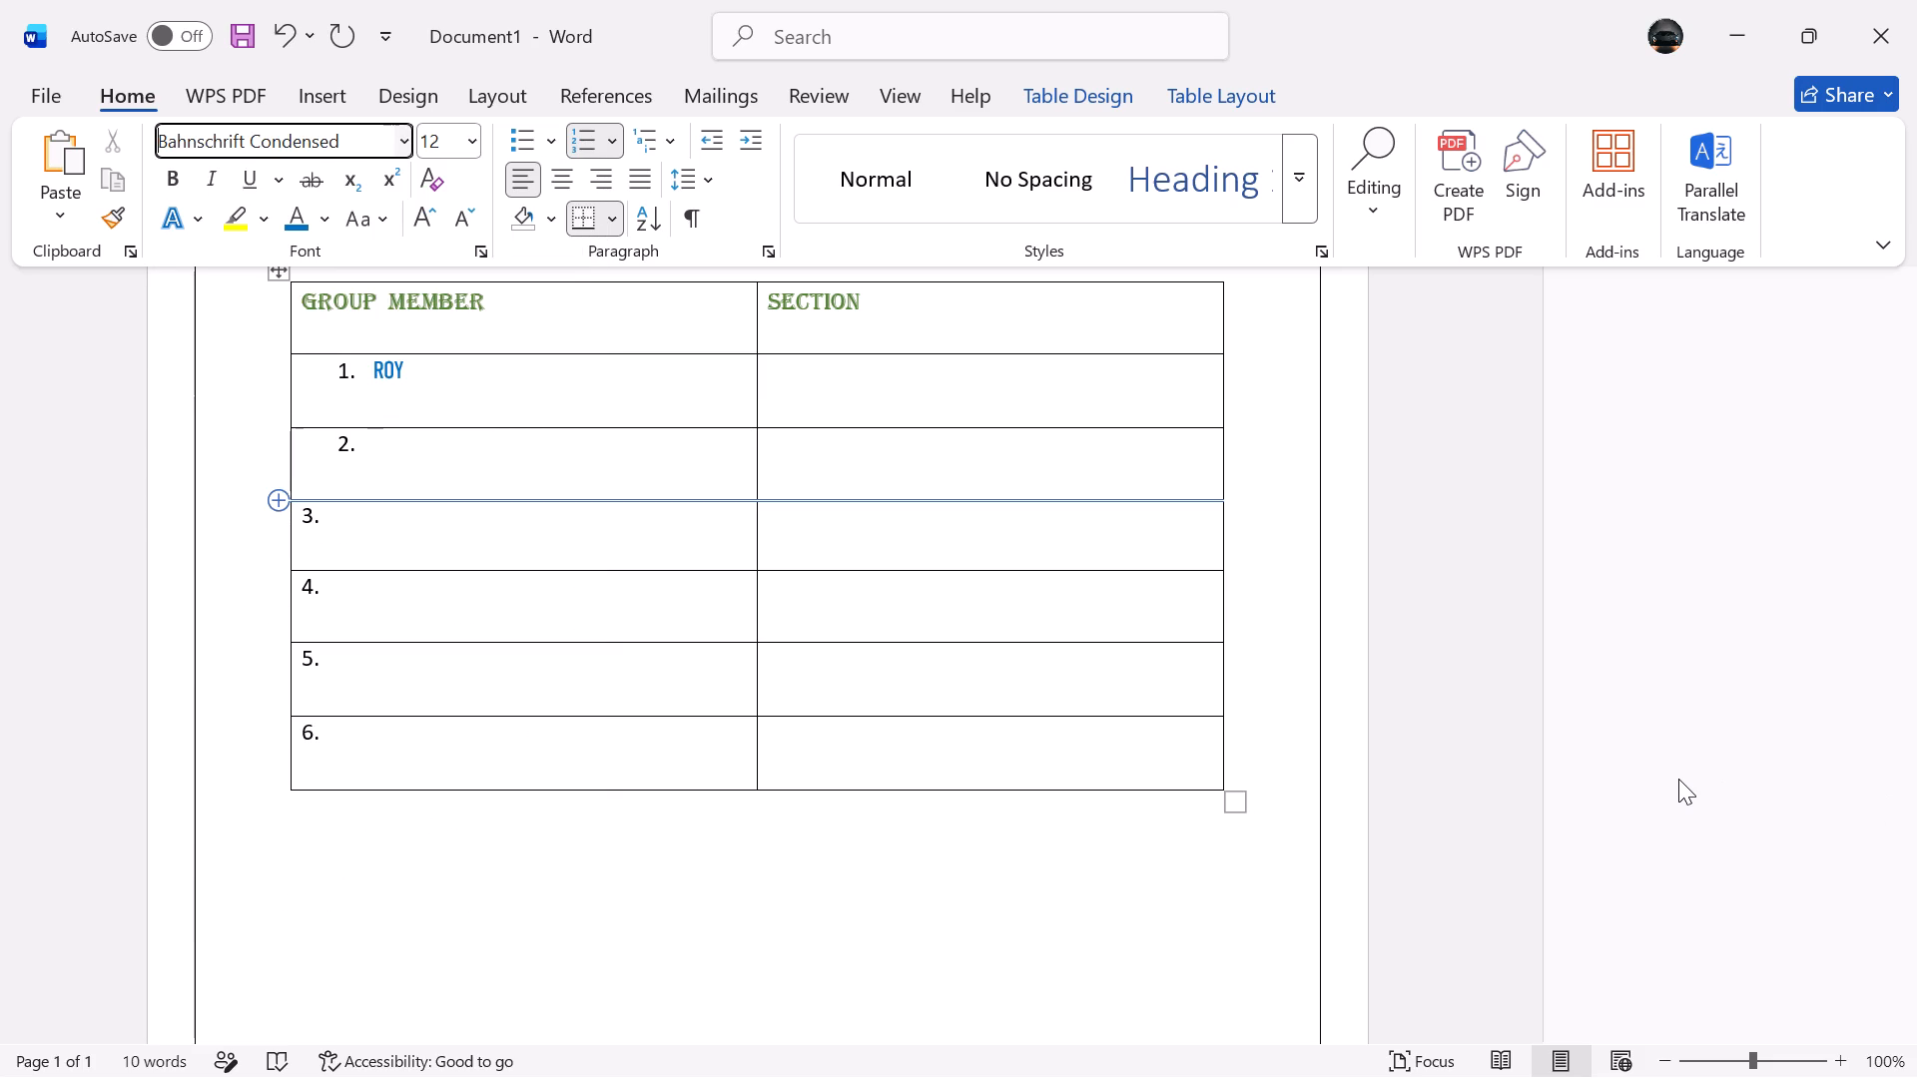
Enter the name JONATHAN in capitals after number 2 in the GROUP MEMBER column.
key("j")
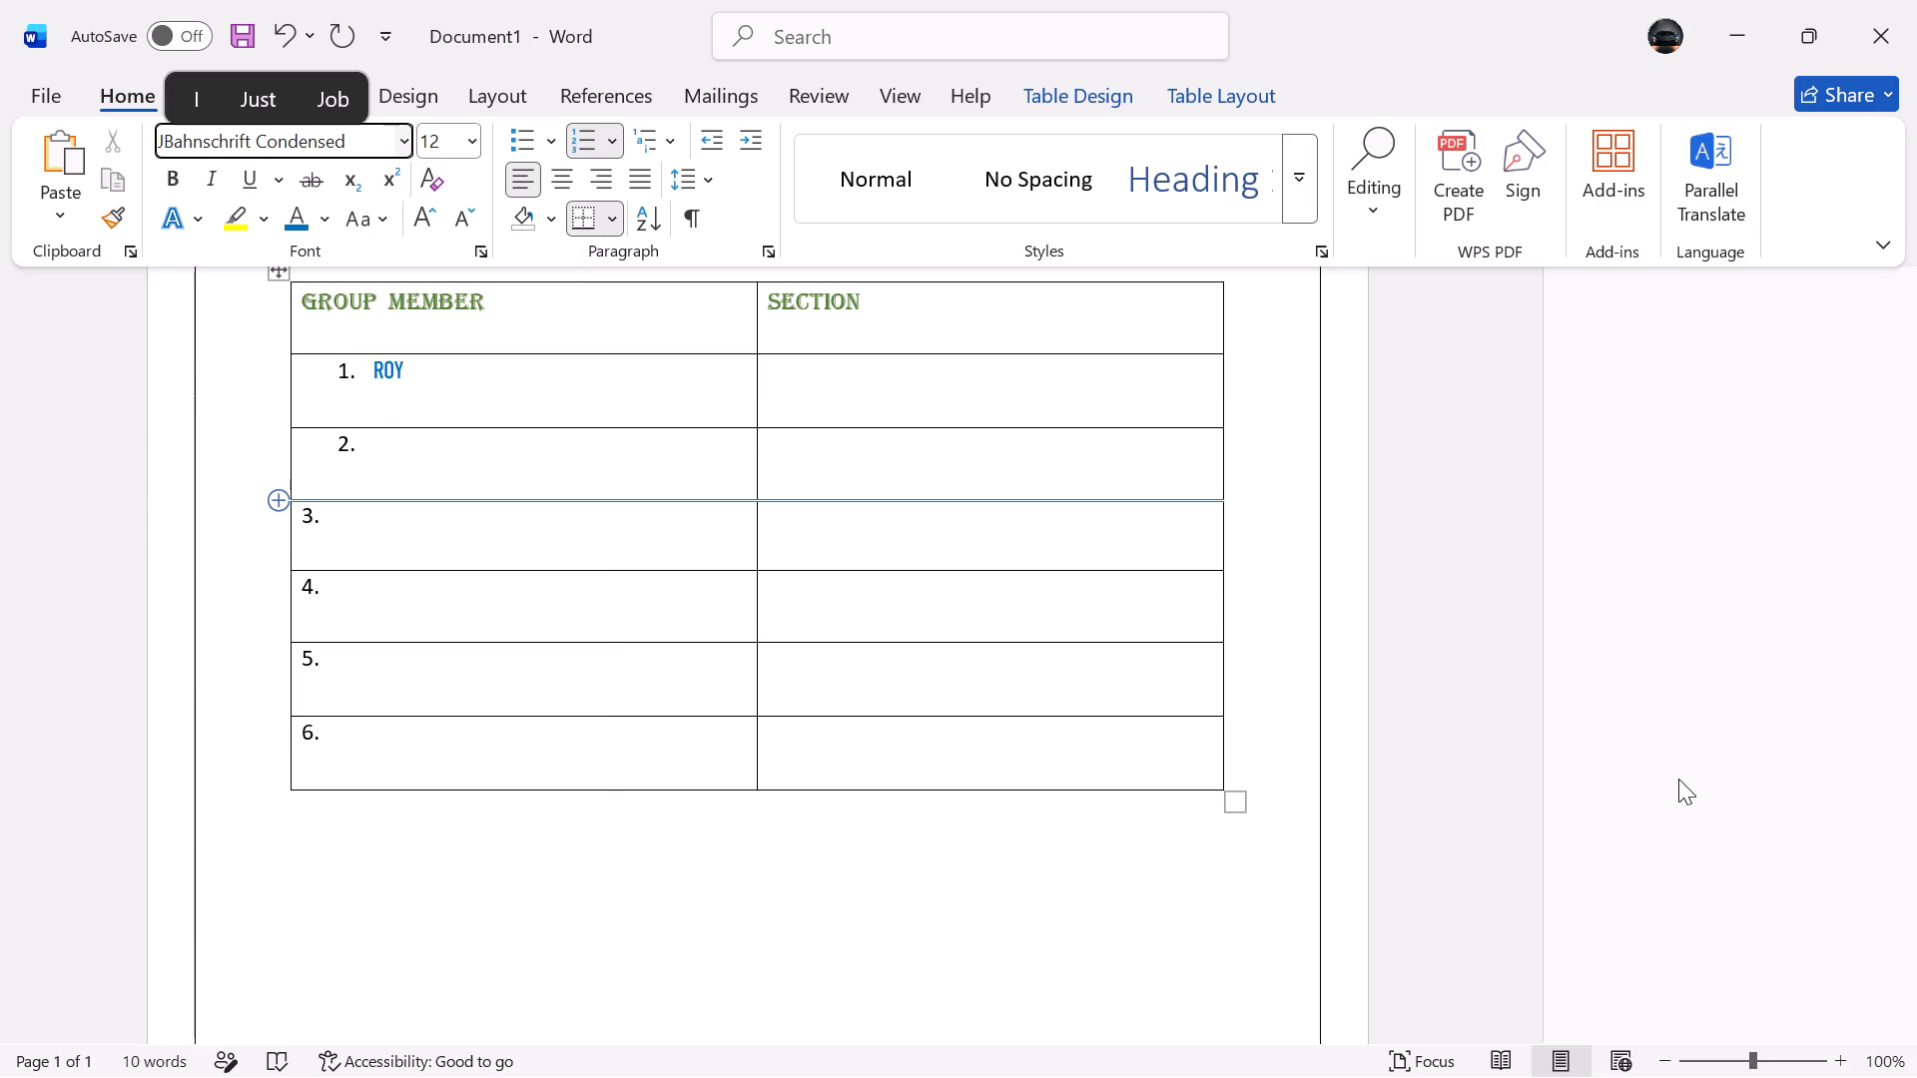
key("BackSpace")
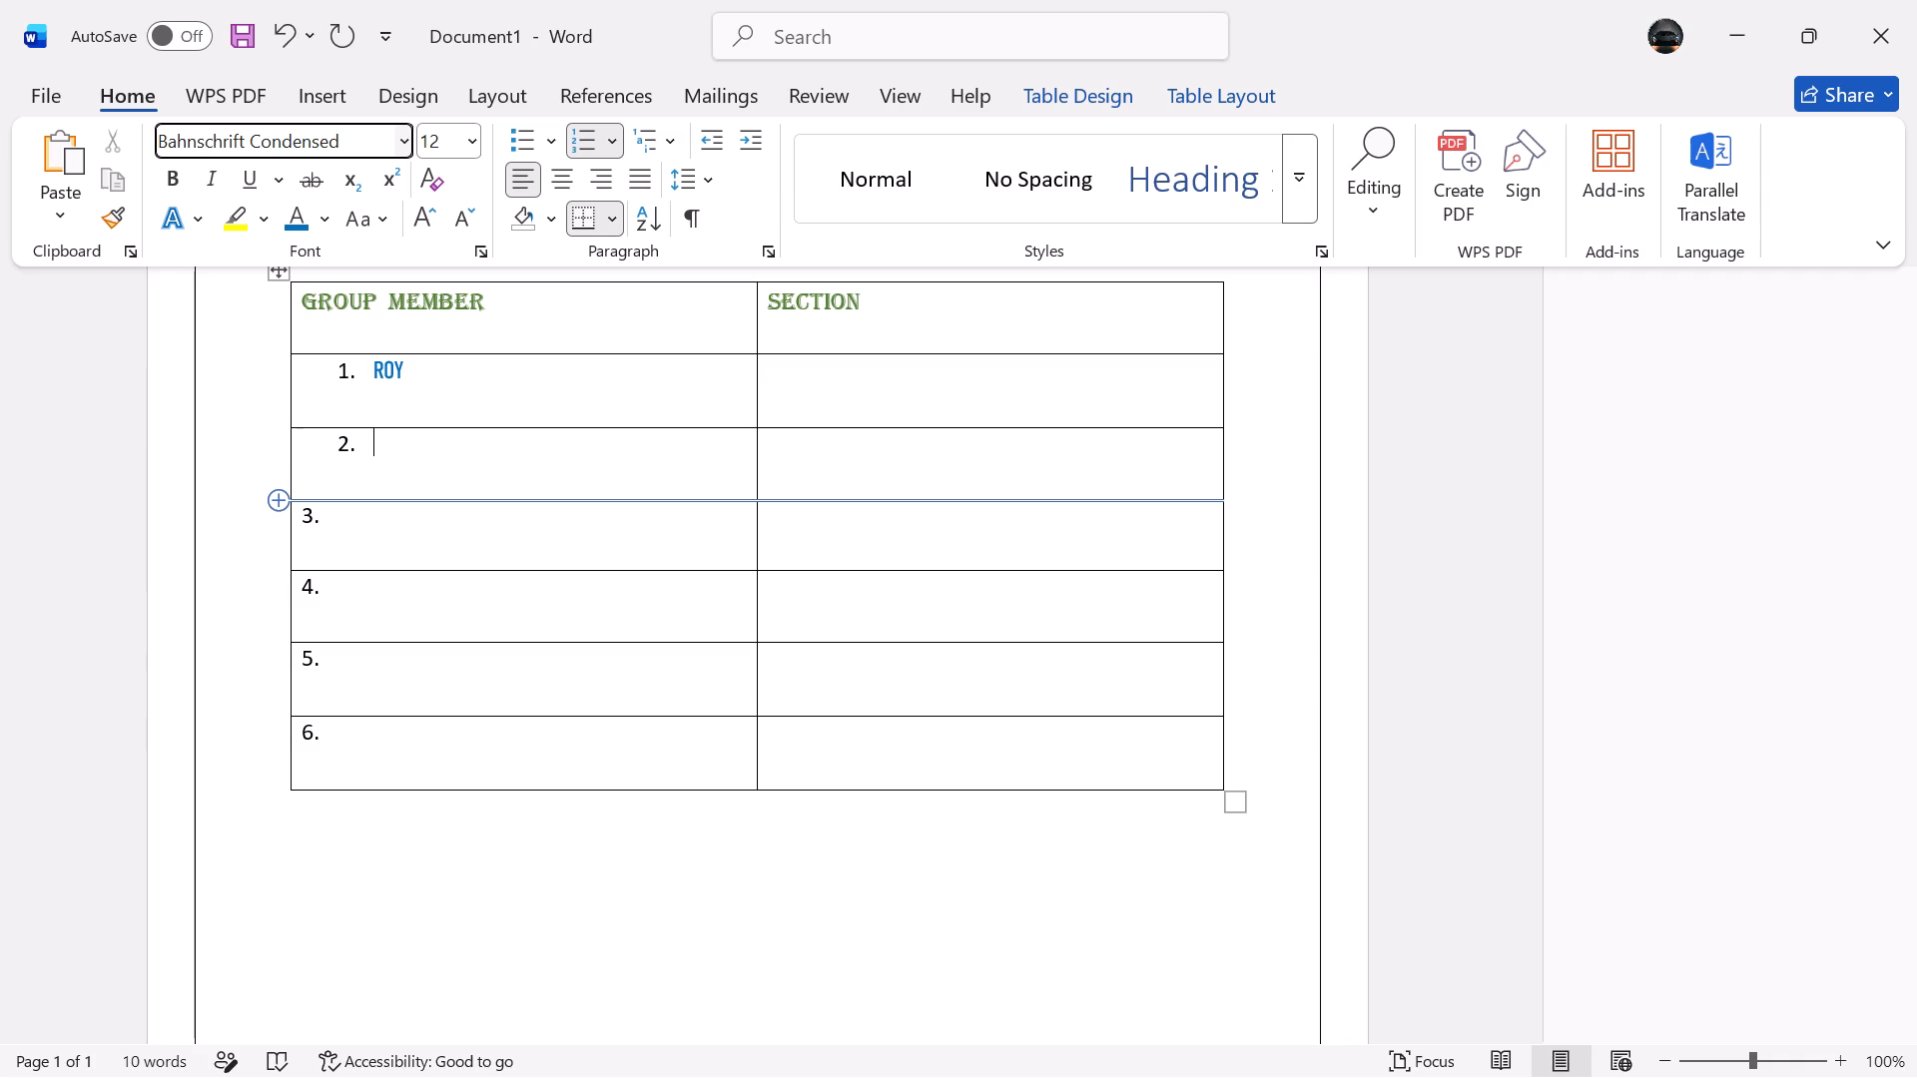
left_click(528, 462)
type("JO")
type("NATH")
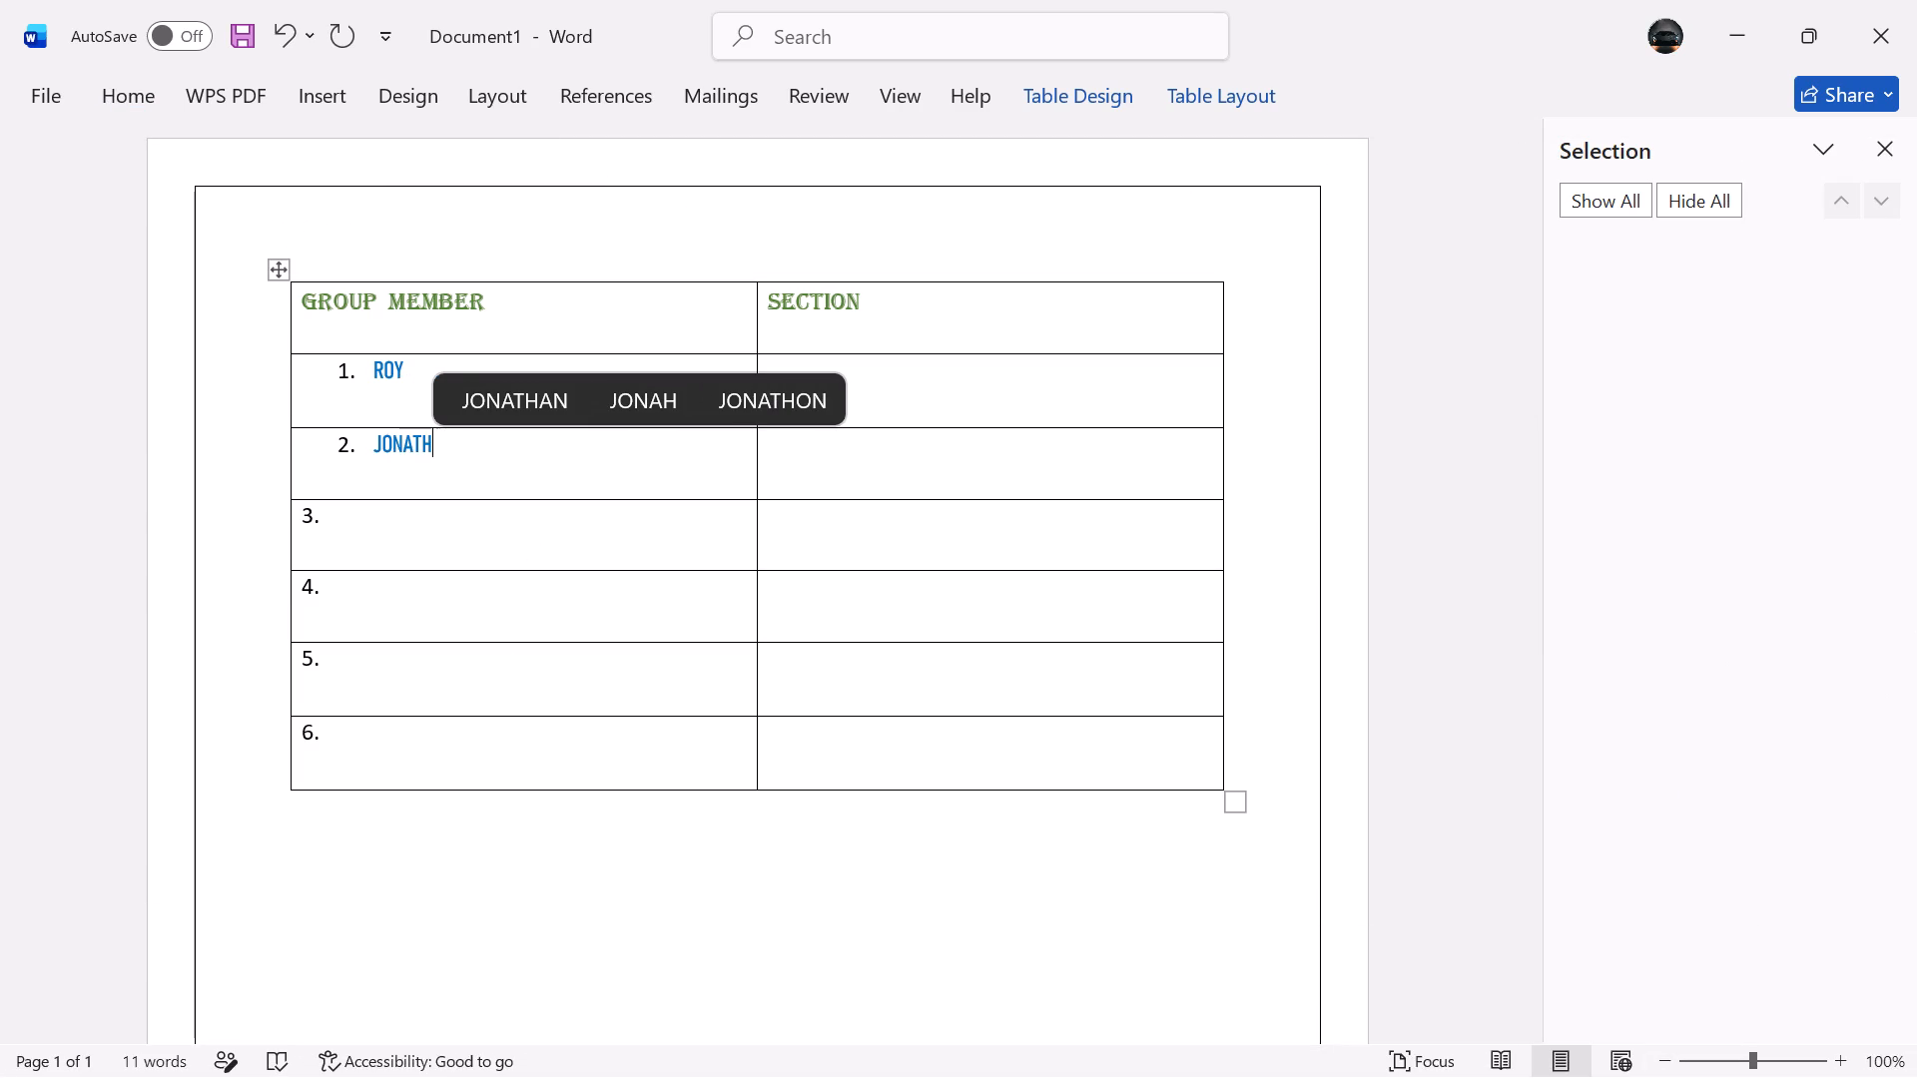
type("AN")
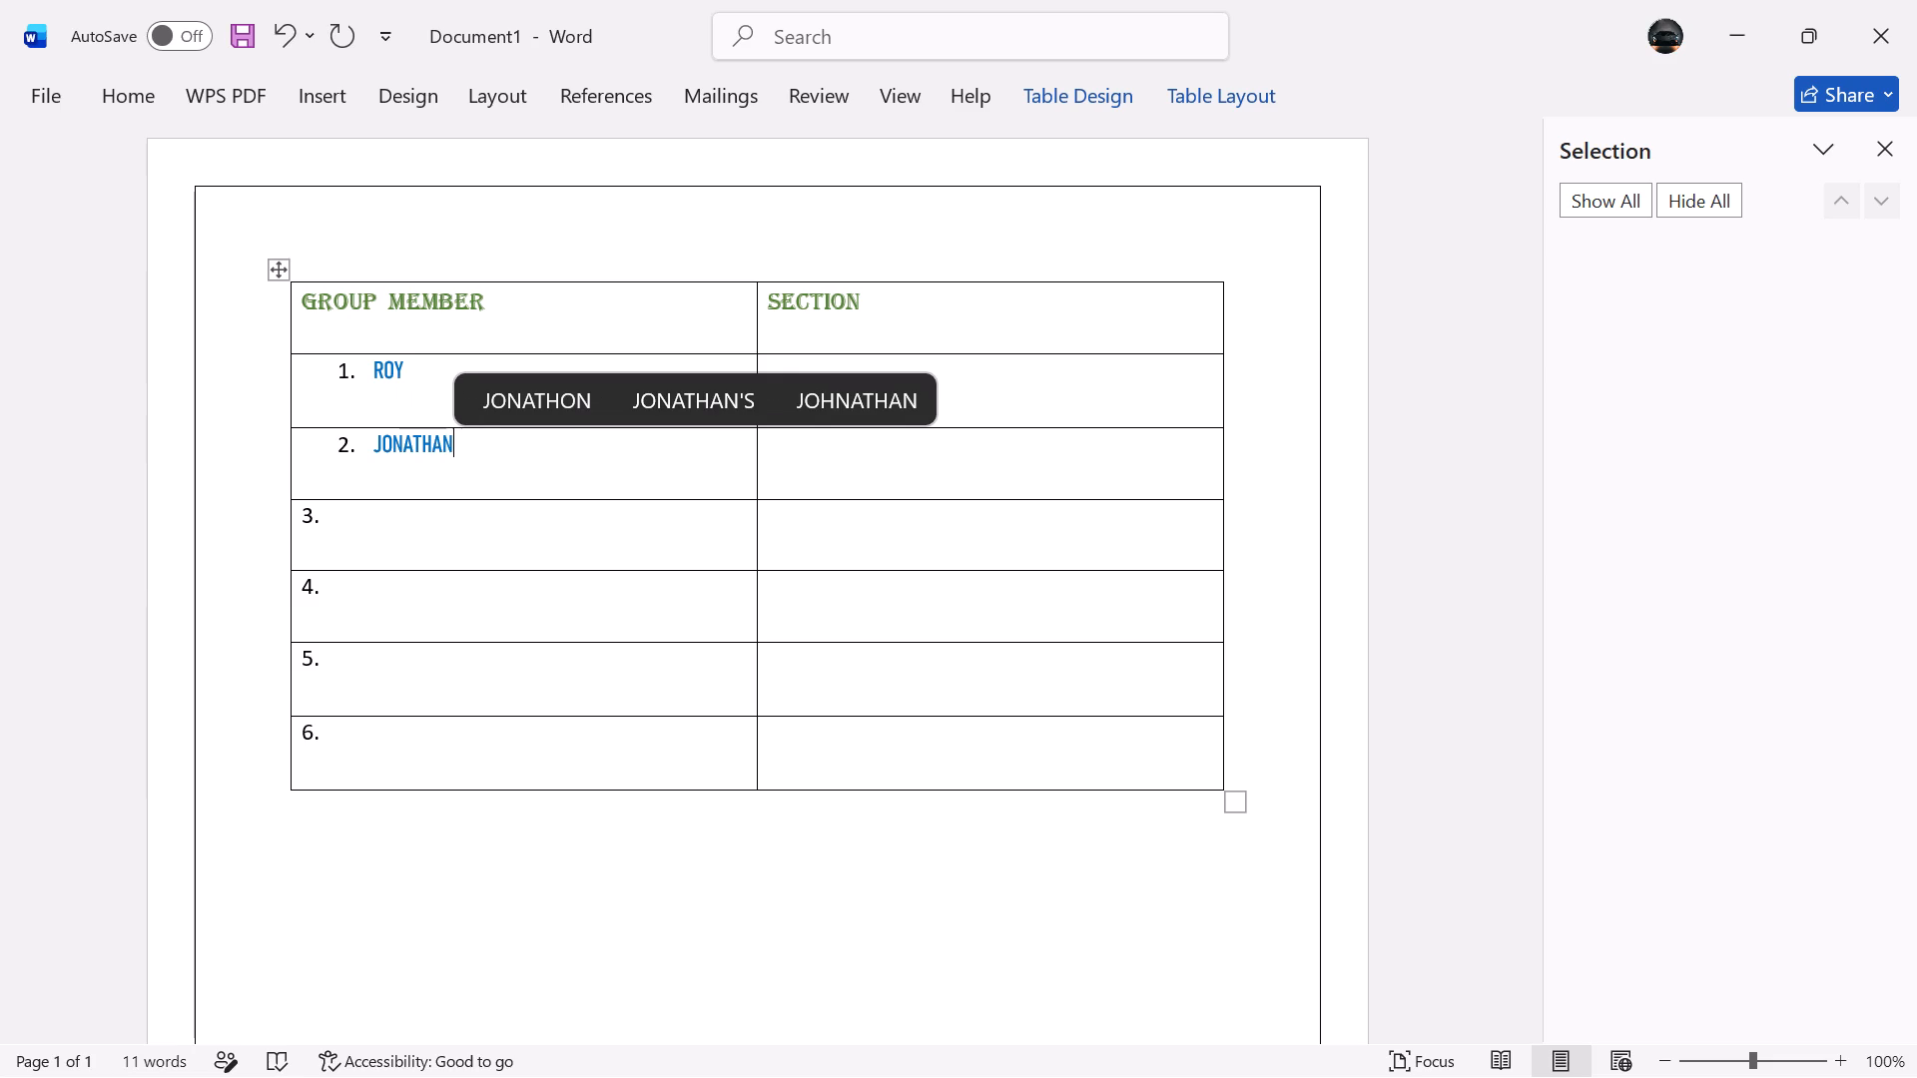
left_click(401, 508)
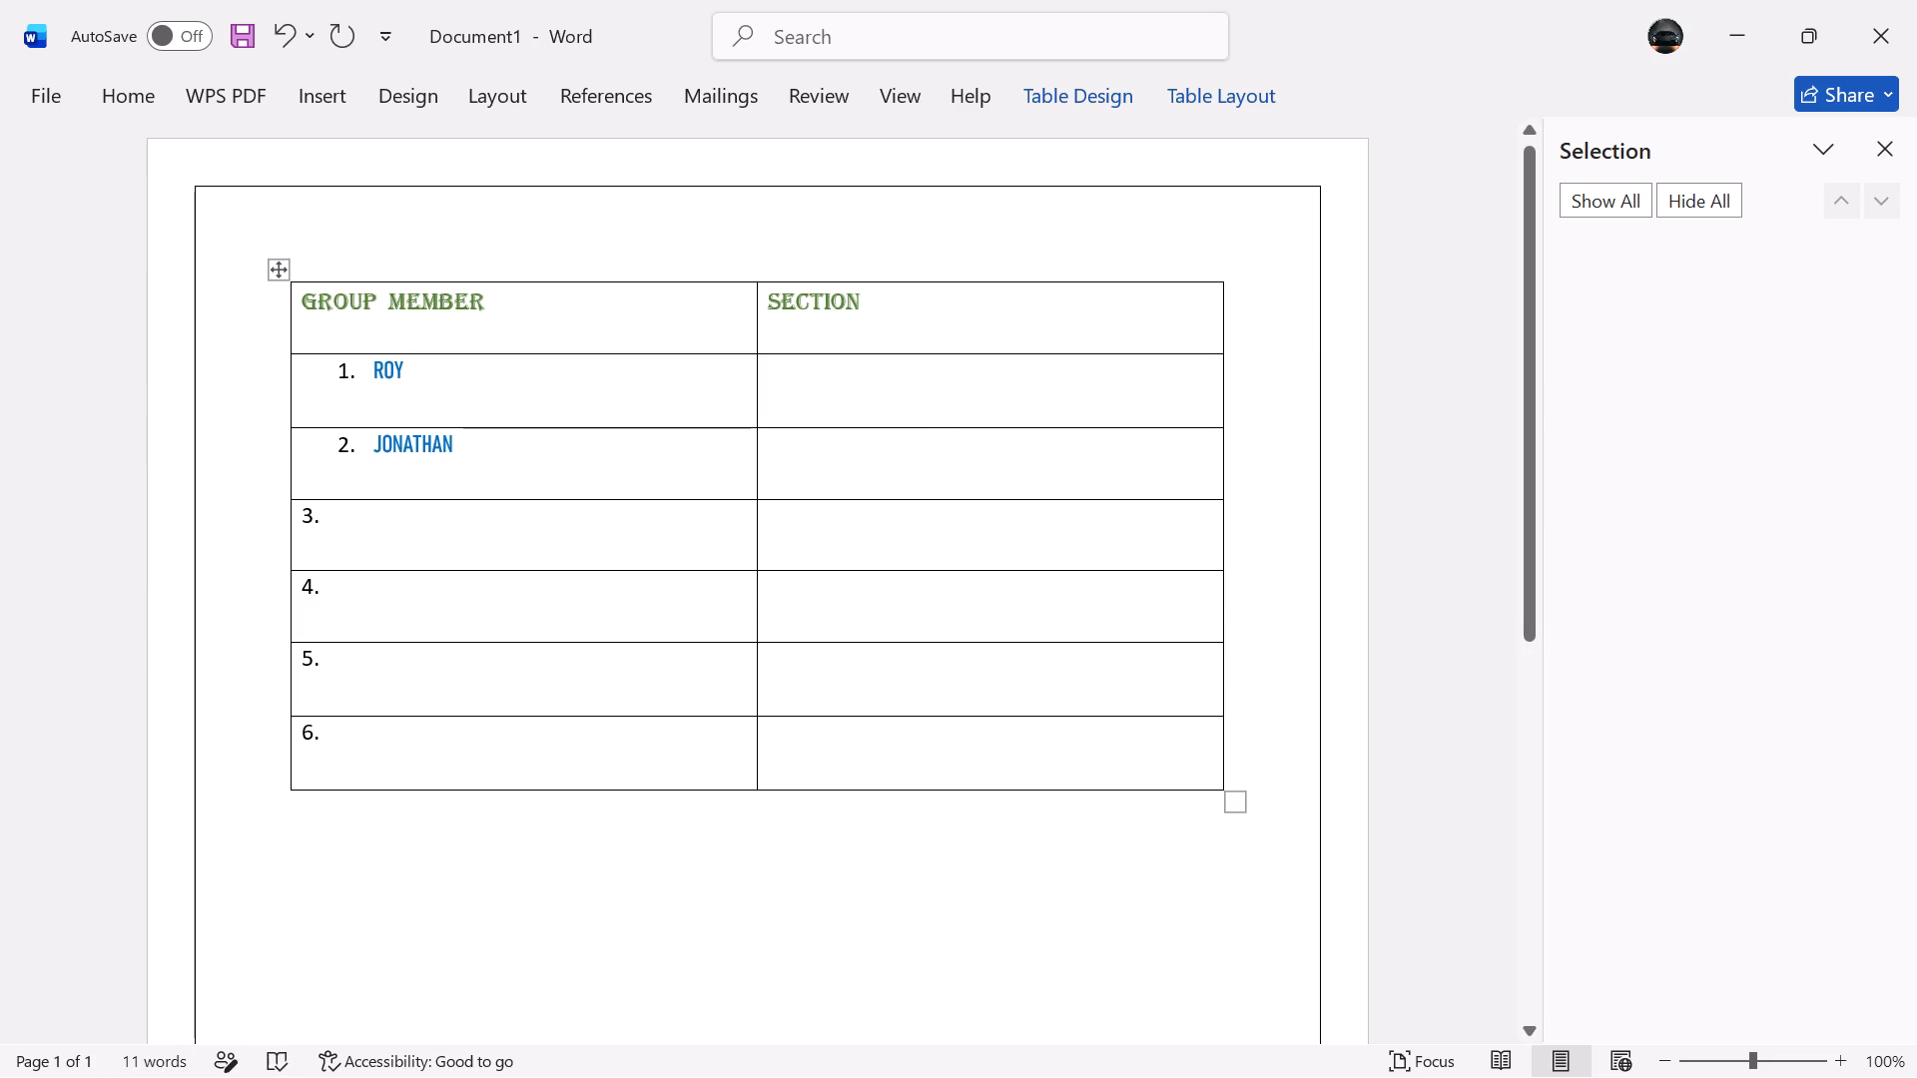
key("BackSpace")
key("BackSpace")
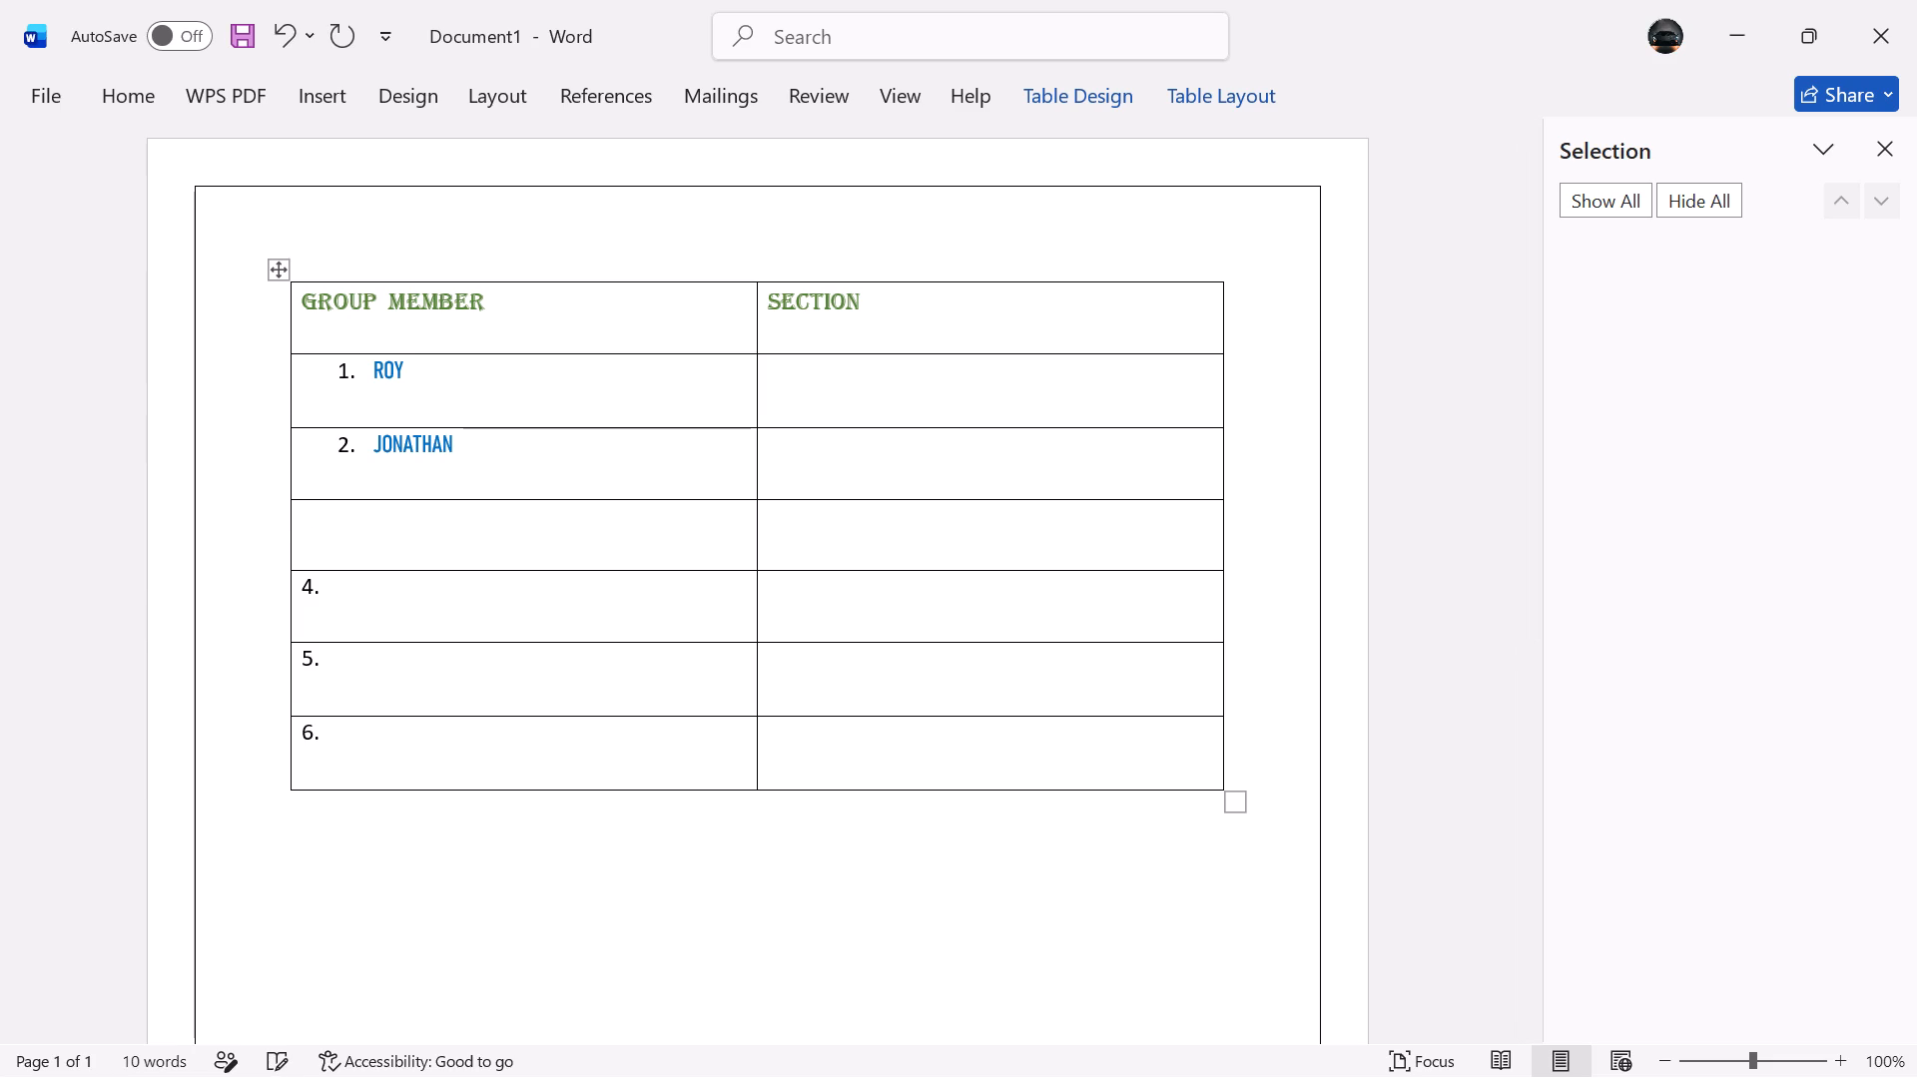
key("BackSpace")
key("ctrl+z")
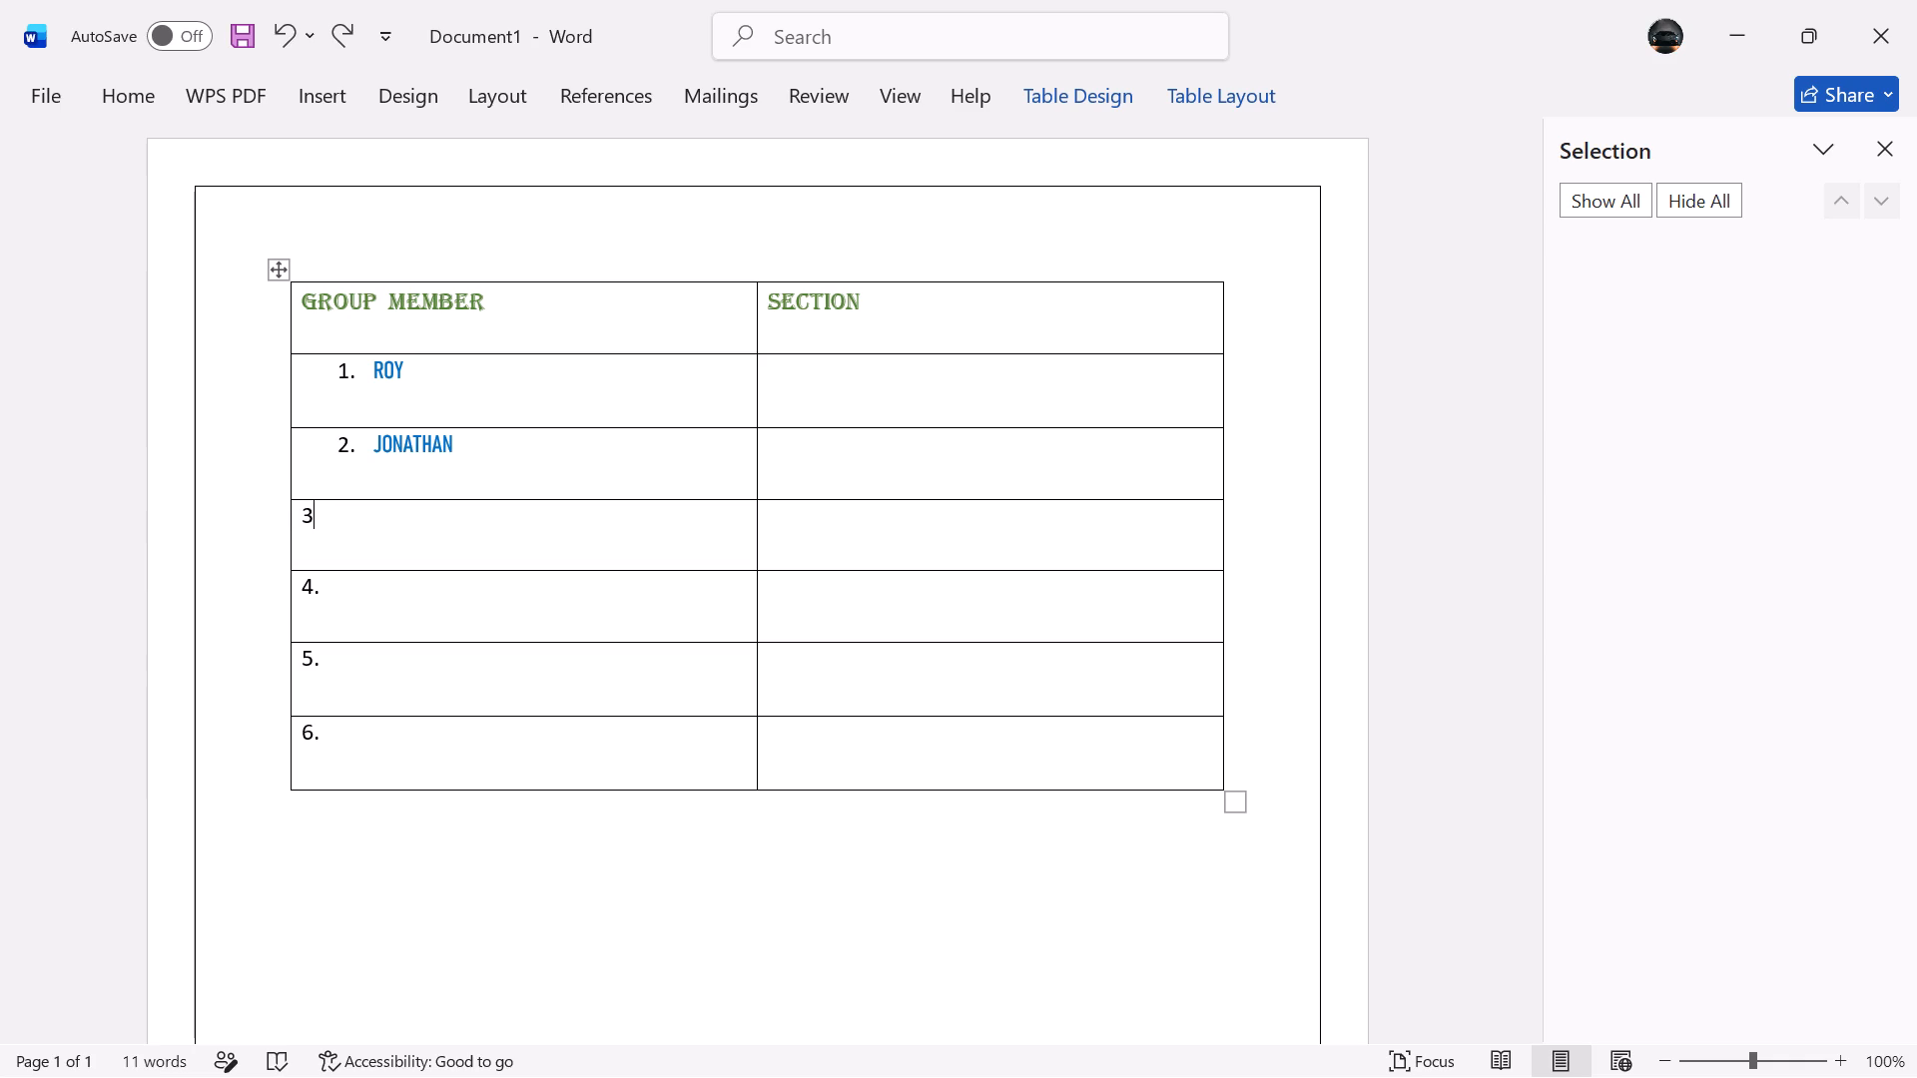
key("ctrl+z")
Indent the number 3 in the GROUP MEMBER column by inserting five spaces before it.
left_click(307, 513)
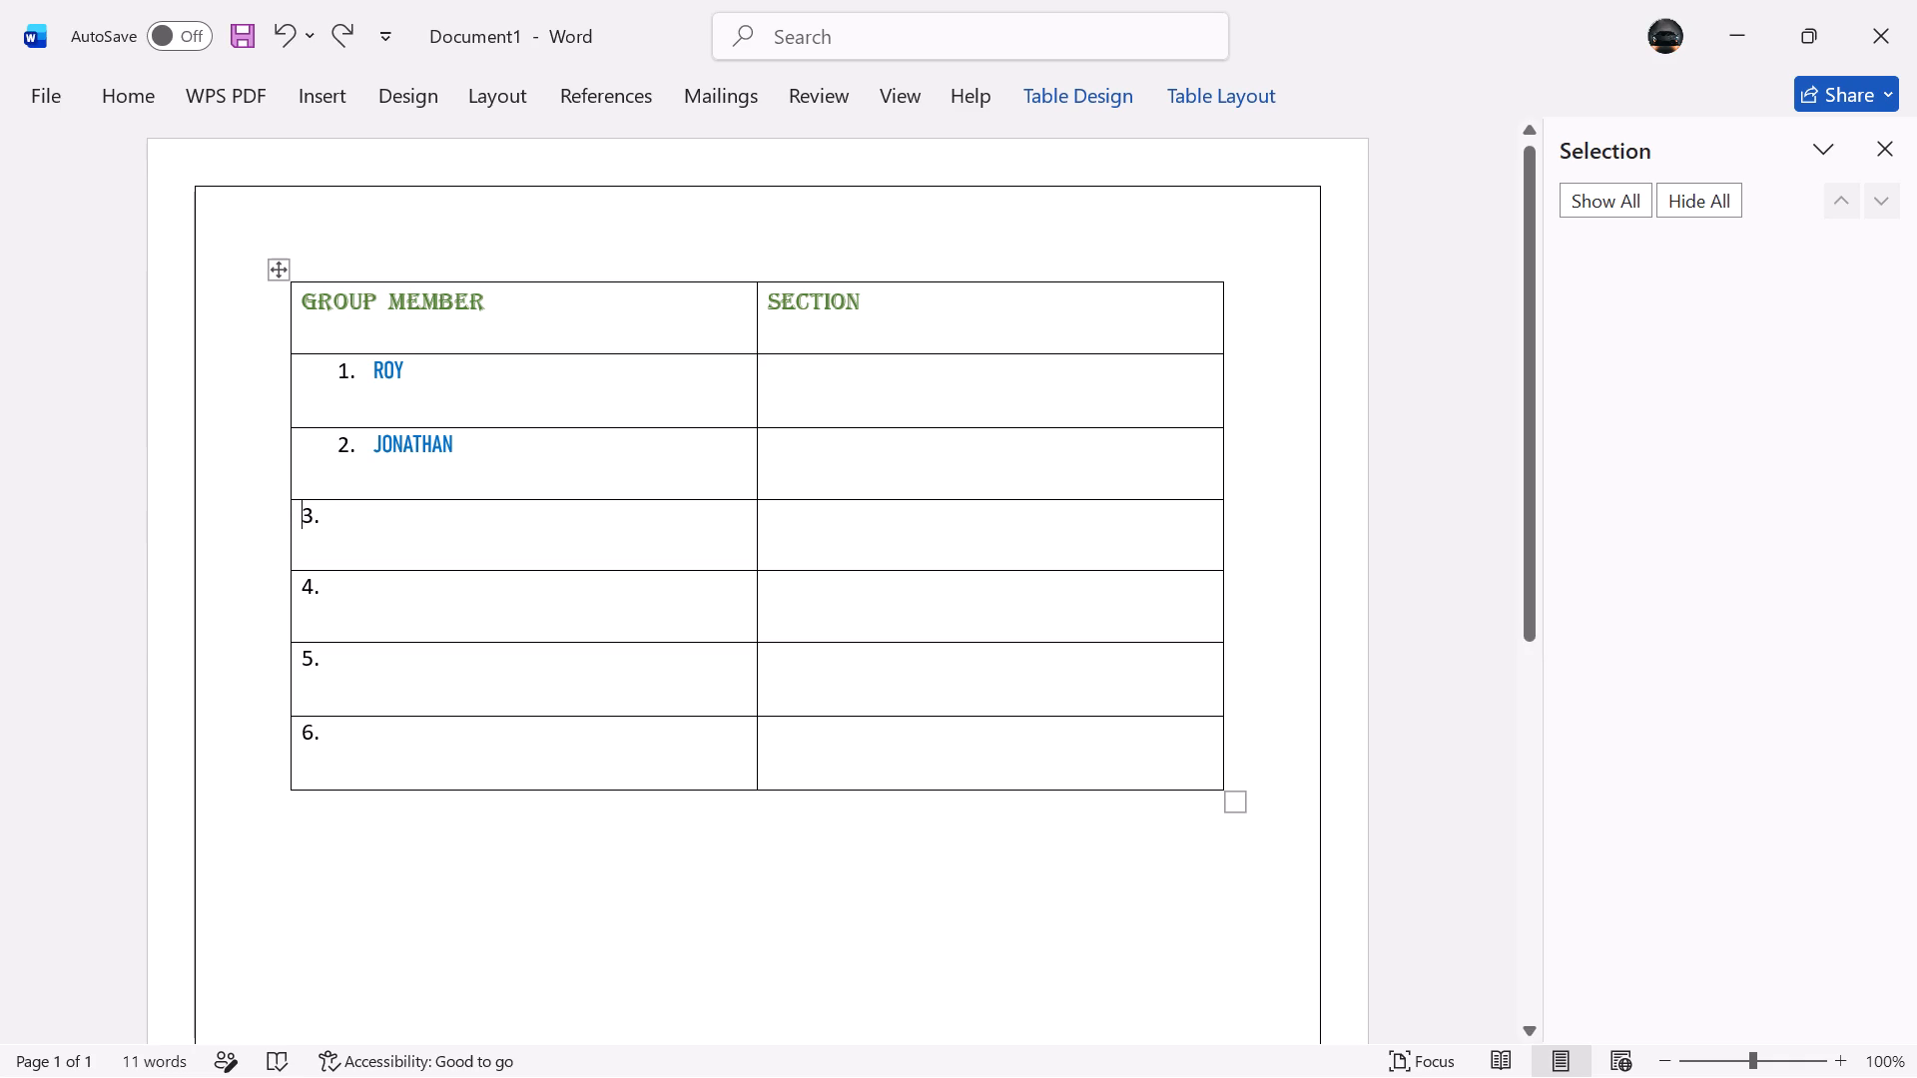
key("space")
key("space")
key("space")
key("space")
key("space")
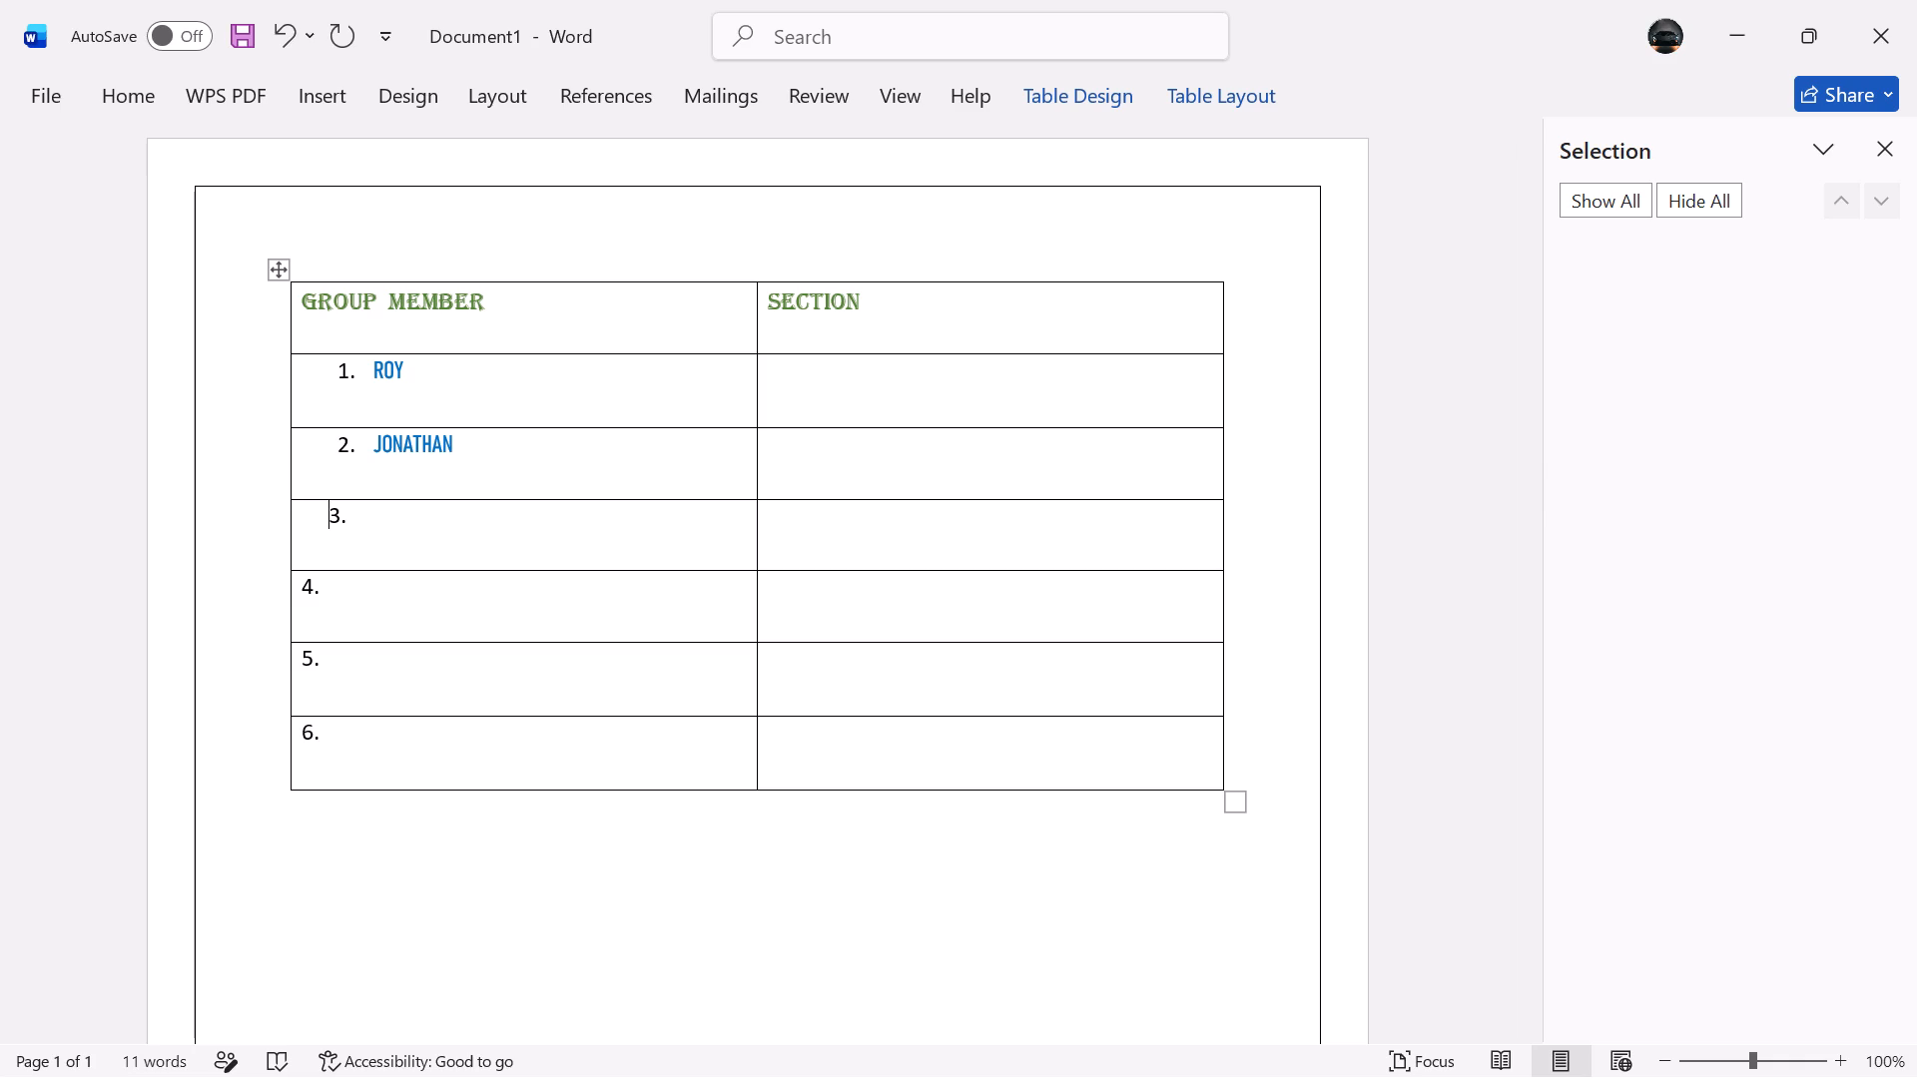
Centre the GROUP MEMBER heading in its table cell.
left_click(298, 301)
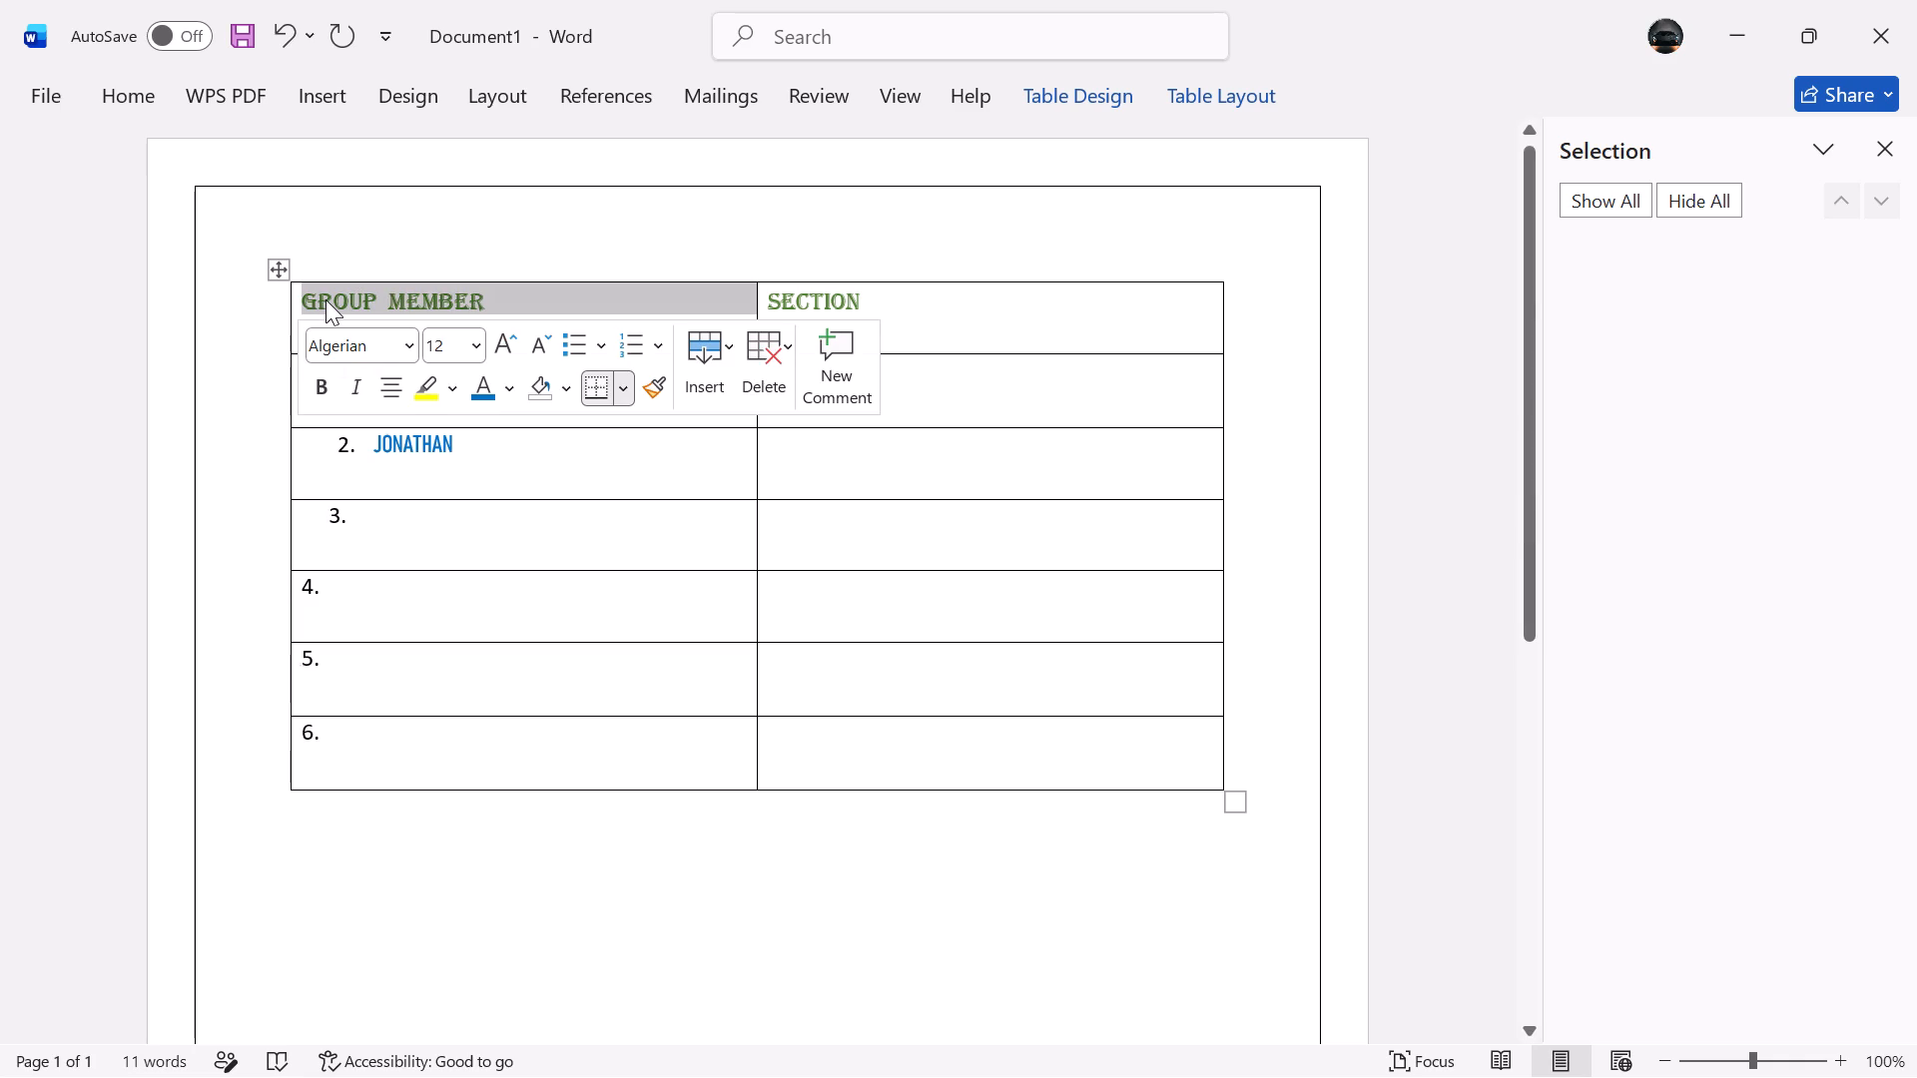
key("ctrl+e")
left_click(493, 374)
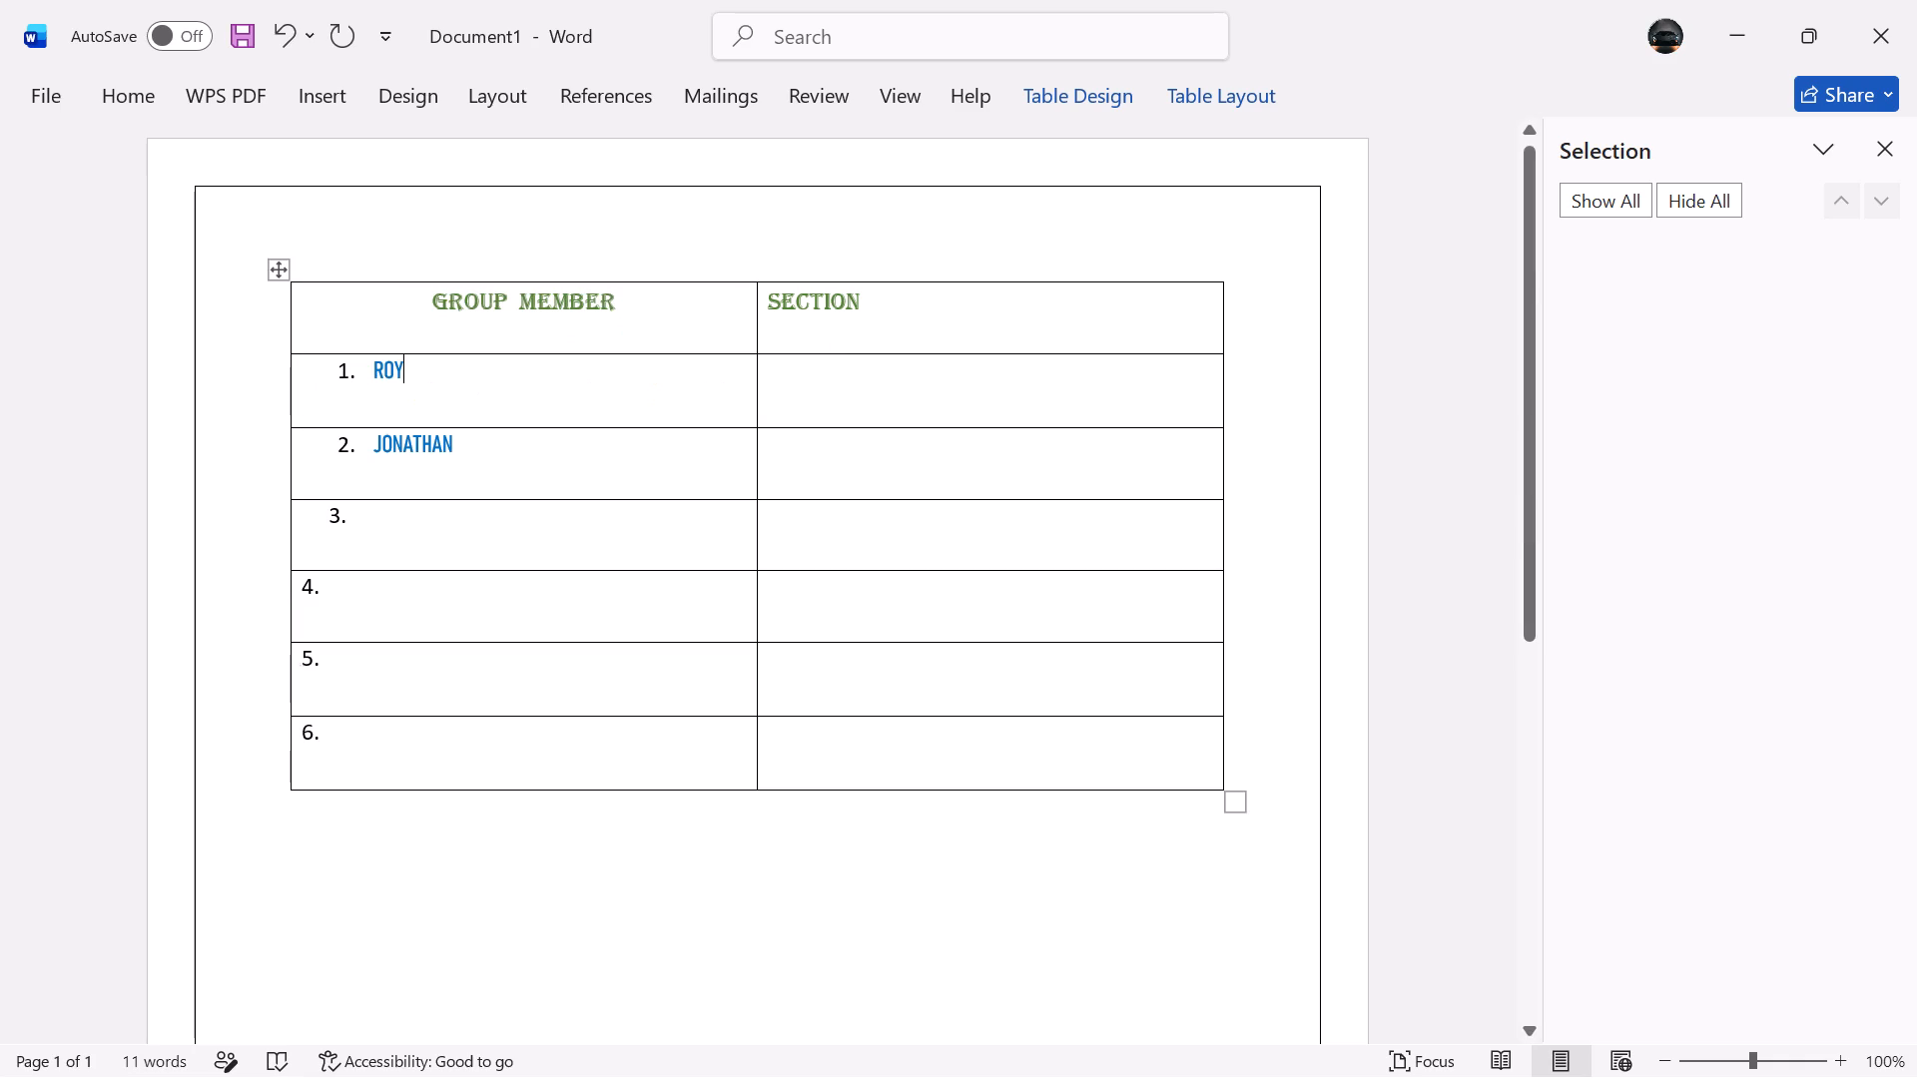
Add a space after the typed number 3 so it becomes an automatic list number like entries 1 and 2.
left_click(426, 548)
key("space")
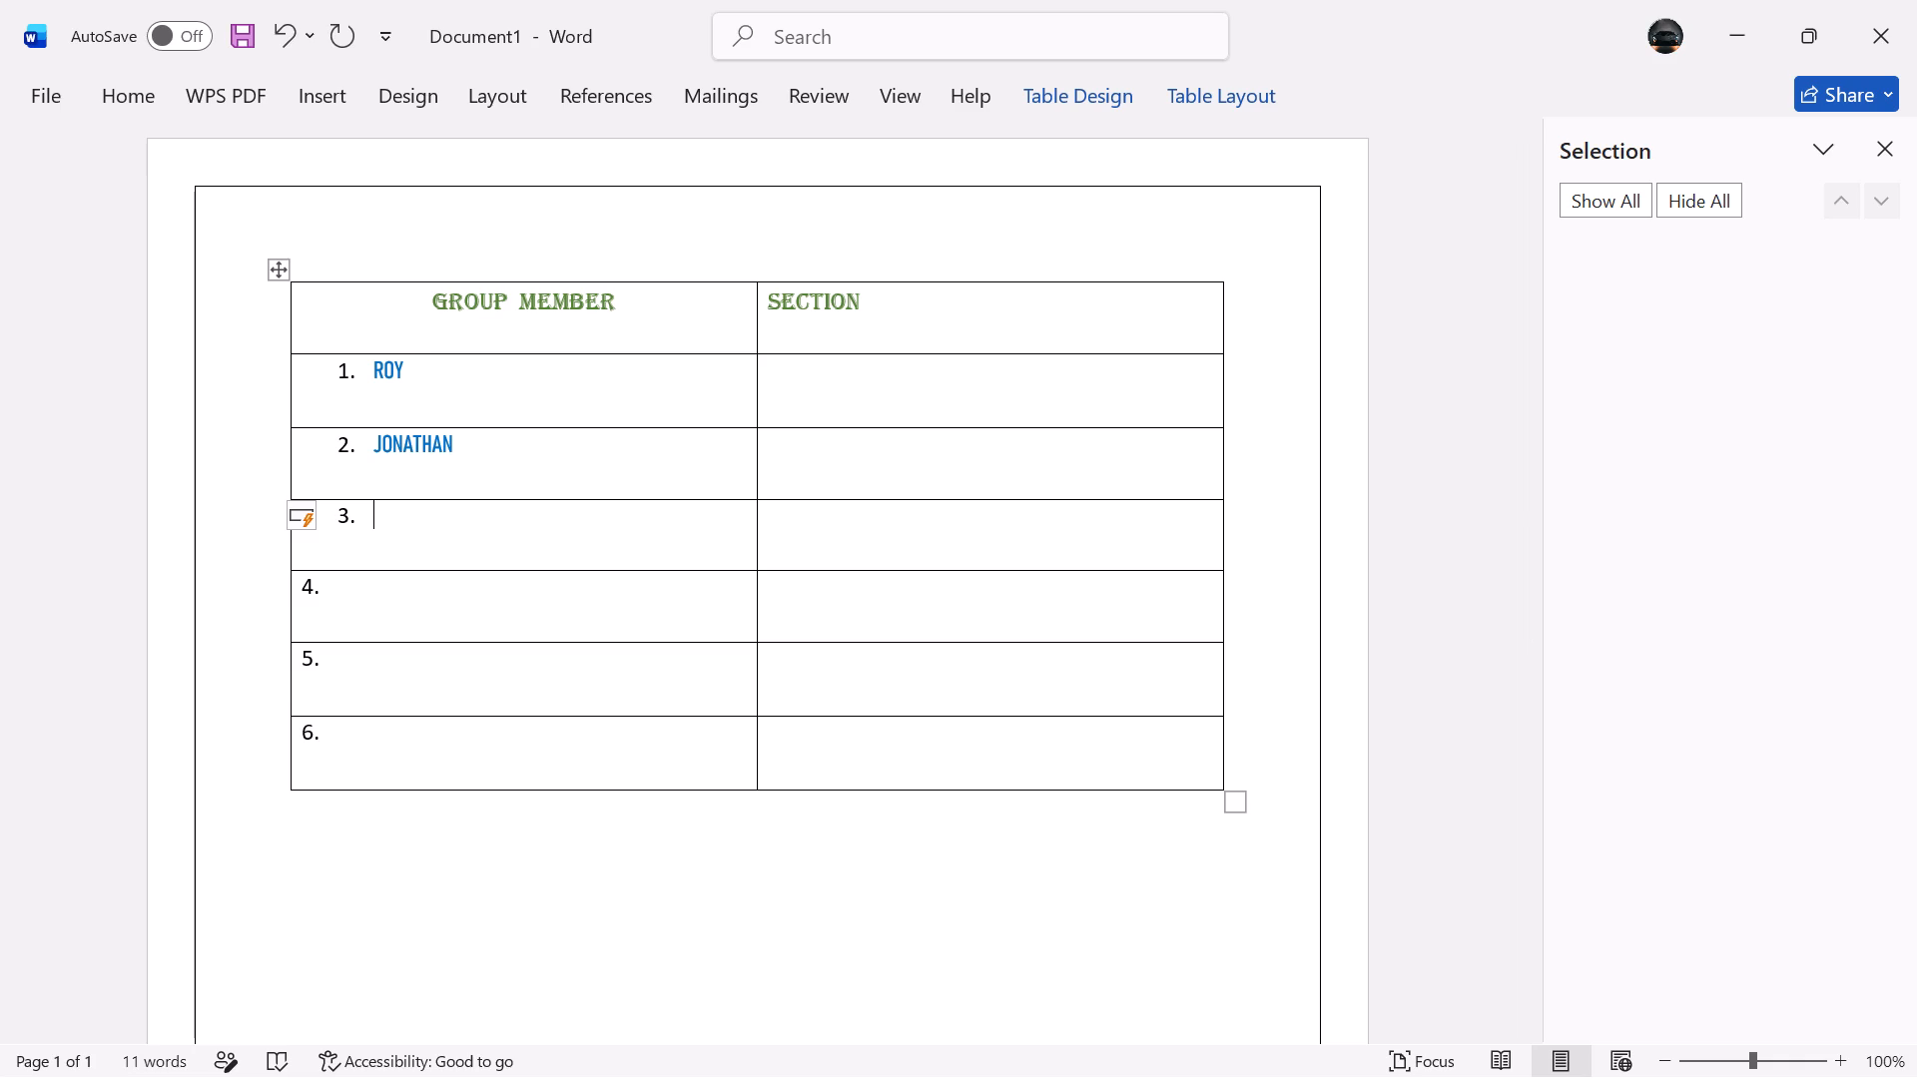
Set the empty entry after number 3 to blue font colour and the Bahnschrift Condensed font.
key("c")
key("BackSpace")
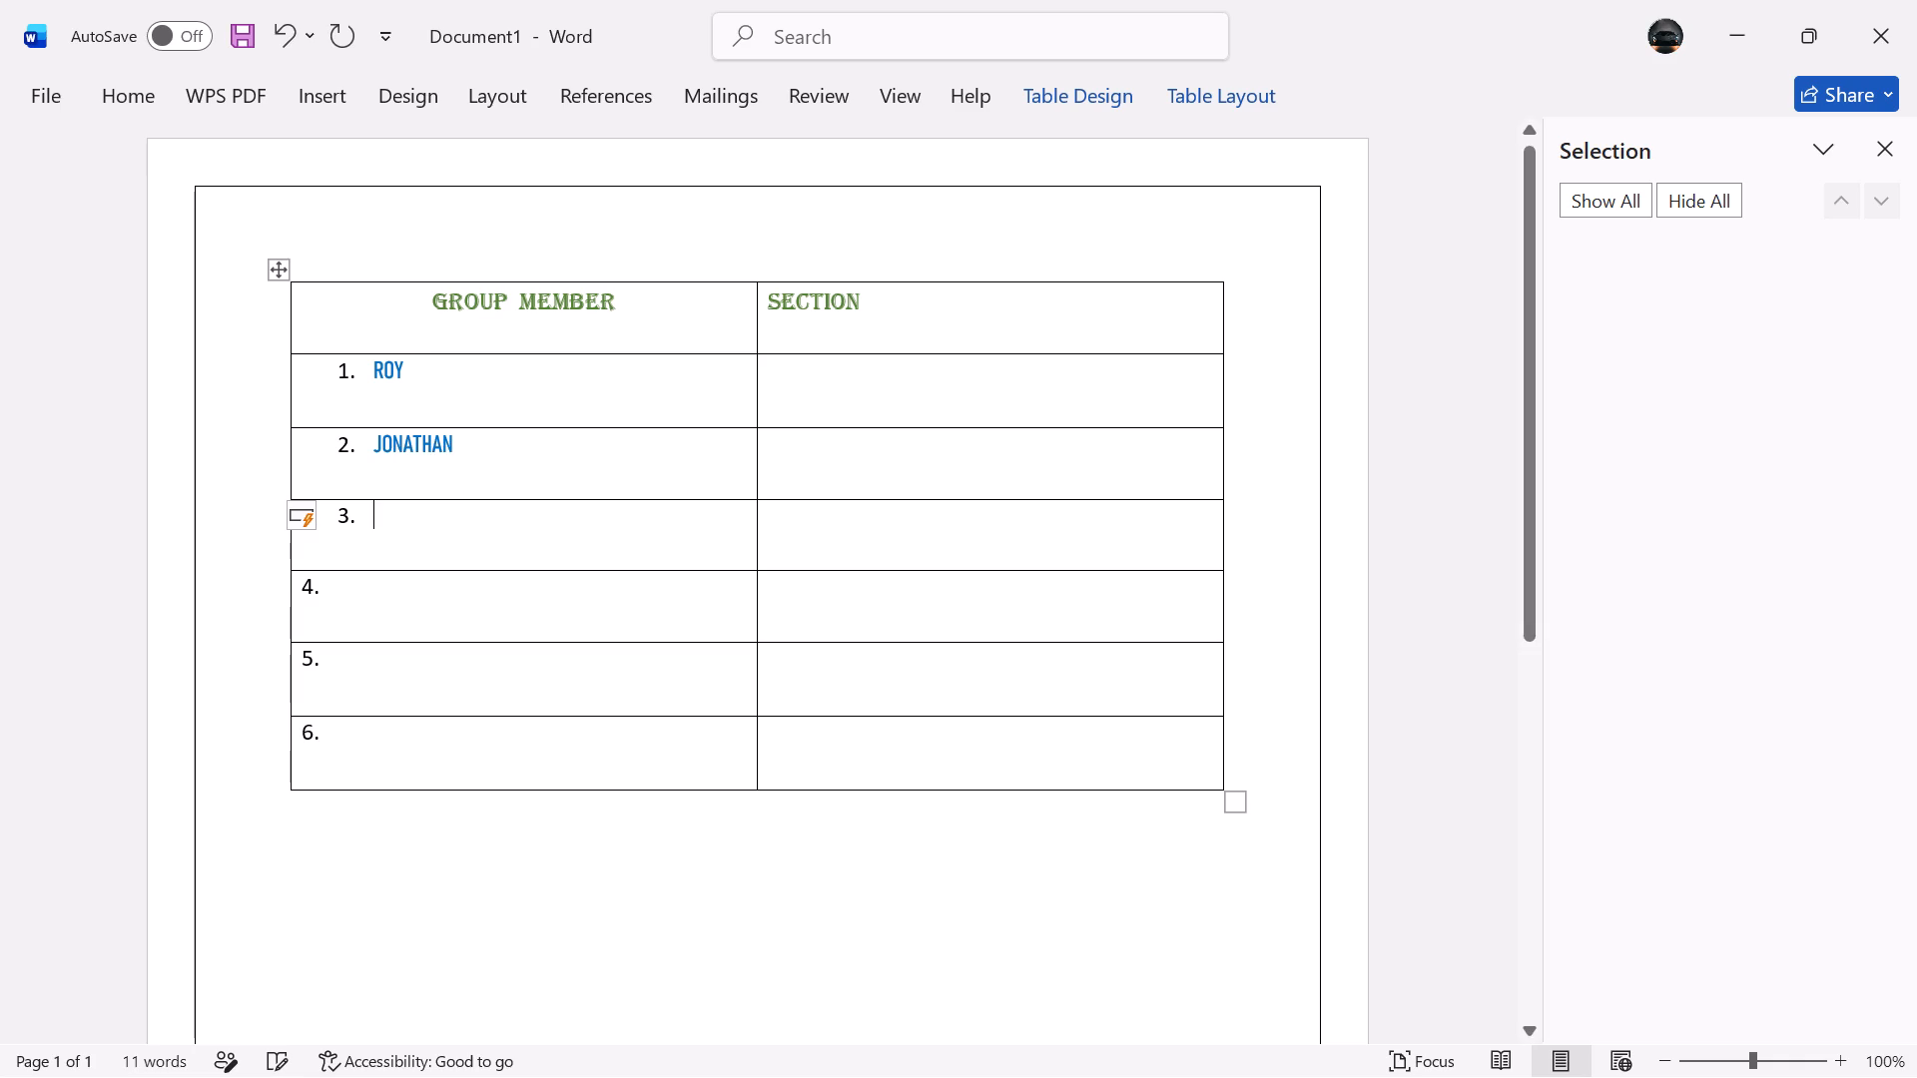
left_click(123, 90)
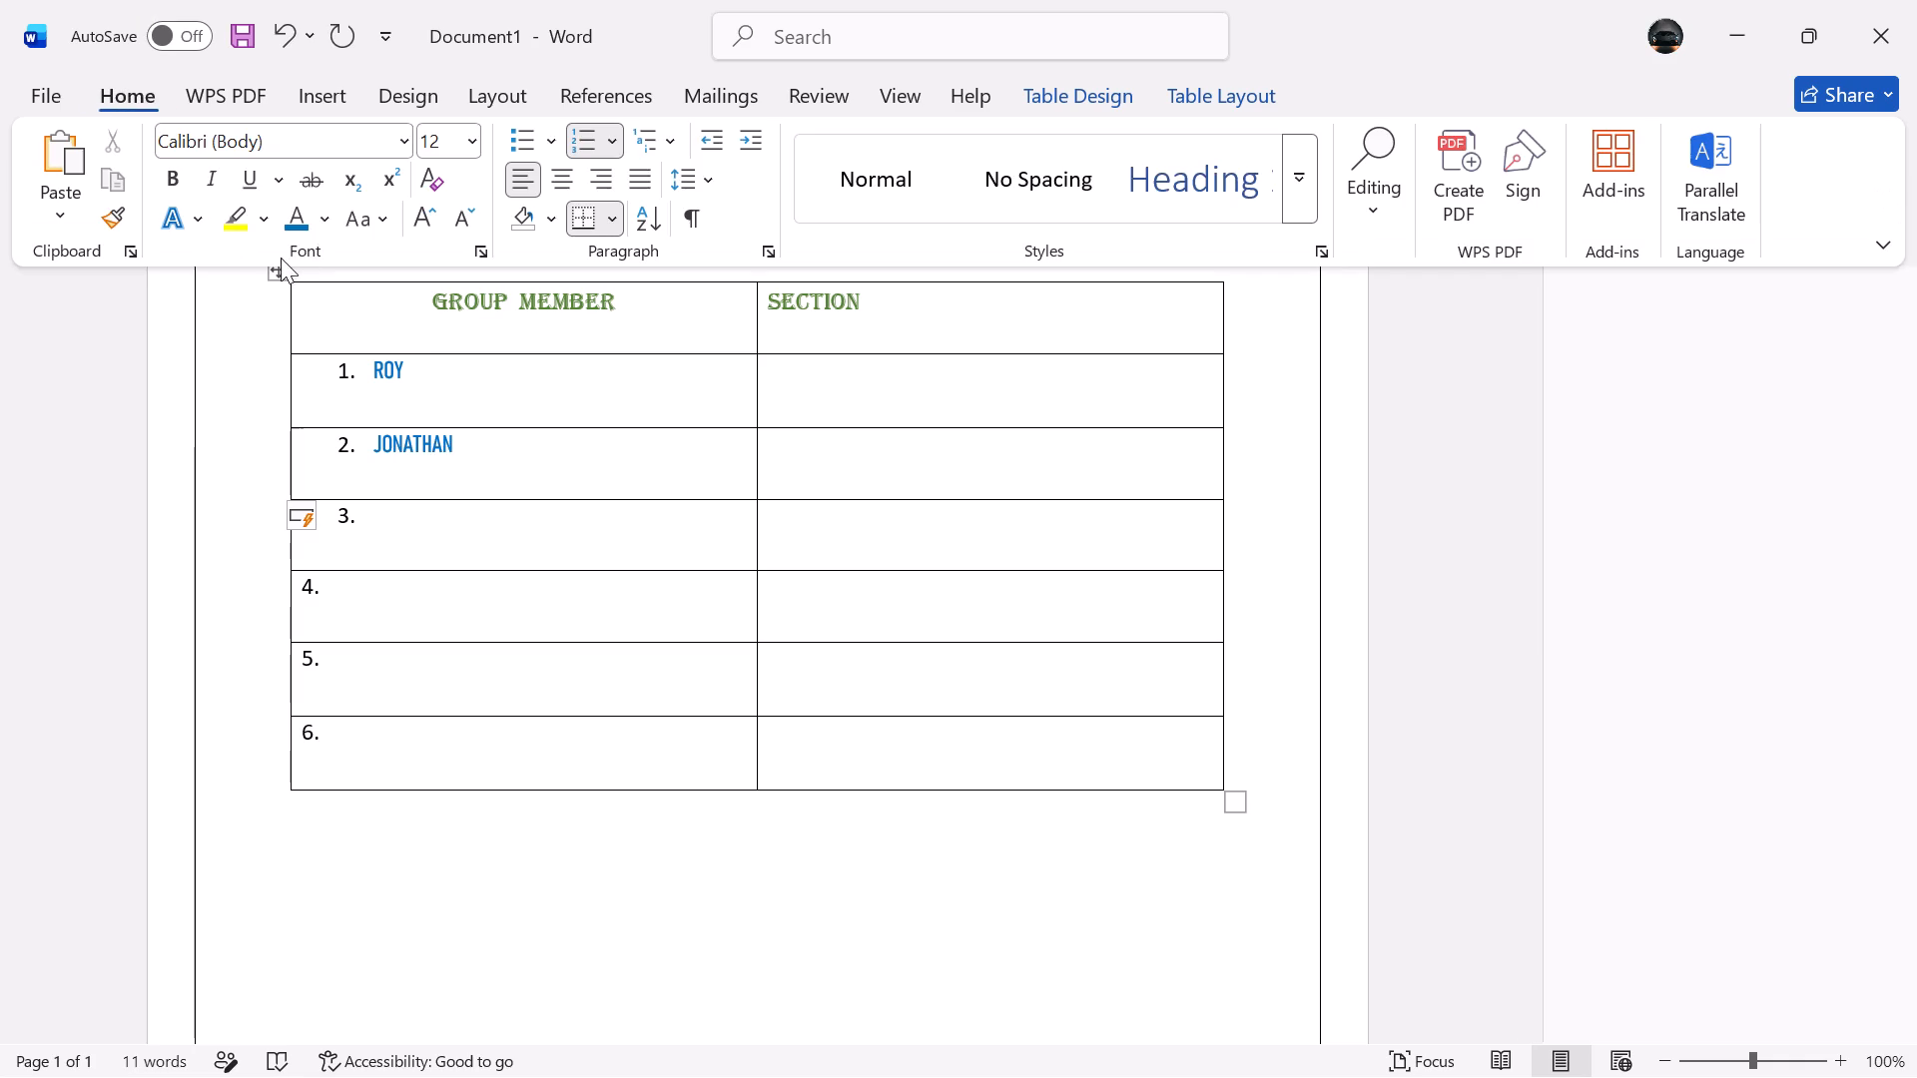
left_click(296, 219)
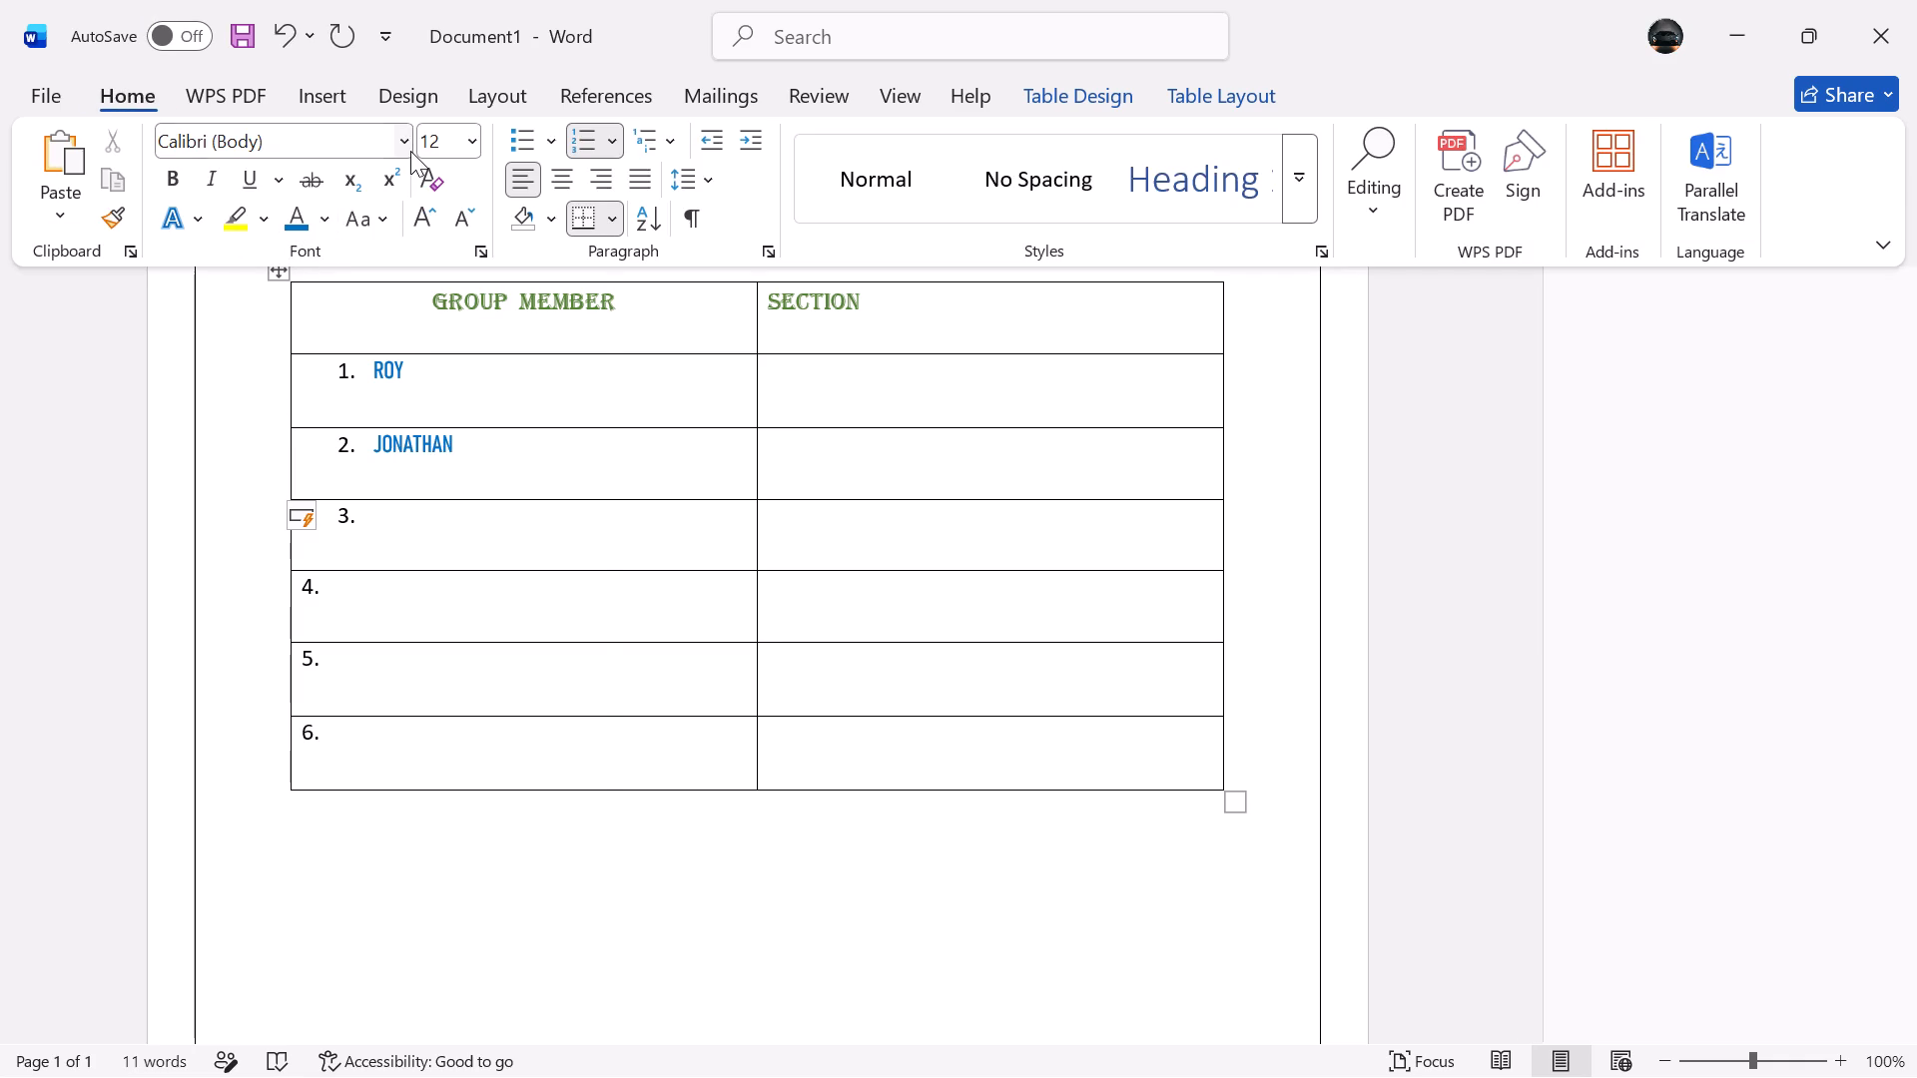
left_click(410, 151)
scroll(345, 536, "down", 4)
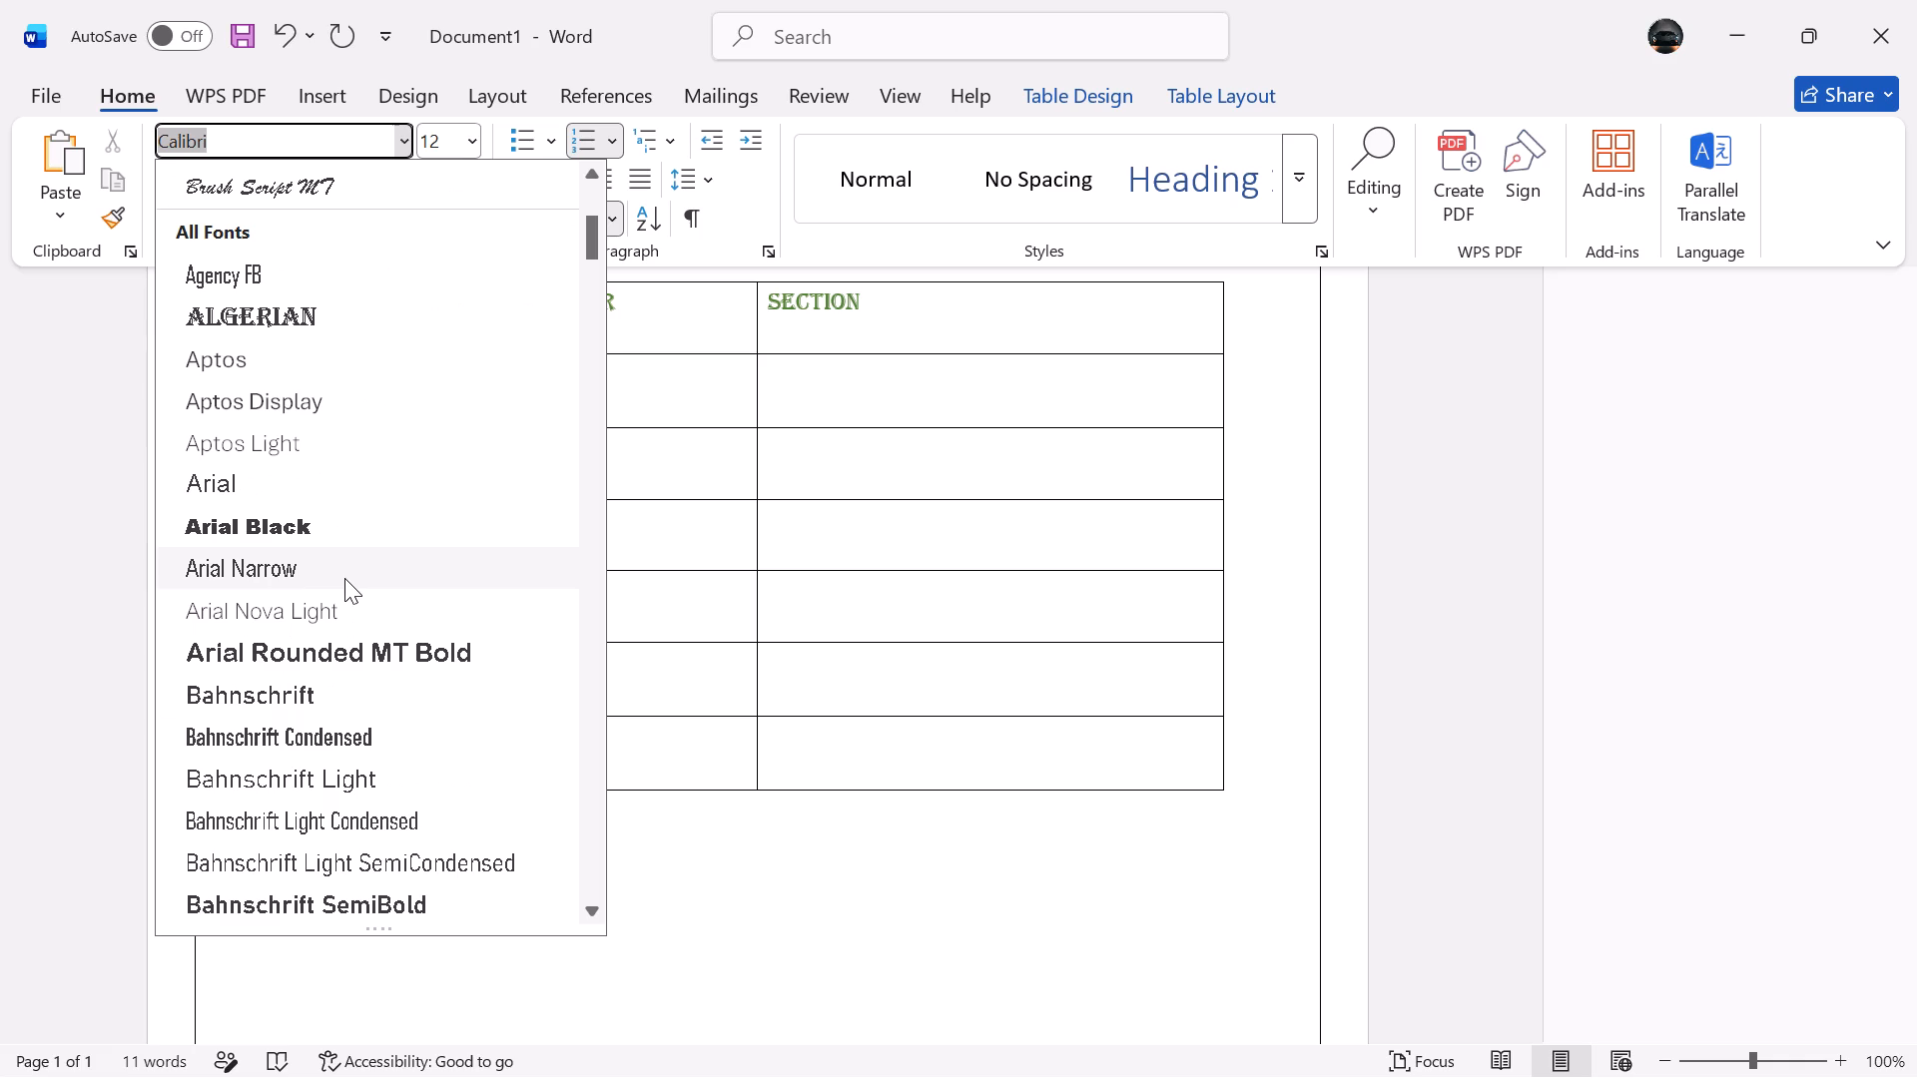
left_click(333, 741)
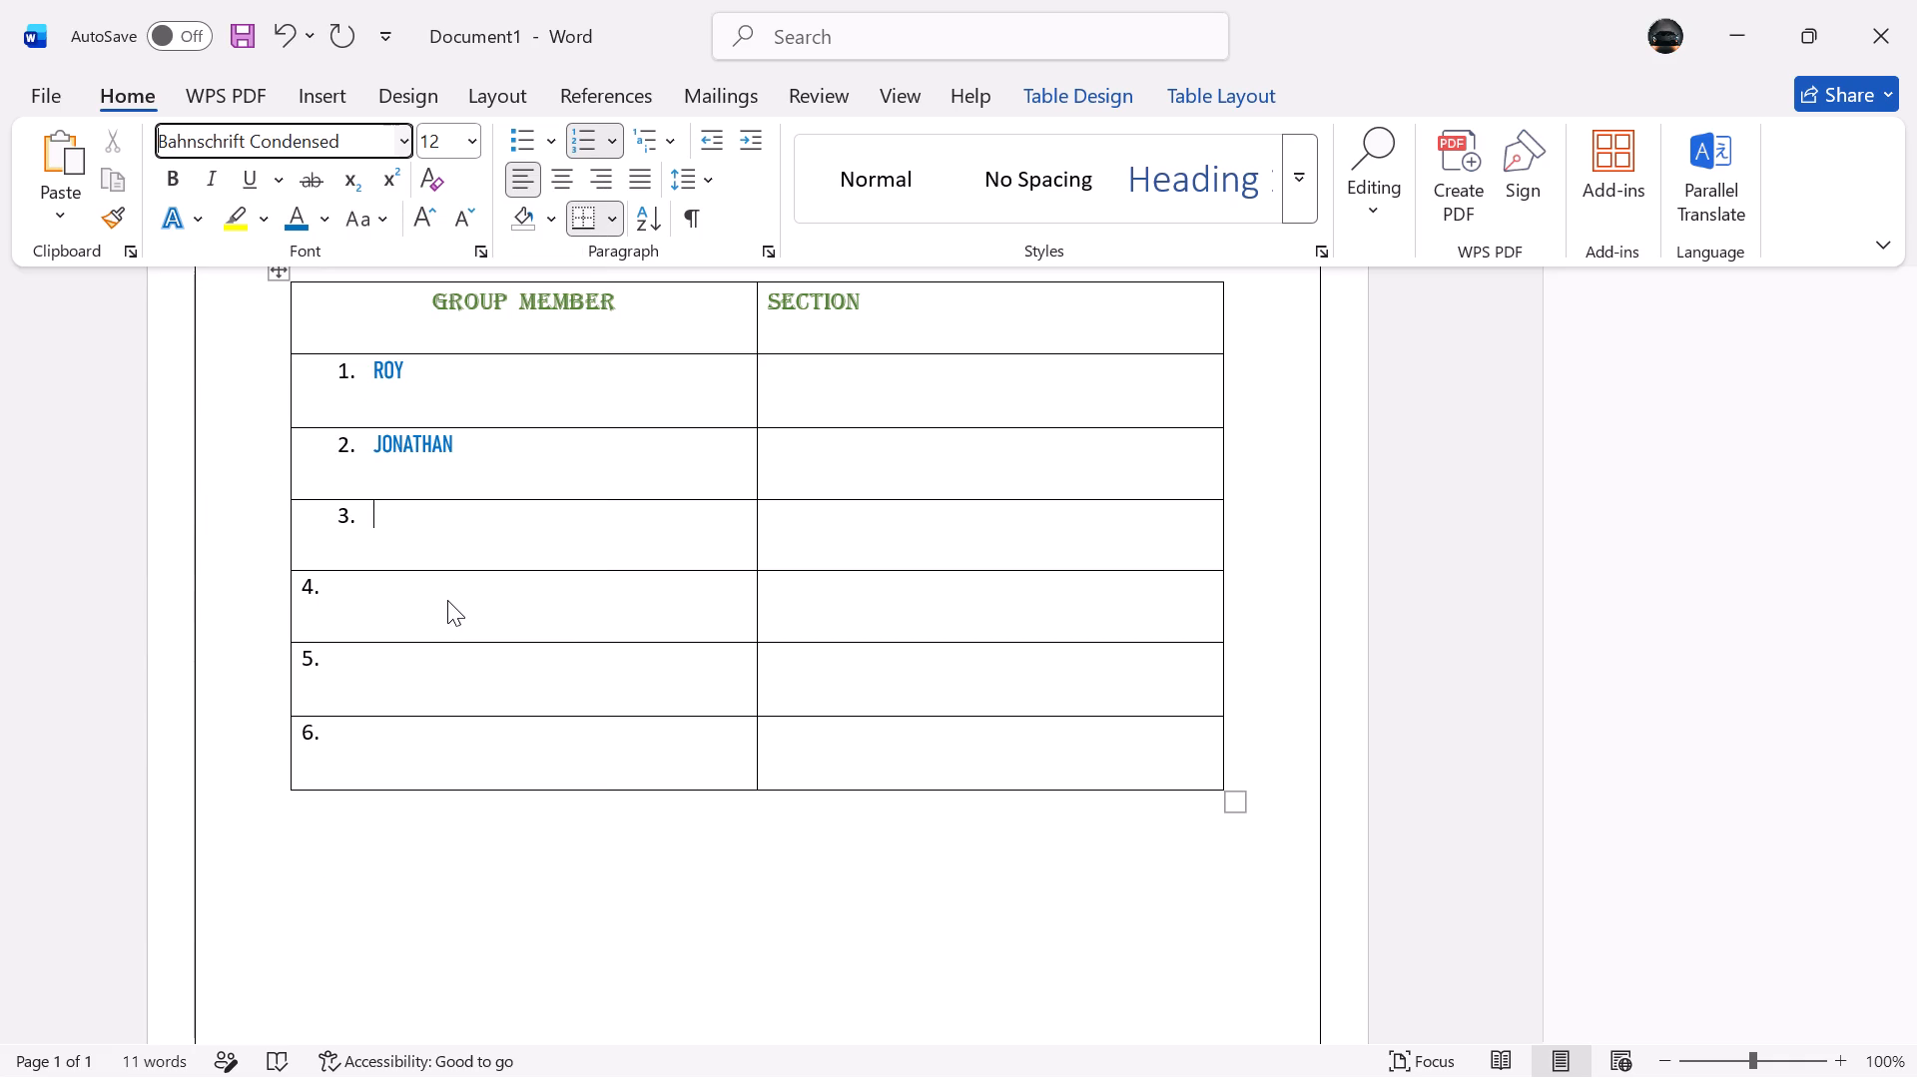
Enter the name CALEB as entry 3 in the GROUP MEMBER column.
key("c")
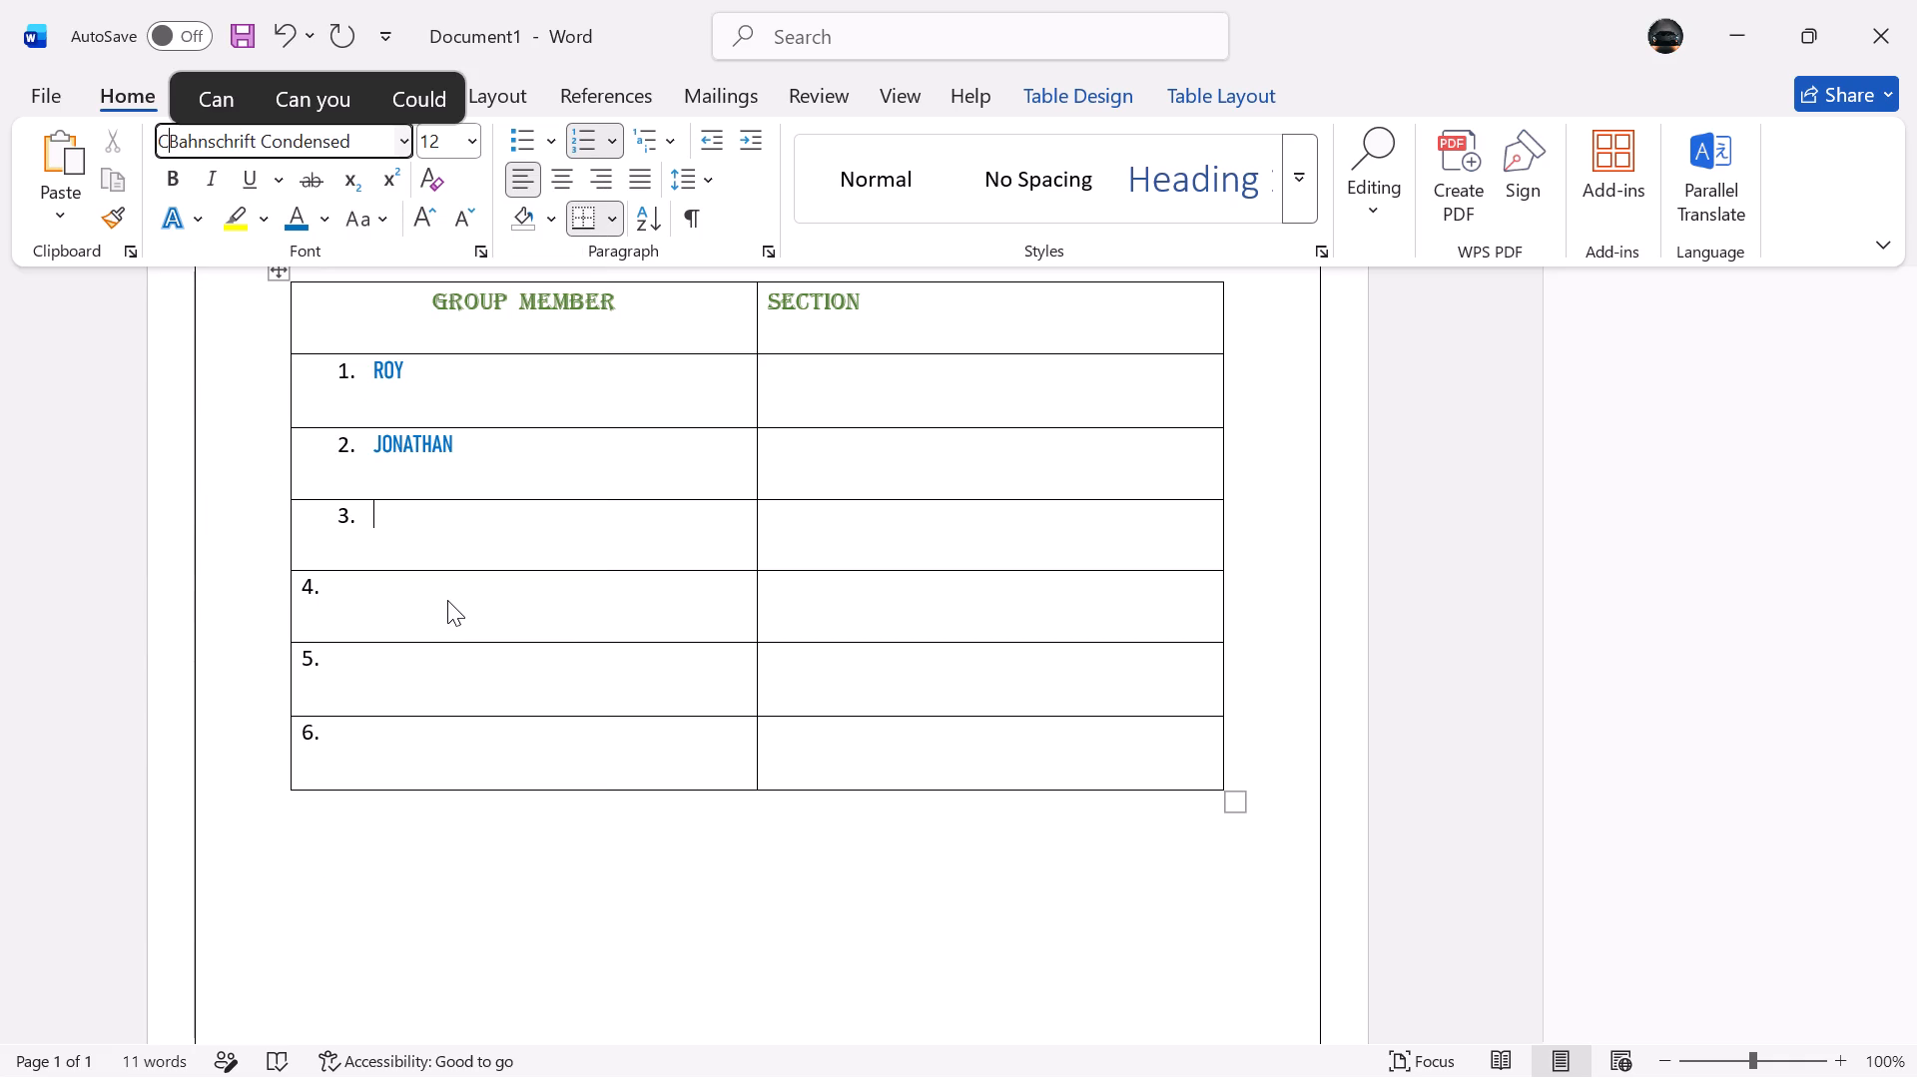
key("BackSpace")
left_click(420, 544)
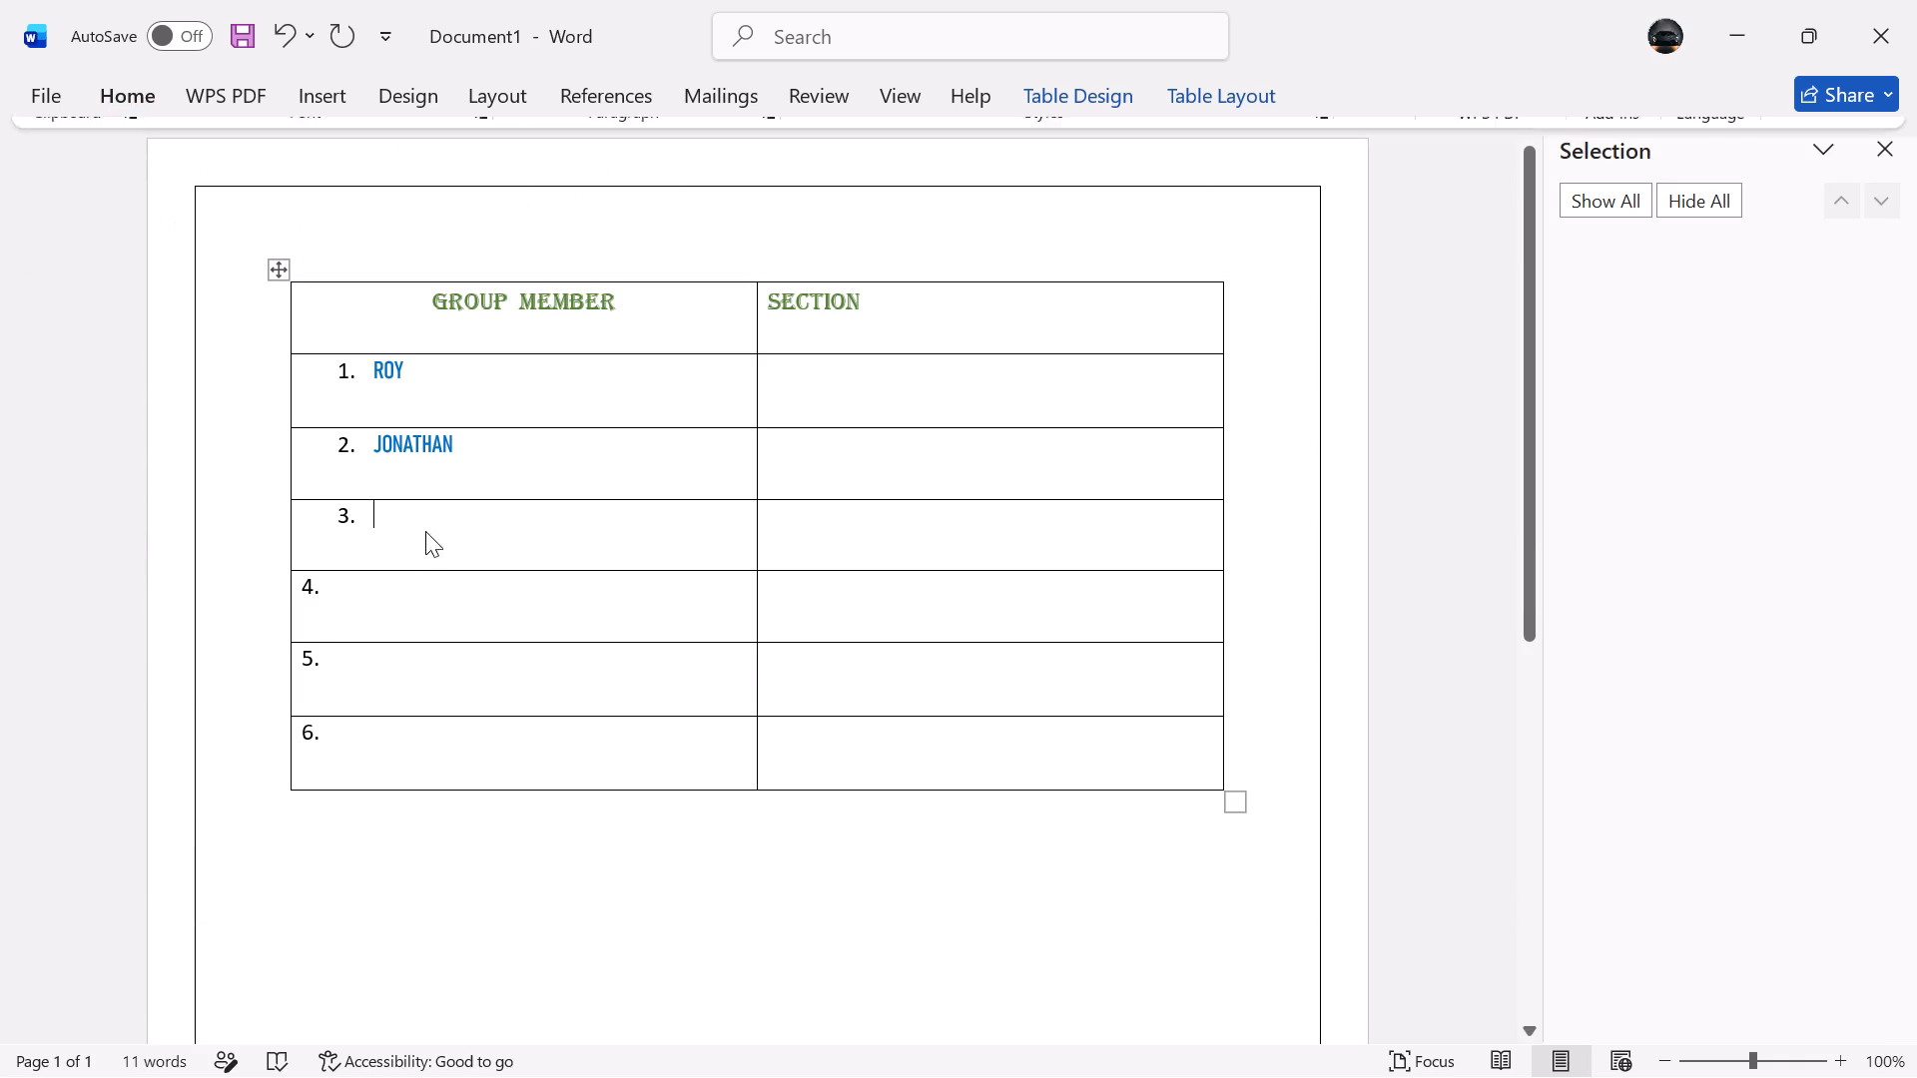
left_click(428, 526)
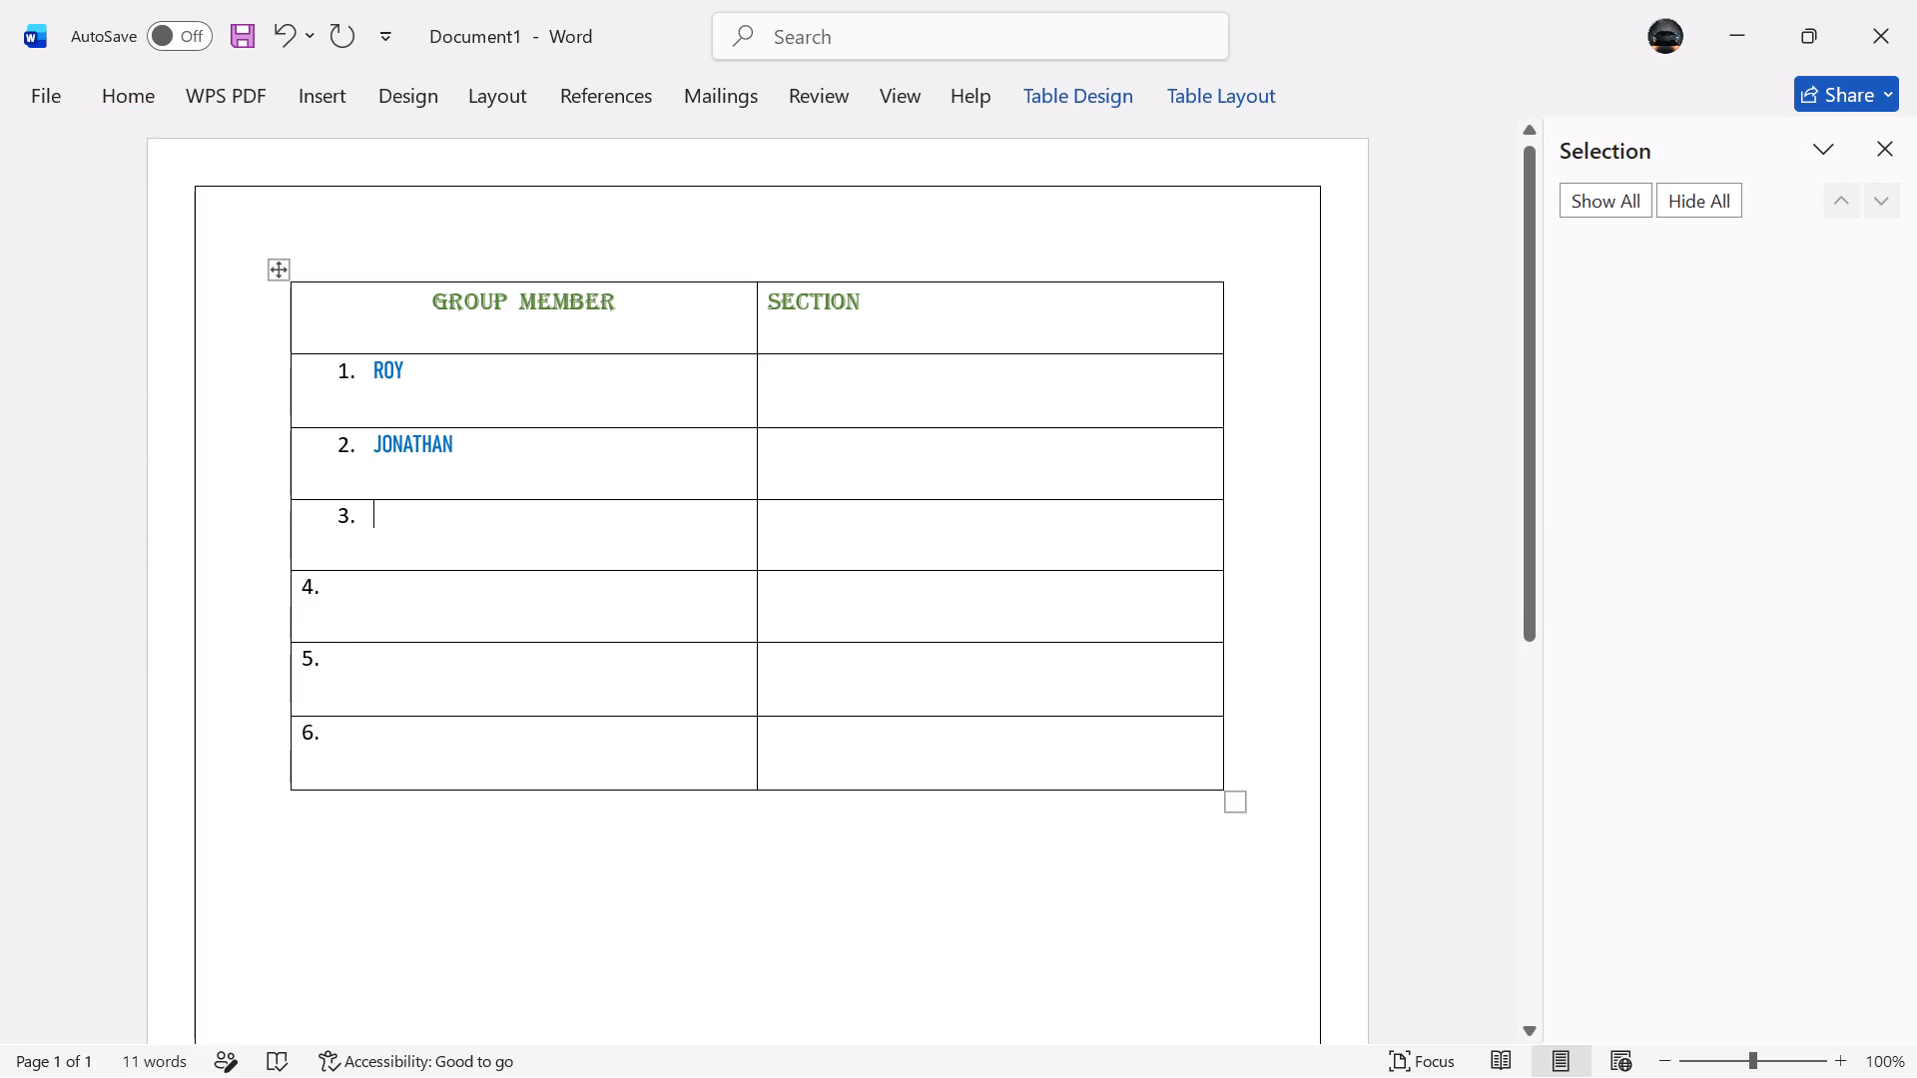
key("c")
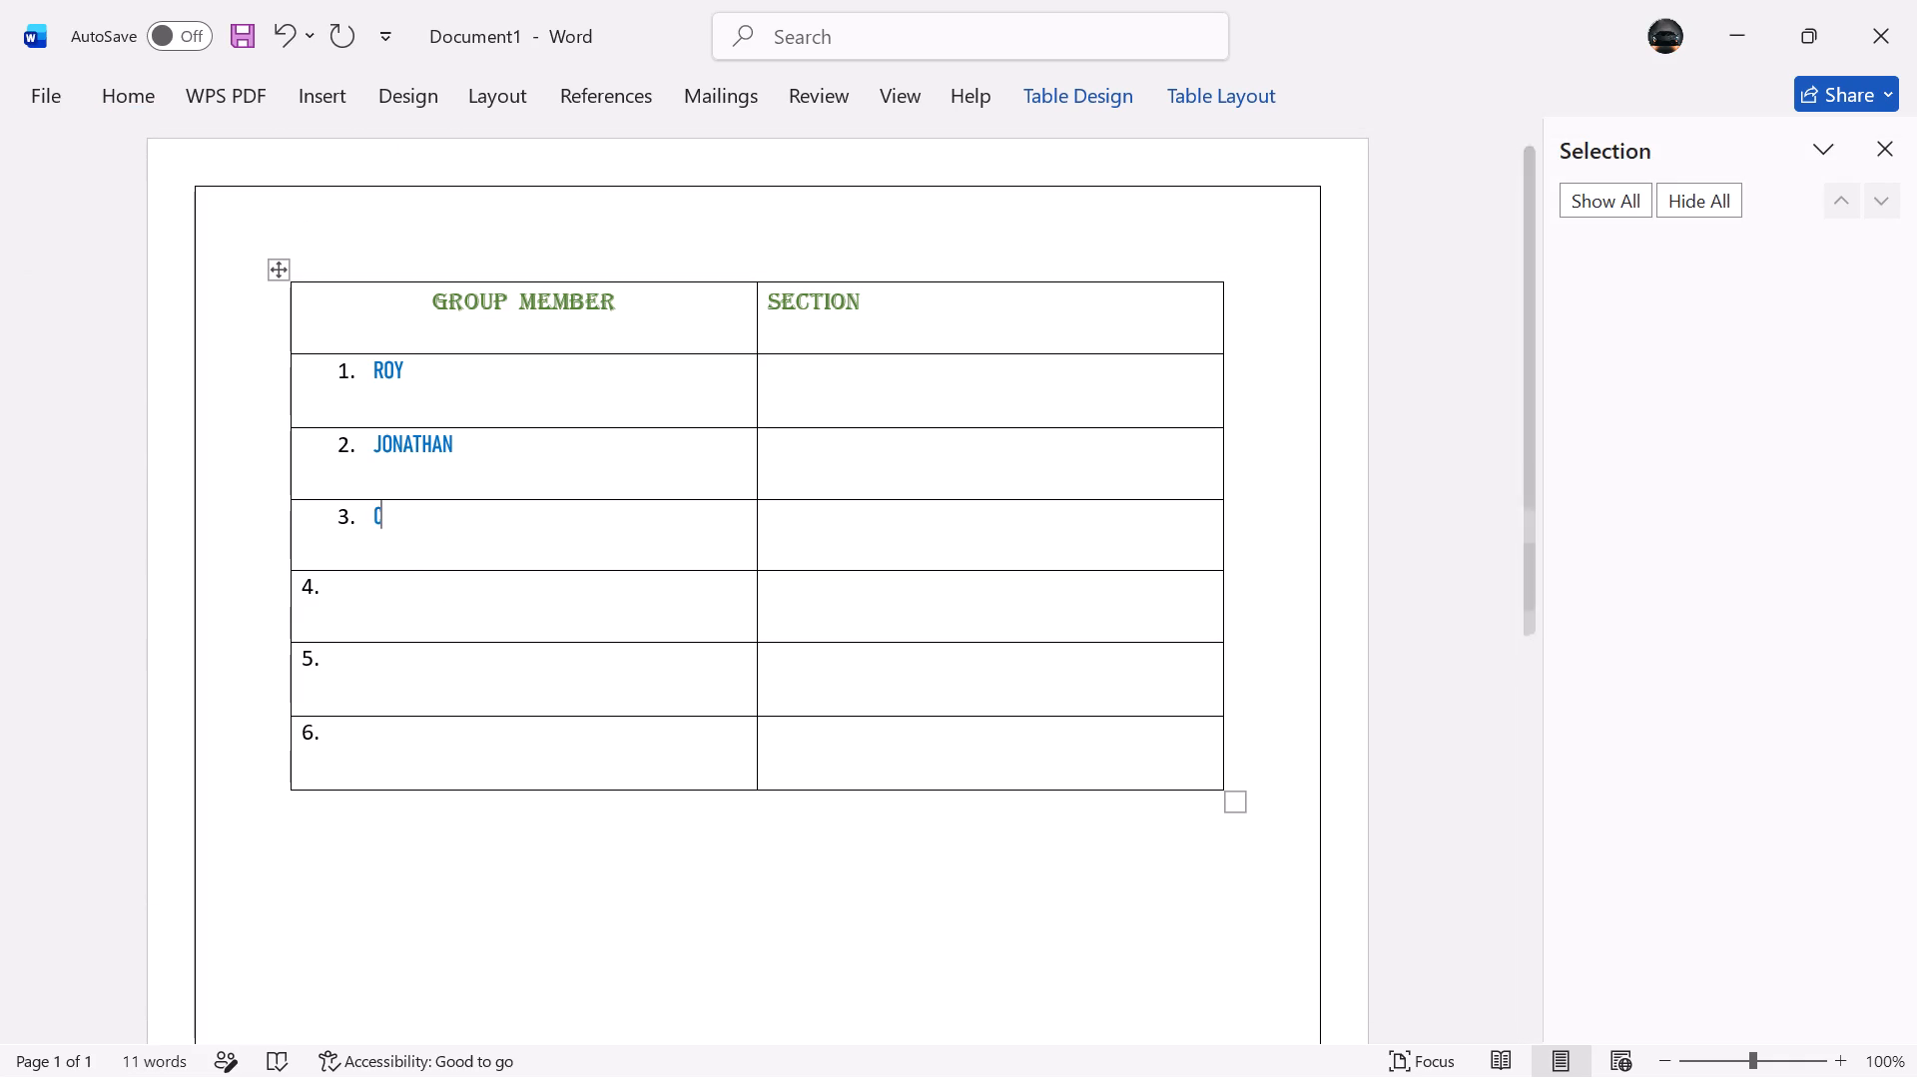
key("a")
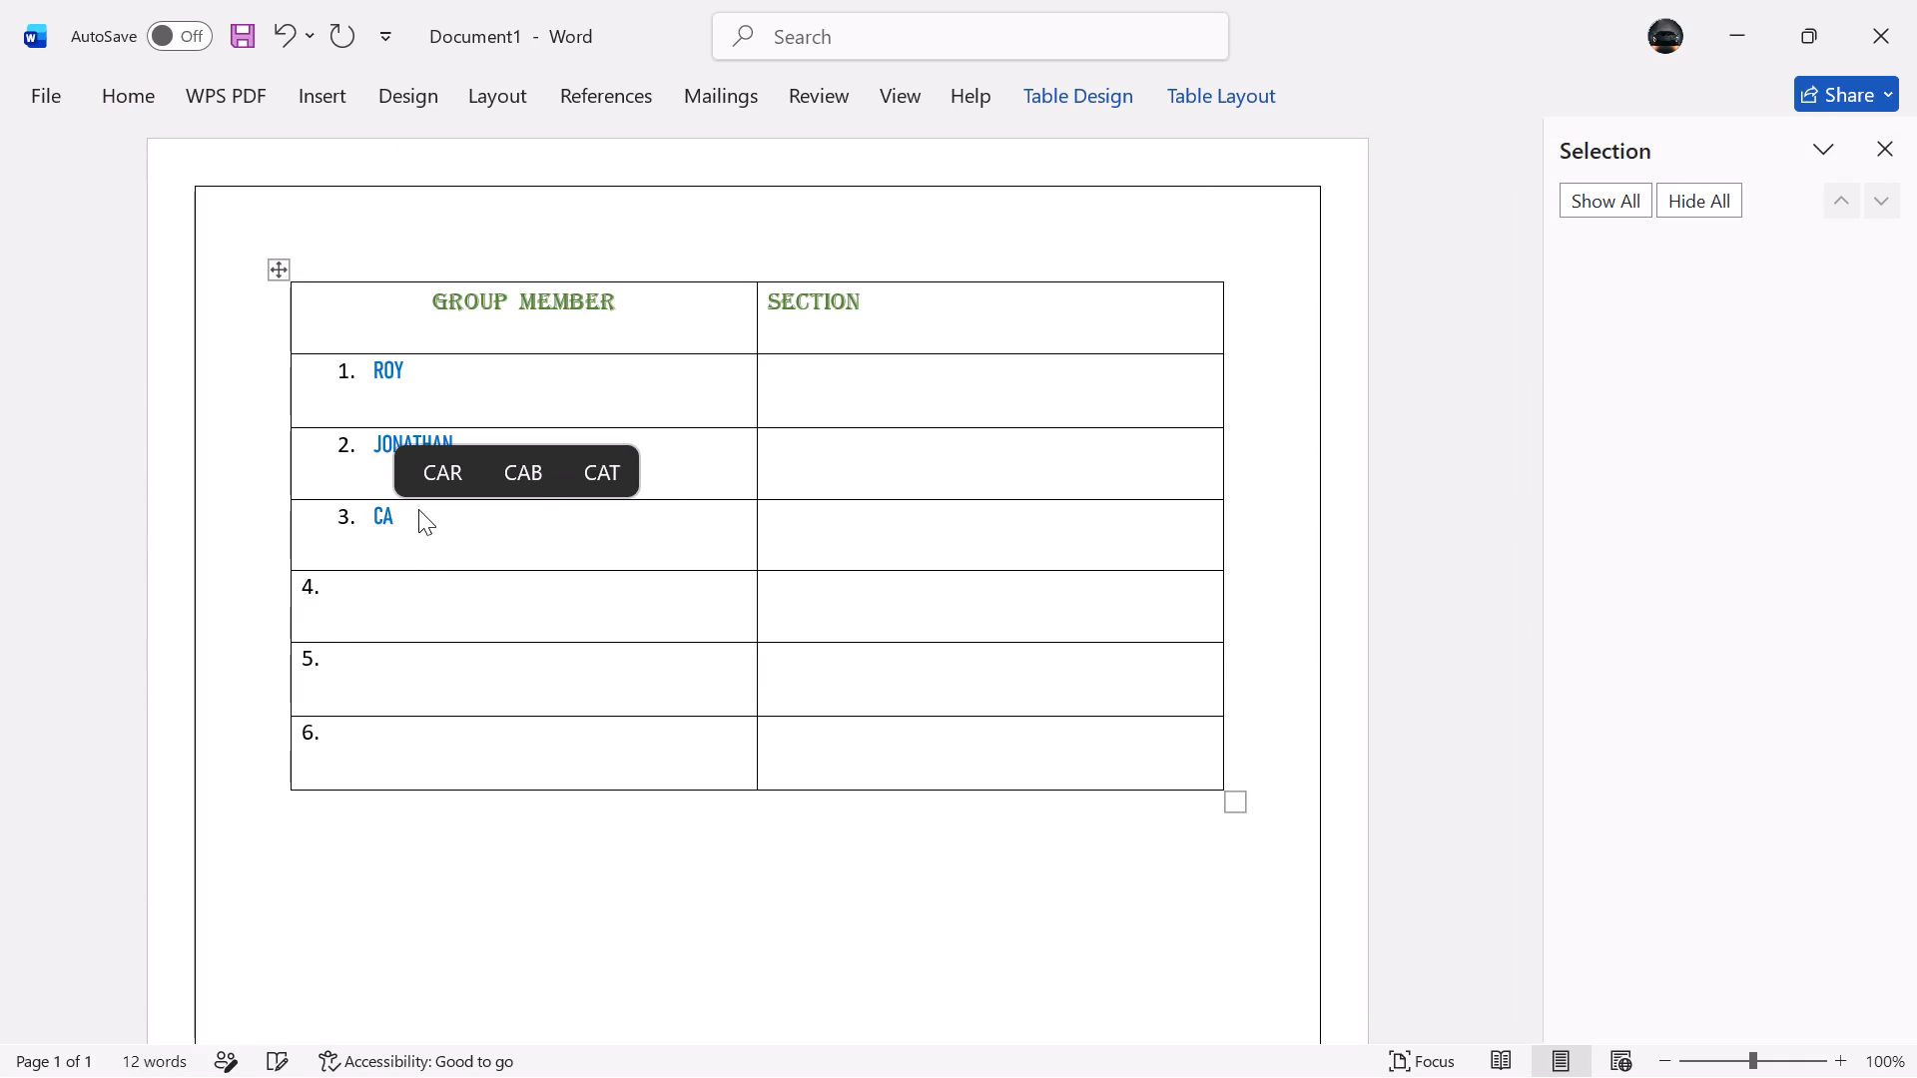
type("LEB")
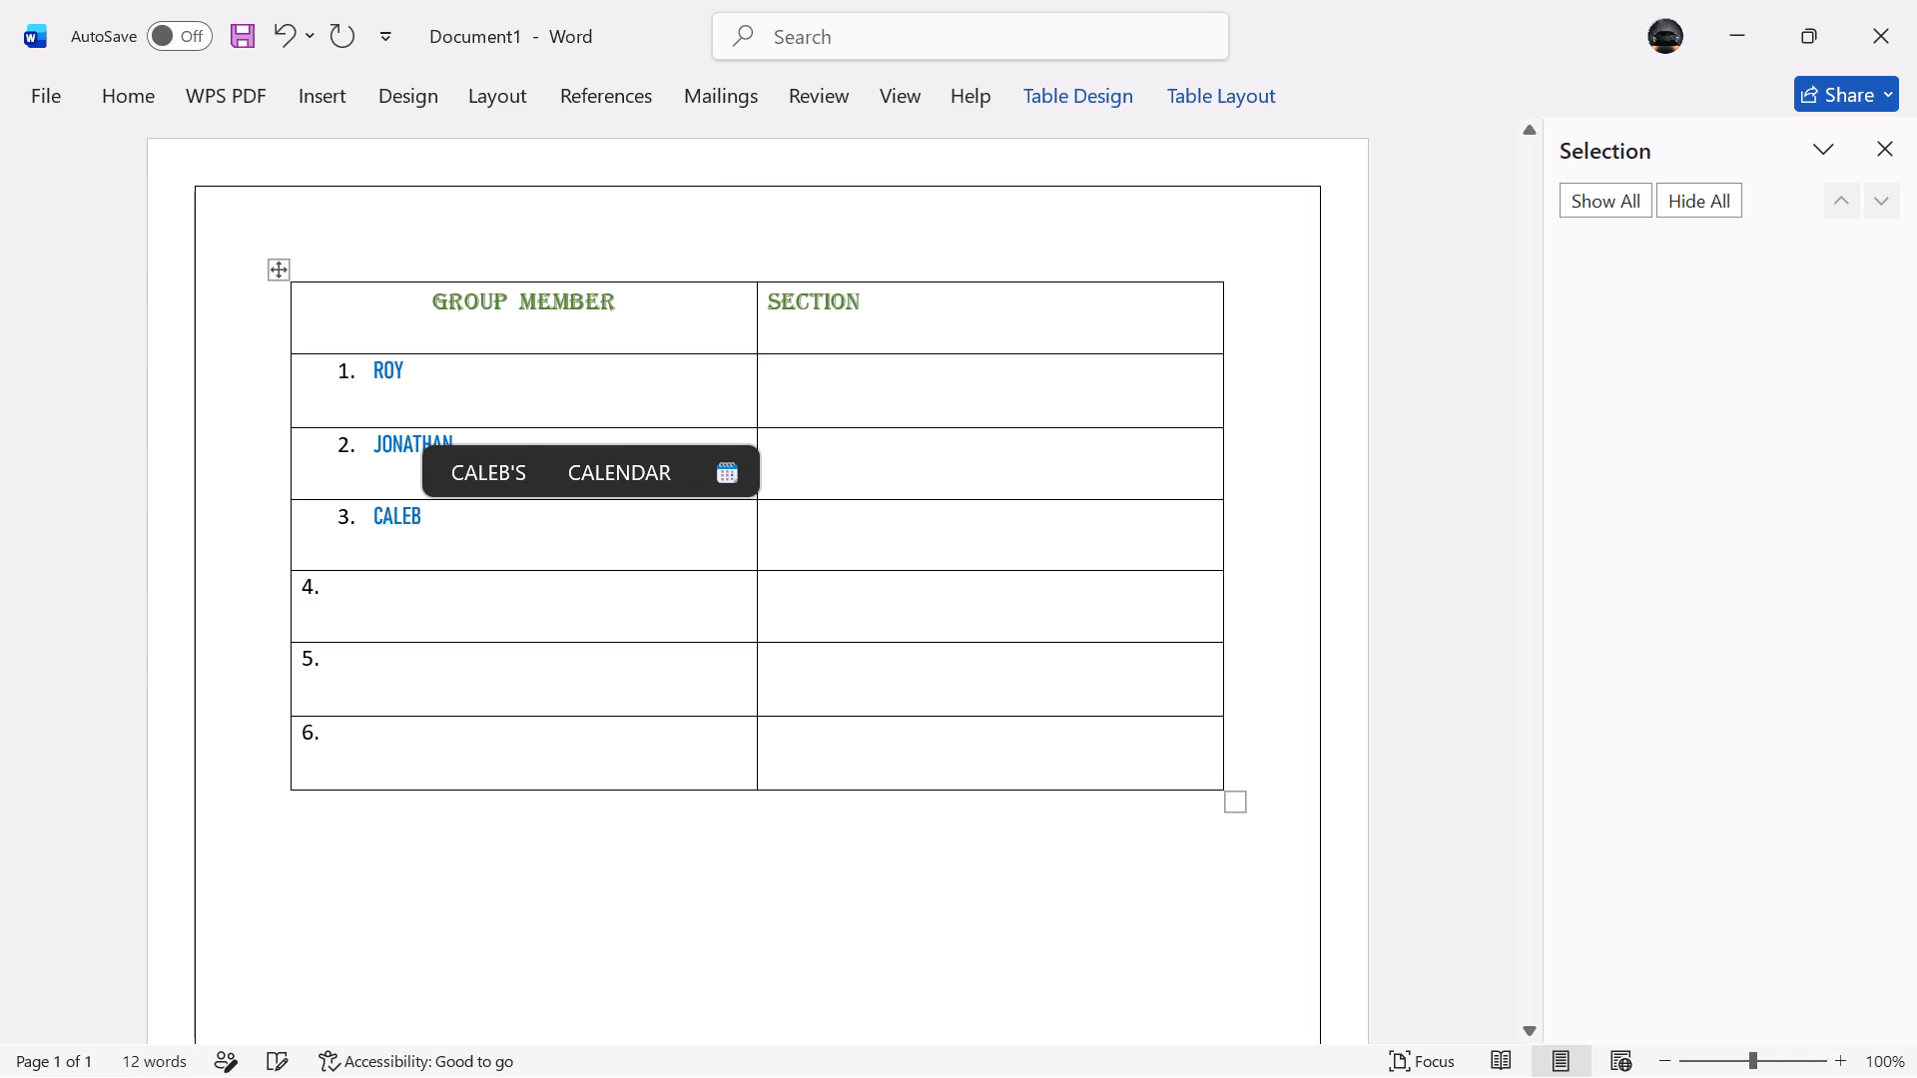
Add a space after the typed number 4 so it becomes an automatic list number like entries 1 to 3.
left_click(356, 595)
key("space")
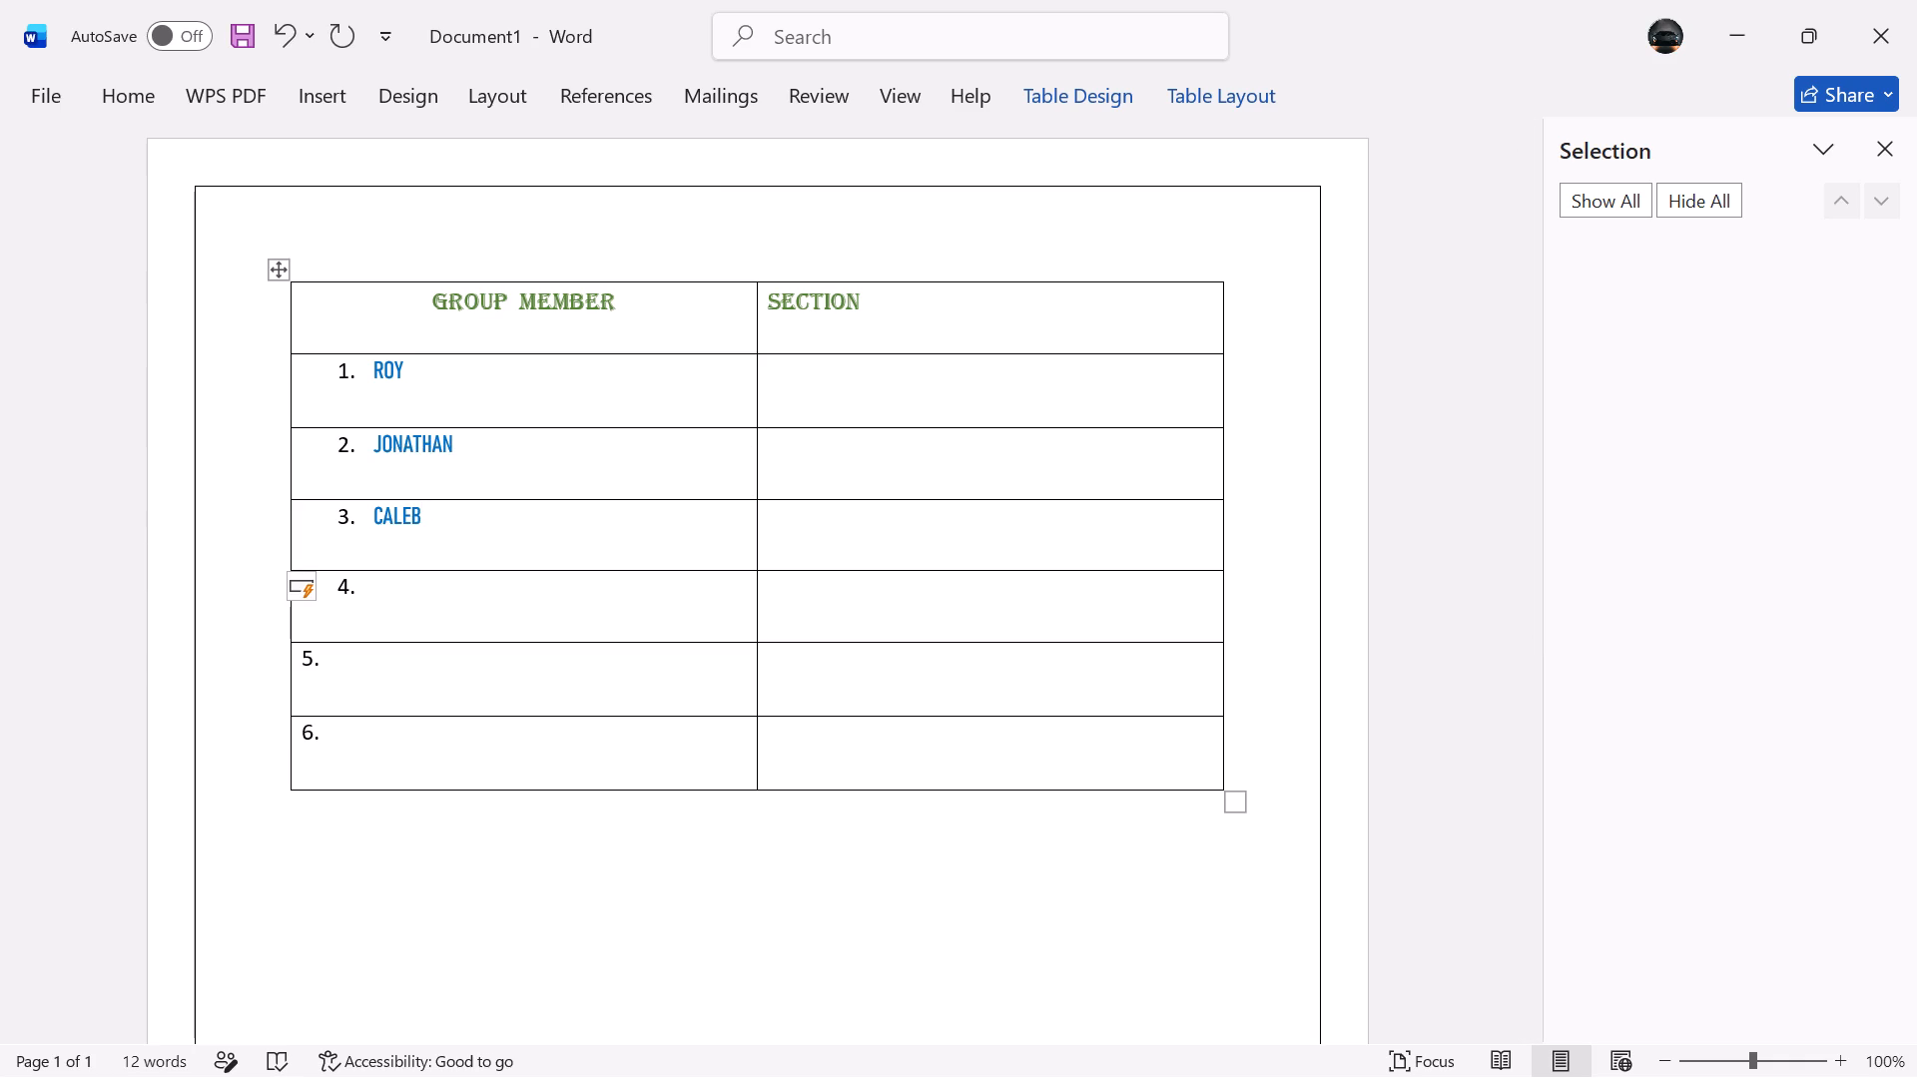
Set the empty entry after number 4 to blue font colour and browse the available fonts for it.
left_click(94, 82)
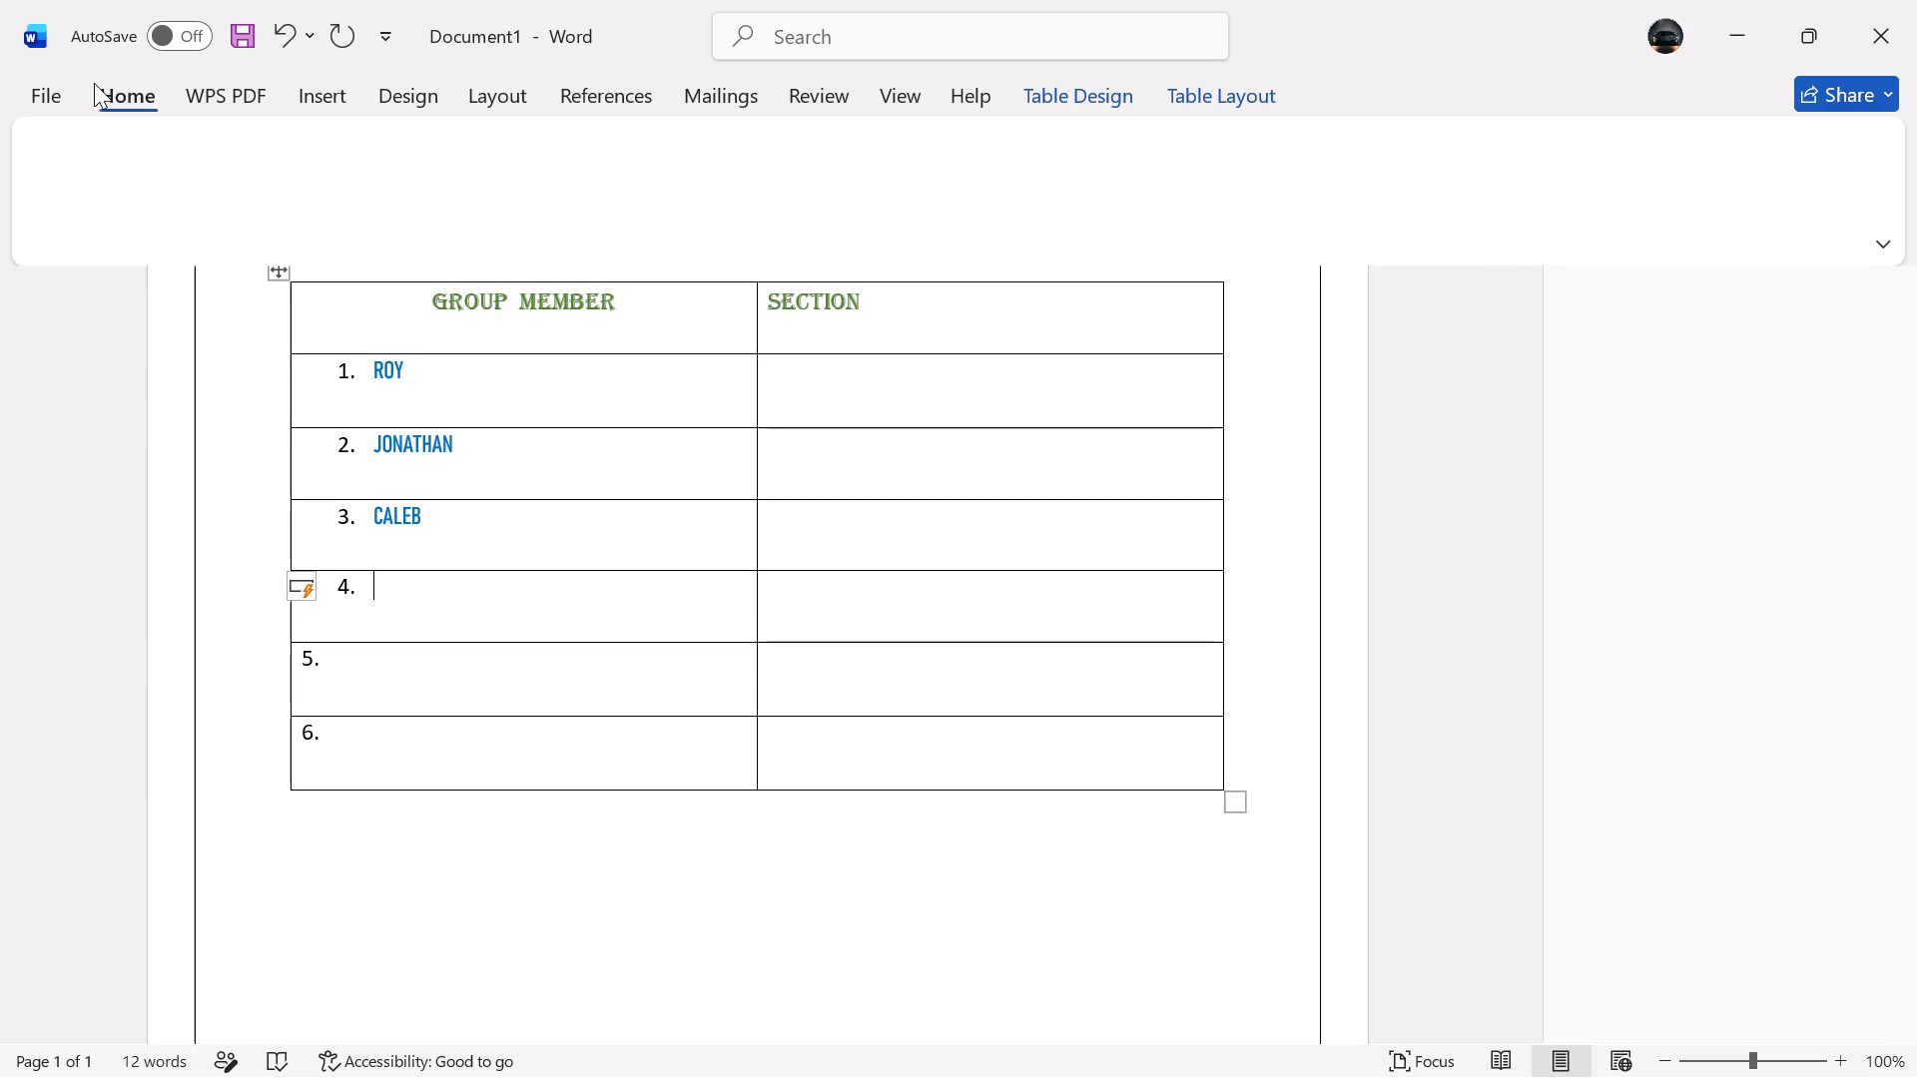
left_click(302, 226)
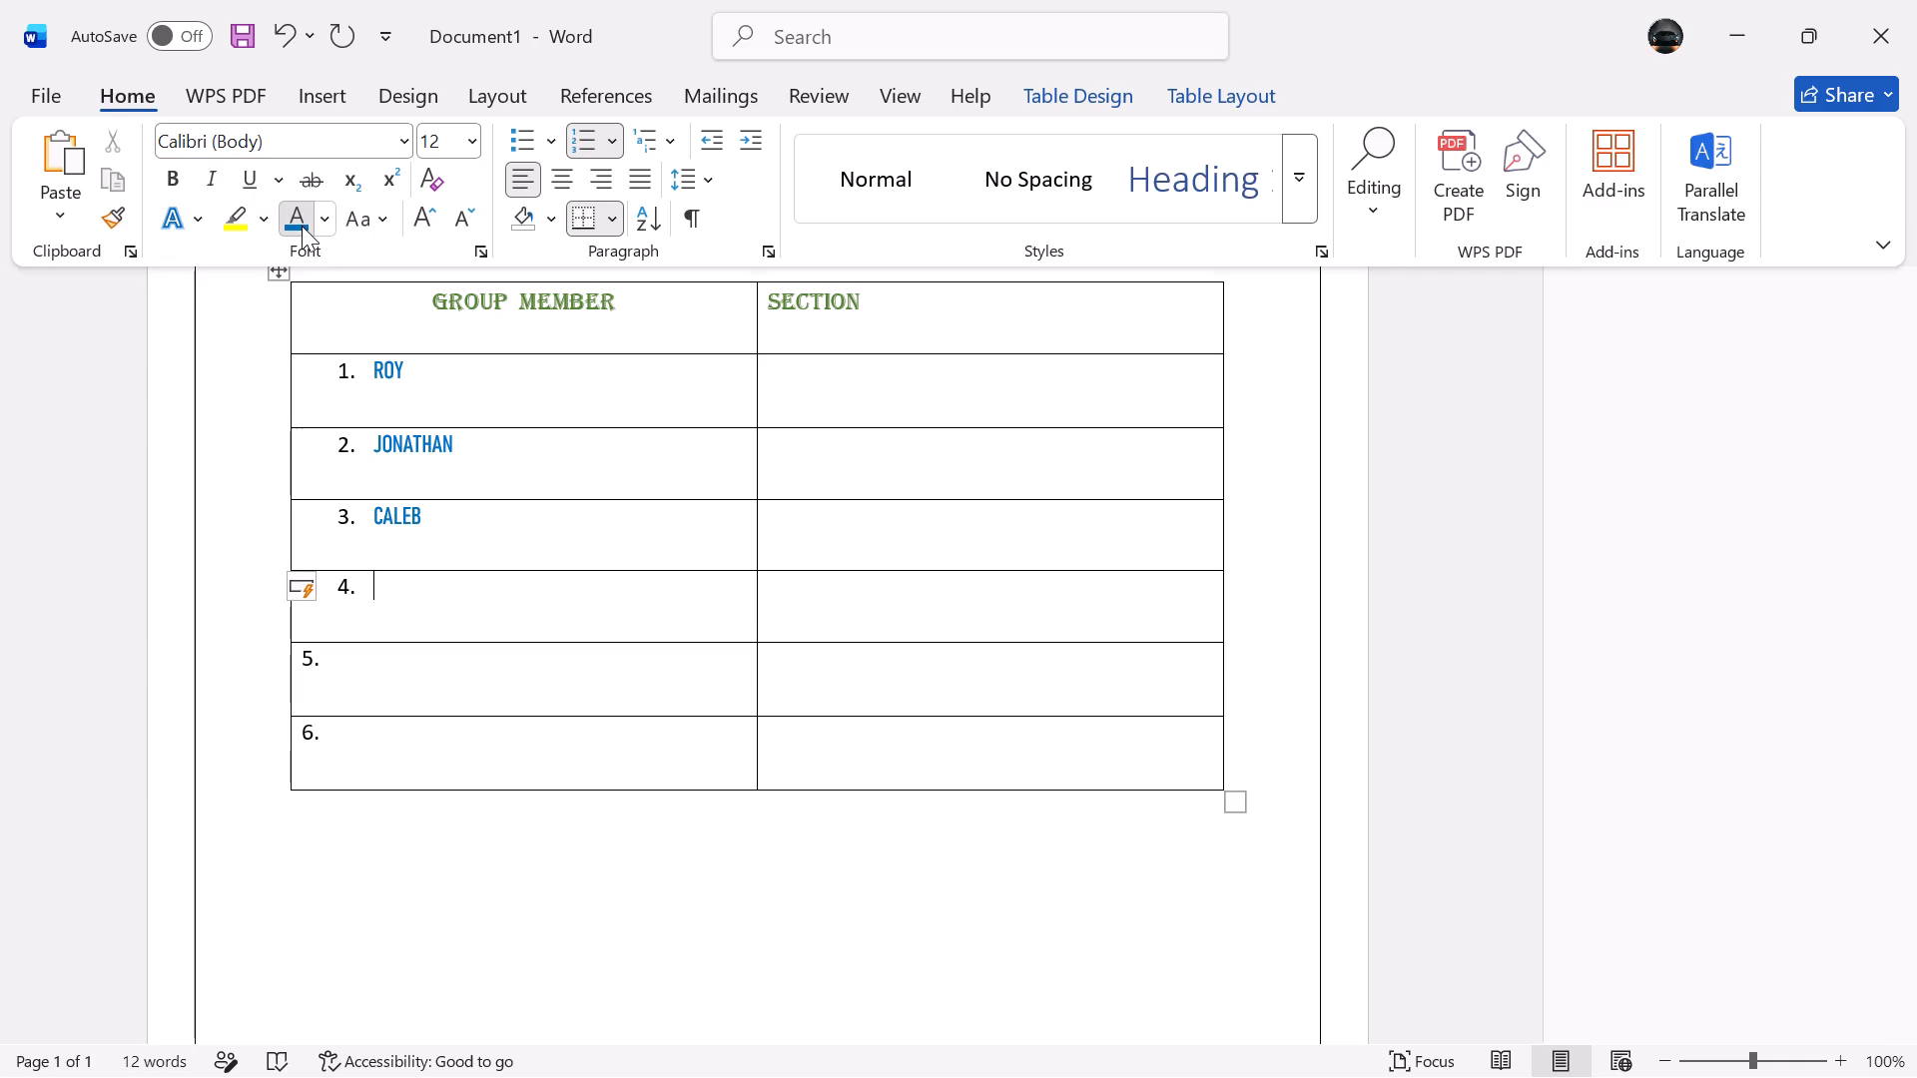
left_click(401, 145)
scroll(399, 547, "down", 1)
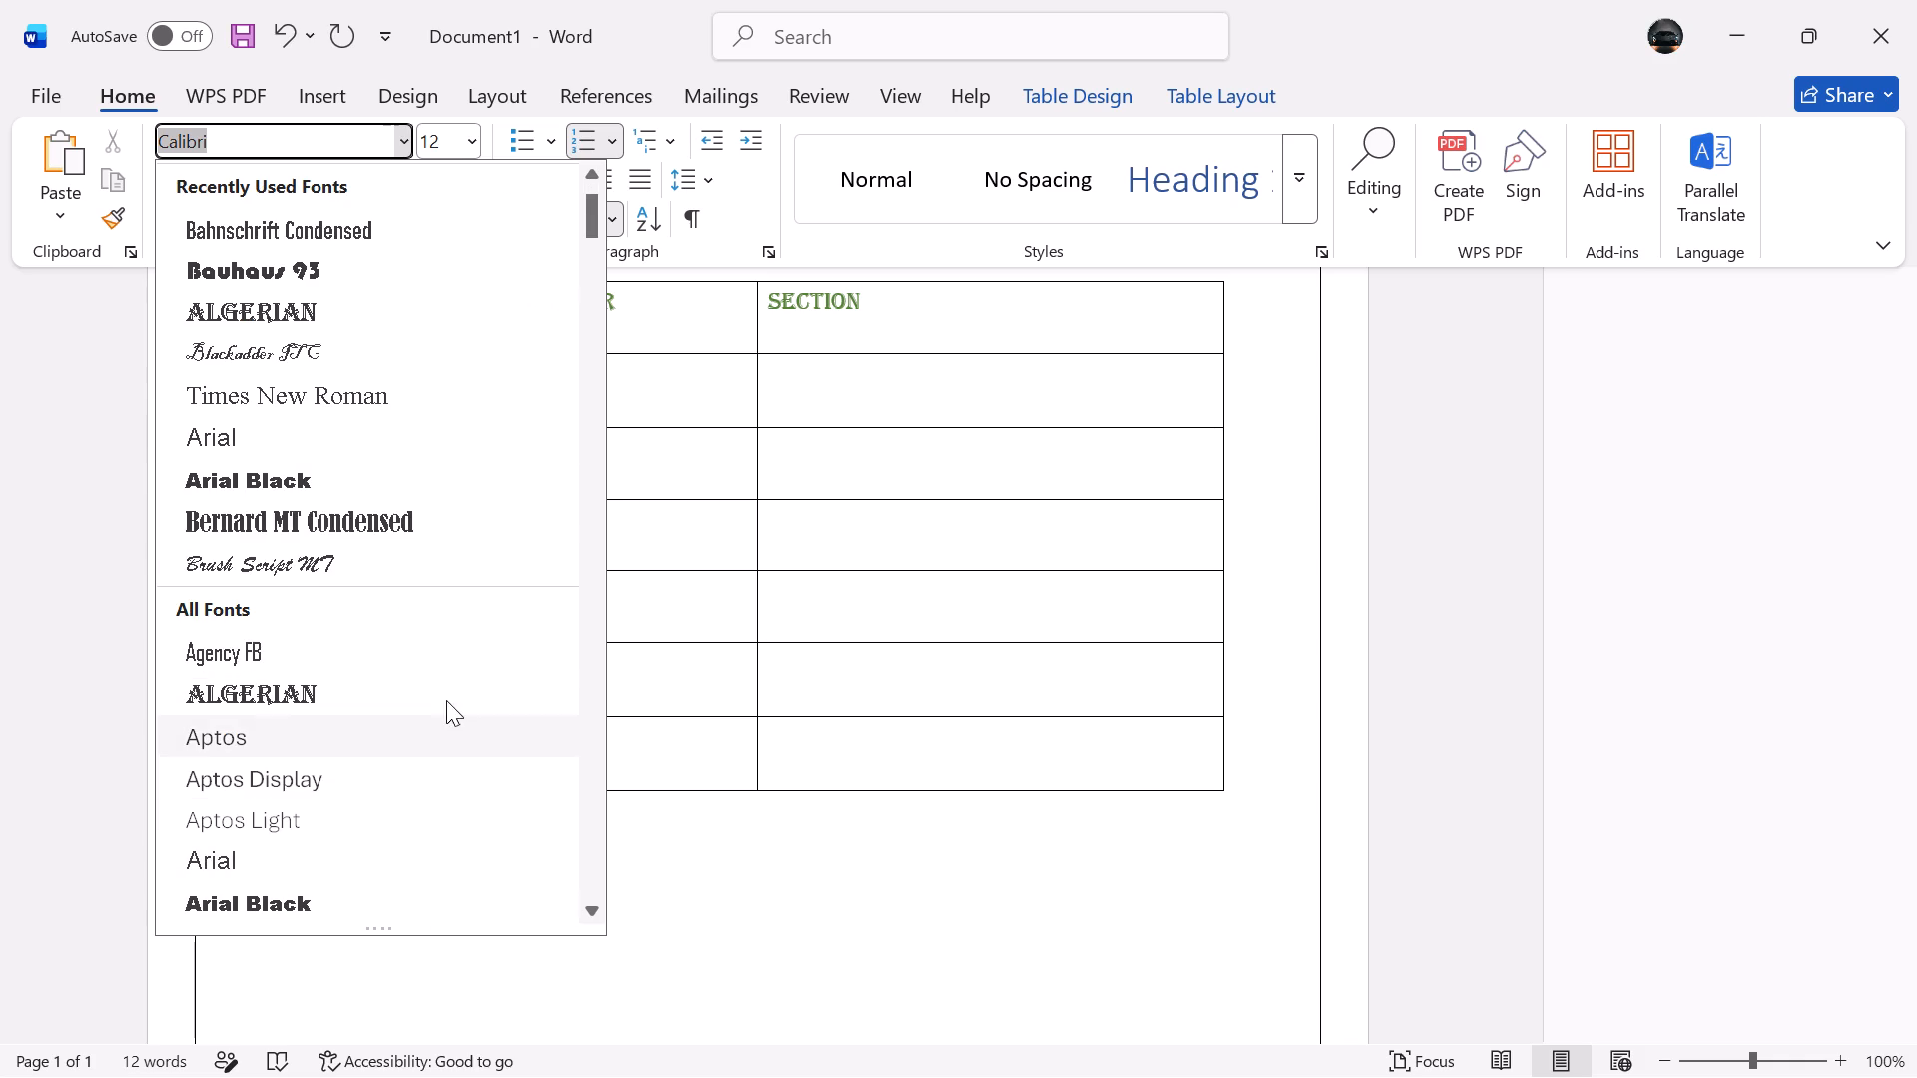
scroll(443, 701, "down", 2)
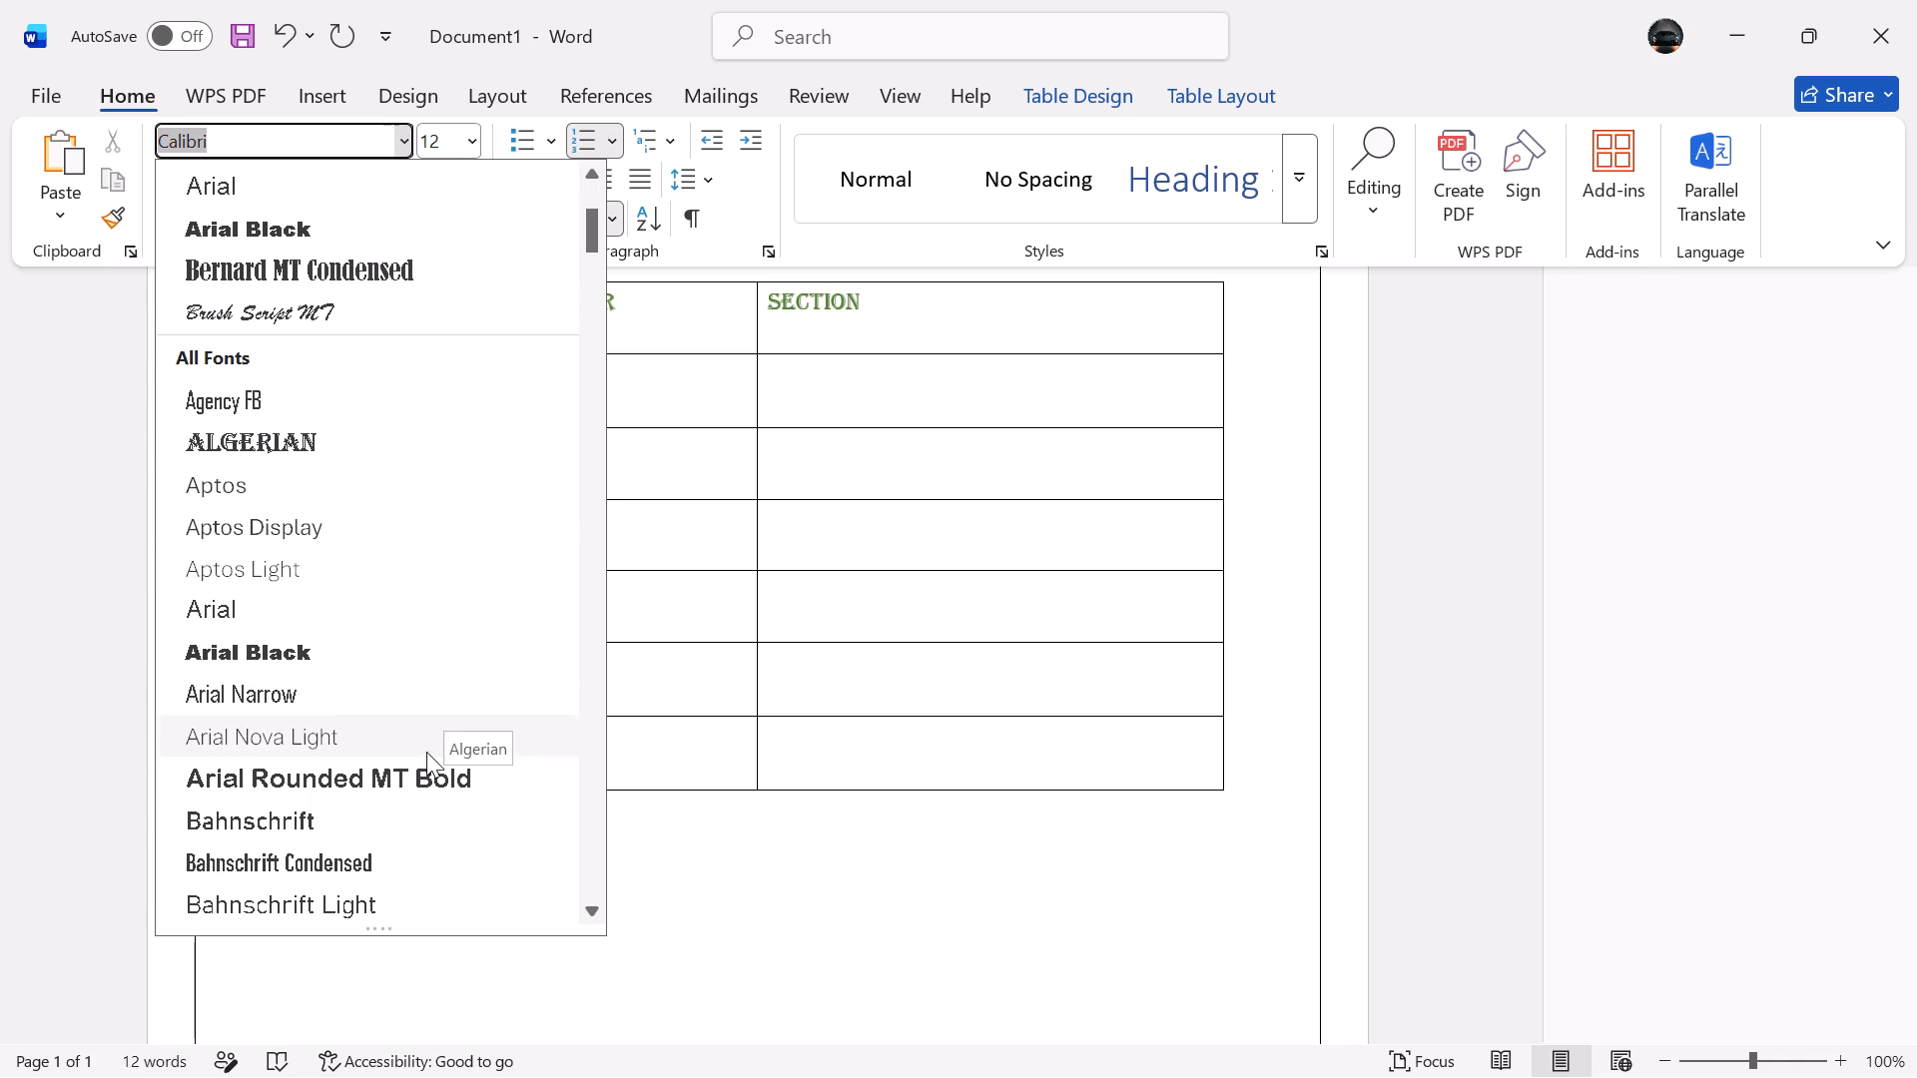
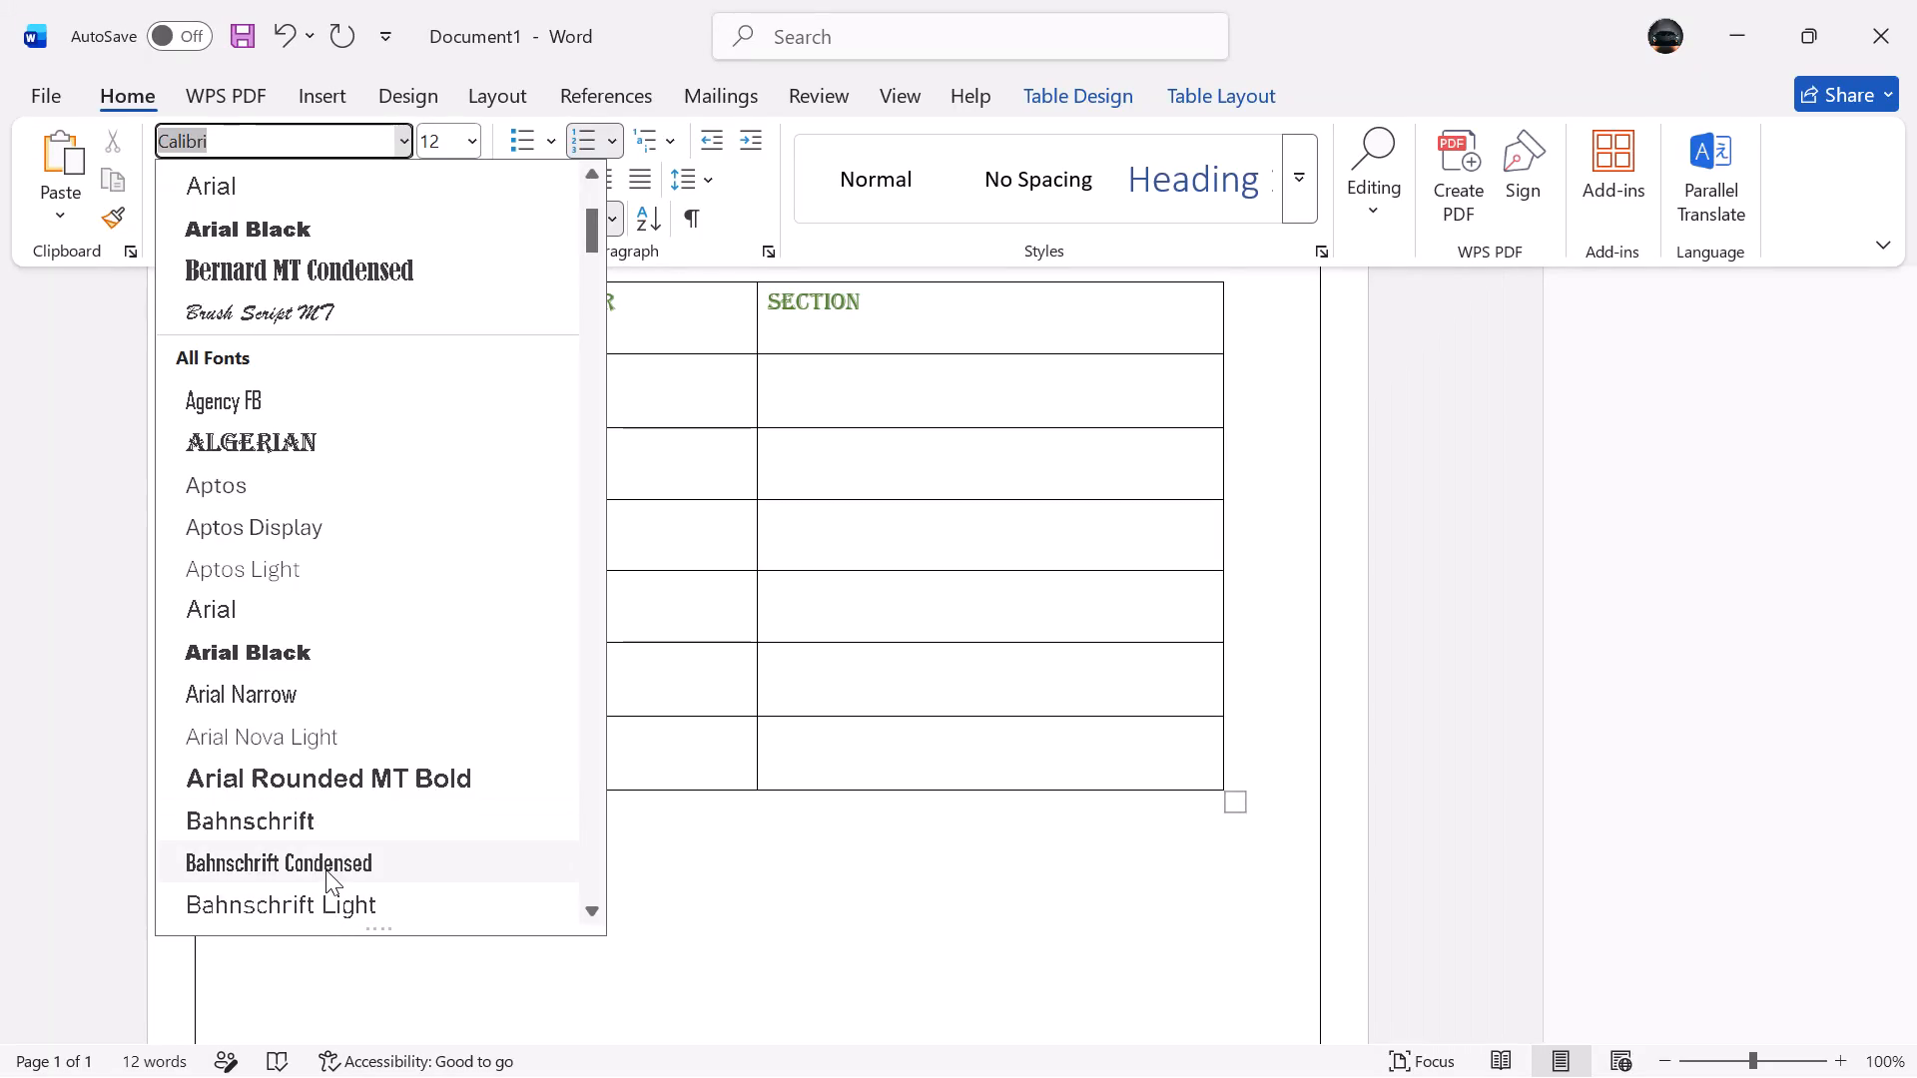
Apply the Bahnschrift Condensed font to the empty entry after number 4 in the GROUP MEMBER column.
left_click(325, 869)
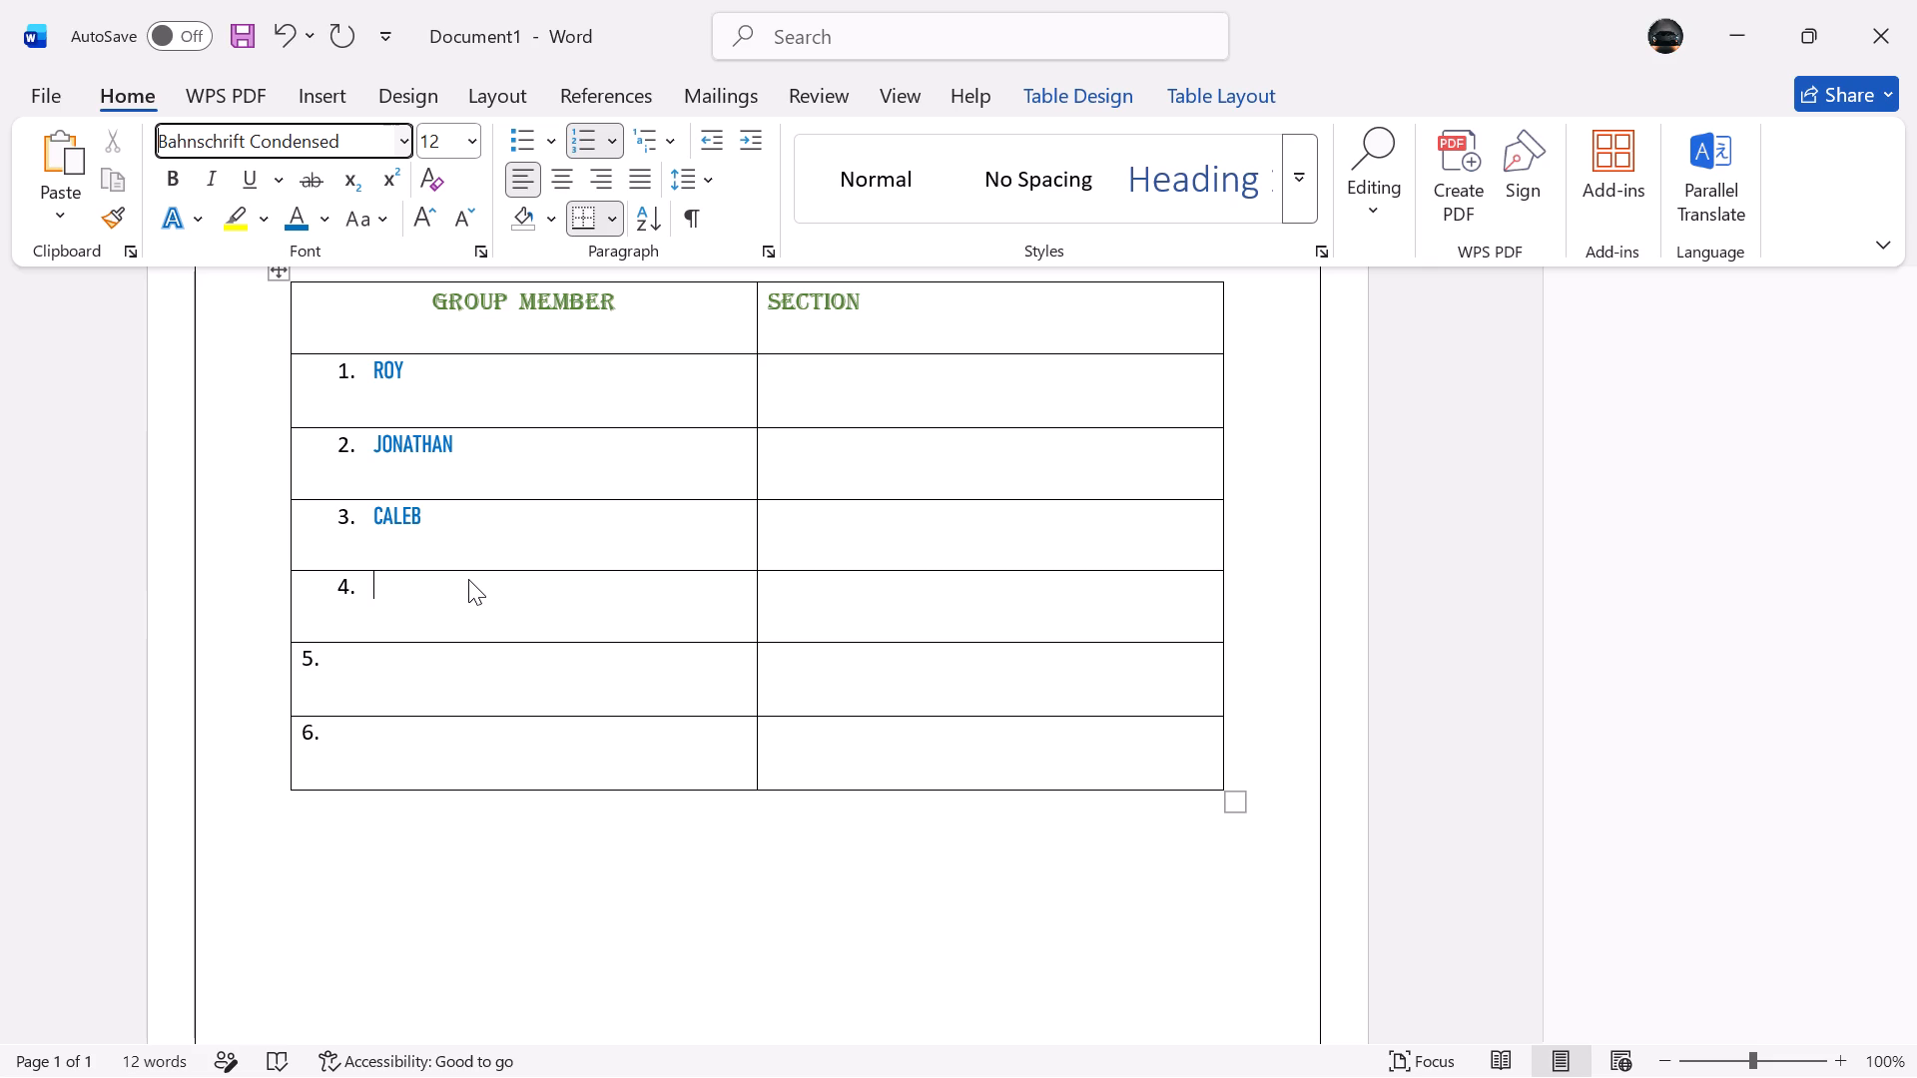
key("d")
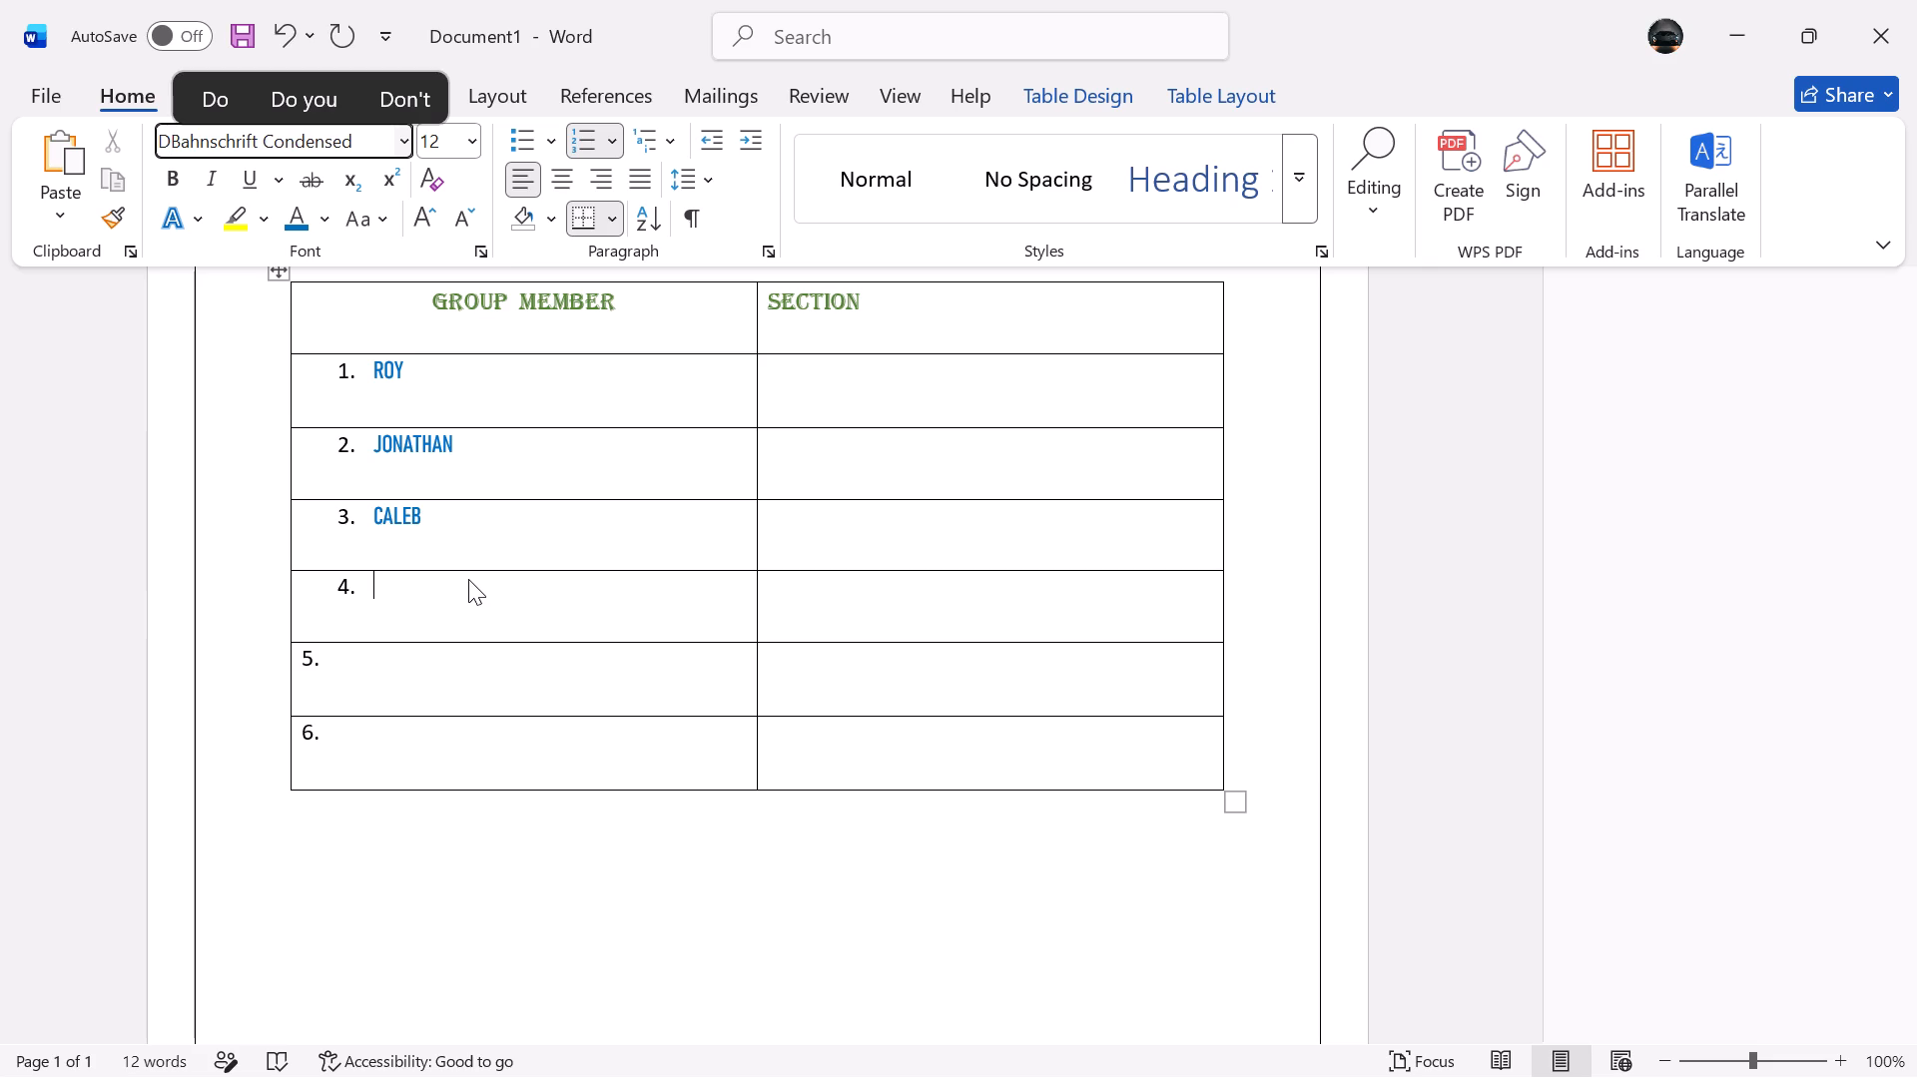
key("BackSpace")
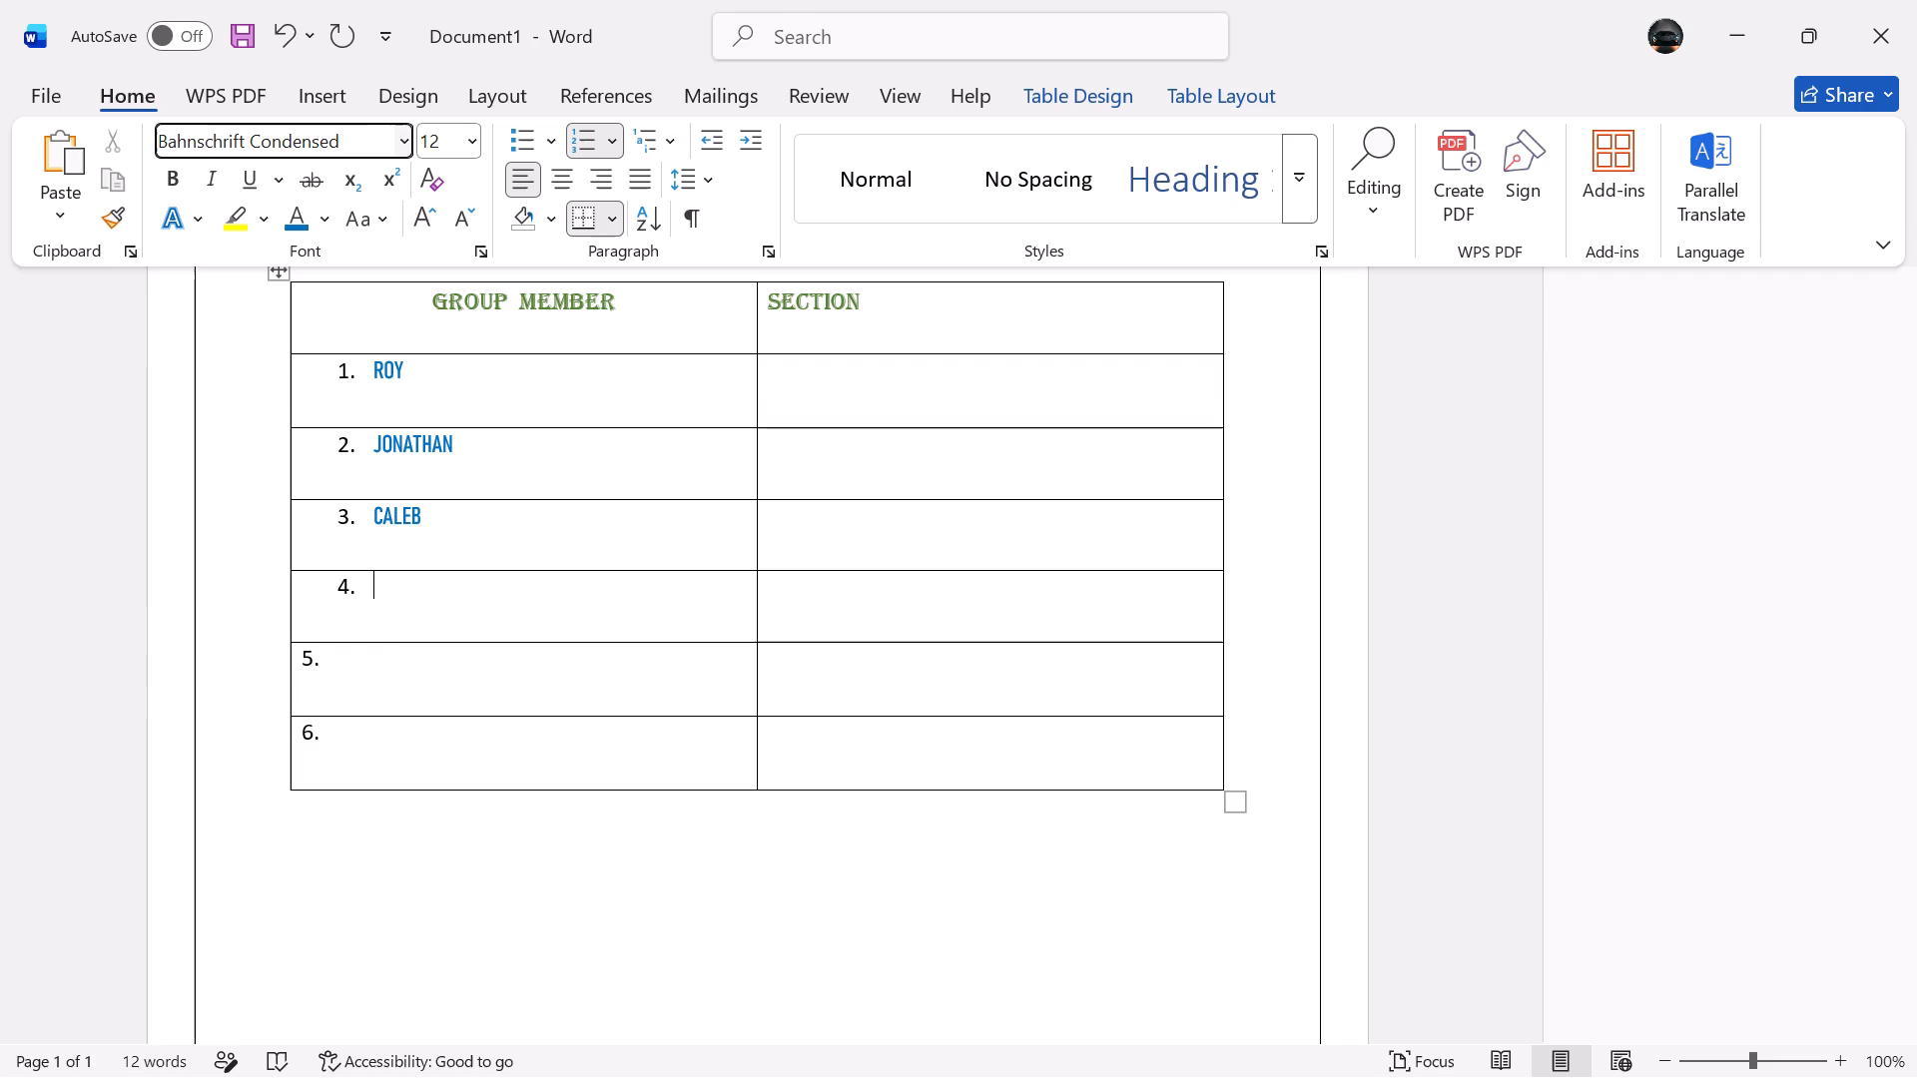
Enter the name DIANA as entry 4 in the GROUP MEMBER column.
left_click(394, 598)
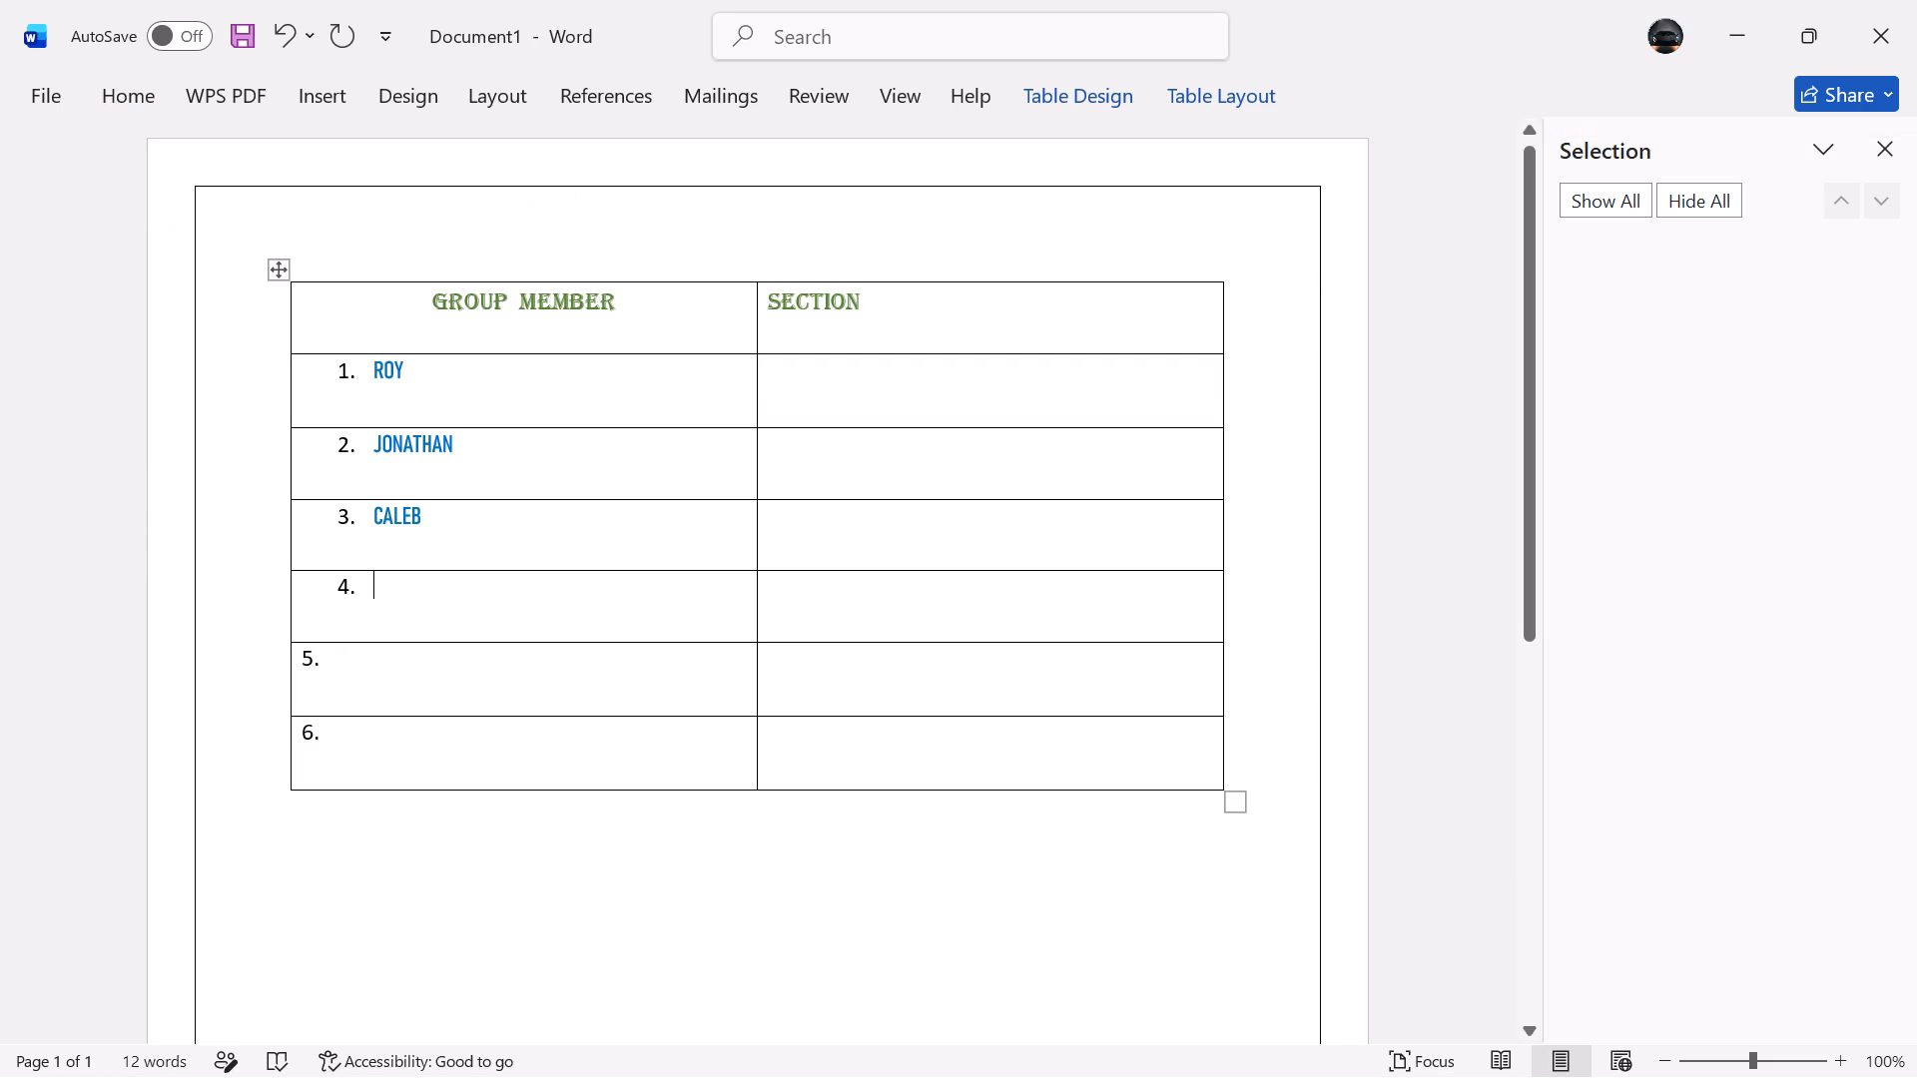
key("d")
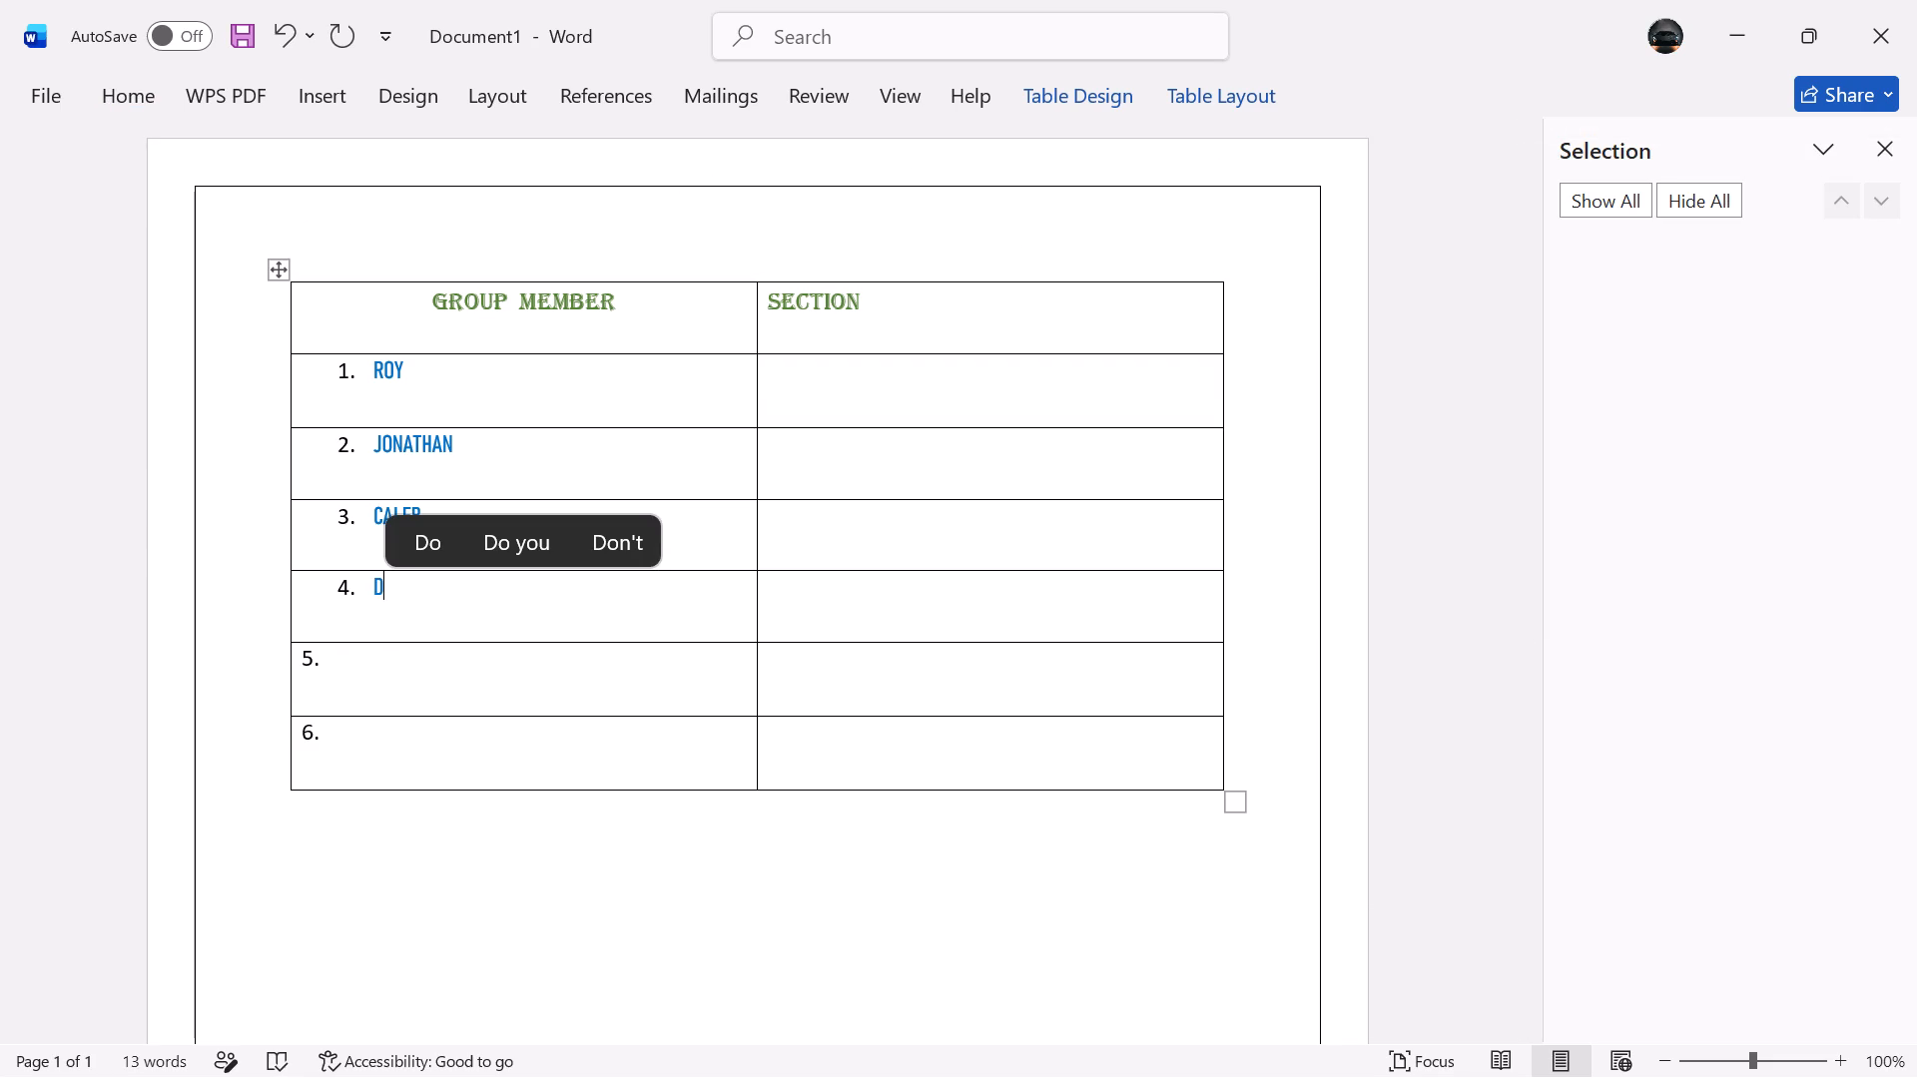
key("i")
type("ANA")
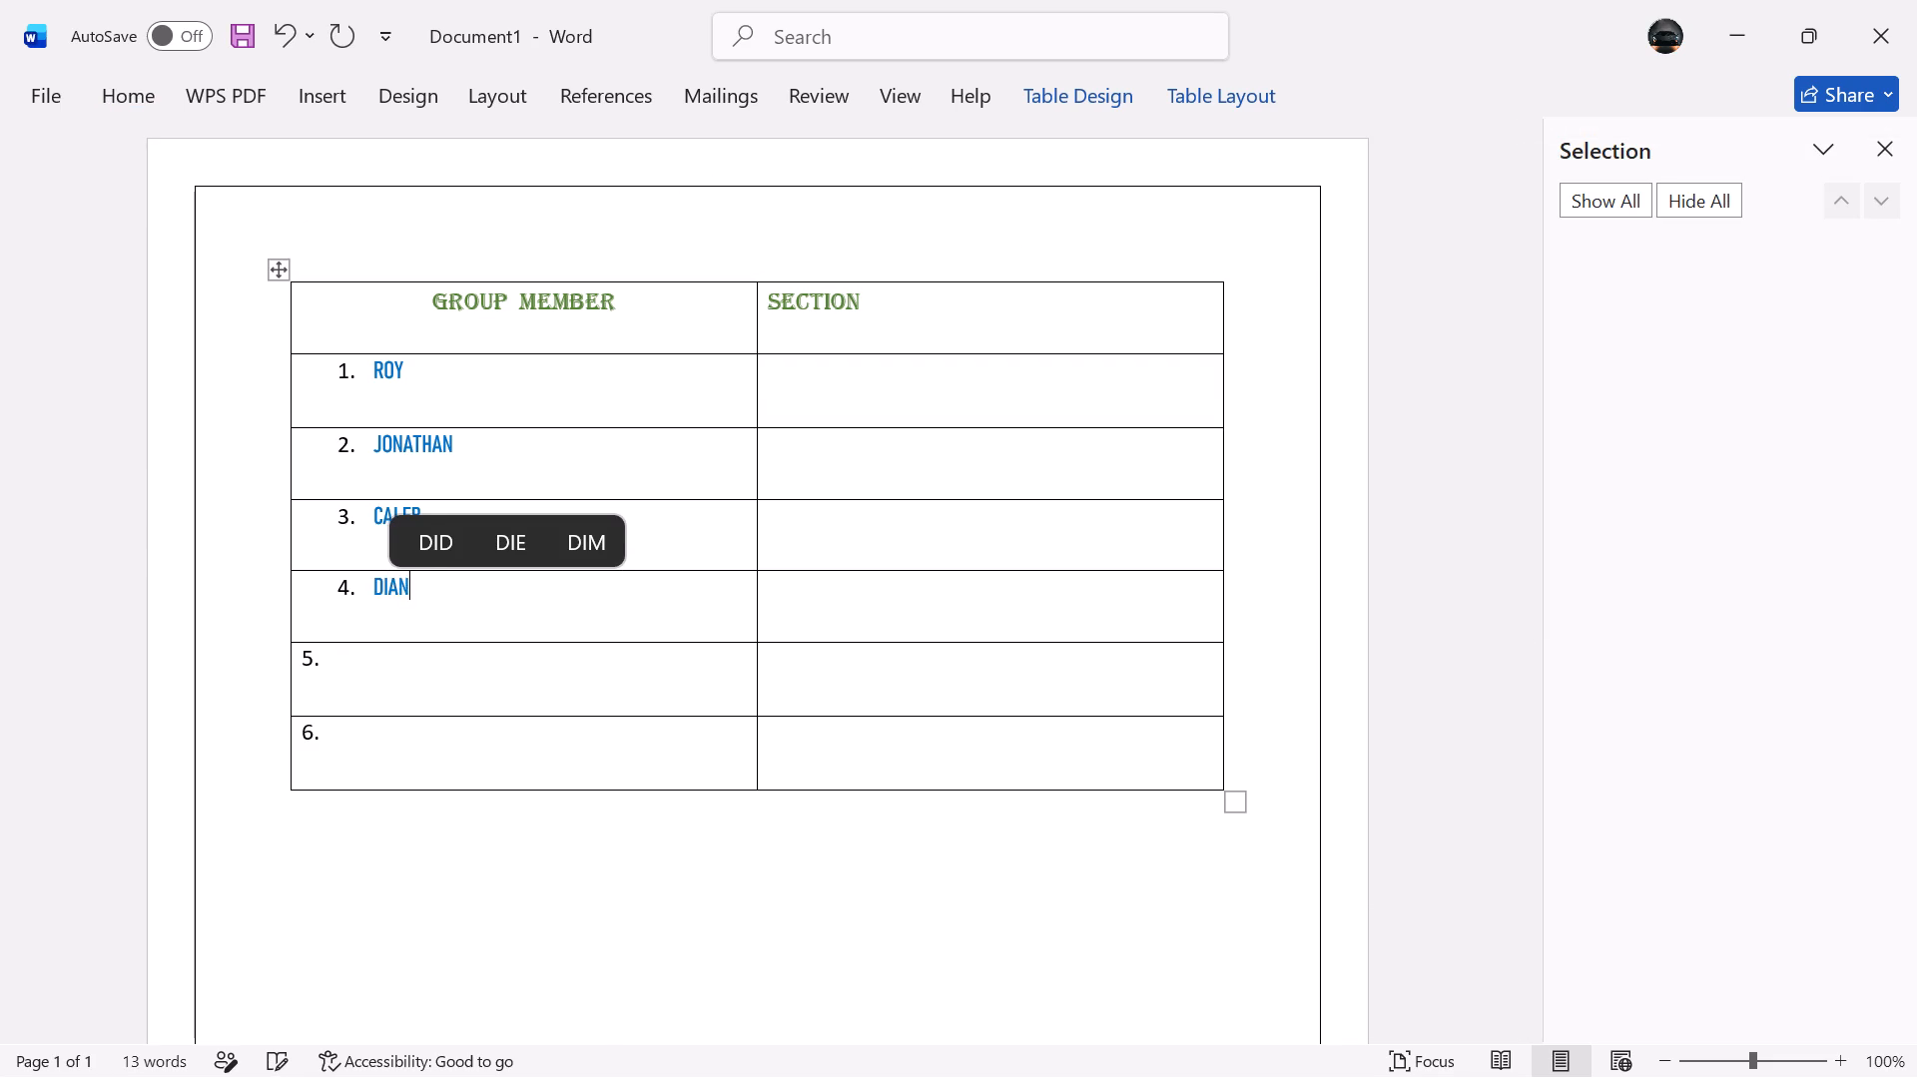
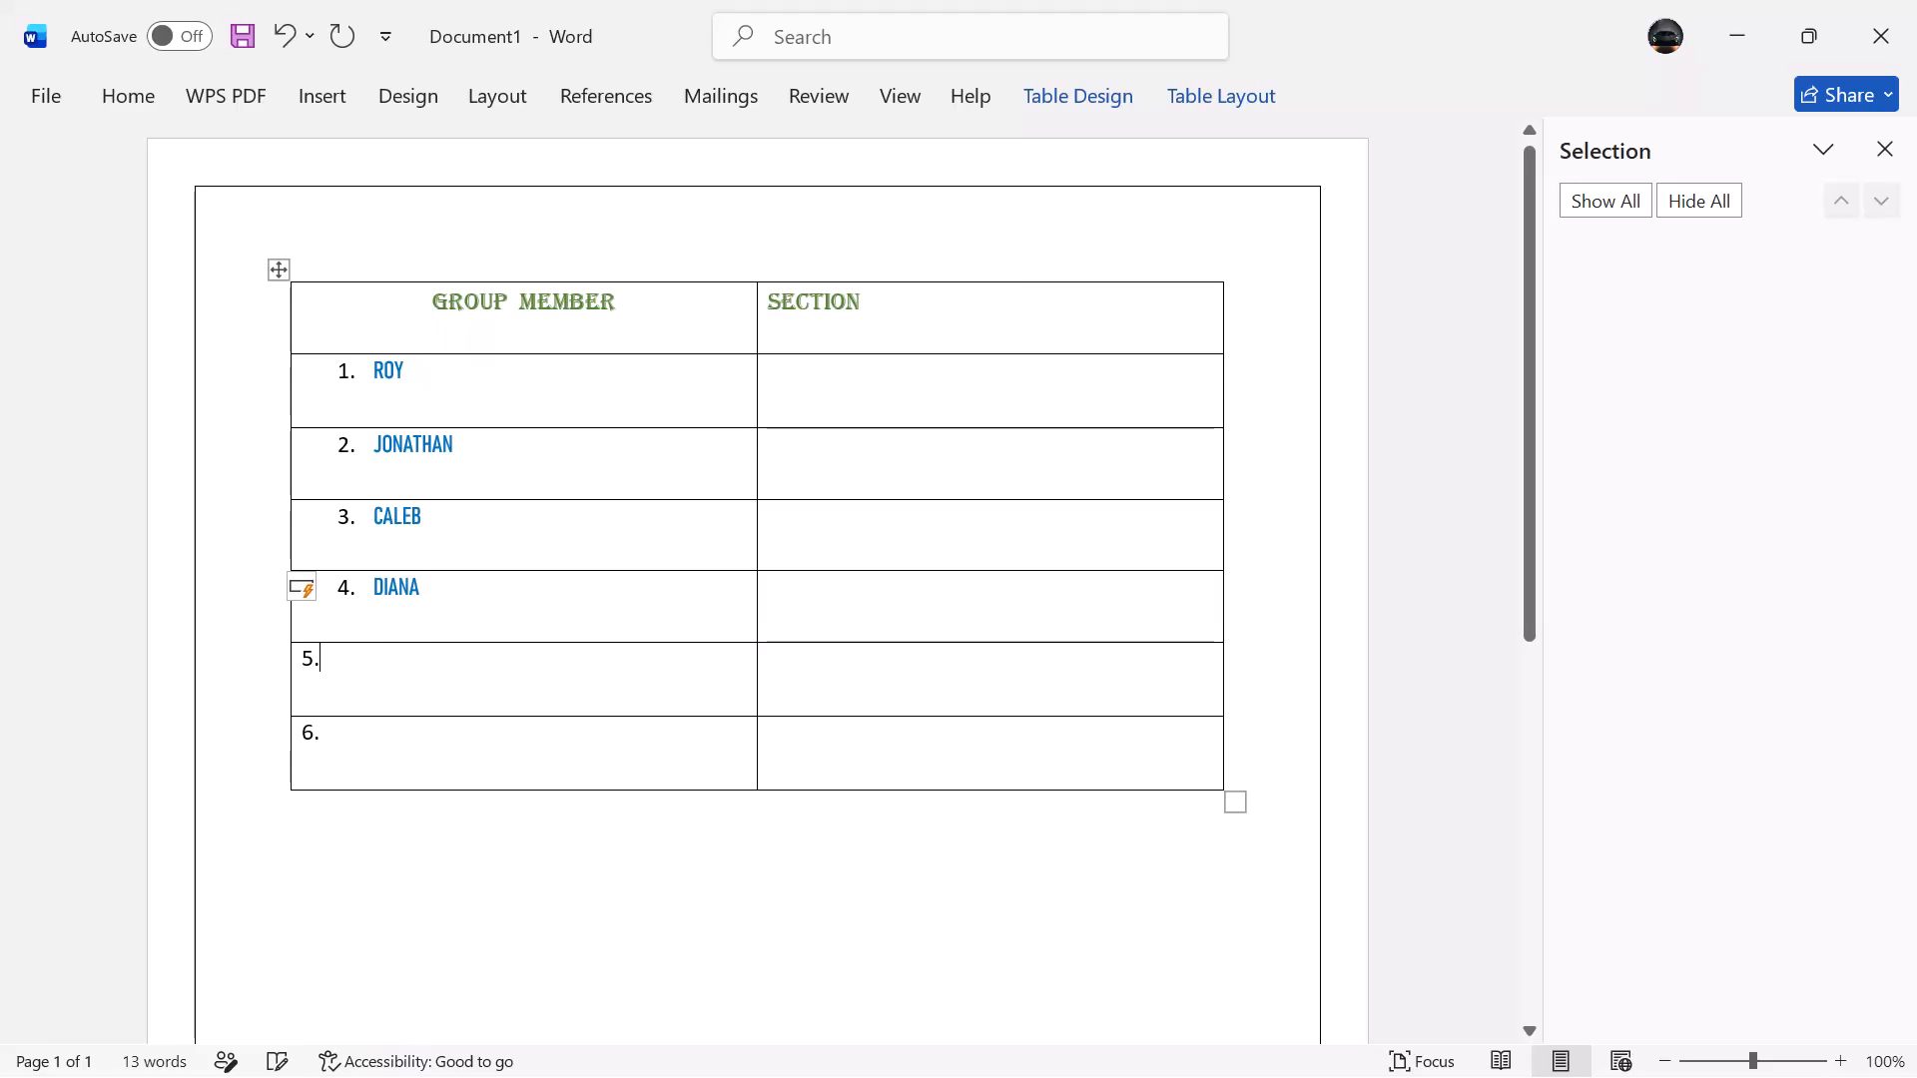
Make number 5 in the GROUP MEMBER column a list entry with blue Bahnschrift Condensed text.
key("space")
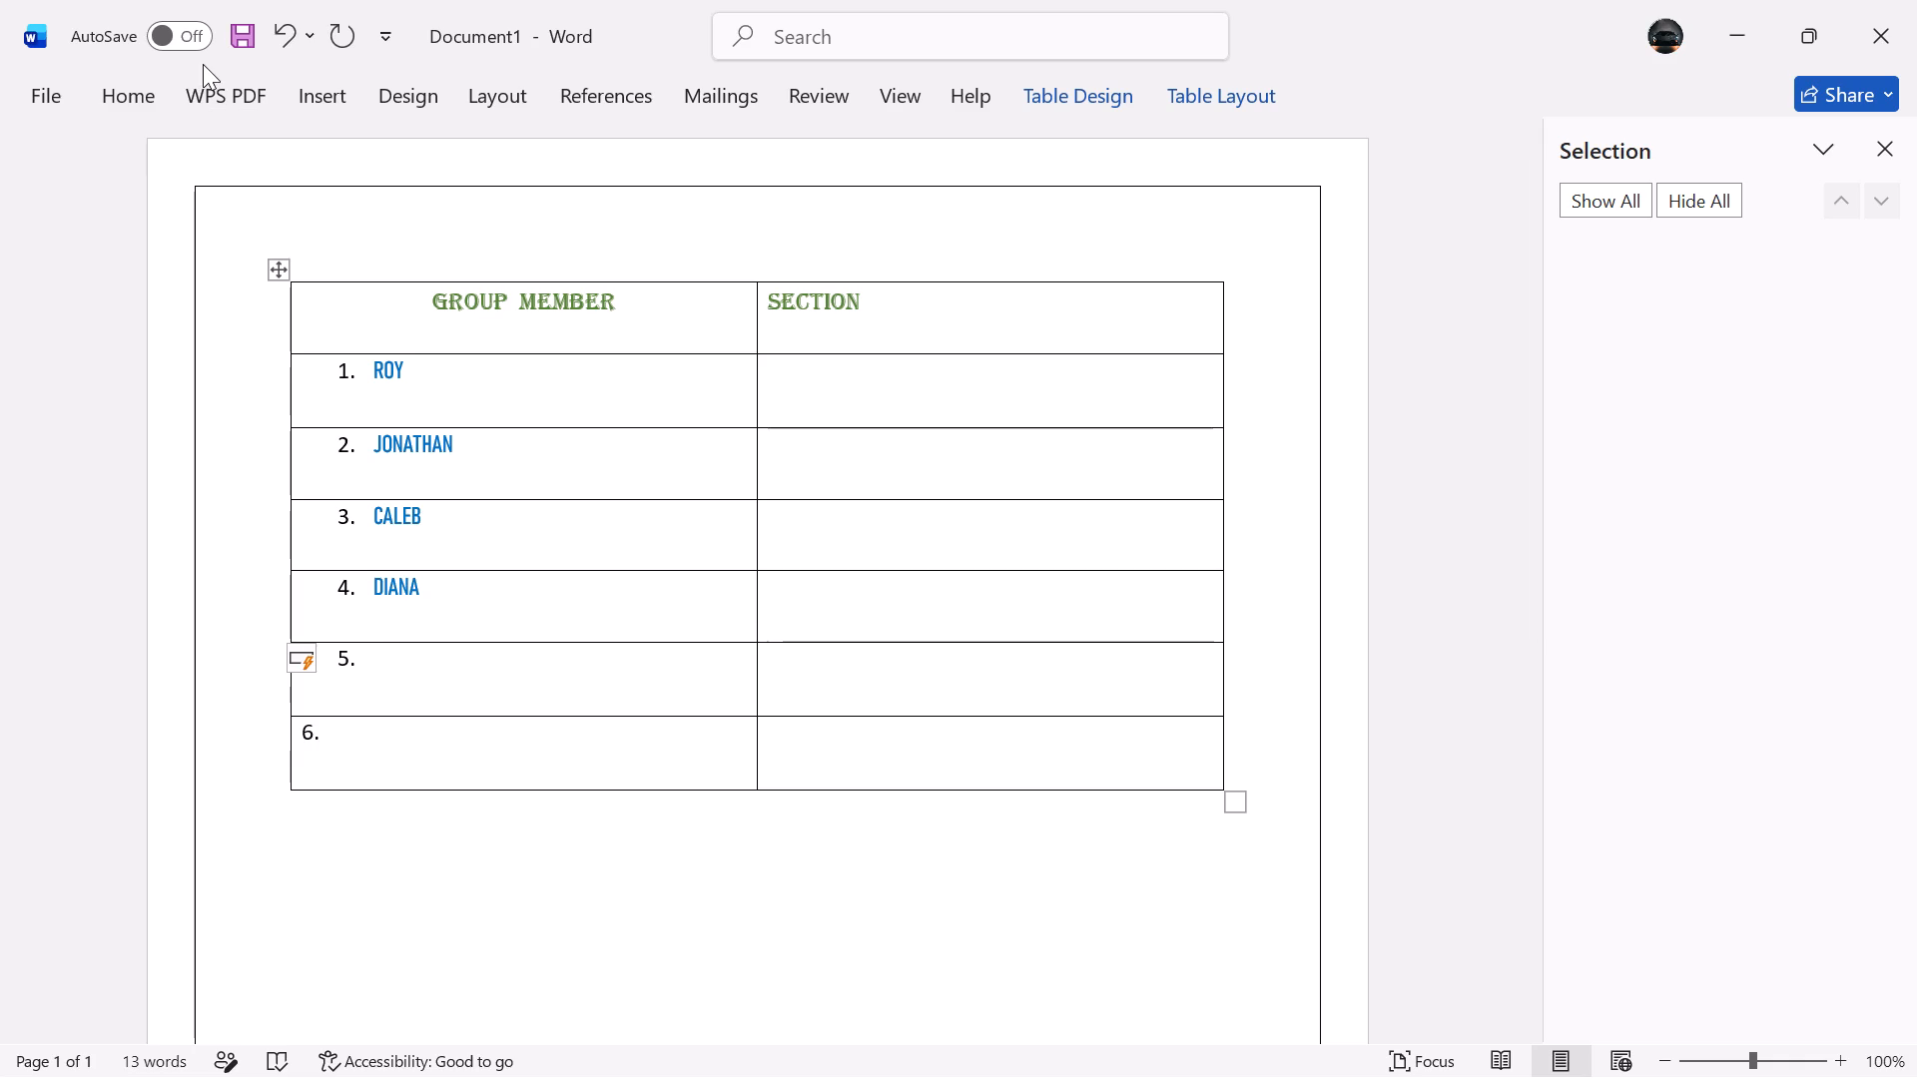
left_click(125, 88)
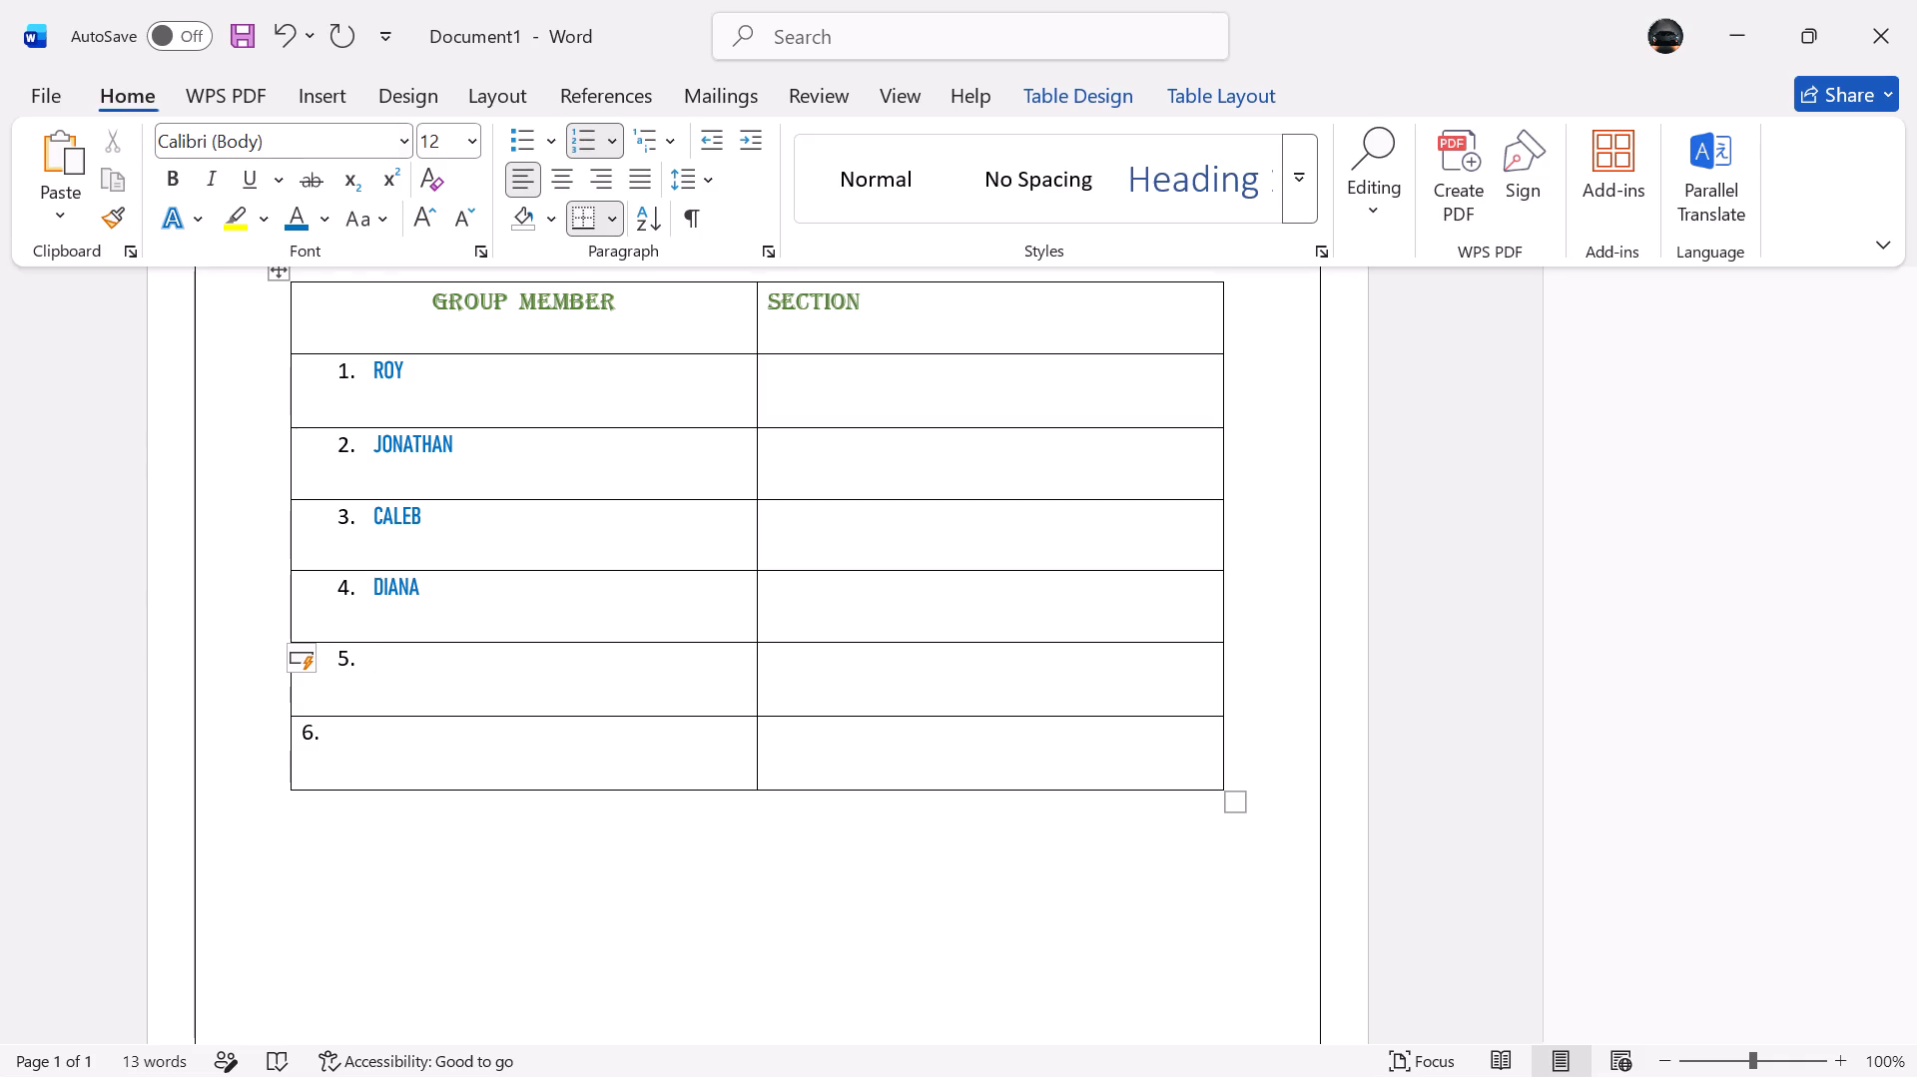
left_click(323, 231)
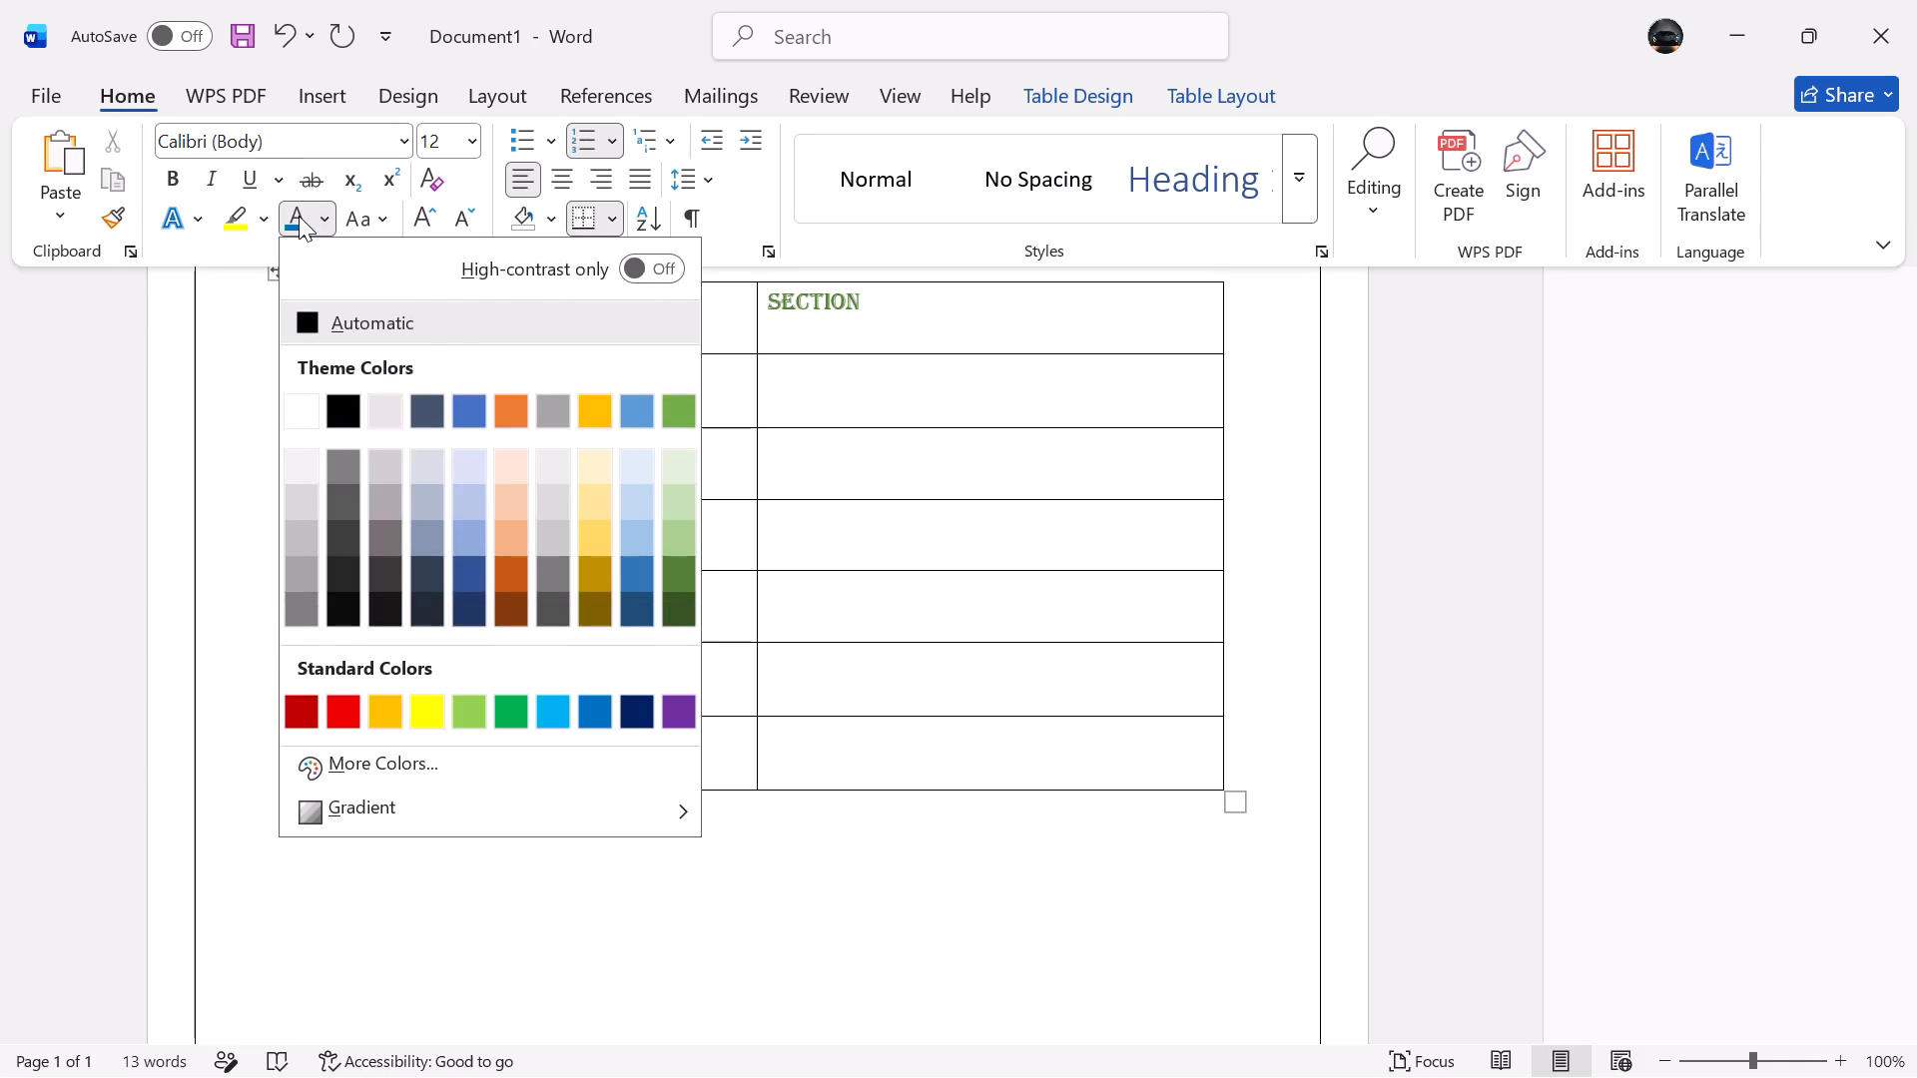
left_click(299, 216)
left_click(298, 216)
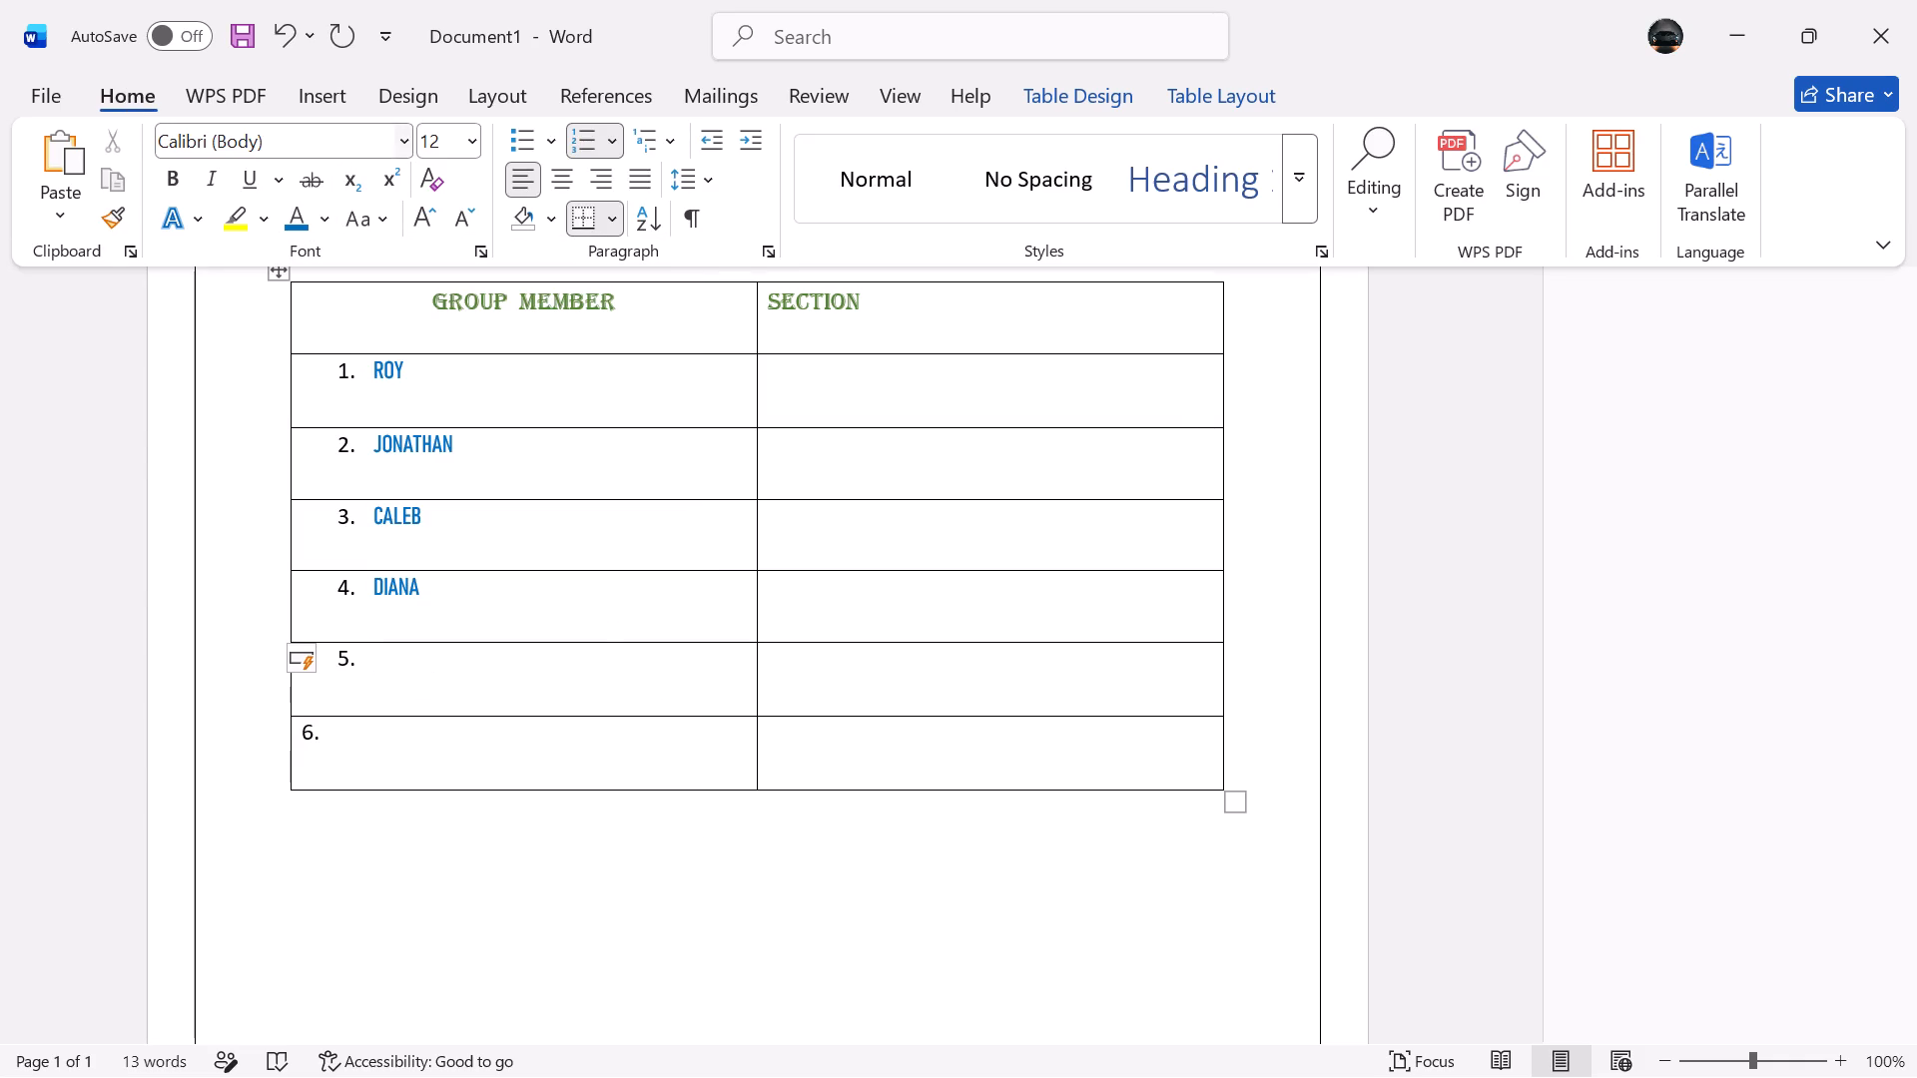
left_click(404, 142)
scroll(261, 584, "down", 3)
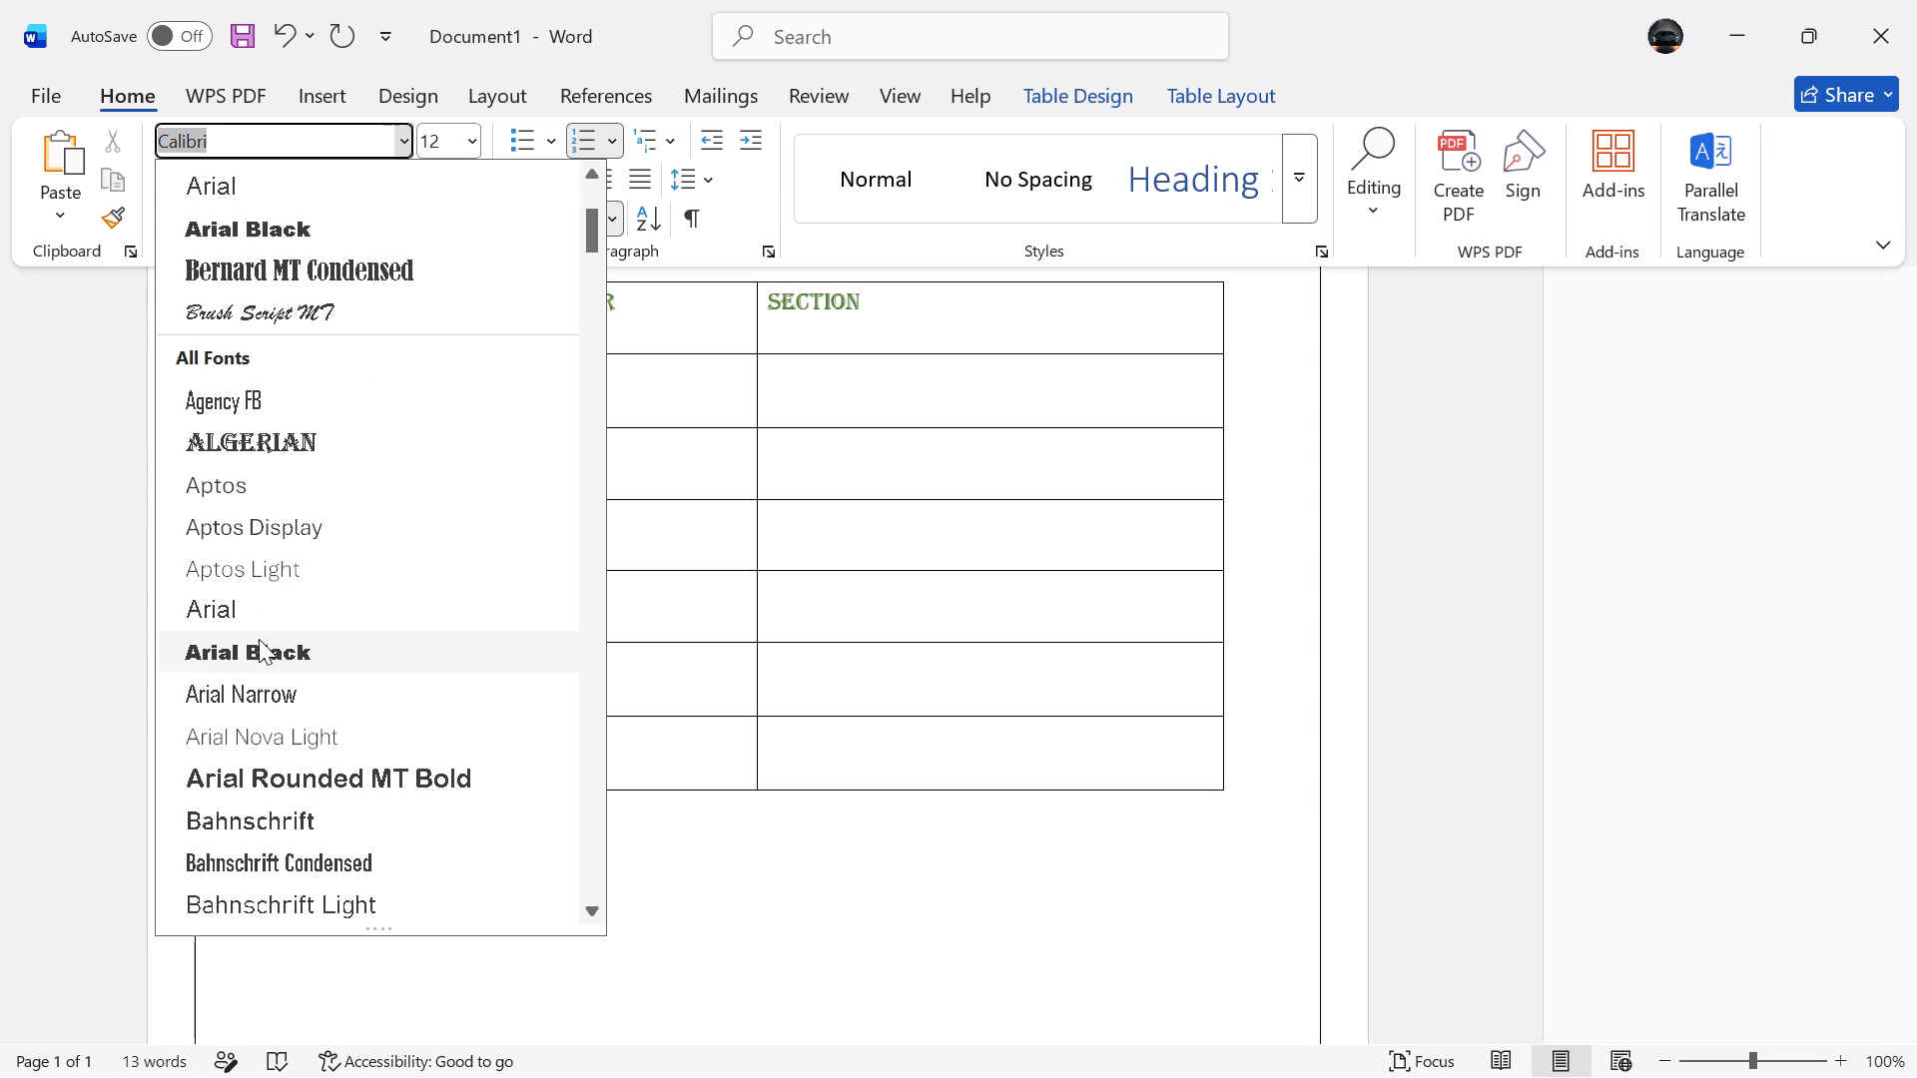
left_click(250, 848)
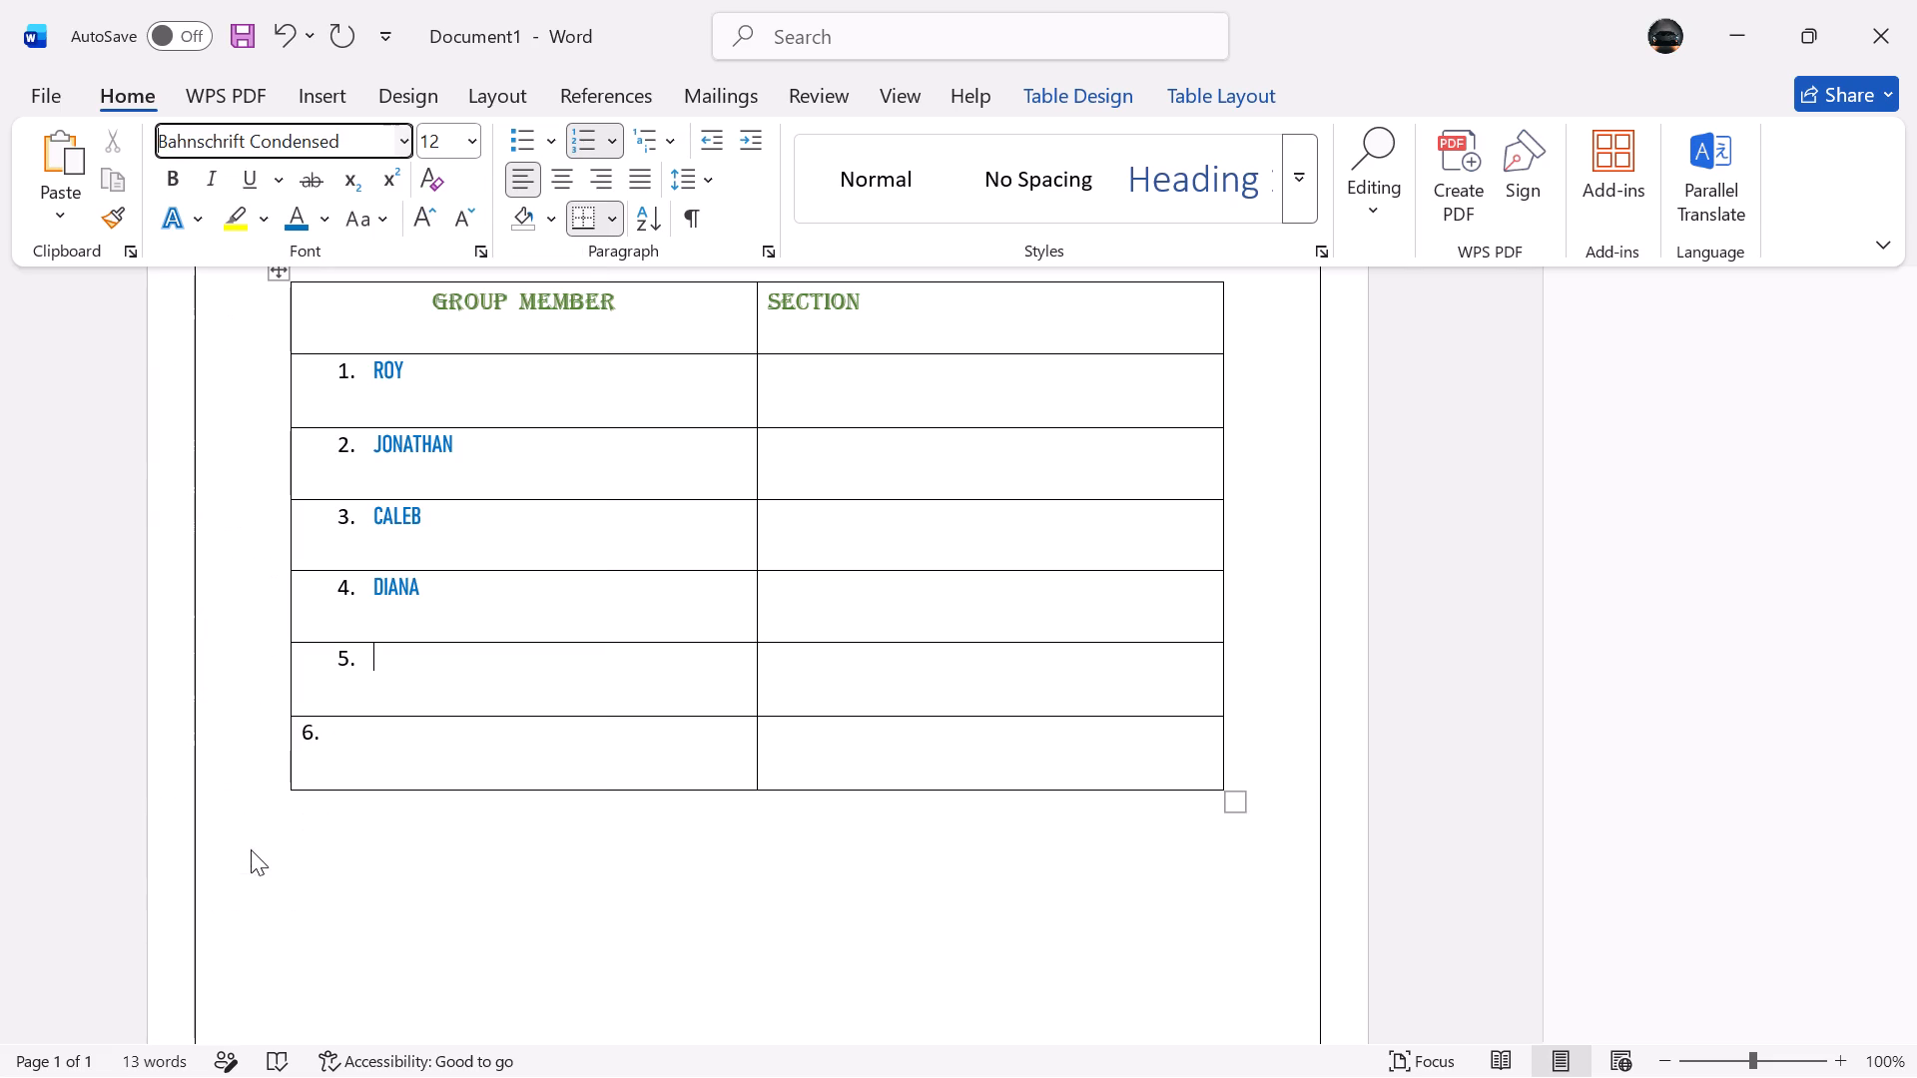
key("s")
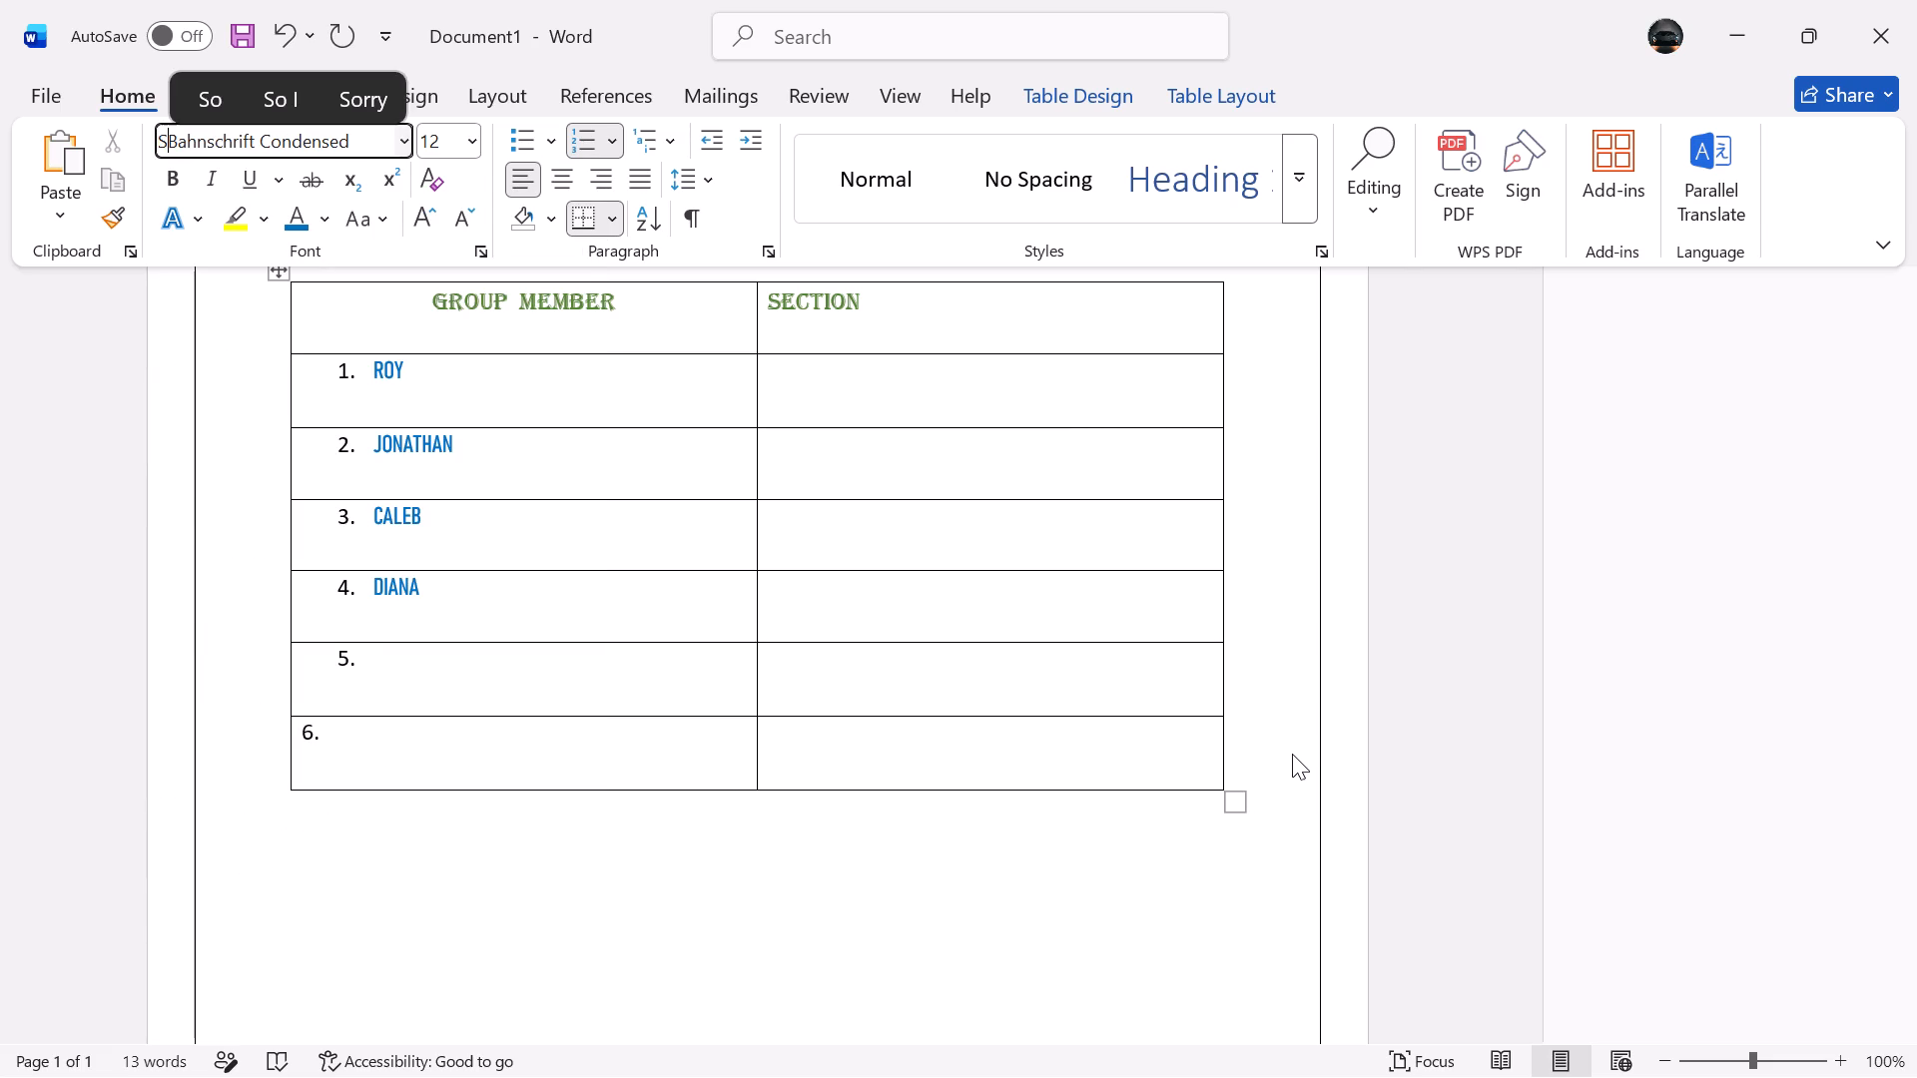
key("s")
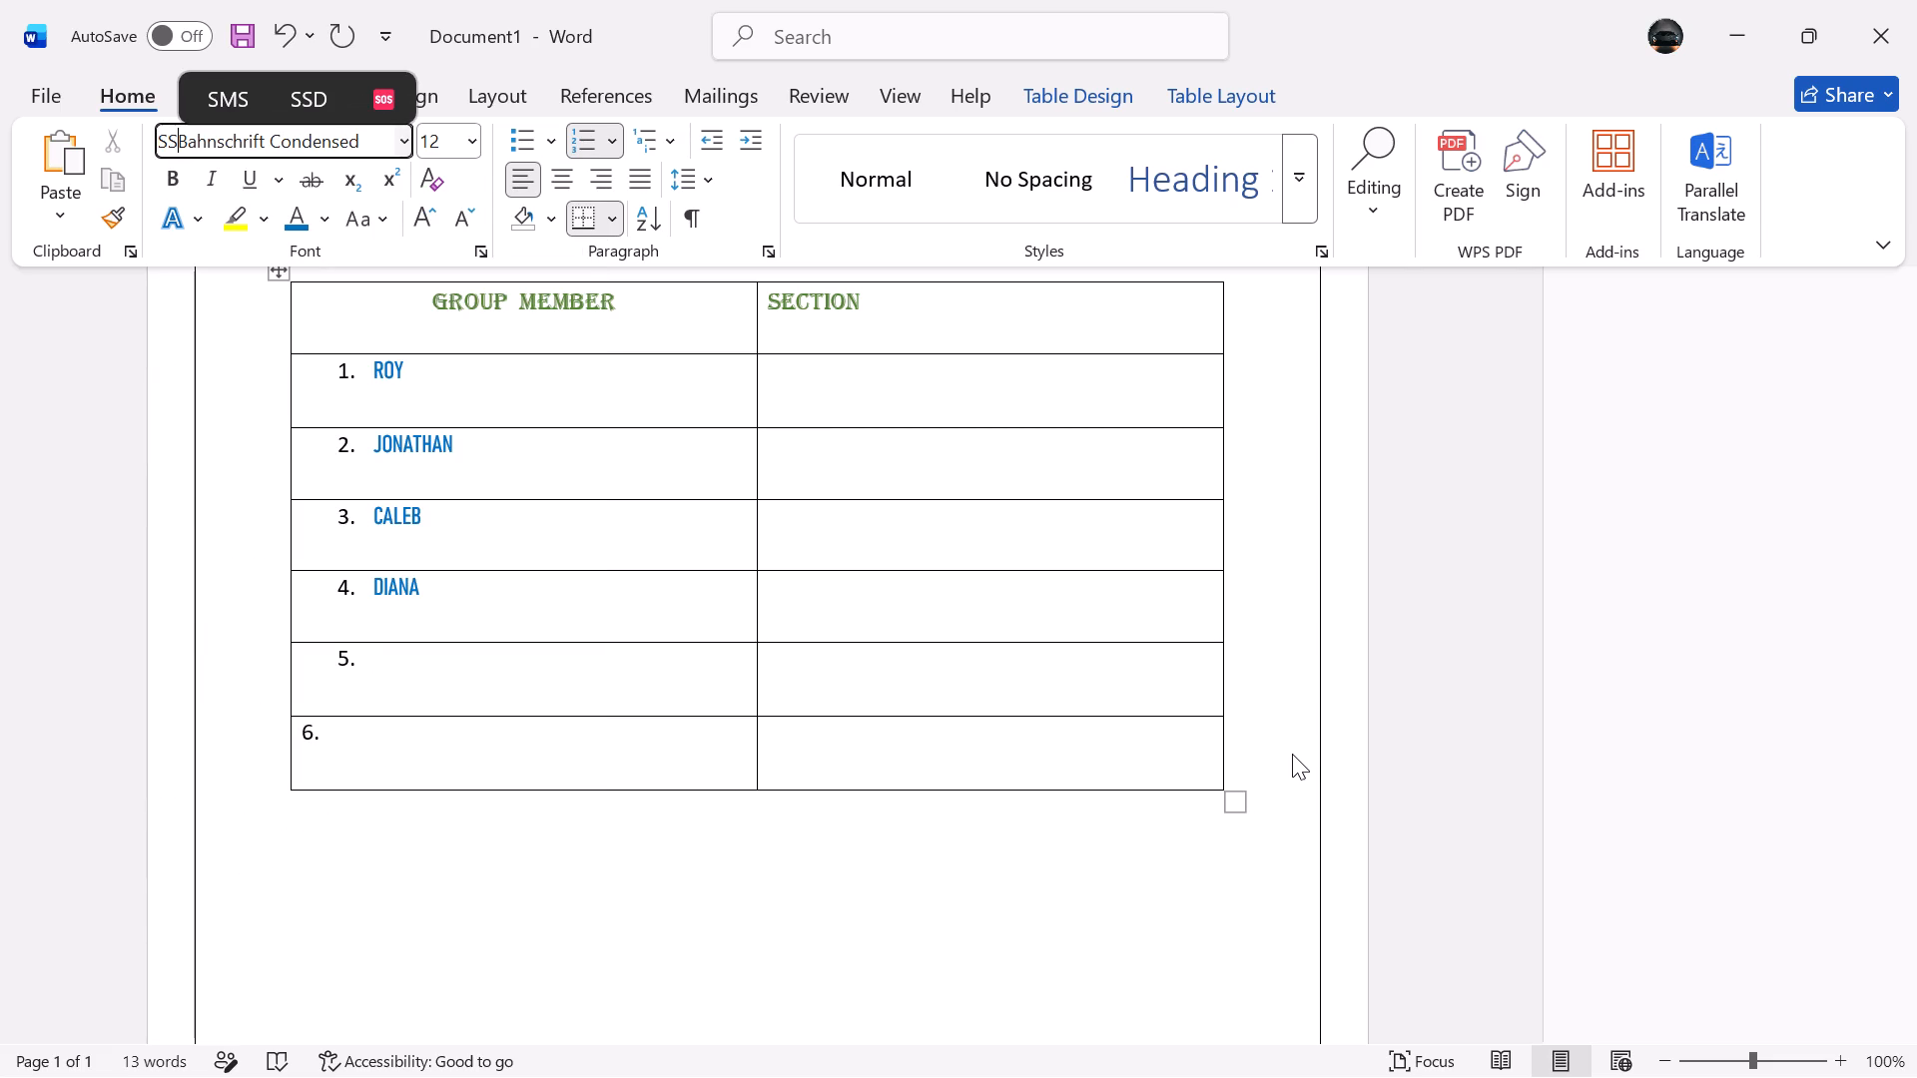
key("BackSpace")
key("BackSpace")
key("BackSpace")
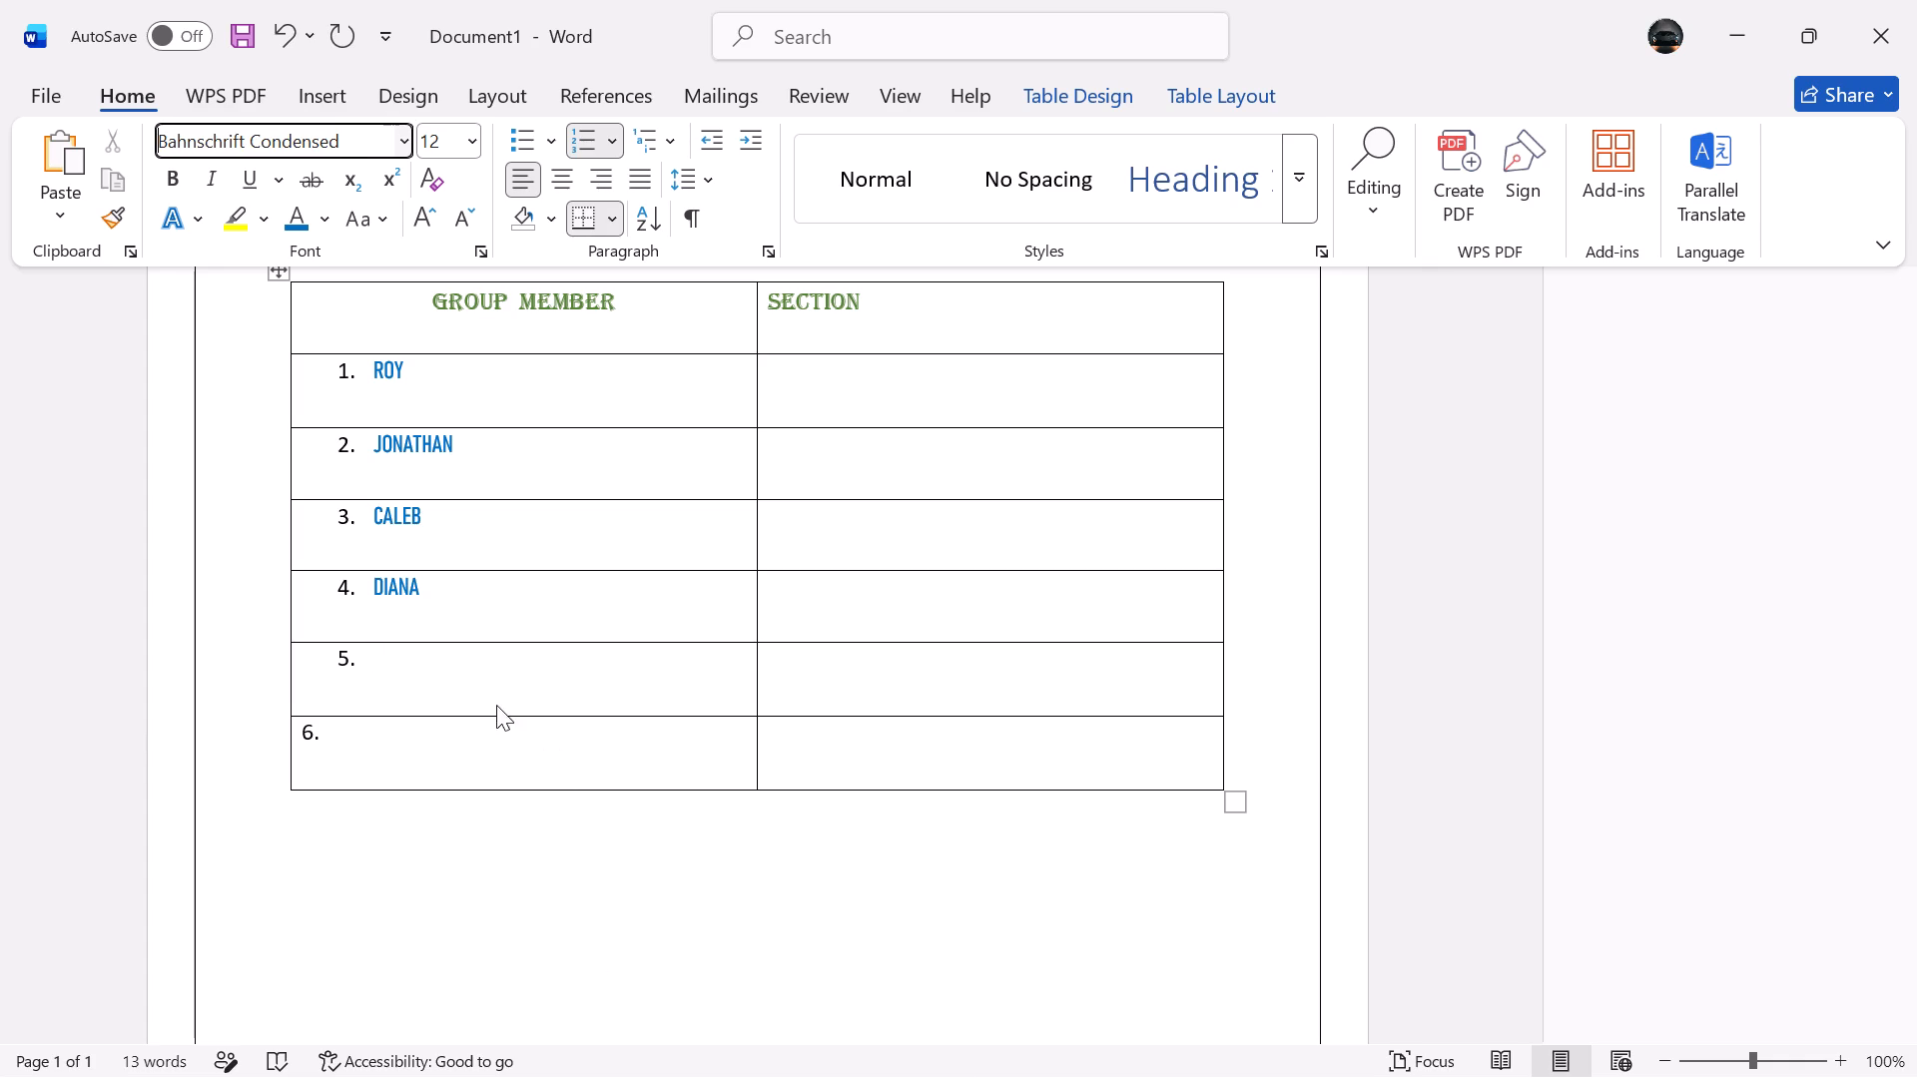
Enter the name SOLOMON as entry 5 in the GROUP MEMBER column.
left_click(461, 667)
left_click(403, 667)
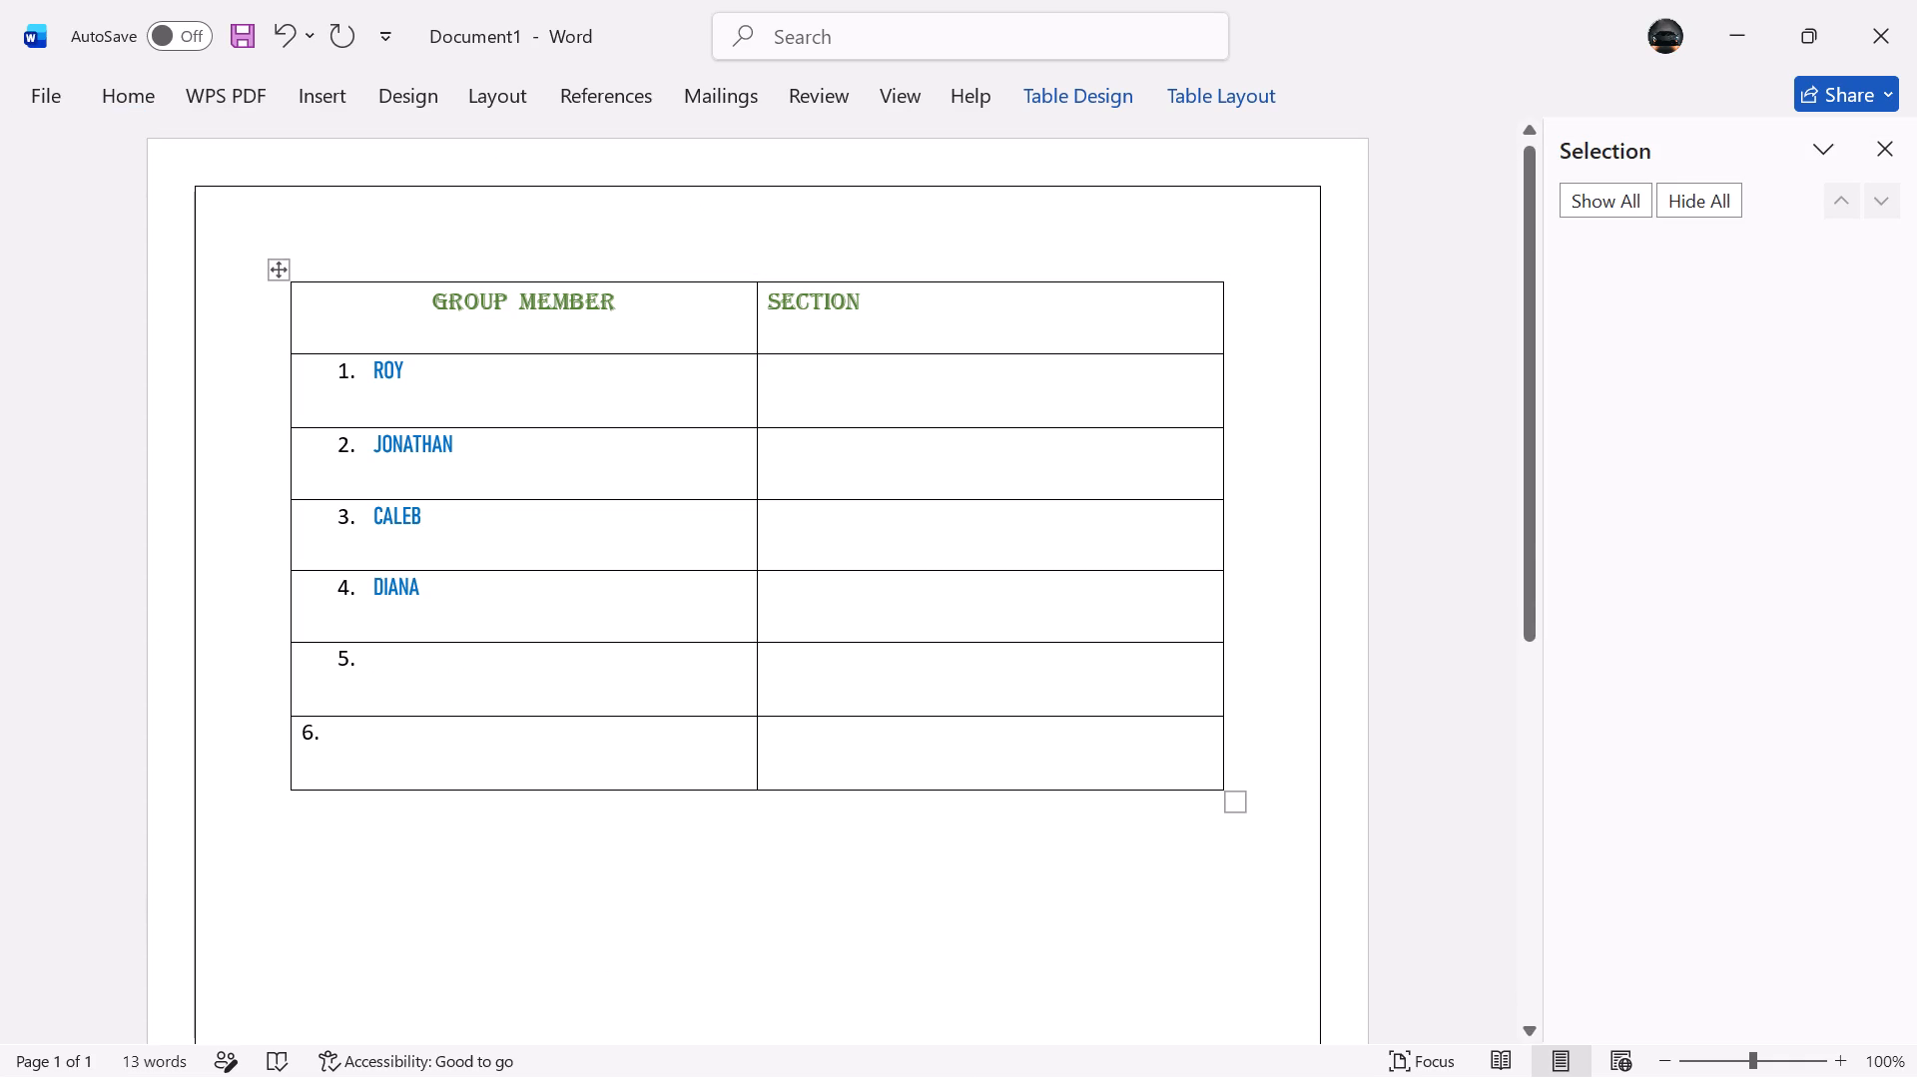
type("SO")
type("LOO")
key("BackSpace")
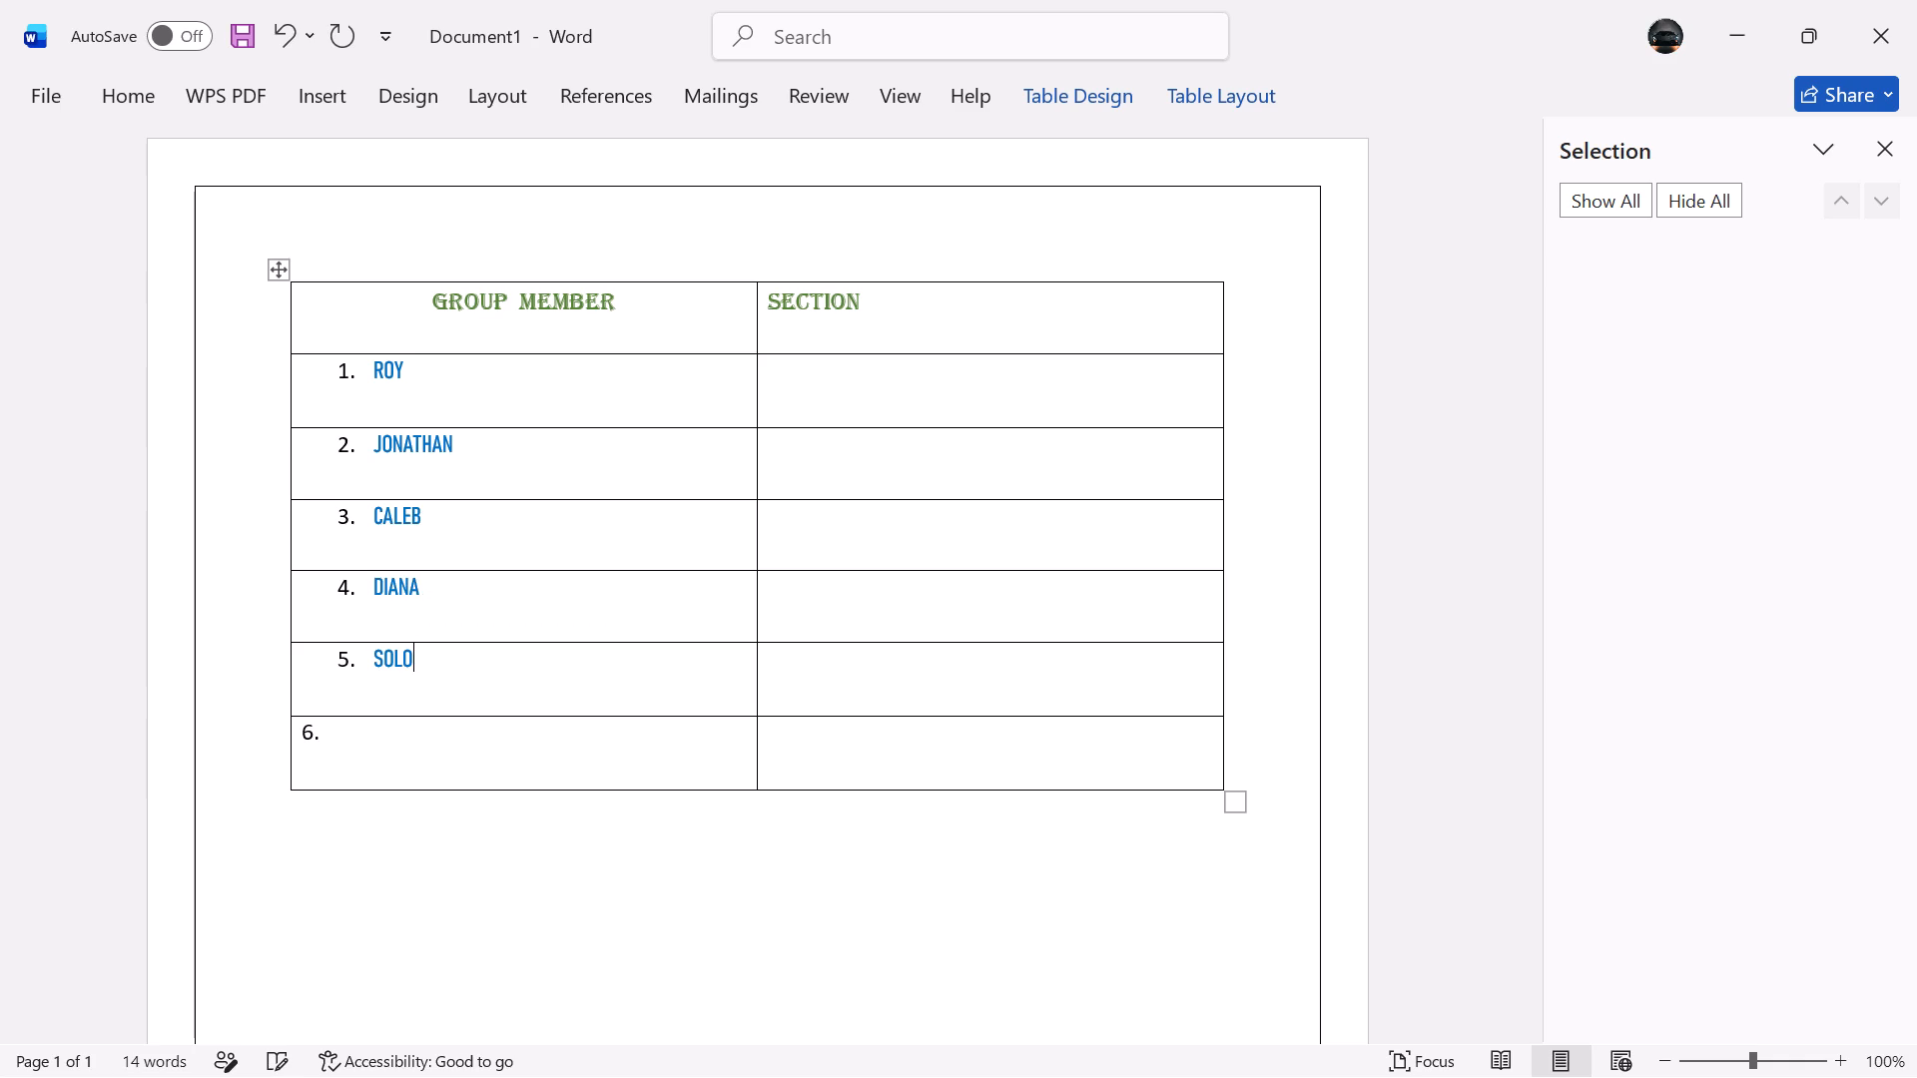
type("MON")
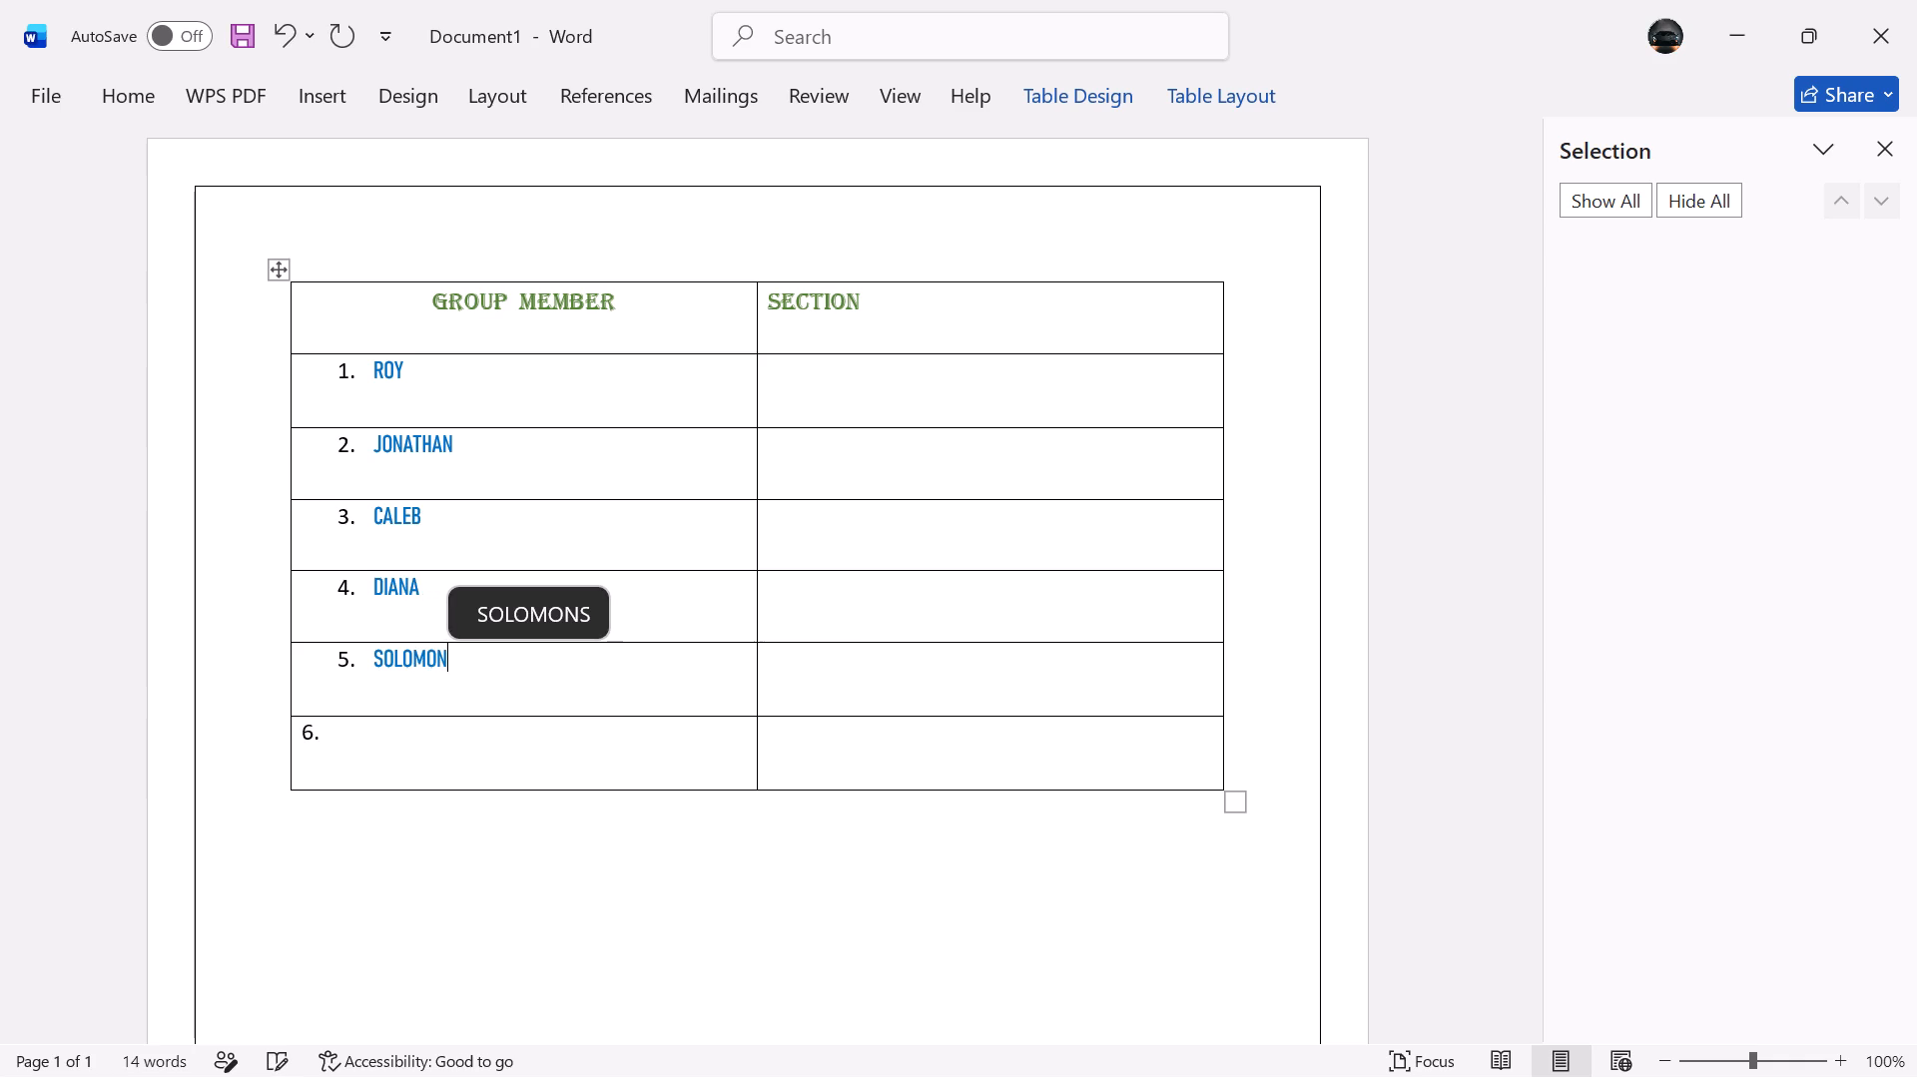
Make number 6 in the GROUP MEMBER column a list entry and apply the Bahnschrift Condensed font.
left_click(364, 739)
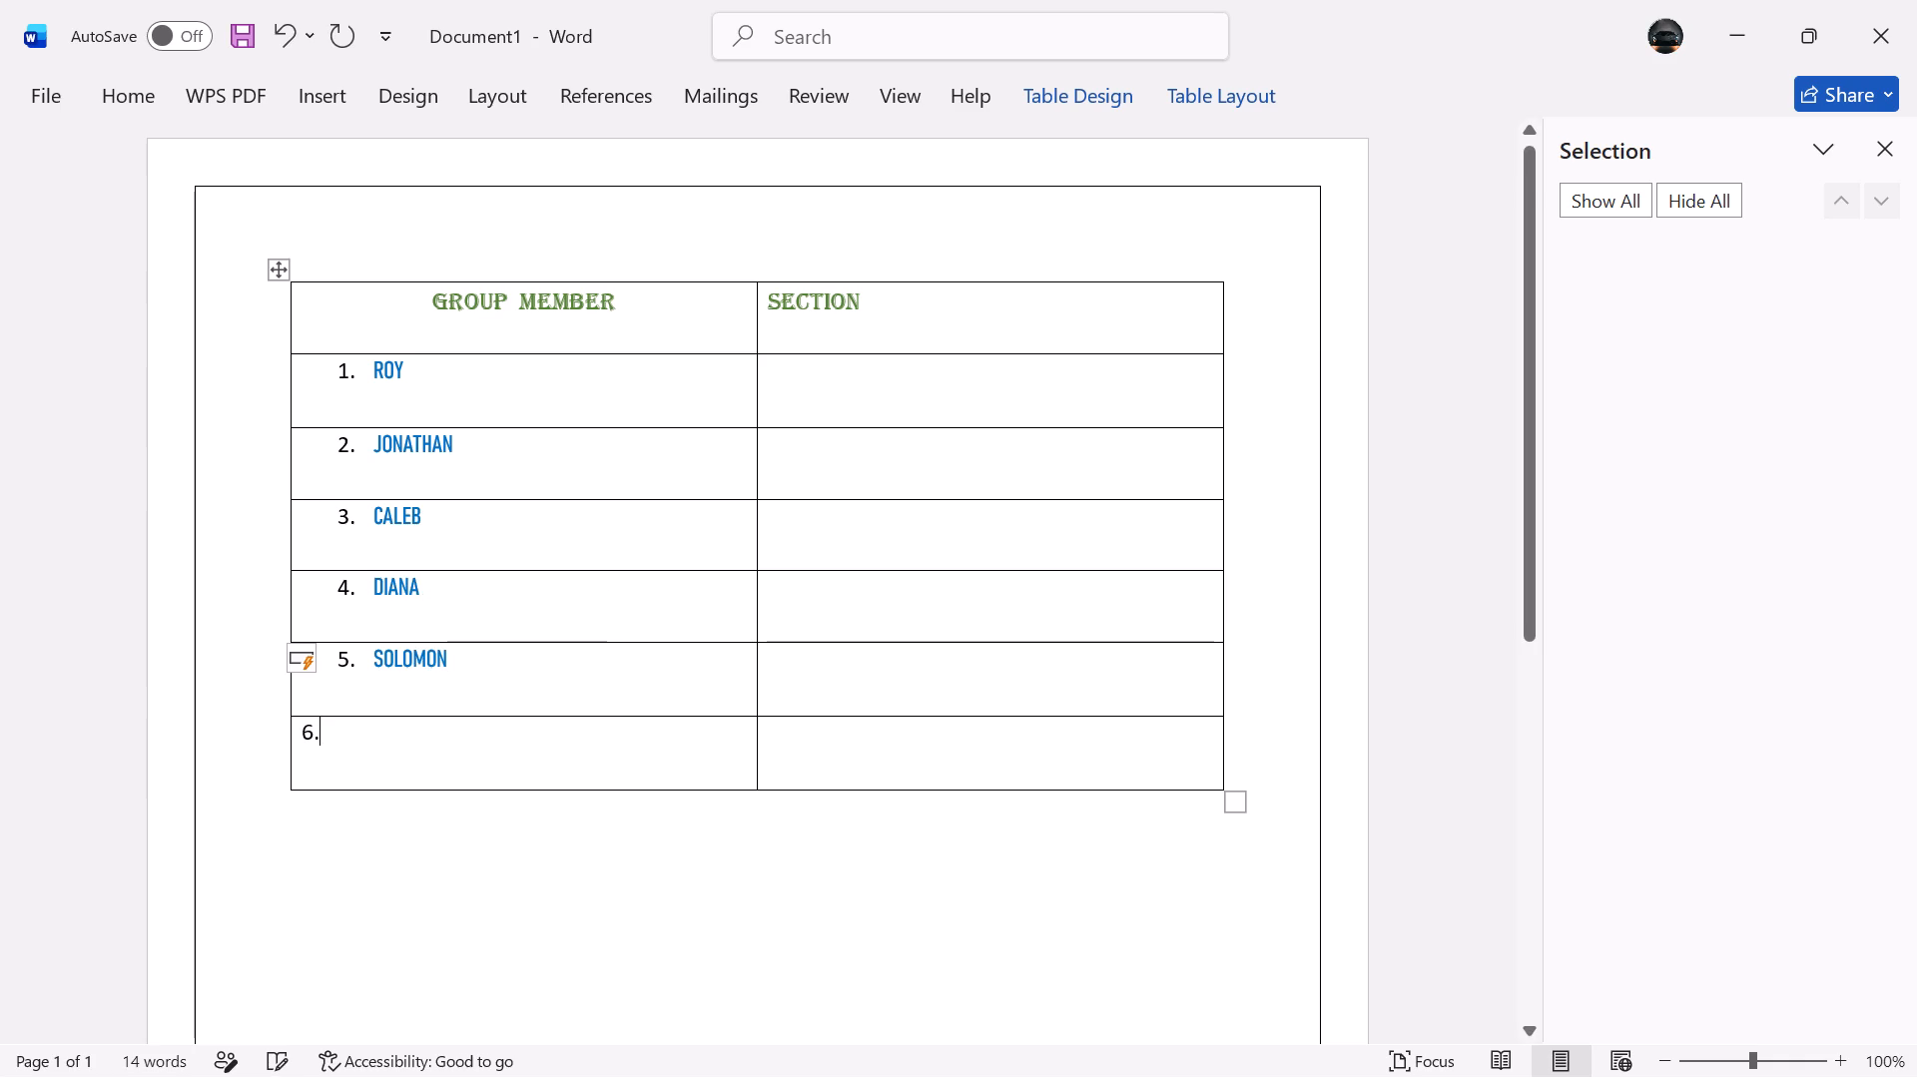
key("space")
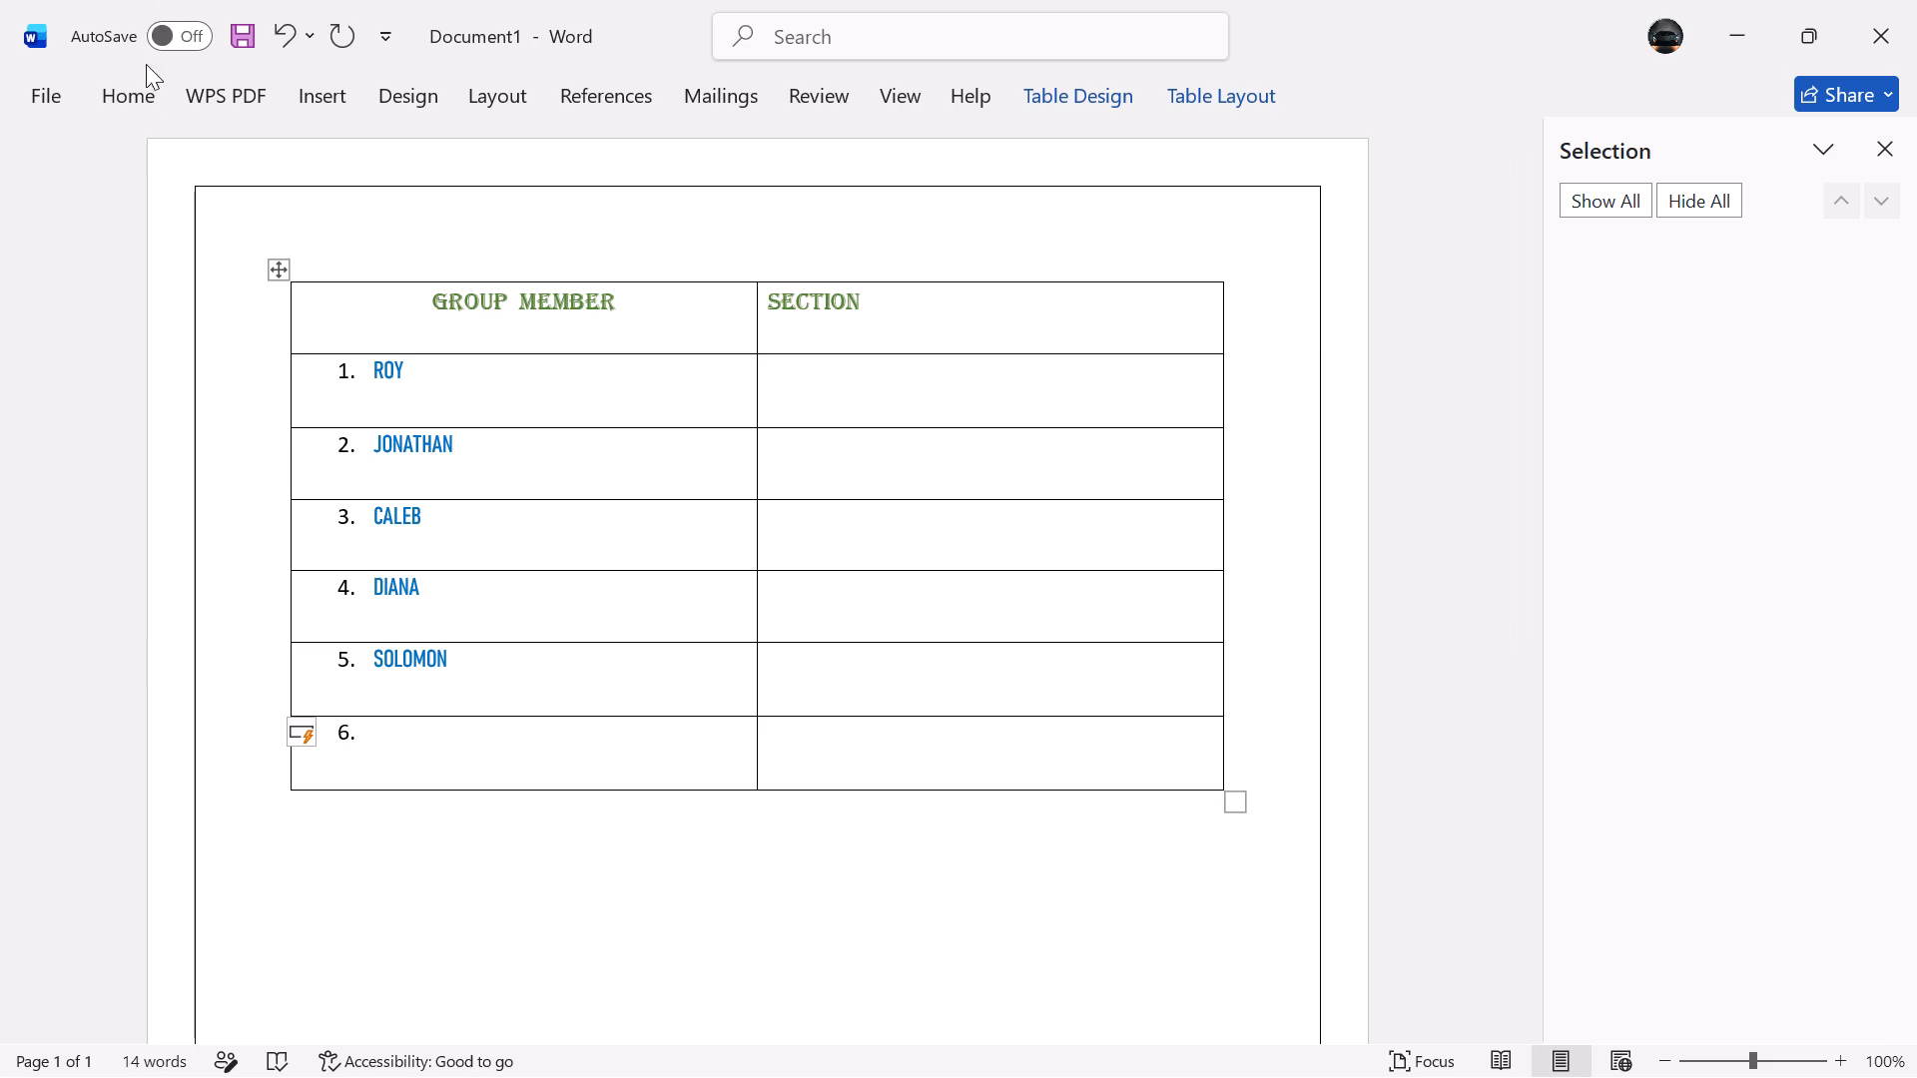
left_click(141, 89)
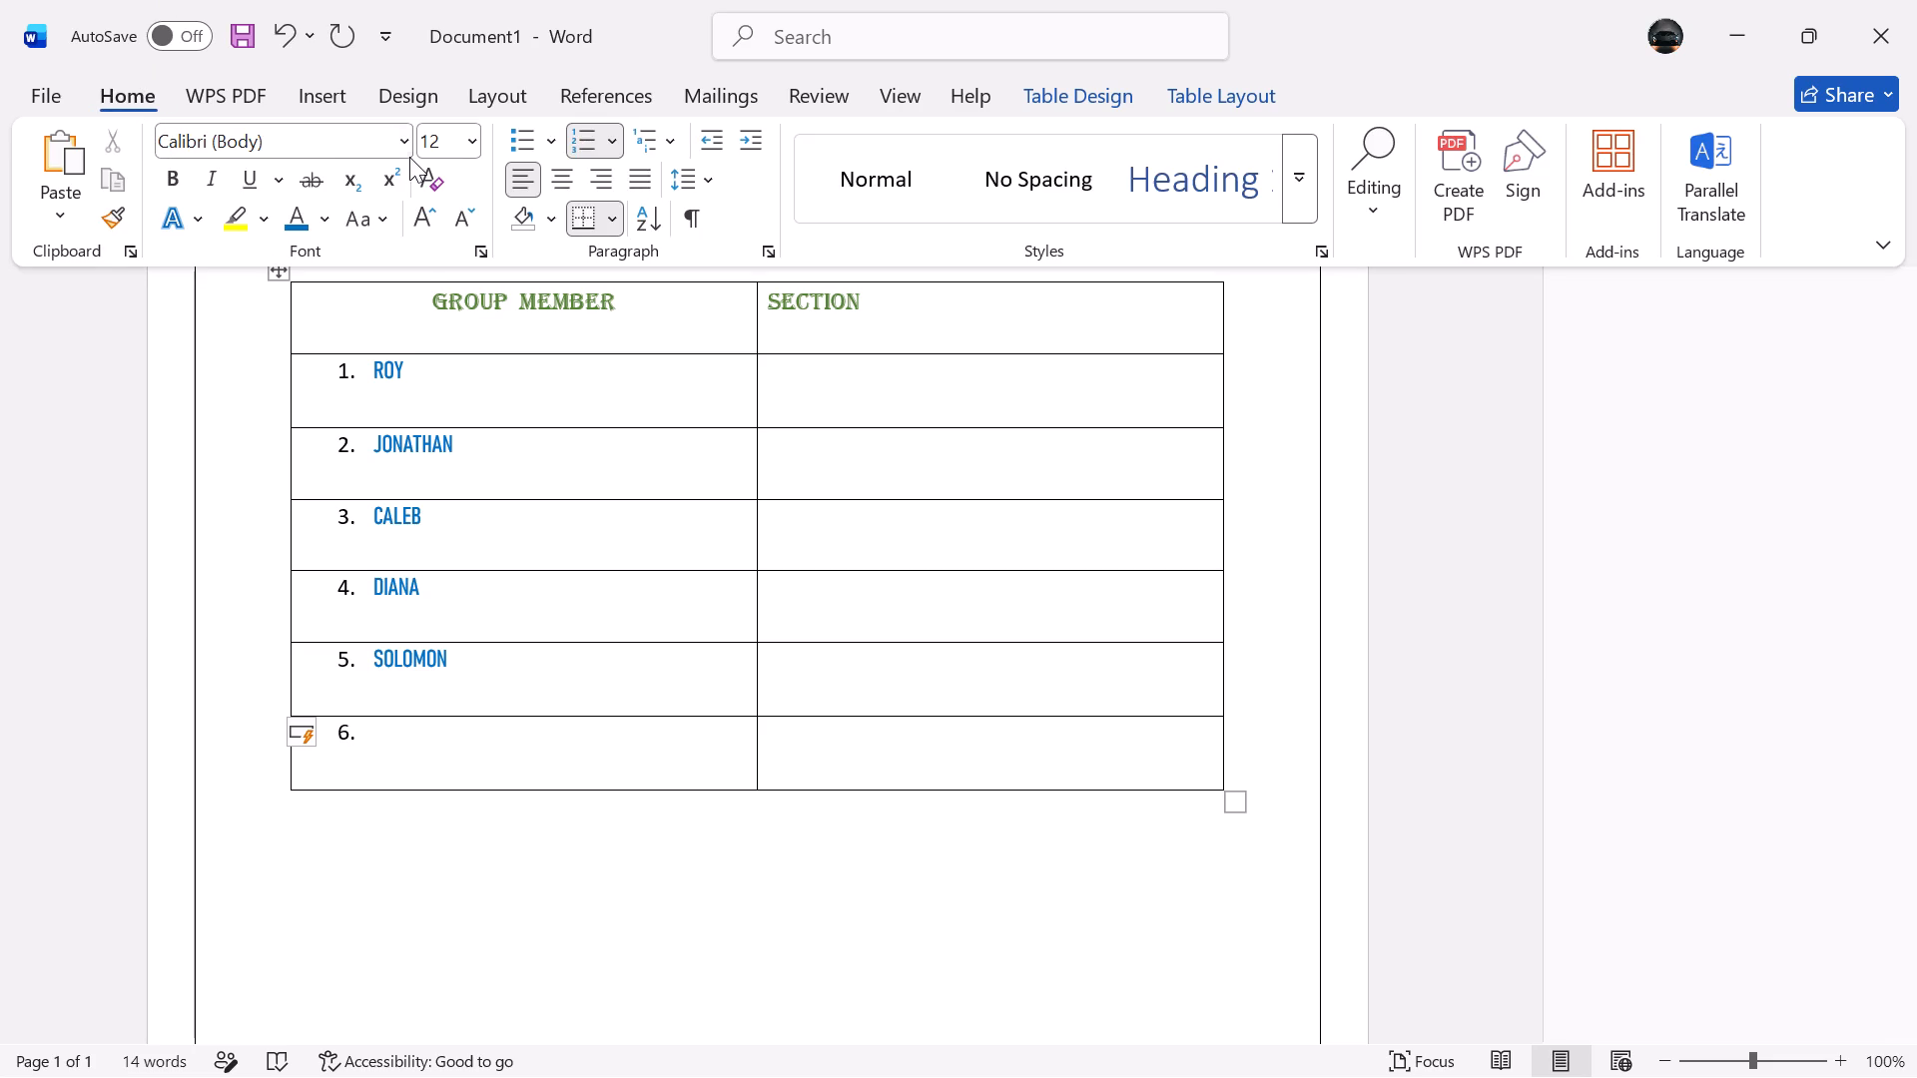
left_click(410, 146)
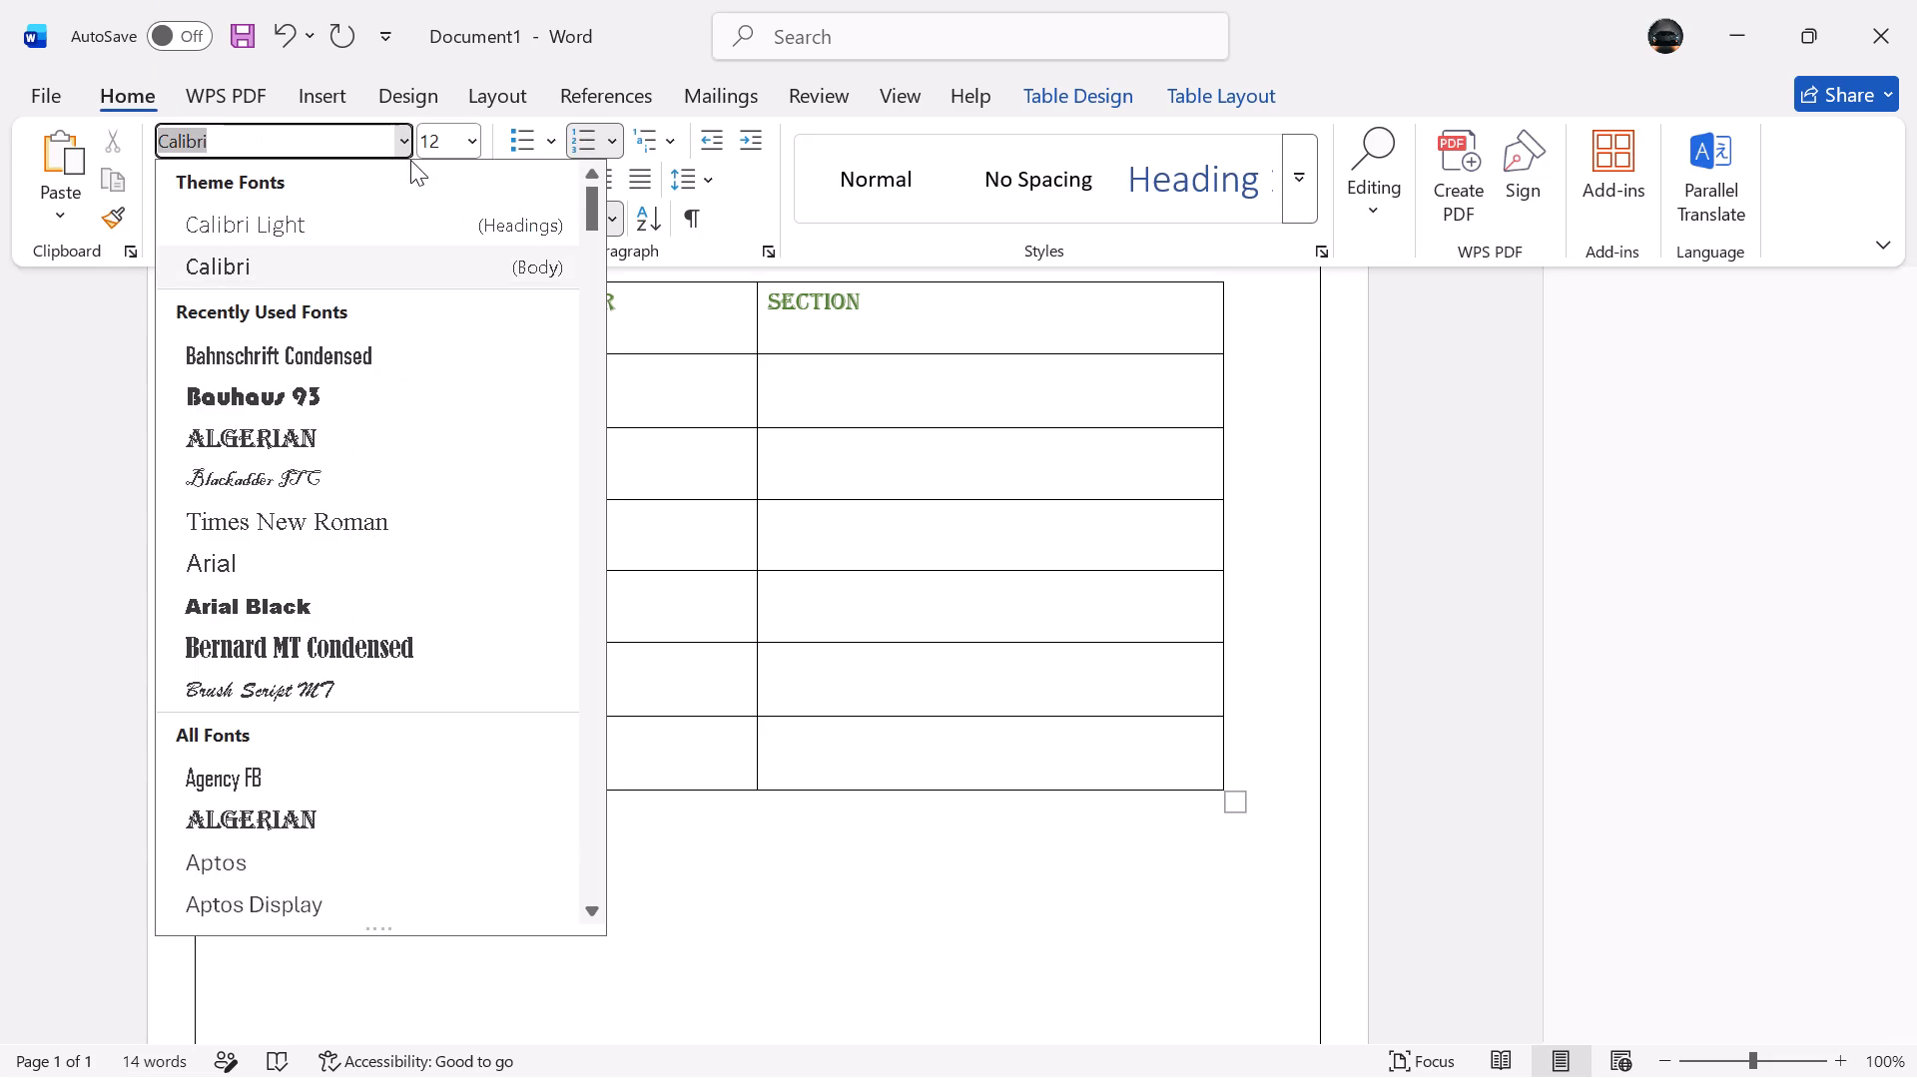
scroll(449, 728, "down", 2)
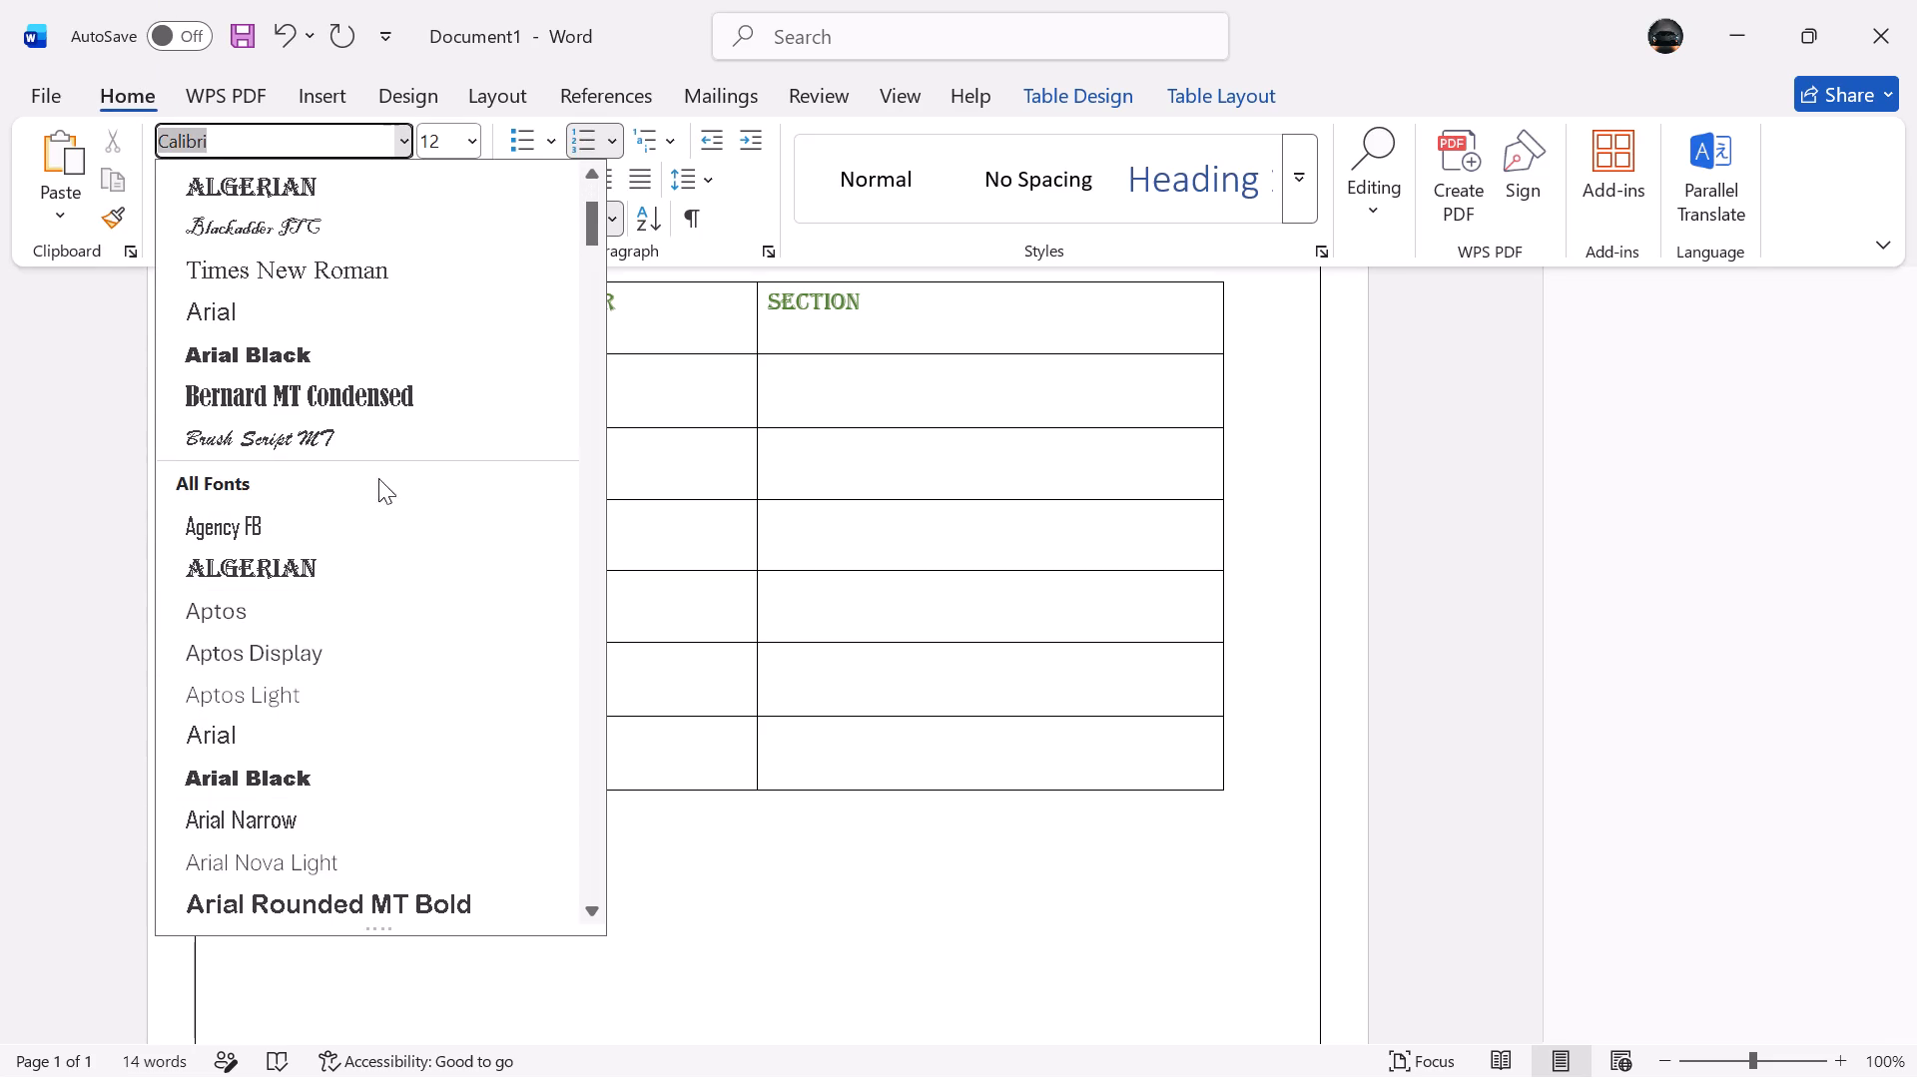
scroll(378, 533, "down", 2)
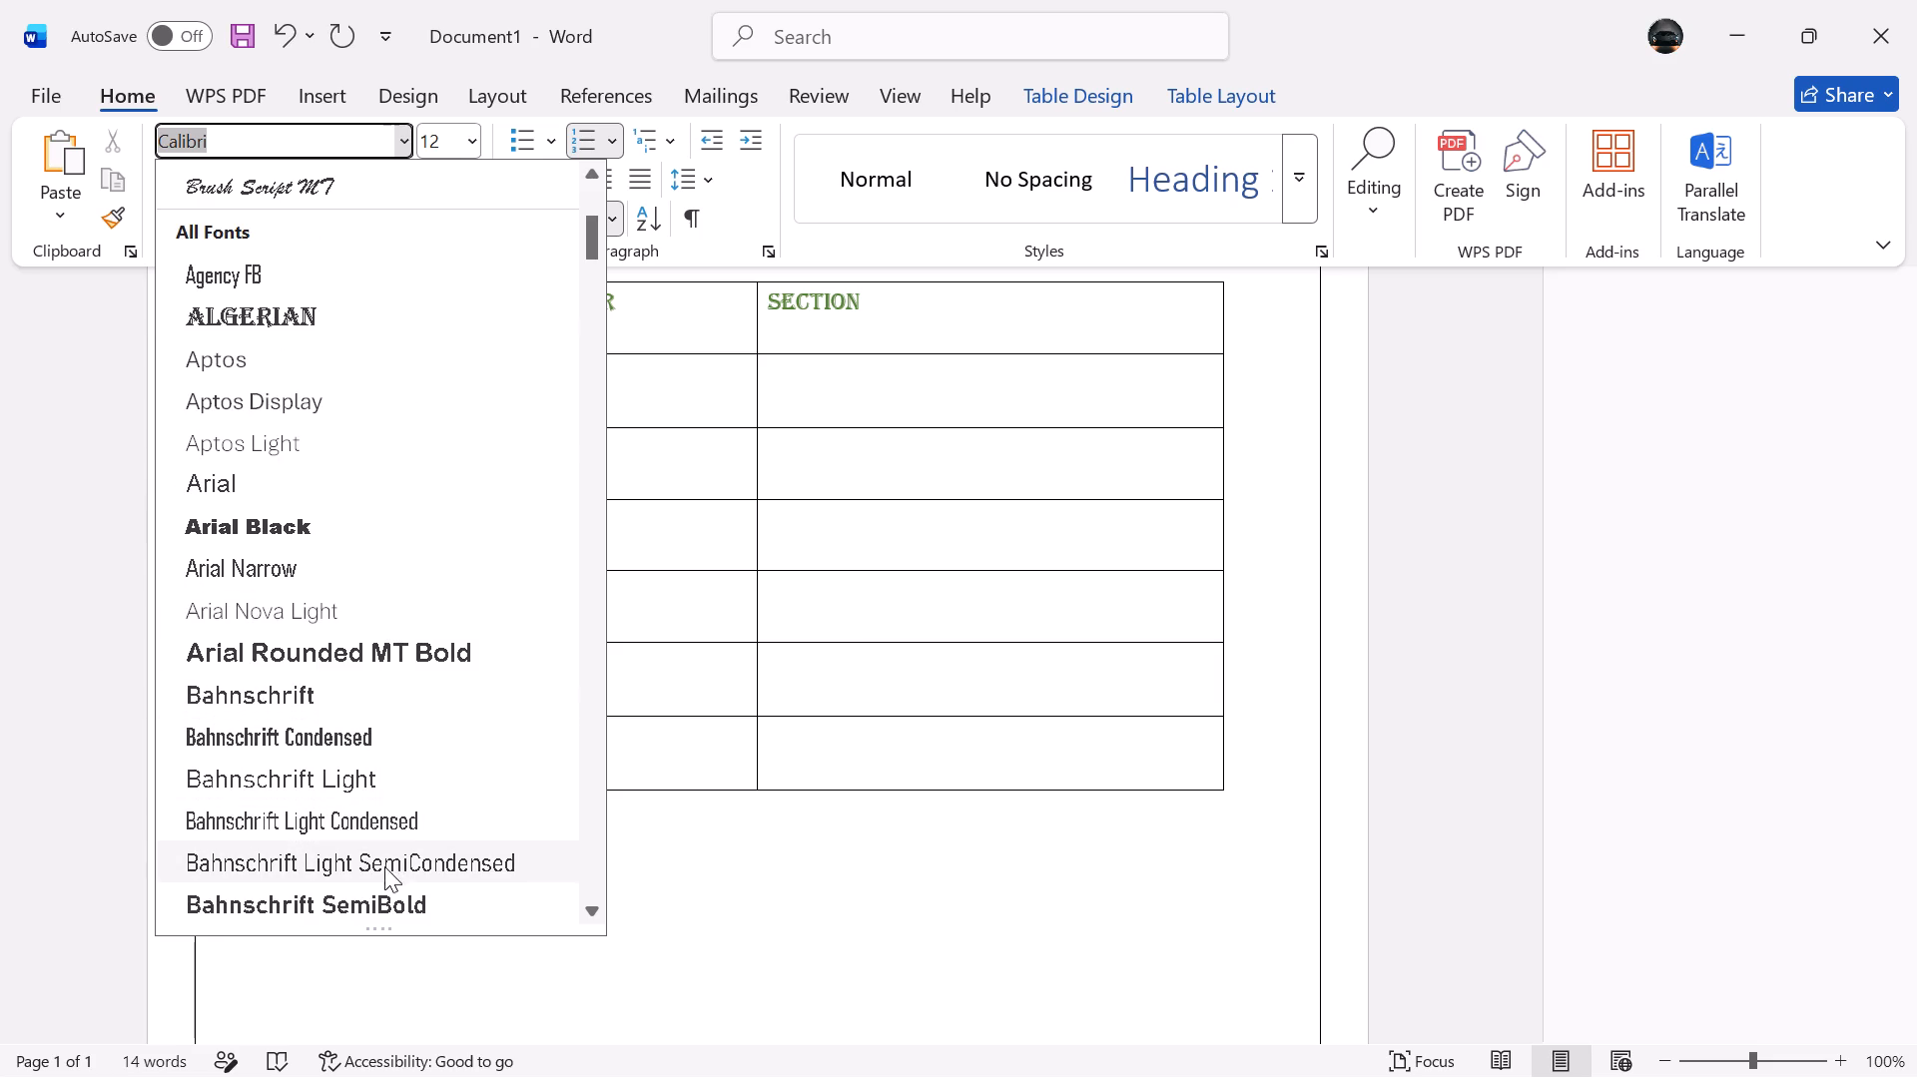
left_click(372, 739)
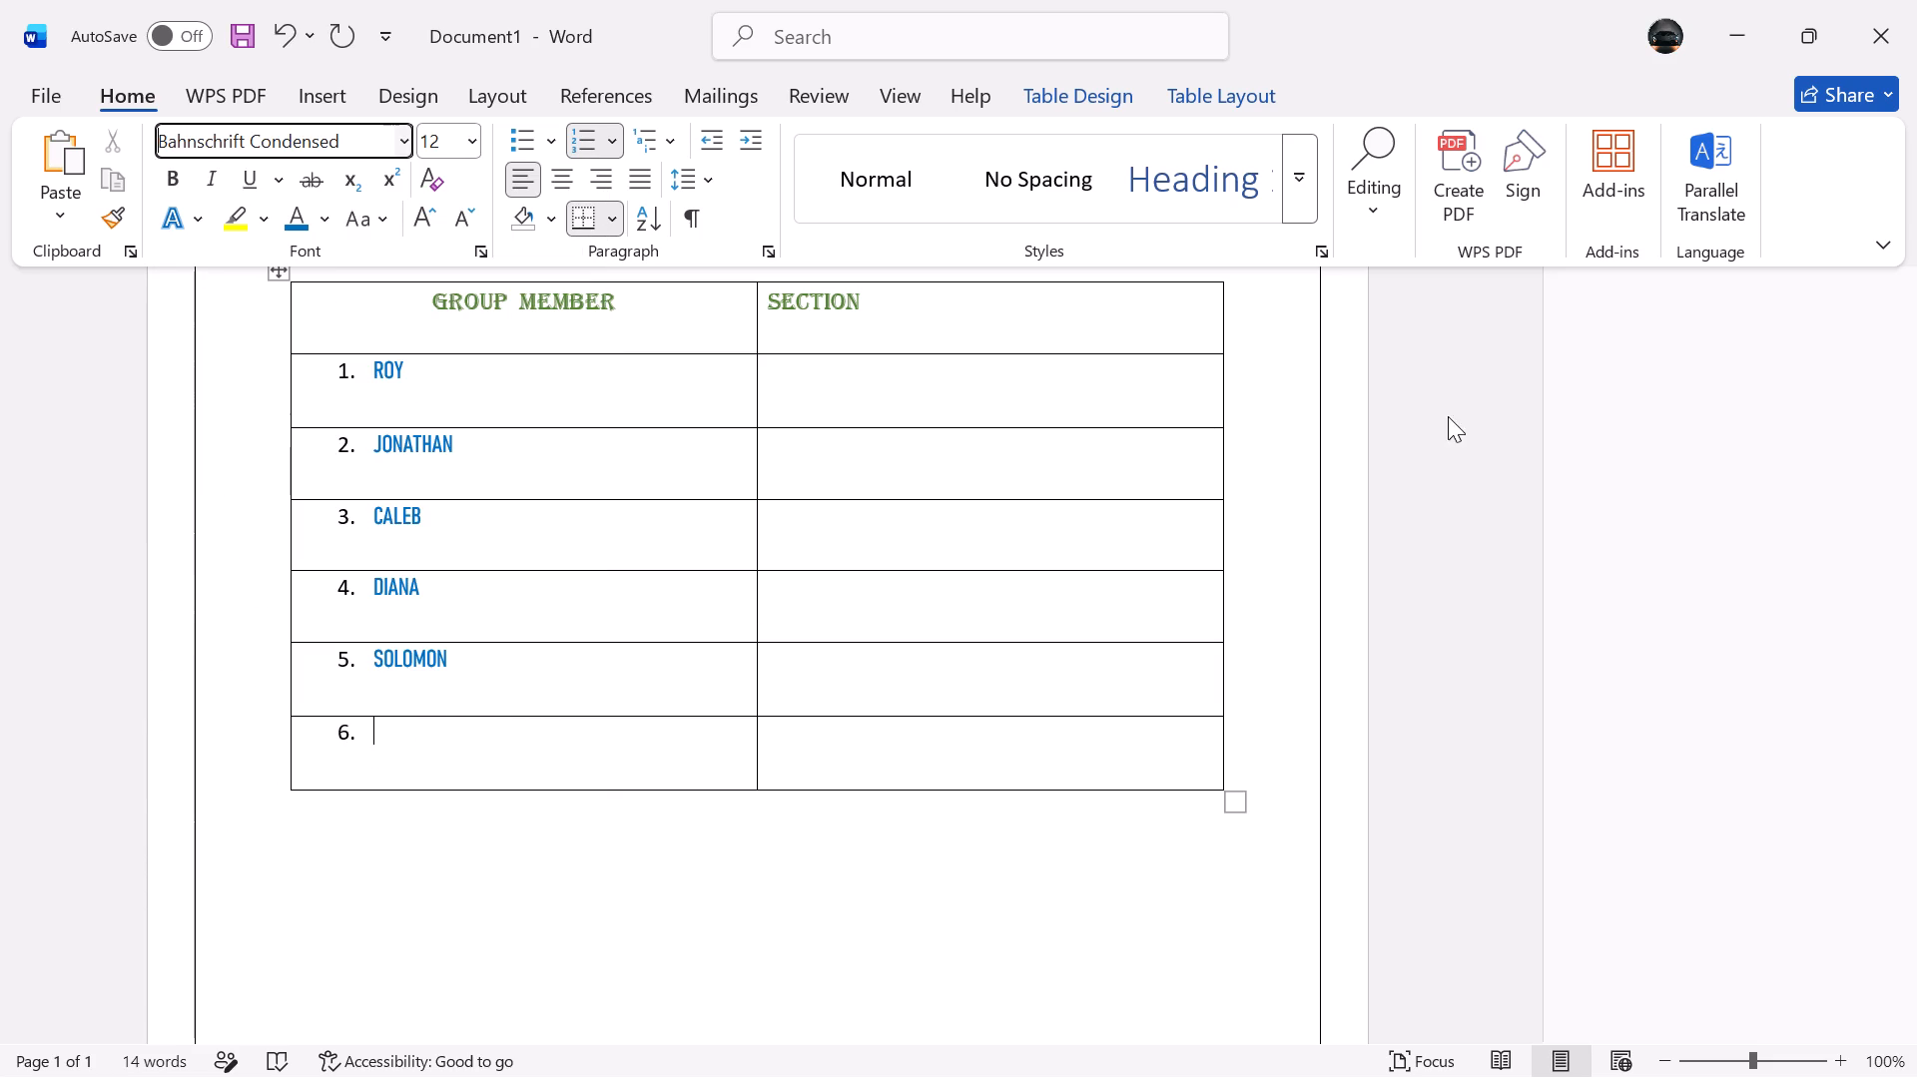
Enter the name AMOS as entry 6 in the GROUP MEMBER column.
key("a")
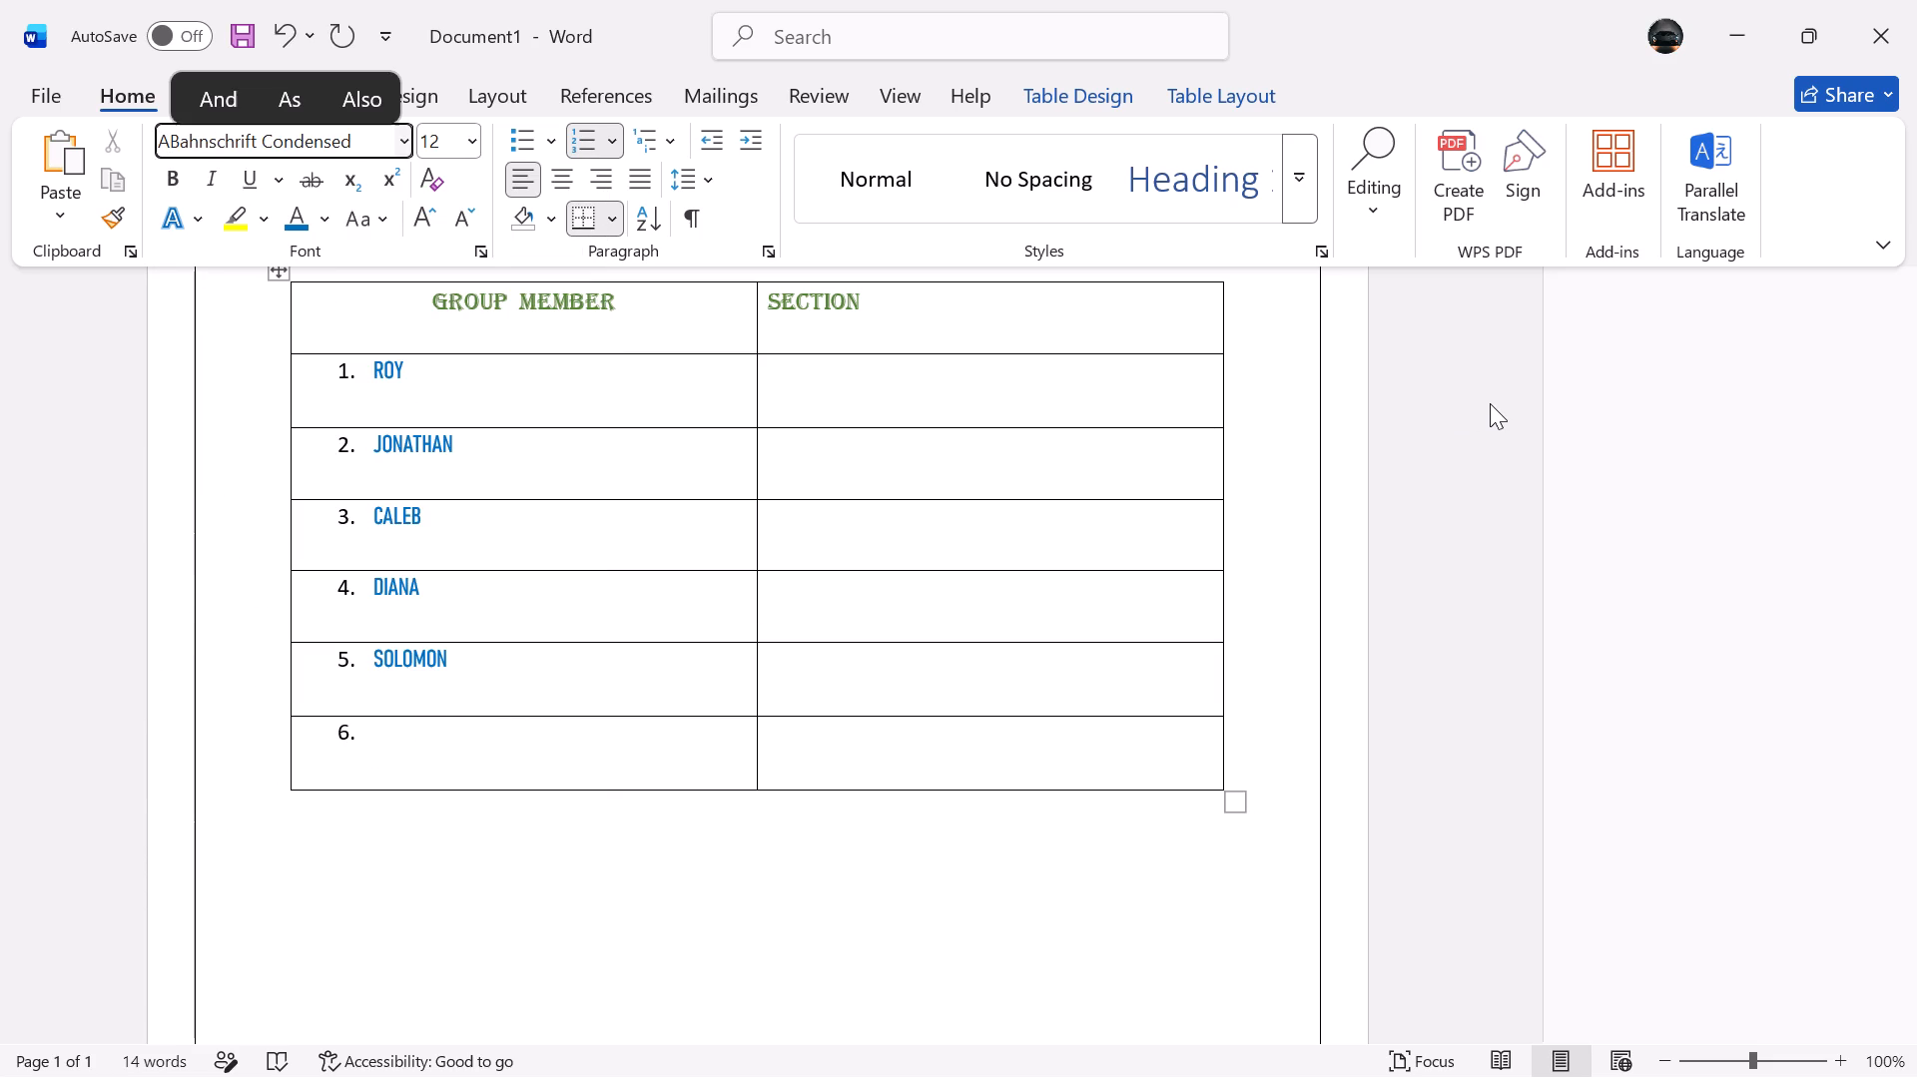
key("BackSpace")
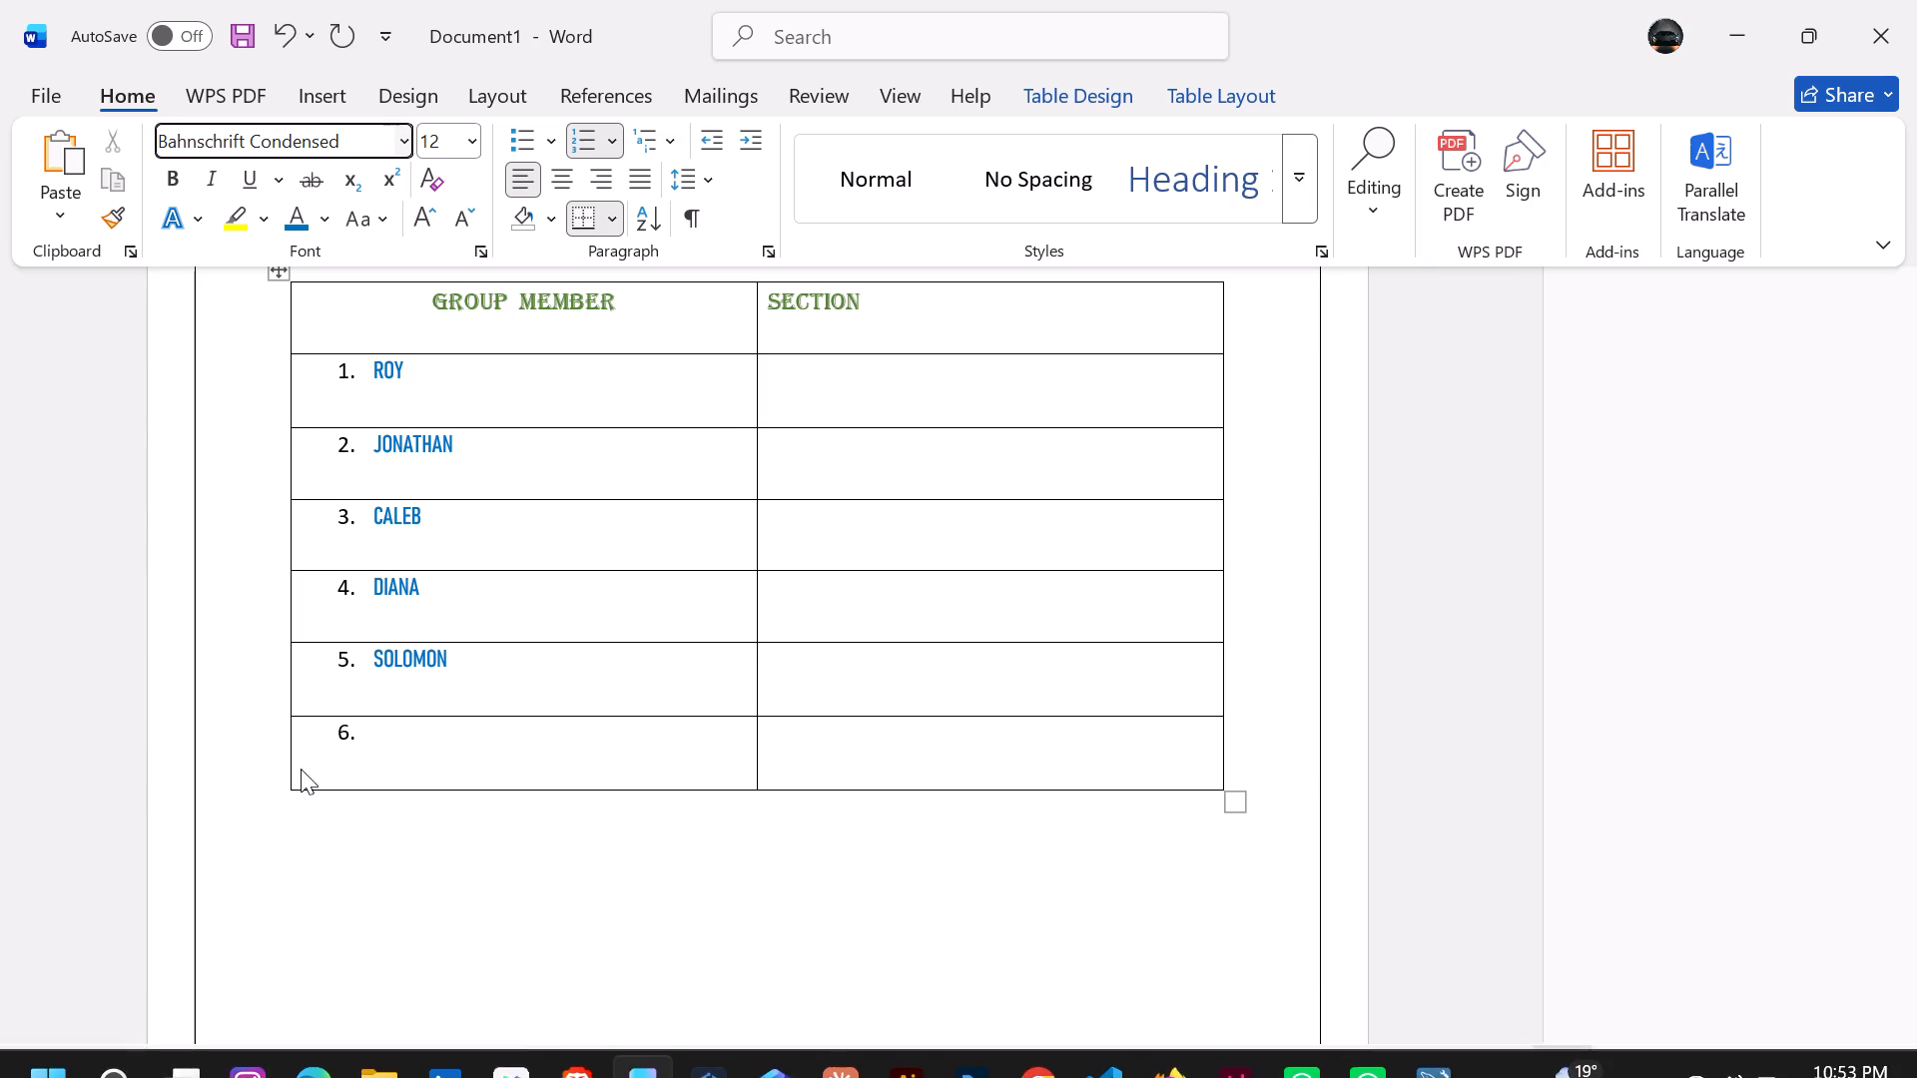
left_click(403, 729)
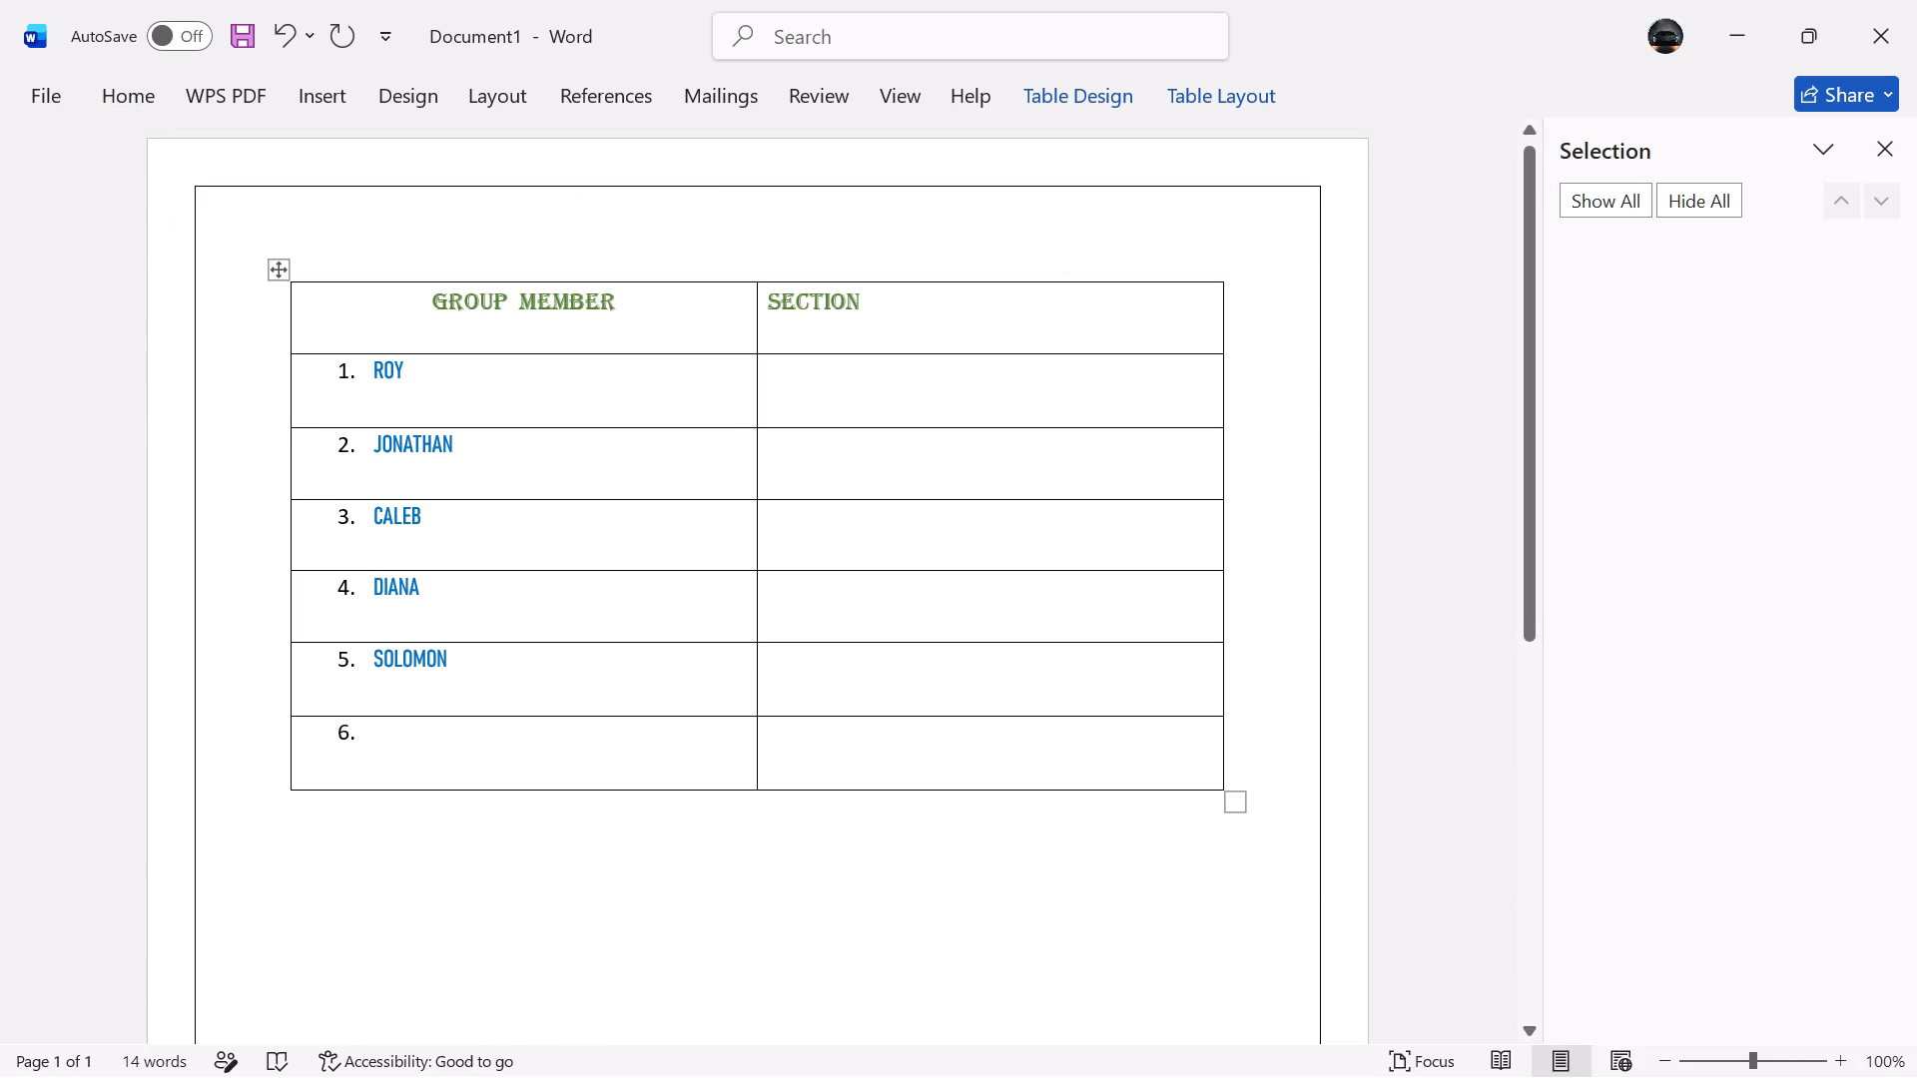
type("AMOS")
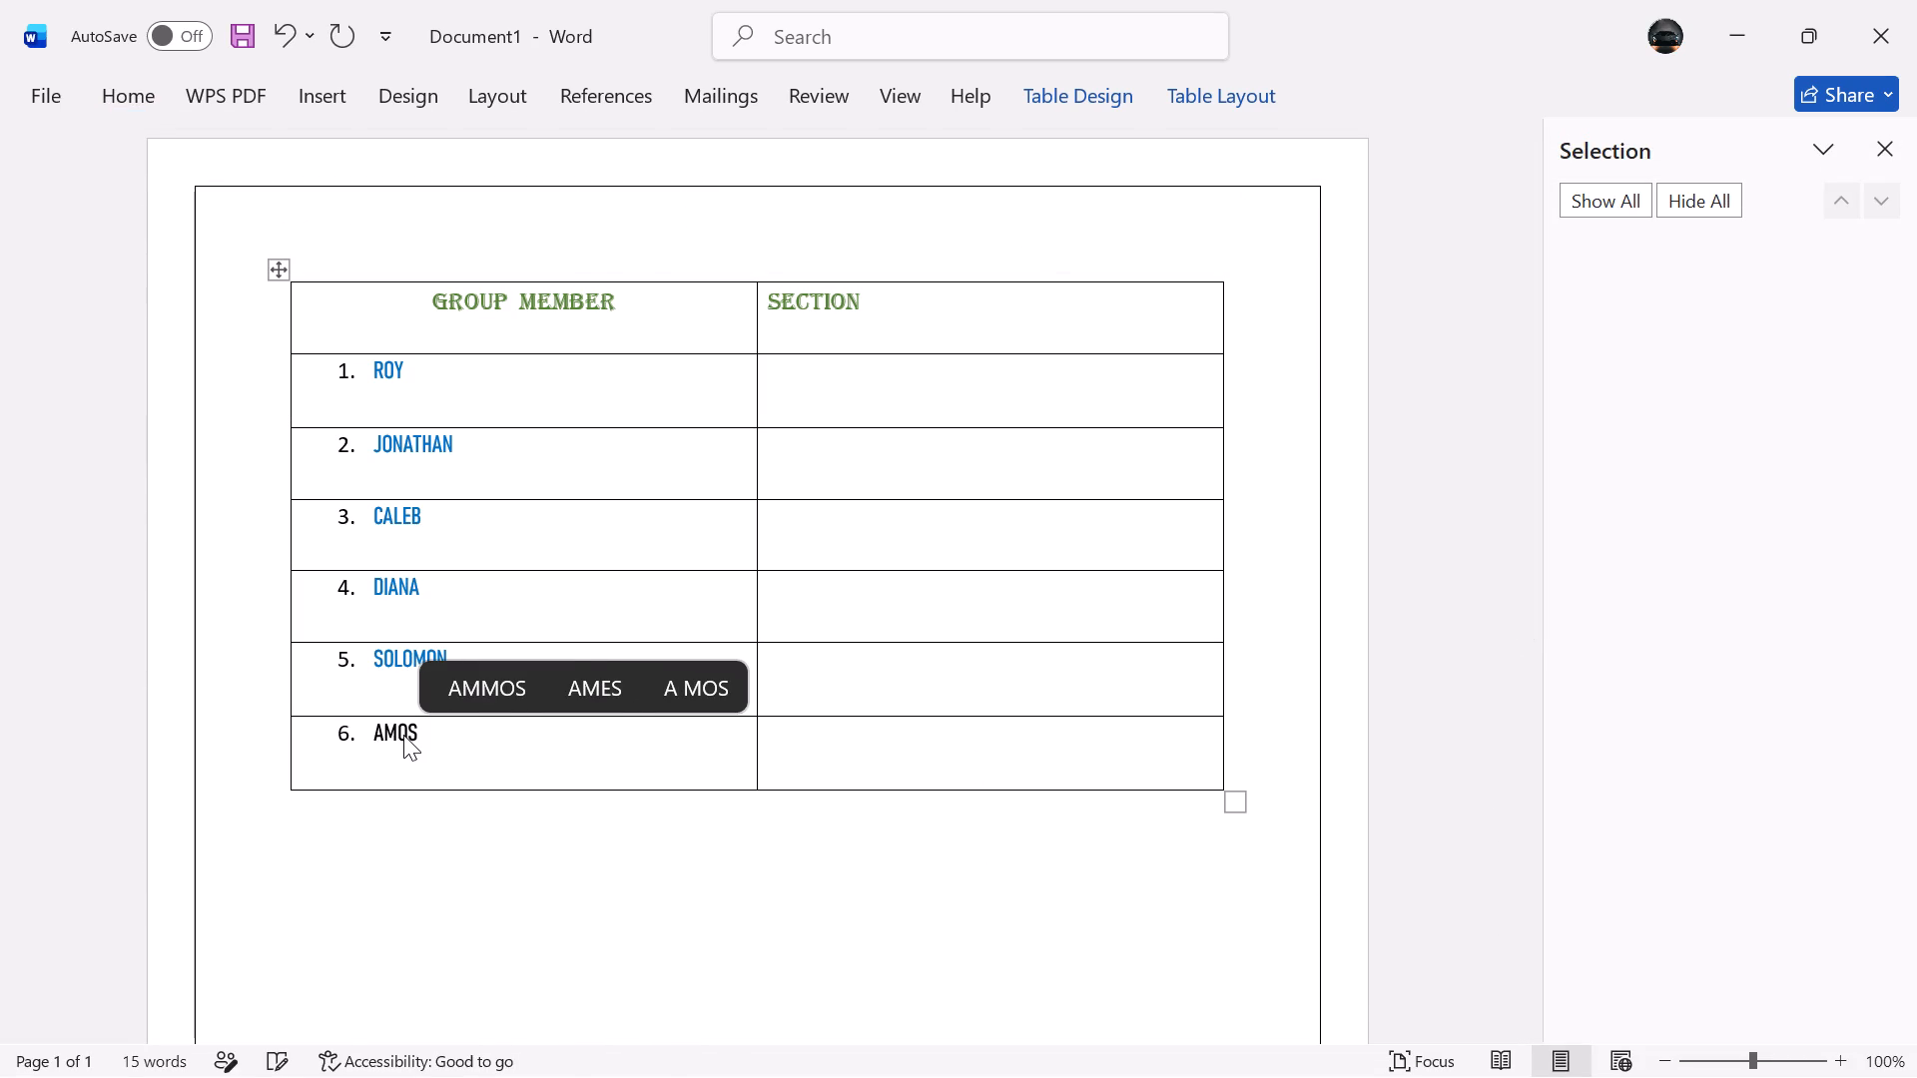
Colour the name AMOS blue to match the other group members.
left_click_drag(371, 726, 430, 732)
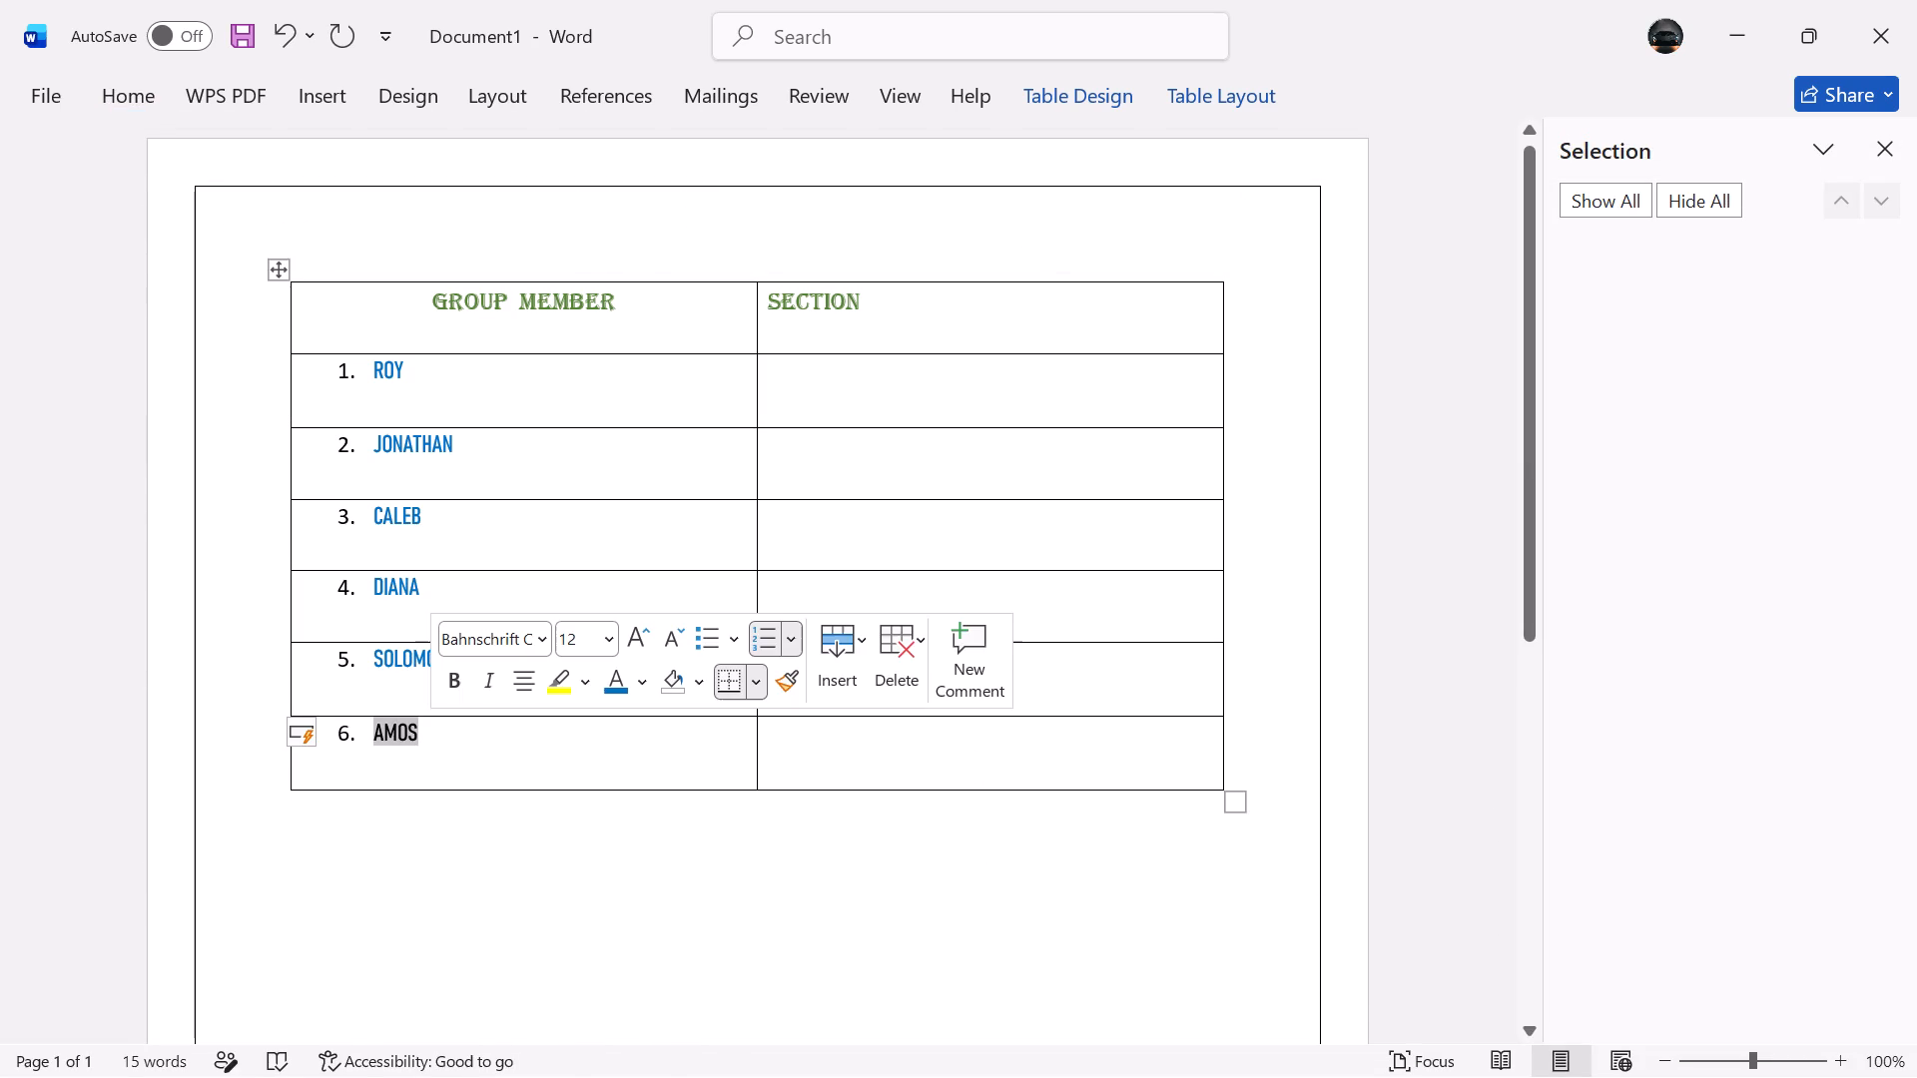
left_click(619, 684)
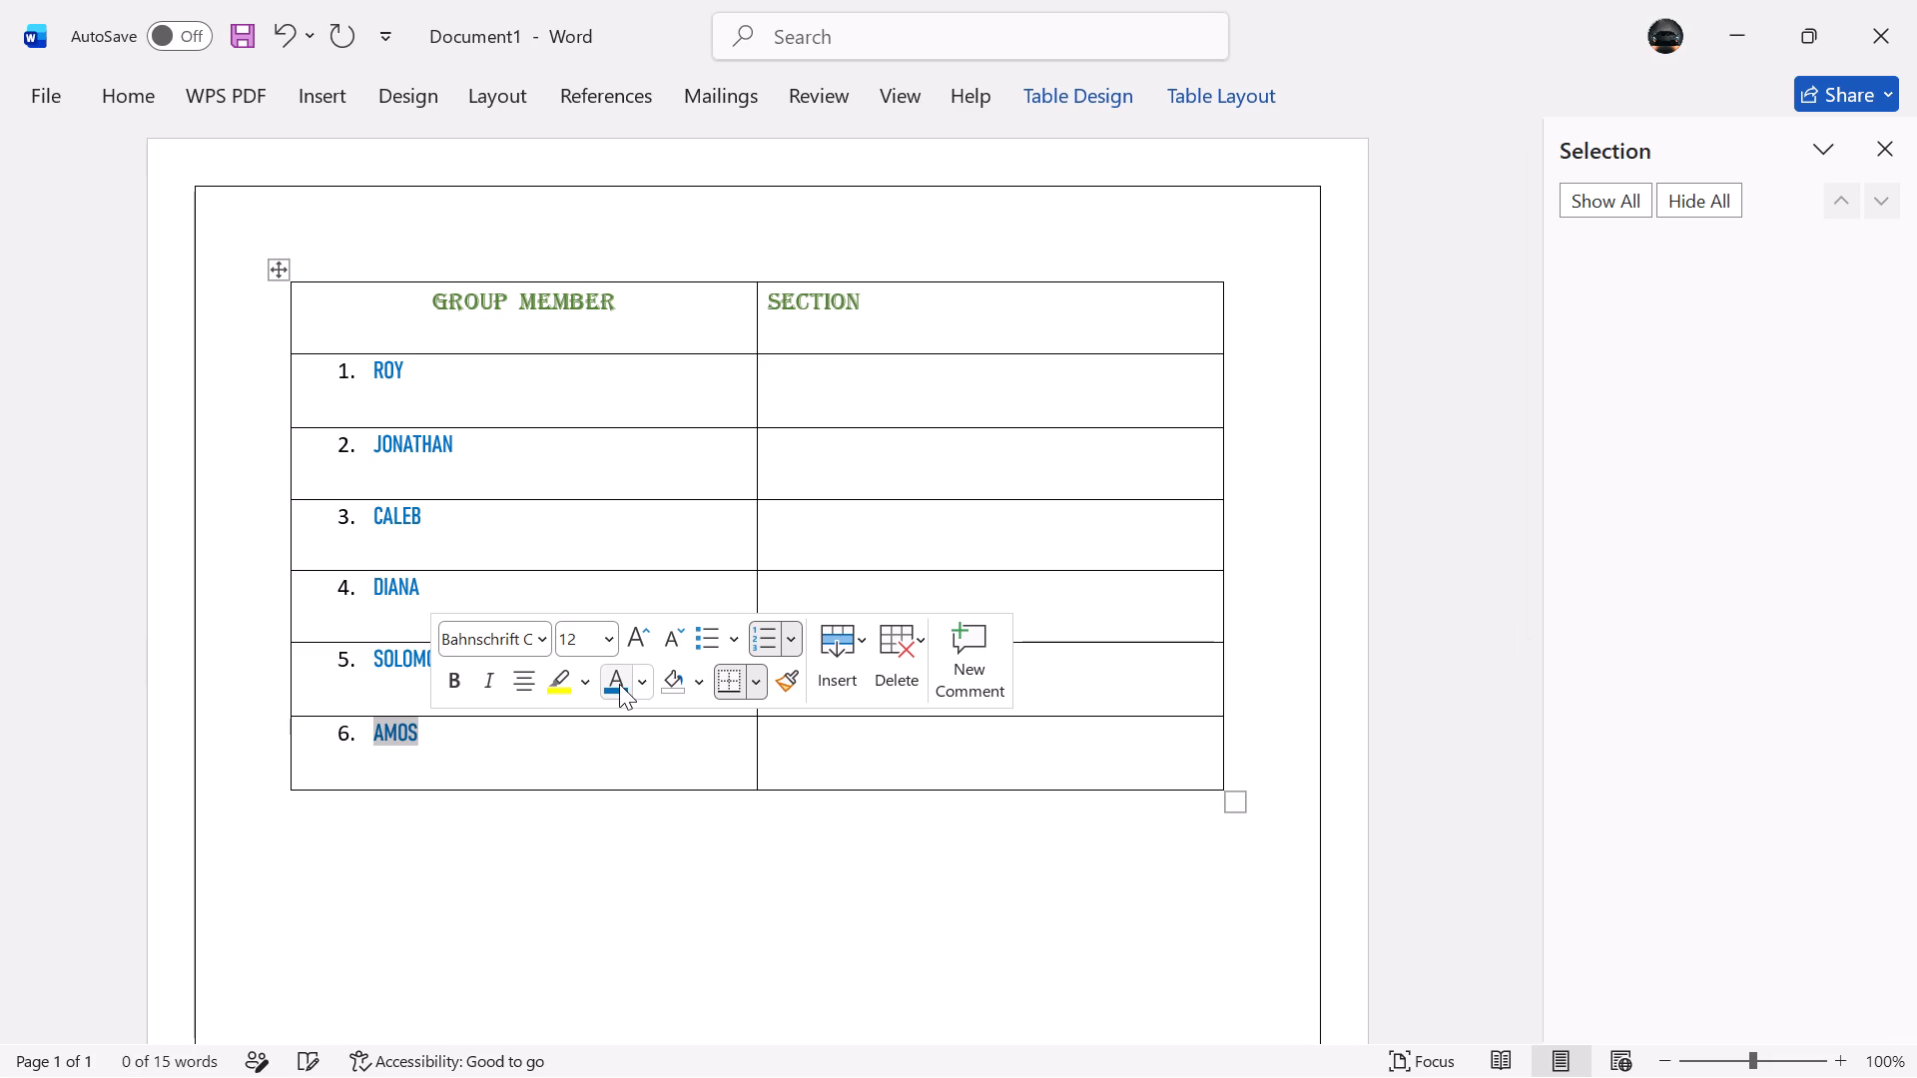
left_click(579, 747)
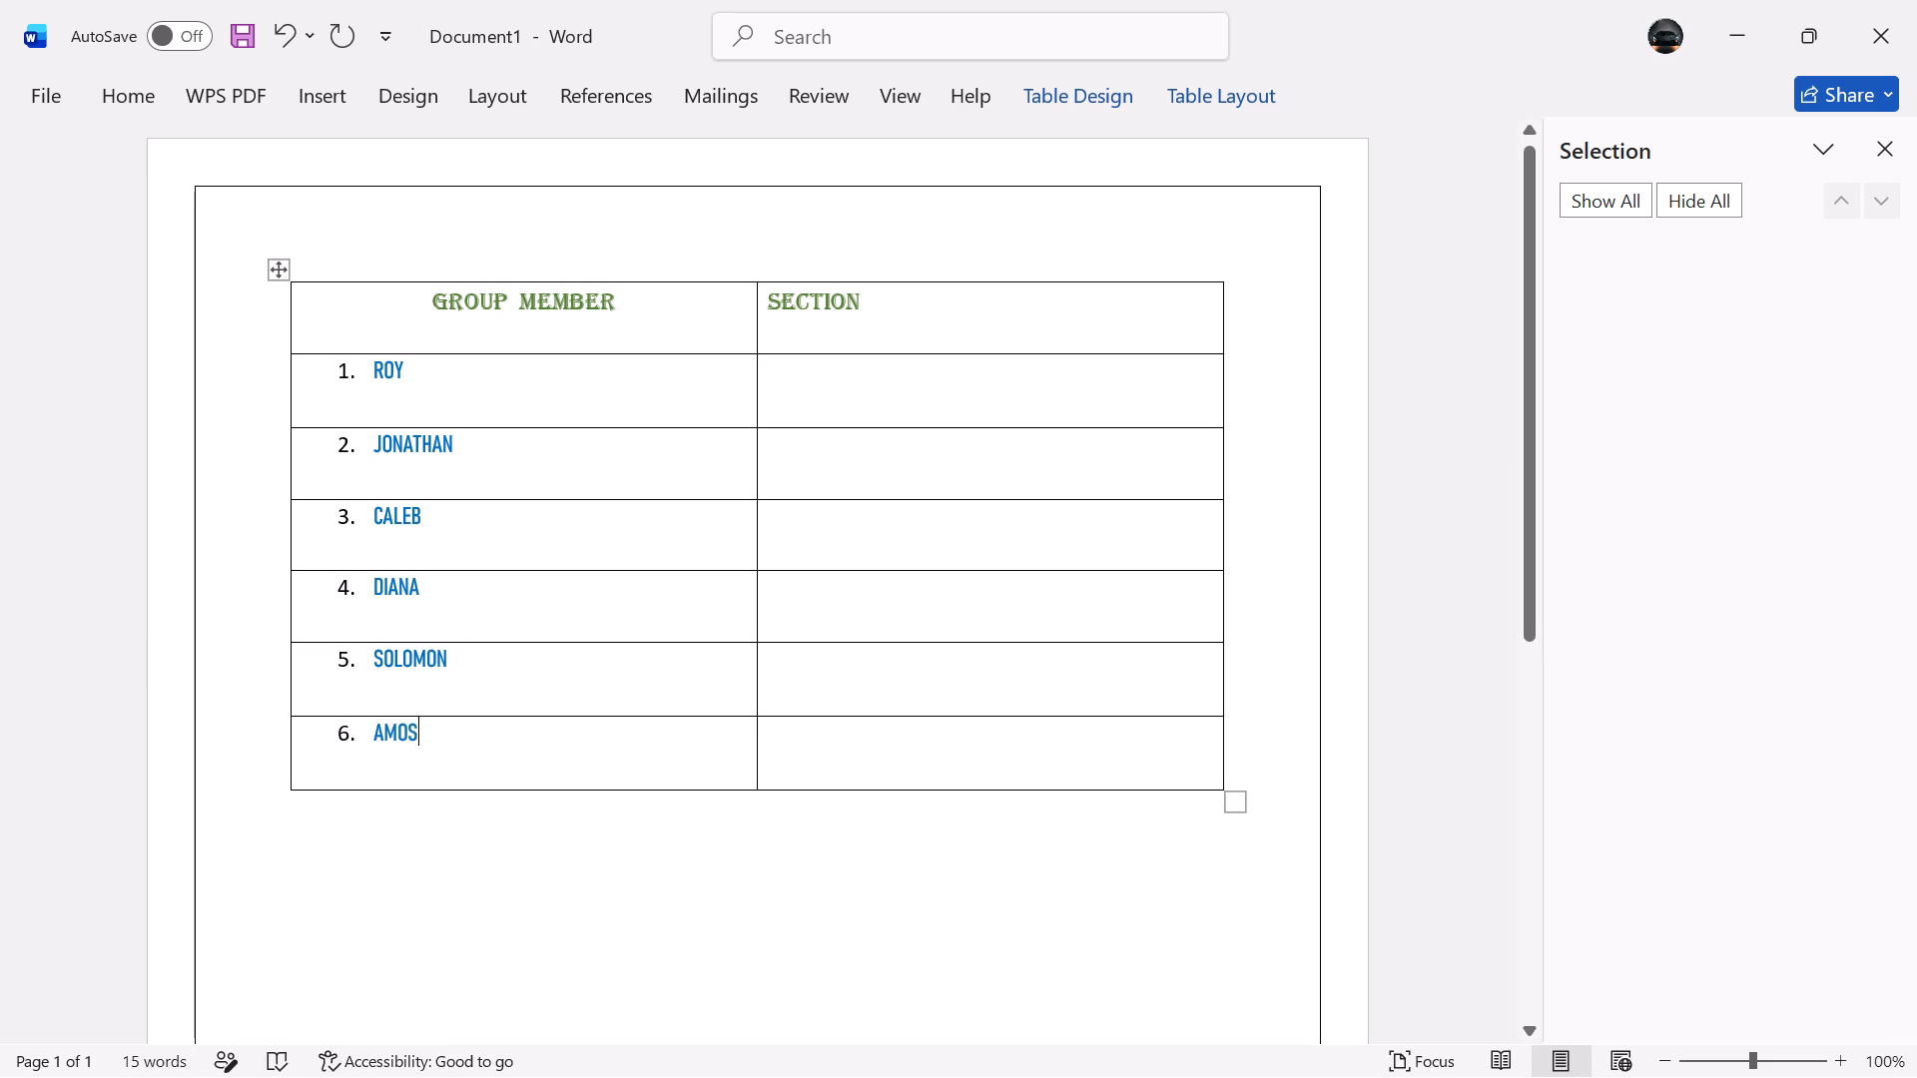
Enter "Introduction" in the SECTION cell beside ROY.
left_click(818, 416)
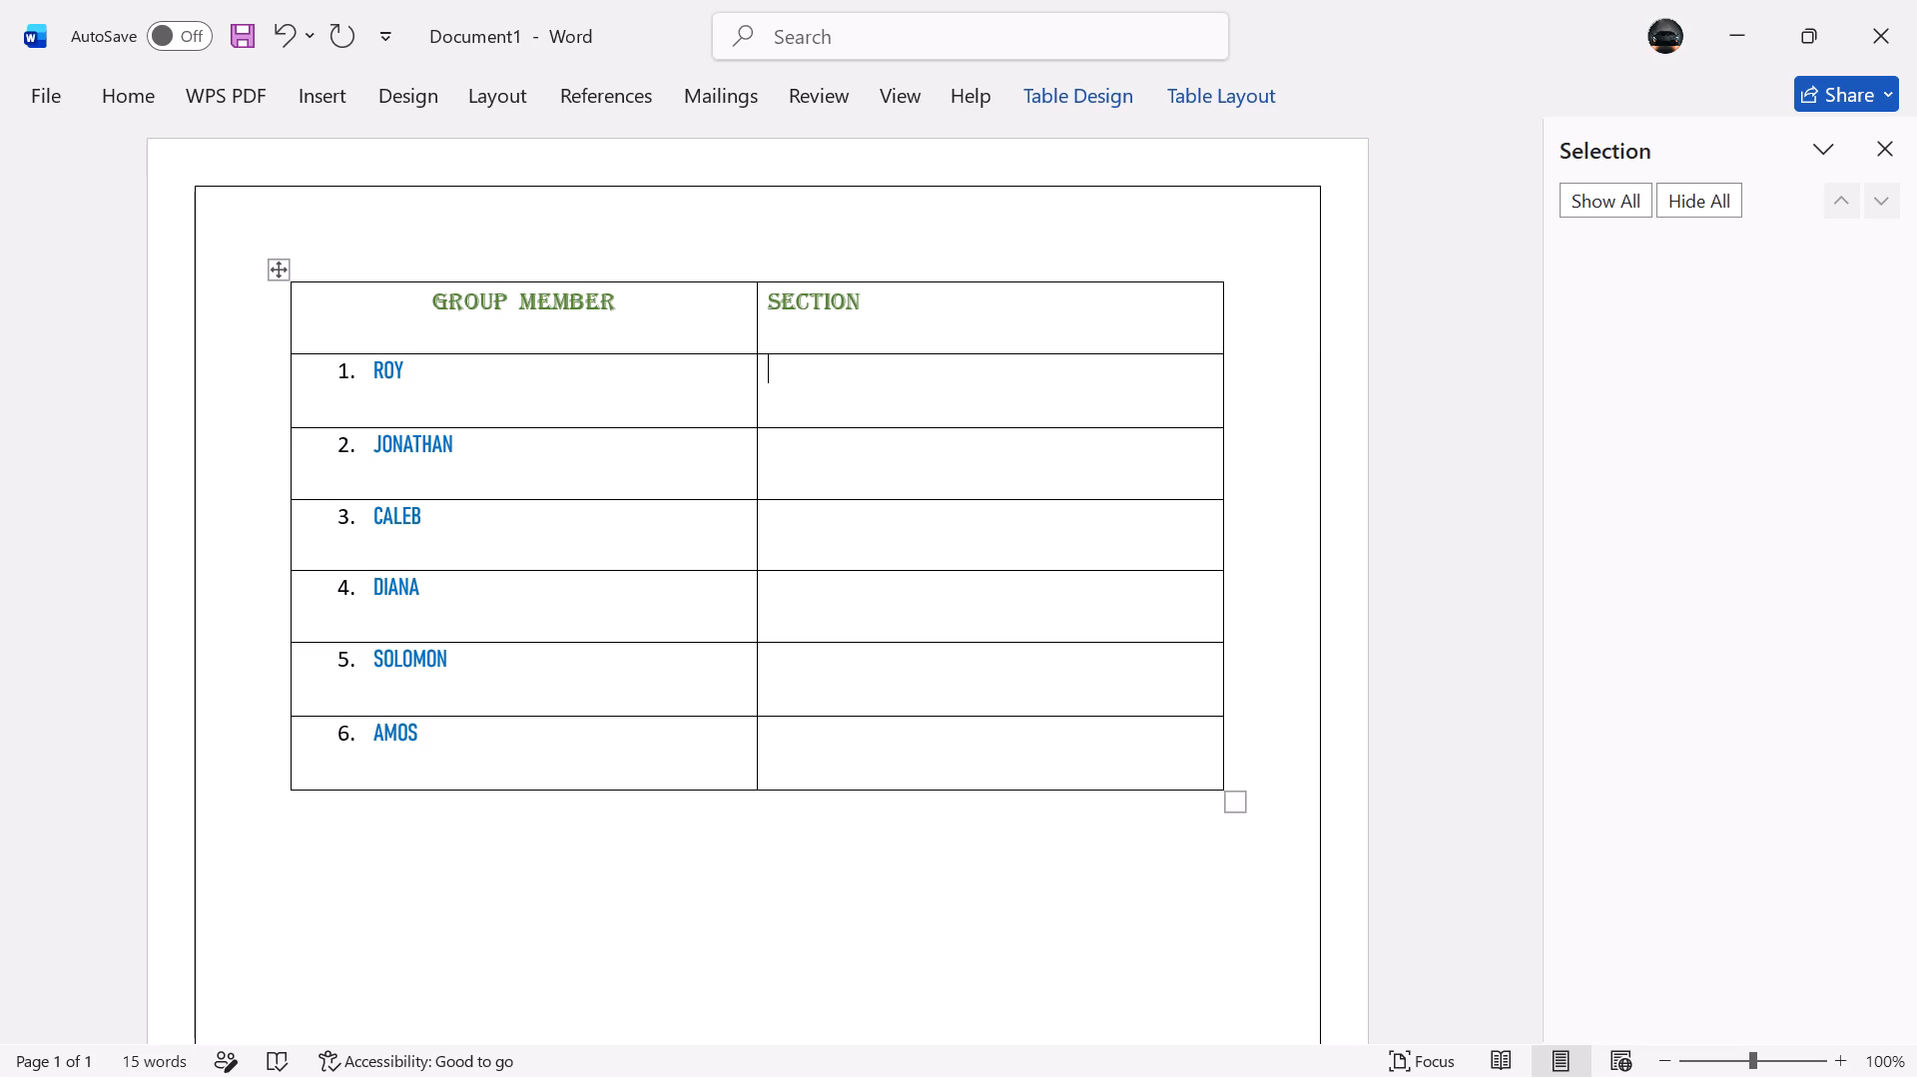
key("i")
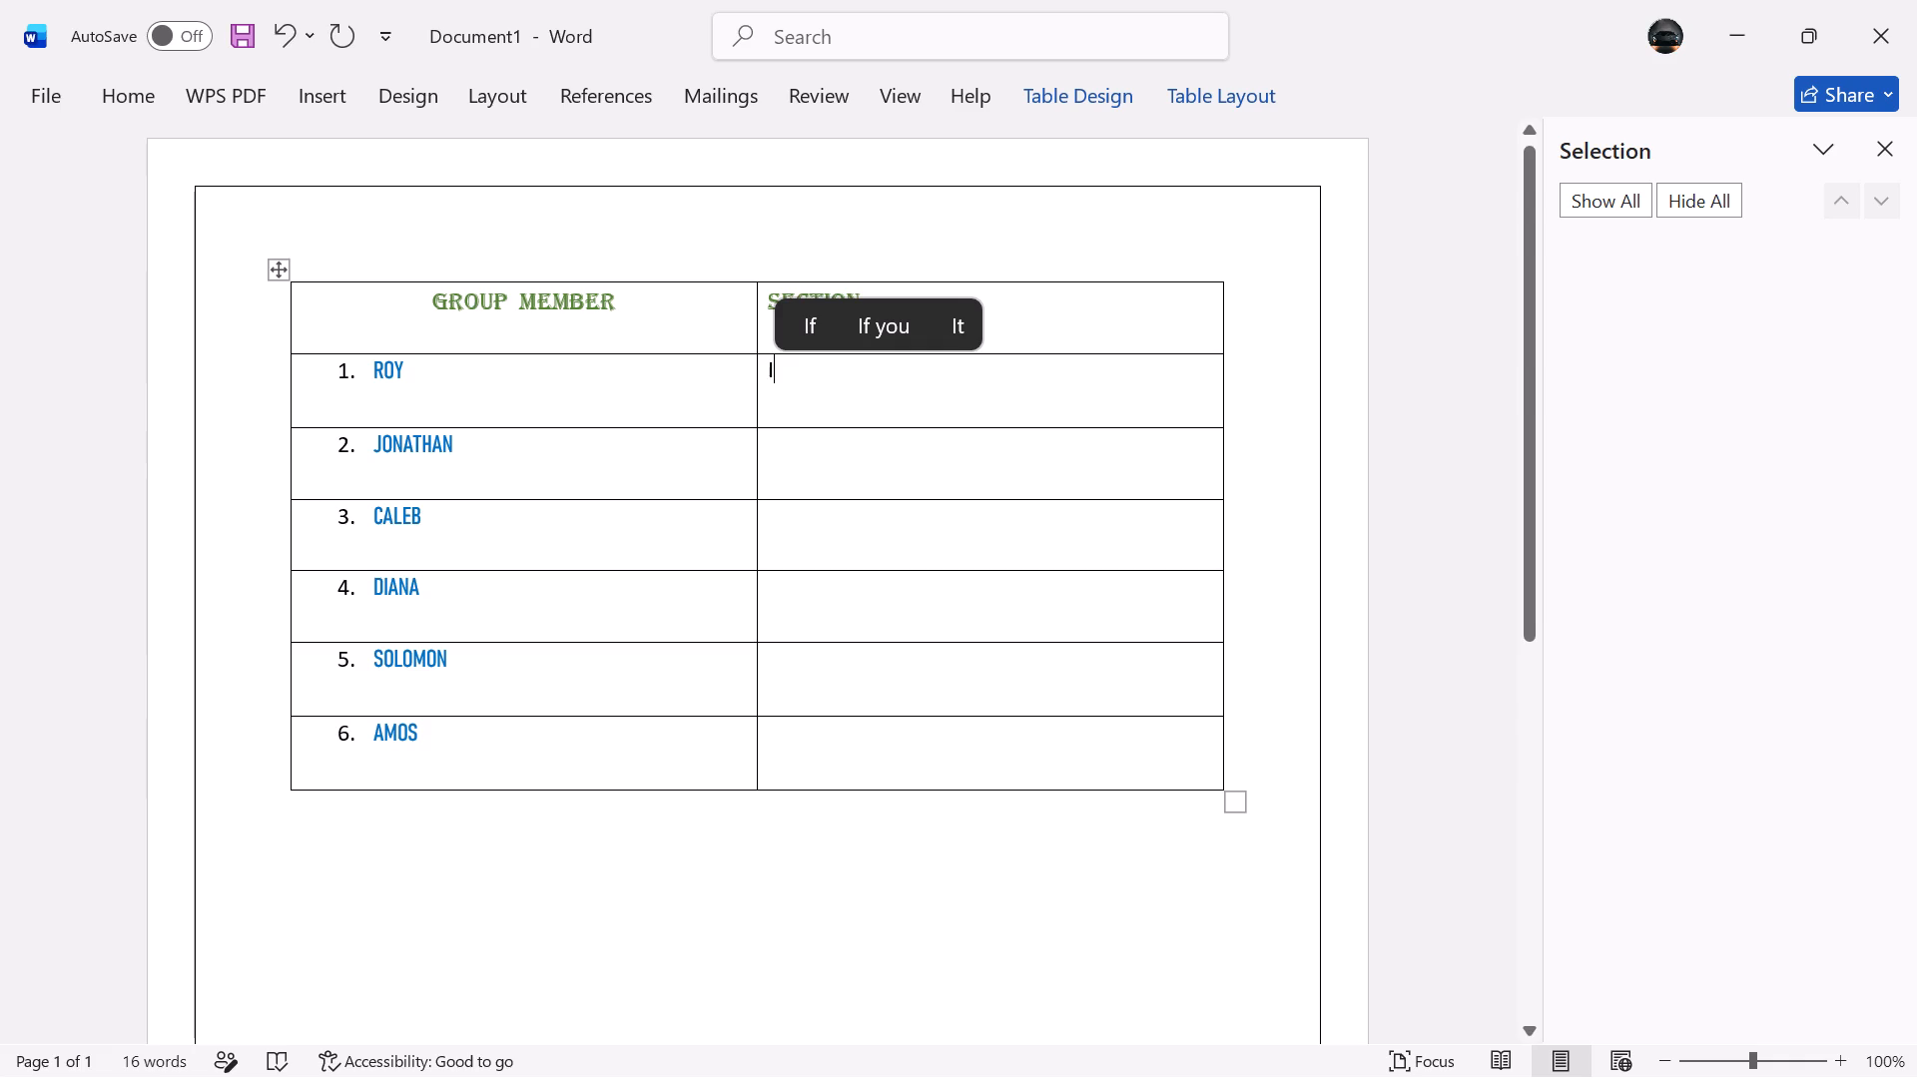
type("nt")
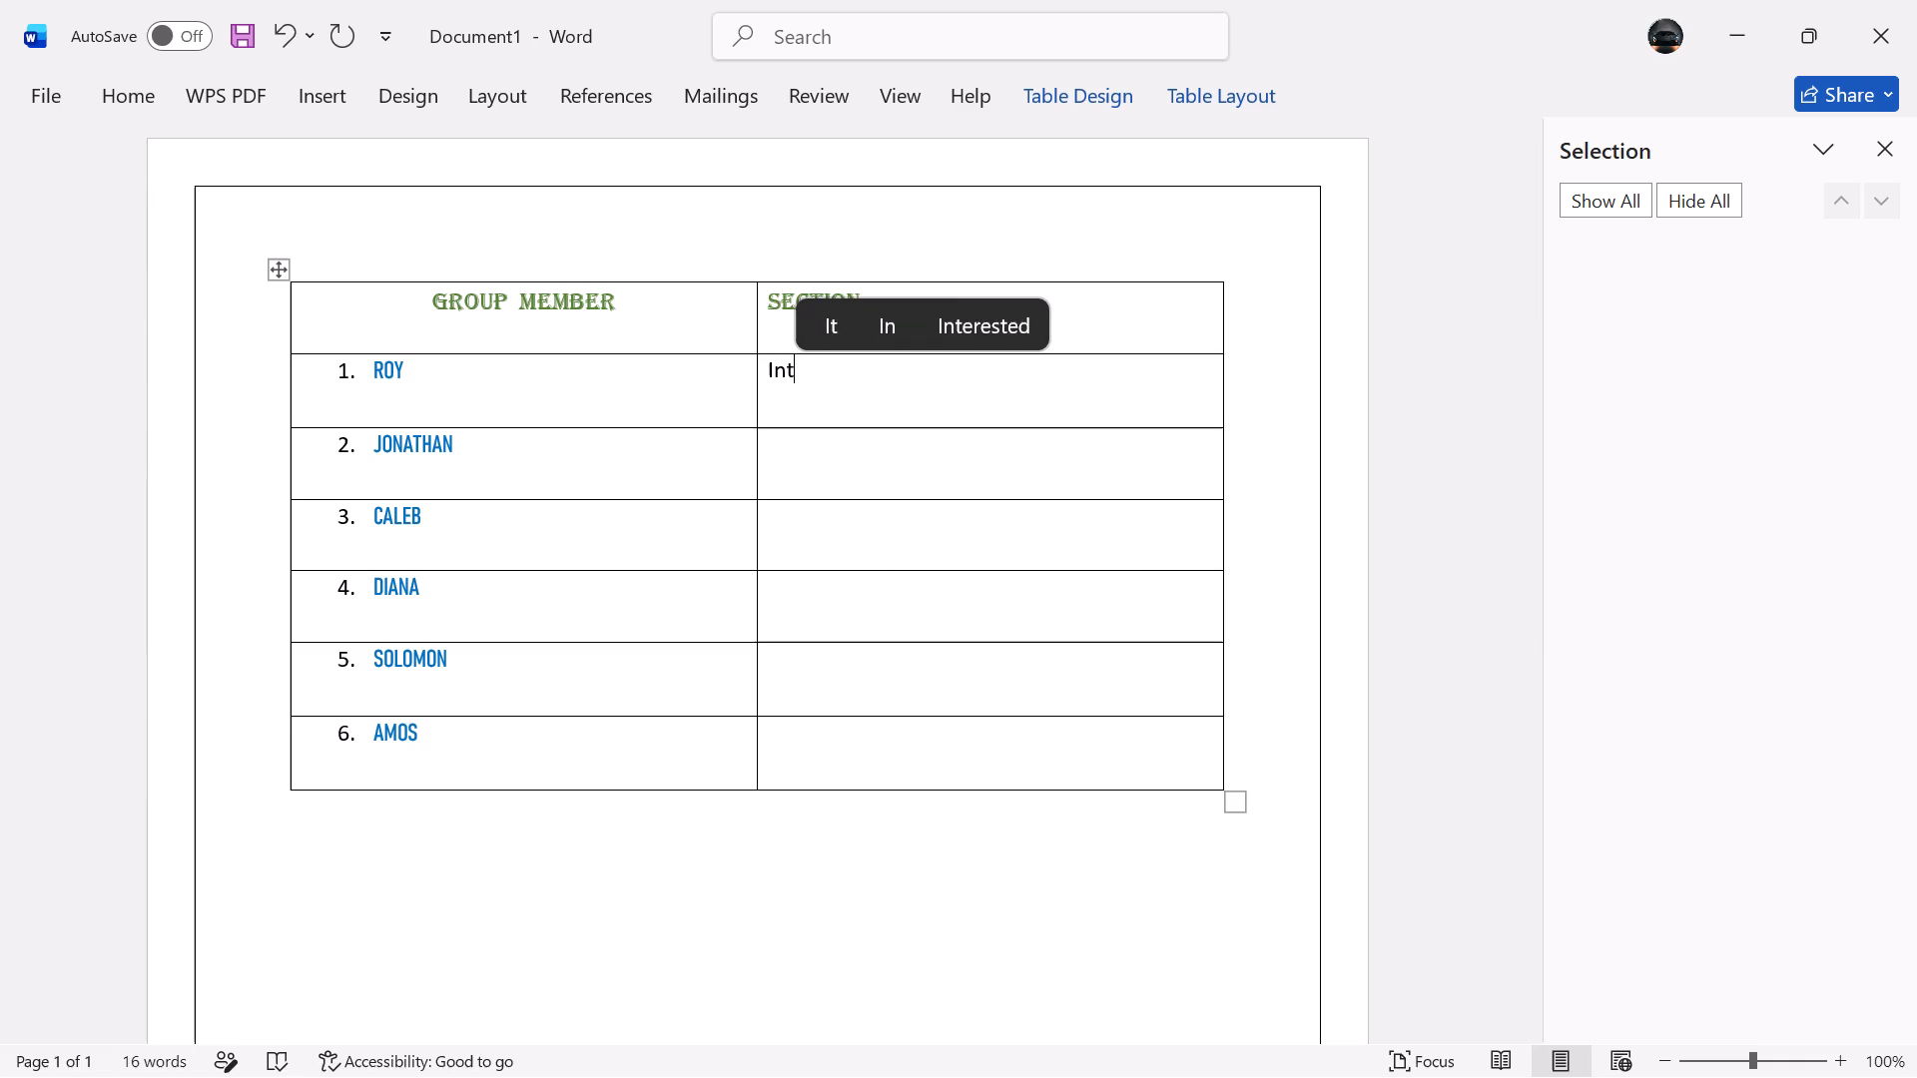
type("ro")
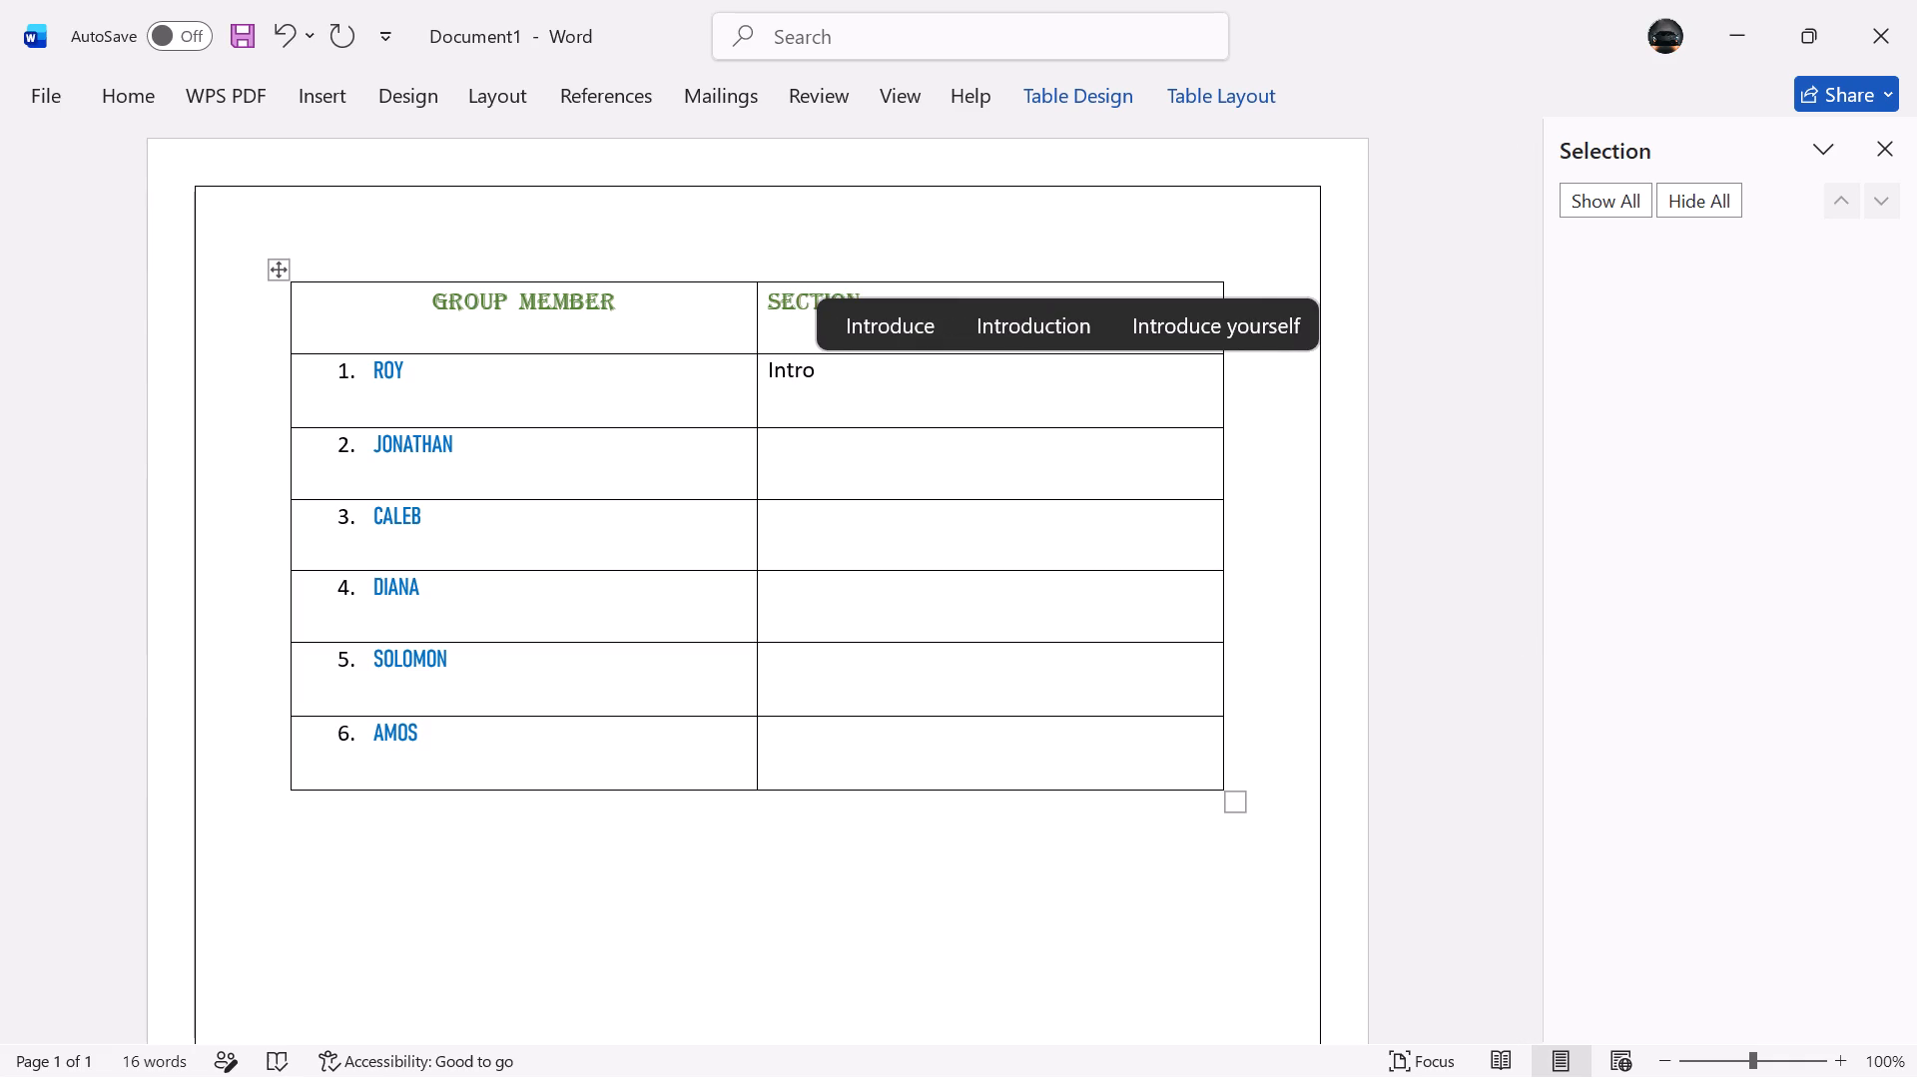
type("duction")
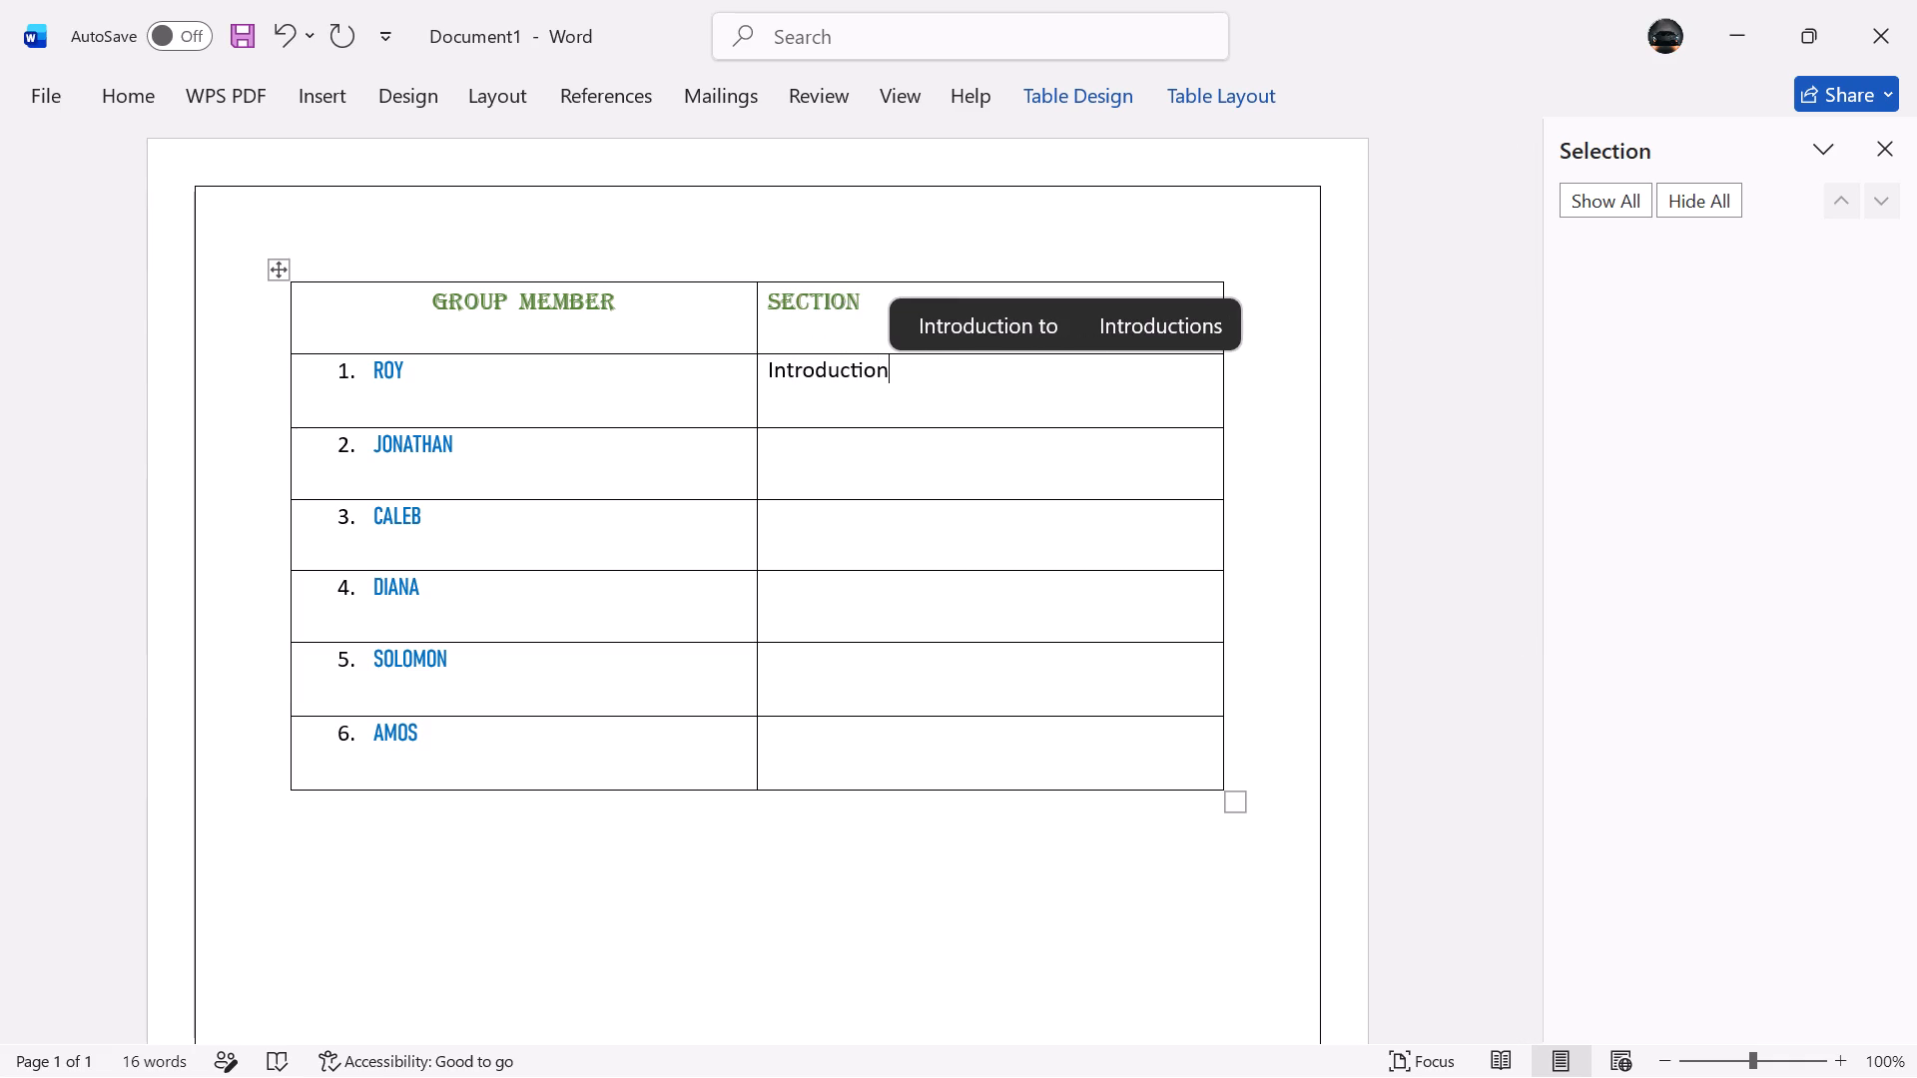
Insert the section number 5.1 in front of "Introduction" in the SECTION cell beside ROY.
left_click(762, 363)
left_click(763, 374)
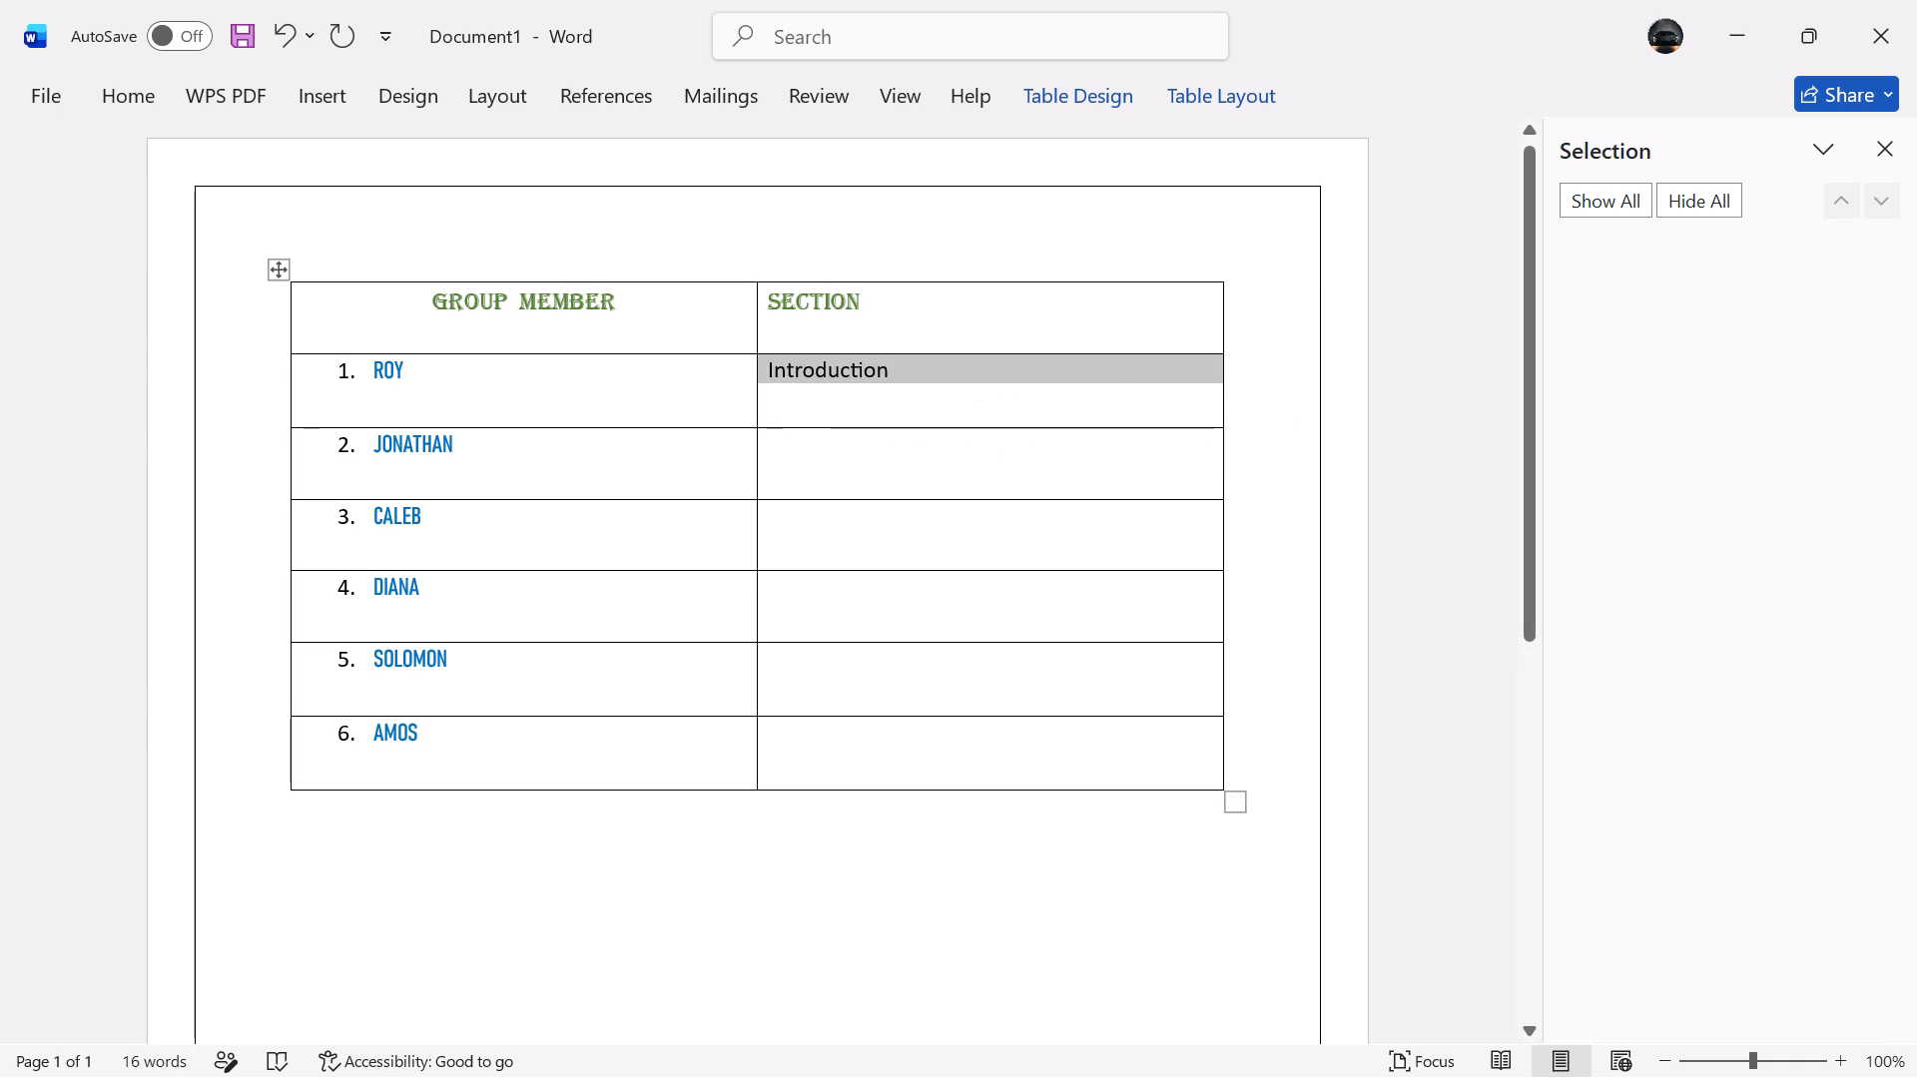
left_click_drag(770, 361, 778, 371)
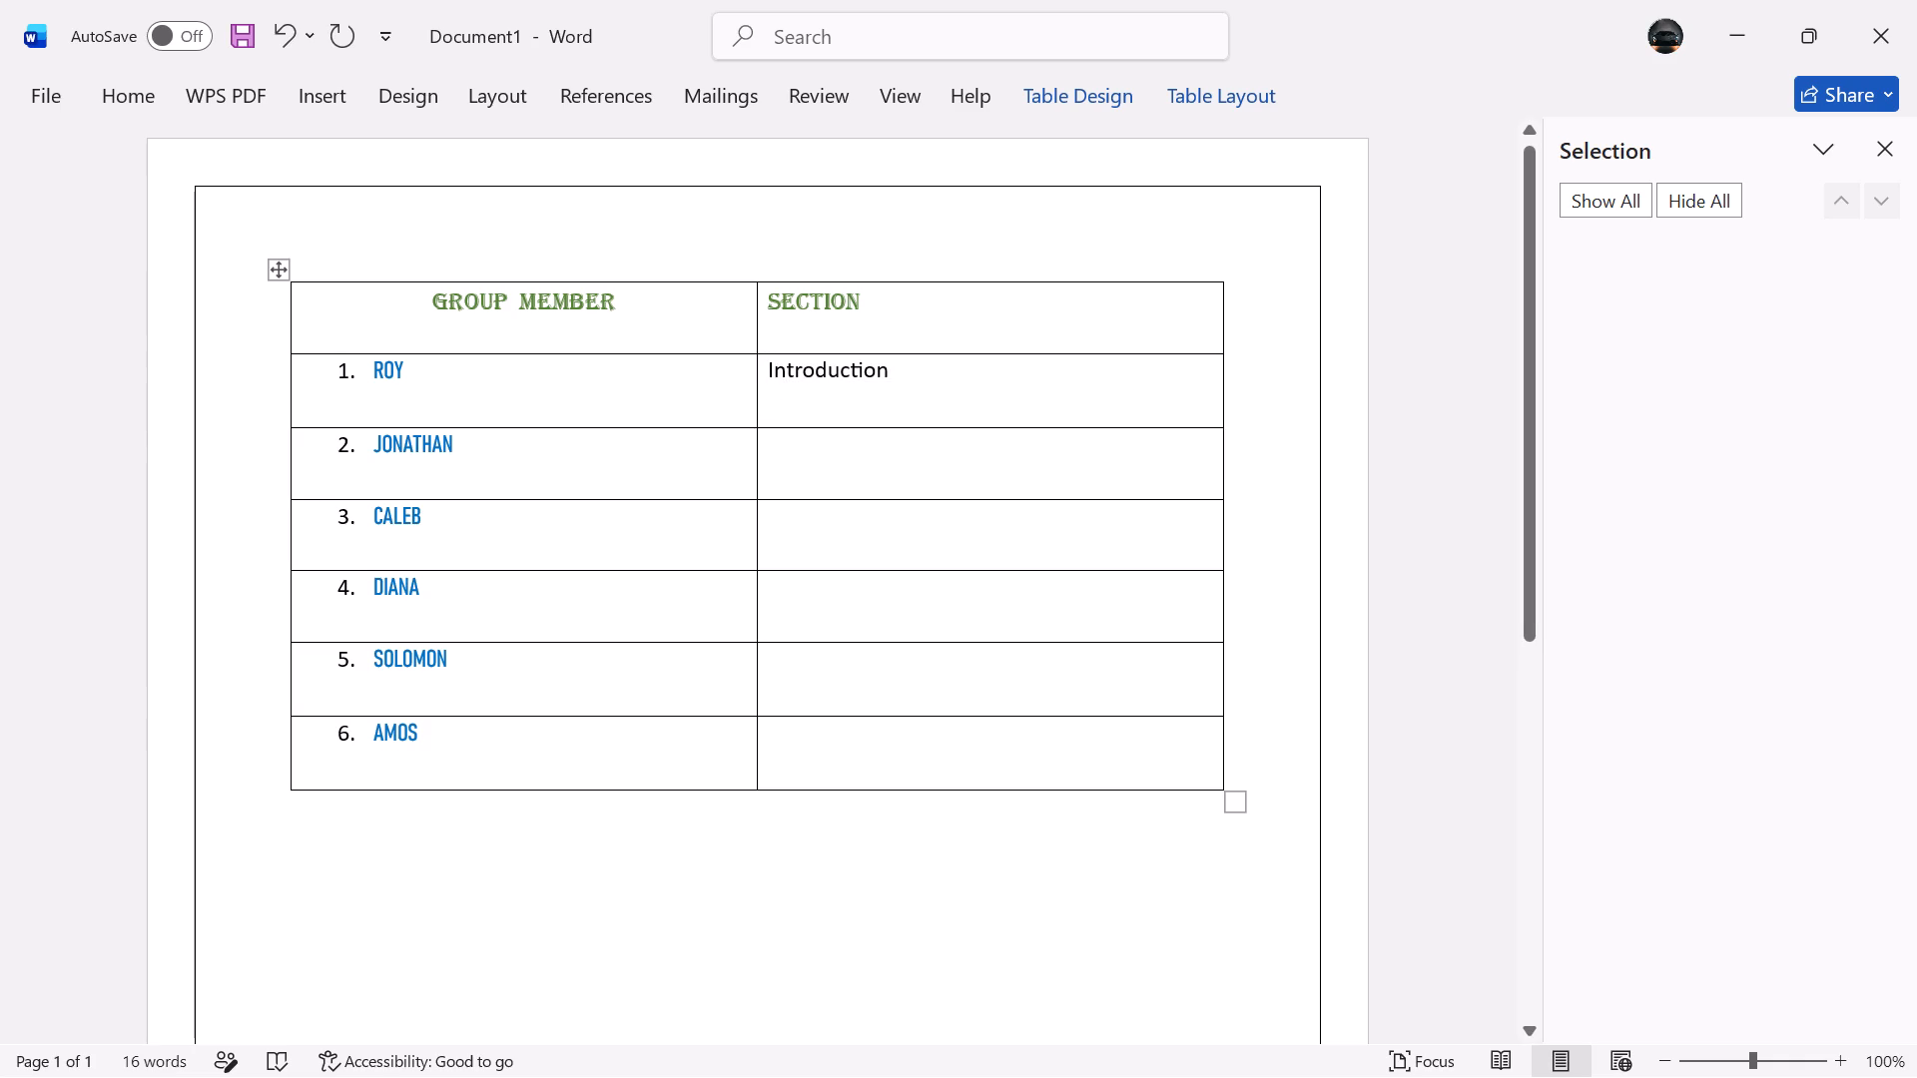
left_click(767, 365)
left_click(808, 360)
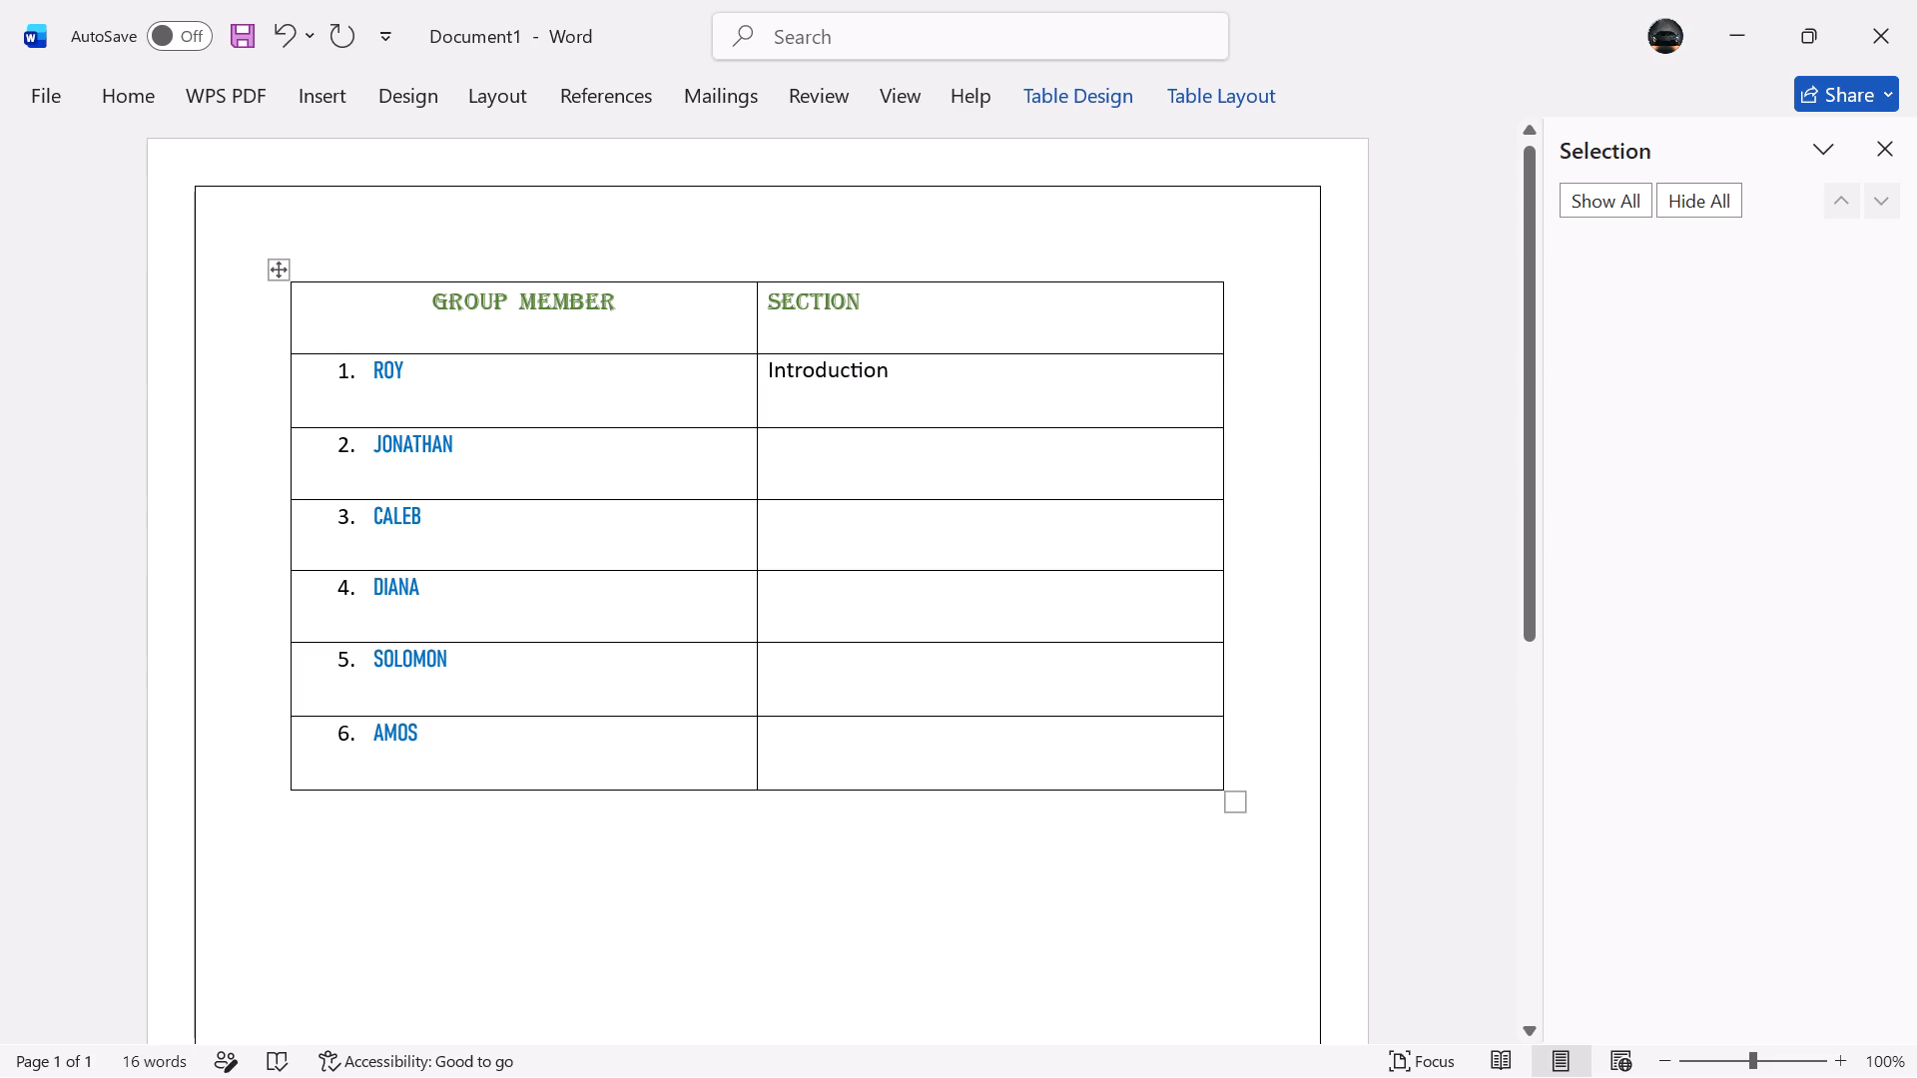
left_click(768, 367)
key("5")
key("period")
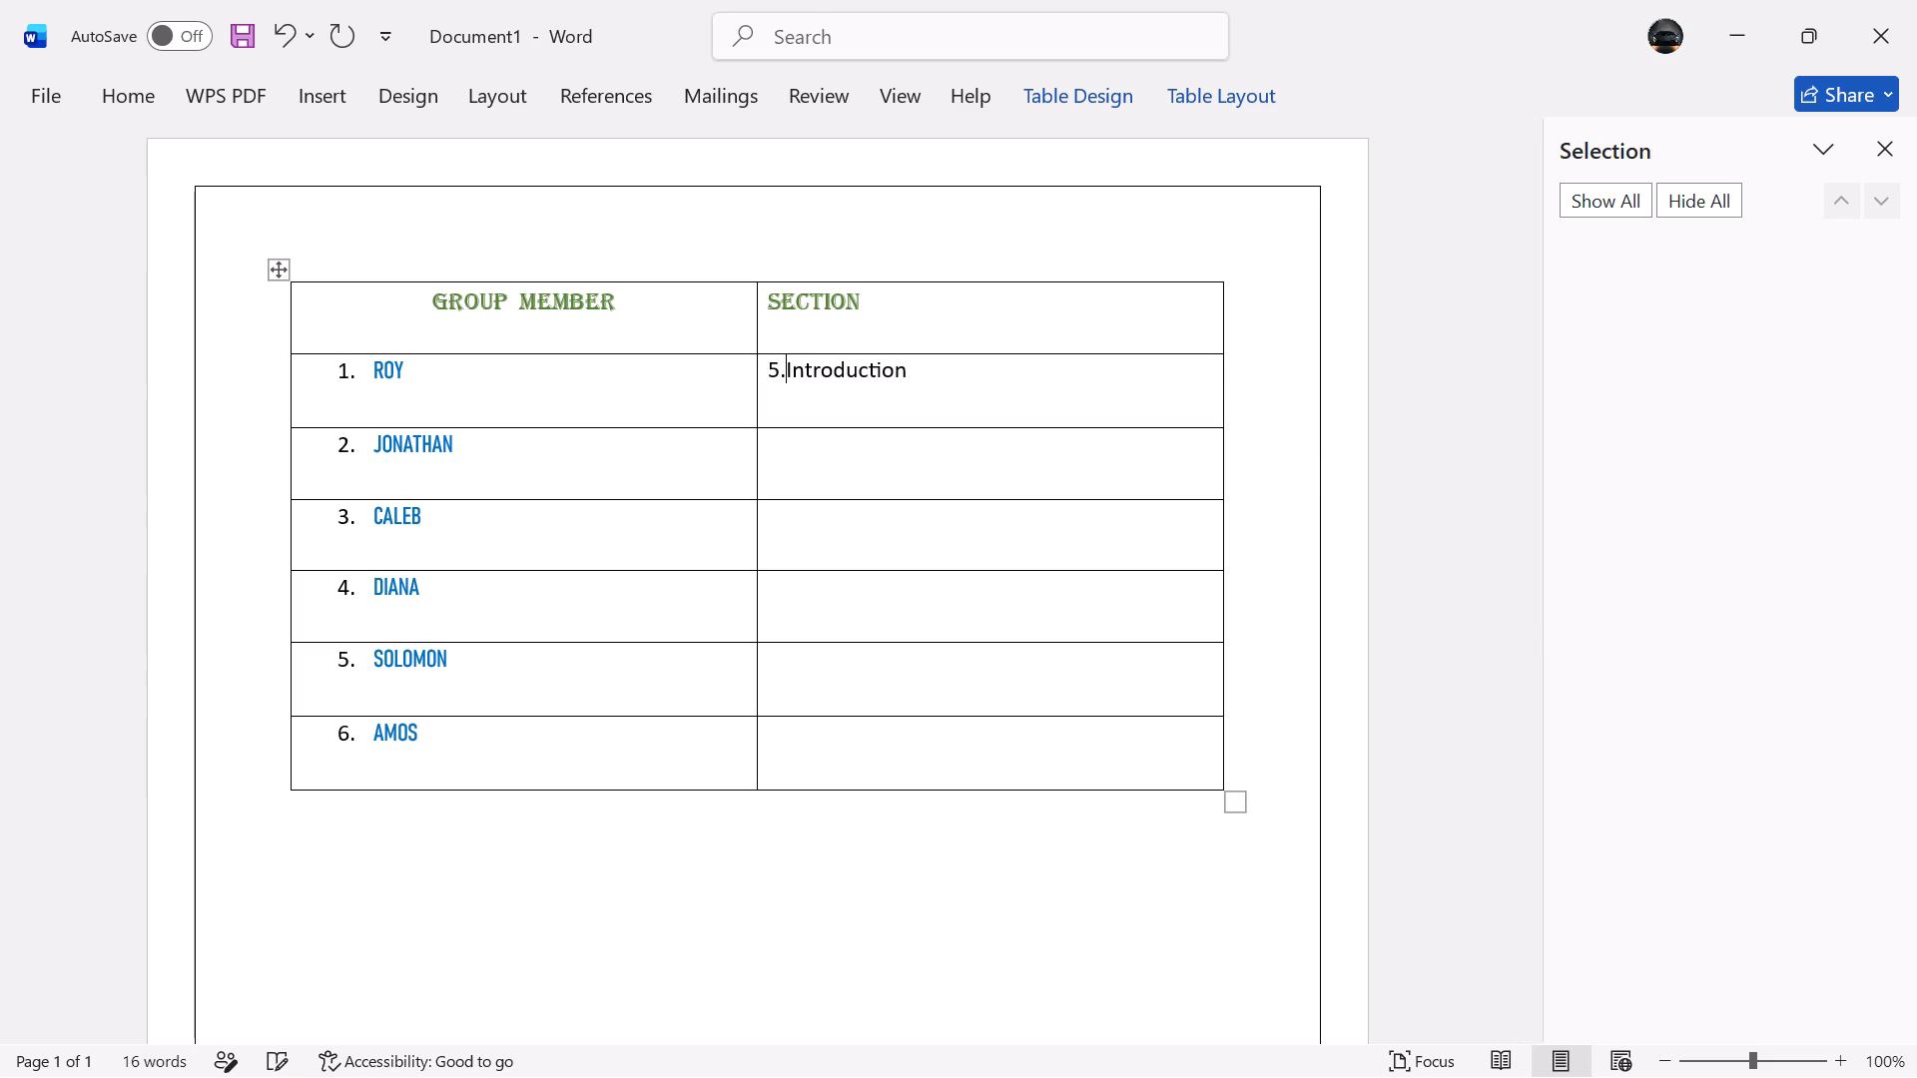
key("1")
key("space")
key("space")
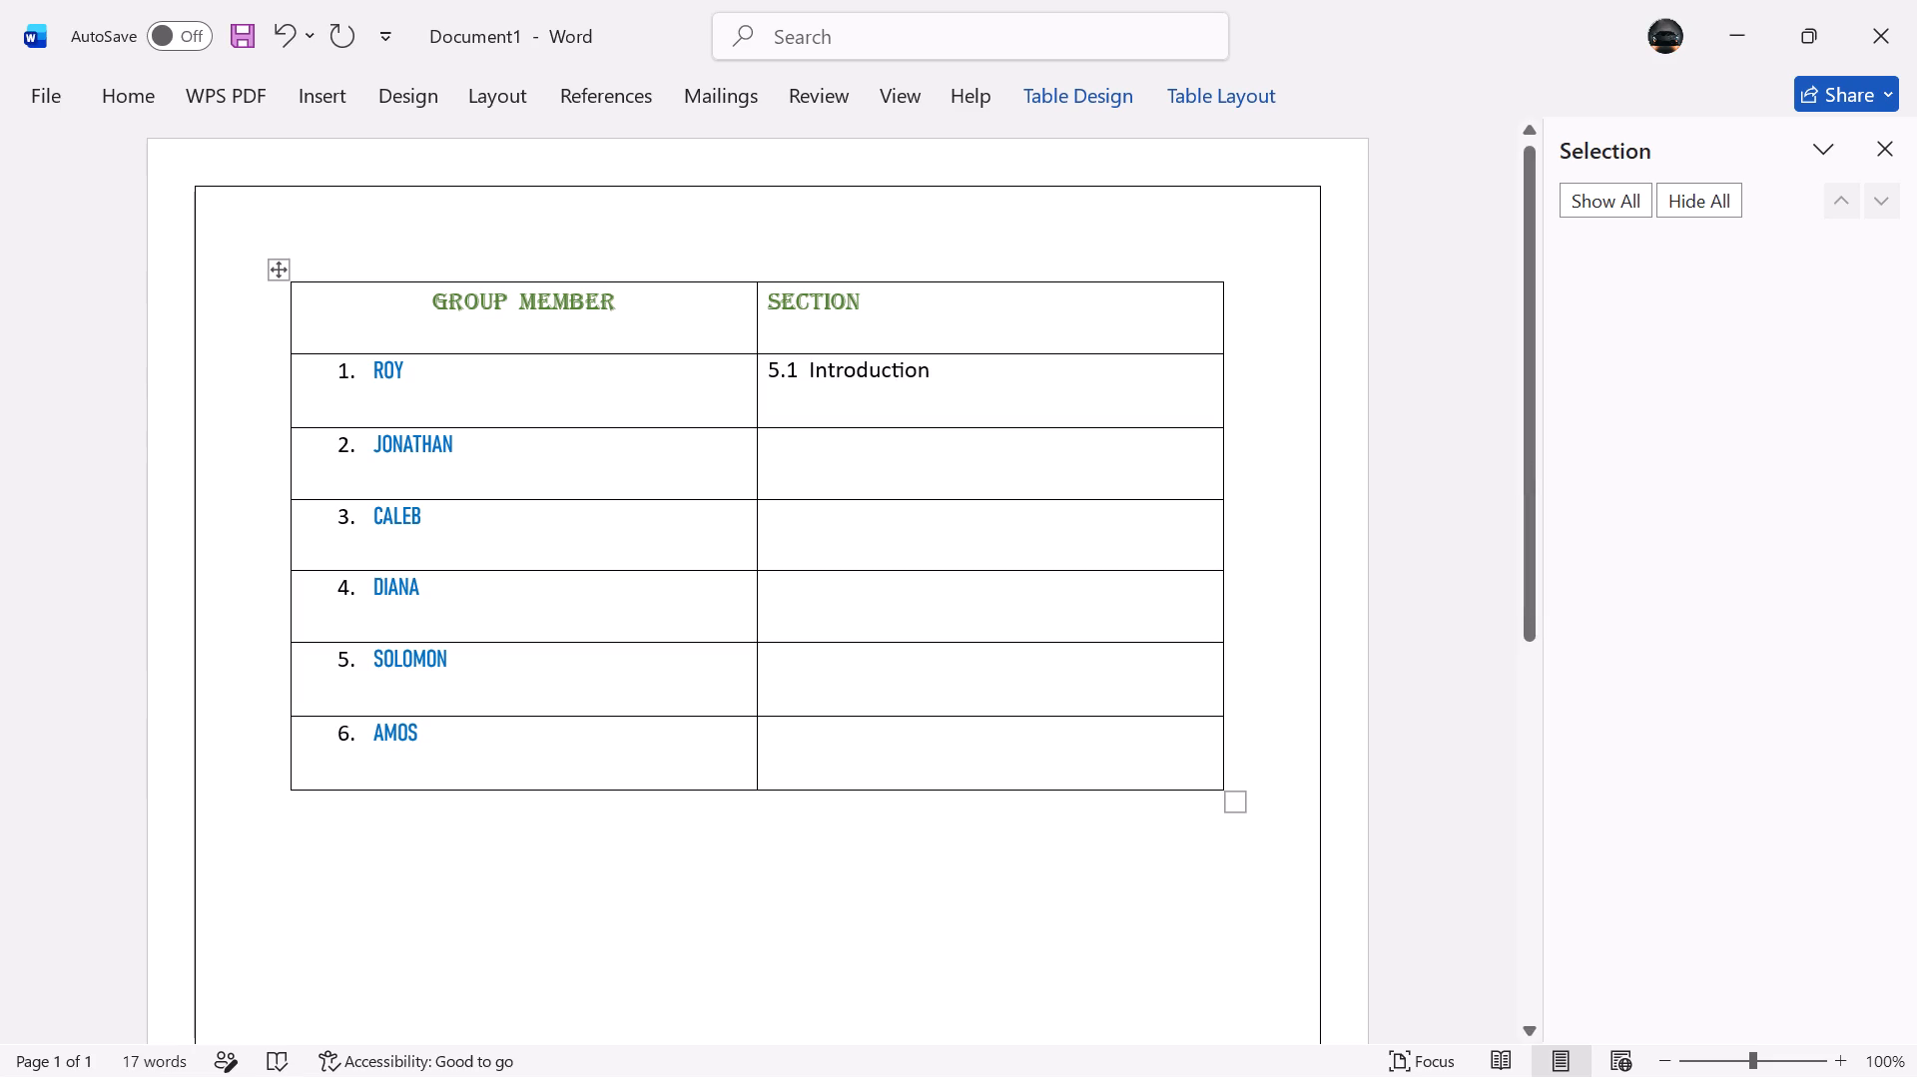
Enter "5.2 Theoretical Review" in the SECTION cell beside JONATHAN.
left_click(805, 475)
type("5.")
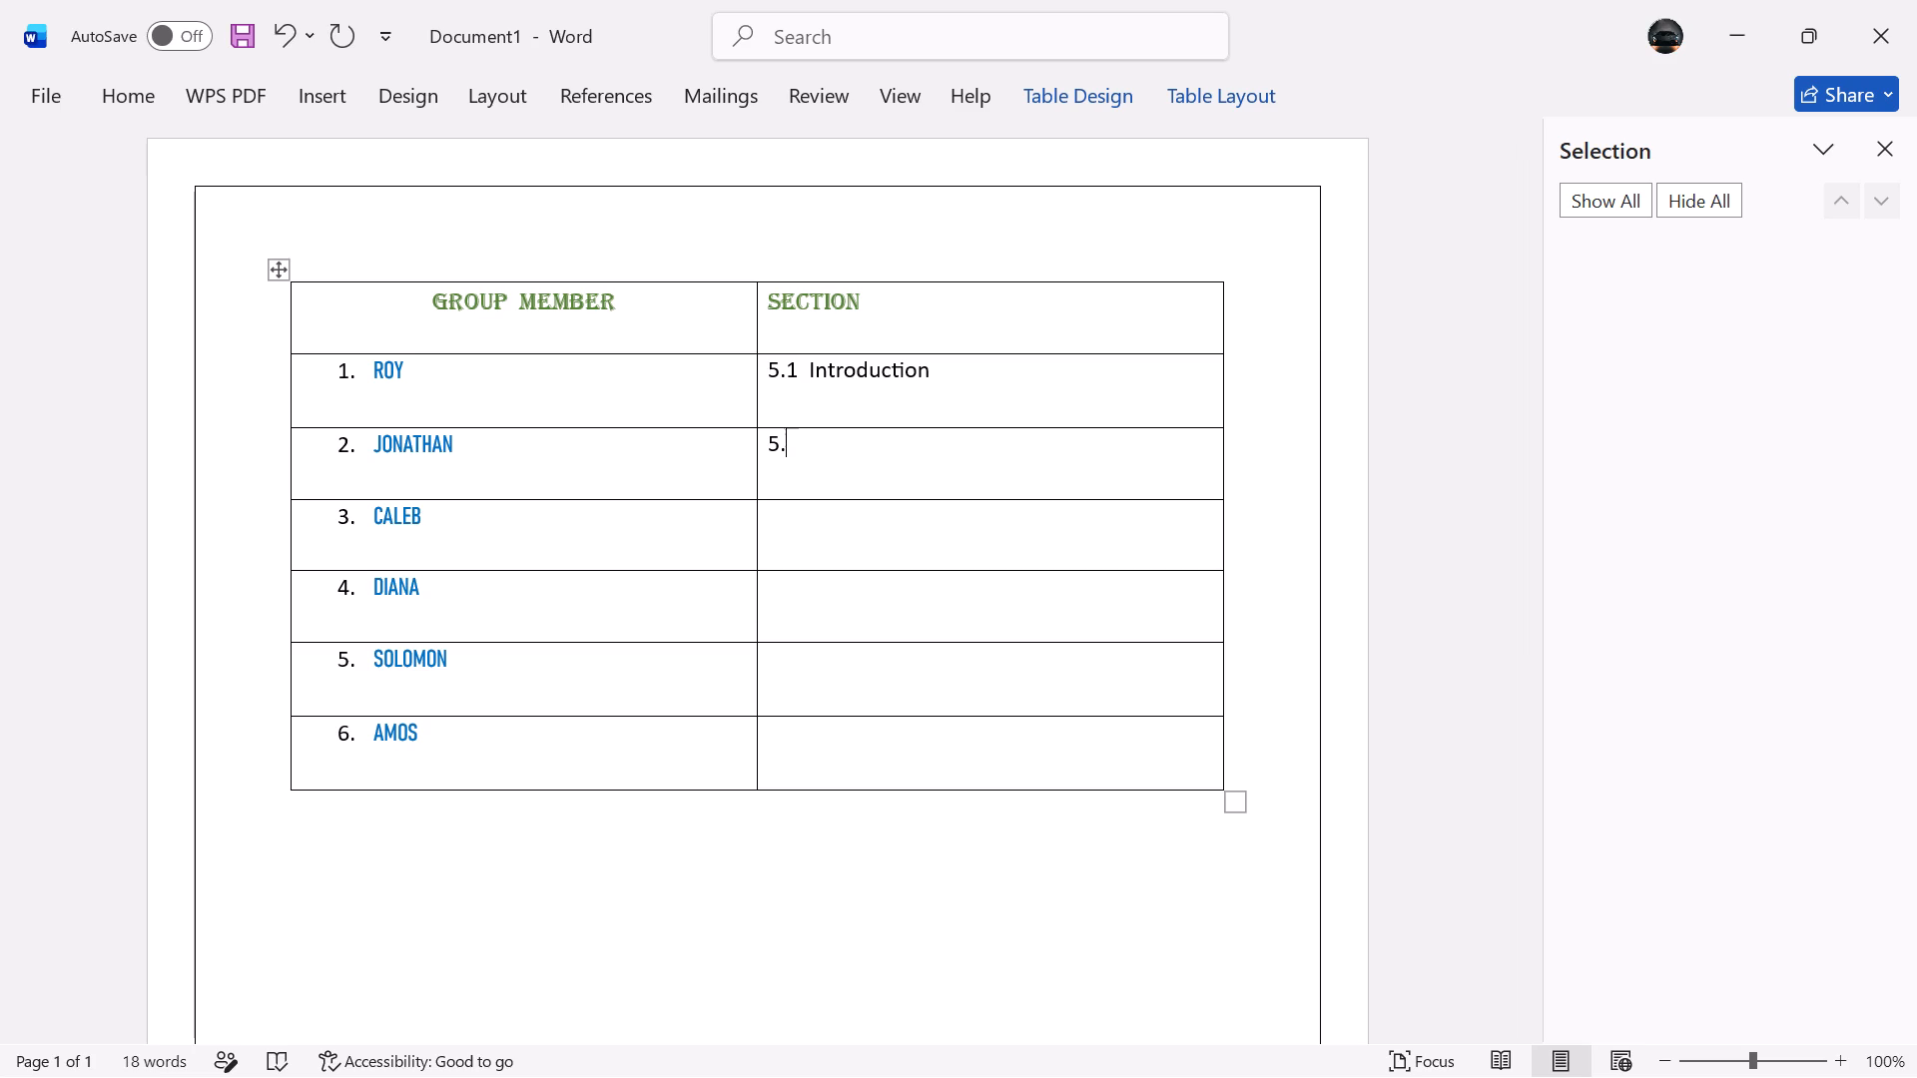
key("2")
key("space")
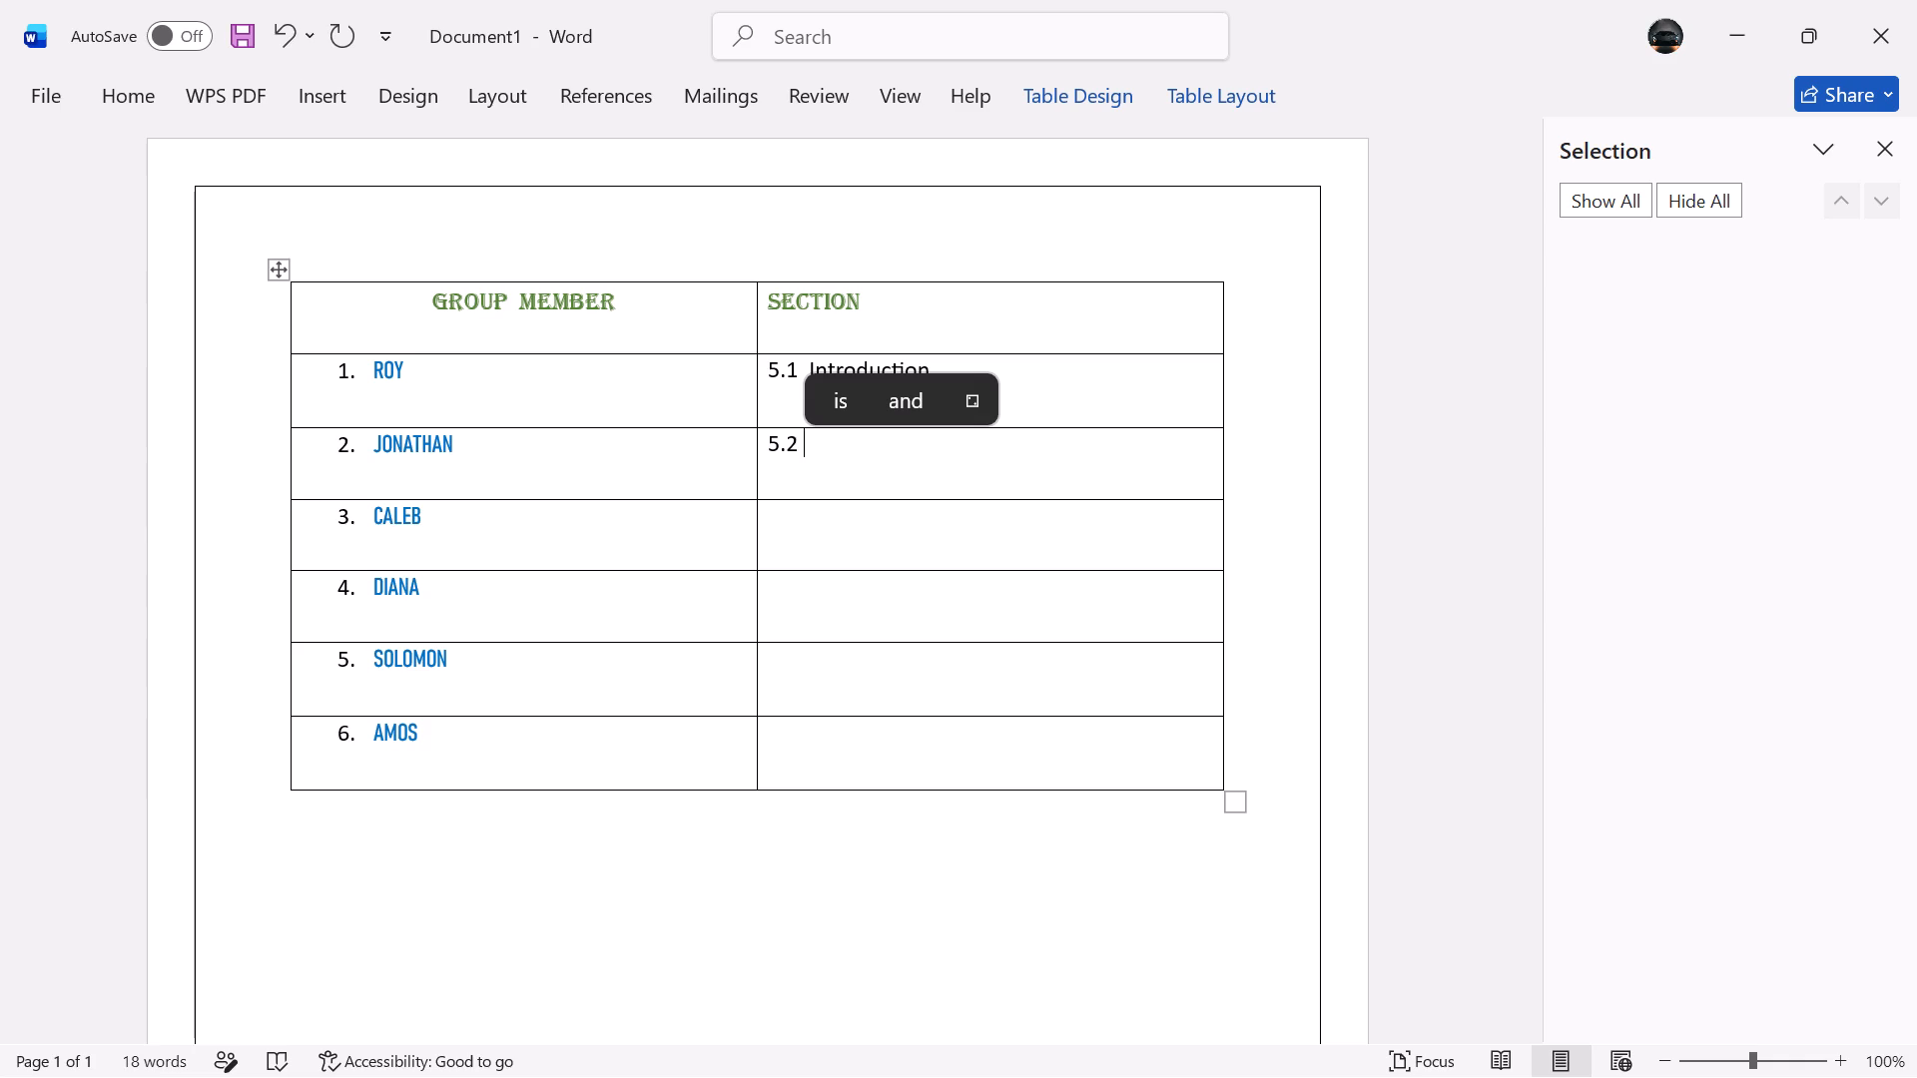
key("t")
type("hei")
key("BackSpace")
key("o")
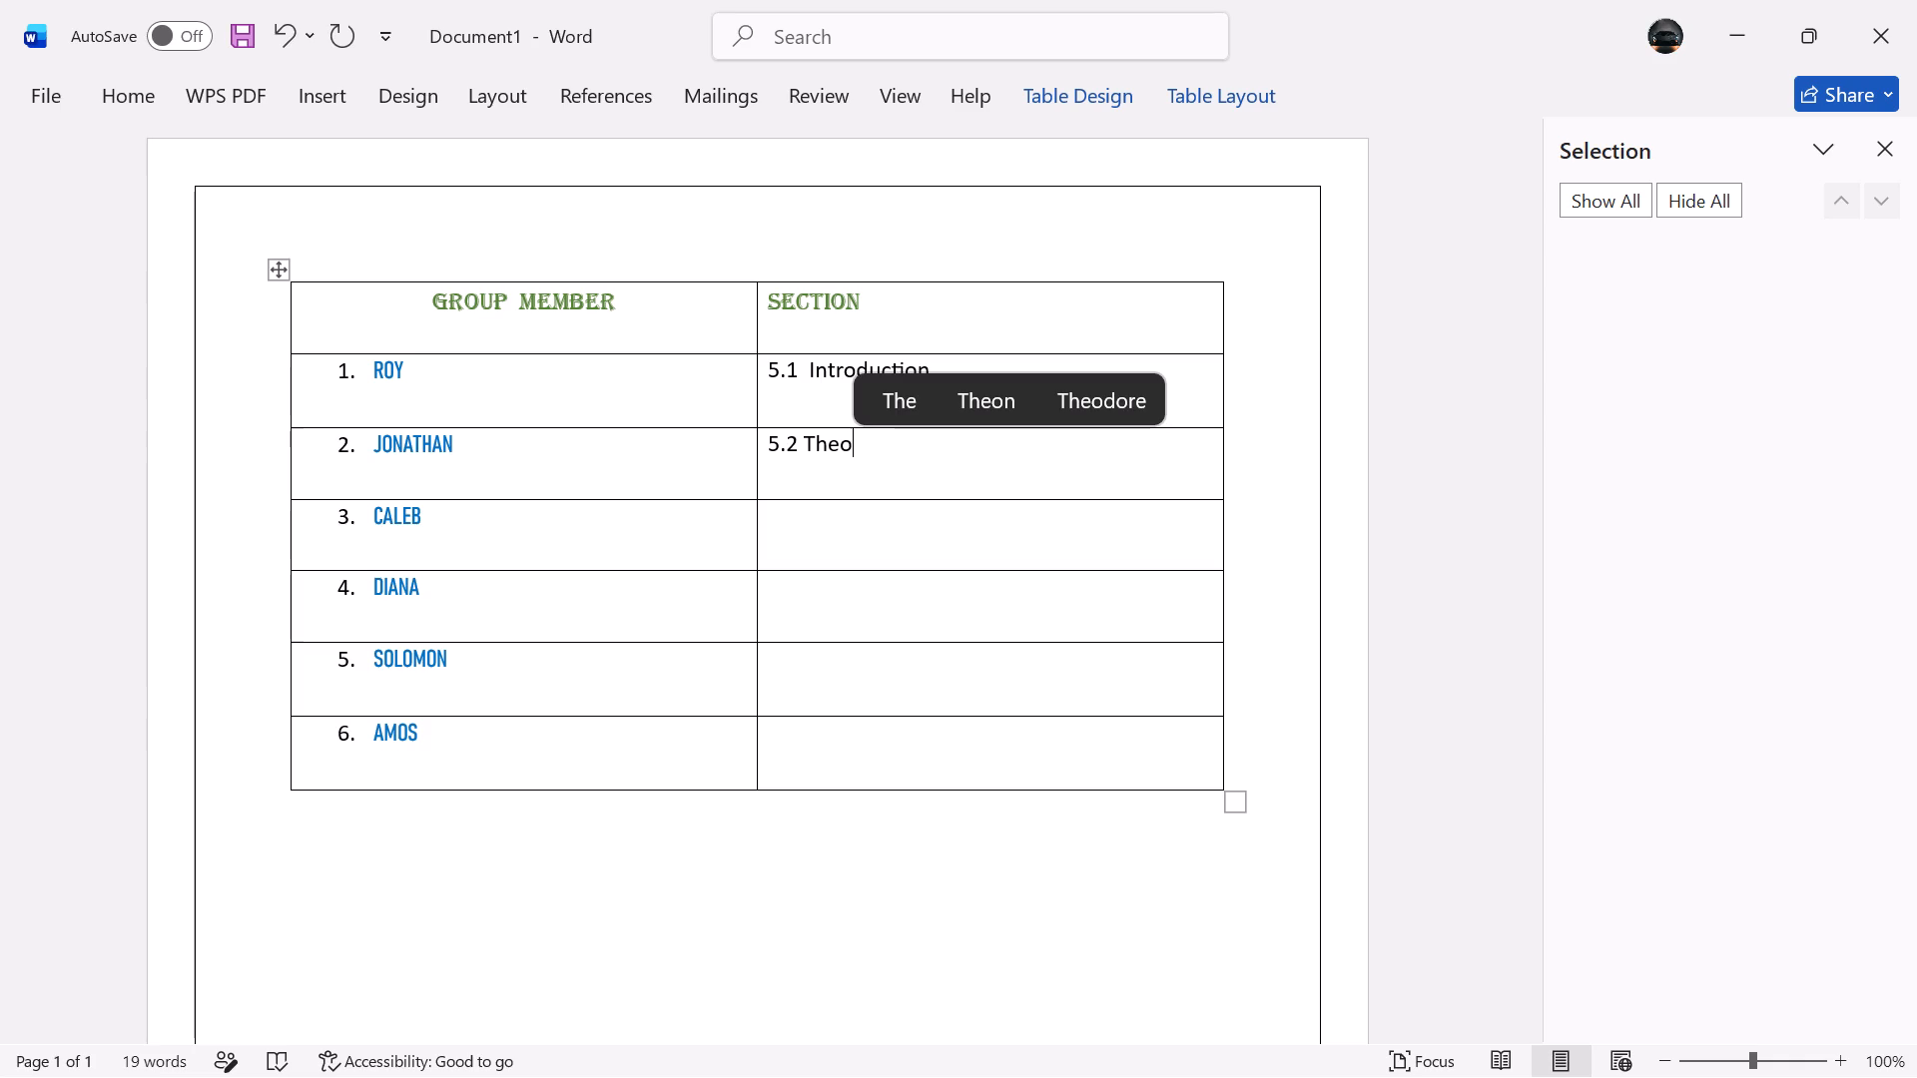
key("r")
type("etical")
key("space")
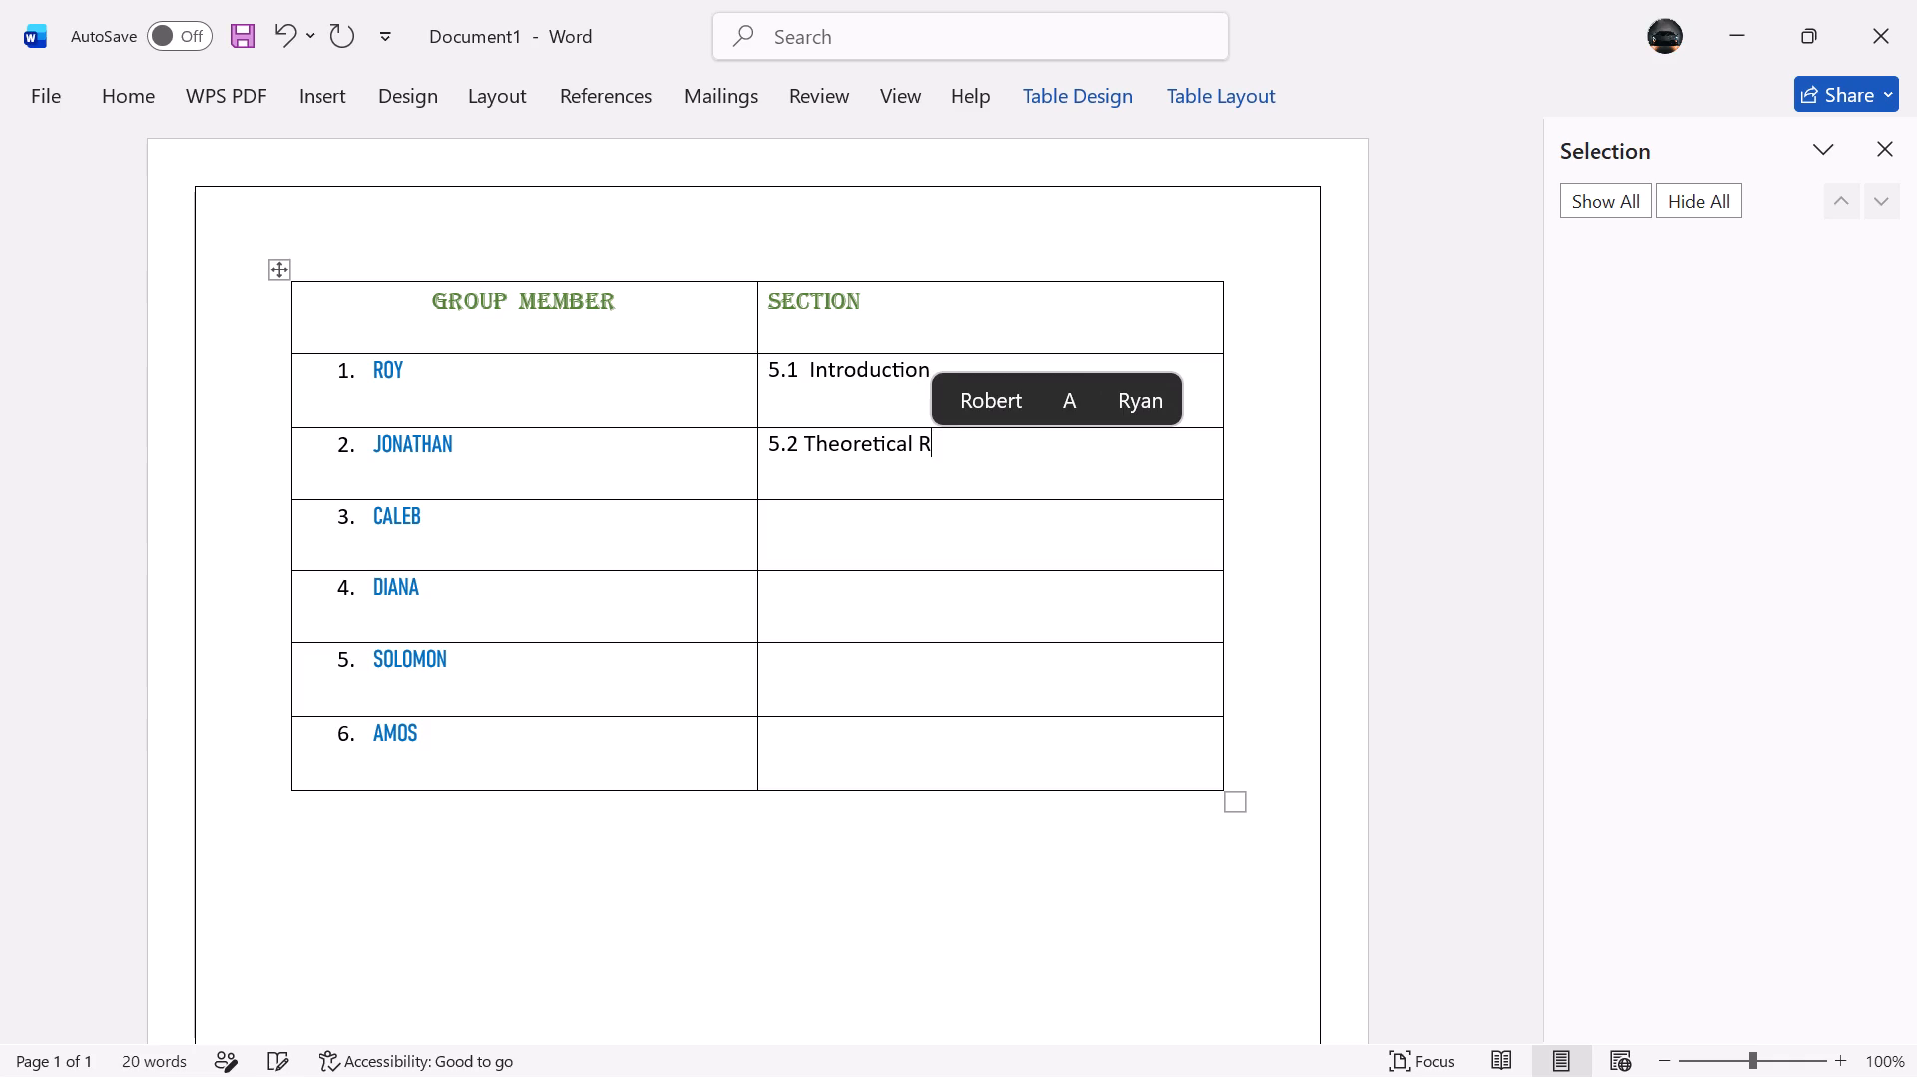
key("e")
type("view")
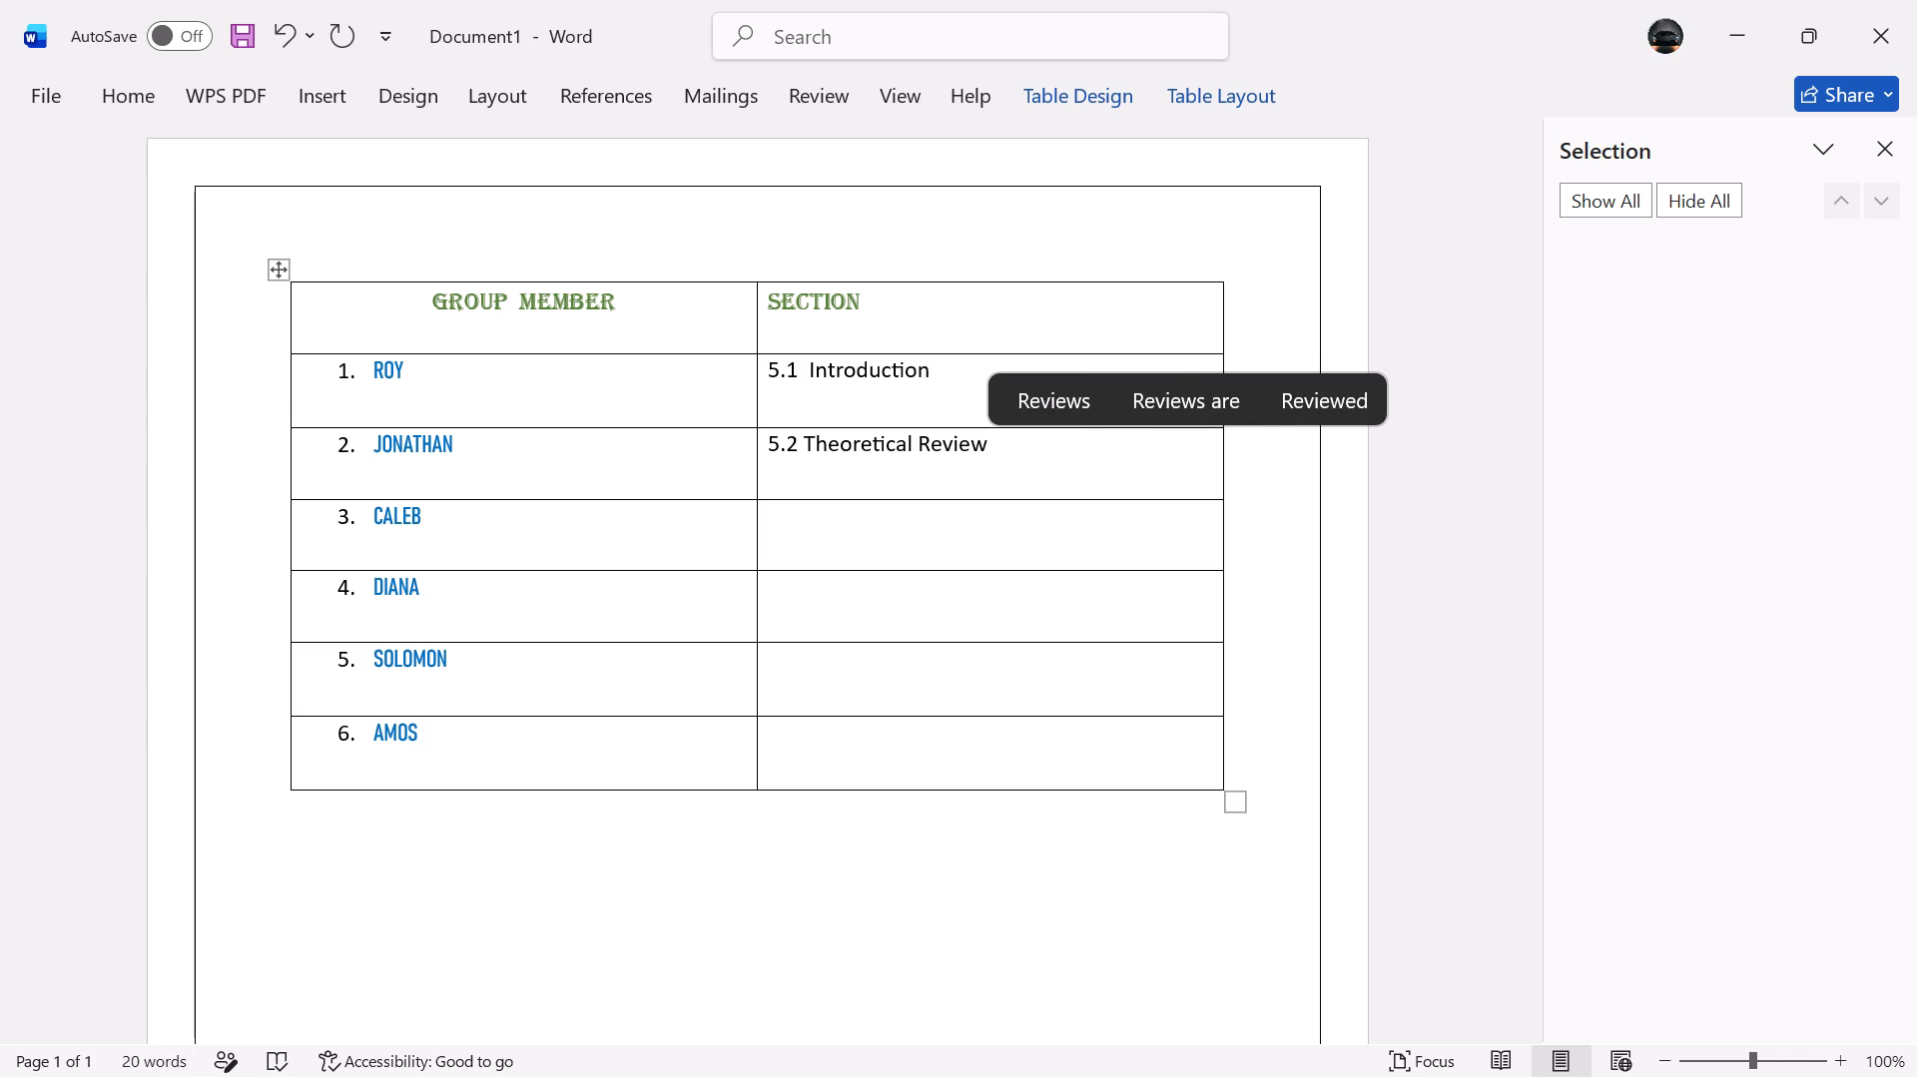
key("Return")
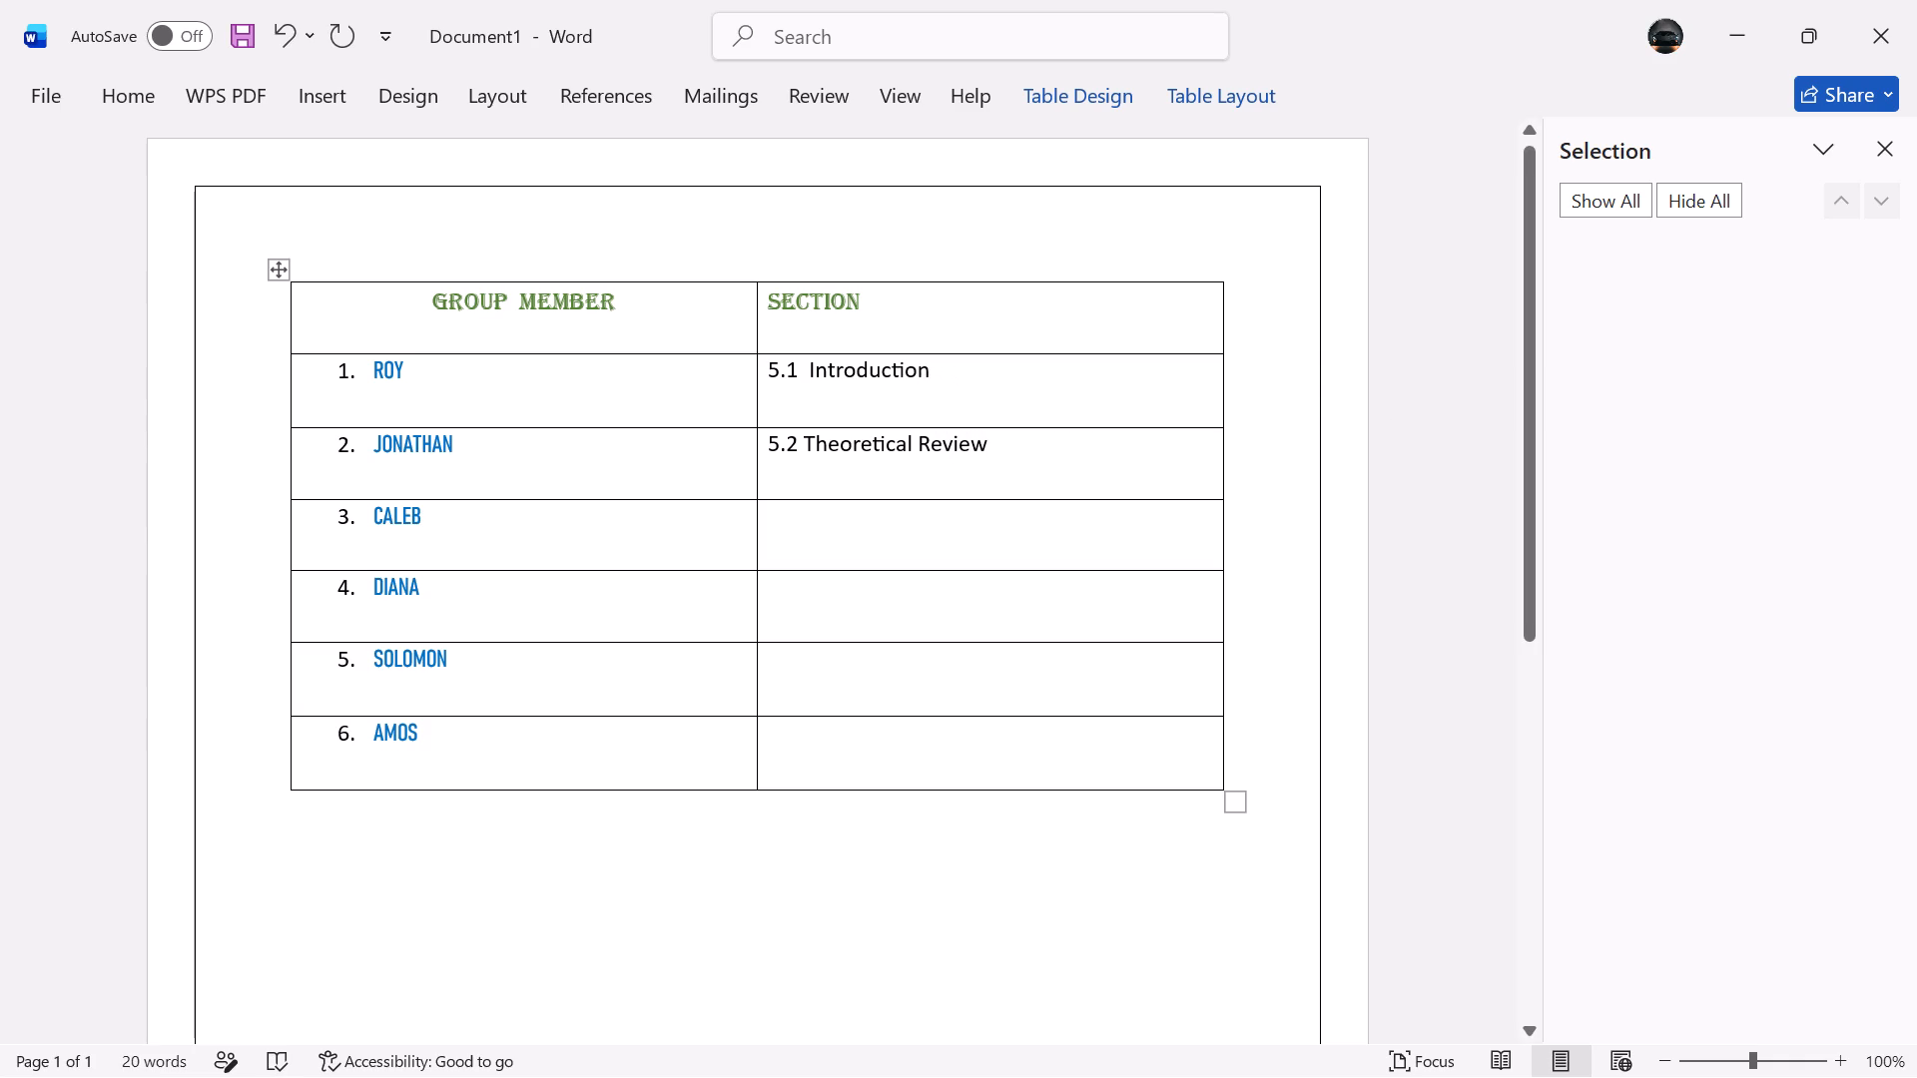
Enter "5.3 Empirical Review" in the SECTION cell beside CALEB.
left_click(801, 542)
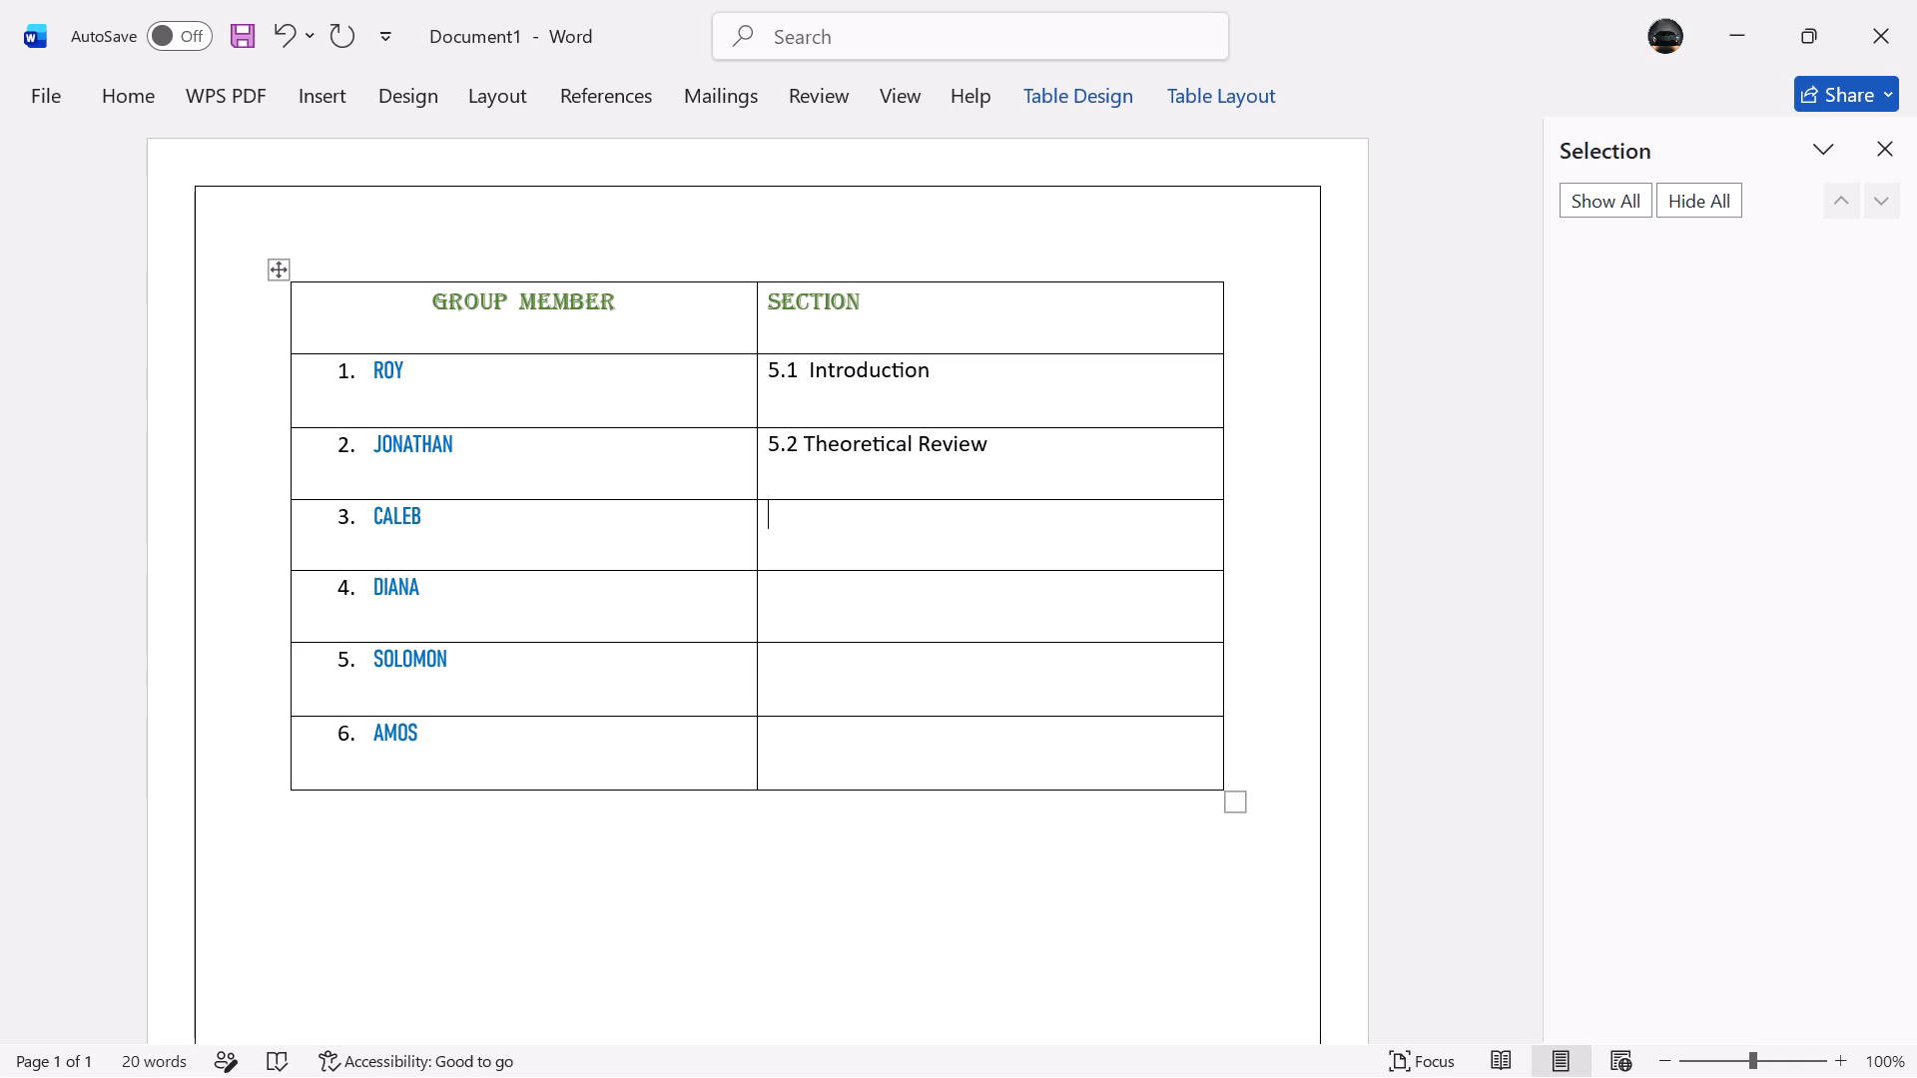
key("e")
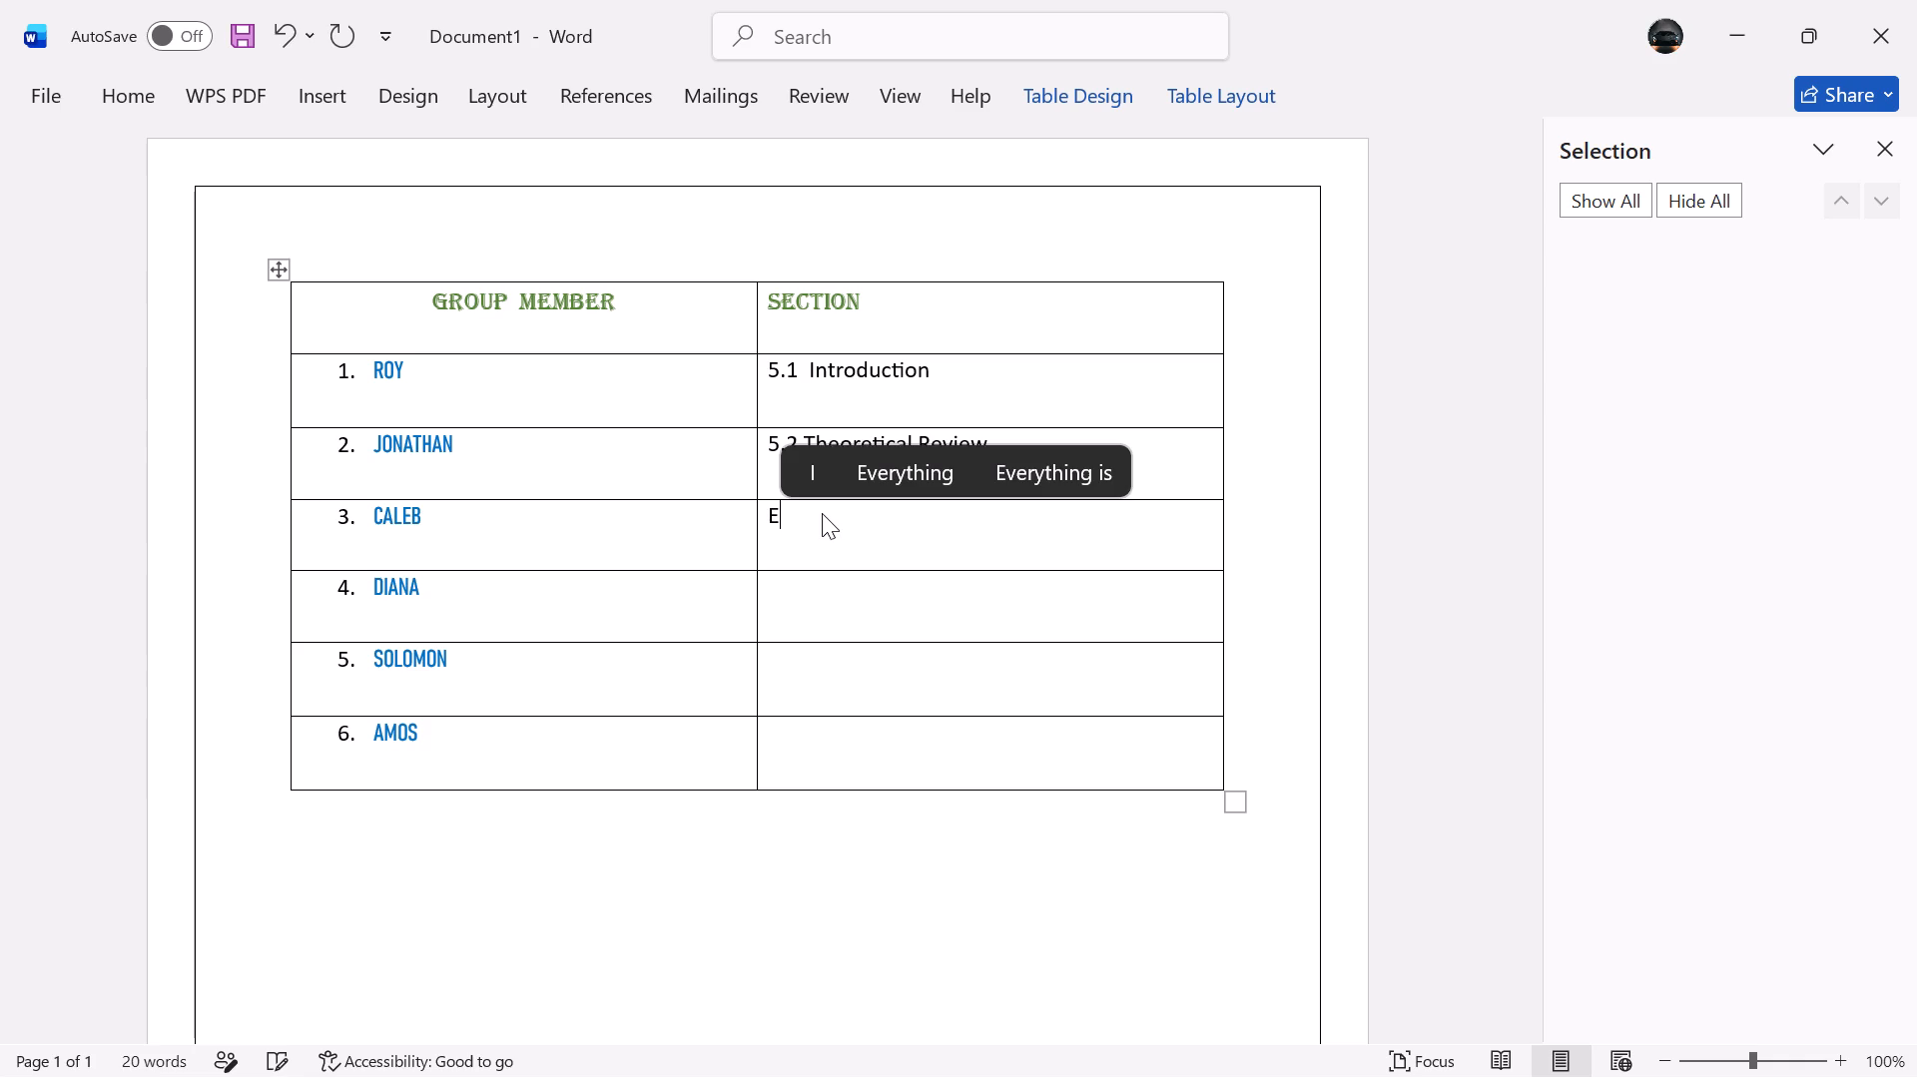
key("BackSpace")
key("t")
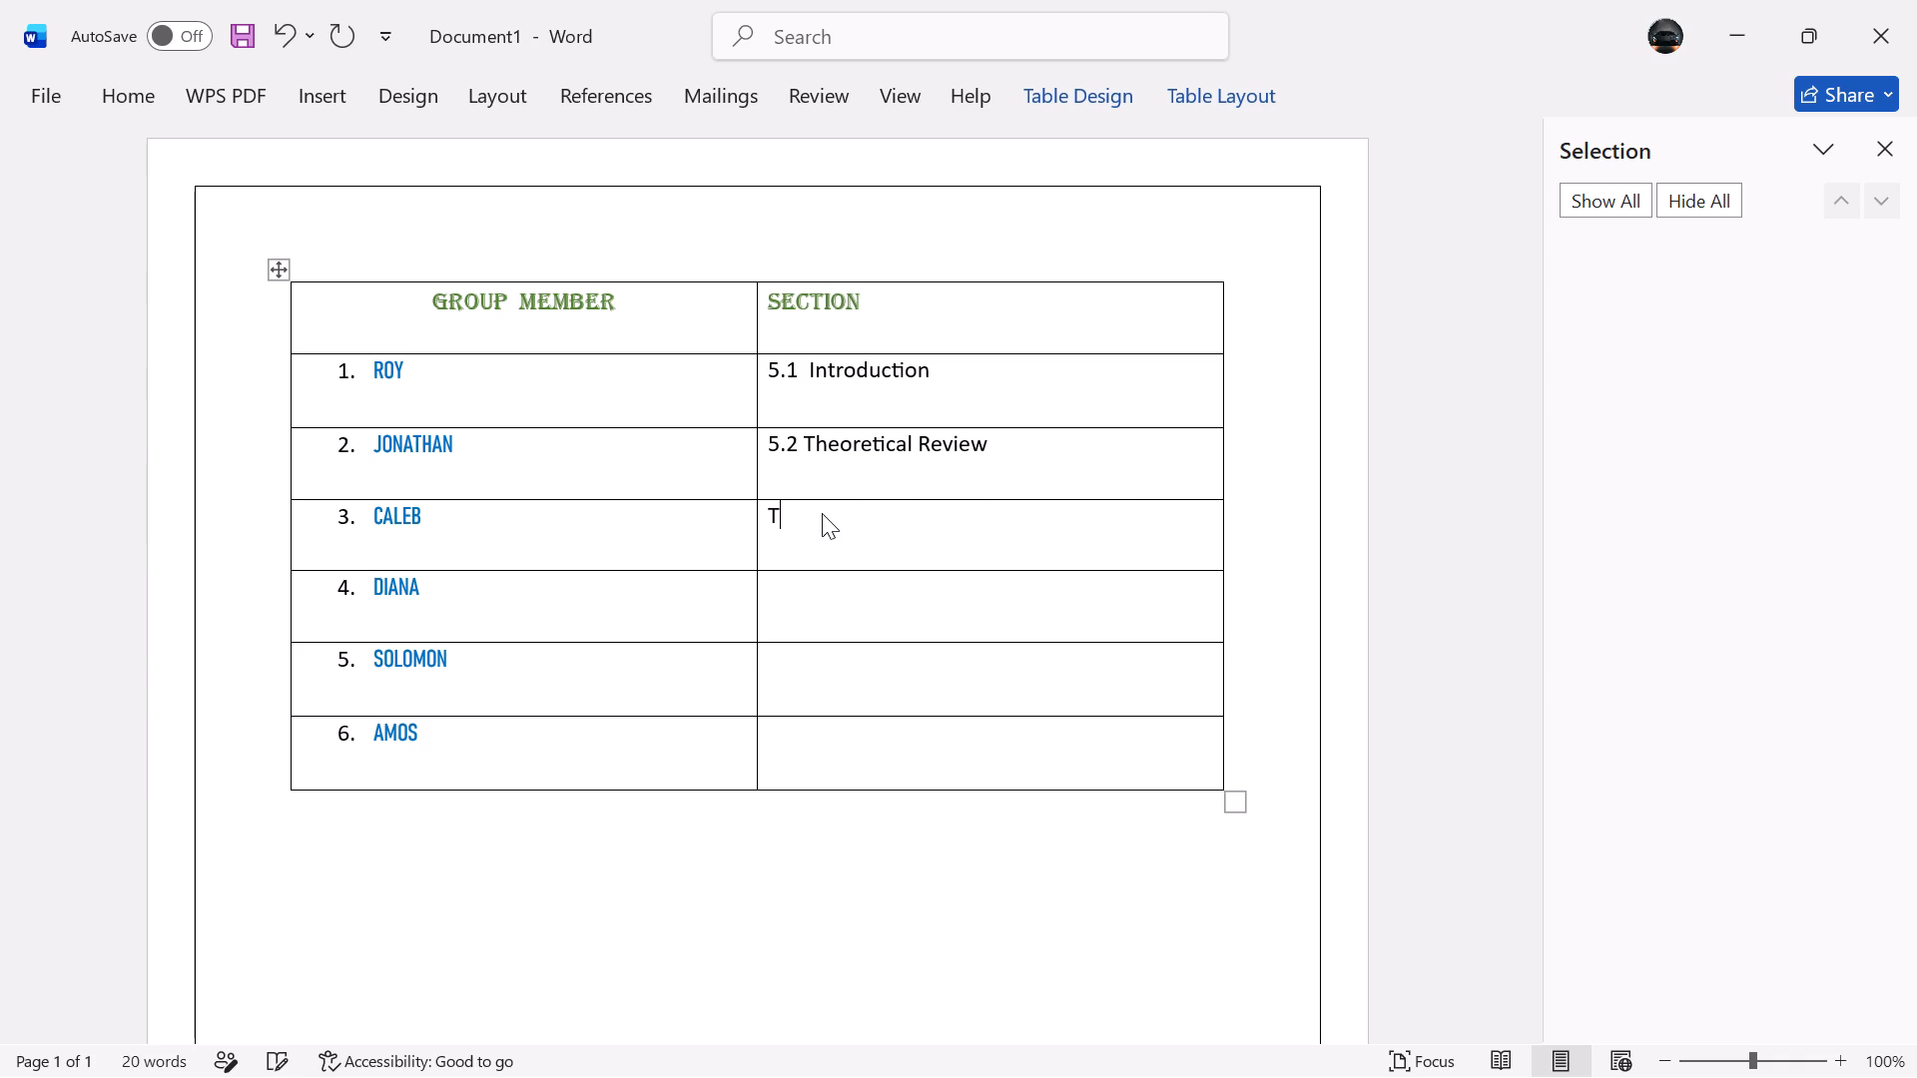
key("BackSpace")
type("5.")
key("3")
key("space")
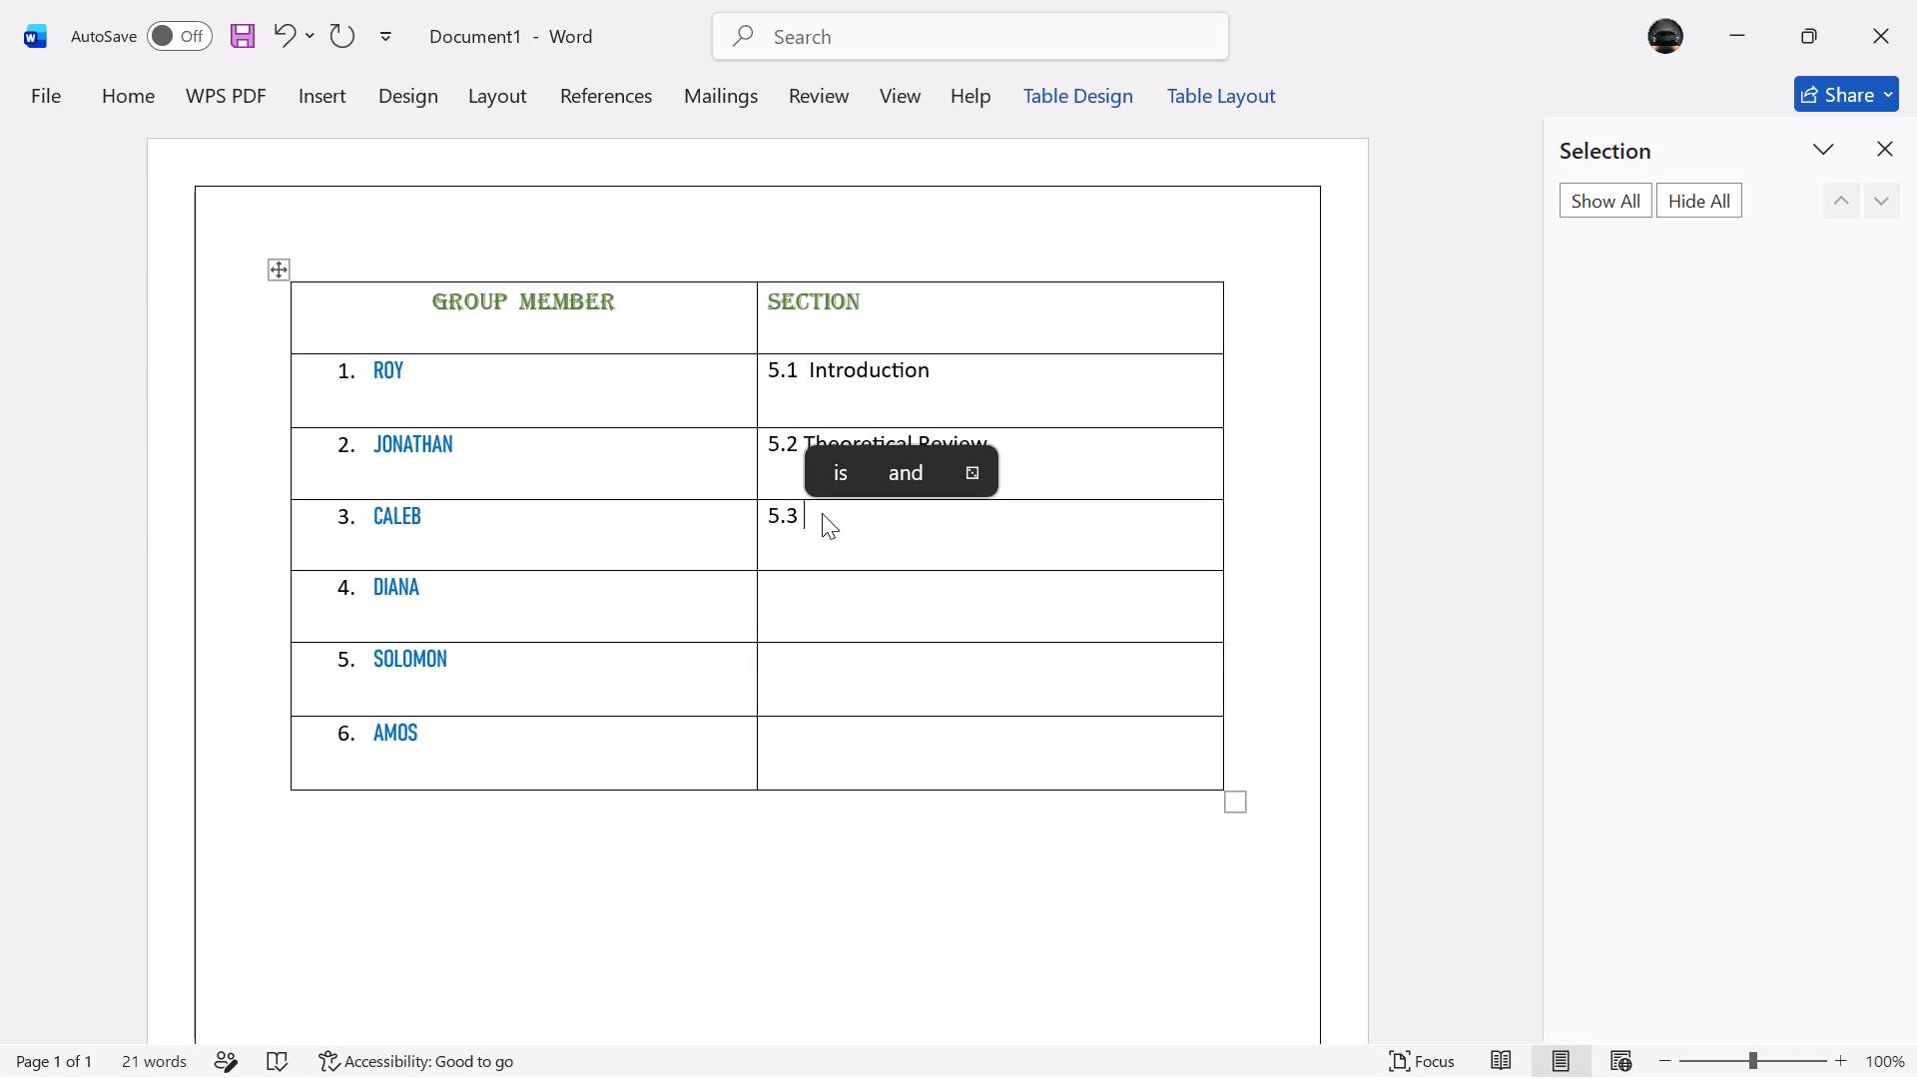
key("e")
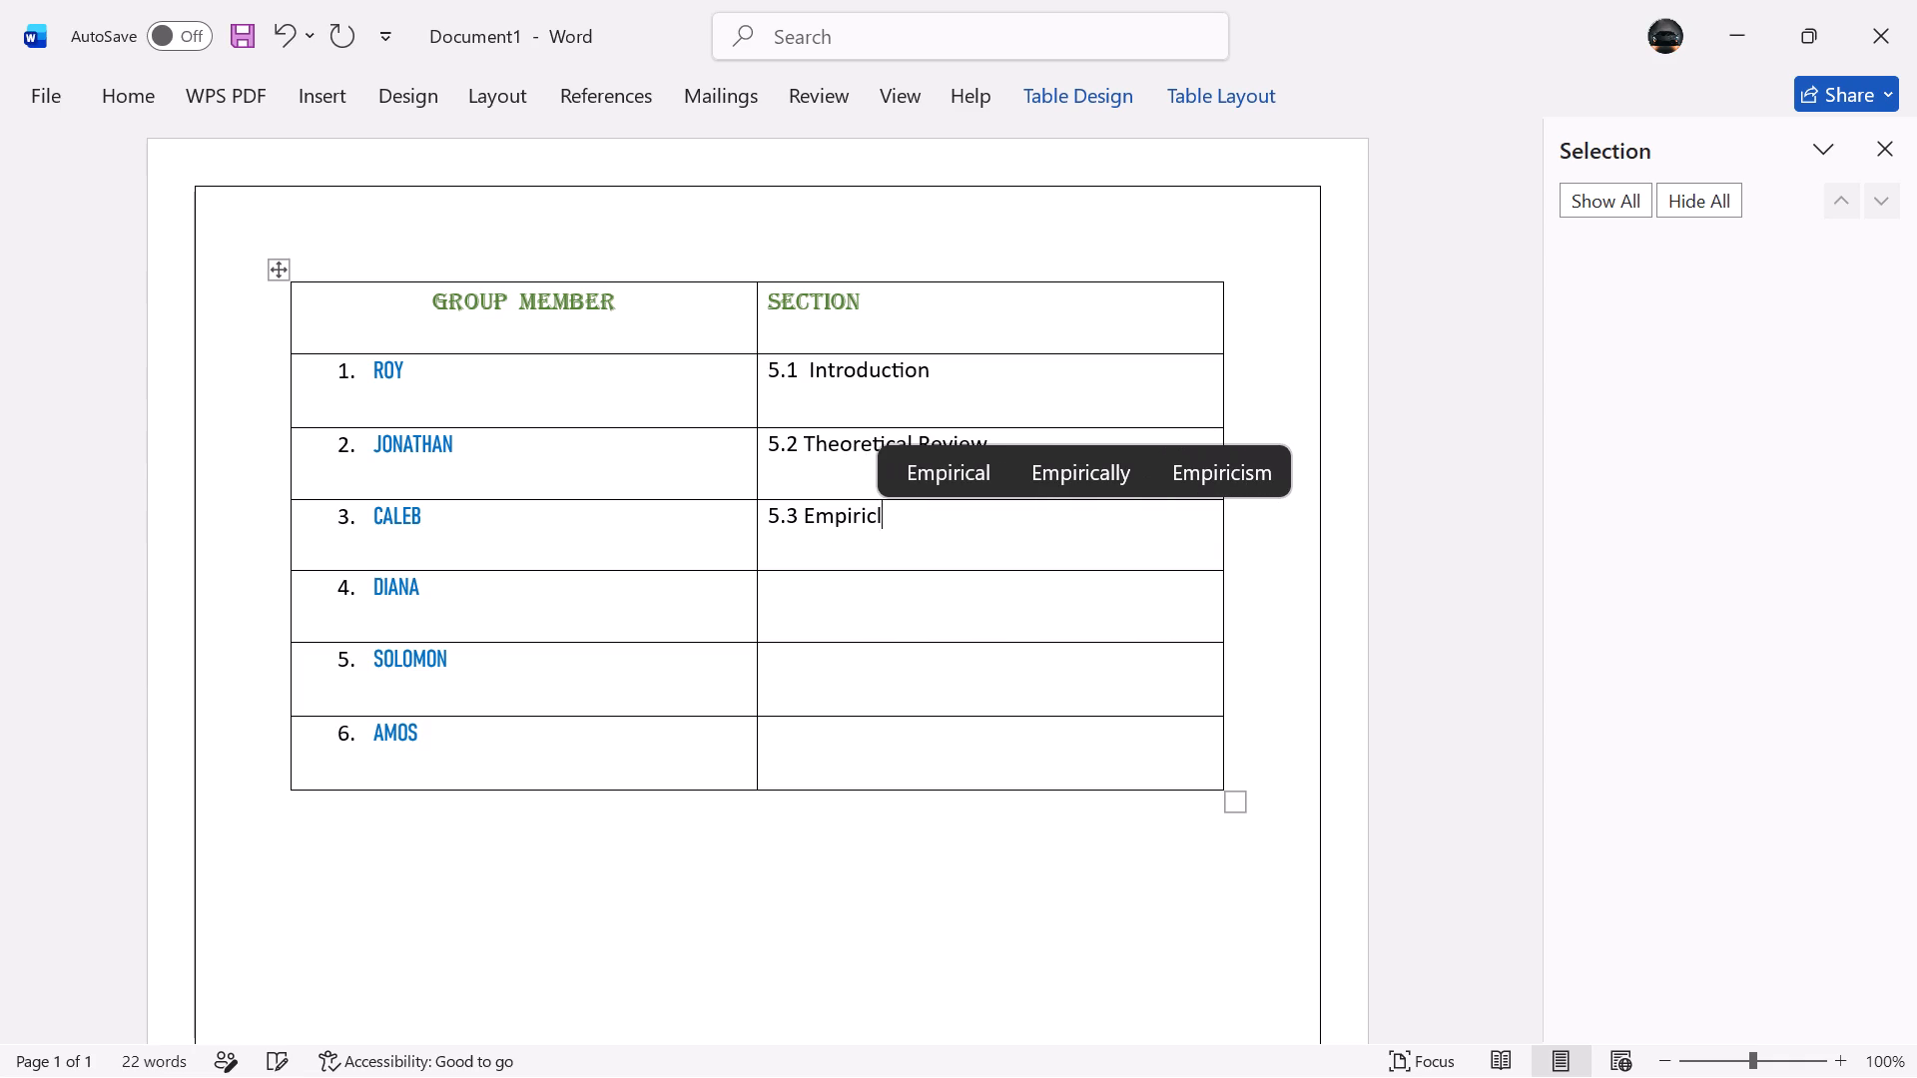
key("BackSpace")
key("BackSpace")
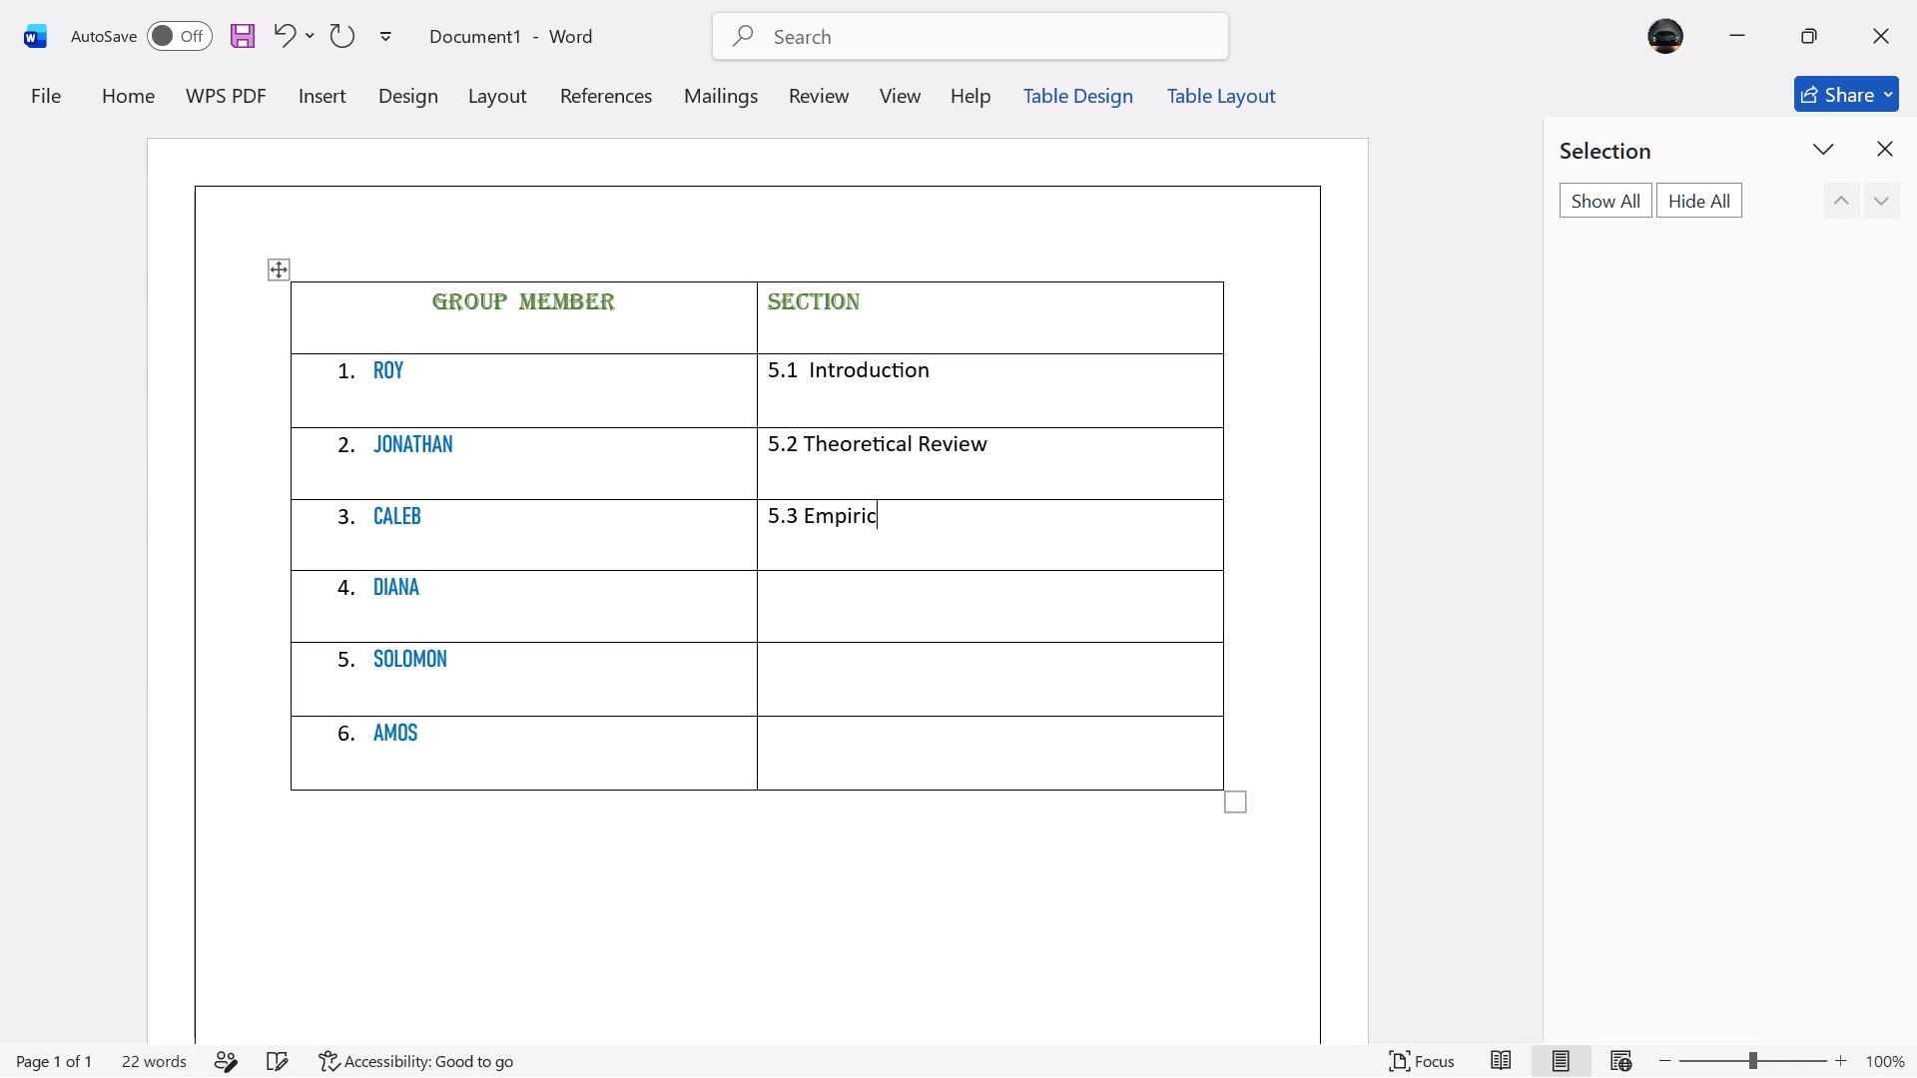
type("al")
key("space")
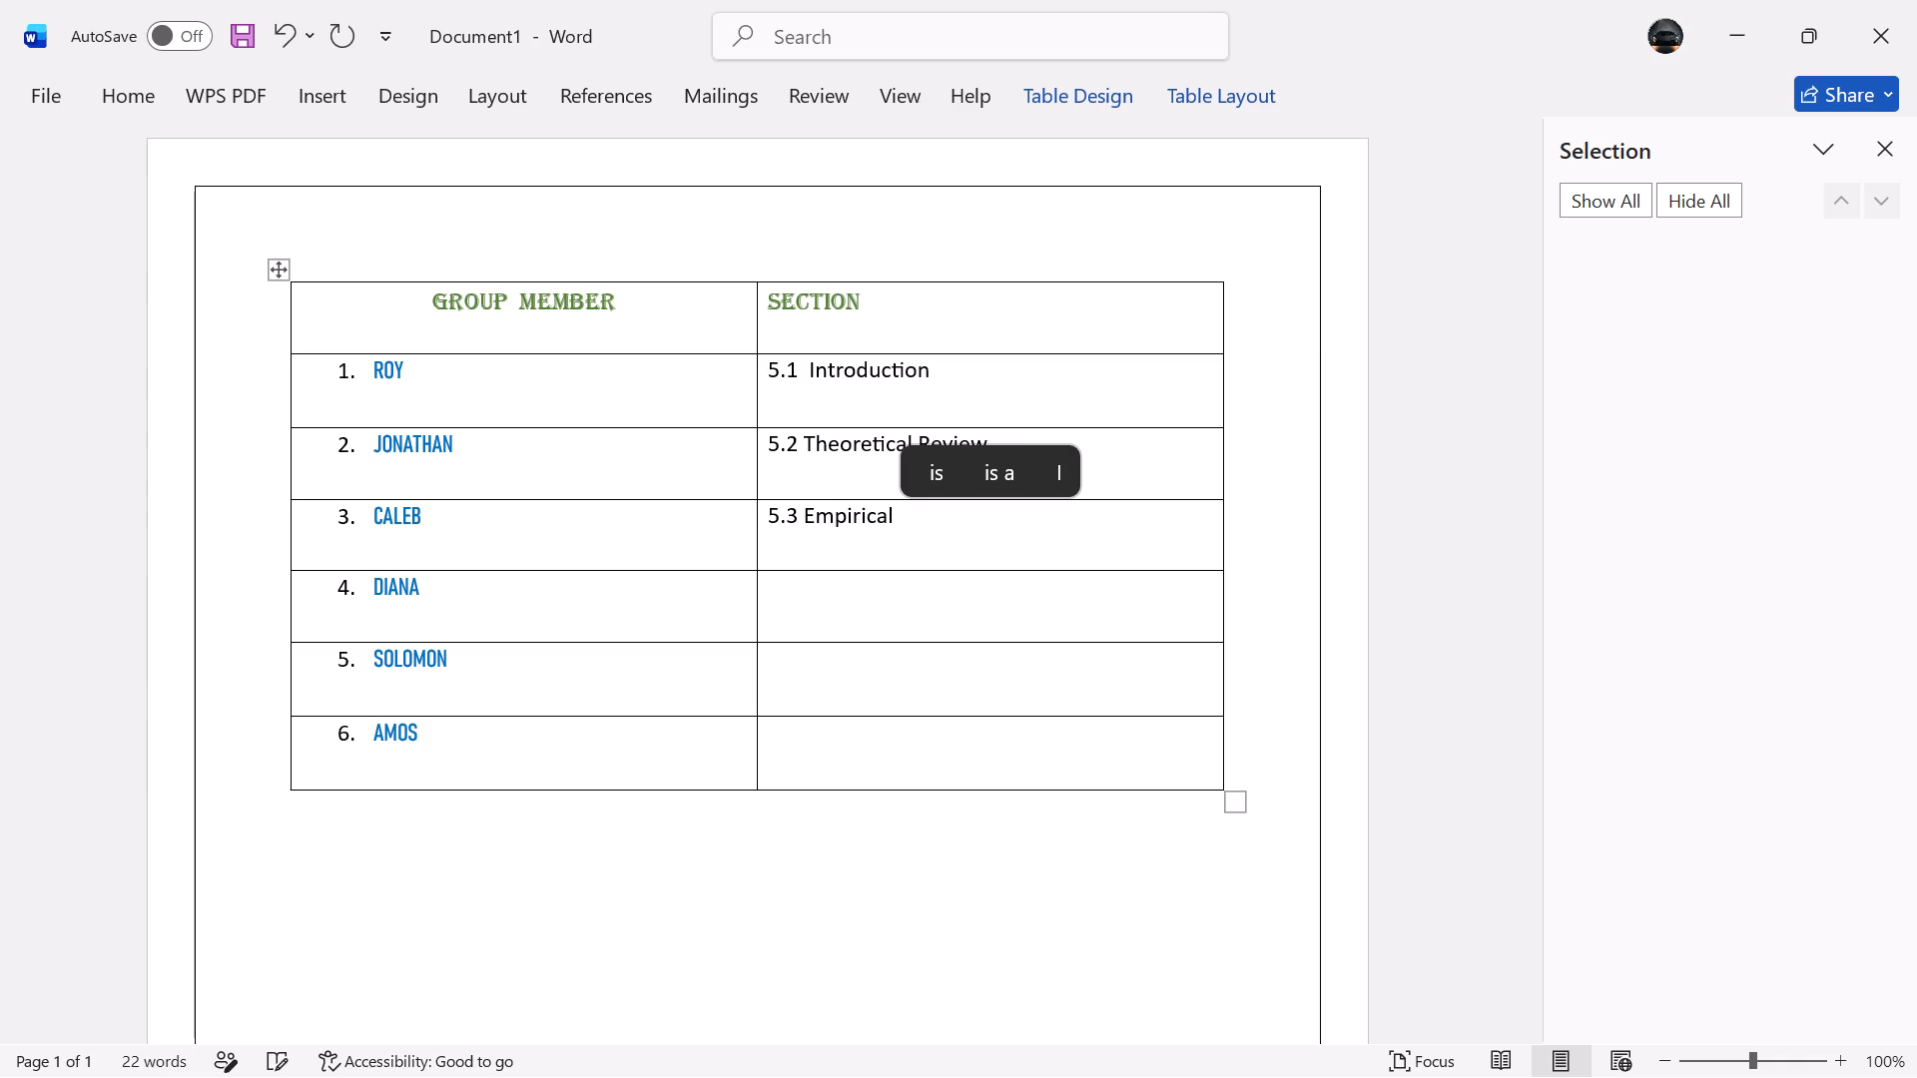
key("r")
key("e")
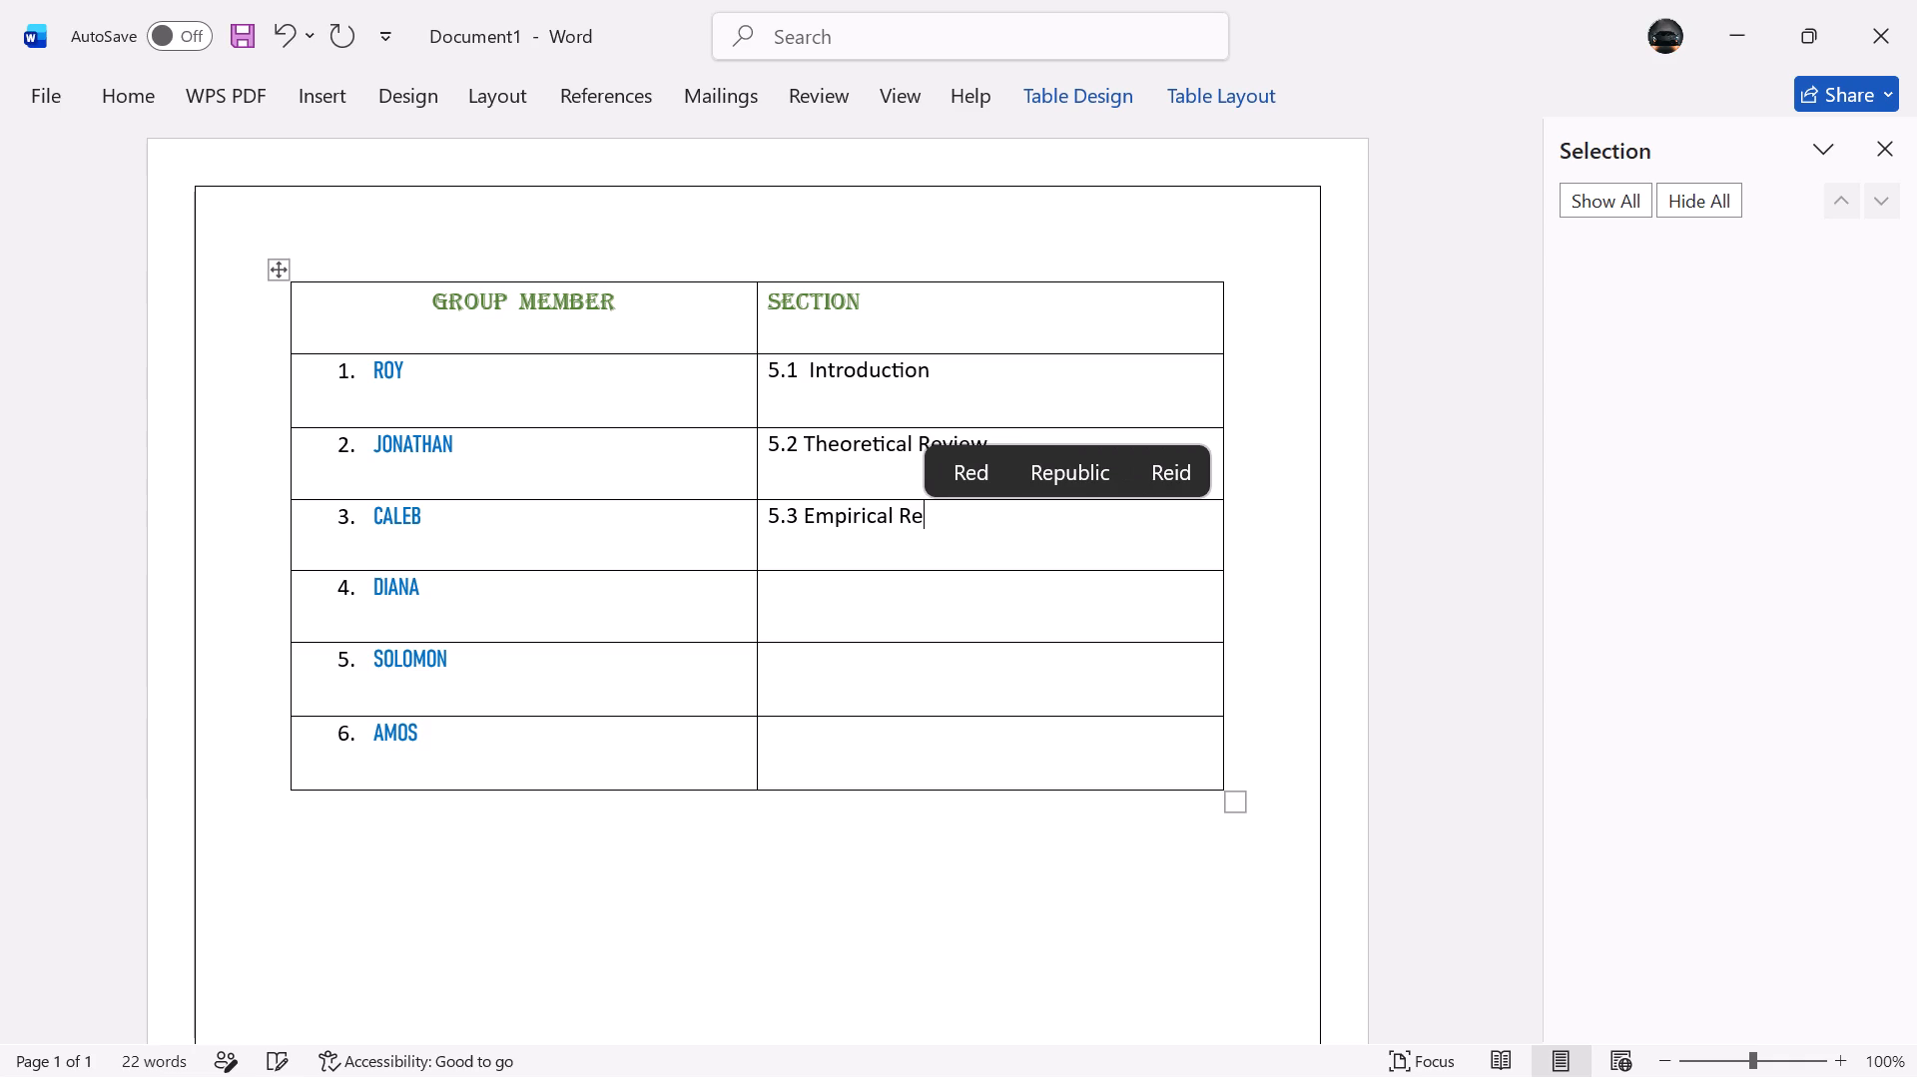
key("v")
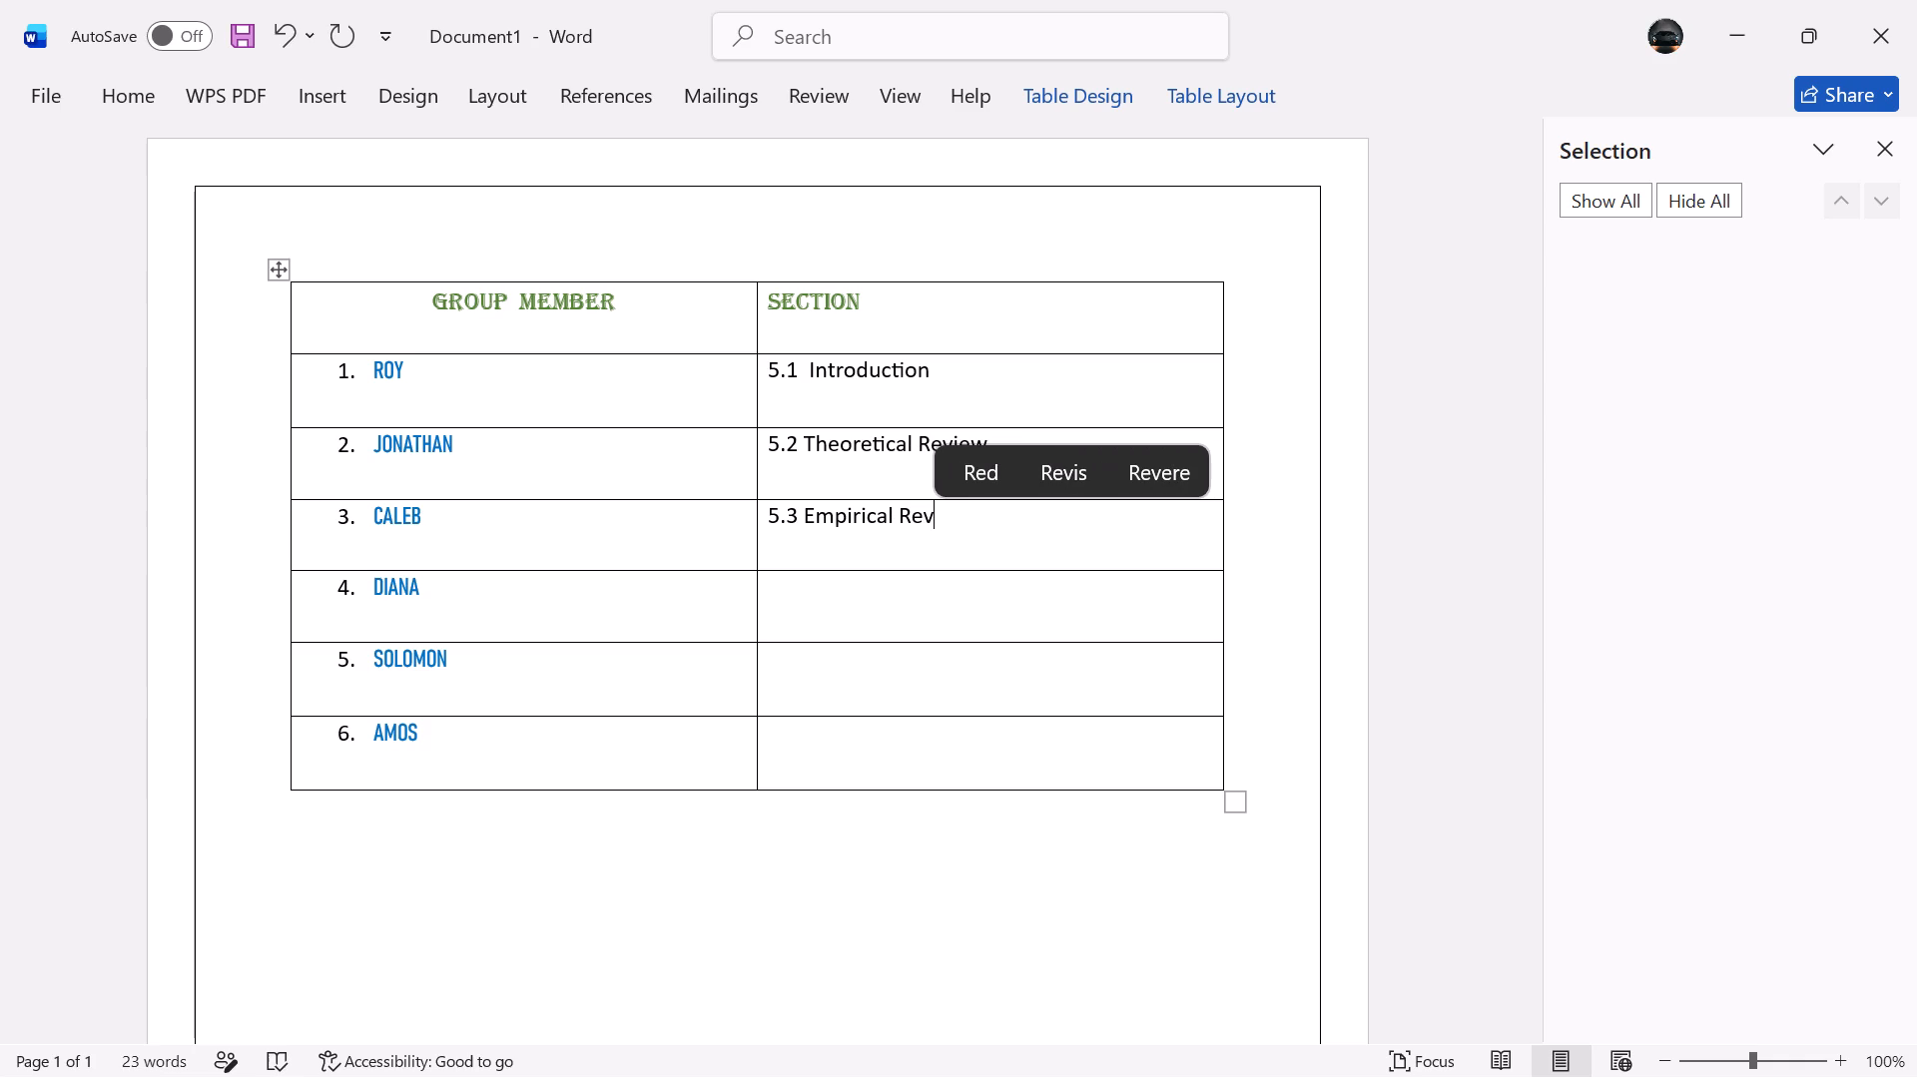
type("iew")
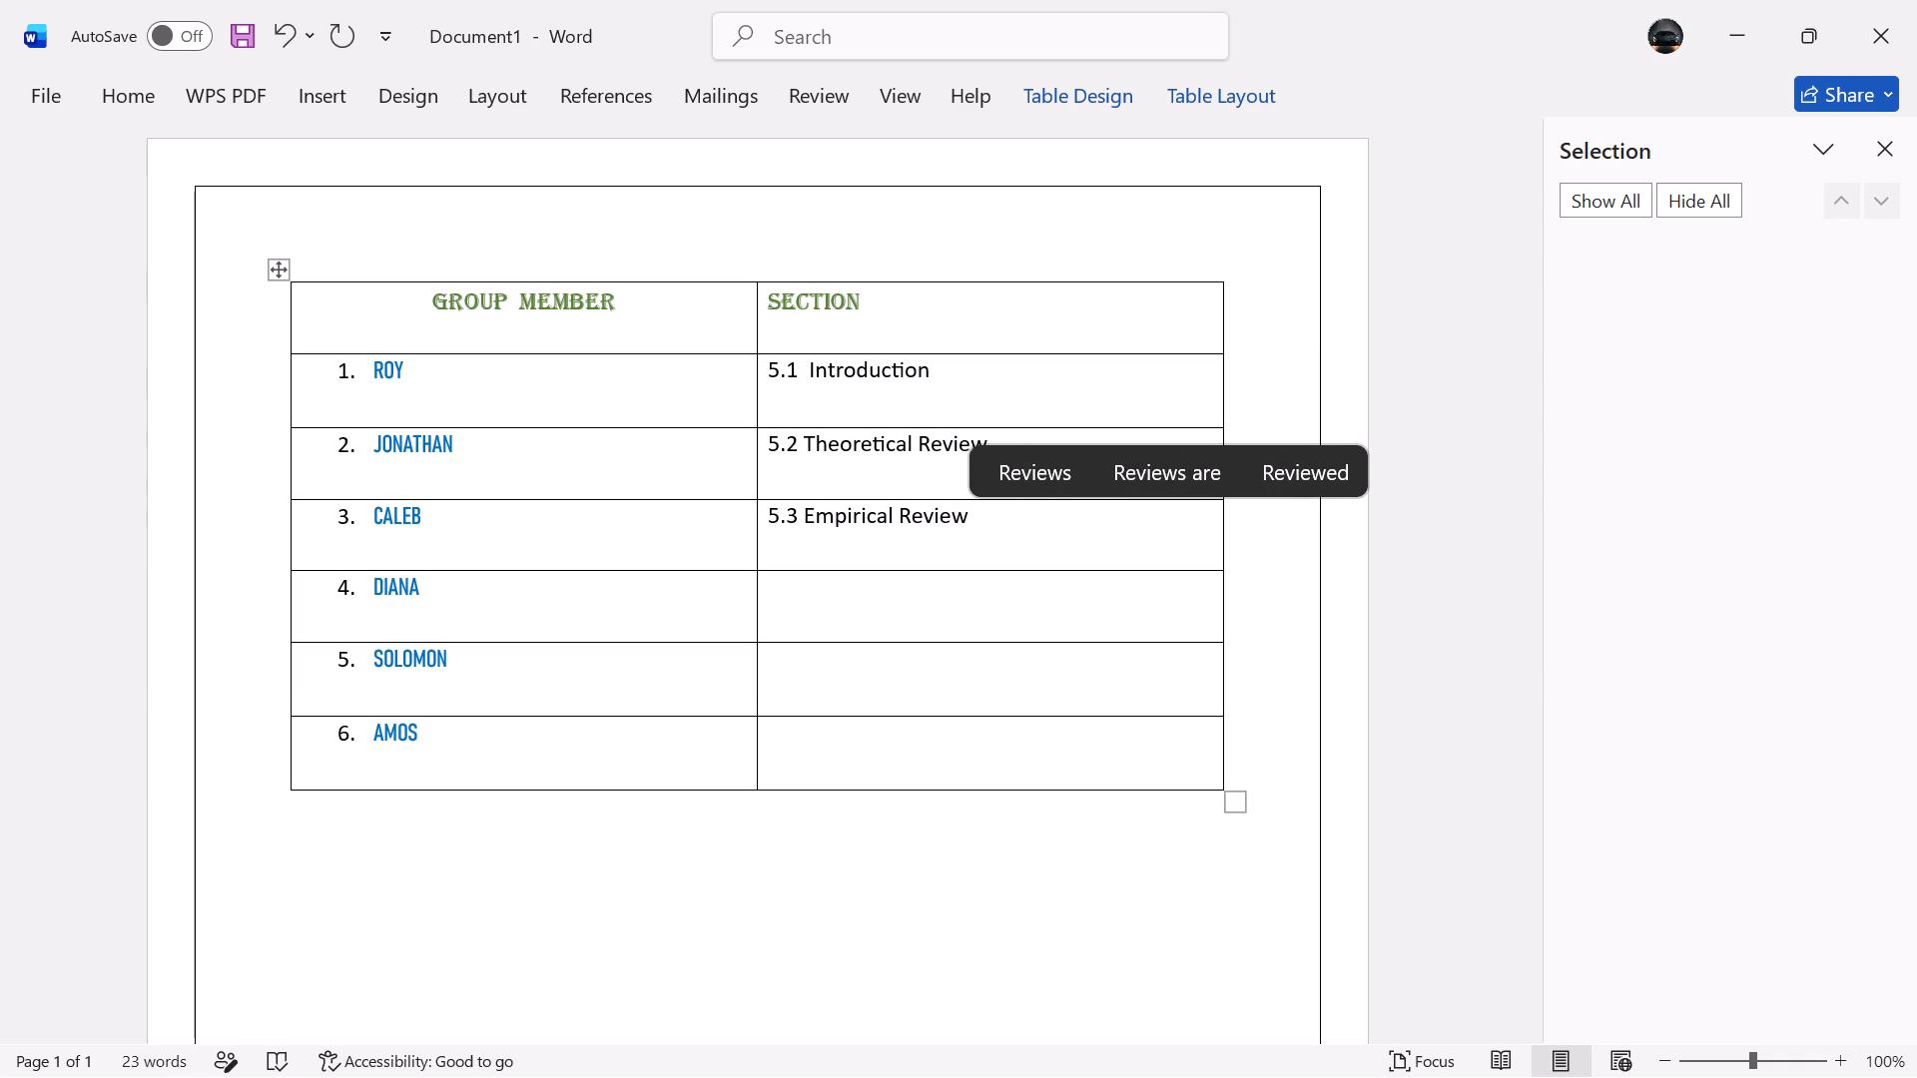
Enter "5.4 Research Gaps" in the SECTION cell beside DIANA.
left_click(808, 639)
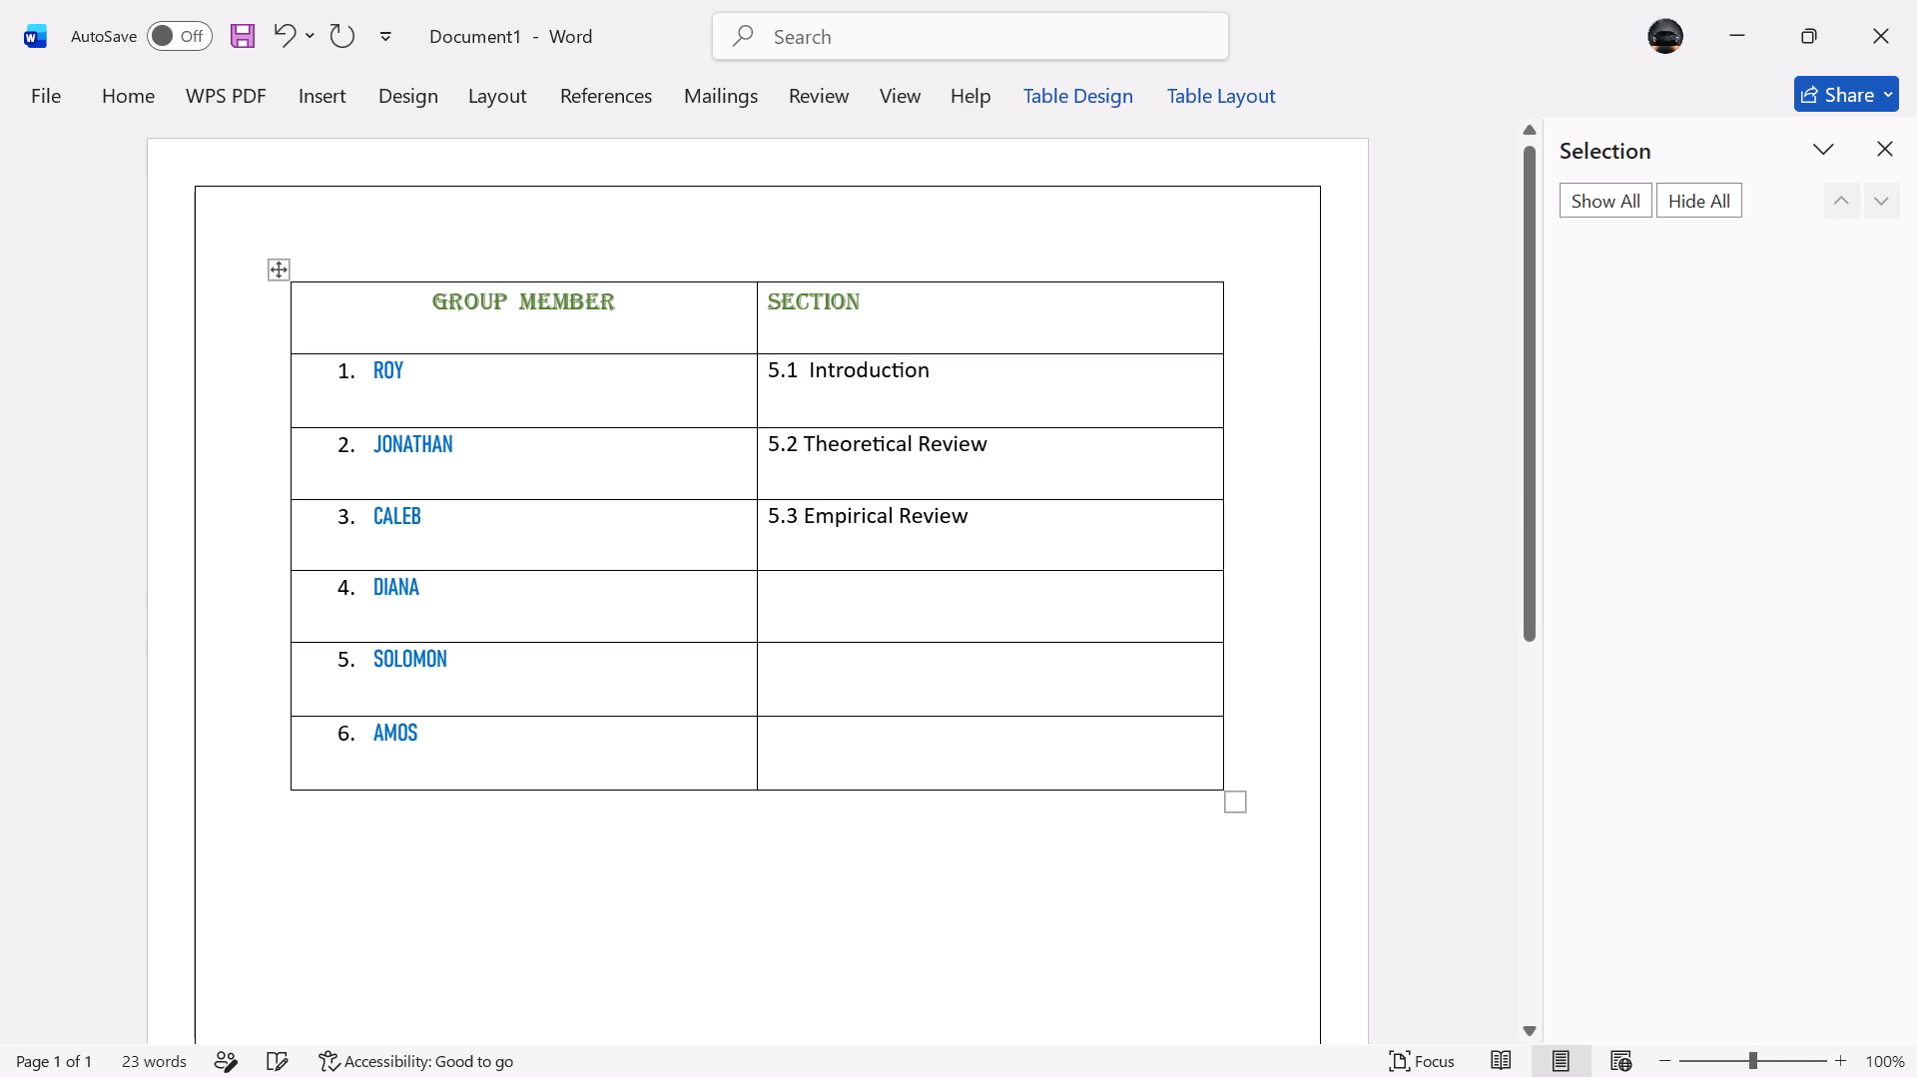
key("5")
type(".4")
key("space")
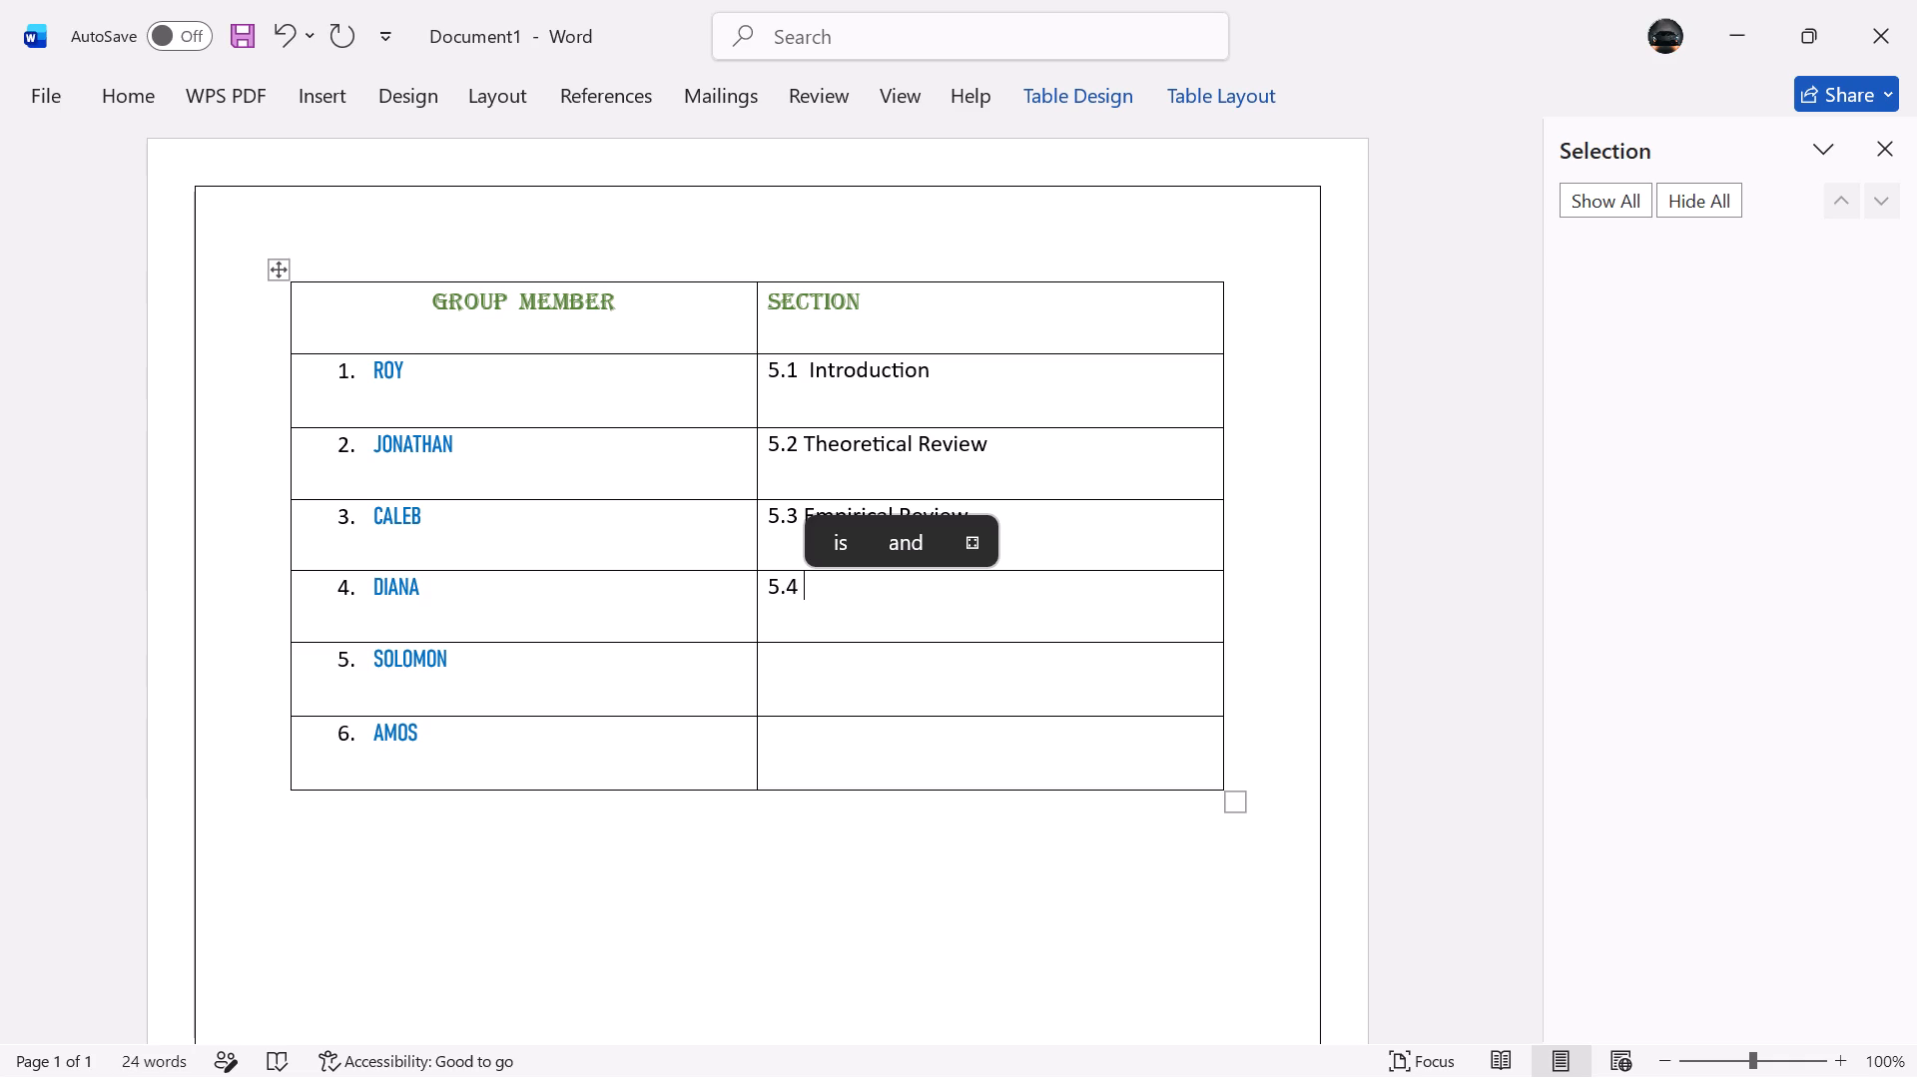
key("r")
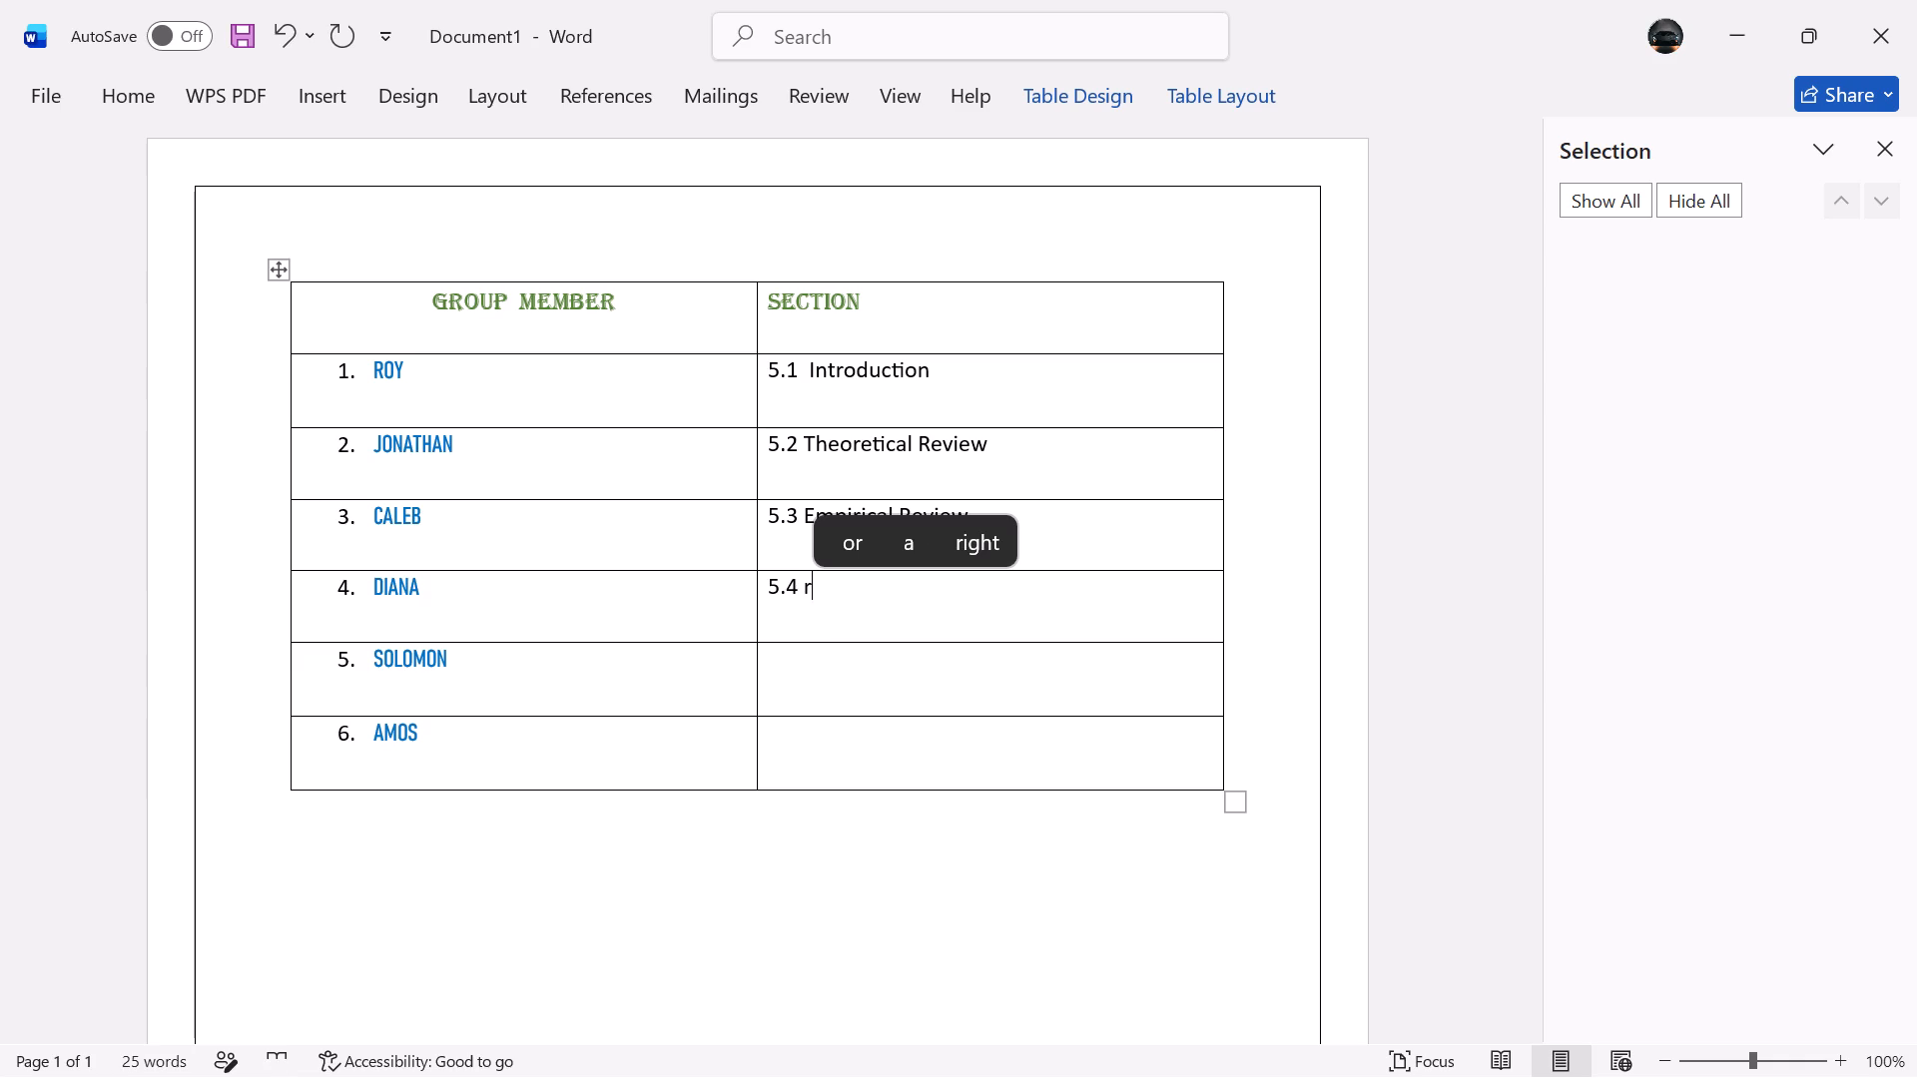
key("BackSpace")
key("r")
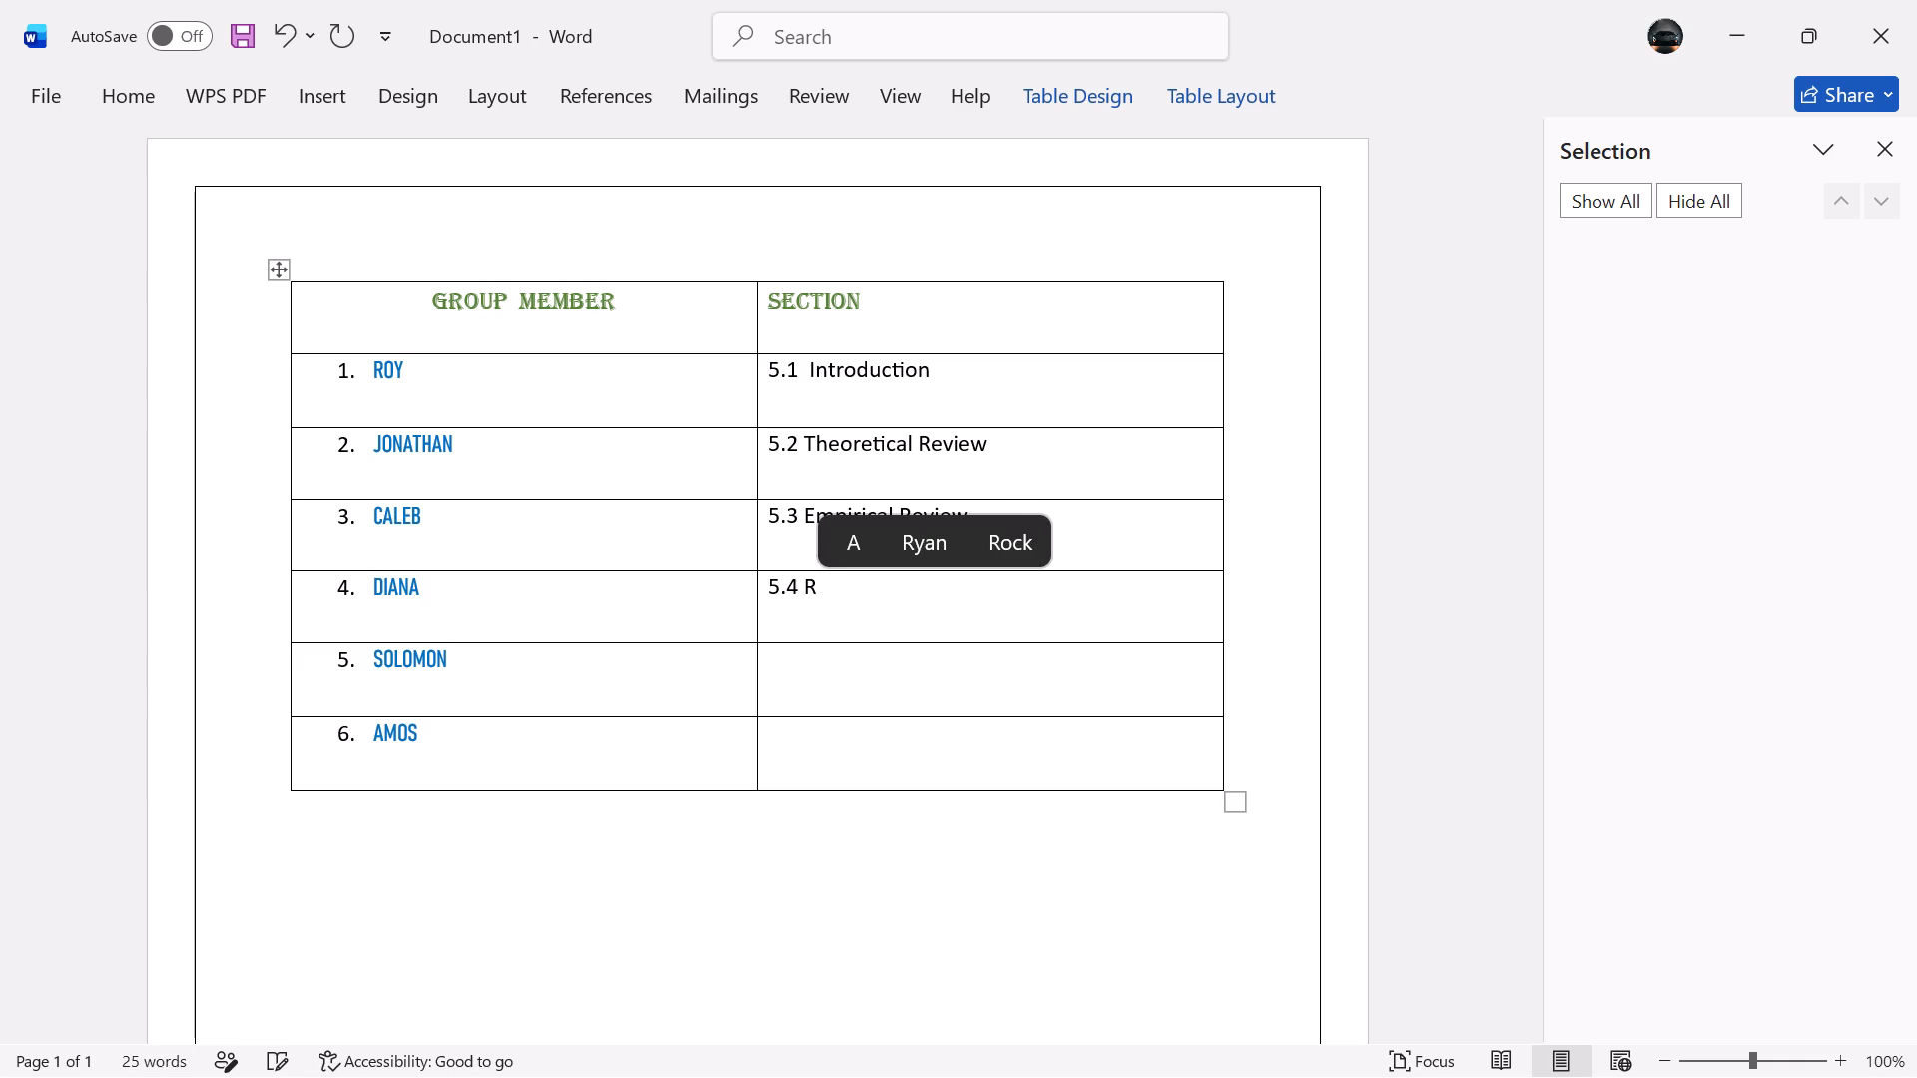
type("esearch")
key("space")
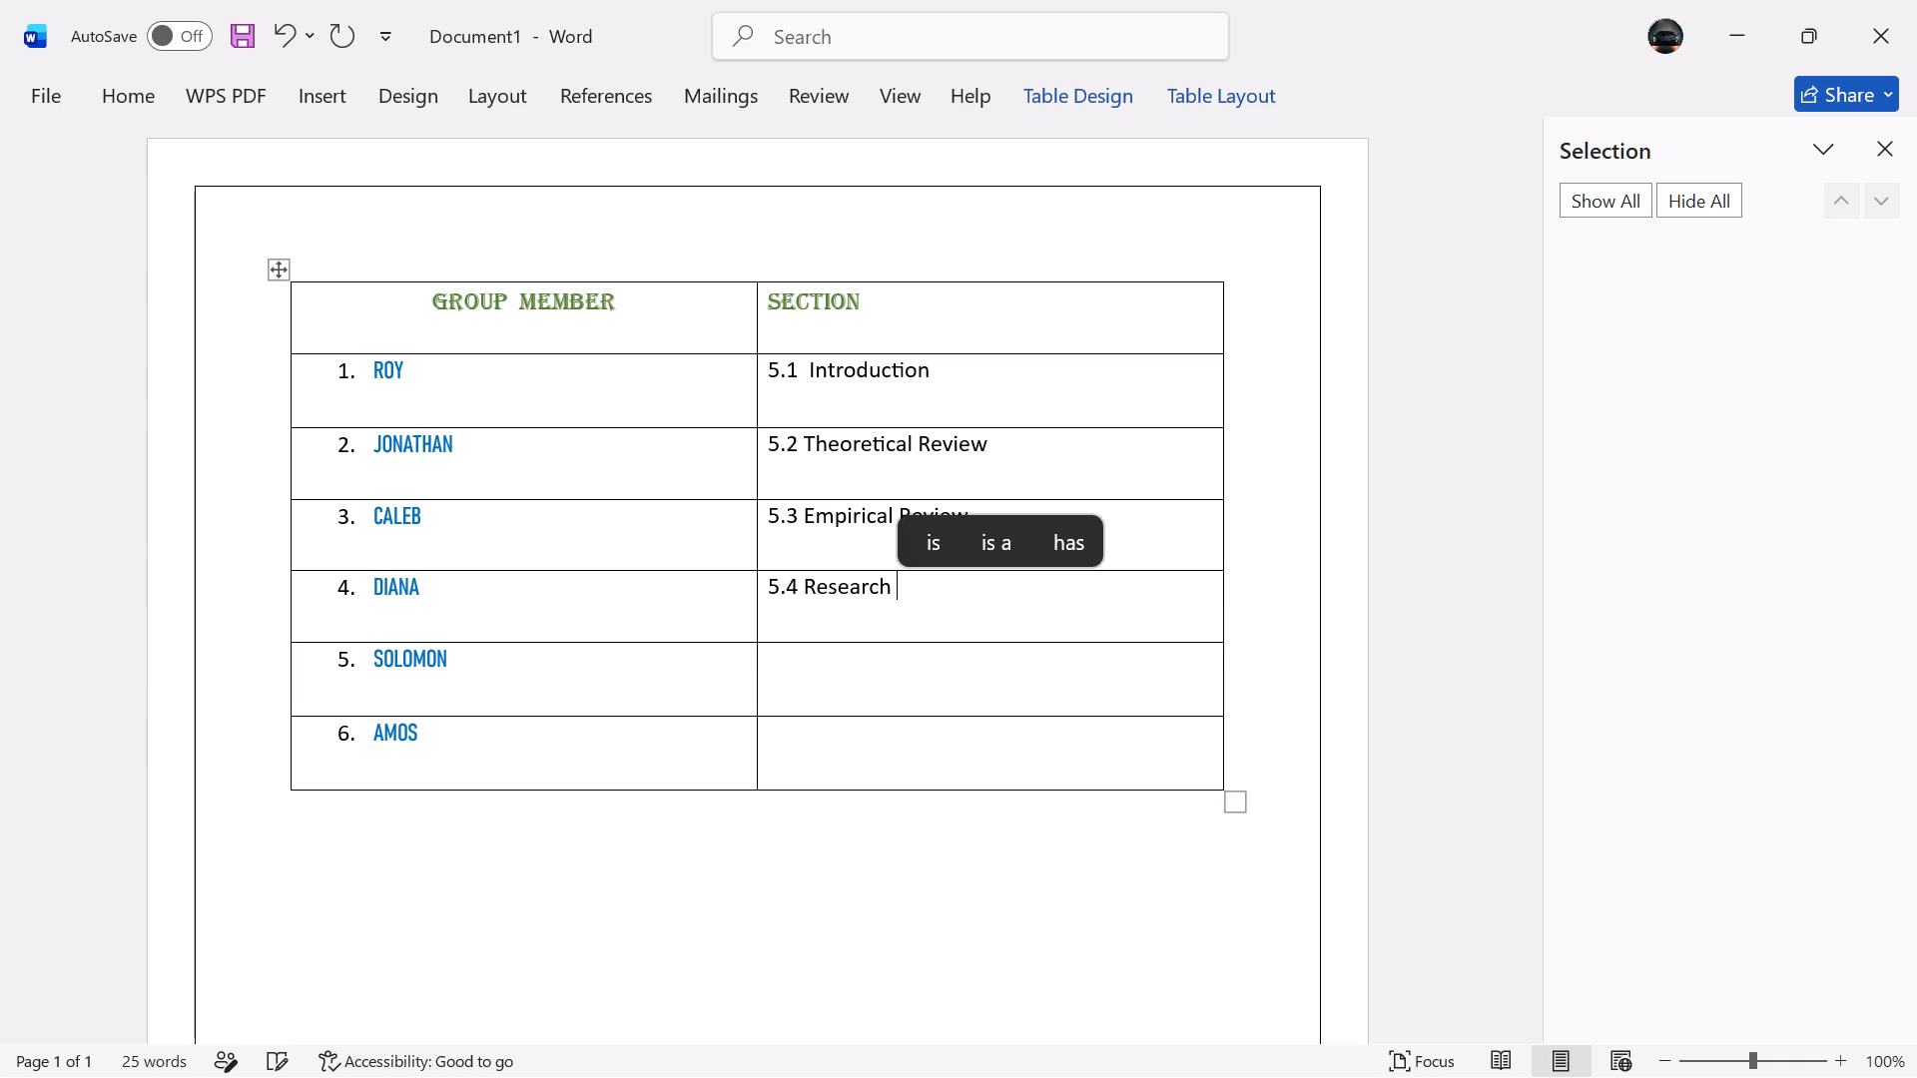
type("ap")
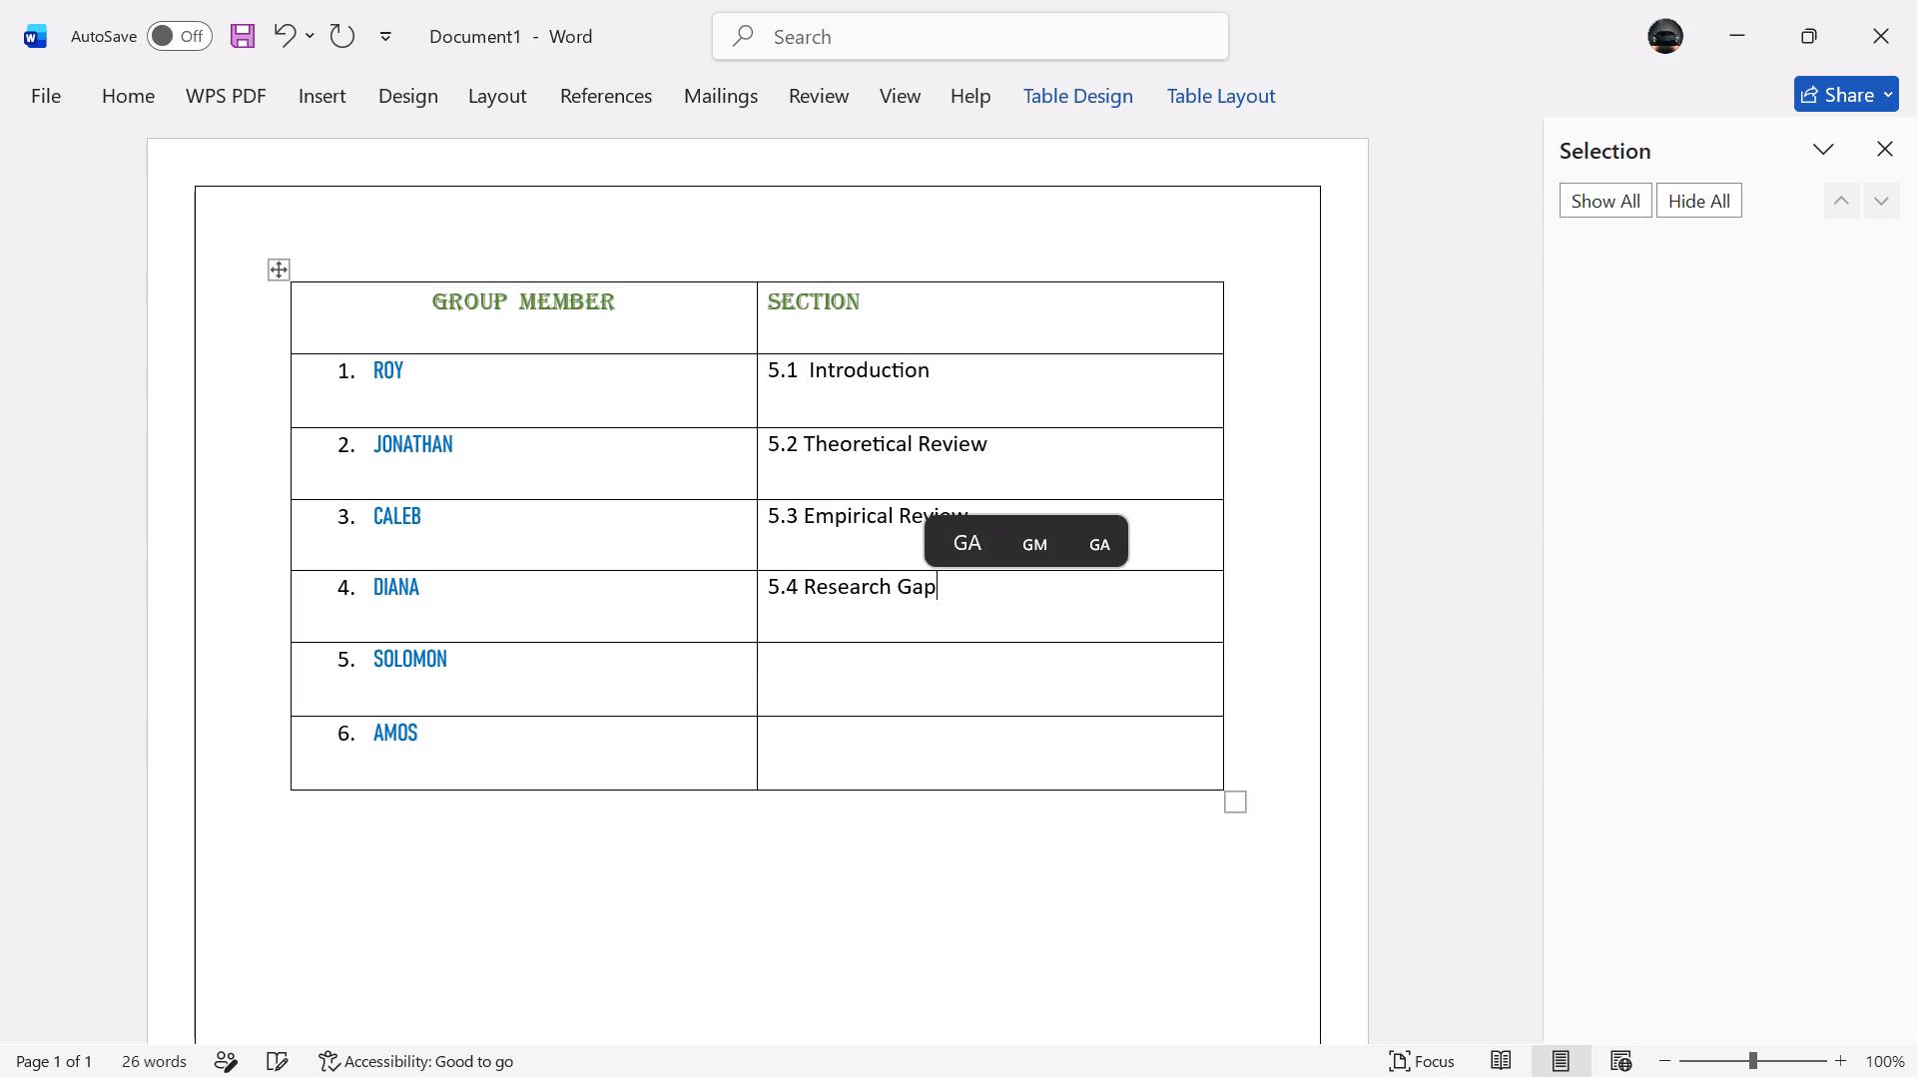
key("s")
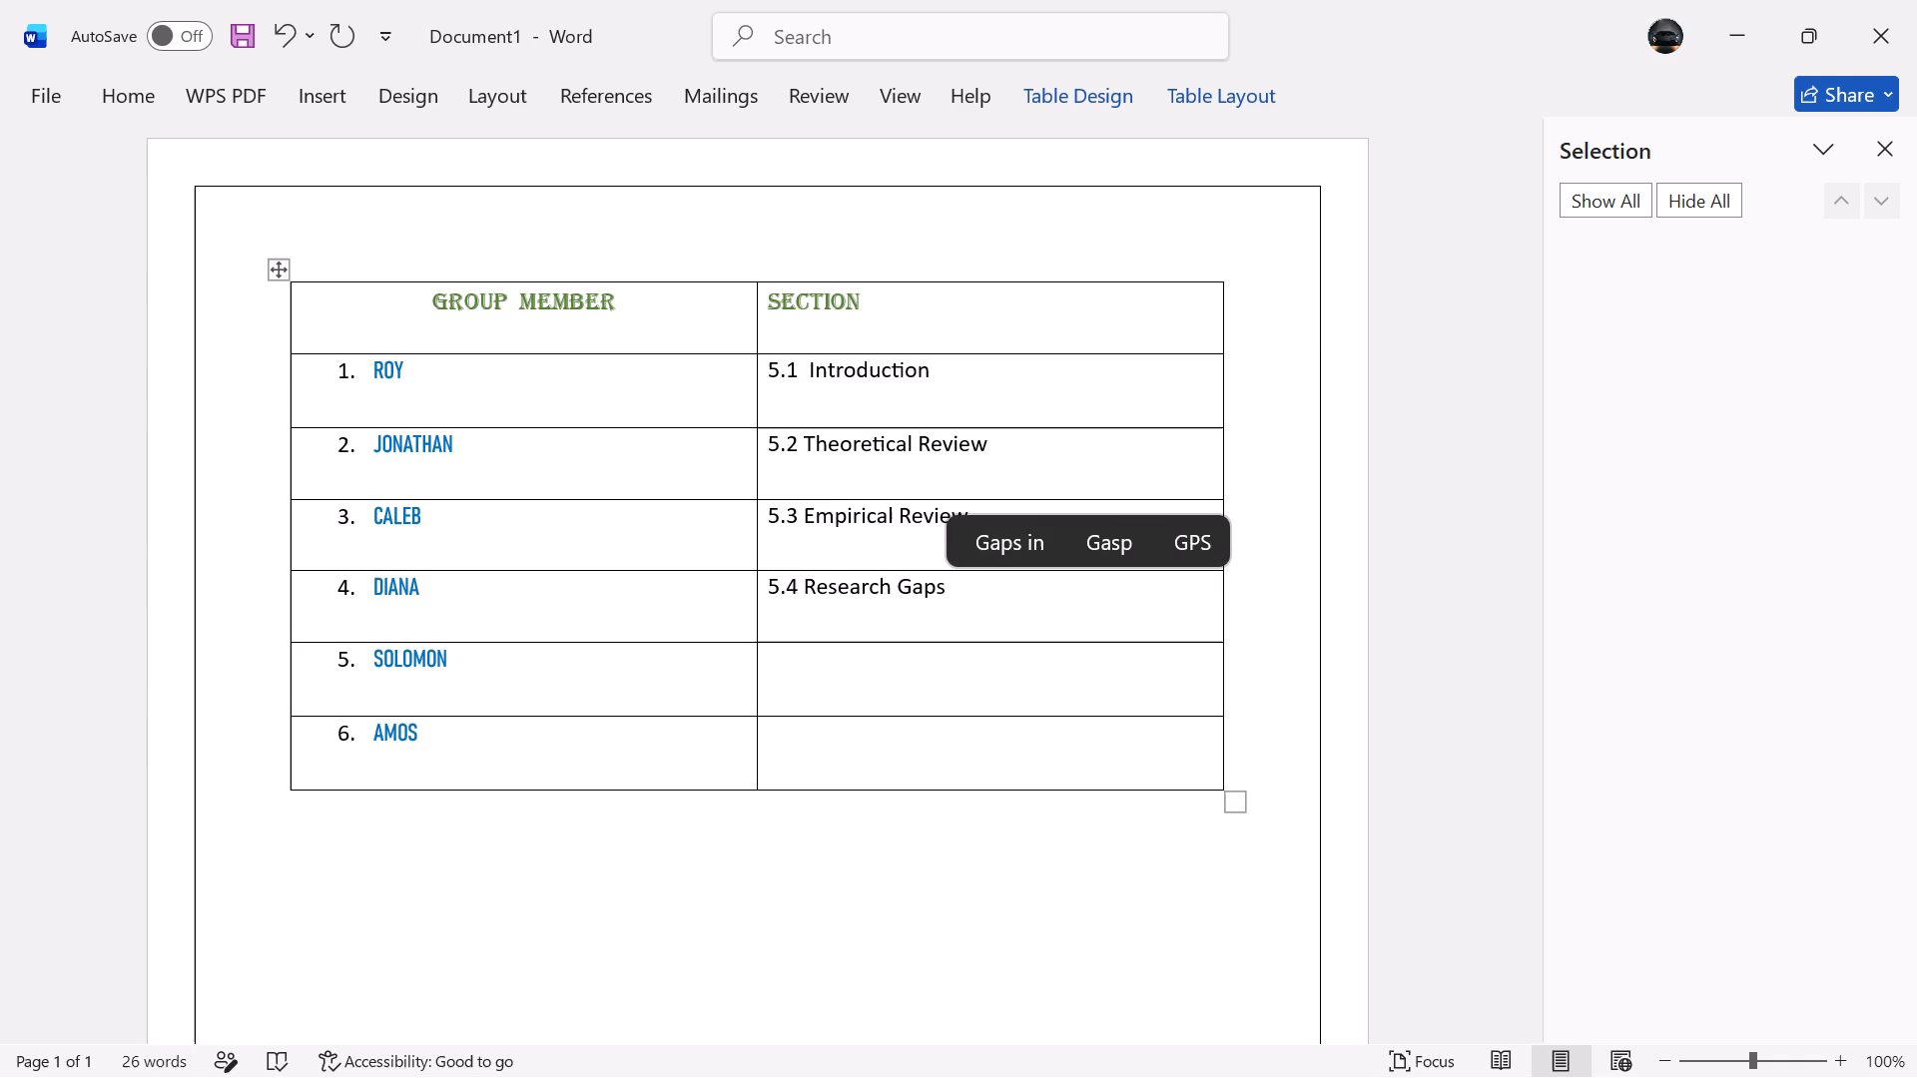
Enter "5.5 Conceptual framework" in the SECTION cell beside SOLOMON.
left_click(799, 670)
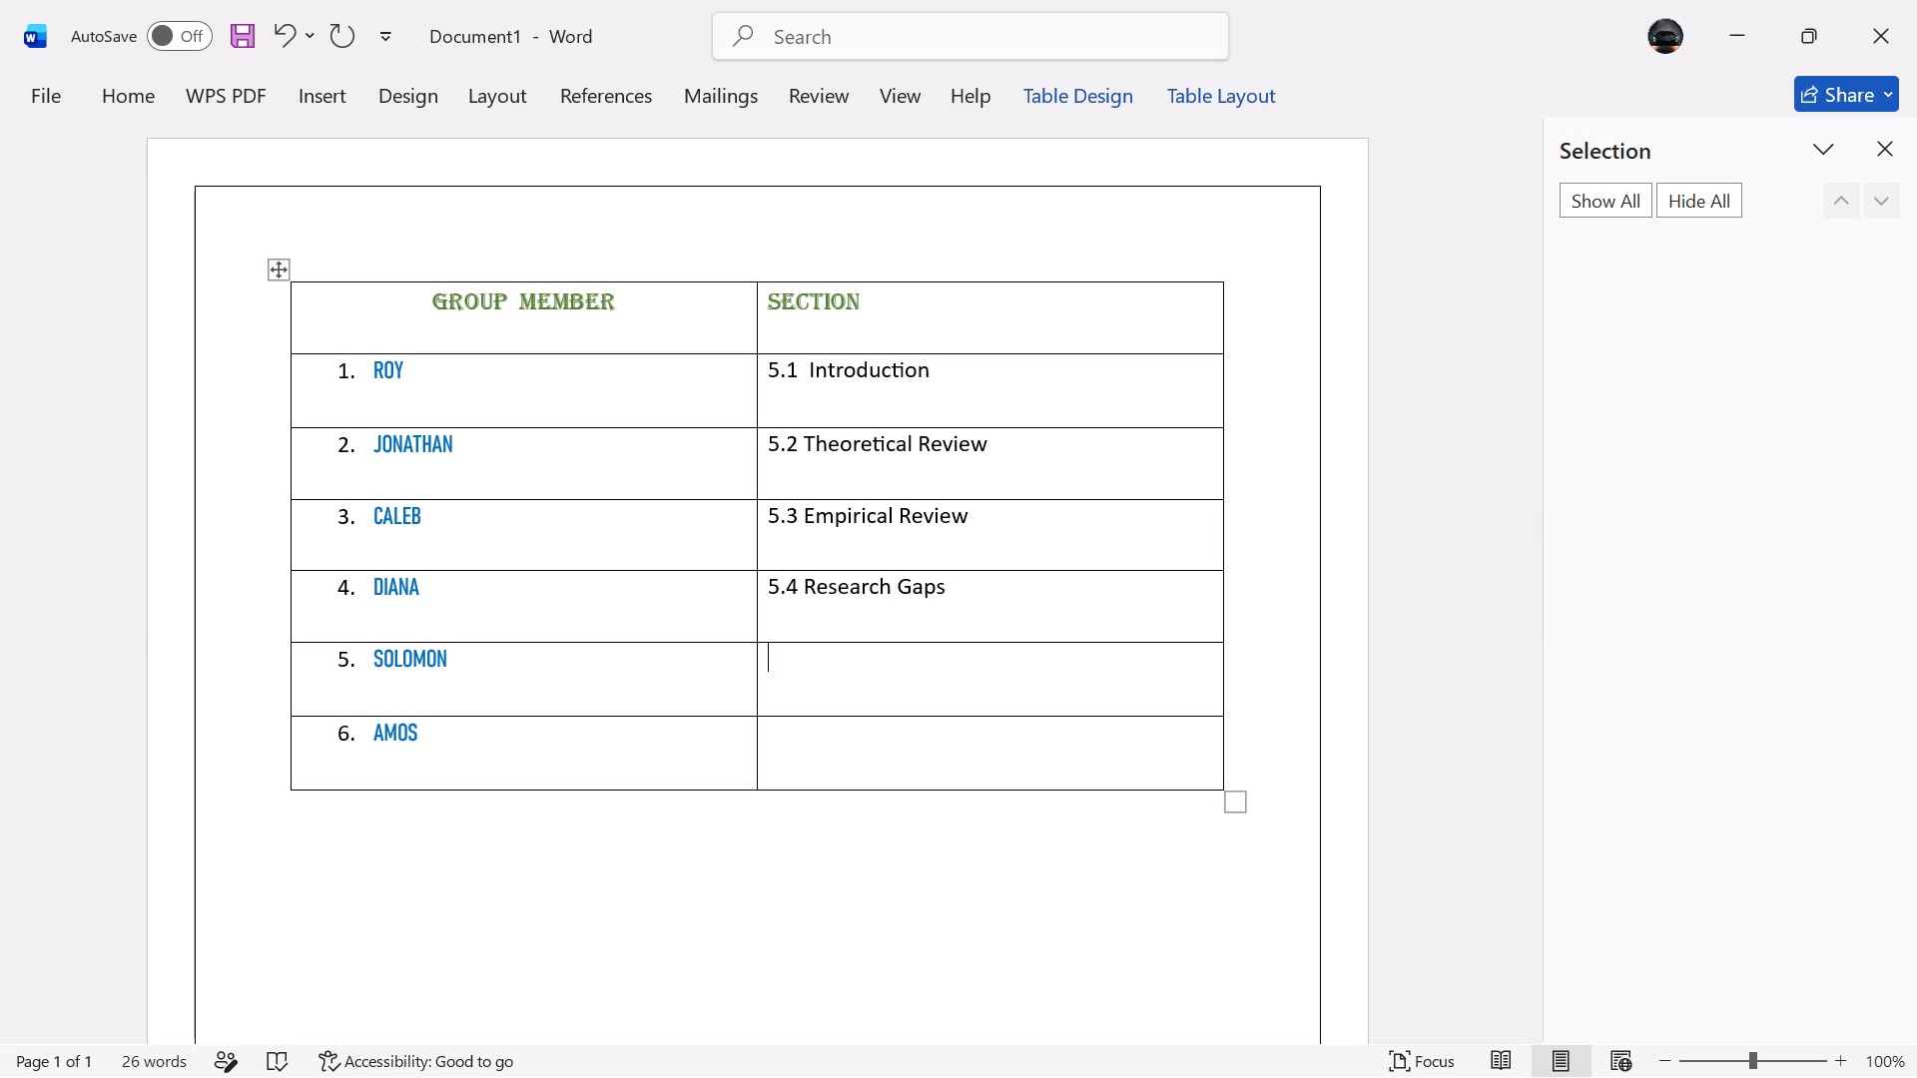
type("5.")
key("5")
key("space")
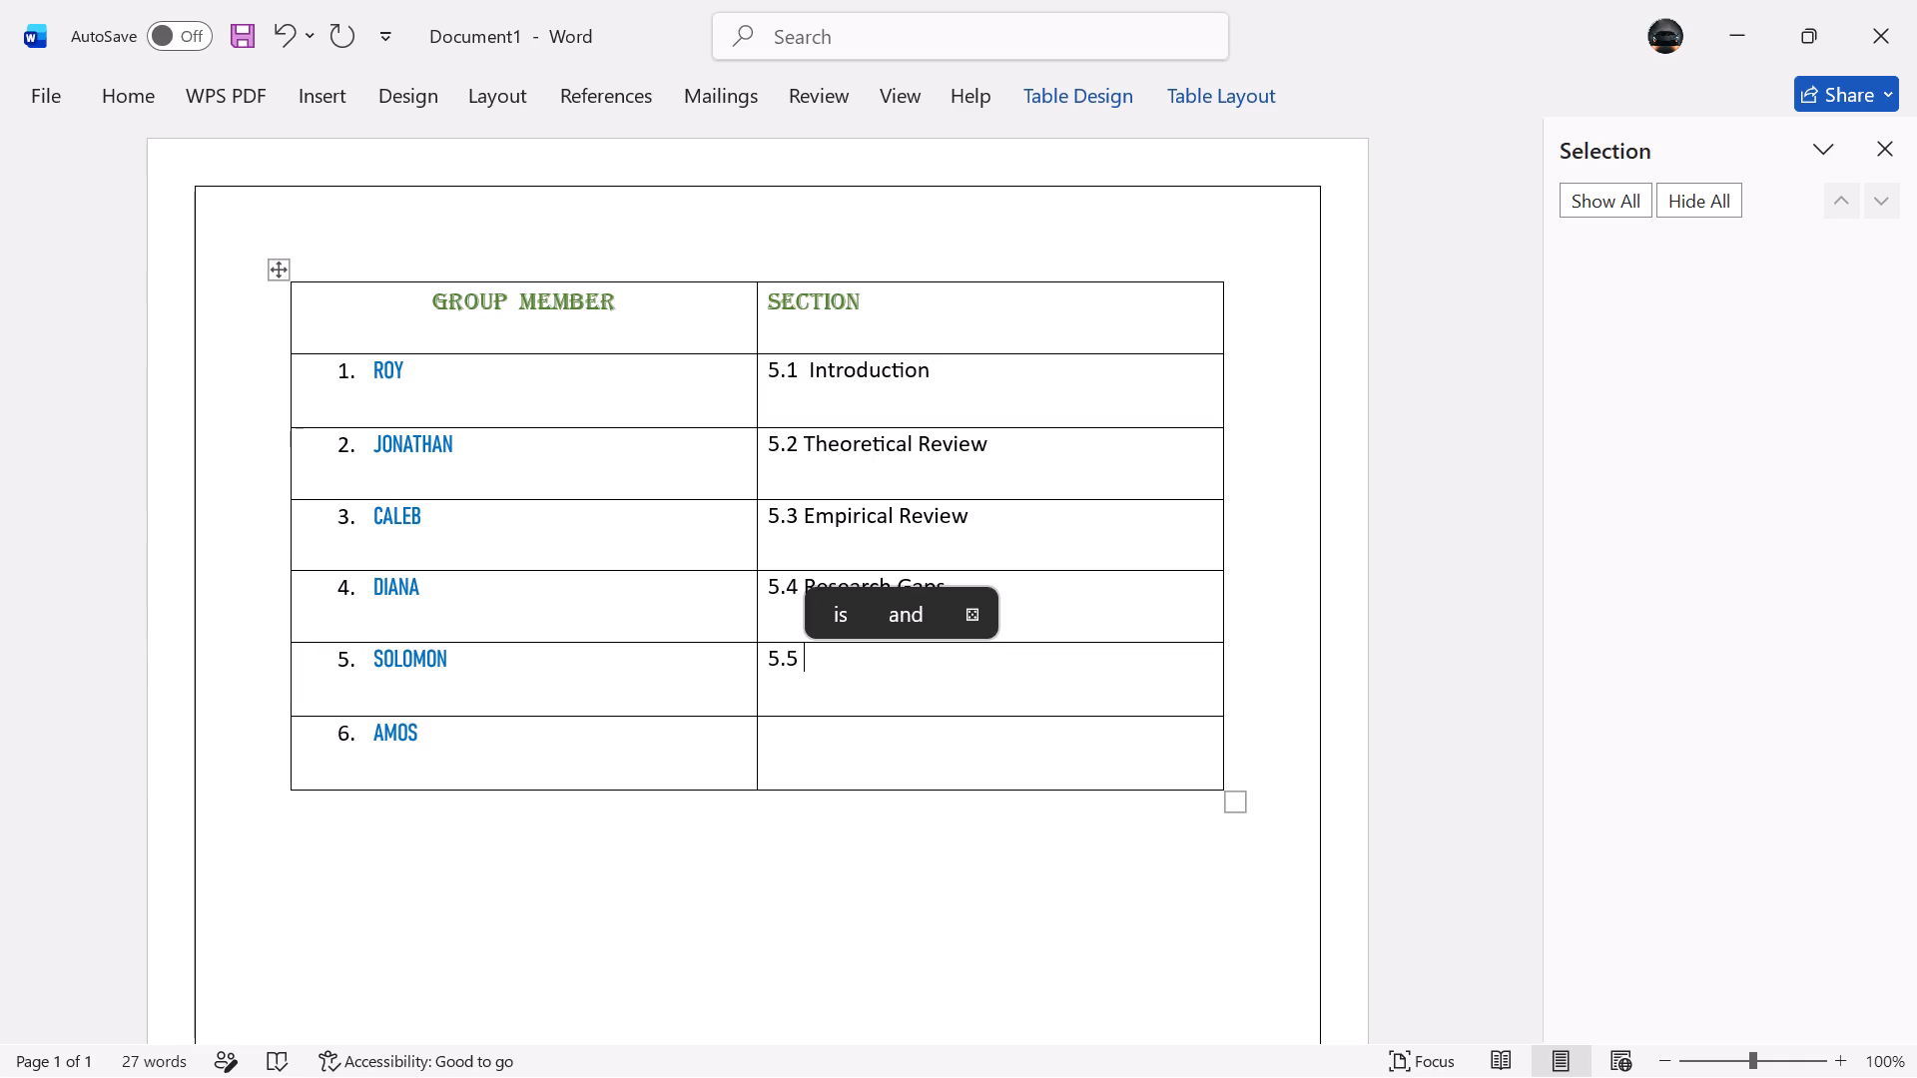
key("c")
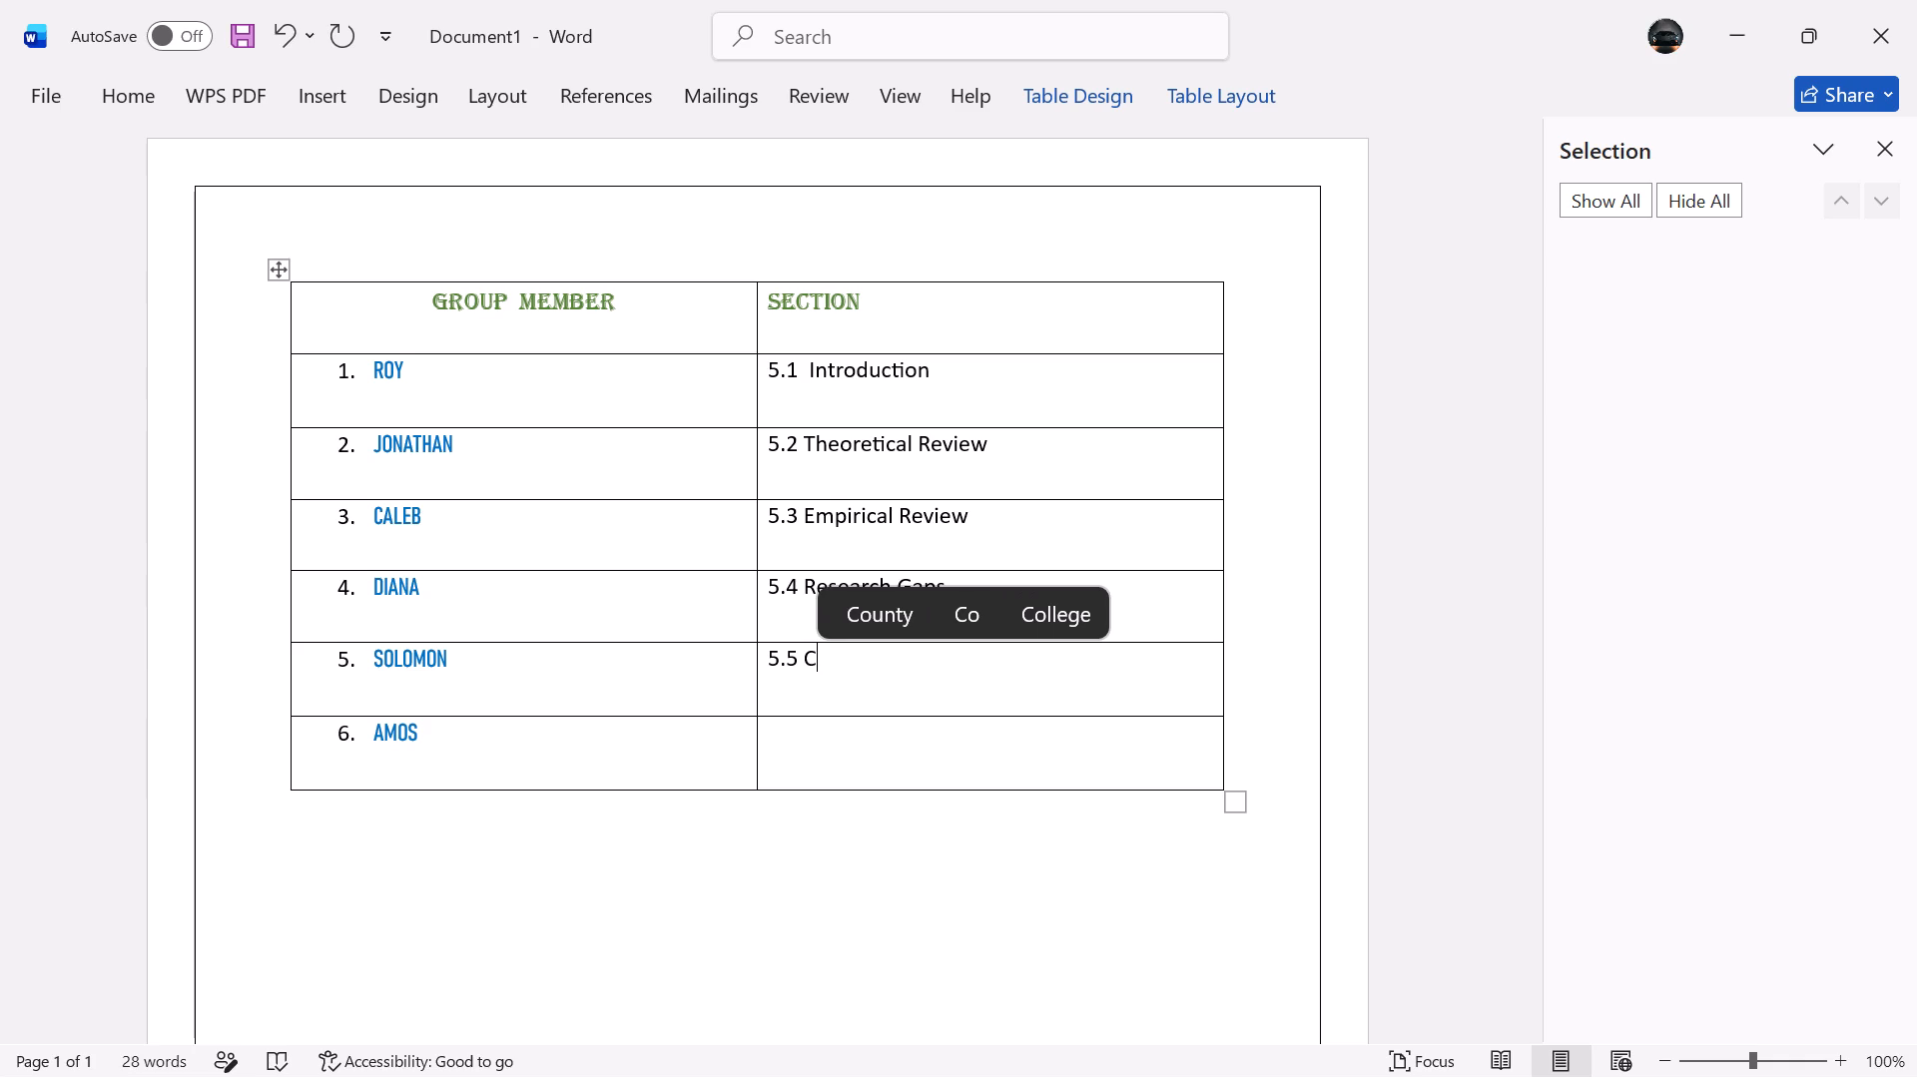
type("on")
type("ce")
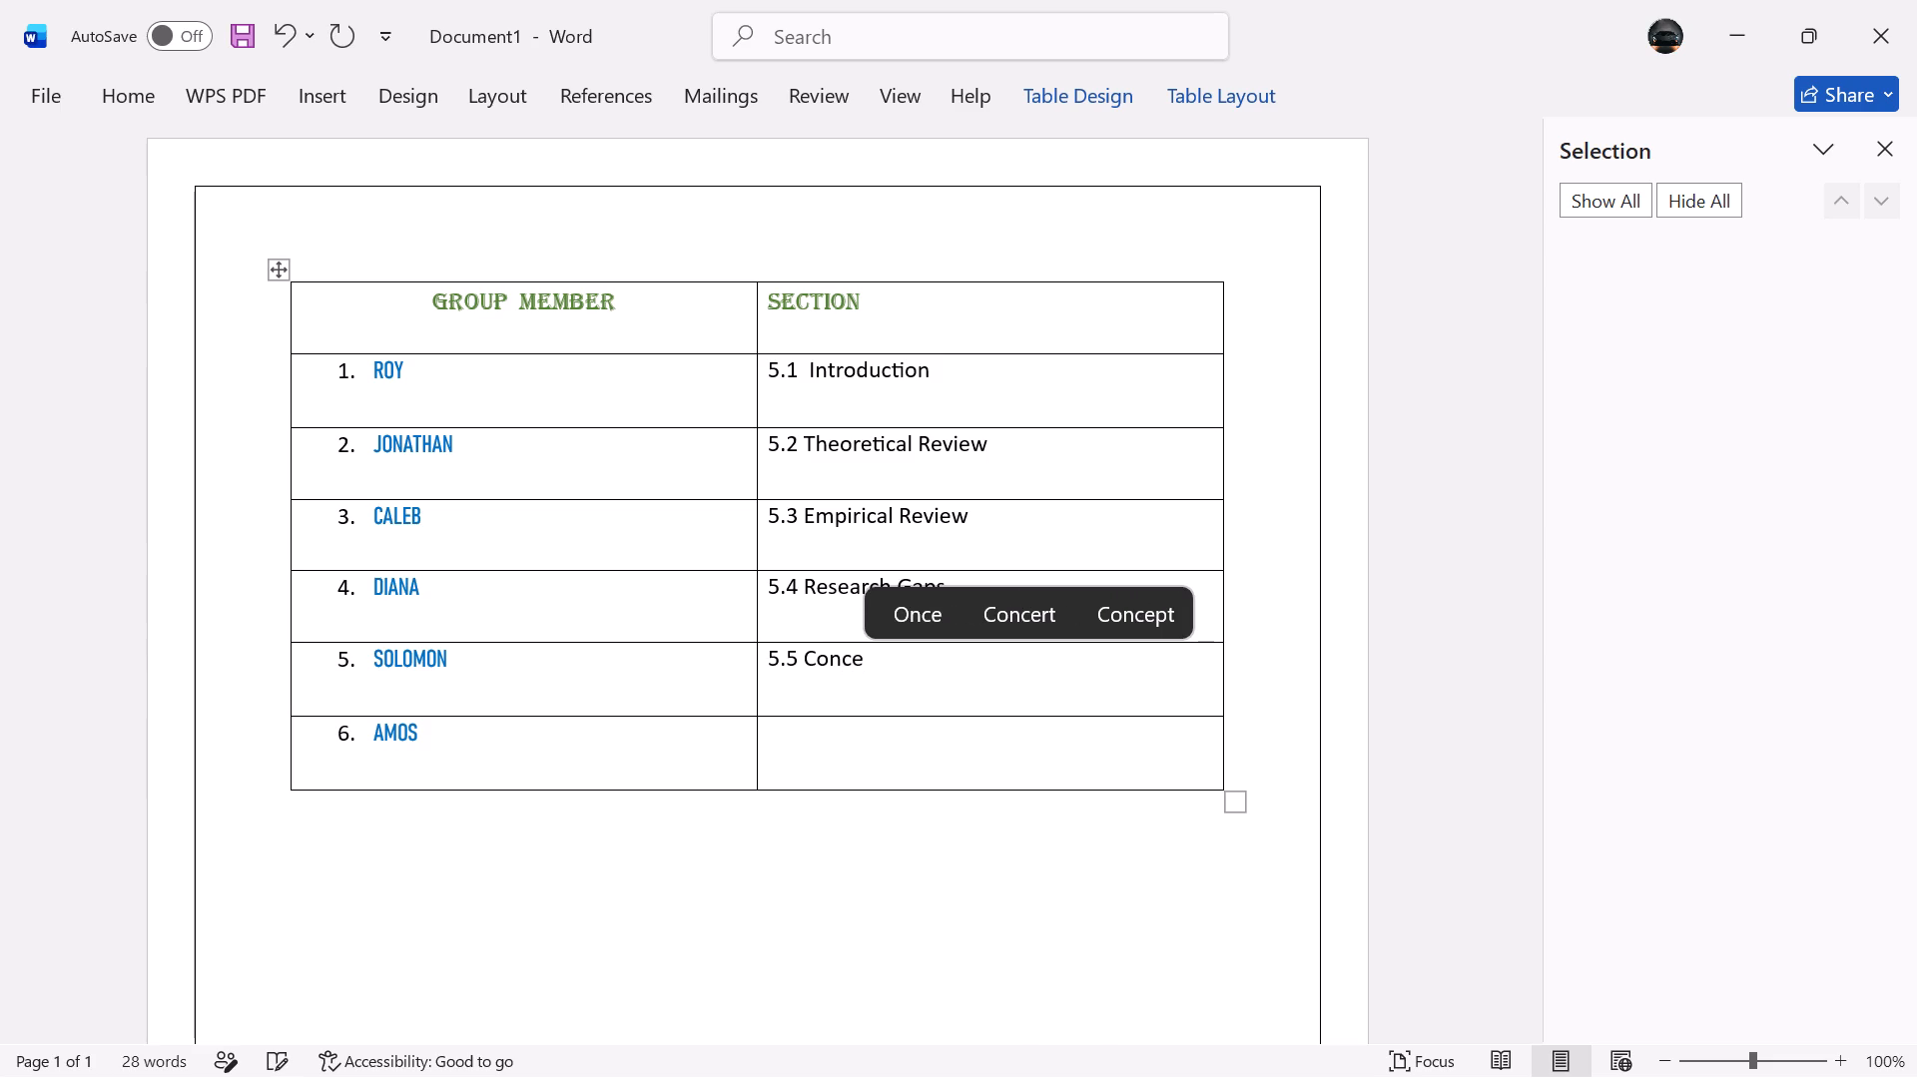
type("ptual")
key("space")
type("fr")
type("amew")
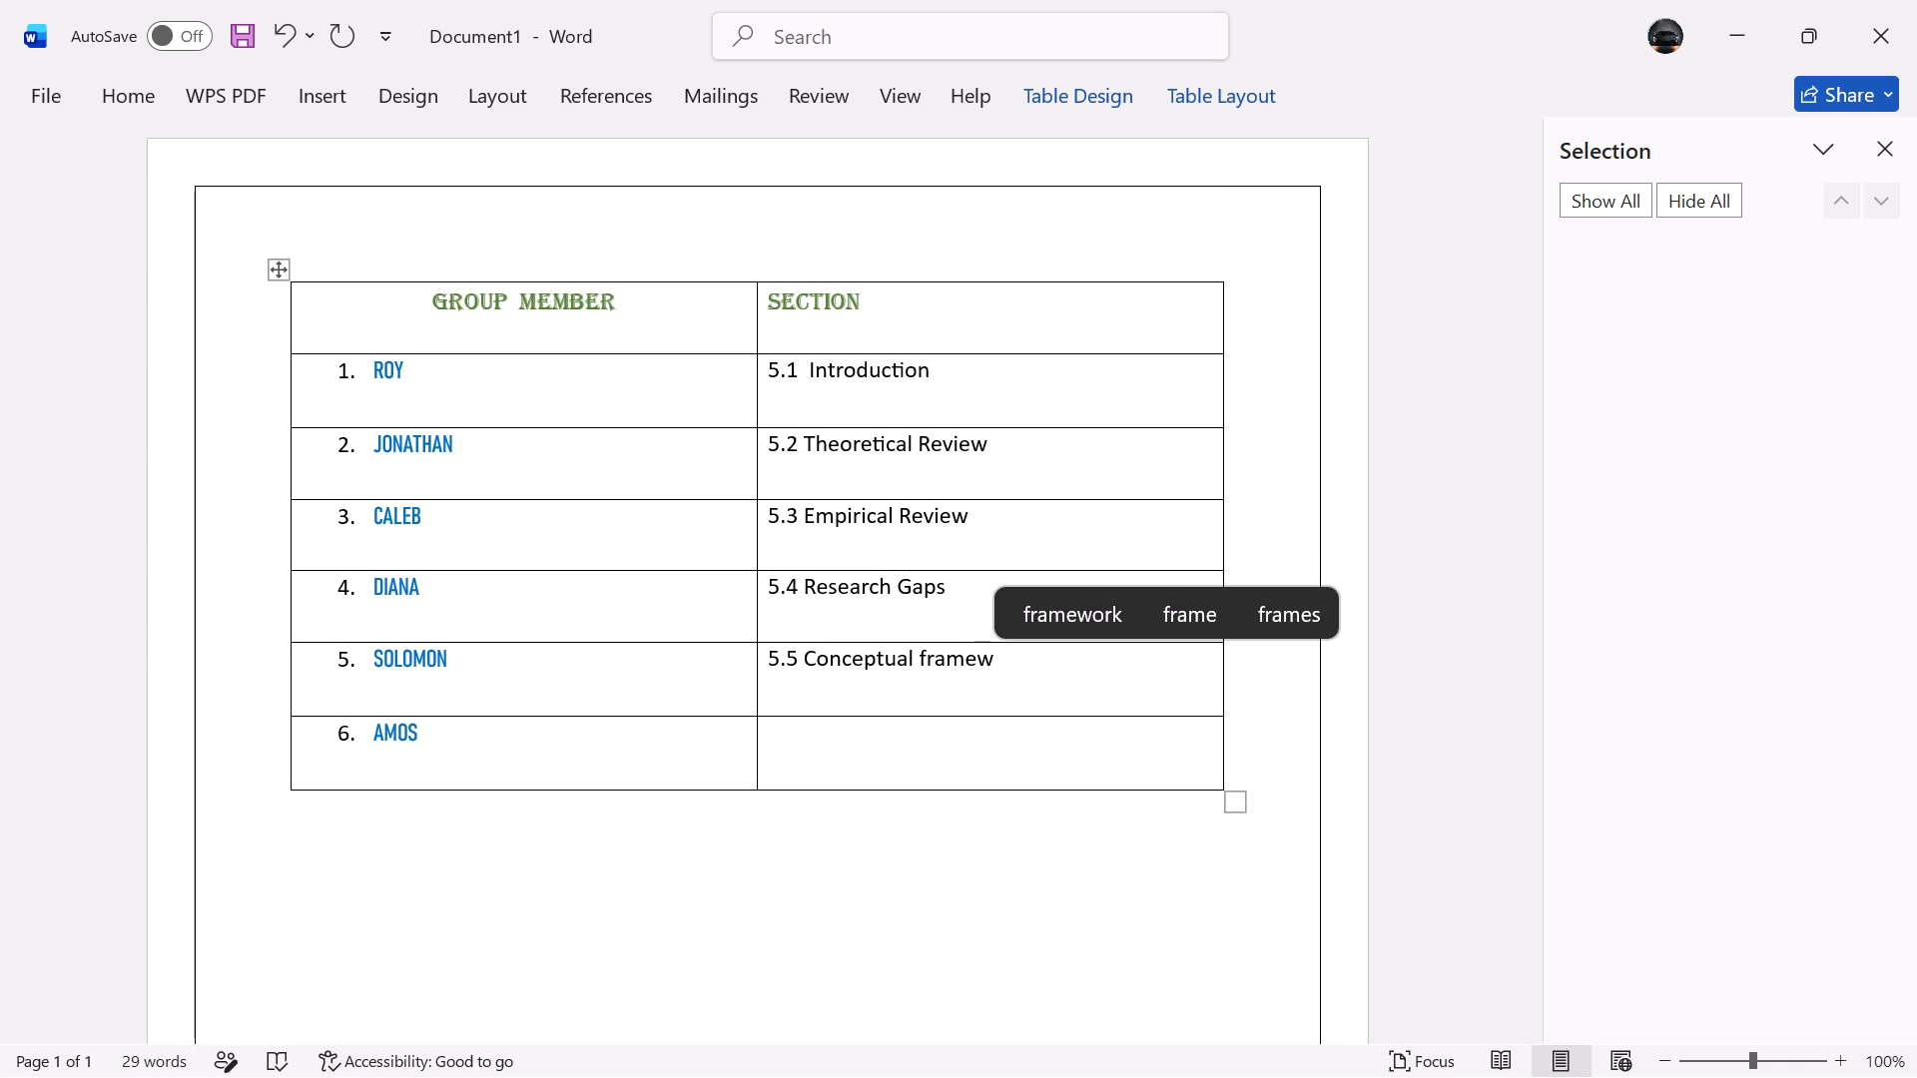
type("ork")
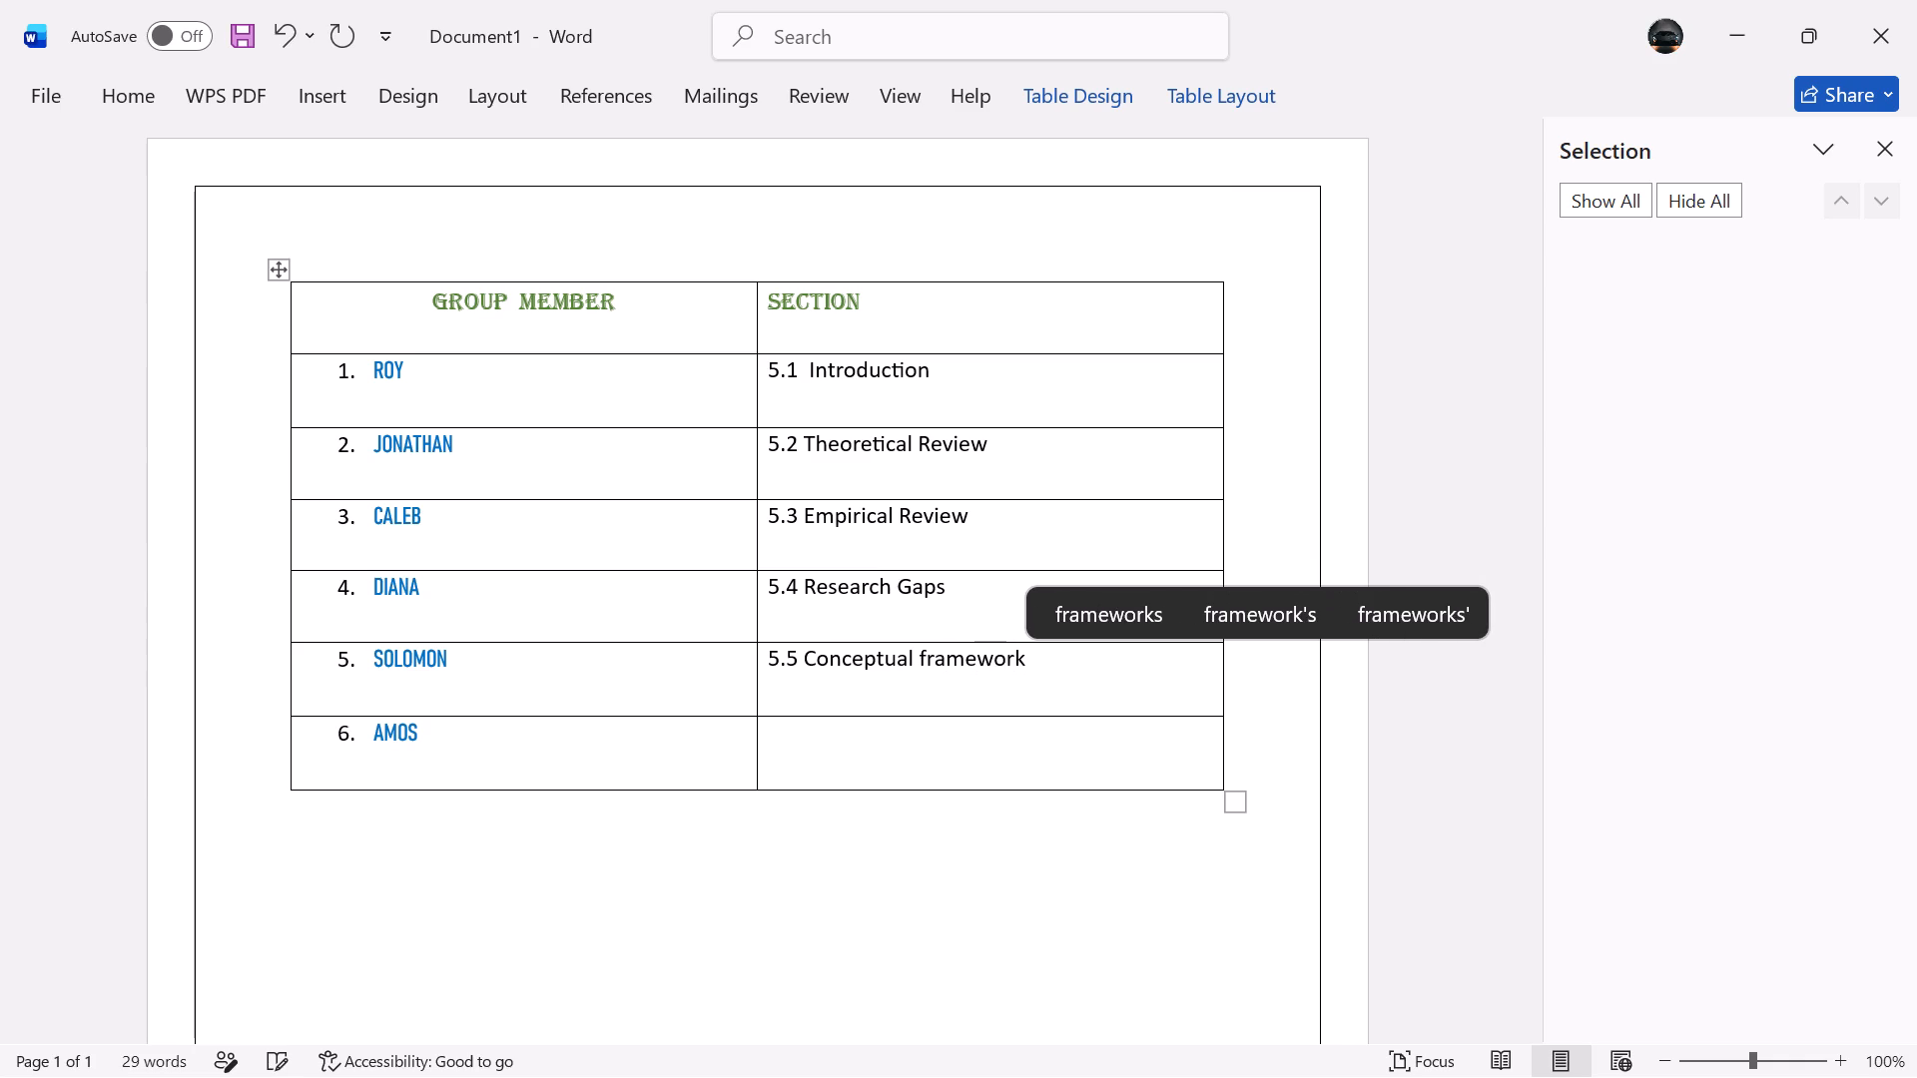
Enter "5.6 Summary" followed by a space in the SECTION cell beside AMOS.
left_click(844, 736)
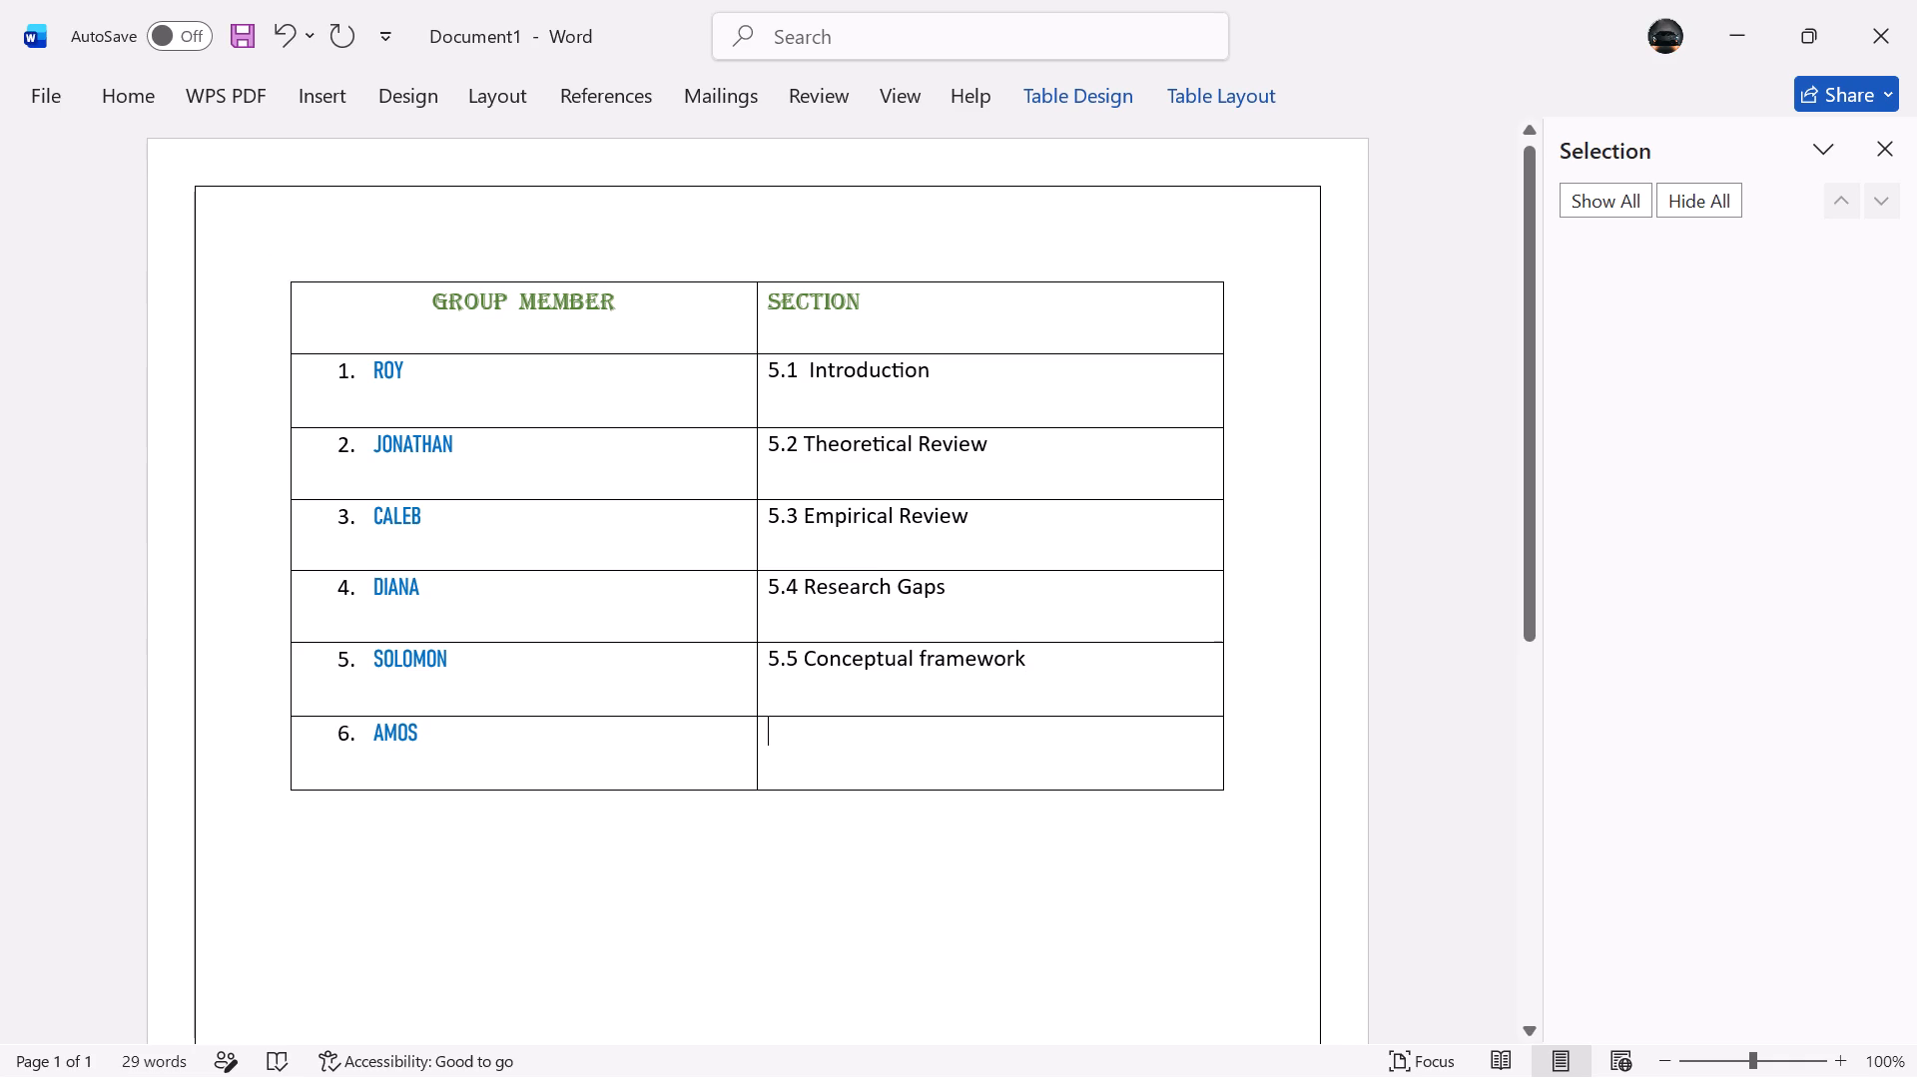
type("5.")
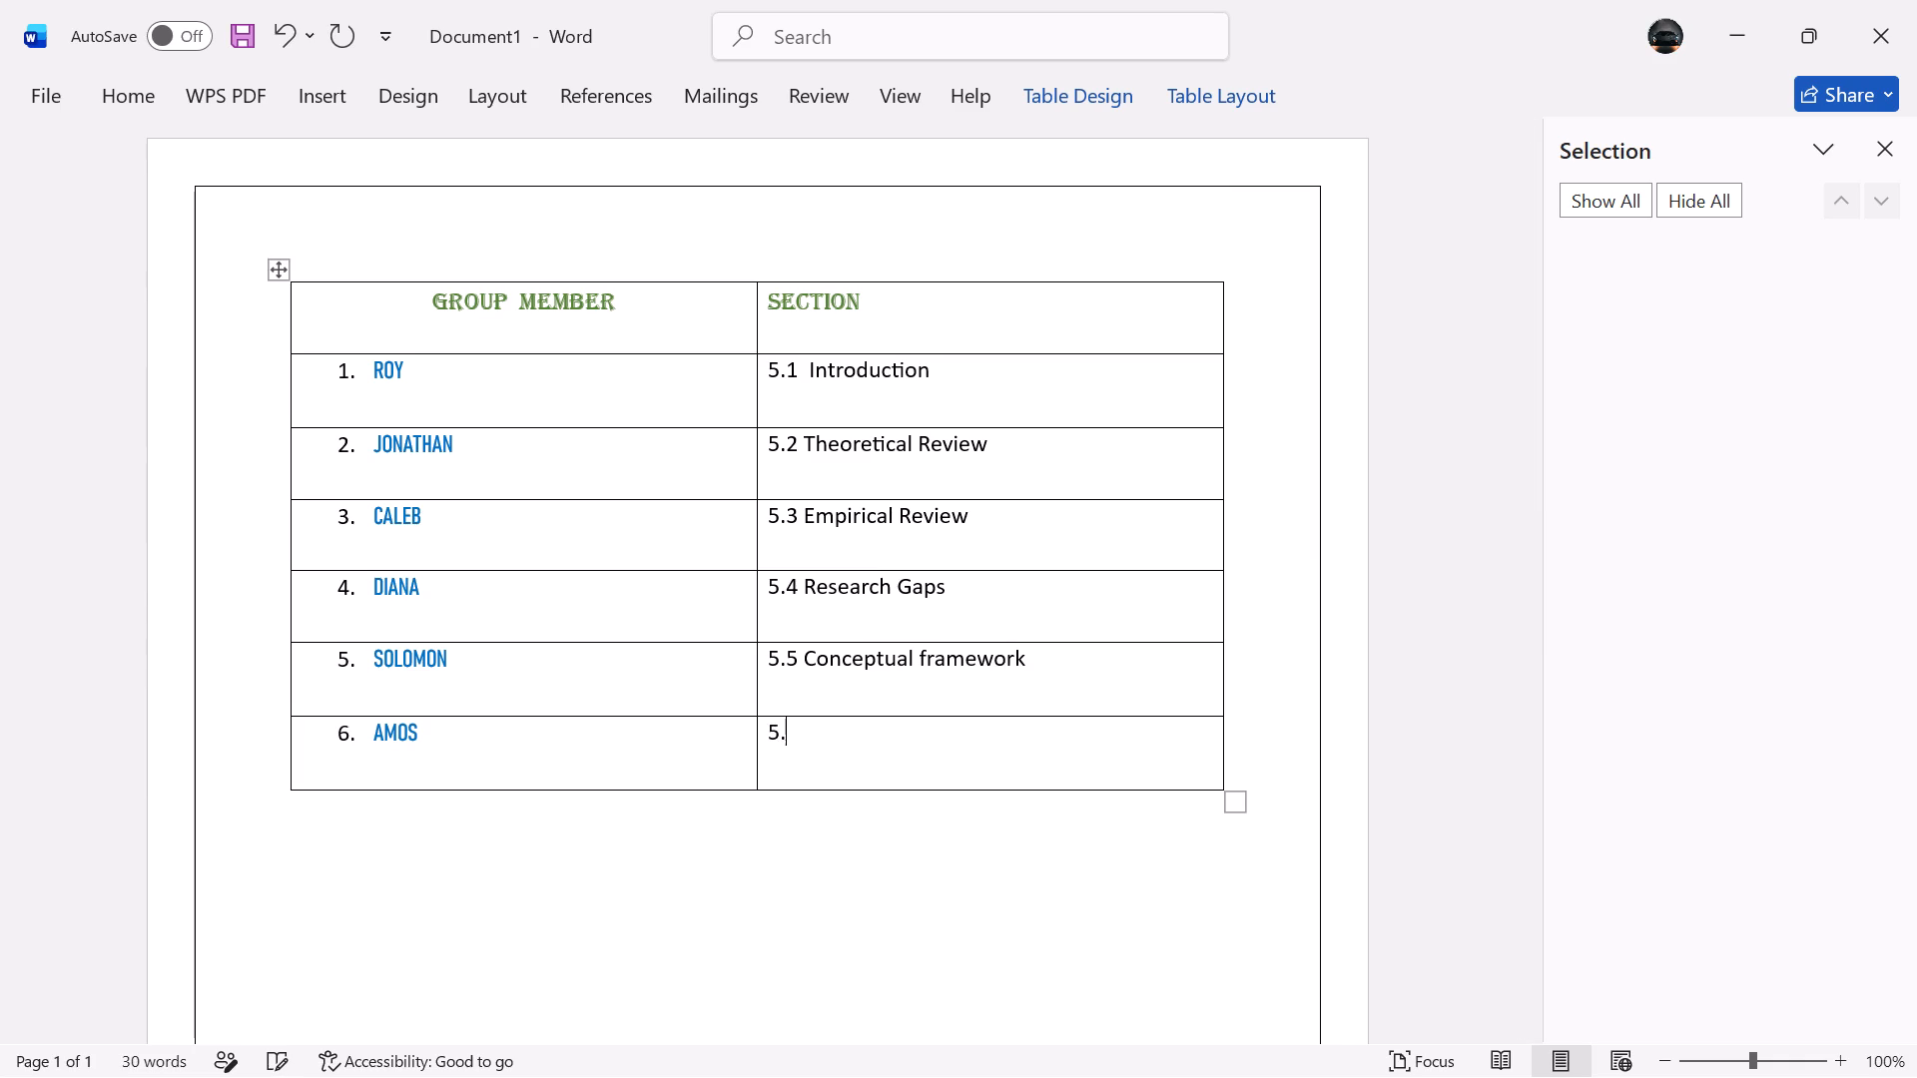
key("6")
key("space")
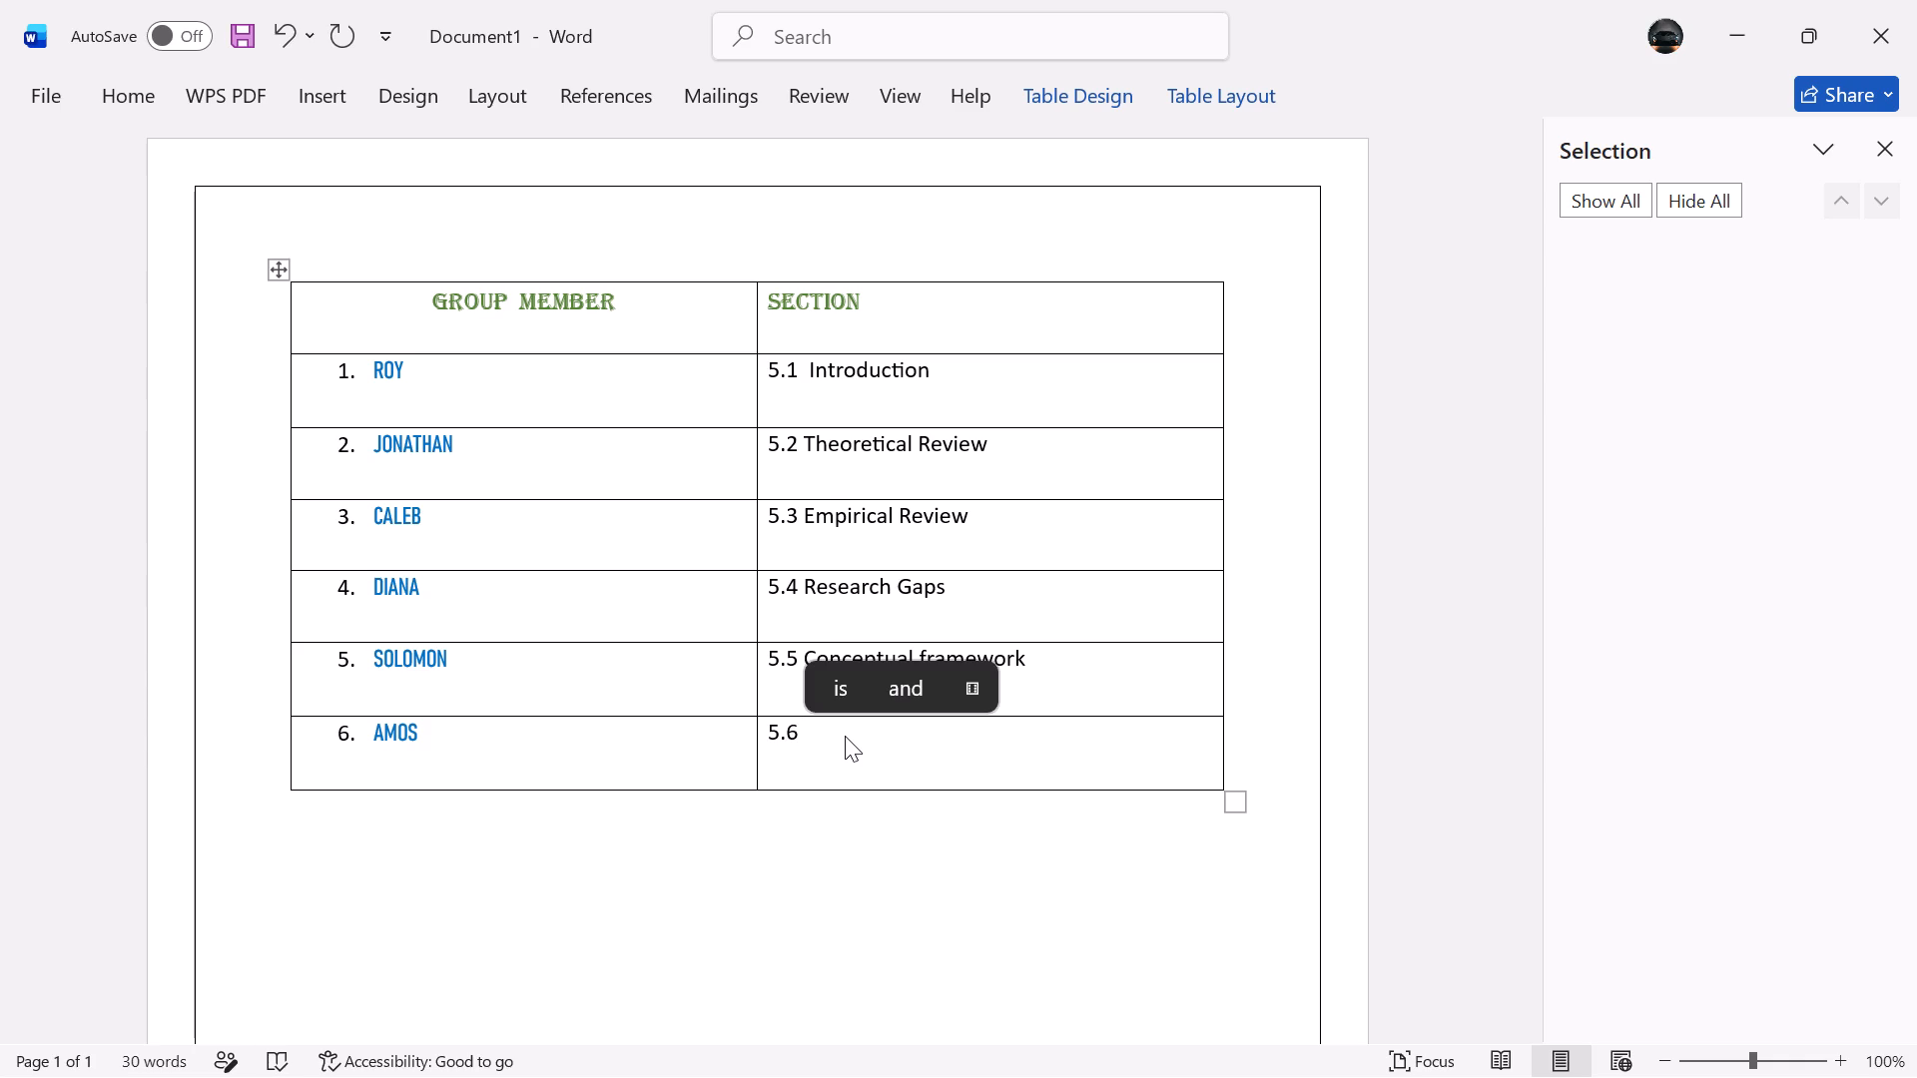
key("s")
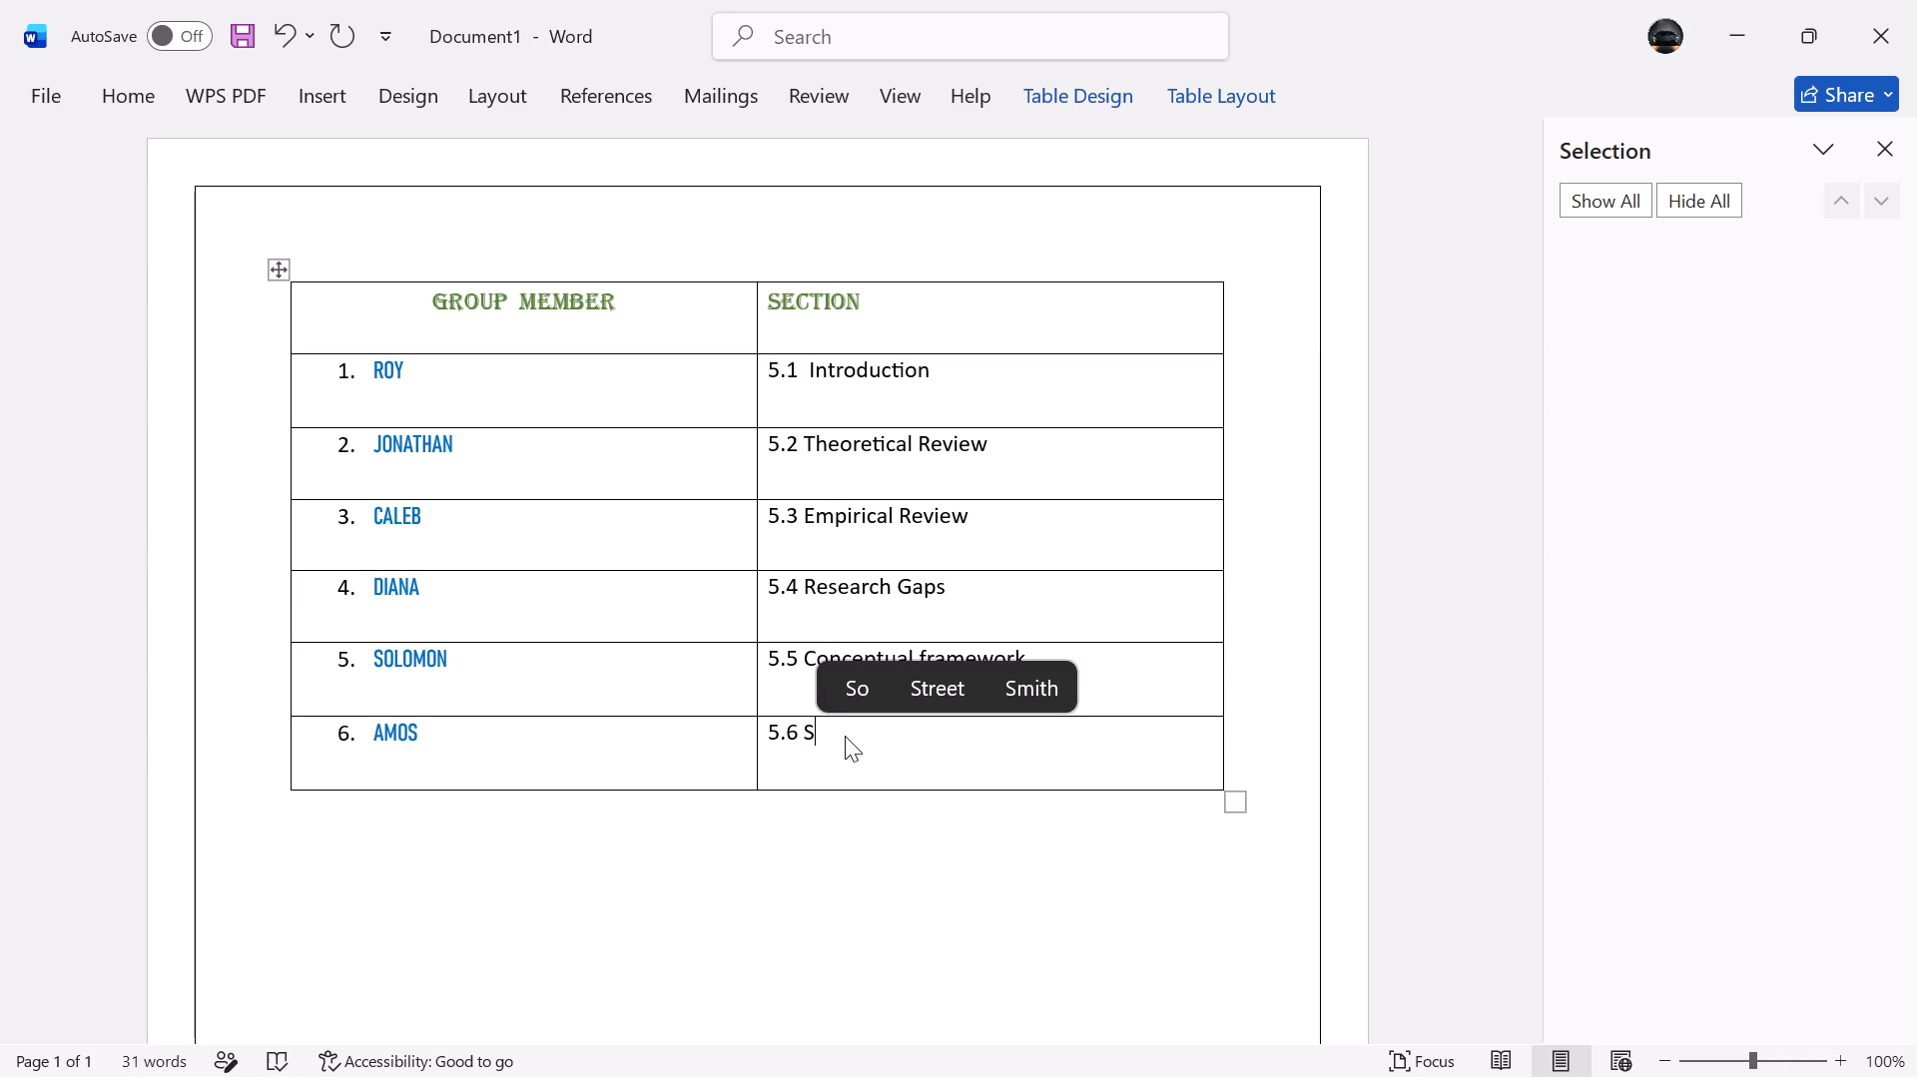
type("umaa")
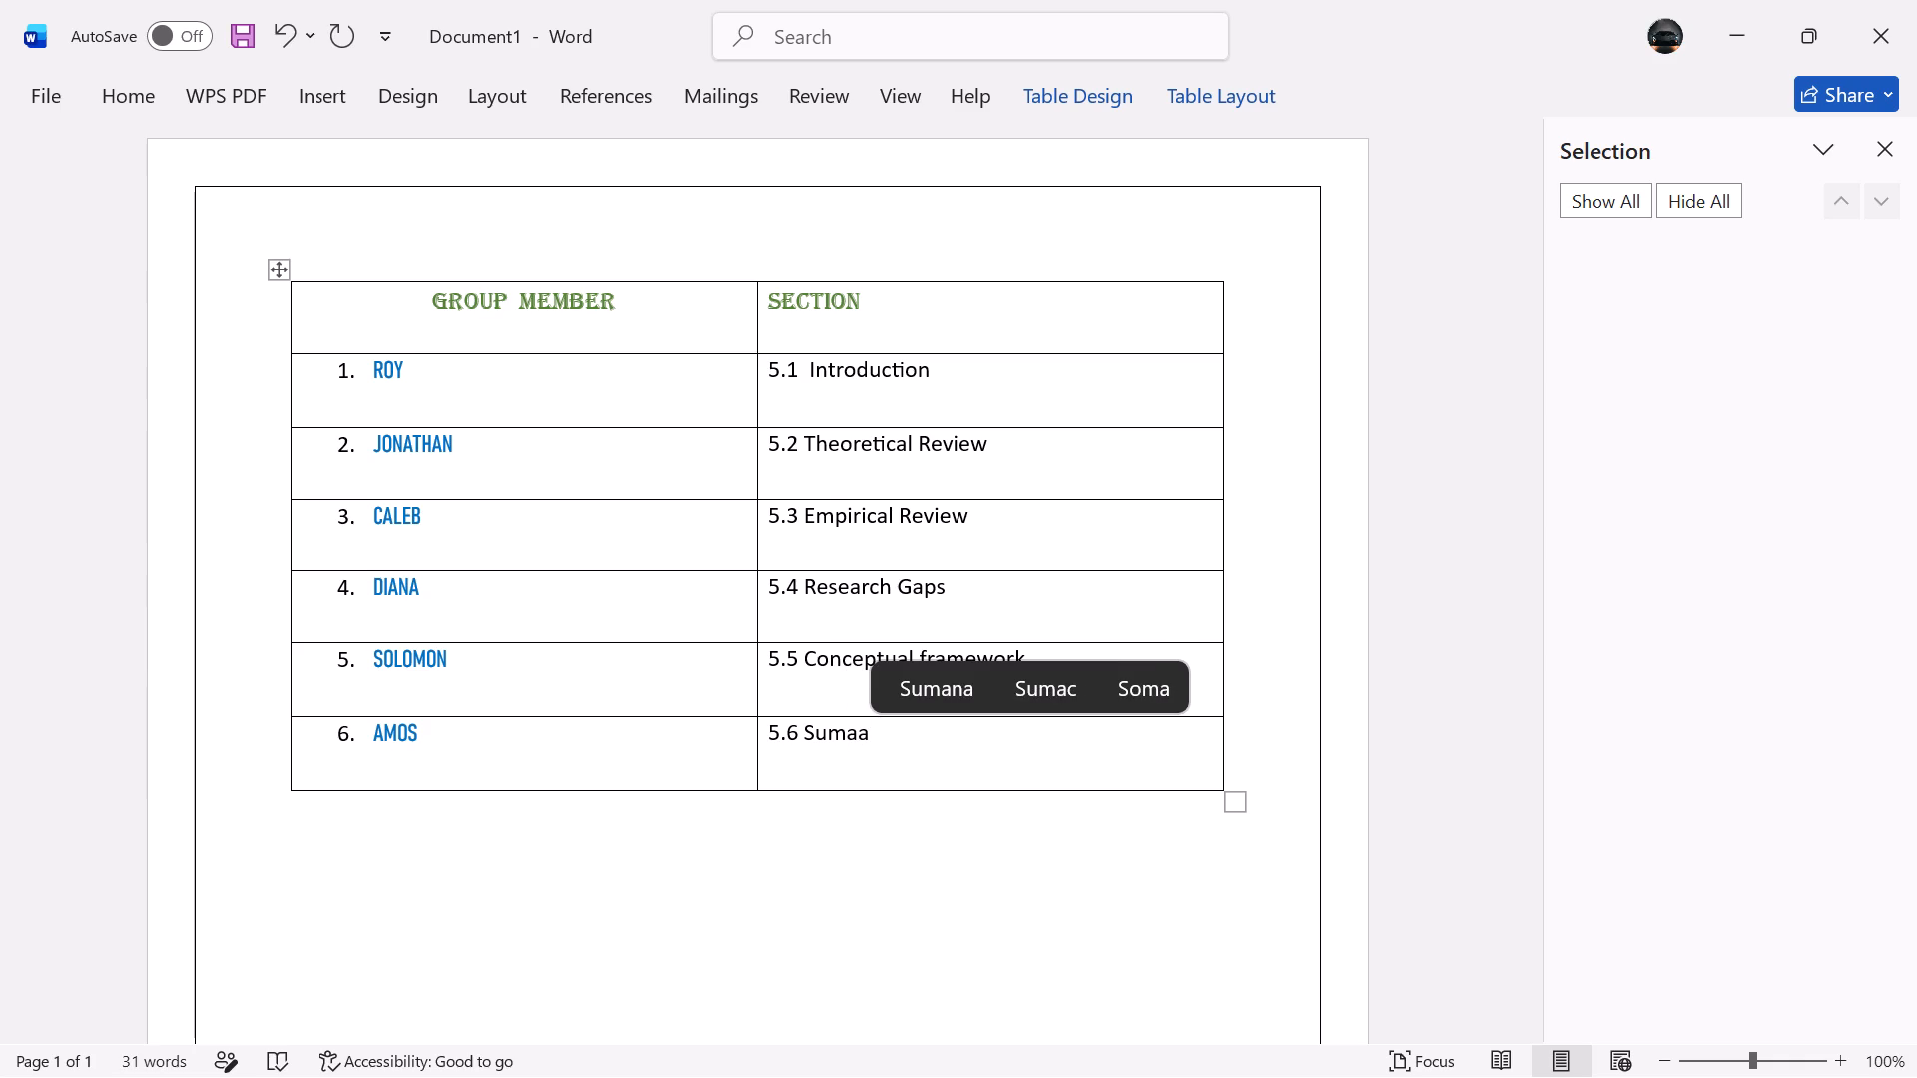
key("BackSpace")
key("BackSpace")
type("mary")
key("space")
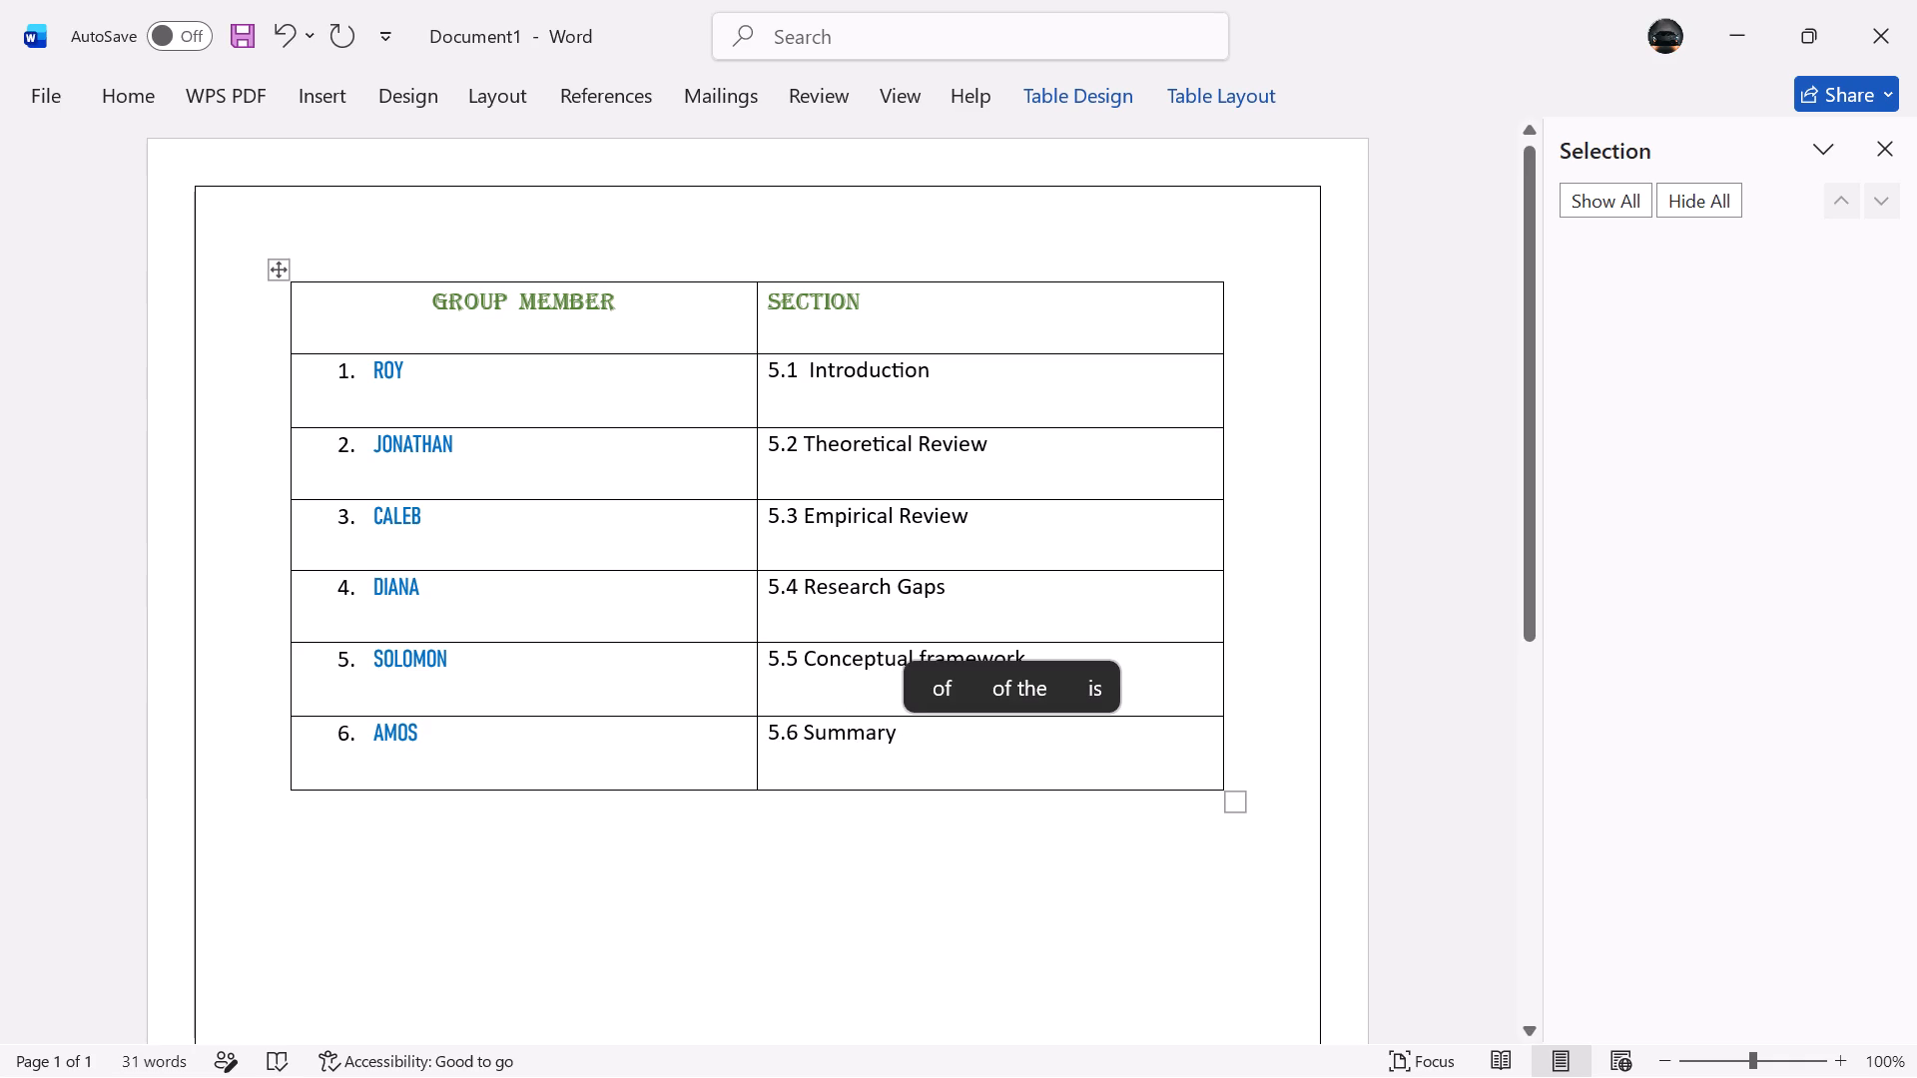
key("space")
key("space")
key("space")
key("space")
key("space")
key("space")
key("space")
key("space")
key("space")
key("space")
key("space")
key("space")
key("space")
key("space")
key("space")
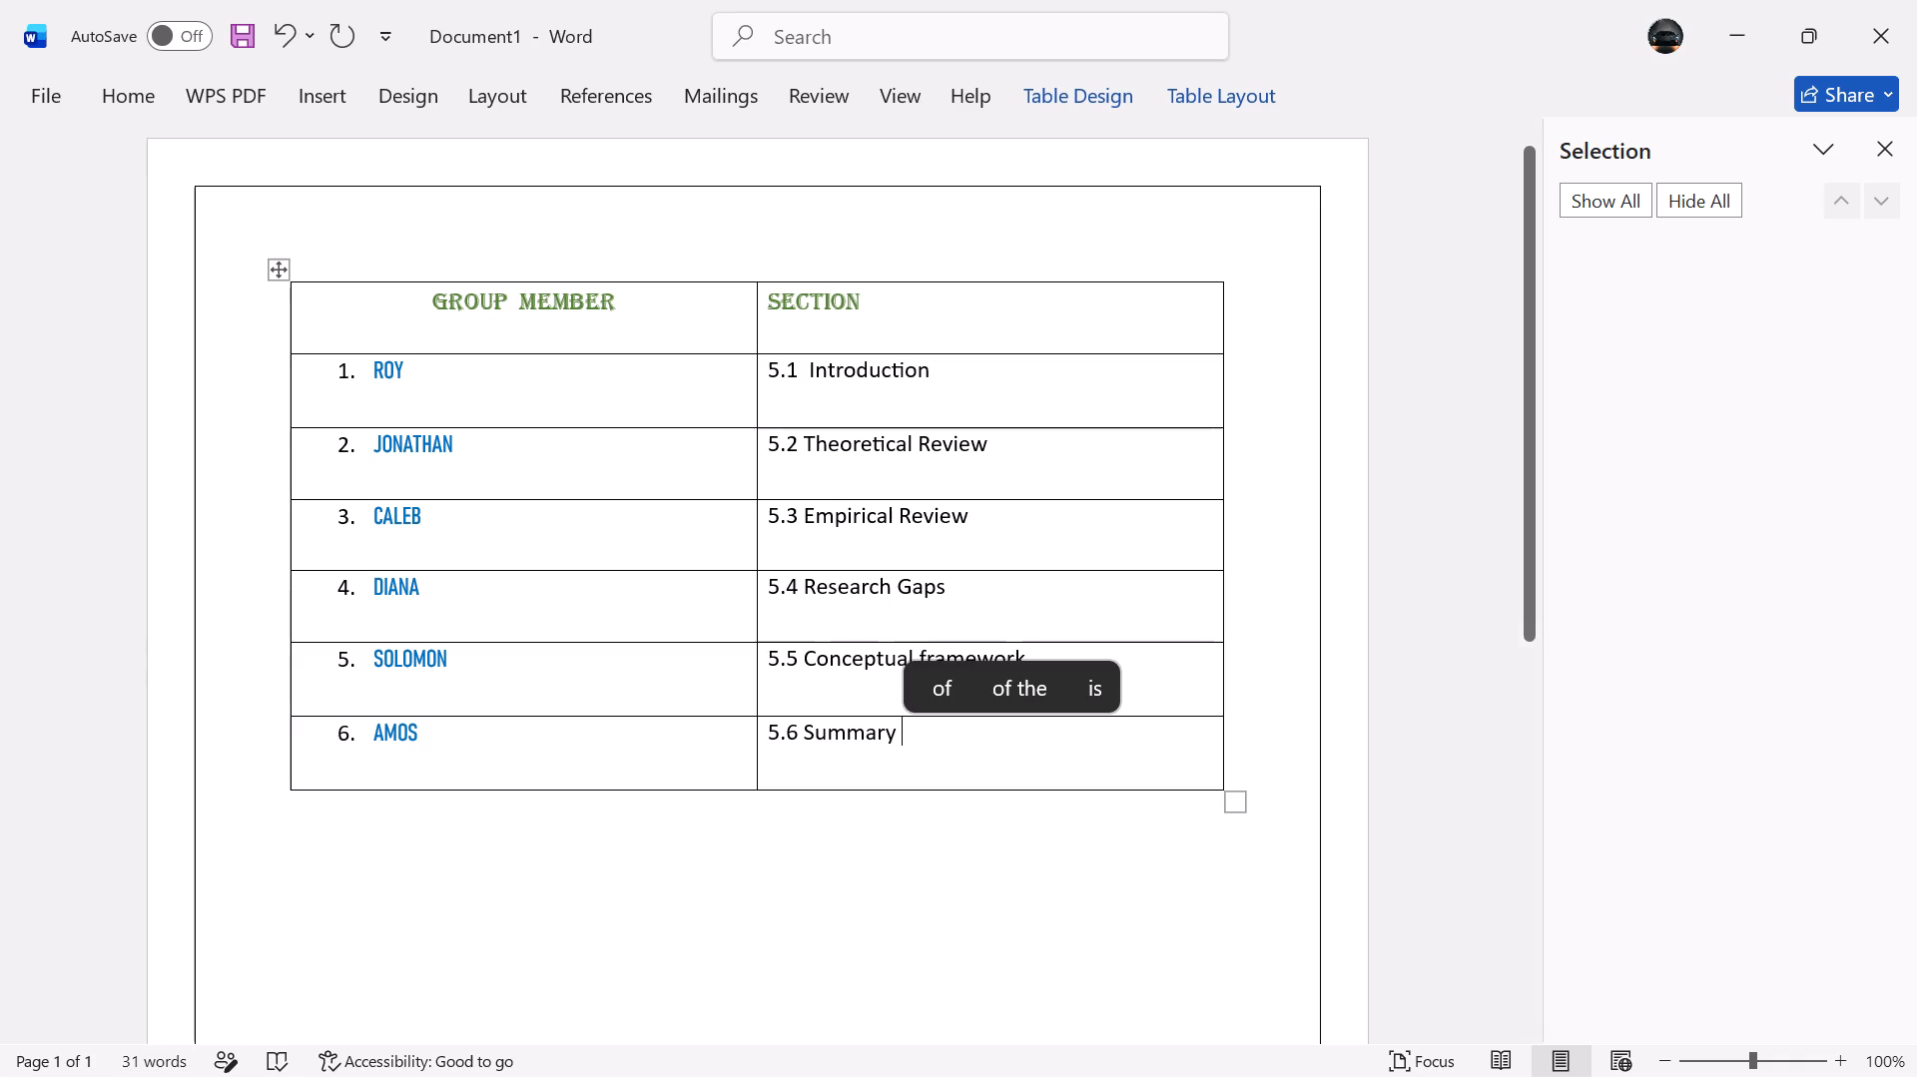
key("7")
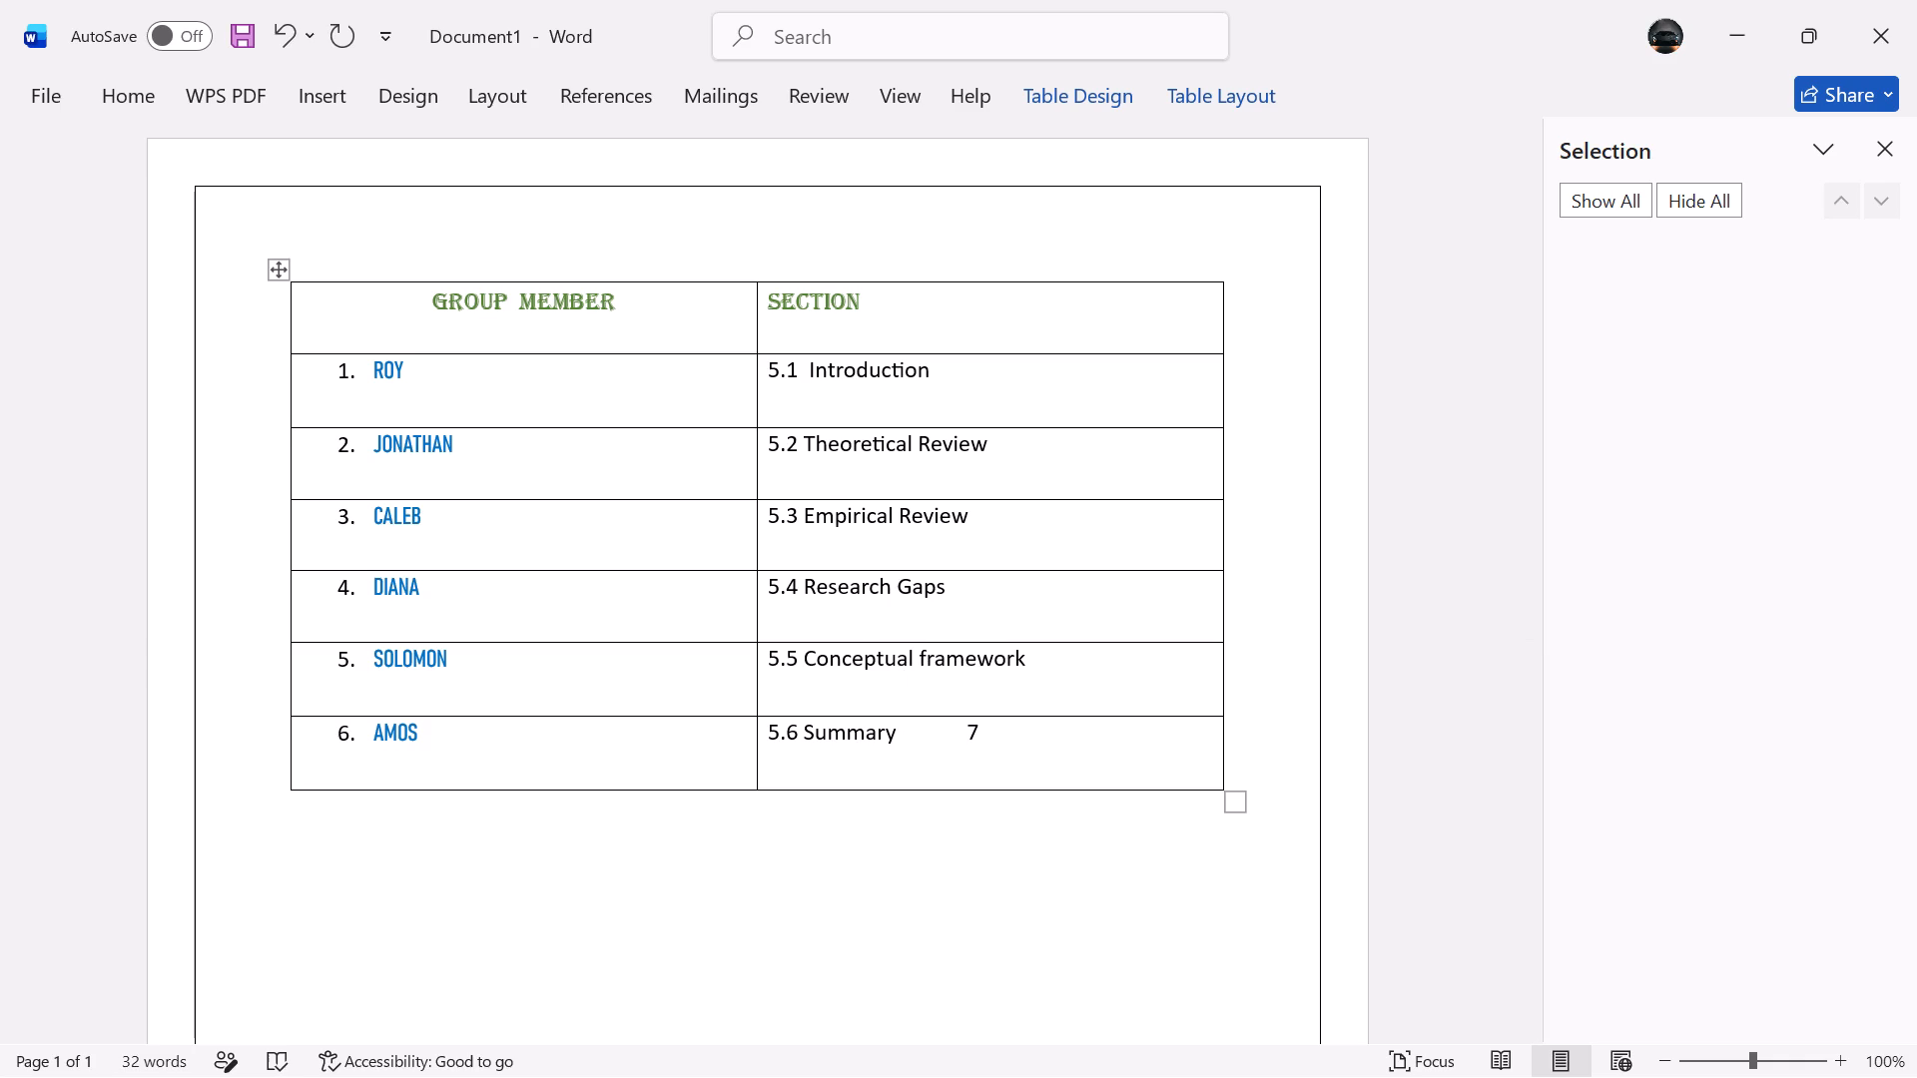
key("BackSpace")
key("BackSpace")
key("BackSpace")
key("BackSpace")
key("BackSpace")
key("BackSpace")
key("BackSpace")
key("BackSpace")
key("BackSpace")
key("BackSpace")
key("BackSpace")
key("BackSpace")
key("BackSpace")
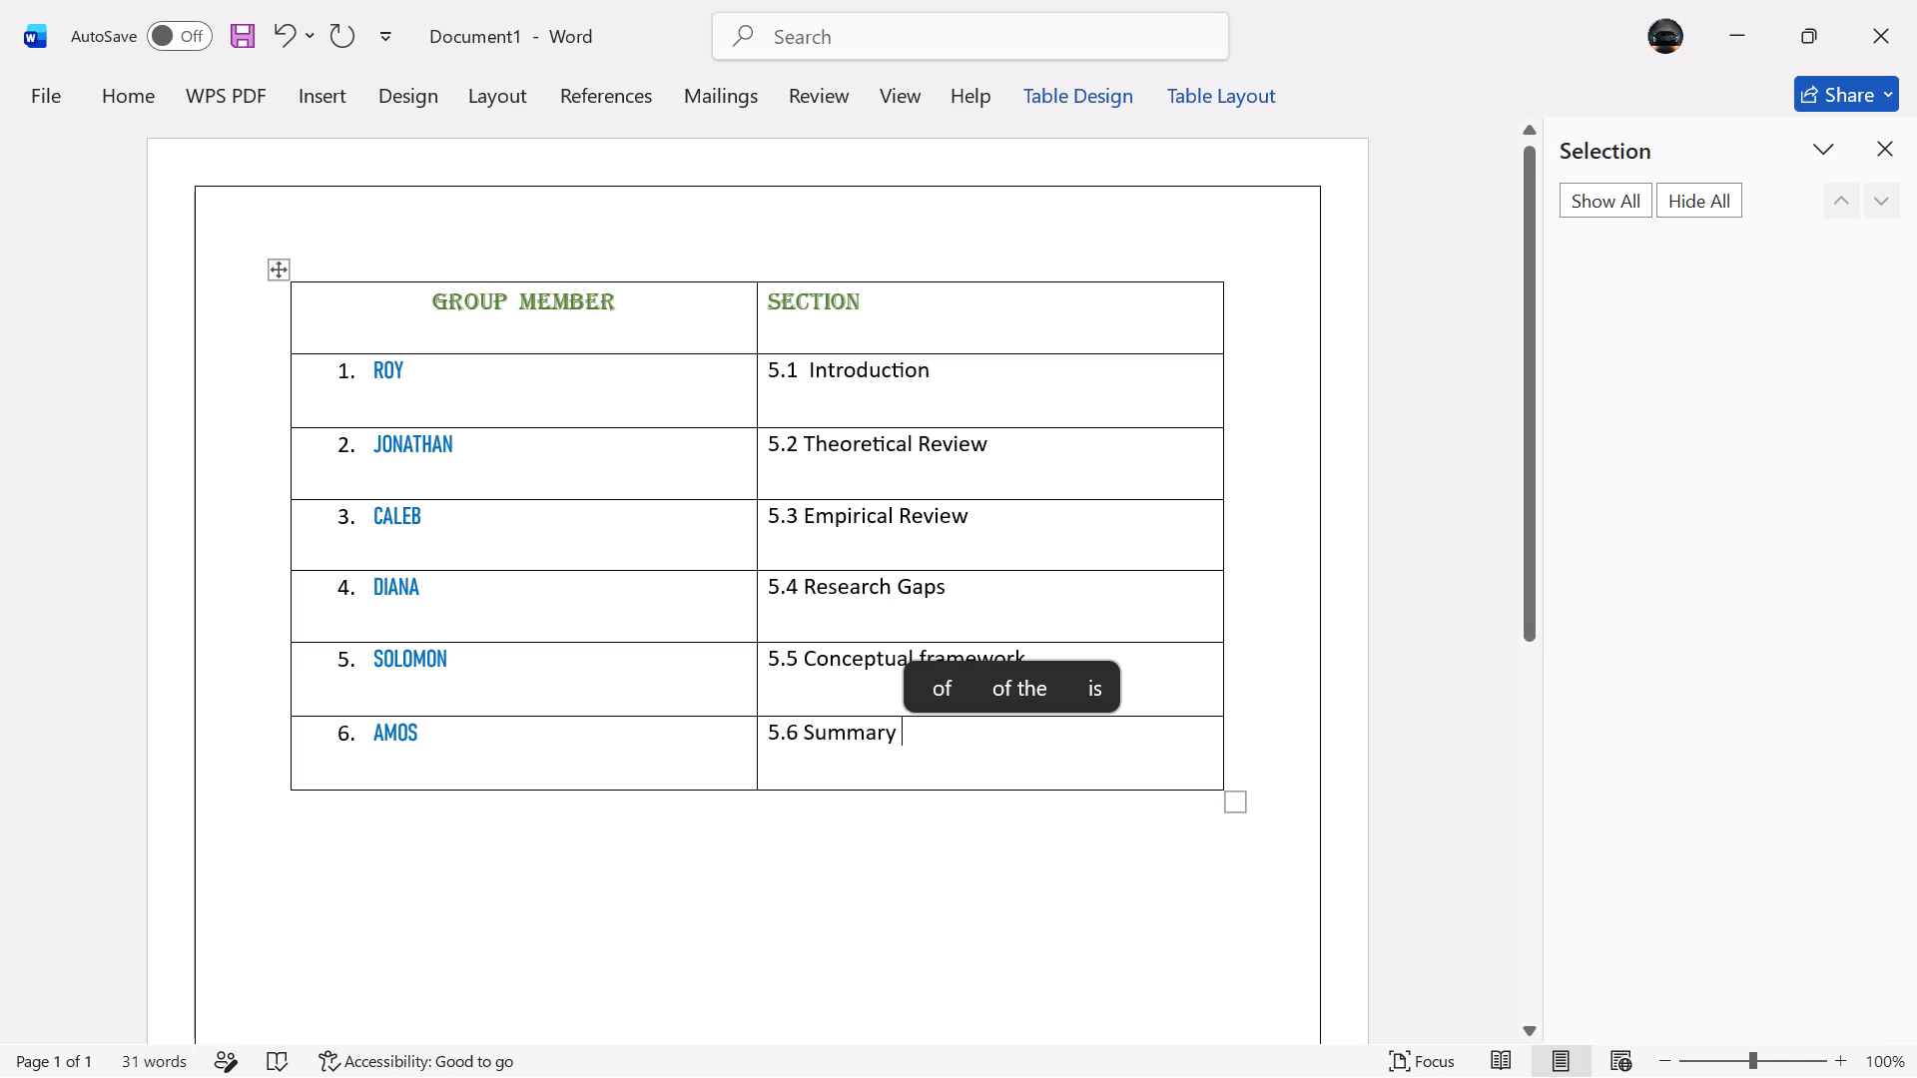
Append "+compiling" in the standard green font colour after "5.6 Summary" in the SECTION cell beside AMOS.
left_click(144, 94)
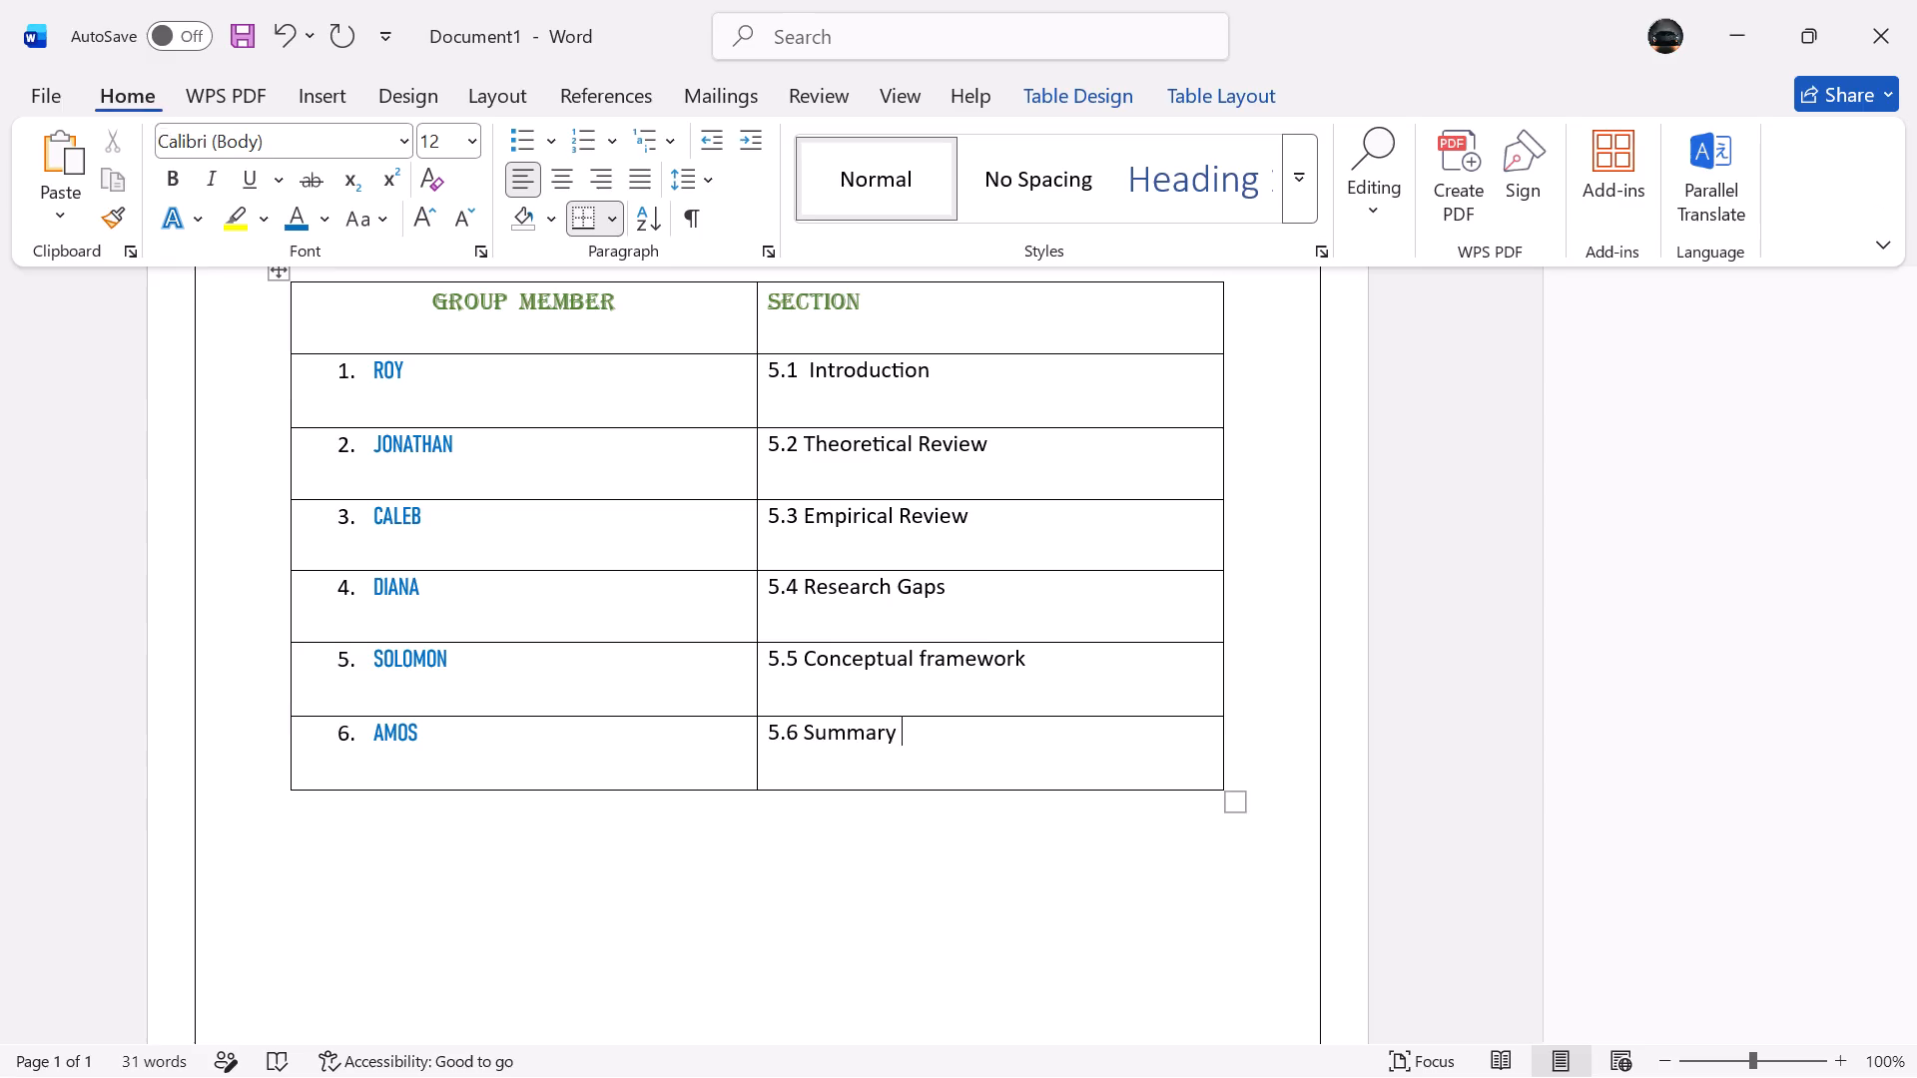
left_click(322, 218)
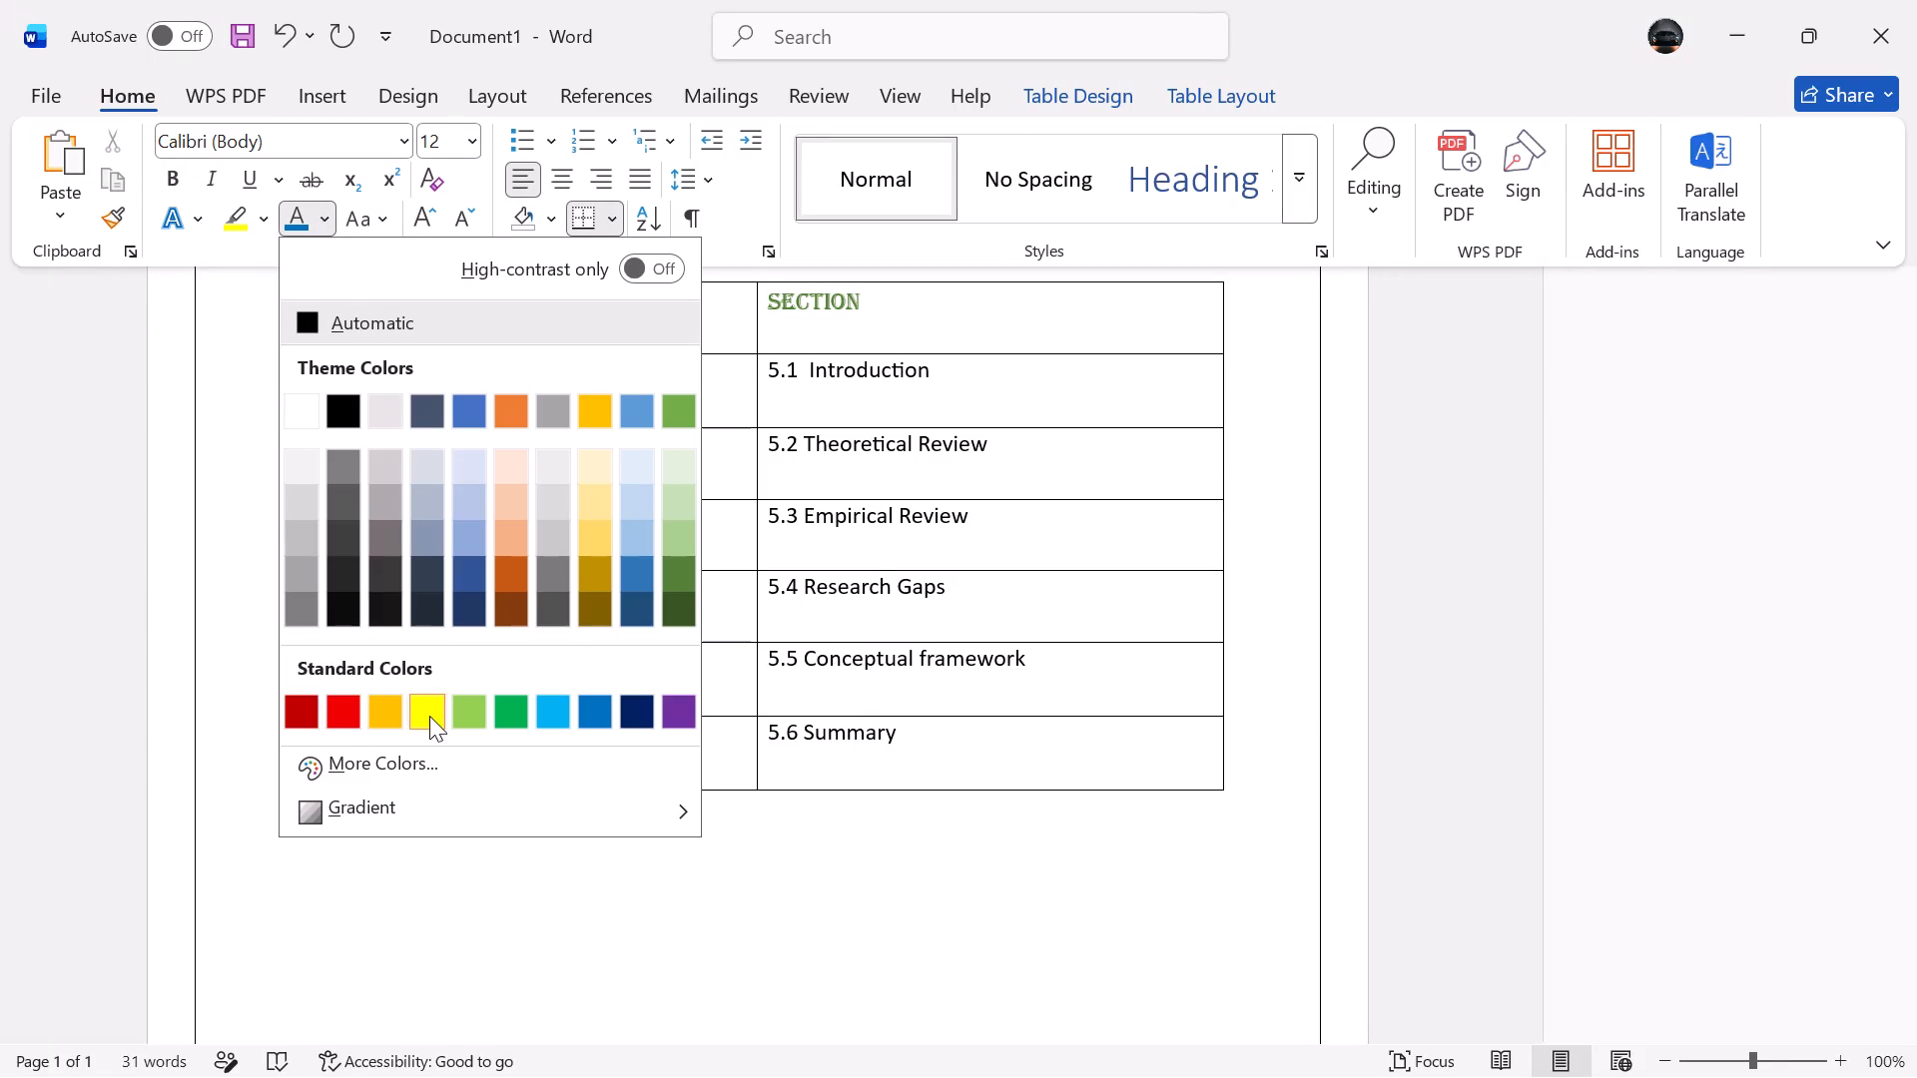
left_click(516, 719)
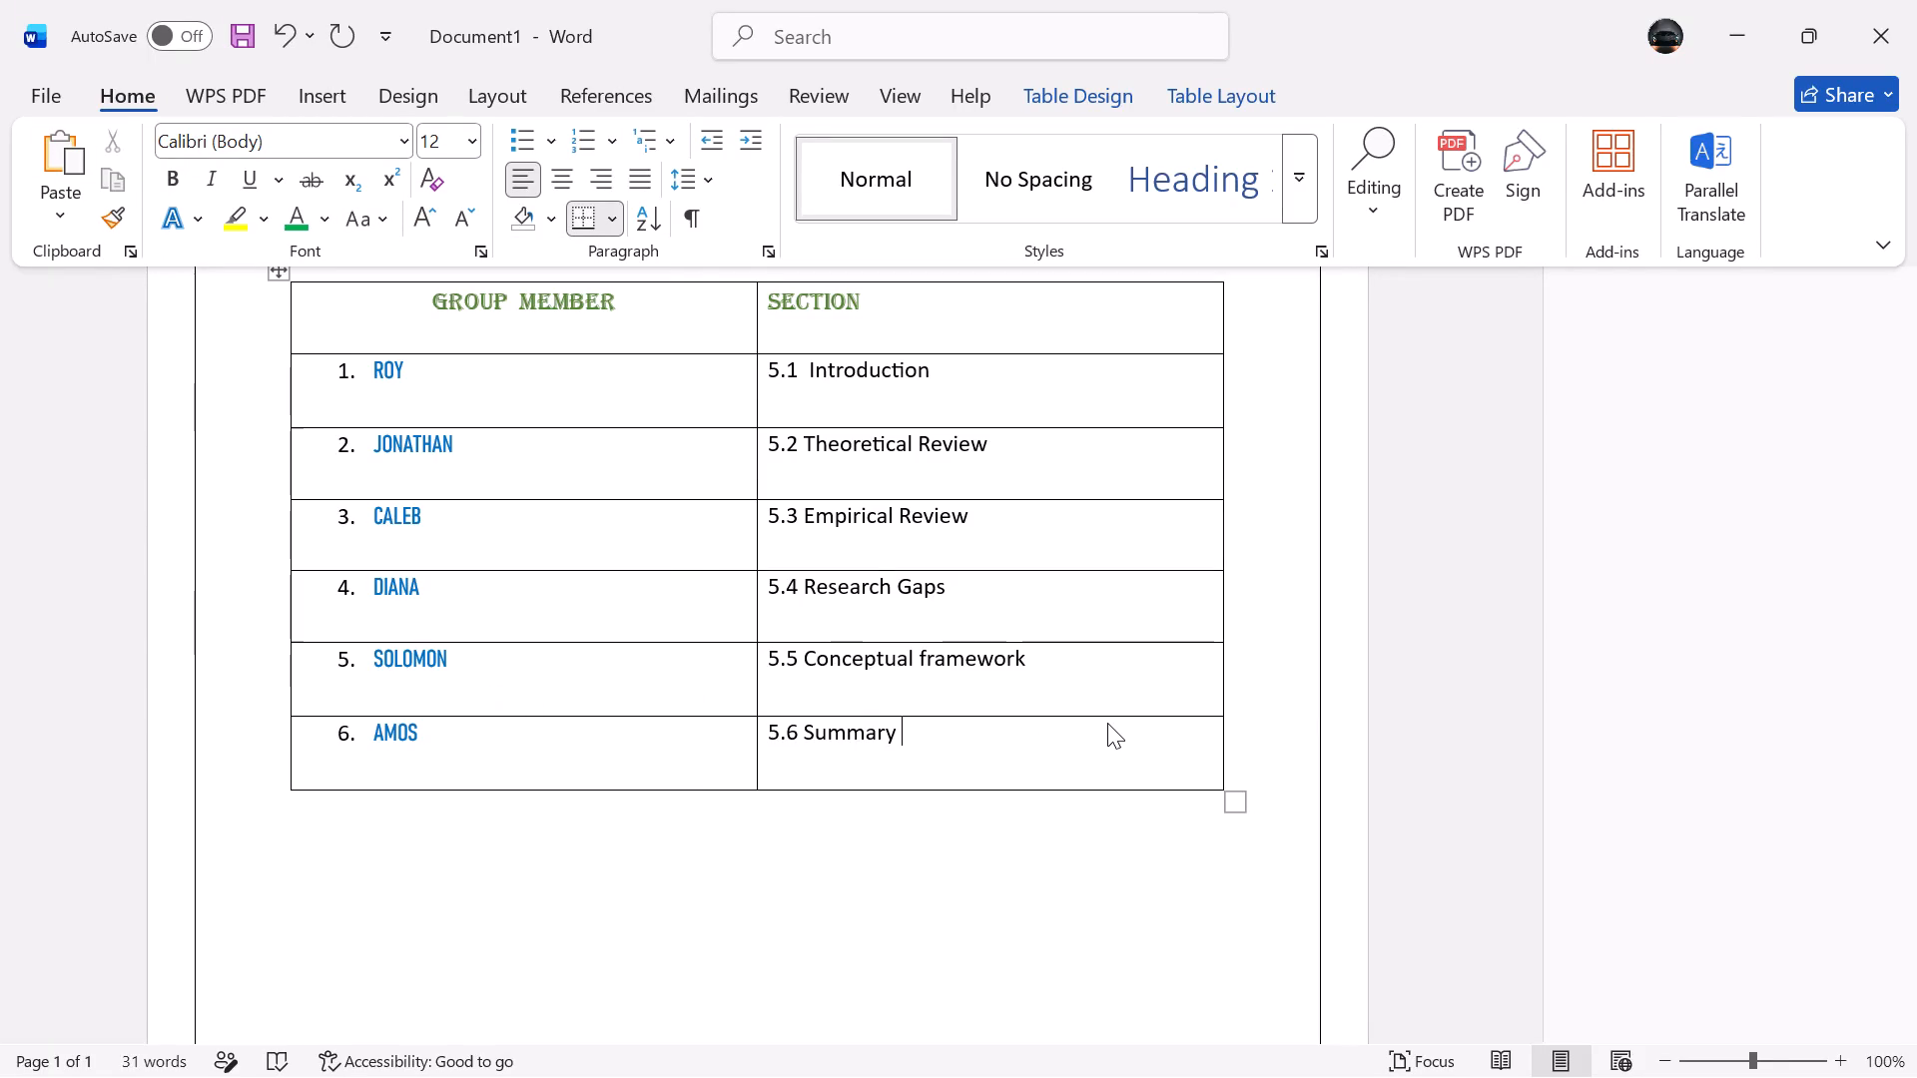
key("equal")
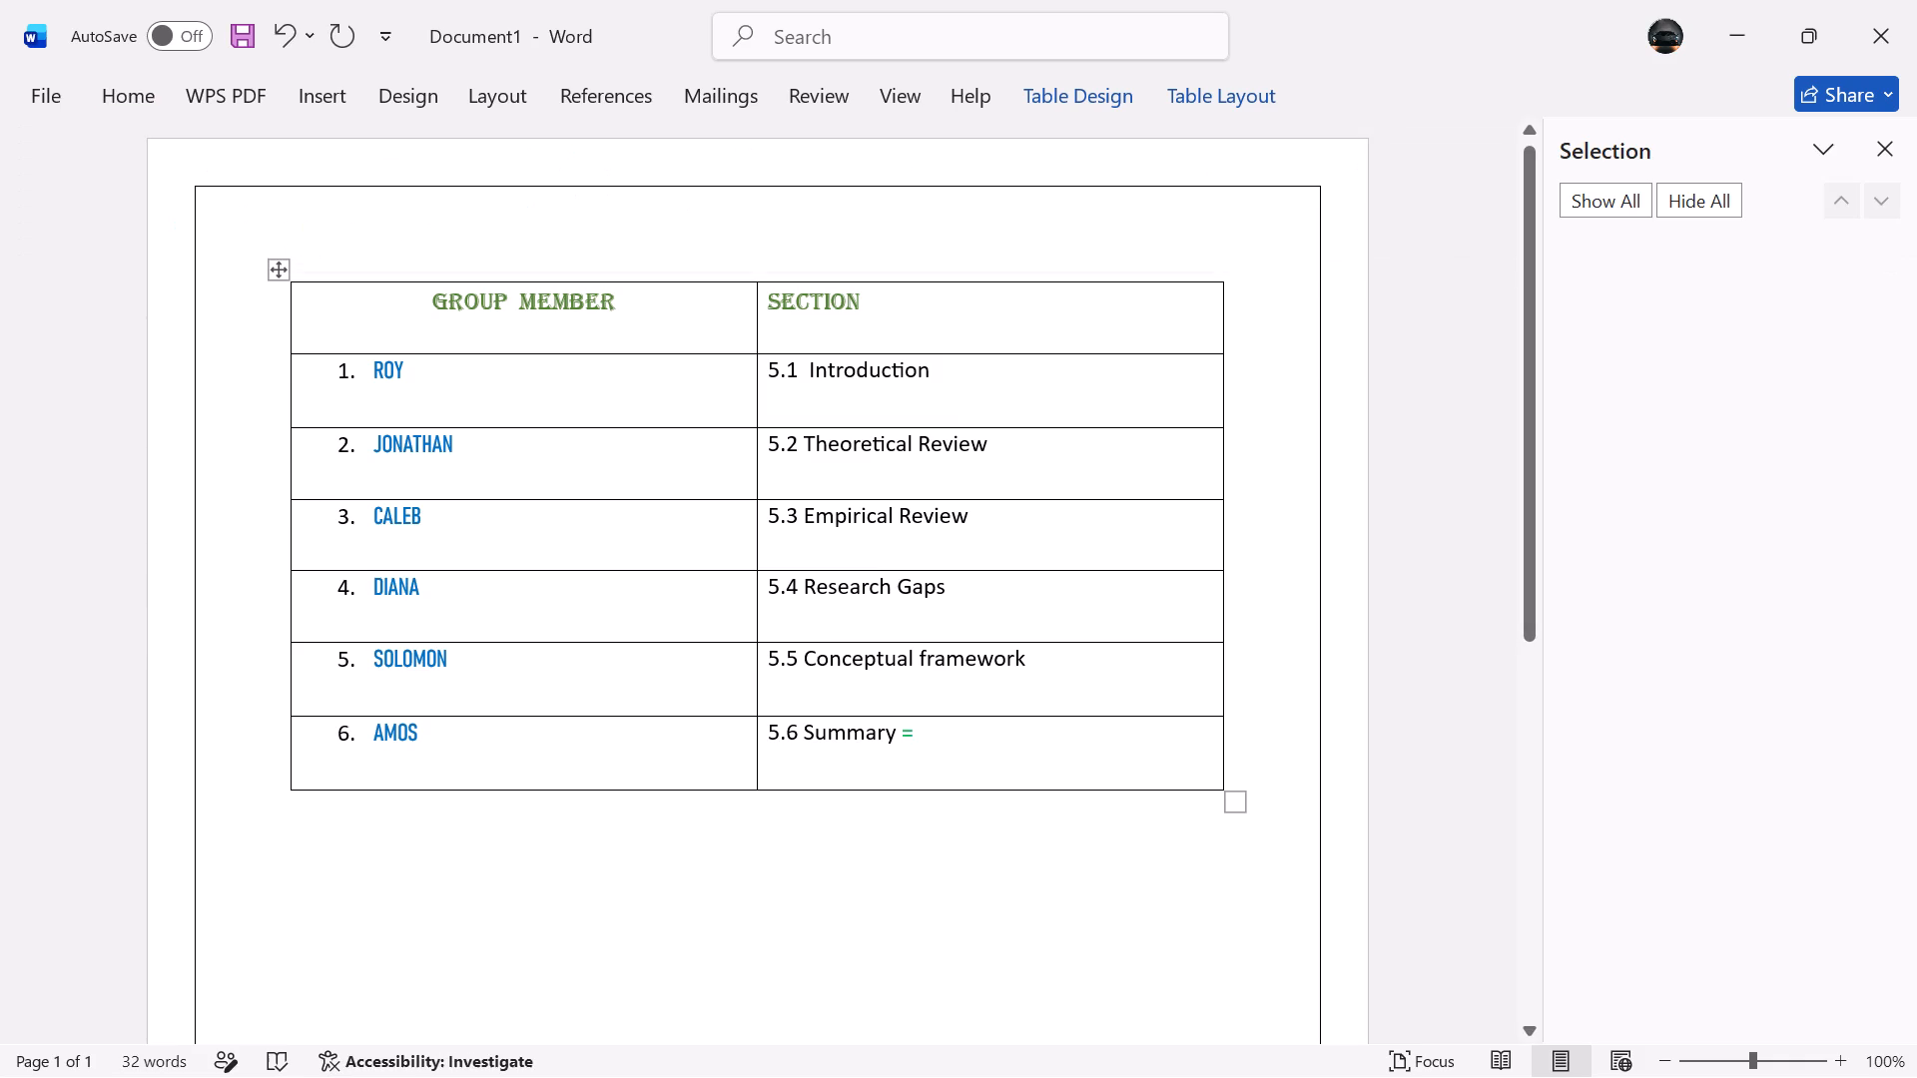
key("BackSpace")
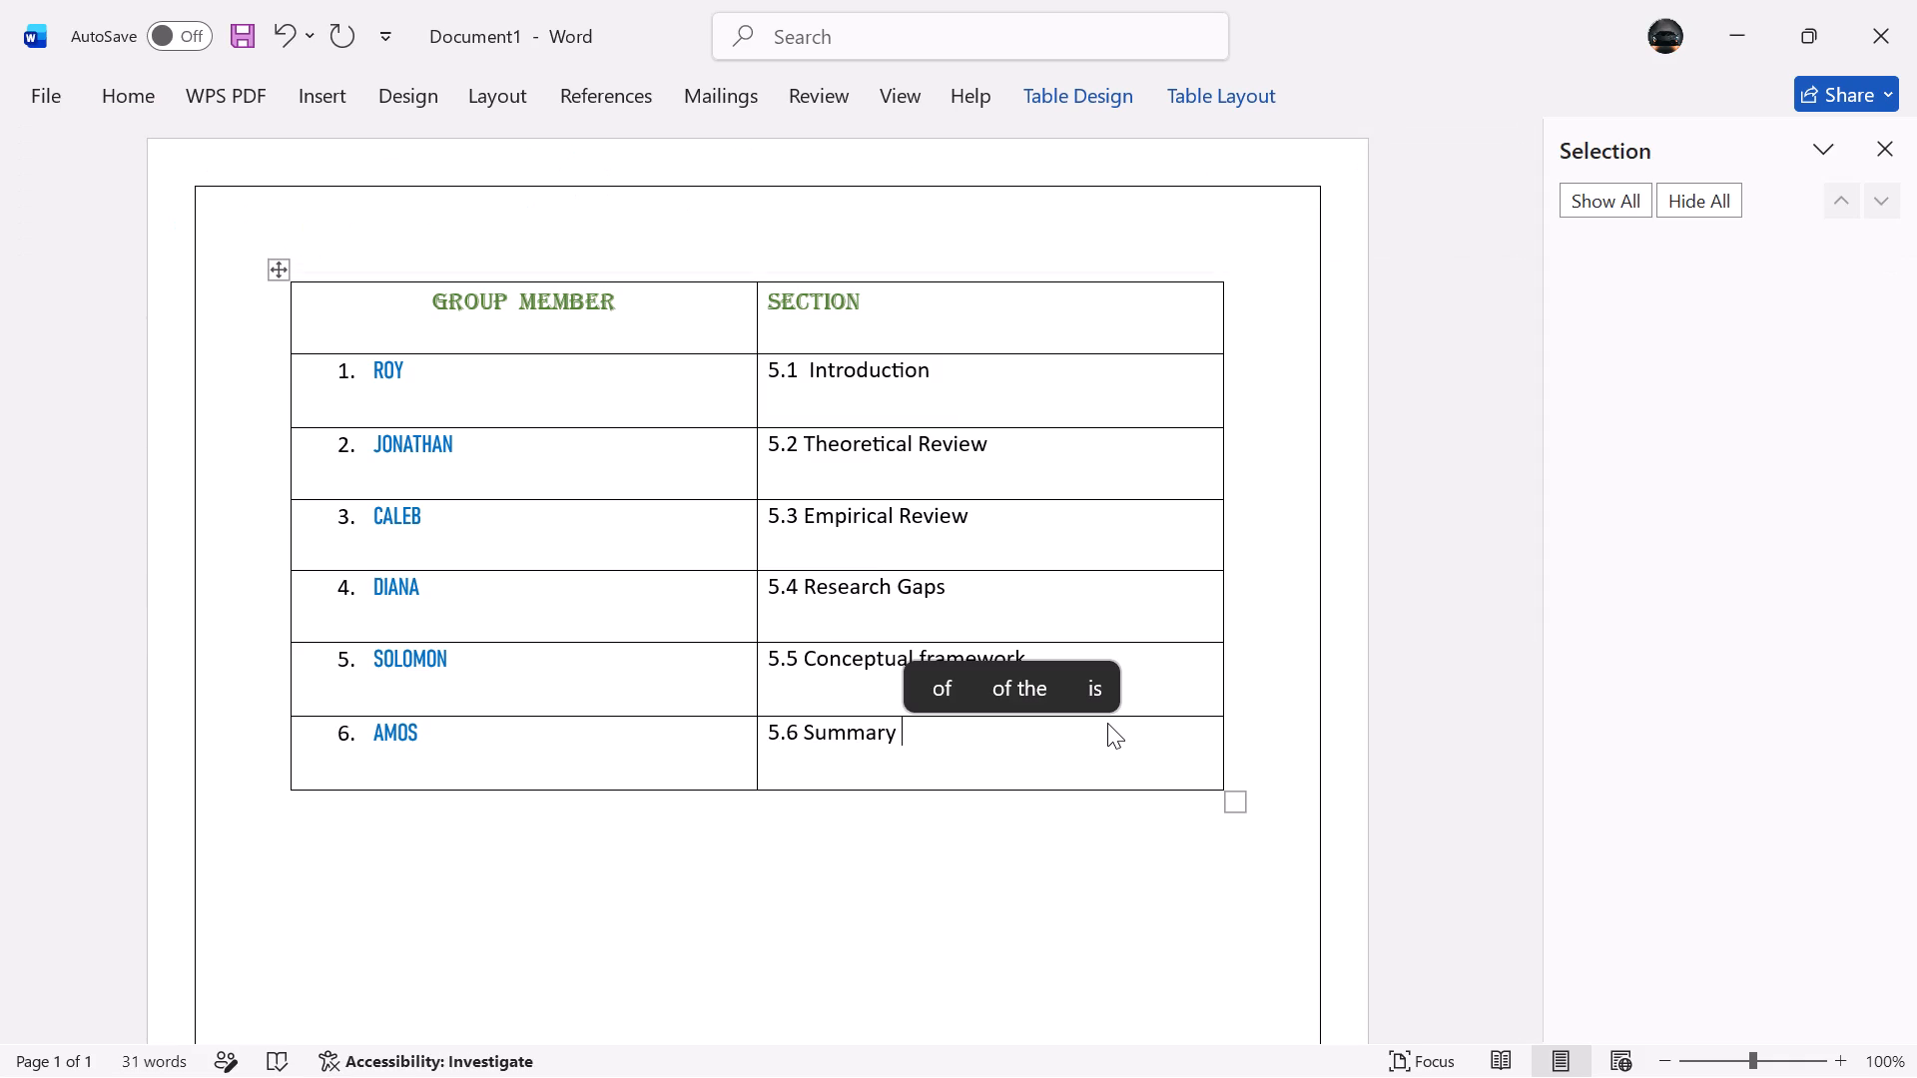
key("shift+plus")
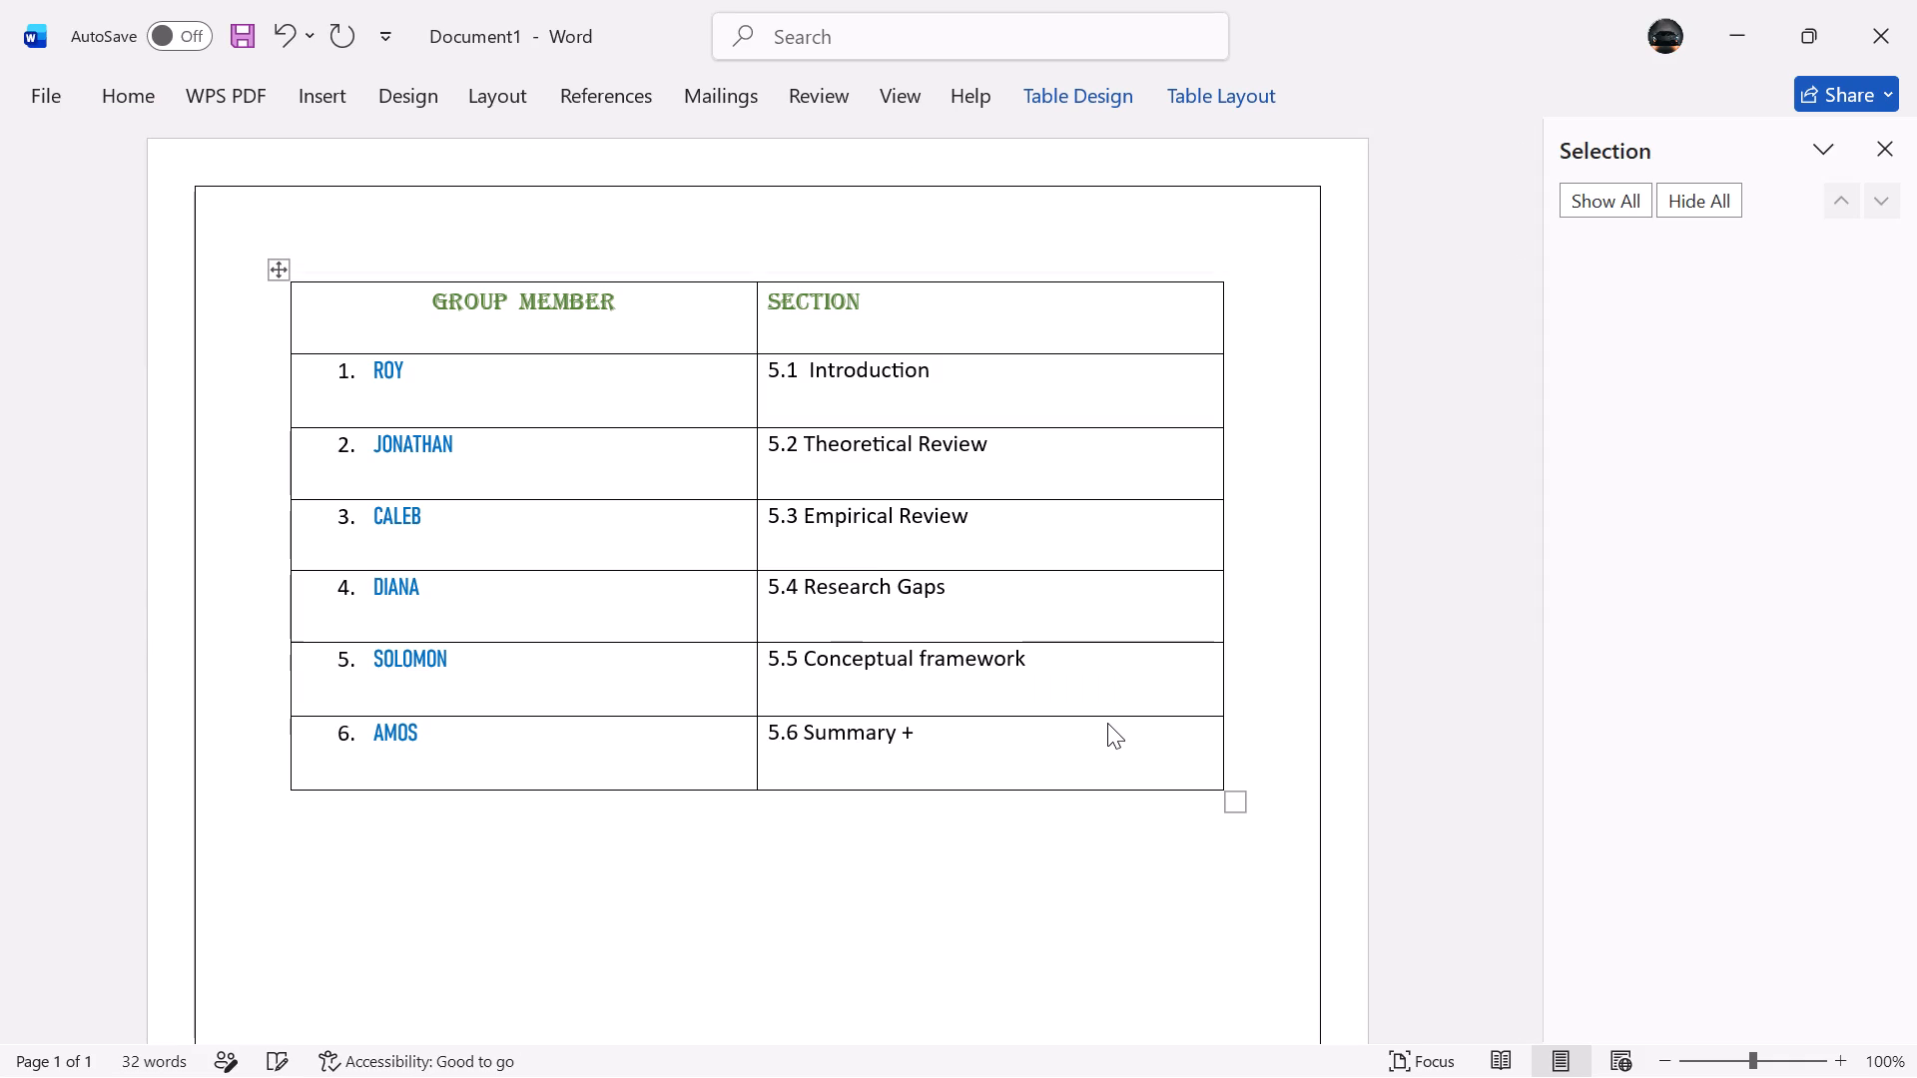
key("BackSpace")
key("Delete")
left_click(112, 106)
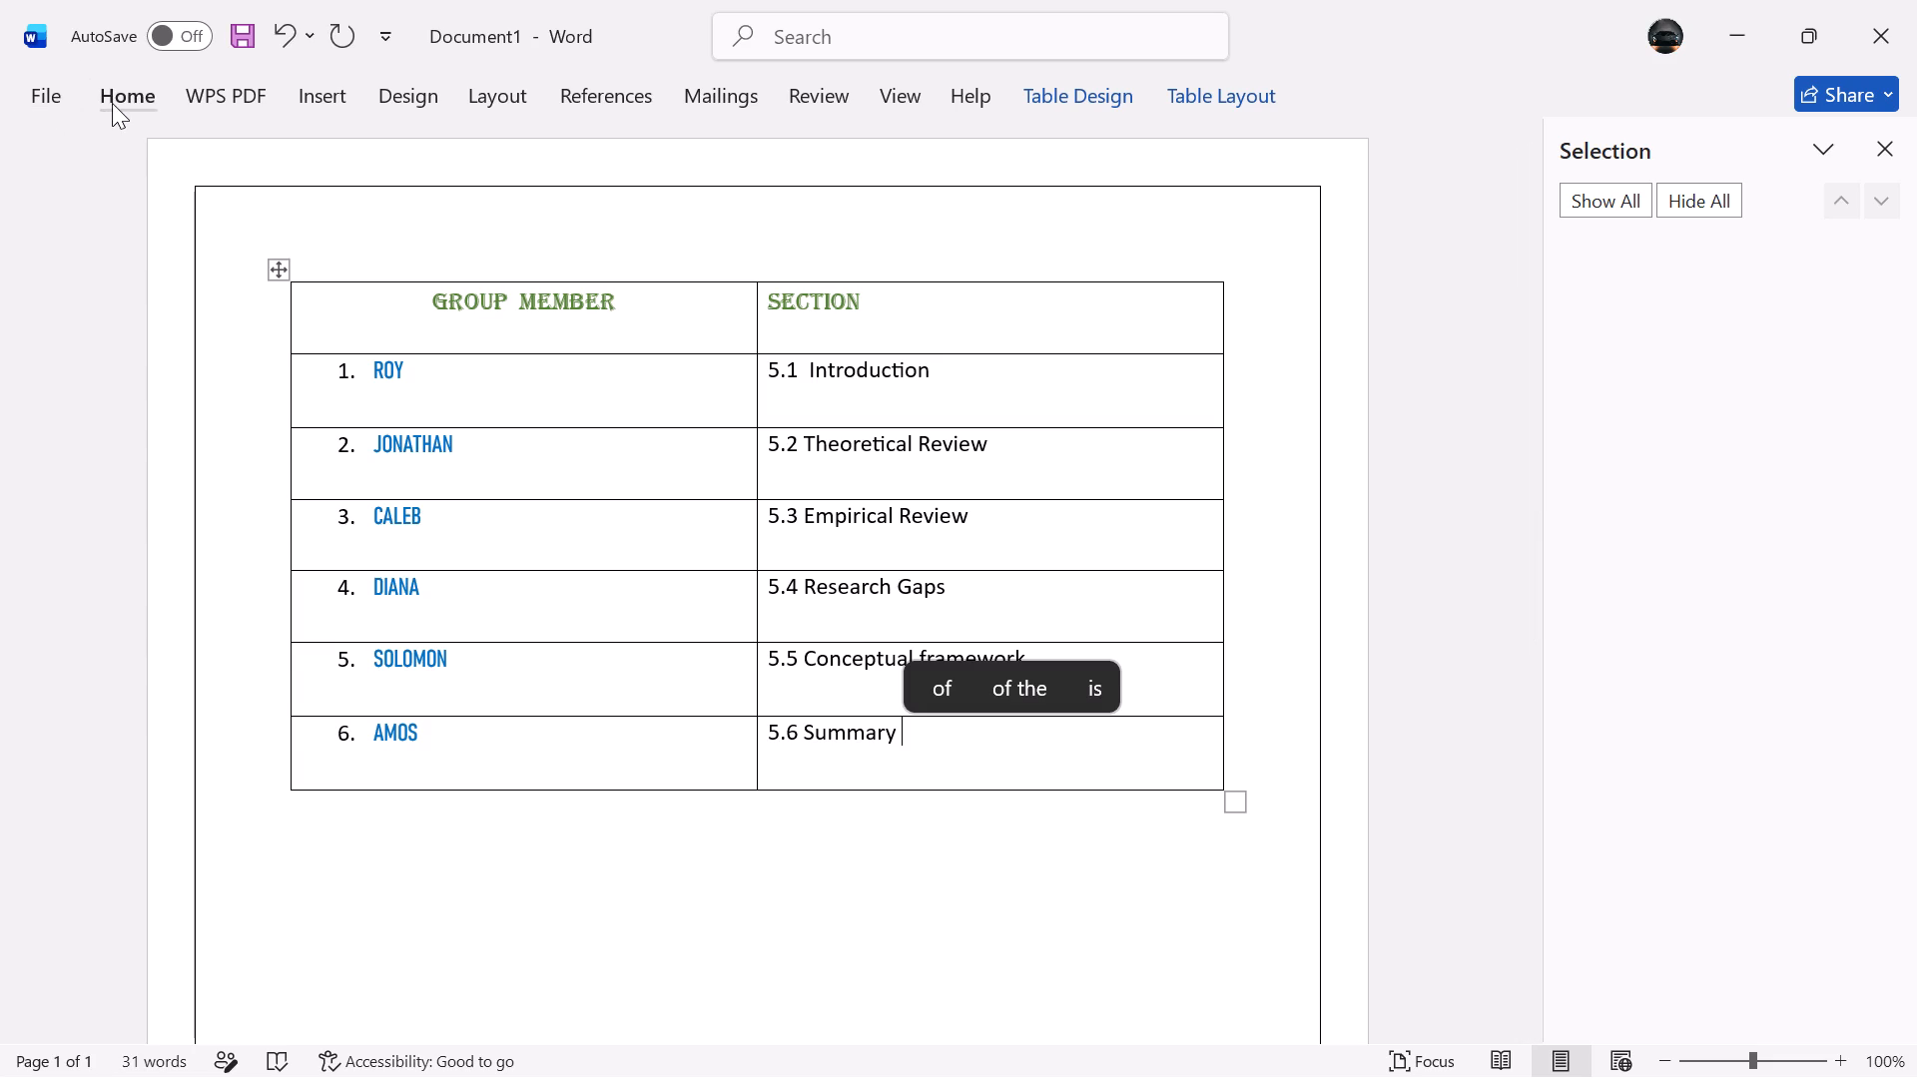
left_click(291, 228)
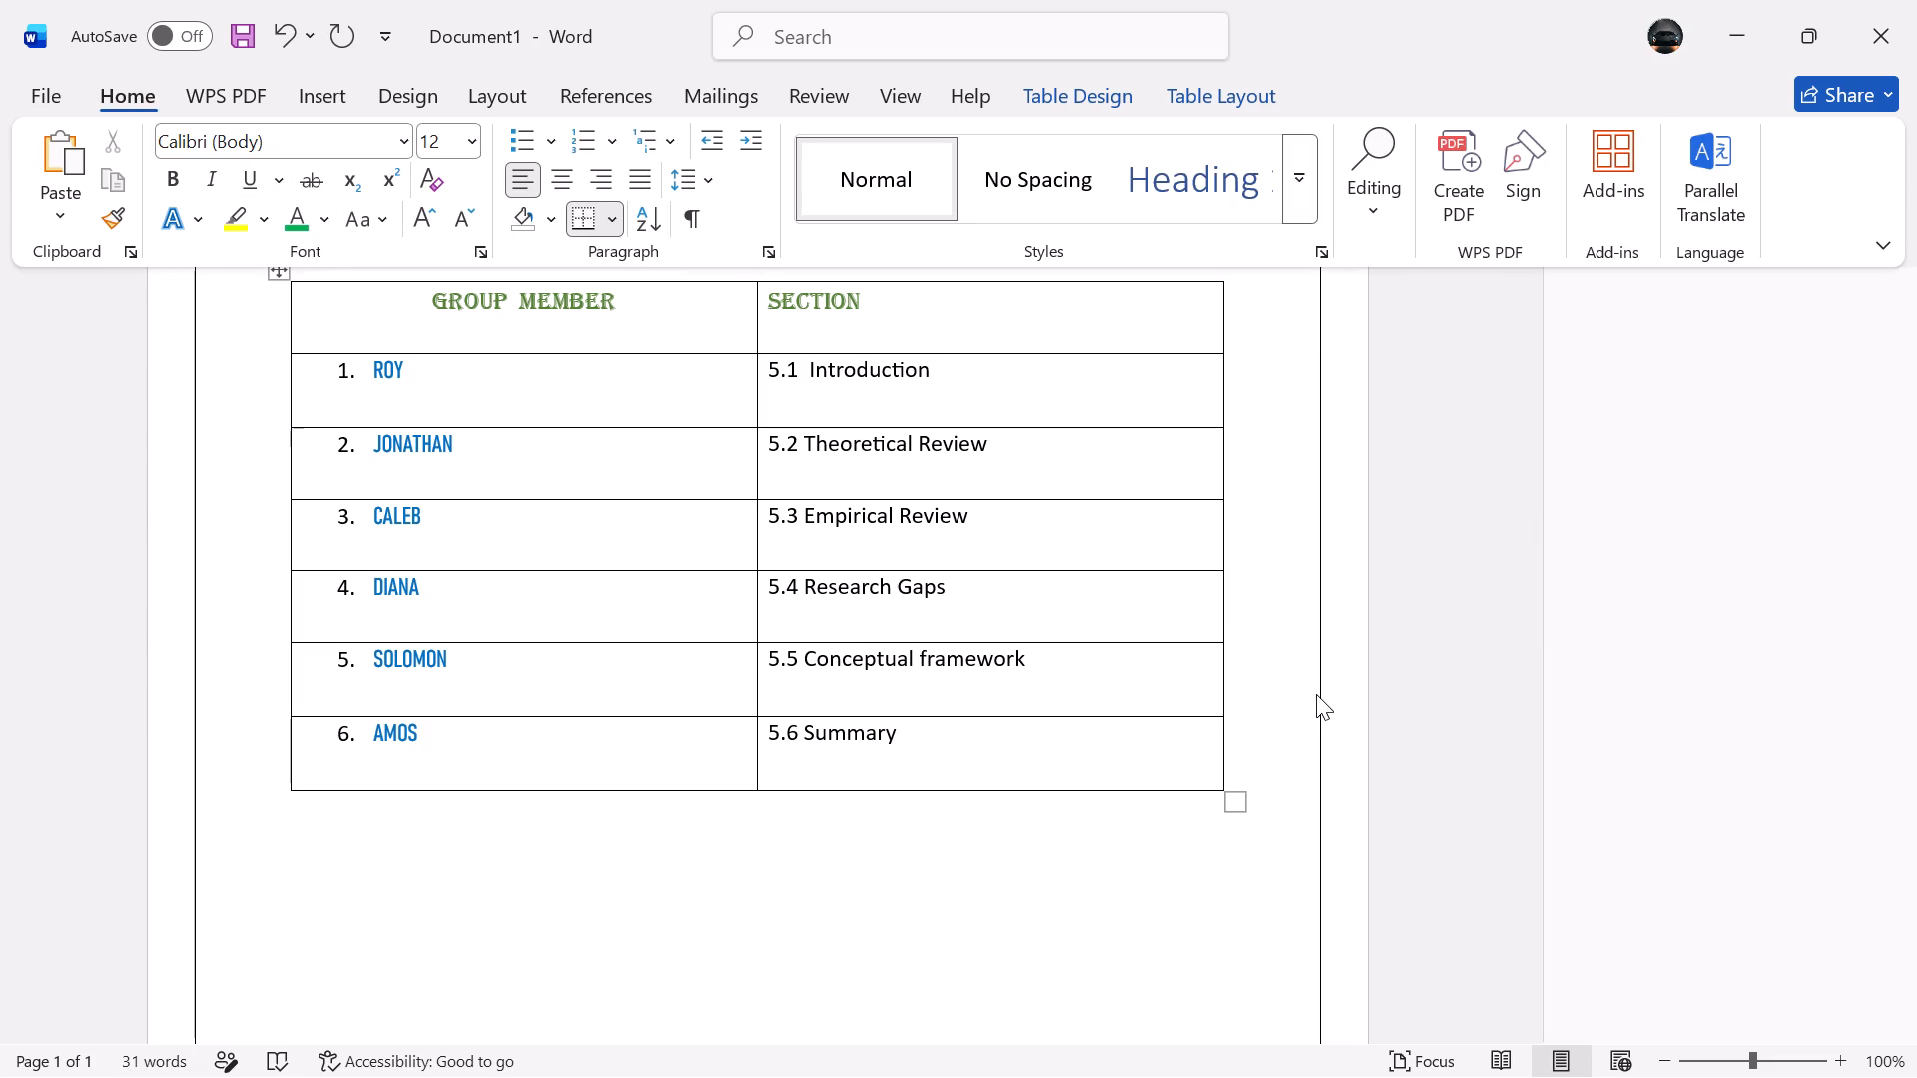
key("shift+plus")
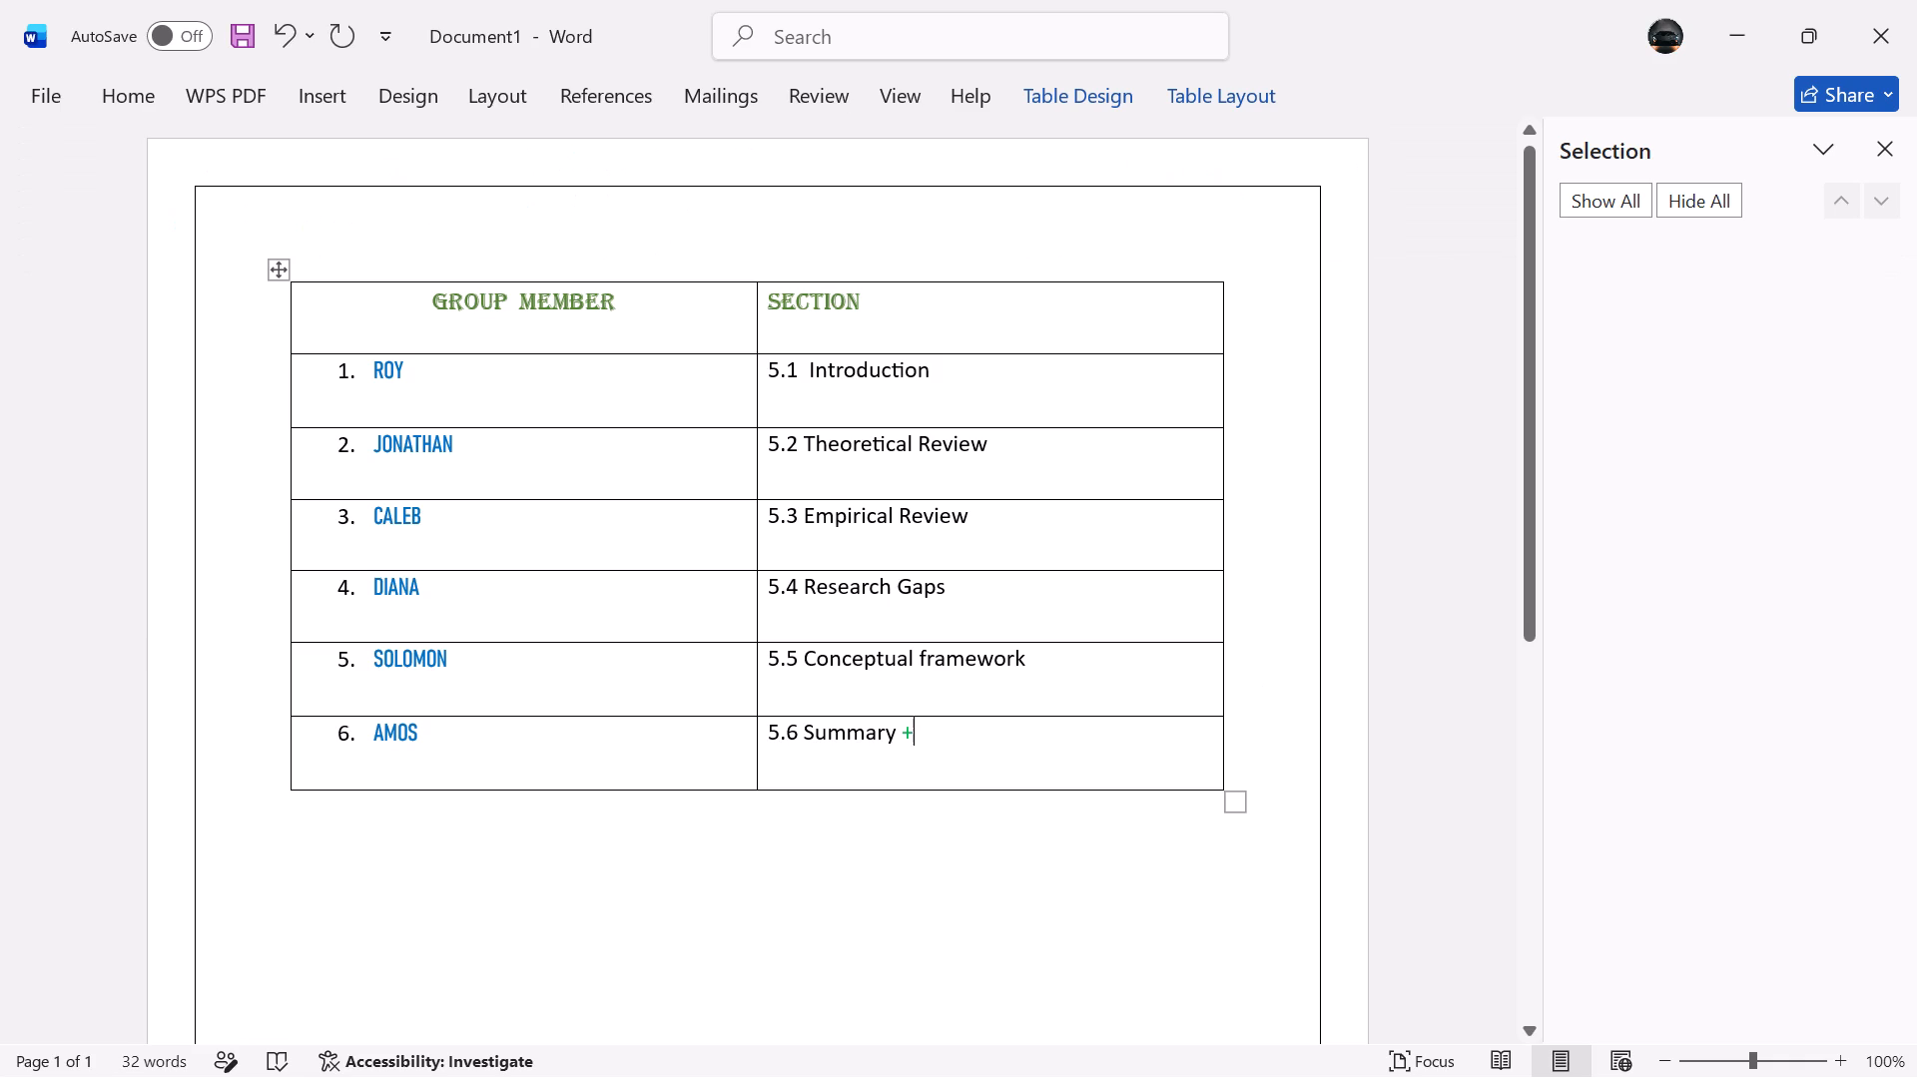
type("compi")
key("BackSpace")
type("li")
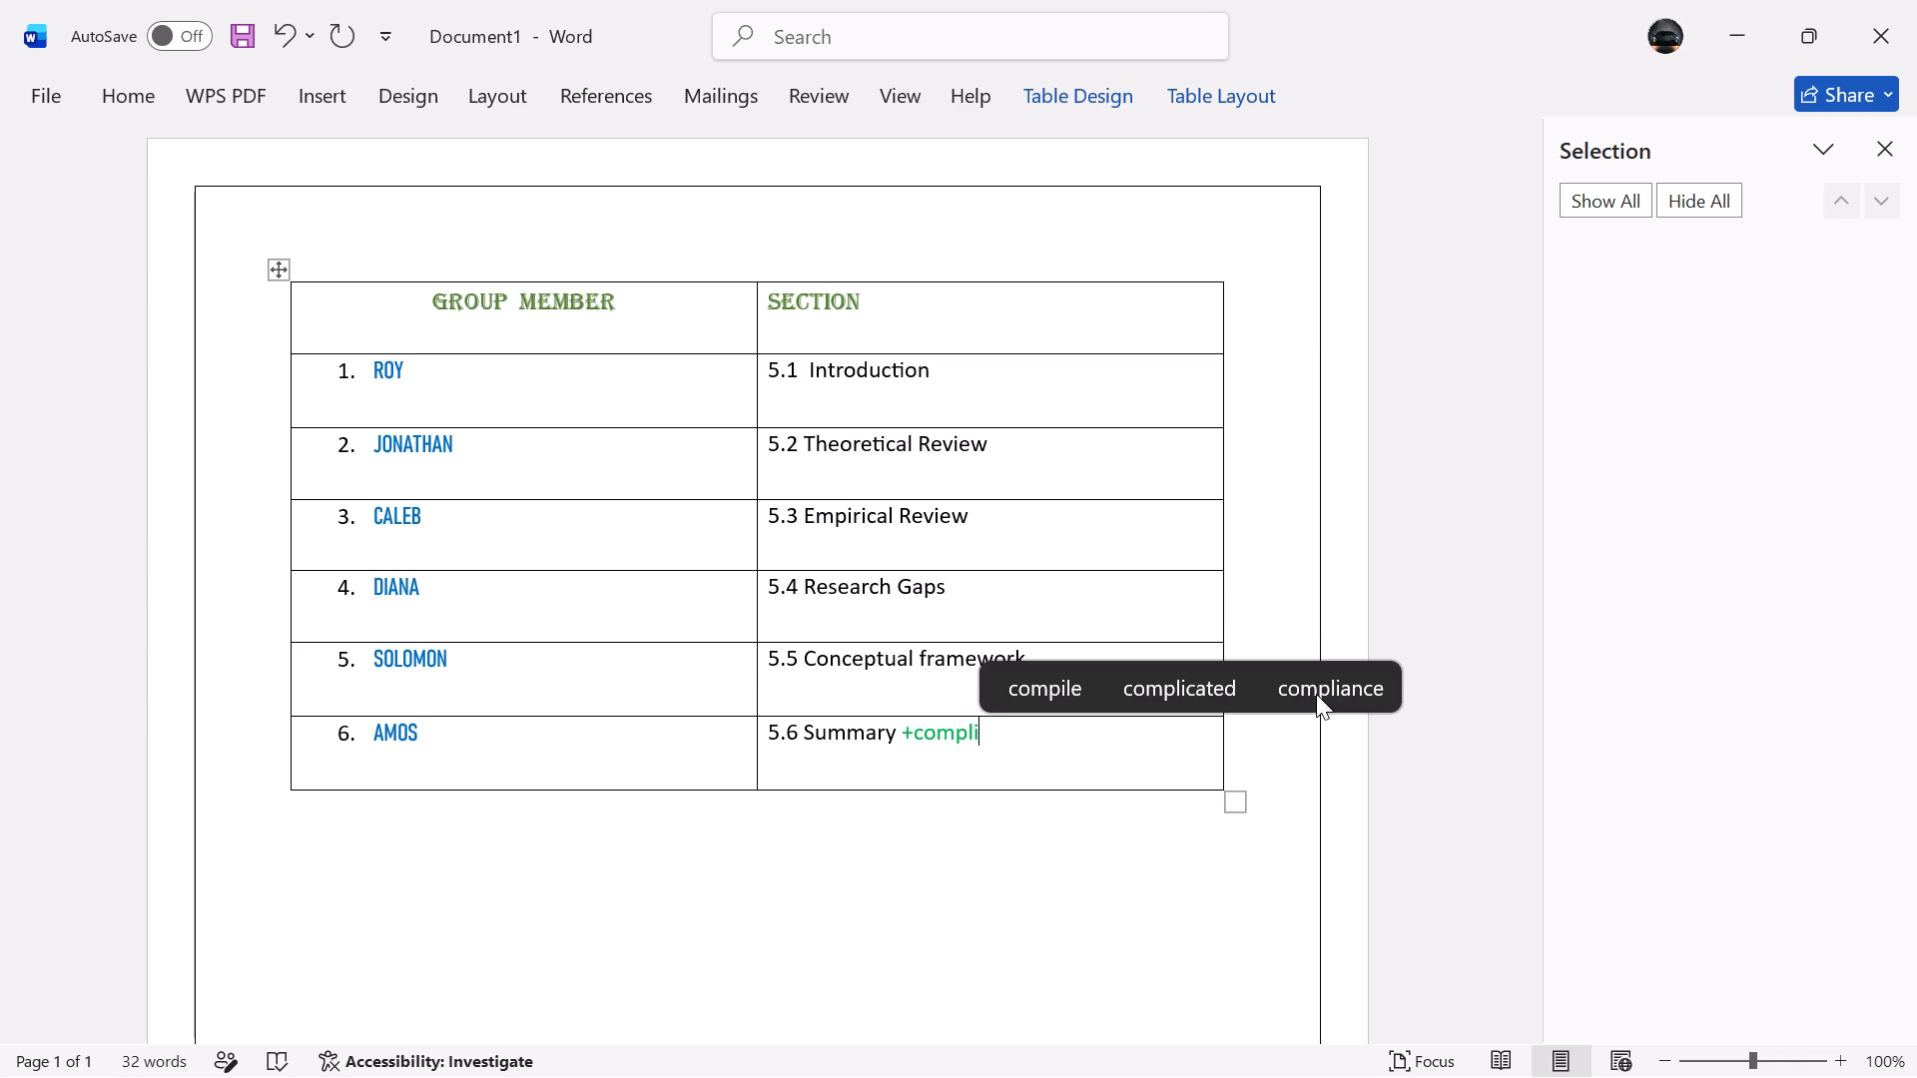
key("BackSpace")
key("BackSpace")
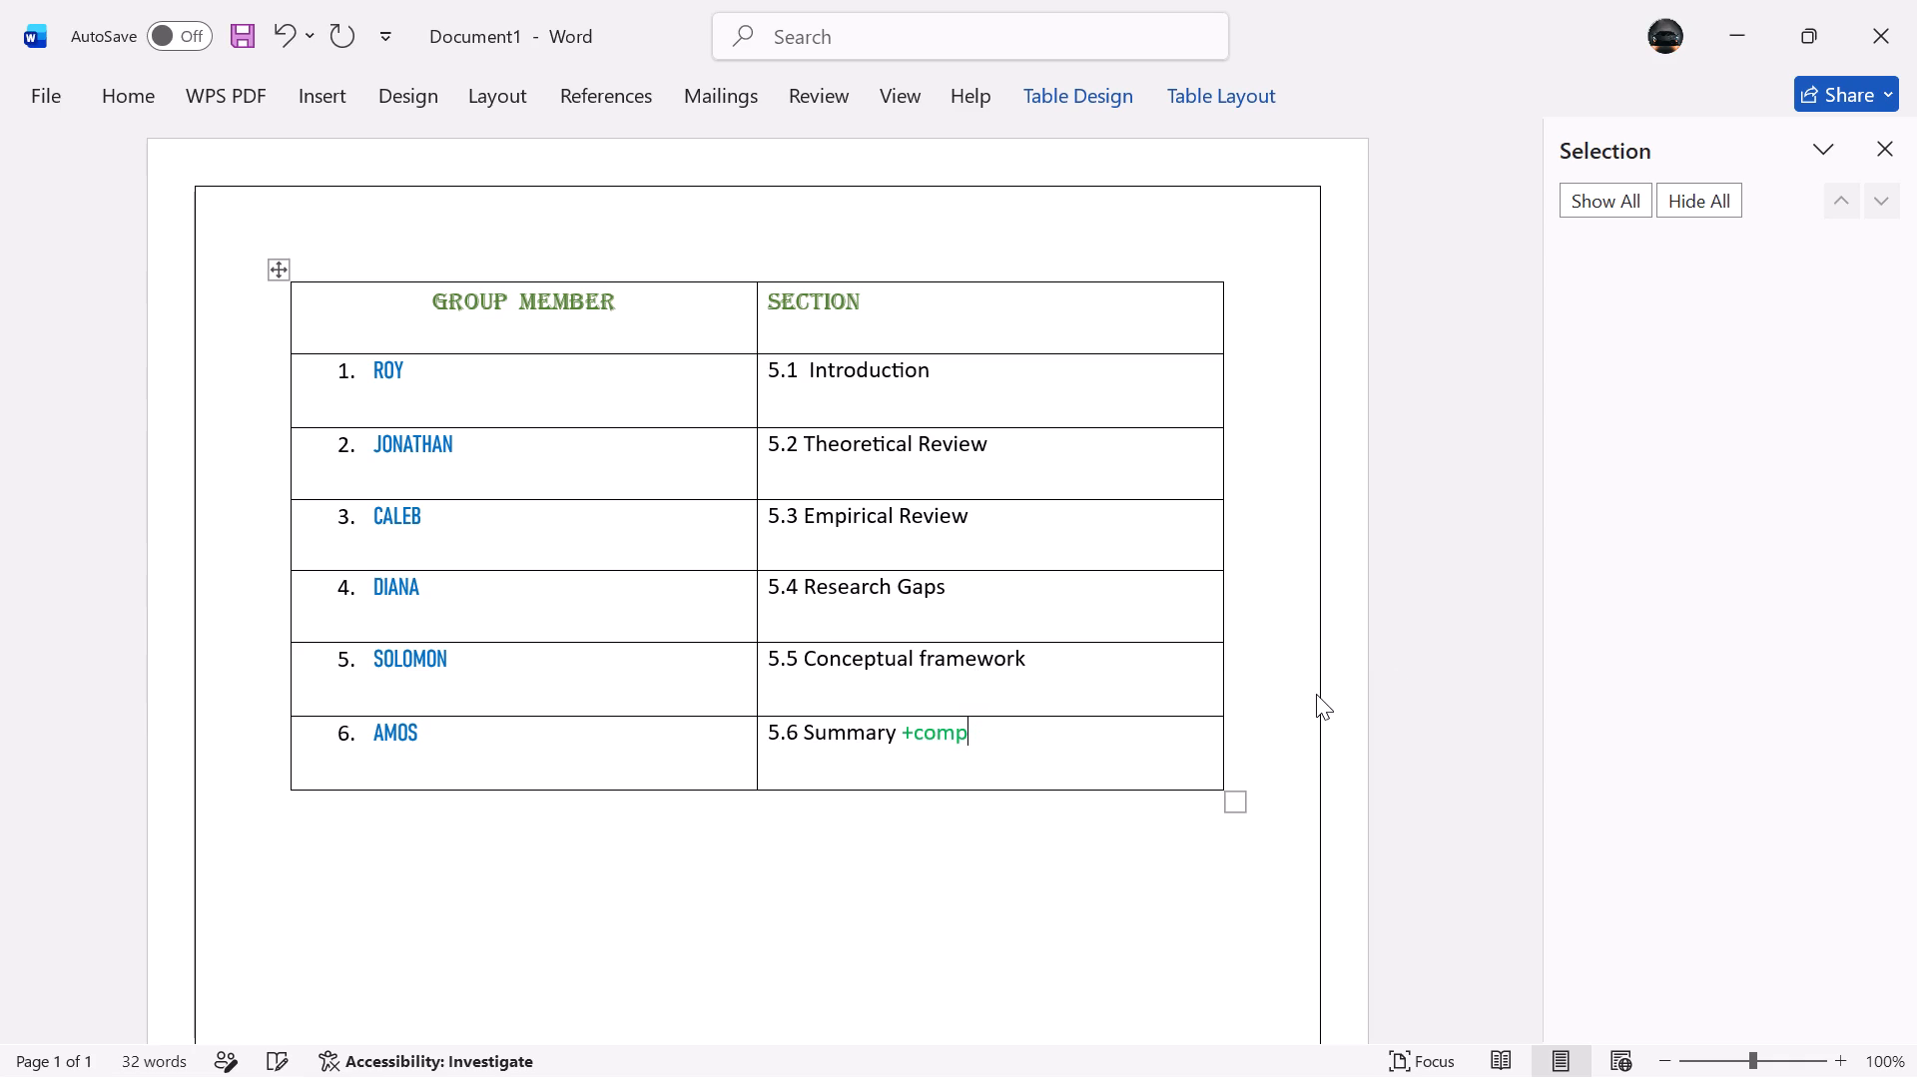
key("i")
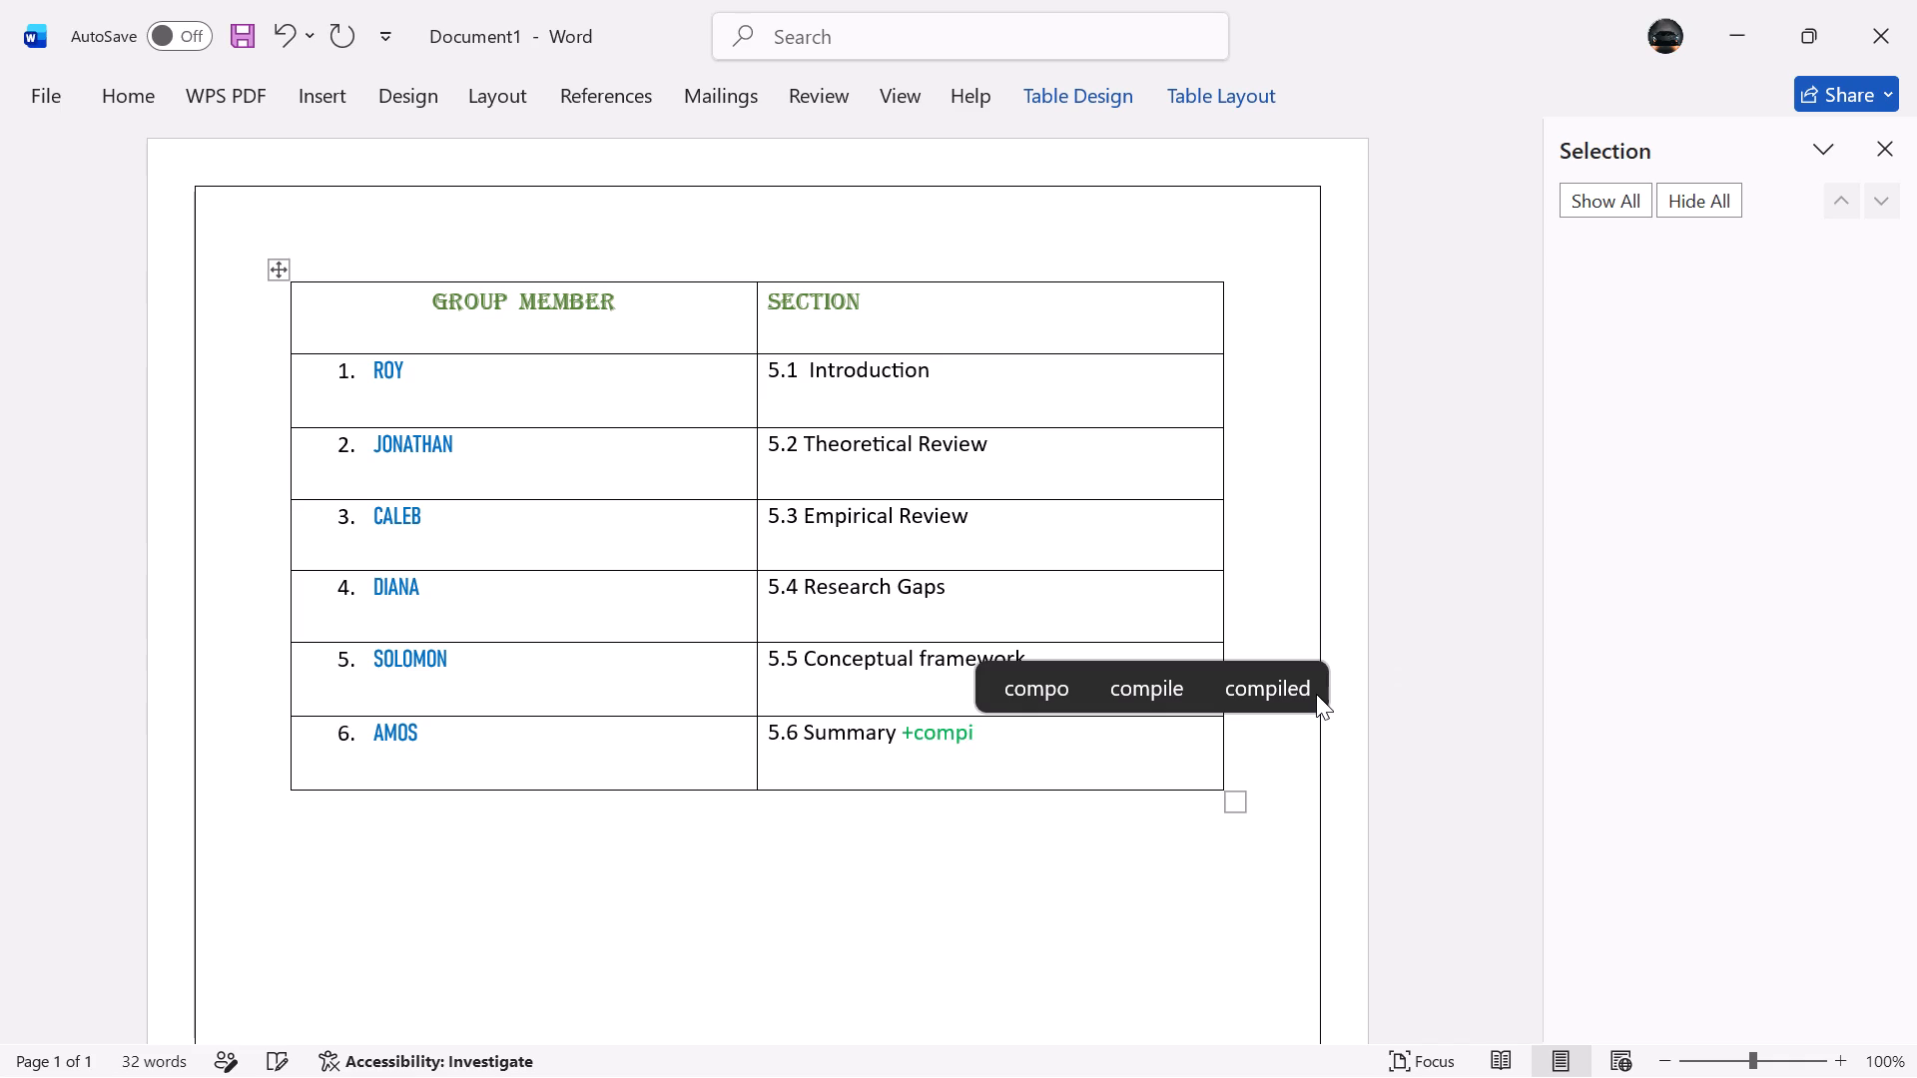
type("ling")
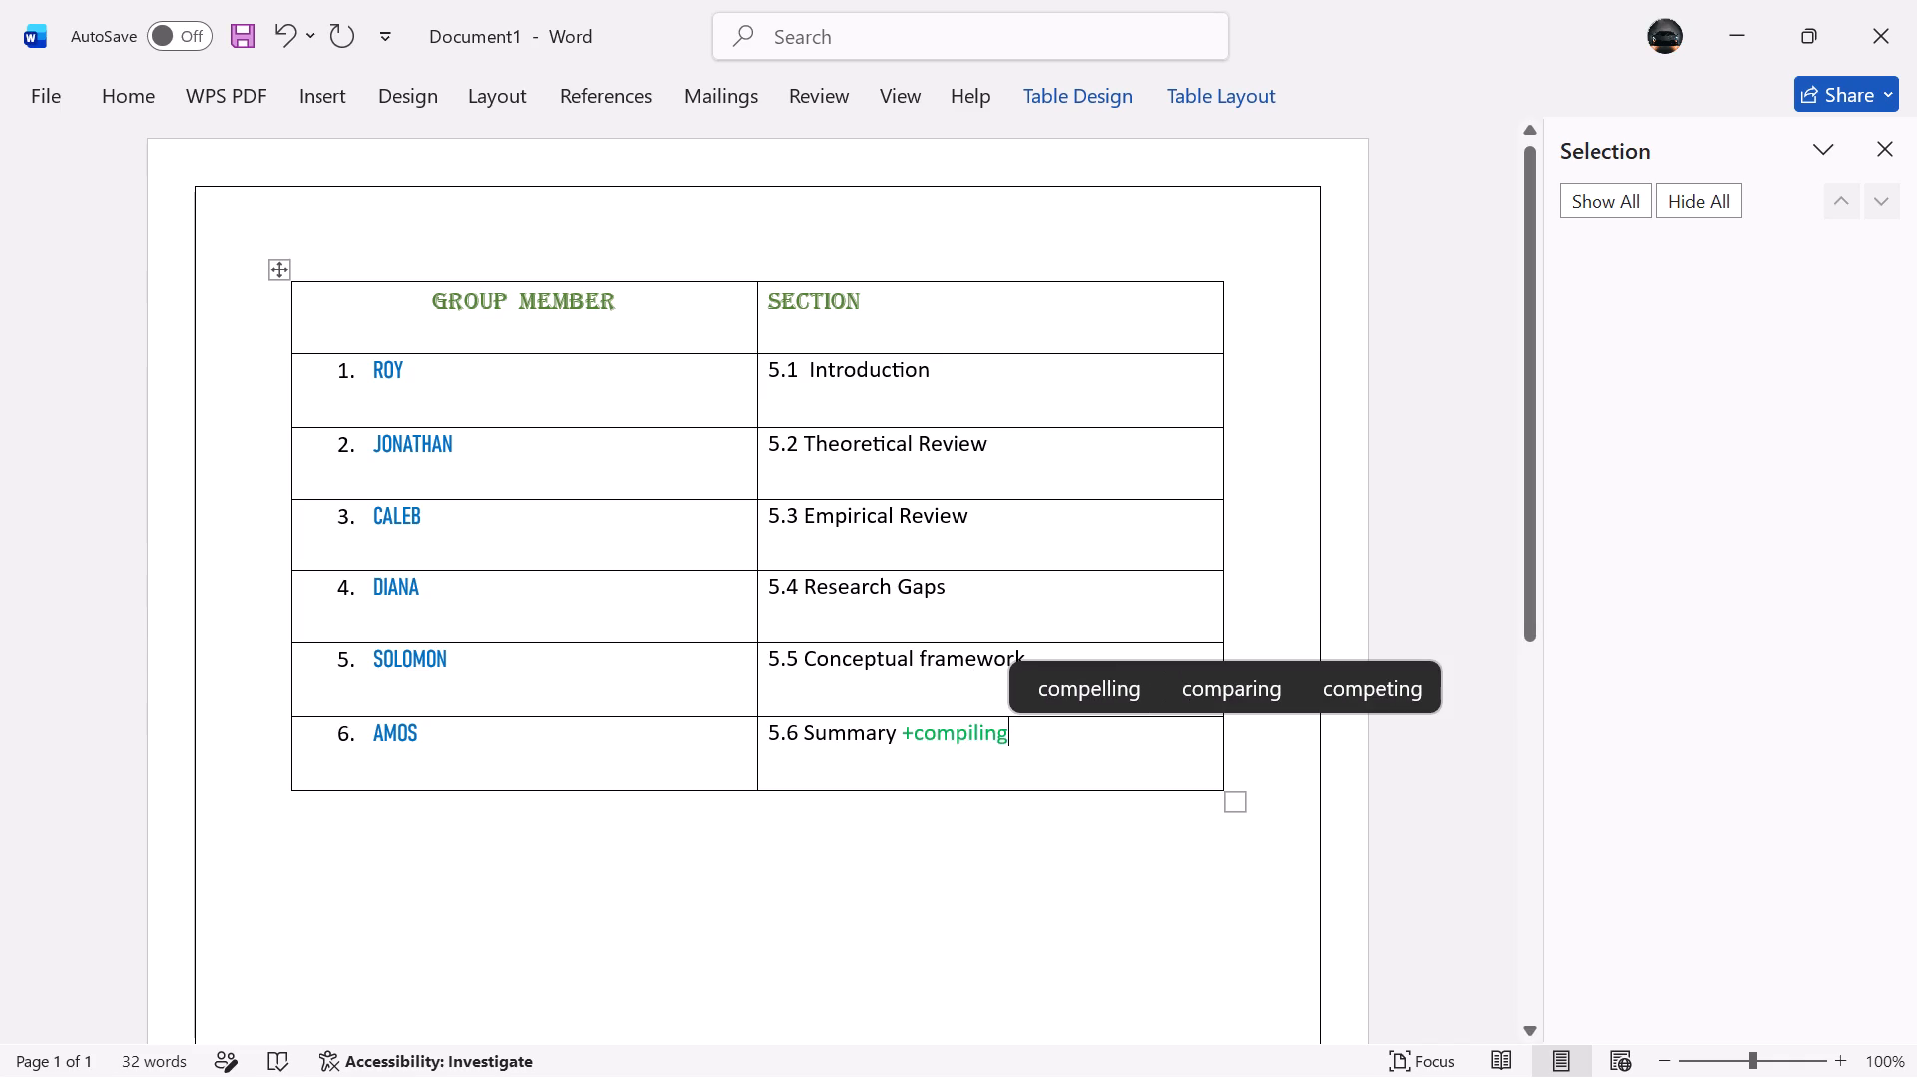
key("space")
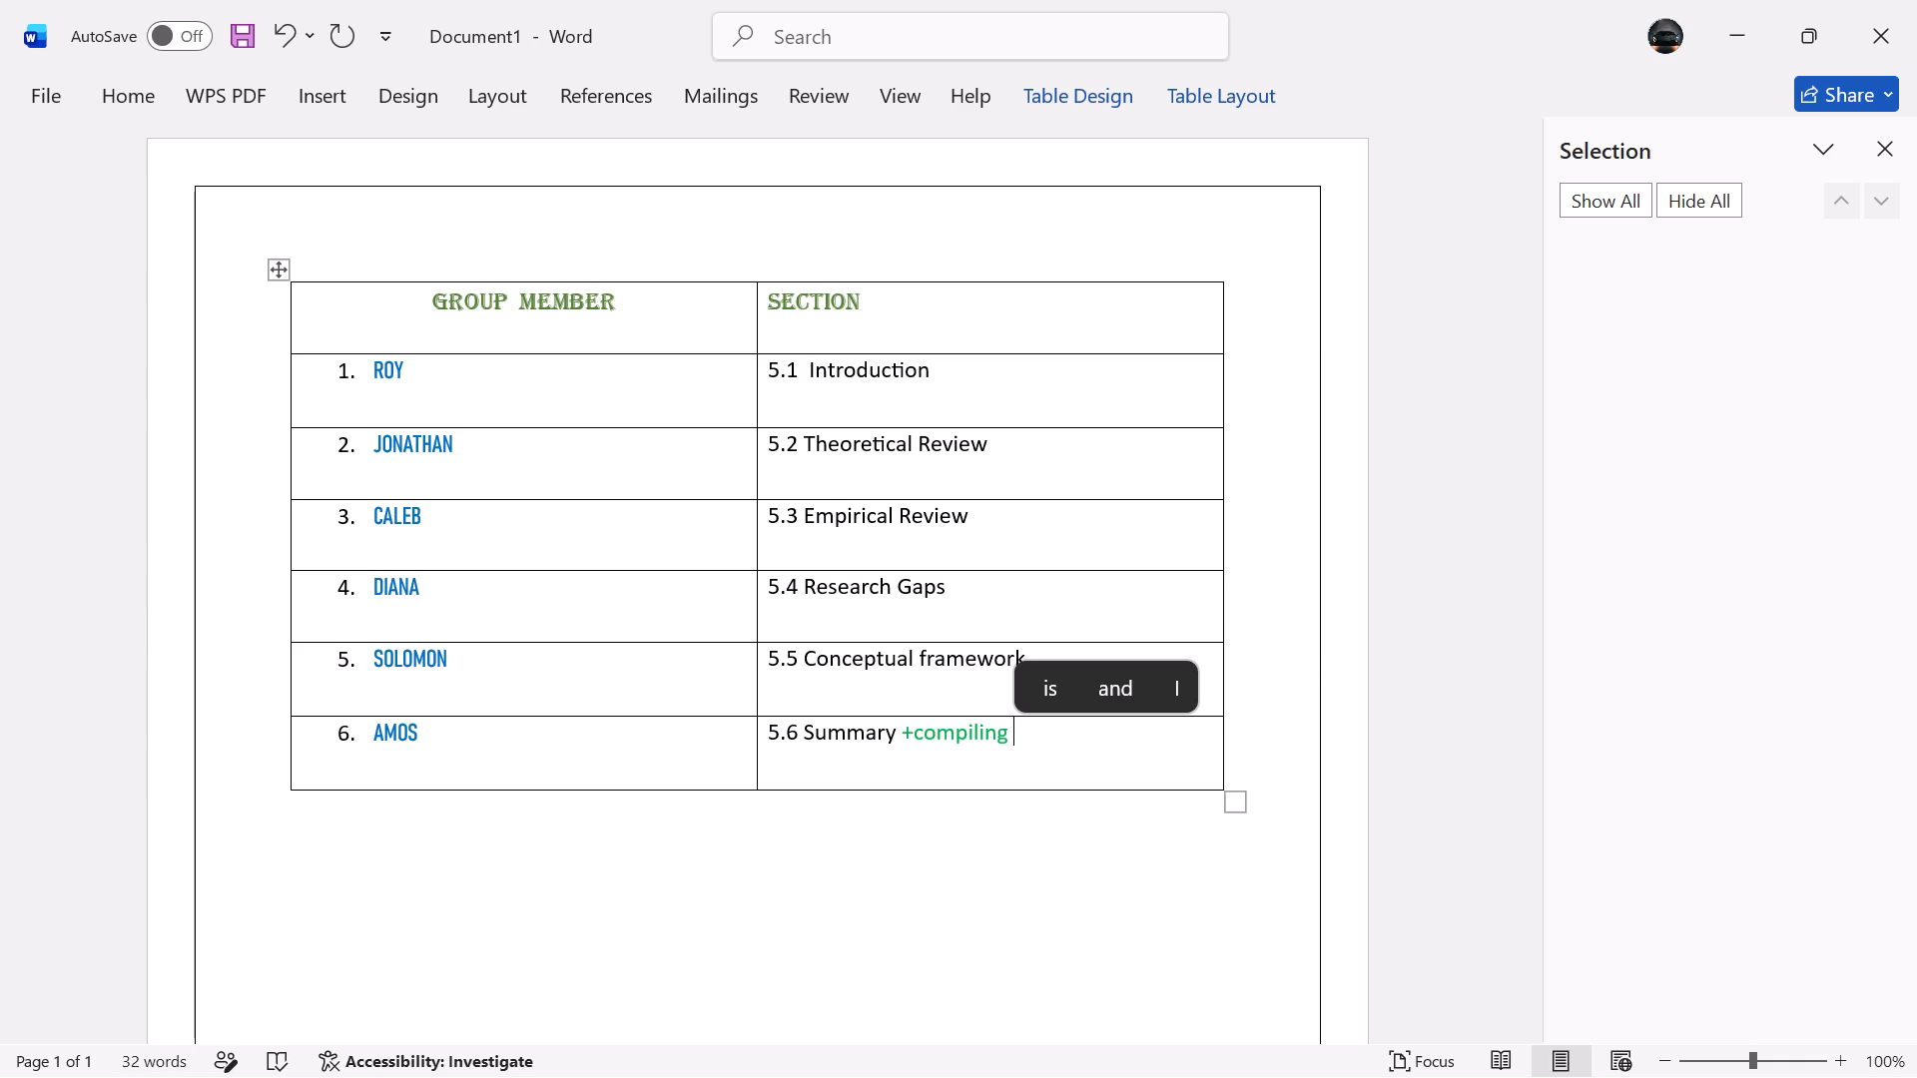
left_click(861, 621)
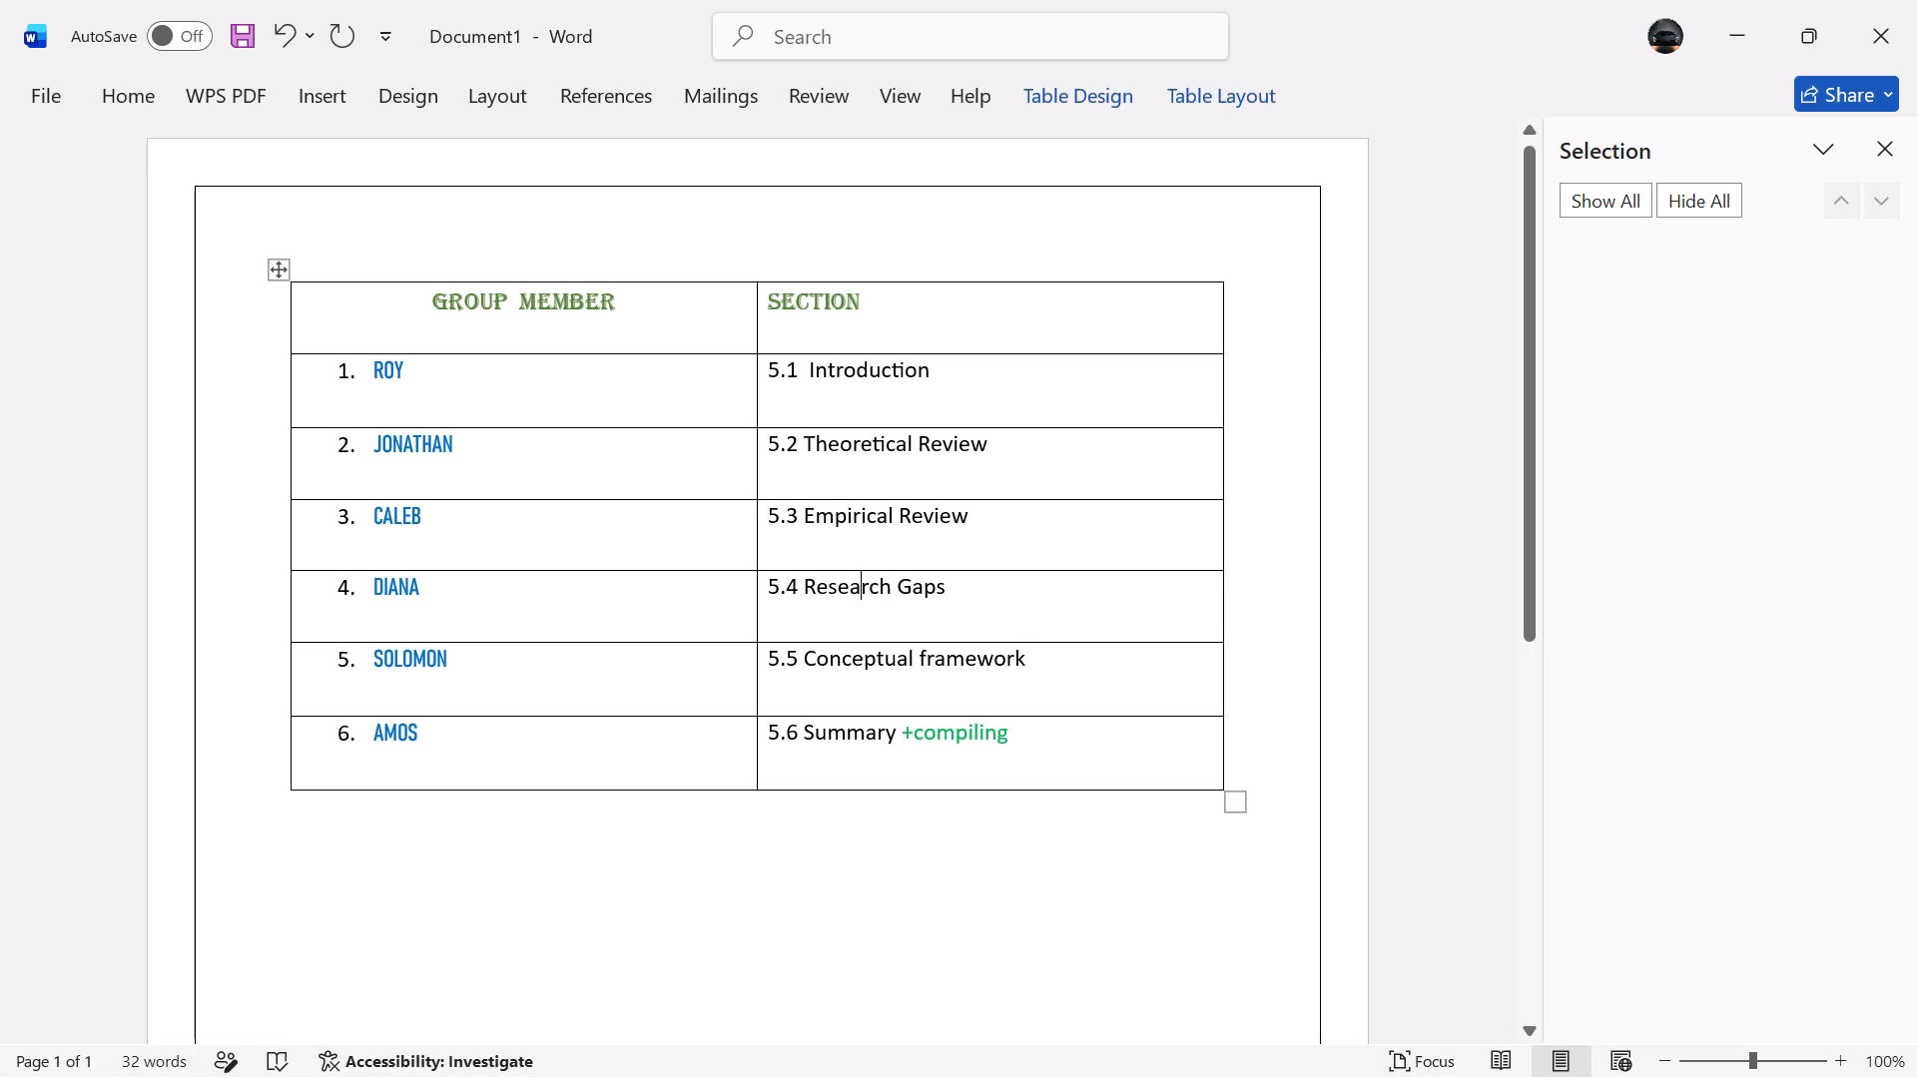
Insert a space after the plus sign in "+compiling" in the SECTION cell beside AMOS.
left_click(1050, 660)
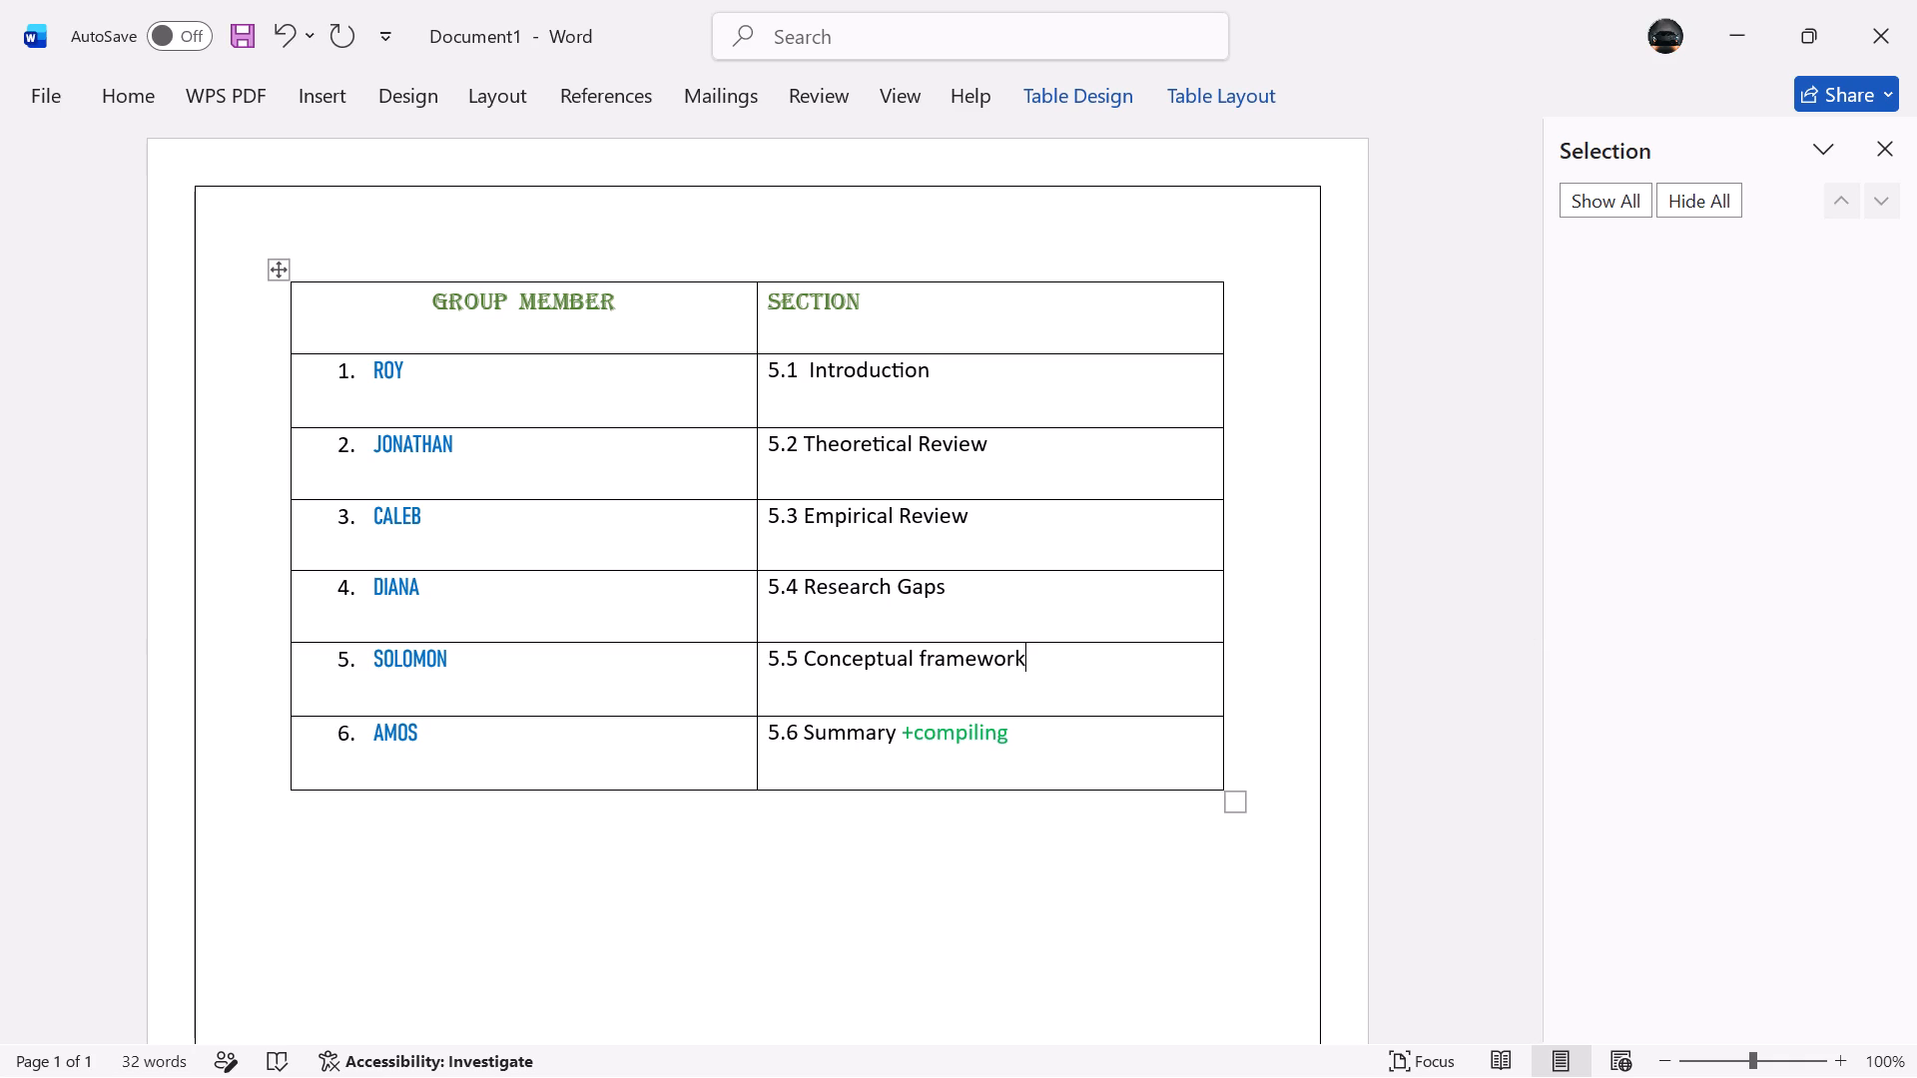
left_click(917, 724)
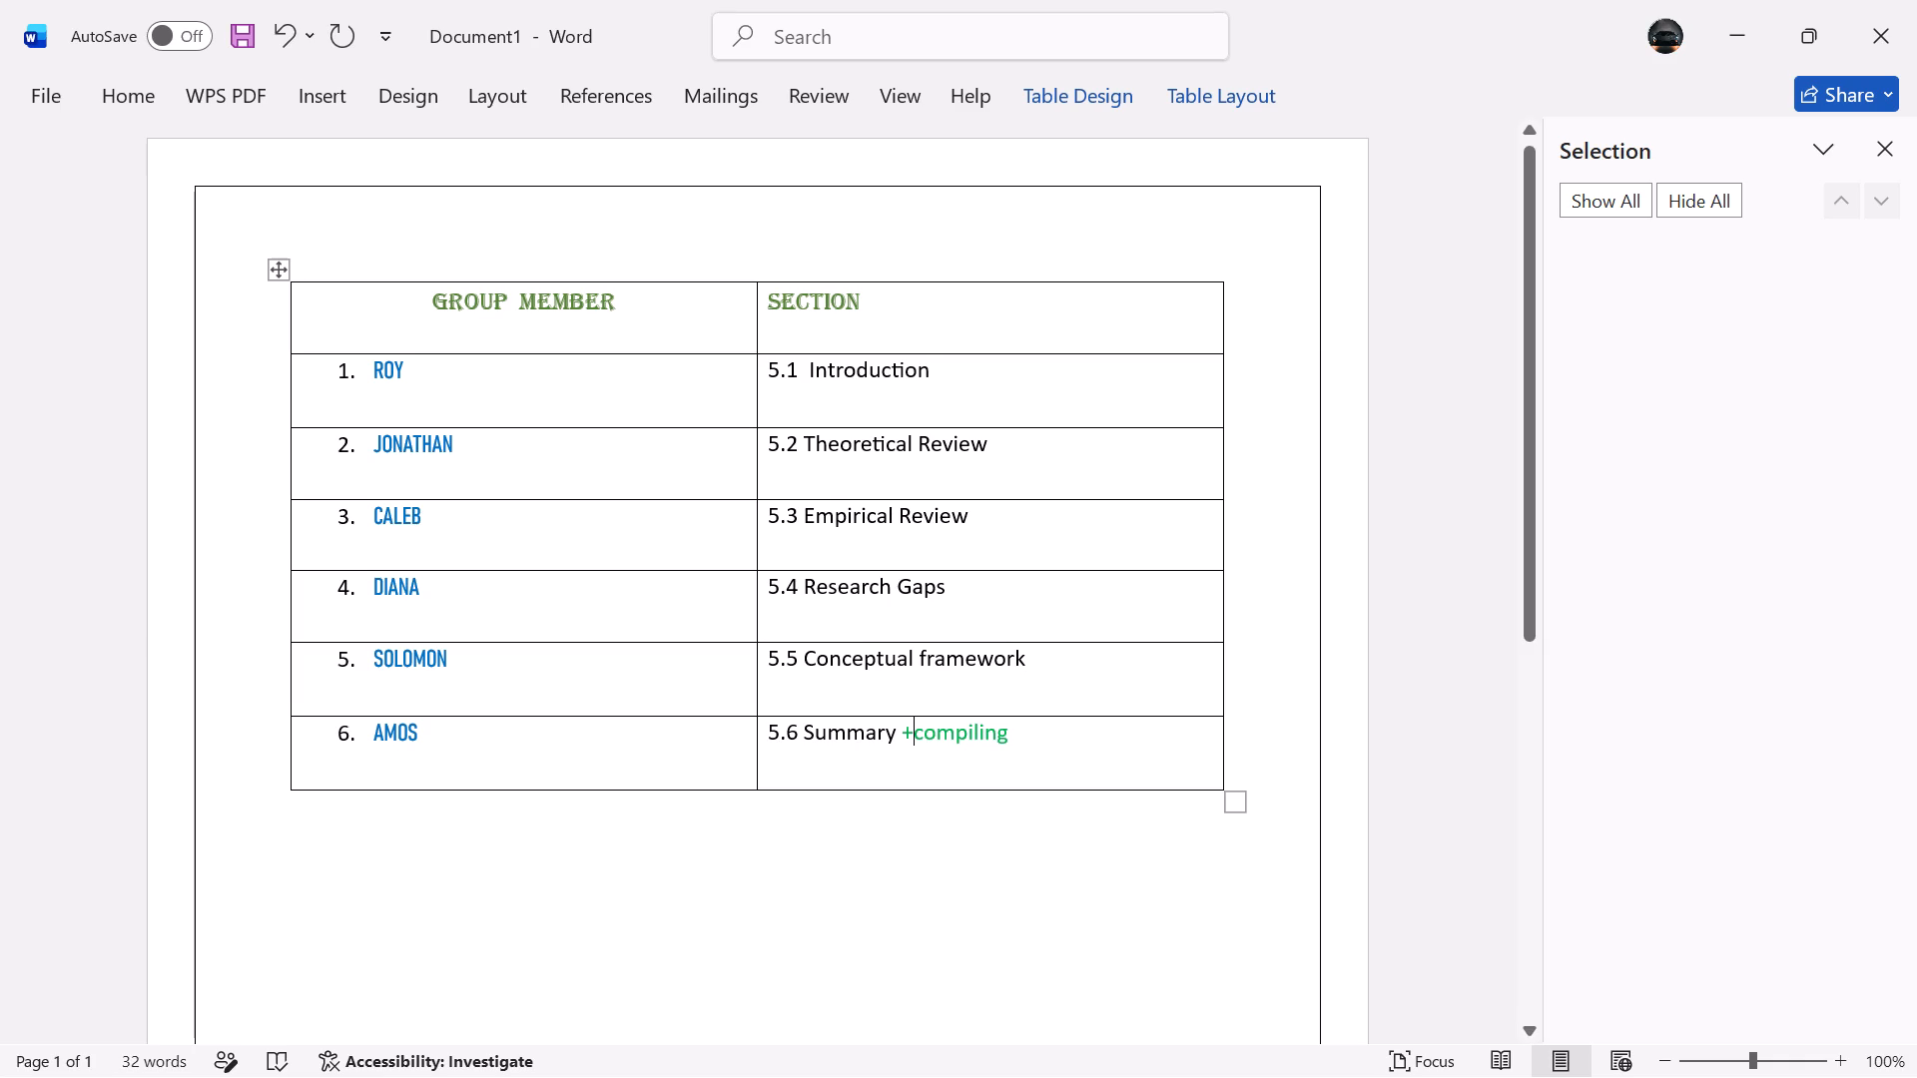
key("space")
Append "+ Printing" in the green font colour after "5.5 Conceptual framework" in the SECTION cell beside SOLOMON.
left_click(1025, 652)
key("space")
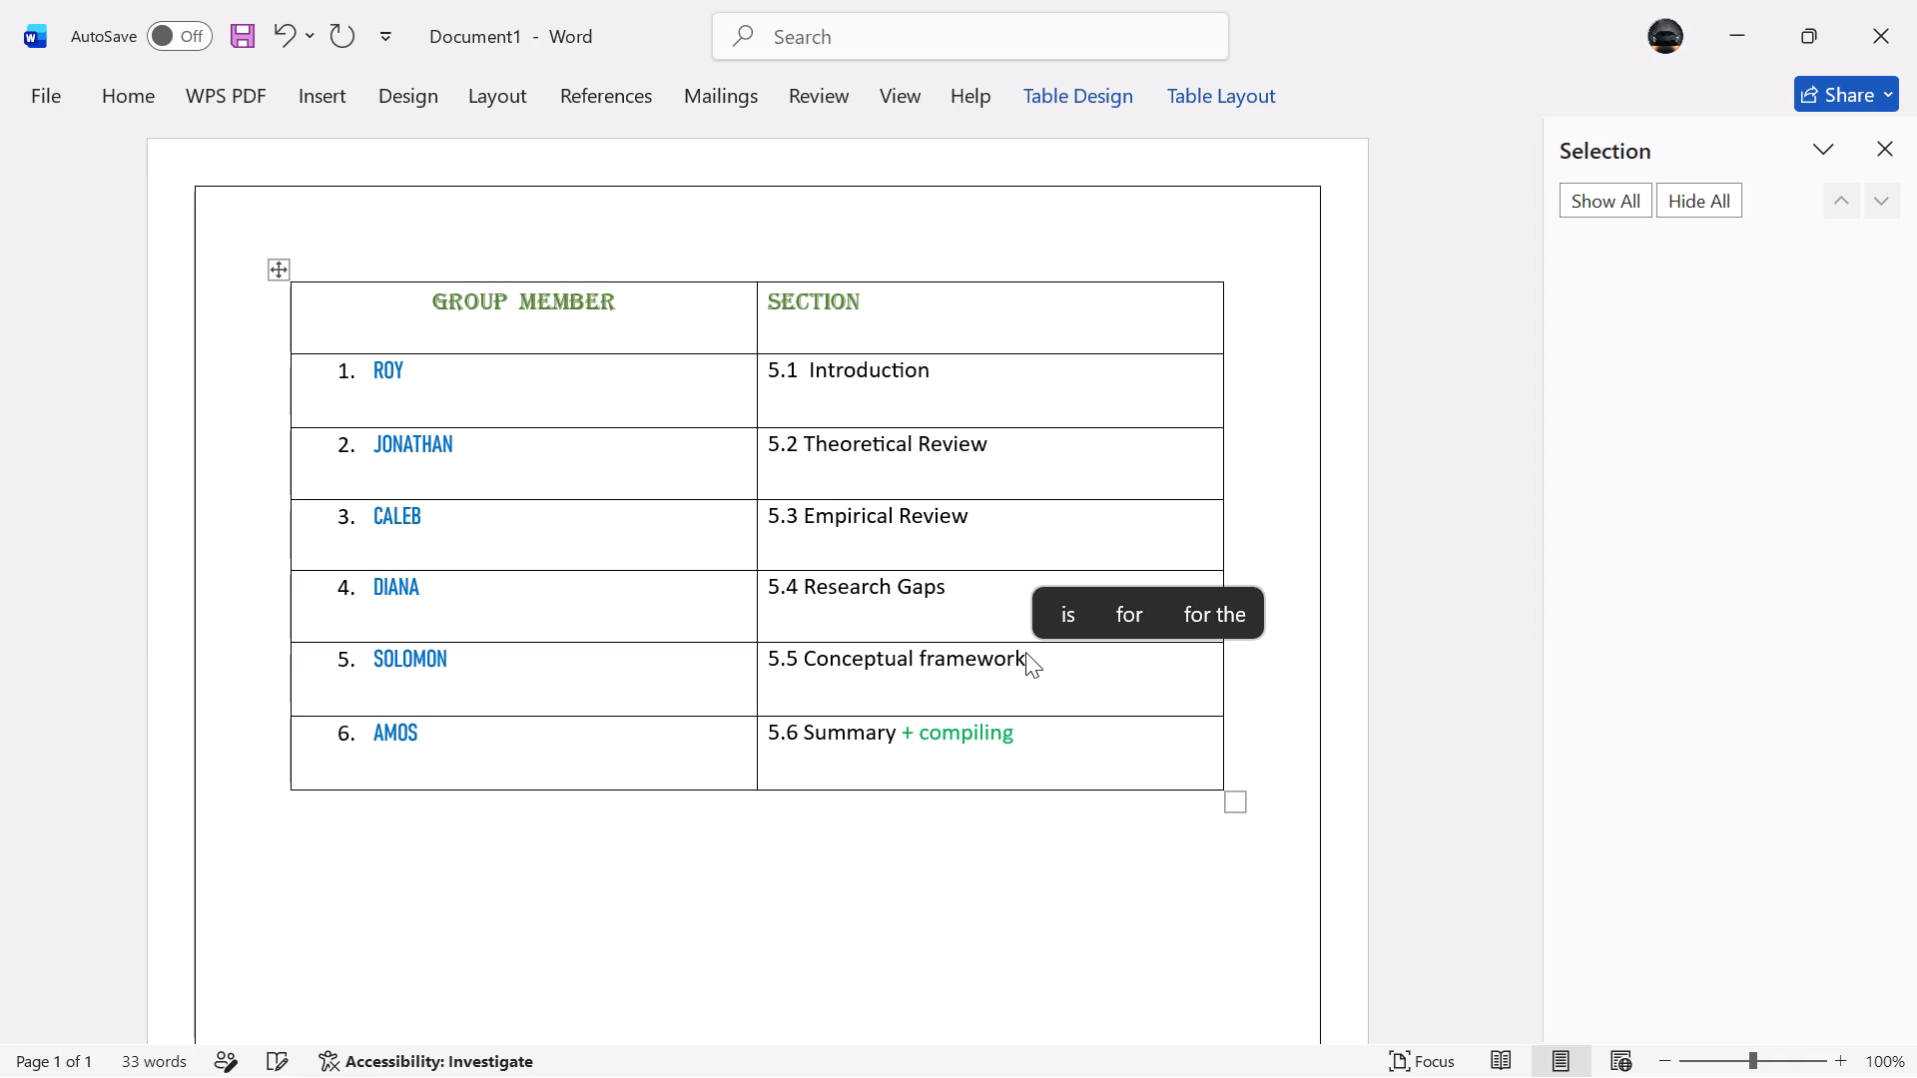
key("shift+plus")
key("BackSpace")
left_click(113, 66)
left_click(108, 84)
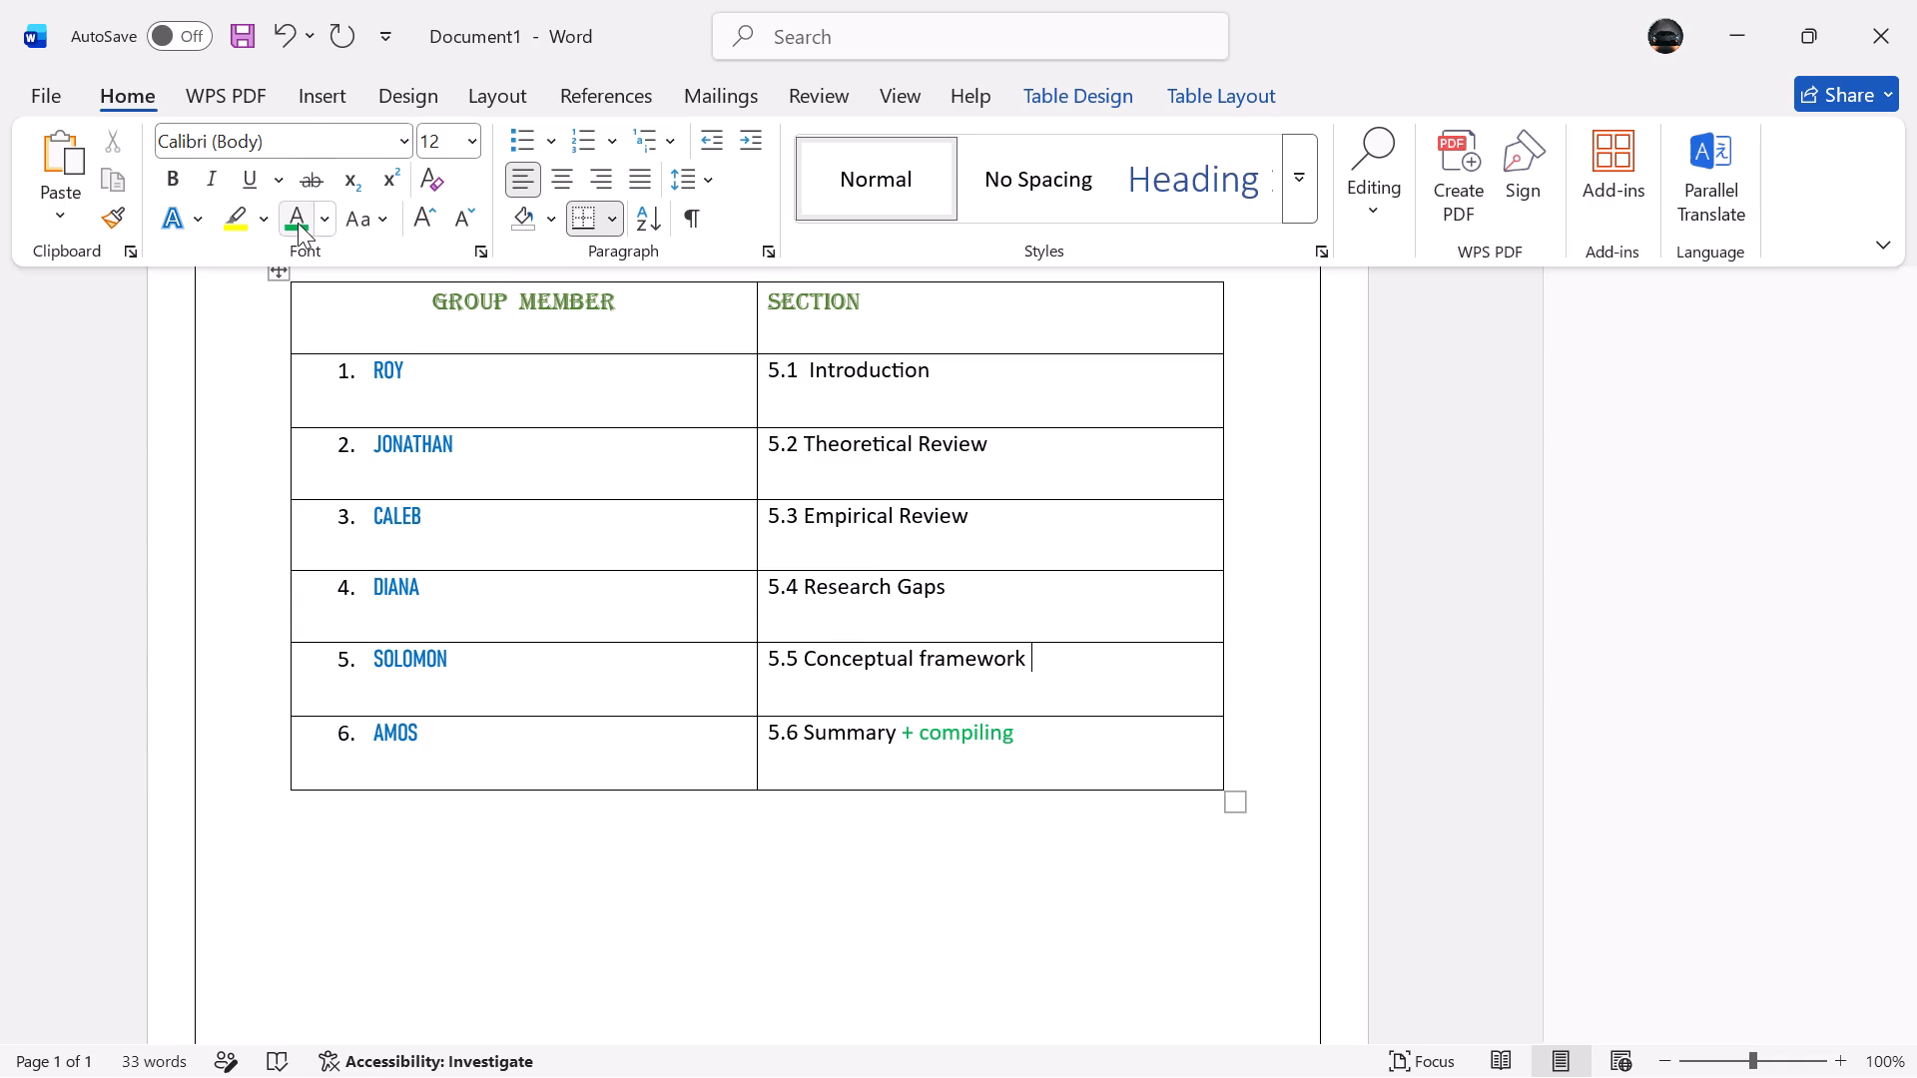
left_click(298, 223)
left_click(1090, 657)
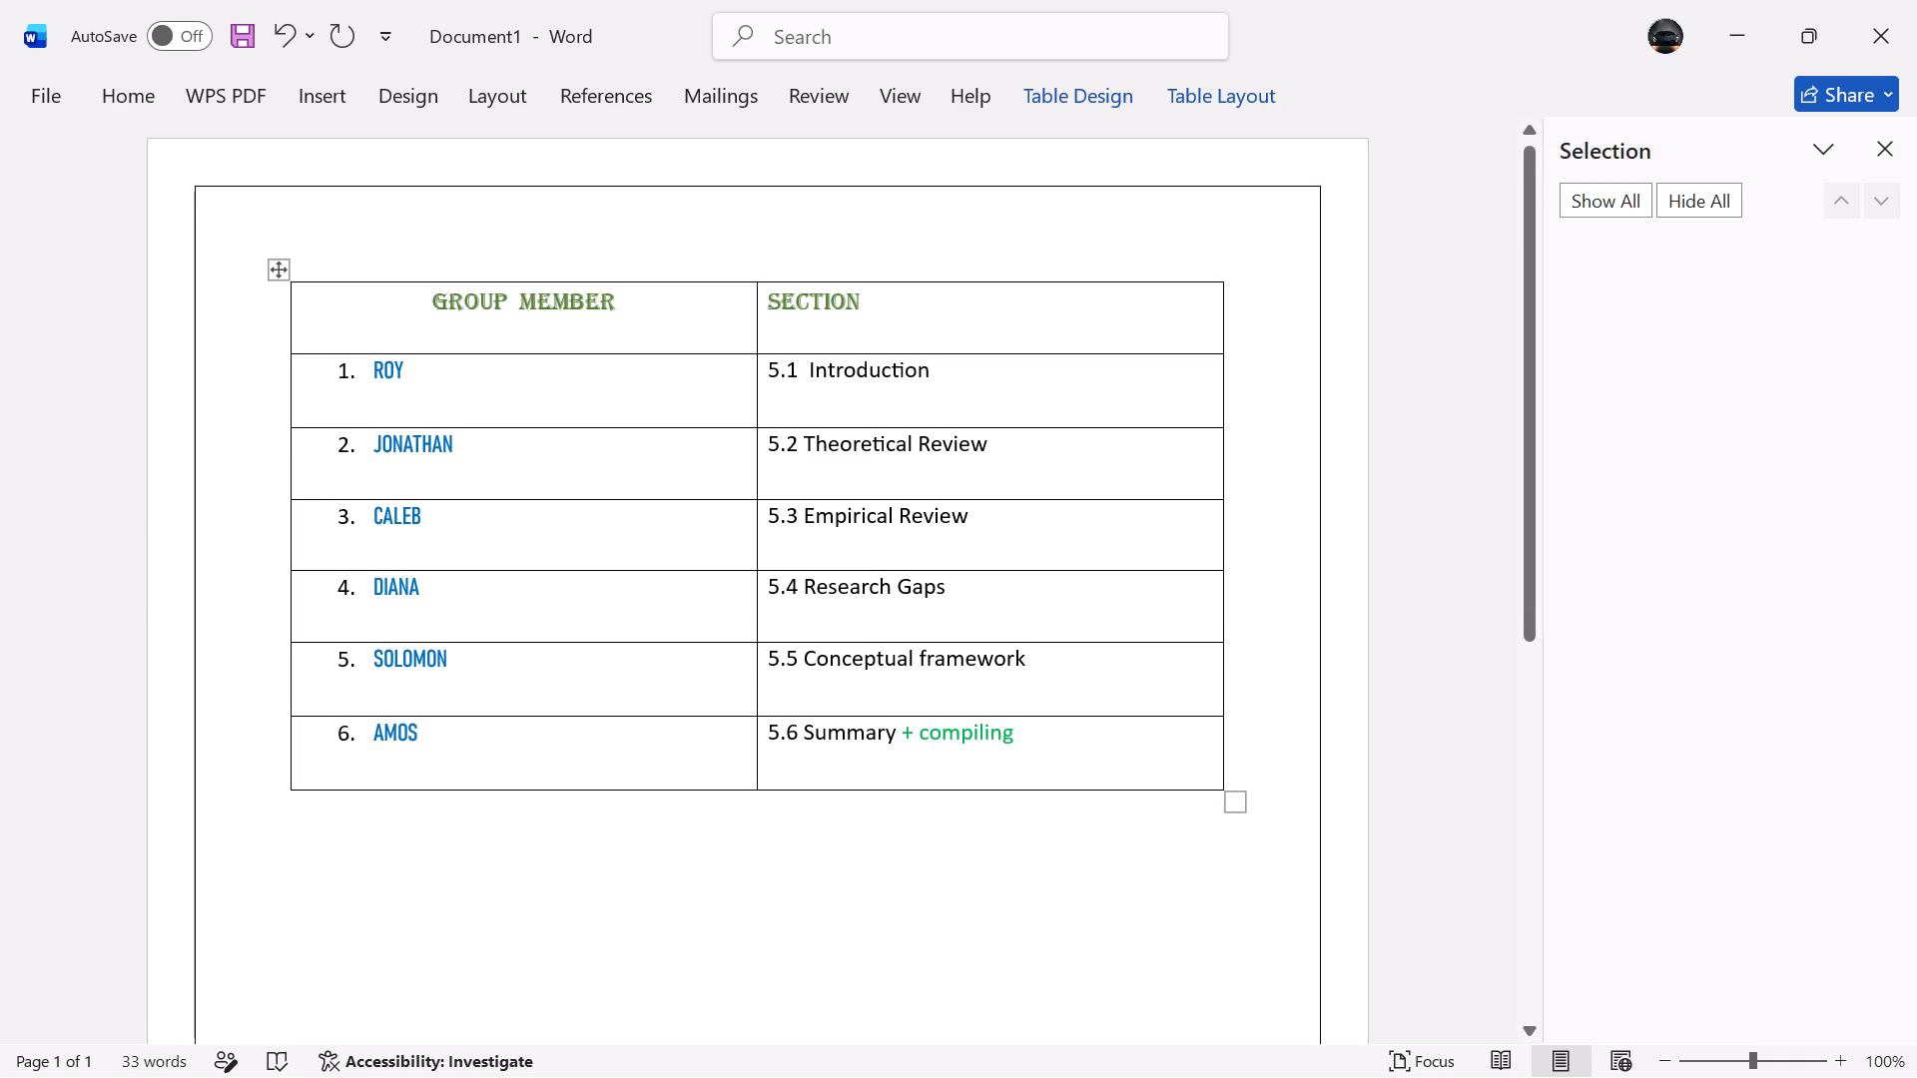
key("shift+plus")
key("space")
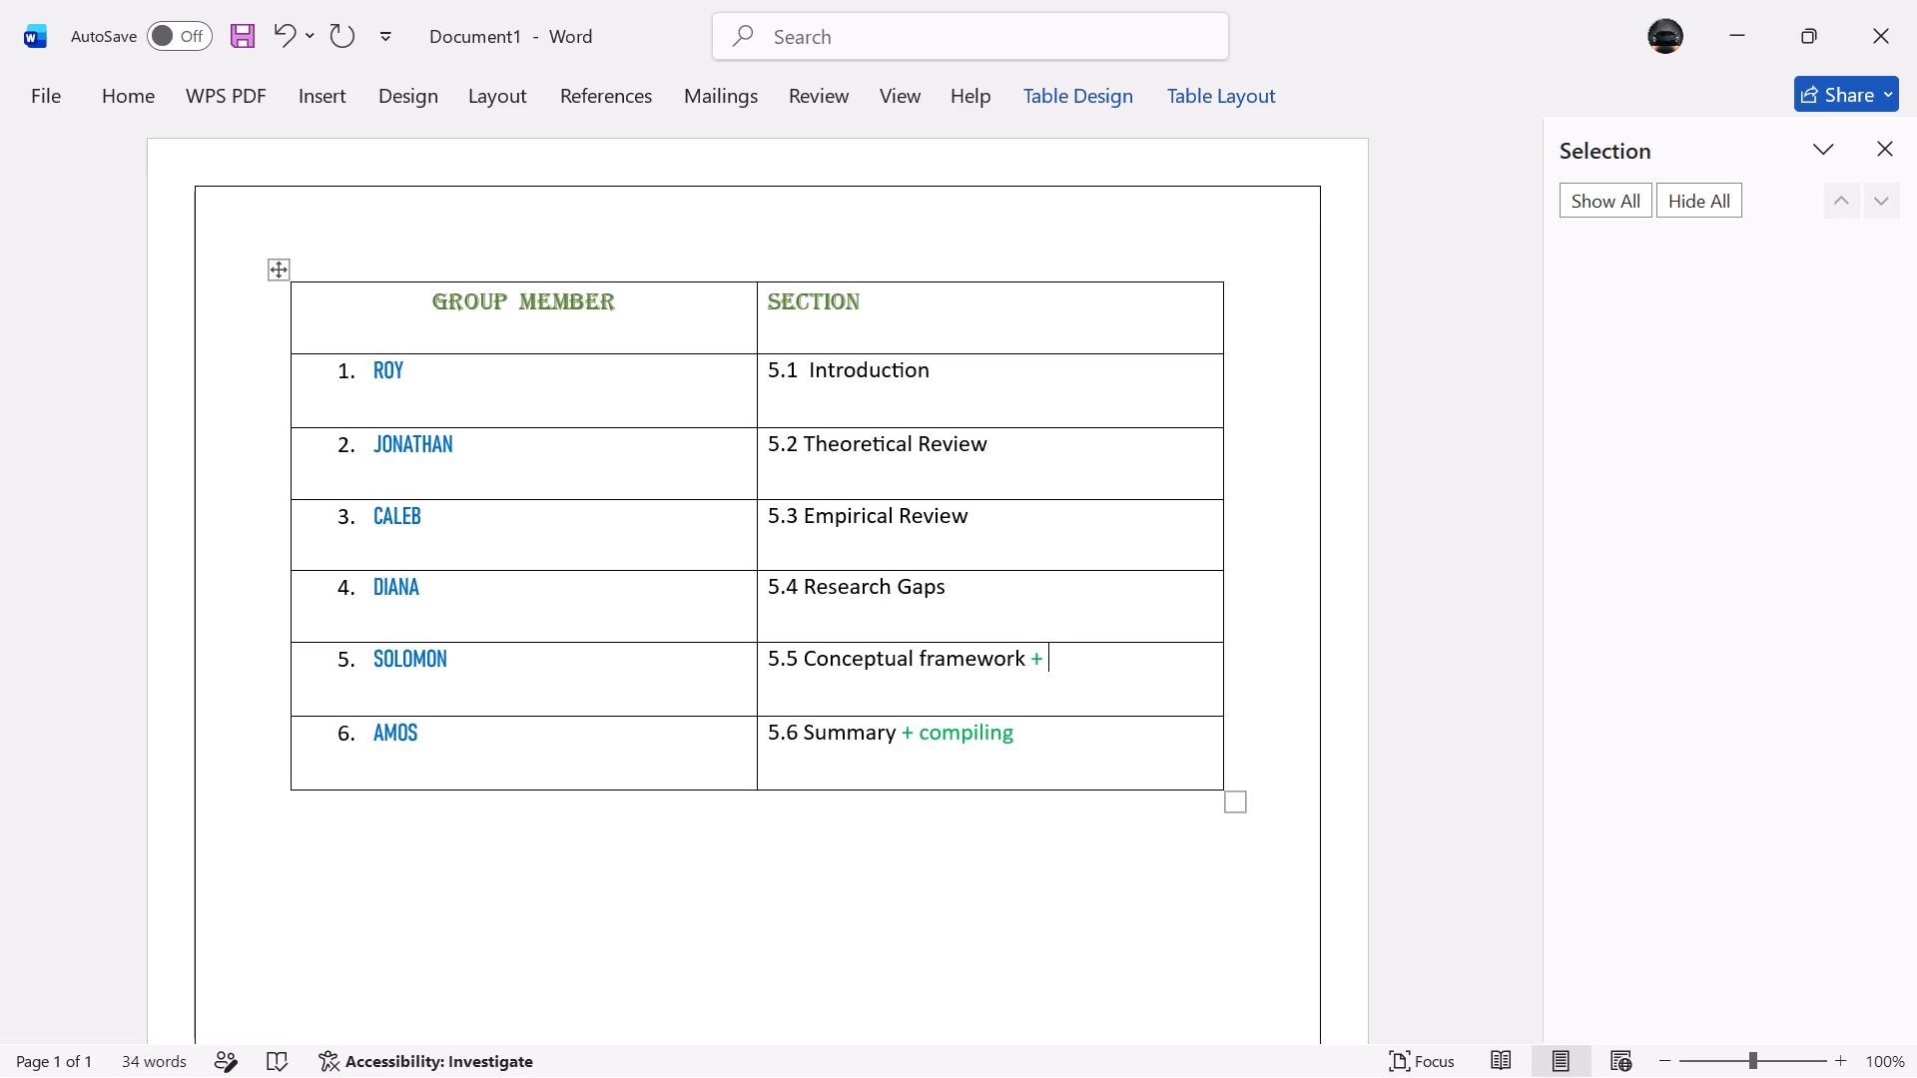
type("ri")
type("nting")
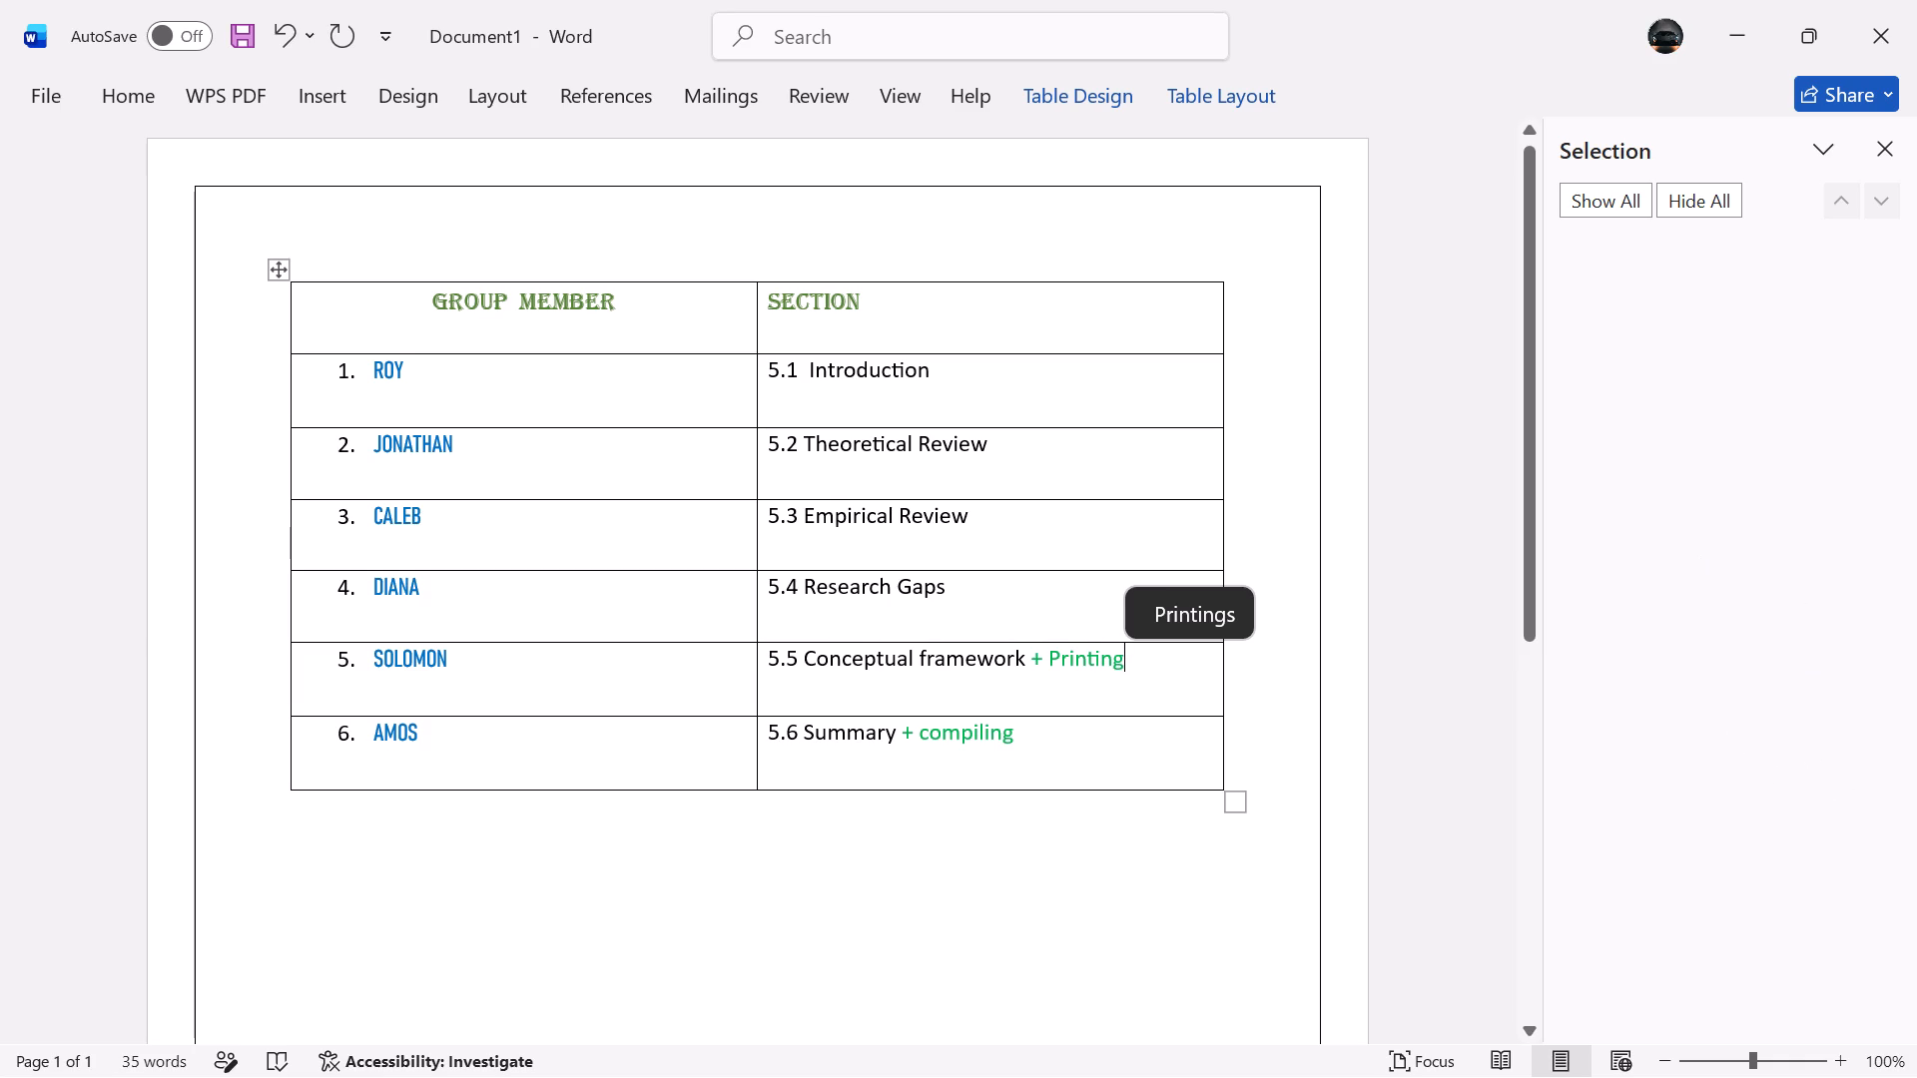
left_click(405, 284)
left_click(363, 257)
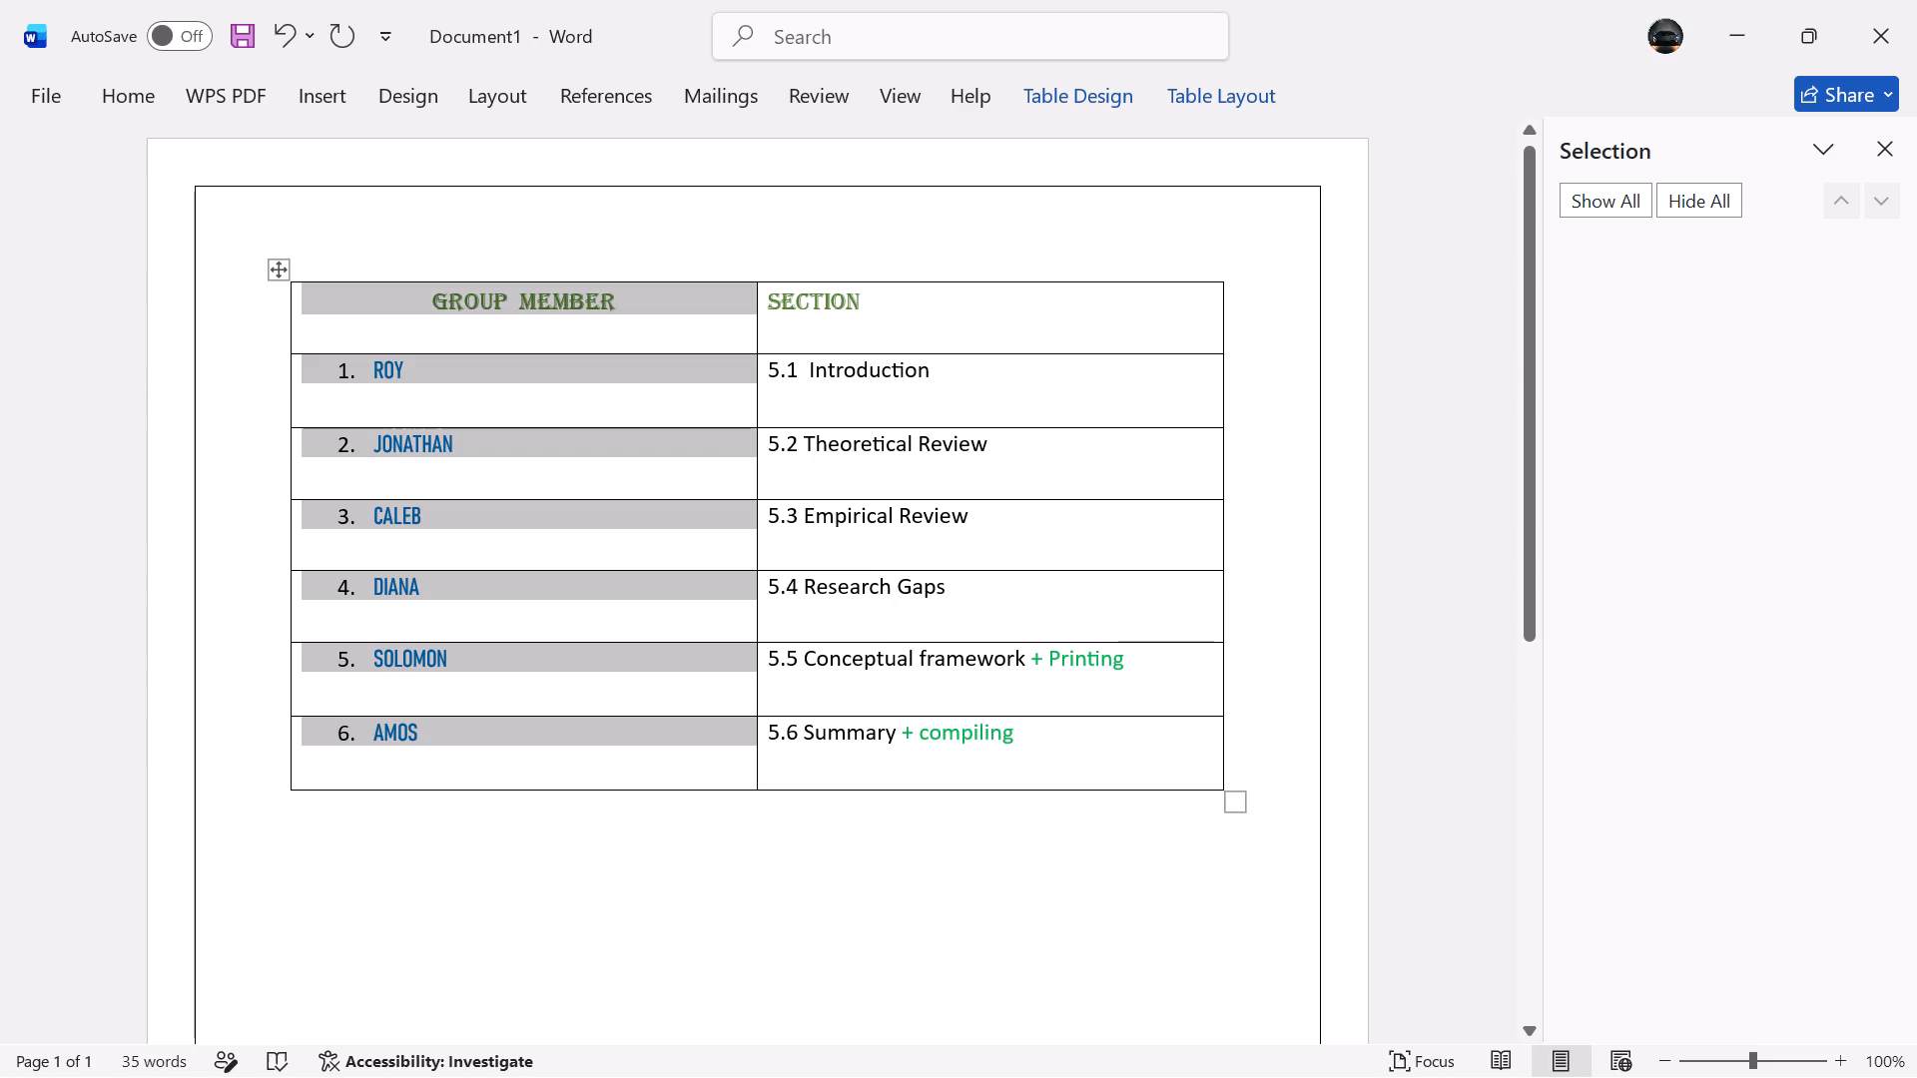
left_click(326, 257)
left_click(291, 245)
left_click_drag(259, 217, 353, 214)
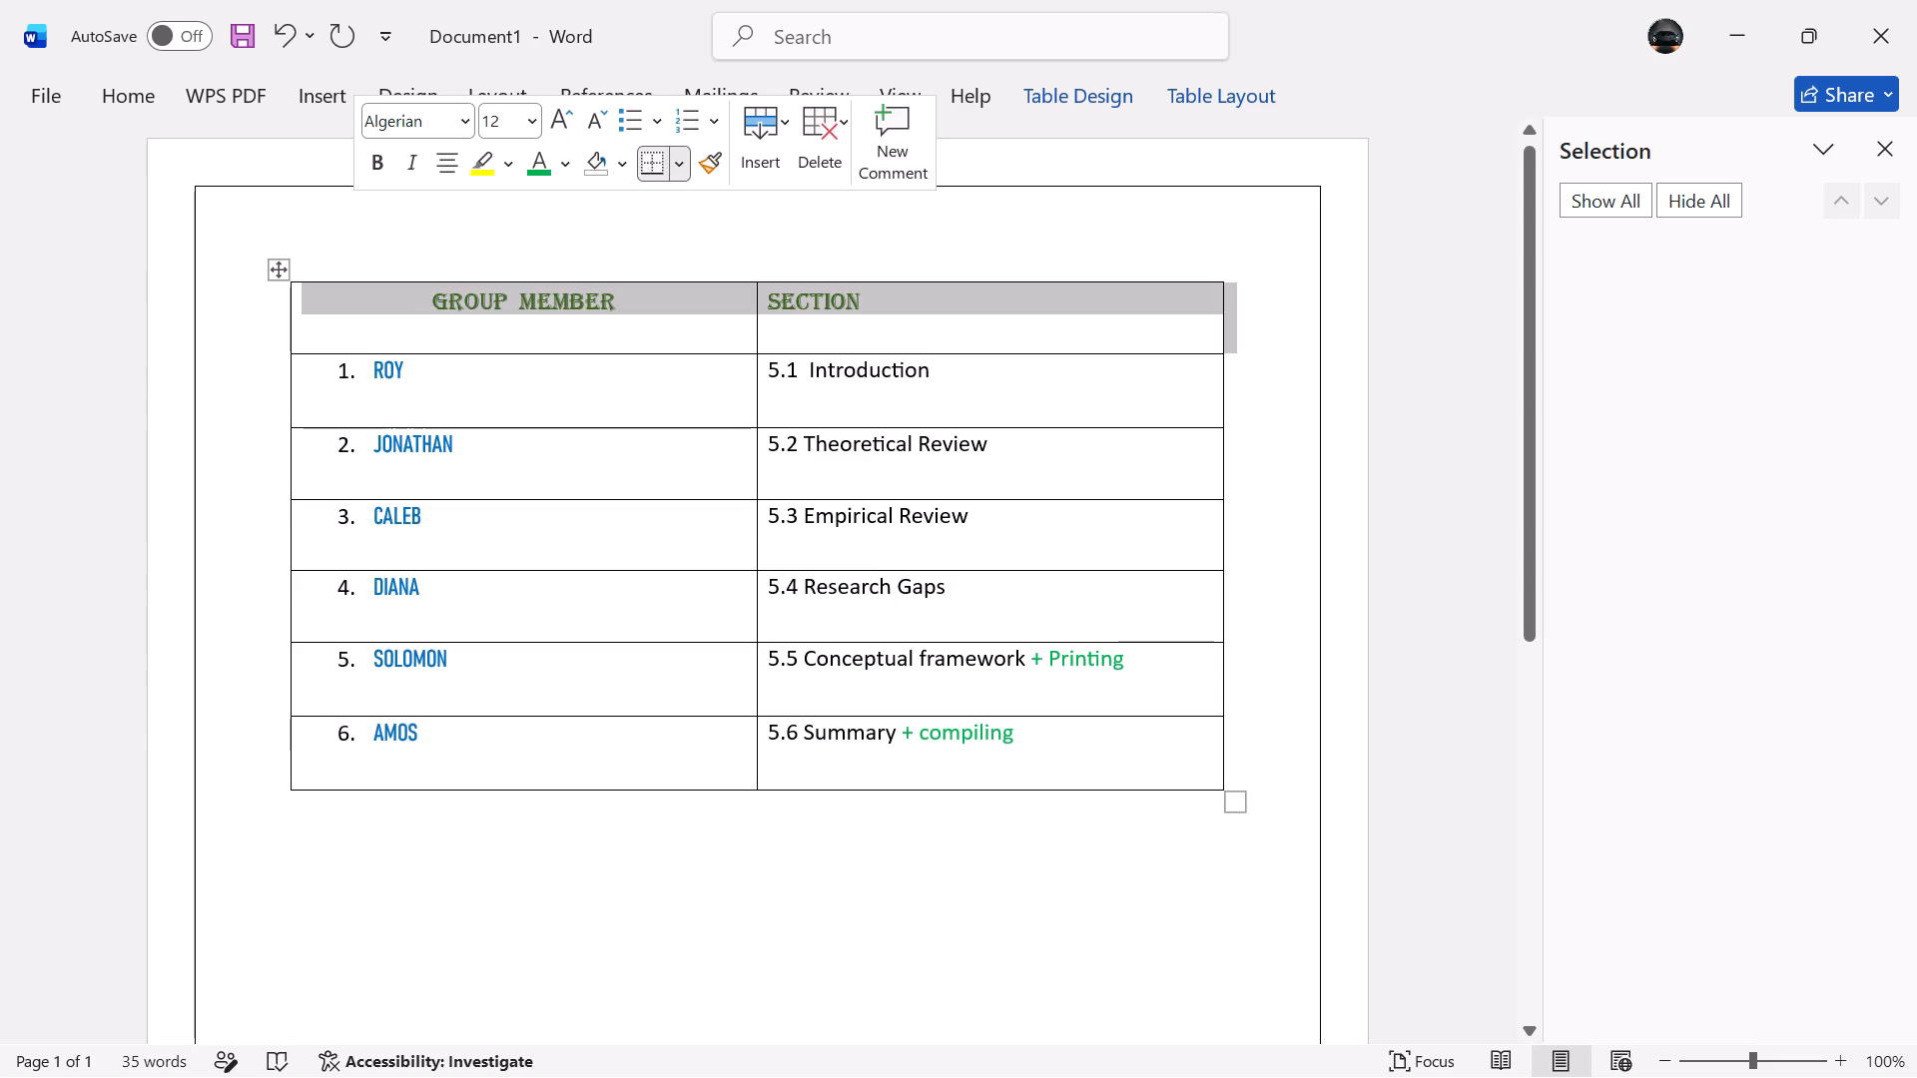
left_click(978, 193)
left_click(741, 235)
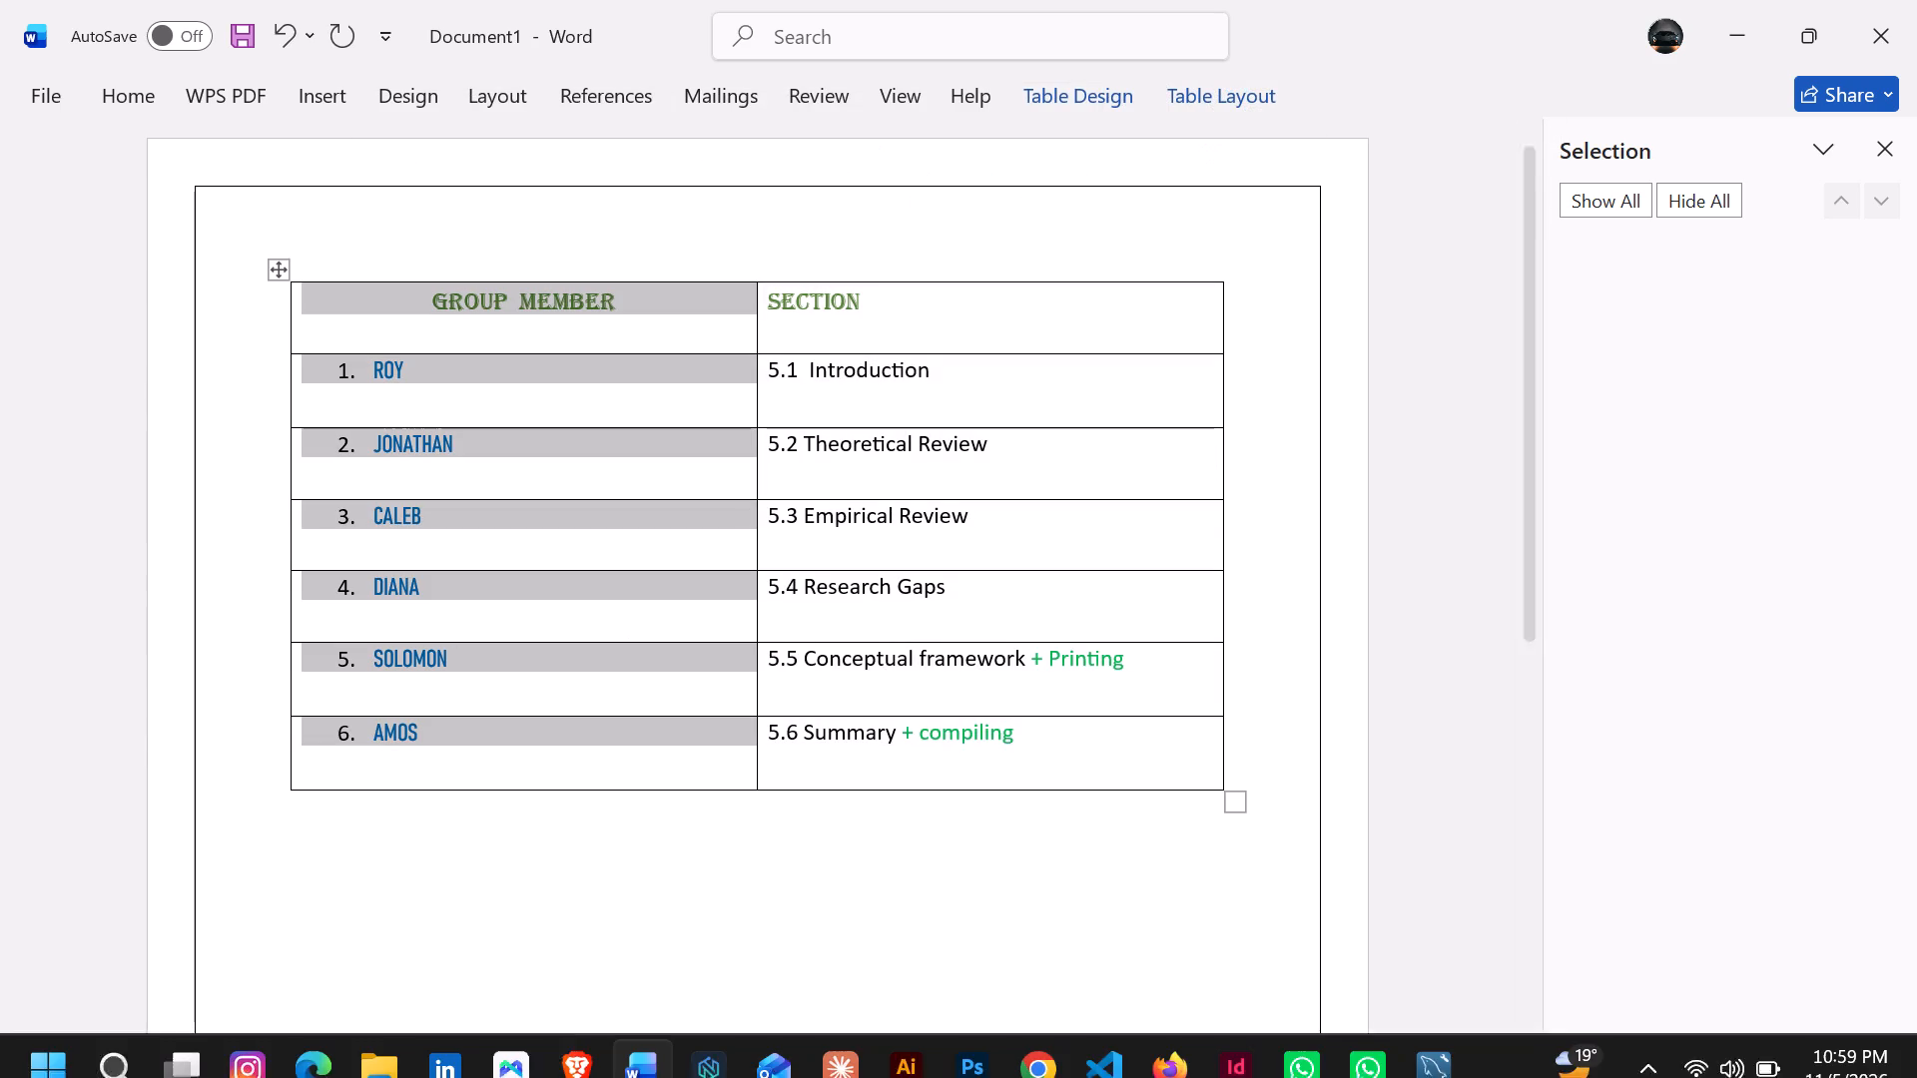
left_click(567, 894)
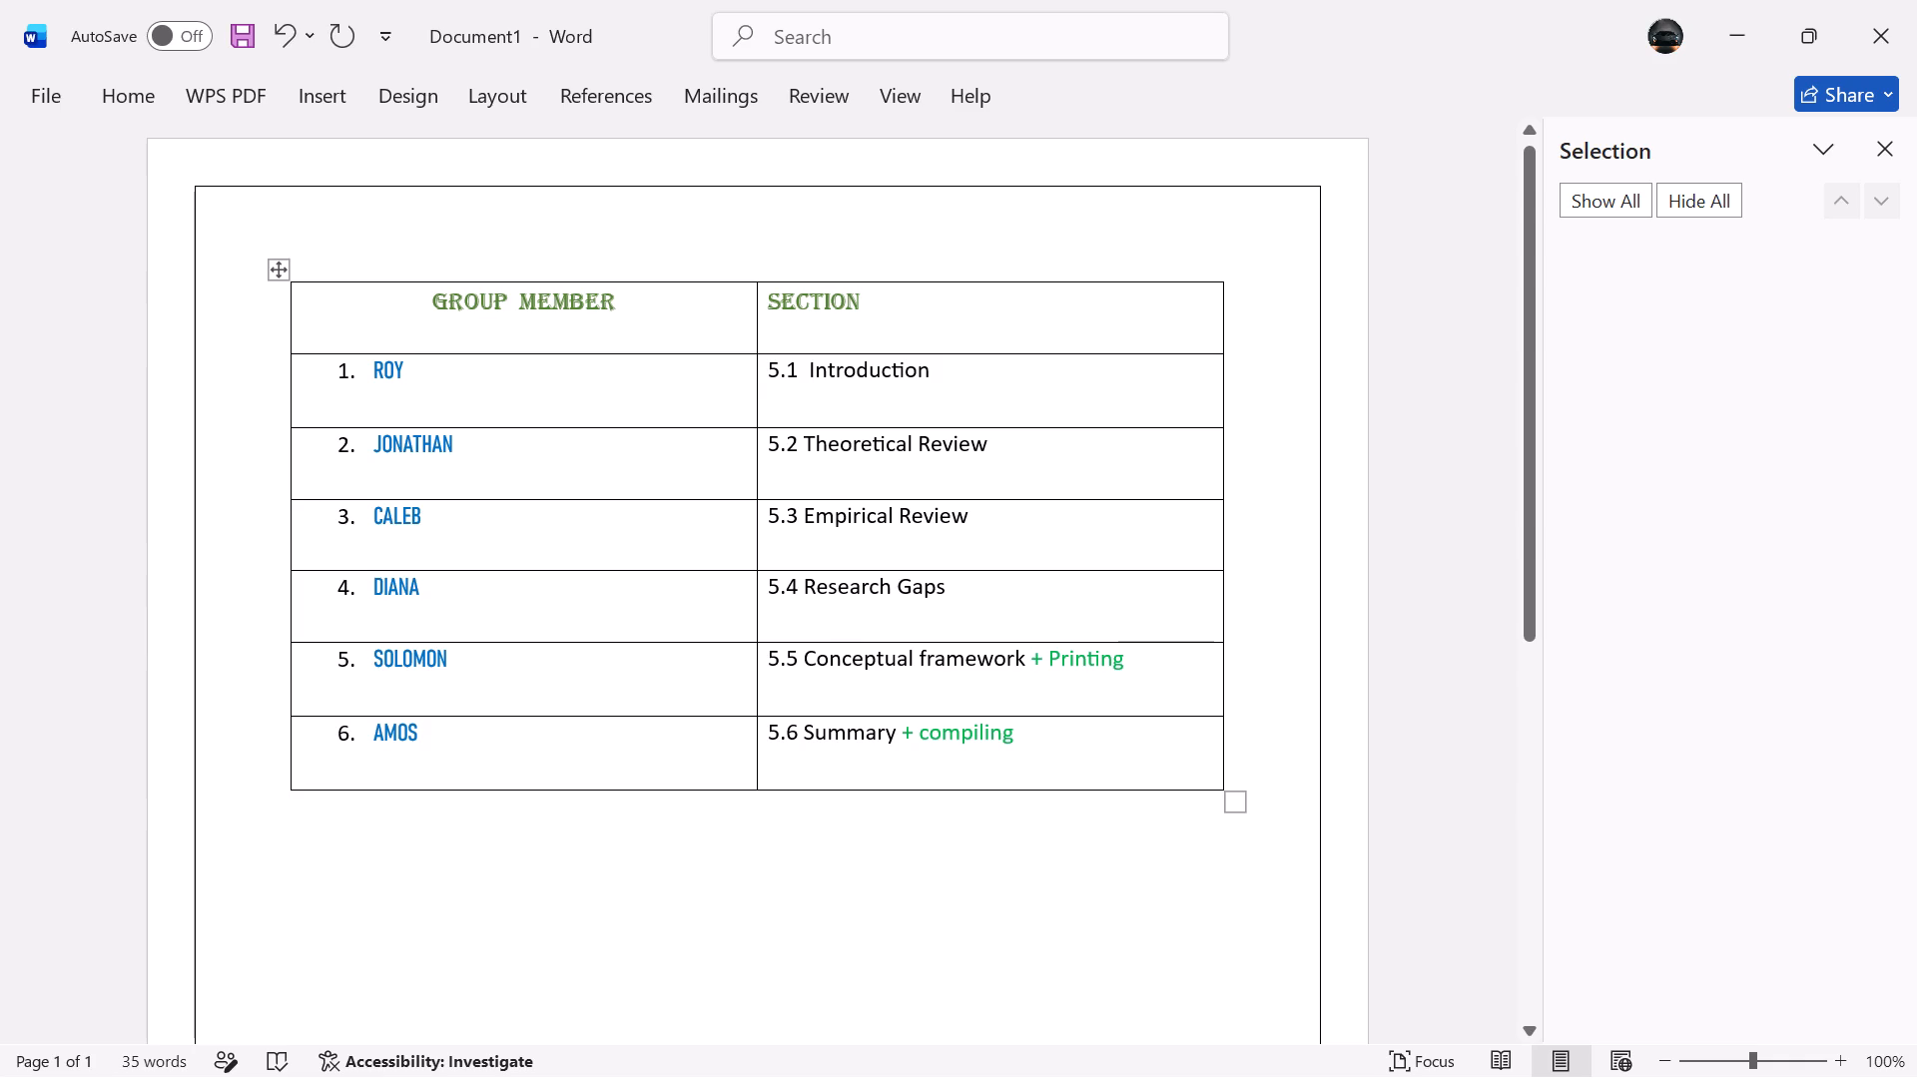
Move the whole table down the page to leave room for two heading lines above it.
left_click(278, 265)
left_click_drag(278, 265, 289, 387)
Enter the heading "GROUP7" on the first line above the table in green Bernard MT Condensed.
left_click(328, 322)
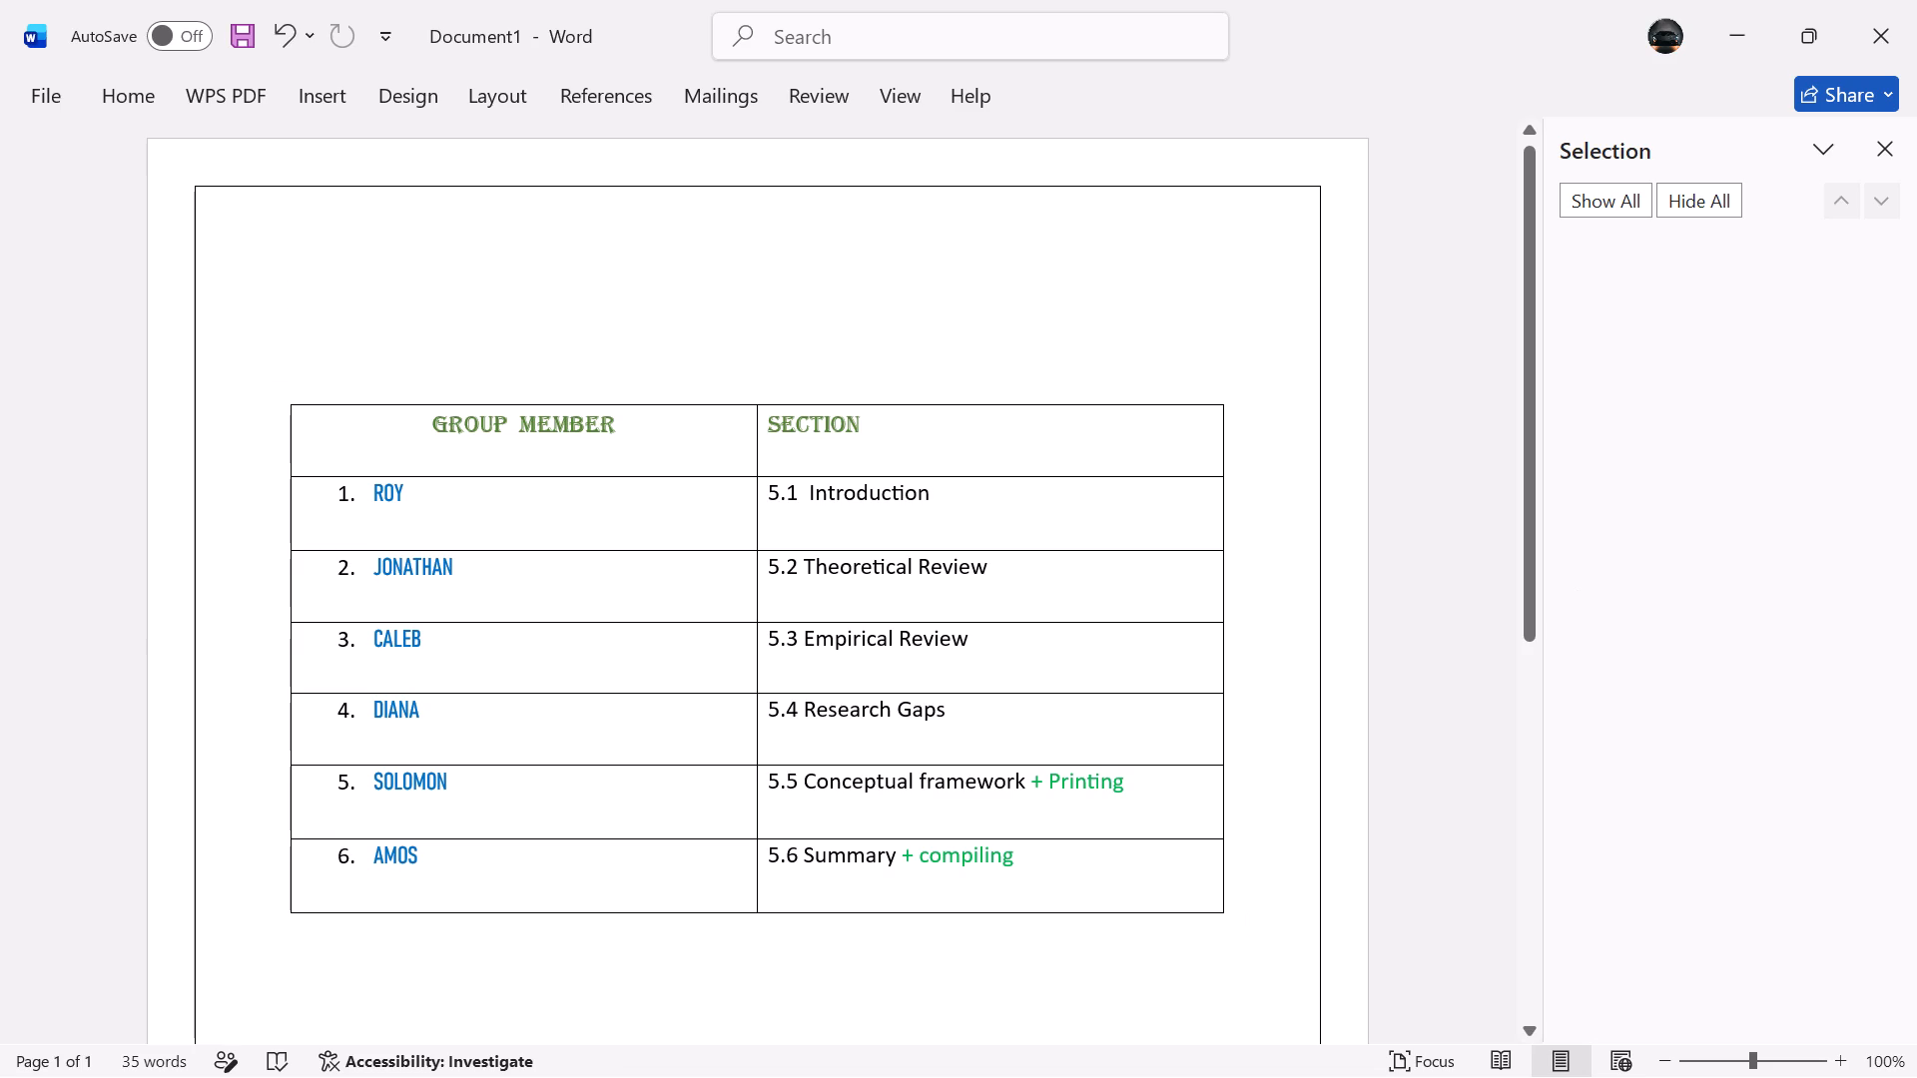
key("g")
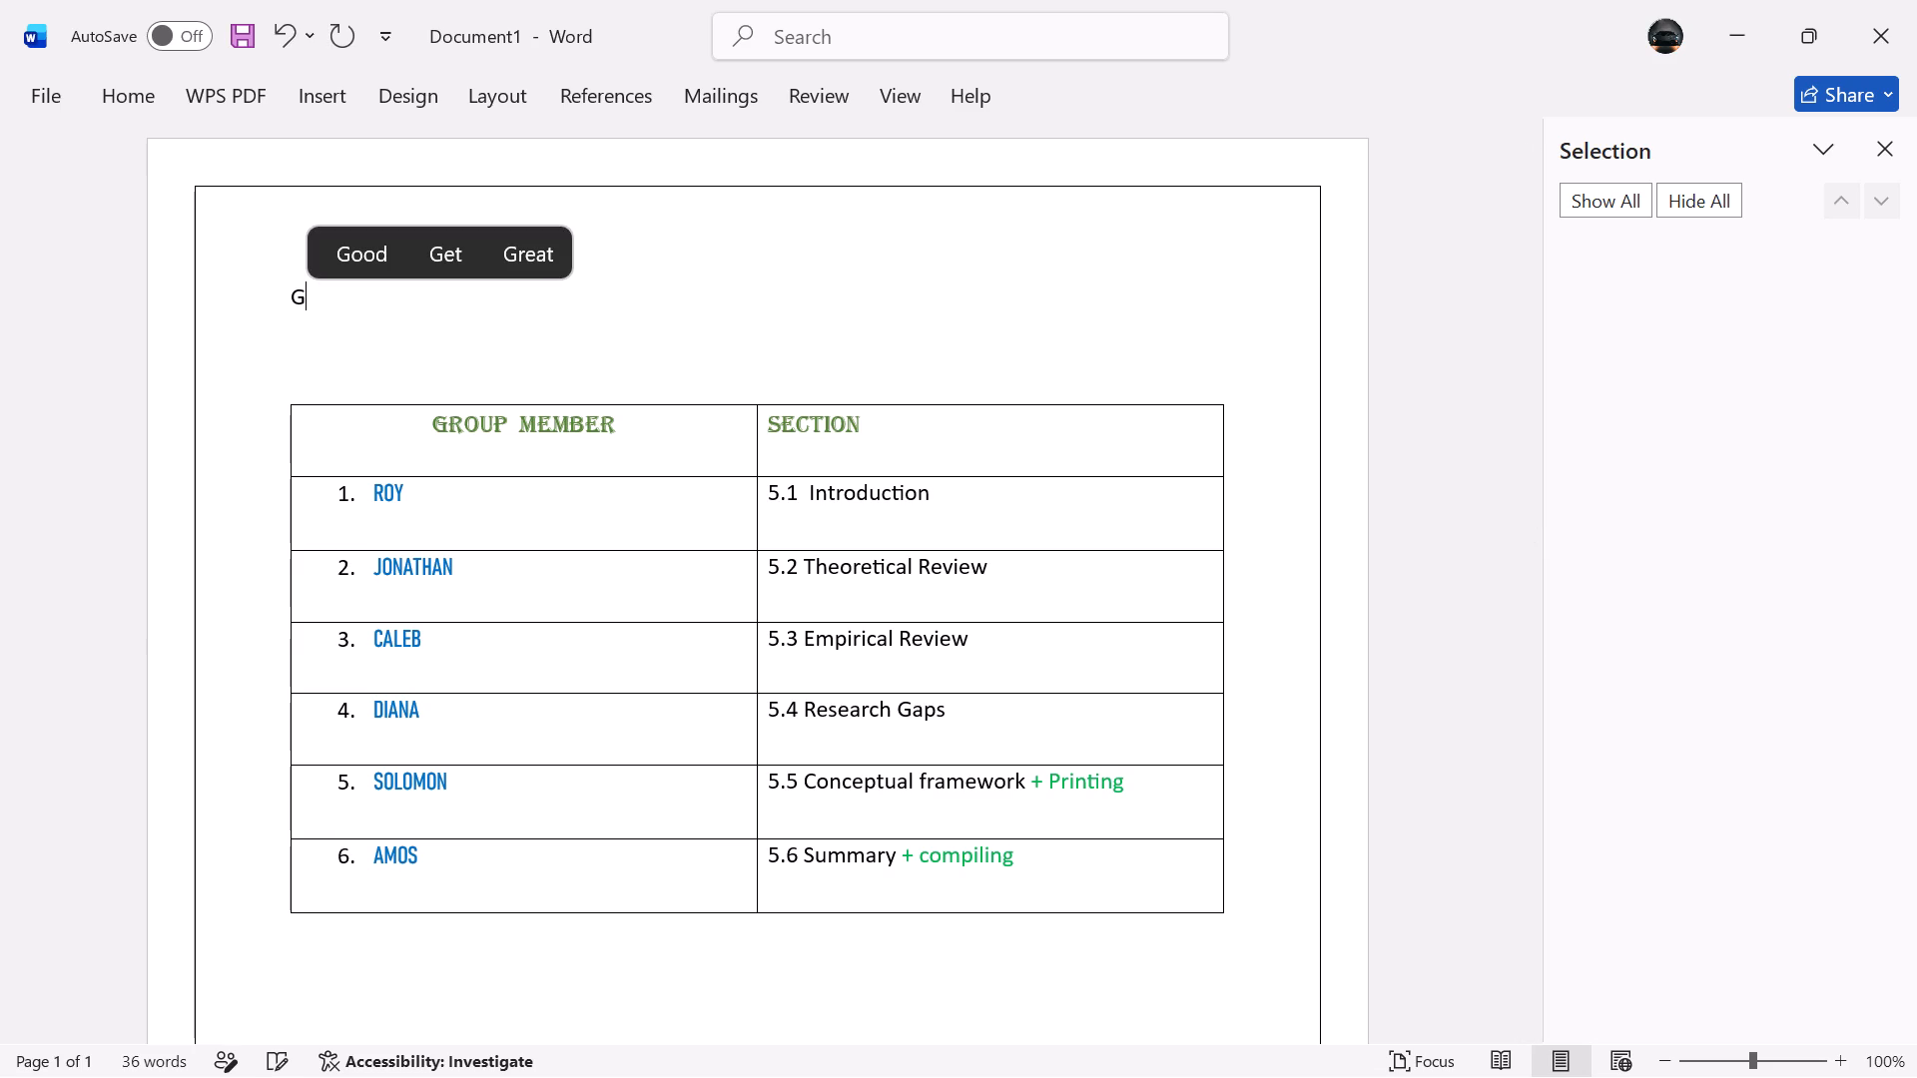
key("BackSpace")
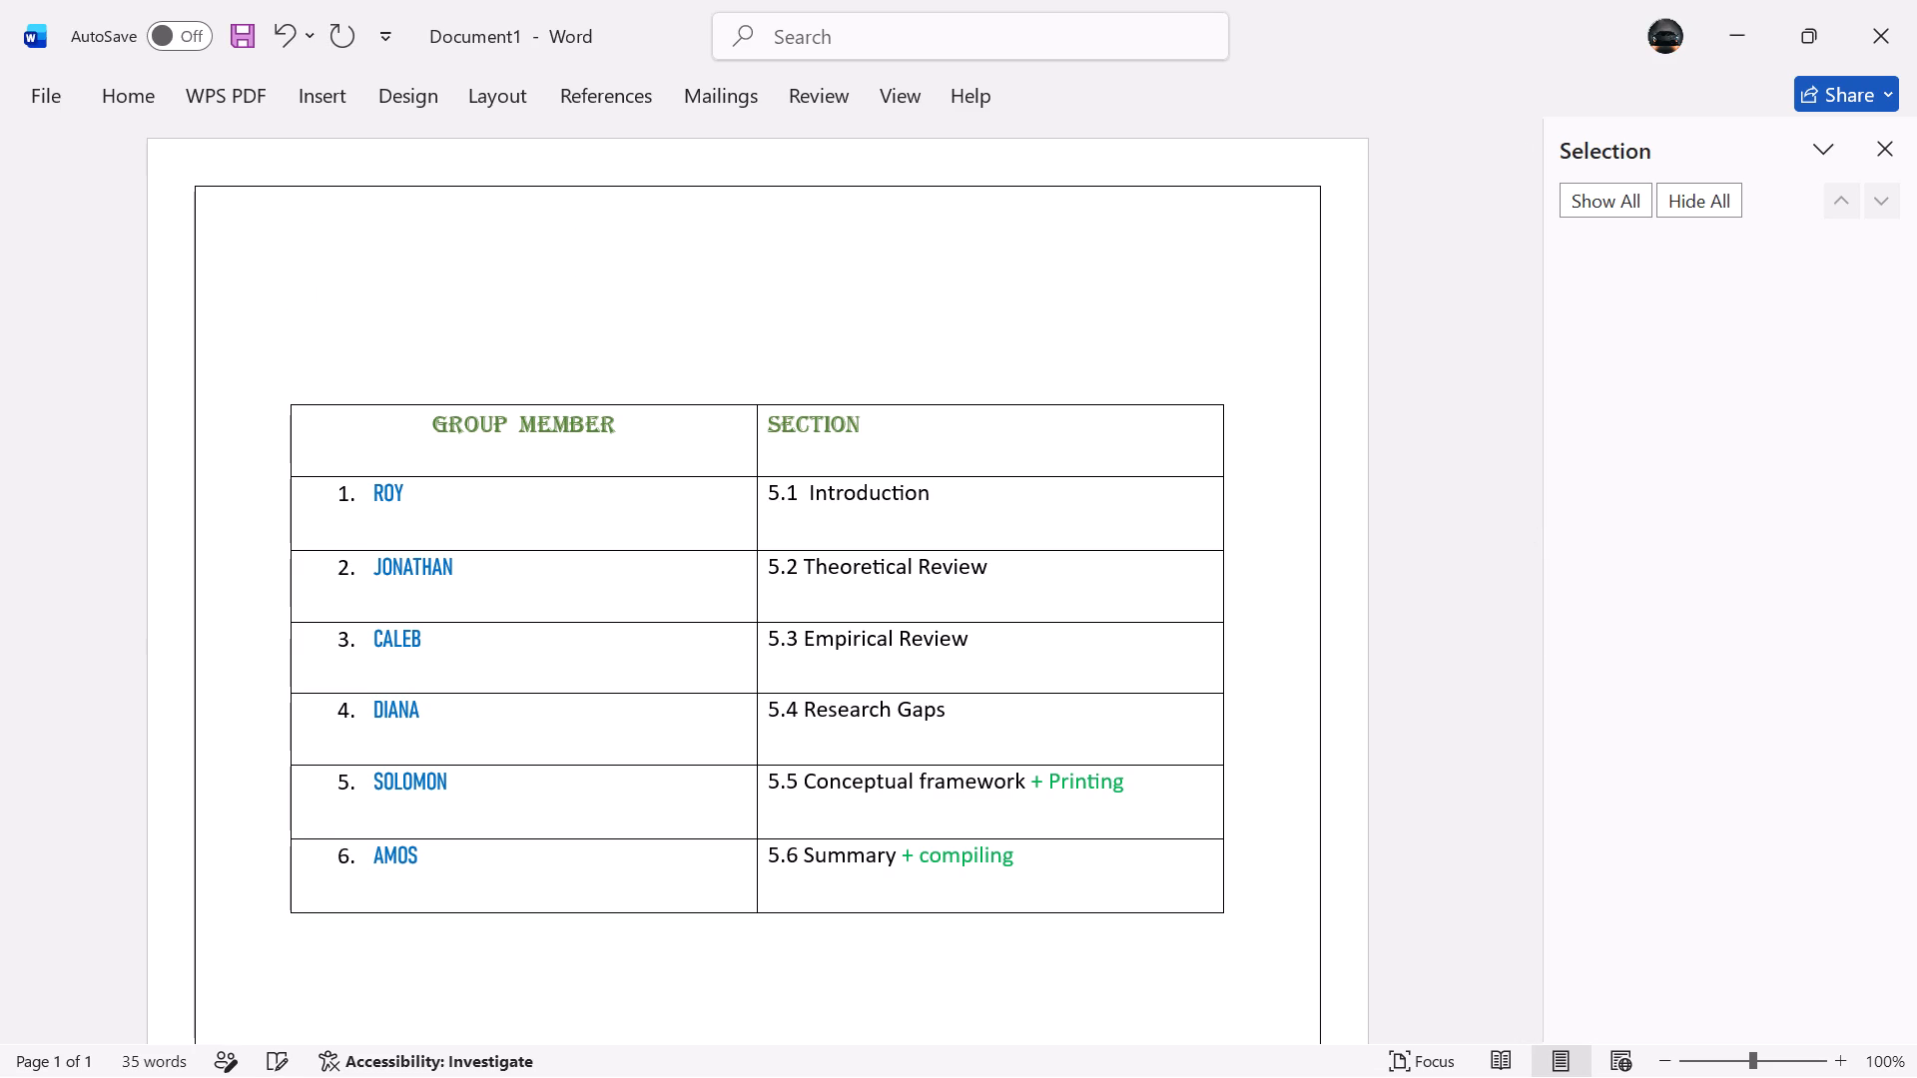
left_click(140, 87)
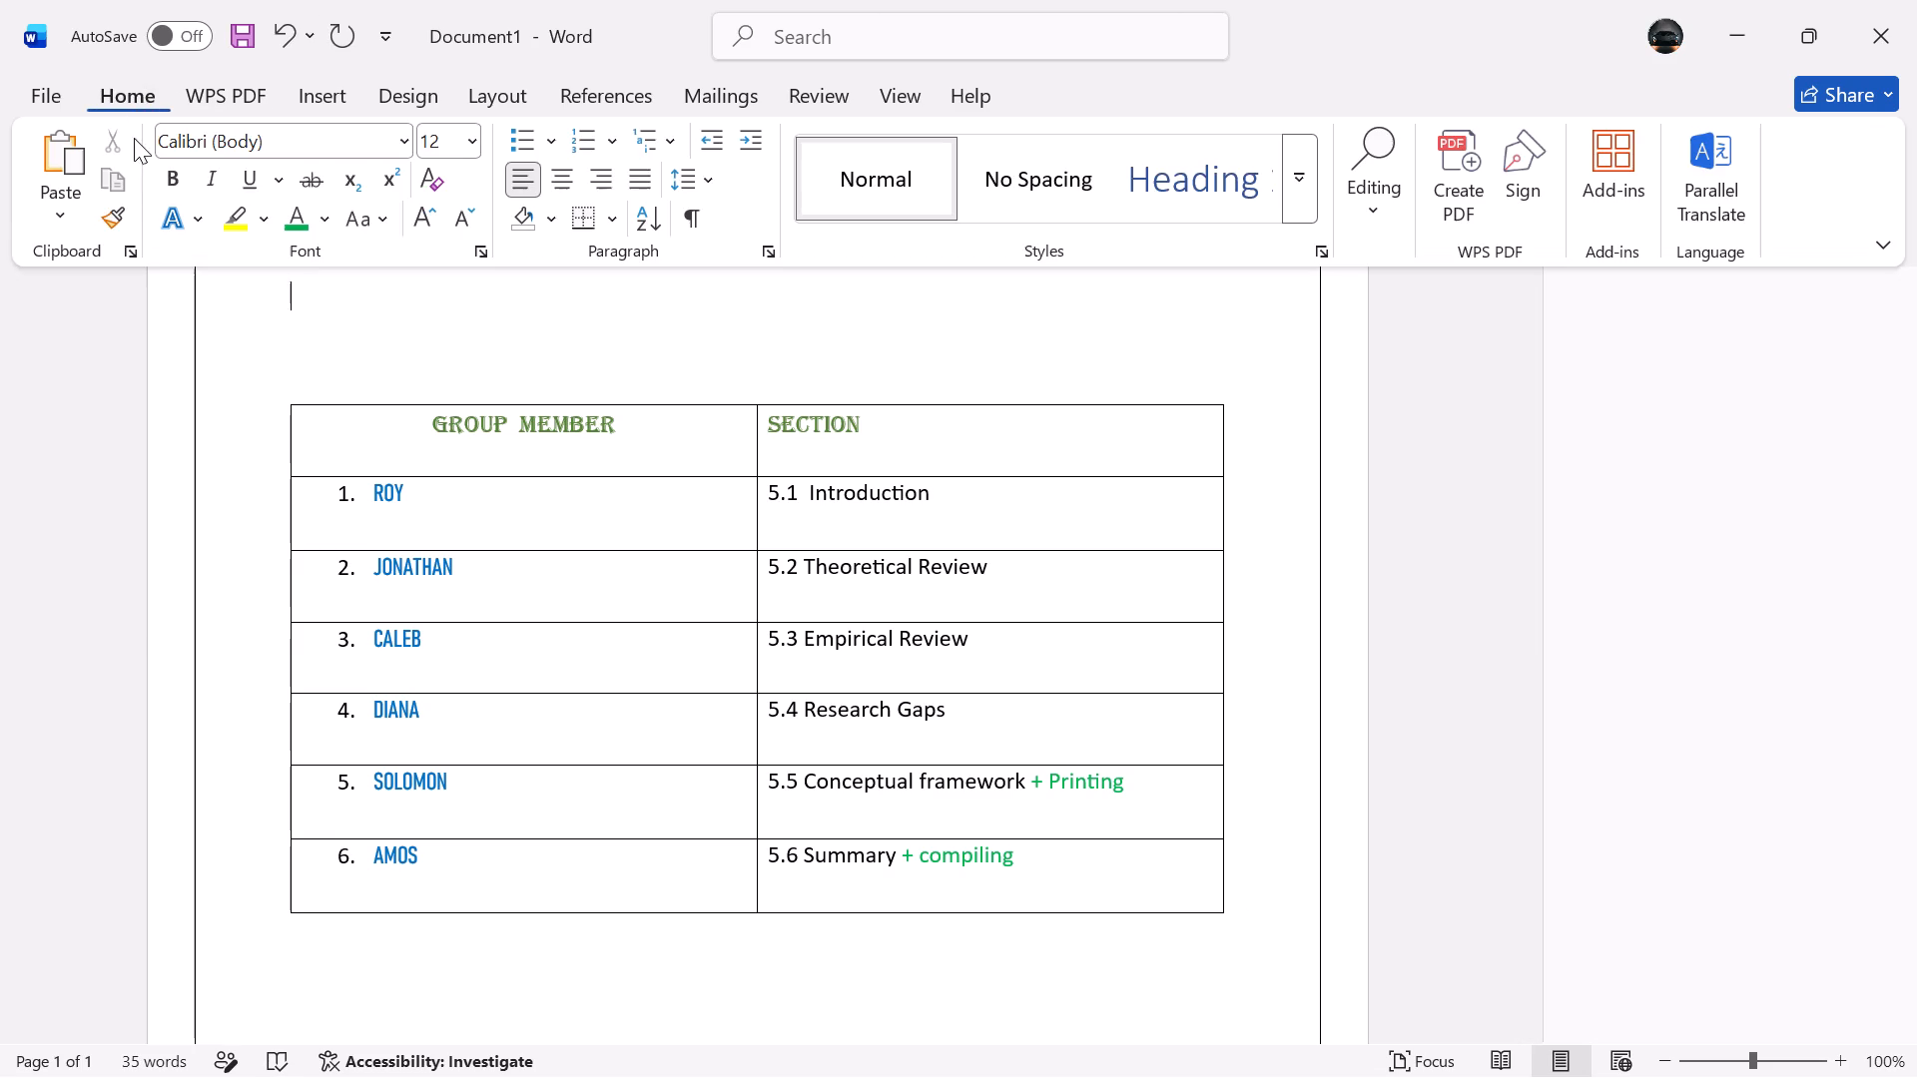
left_click(297, 231)
left_click(406, 141)
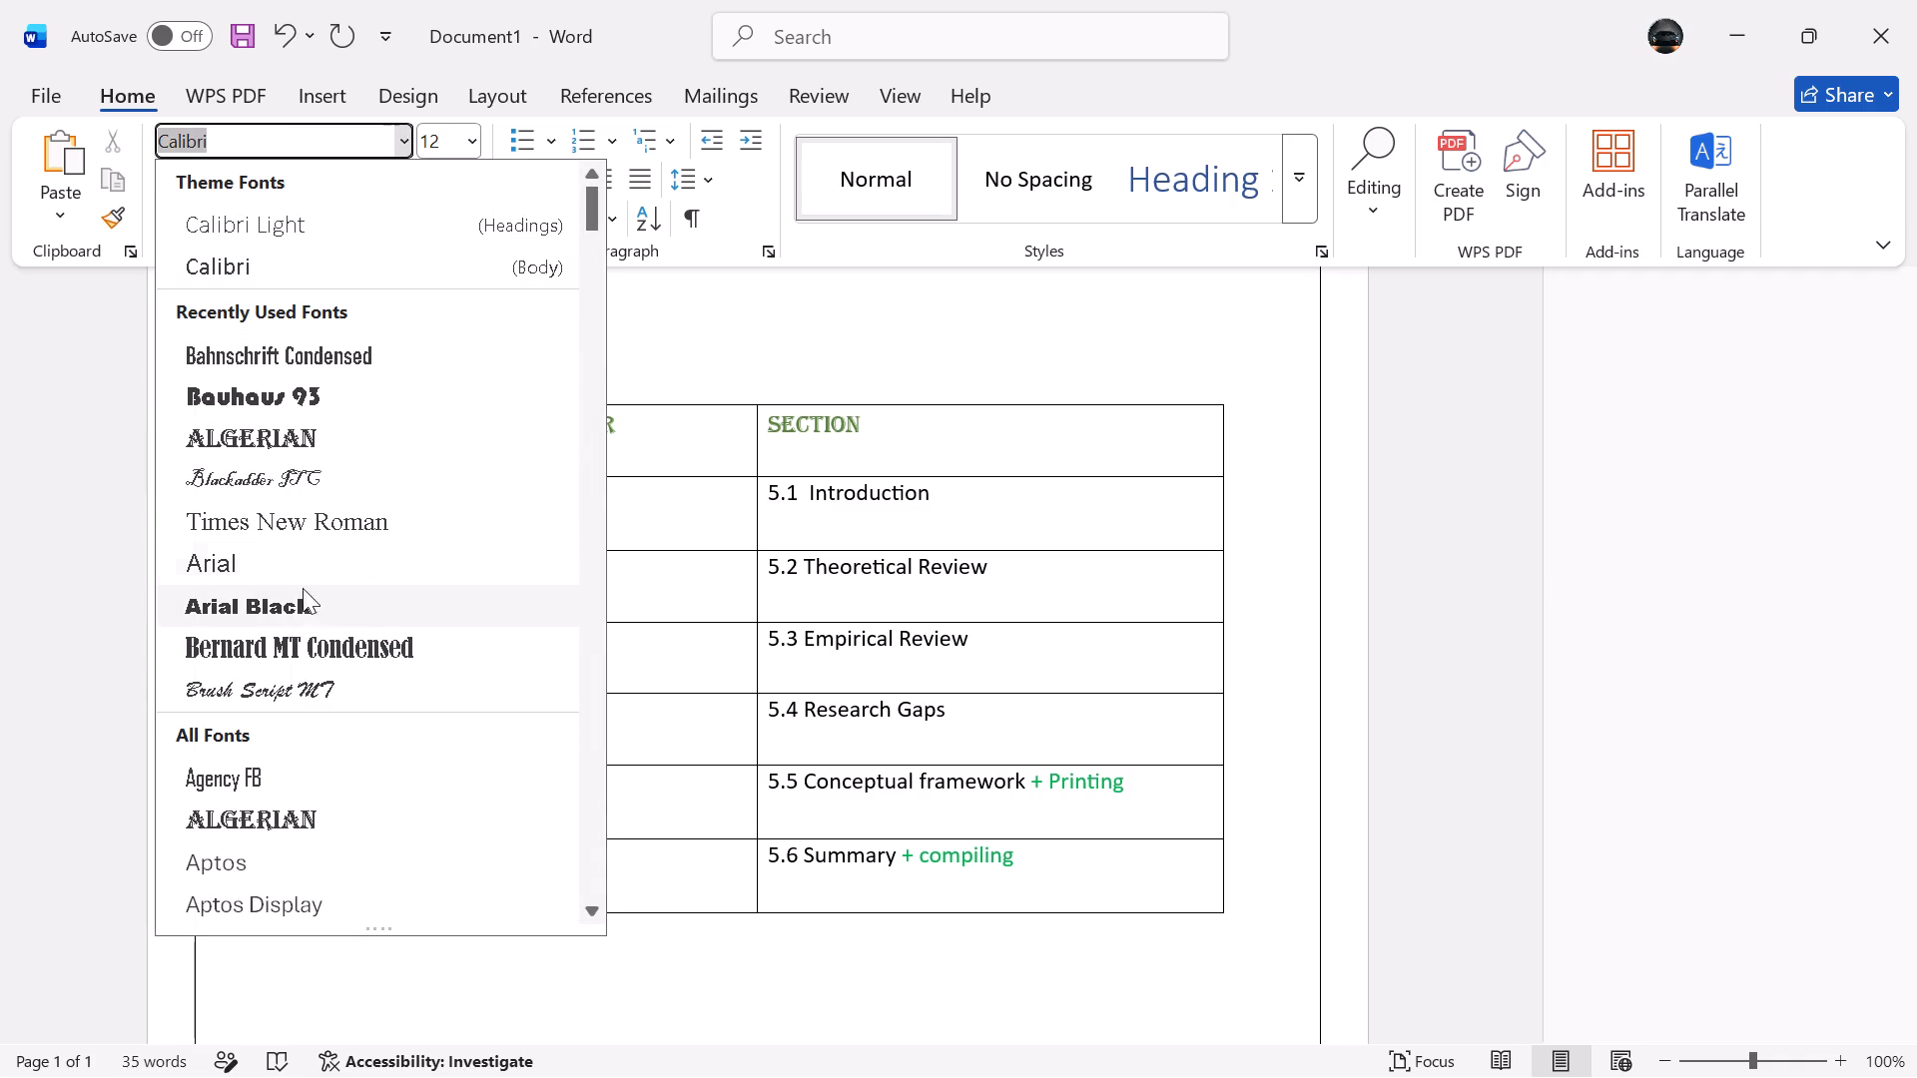
left_click(301, 653)
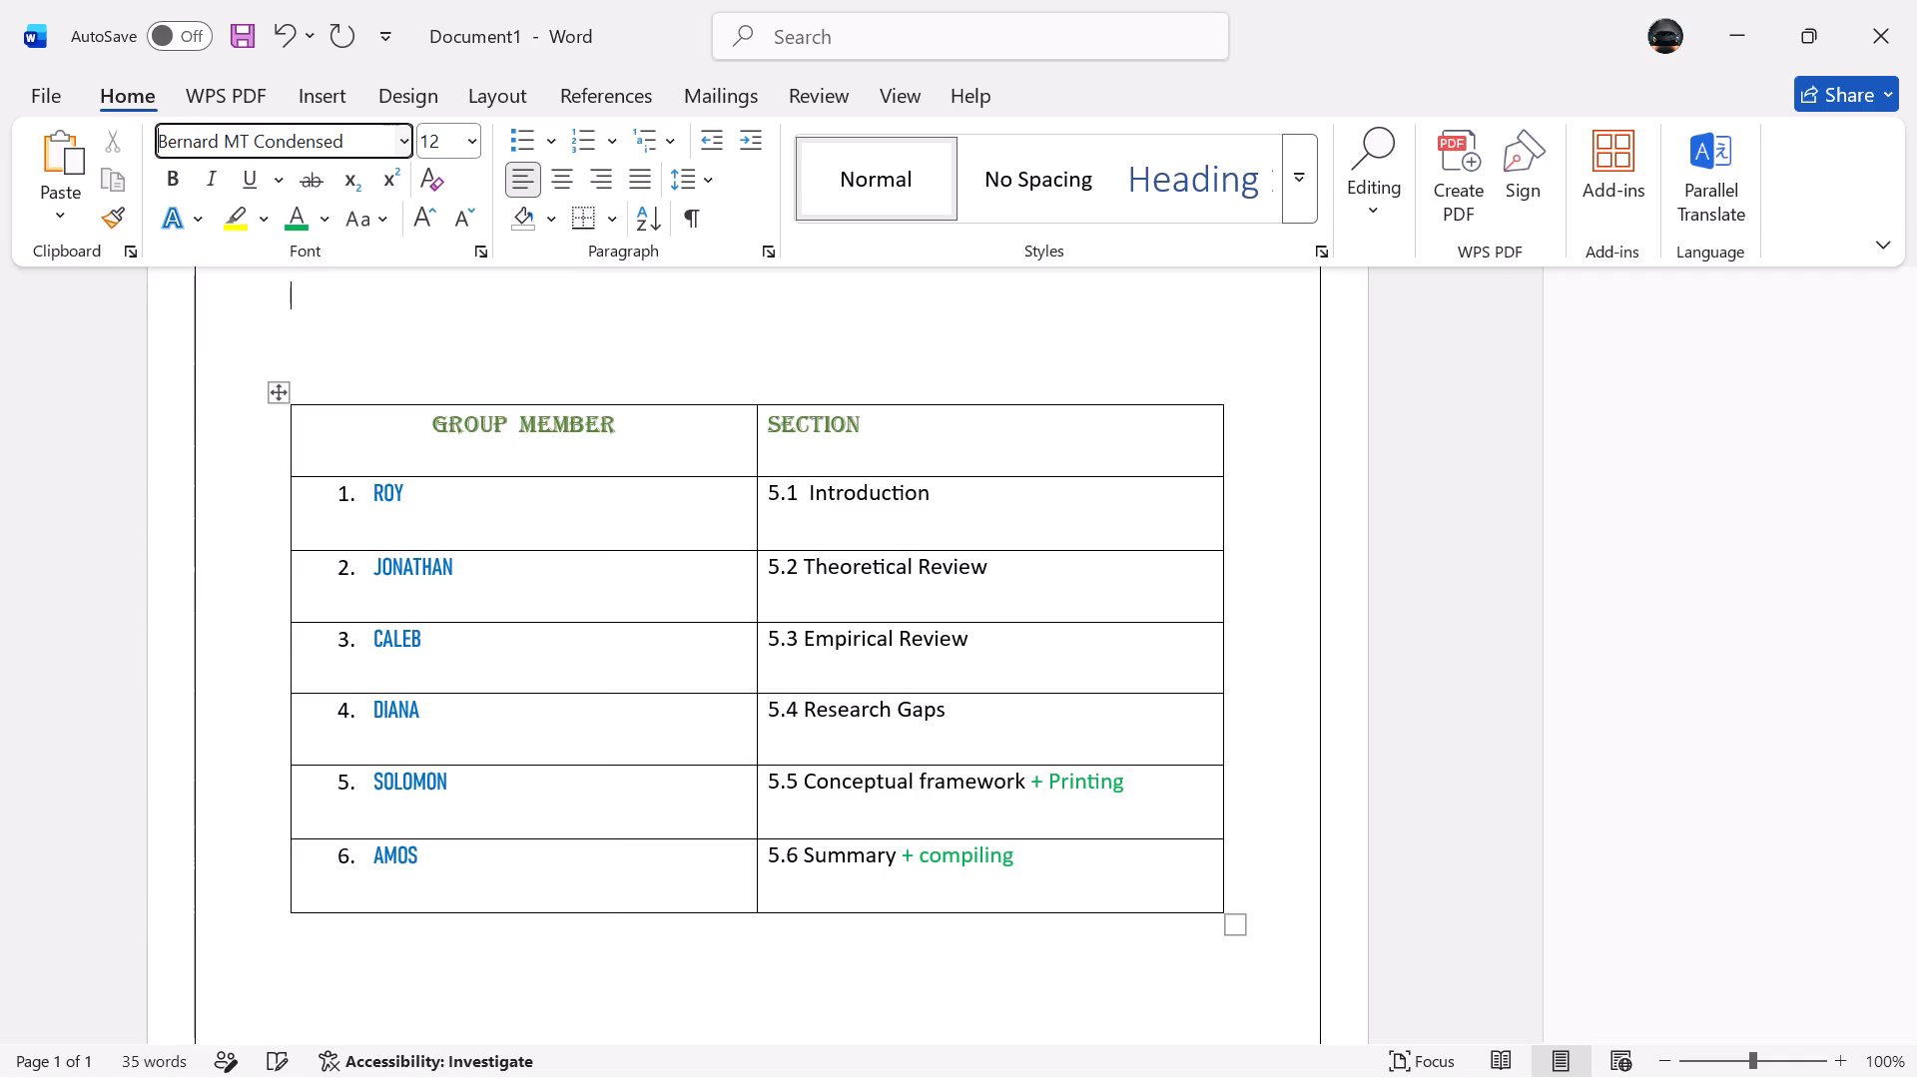
left_click(398, 139)
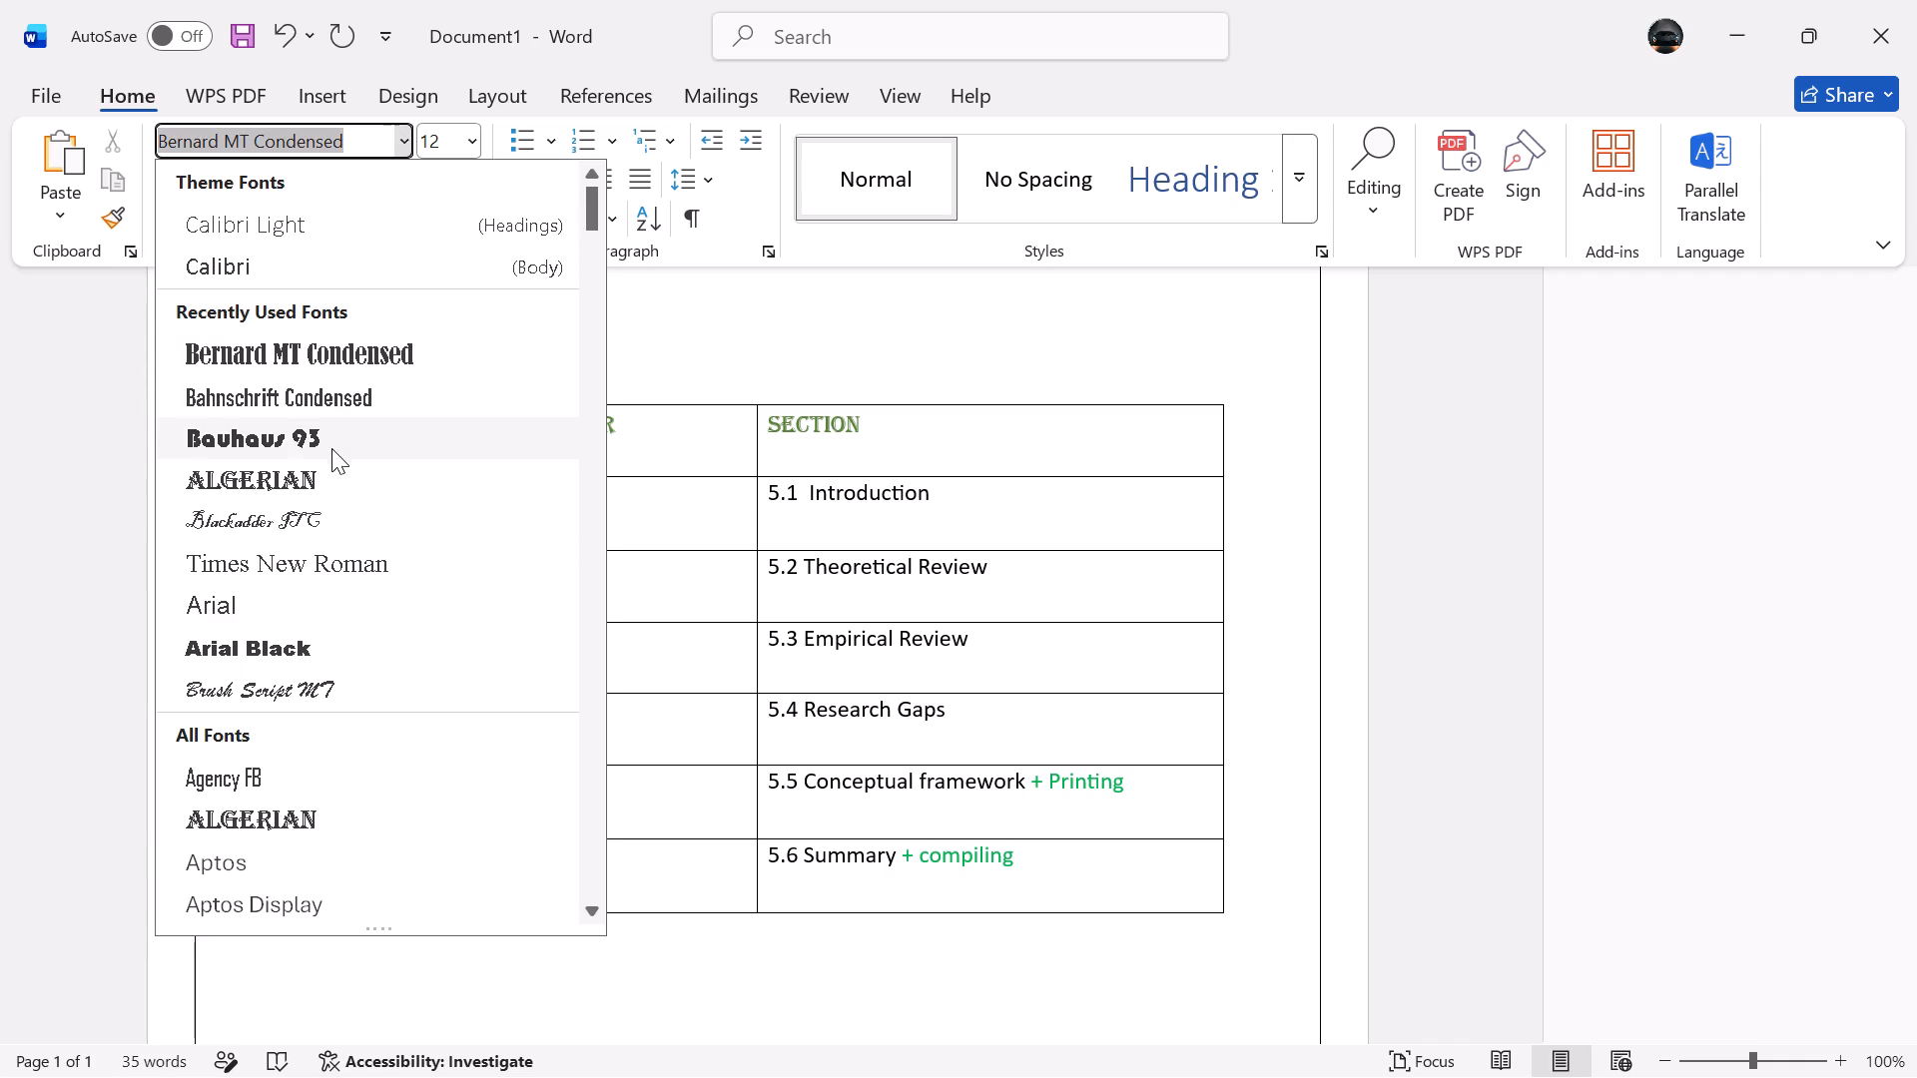
left_click(320, 341)
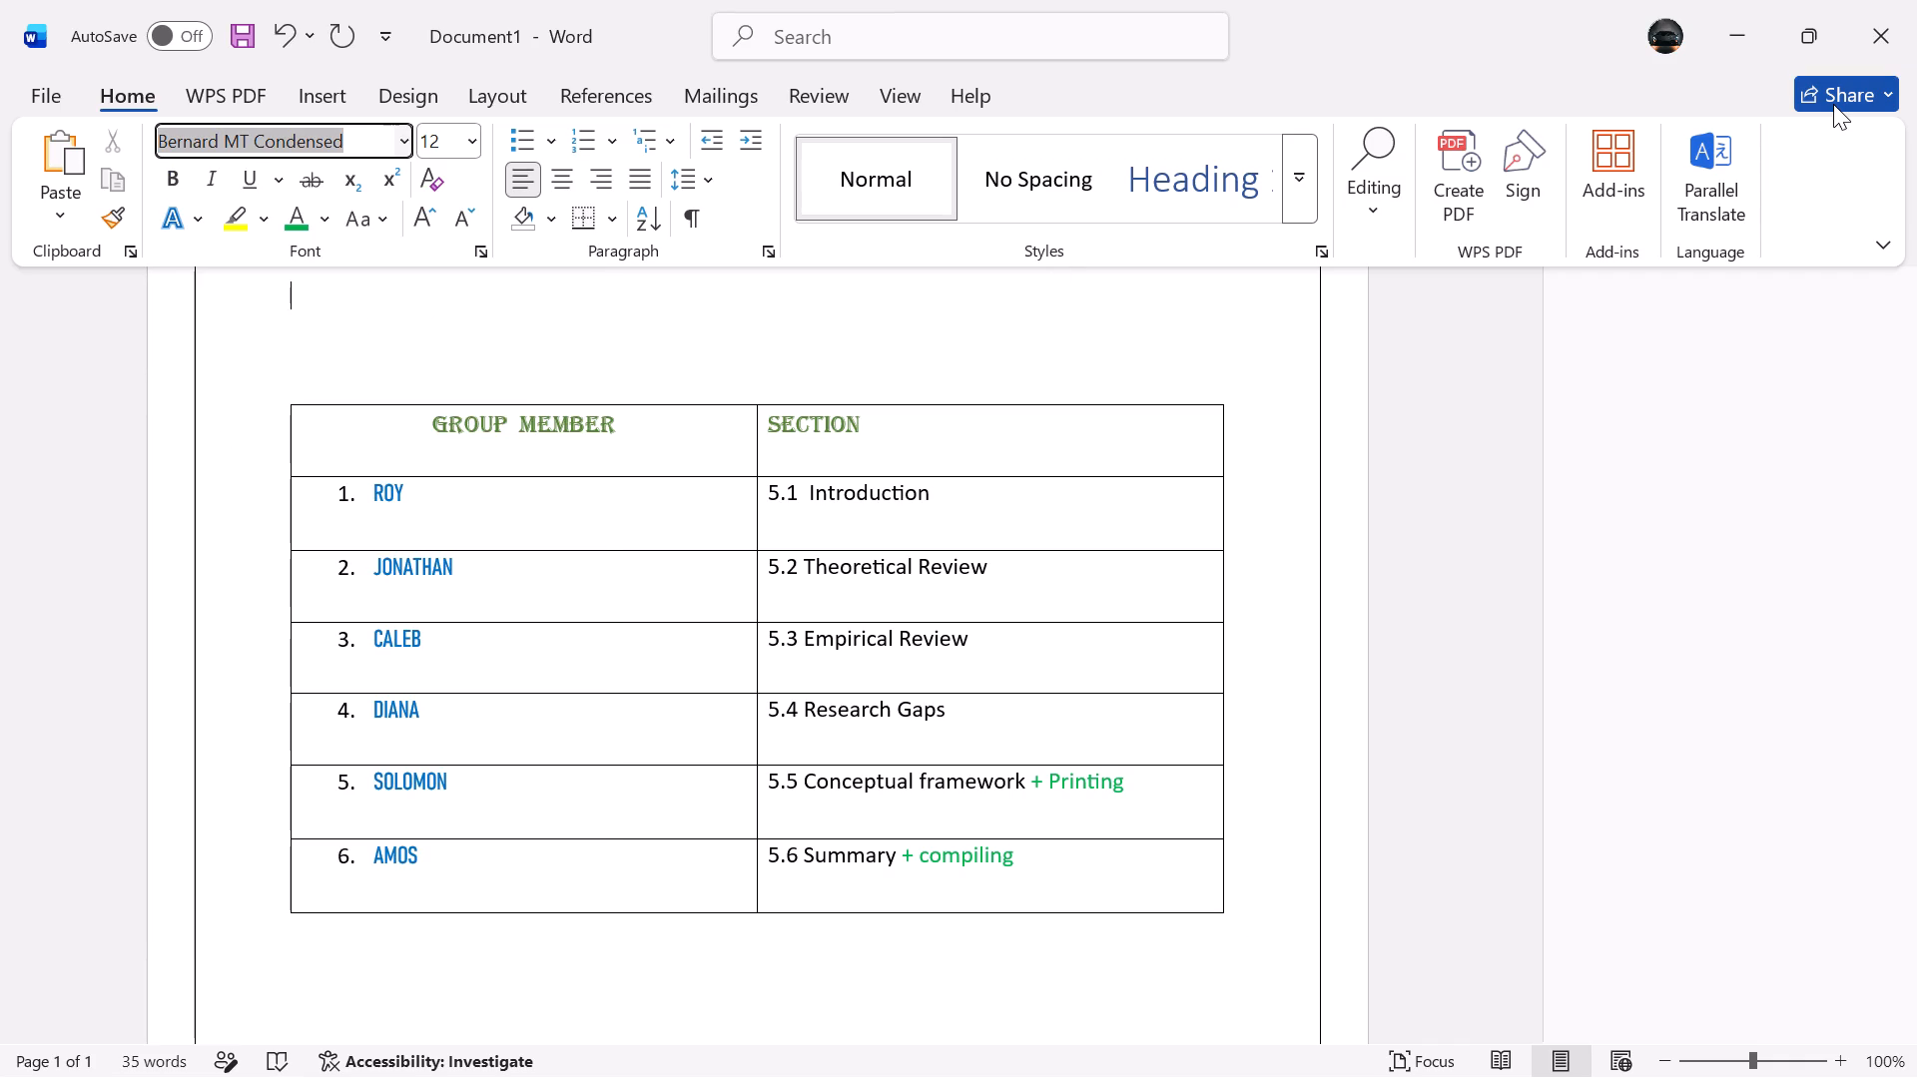
key("g")
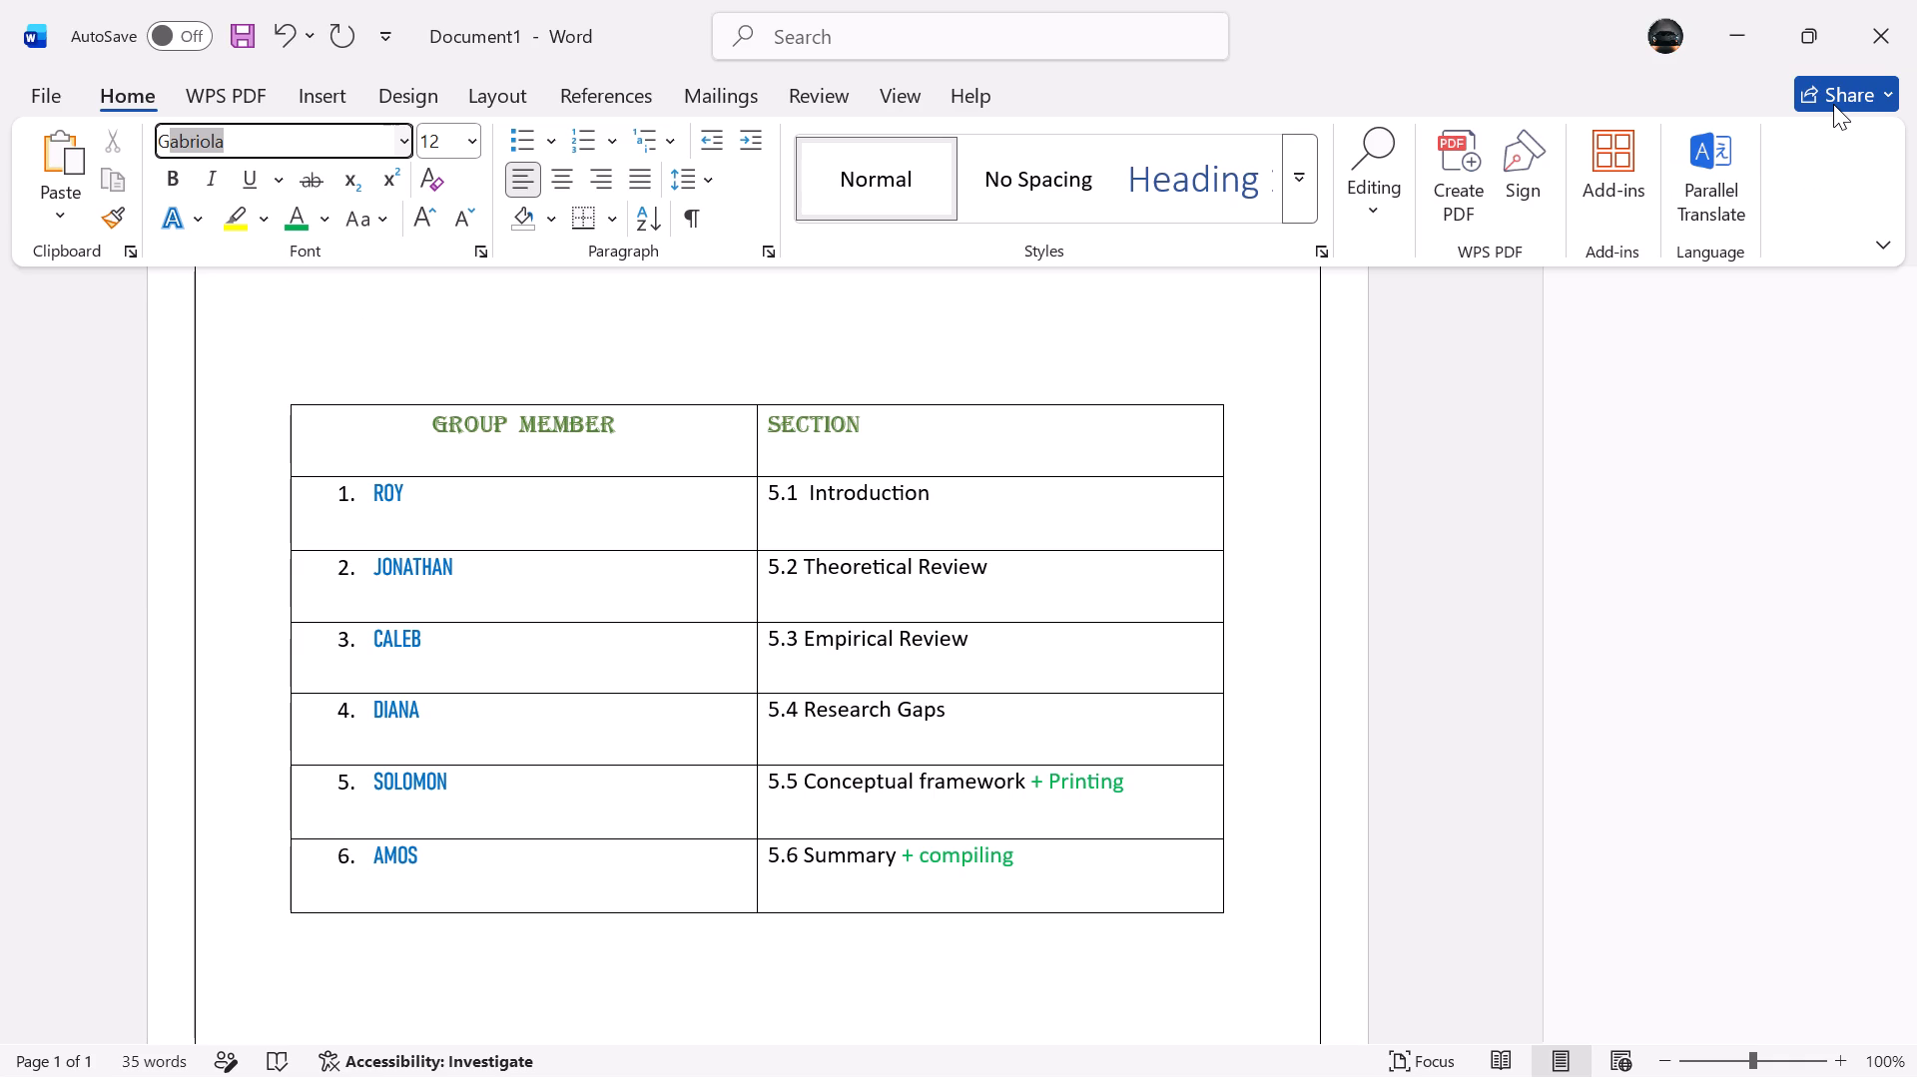
key("BackSpace")
key("BackSpace")
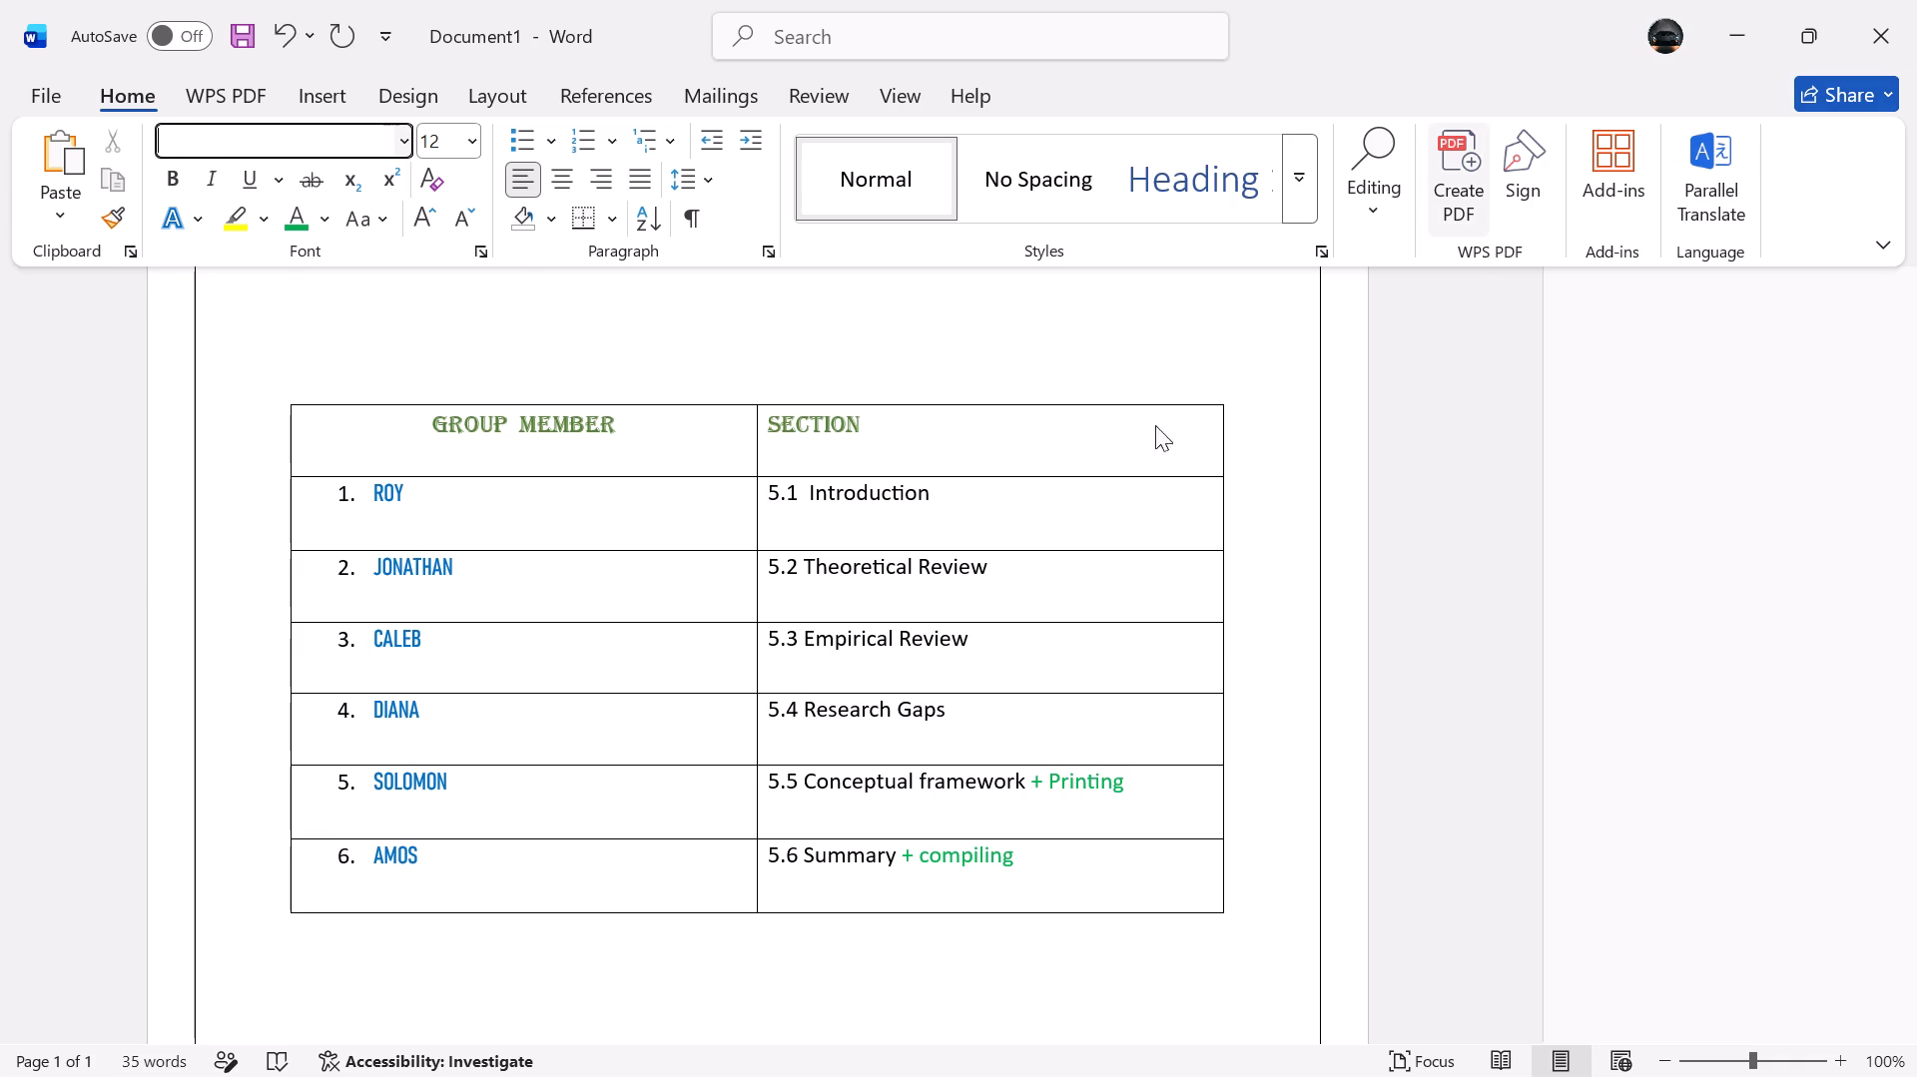
left_click(517, 287)
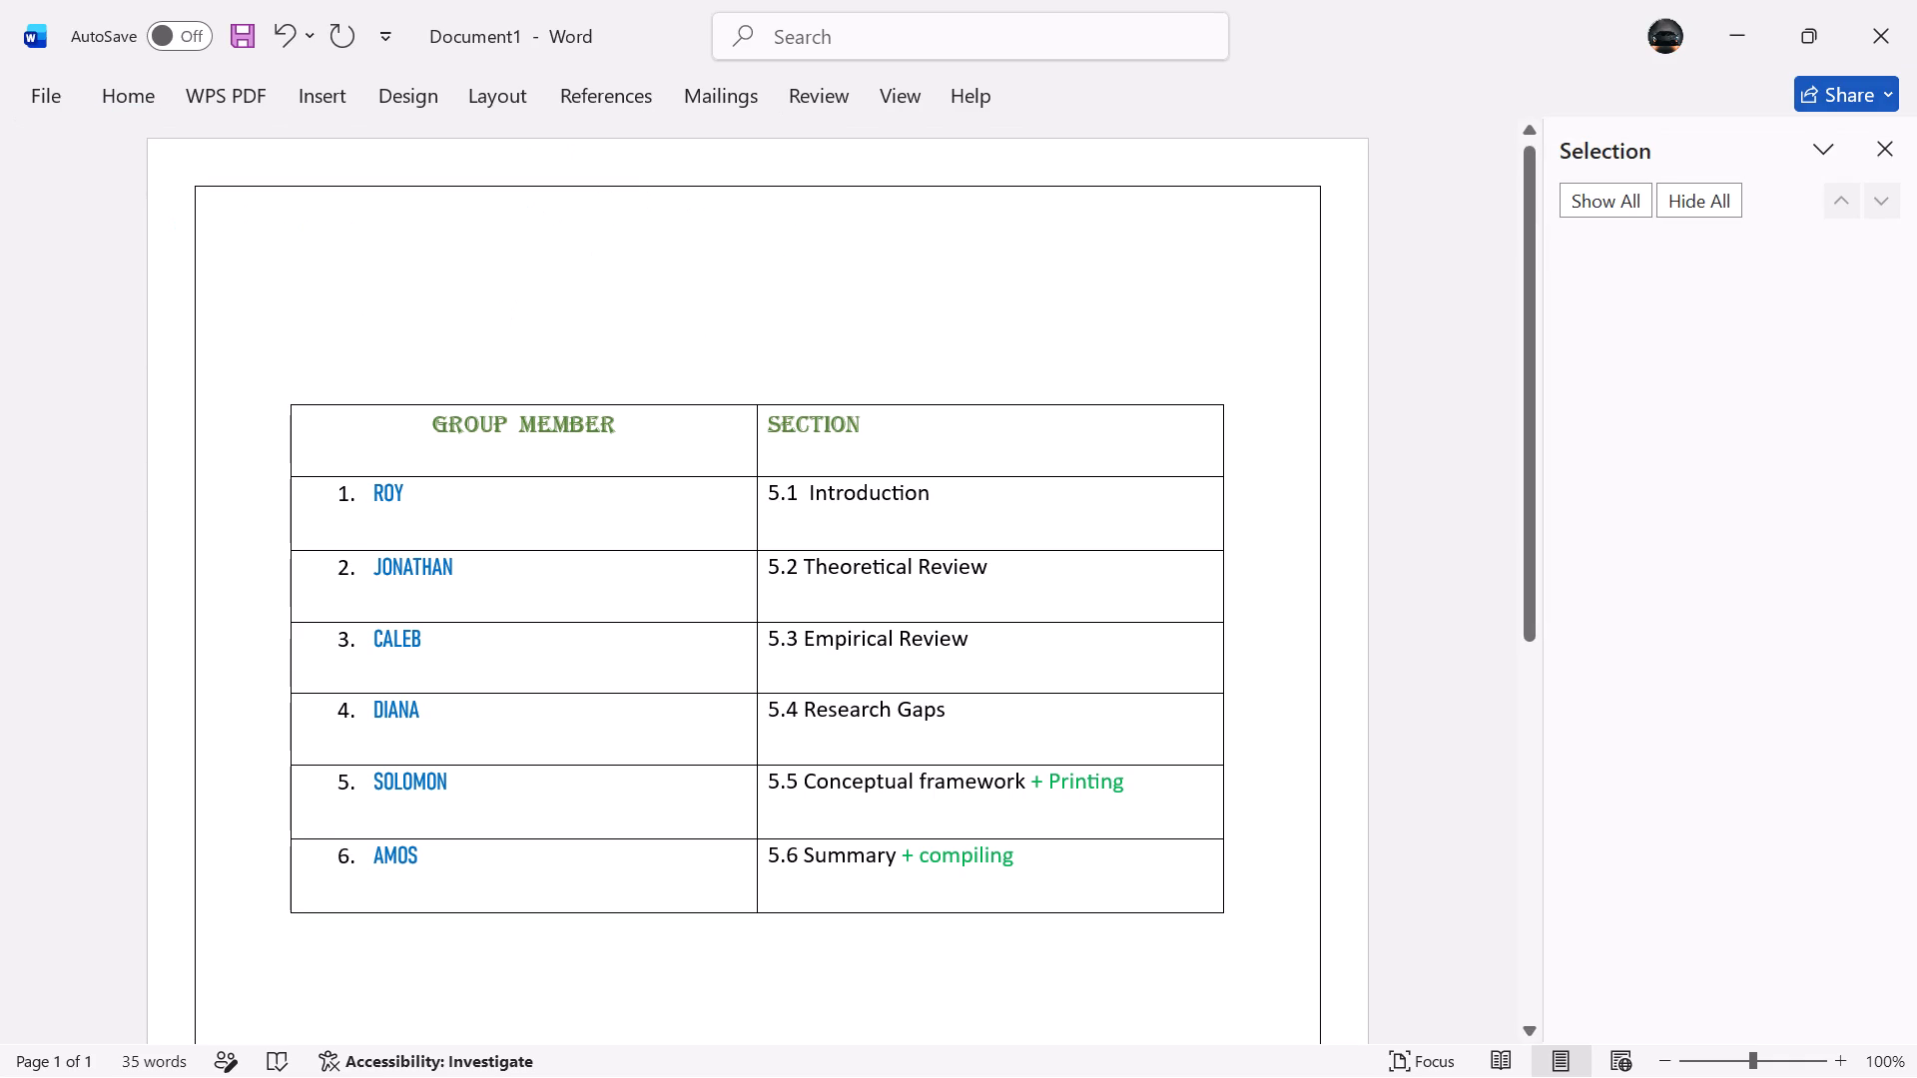
key("g")
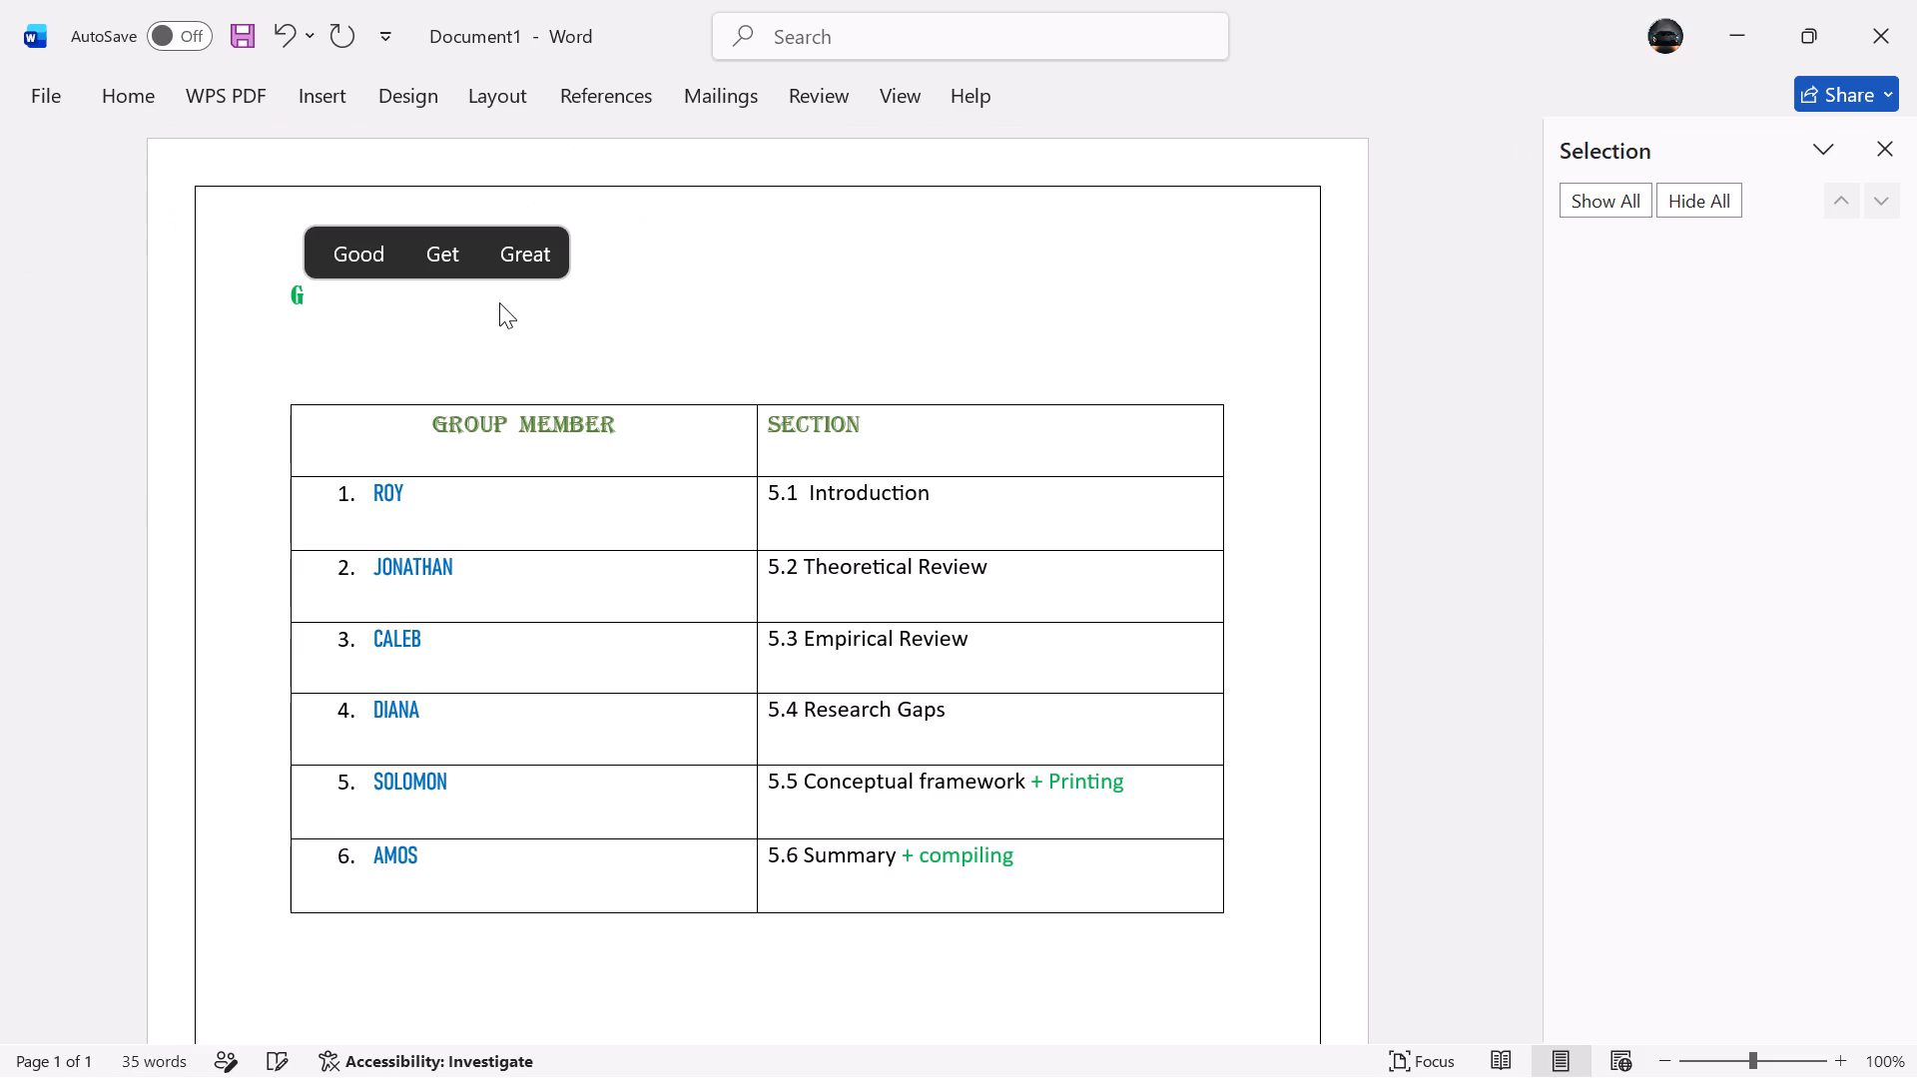
type("ROP")
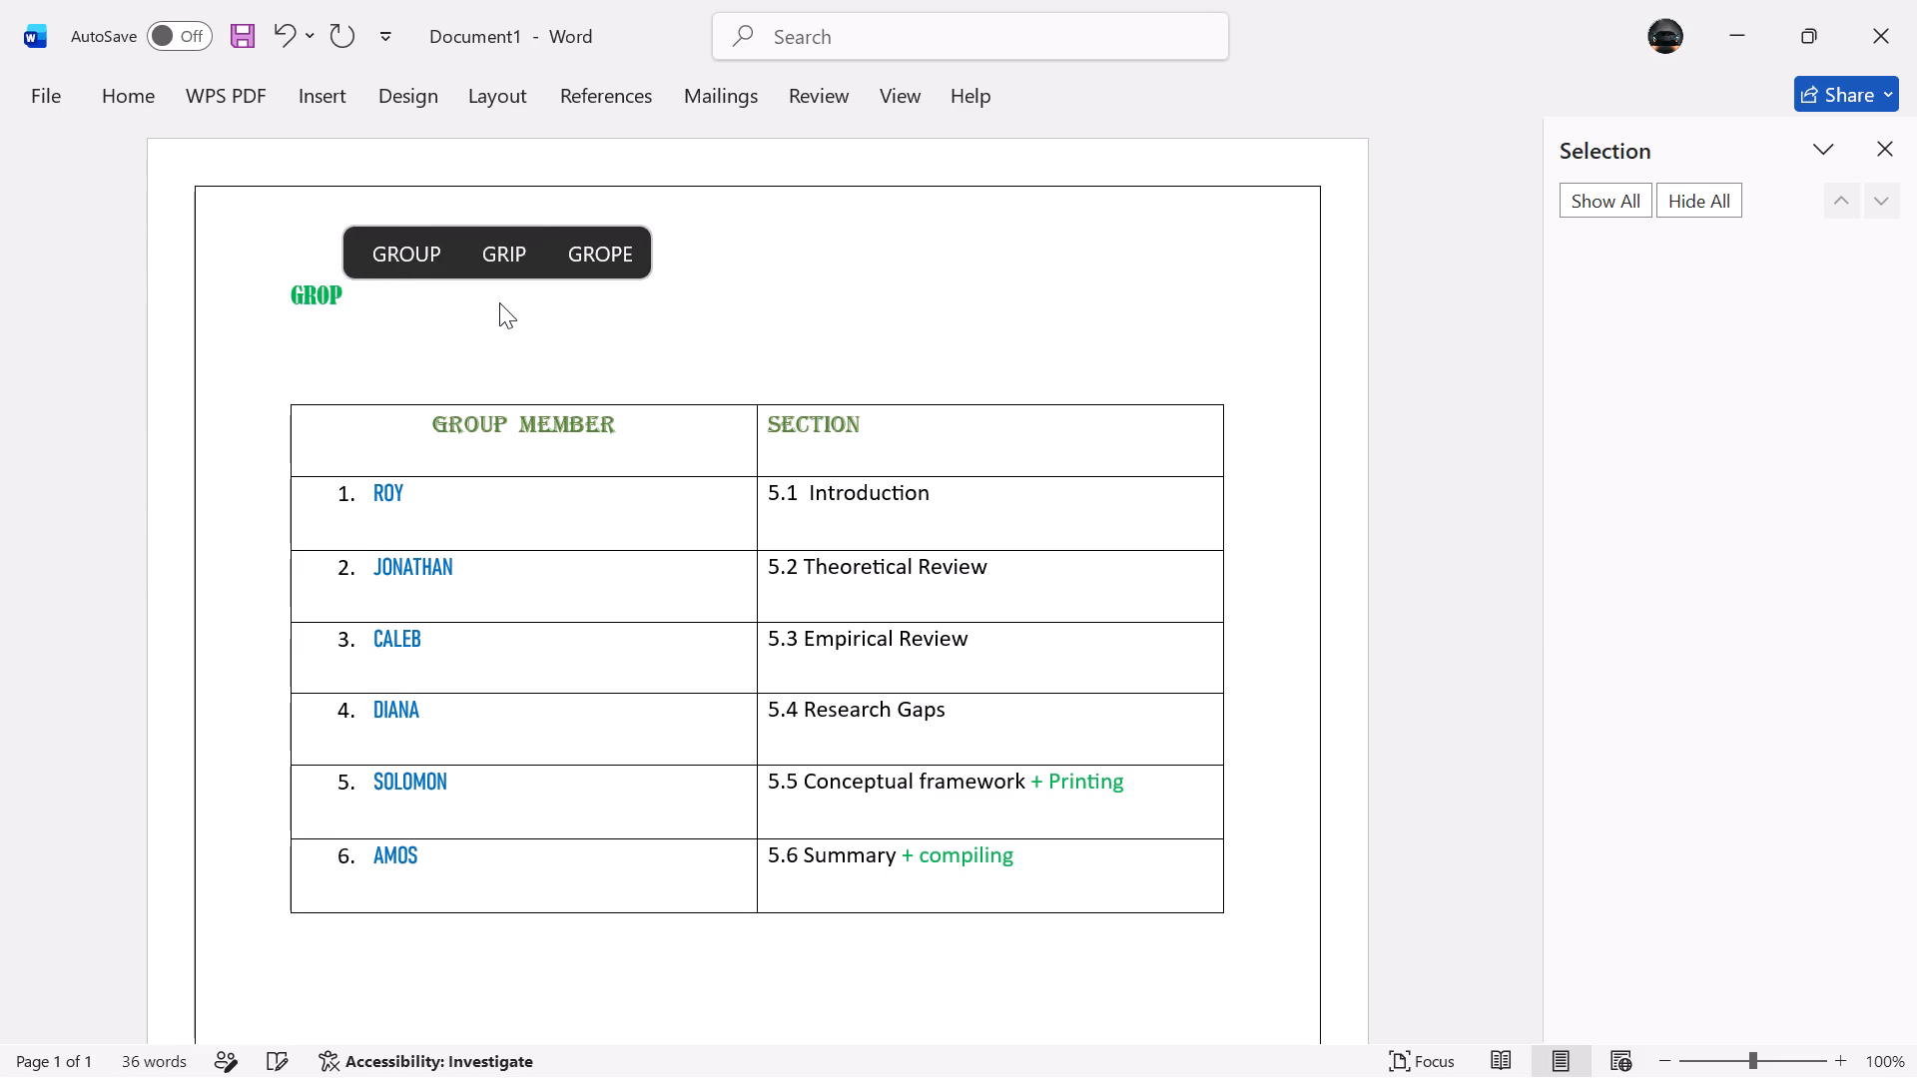
key("BackSpace")
key("u")
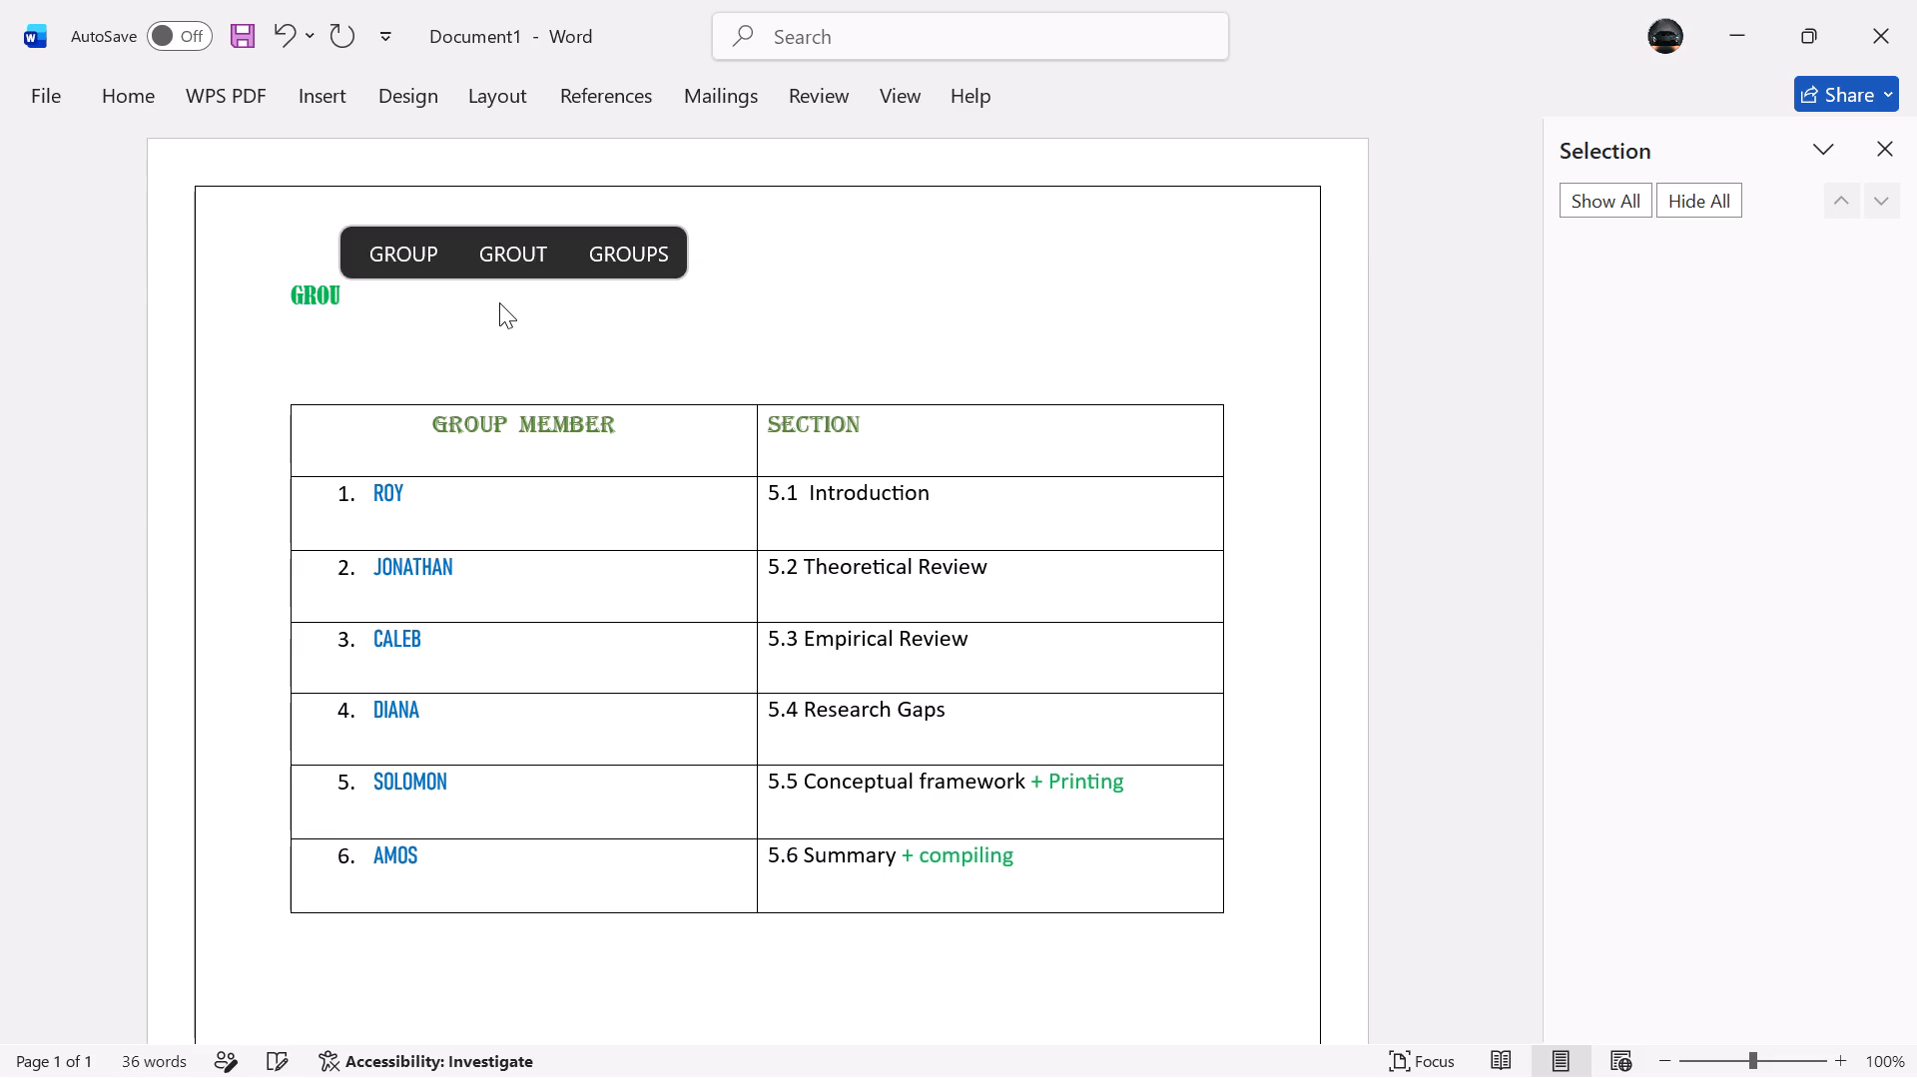
key("p")
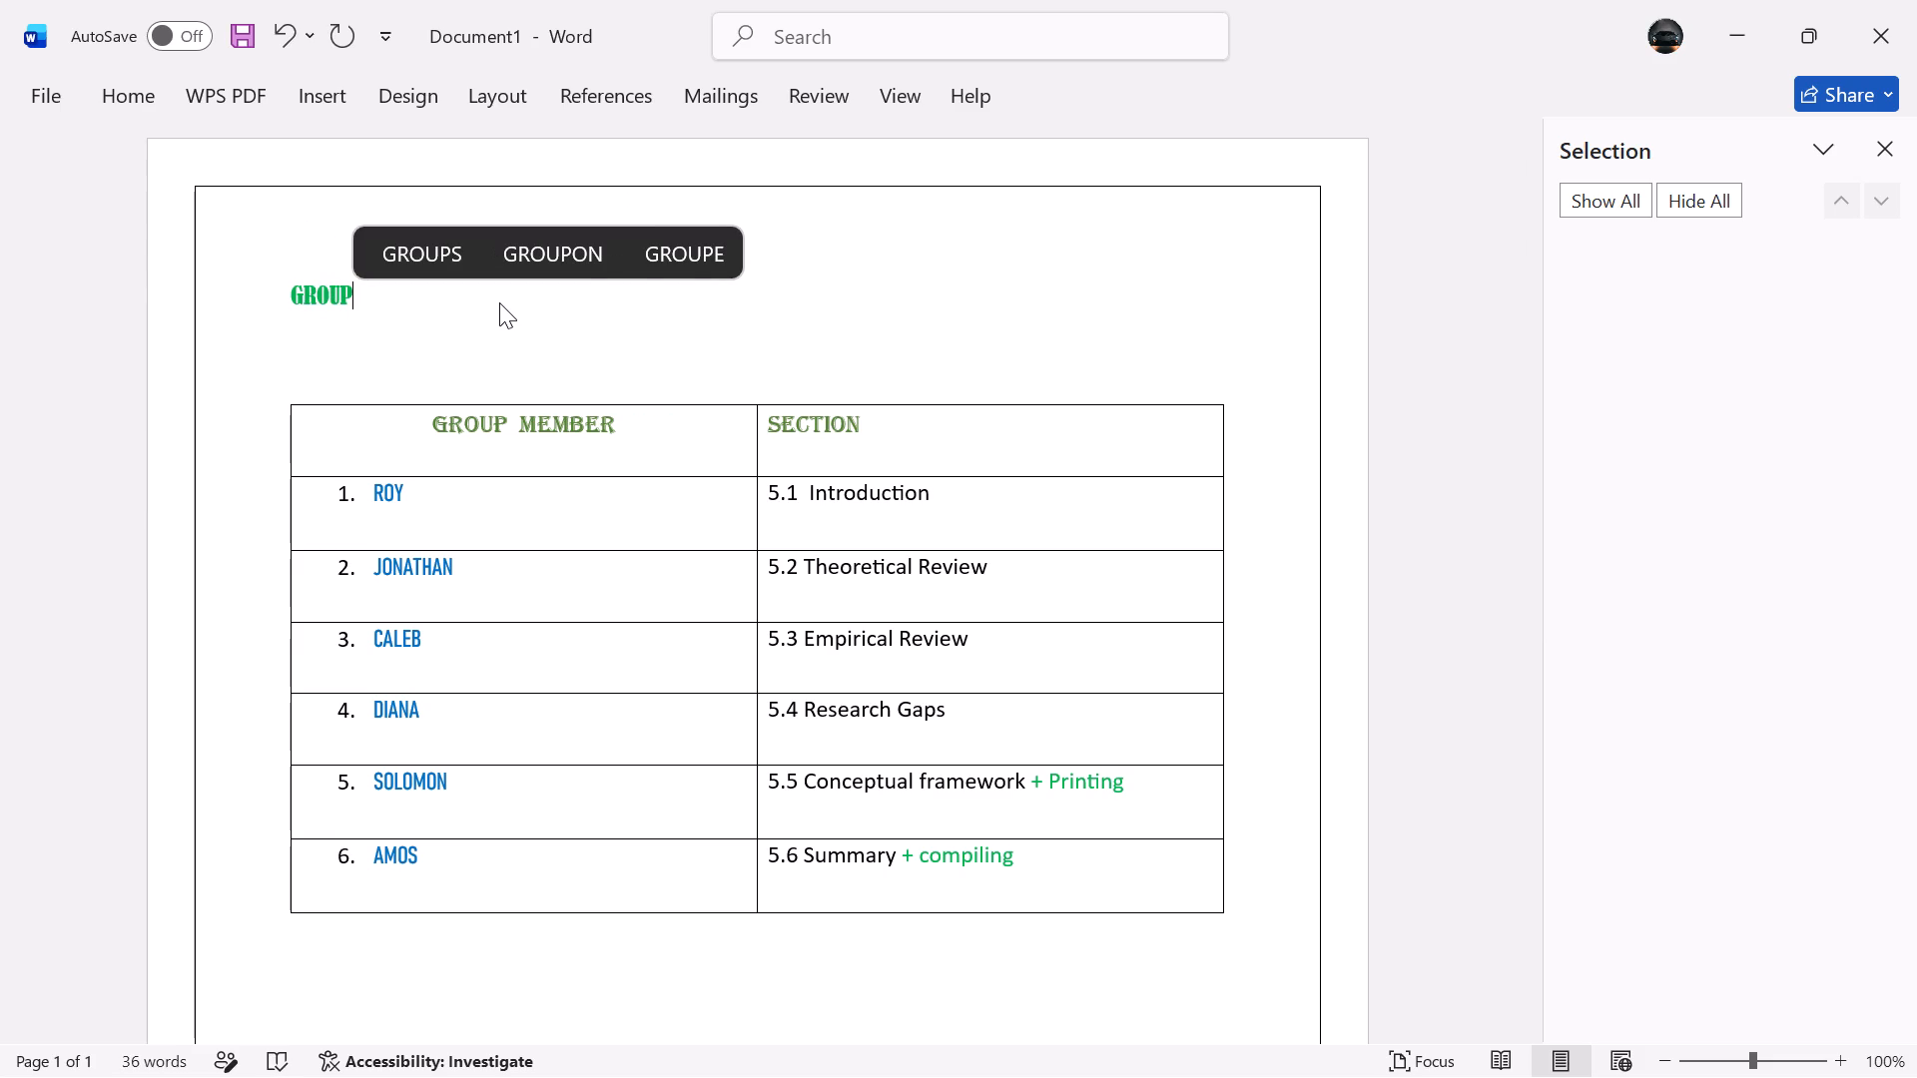
key("7")
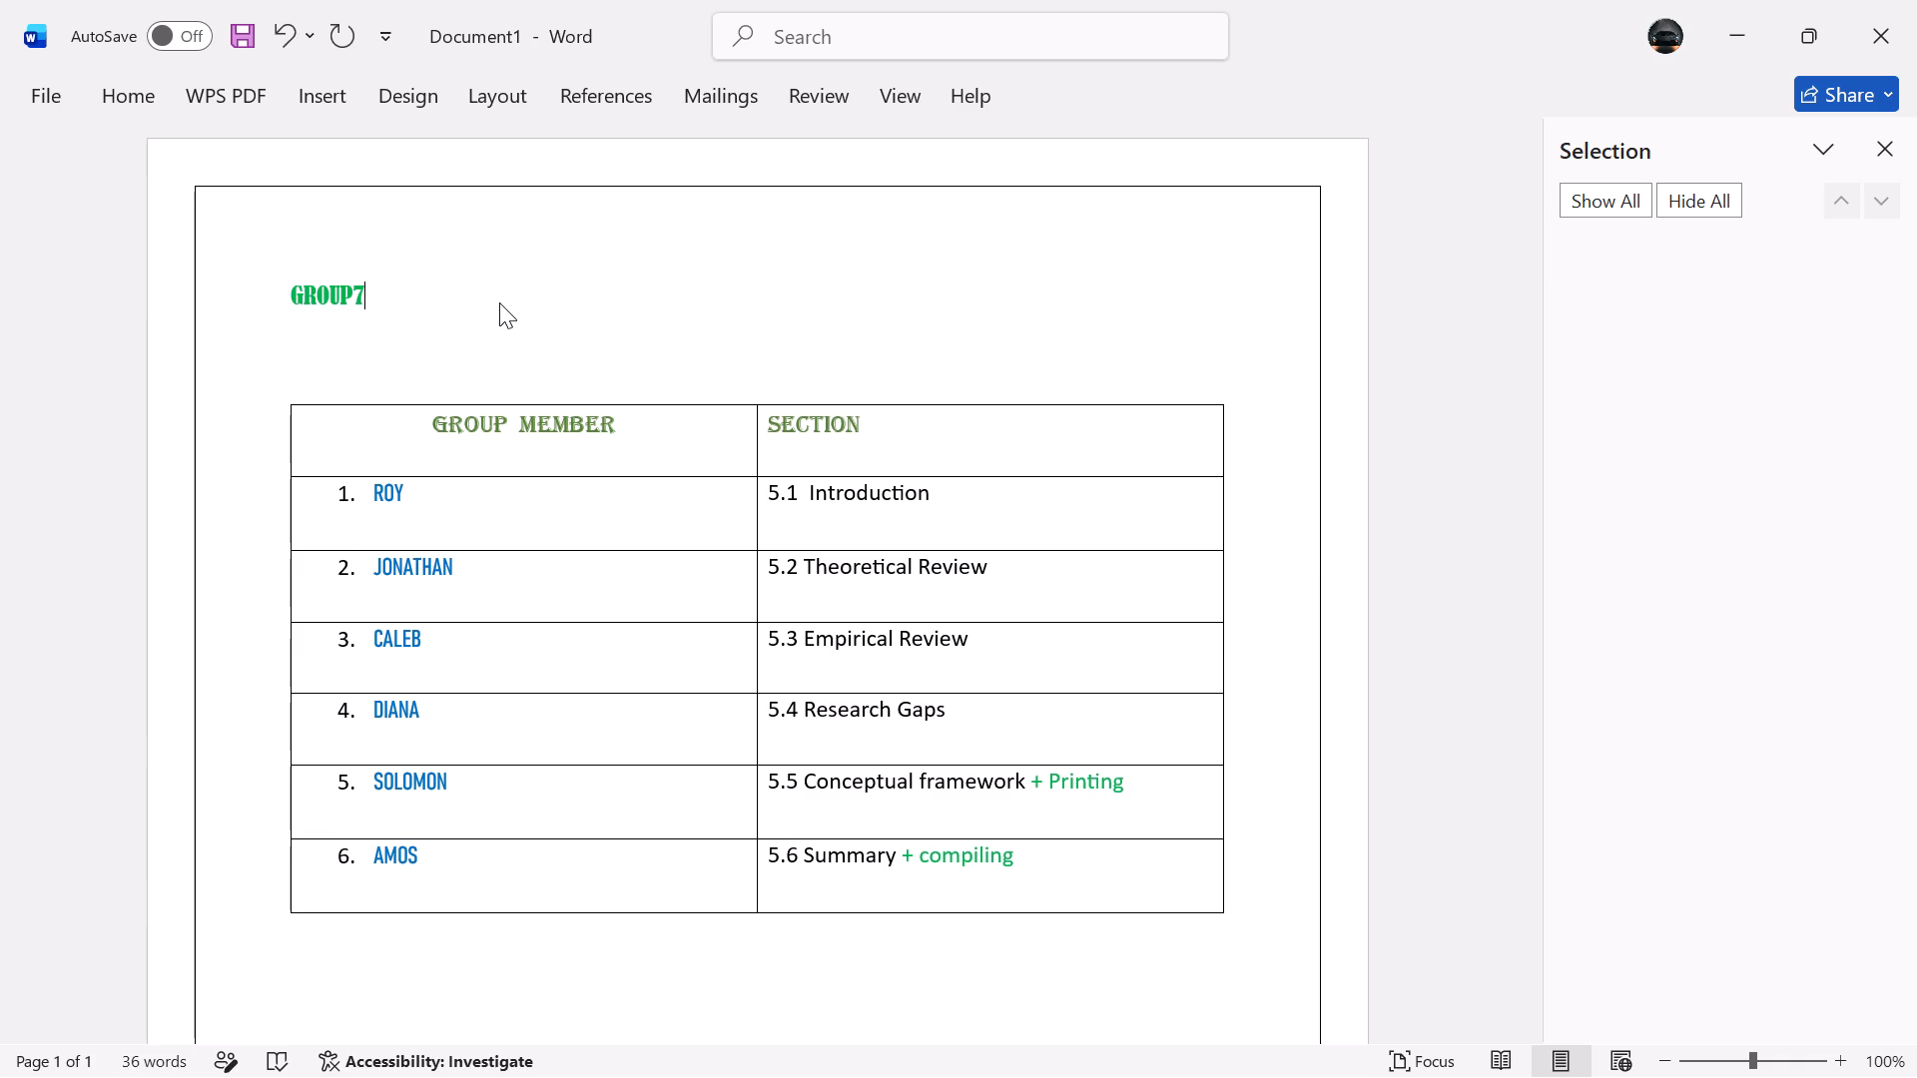
Enter the heading "CHAPTER 2: RESEARCH METHODOLOGY" on a new line under GROUP7 in the same green Bernard MT Condensed.
key("Return")
type("CH")
type("AP")
type("TER")
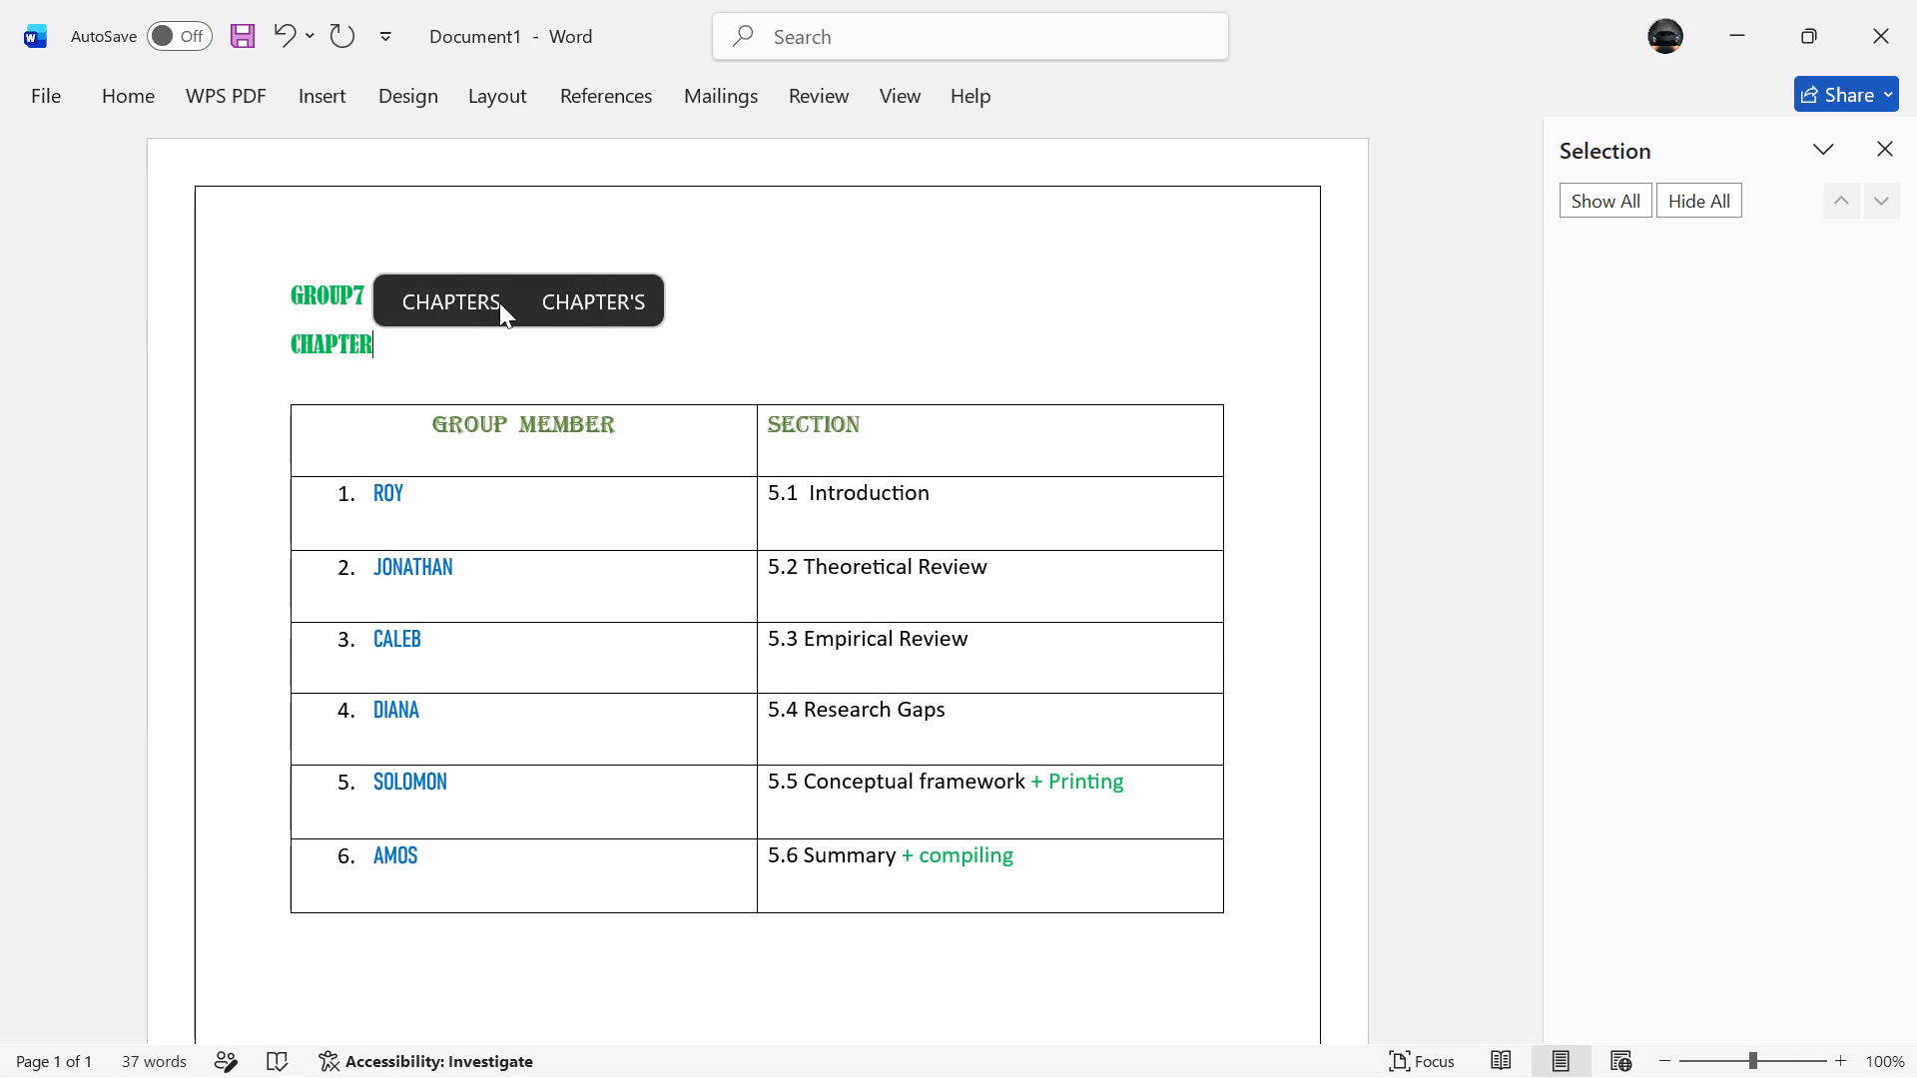
key("space")
type("2")
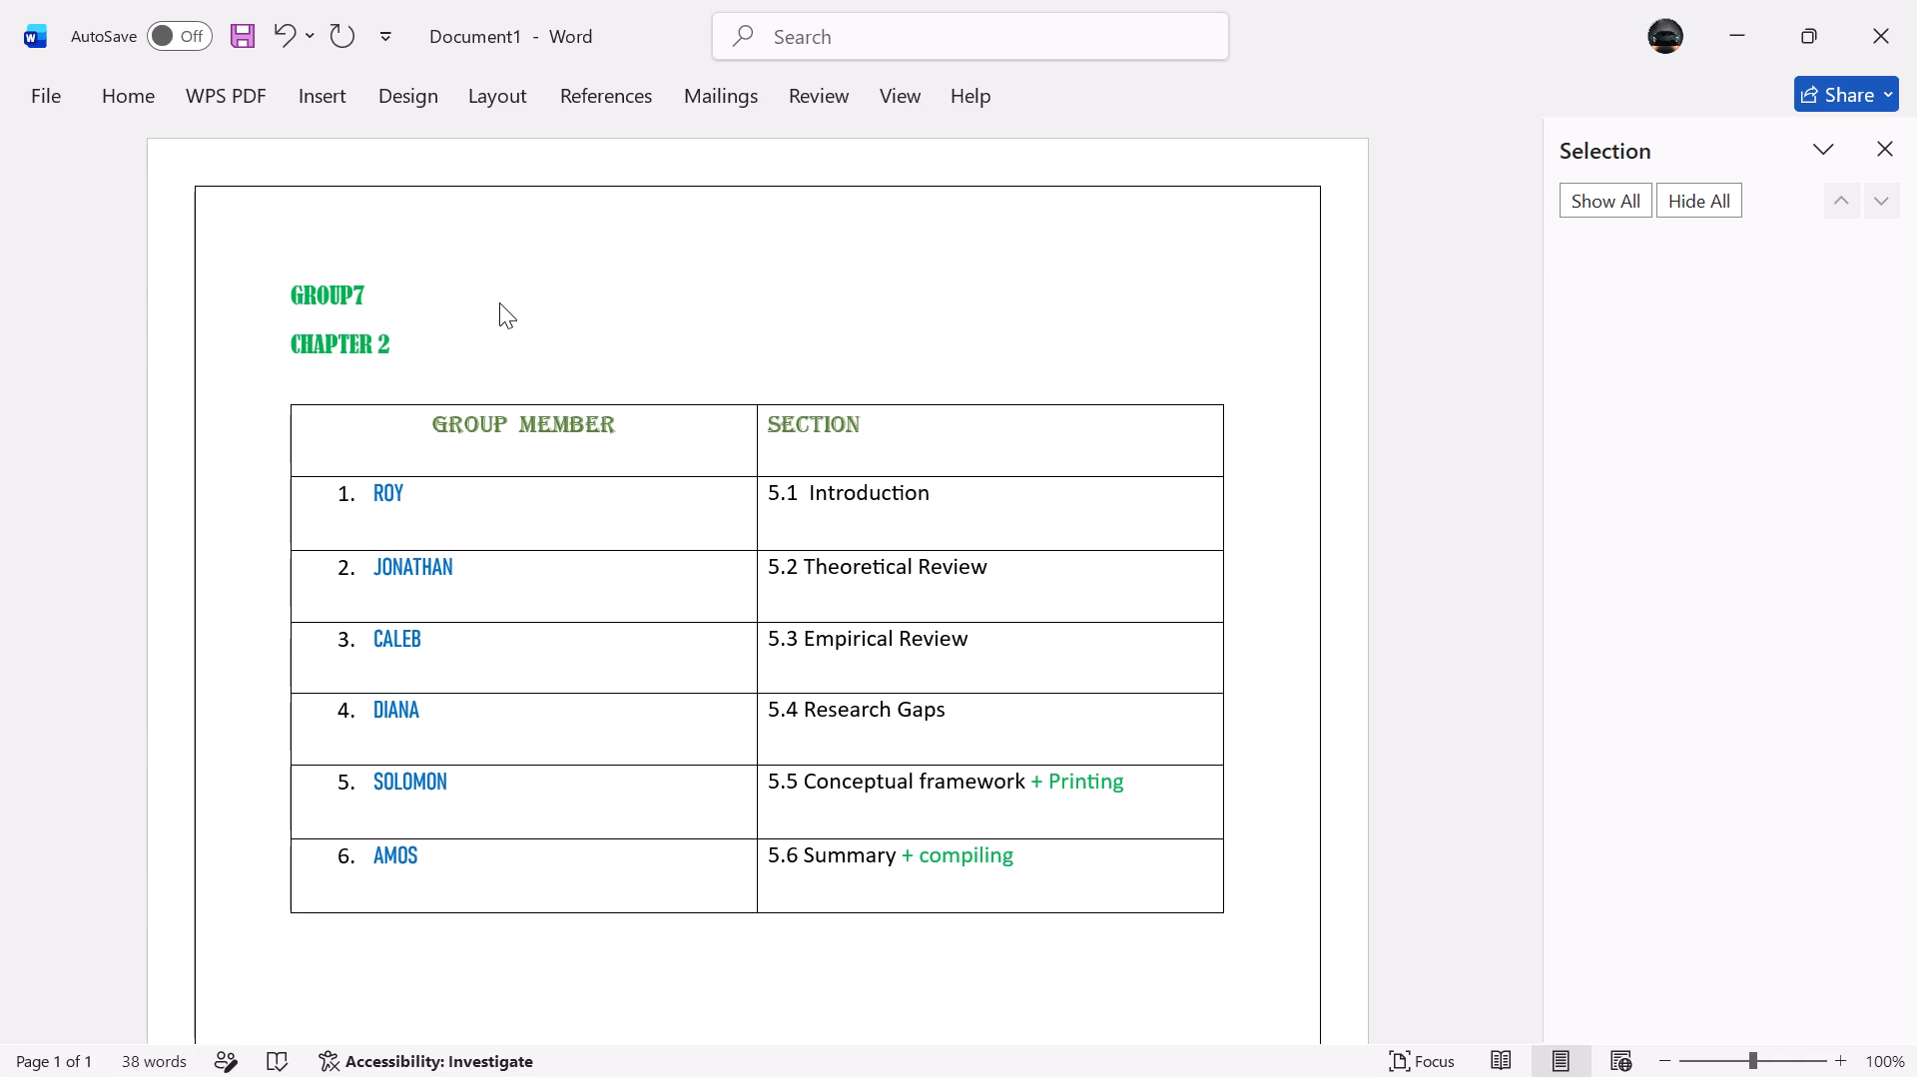
key("shift+colon")
key("space")
type("RESEAR")
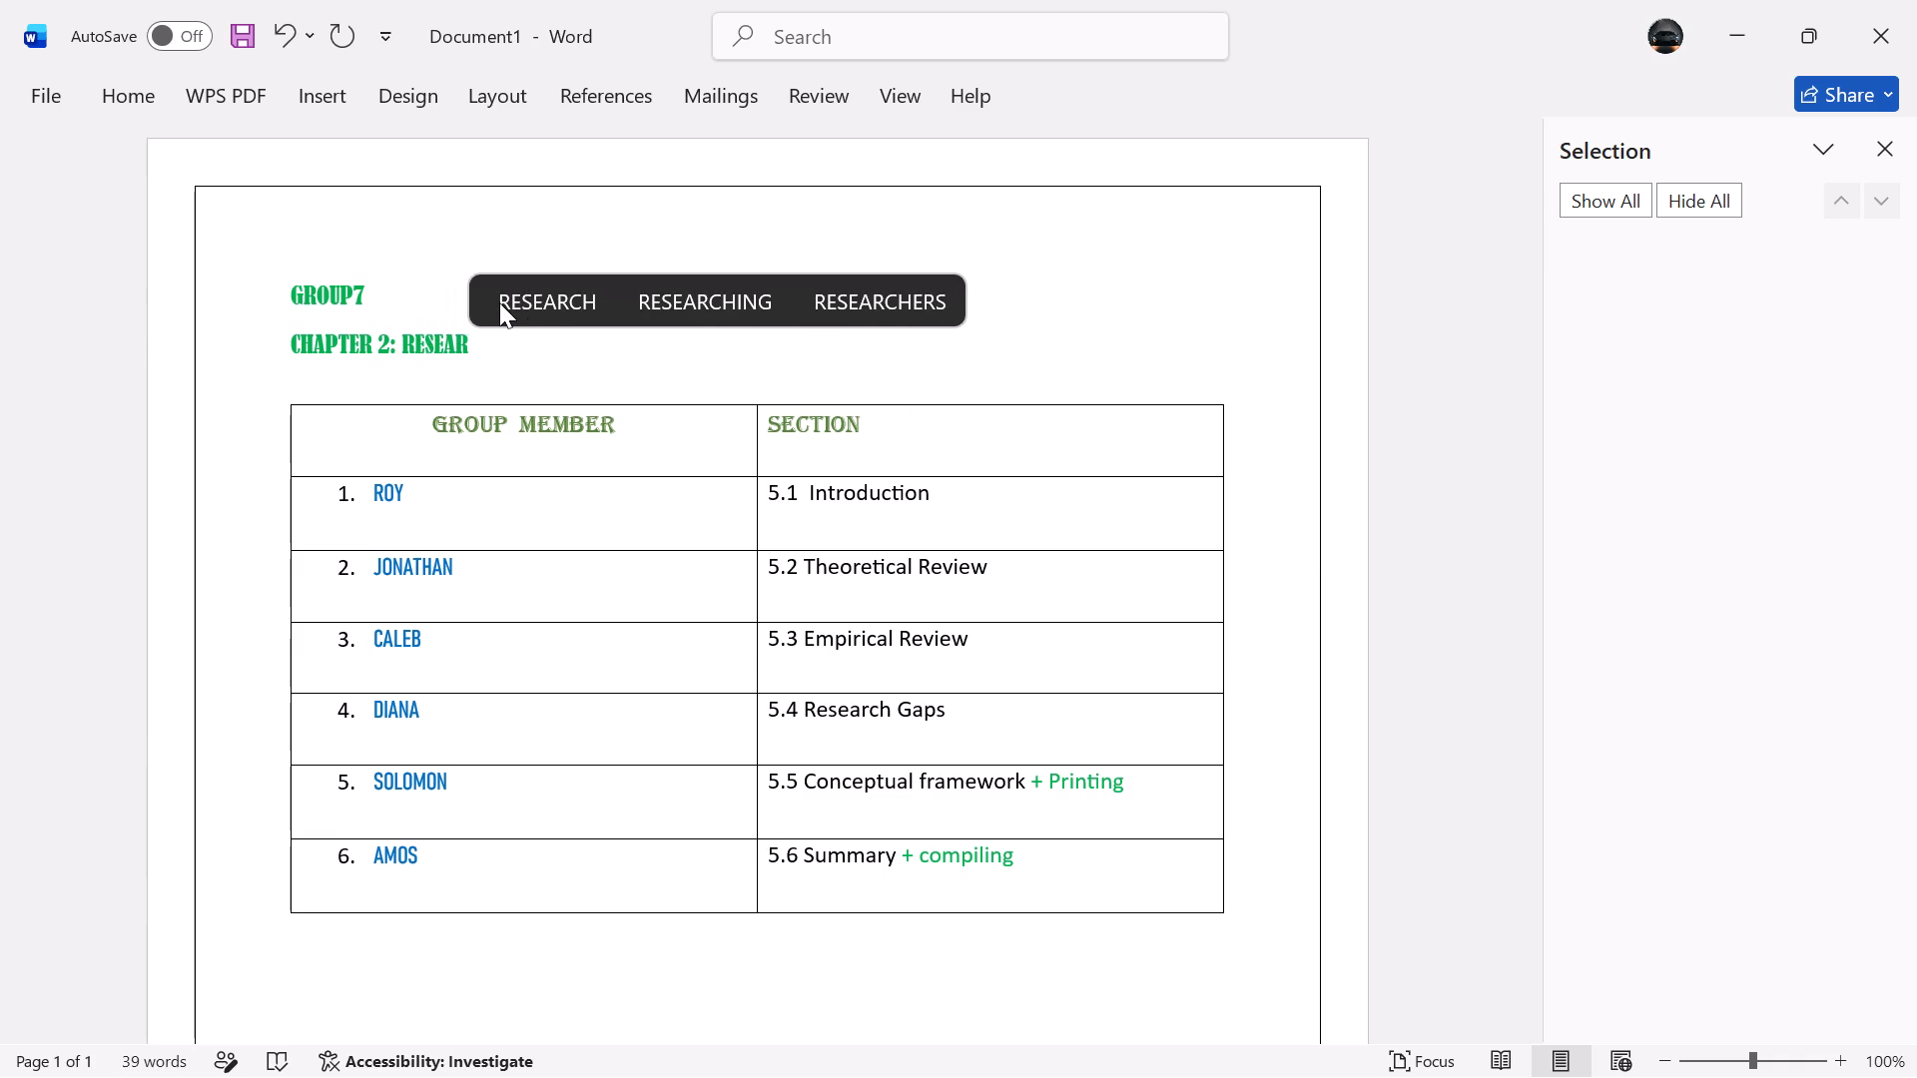
left_click(499, 302)
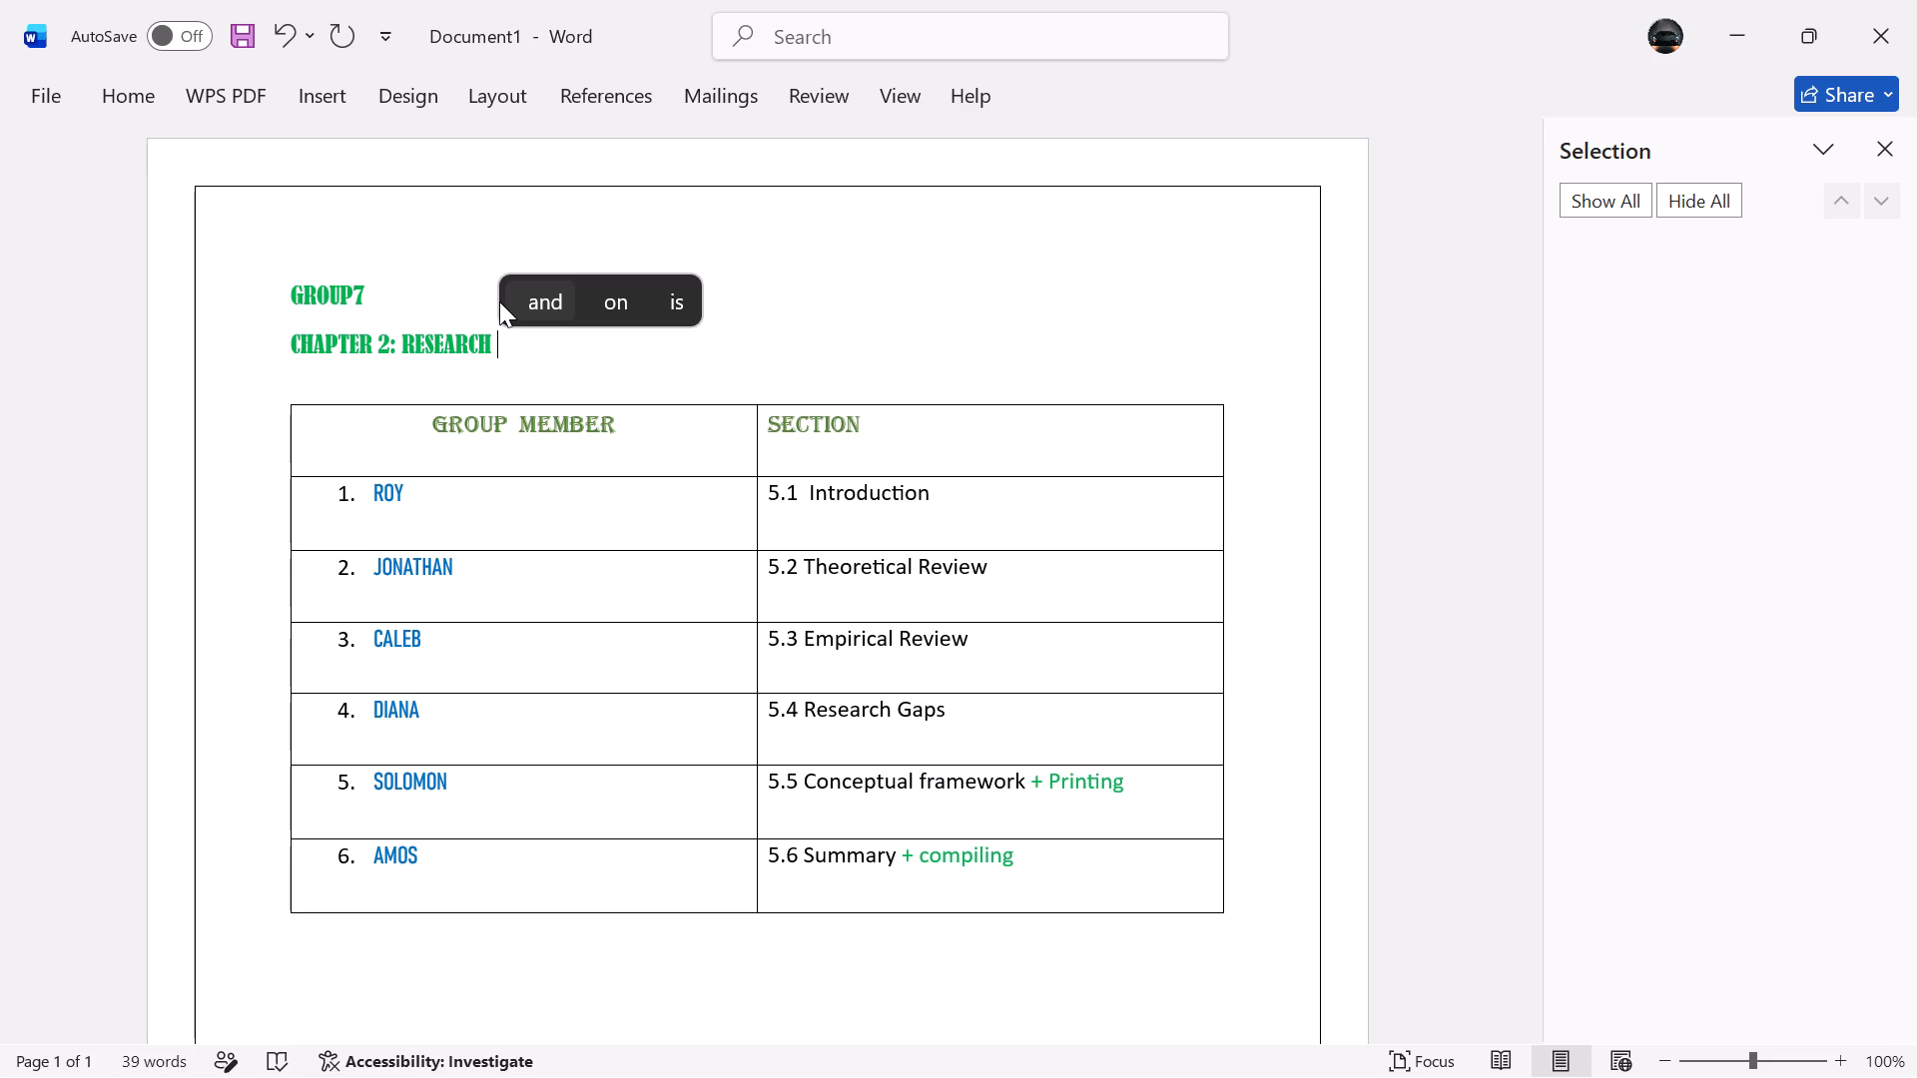
type("METHO")
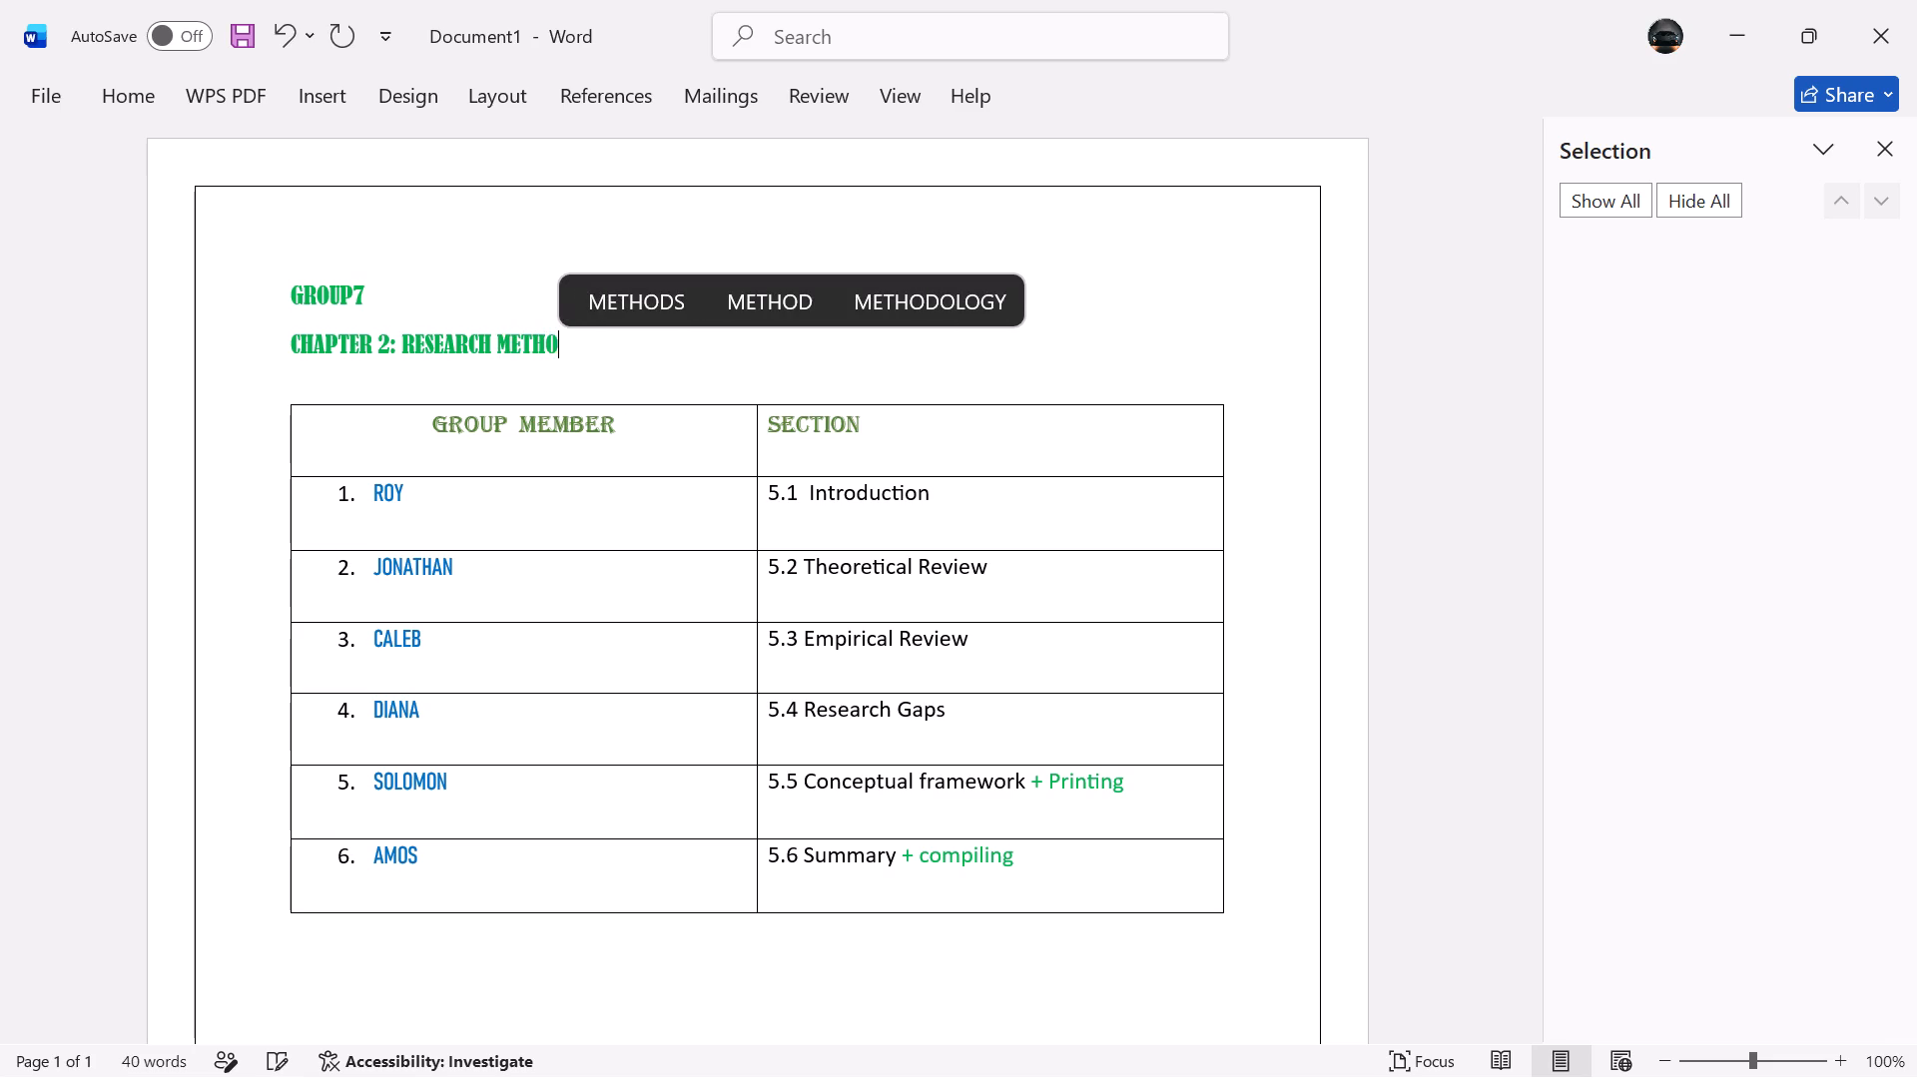
type("DOLOGY")
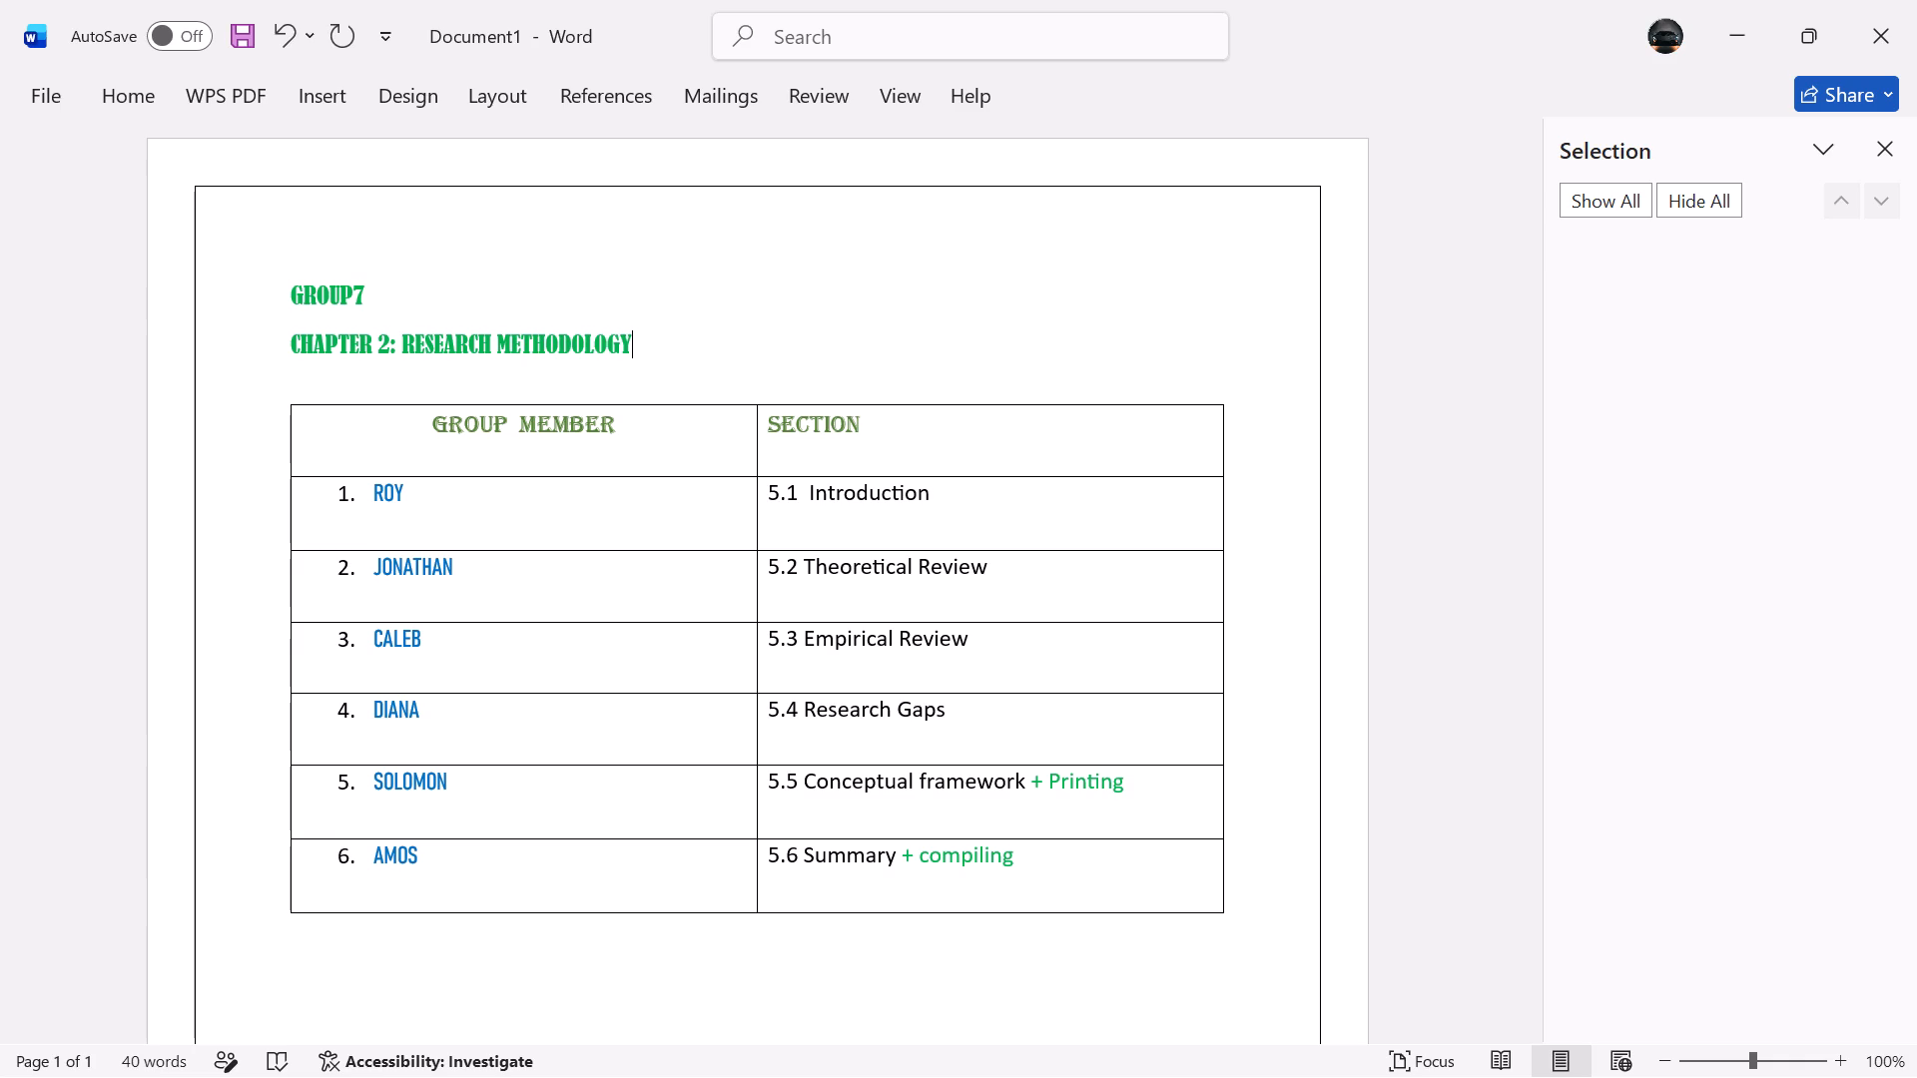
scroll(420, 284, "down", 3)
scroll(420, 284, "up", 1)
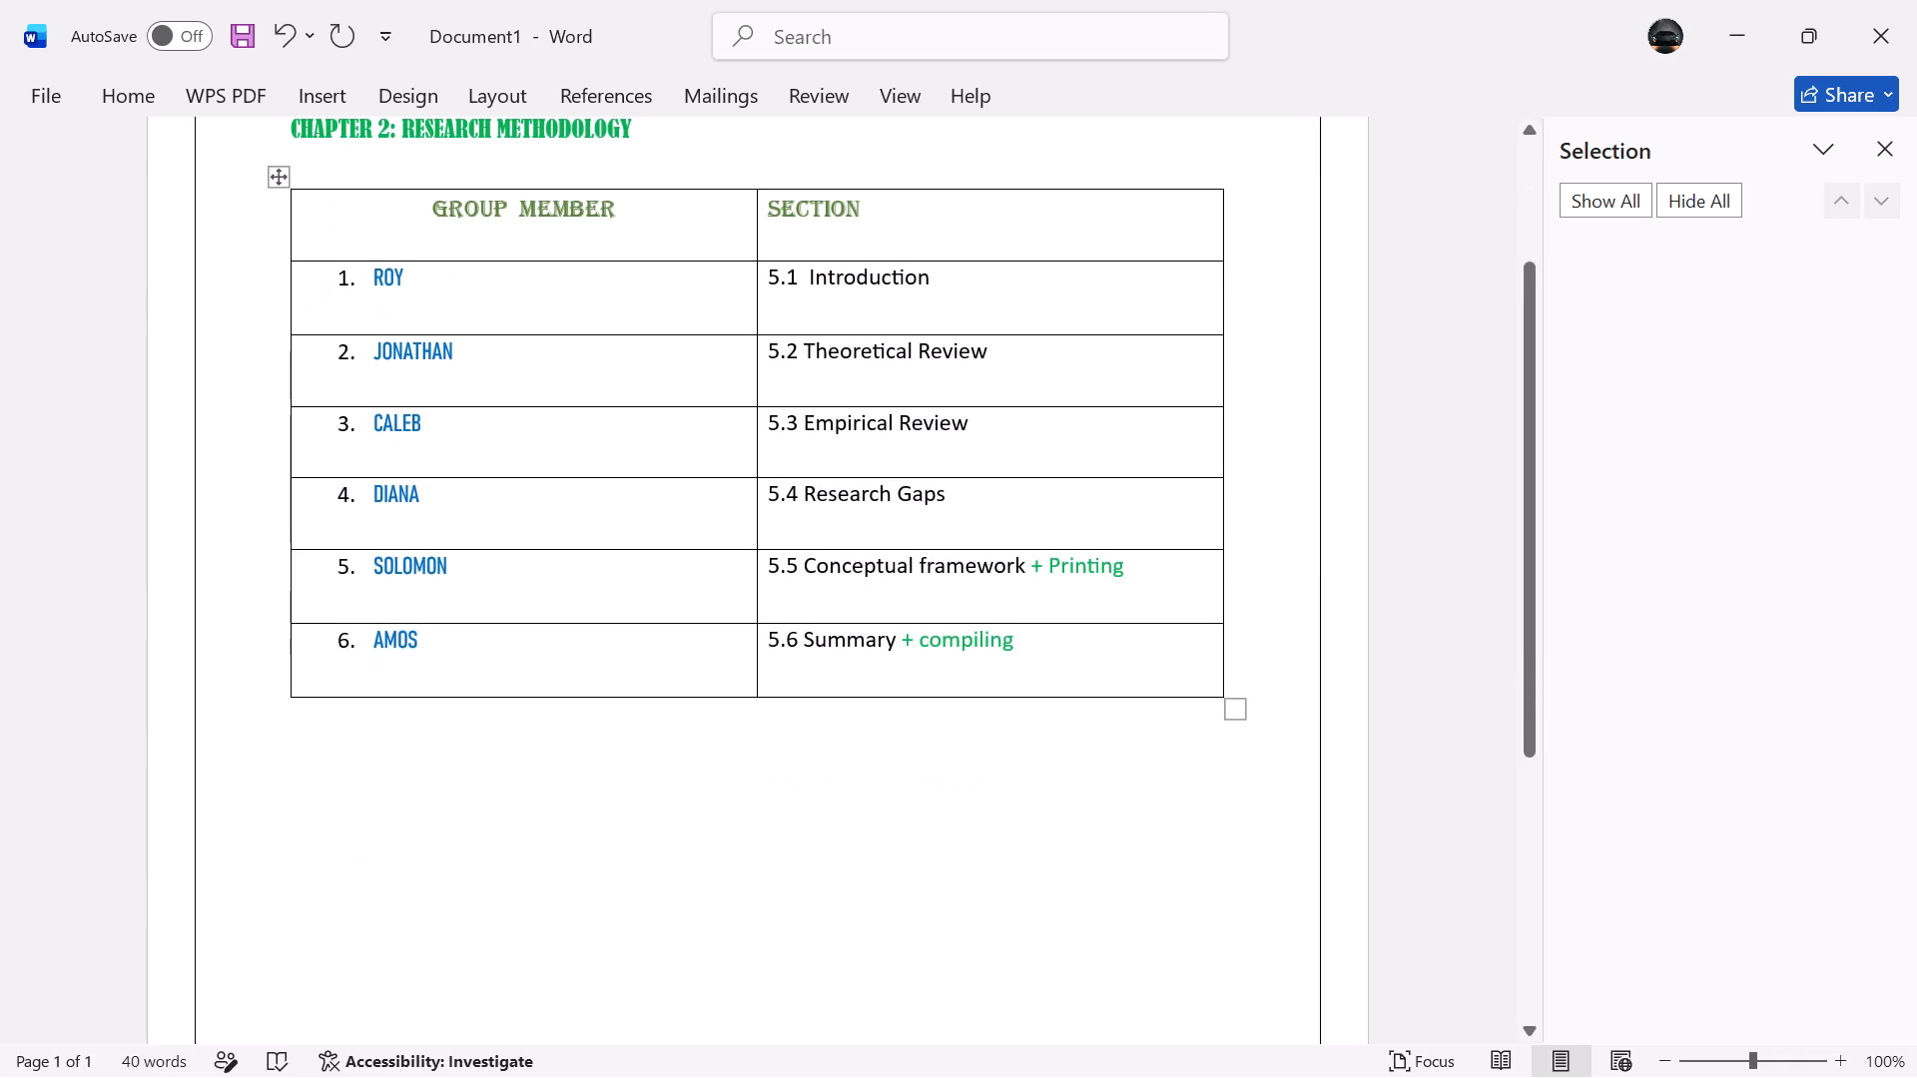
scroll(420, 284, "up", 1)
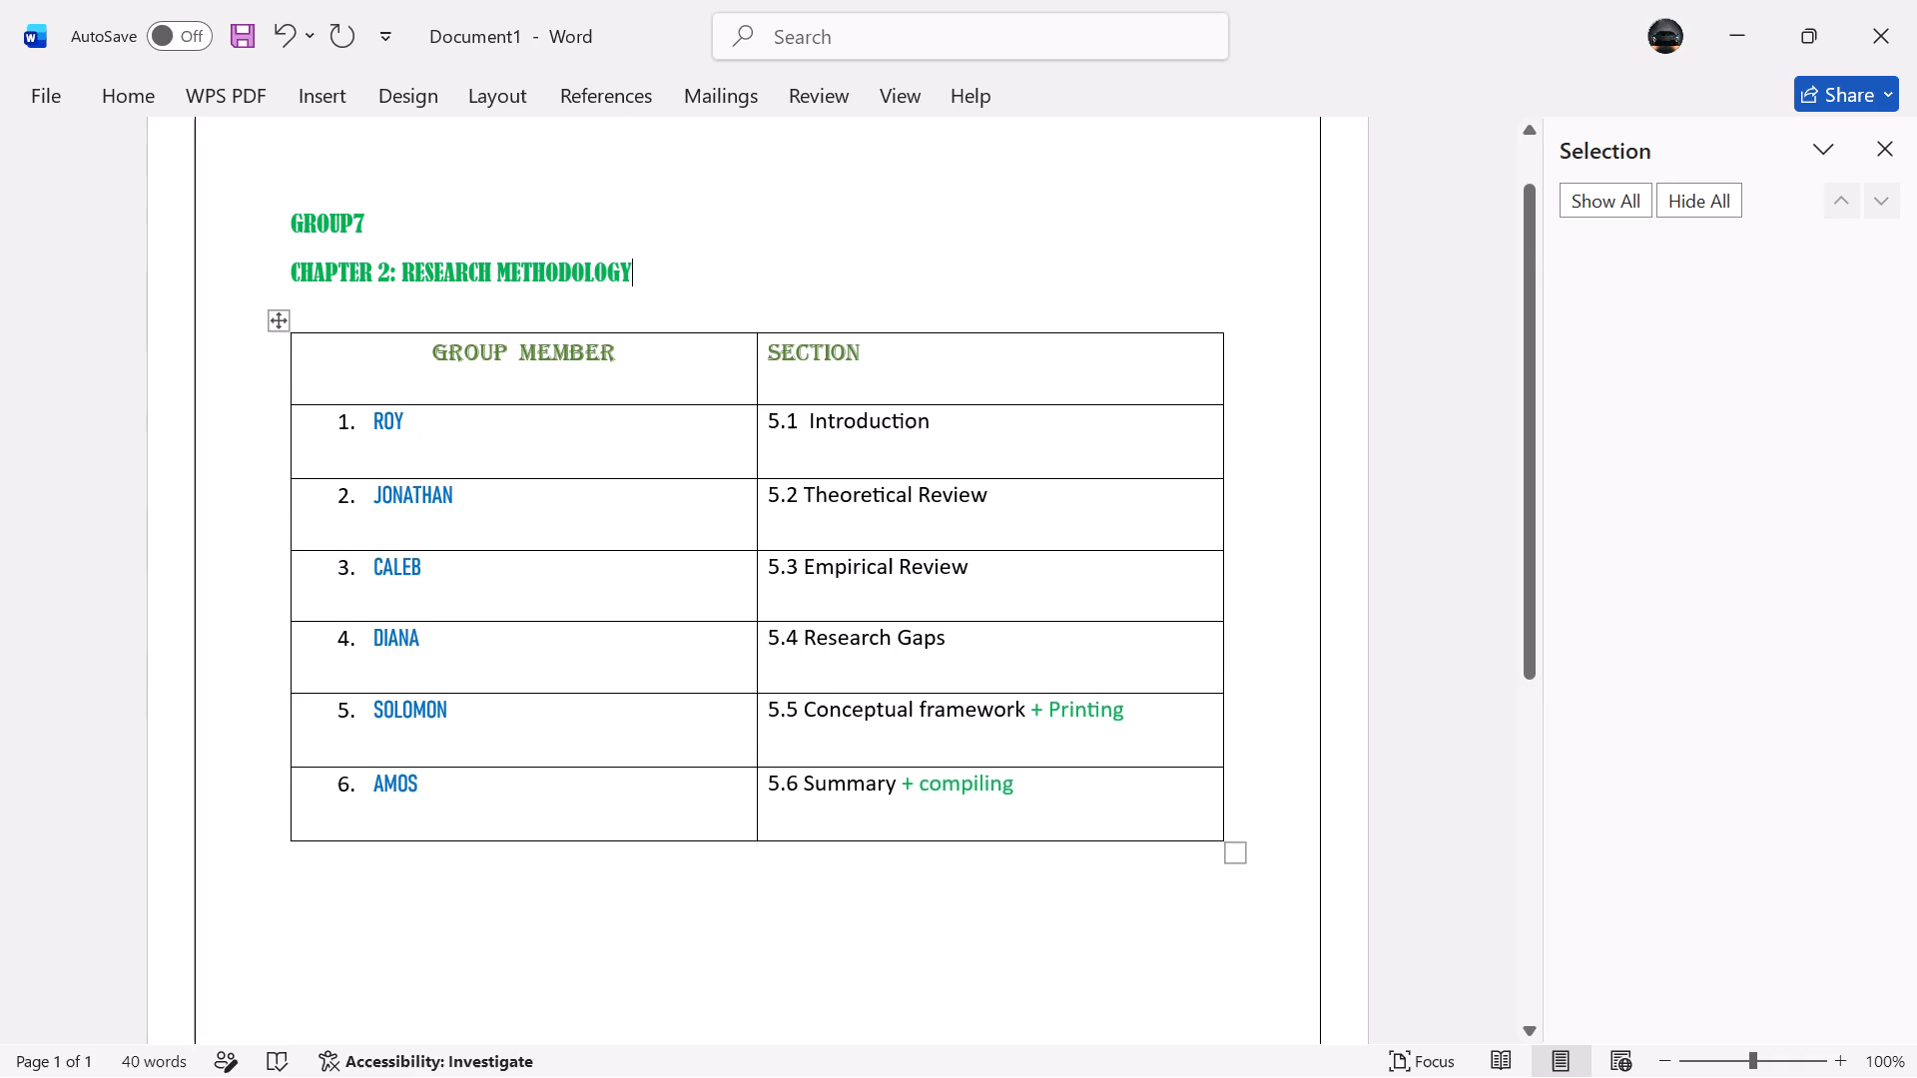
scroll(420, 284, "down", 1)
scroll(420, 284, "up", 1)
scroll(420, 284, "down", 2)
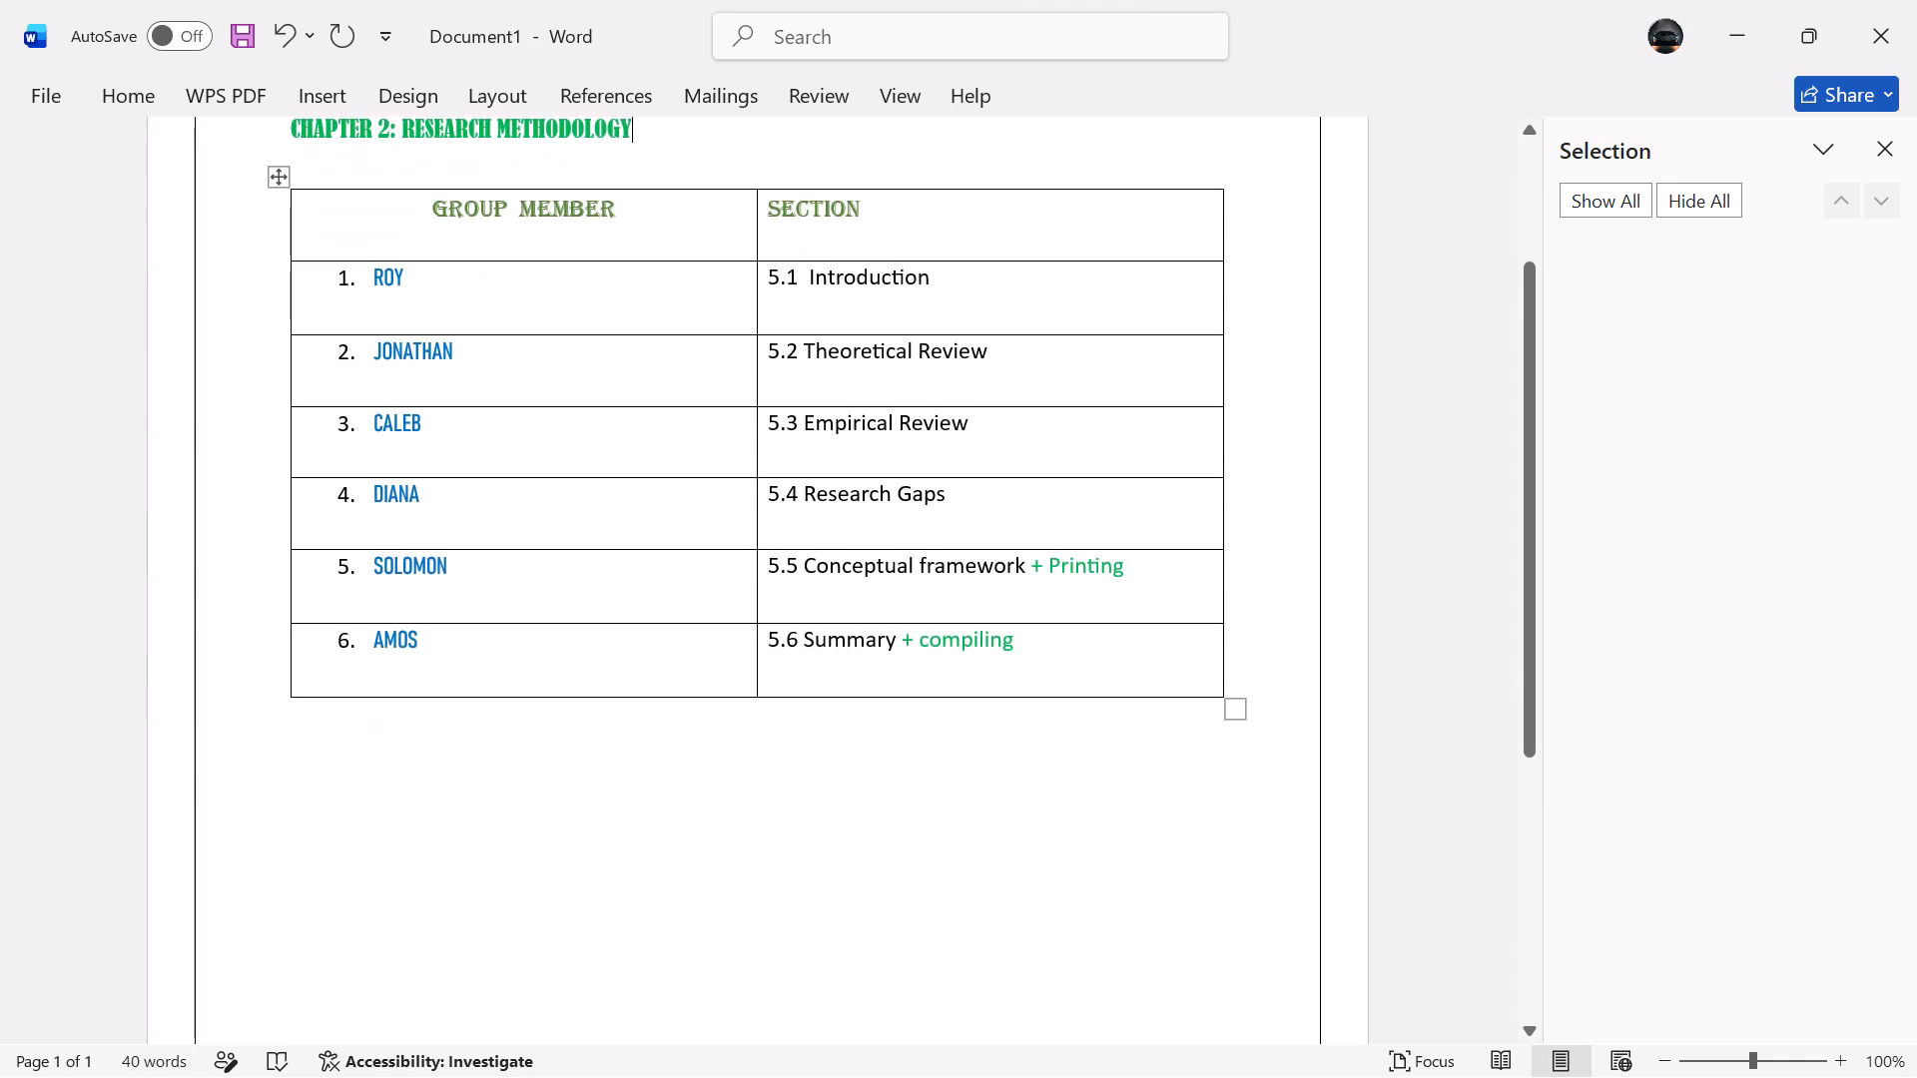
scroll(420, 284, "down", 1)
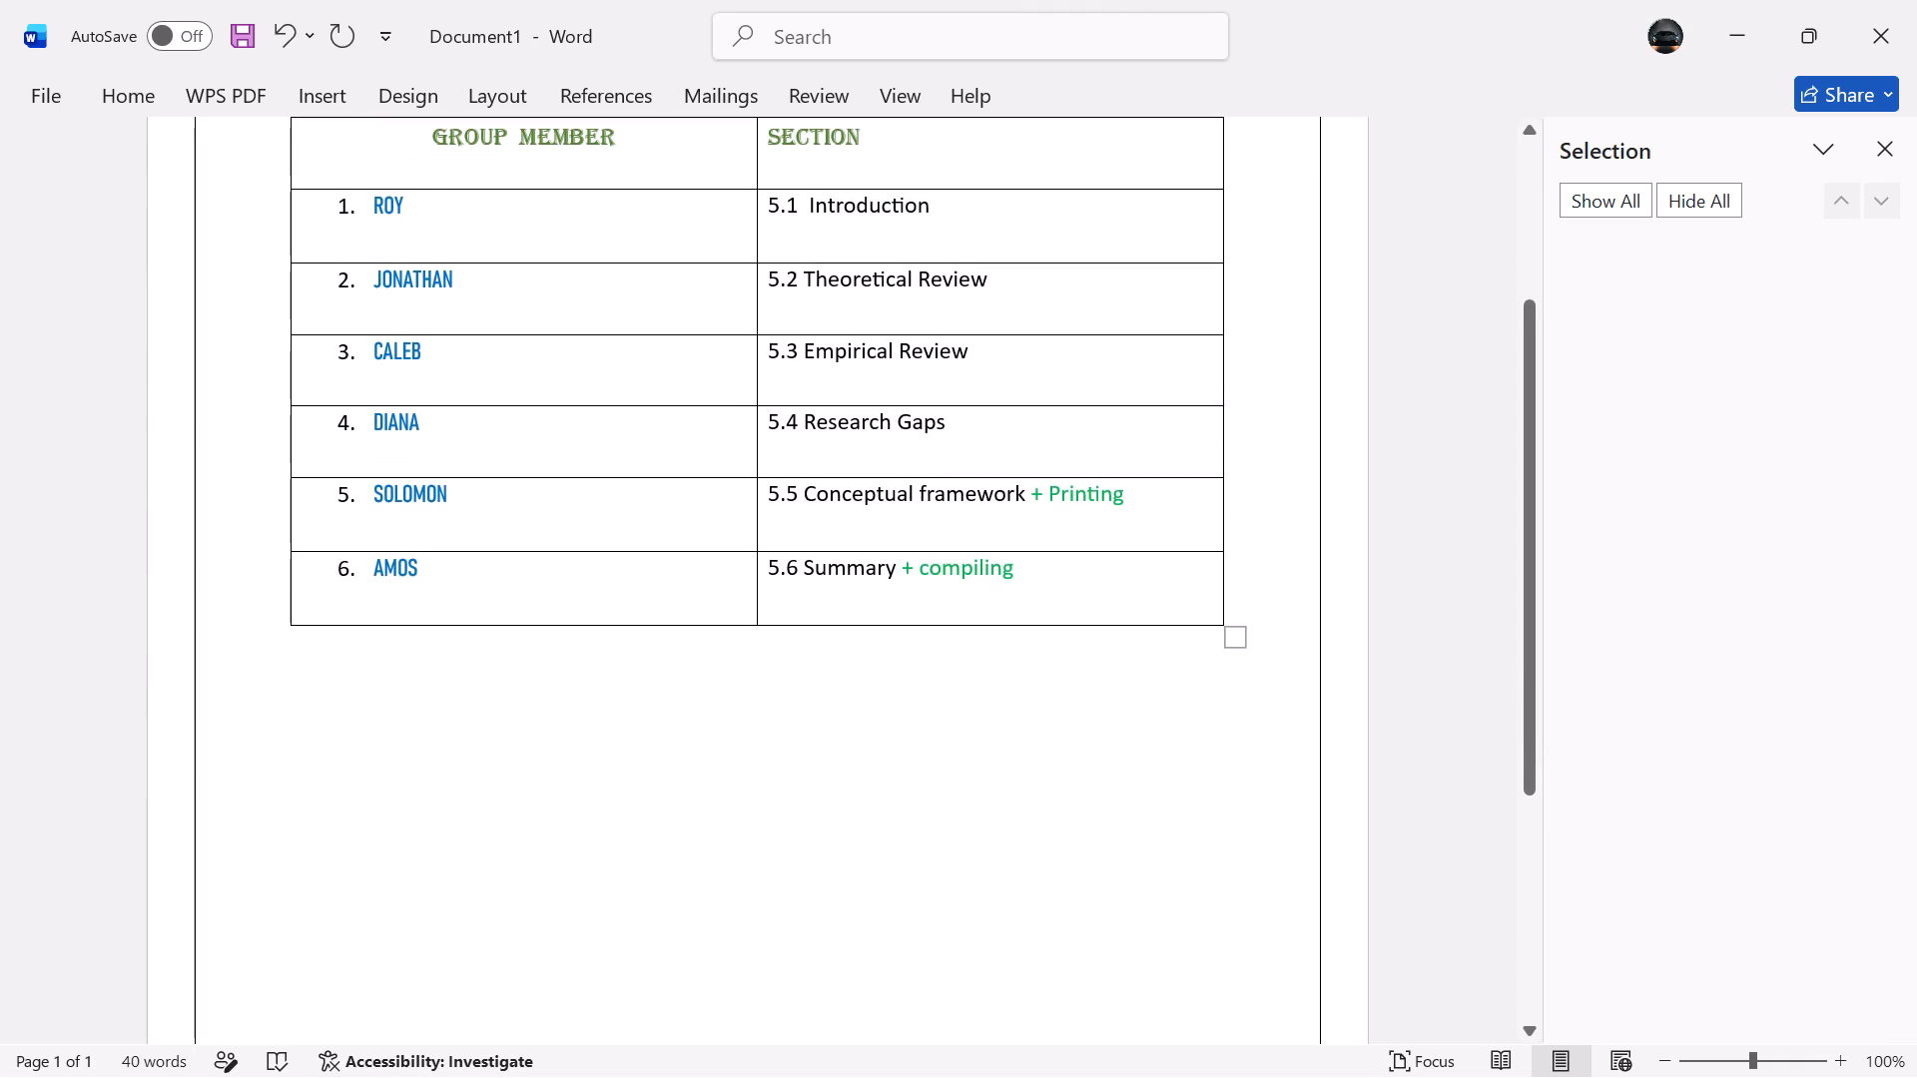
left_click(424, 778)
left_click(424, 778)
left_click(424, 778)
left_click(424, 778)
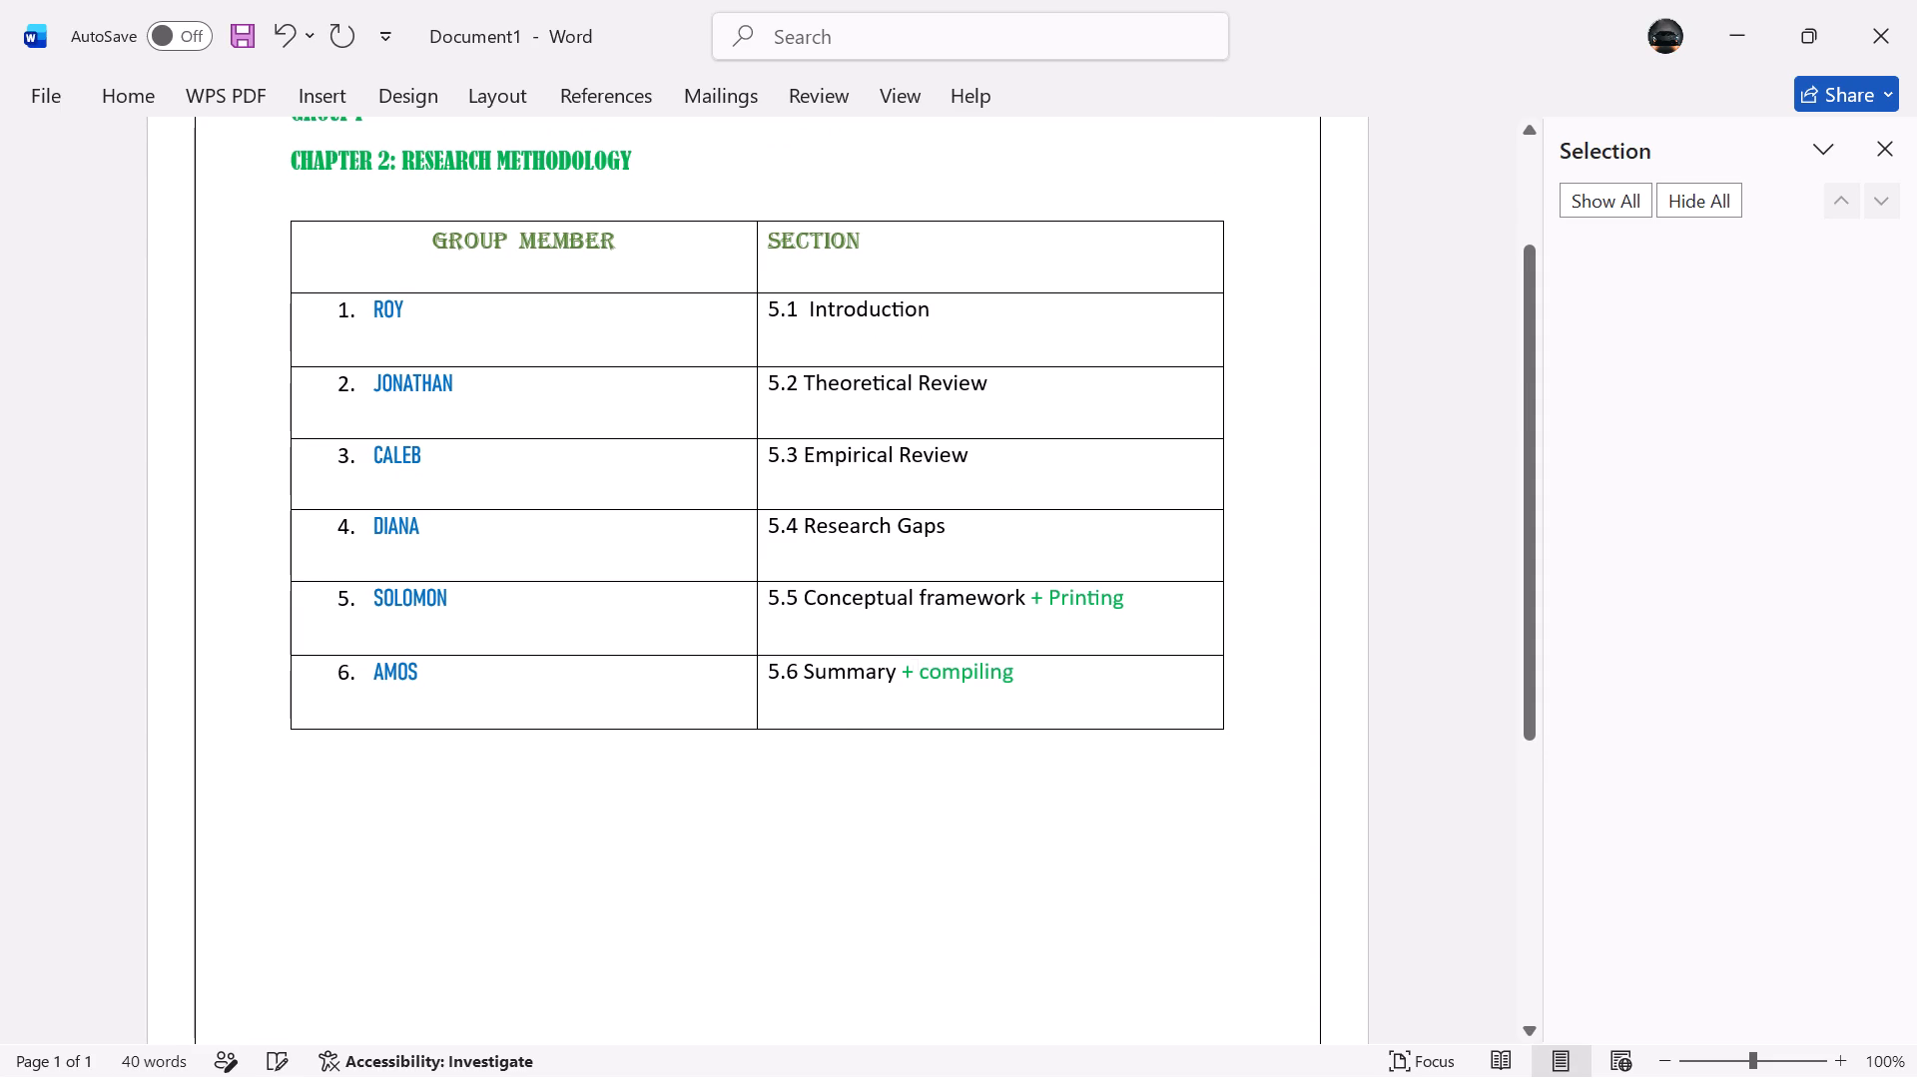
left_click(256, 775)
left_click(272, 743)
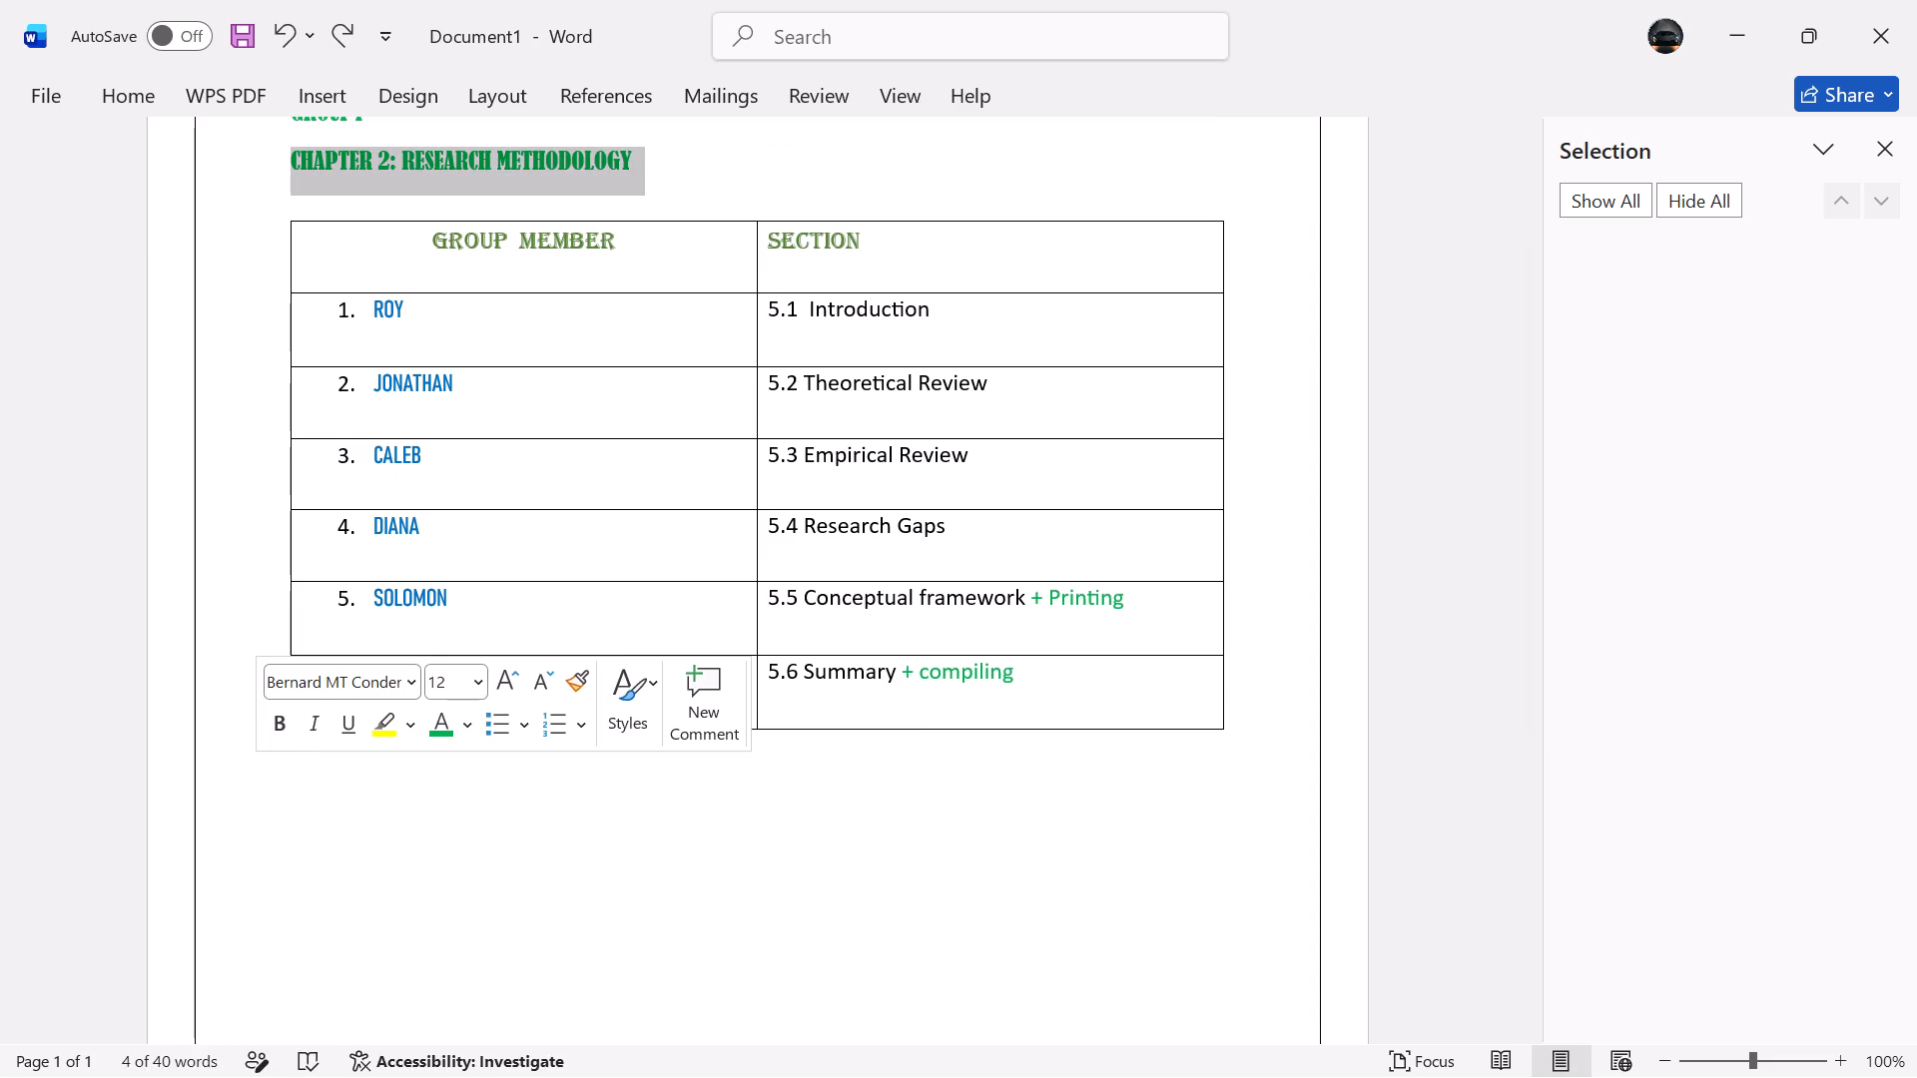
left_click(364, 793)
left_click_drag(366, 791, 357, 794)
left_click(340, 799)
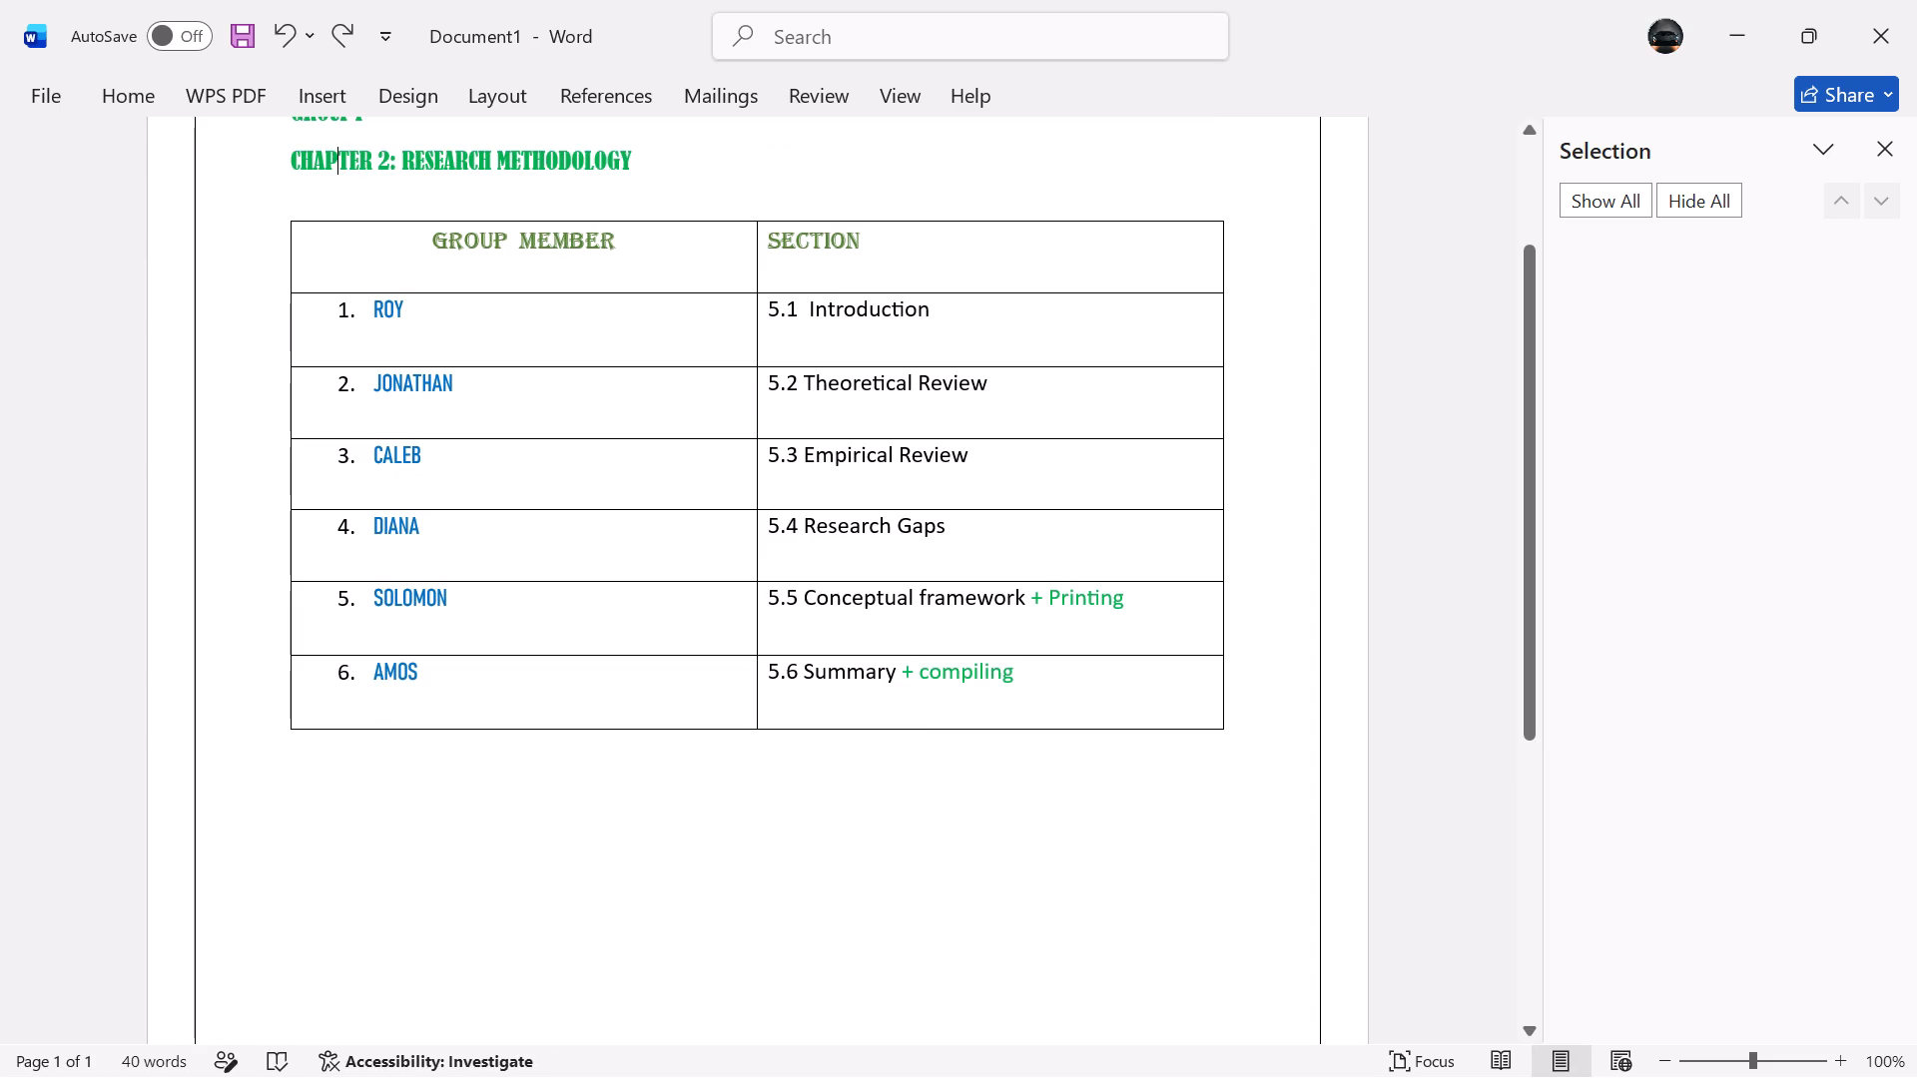
Add line breaks after the CHAPTER 2 heading to start an empty line below the table.
left_click(678, 186)
key("Return")
key("space")
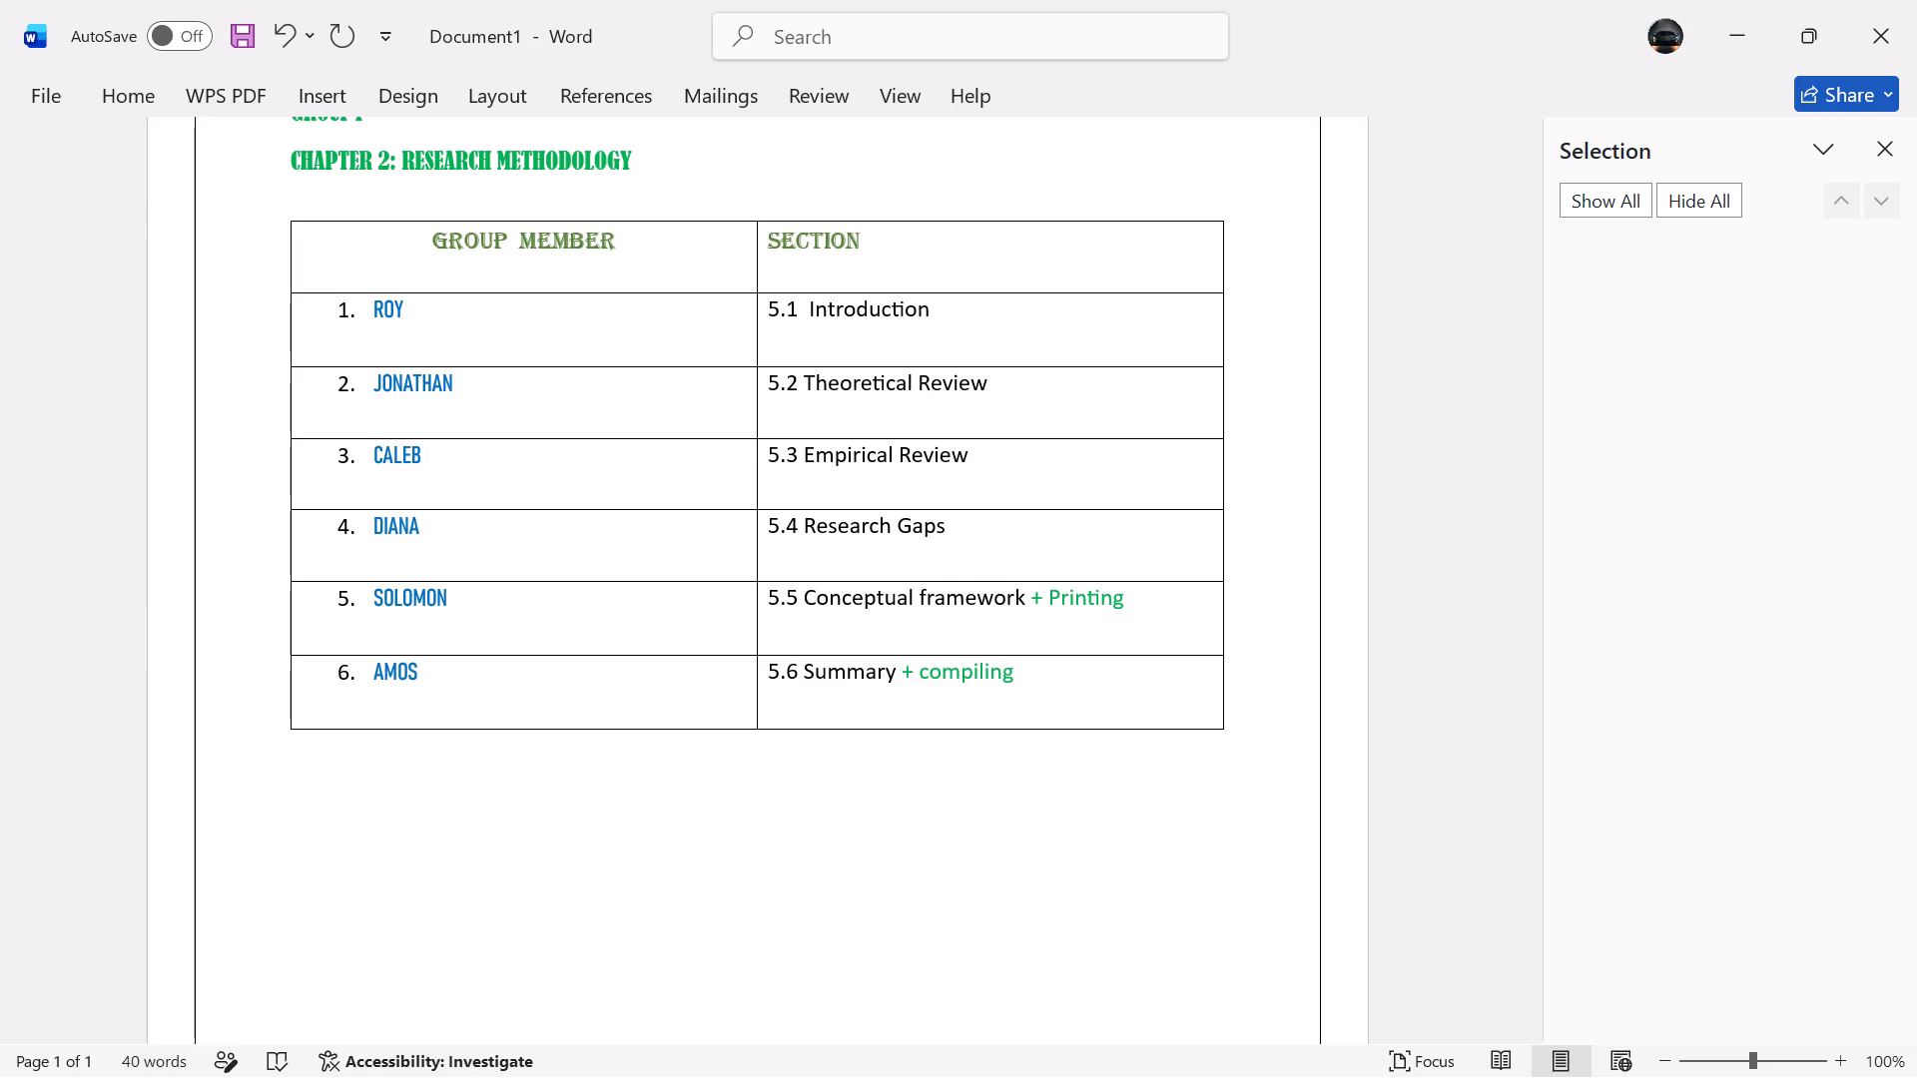
key("Return")
key("BackSpace")
key("Return")
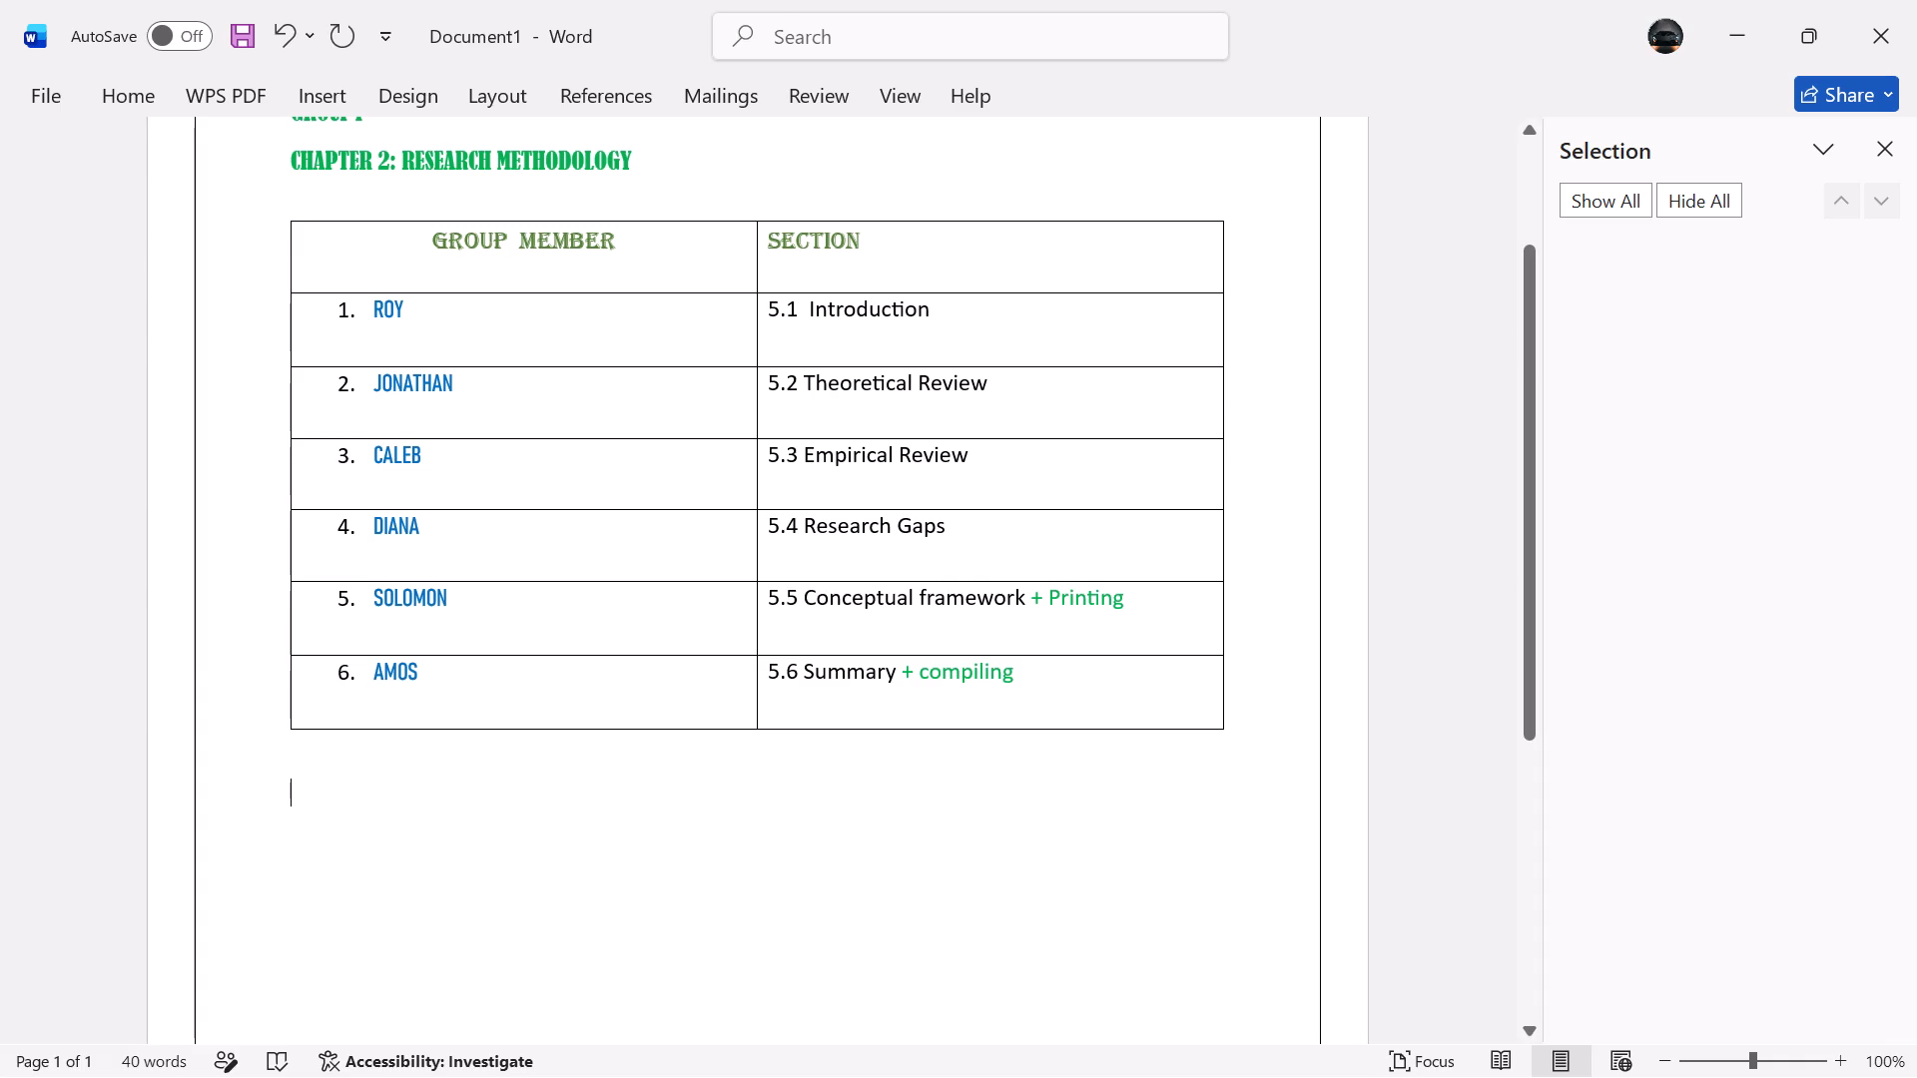
key("t")
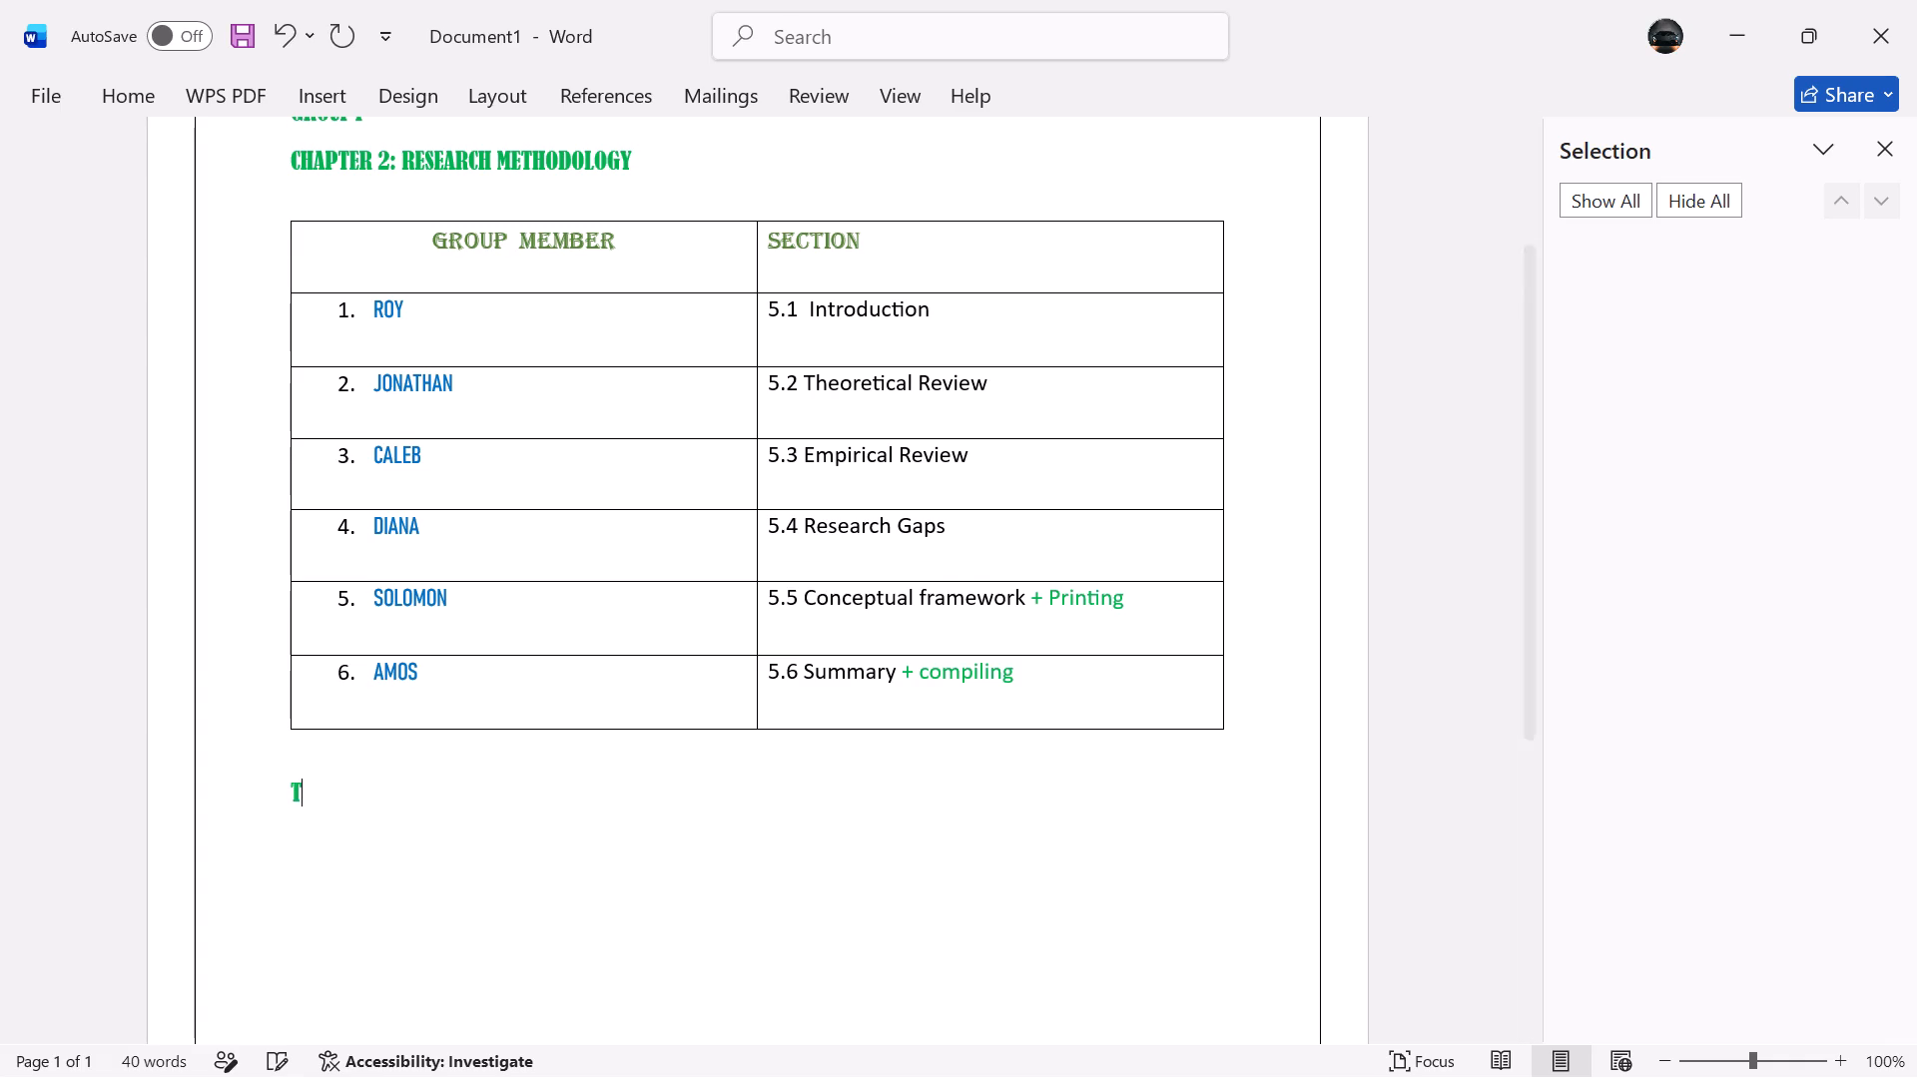
key("BackSpace")
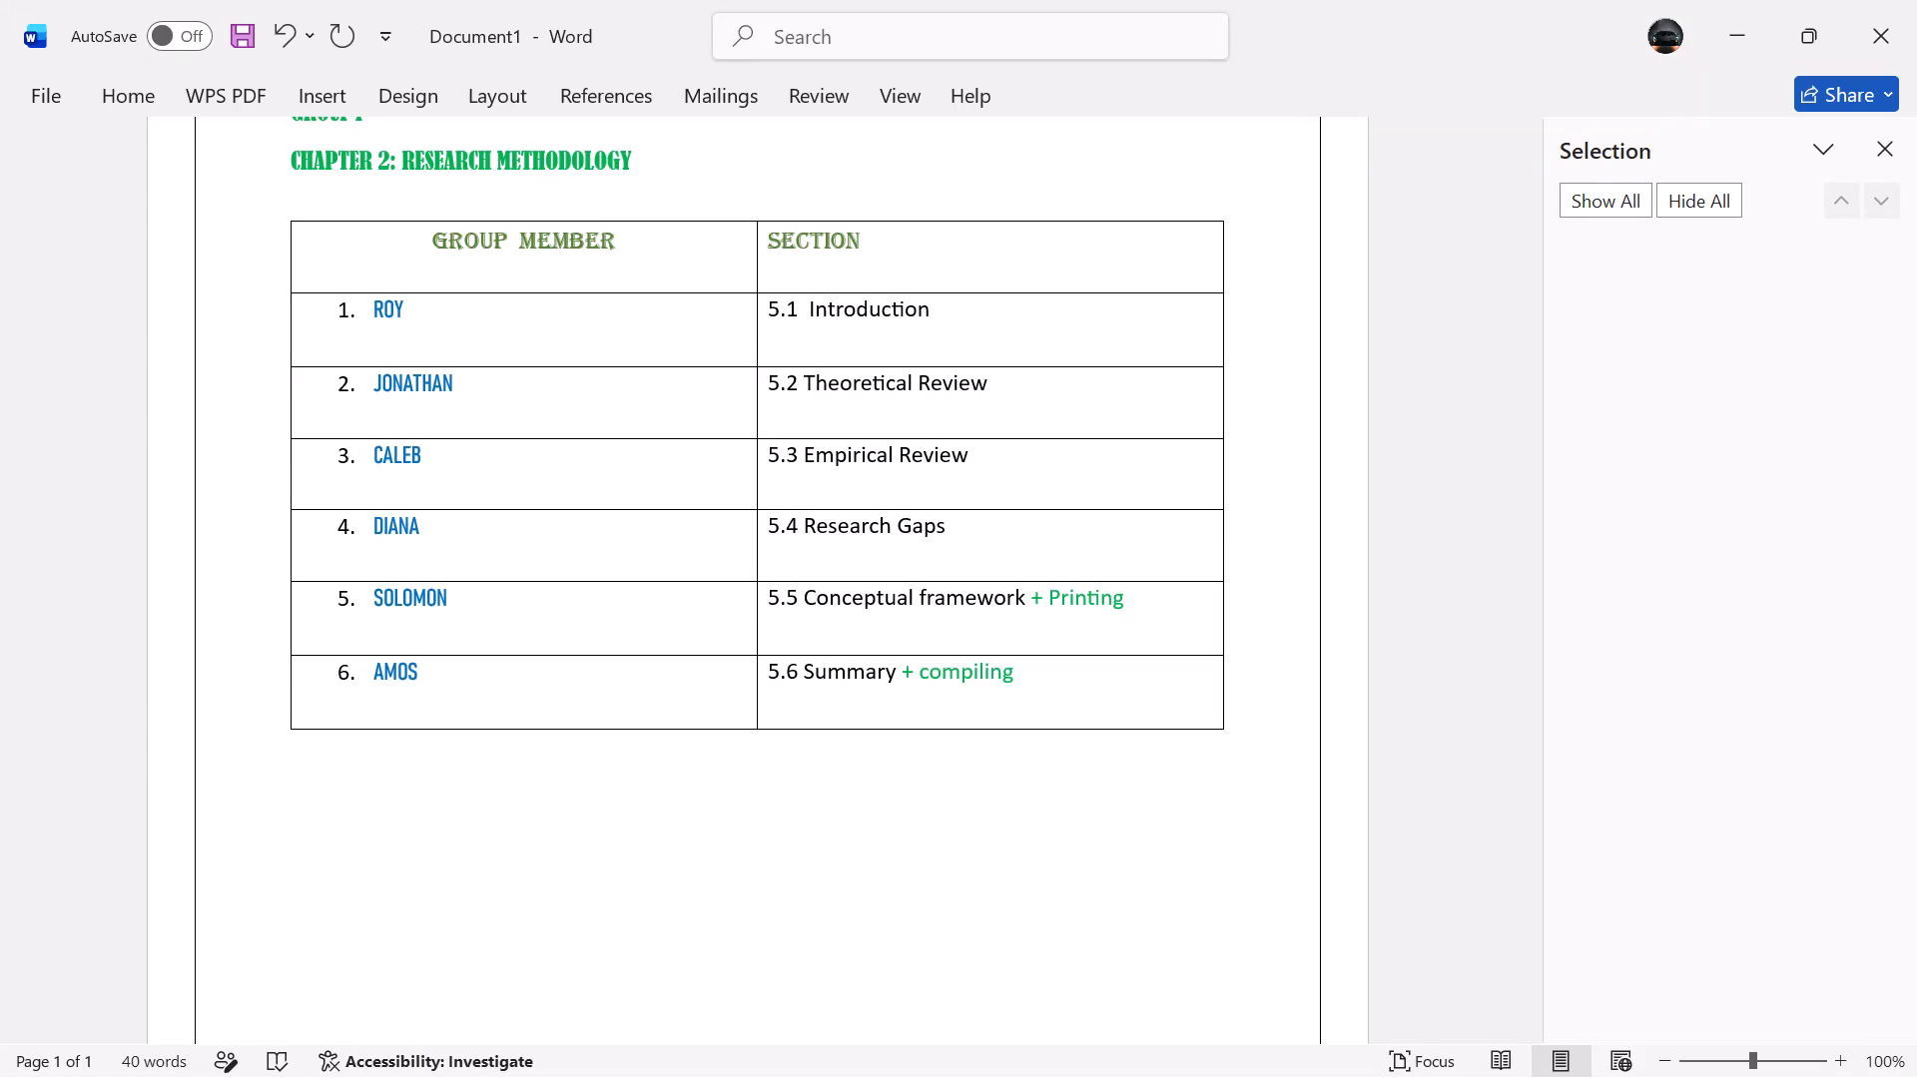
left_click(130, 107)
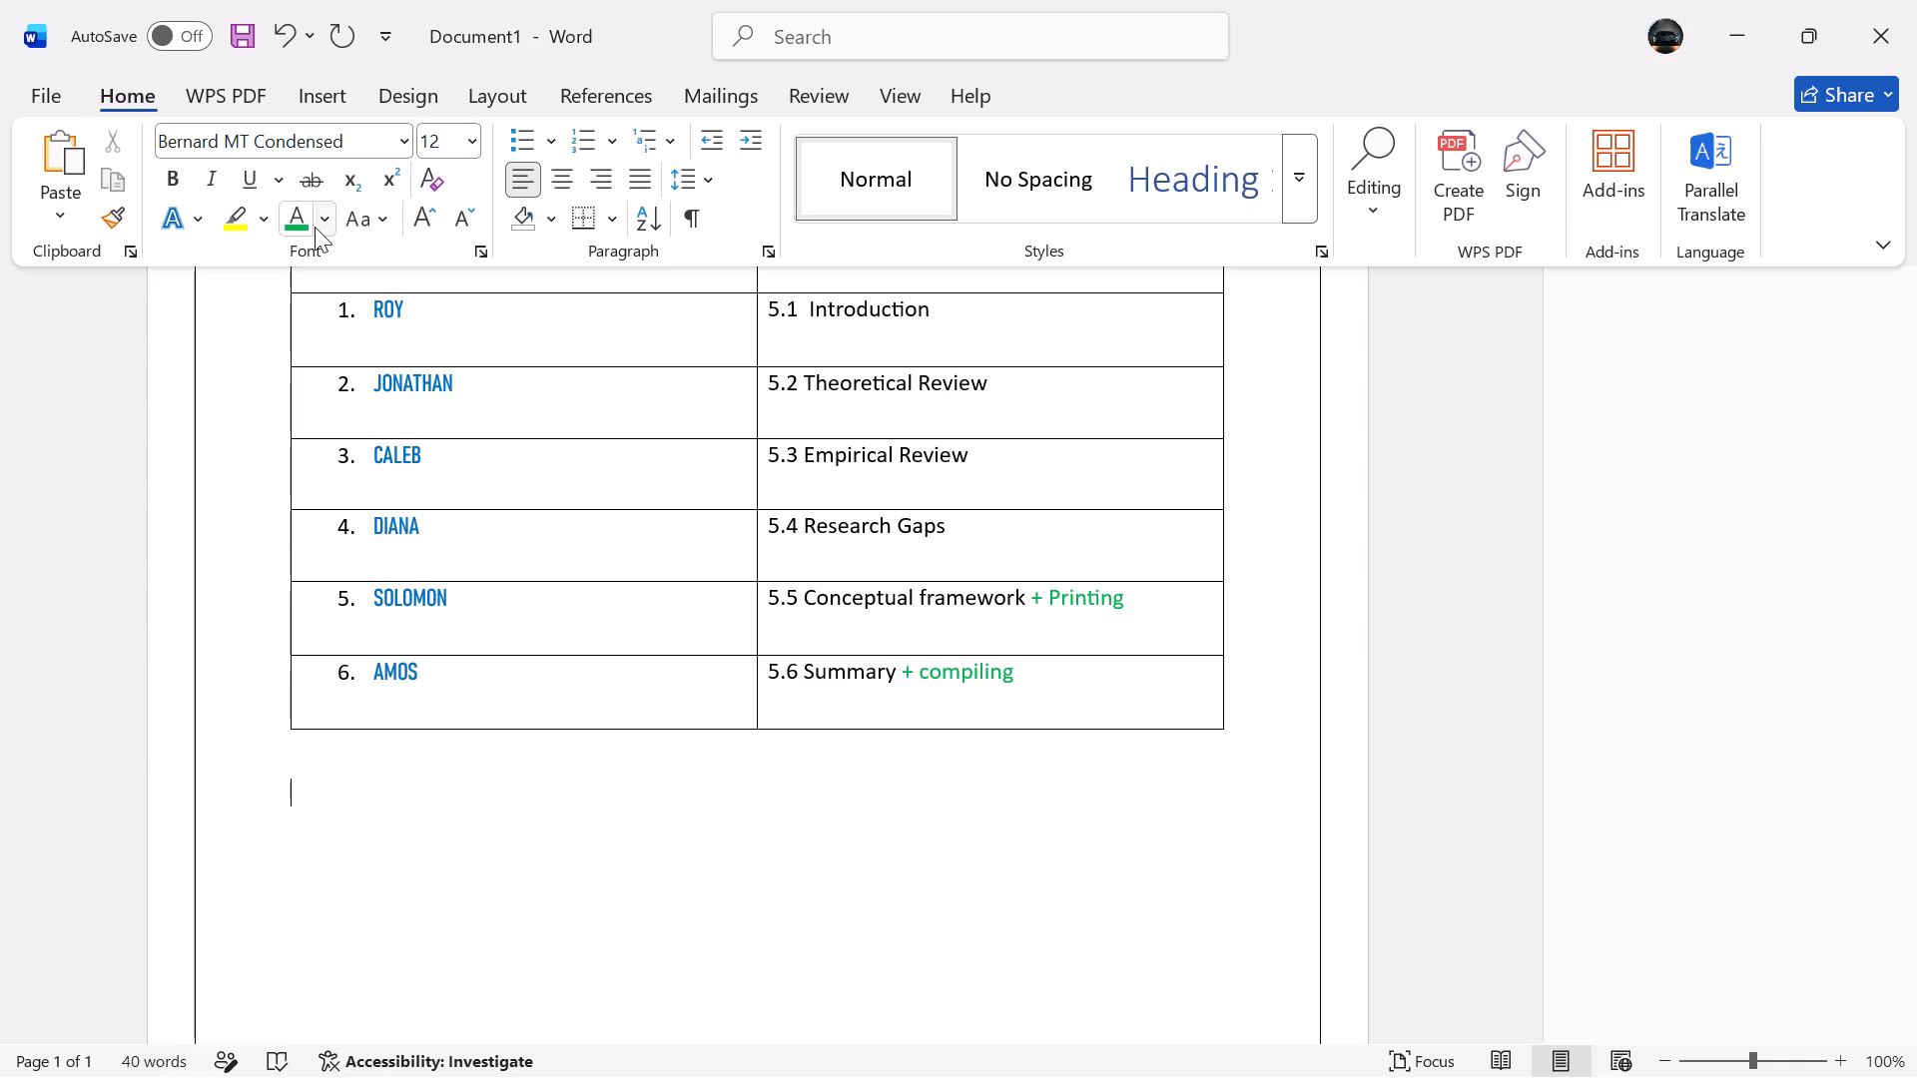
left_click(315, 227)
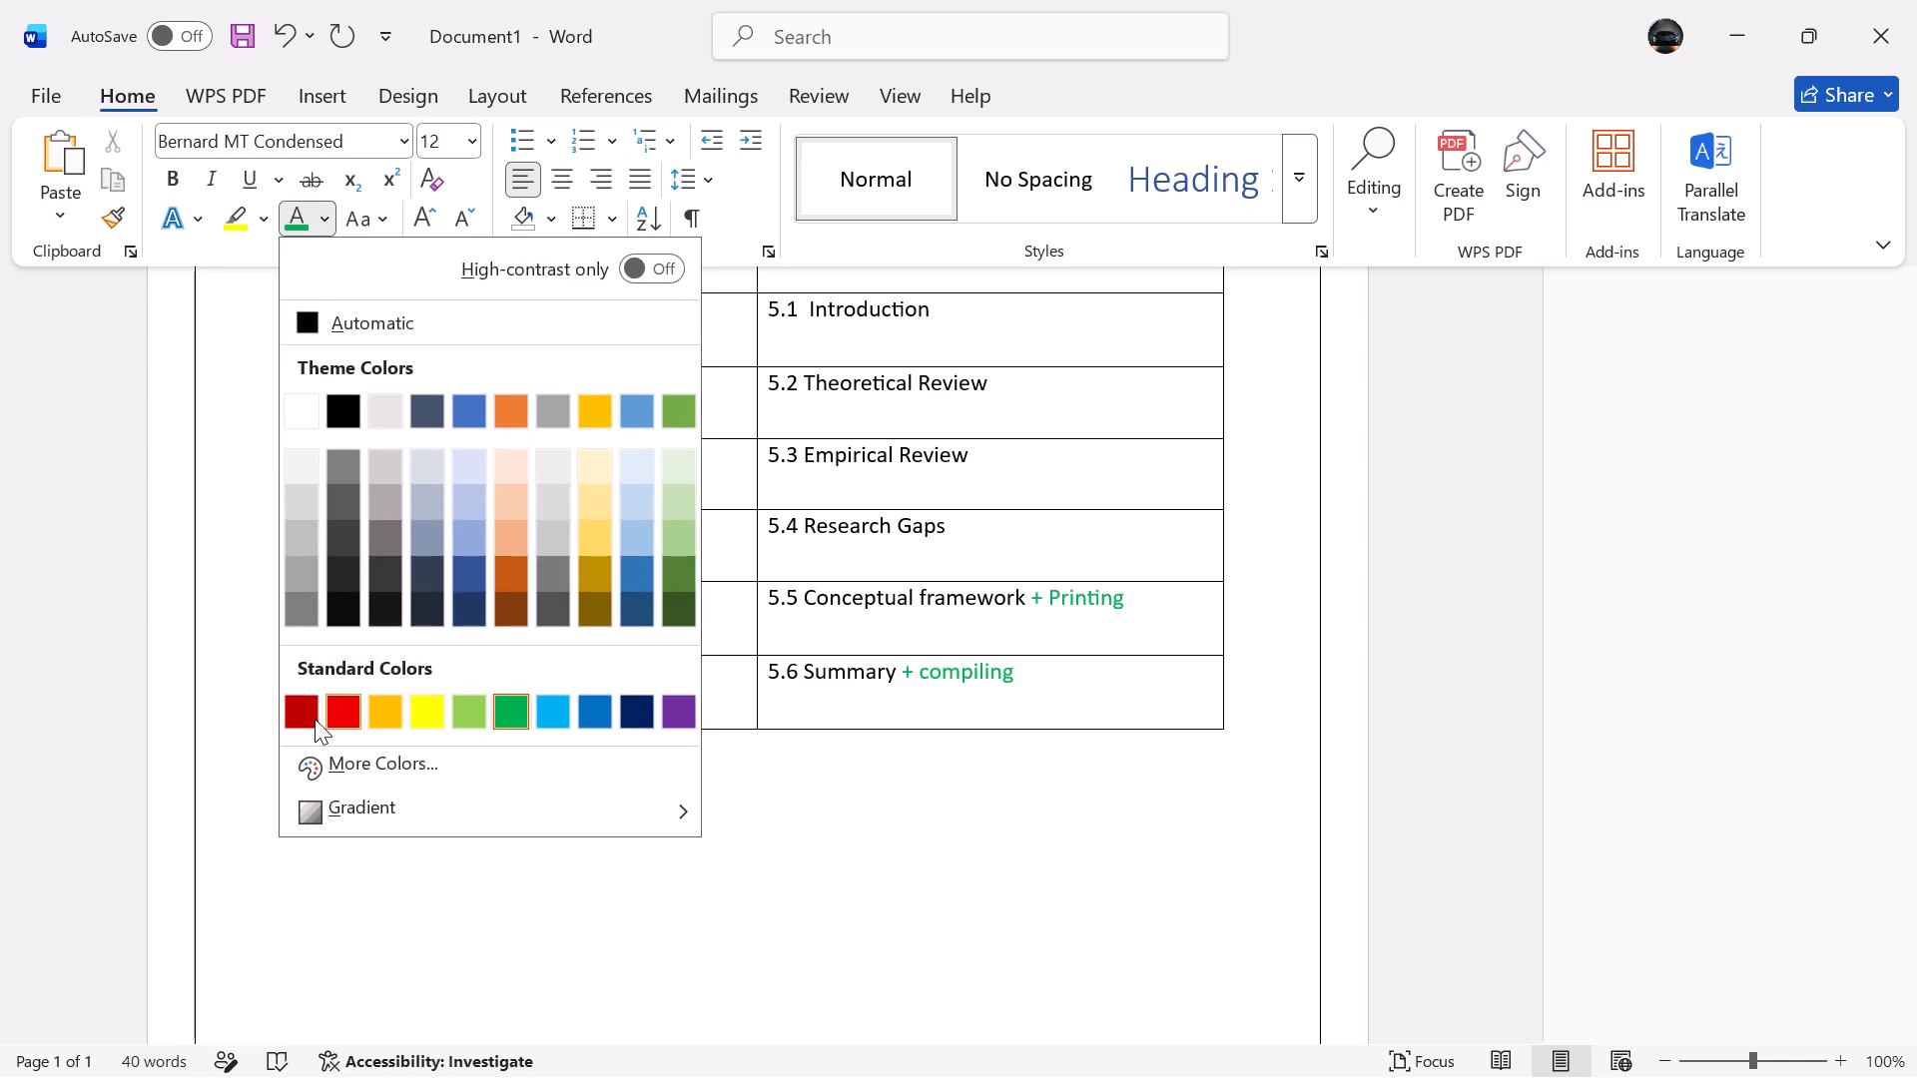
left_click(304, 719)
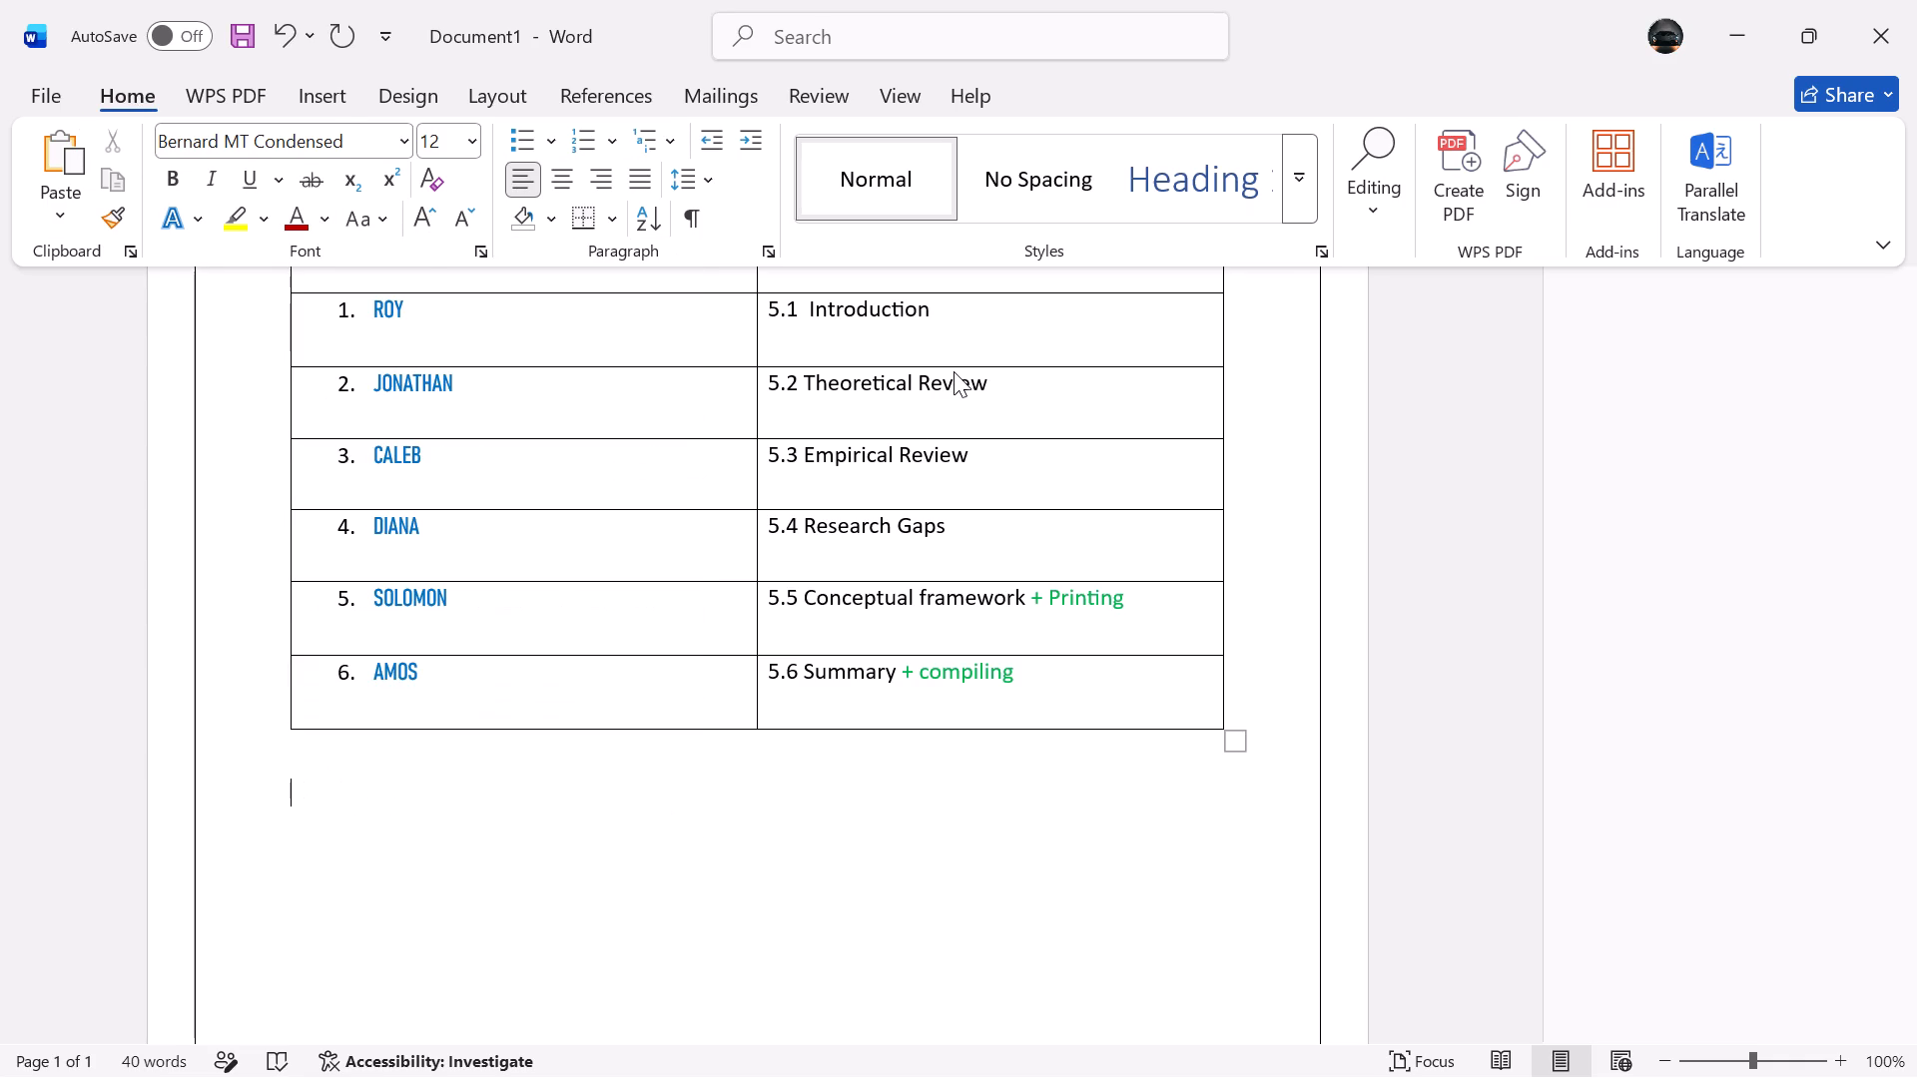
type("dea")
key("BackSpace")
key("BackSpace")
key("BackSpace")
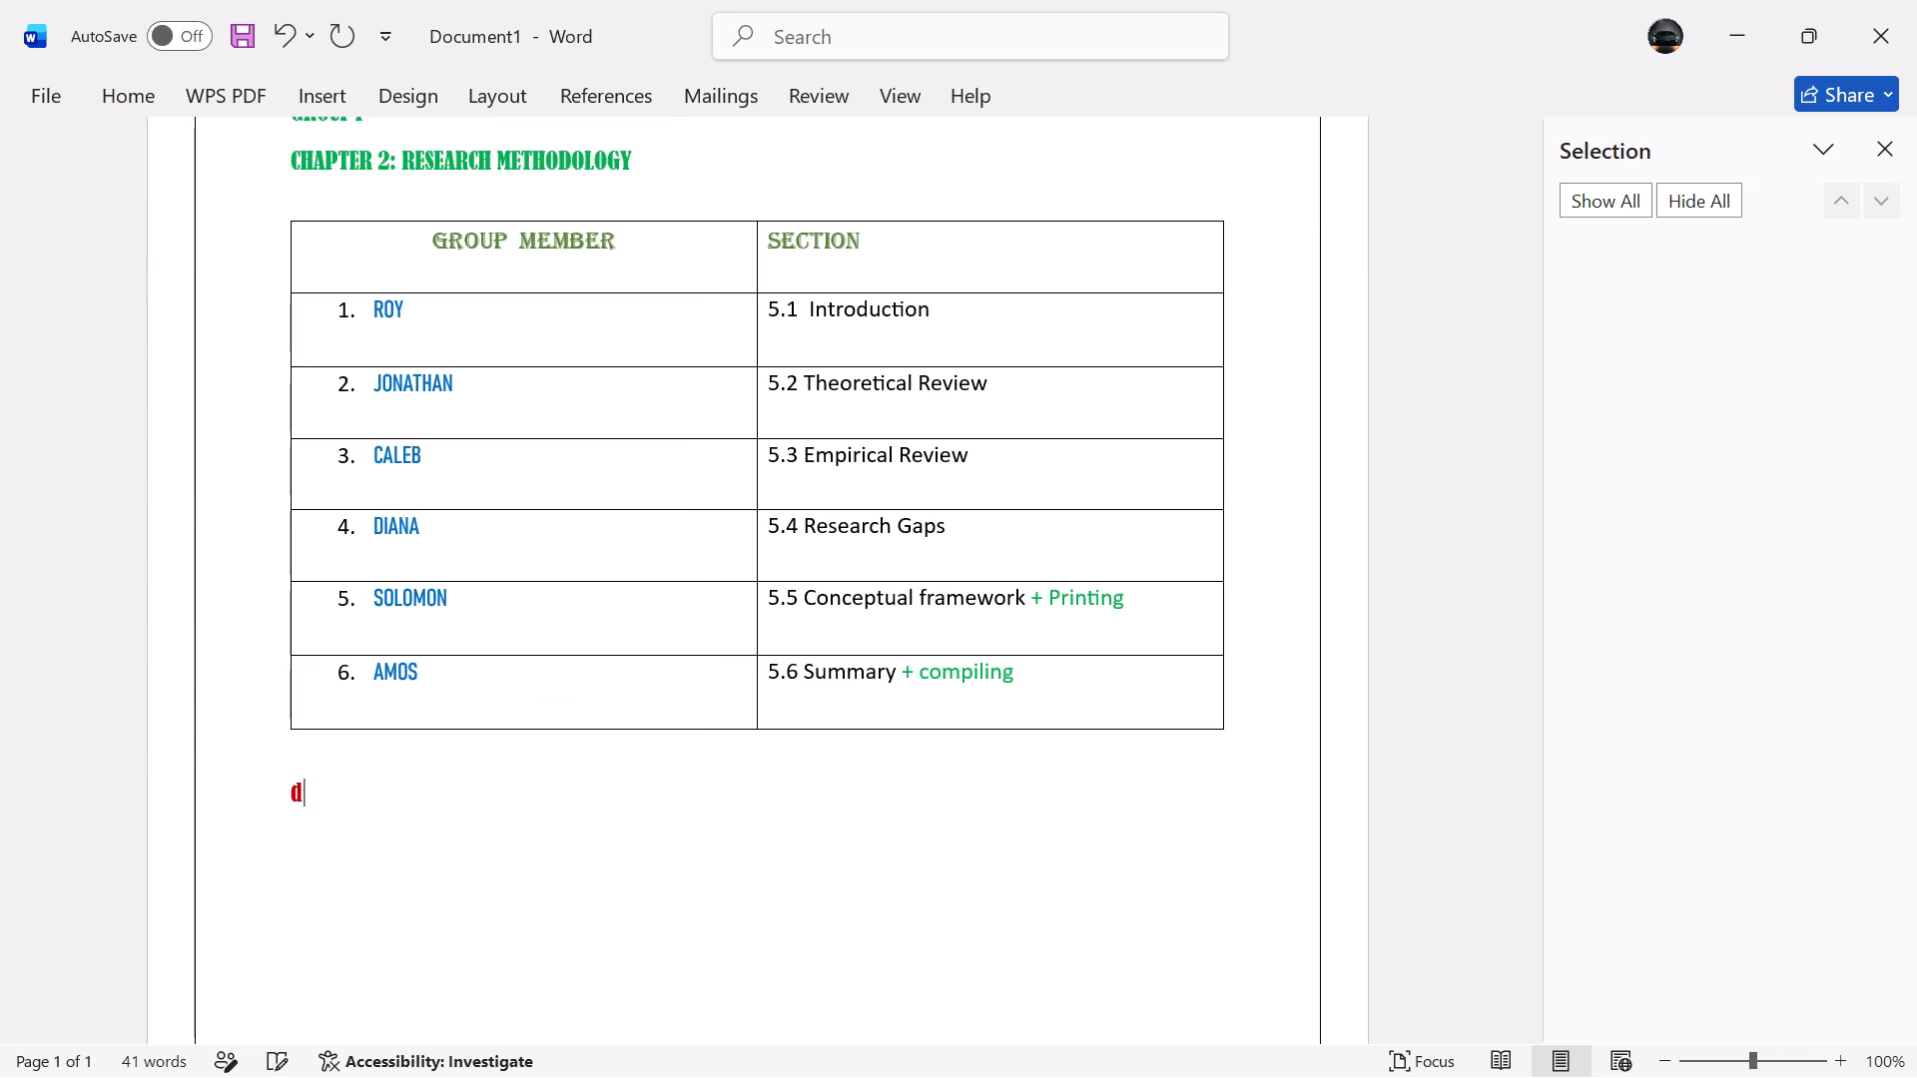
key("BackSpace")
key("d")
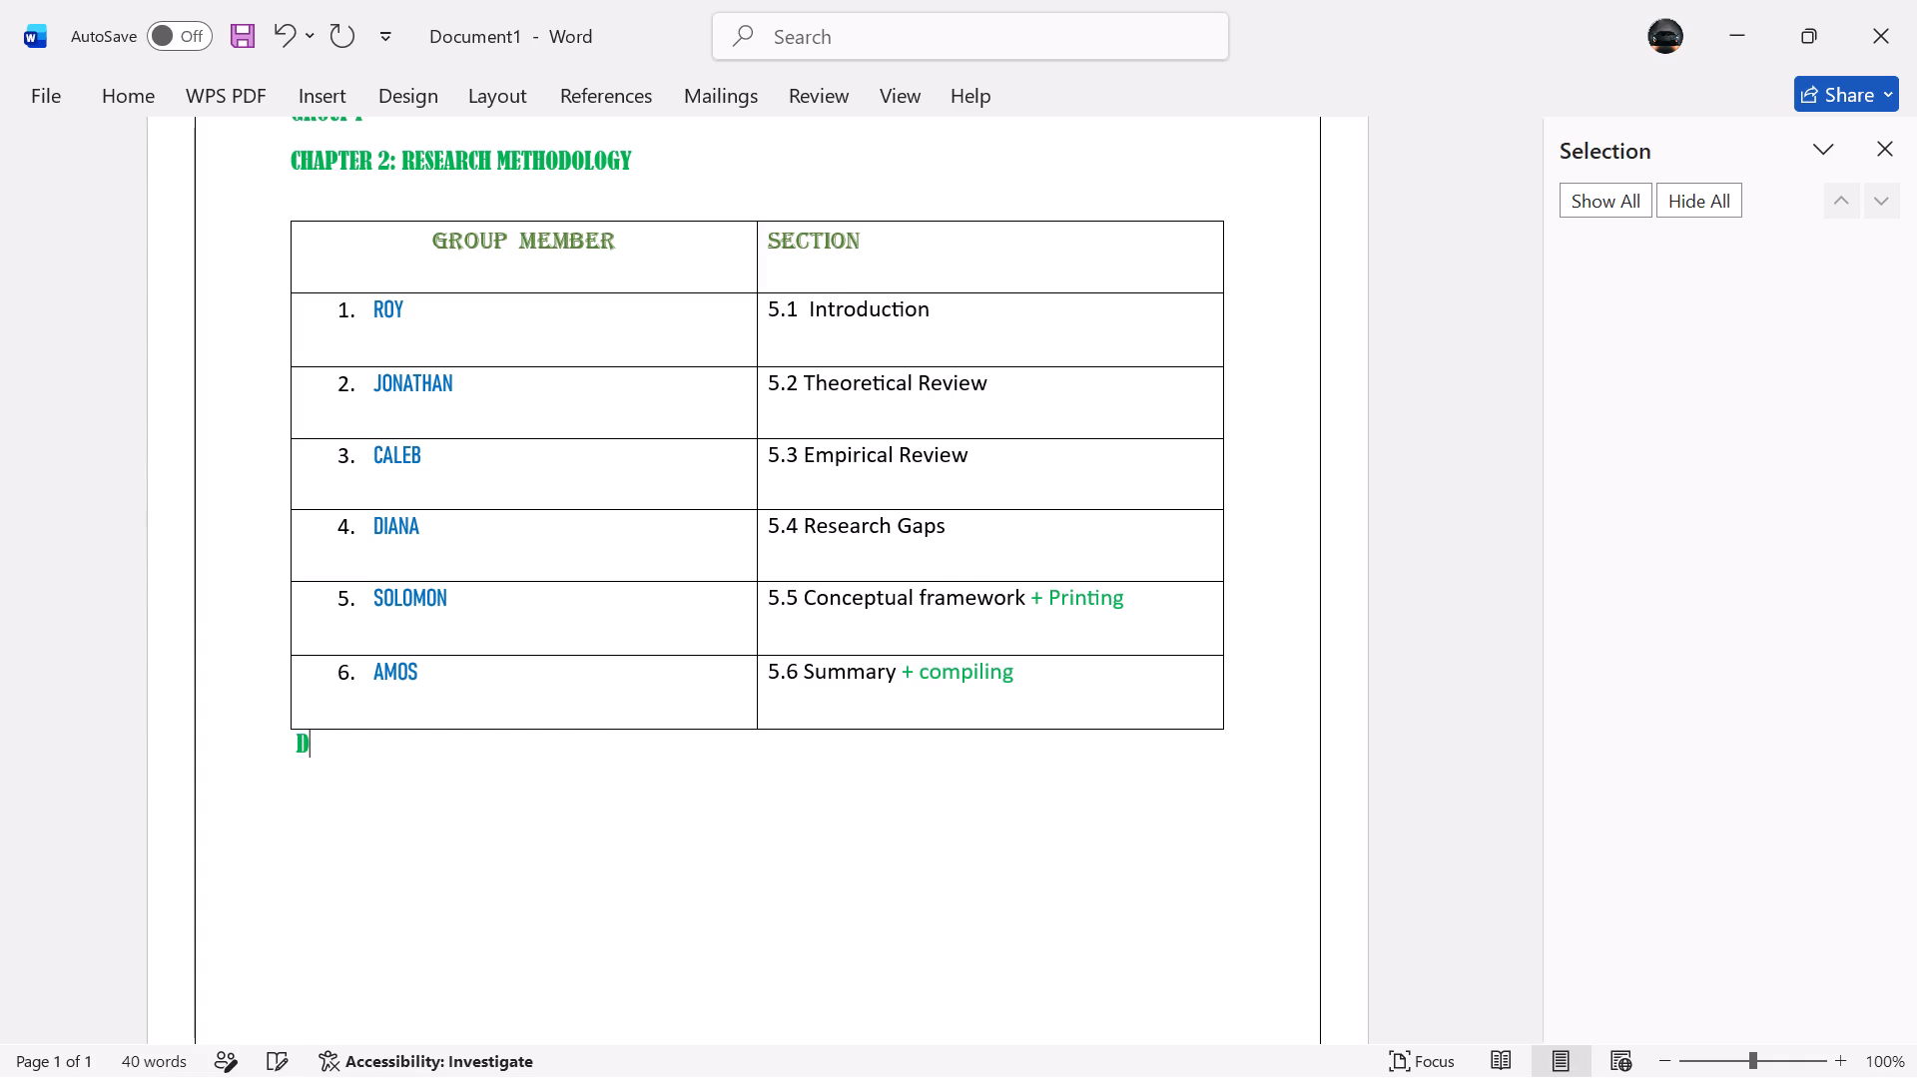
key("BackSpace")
Enter the label "SUBMITION DEADLINE:" on a new line below the table in dark red Bernard MT Condensed.
key("Return")
left_click(88, 100)
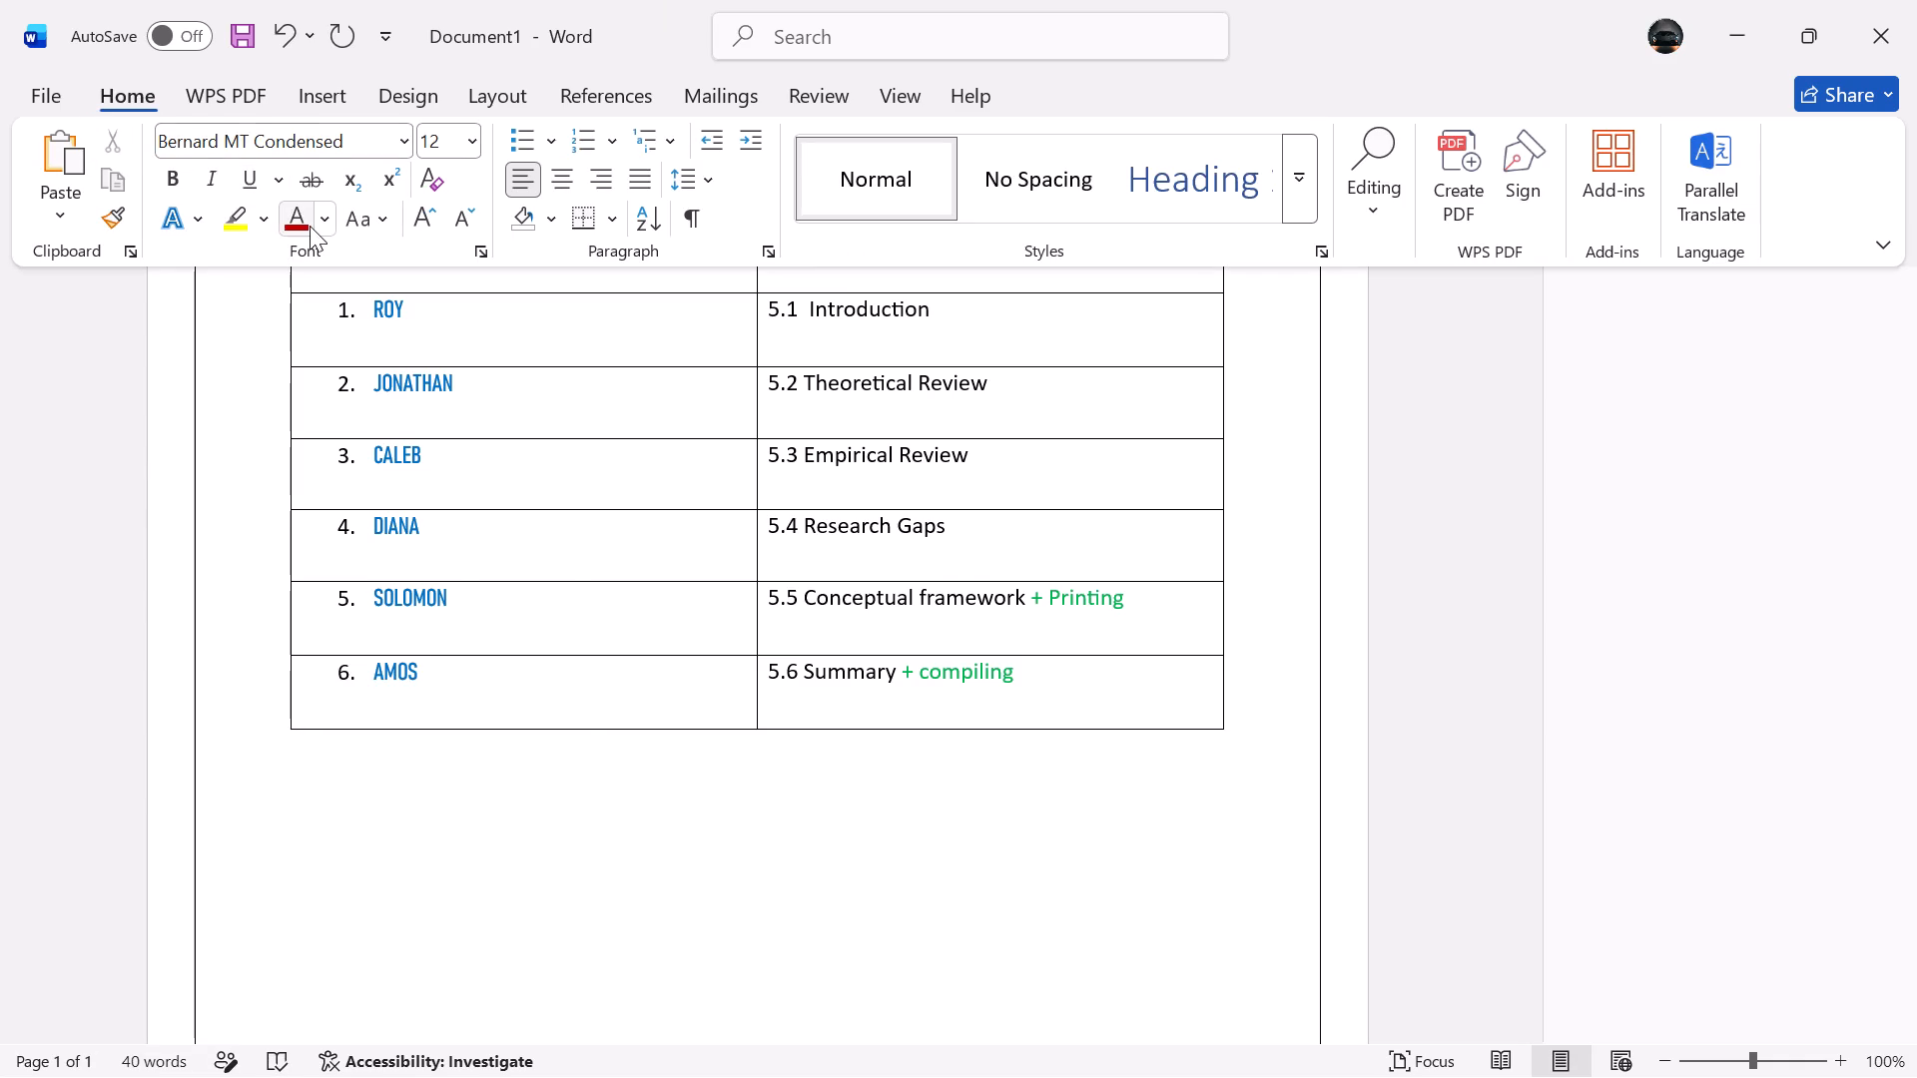
left_click(308, 227)
left_click(315, 800)
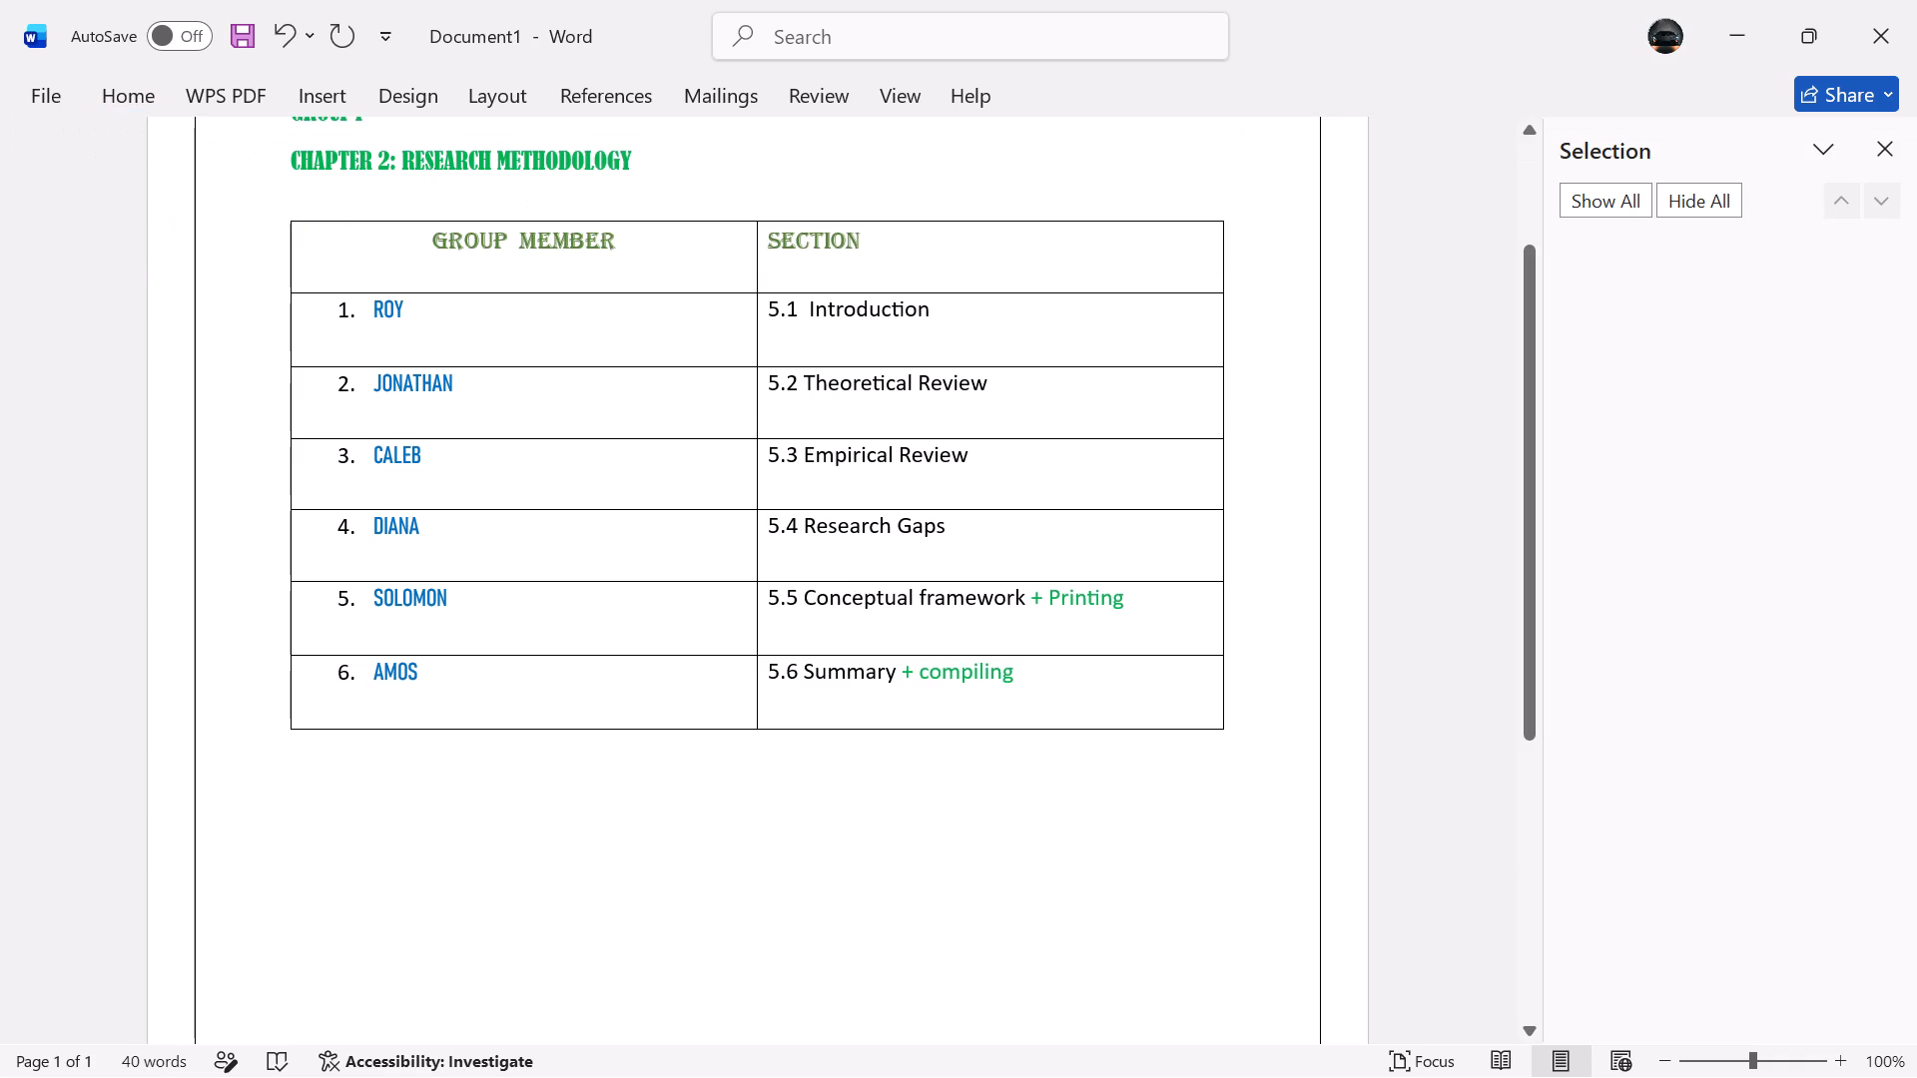
key("s")
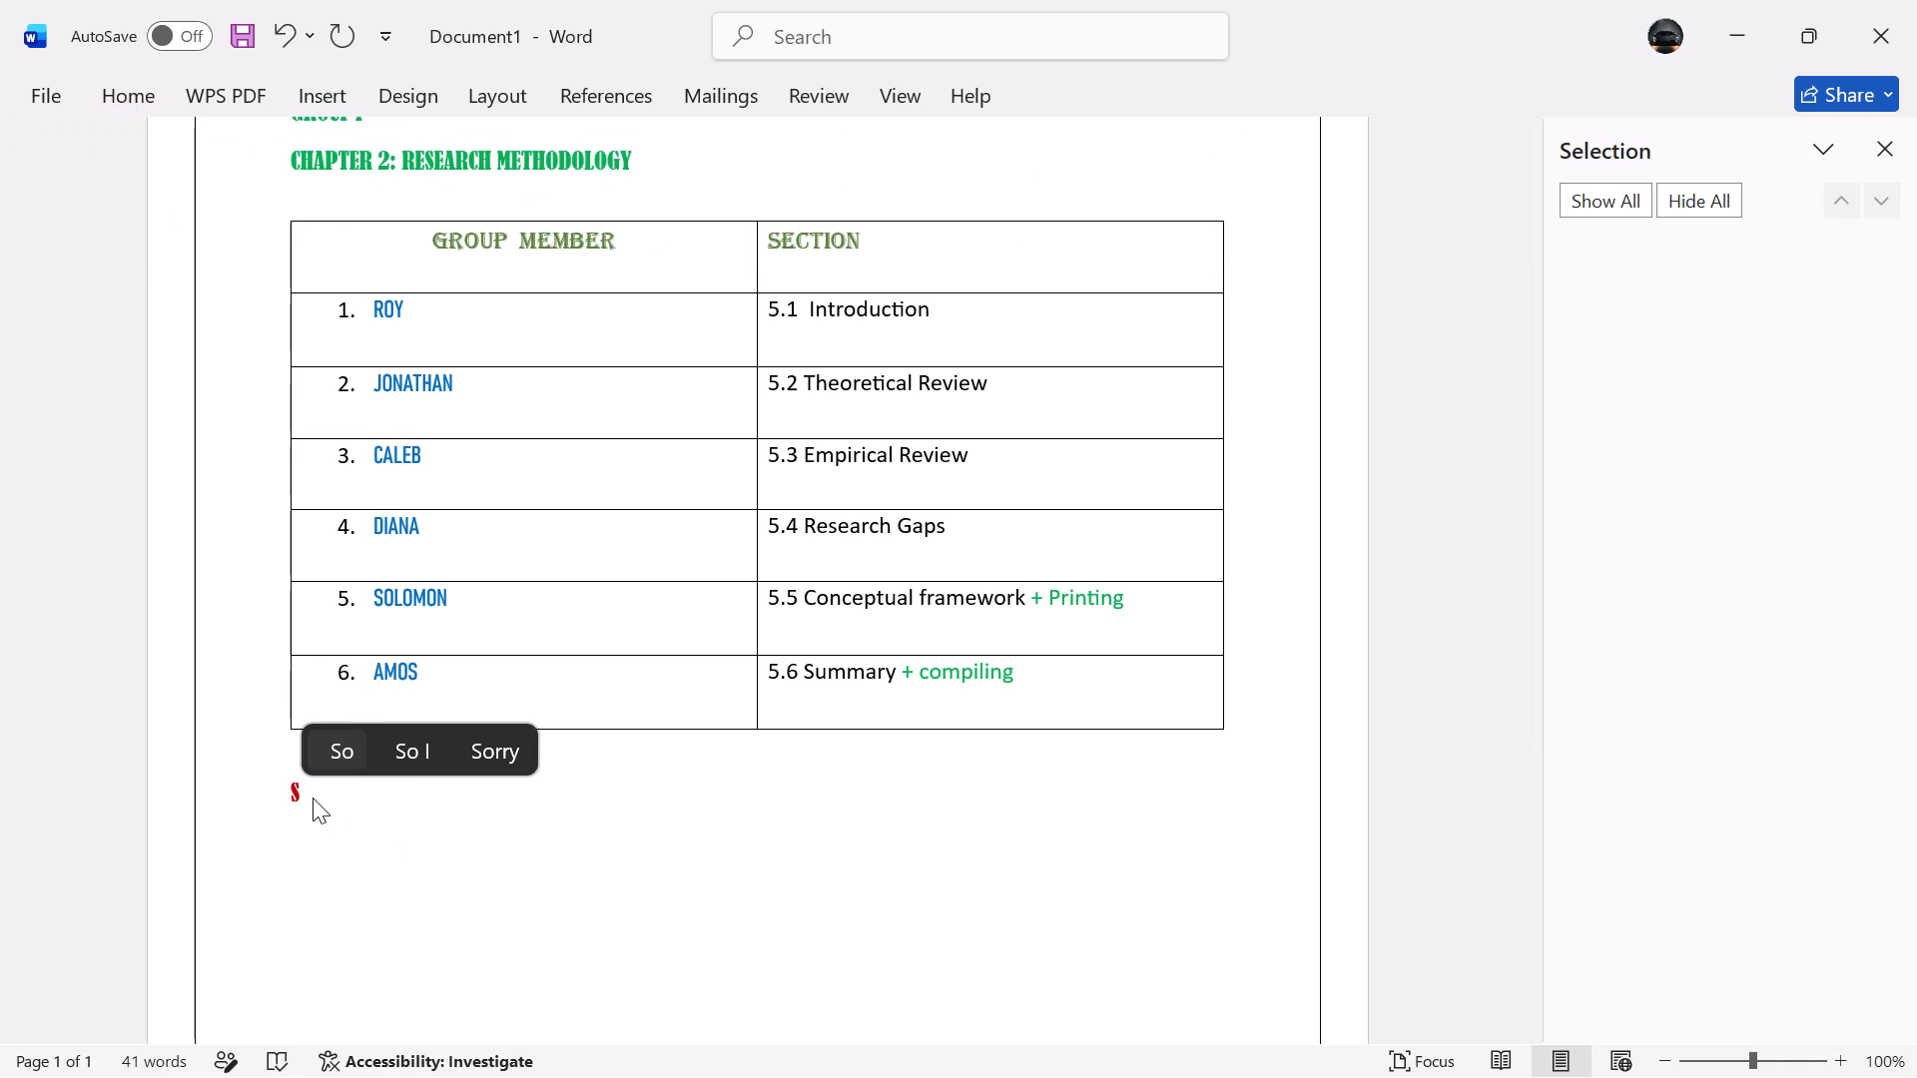
type("UN")
key("BackSpace")
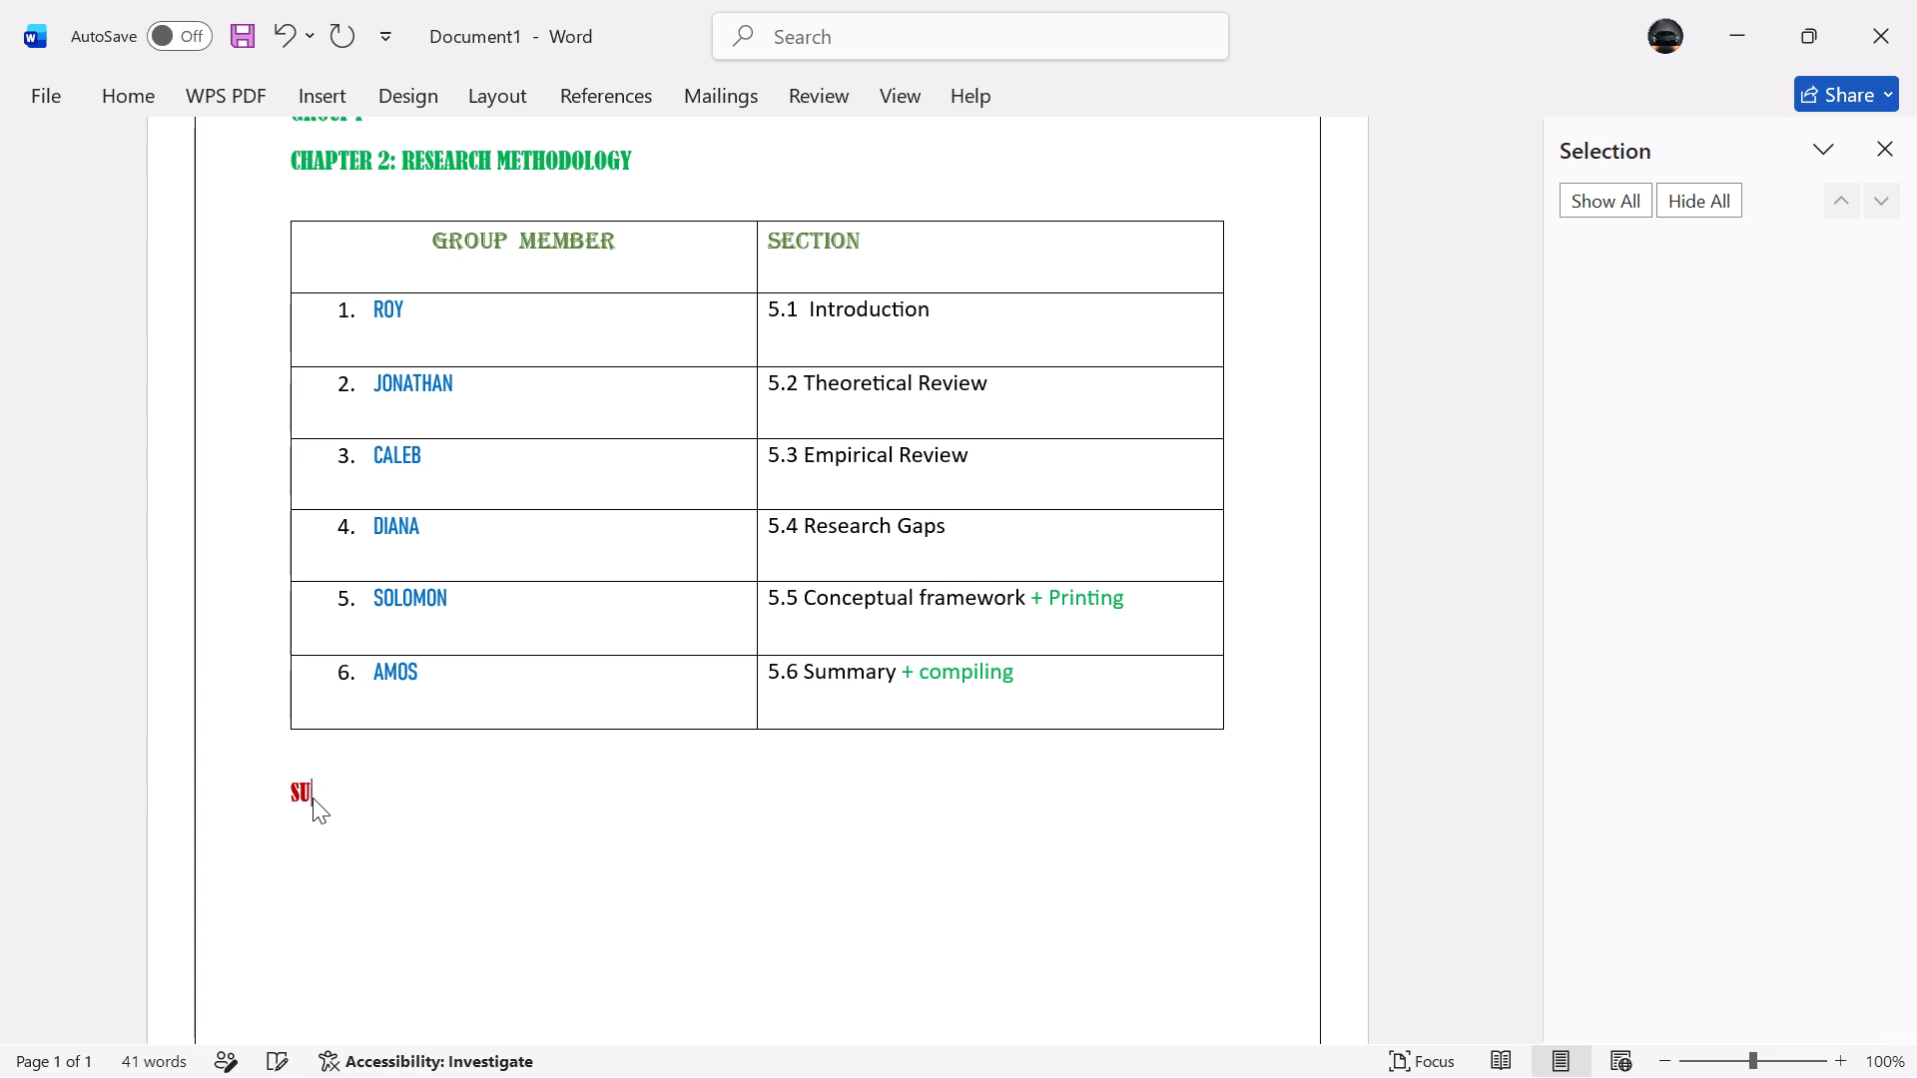
key("b")
type("MI")
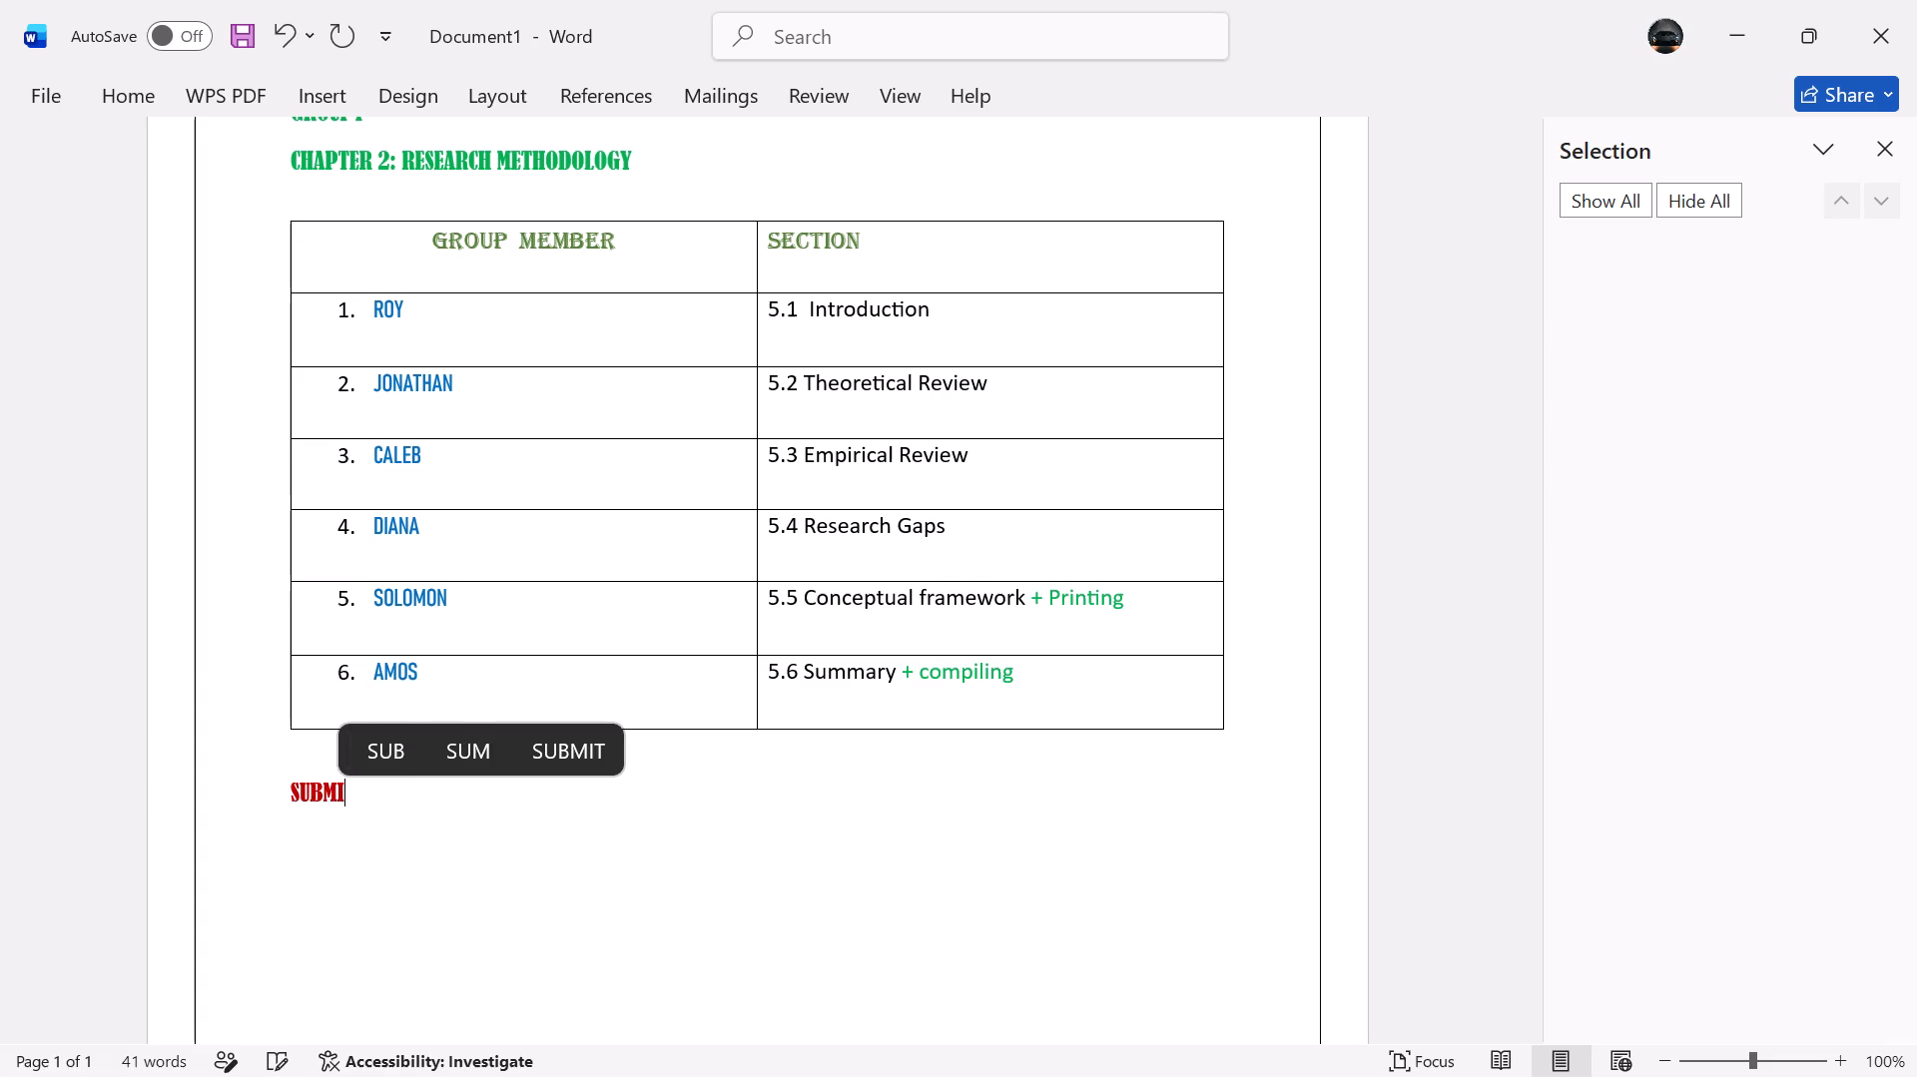
type("TION")
key("space")
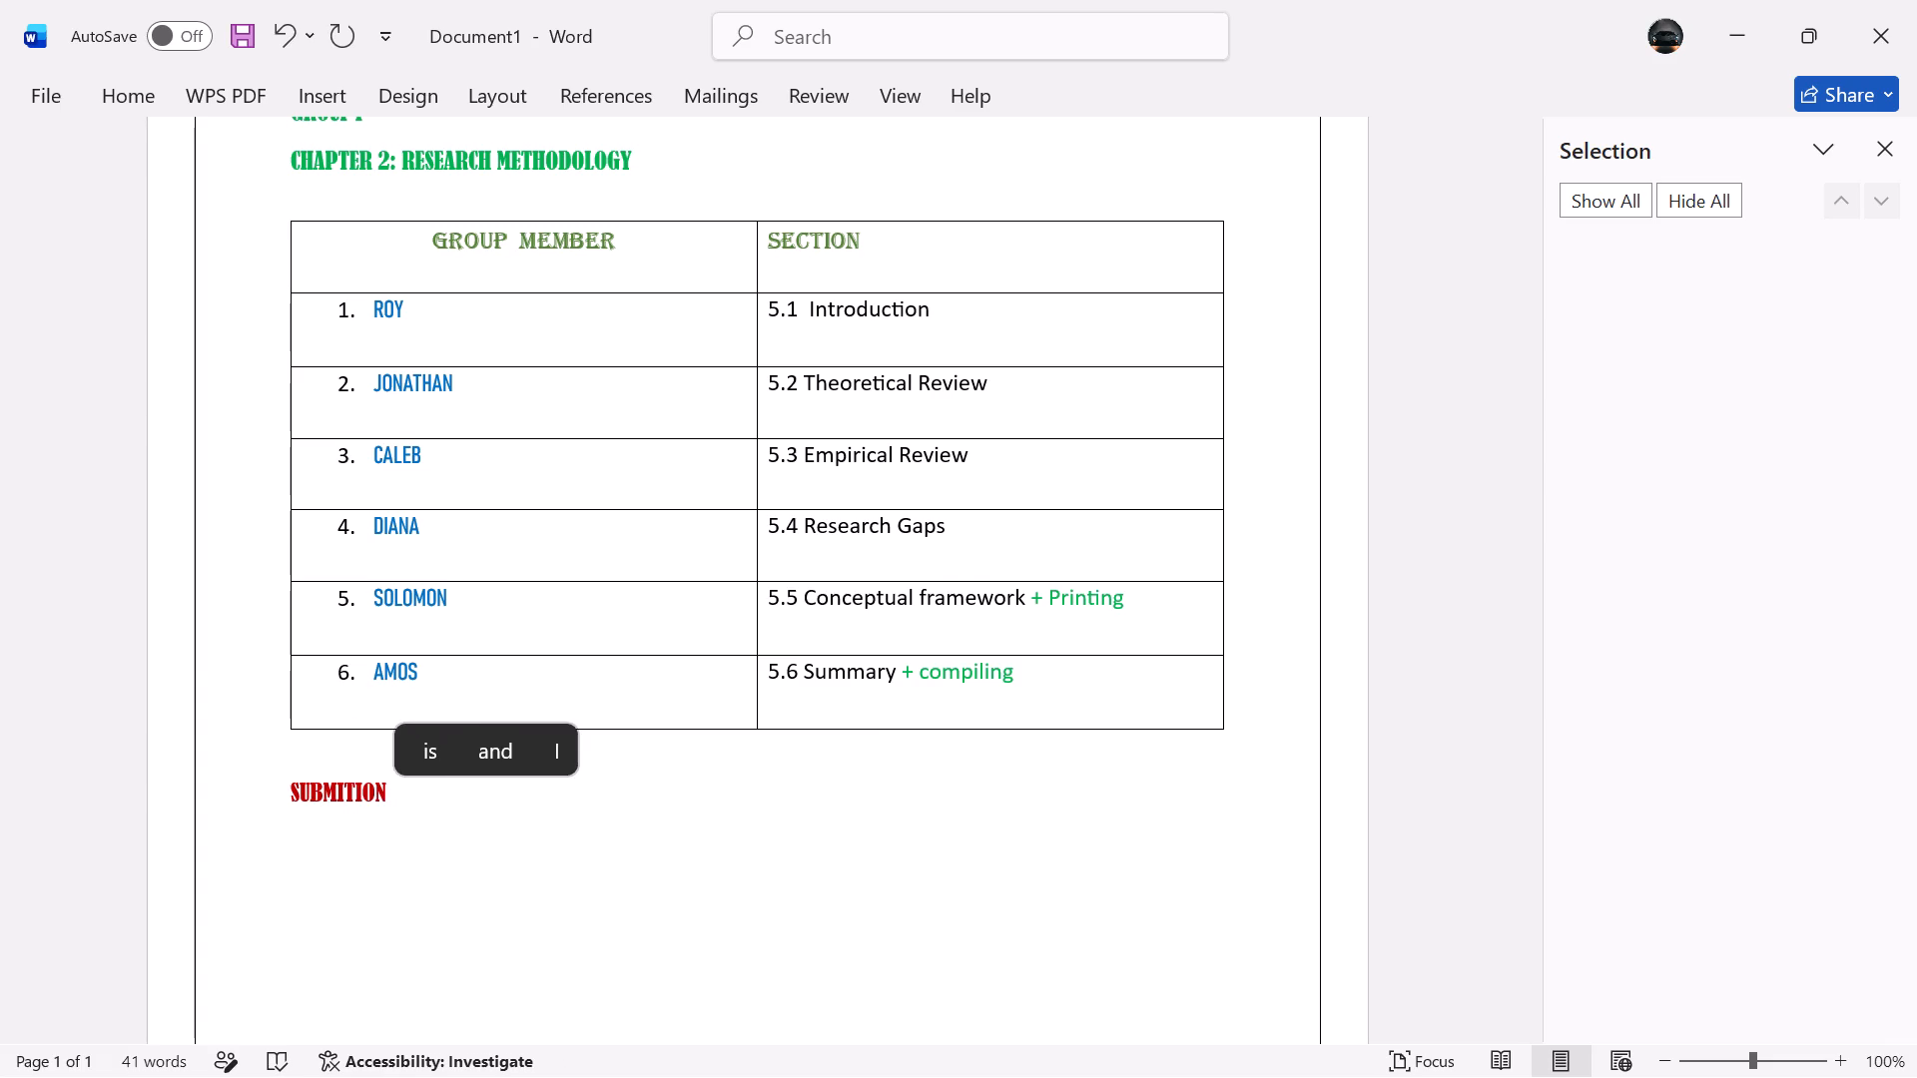
type("DEA")
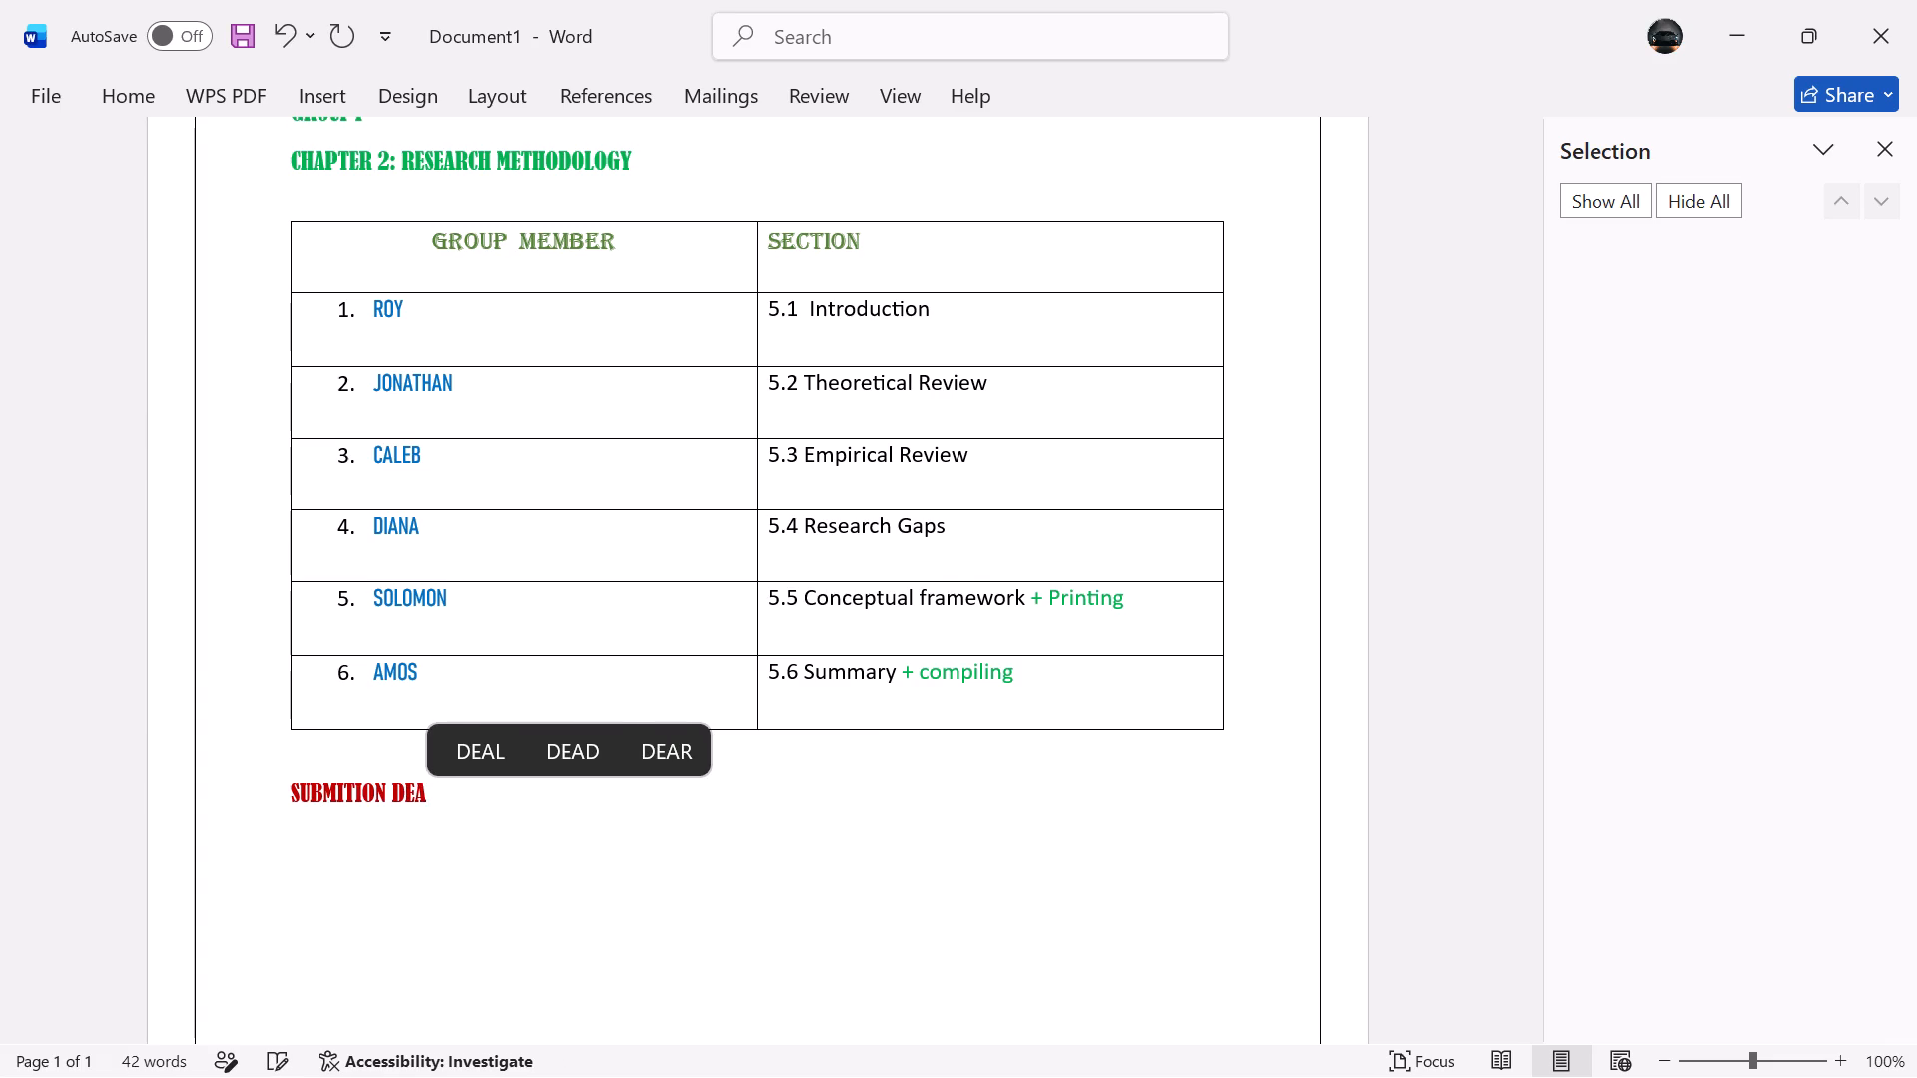
type("DLINE")
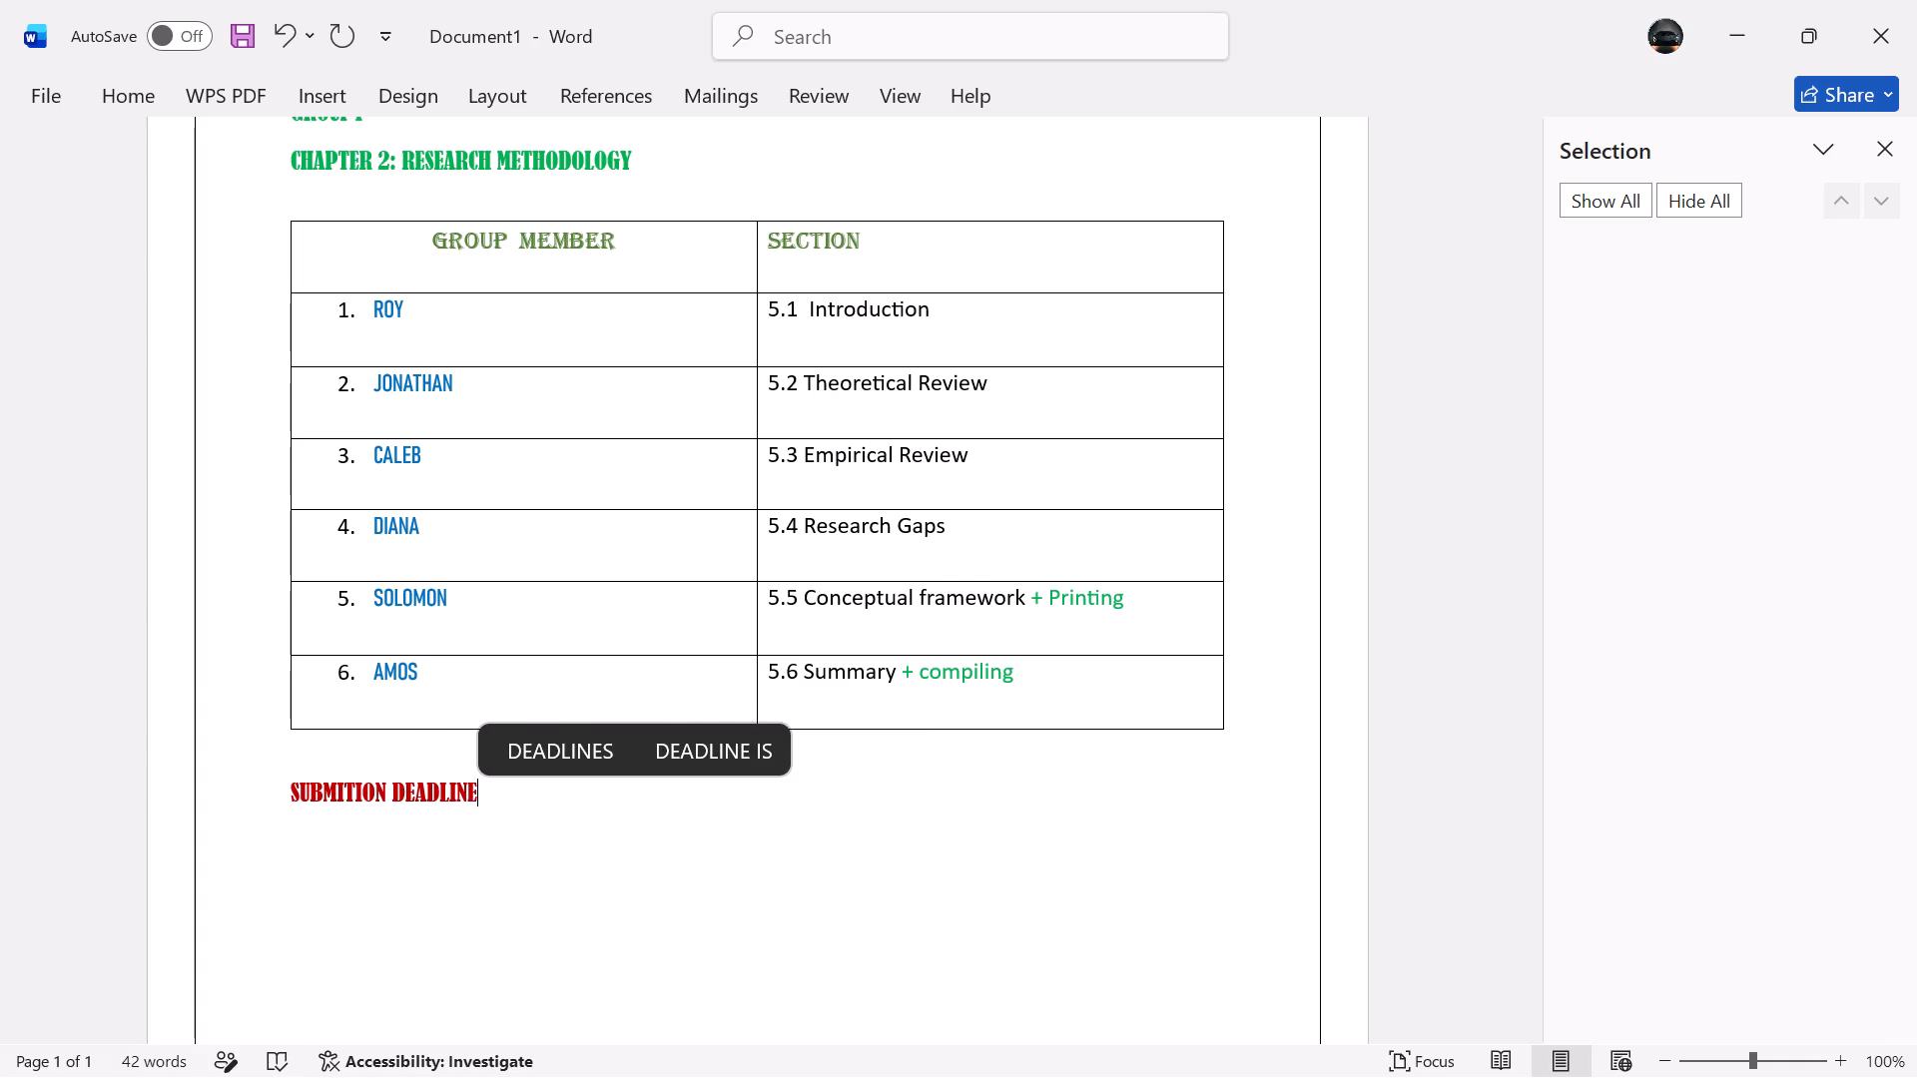
key("shift+colon")
key("space")
type("N")
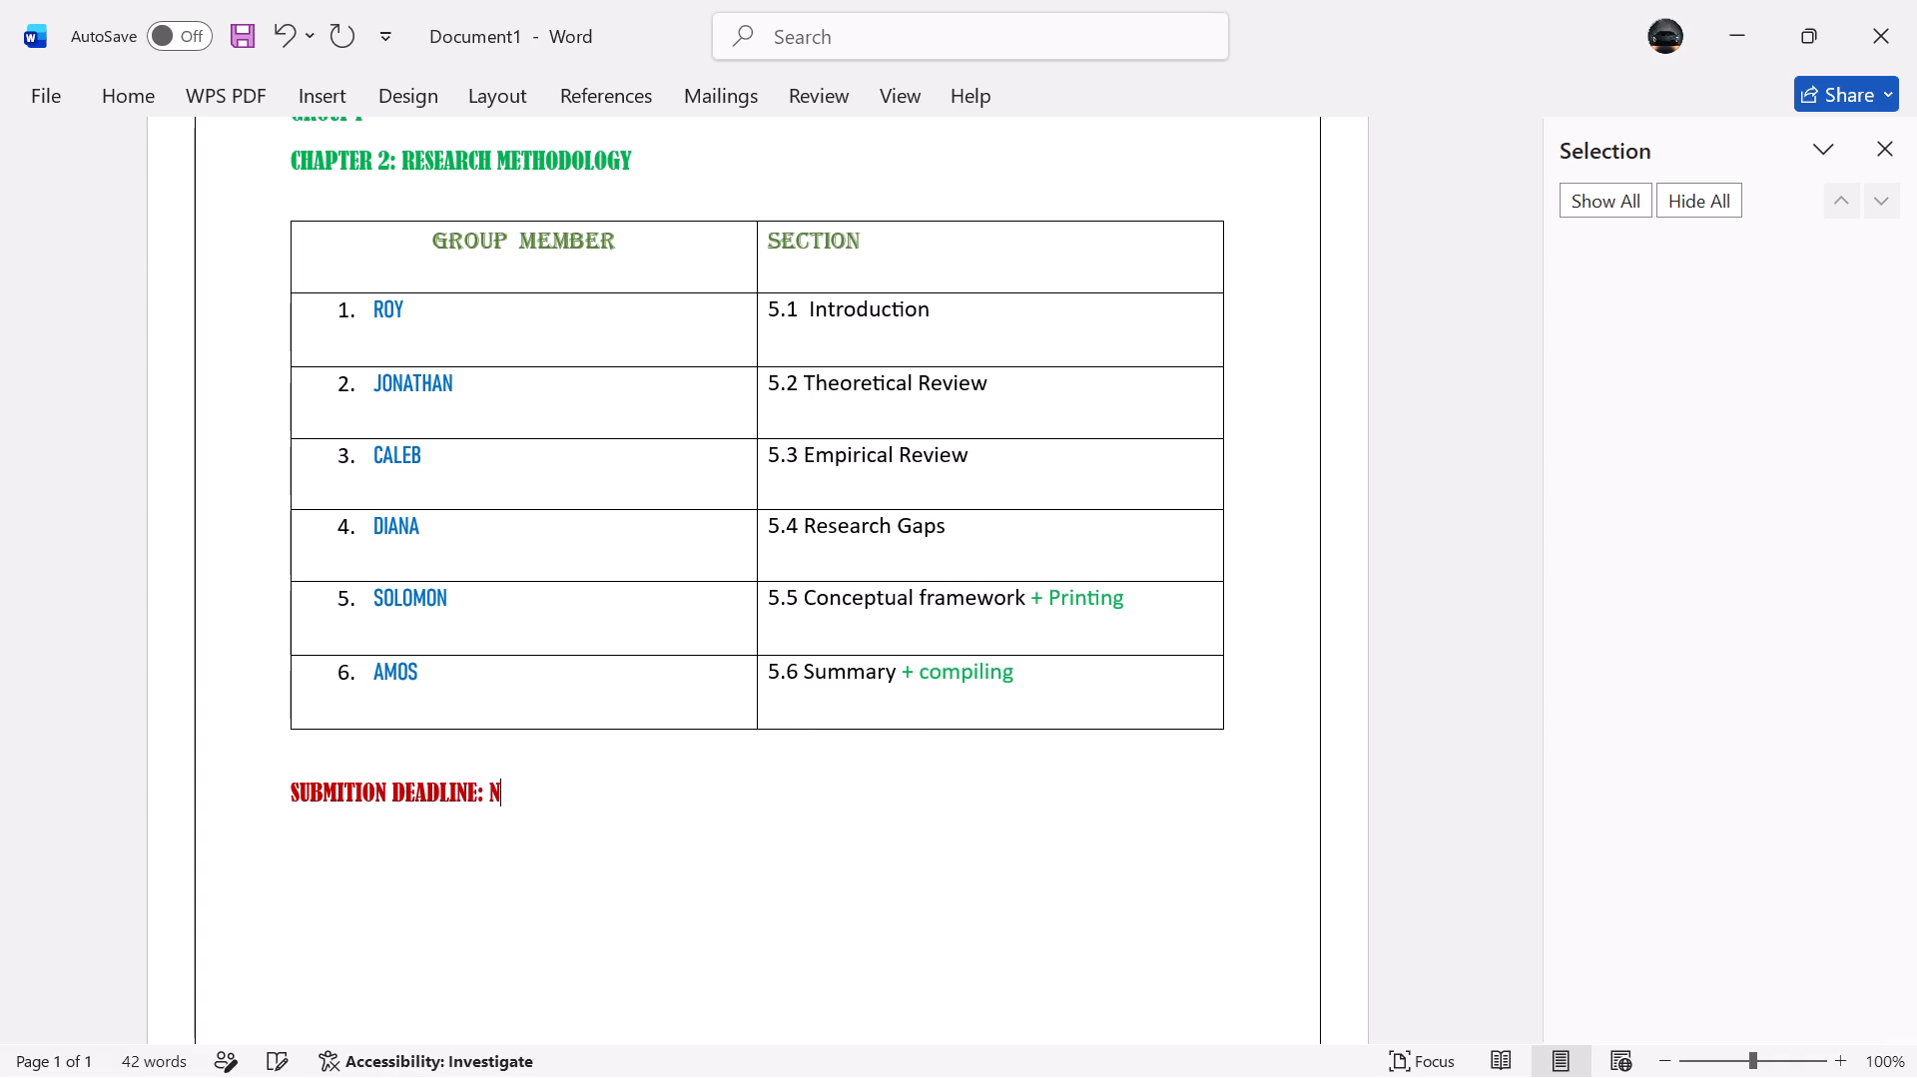
key("BackSpace")
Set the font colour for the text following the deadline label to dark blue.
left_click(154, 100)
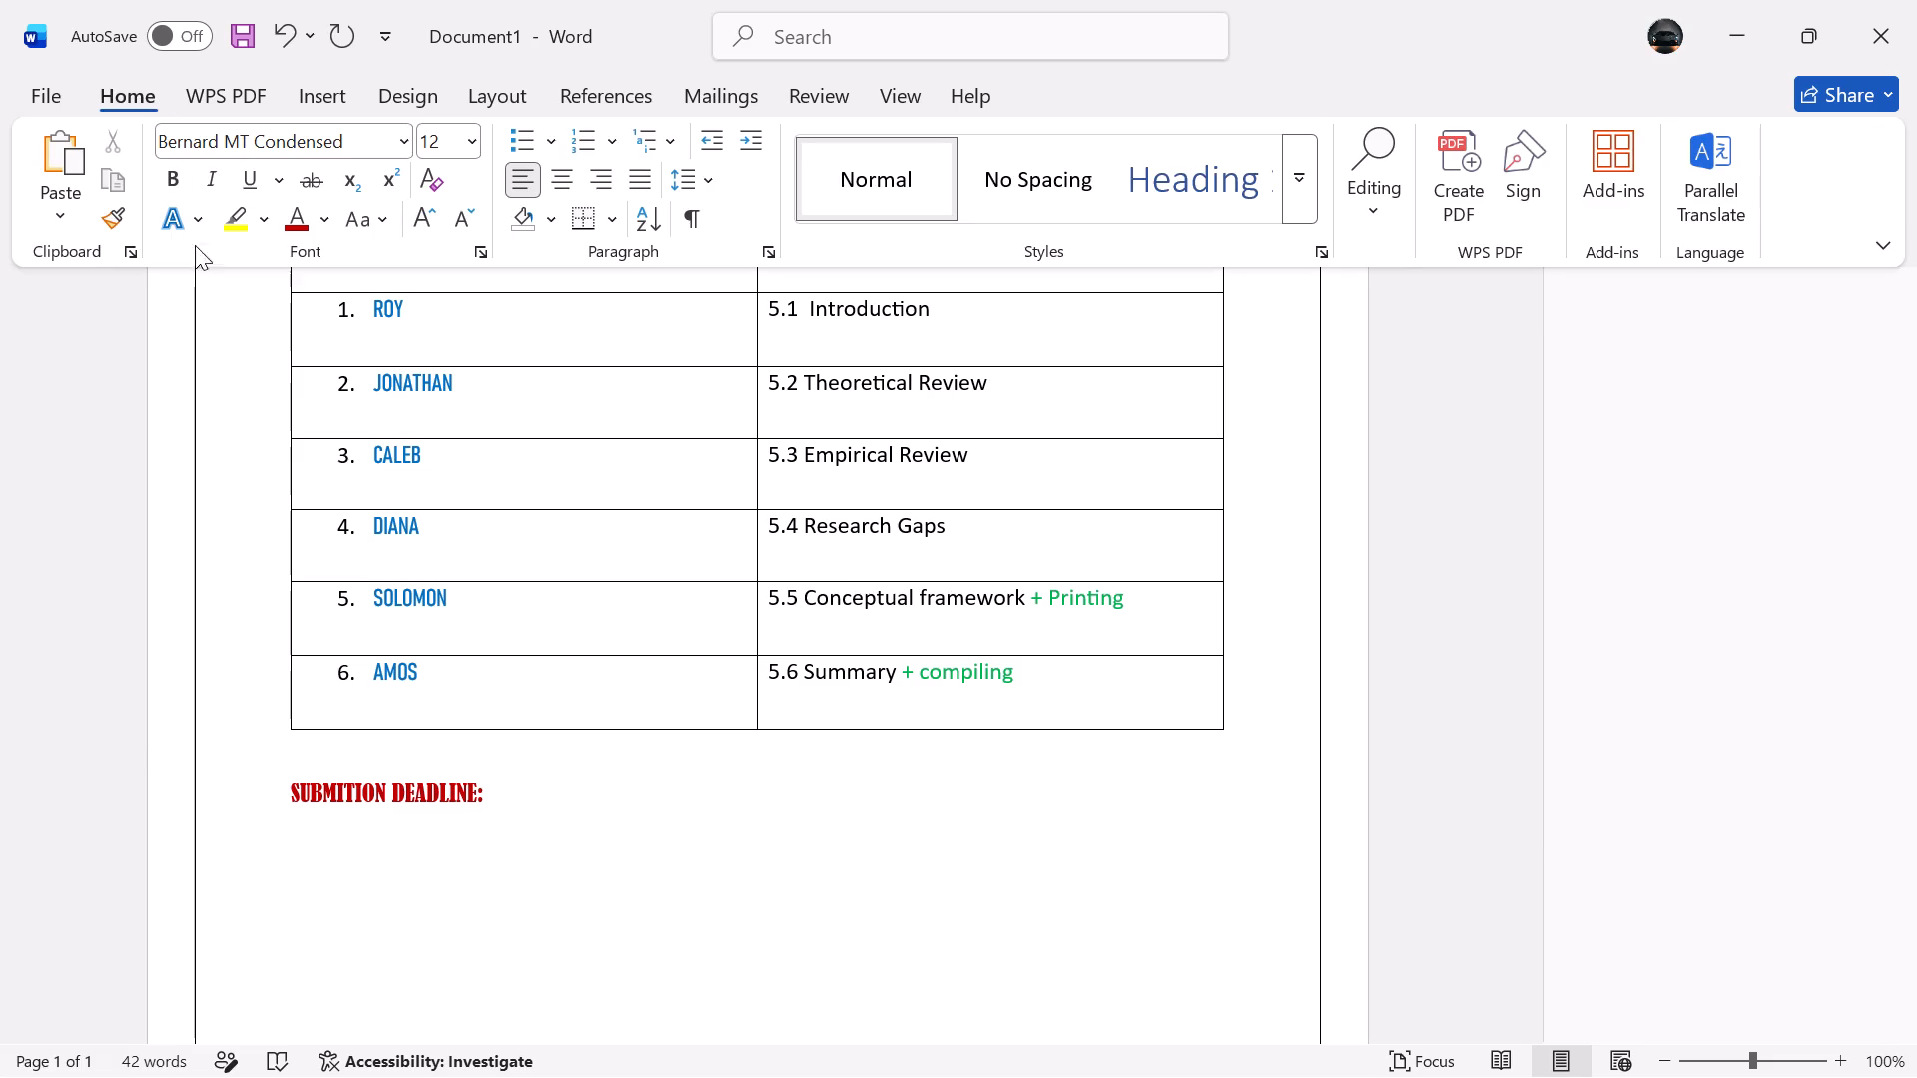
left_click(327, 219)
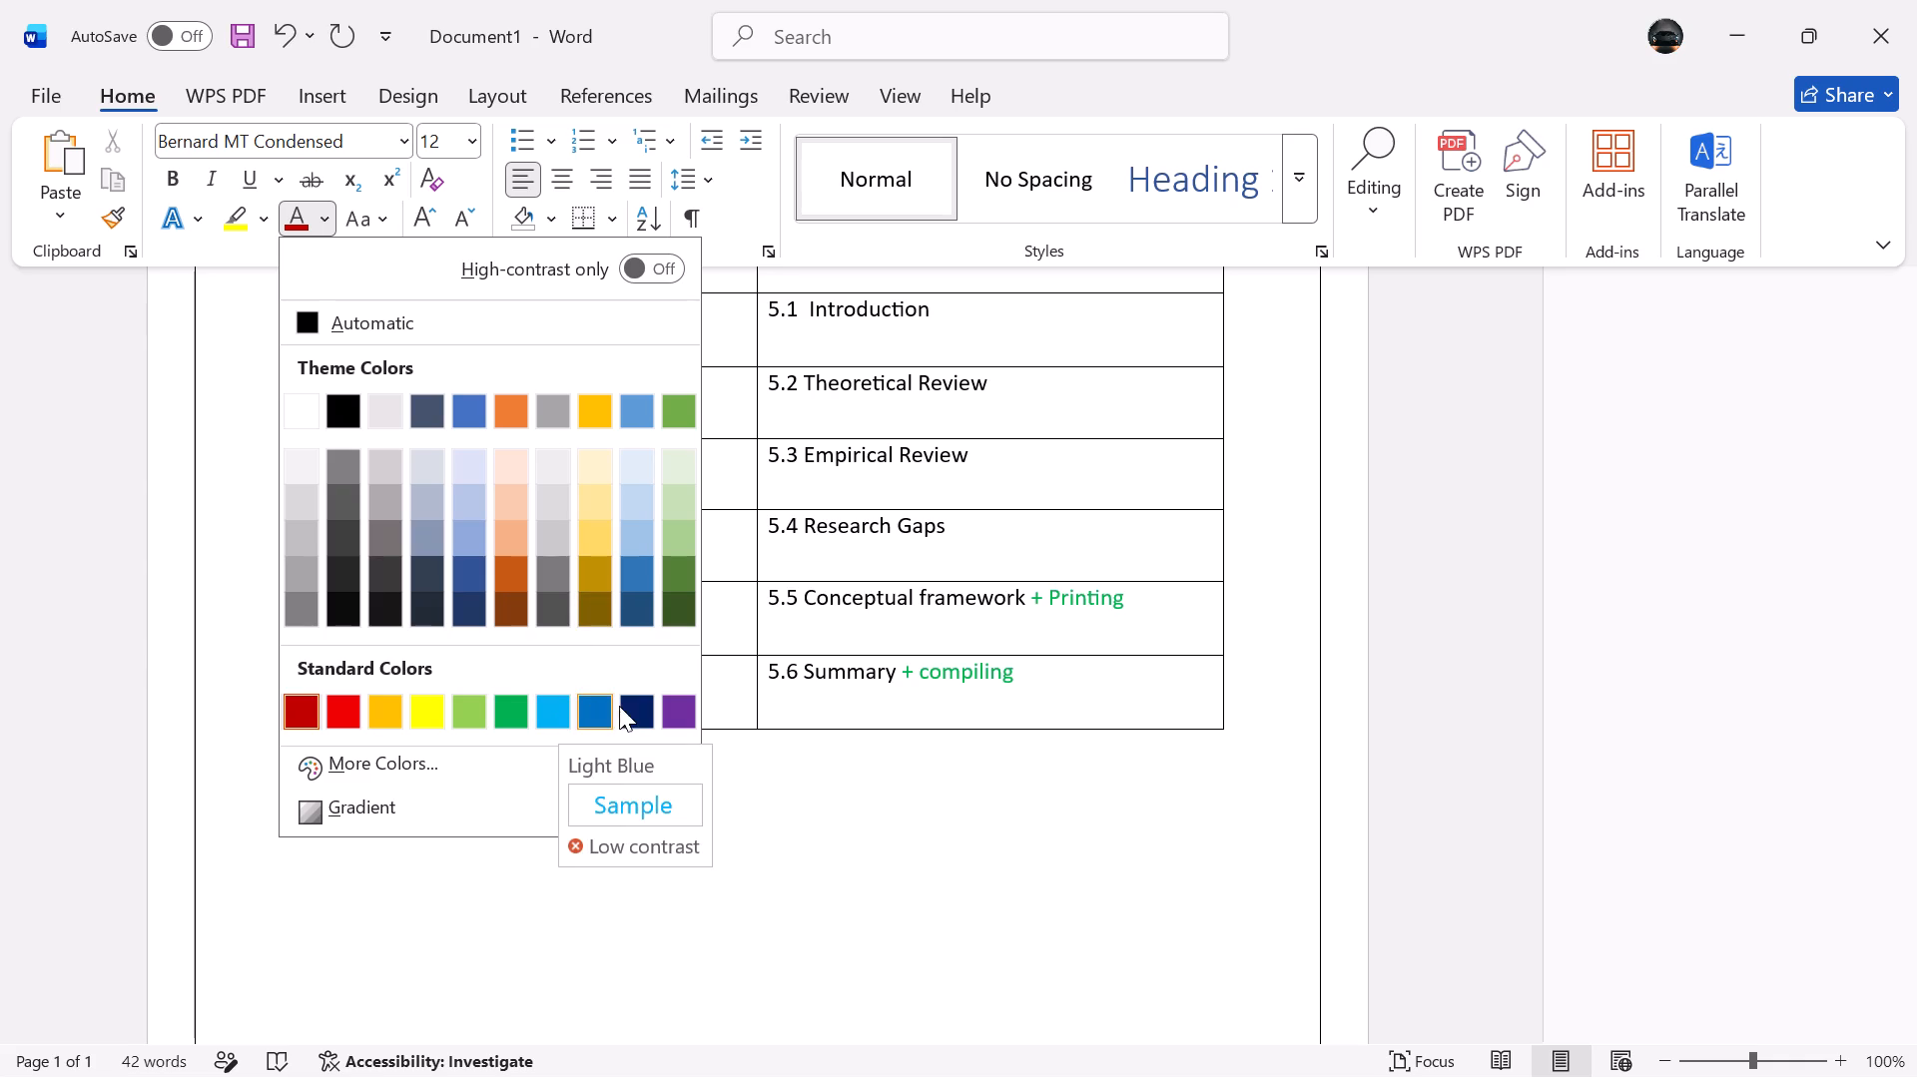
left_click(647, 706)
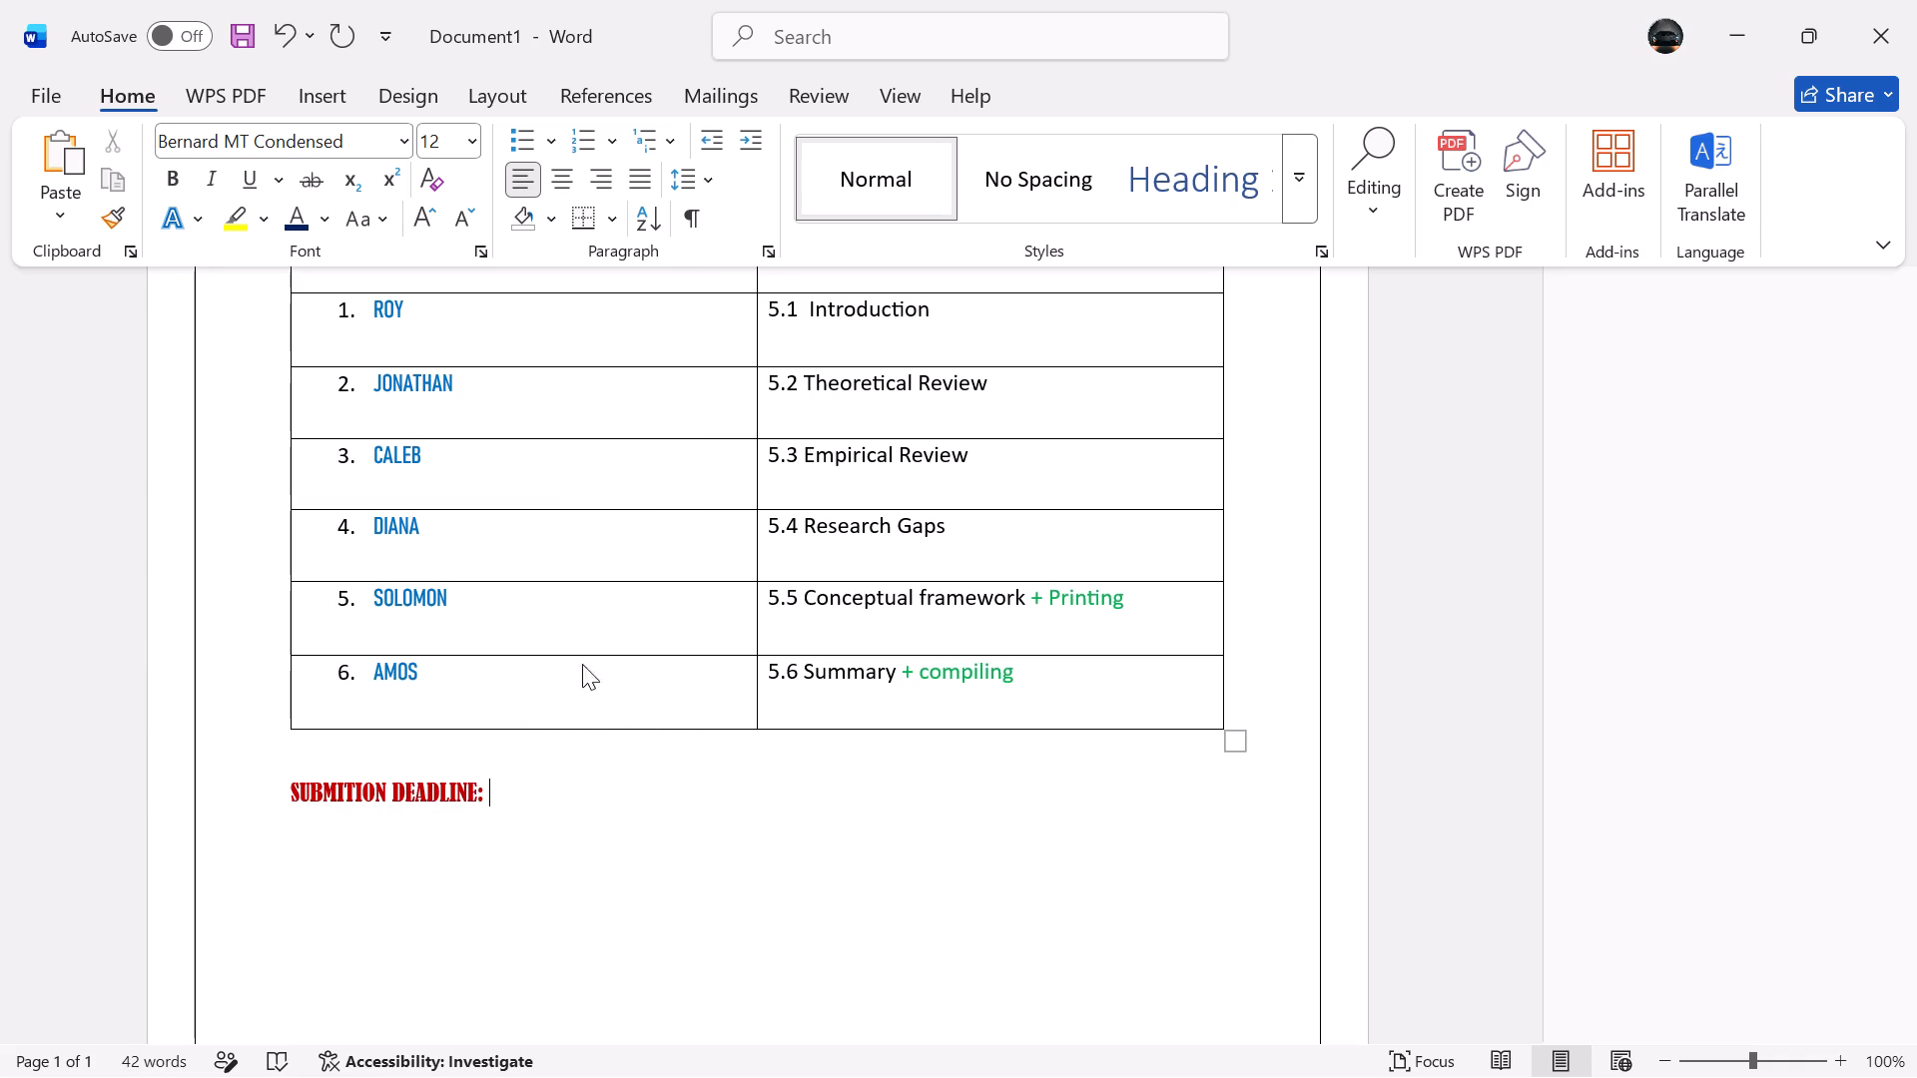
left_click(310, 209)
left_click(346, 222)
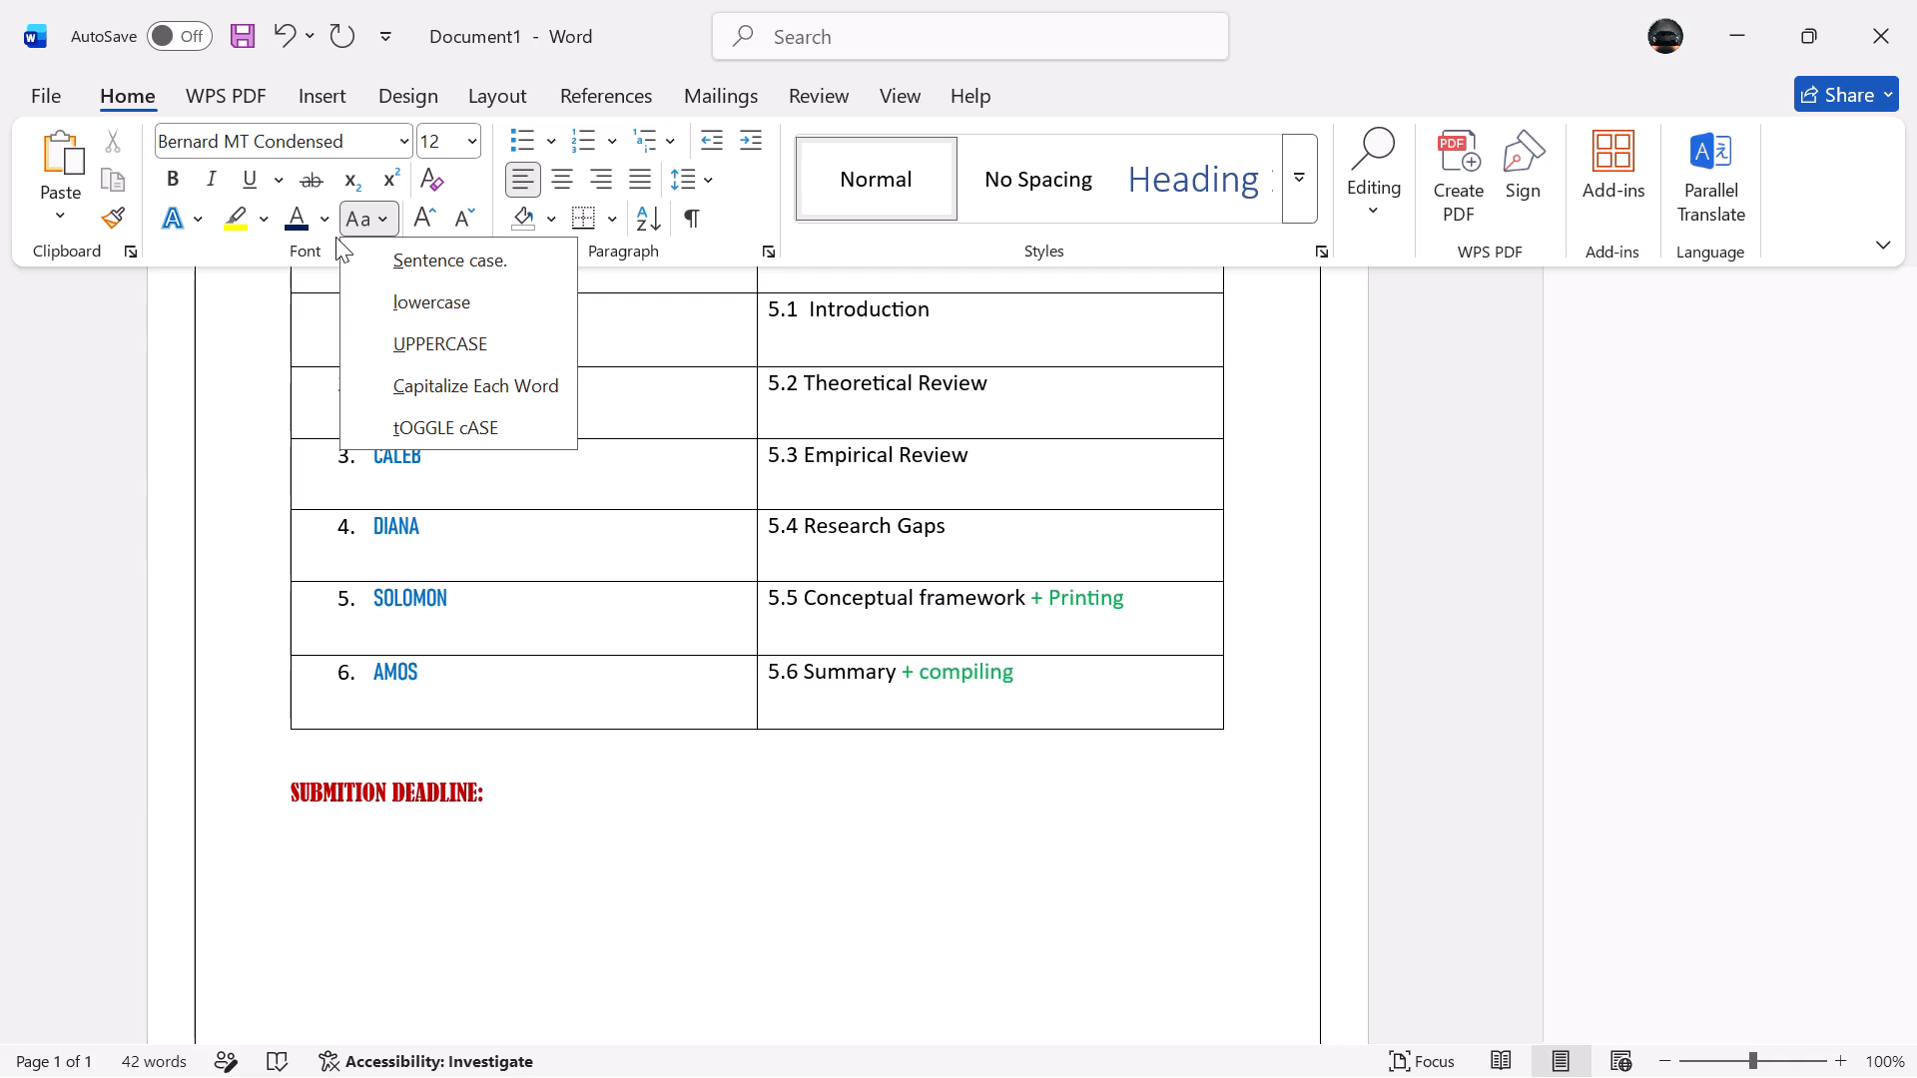
Enter "SUNDAY, 8TH" after the deadline label in dark gold, checking the system calendar for the date.
left_click(326, 225)
left_click(326, 225)
left_click(326, 225)
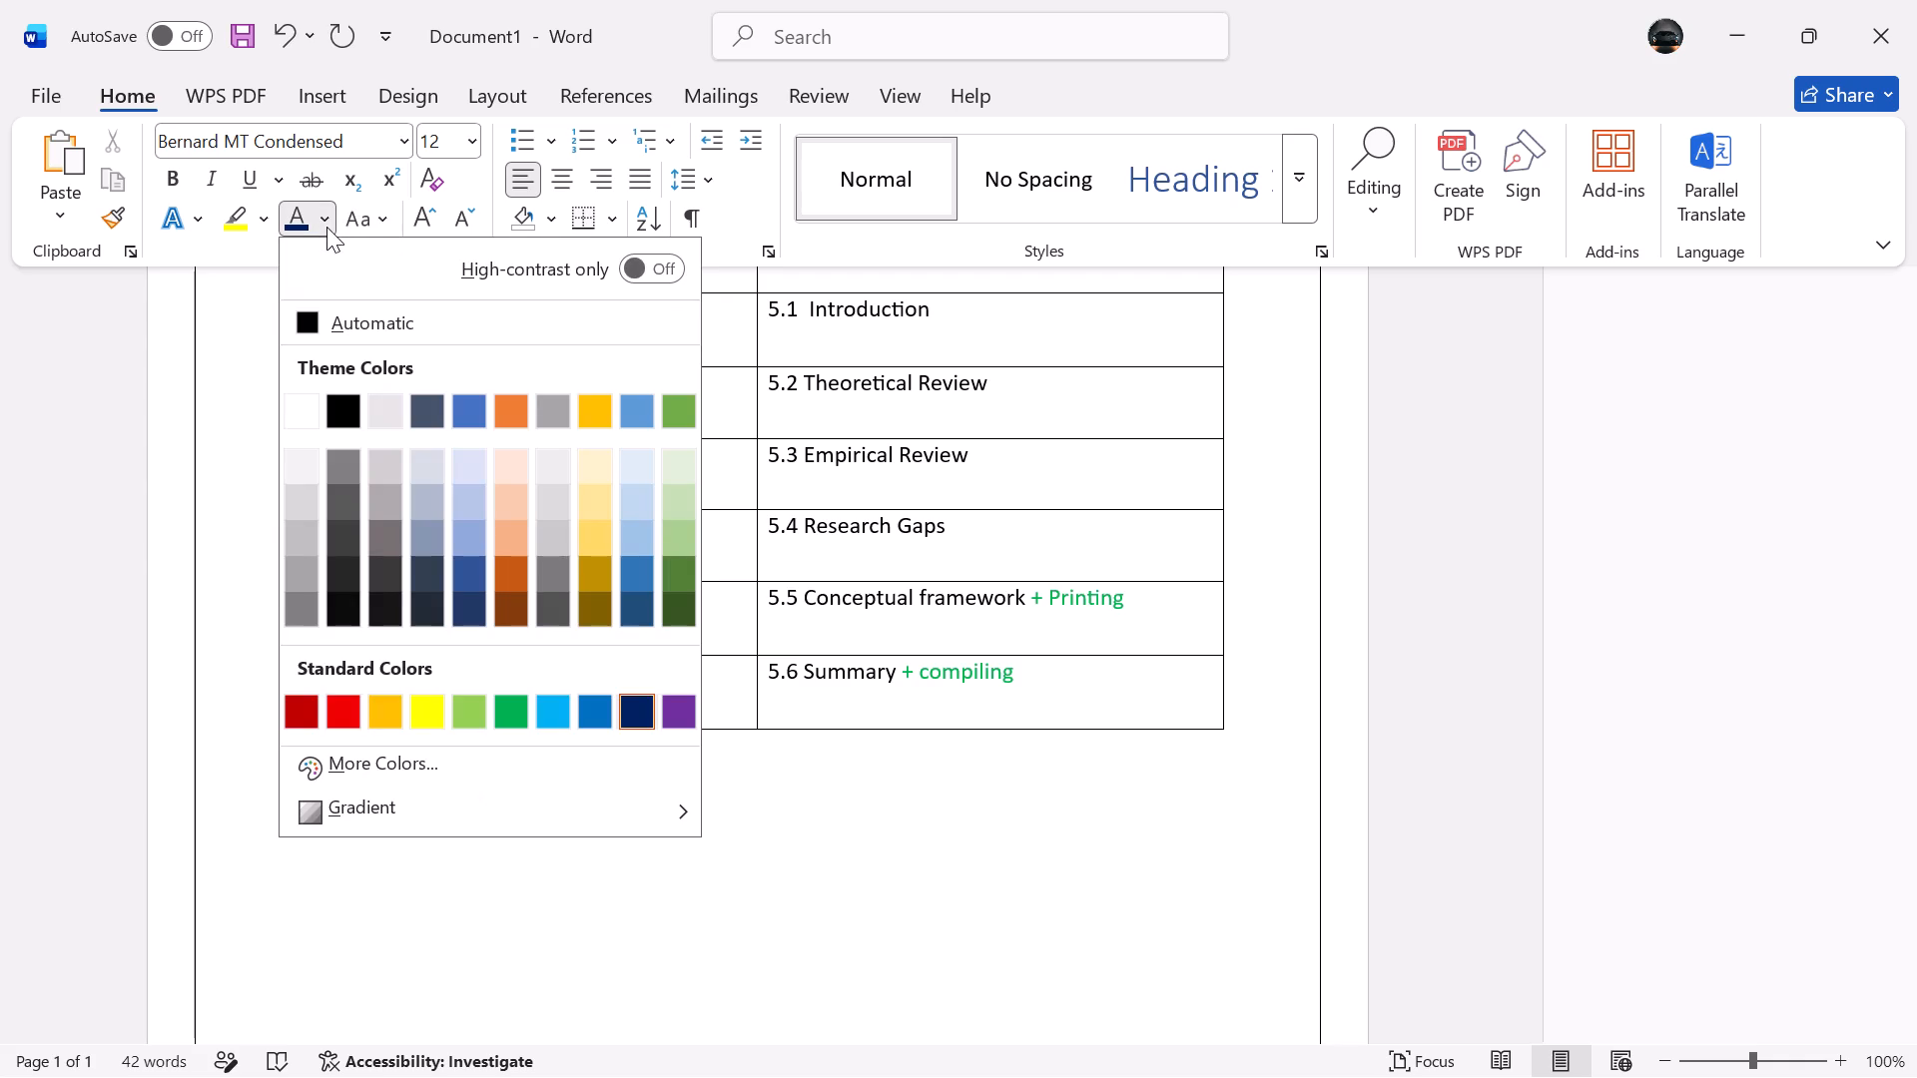
scroll(357, 510, "down", 3)
left_click(587, 575)
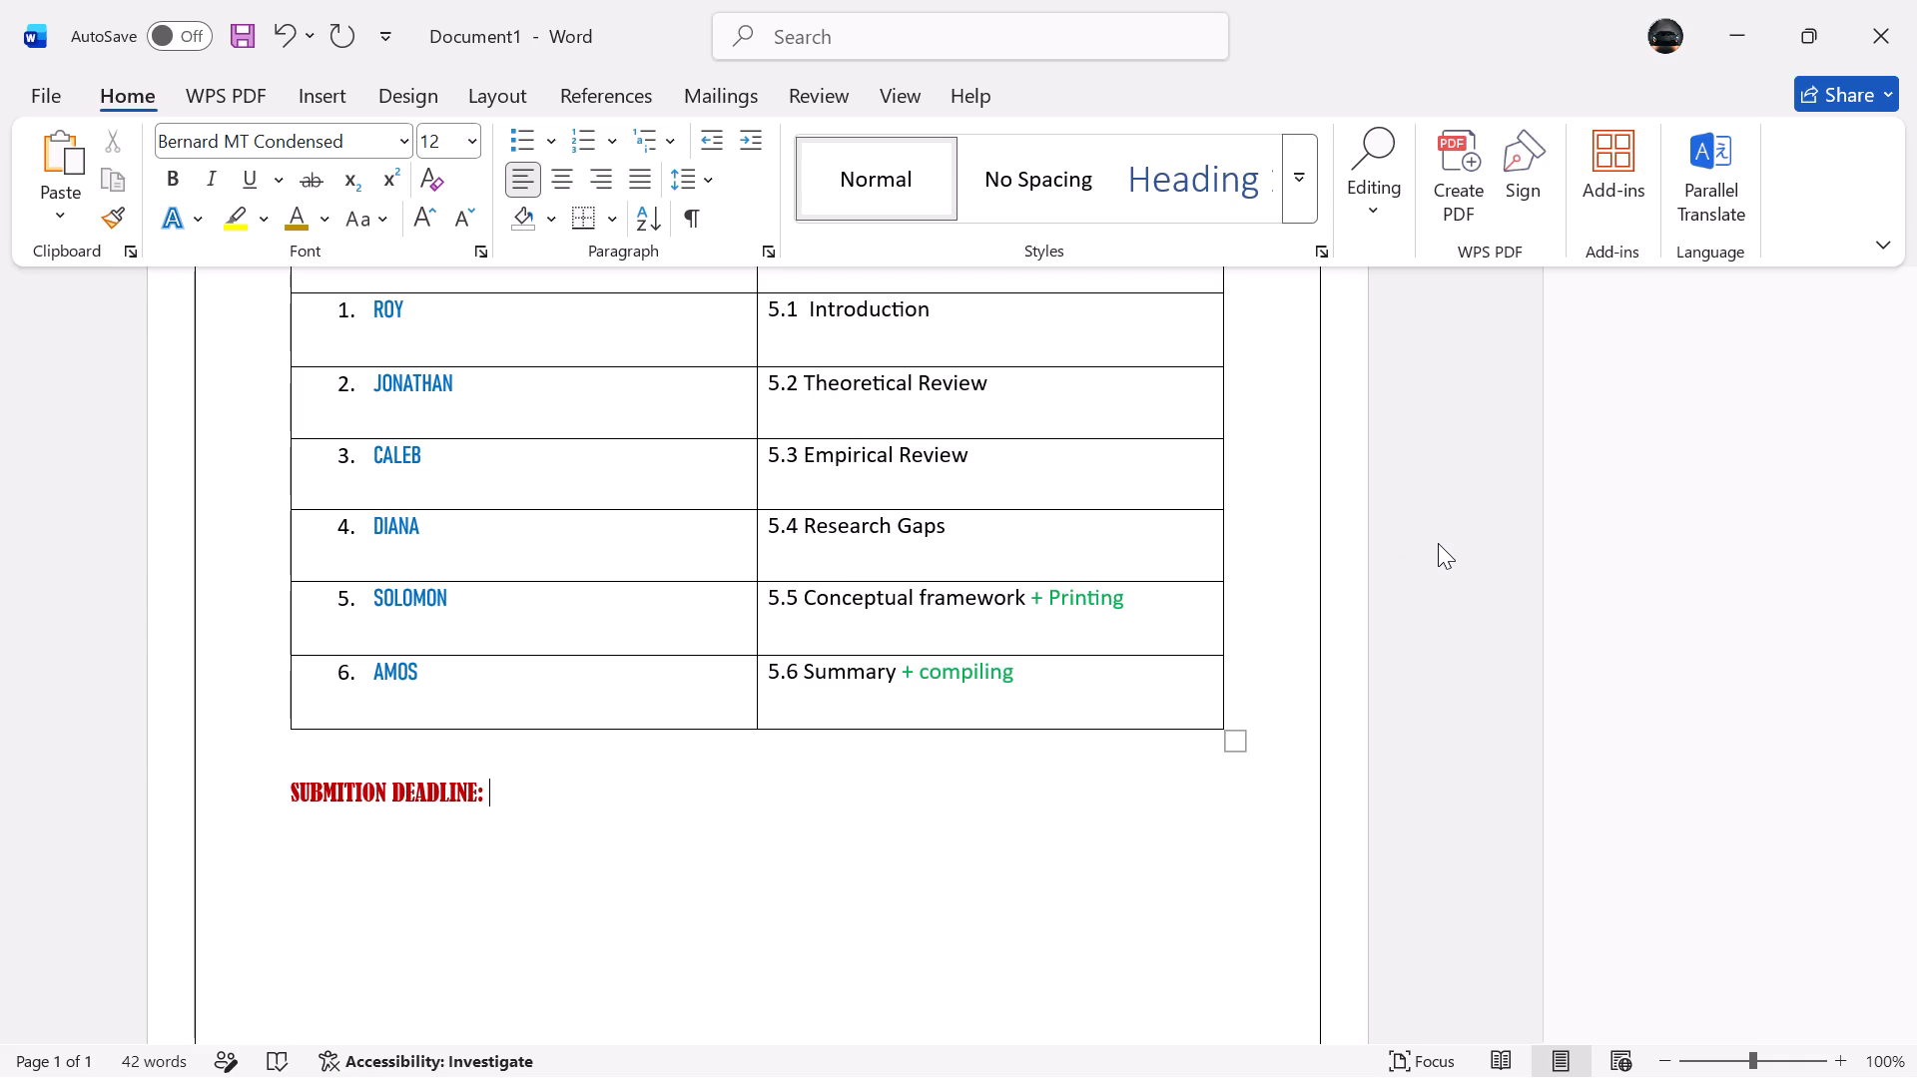
key("s")
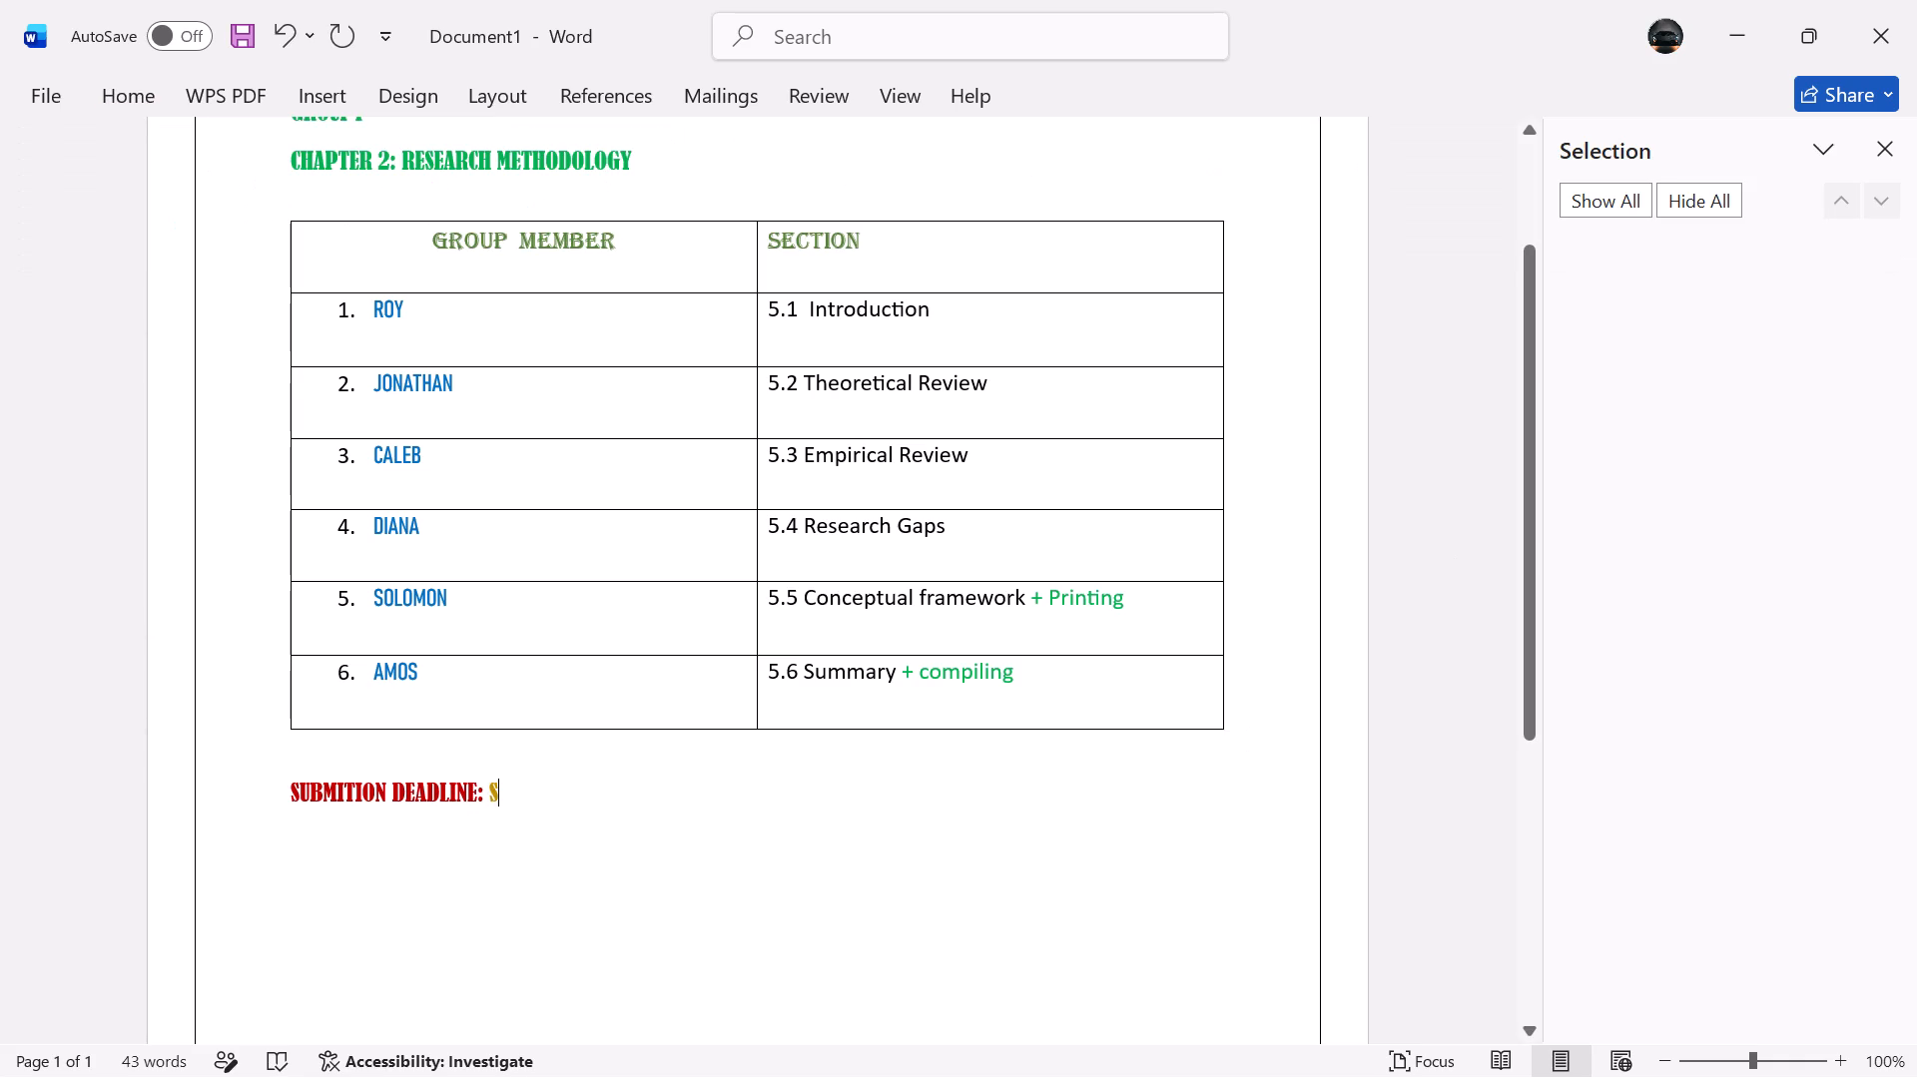
type("UNDAY")
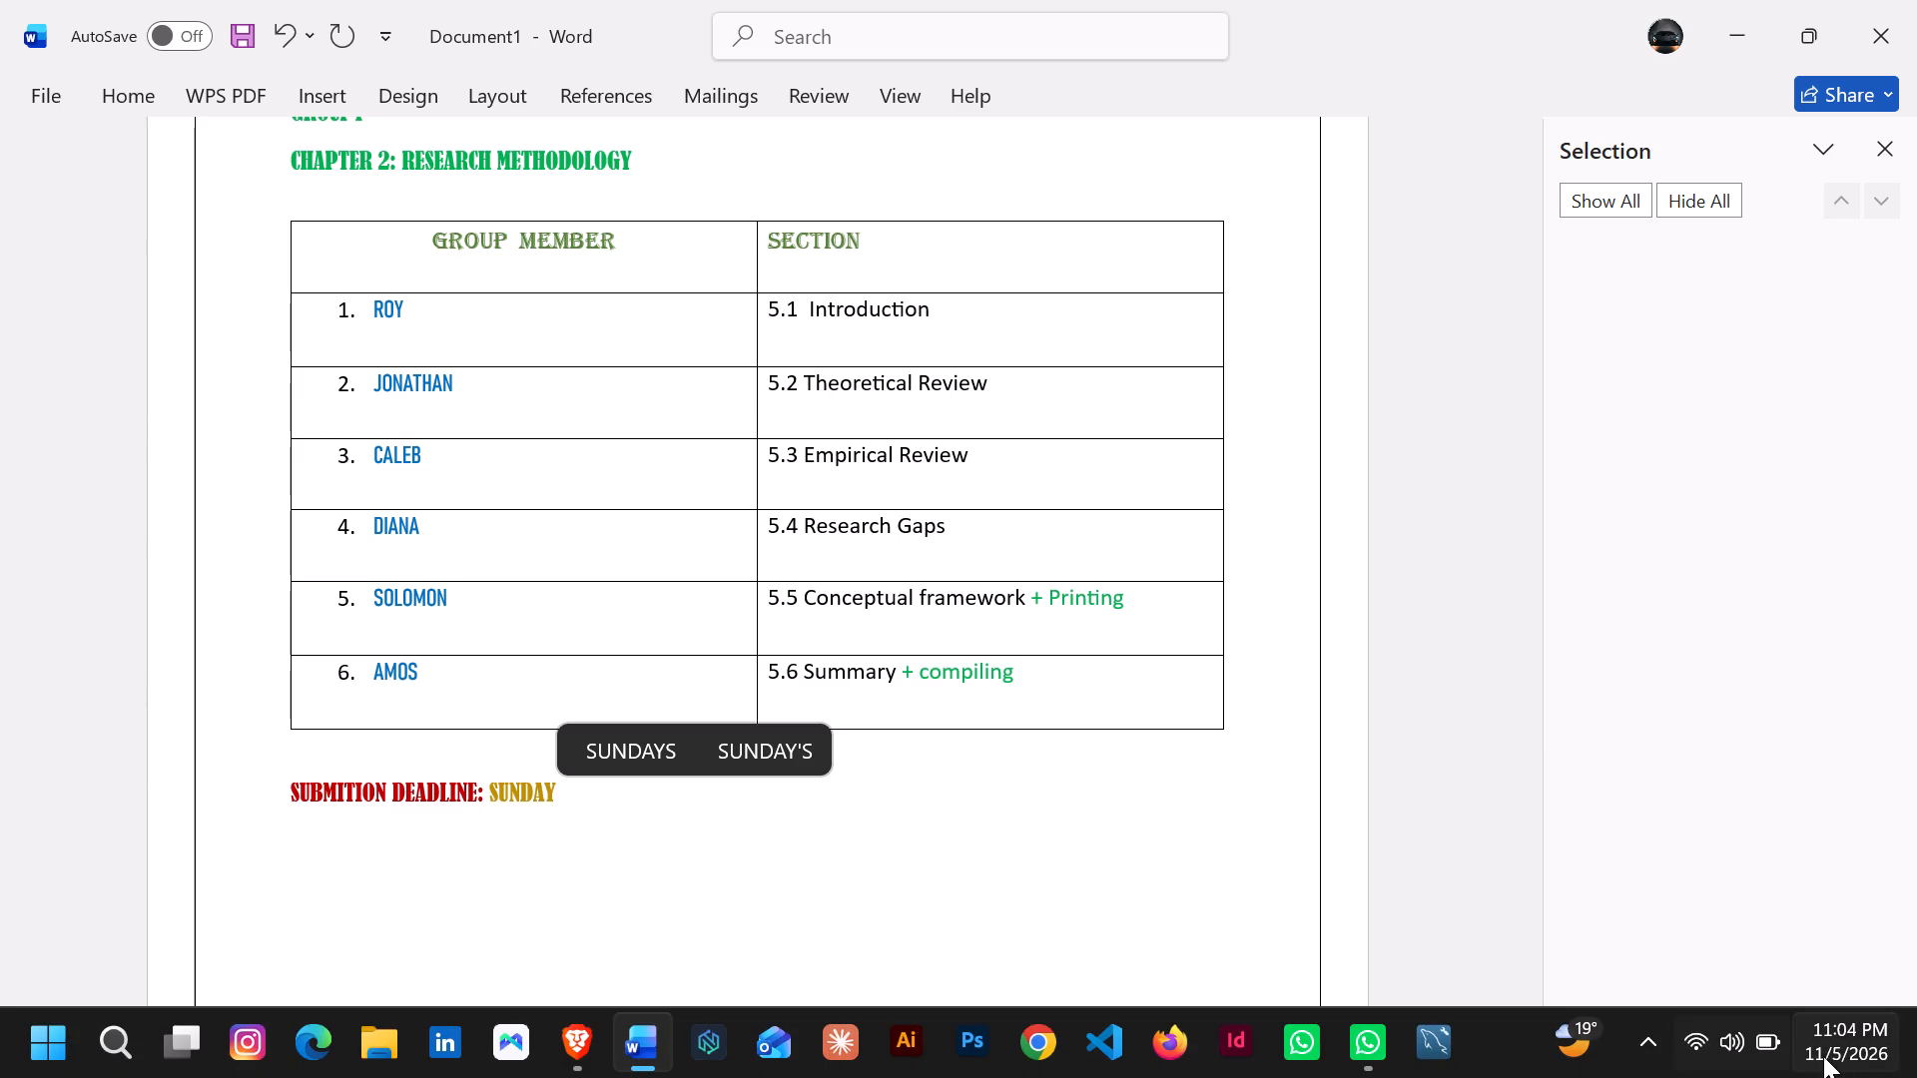
left_click(1828, 1049)
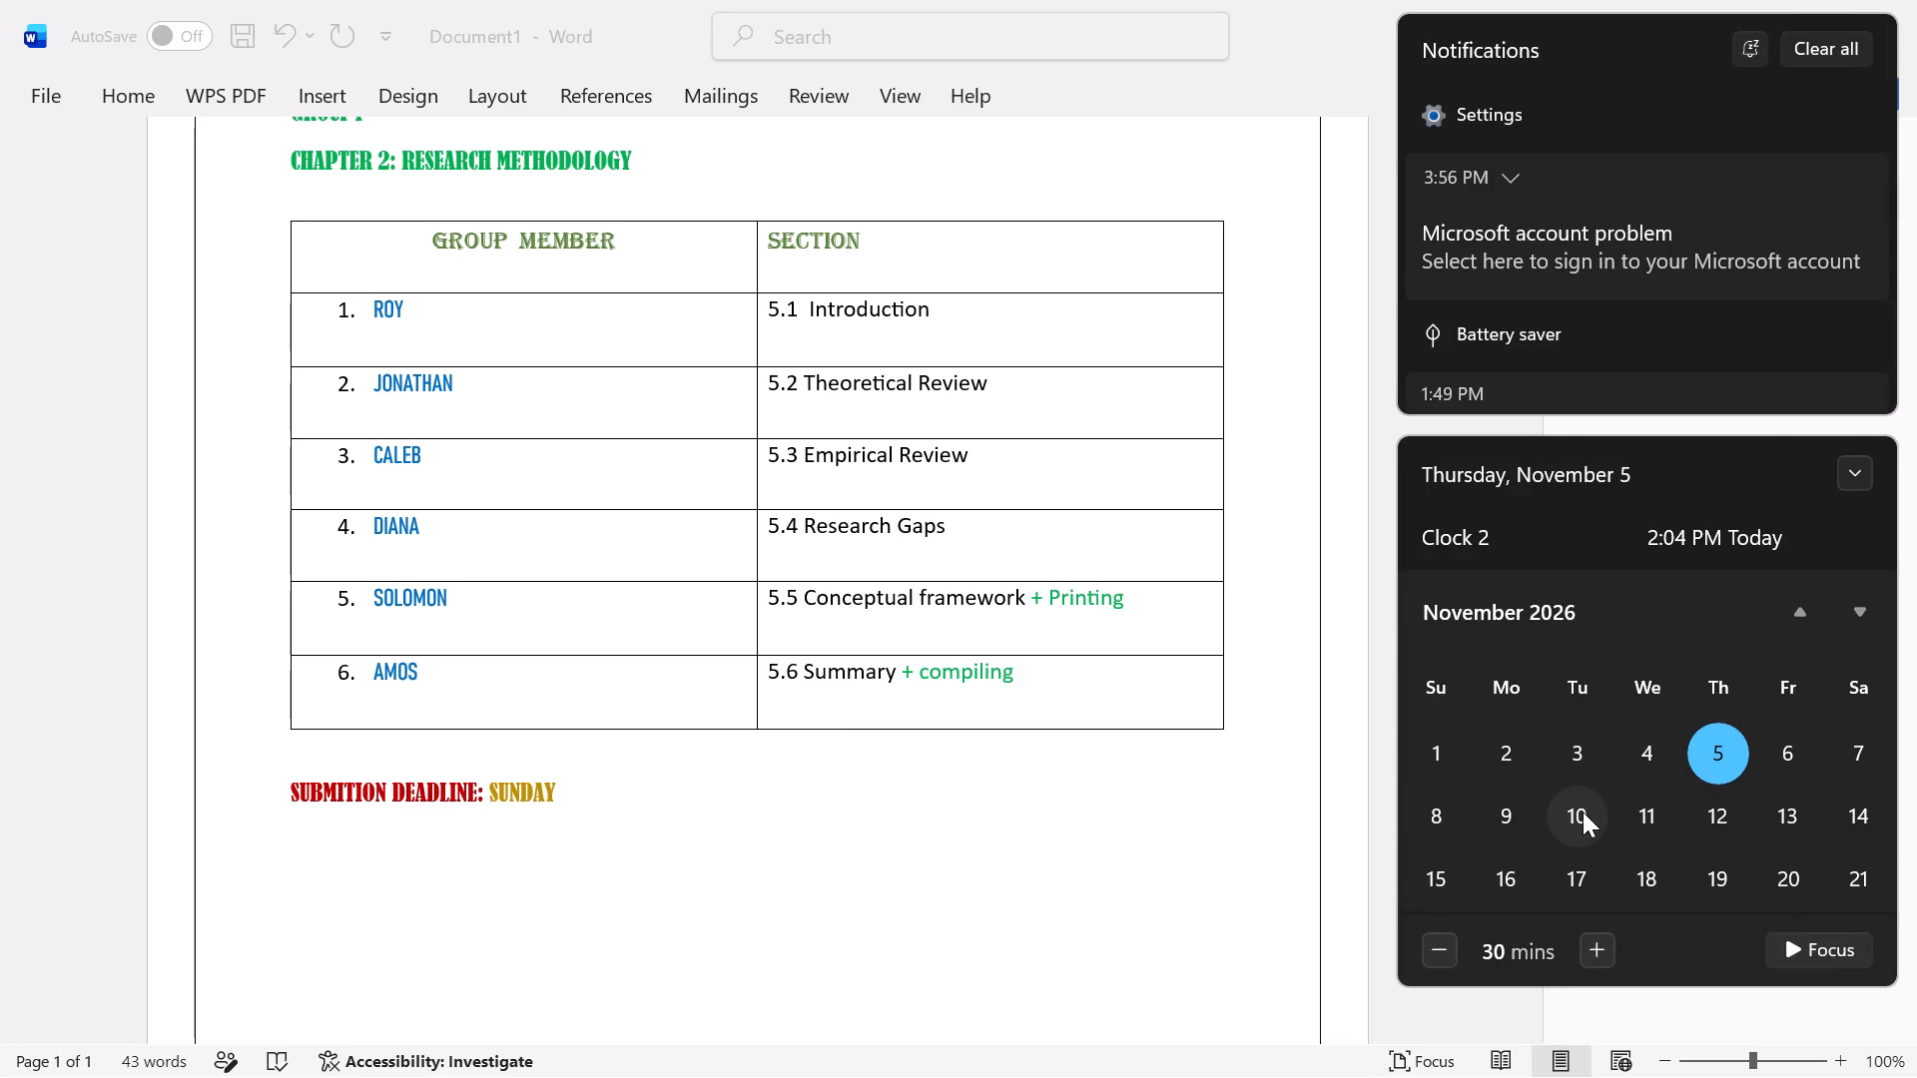
left_click(570, 800)
type(", 8")
type("TH")
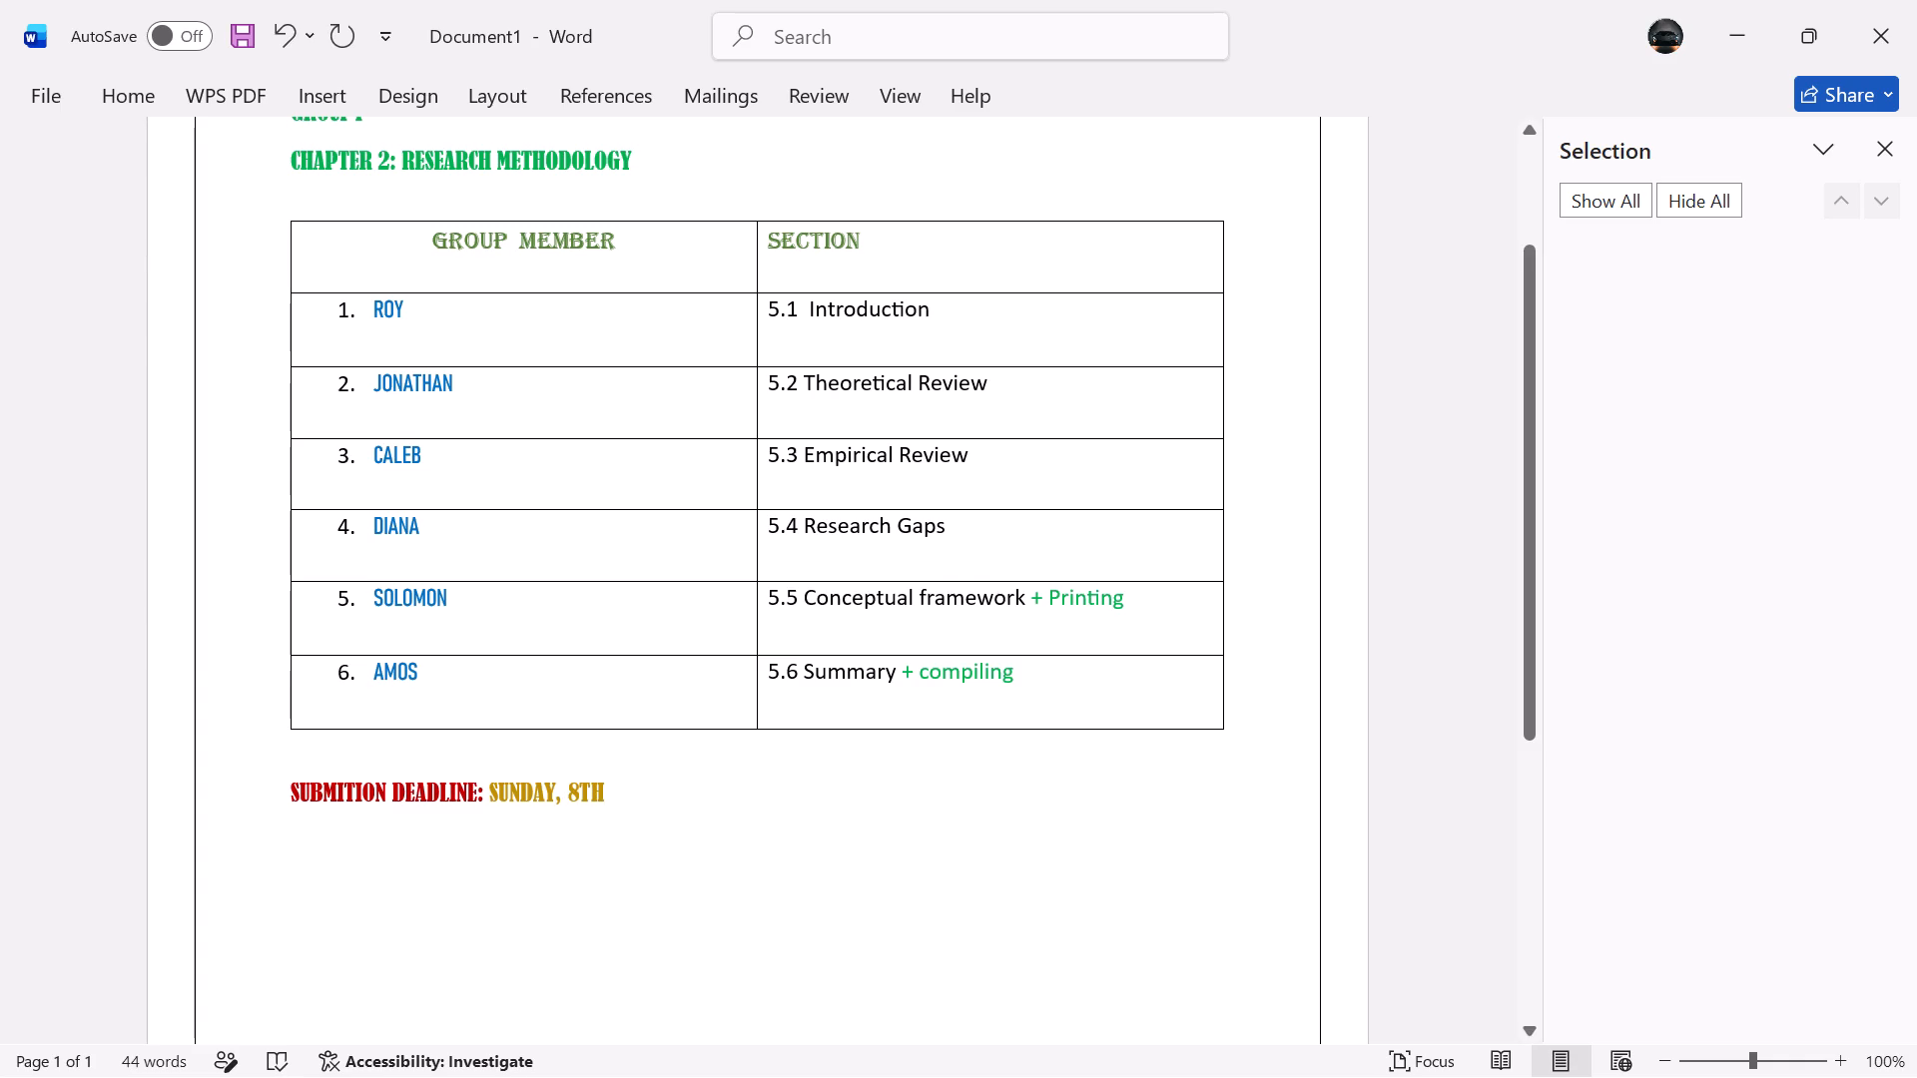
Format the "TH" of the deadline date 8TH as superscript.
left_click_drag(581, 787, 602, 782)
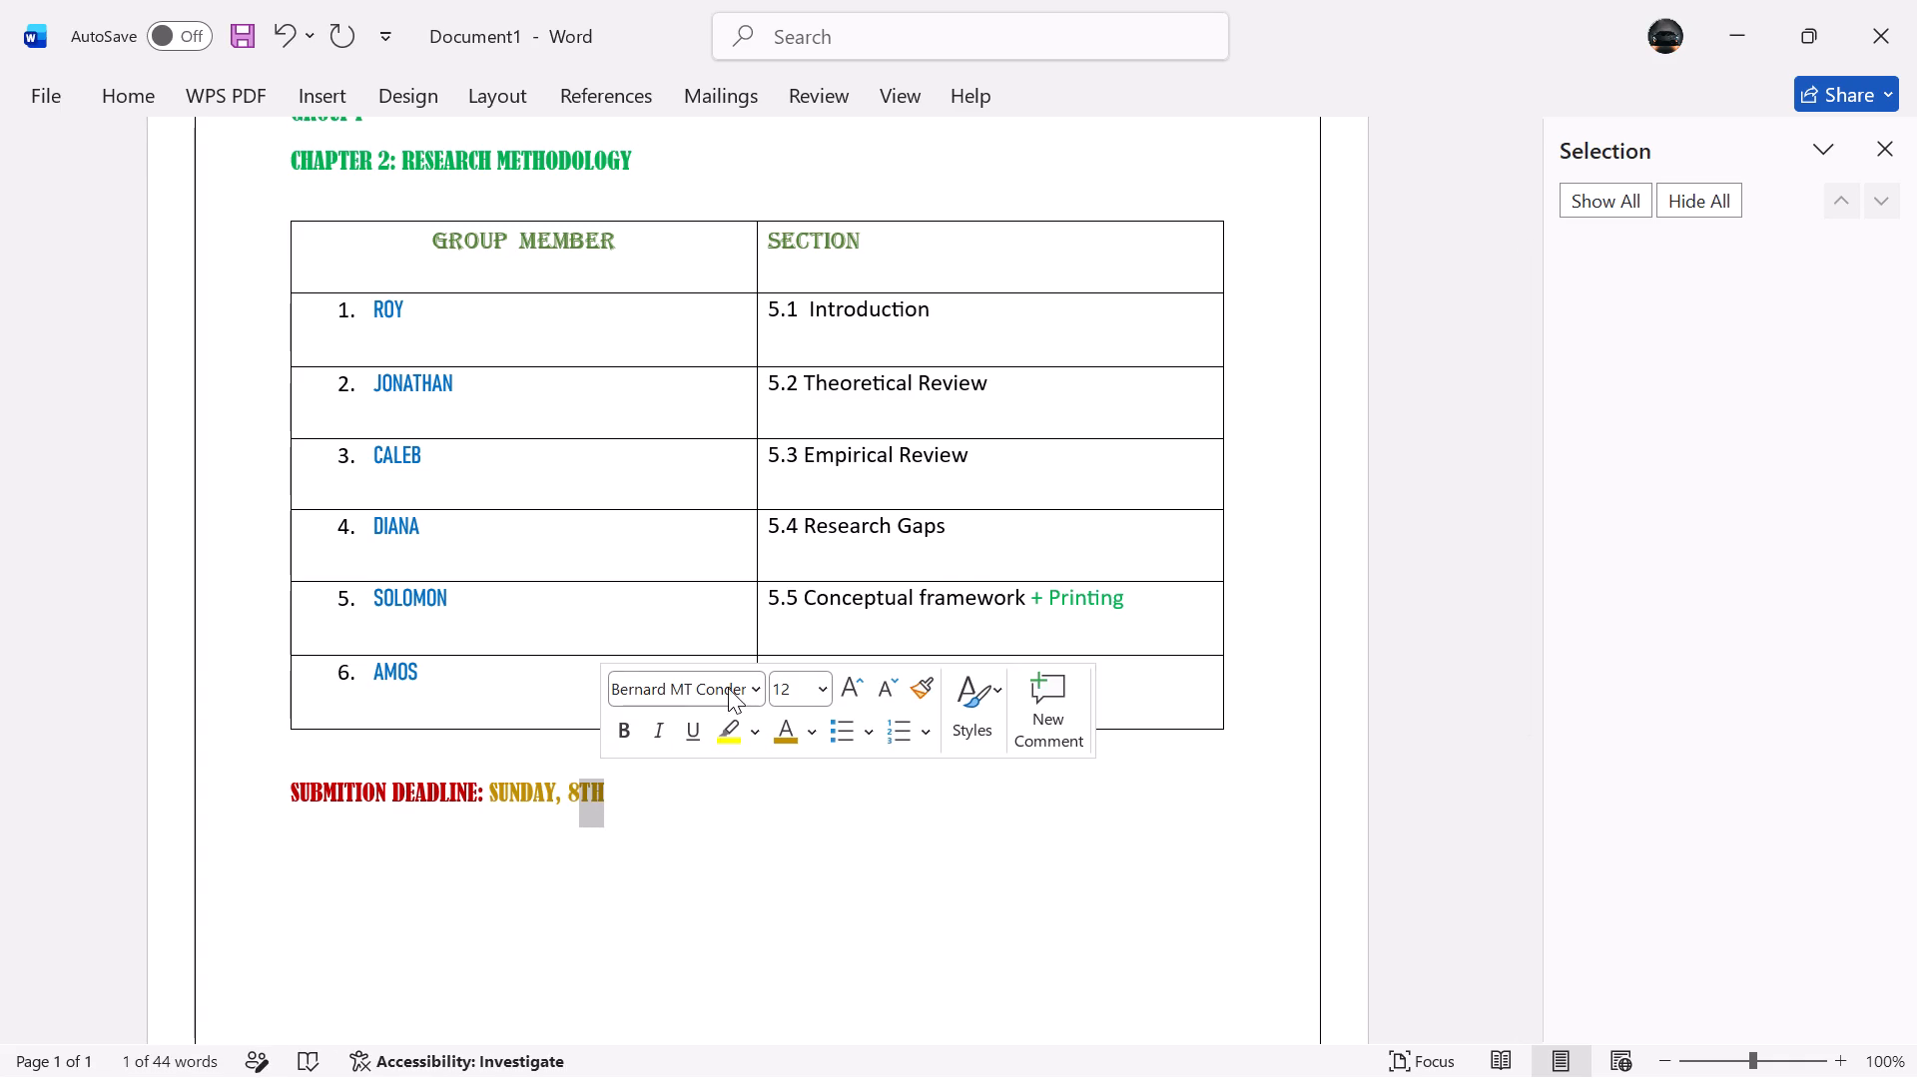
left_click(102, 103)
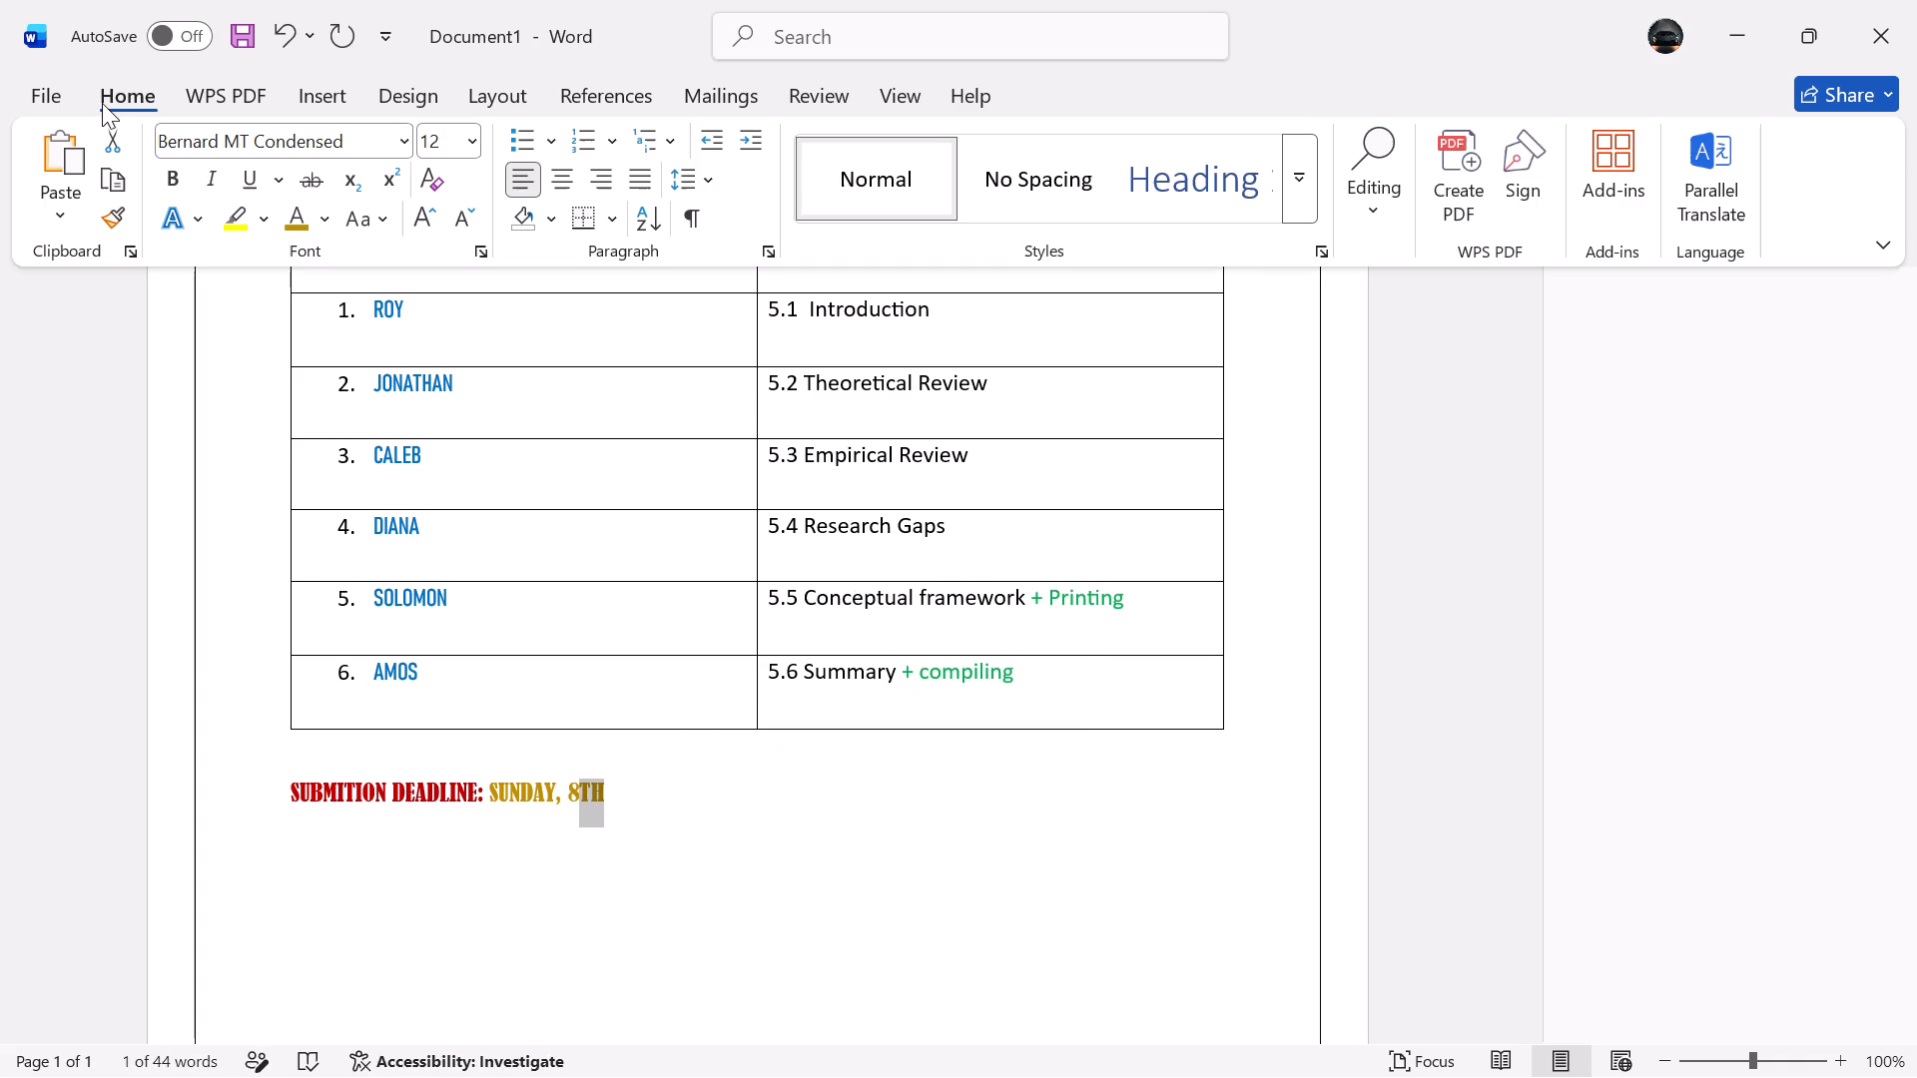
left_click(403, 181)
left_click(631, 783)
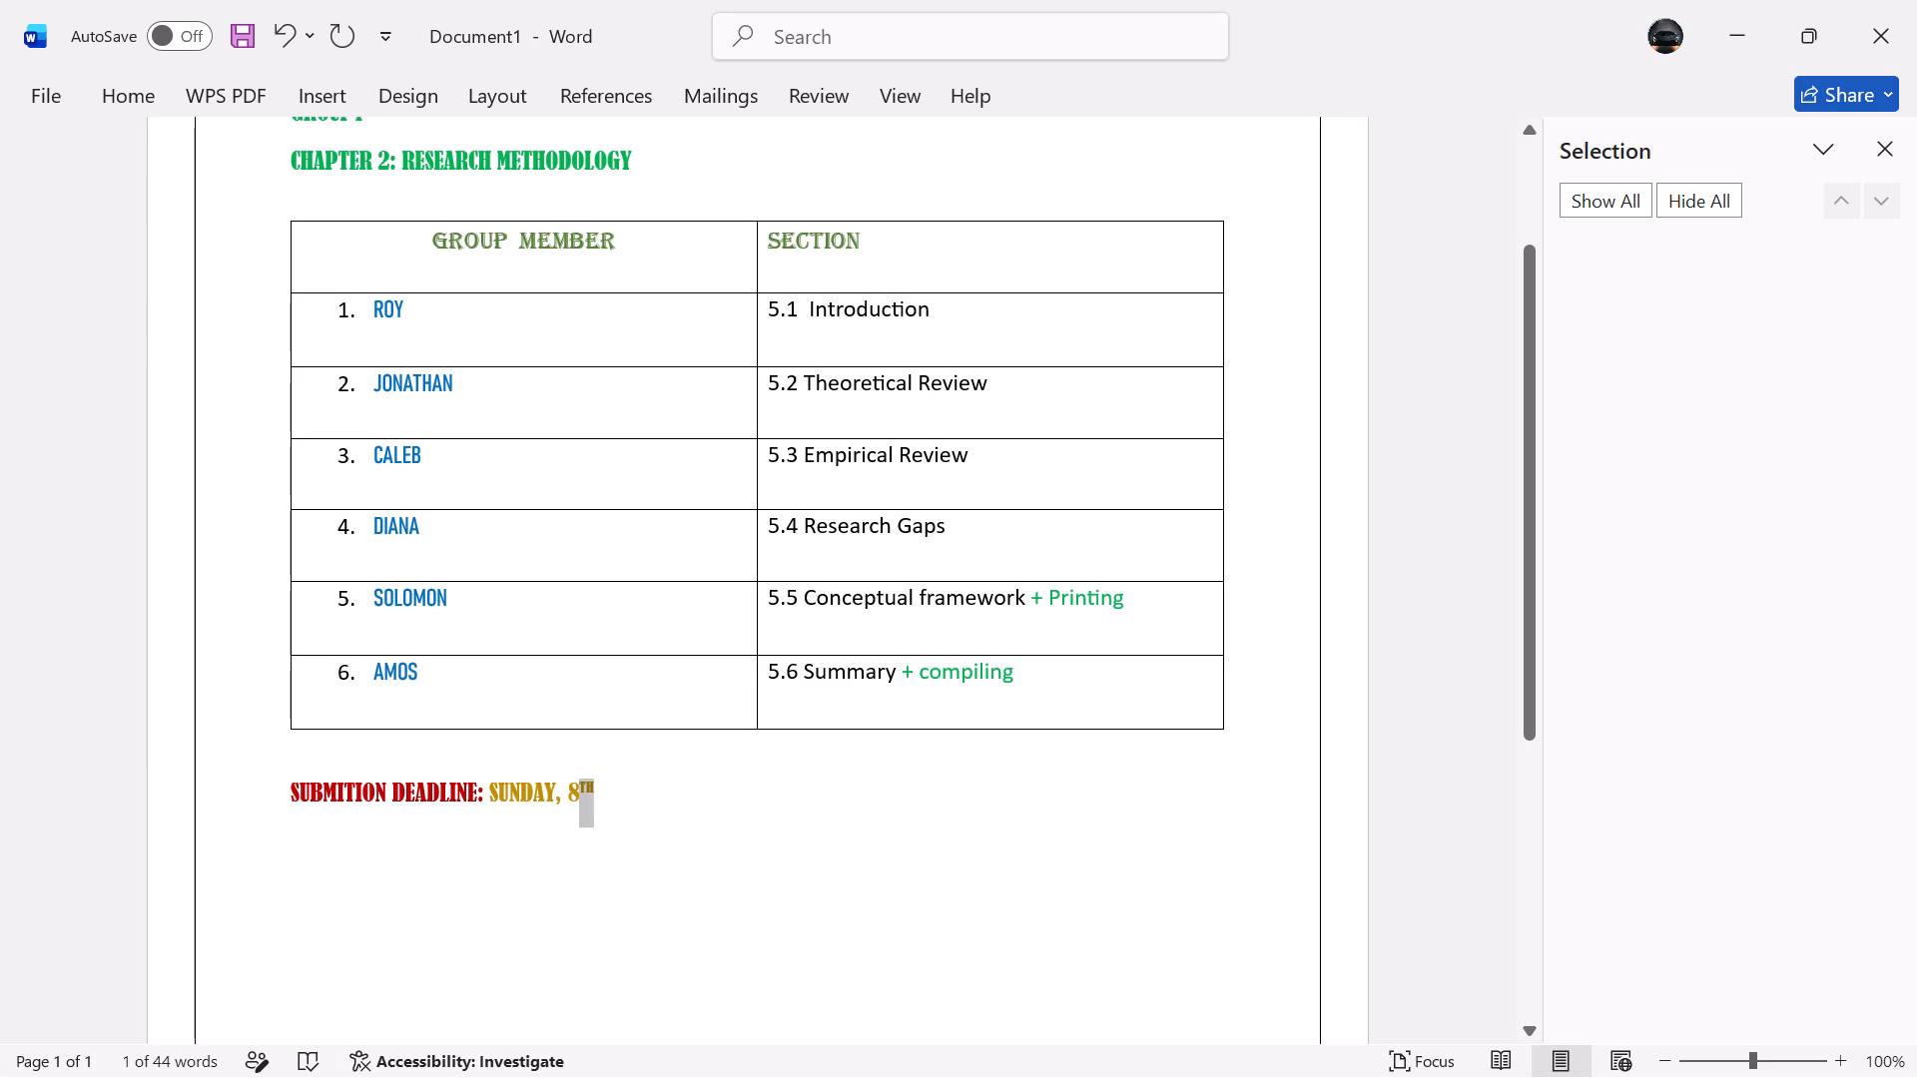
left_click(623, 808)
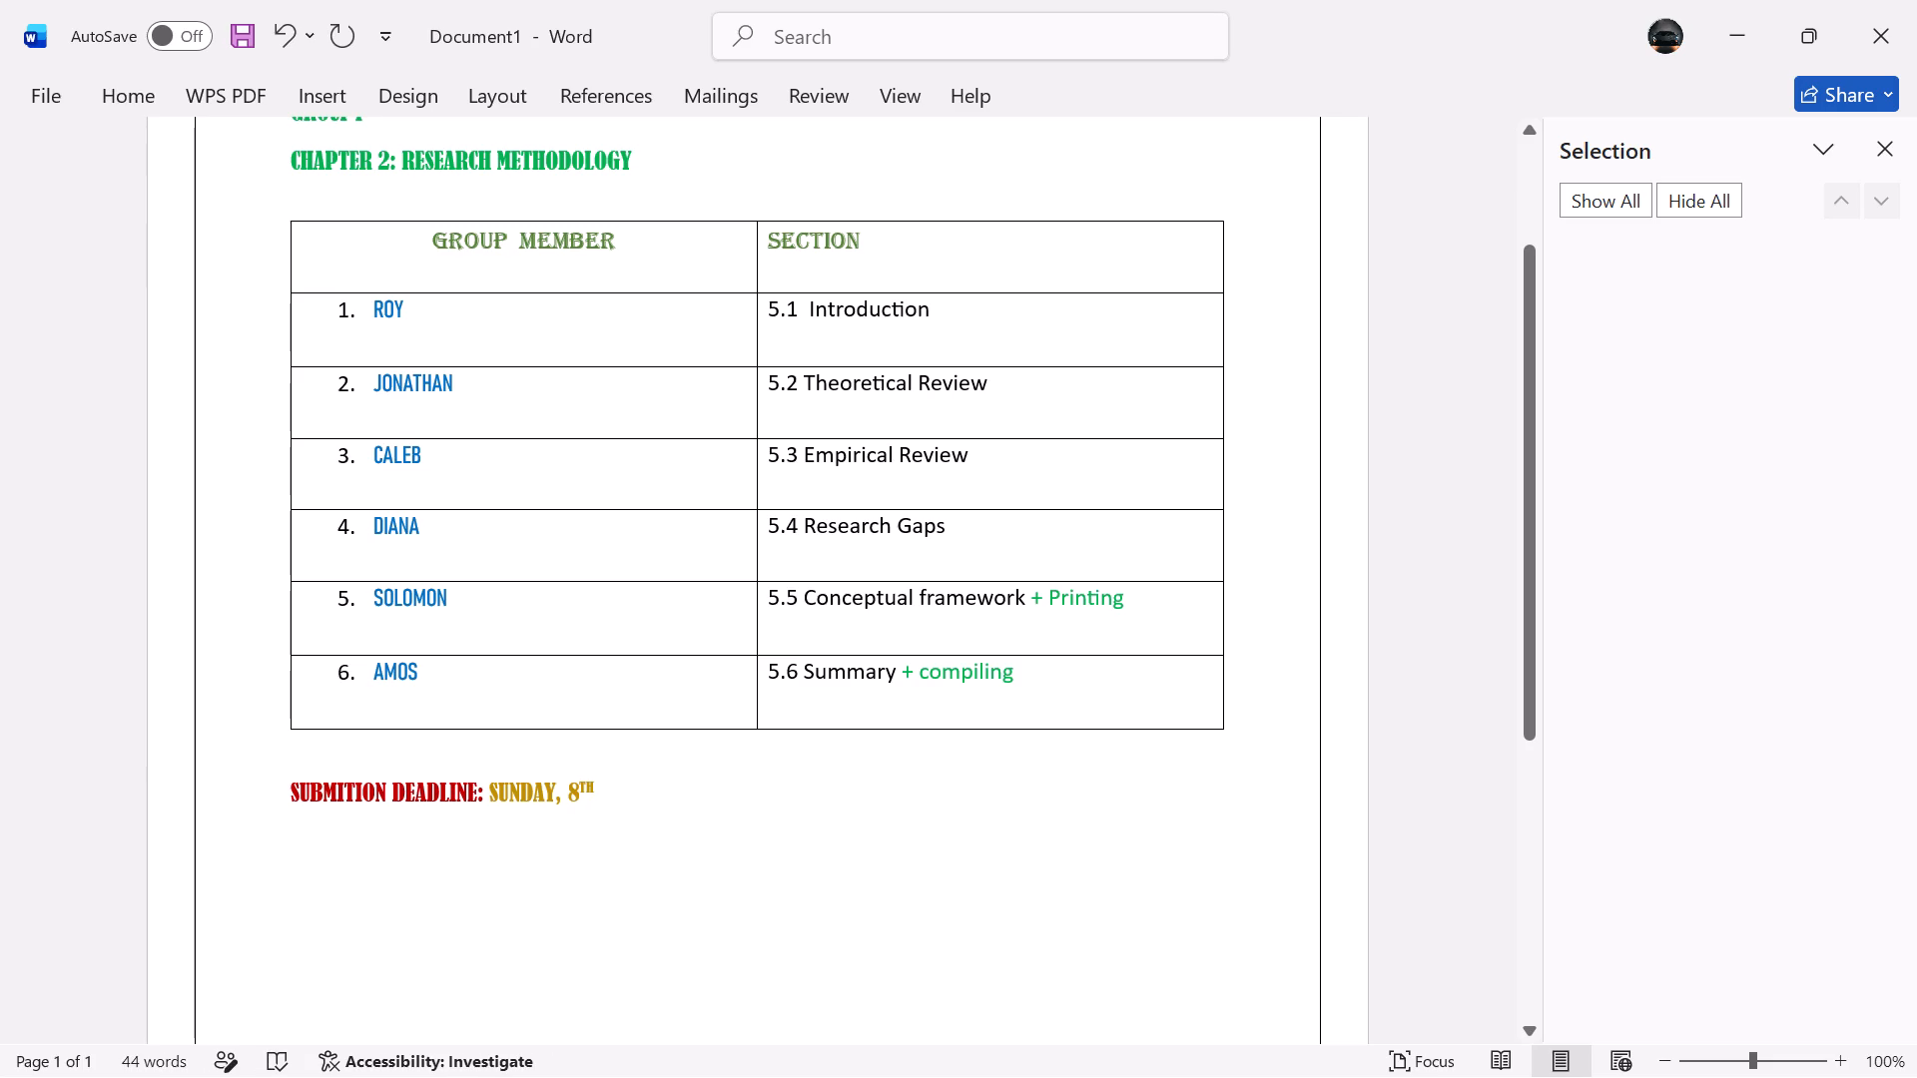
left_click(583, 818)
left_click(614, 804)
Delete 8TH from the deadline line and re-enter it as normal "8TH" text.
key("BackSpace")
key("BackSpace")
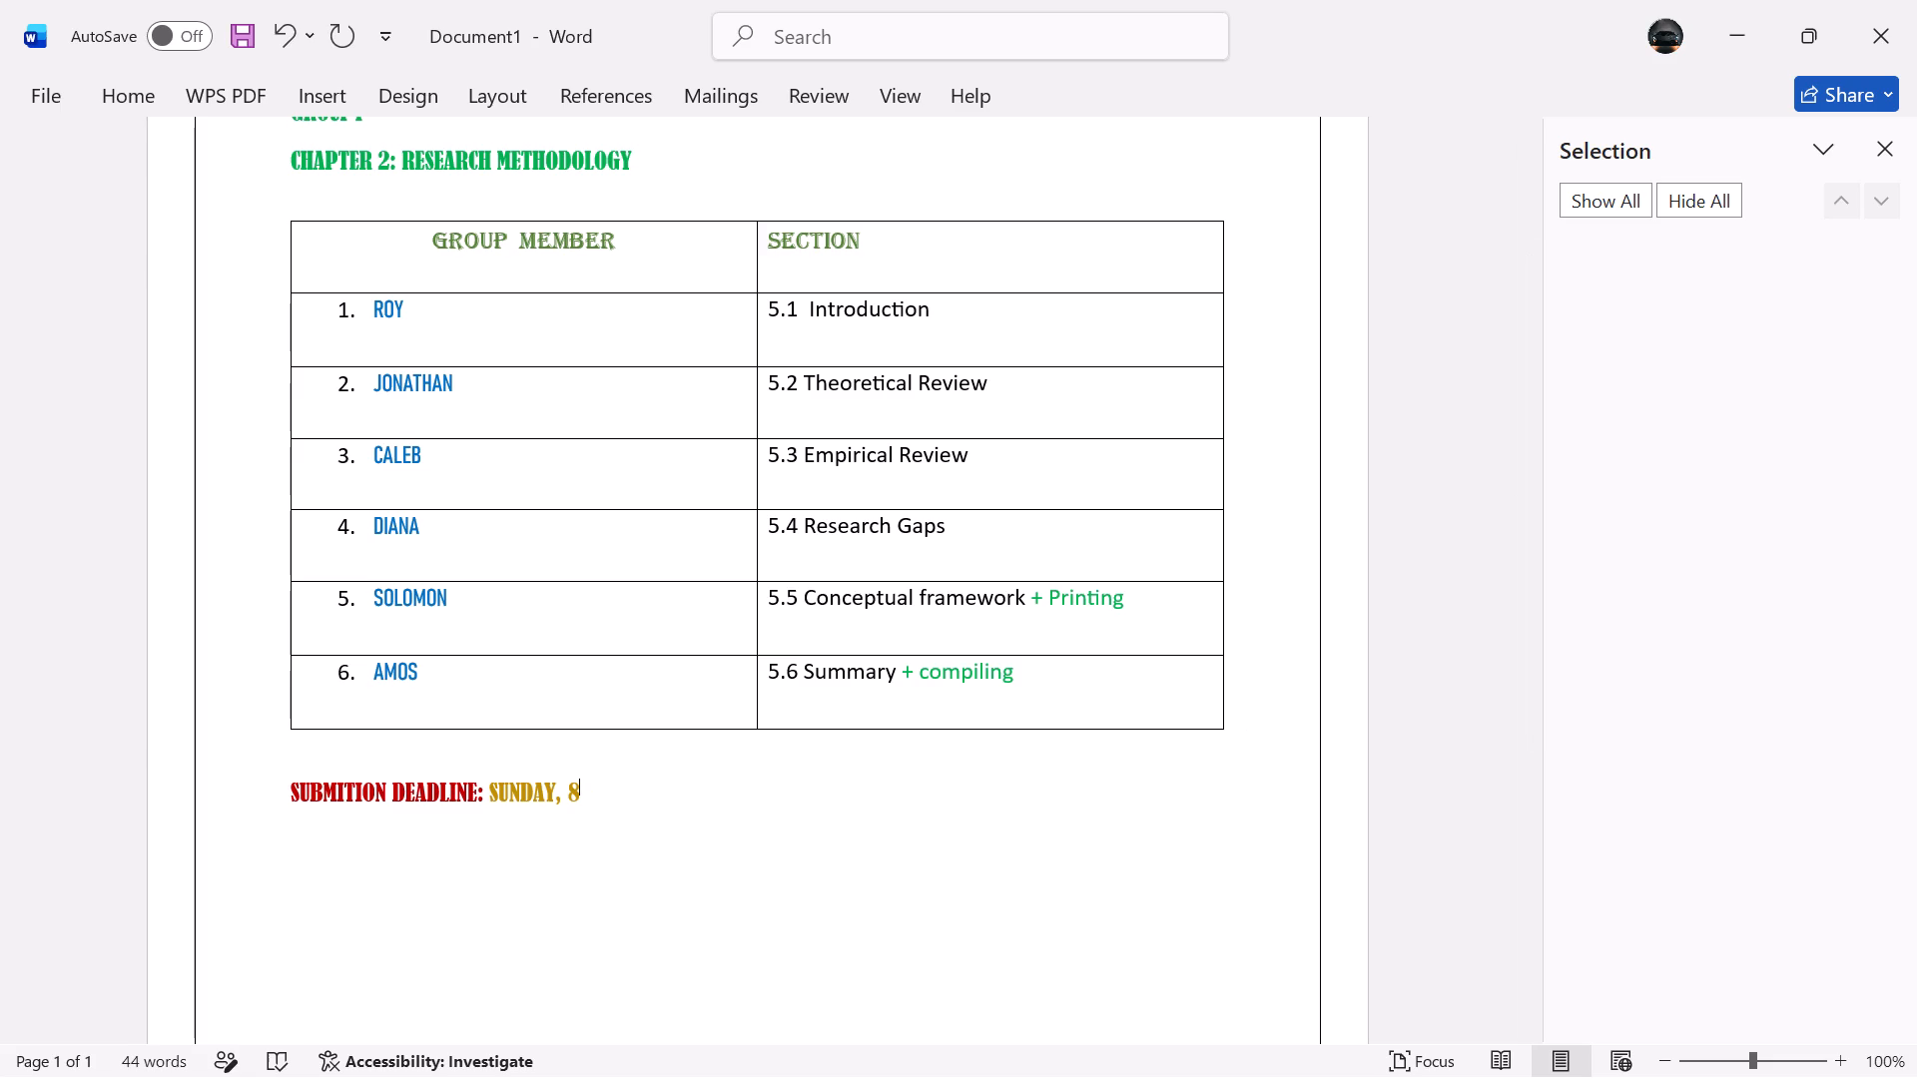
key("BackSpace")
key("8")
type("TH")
Superscript the "TH" in the re-entered 8TH and place the cursor after it.
left_click_drag(583, 796, 610, 788)
left_click(145, 97)
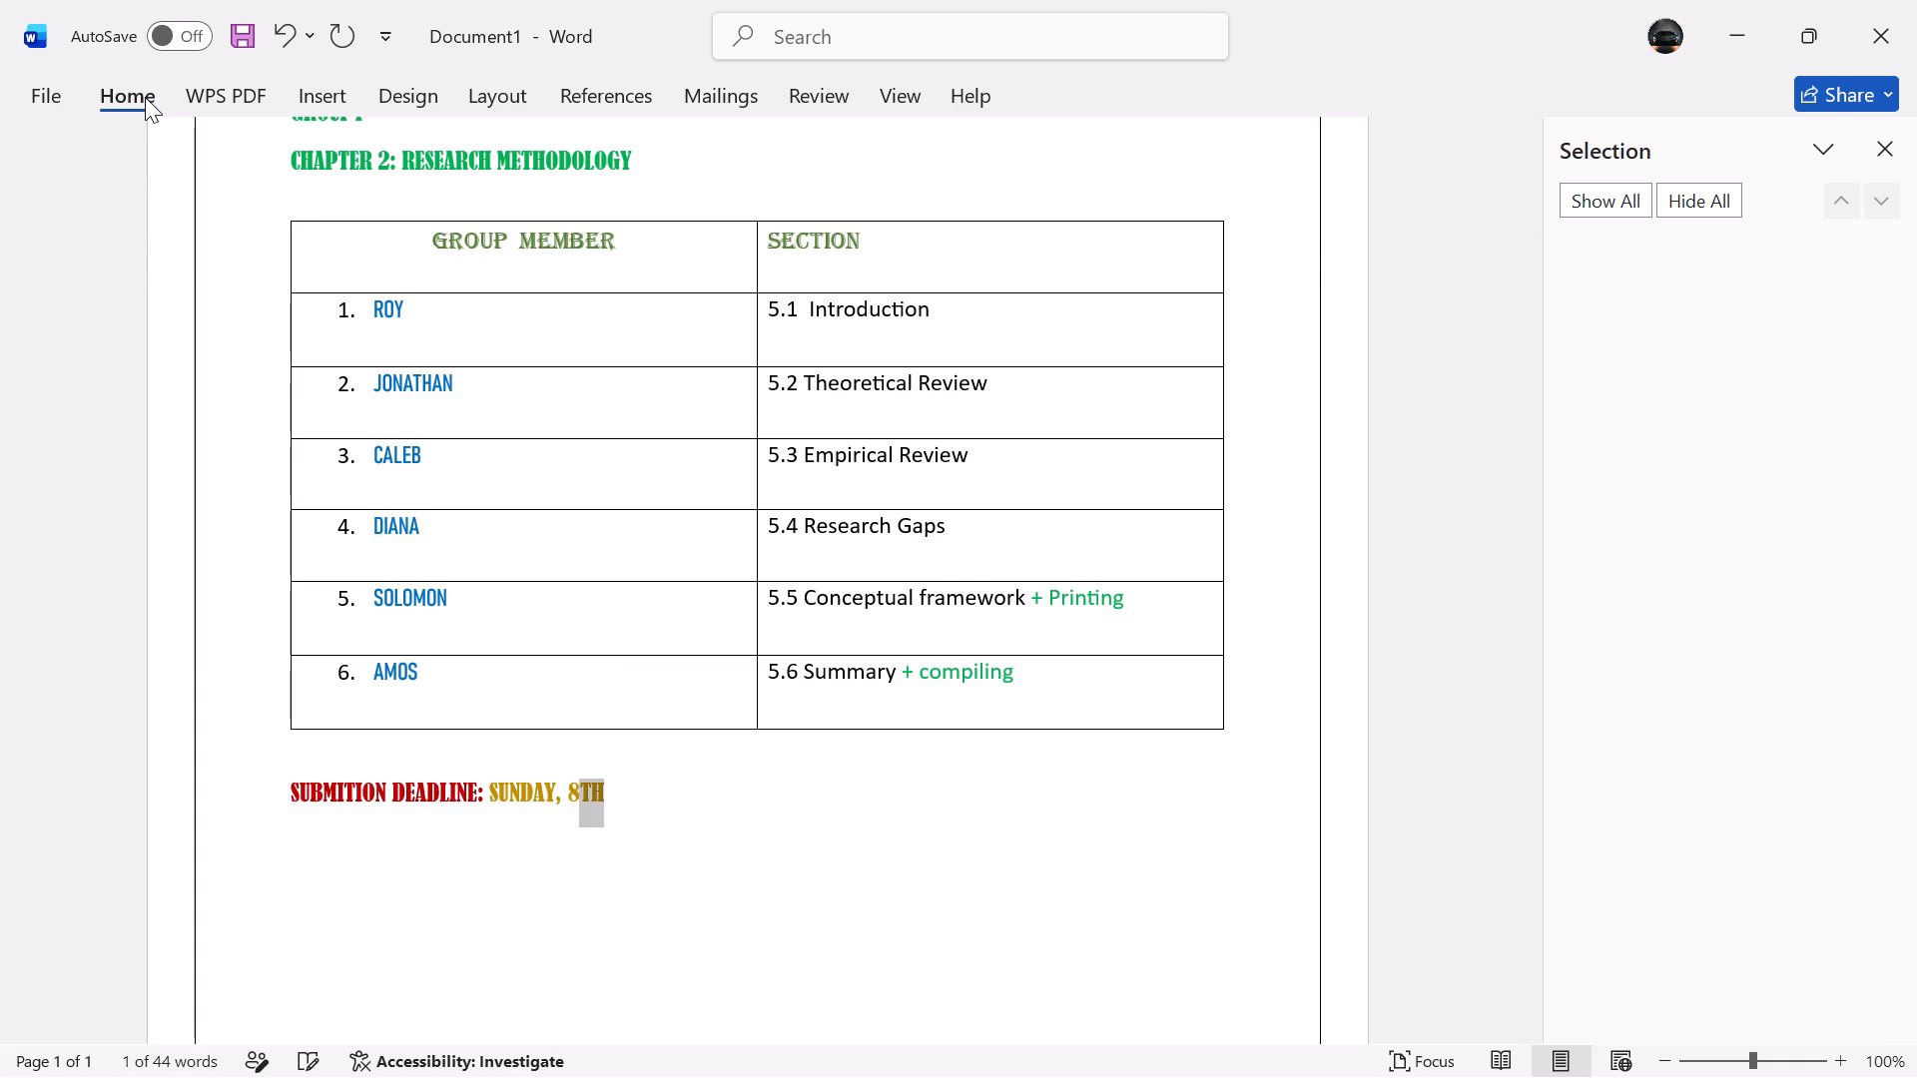
left_click(393, 178)
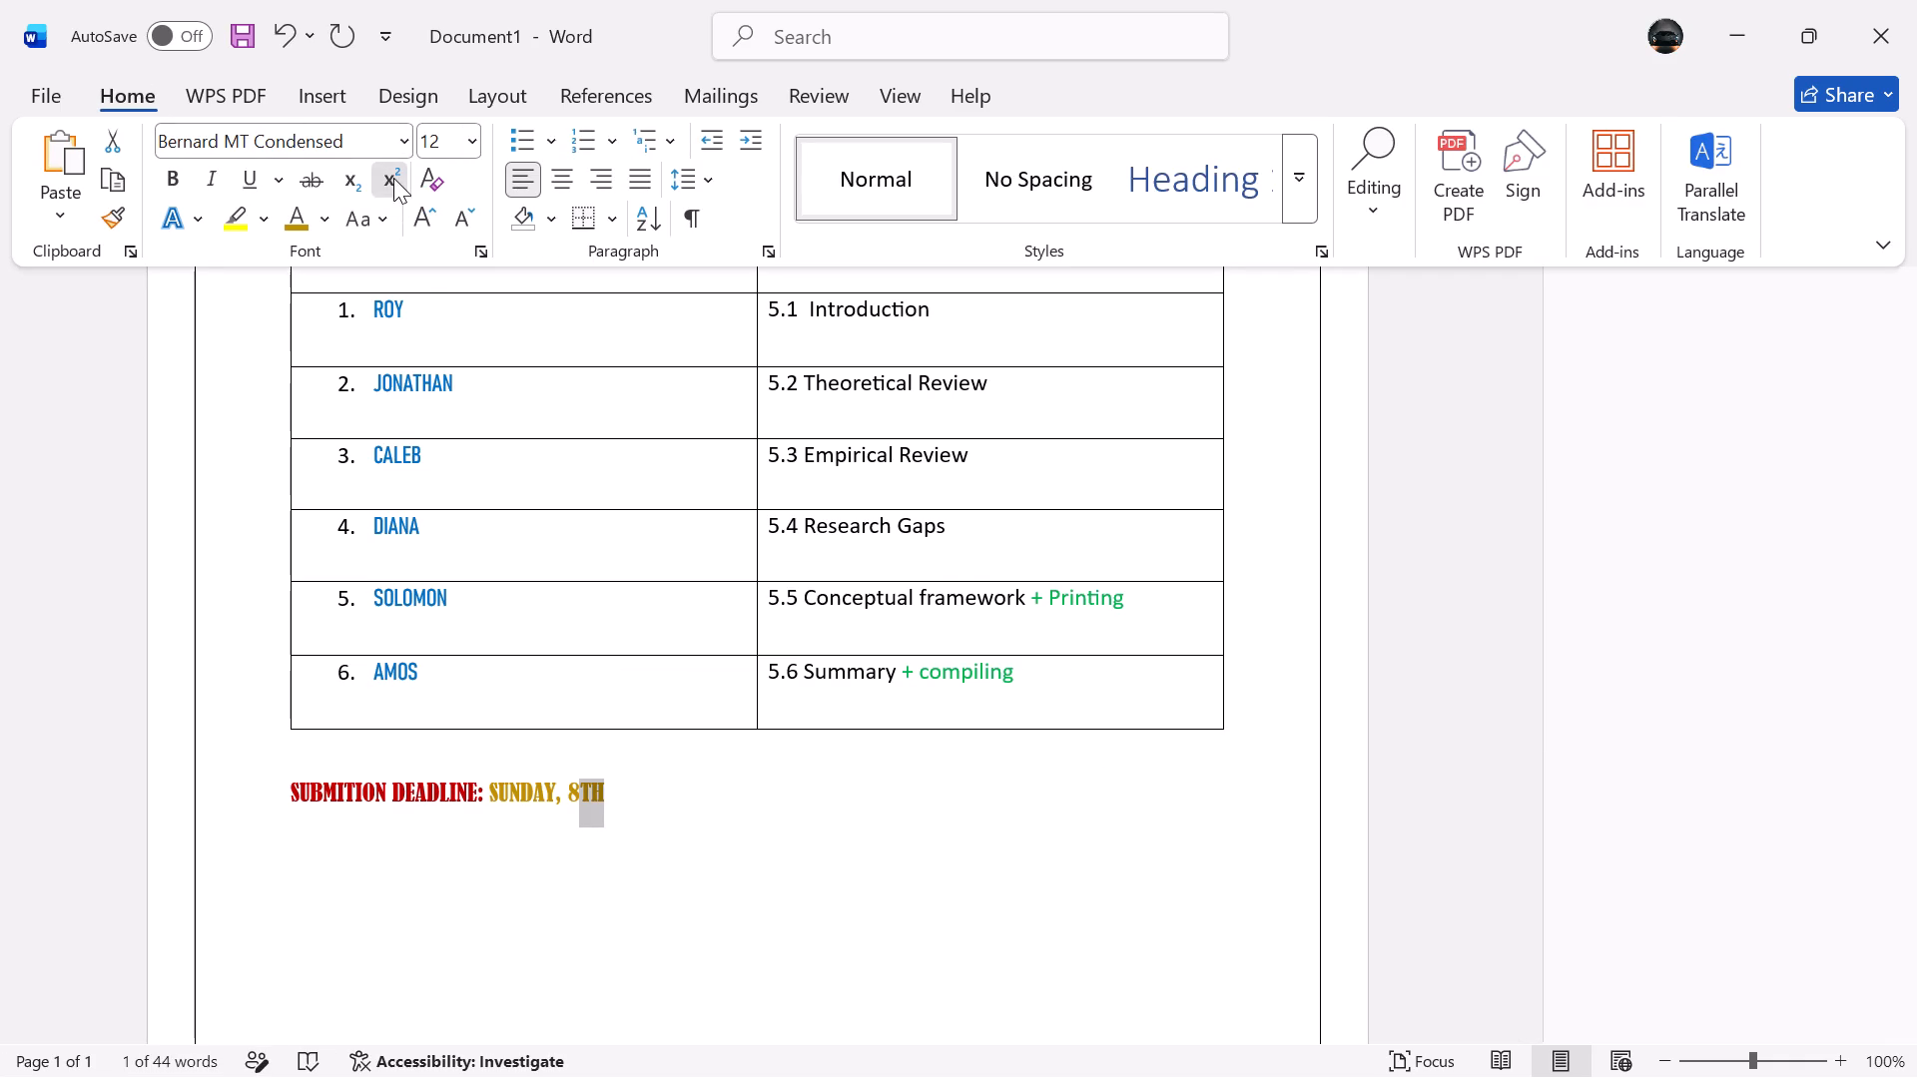
left_click(612, 789)
left_click(619, 823)
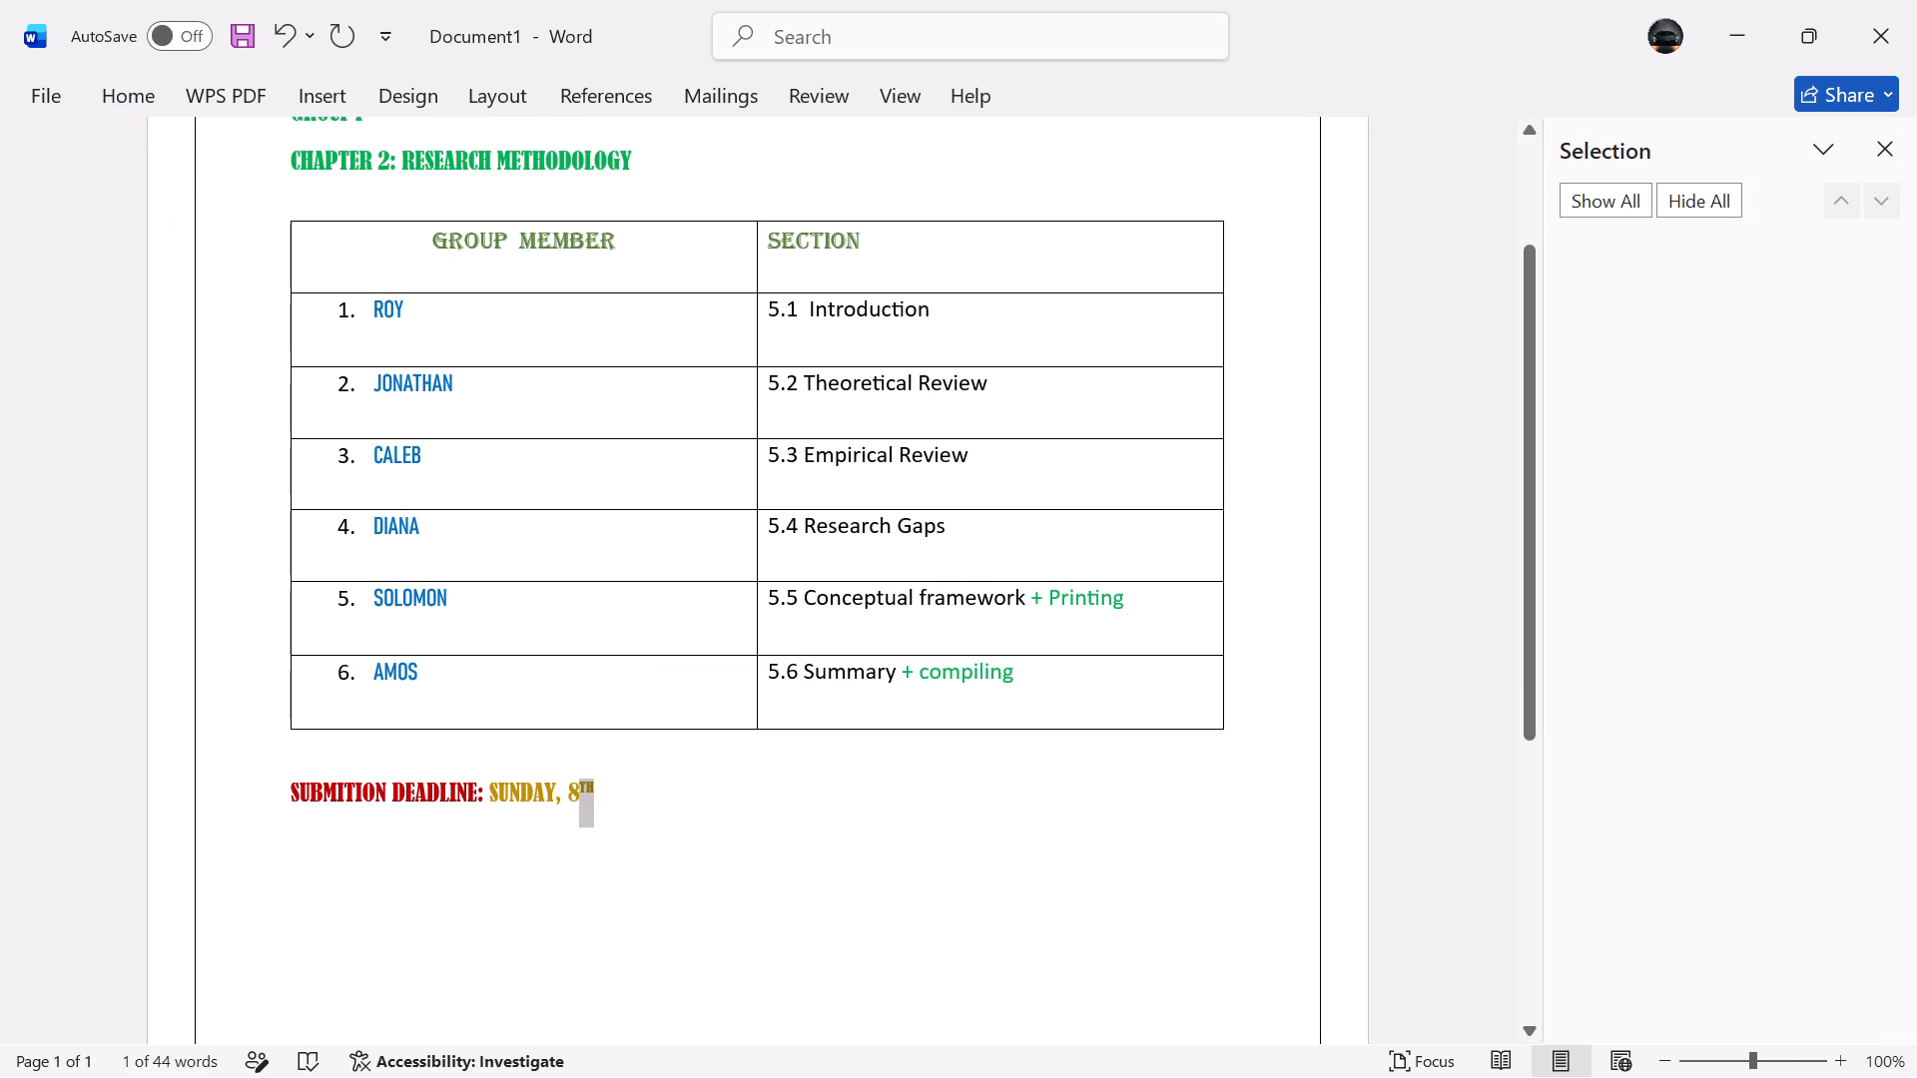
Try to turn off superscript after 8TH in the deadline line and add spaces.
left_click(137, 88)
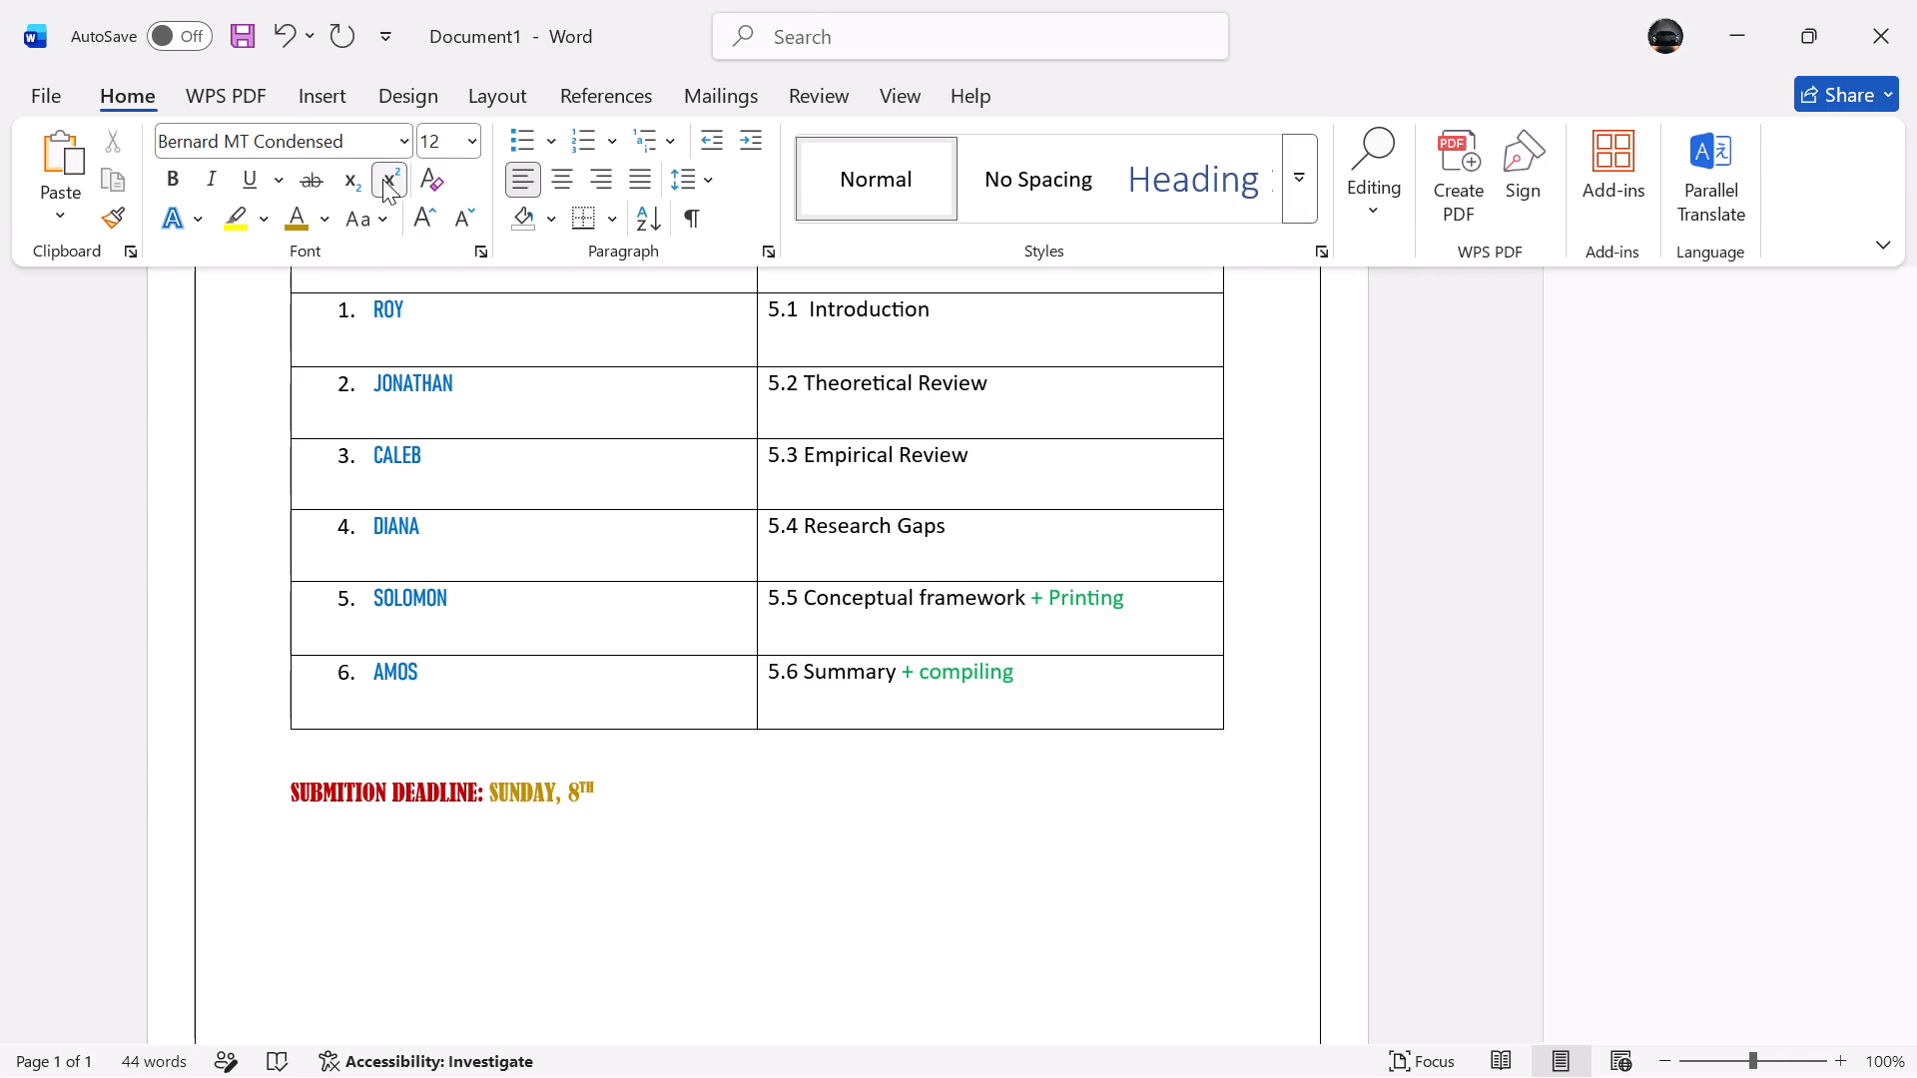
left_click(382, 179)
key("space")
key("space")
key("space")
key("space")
Delete the superscripted 8TH from the end of the deadline line and re-enter it as "8TH".
left_click(730, 843)
left_click(628, 797)
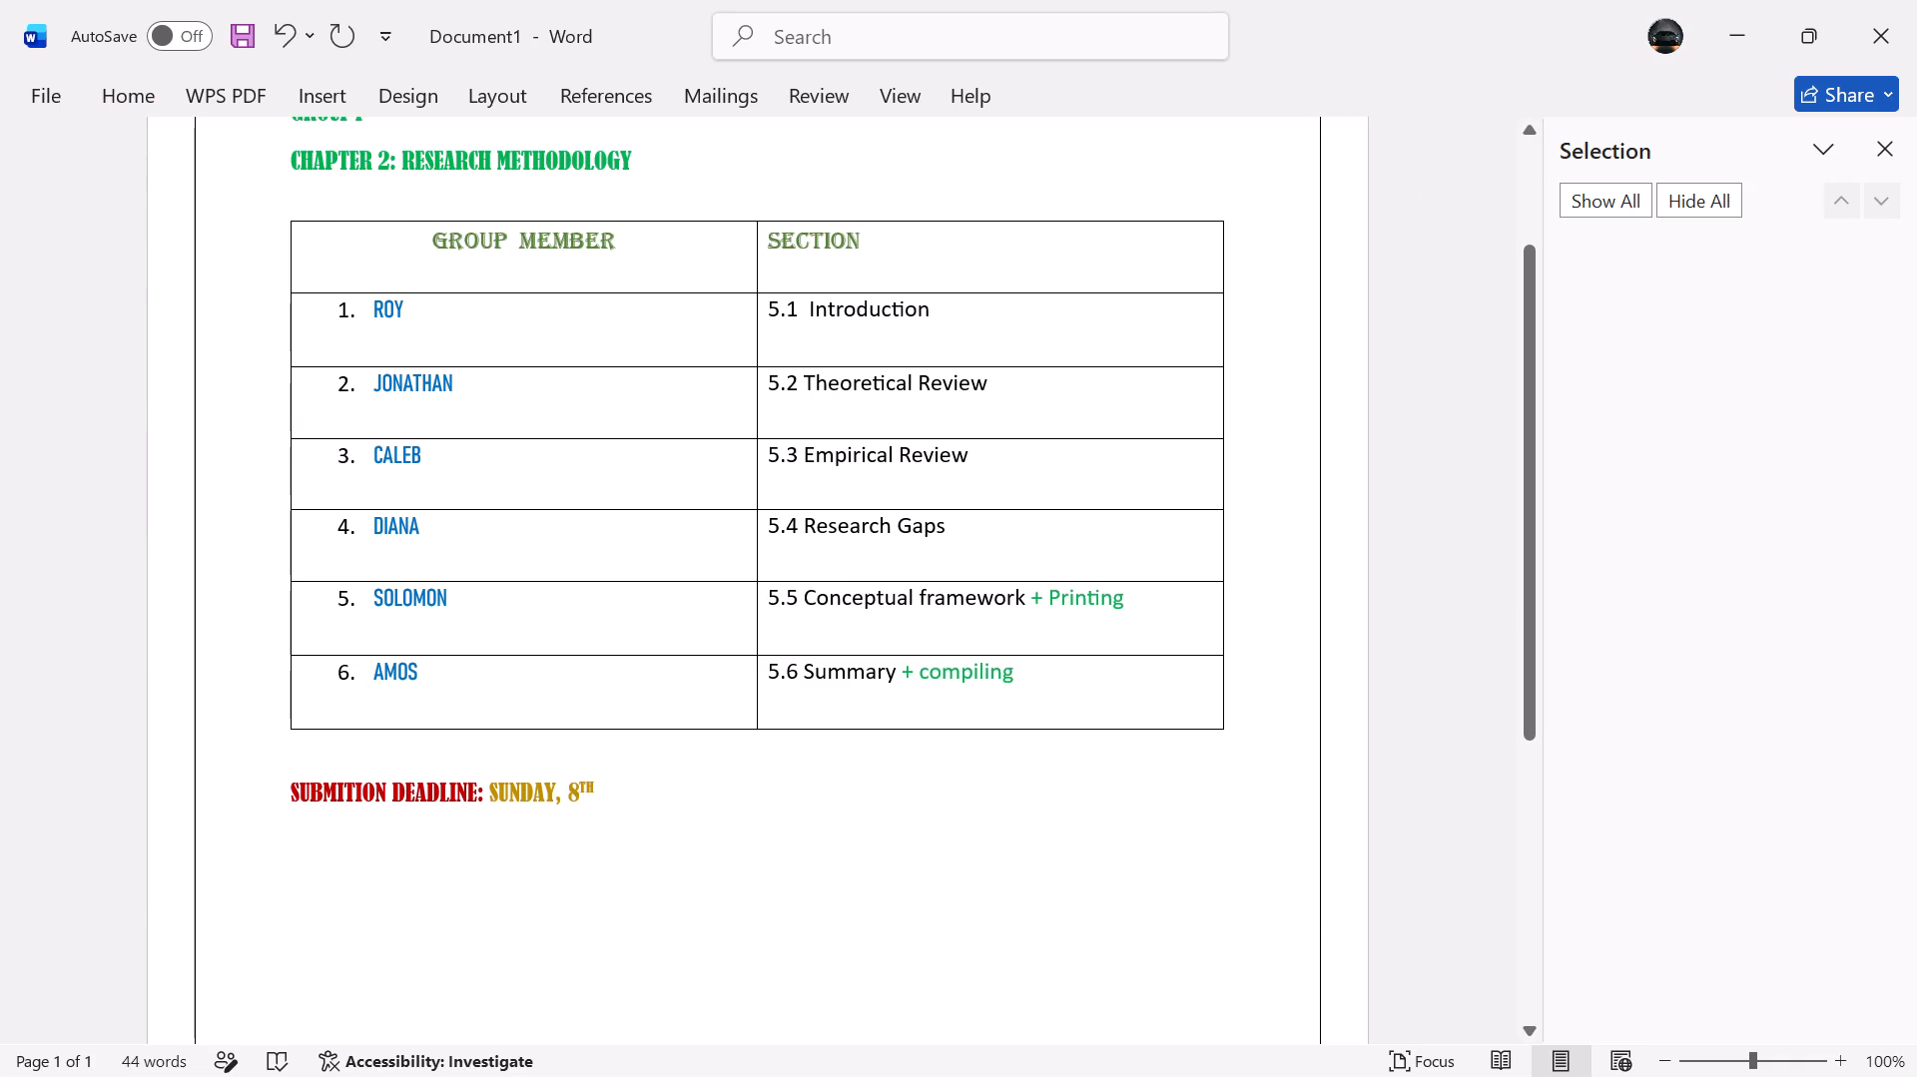
key("BackSpace")
key("BackSpace")
key("BackSpace")
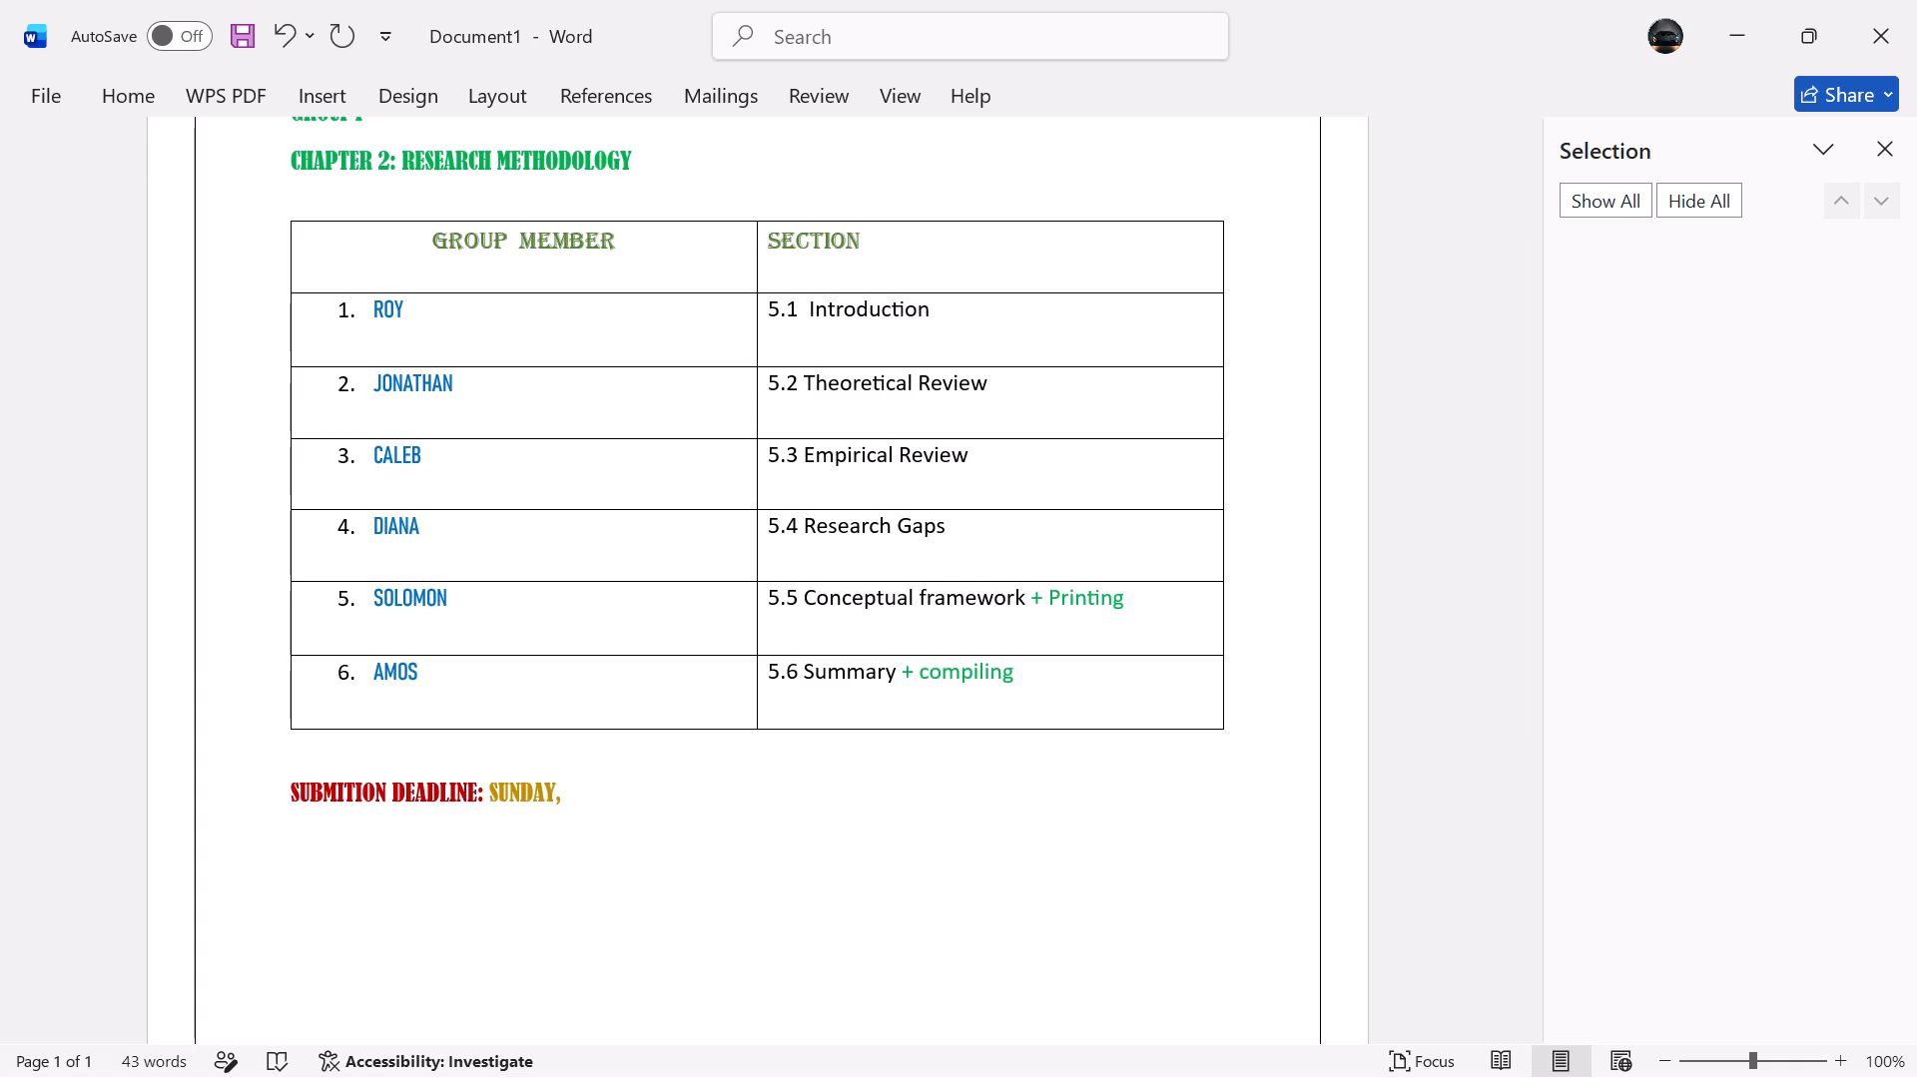
key("8")
type("TH")
Complete the deadline date with "NOVEMBER 2026." and add a few spaces after it.
key("space")
key("n")
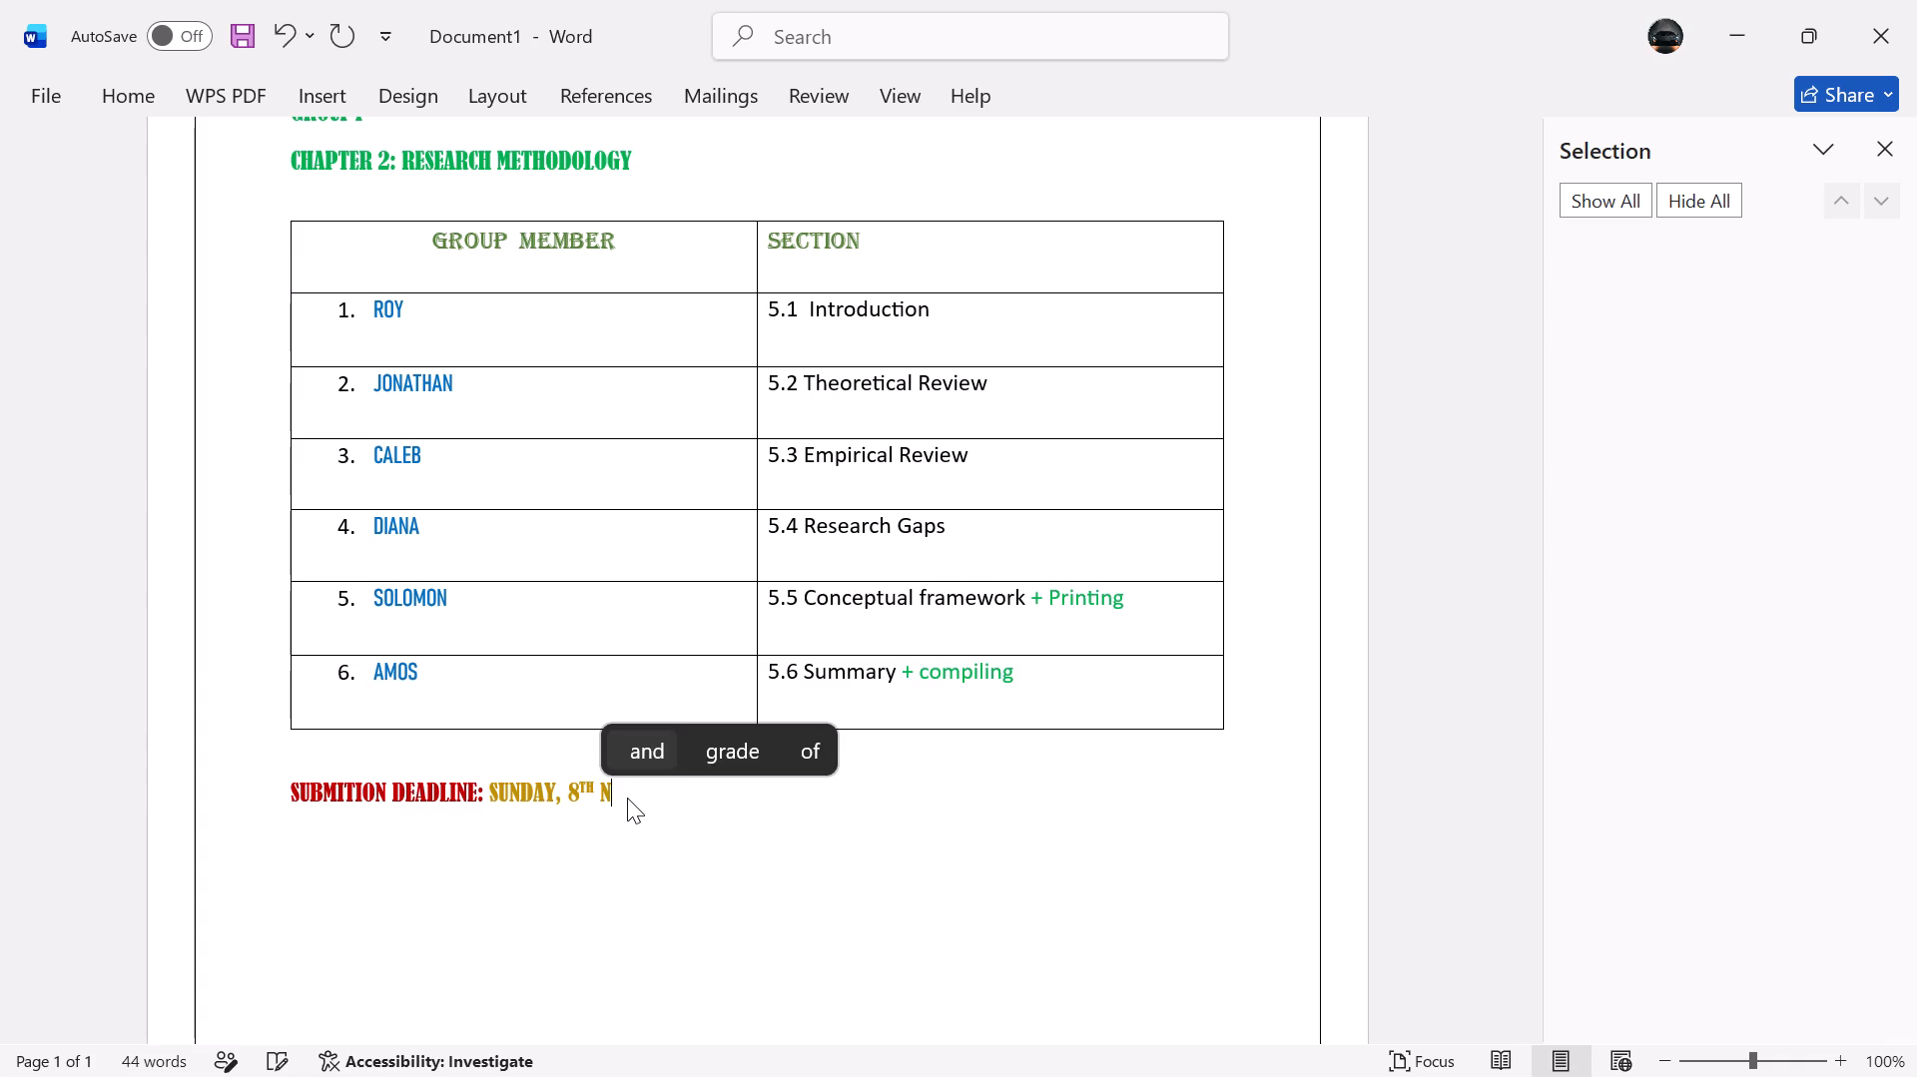
type("OVE")
type("MBER")
key("space")
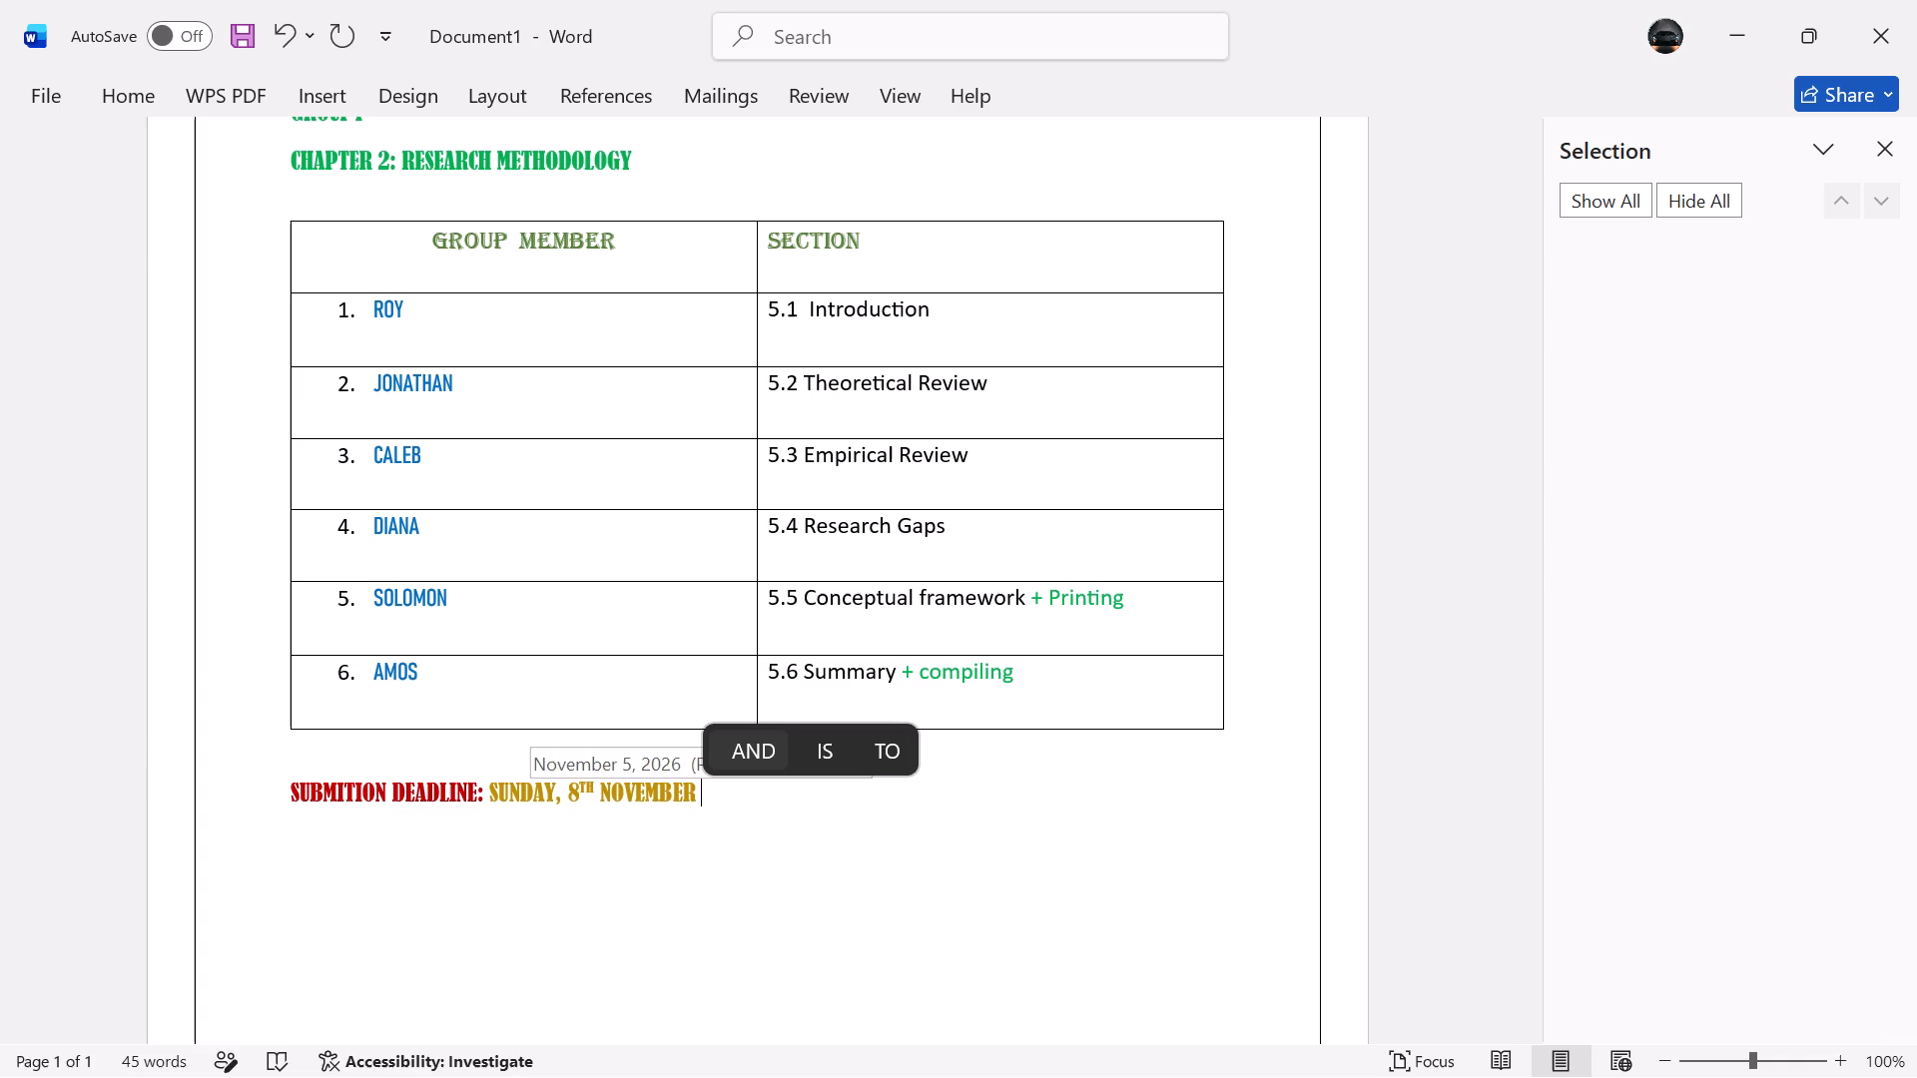
type("20")
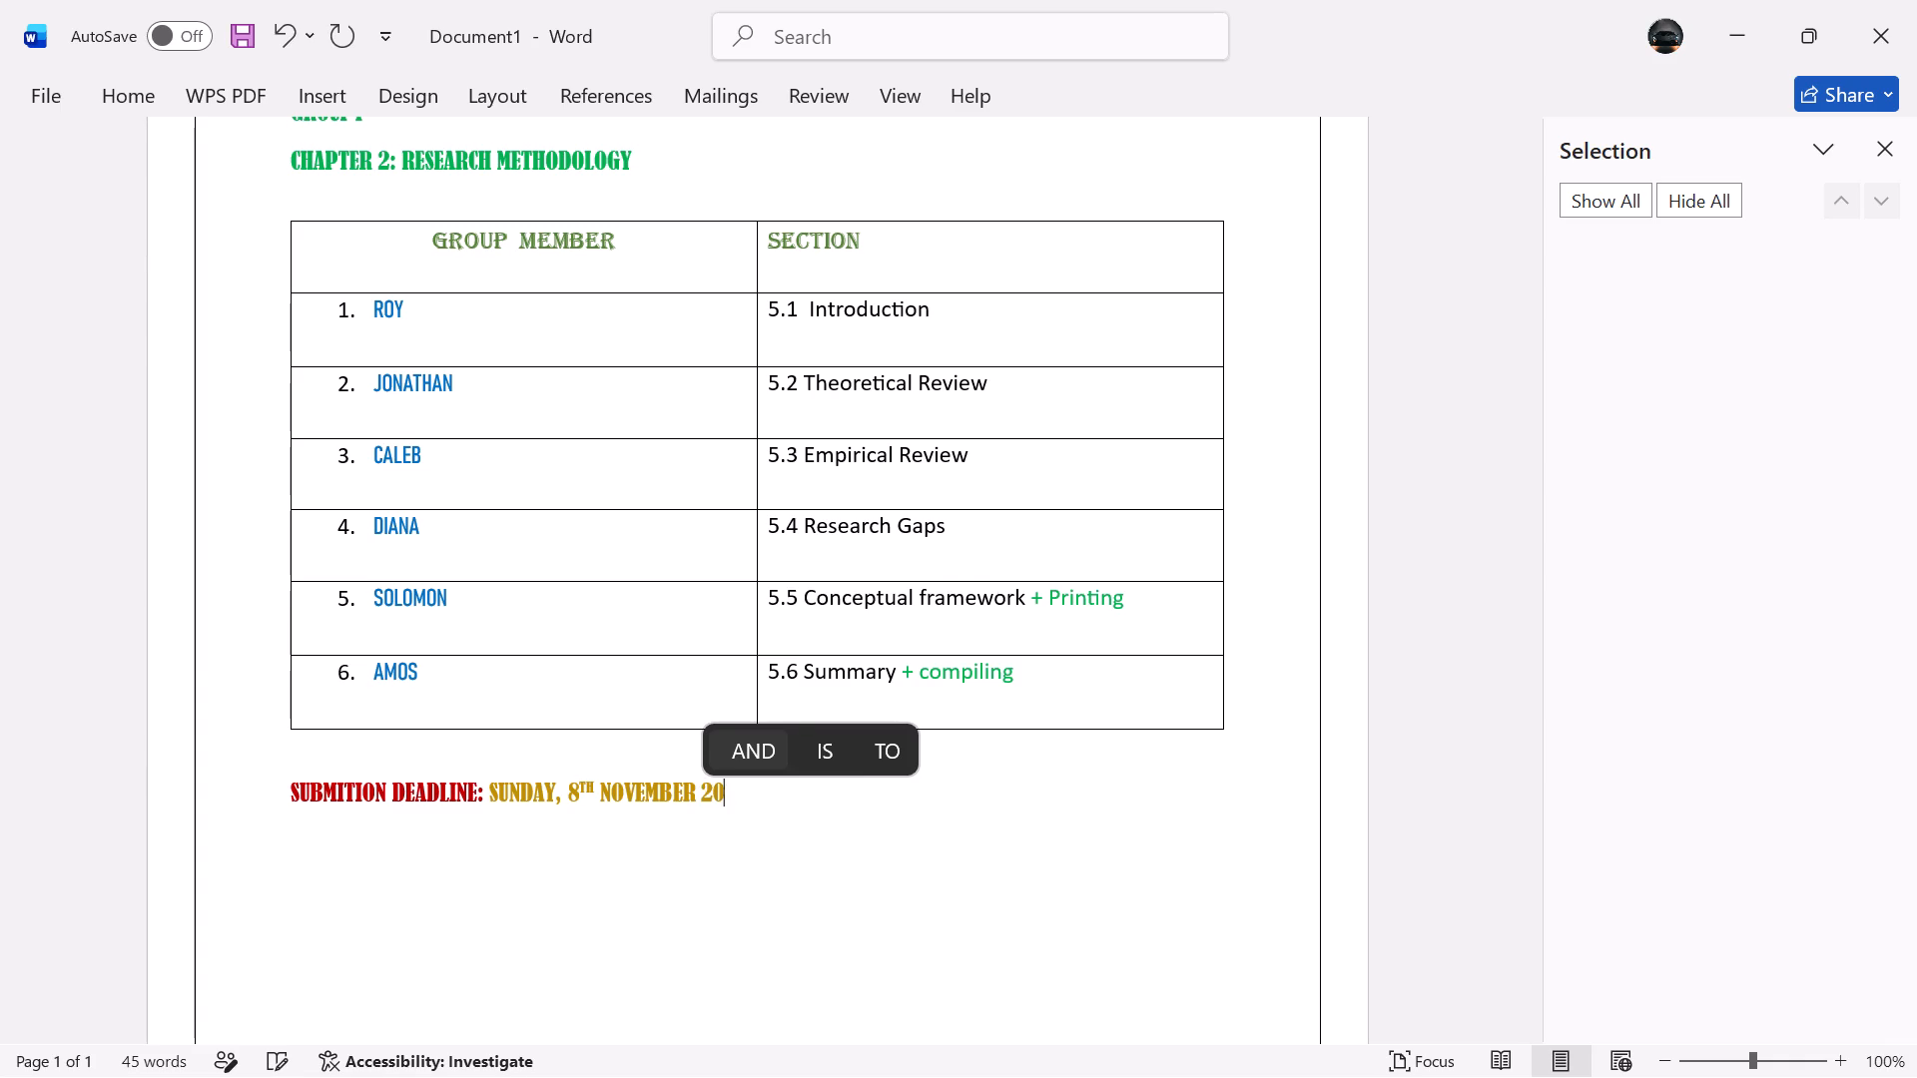
type("26")
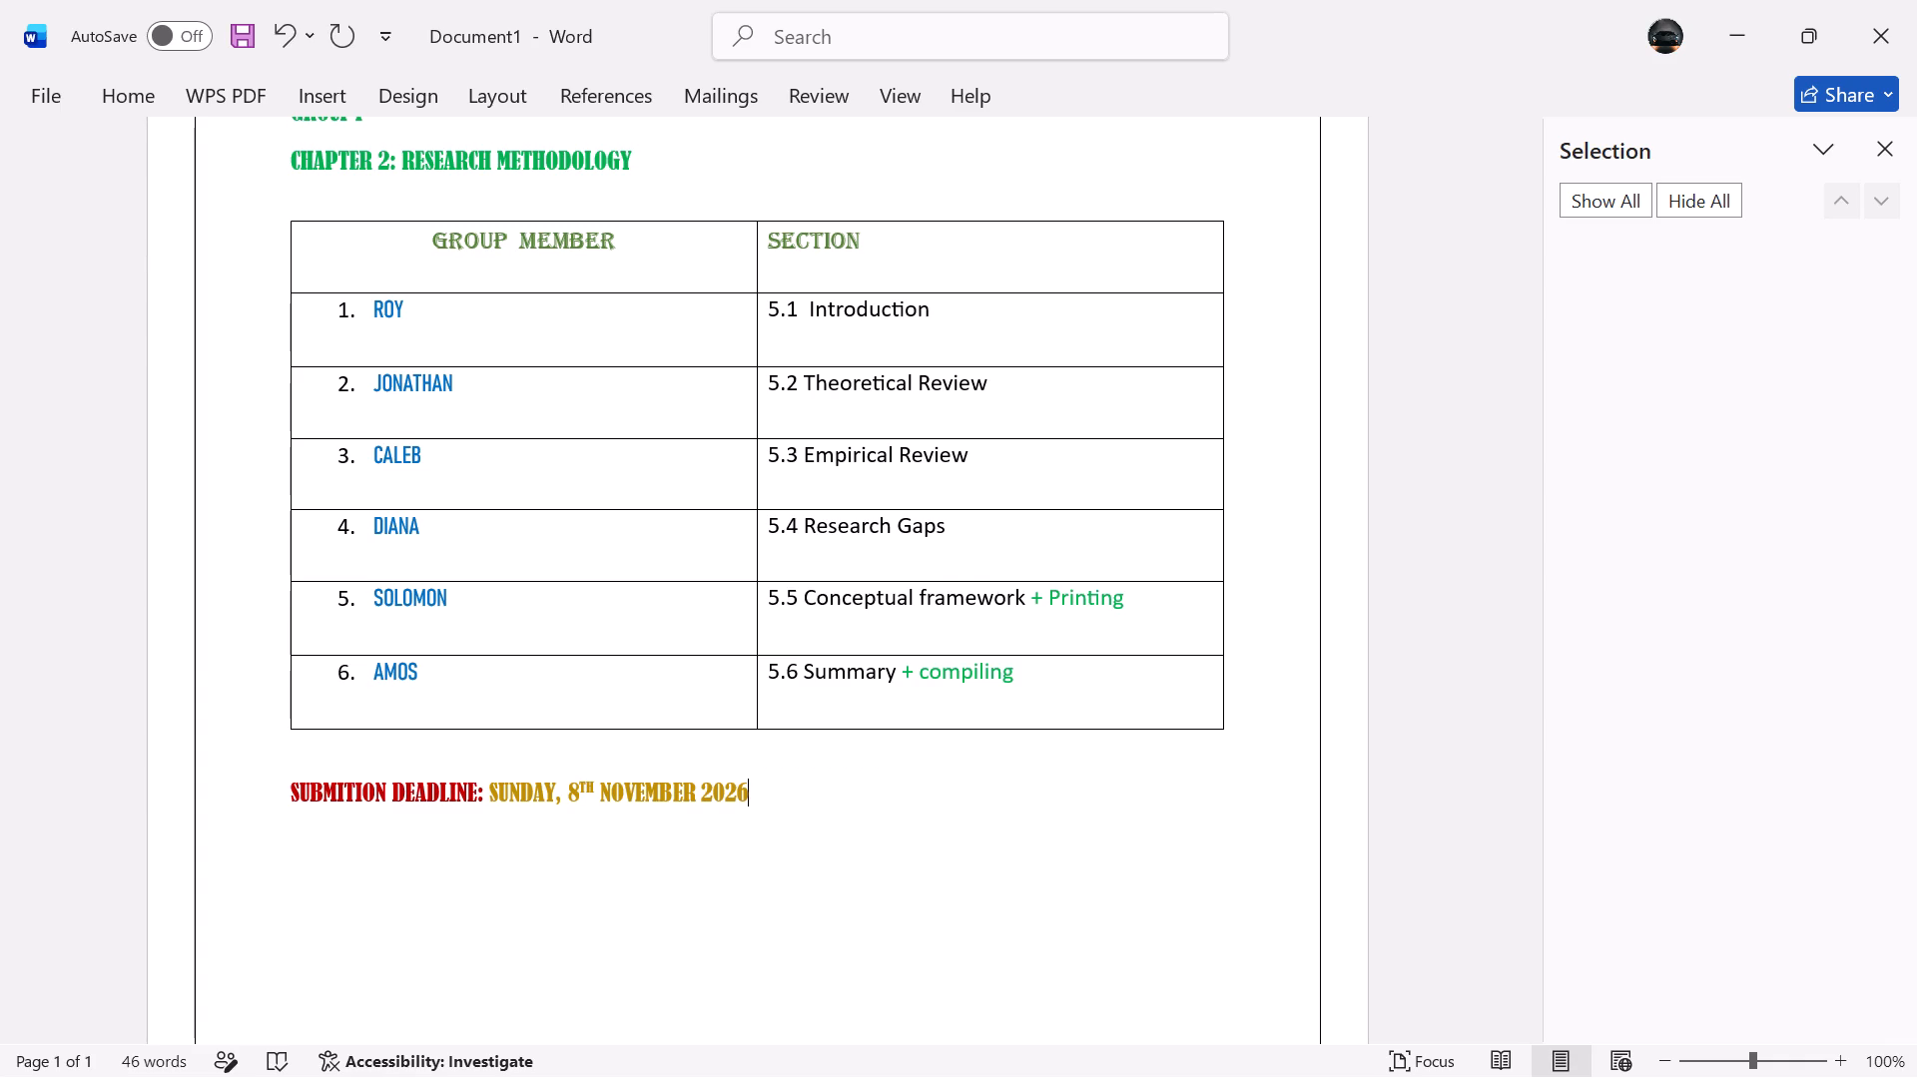
key("period")
key("space")
key("space")
key("space")
key("space")
key("space")
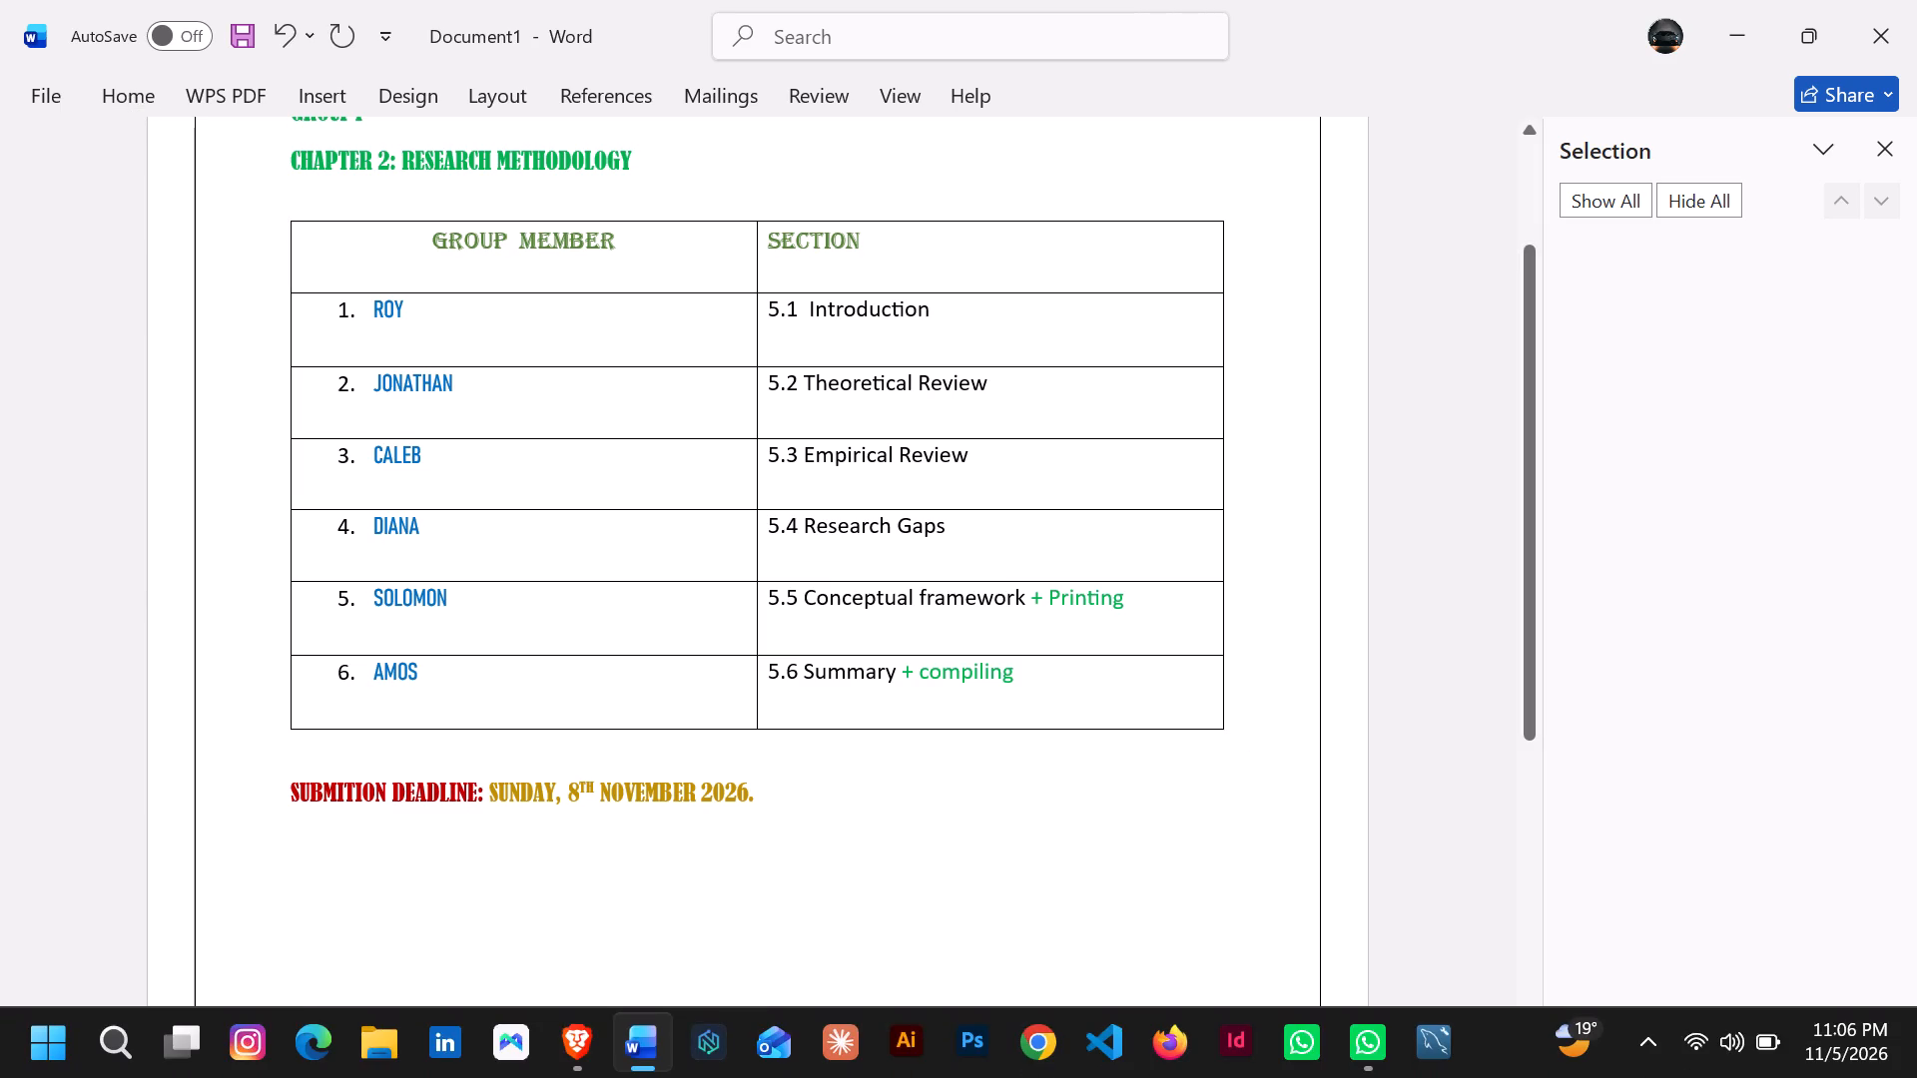
Change the font colour of the "SUBMITION DEADLINE:" label to black.
left_click_drag(286, 793, 426, 794)
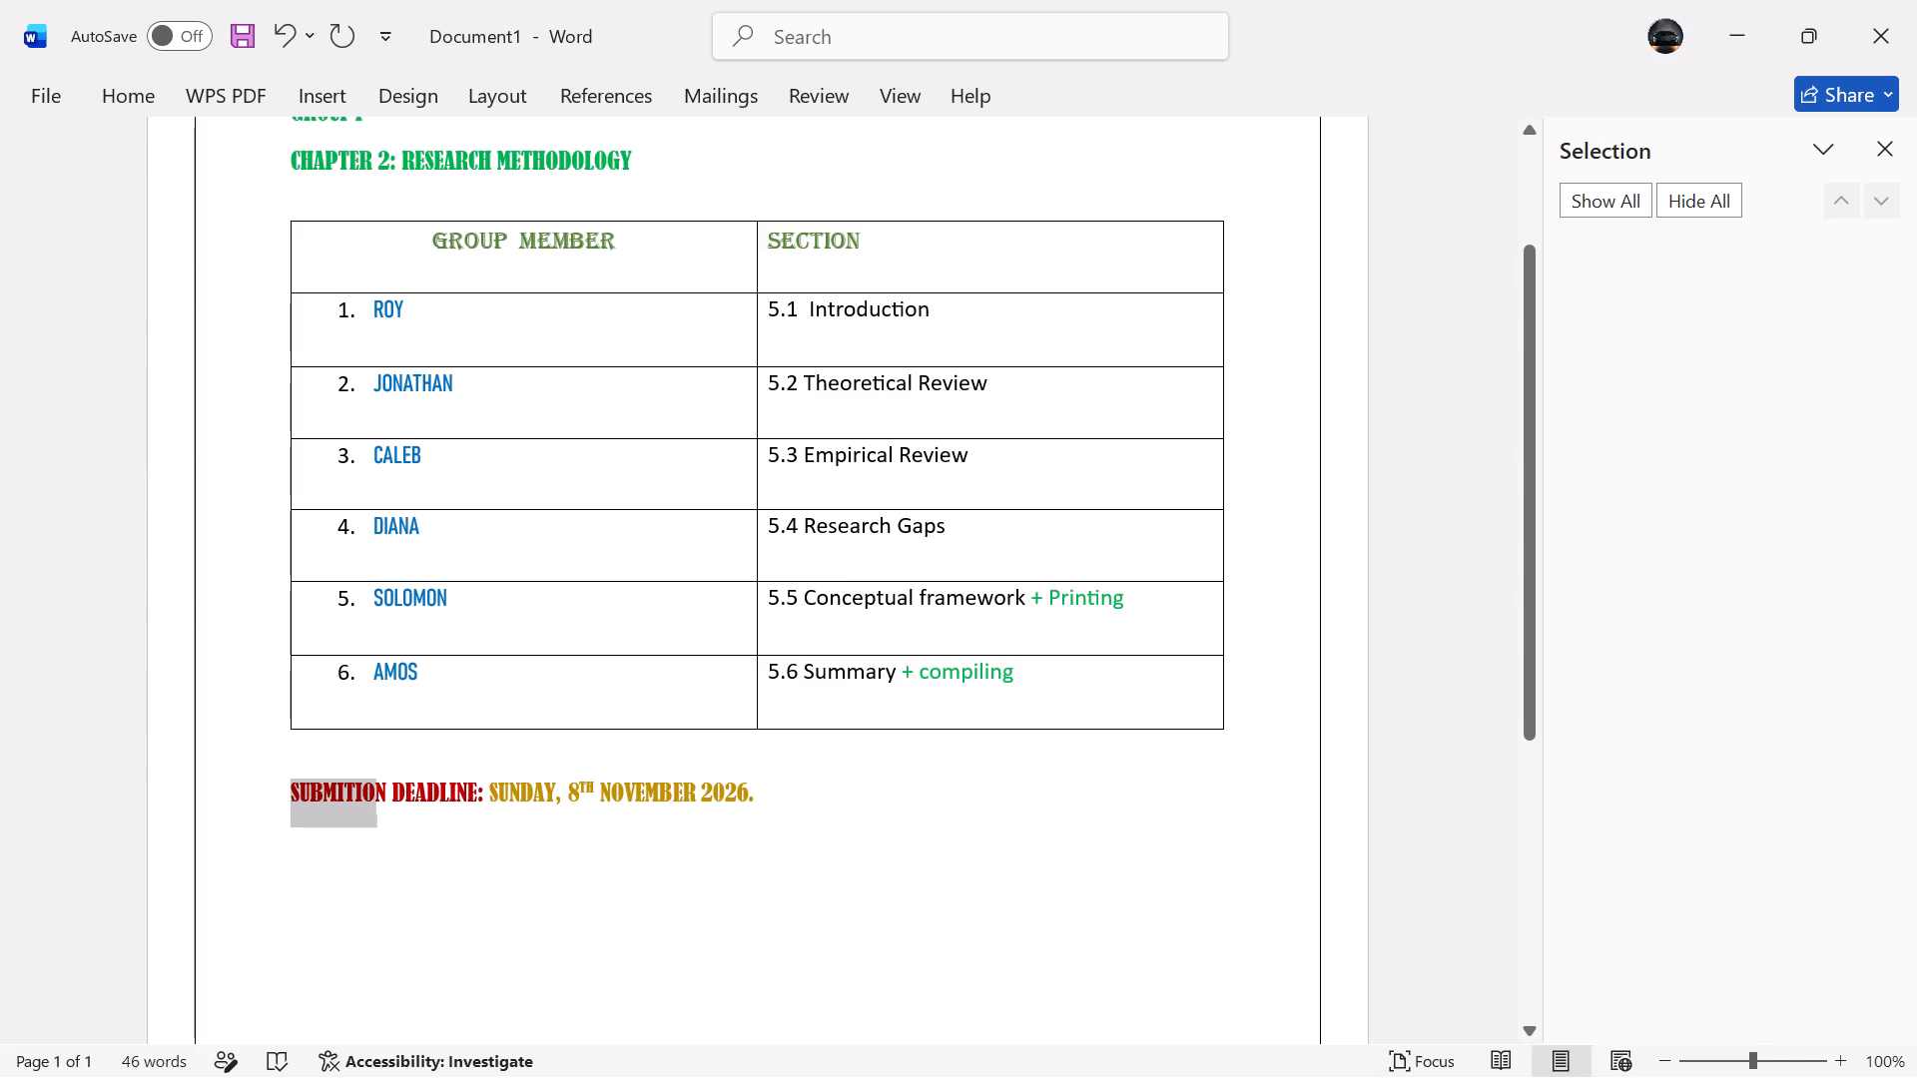
left_click_drag(426, 794, 478, 789)
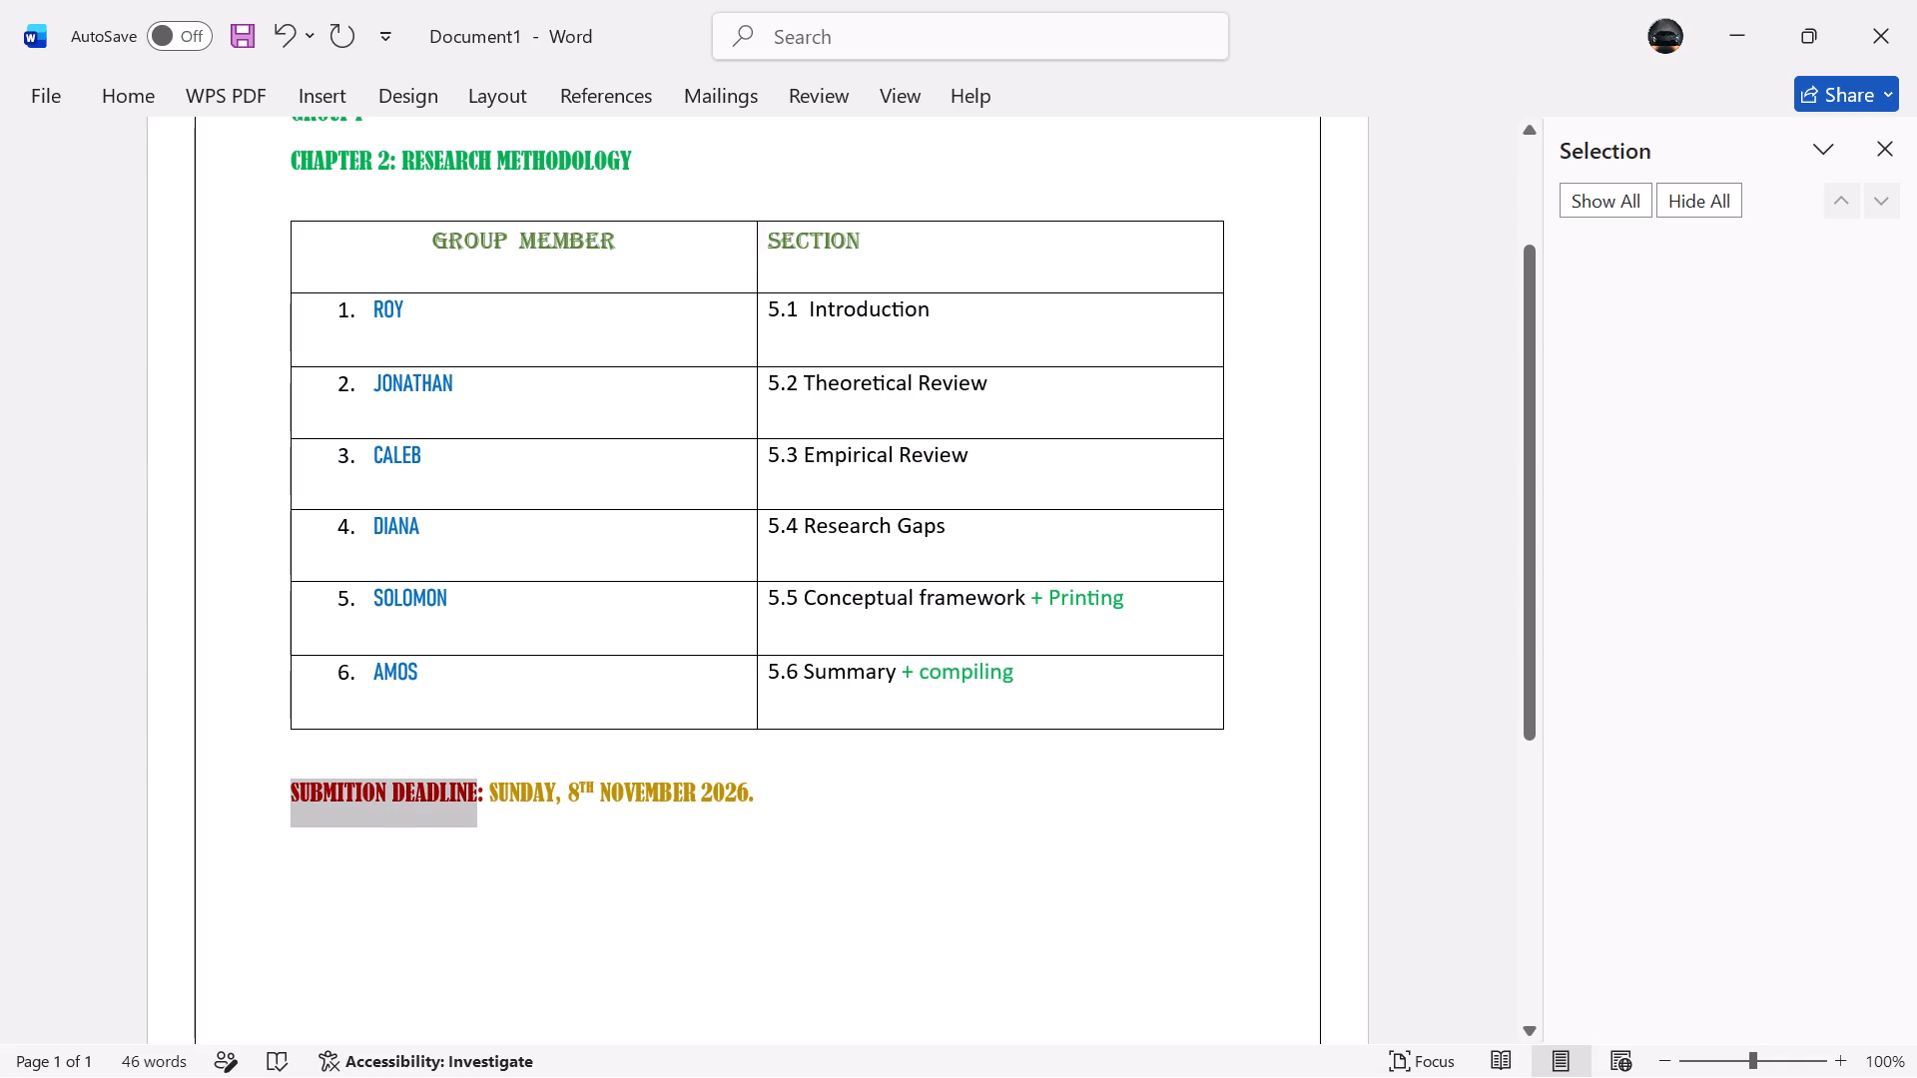
left_click_drag(478, 789, 483, 789)
left_click(124, 101)
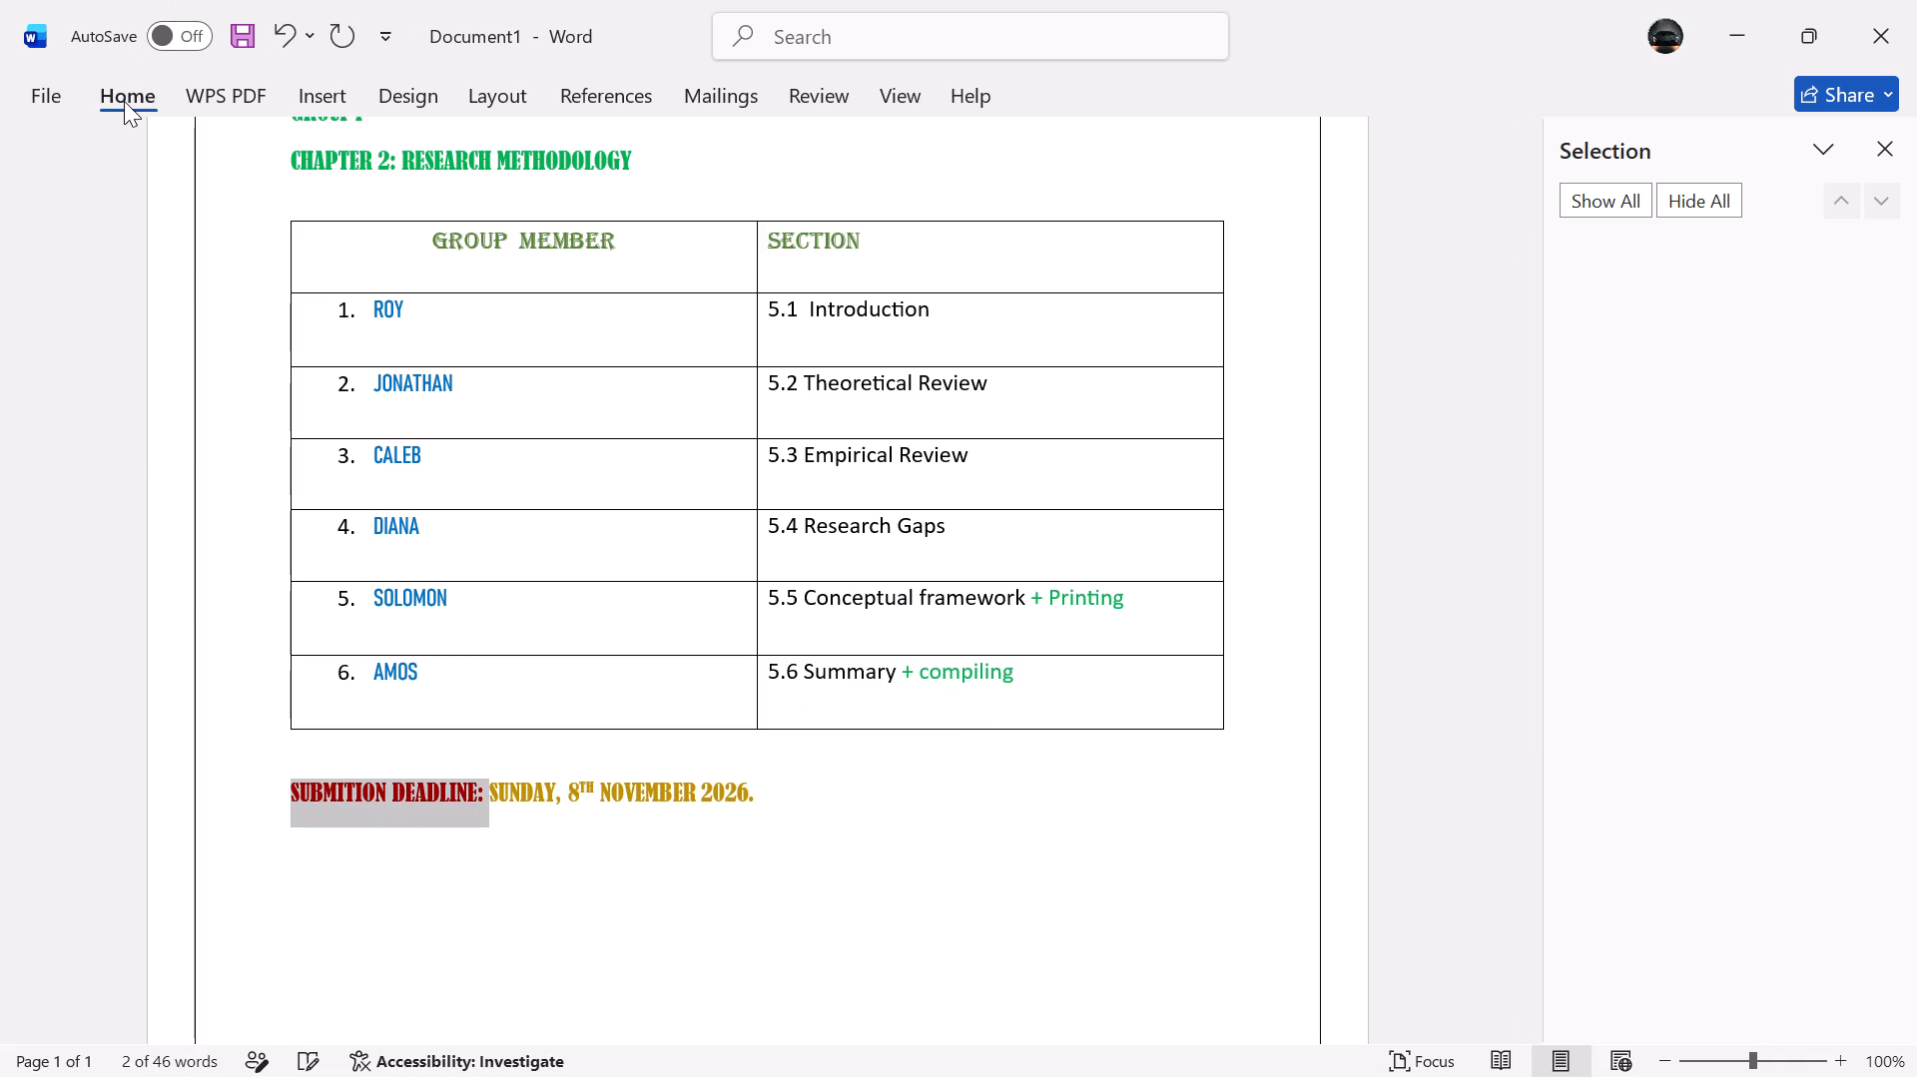
left_click(328, 232)
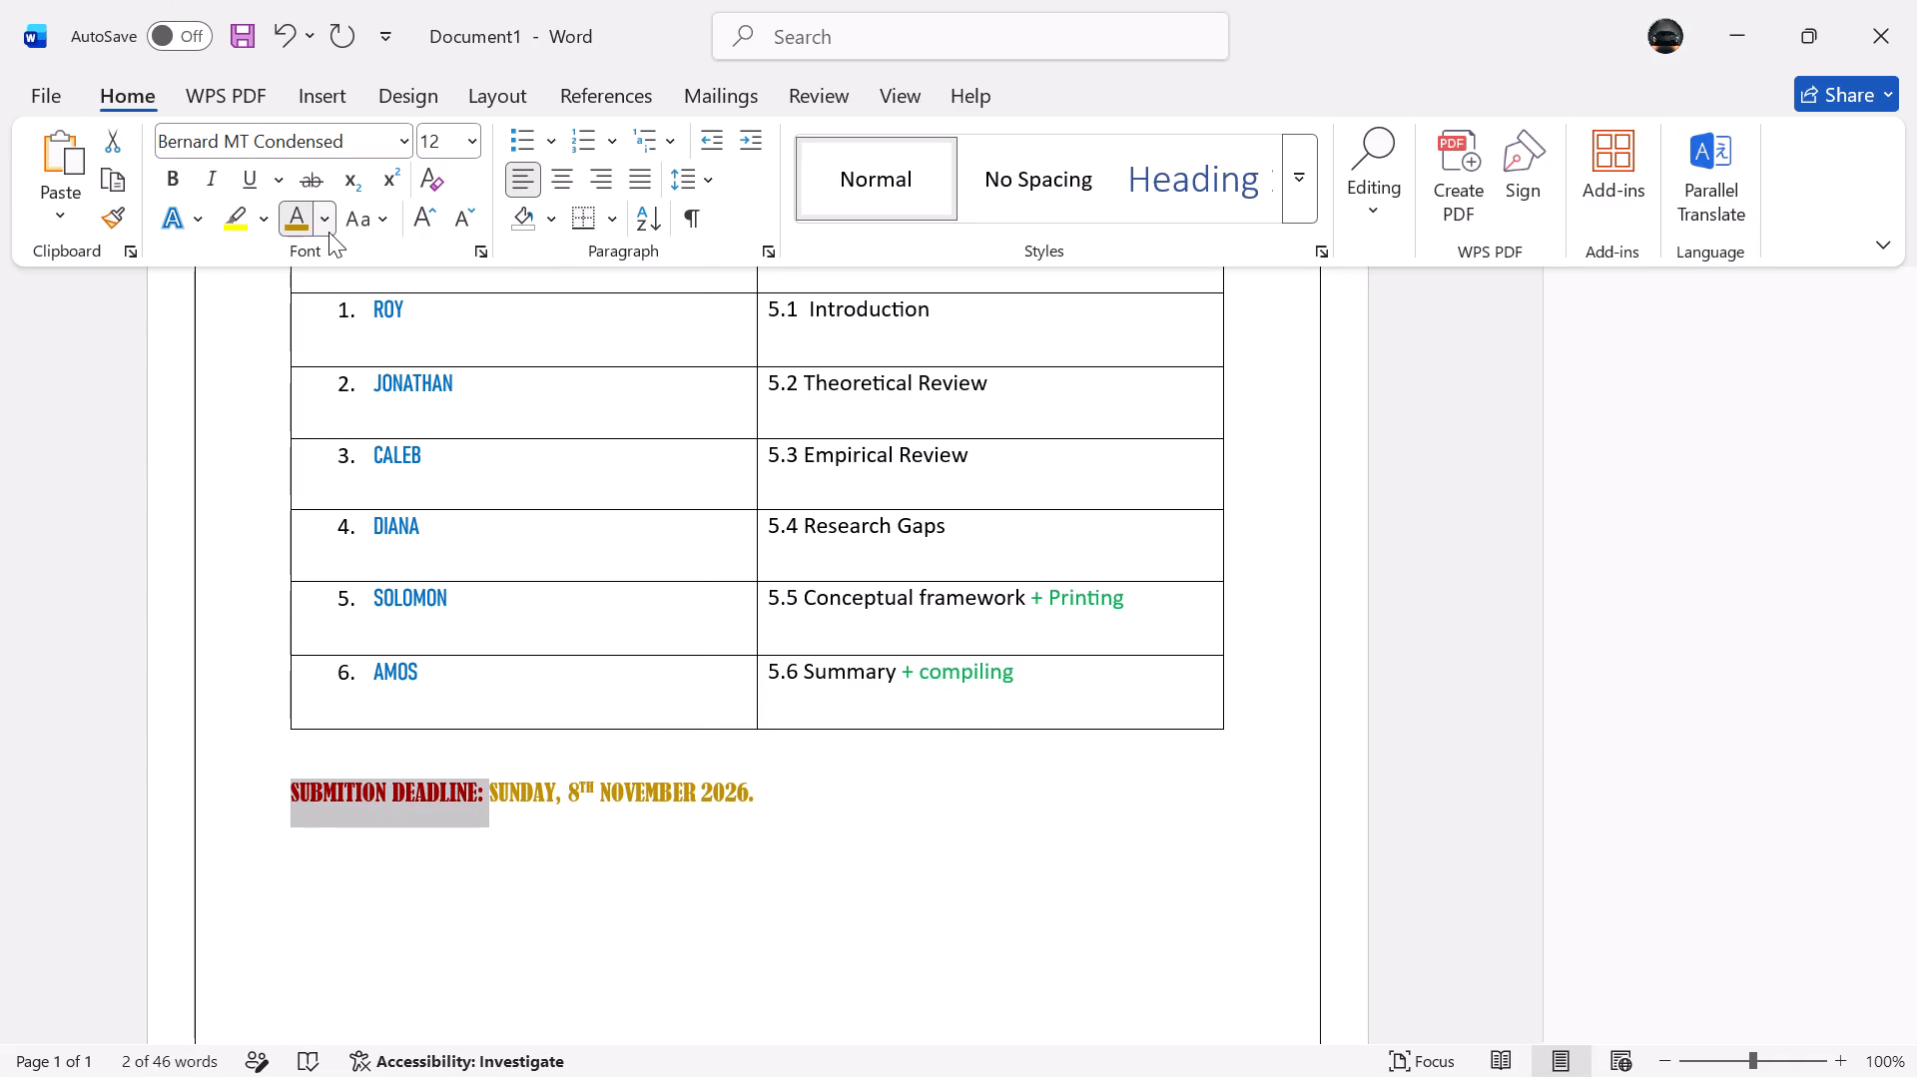
left_click(339, 409)
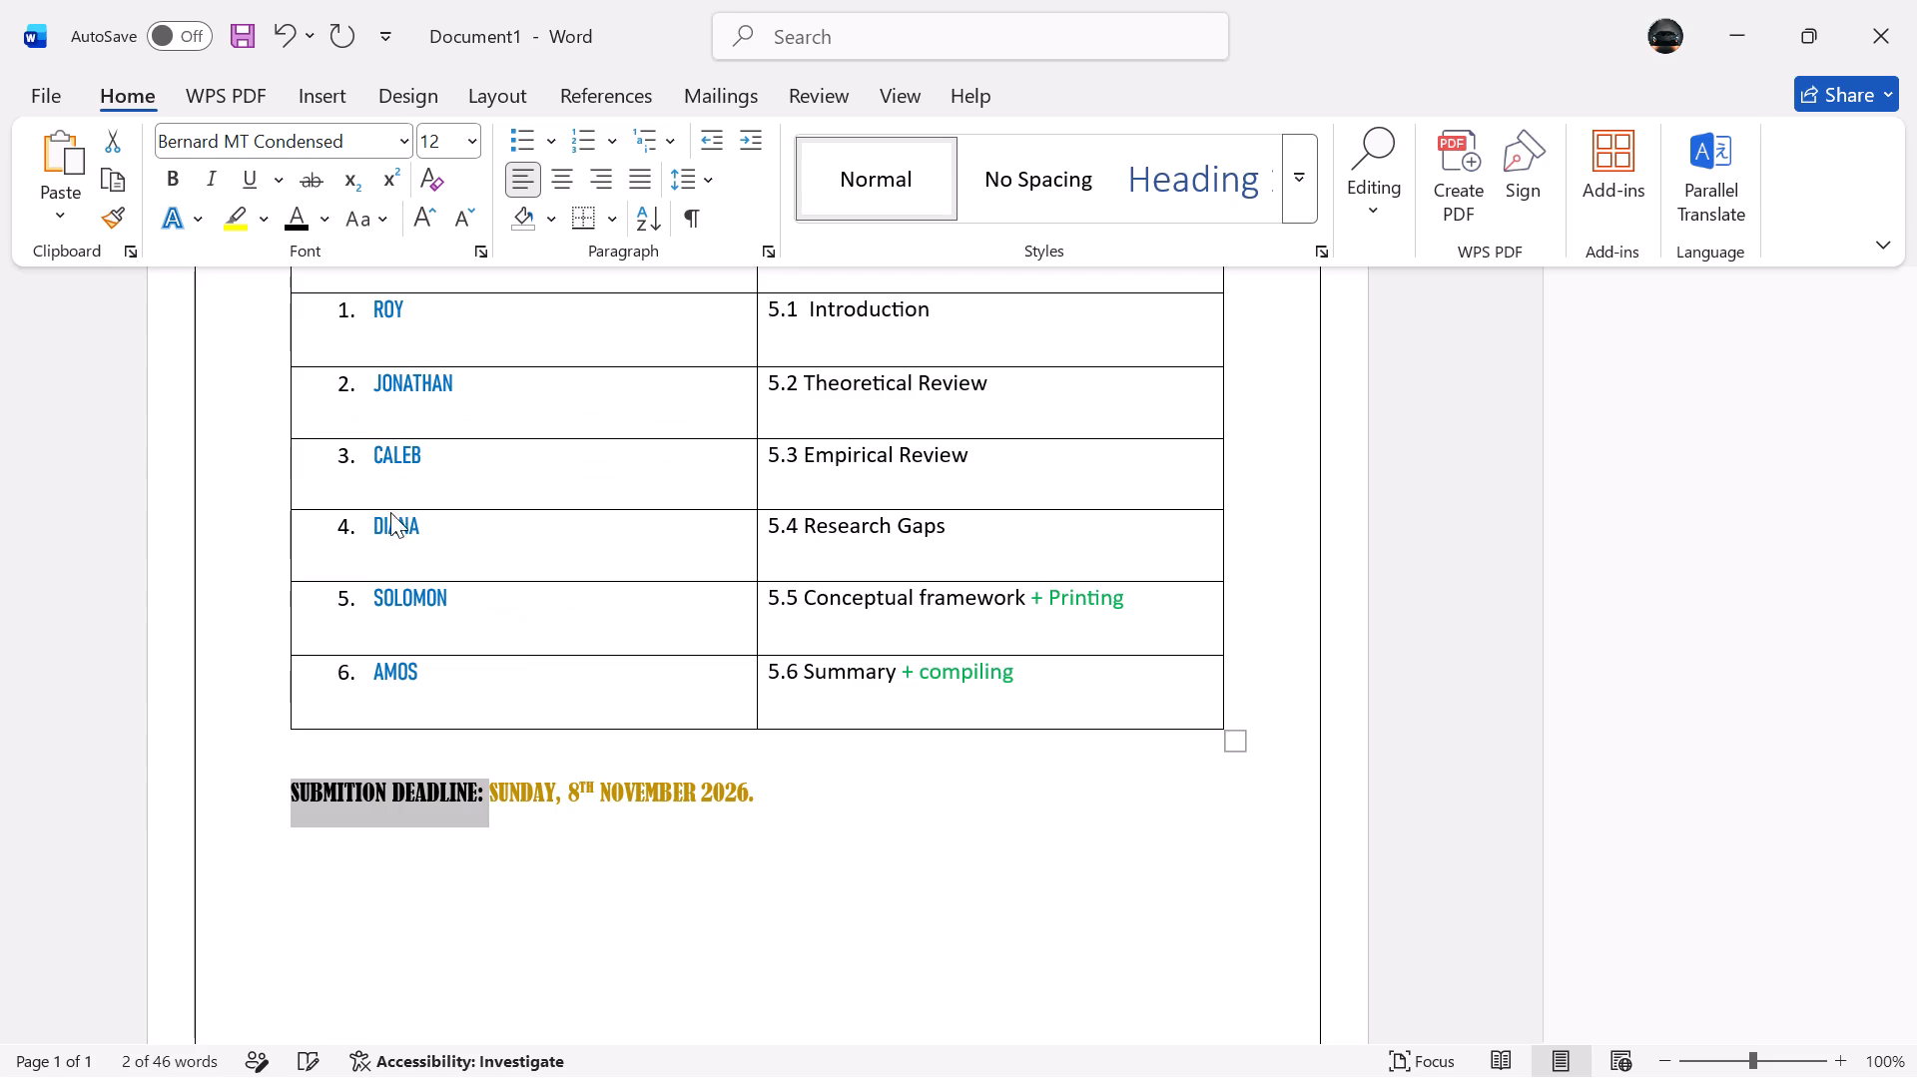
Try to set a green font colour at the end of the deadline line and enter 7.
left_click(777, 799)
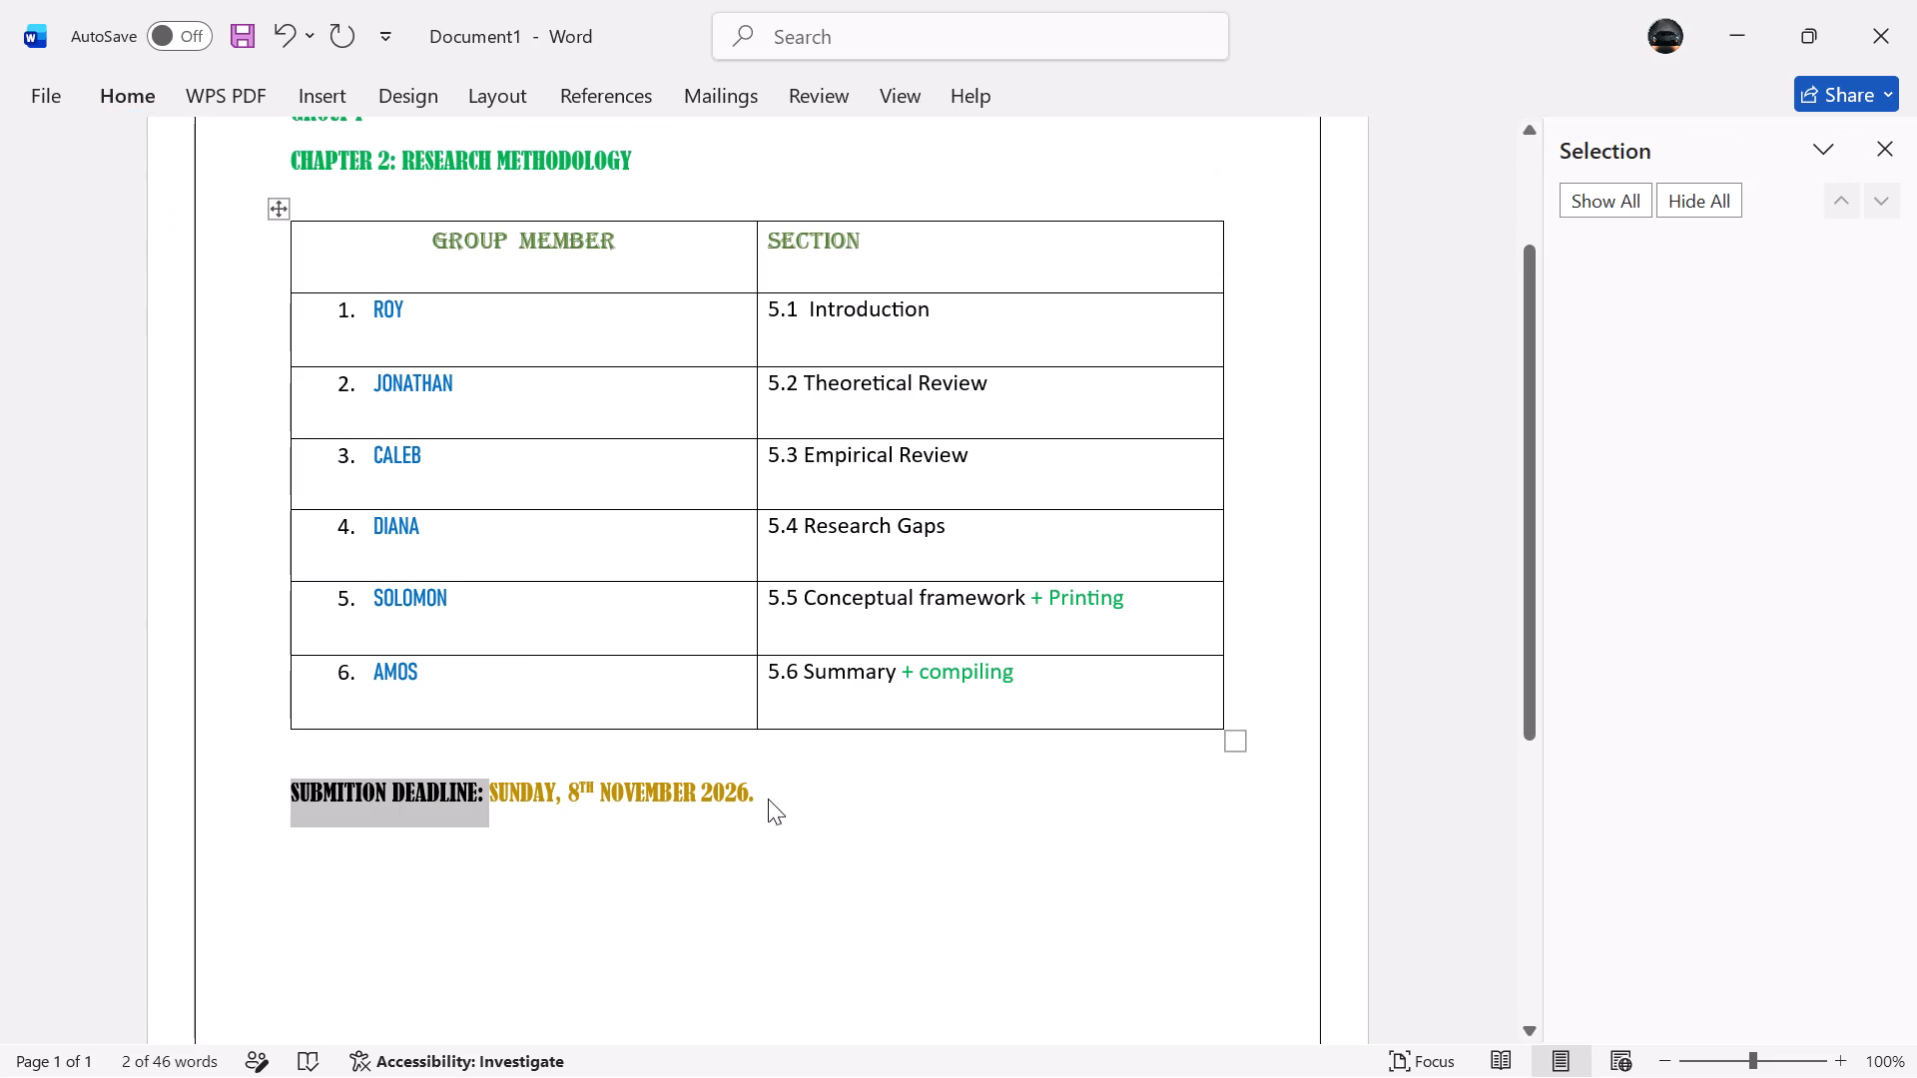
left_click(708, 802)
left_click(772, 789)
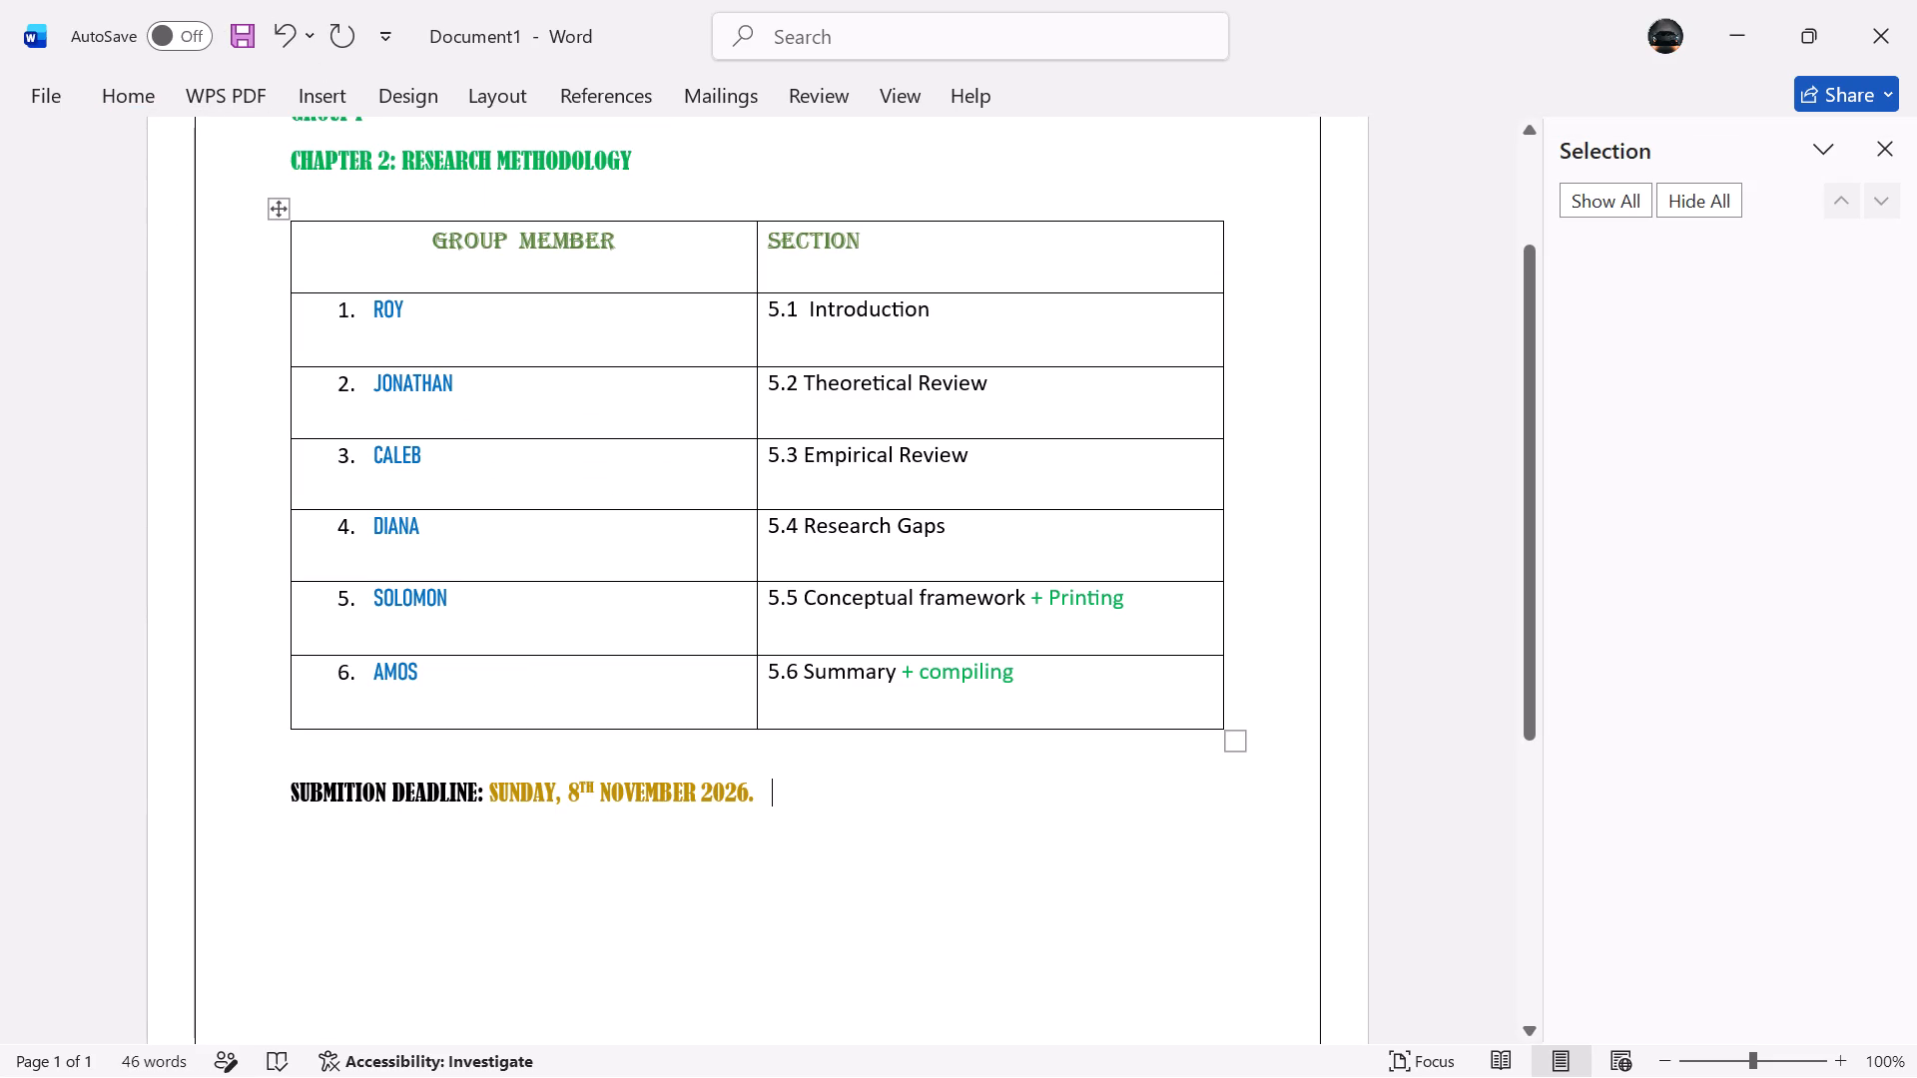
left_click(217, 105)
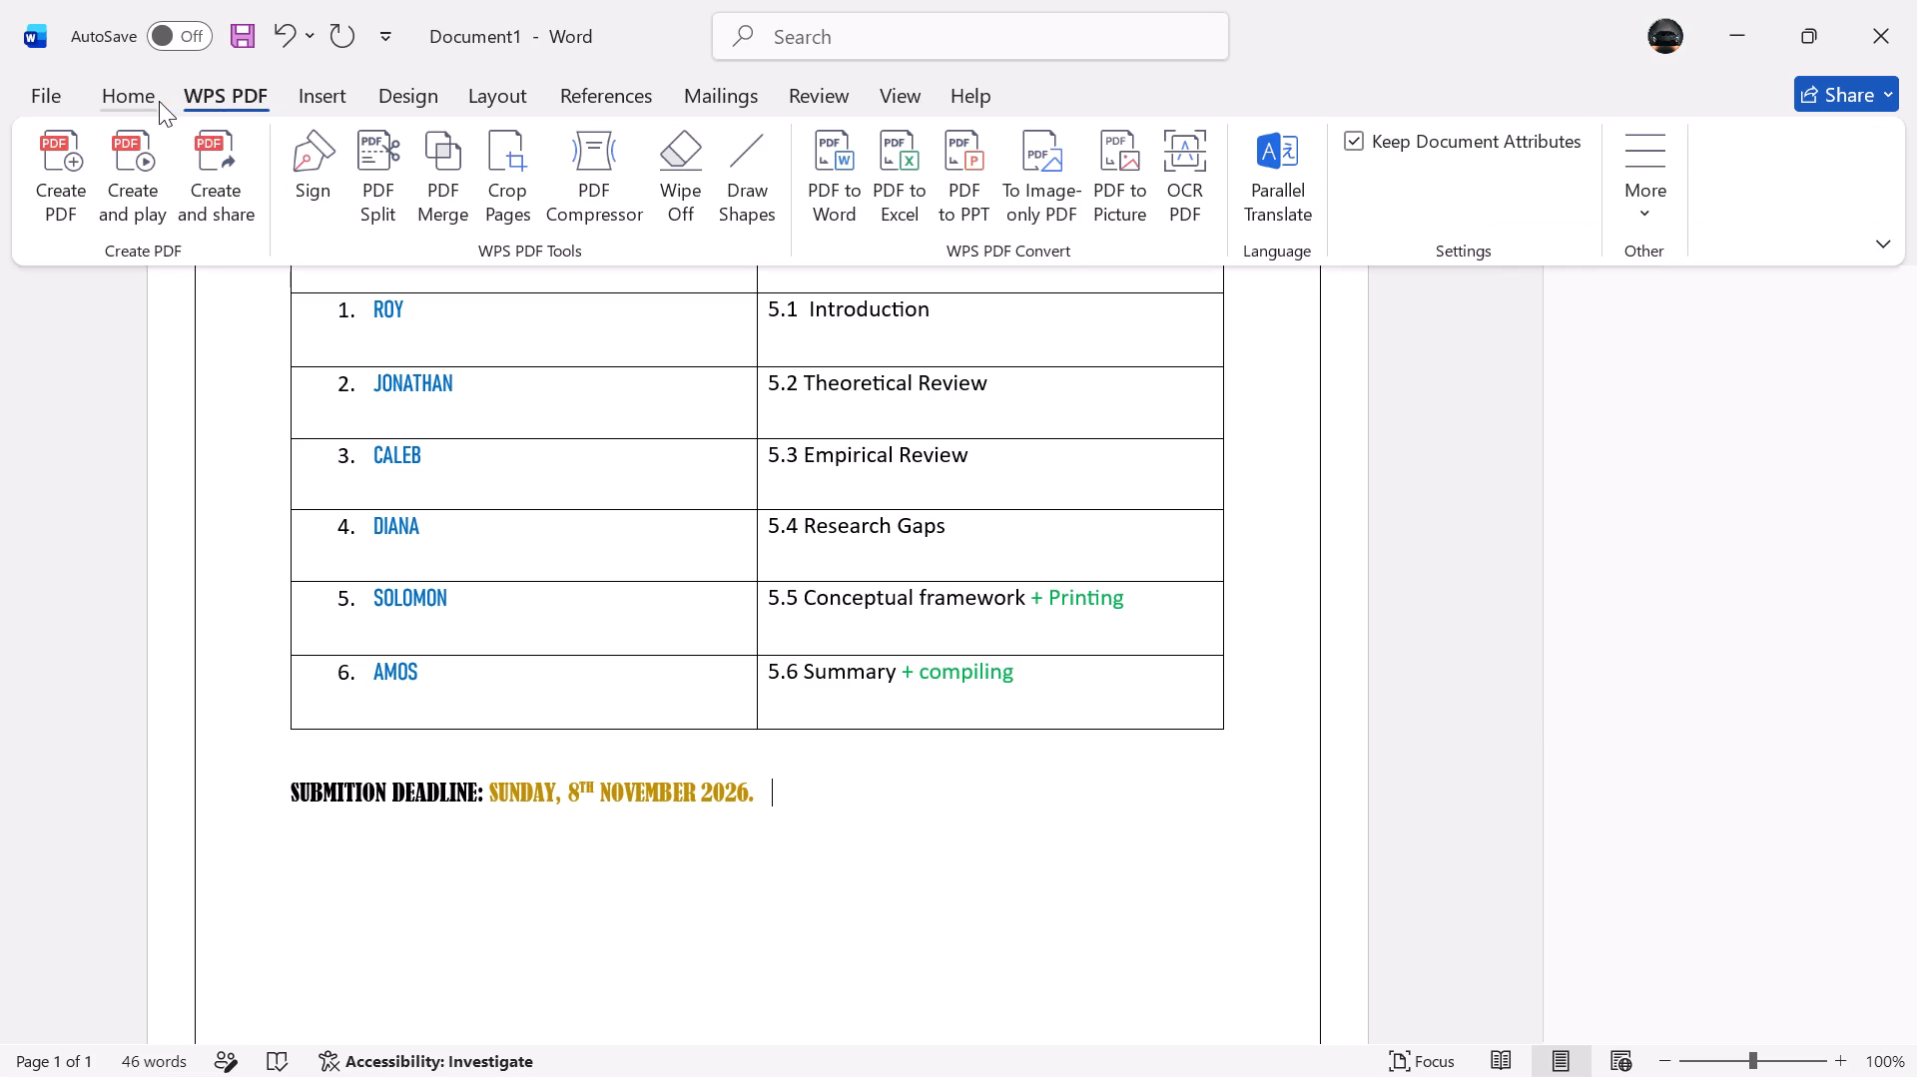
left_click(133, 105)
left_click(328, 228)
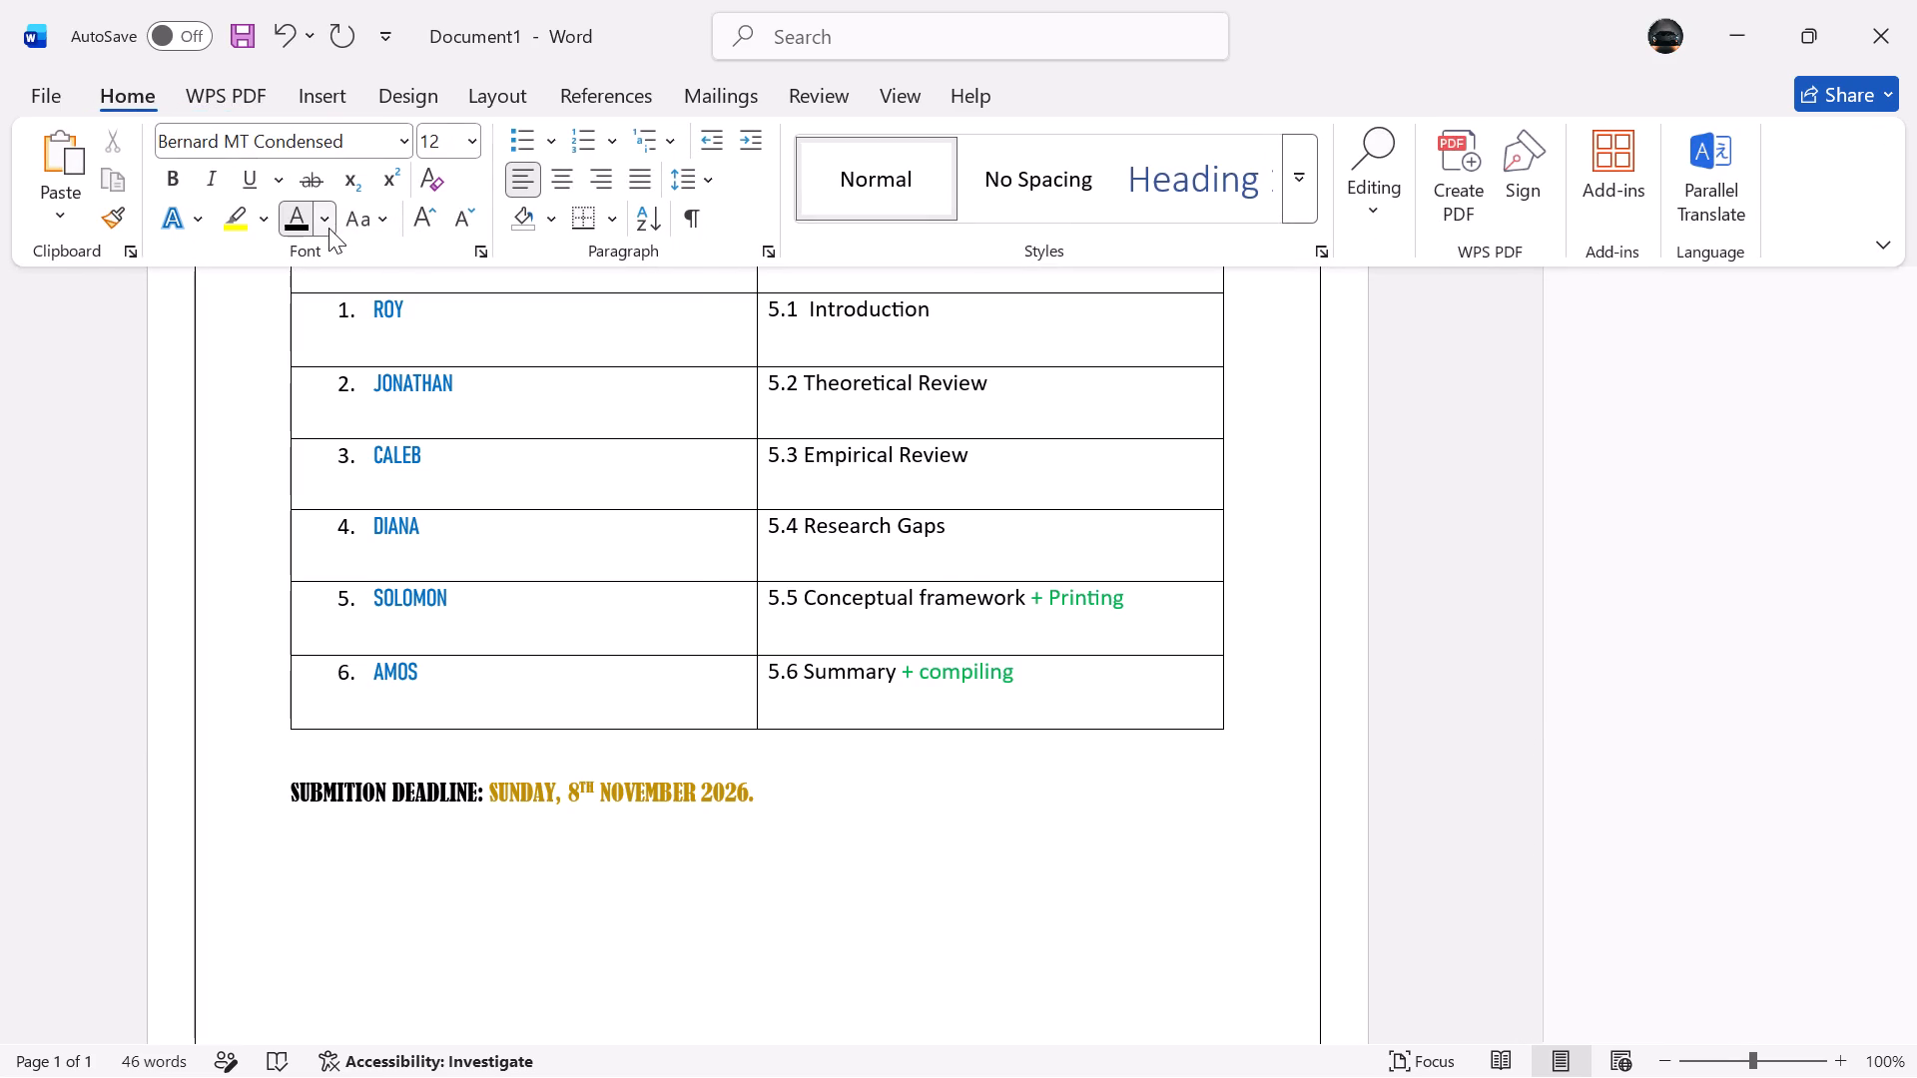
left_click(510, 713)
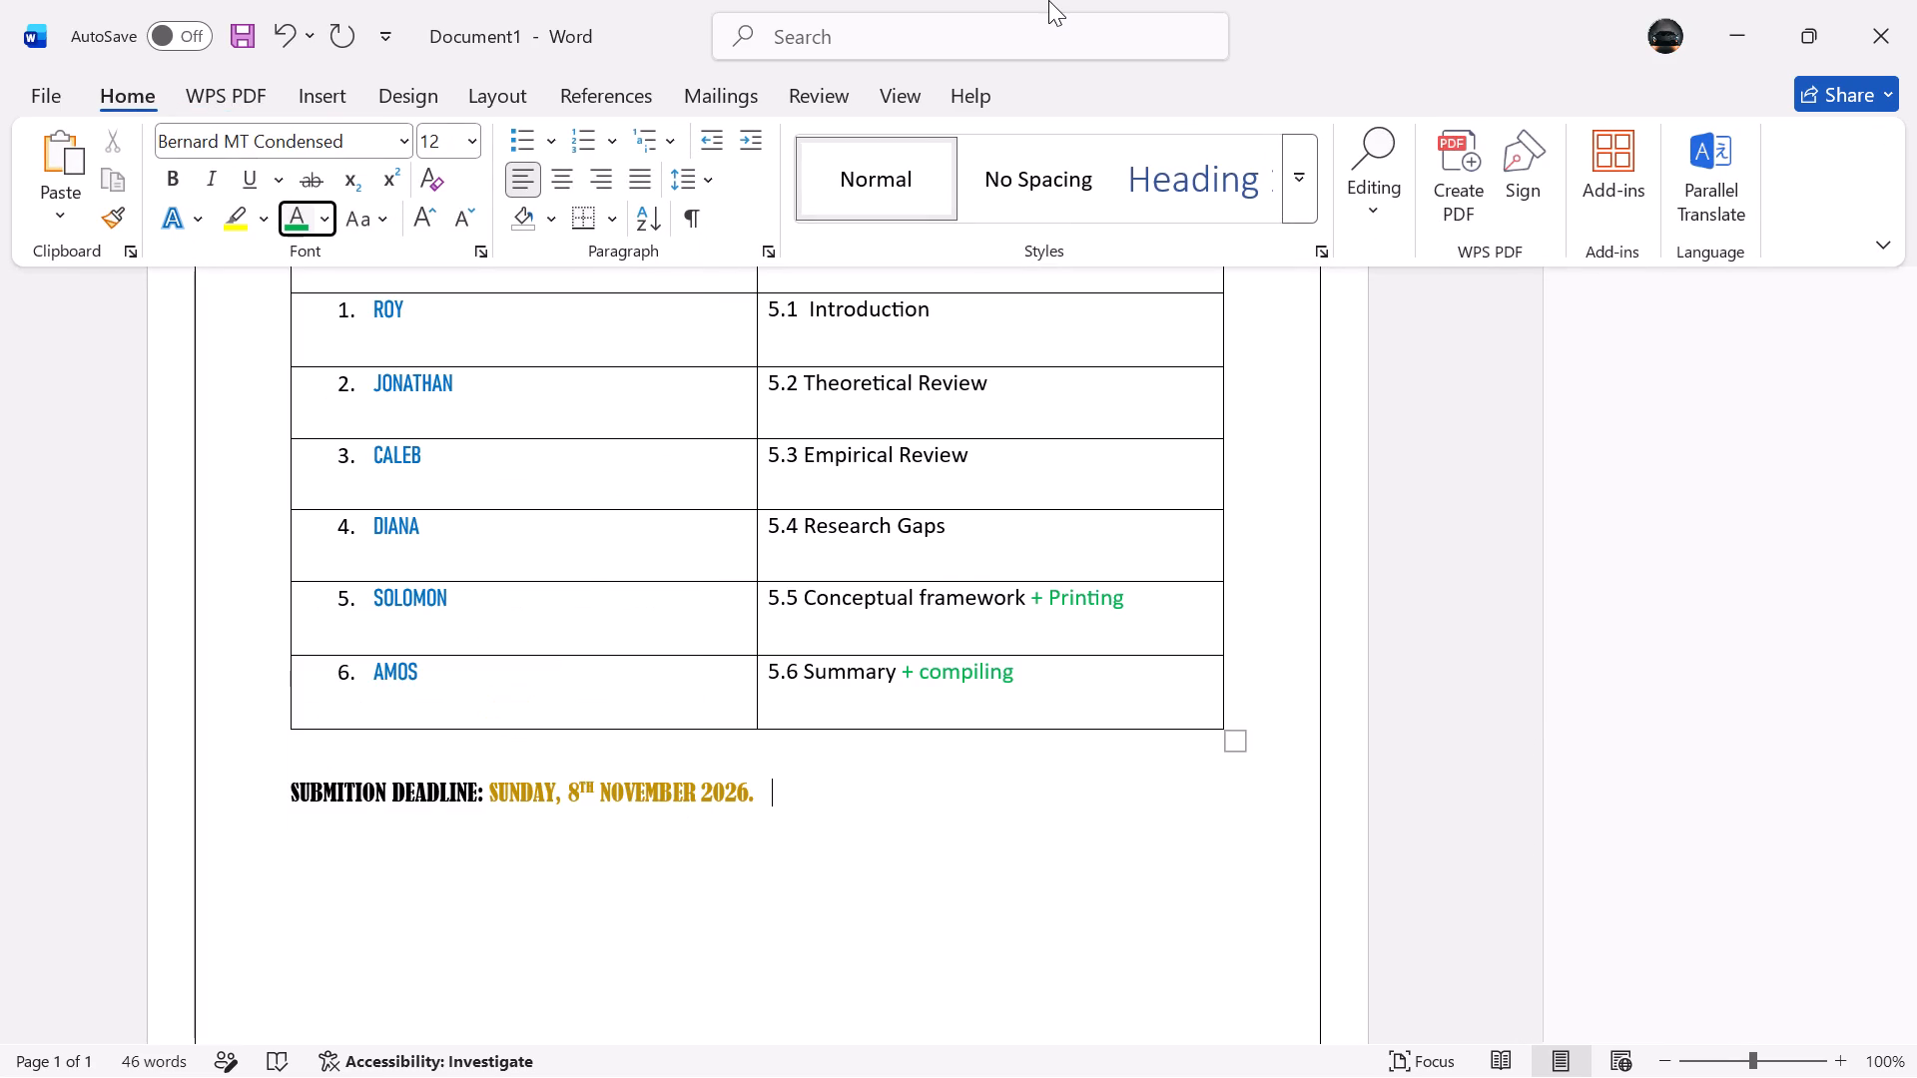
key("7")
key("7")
Trim the spaces after "2026." in the deadline line to one, deleting the 7 entered there.
left_click(803, 802)
left_click(797, 783)
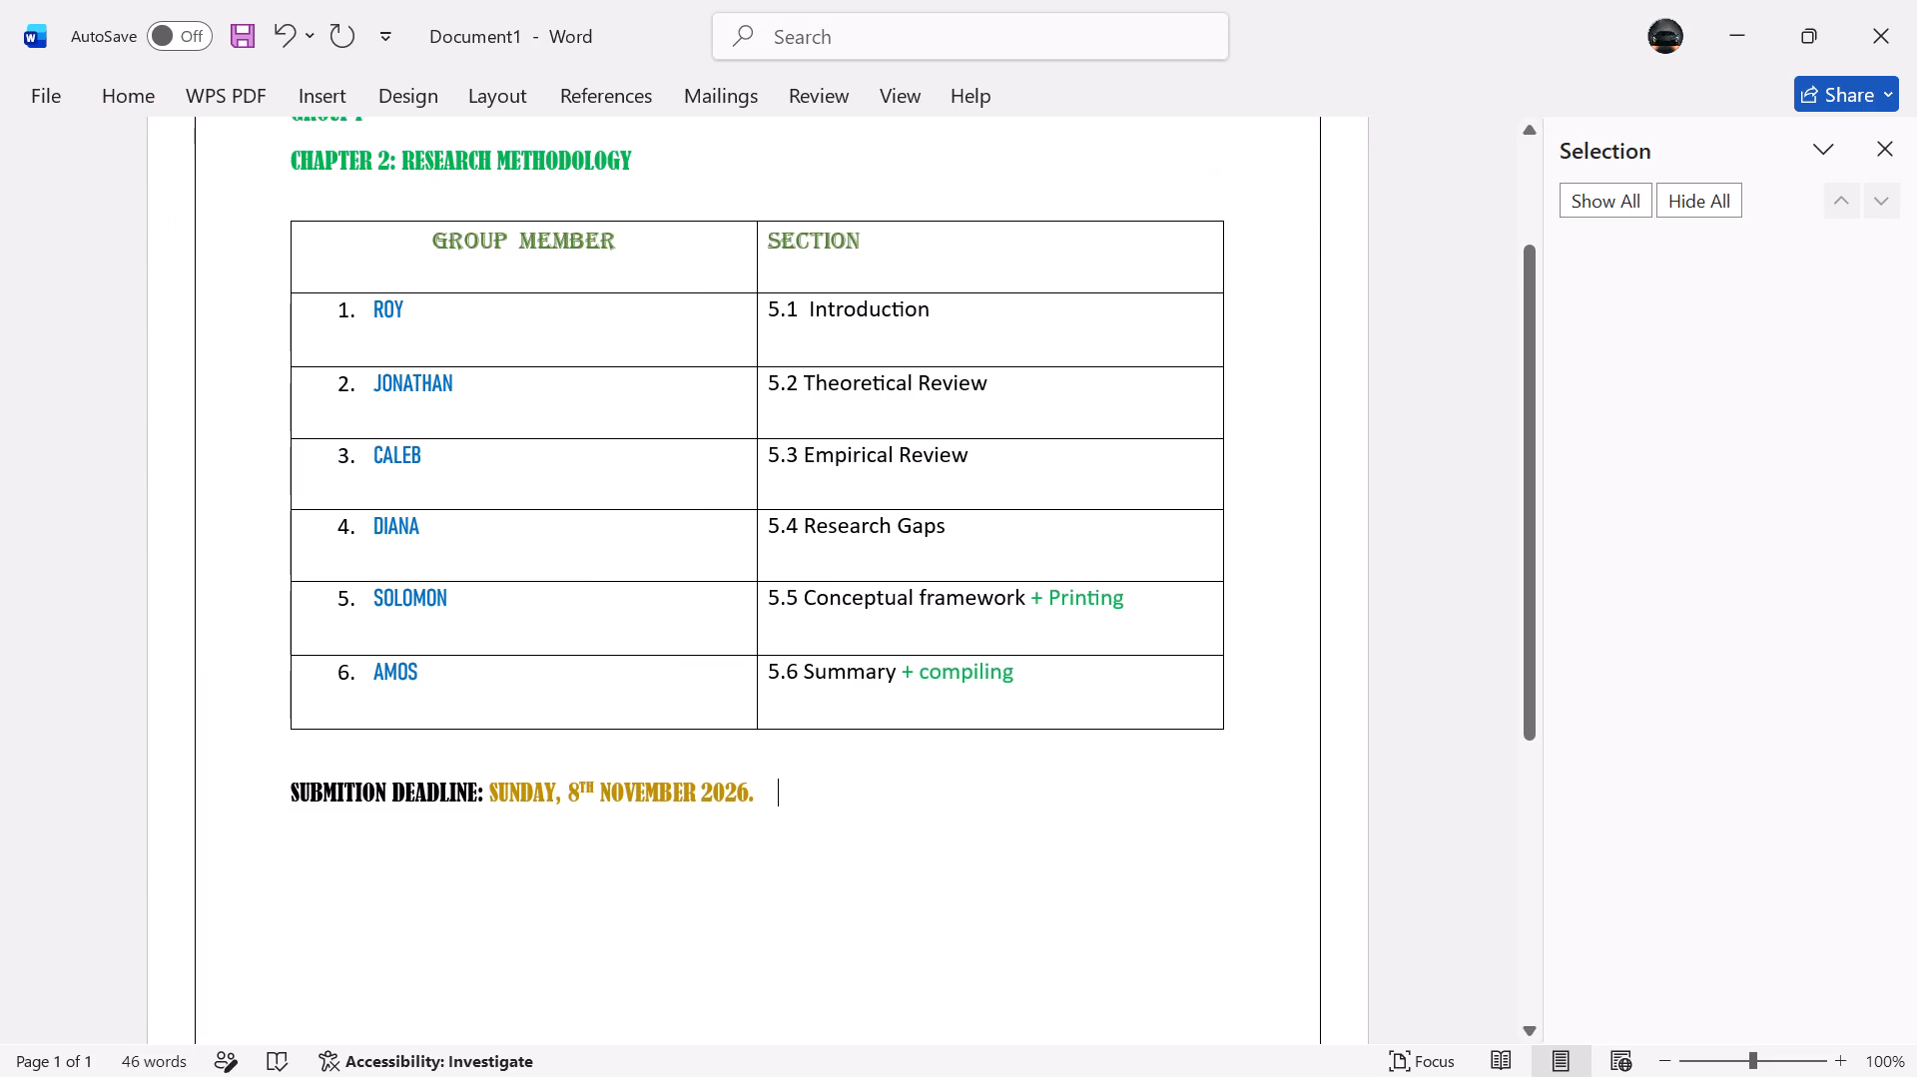
key("BackSpace")
key("BackSpace")
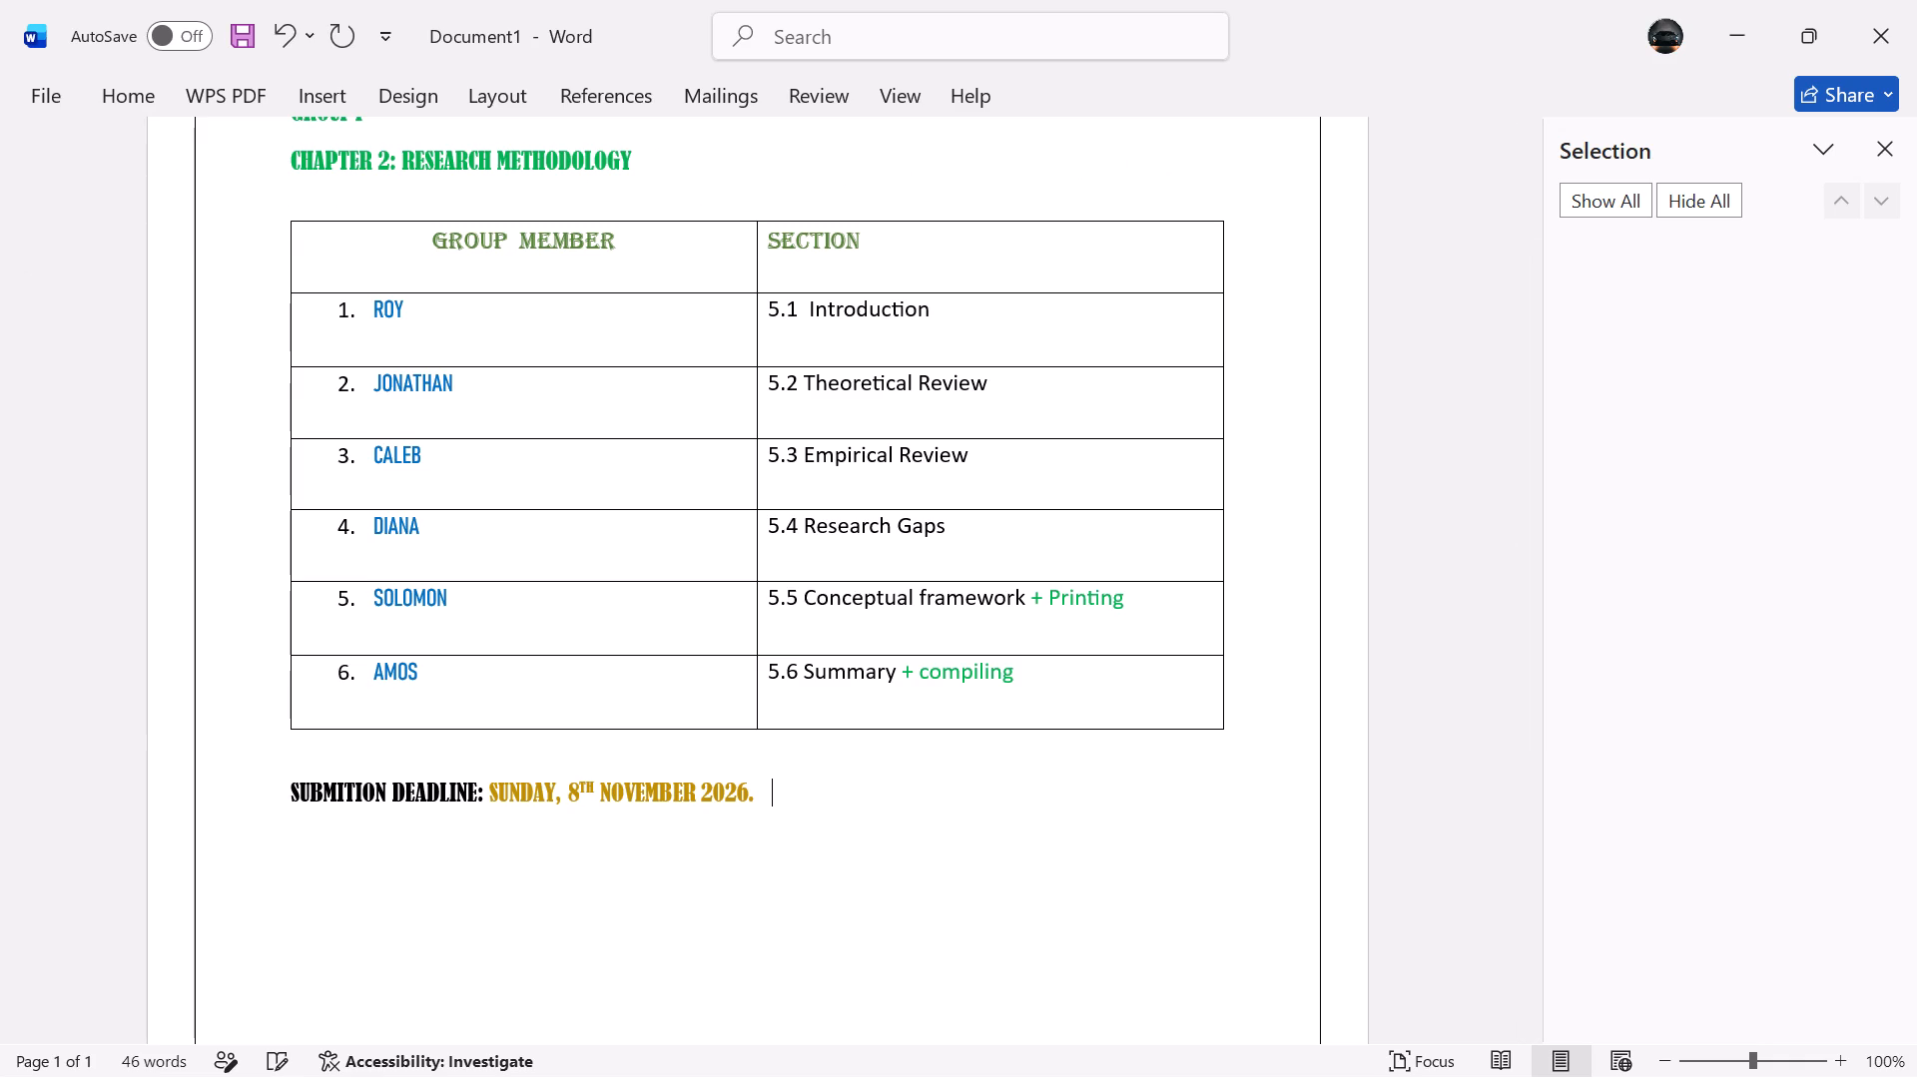
key("BackSpace")
key("7")
key("BackSpace")
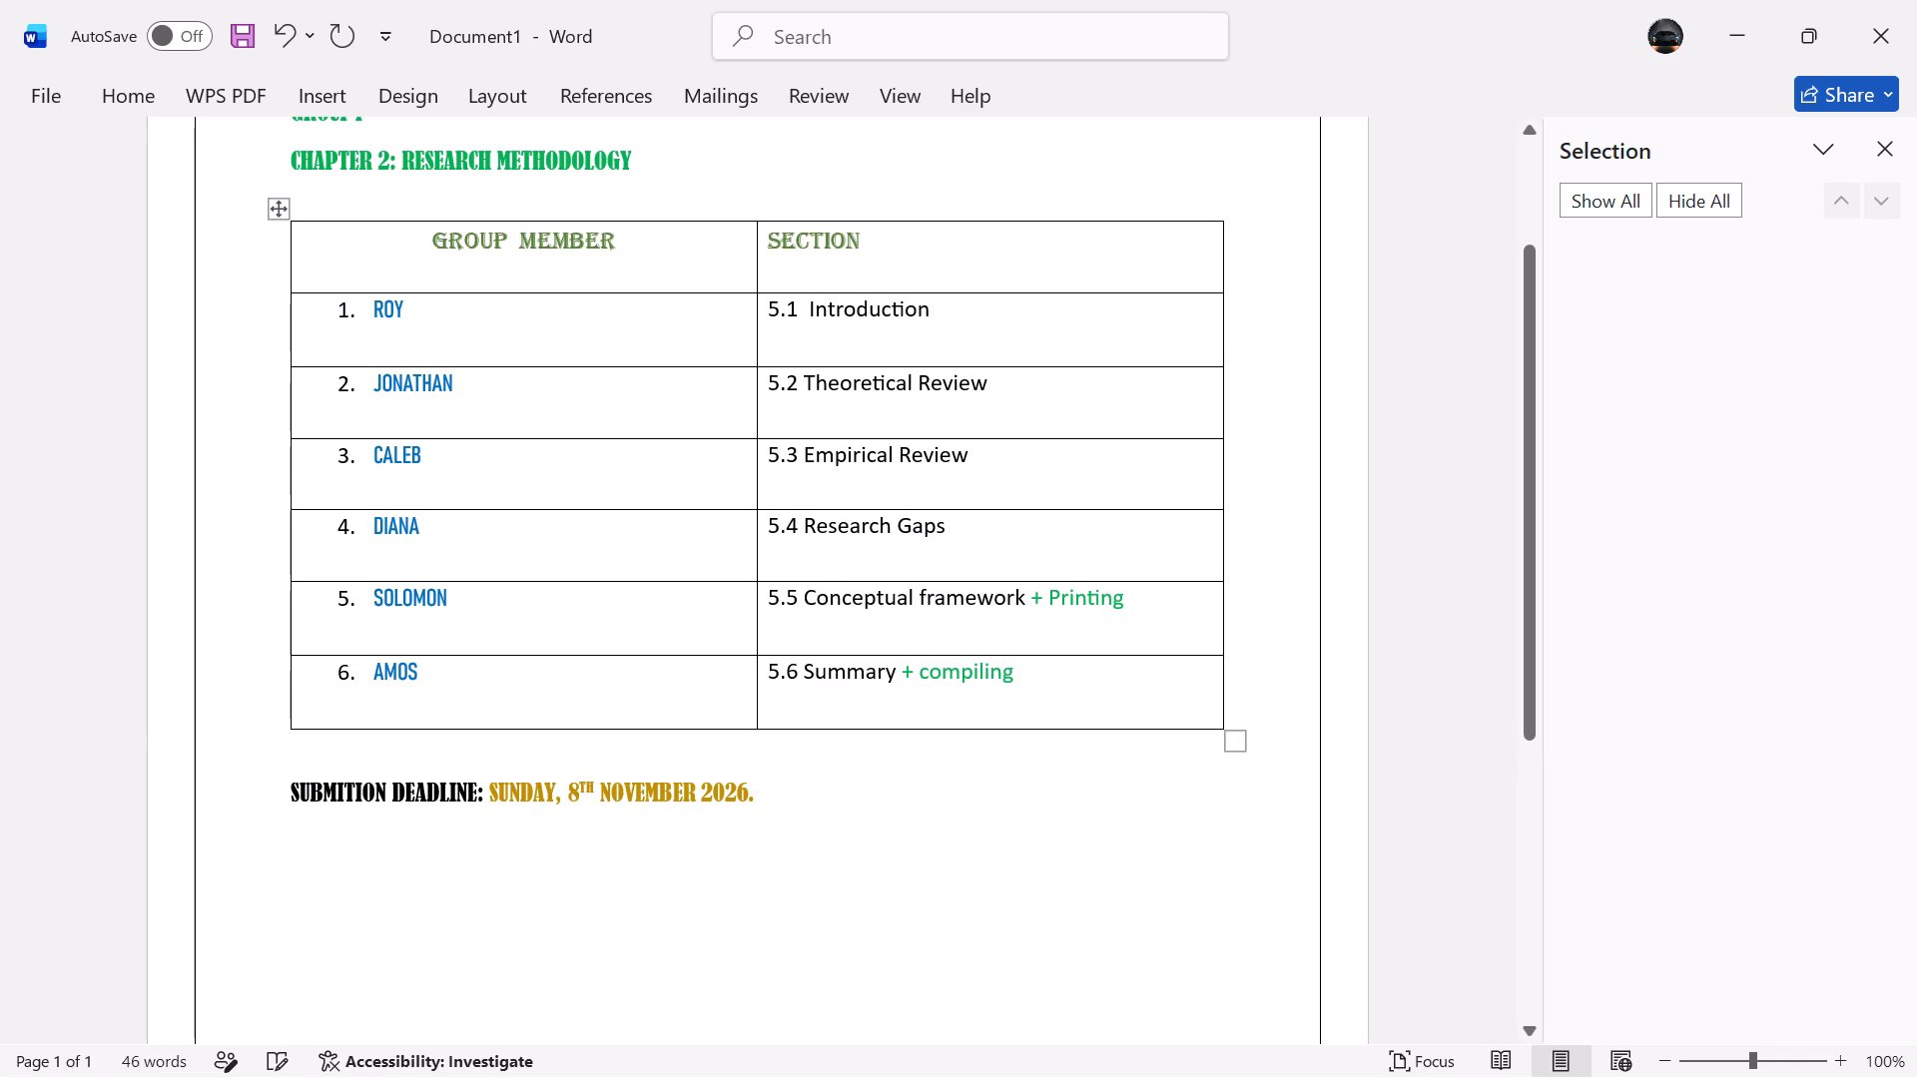
Set the font colour to green at the end of the deadline line and enter the time "7:00 AM".
left_click(133, 95)
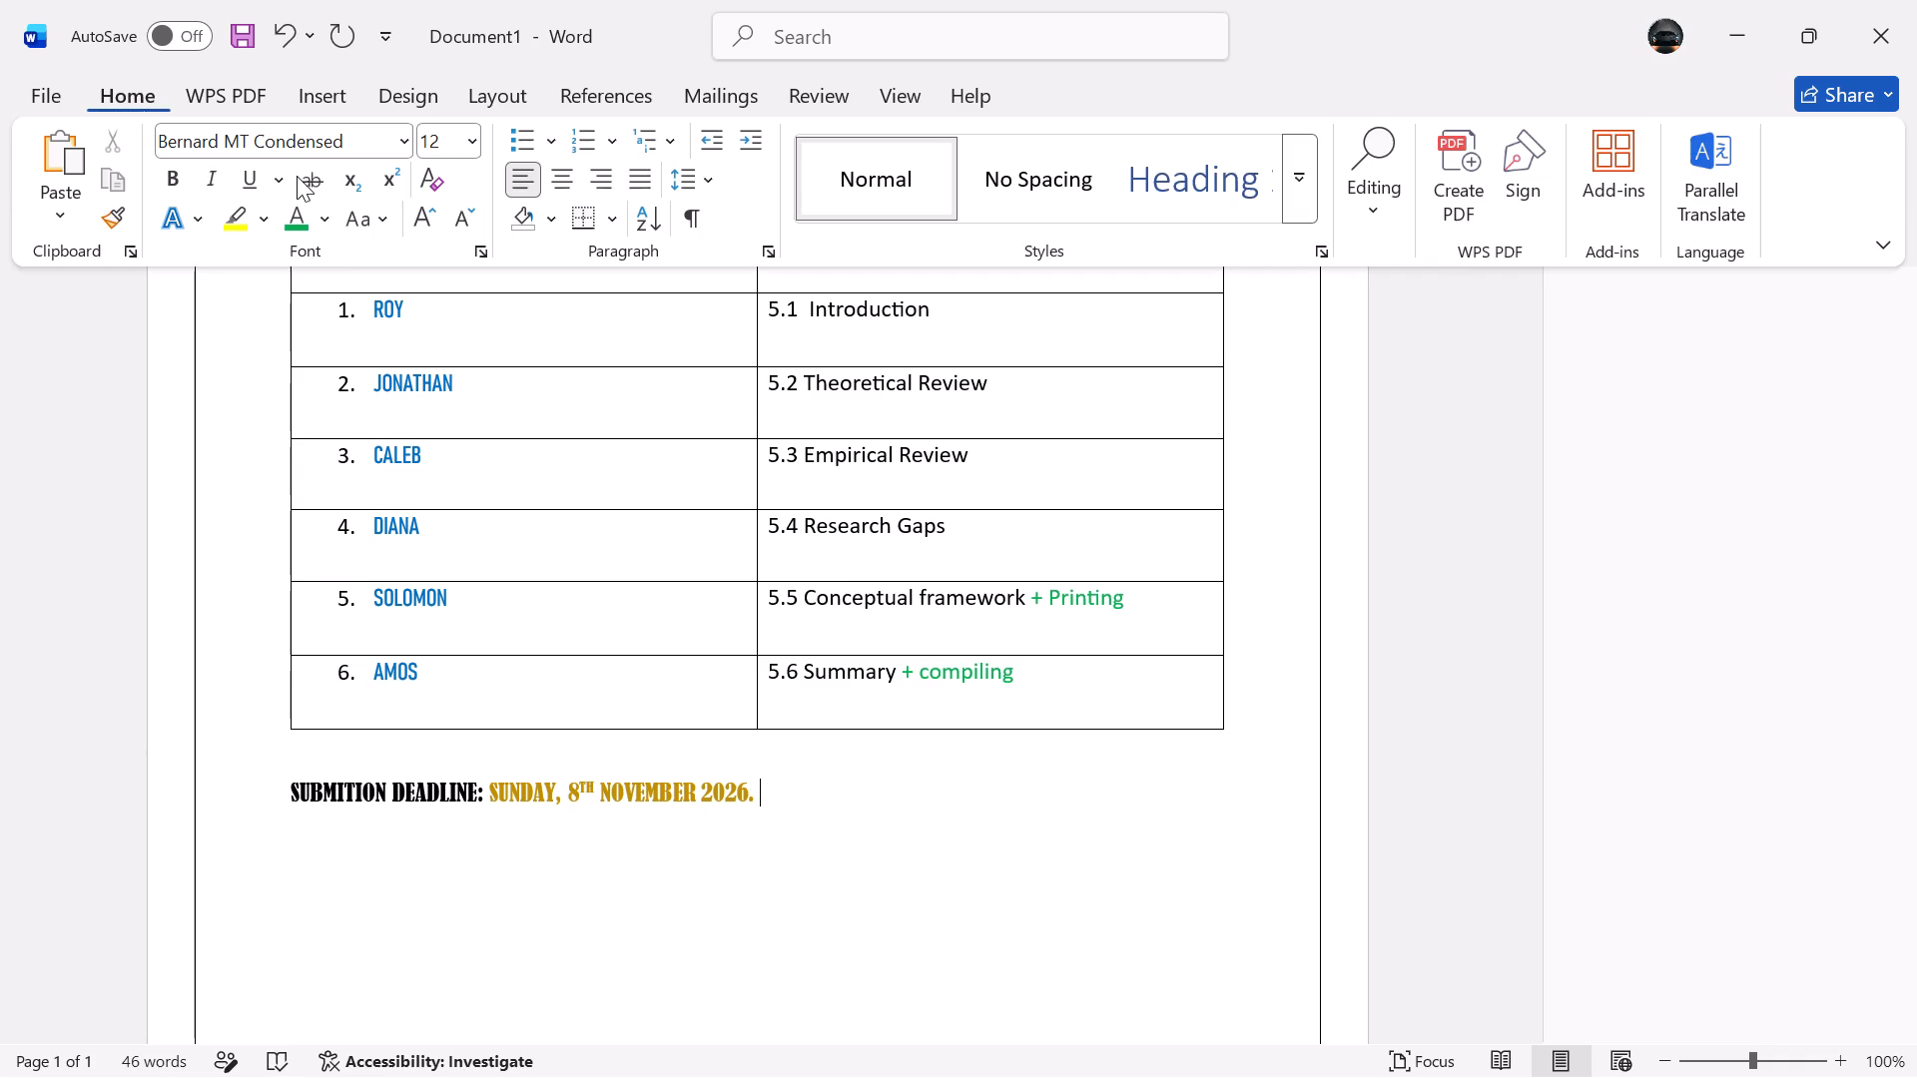
left_click(300, 219)
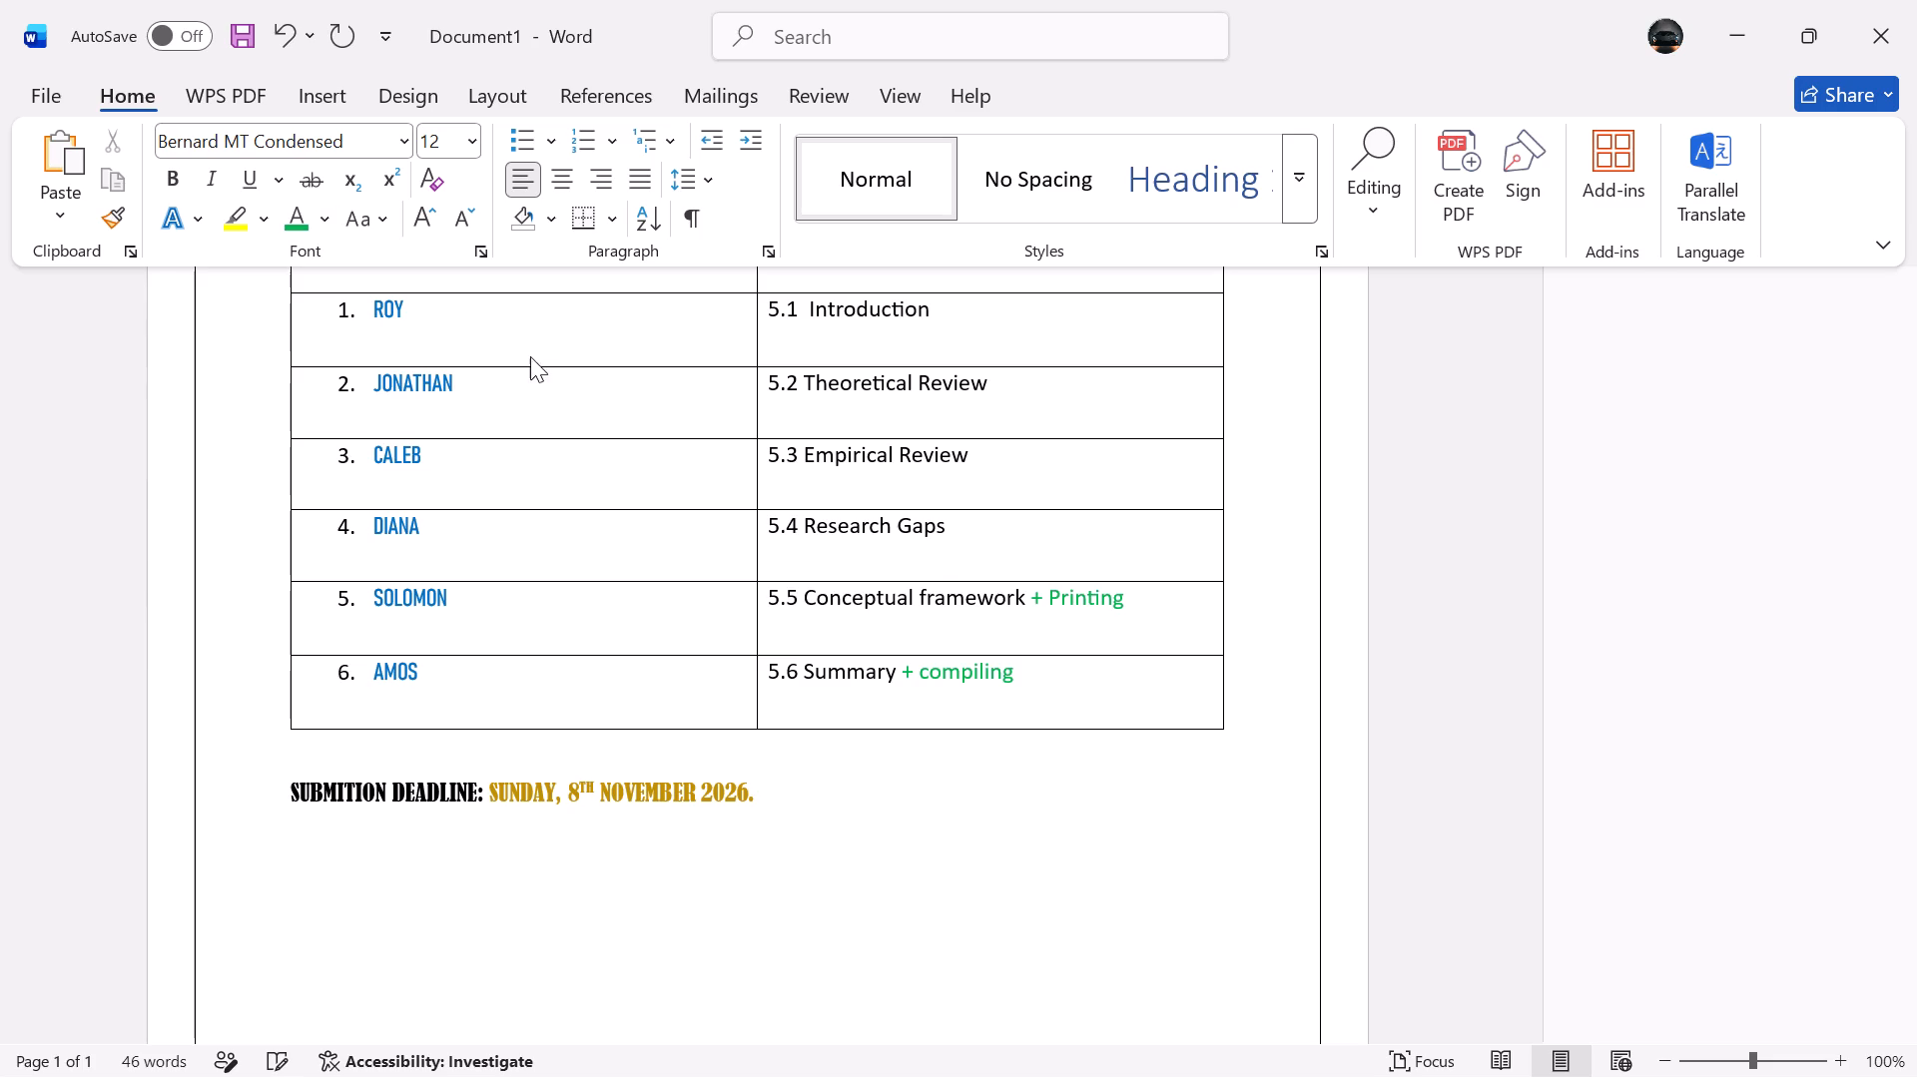
left_click(534, 345)
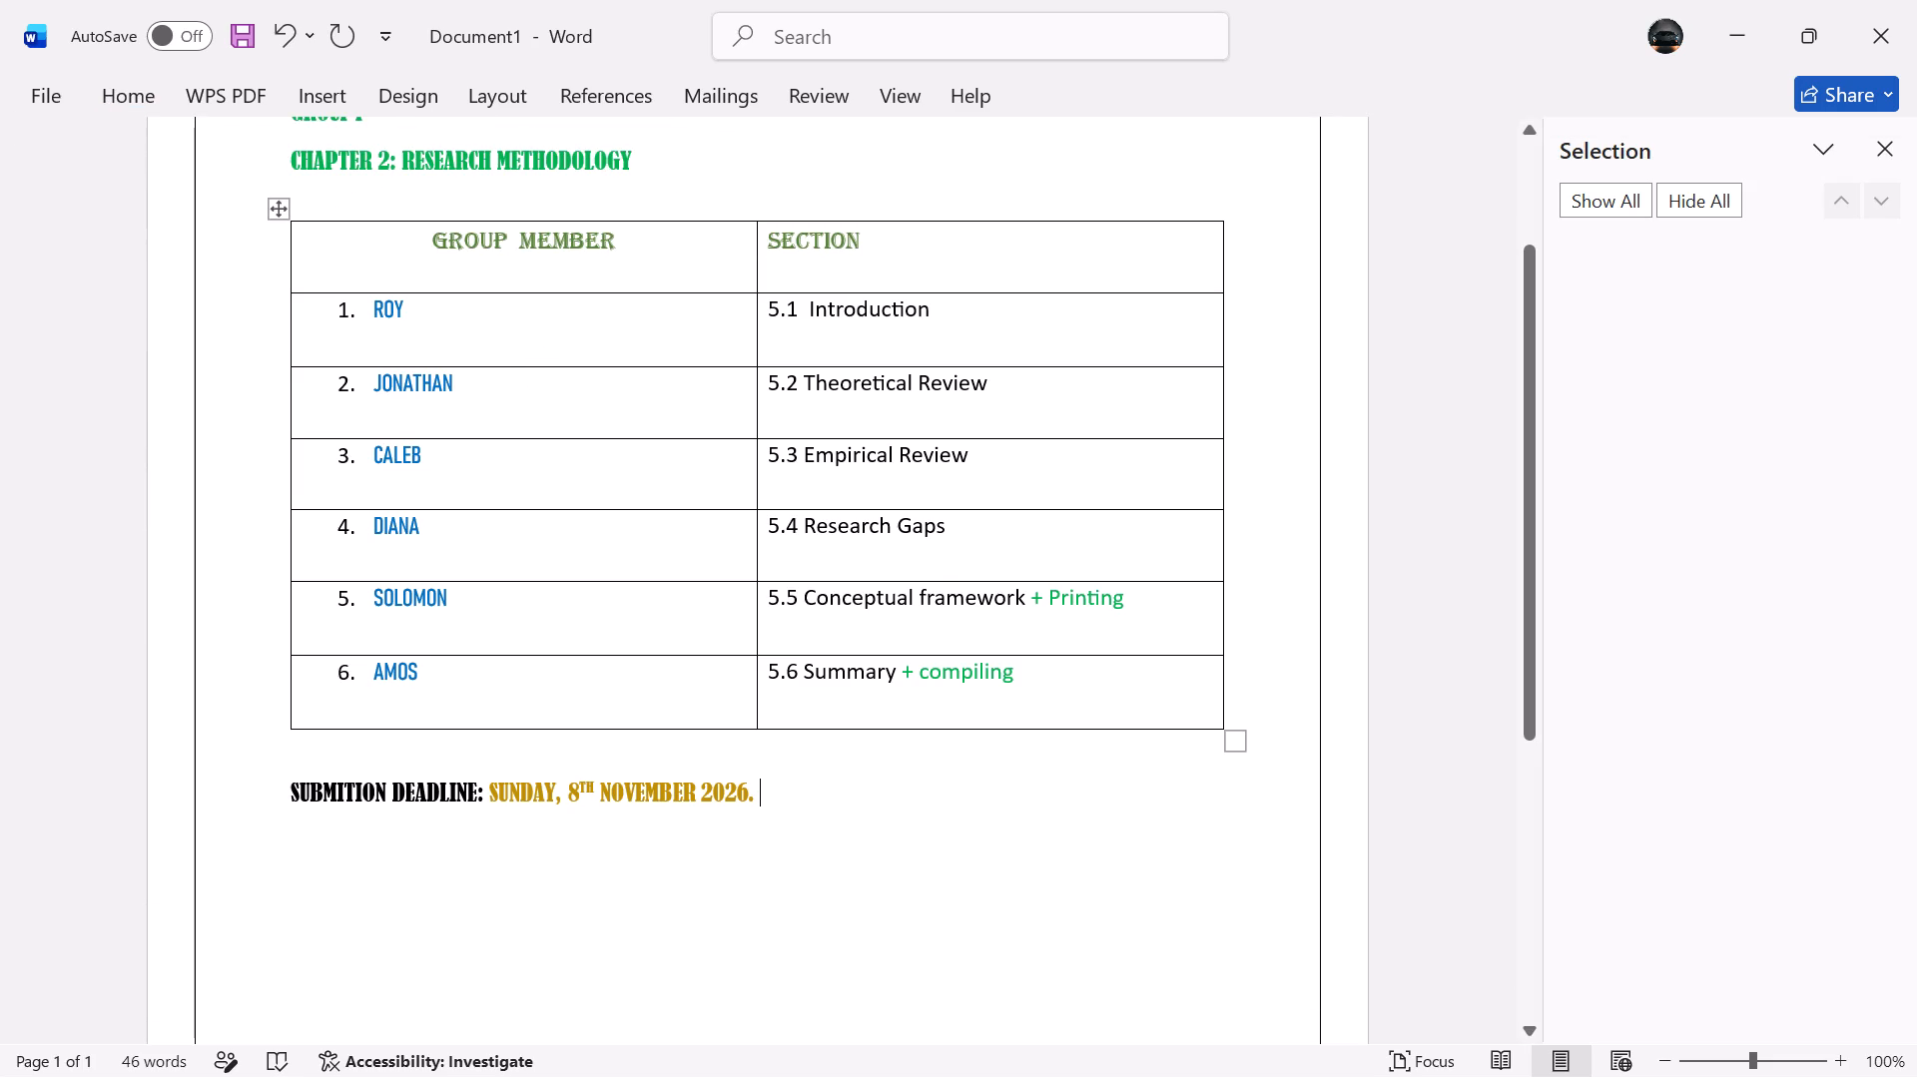
key("7")
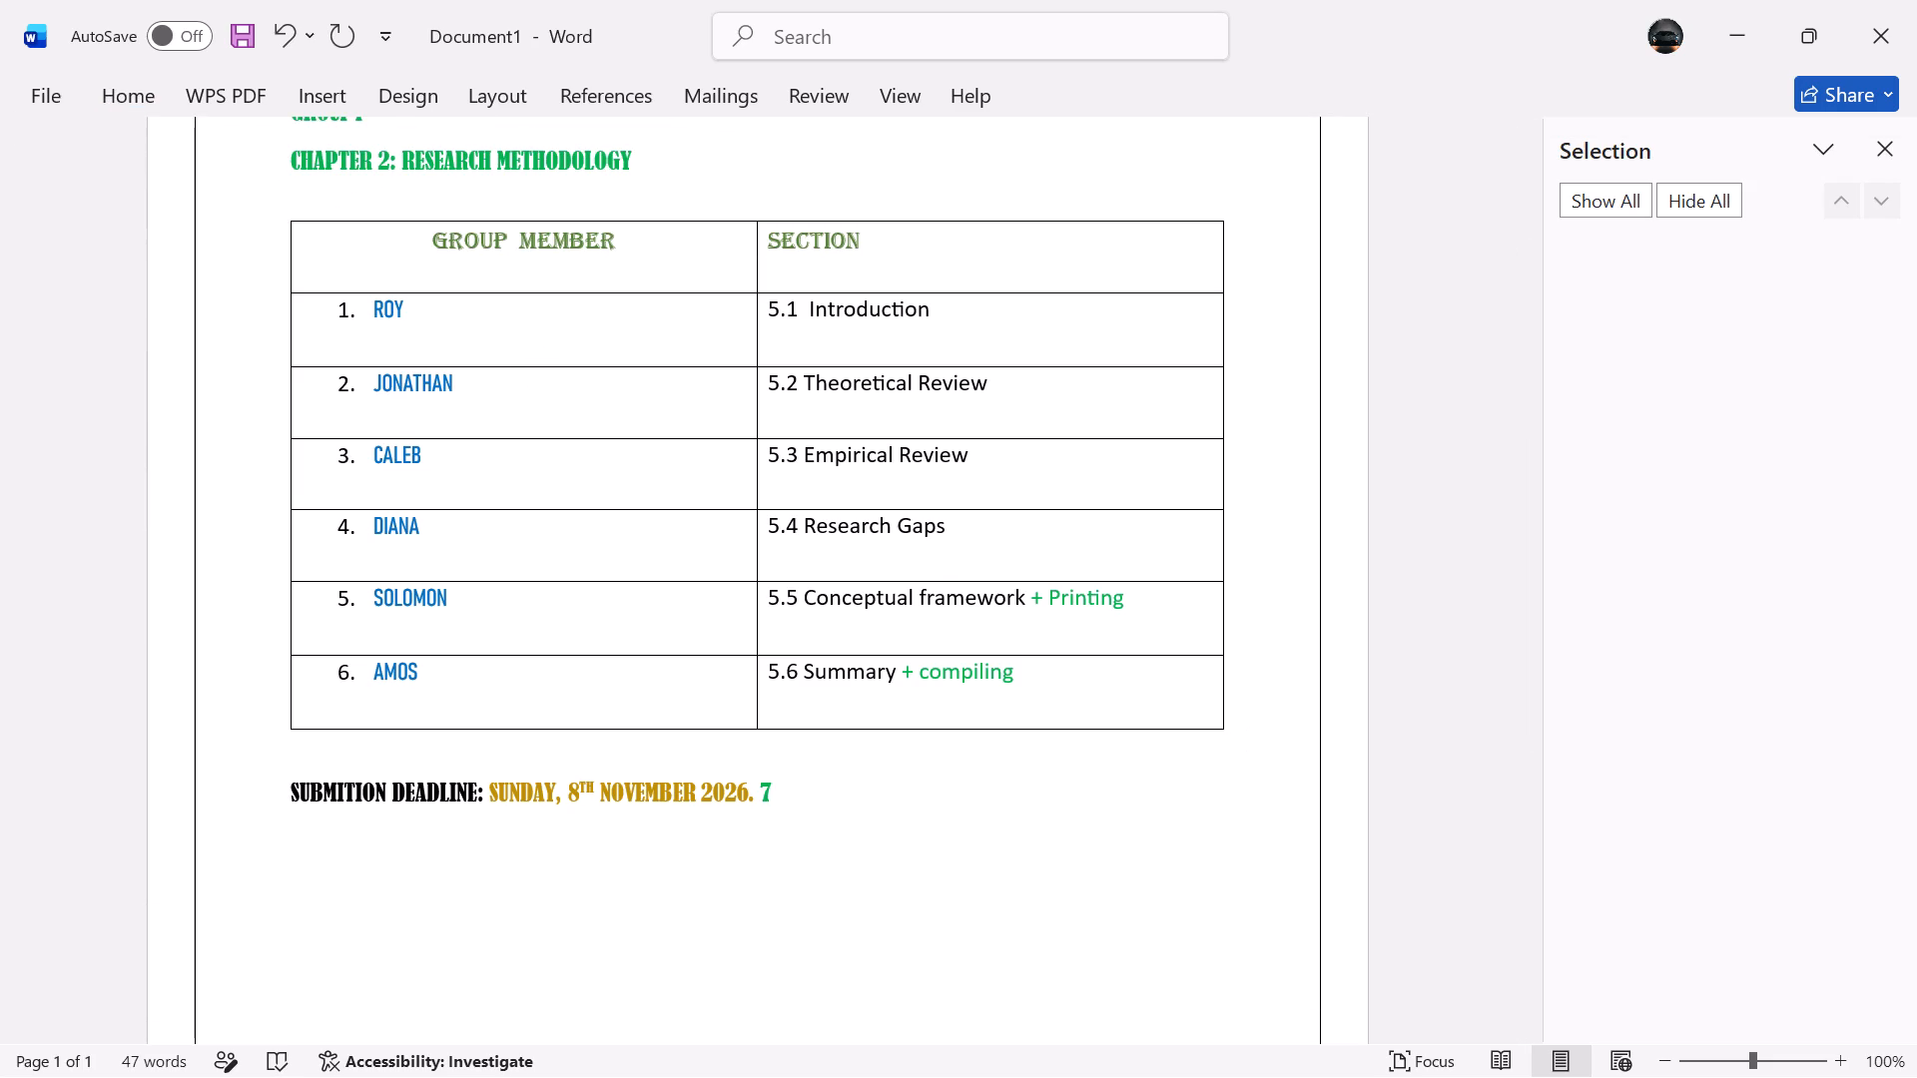
key("semicolon")
type("00")
key("BackSpace")
key("BackSpace")
key("BackSpace")
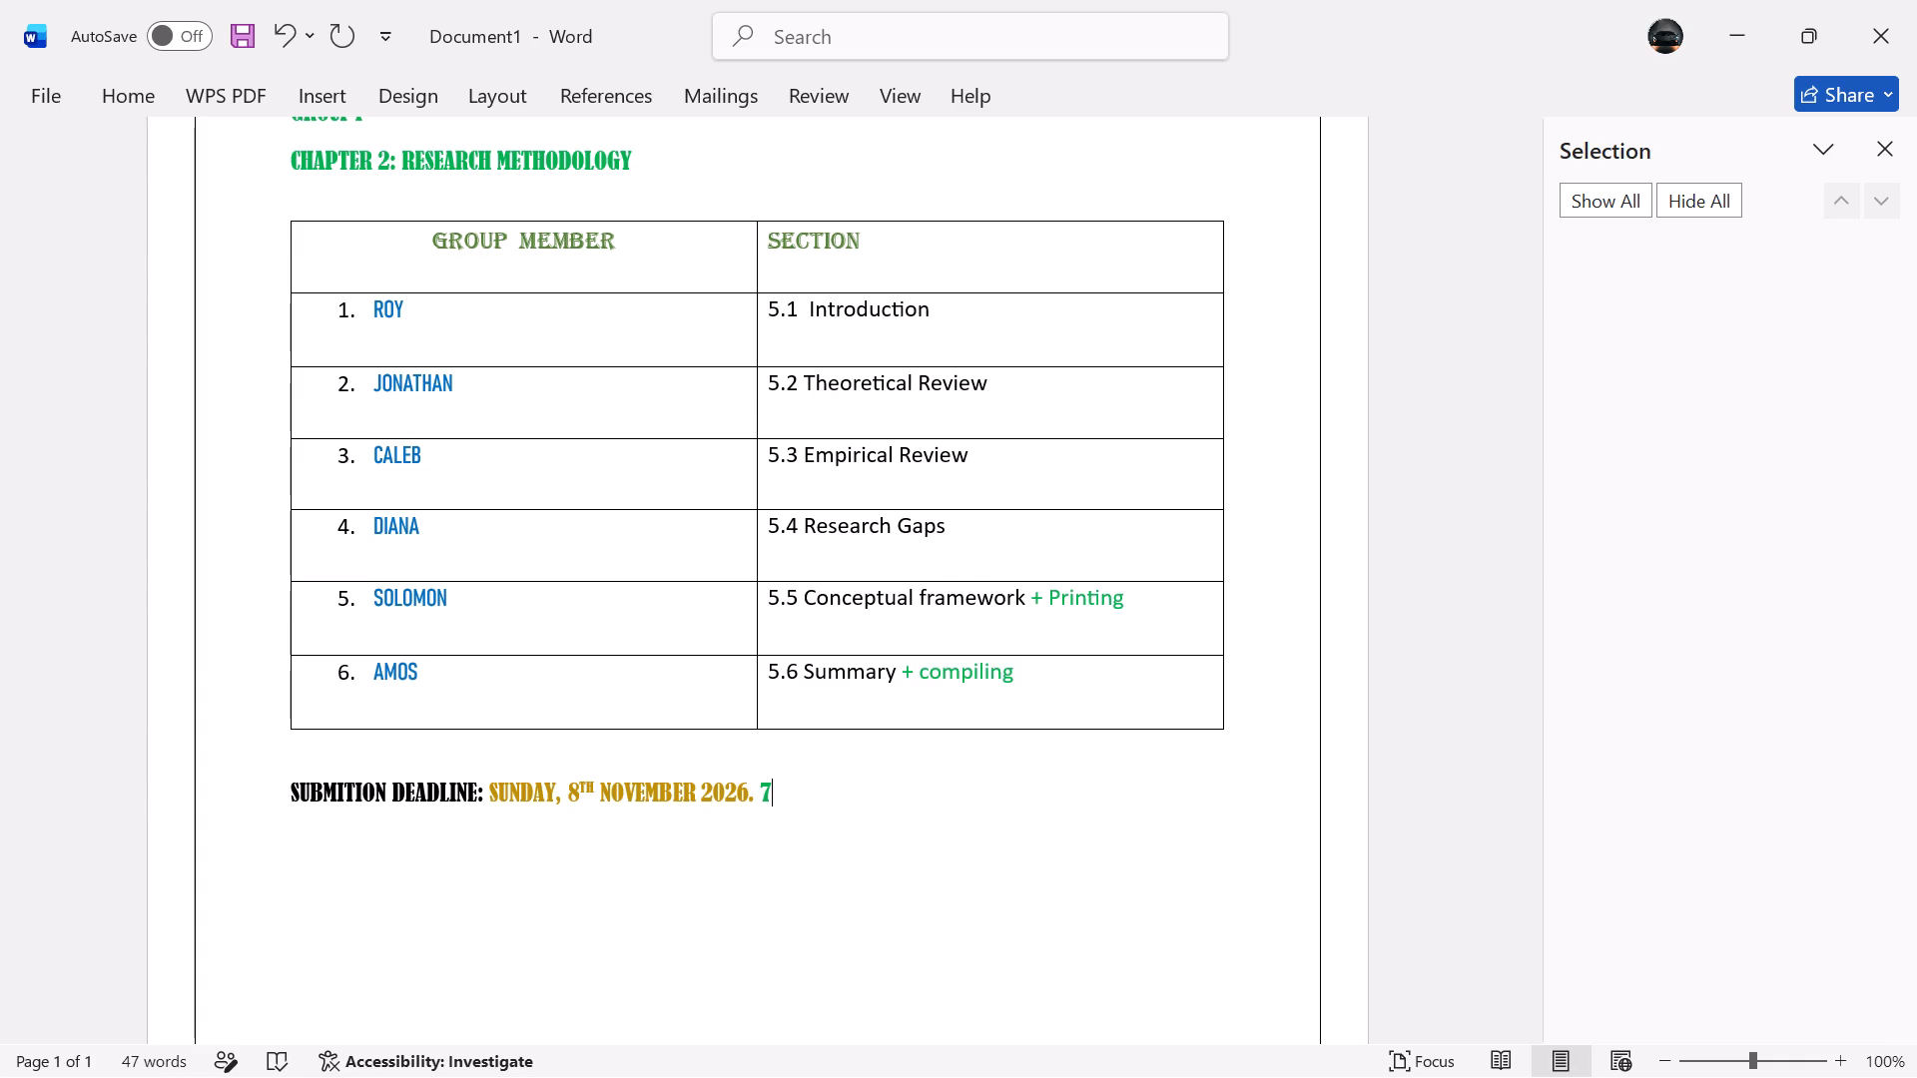
key("semicolon")
key("BackSpace")
key("shift+colon")
type("00")
key("space")
type("AM")
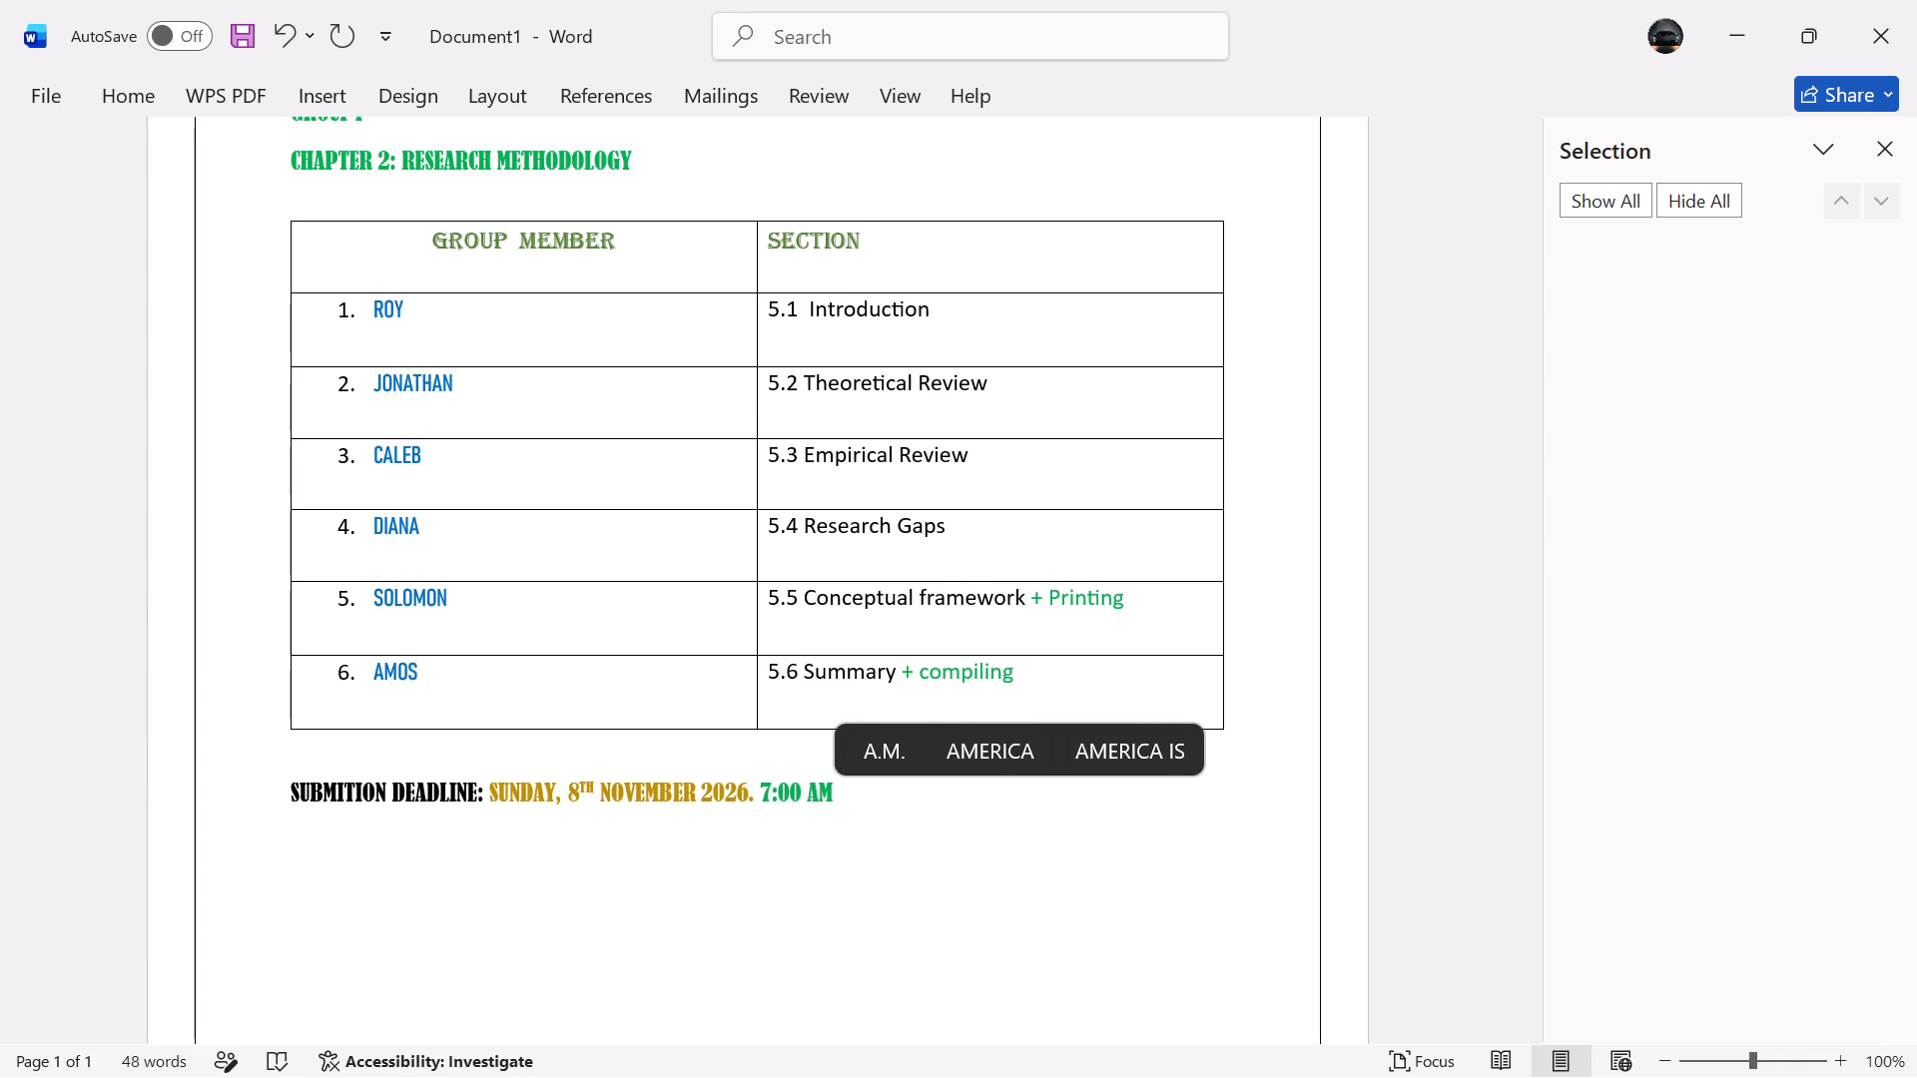
right_click(885, 412)
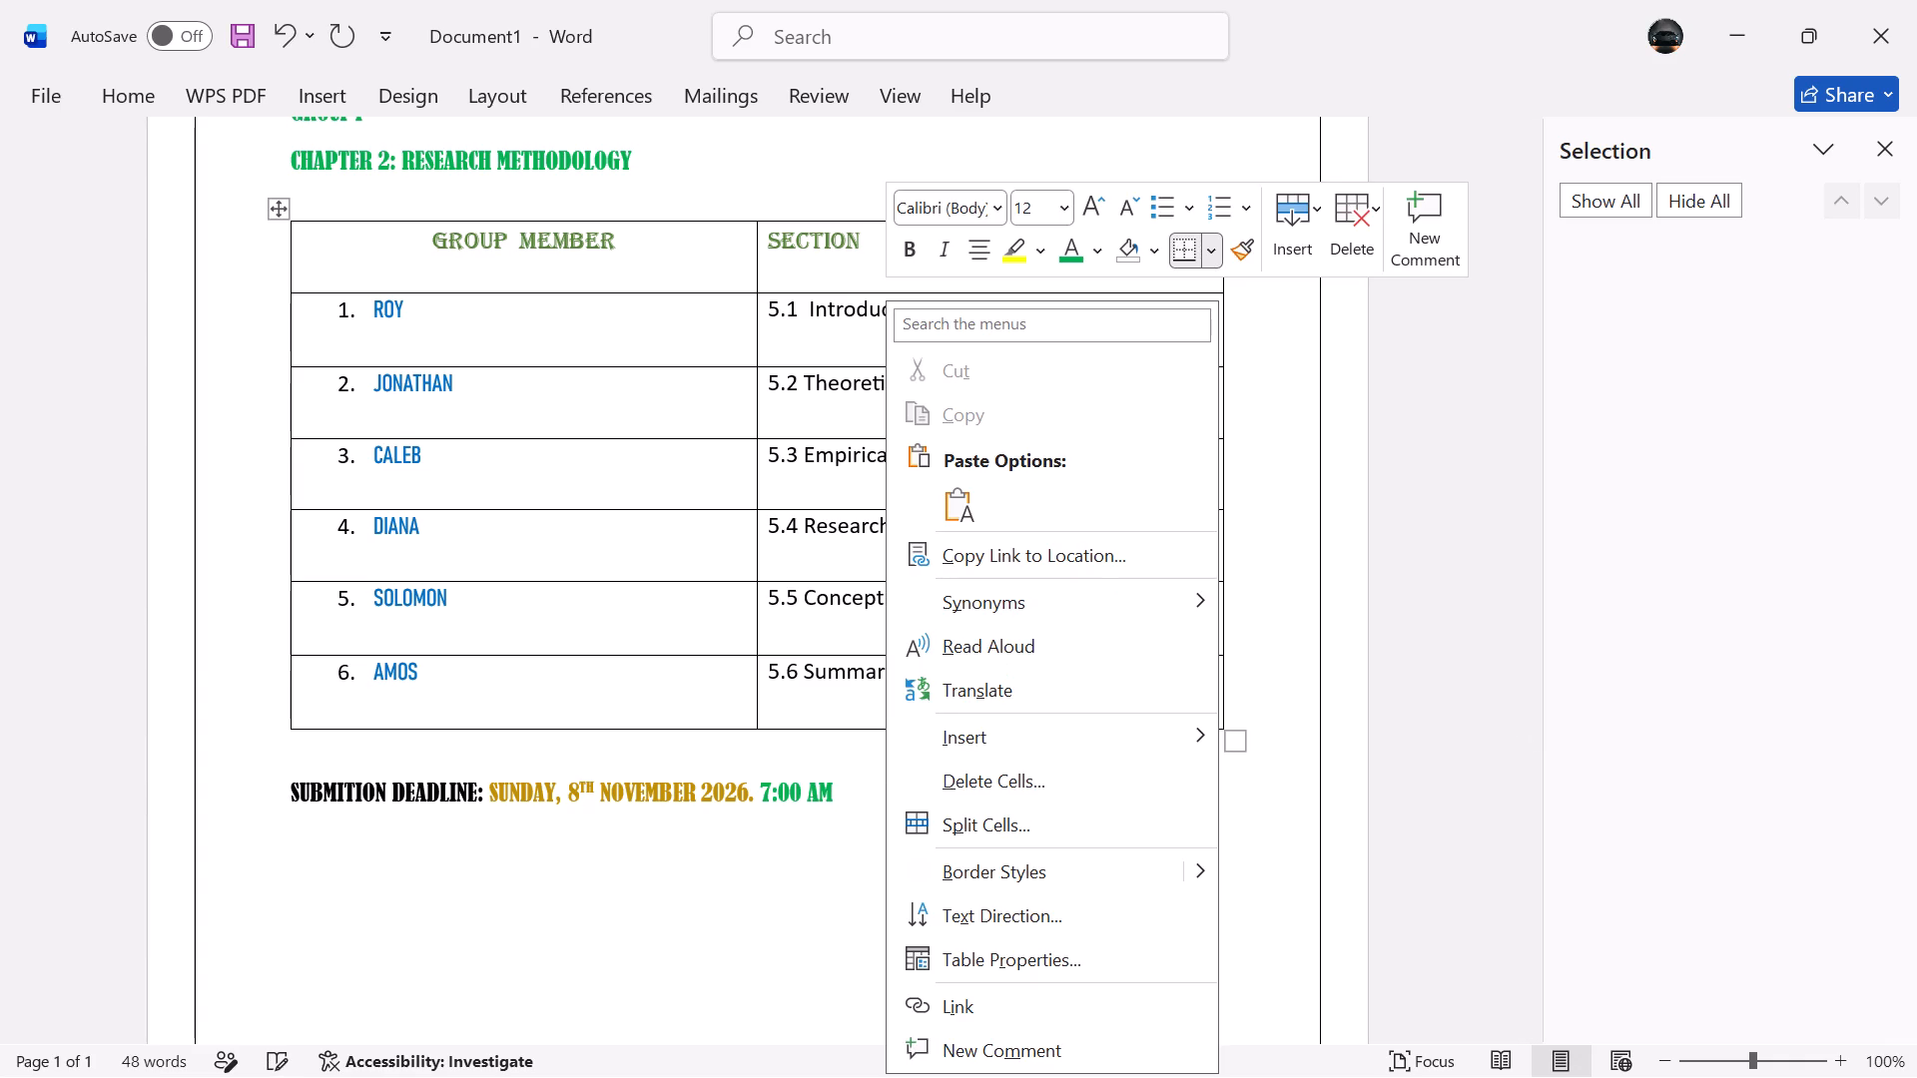
left_click(814, 828)
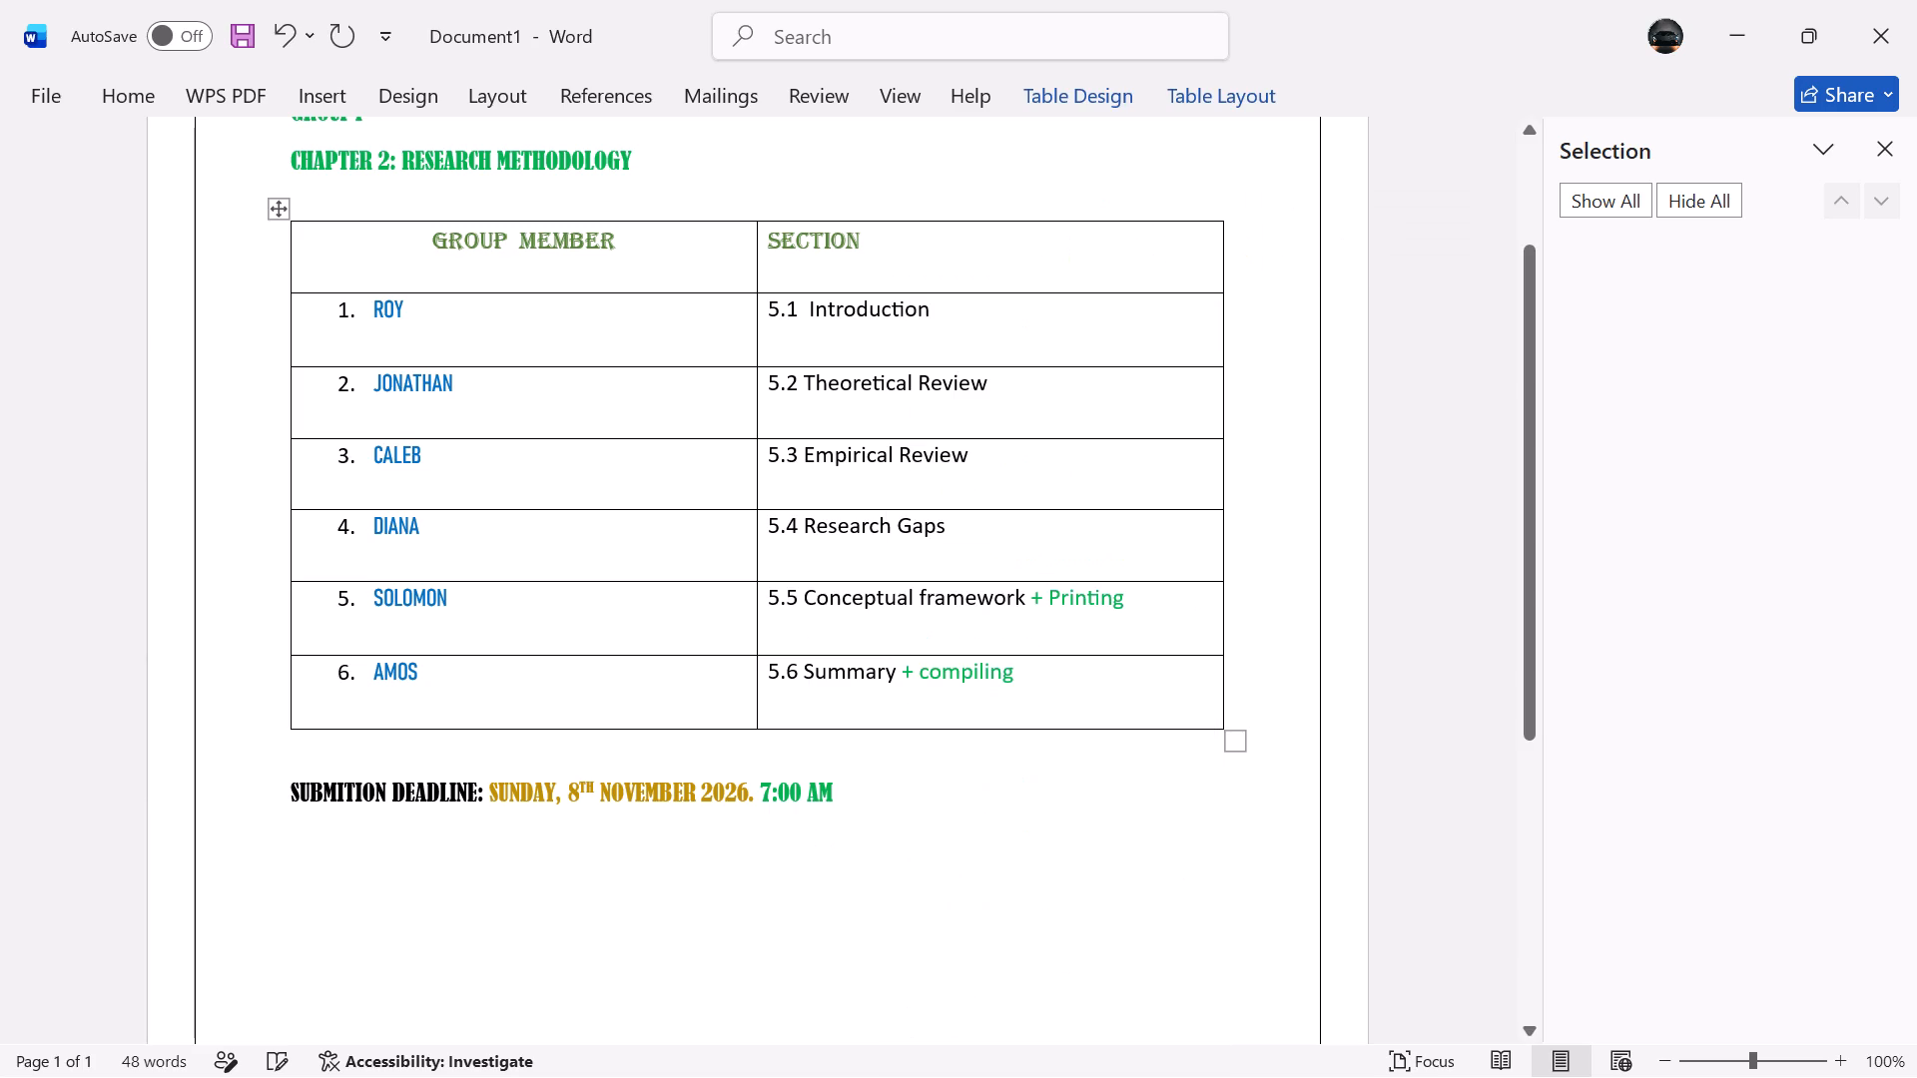
Add the time zone "EAT" after "7:00 AM" in the deadline line.
left_click(846, 798)
left_click(761, 787)
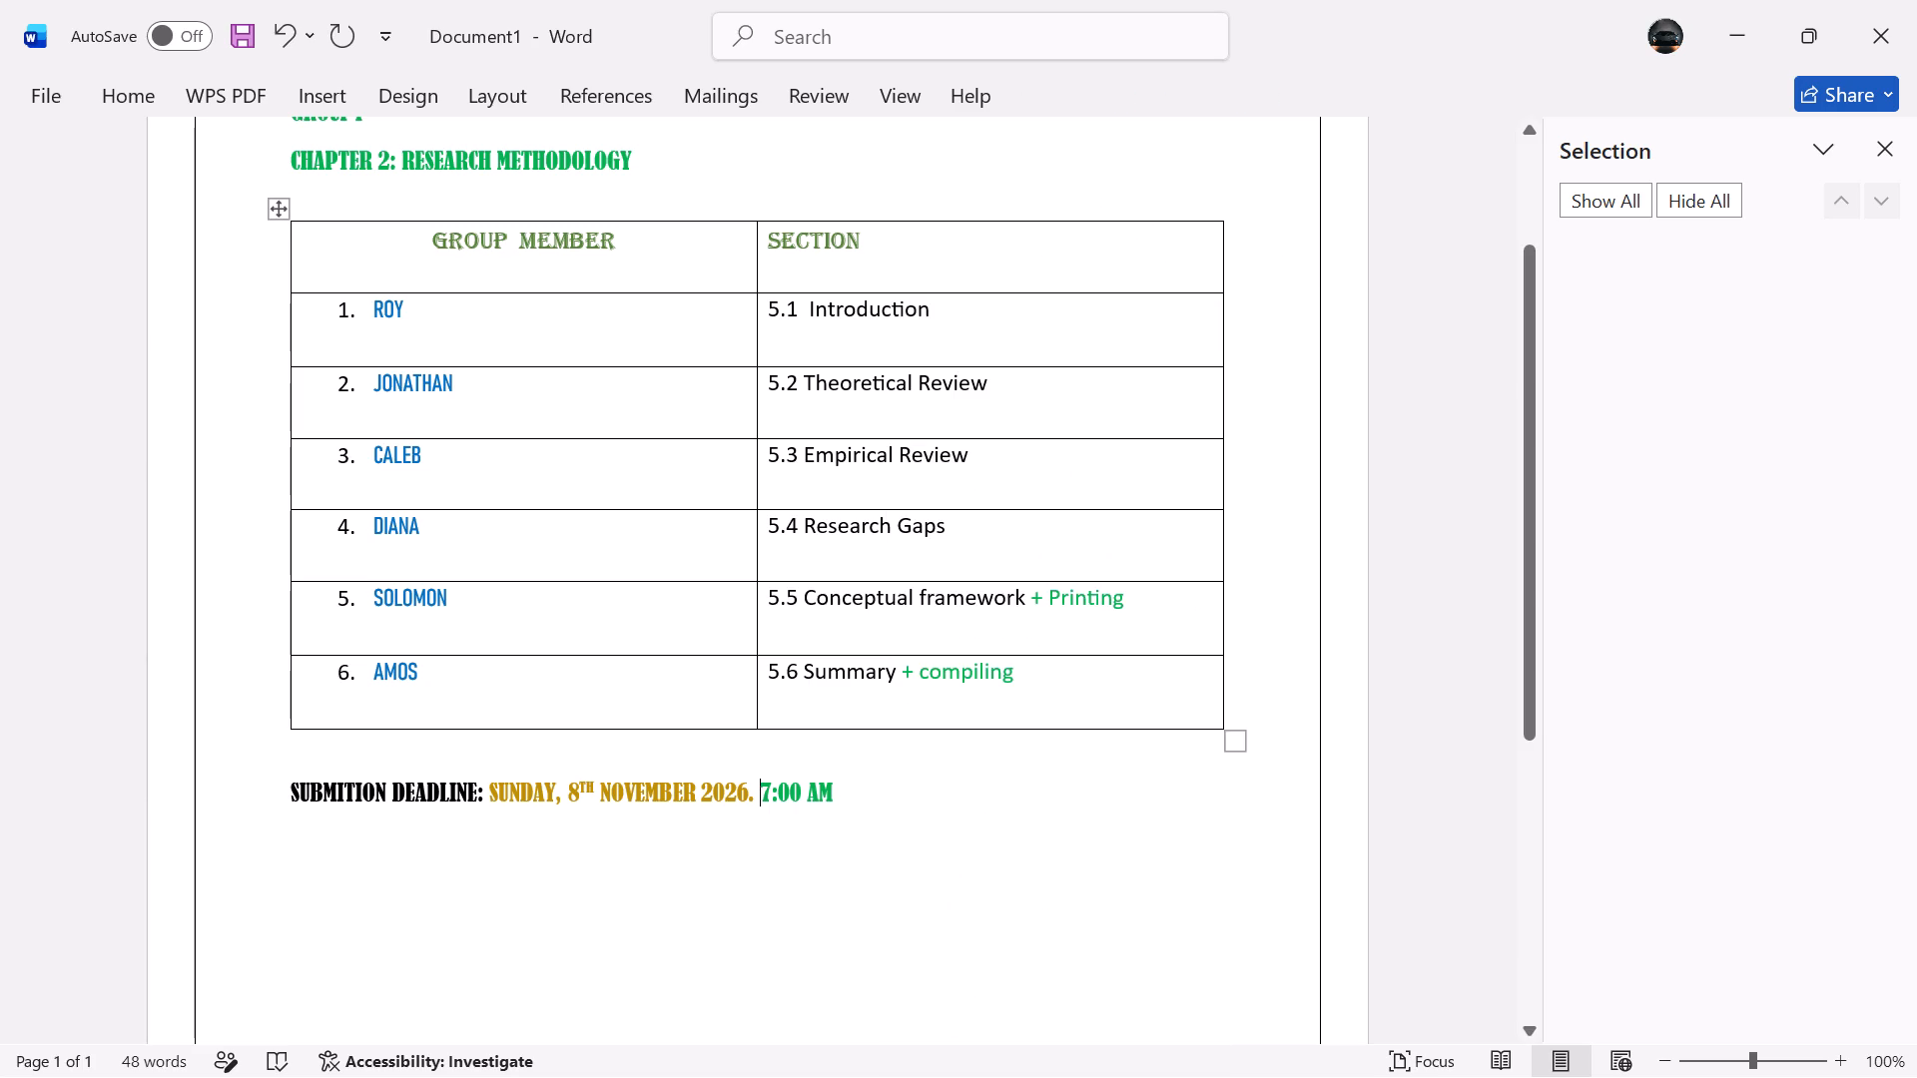
scroll(812, 716, "up", 1)
left_click(853, 857)
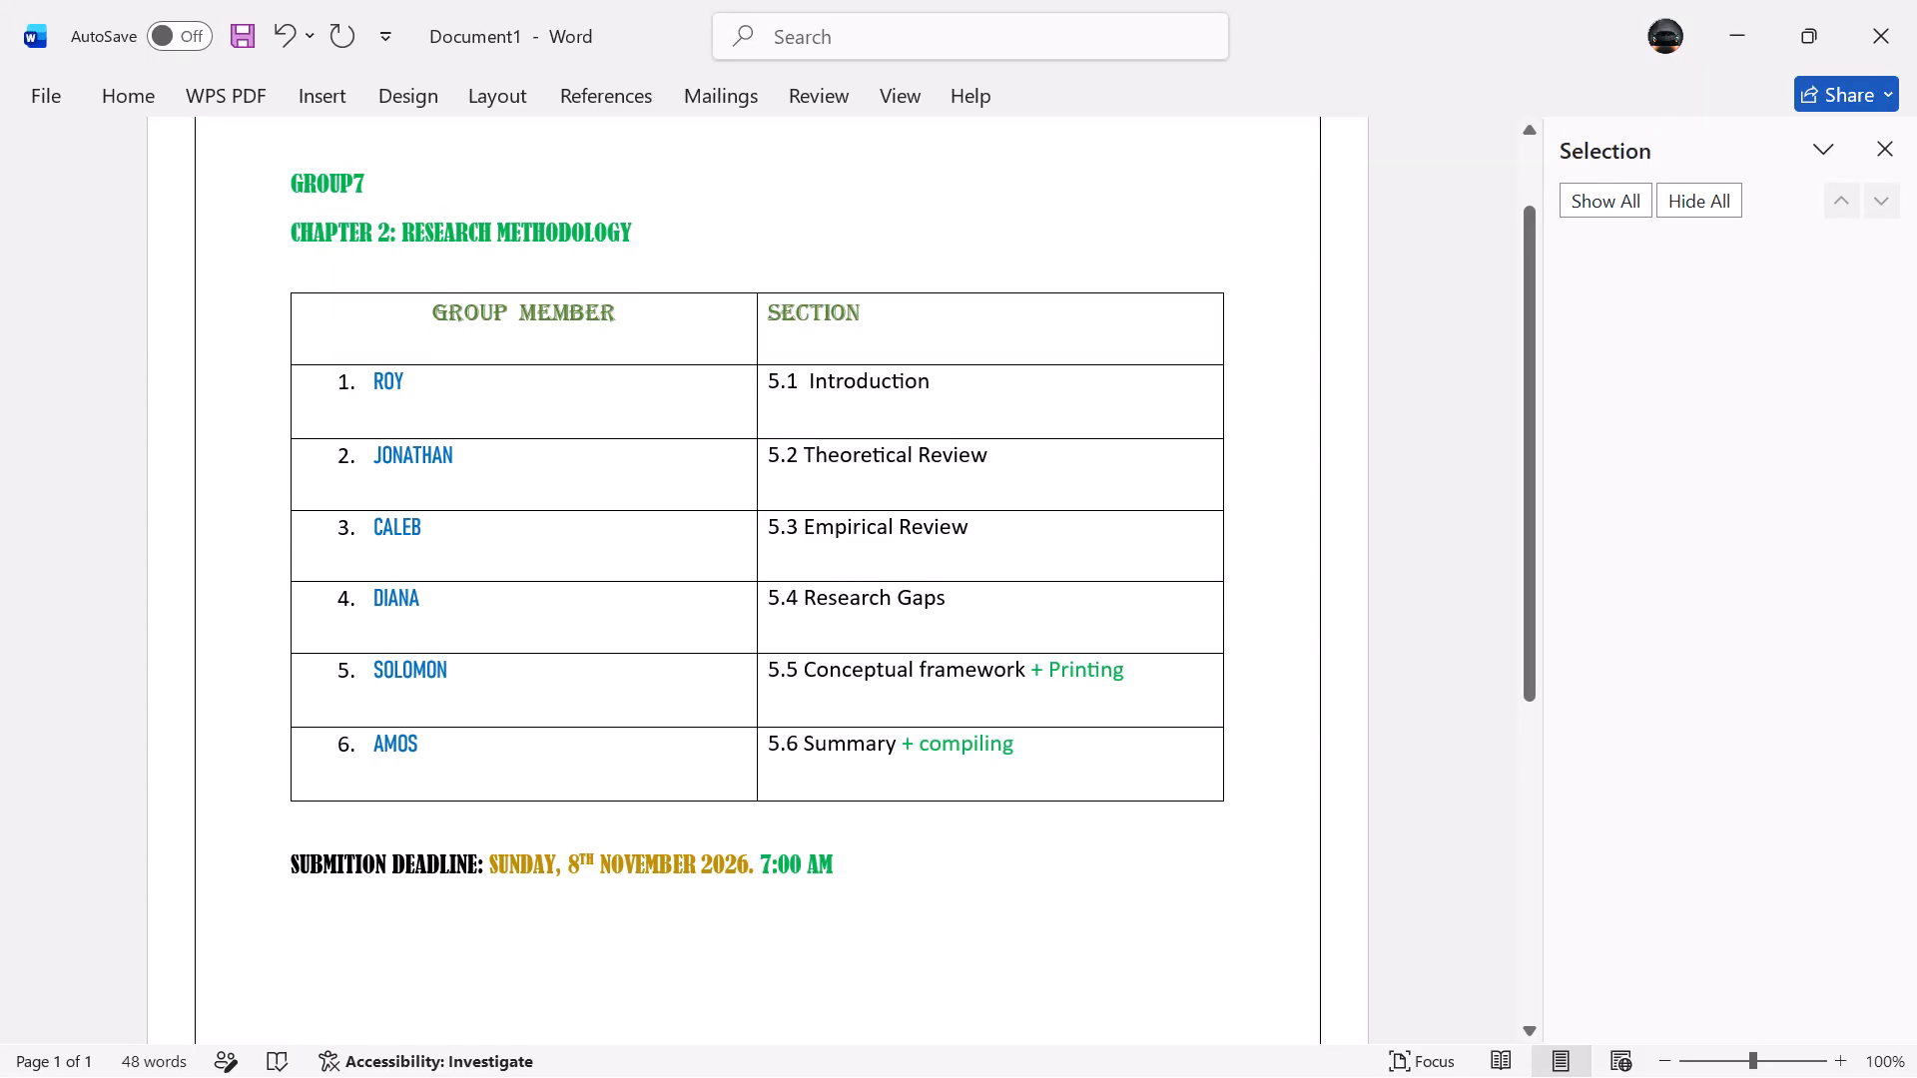
key("space")
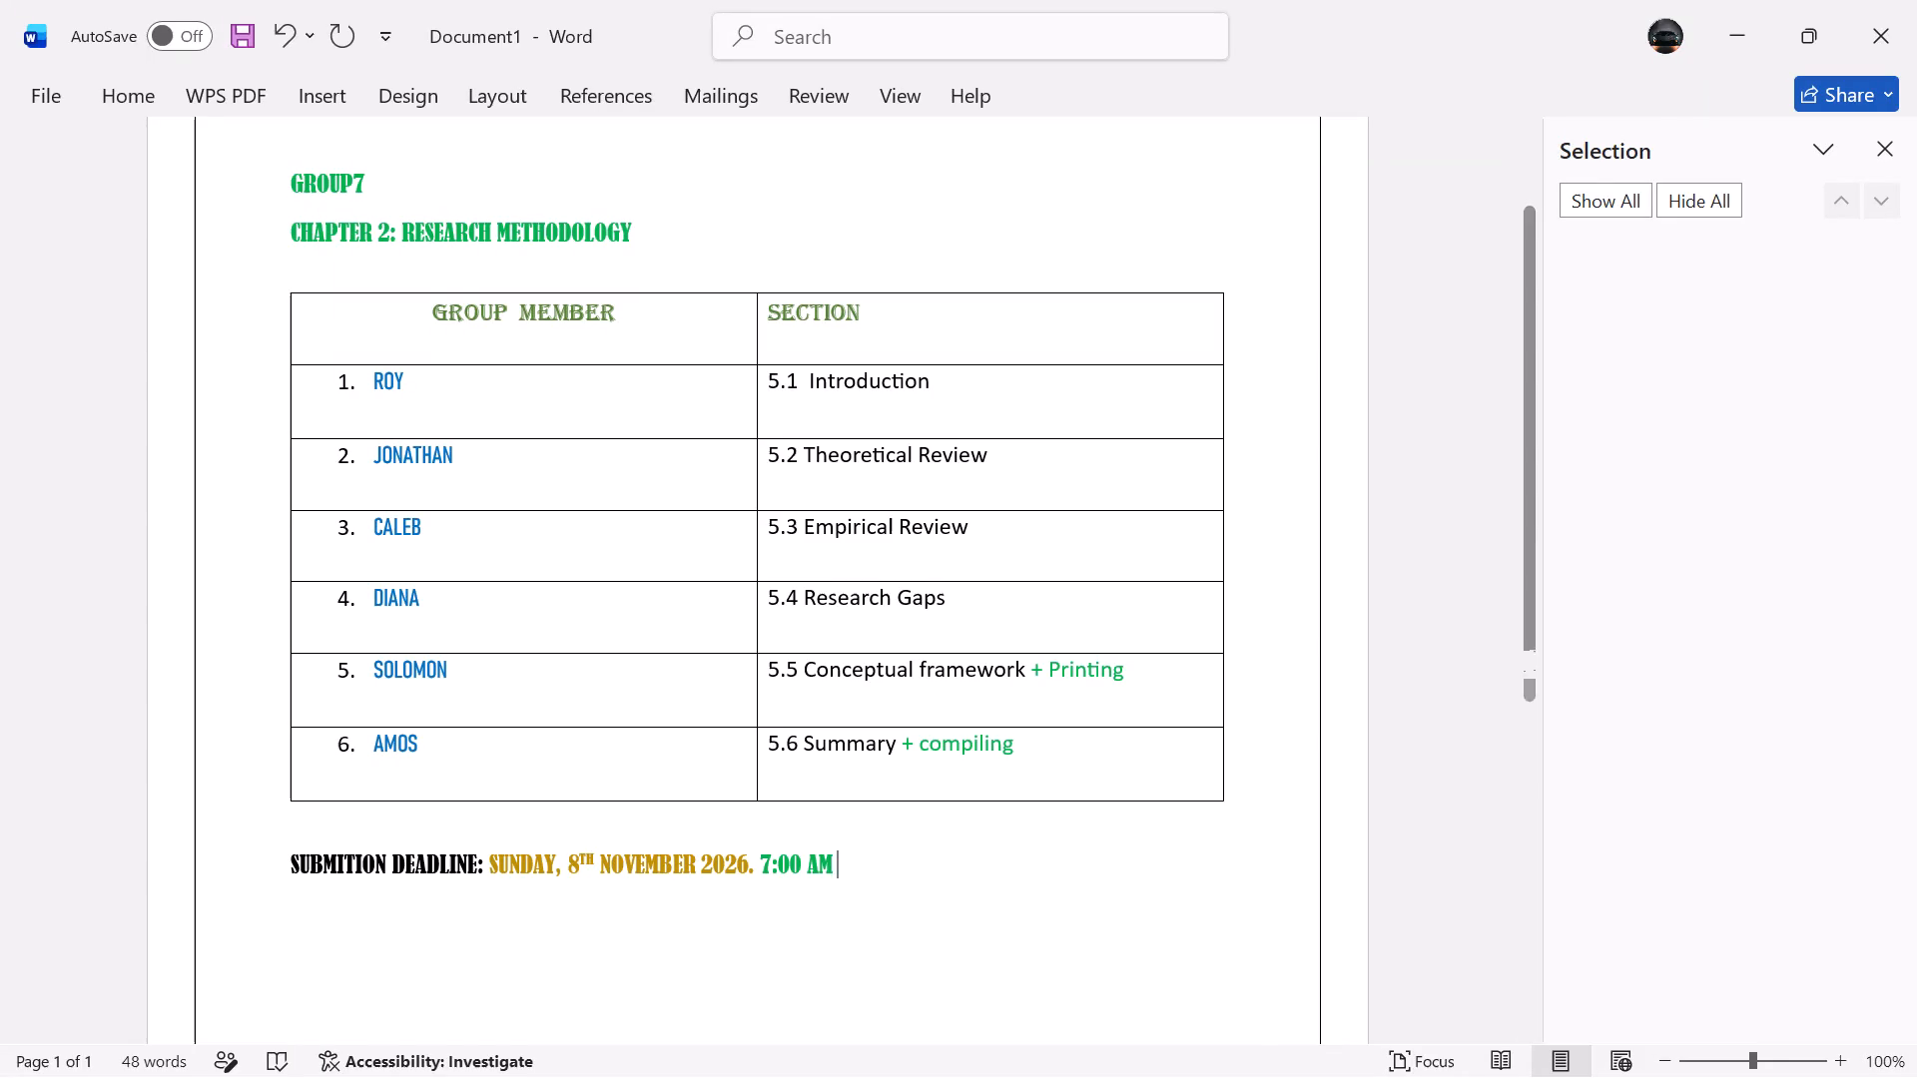
type("EAT")
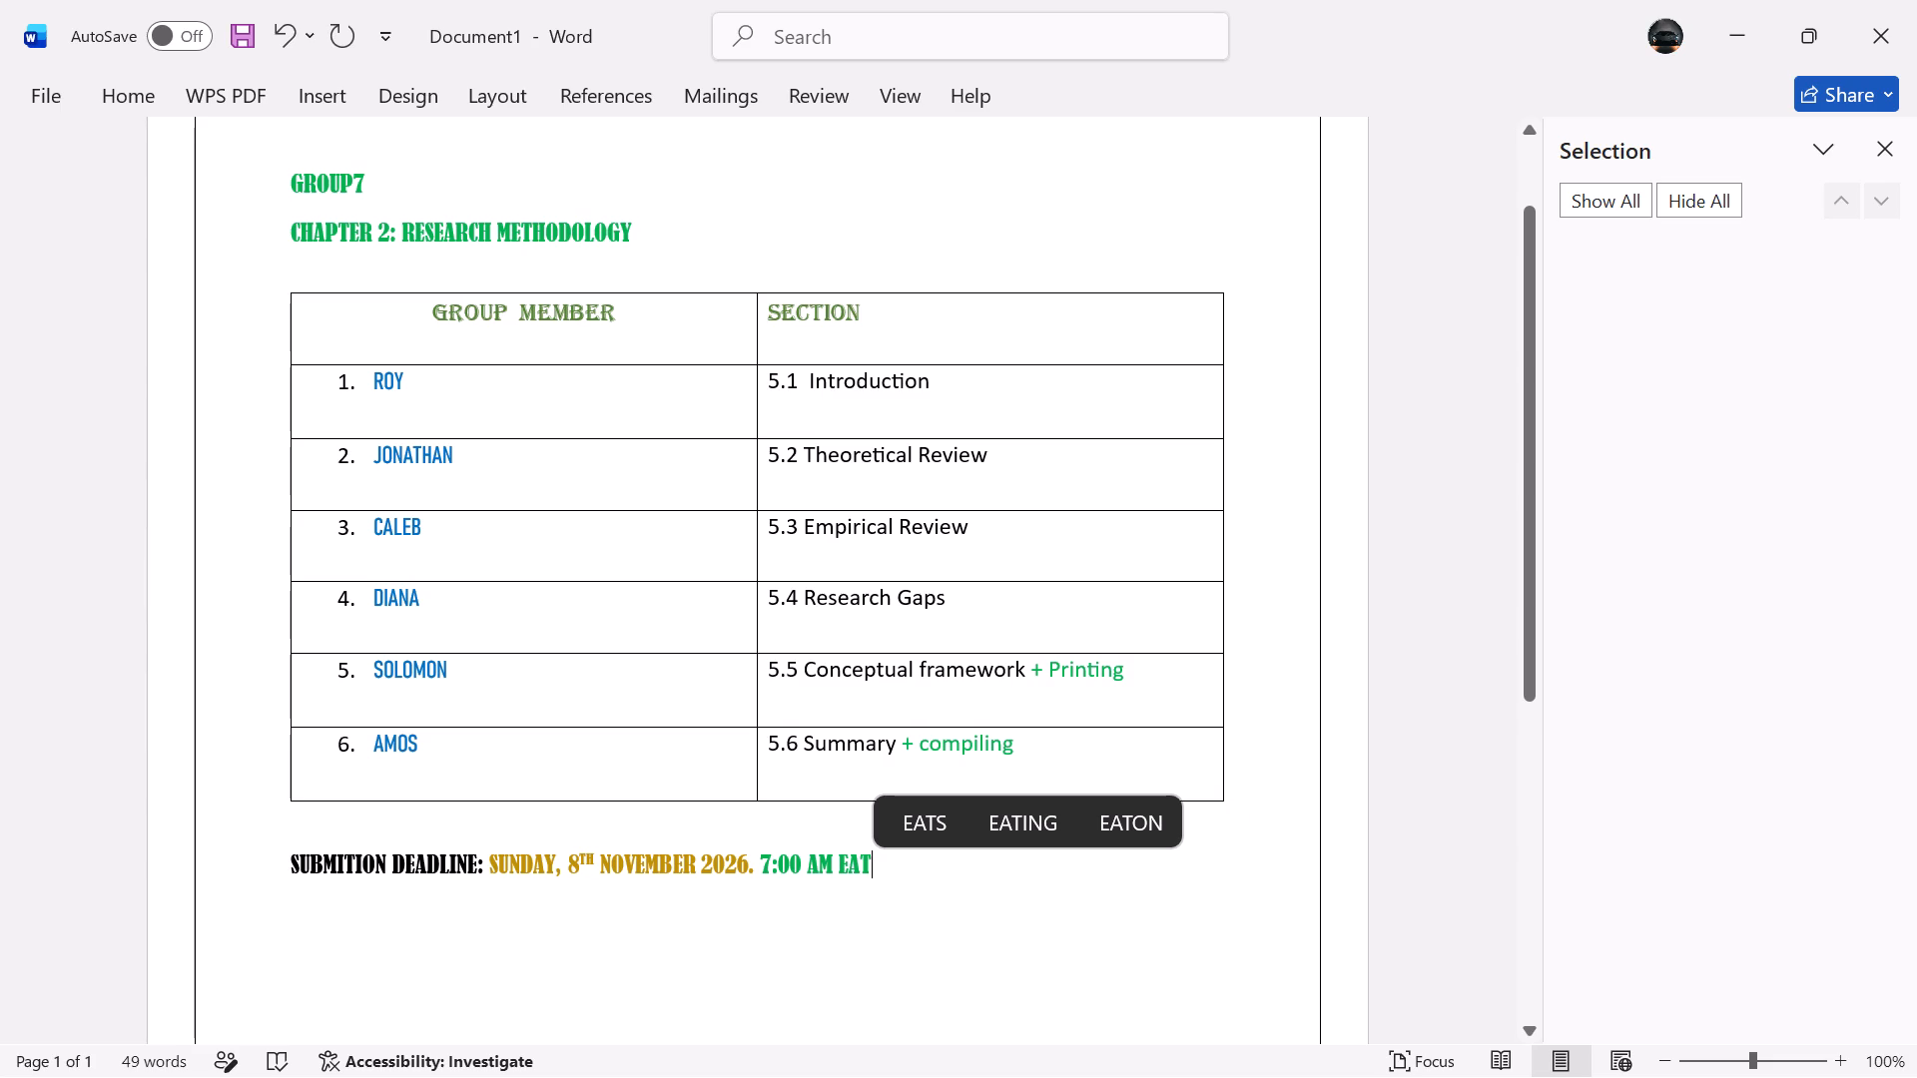
Set the font size of "SUNDAY, 8TH NOVEMBER 2026. 7:00 AM EAT" in the deadline line to 22.
left_click_drag(761, 860, 881, 862)
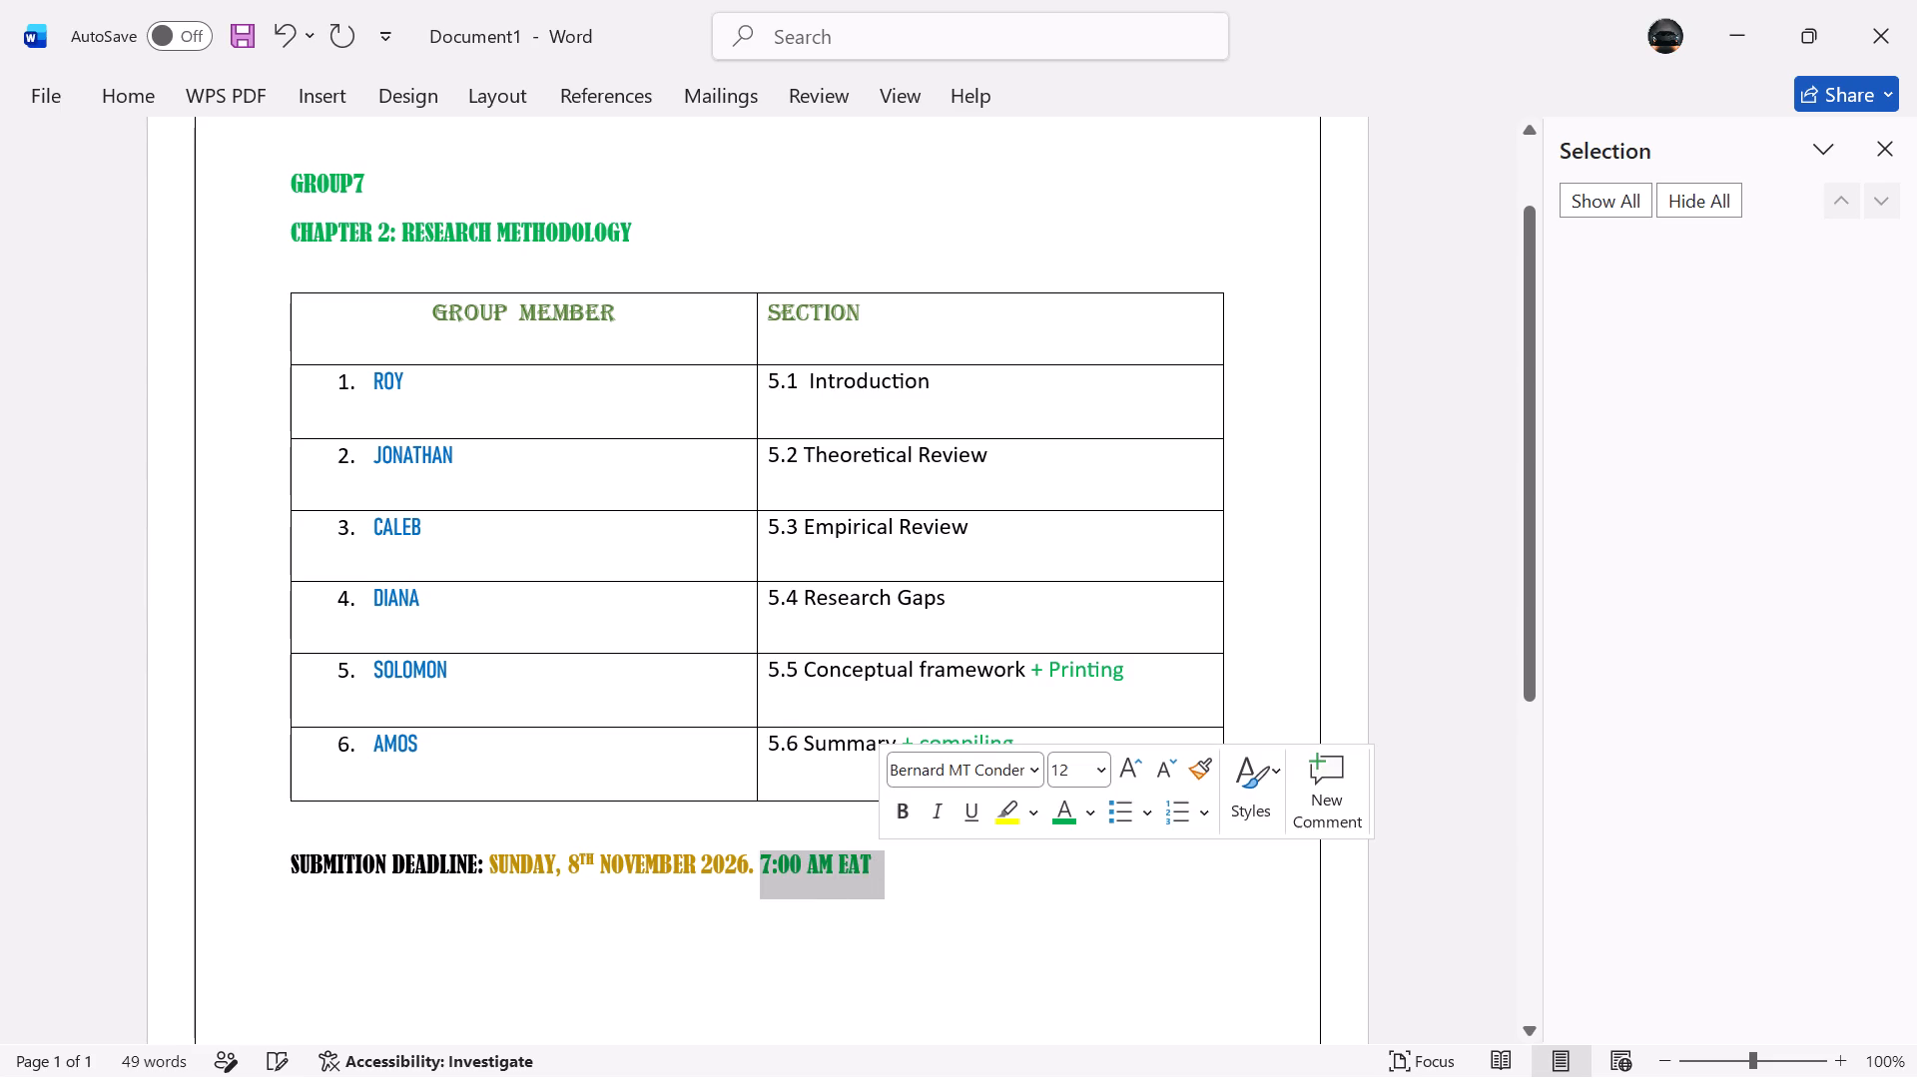
left_click_drag(569, 767, 572, 778)
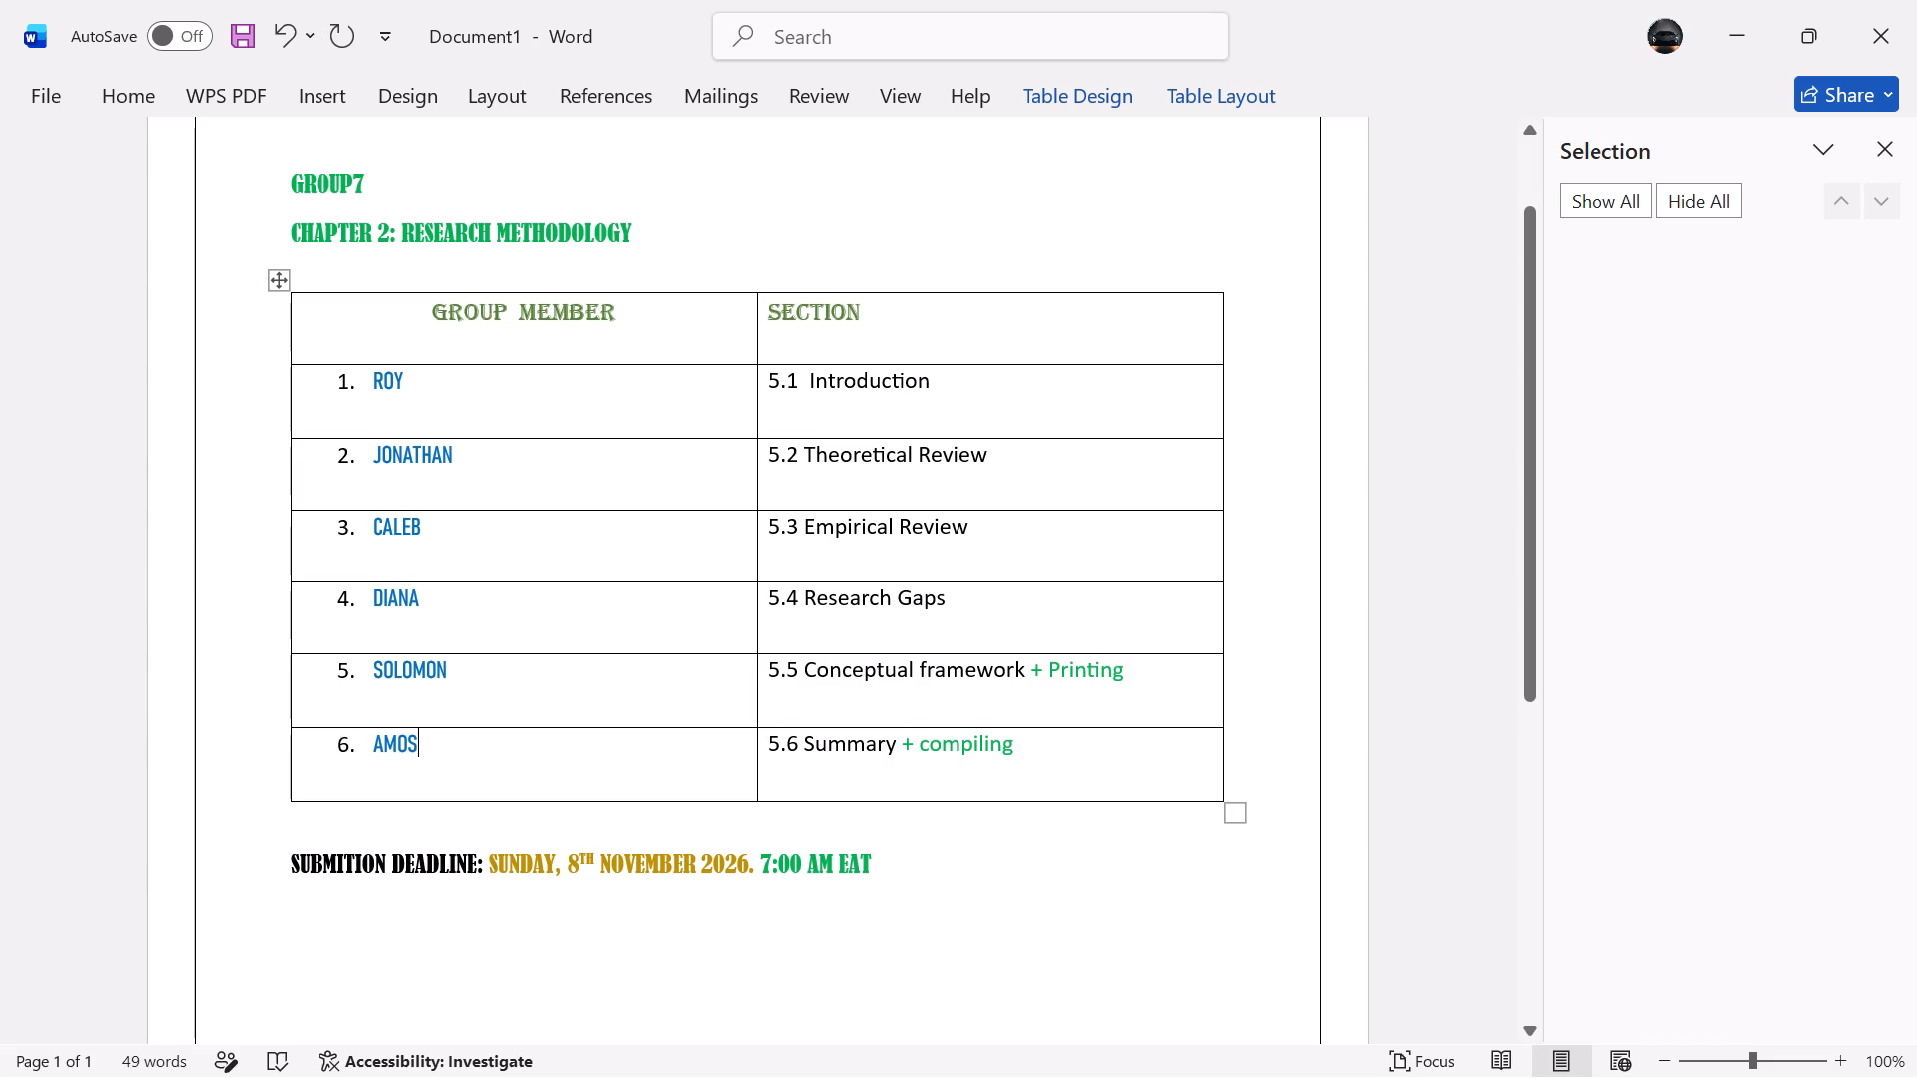
left_click(493, 857)
left_click_drag(546, 857, 759, 853)
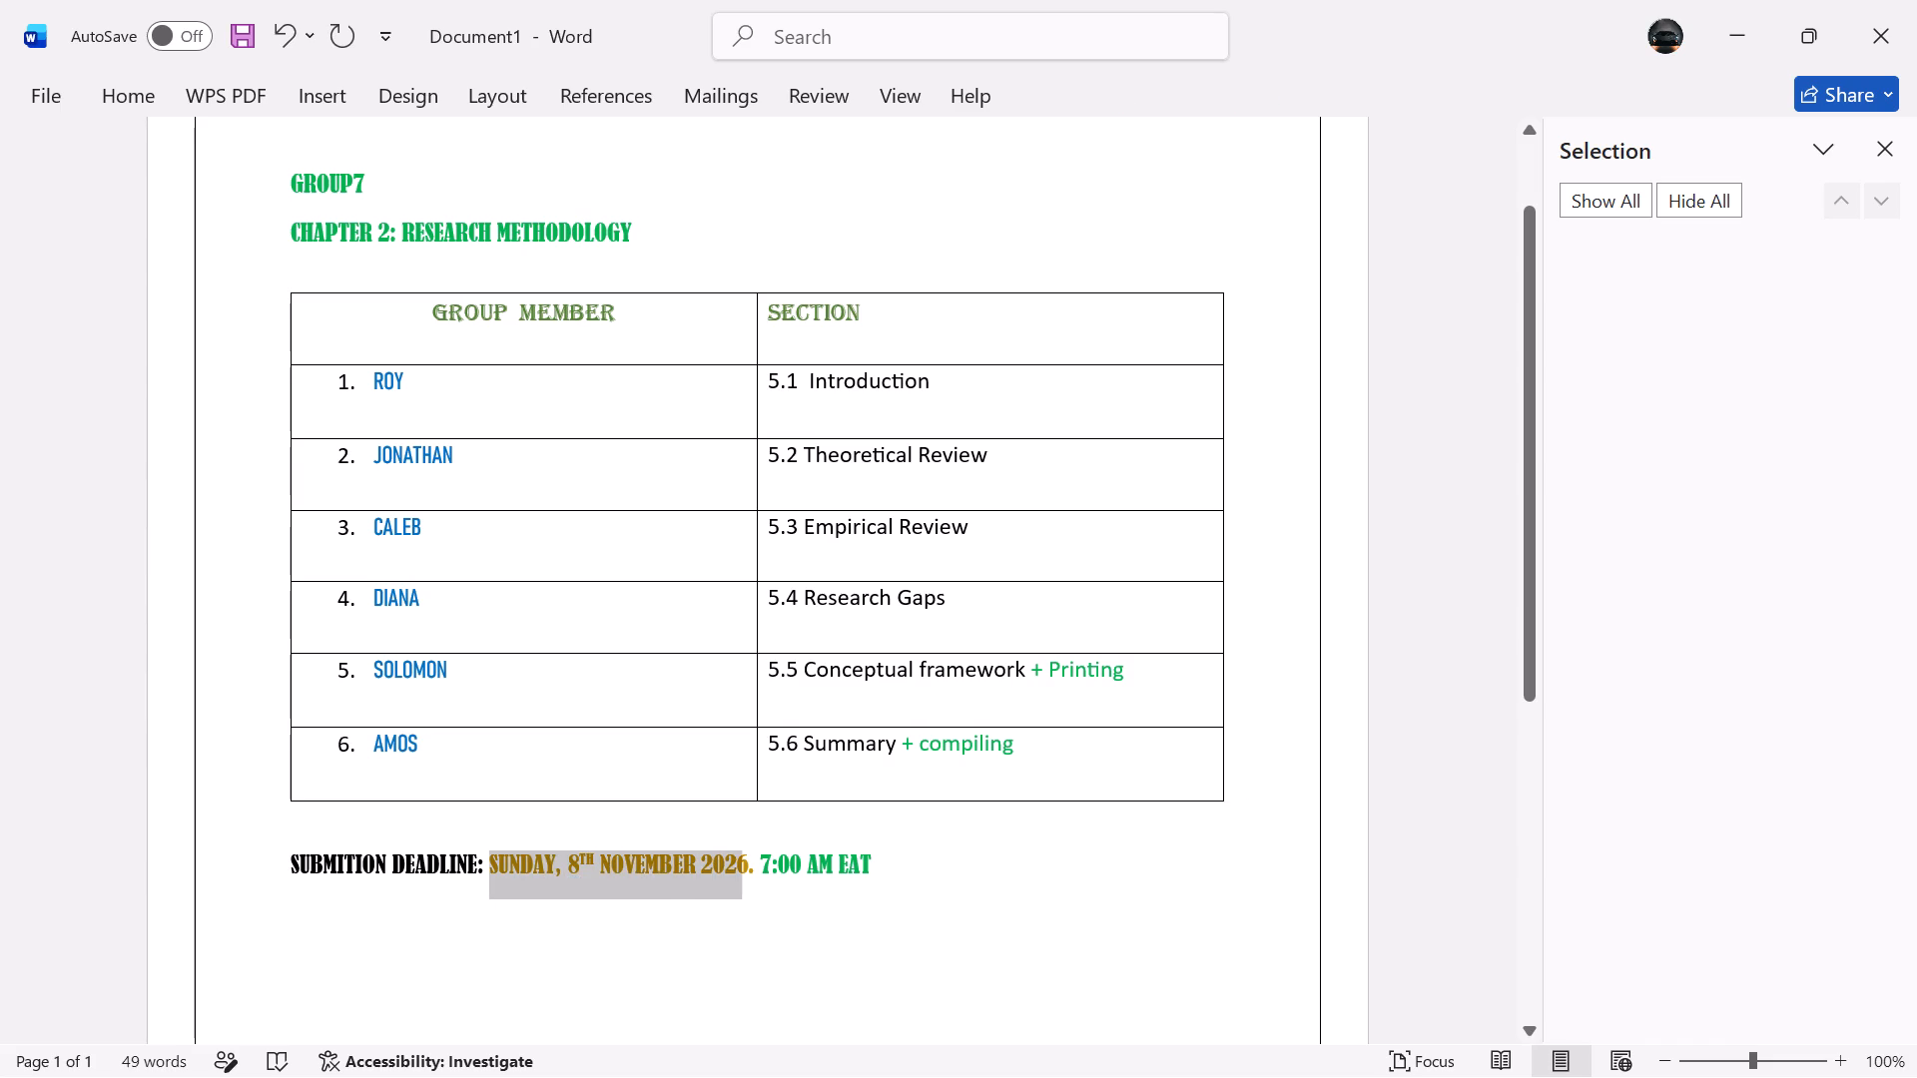
left_click_drag(759, 853, 871, 857)
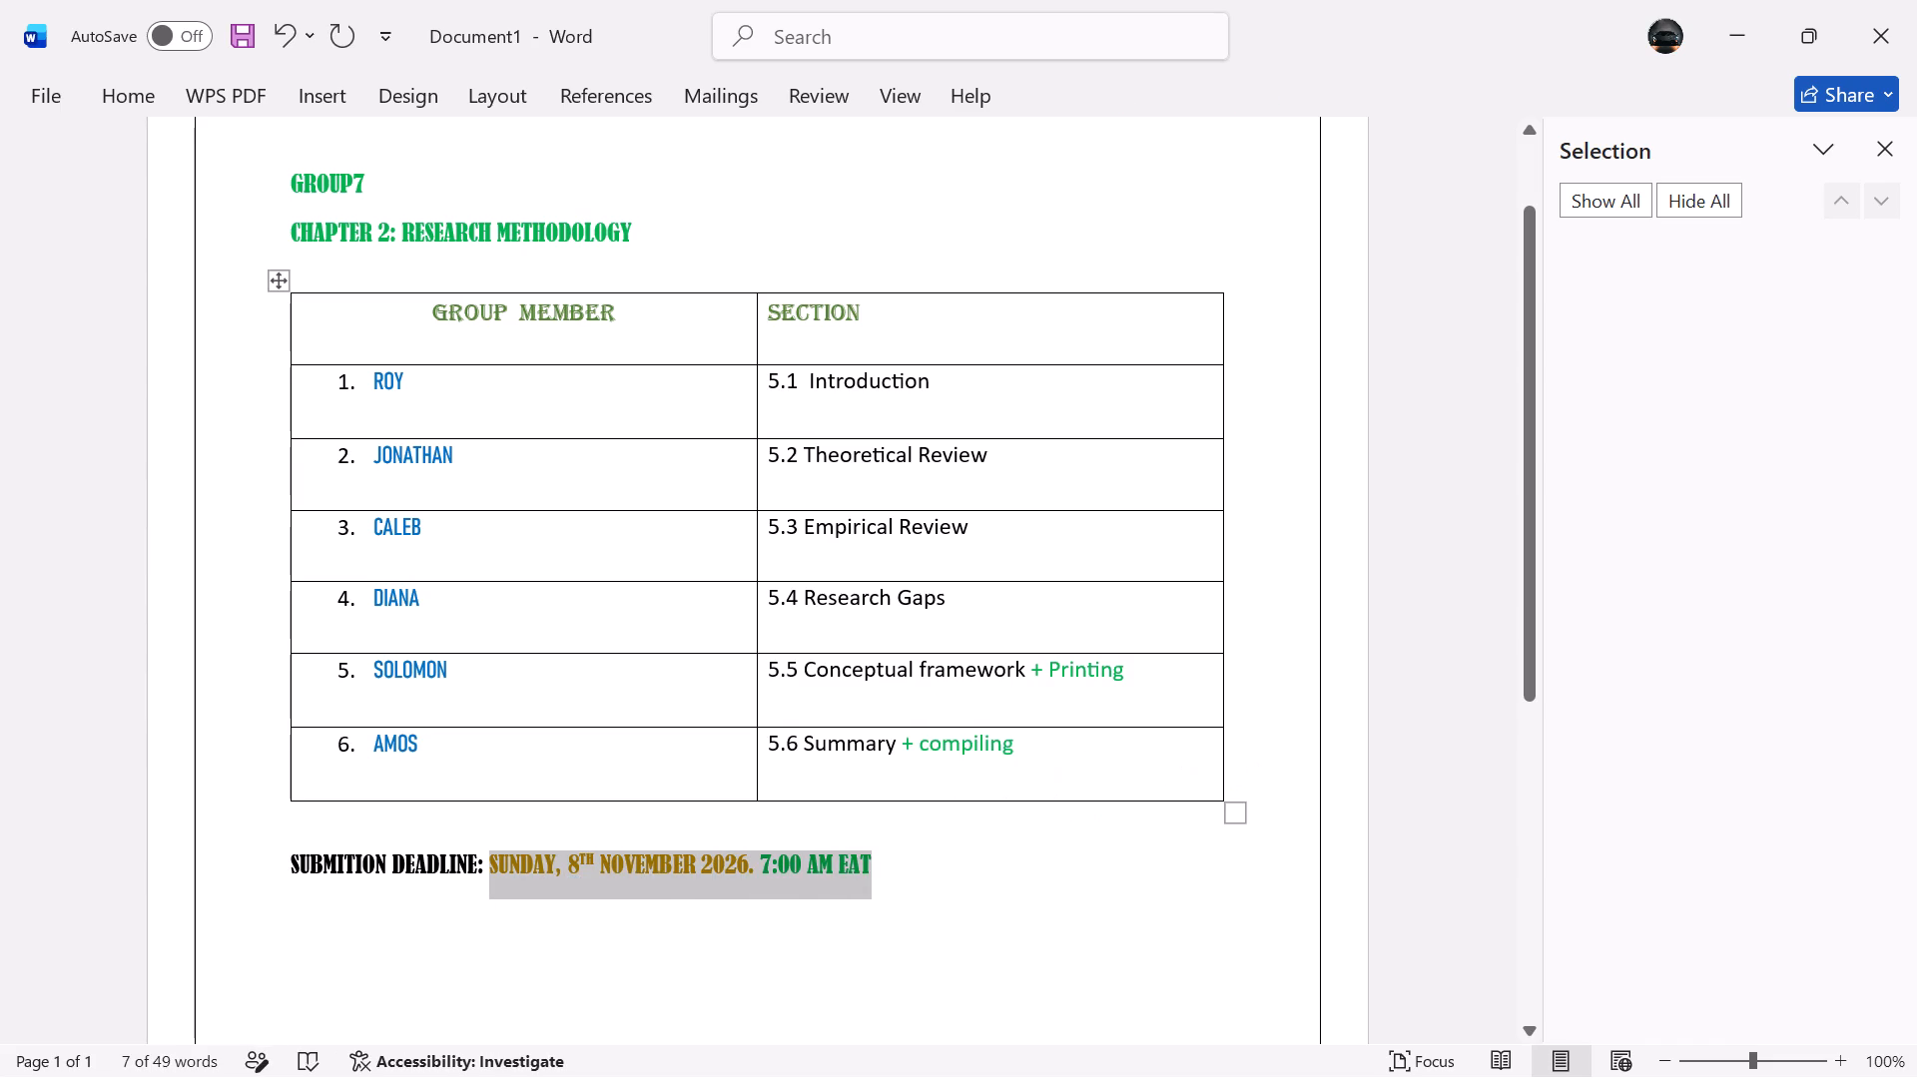
left_click(151, 94)
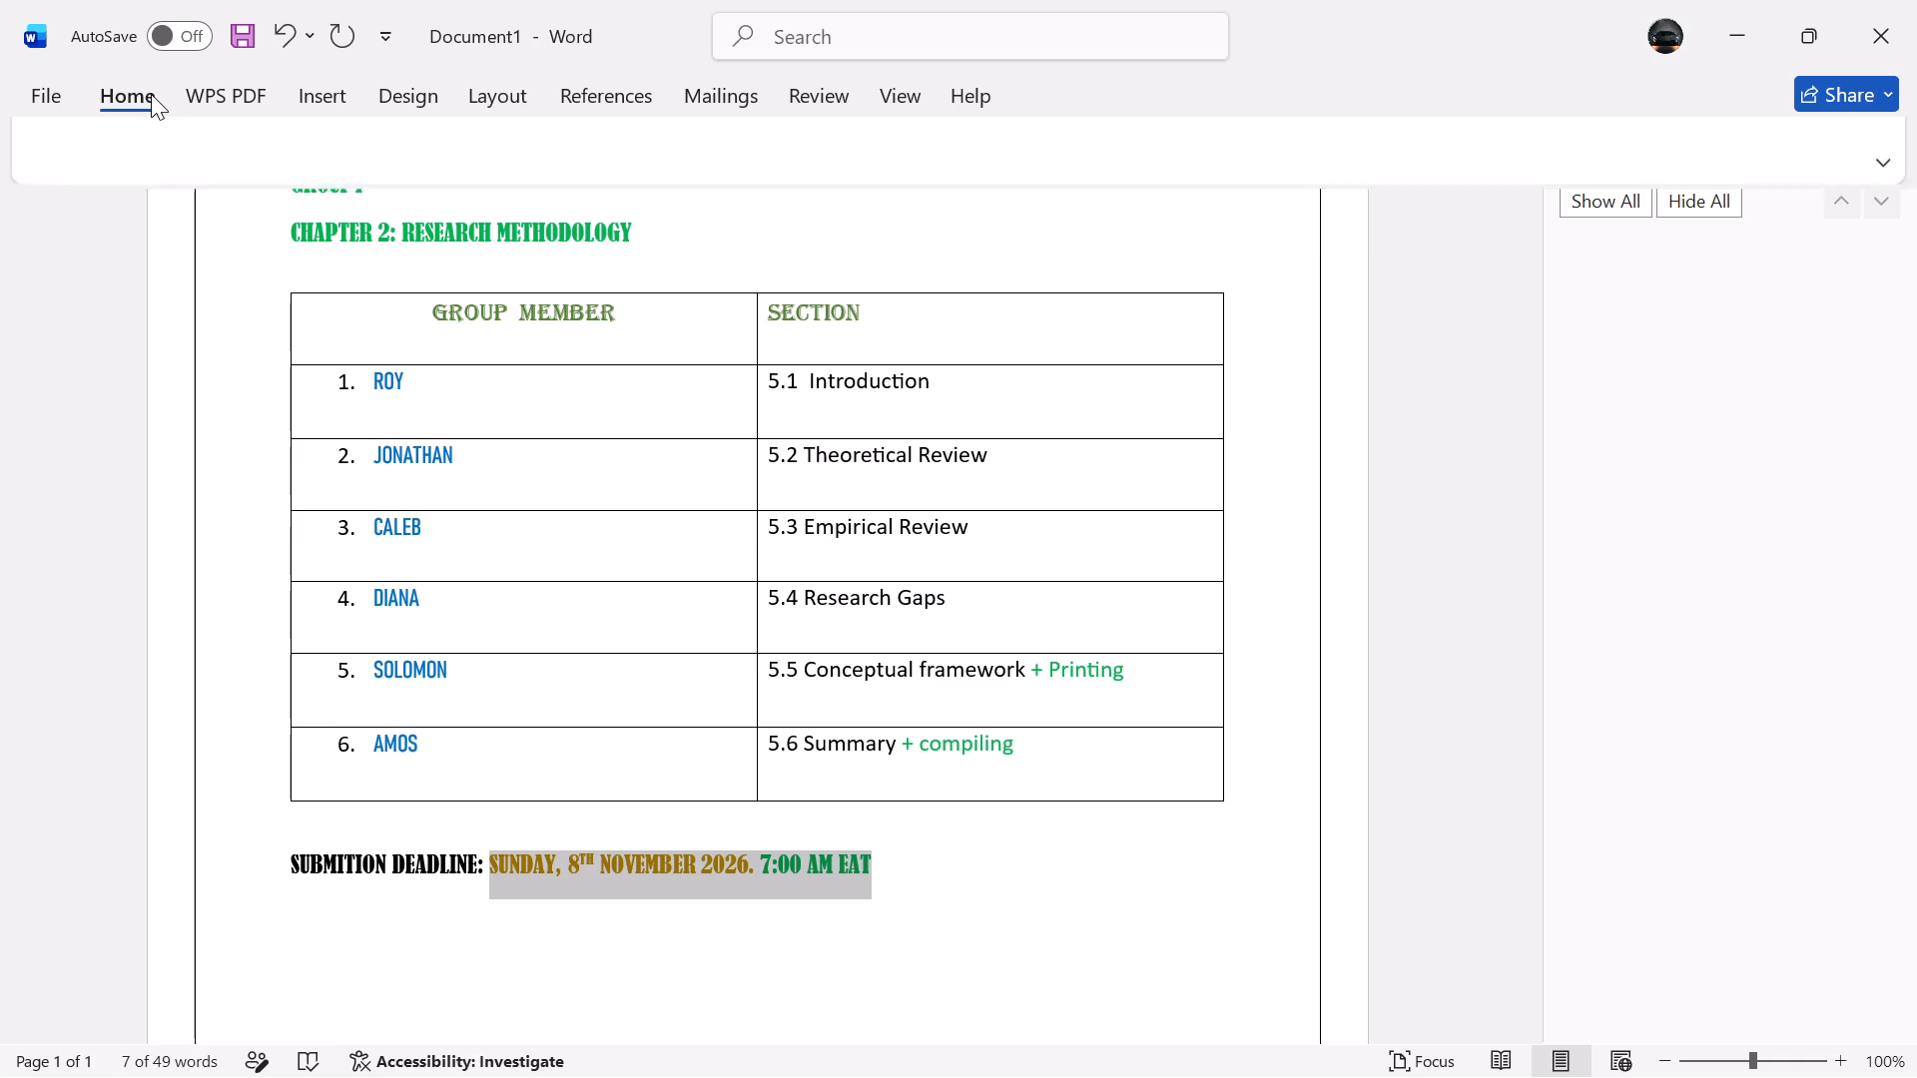
left_click(465, 147)
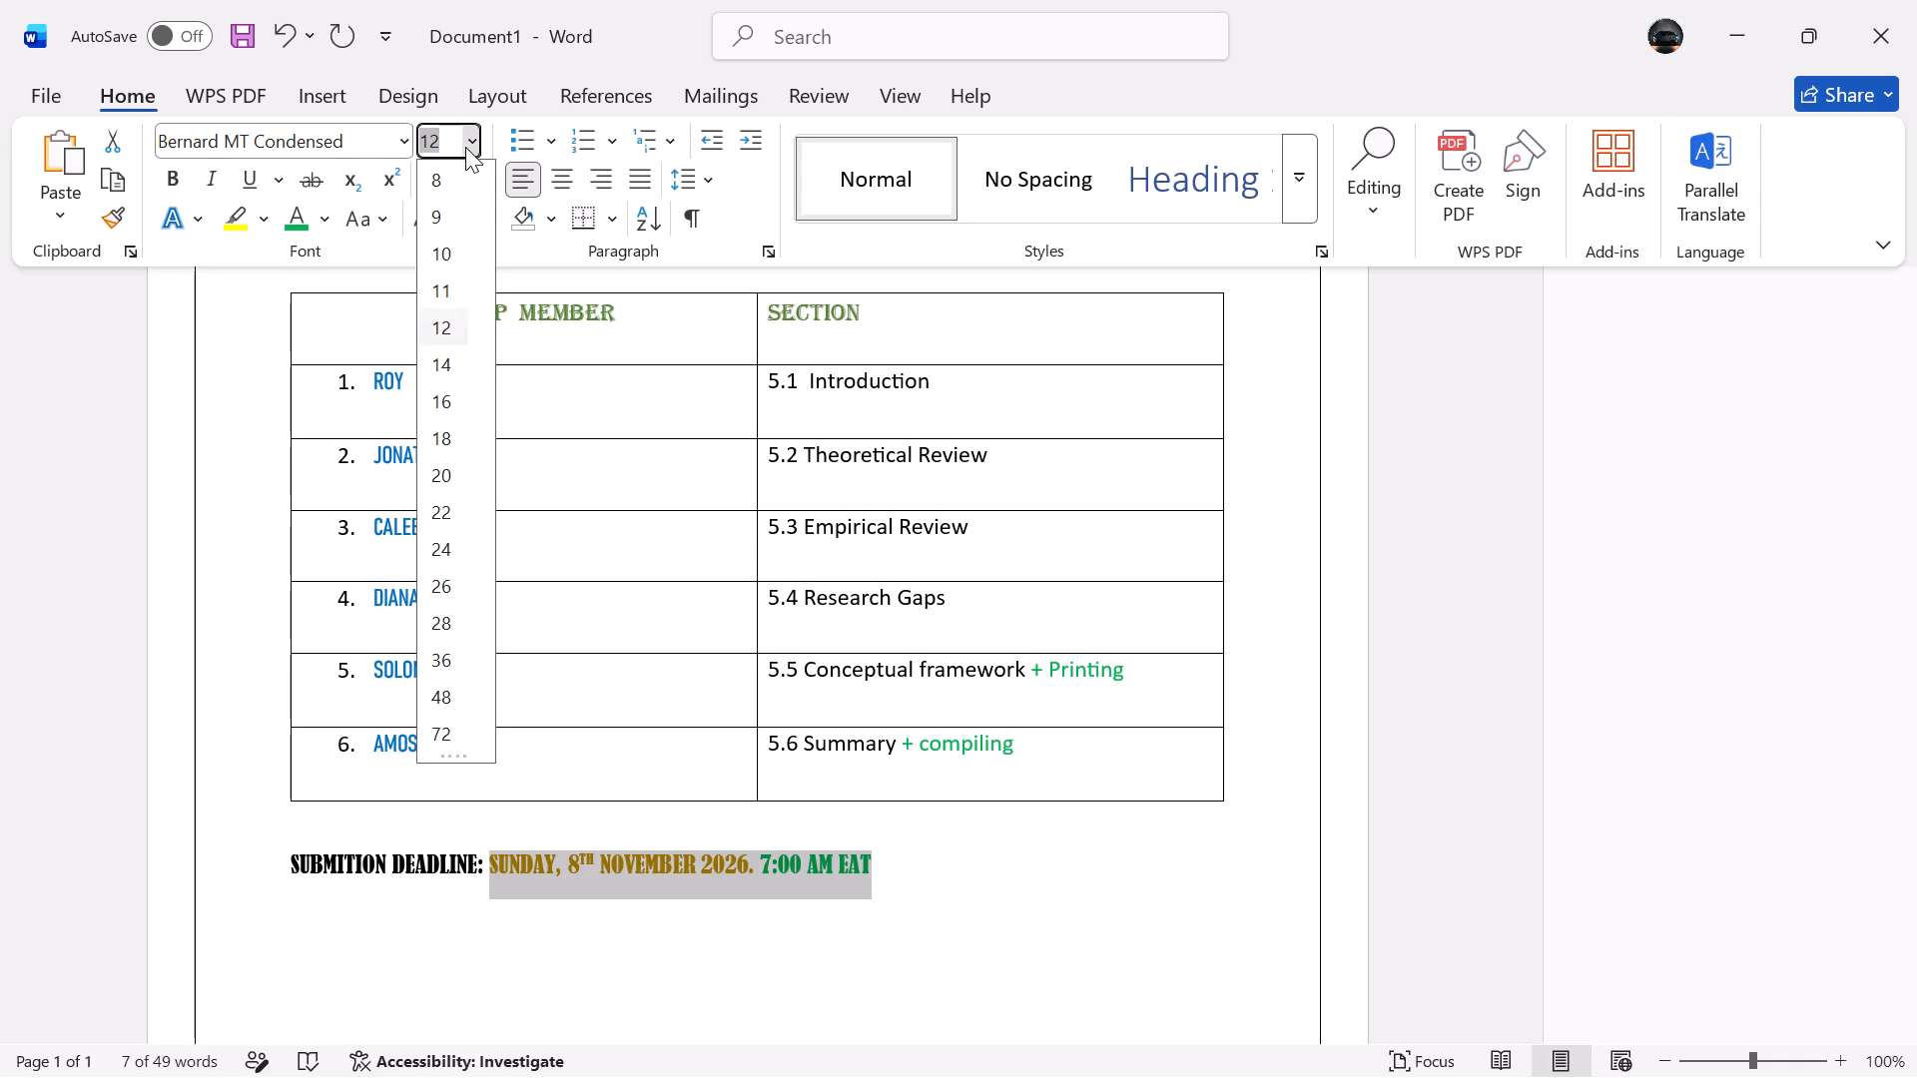
left_click(448, 512)
left_click(1217, 590)
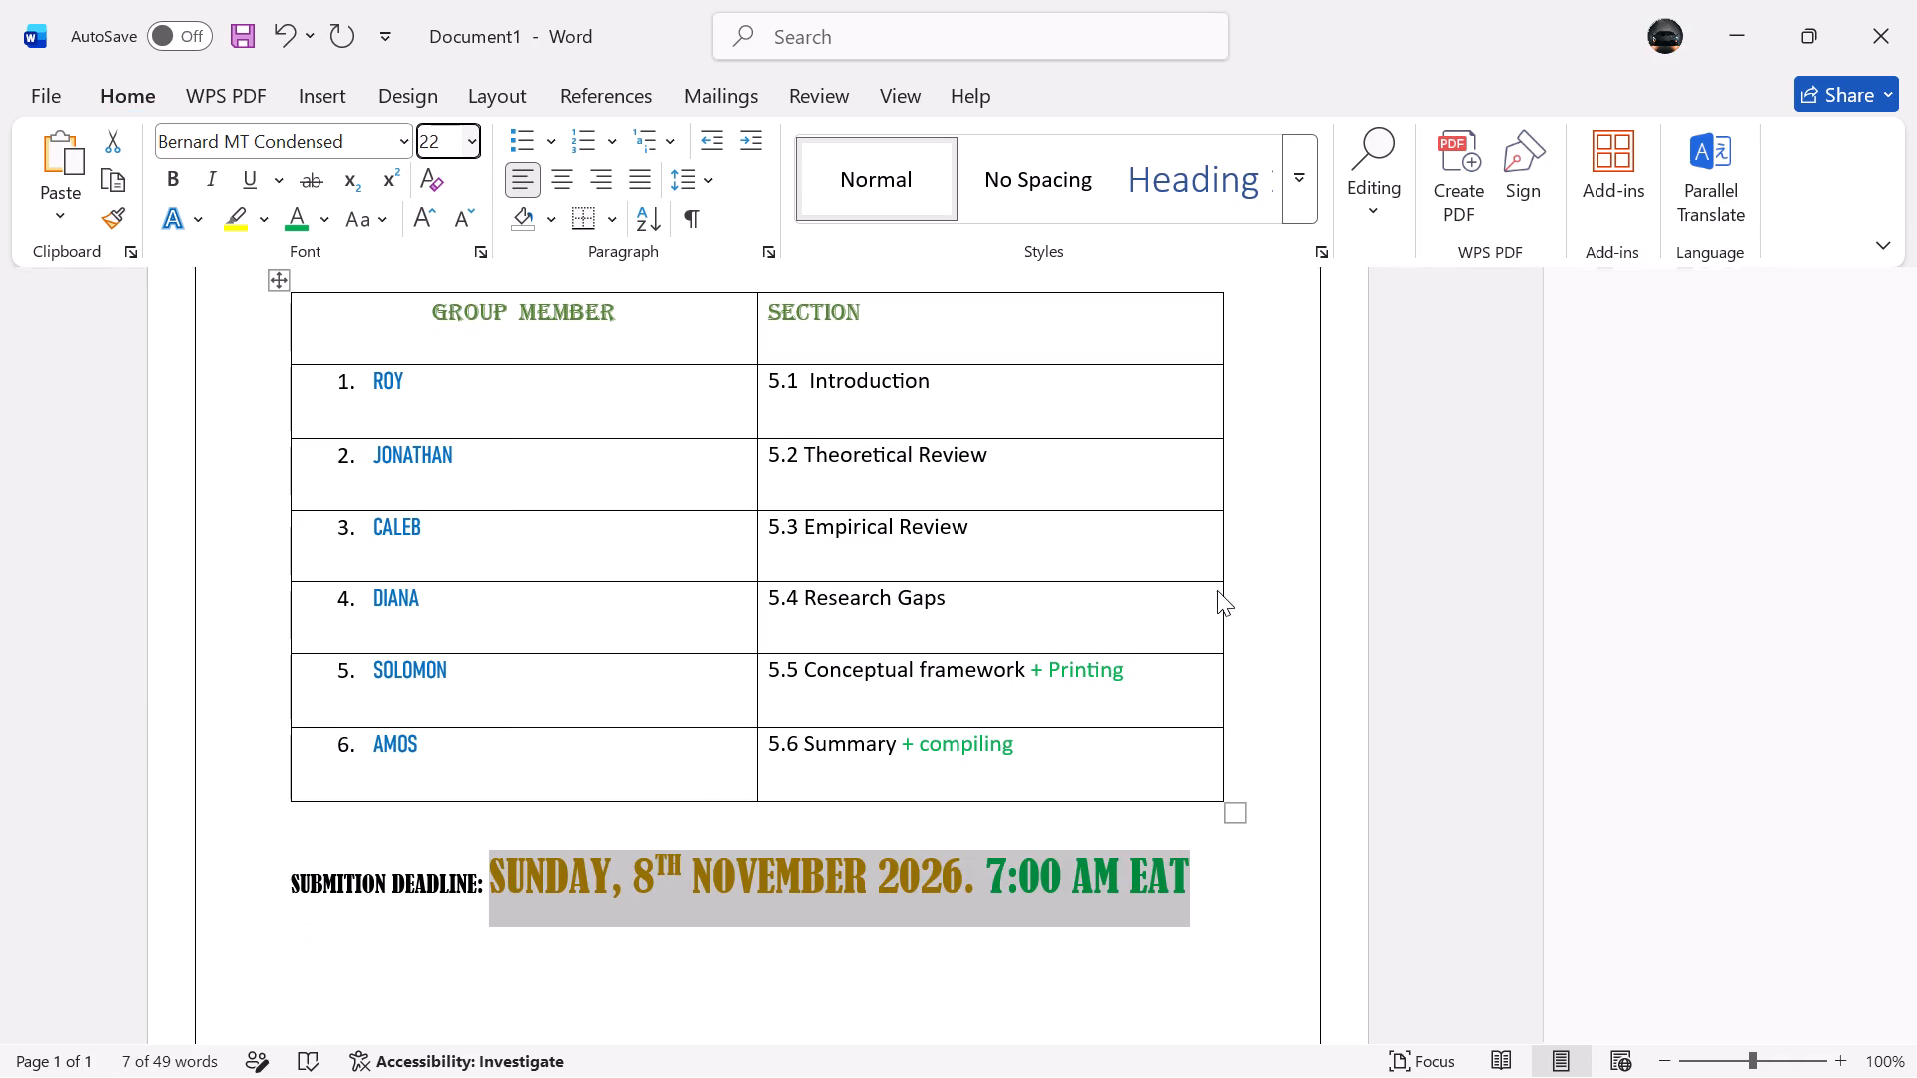
left_click(1136, 571)
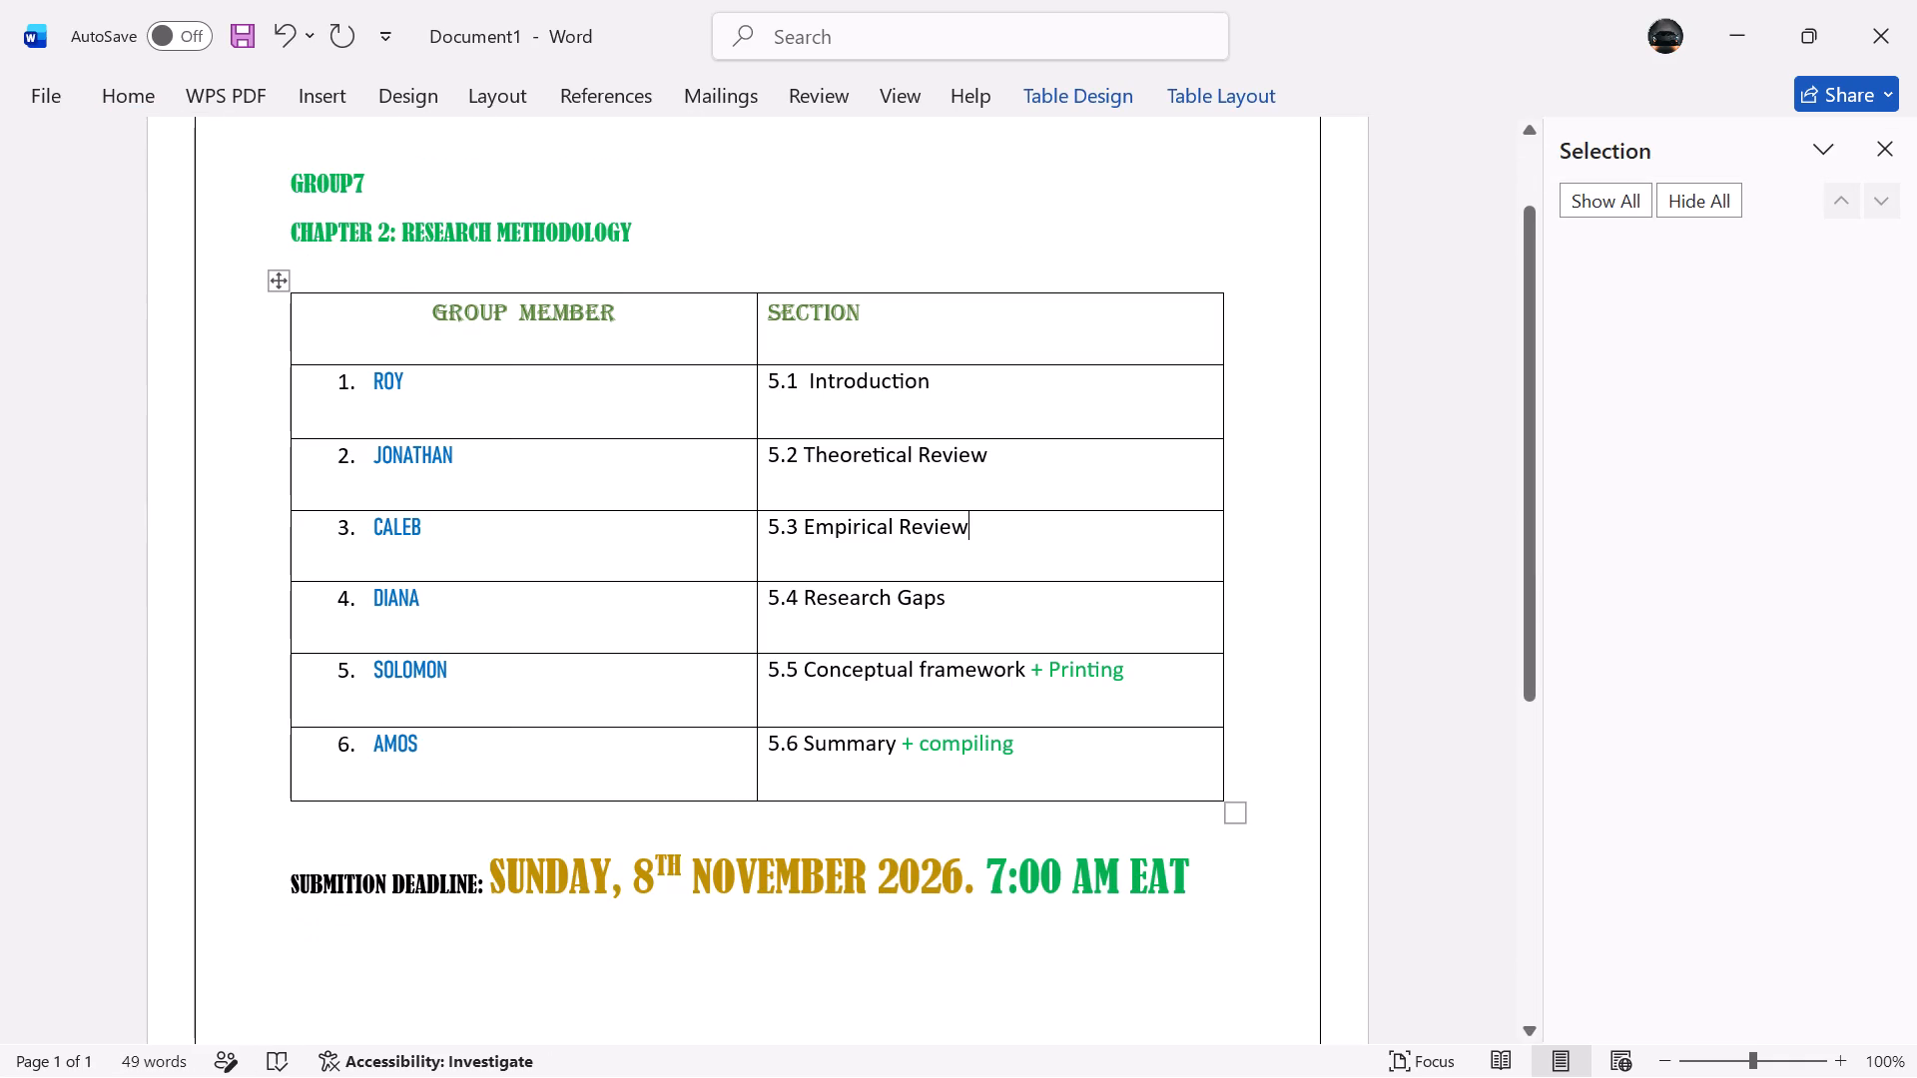
Review the page from the GROUP7 heading through the member table to the enlarged deadline line.
scroll(1280, 527, "up", 4)
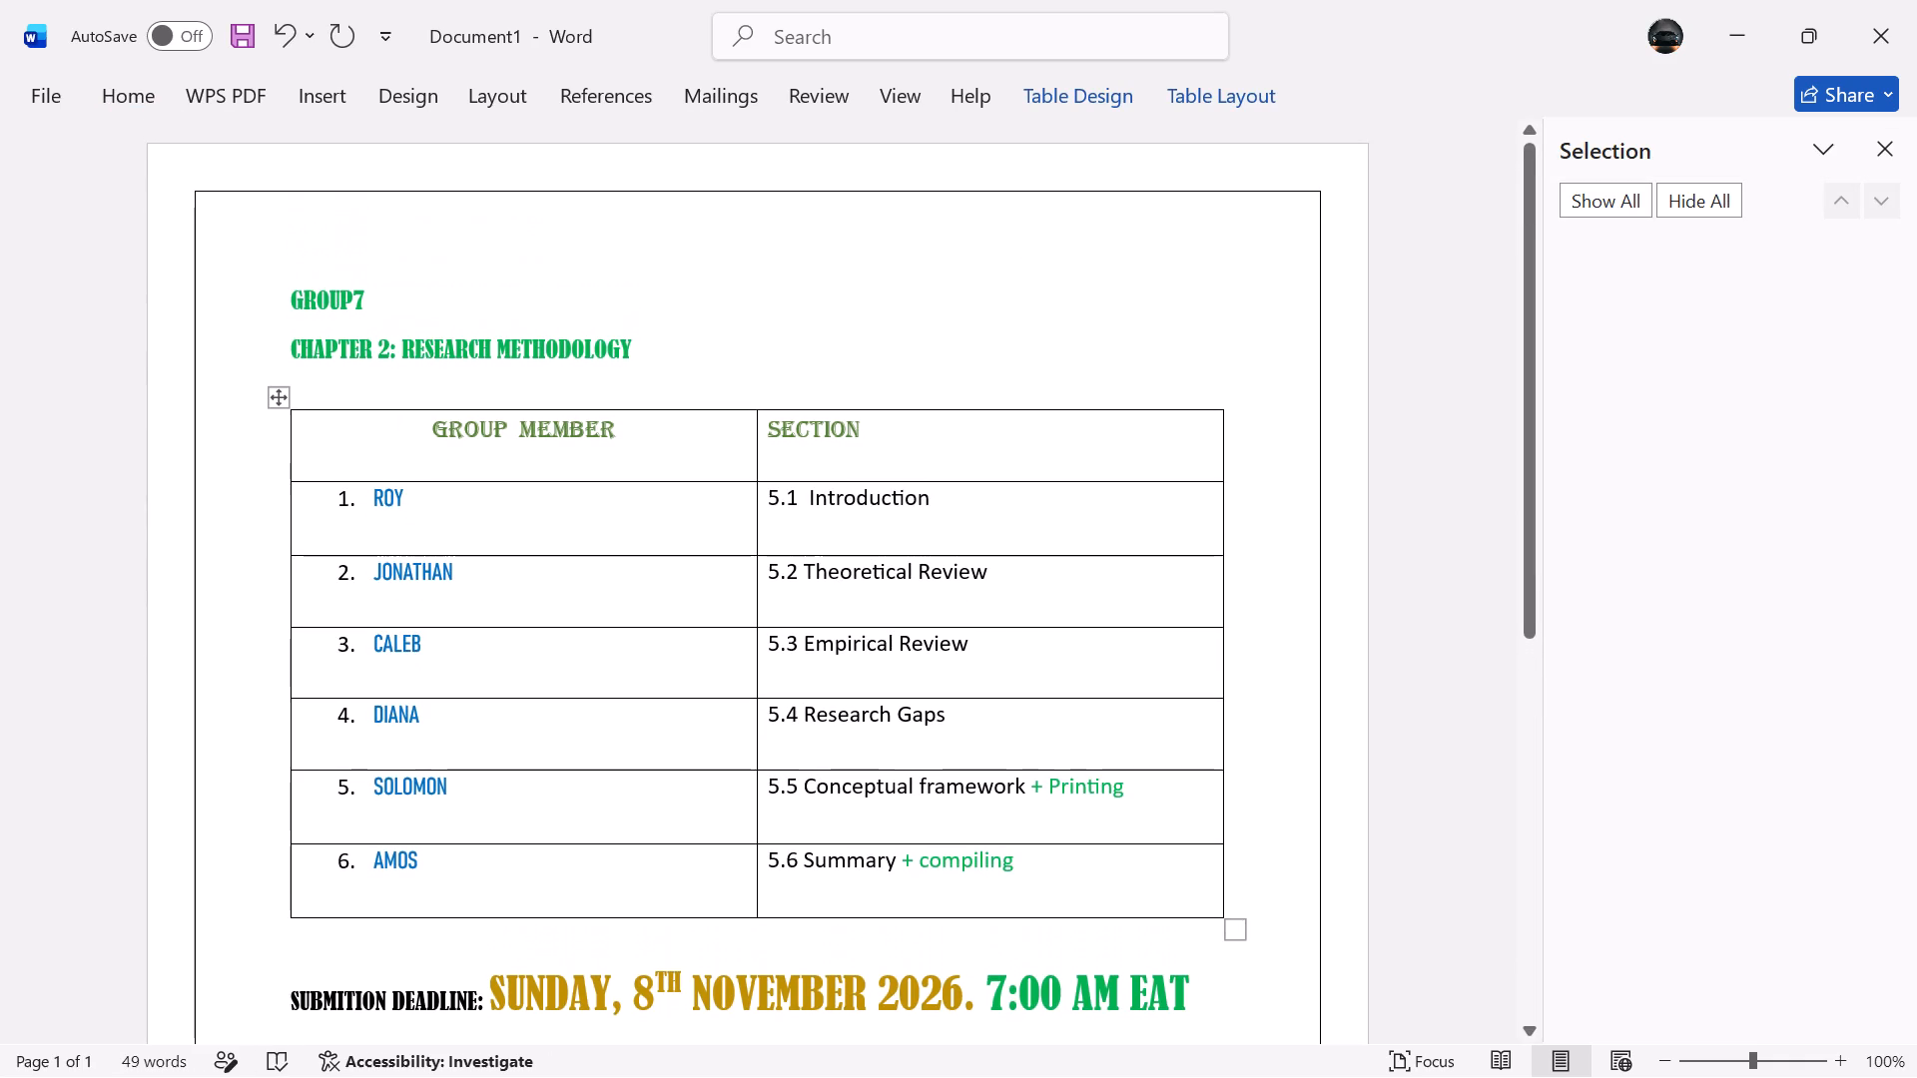
scroll(442, 472, "down", 2)
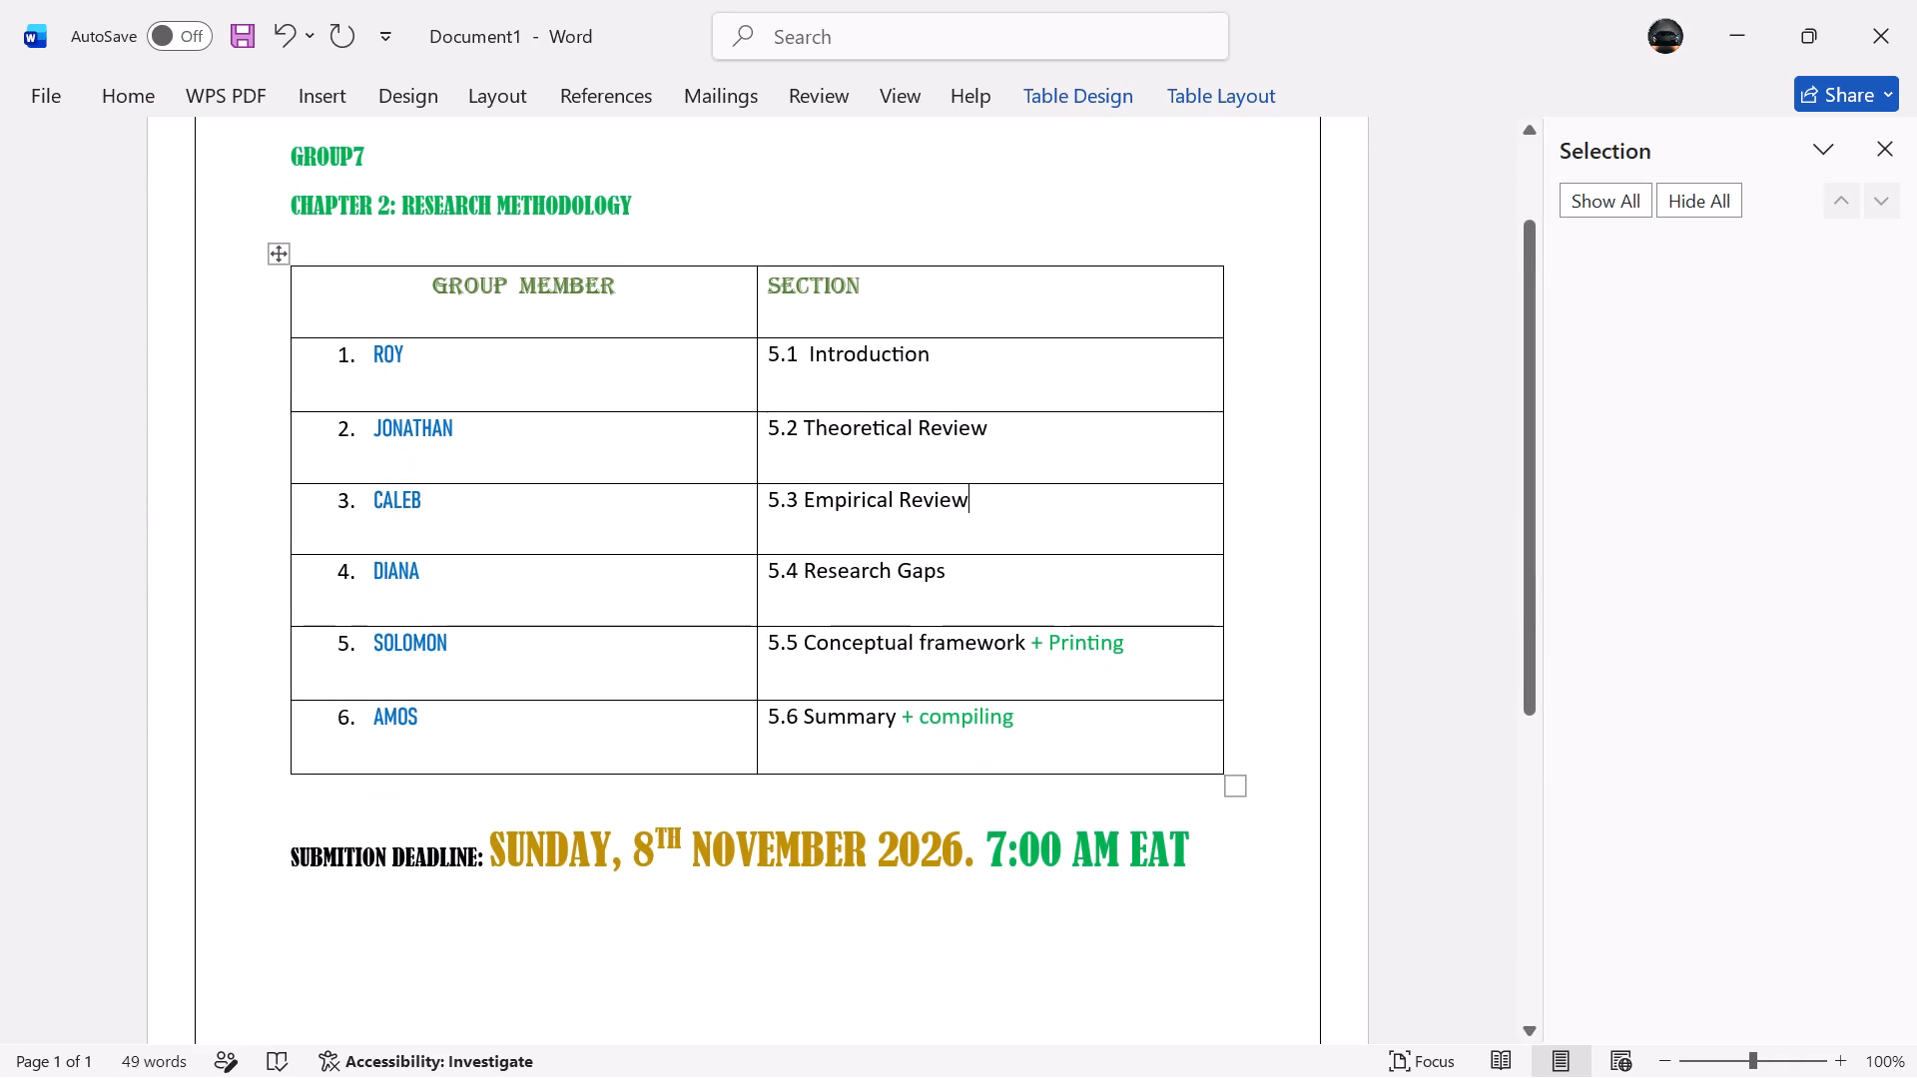
scroll(620, 448, "down", 3)
scroll(627, 448, "up", 1)
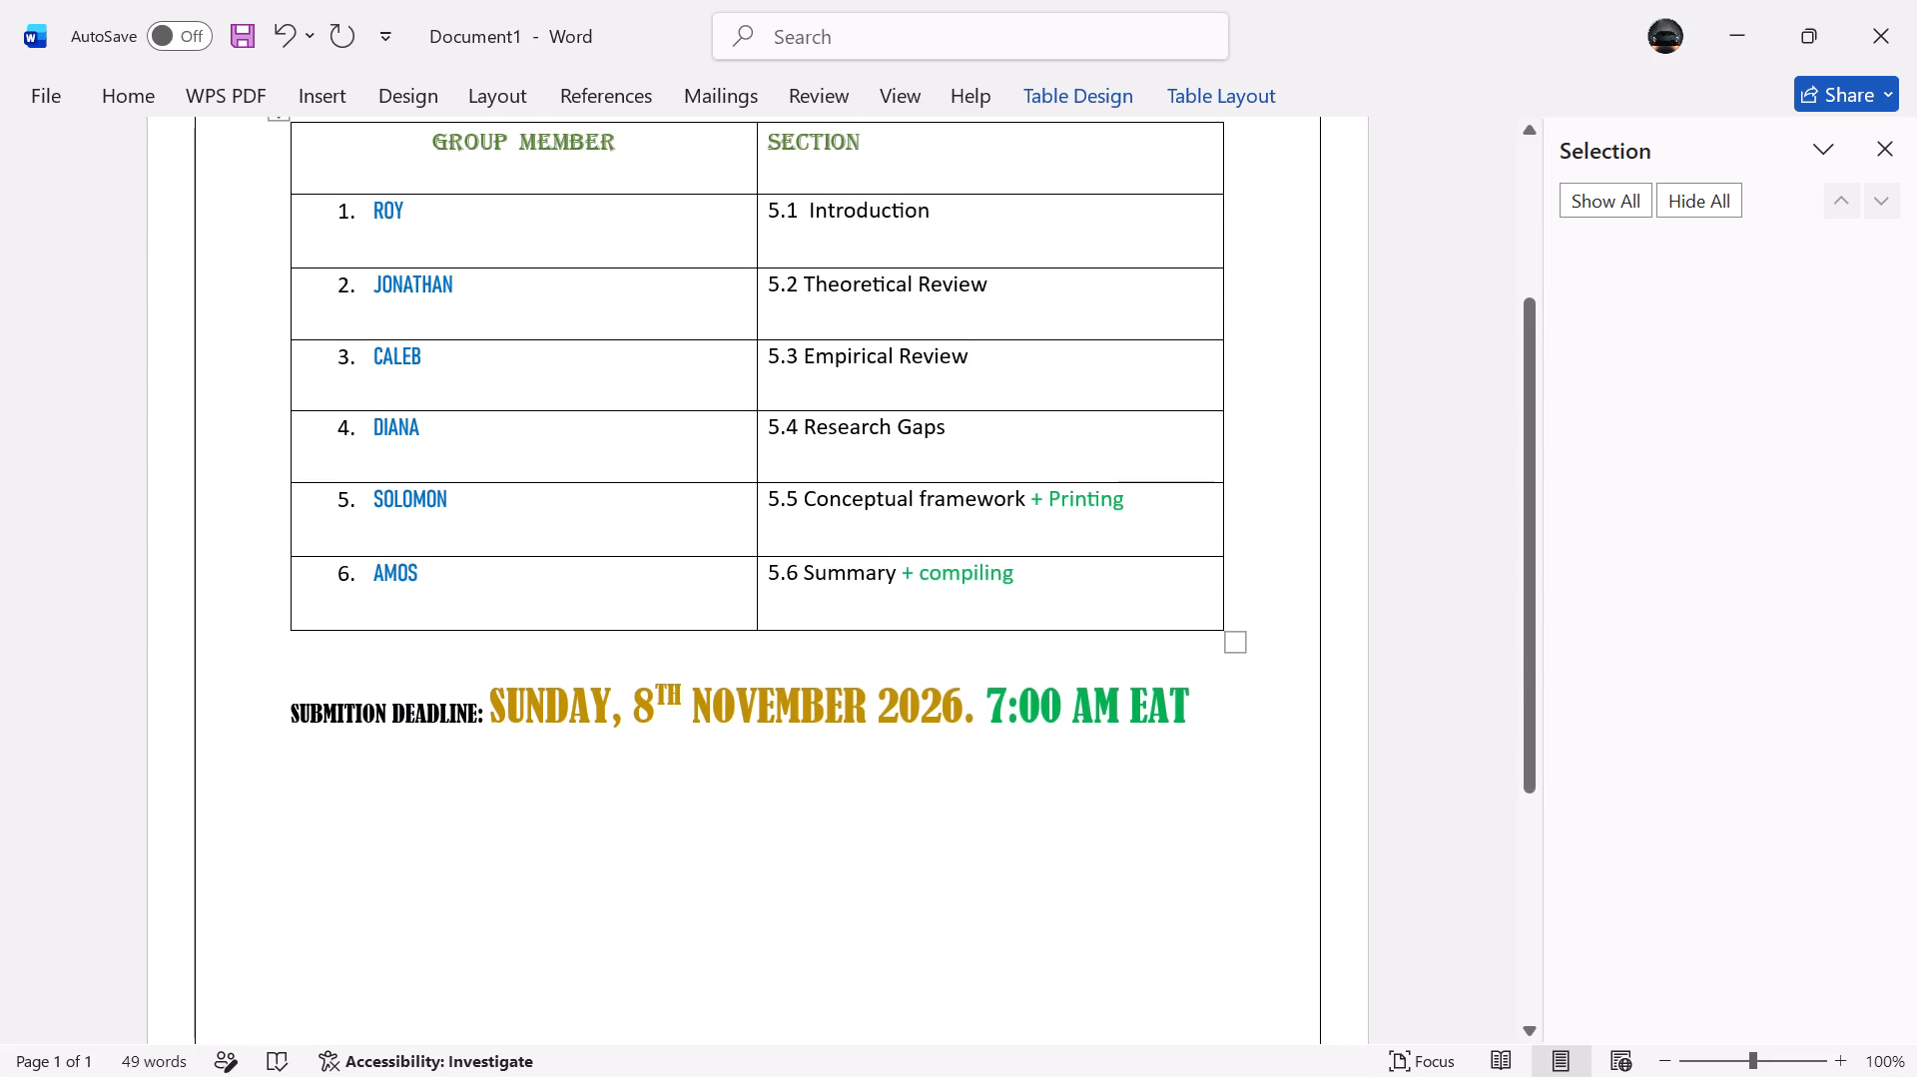
scroll(1216, 492, "down", 2)
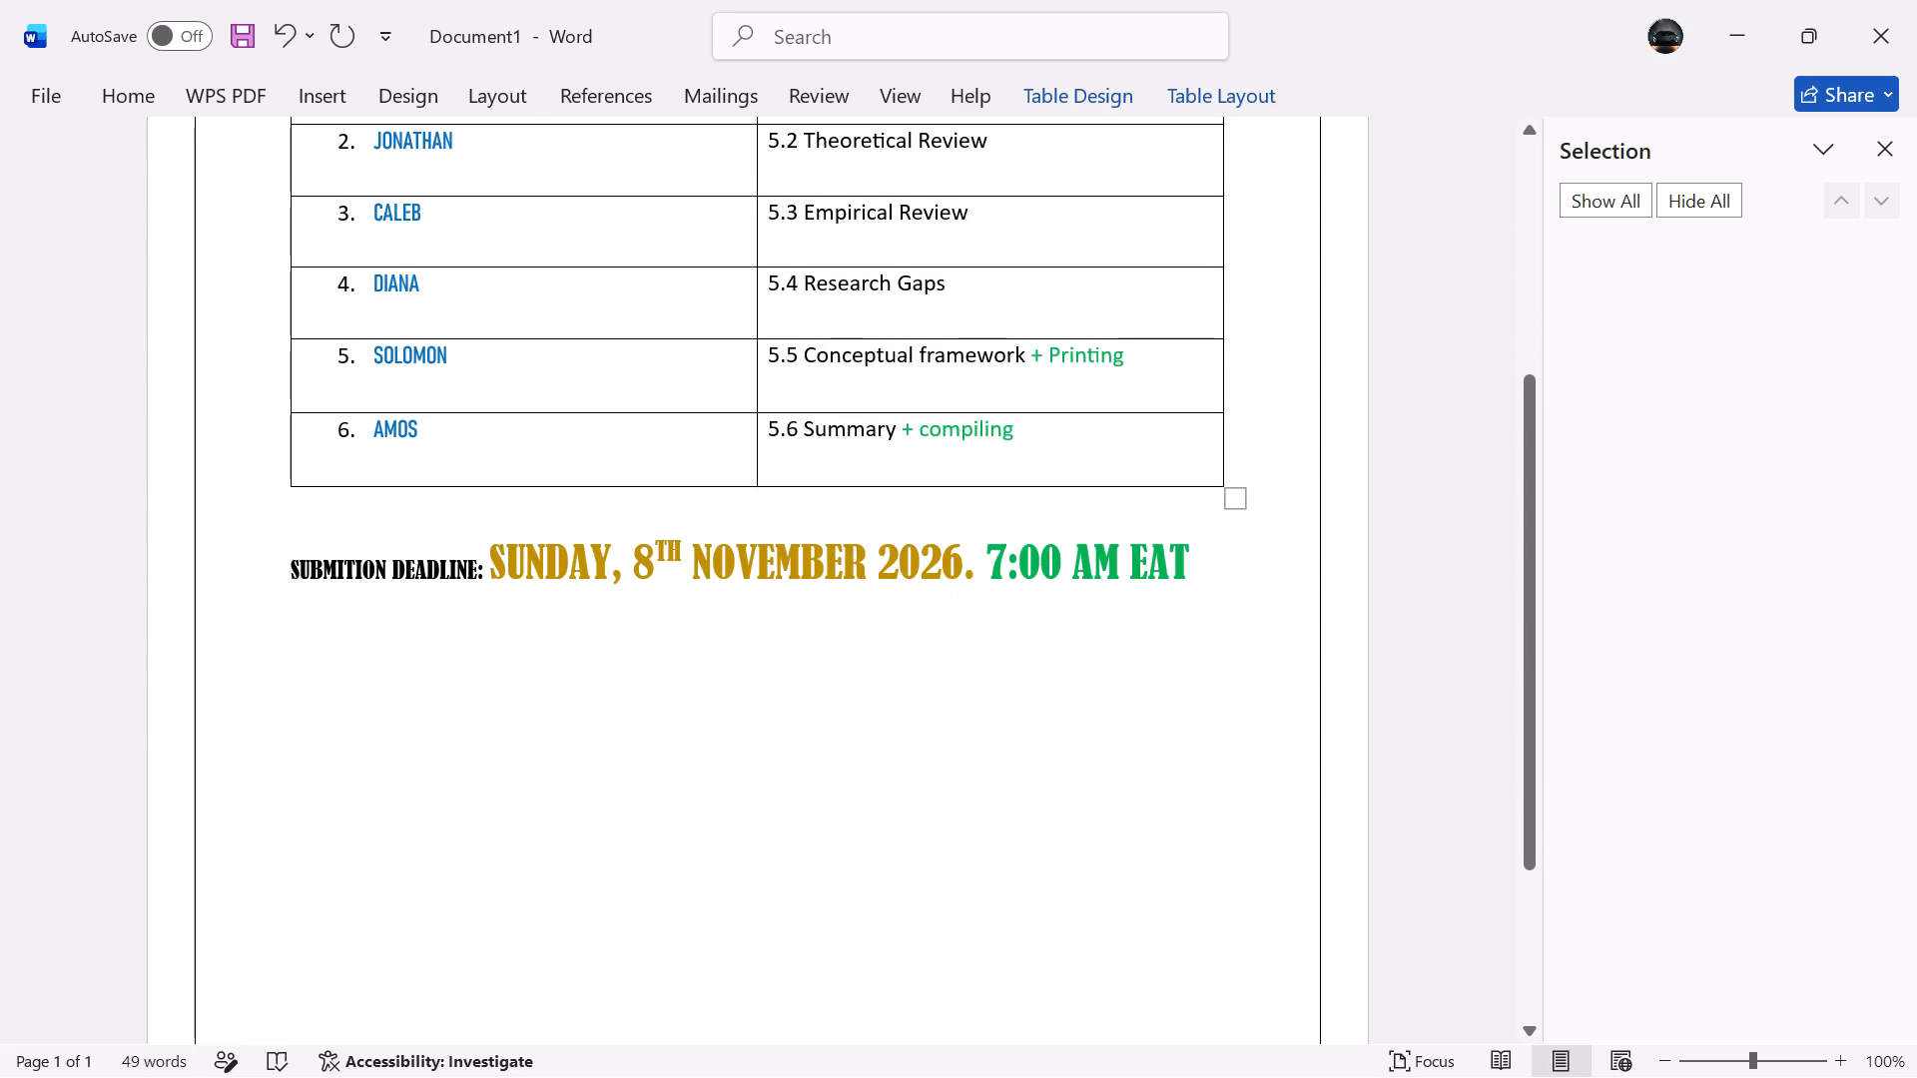
scroll(727, 561, "up", 3)
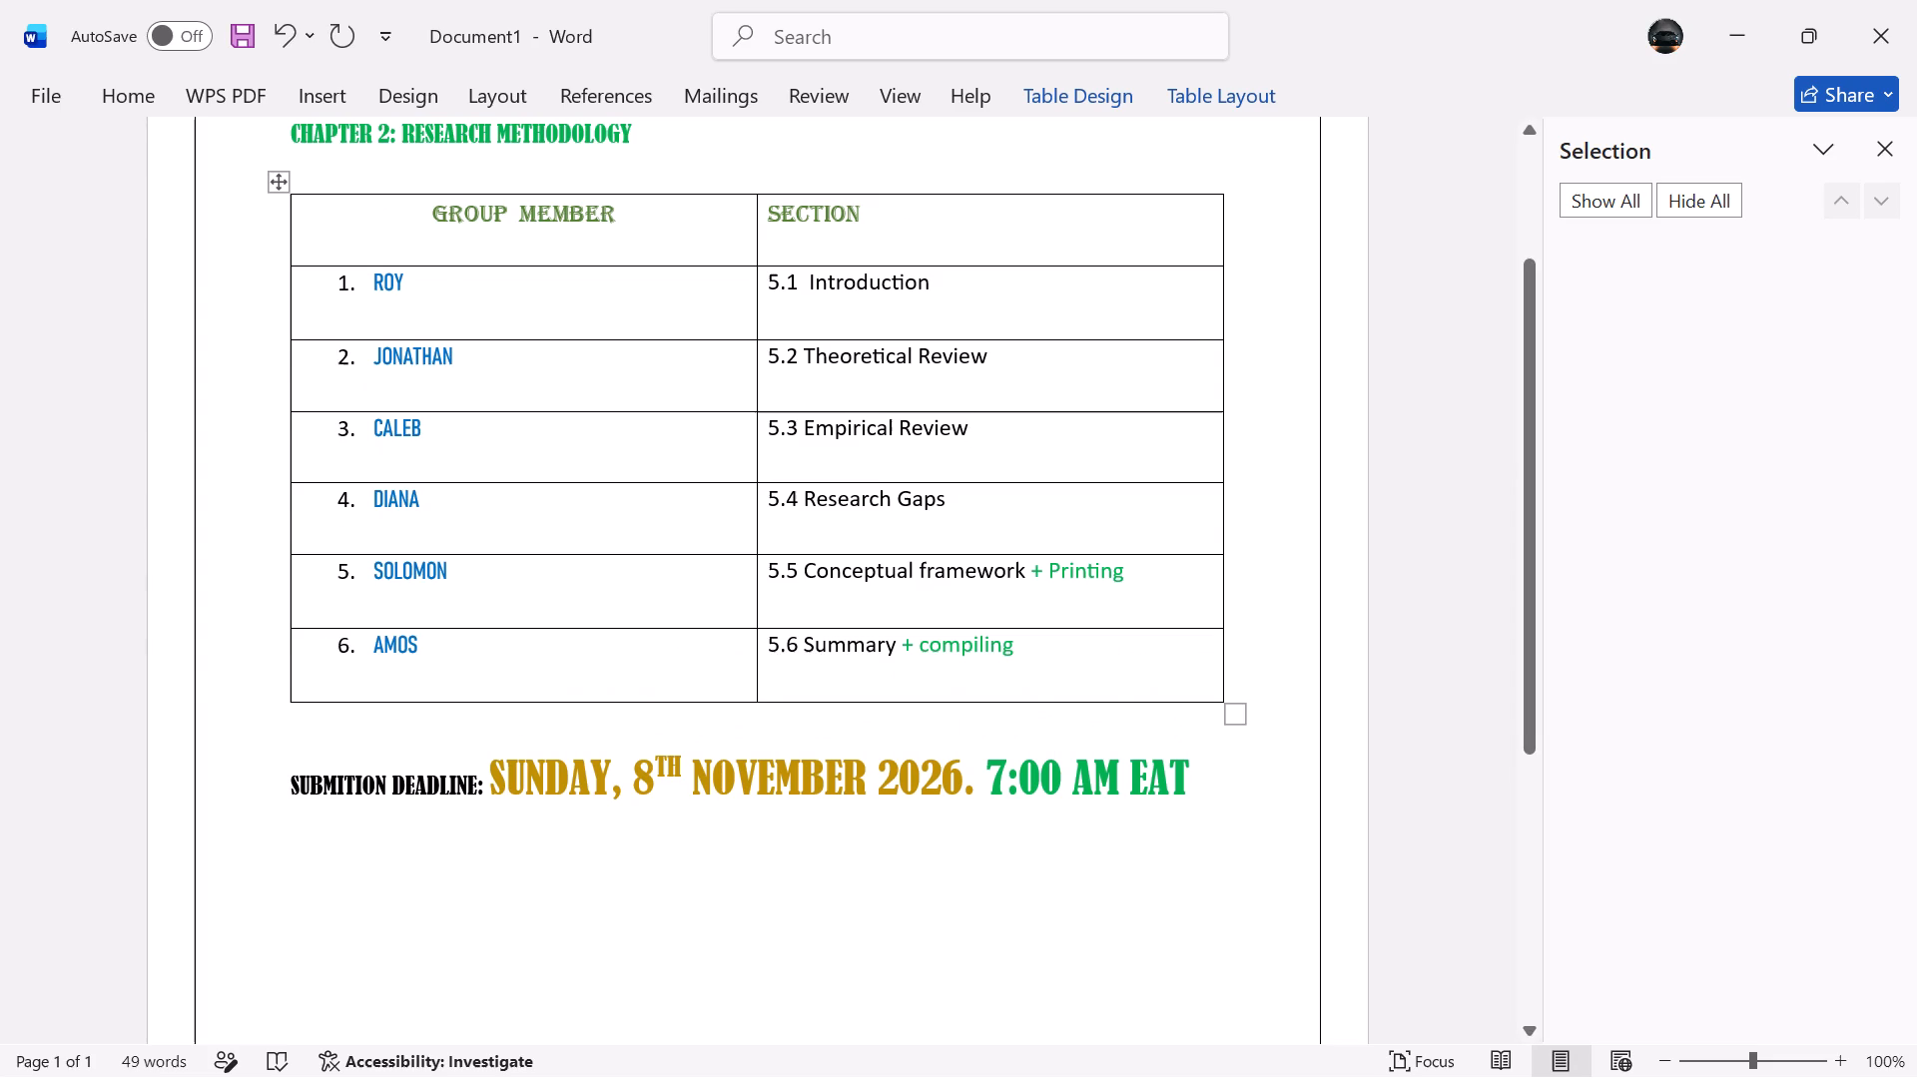
scroll(727, 559, "down", 1)
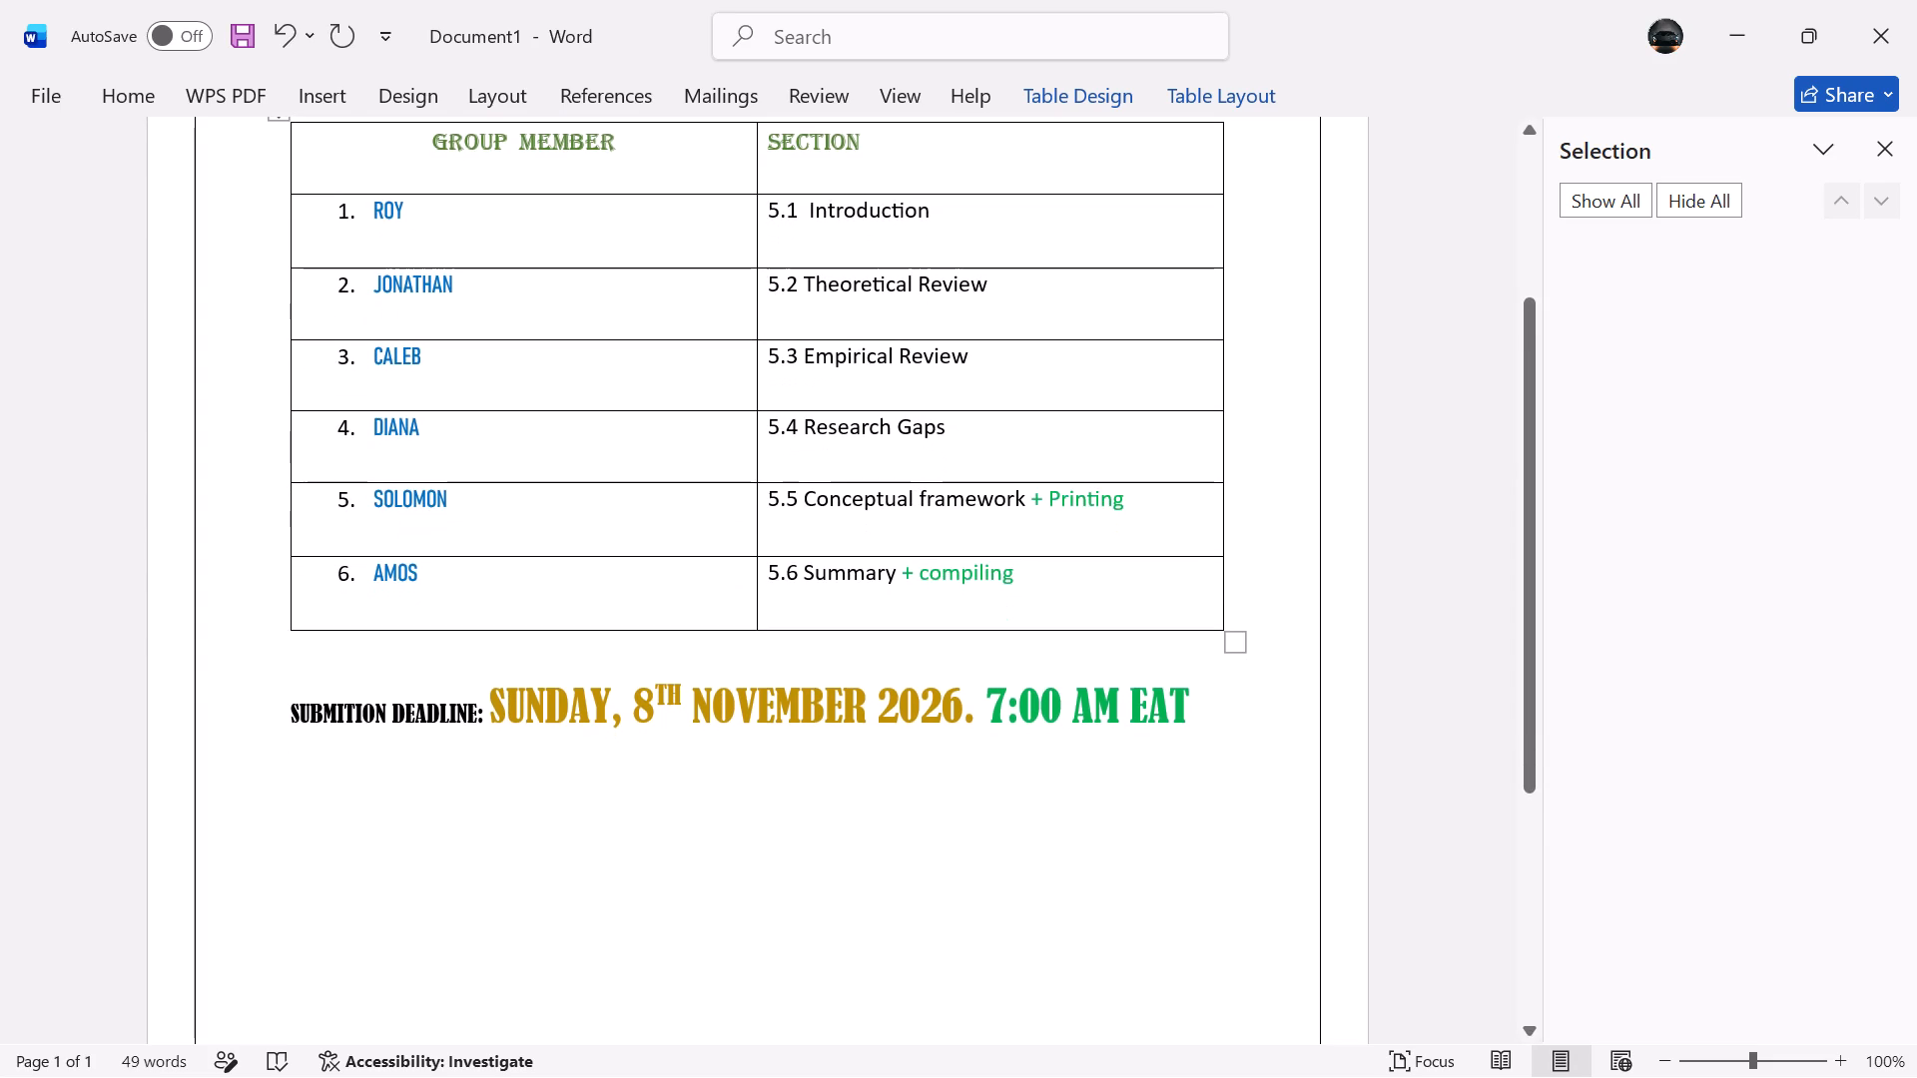
Start a new line below the deadline line, set its font colour to black and enter "NB:".
left_click(1286, 742)
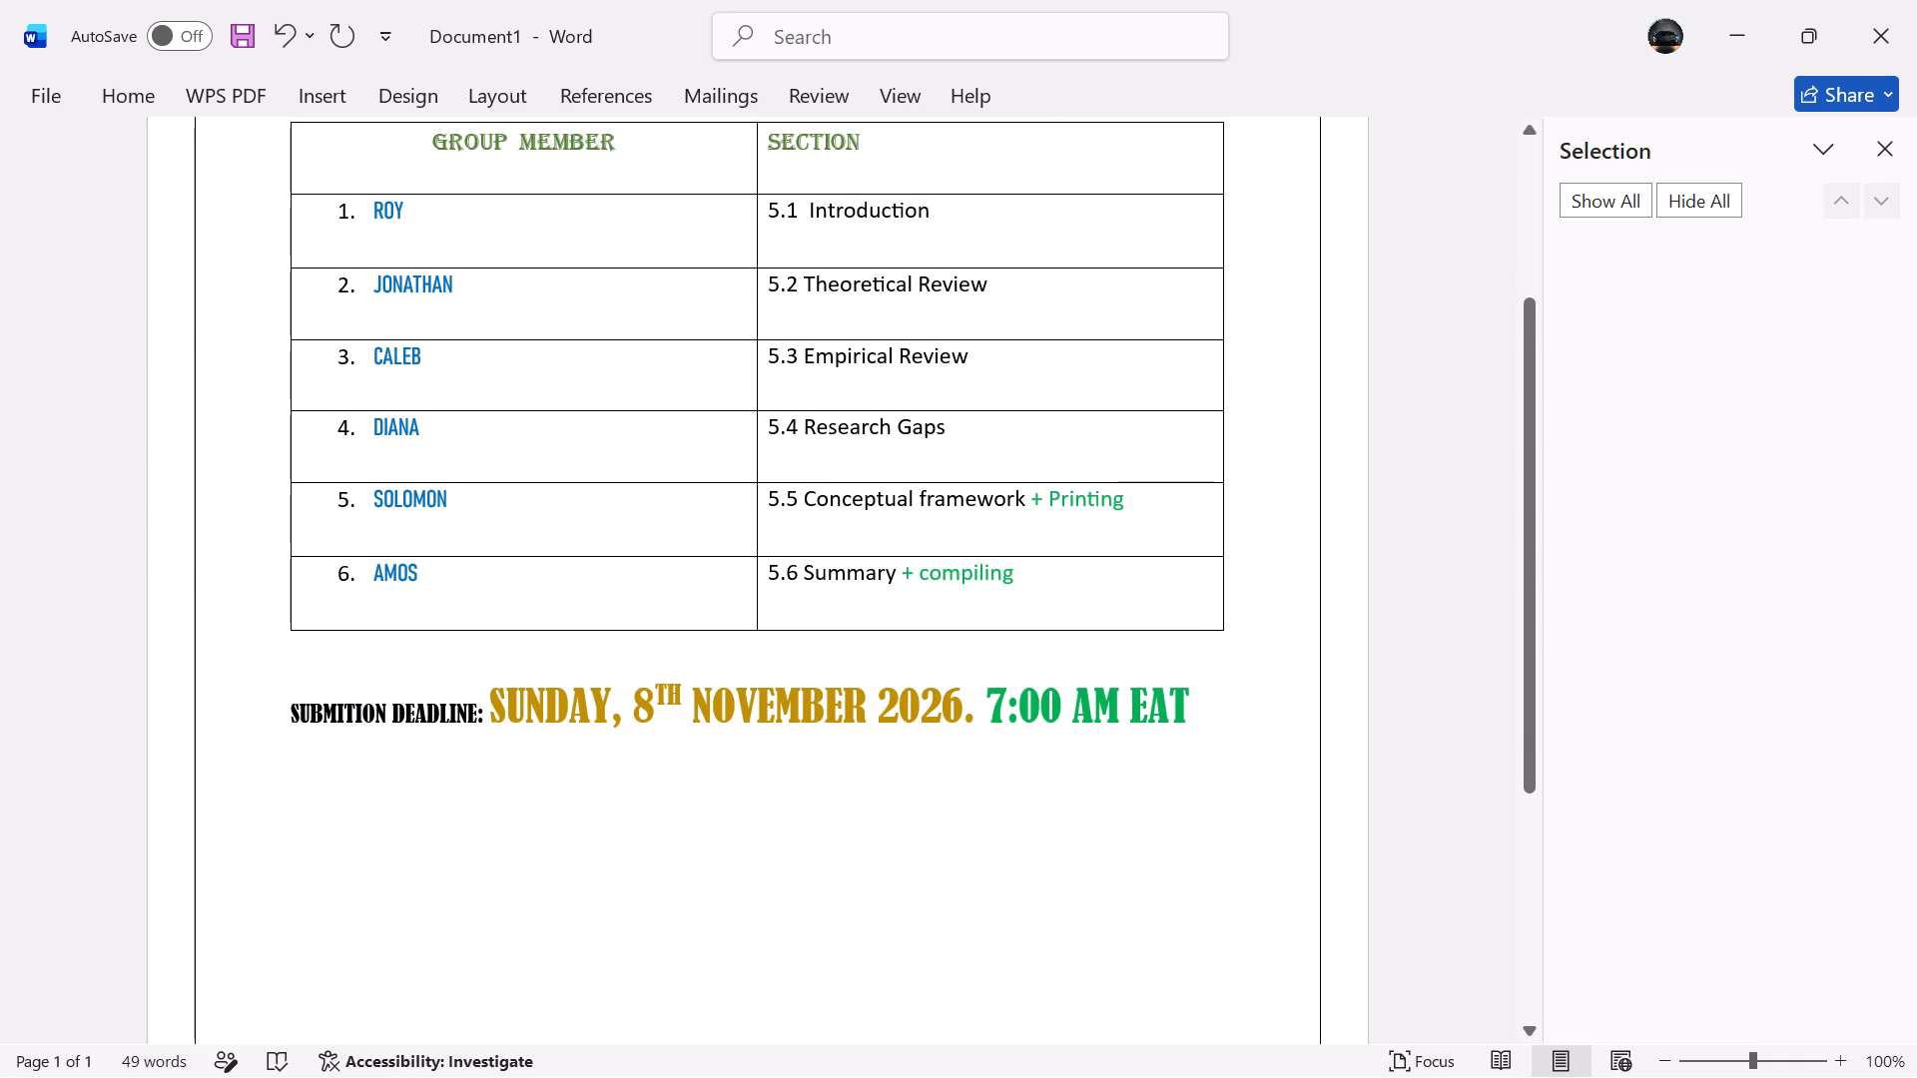
key("Return")
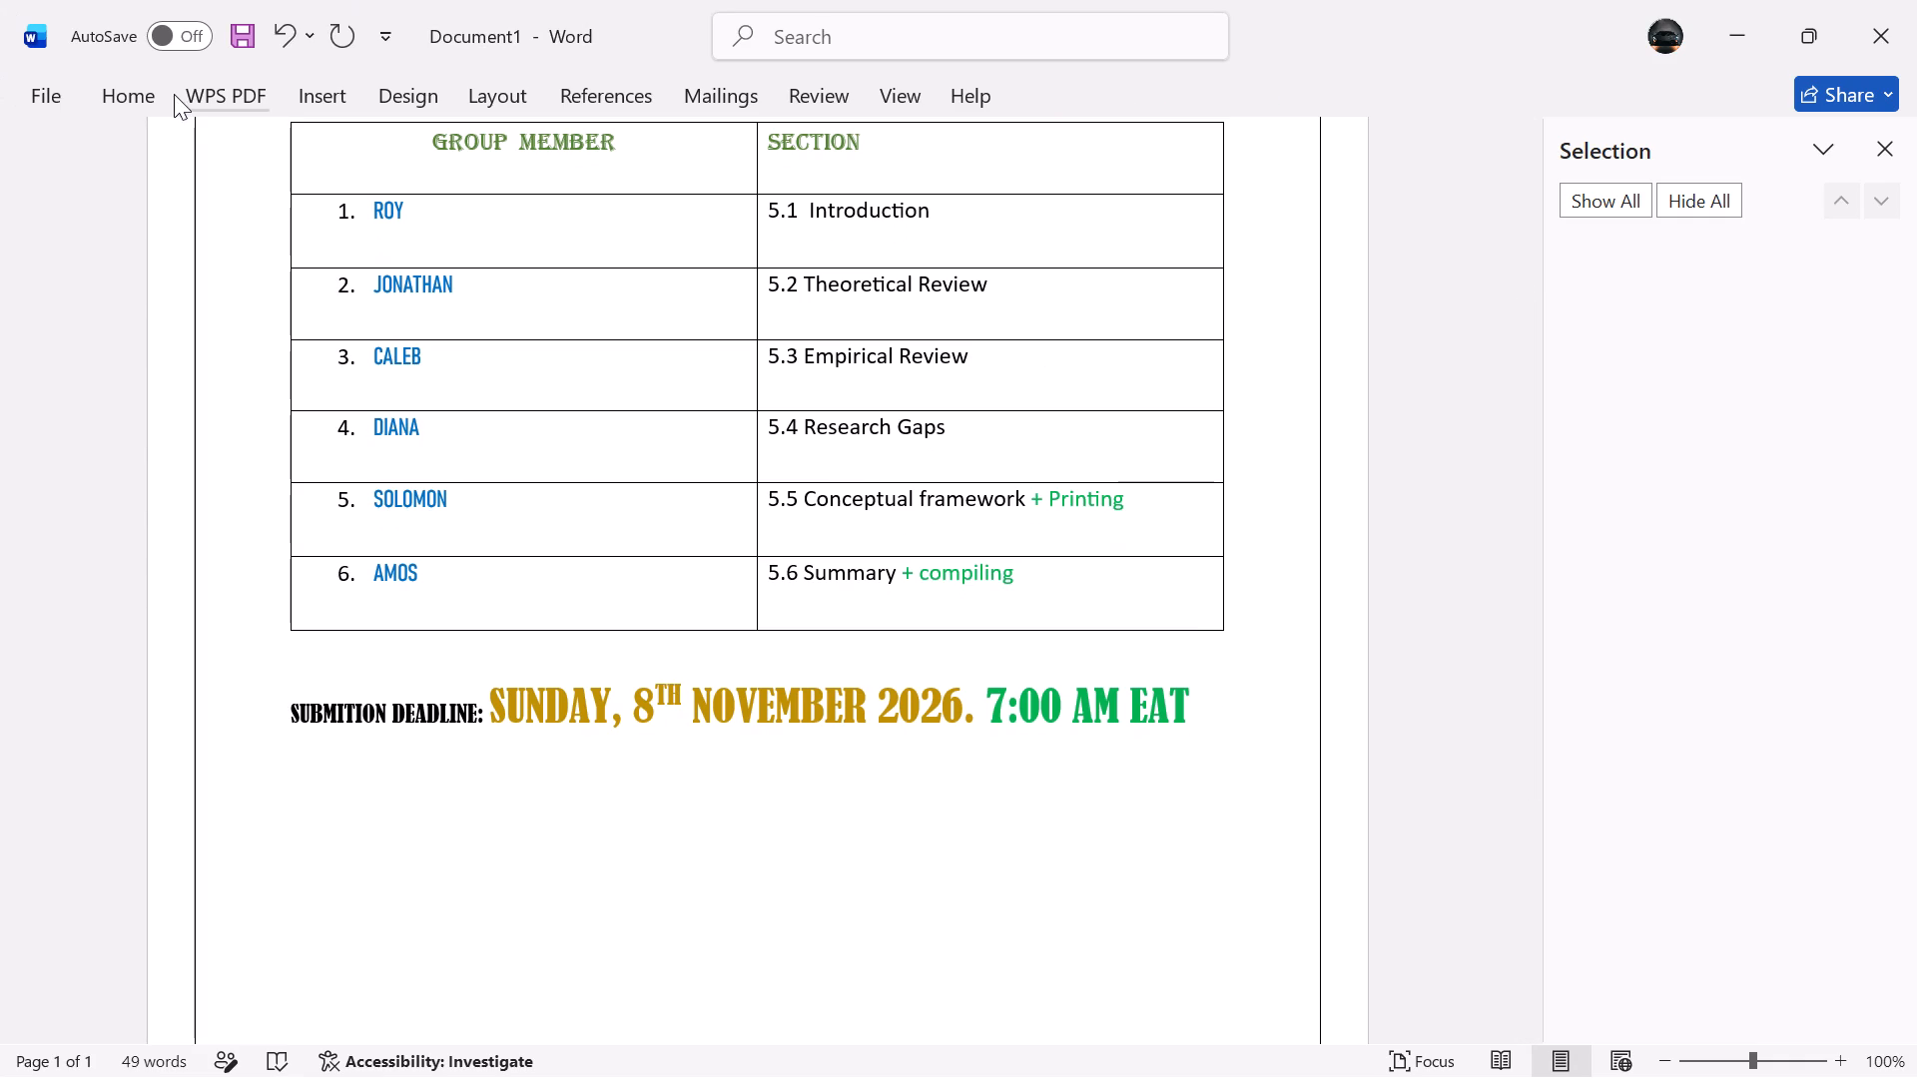
left_click(136, 96)
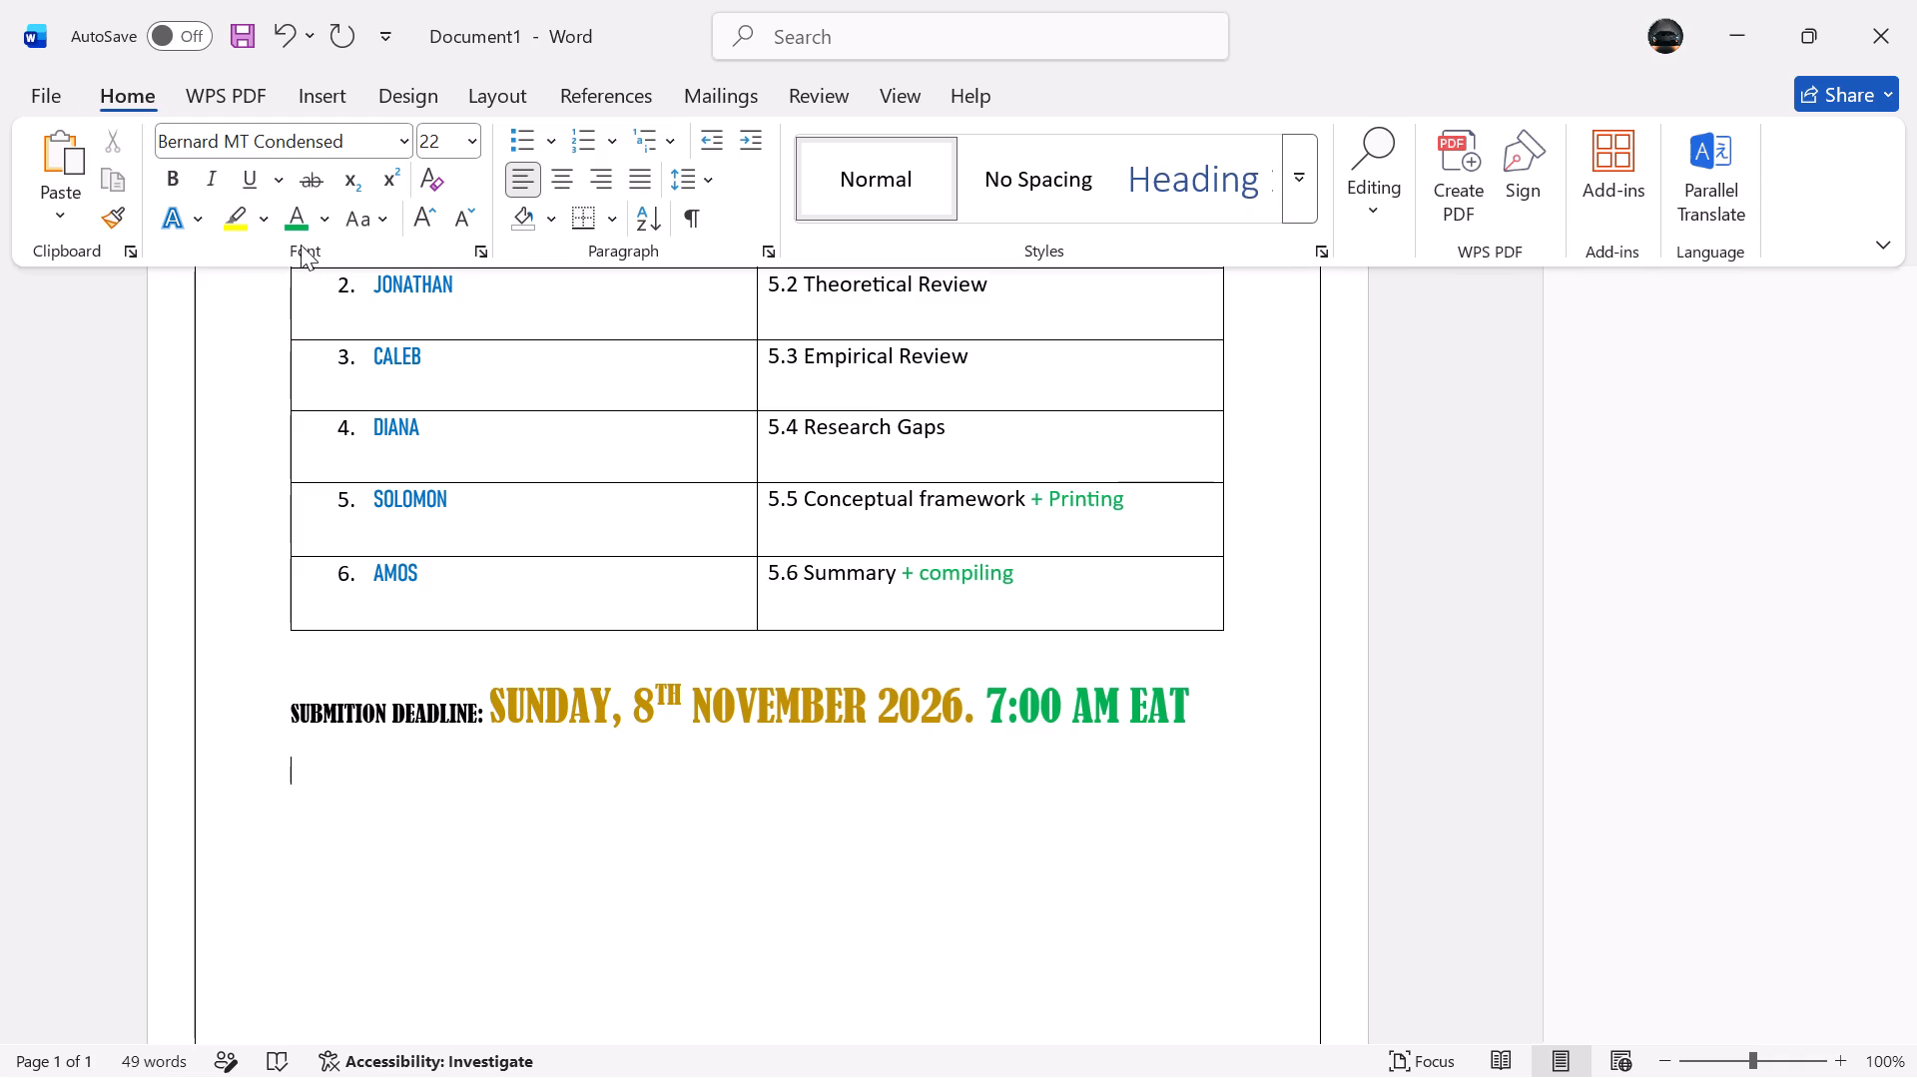
left_click(319, 229)
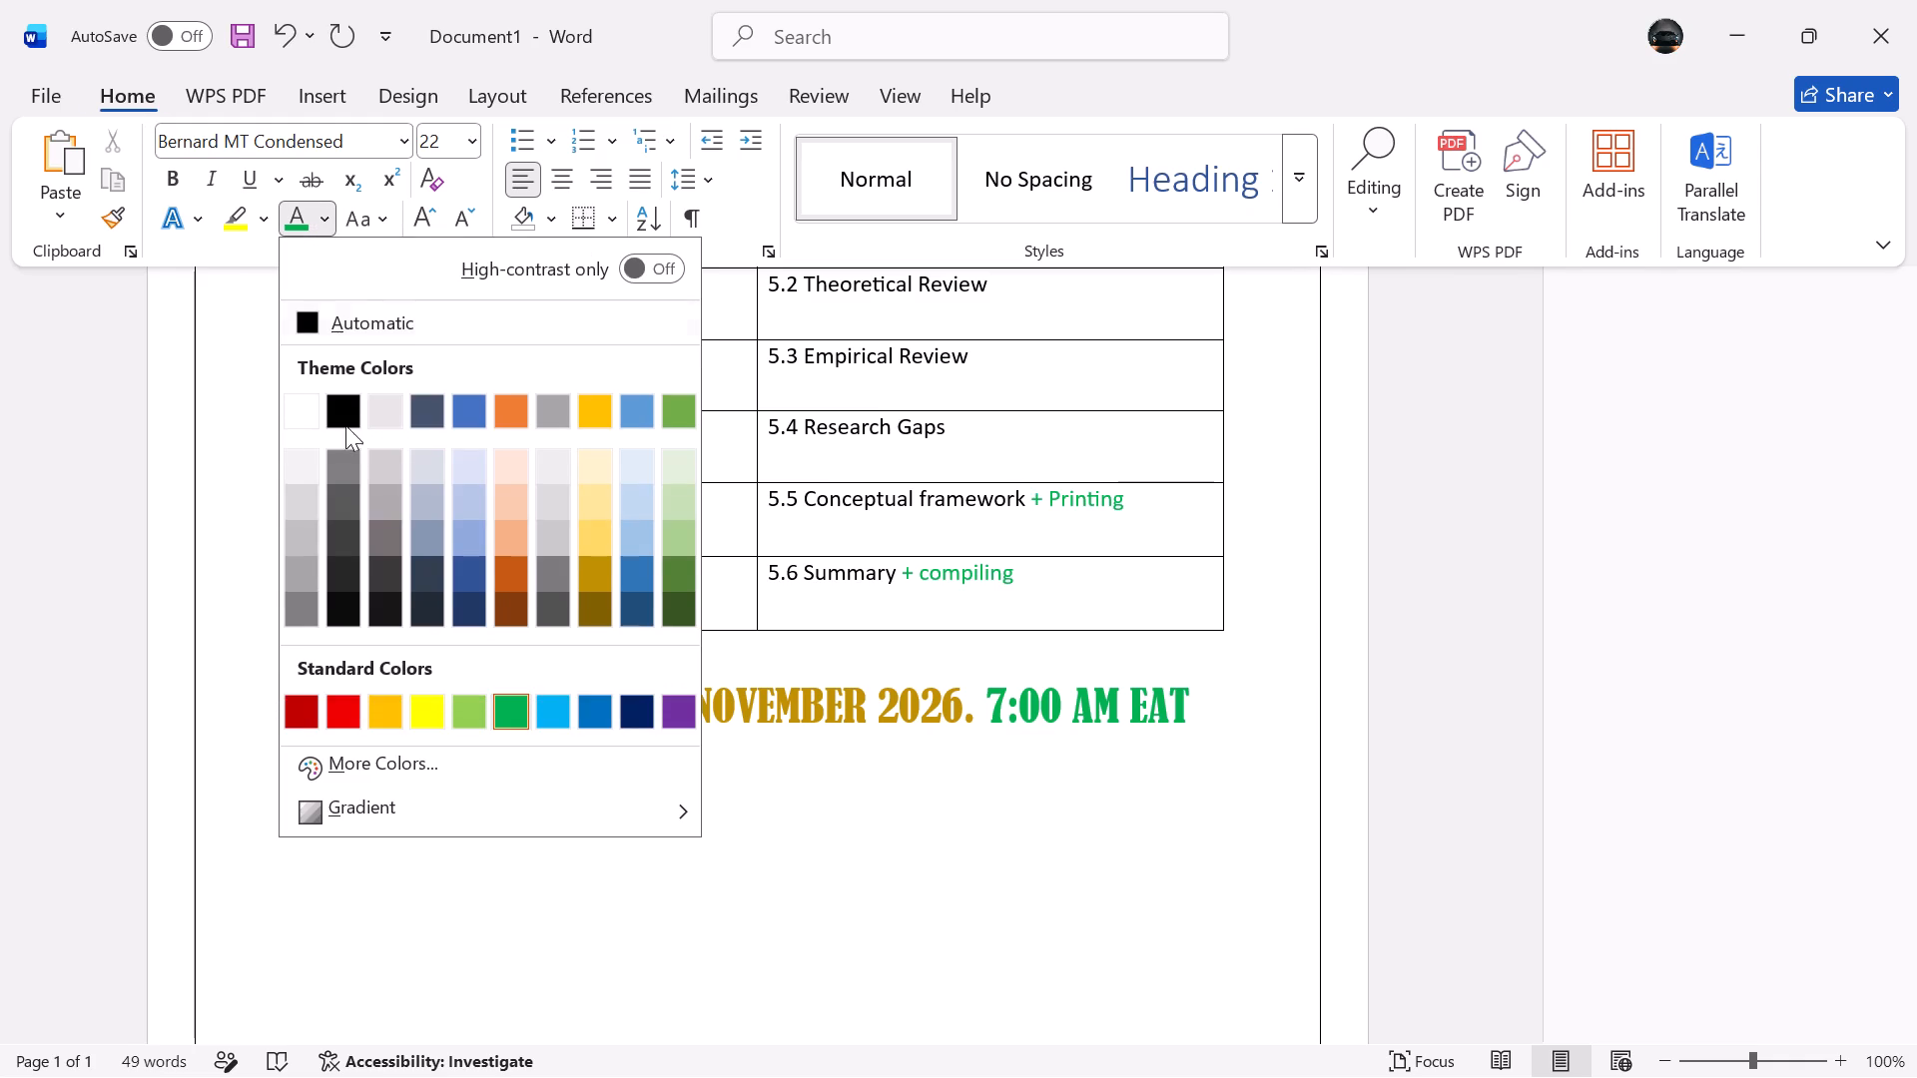
left_click(335, 415)
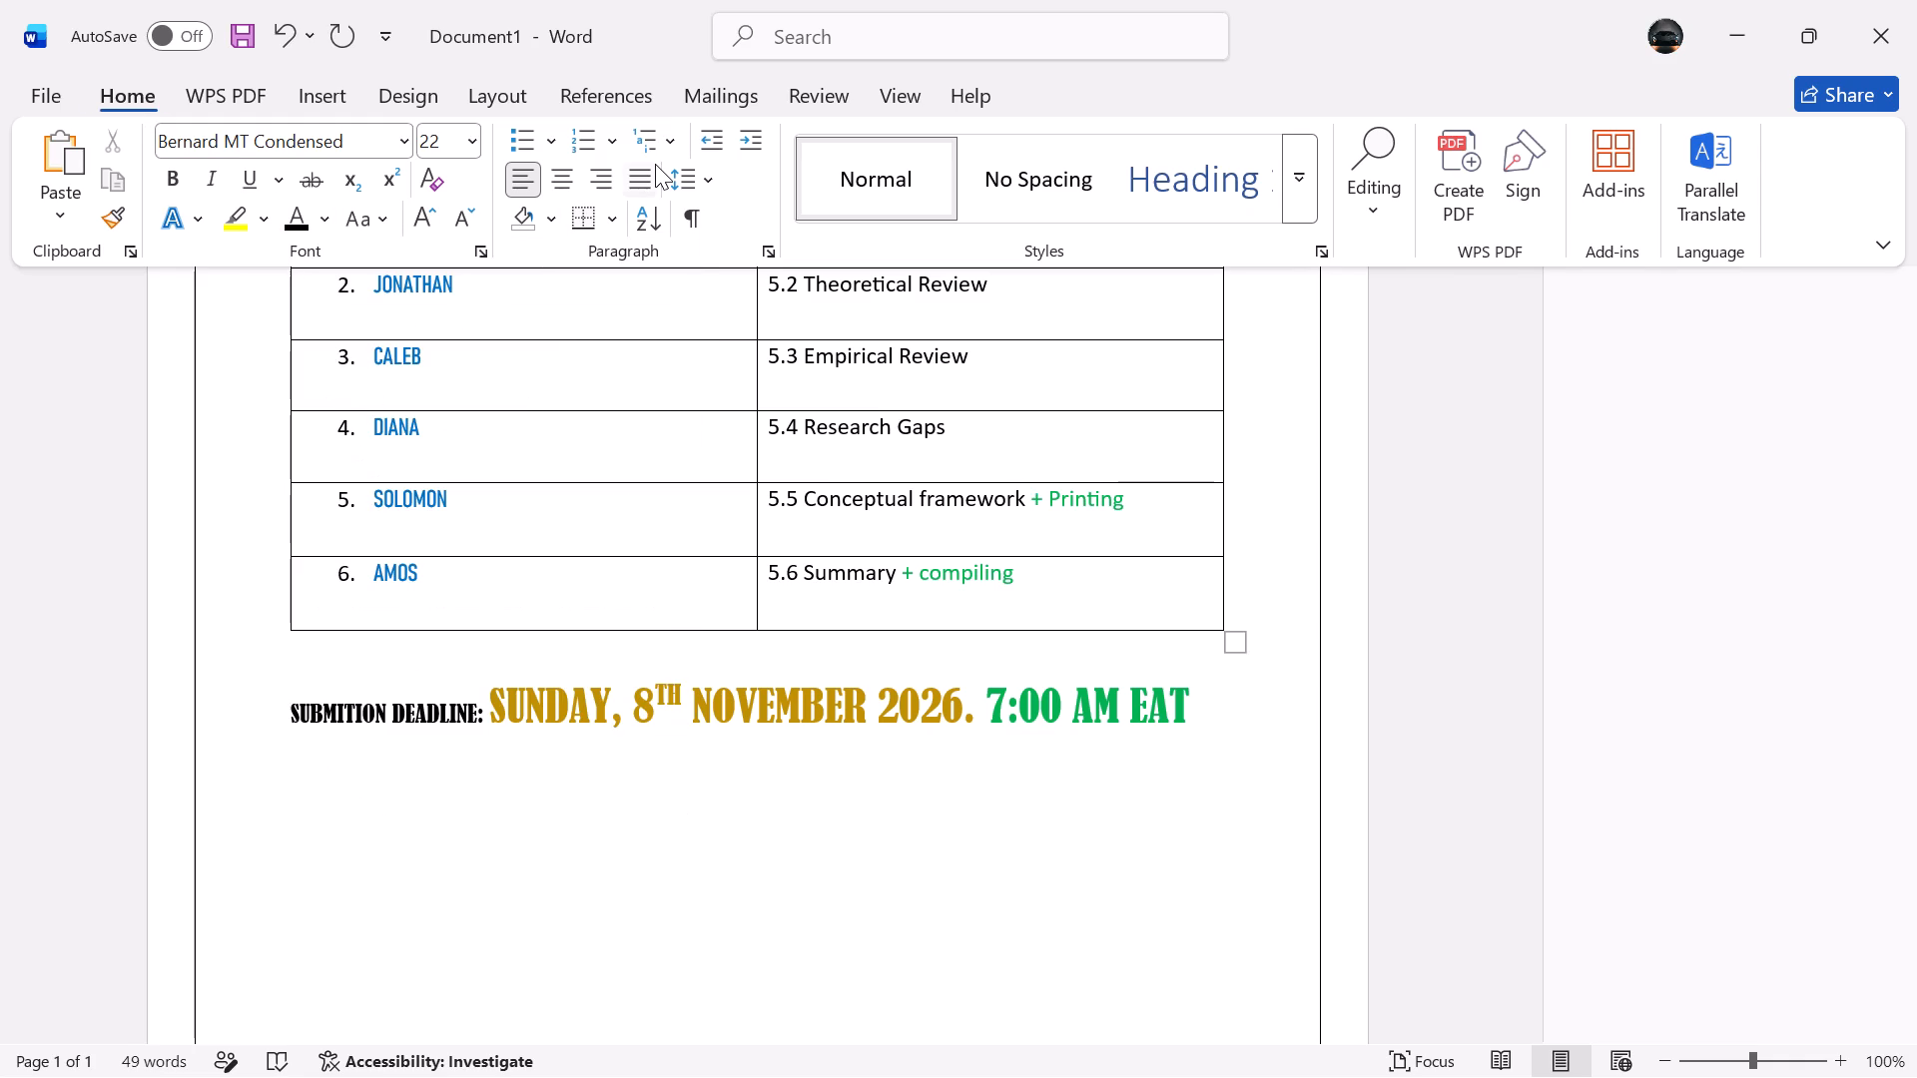
key("n")
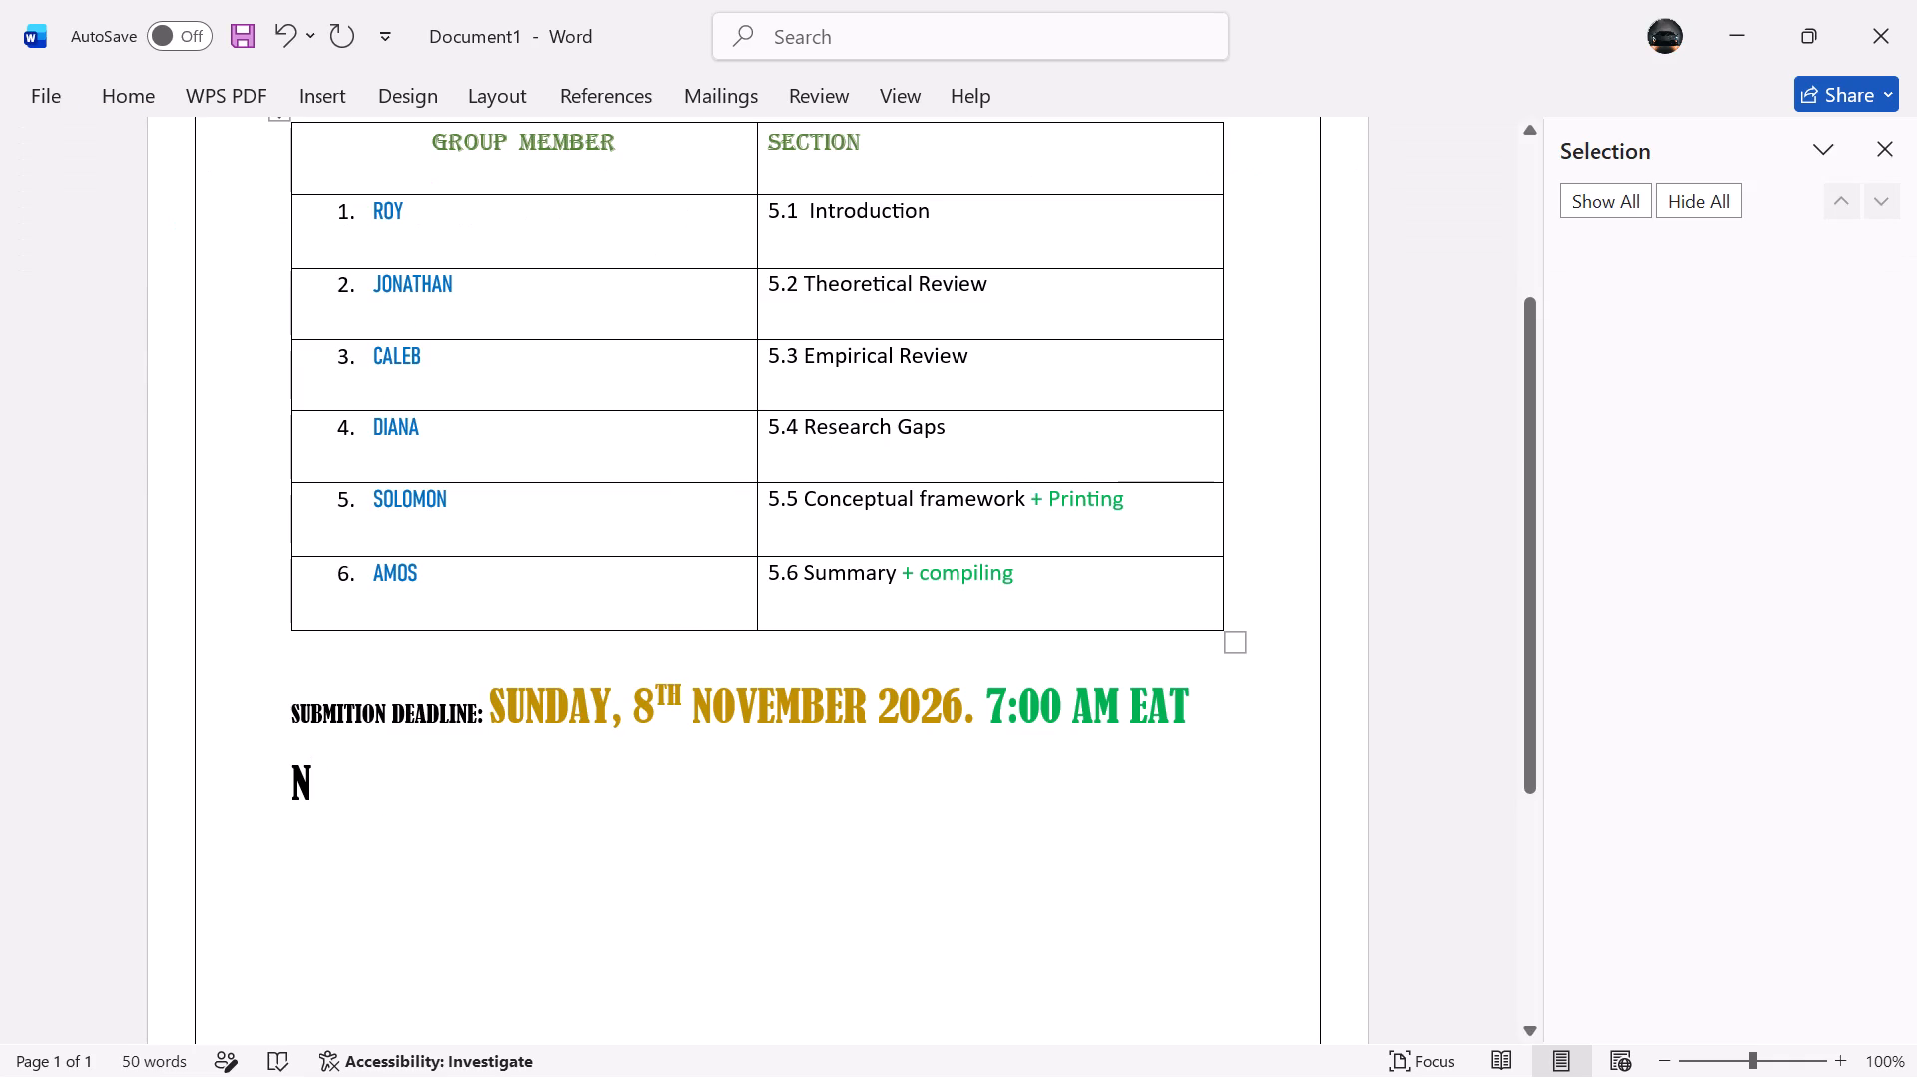
key("b")
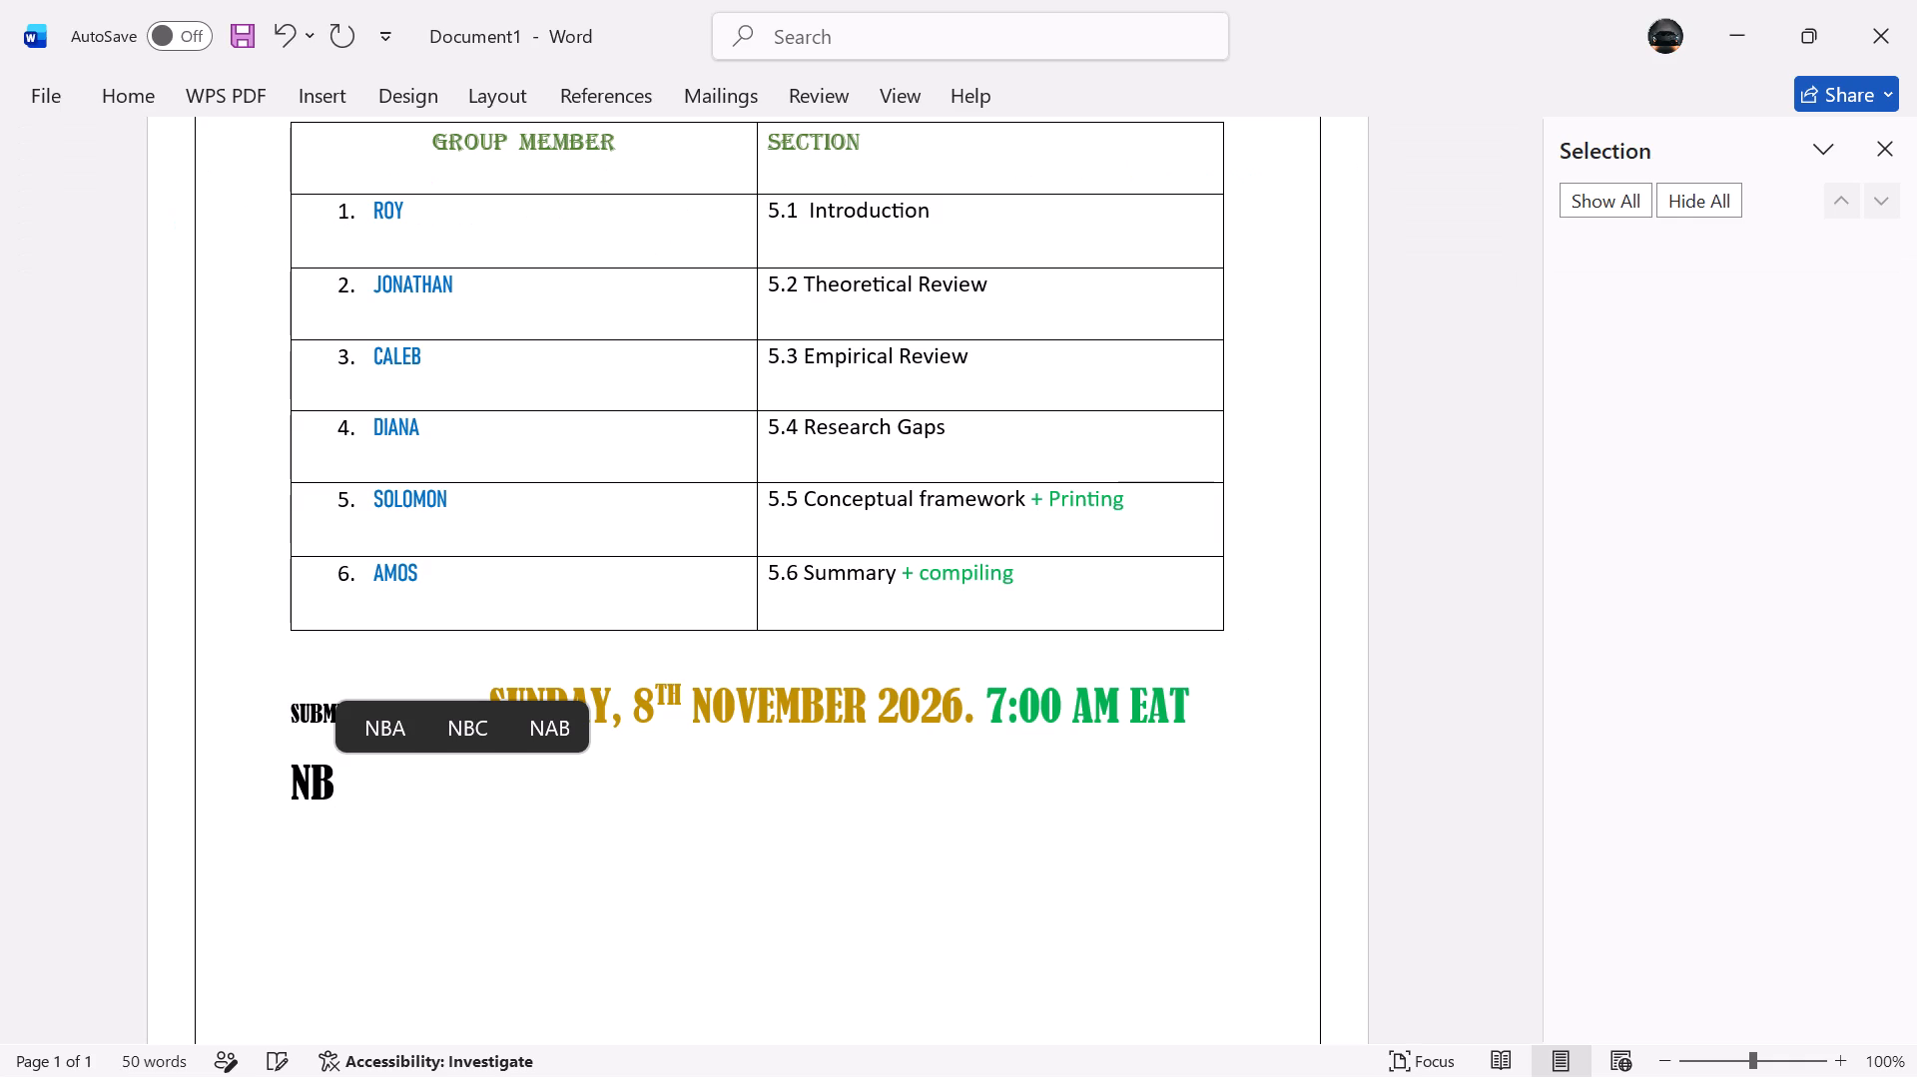
key("shift+colon")
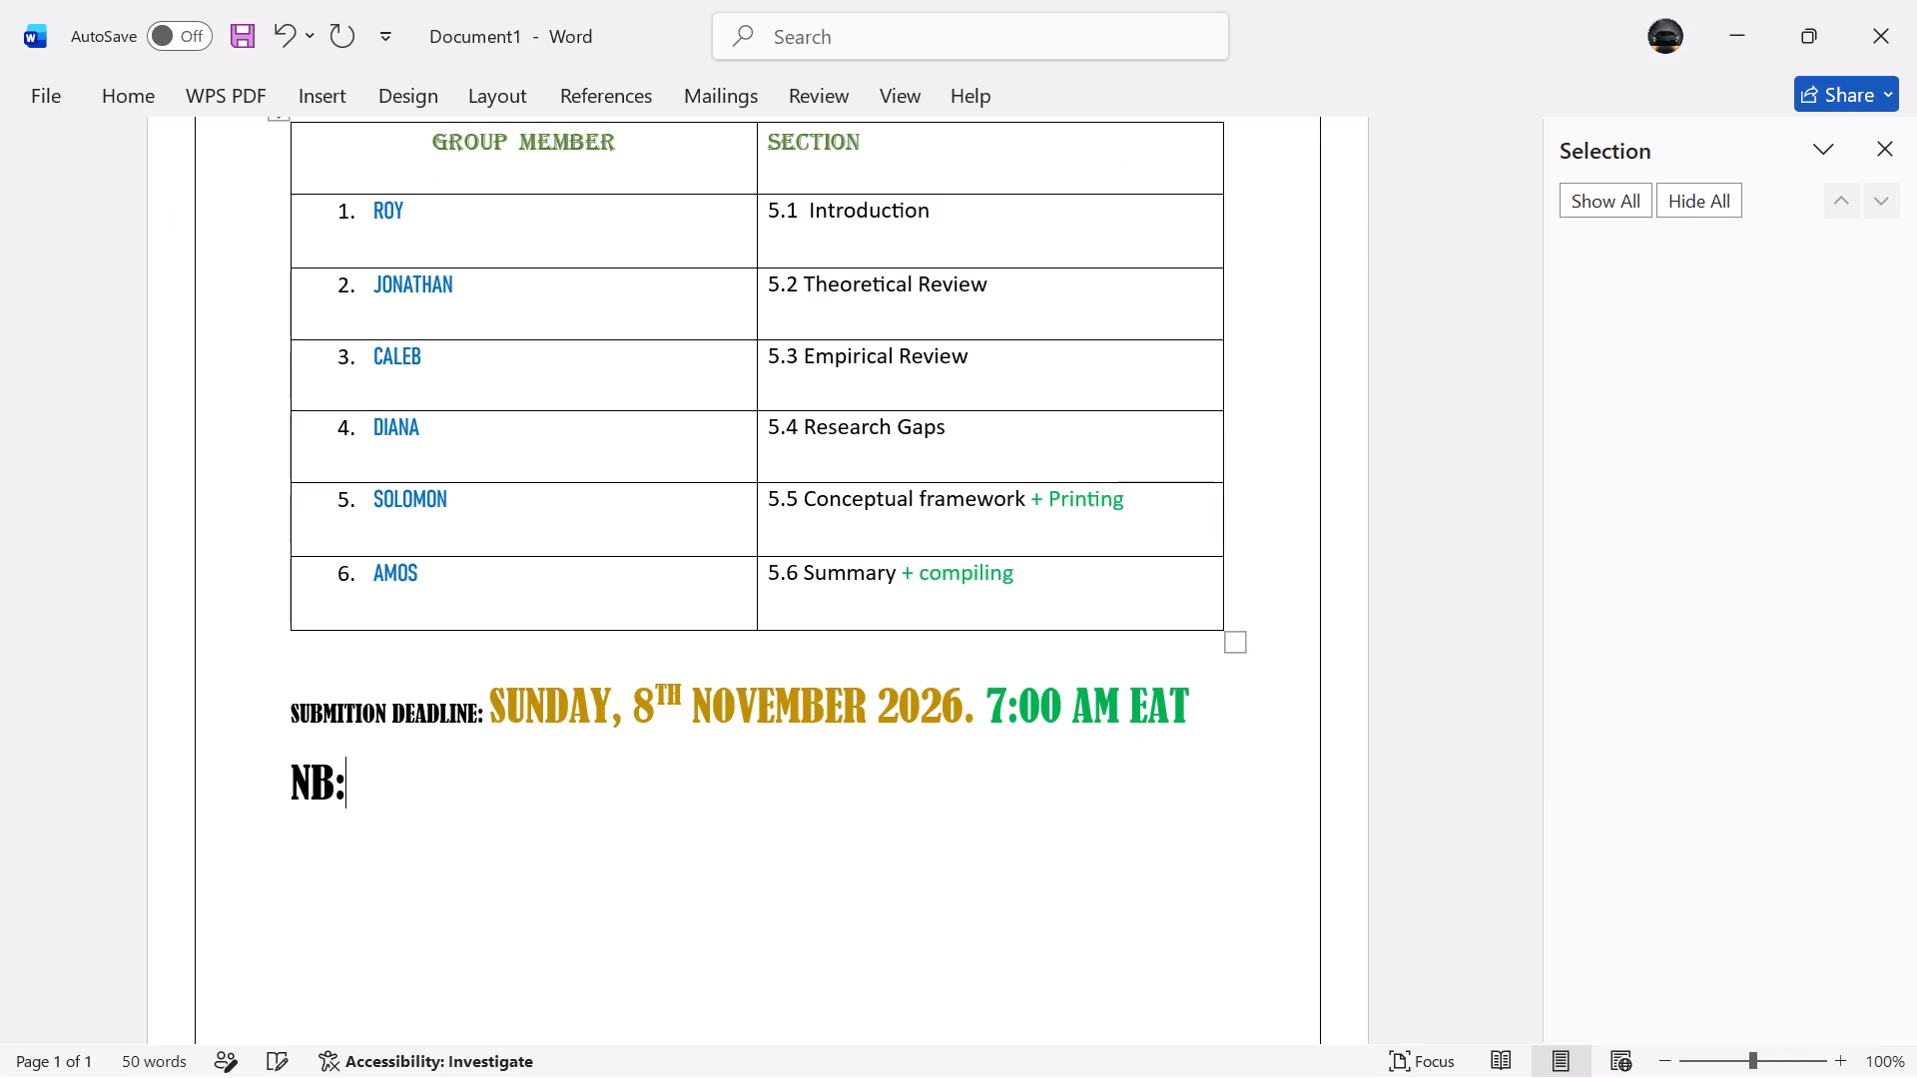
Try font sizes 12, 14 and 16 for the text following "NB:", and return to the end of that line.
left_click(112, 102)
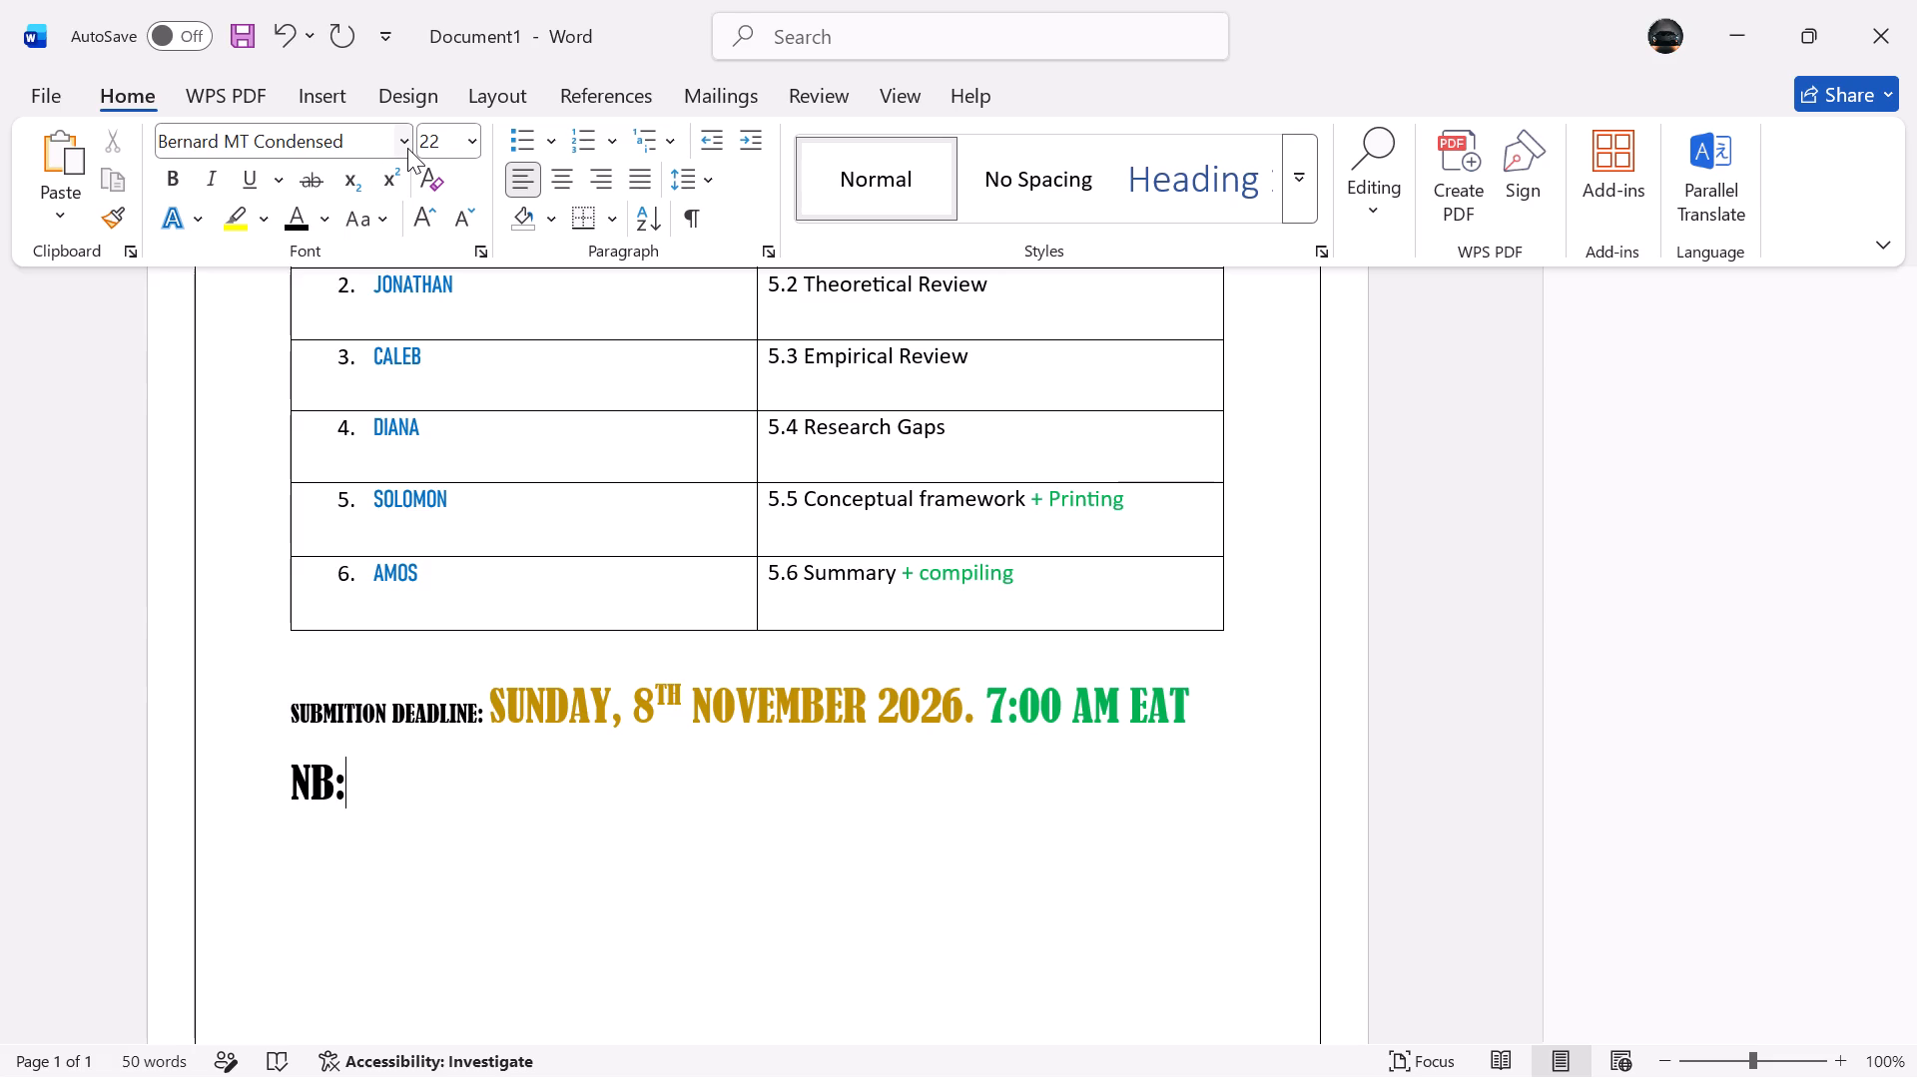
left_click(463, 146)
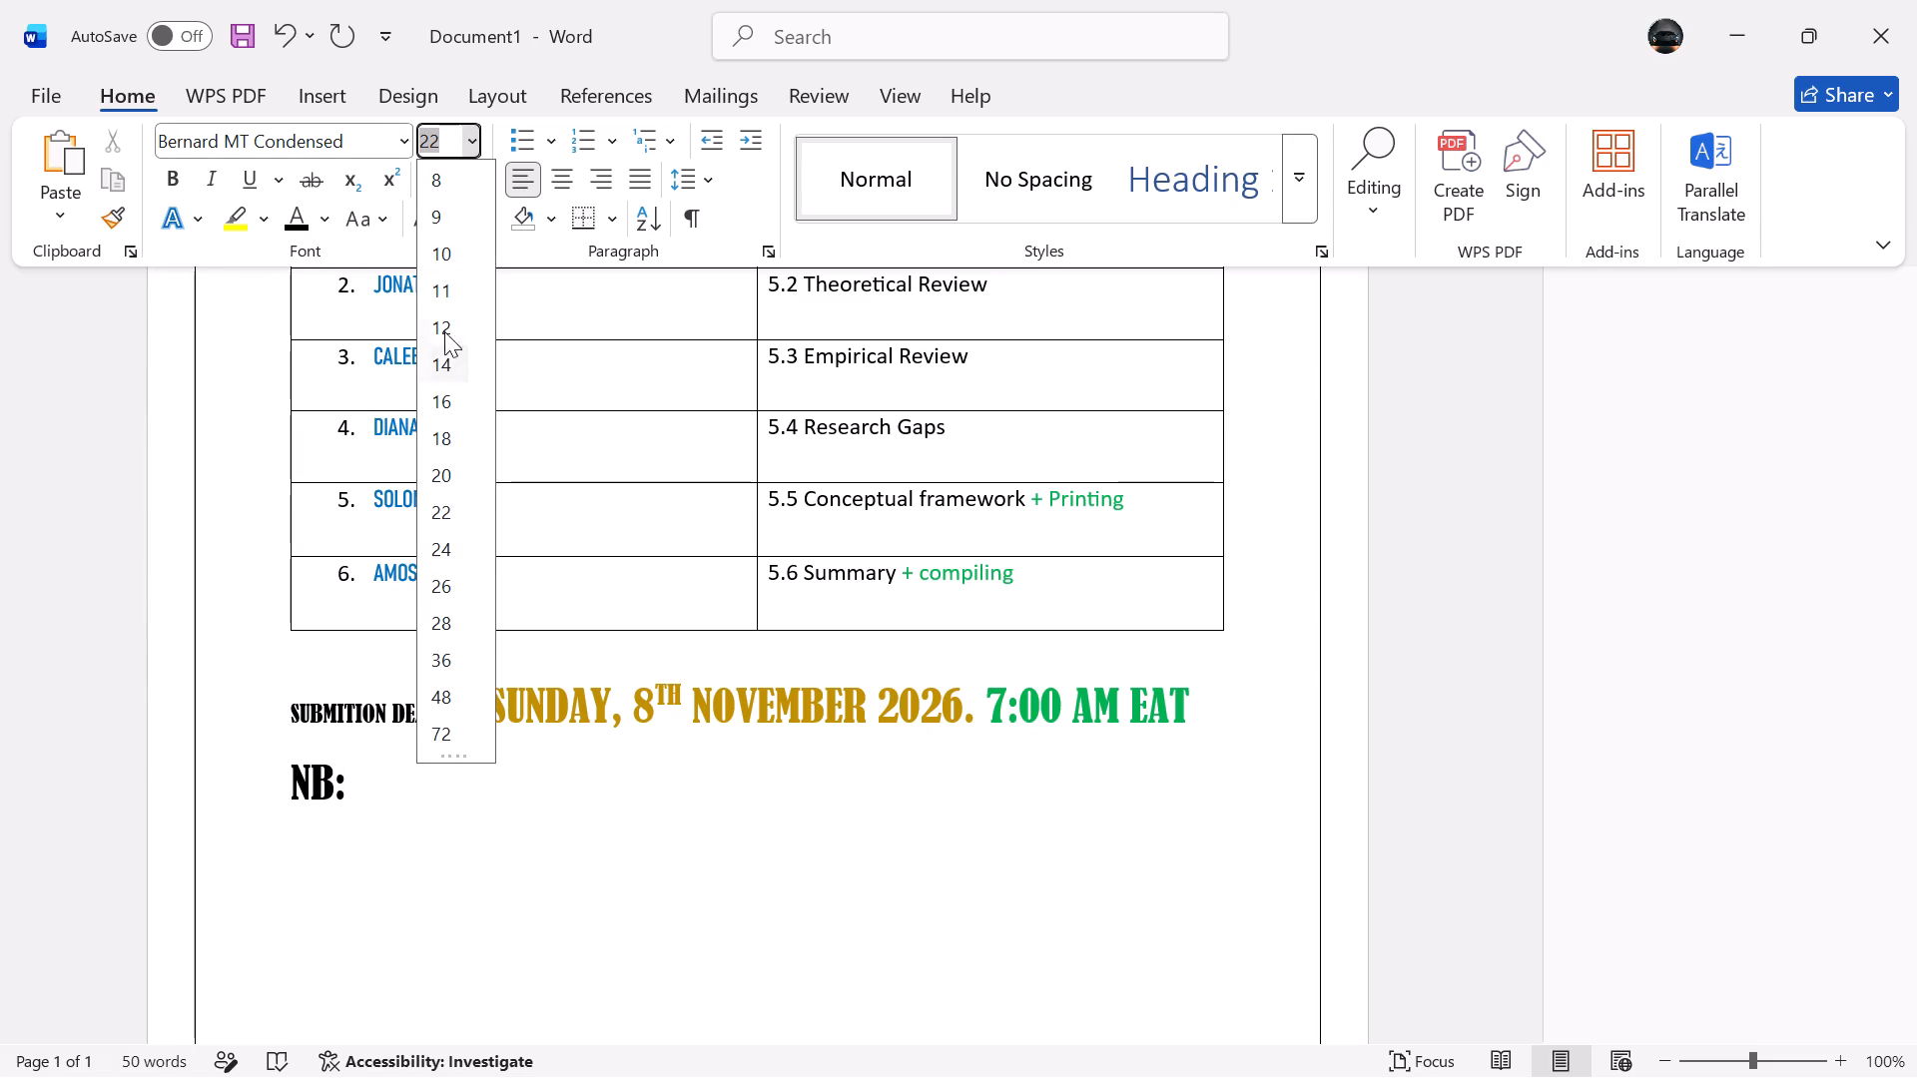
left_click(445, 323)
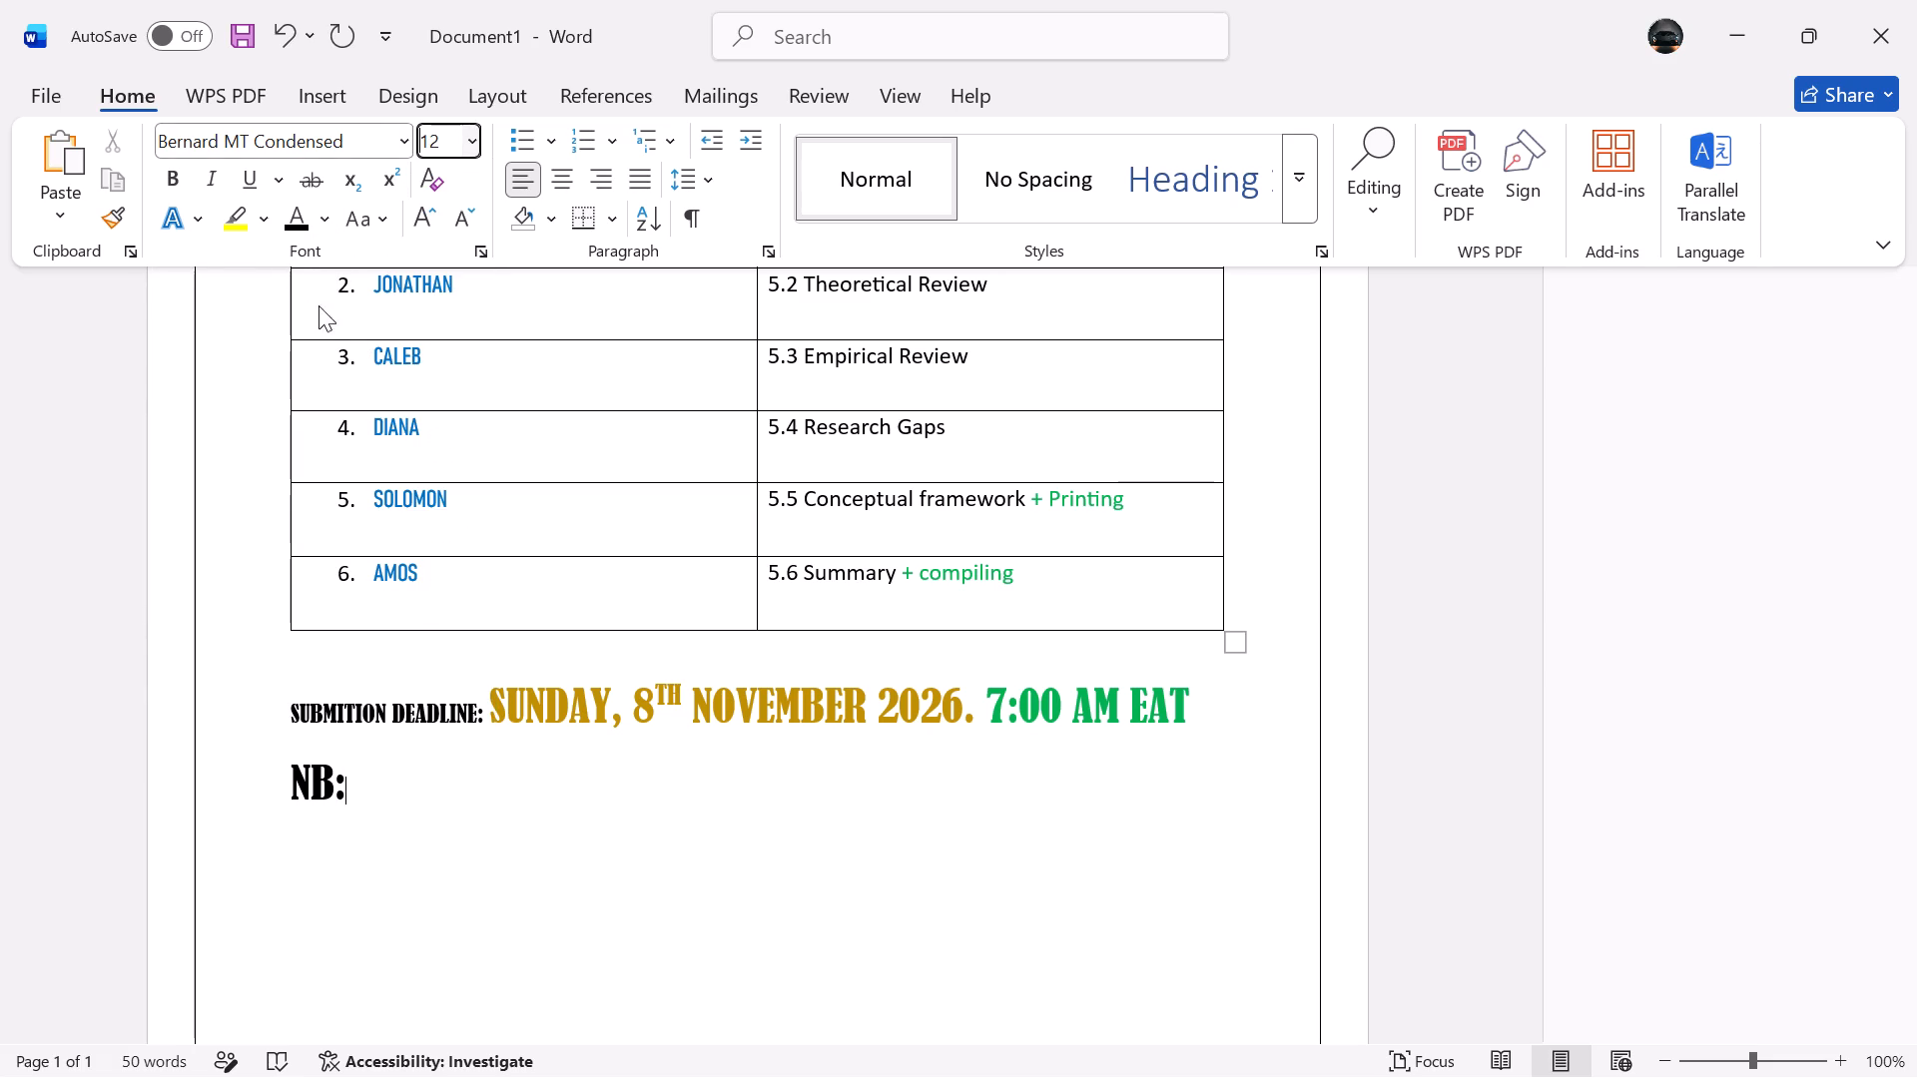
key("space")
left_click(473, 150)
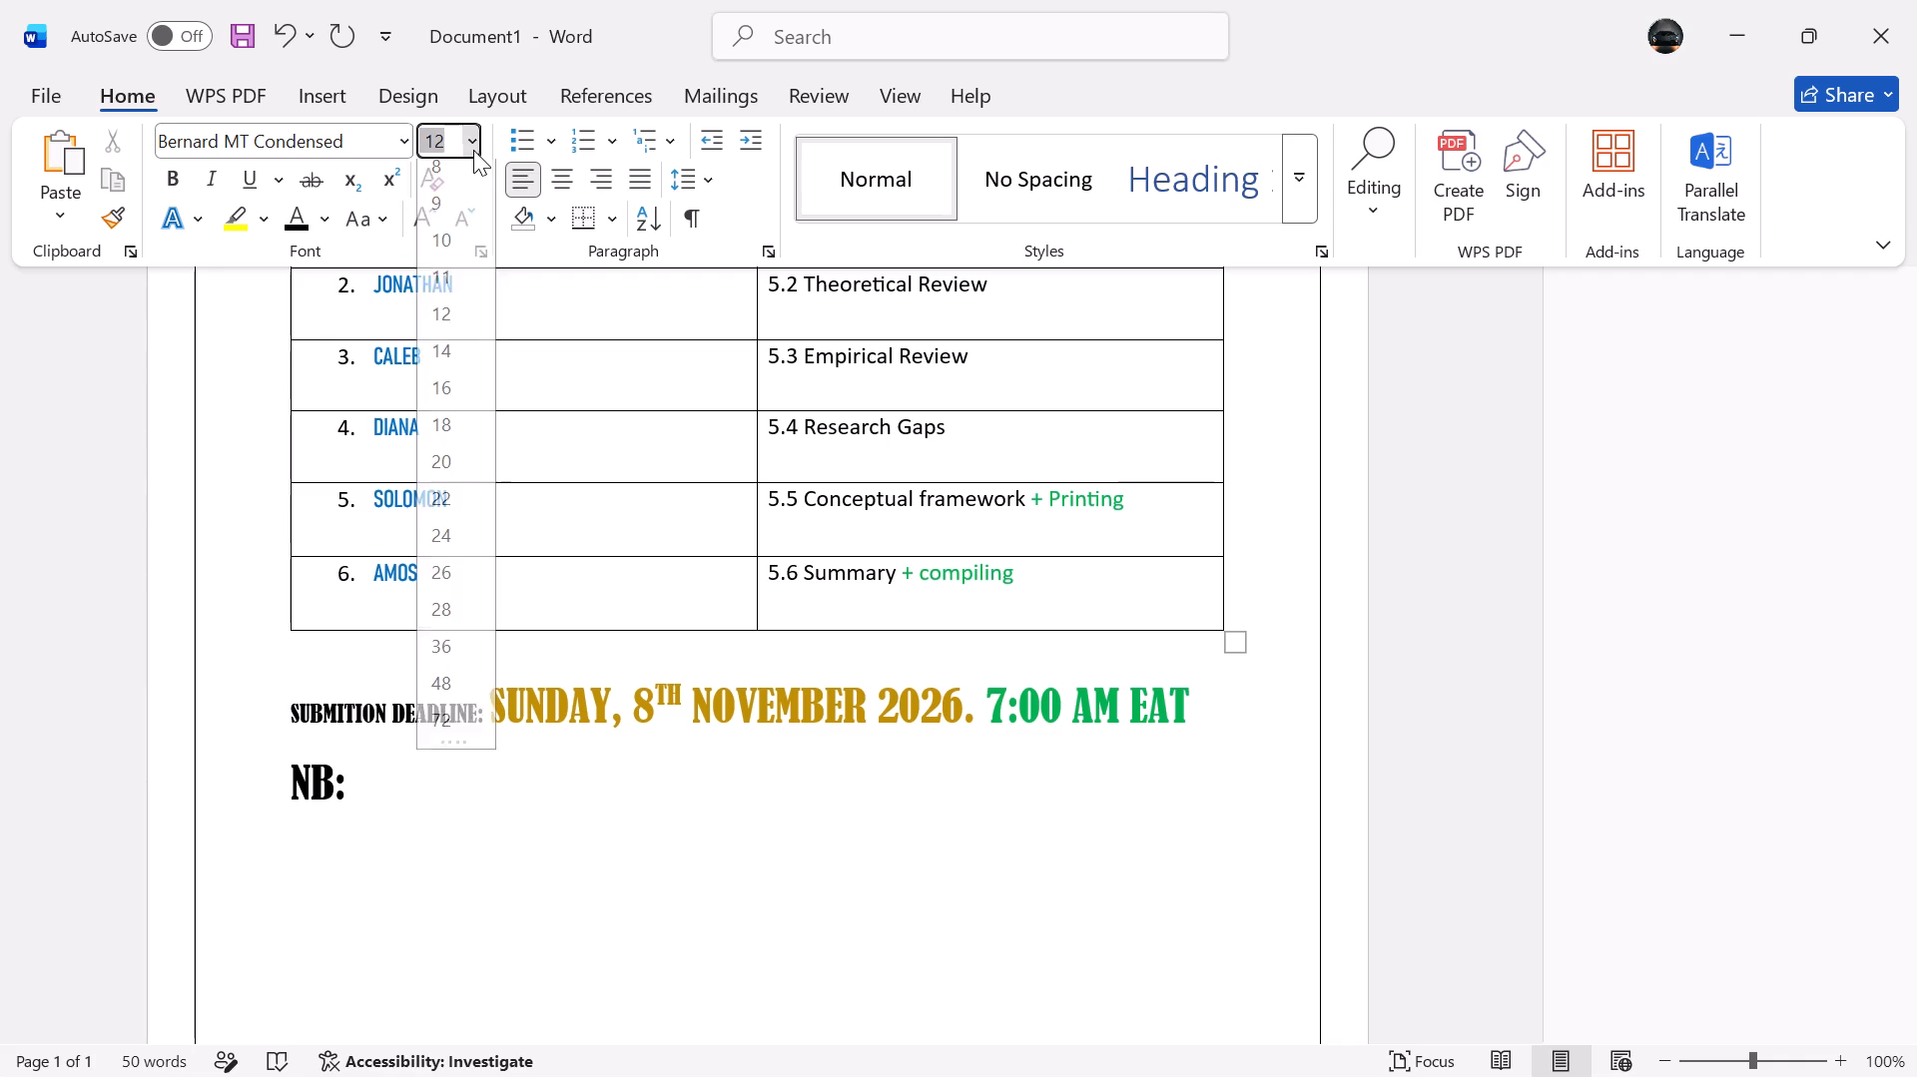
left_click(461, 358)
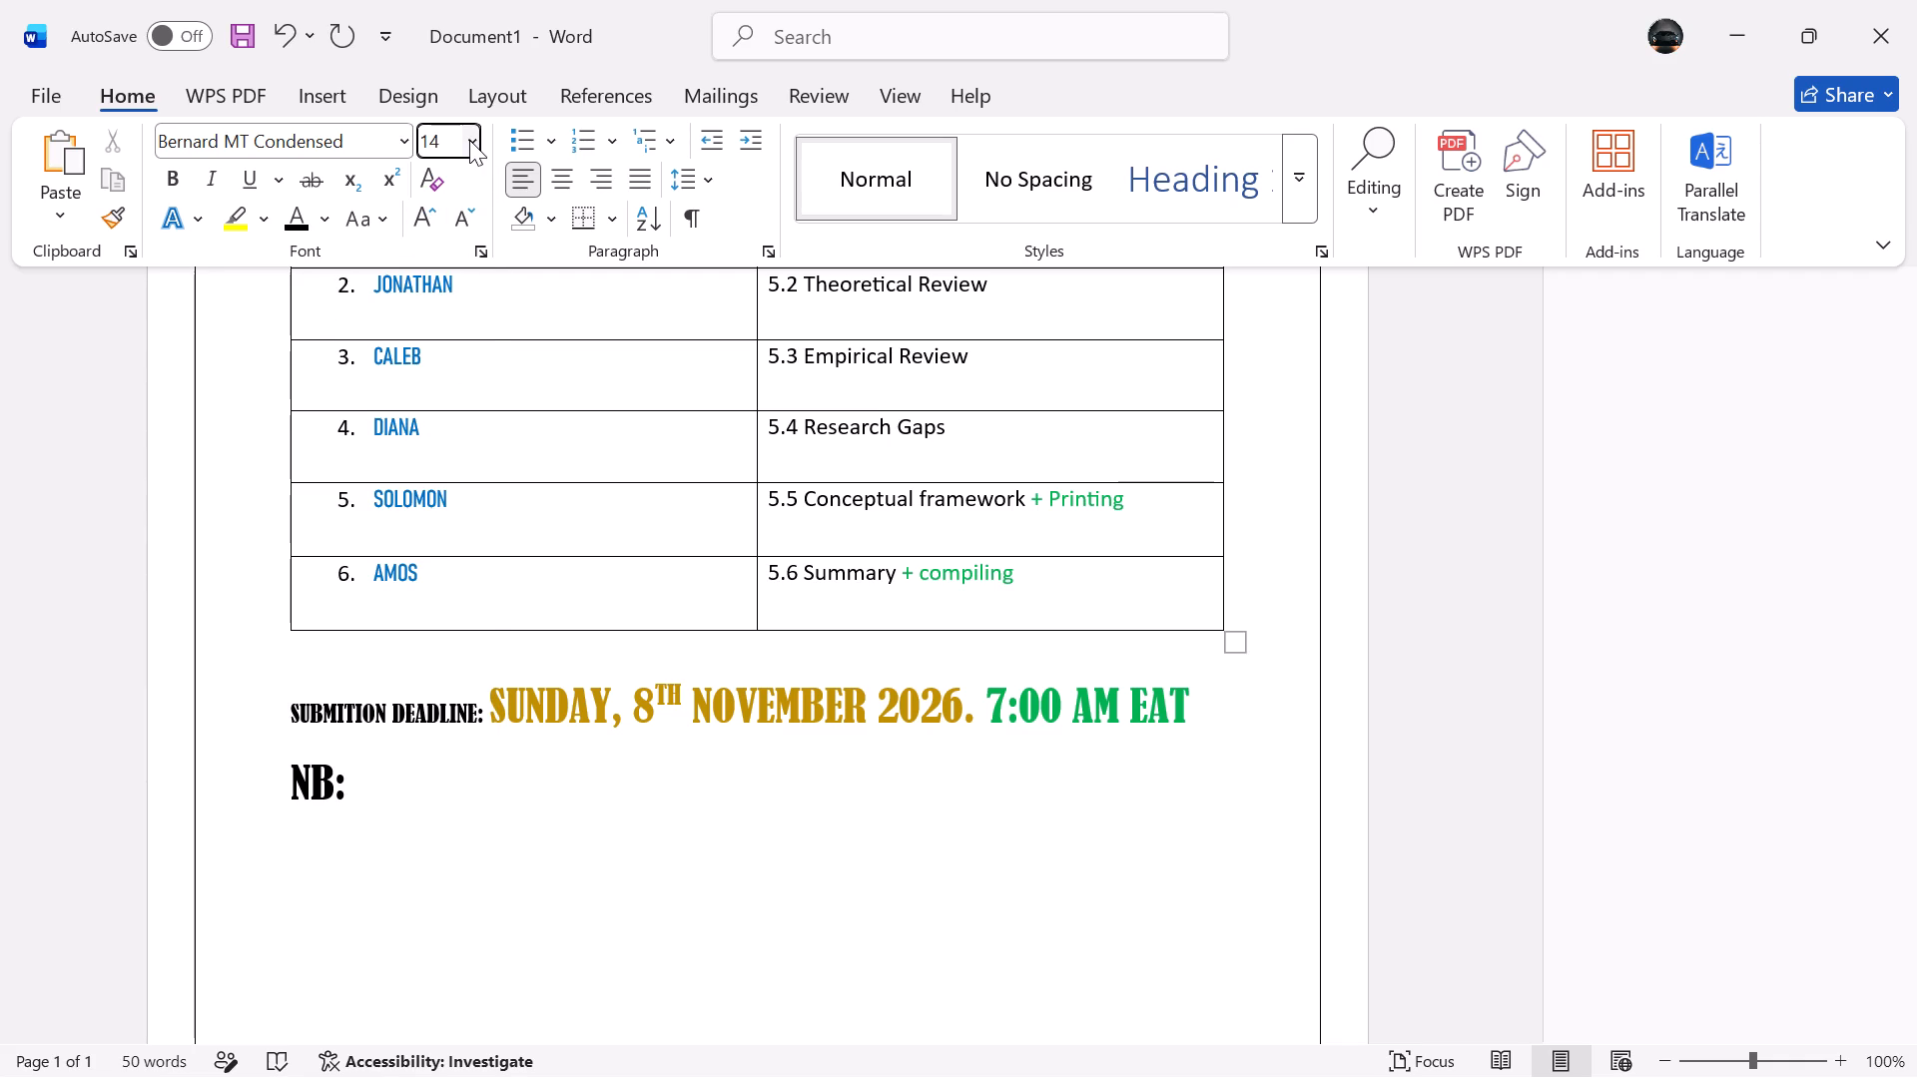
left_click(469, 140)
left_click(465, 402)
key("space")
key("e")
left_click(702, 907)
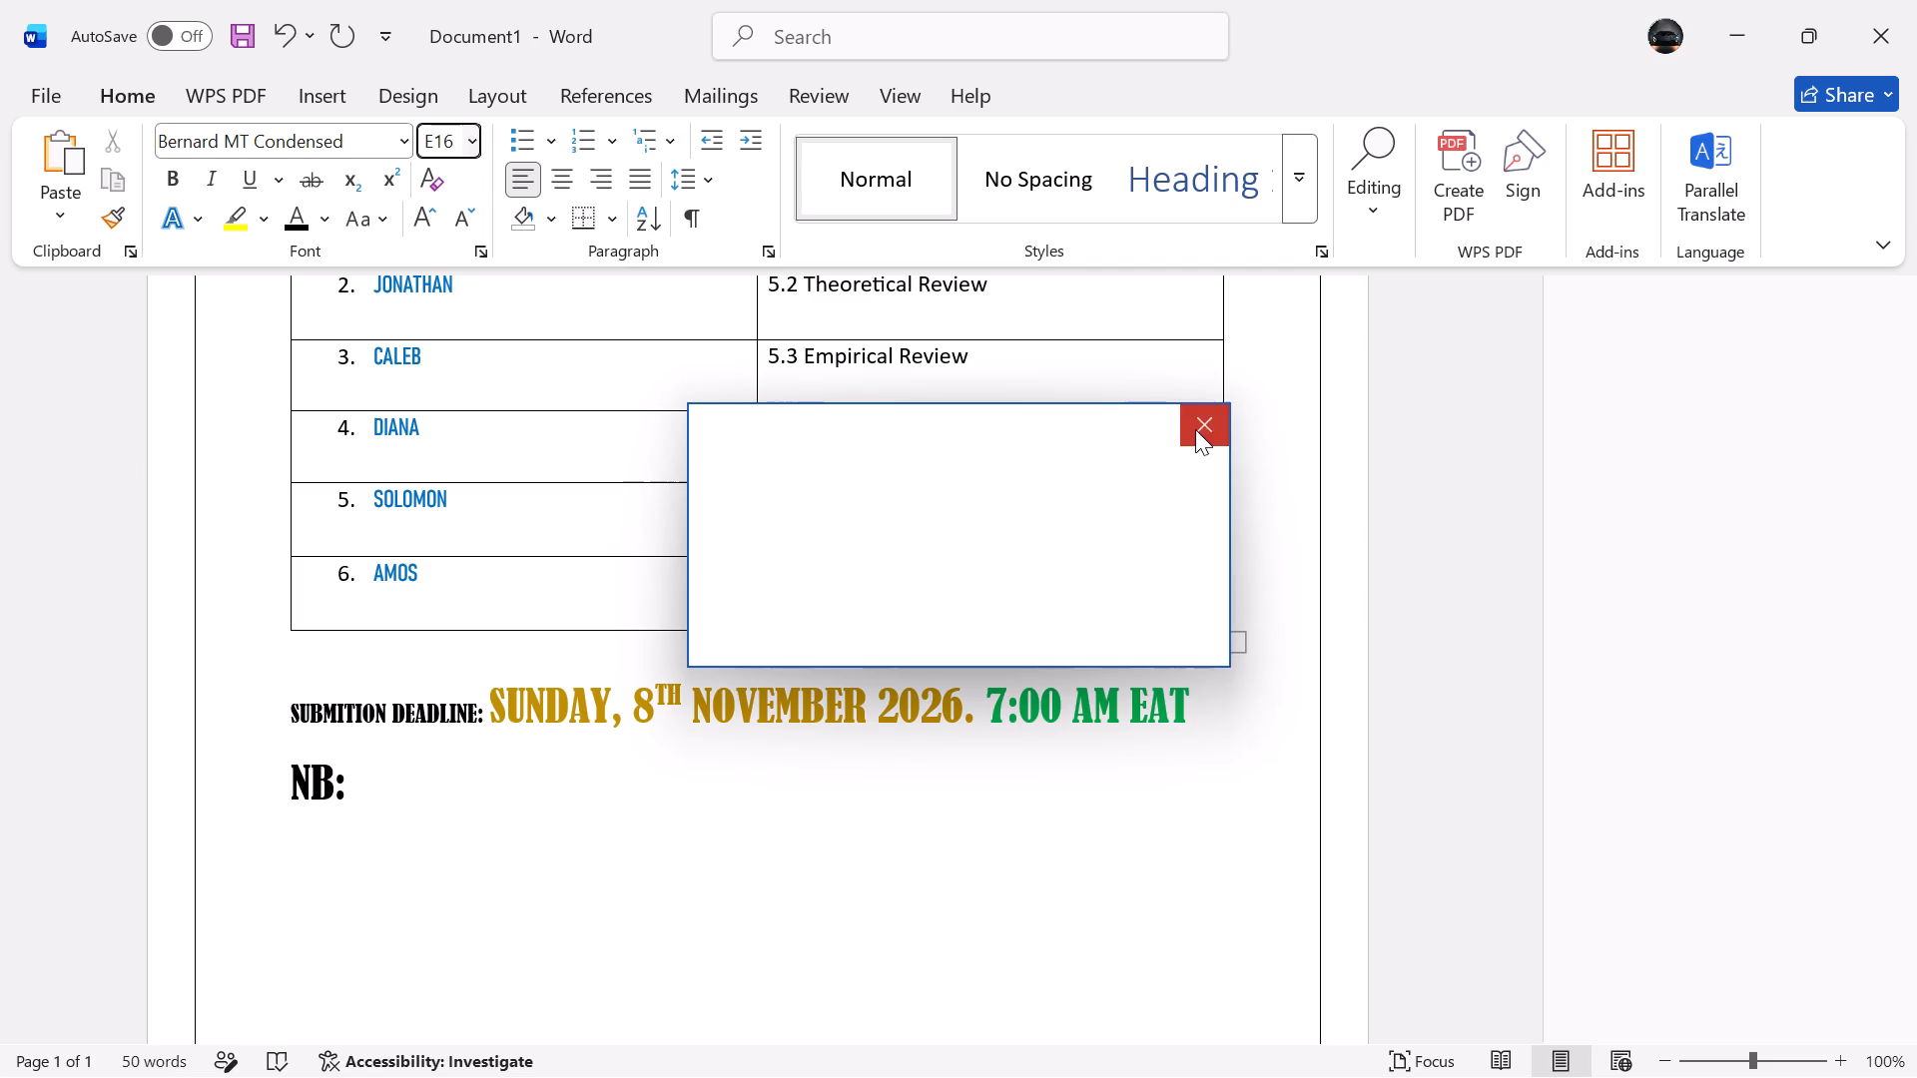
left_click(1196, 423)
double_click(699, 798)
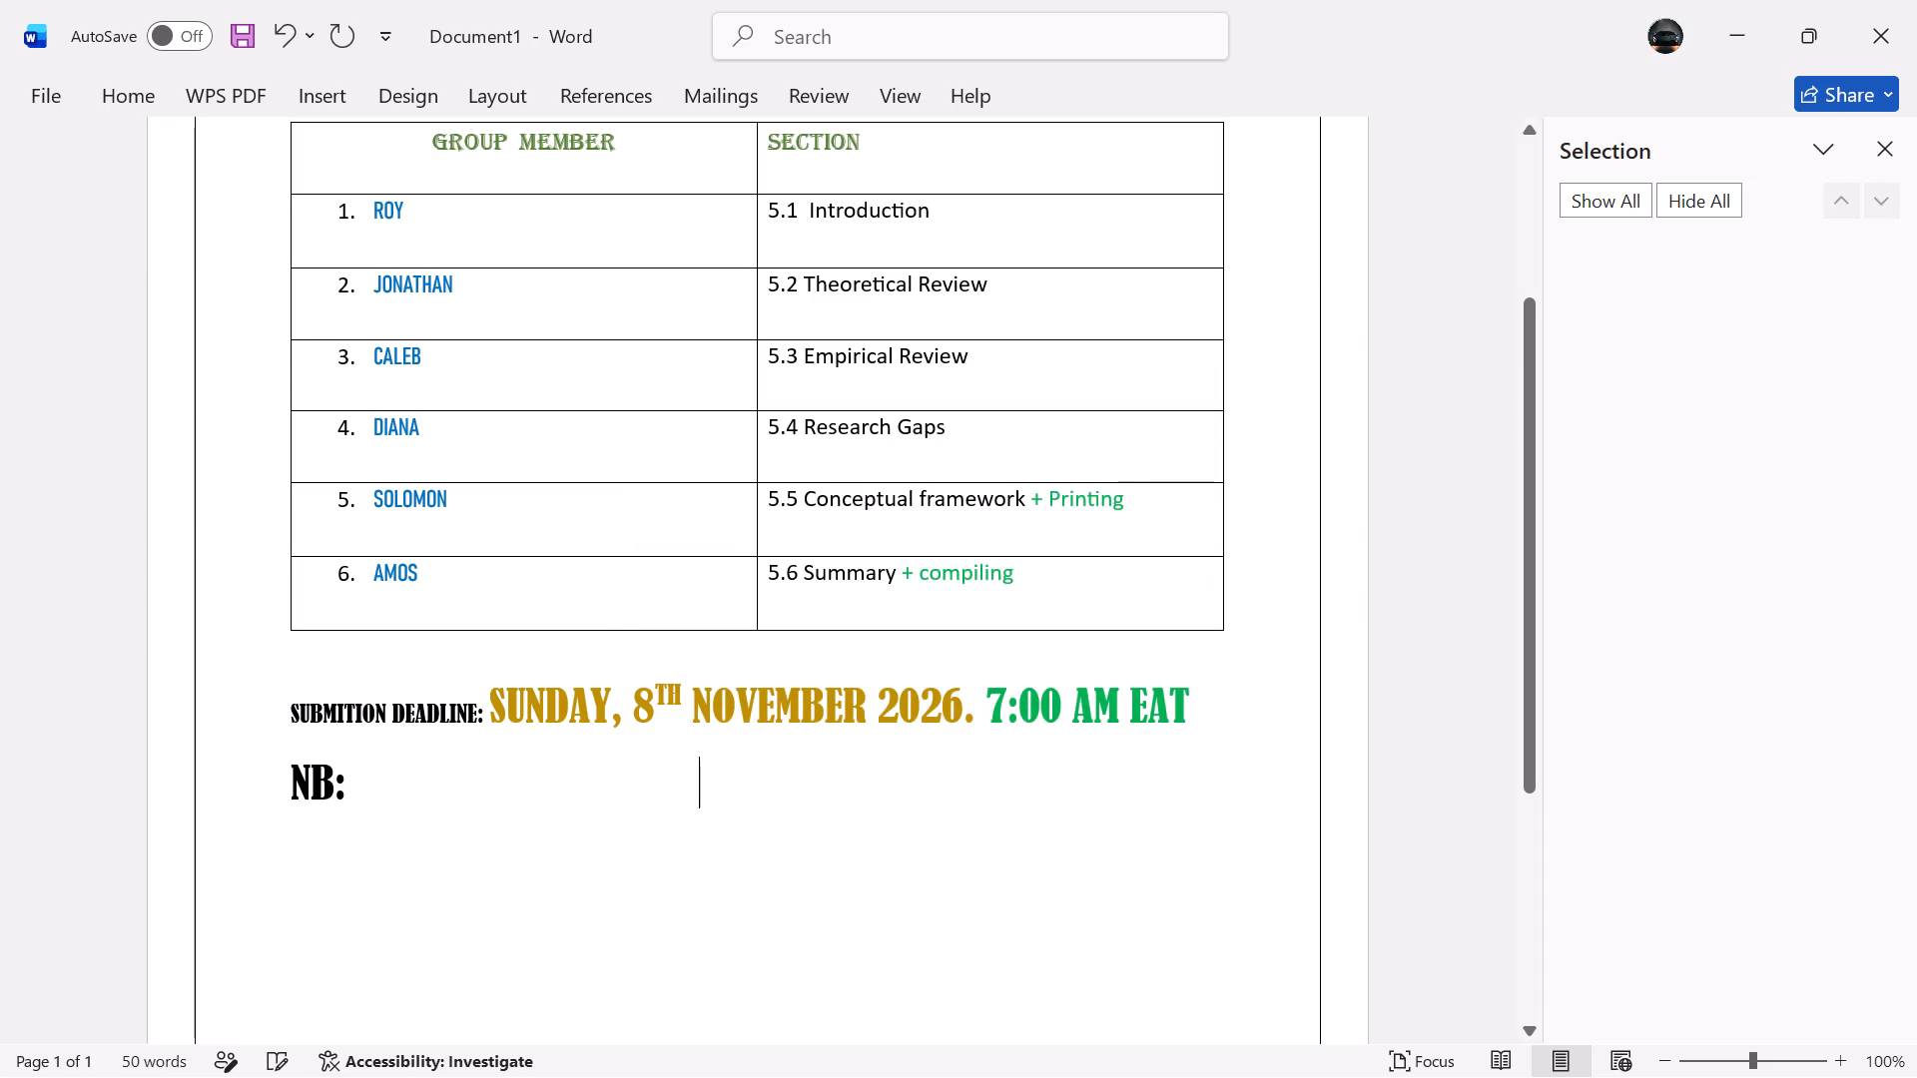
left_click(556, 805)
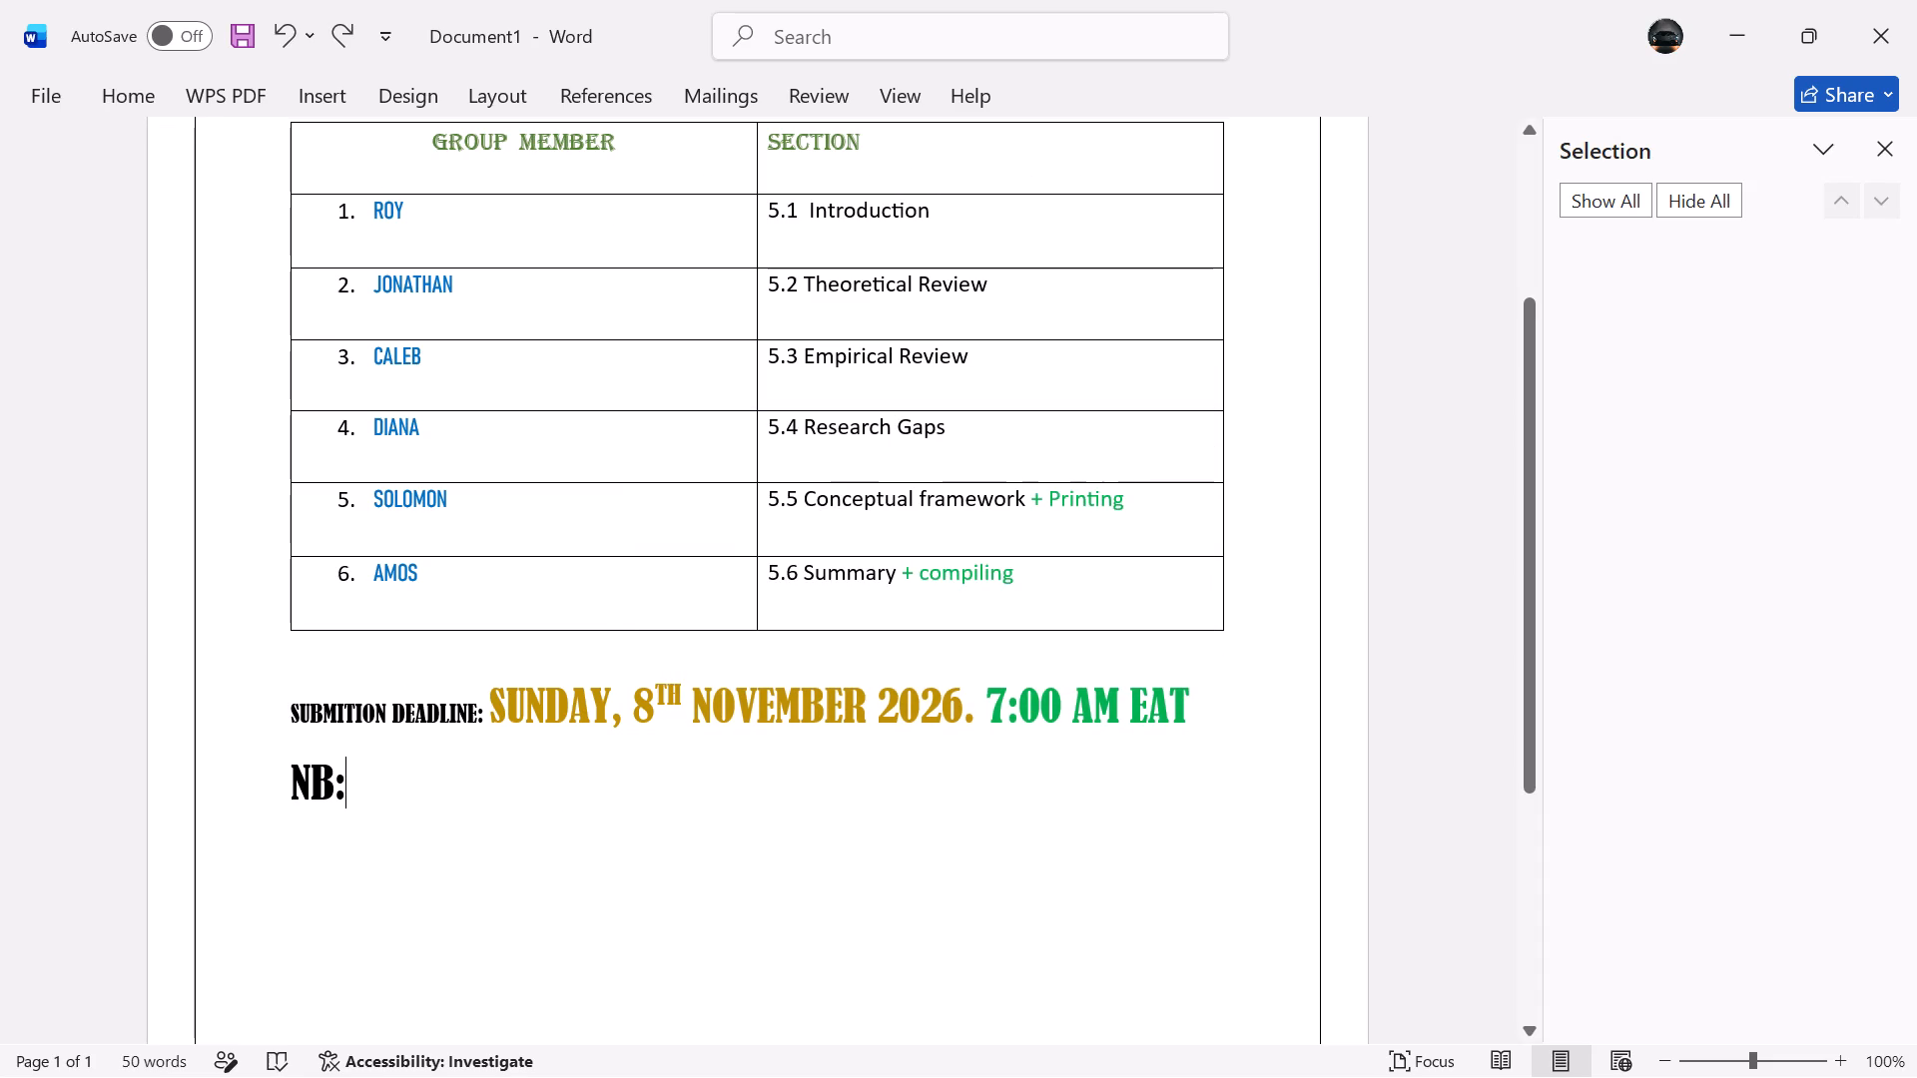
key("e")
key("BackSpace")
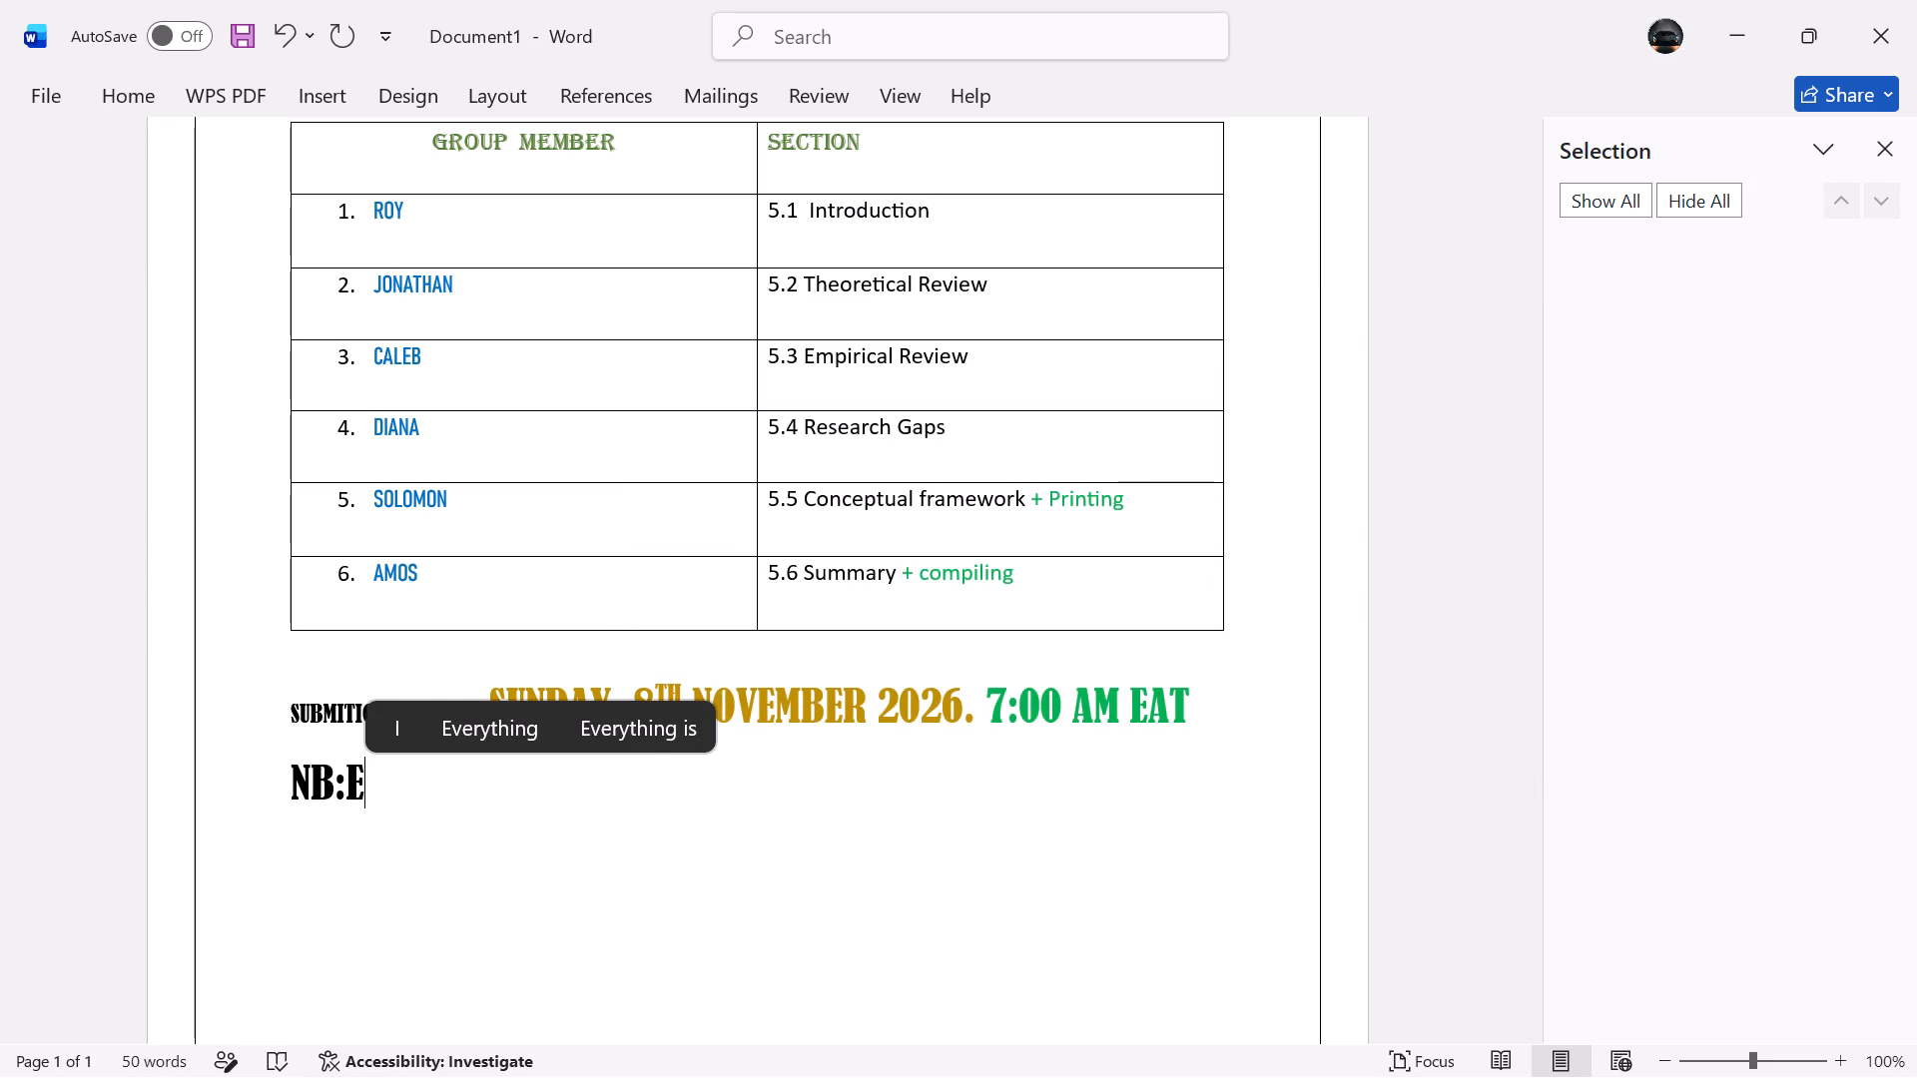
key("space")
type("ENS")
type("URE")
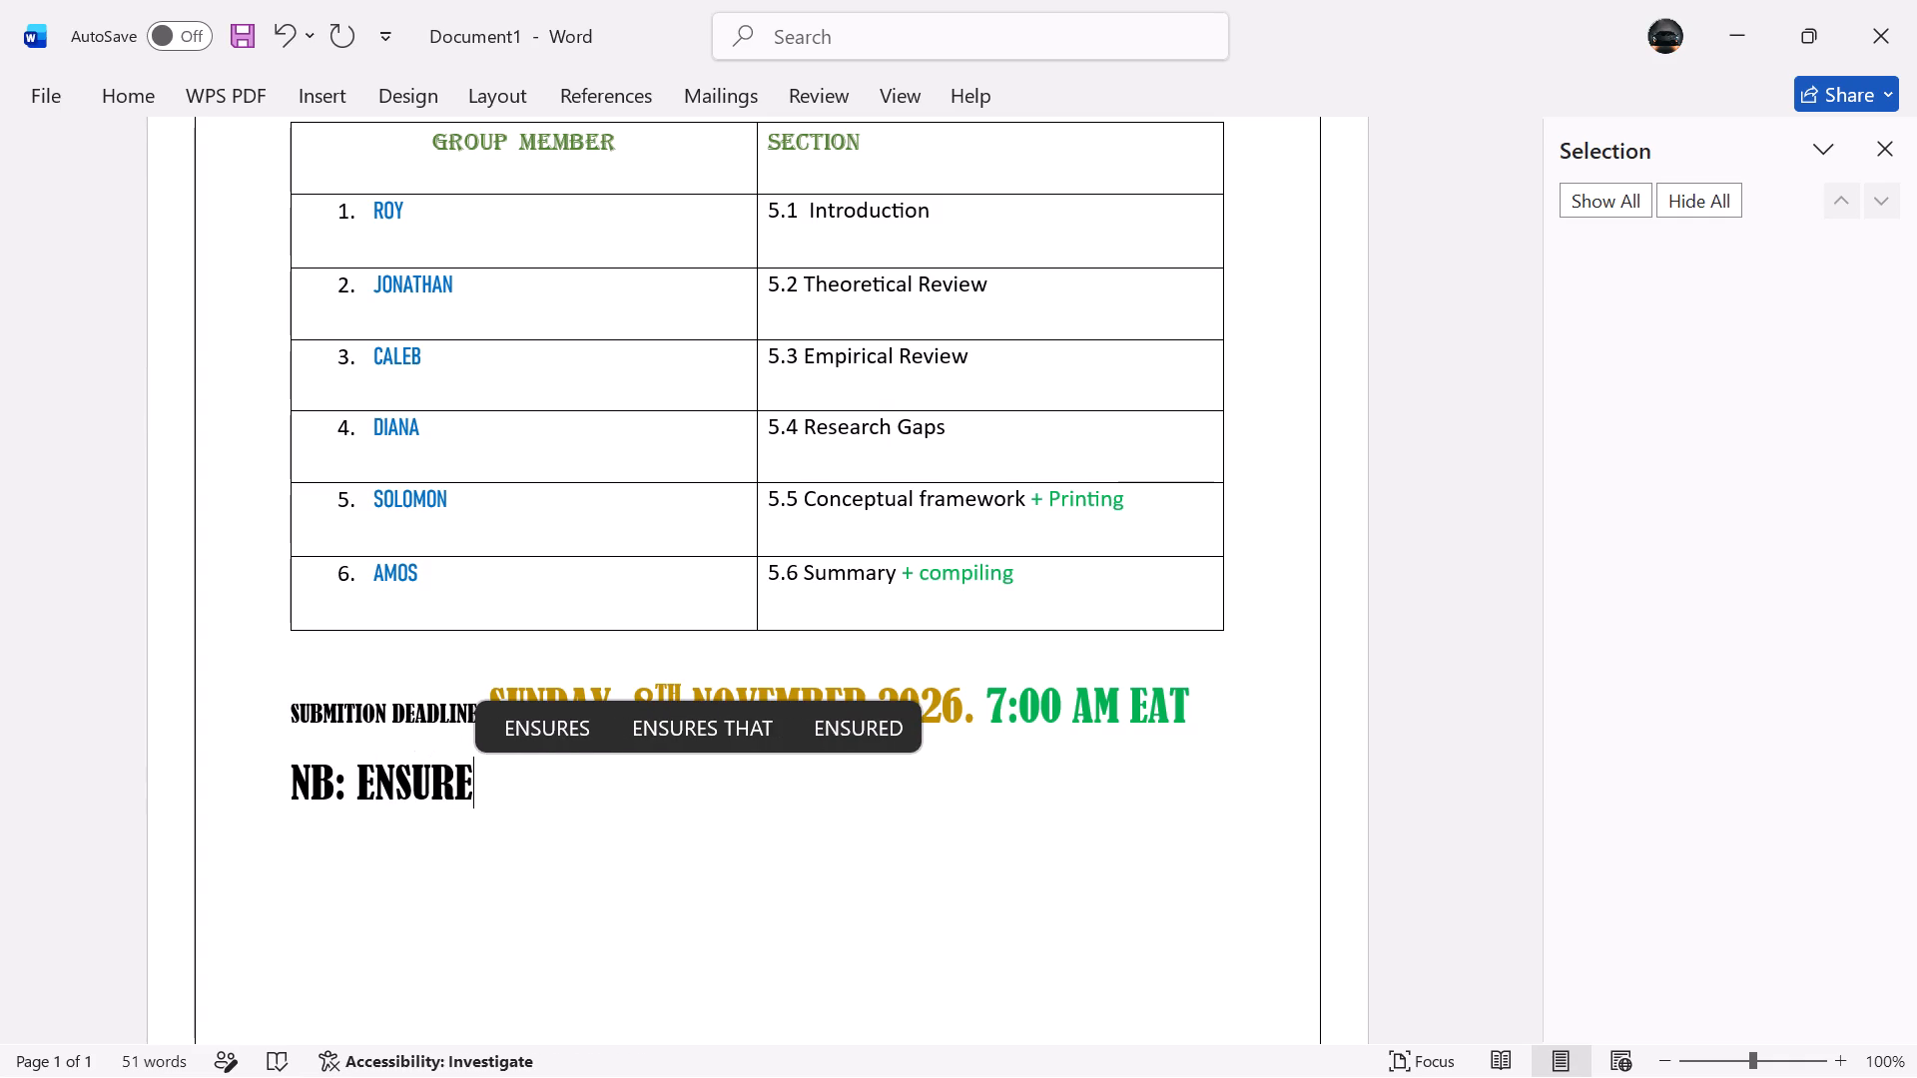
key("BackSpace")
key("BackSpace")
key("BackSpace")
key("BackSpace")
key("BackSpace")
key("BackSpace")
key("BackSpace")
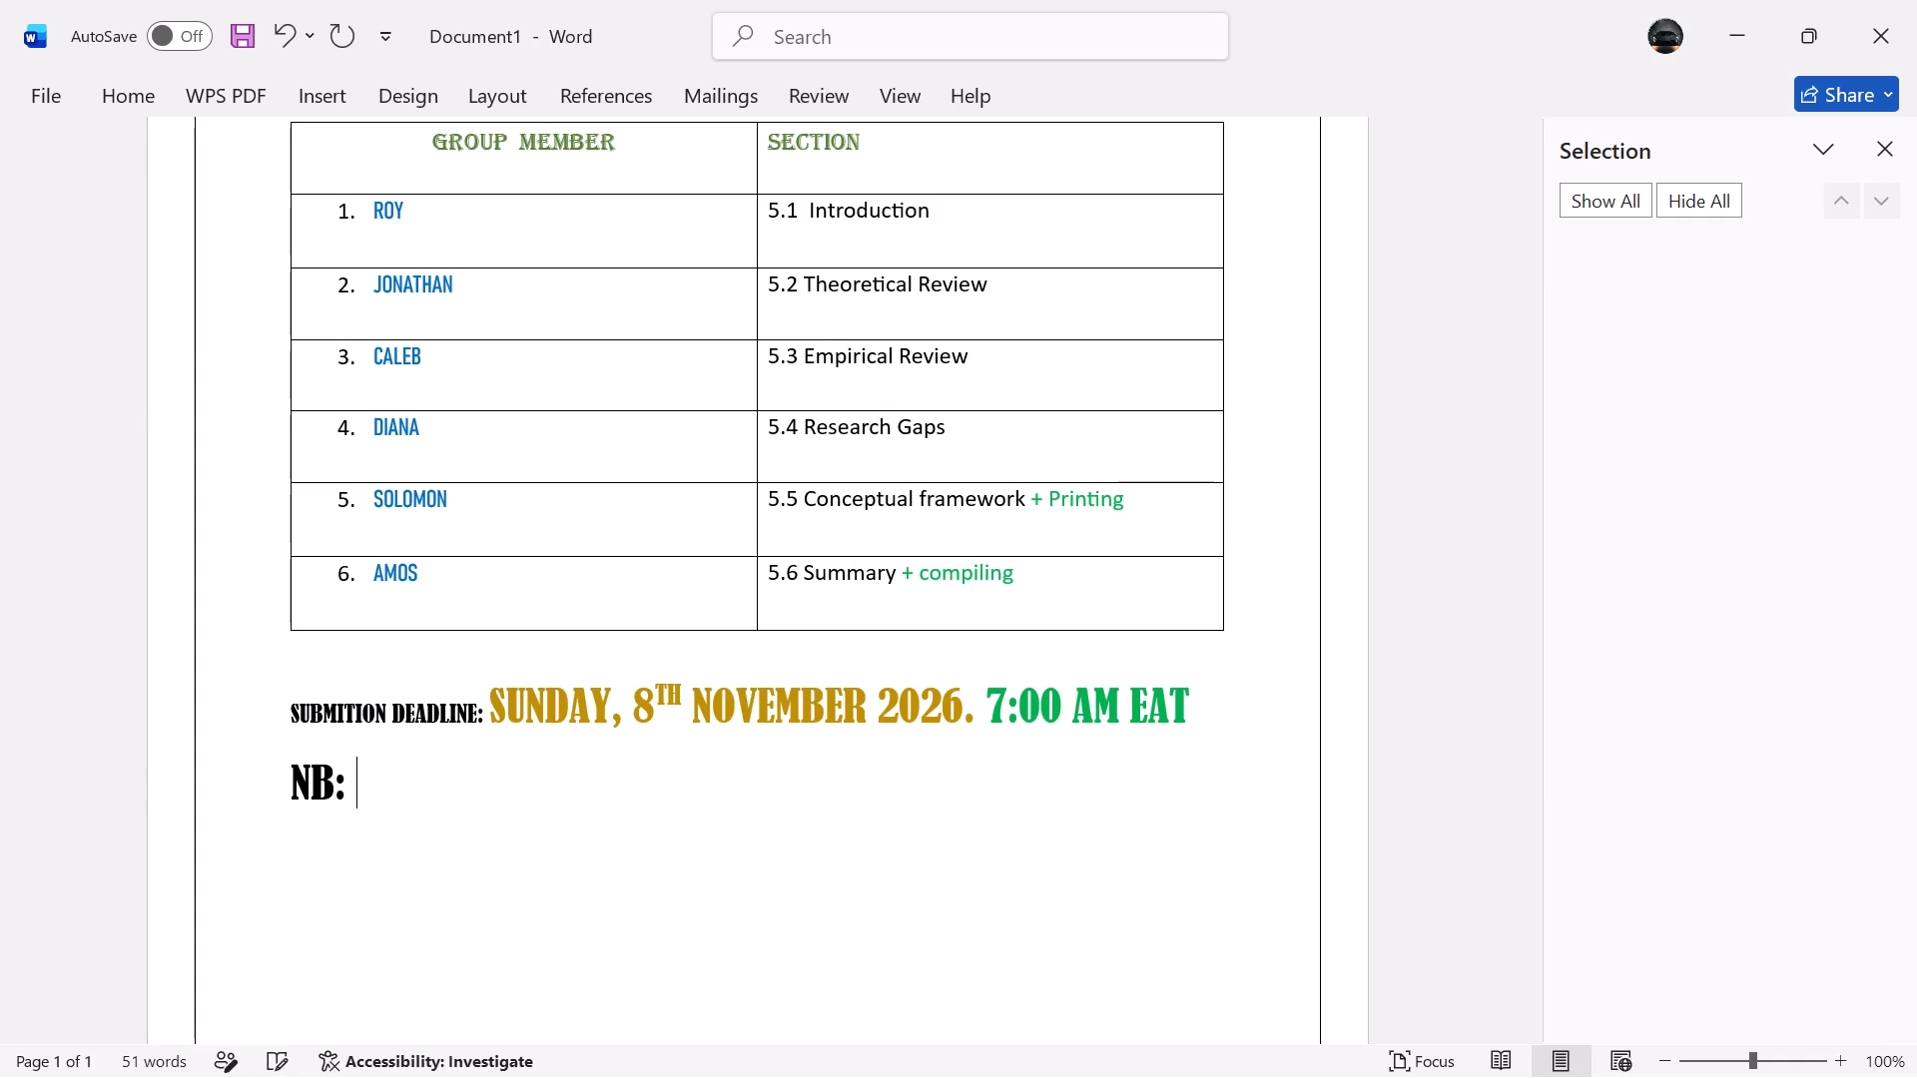
Enter "WE MUST ENSURE OUR WORK" after "NB:" below the deadline line.
key("space")
type("WE")
key("space")
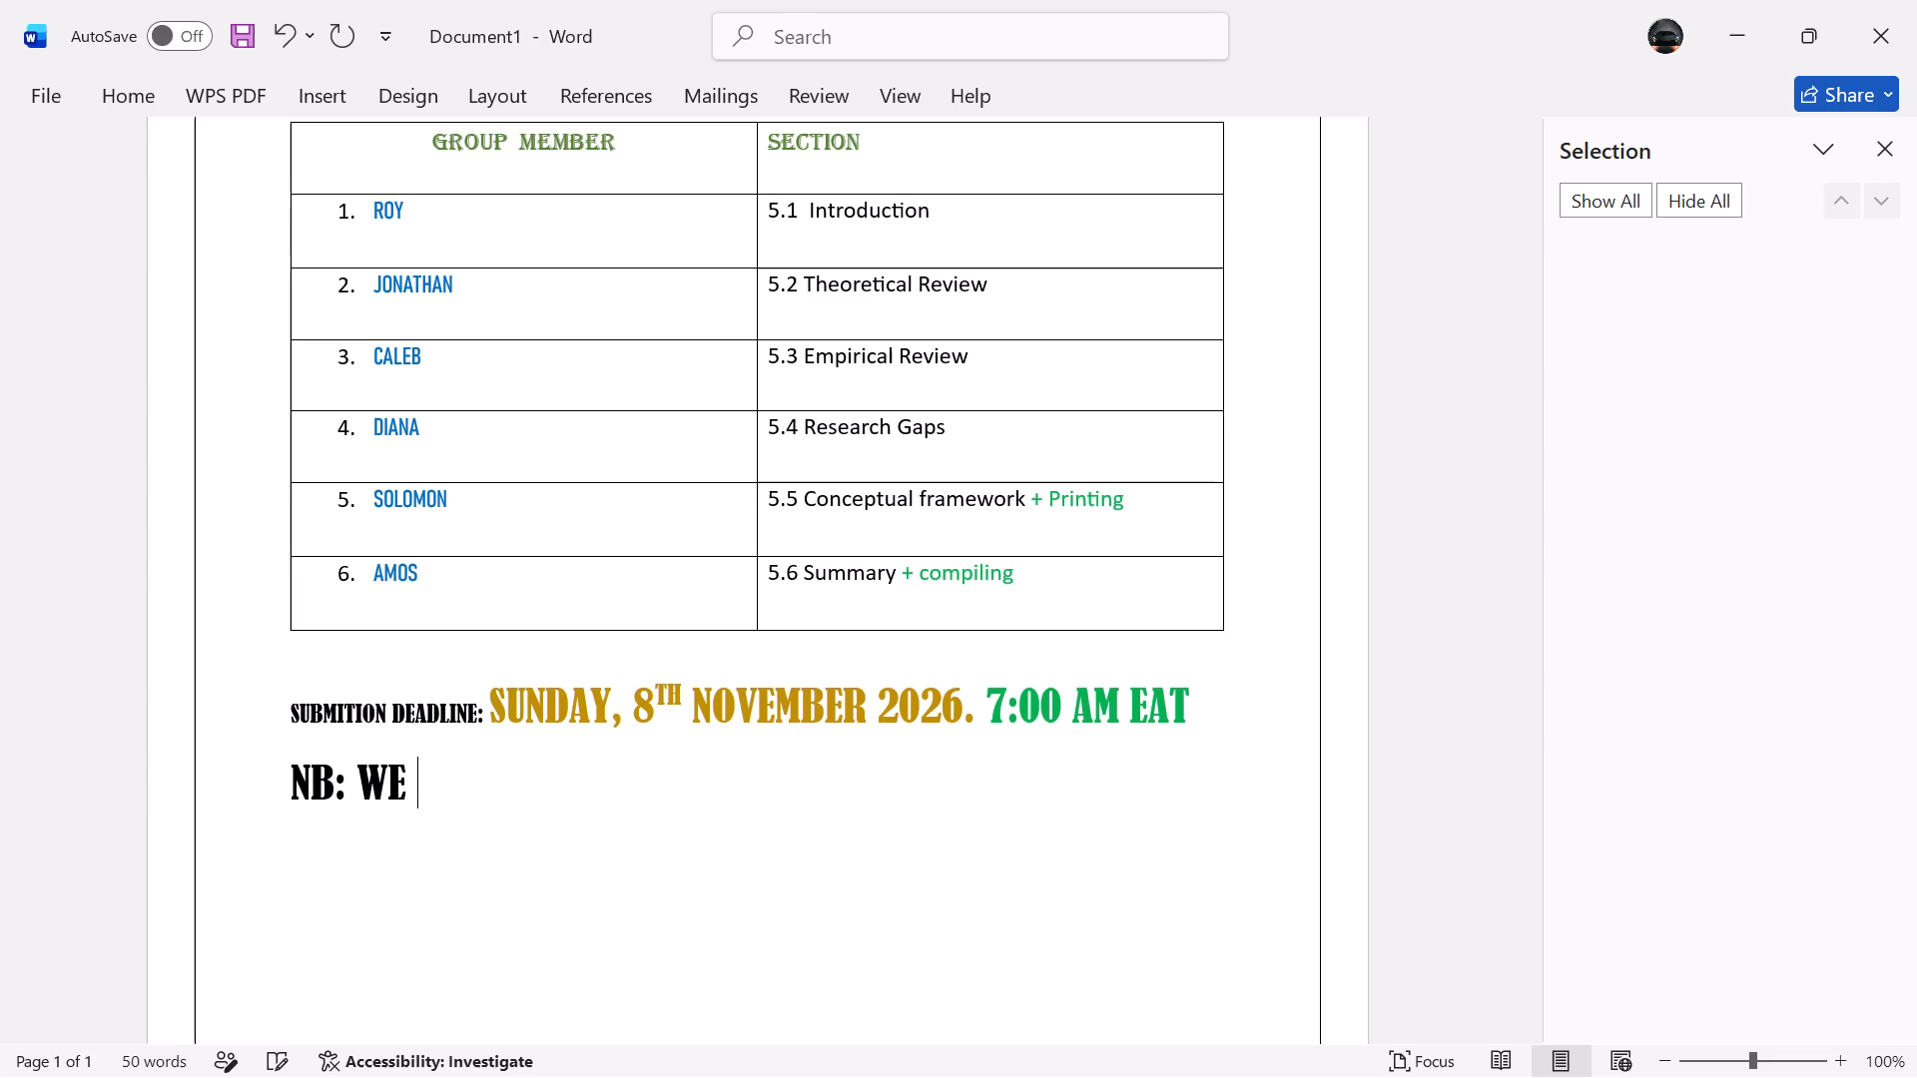
type("MUST")
key("space")
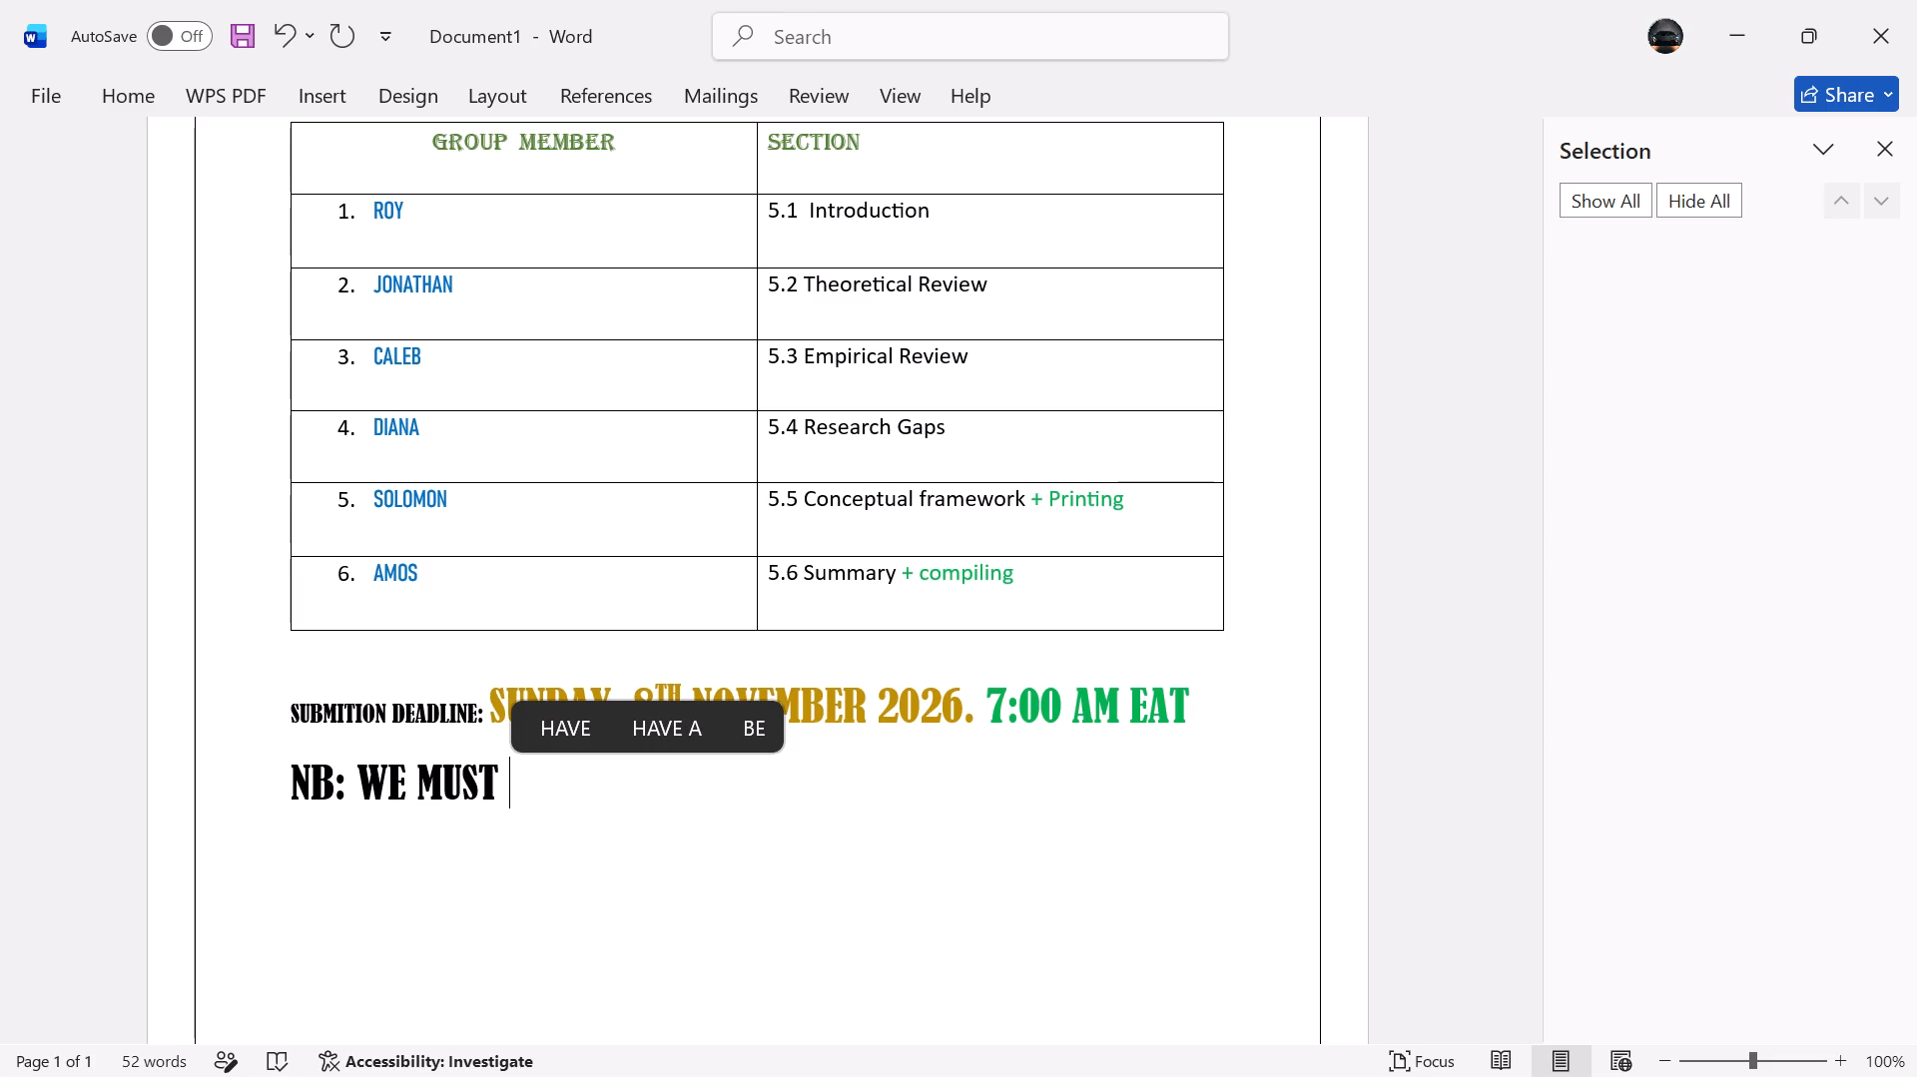
type("ENSURE")
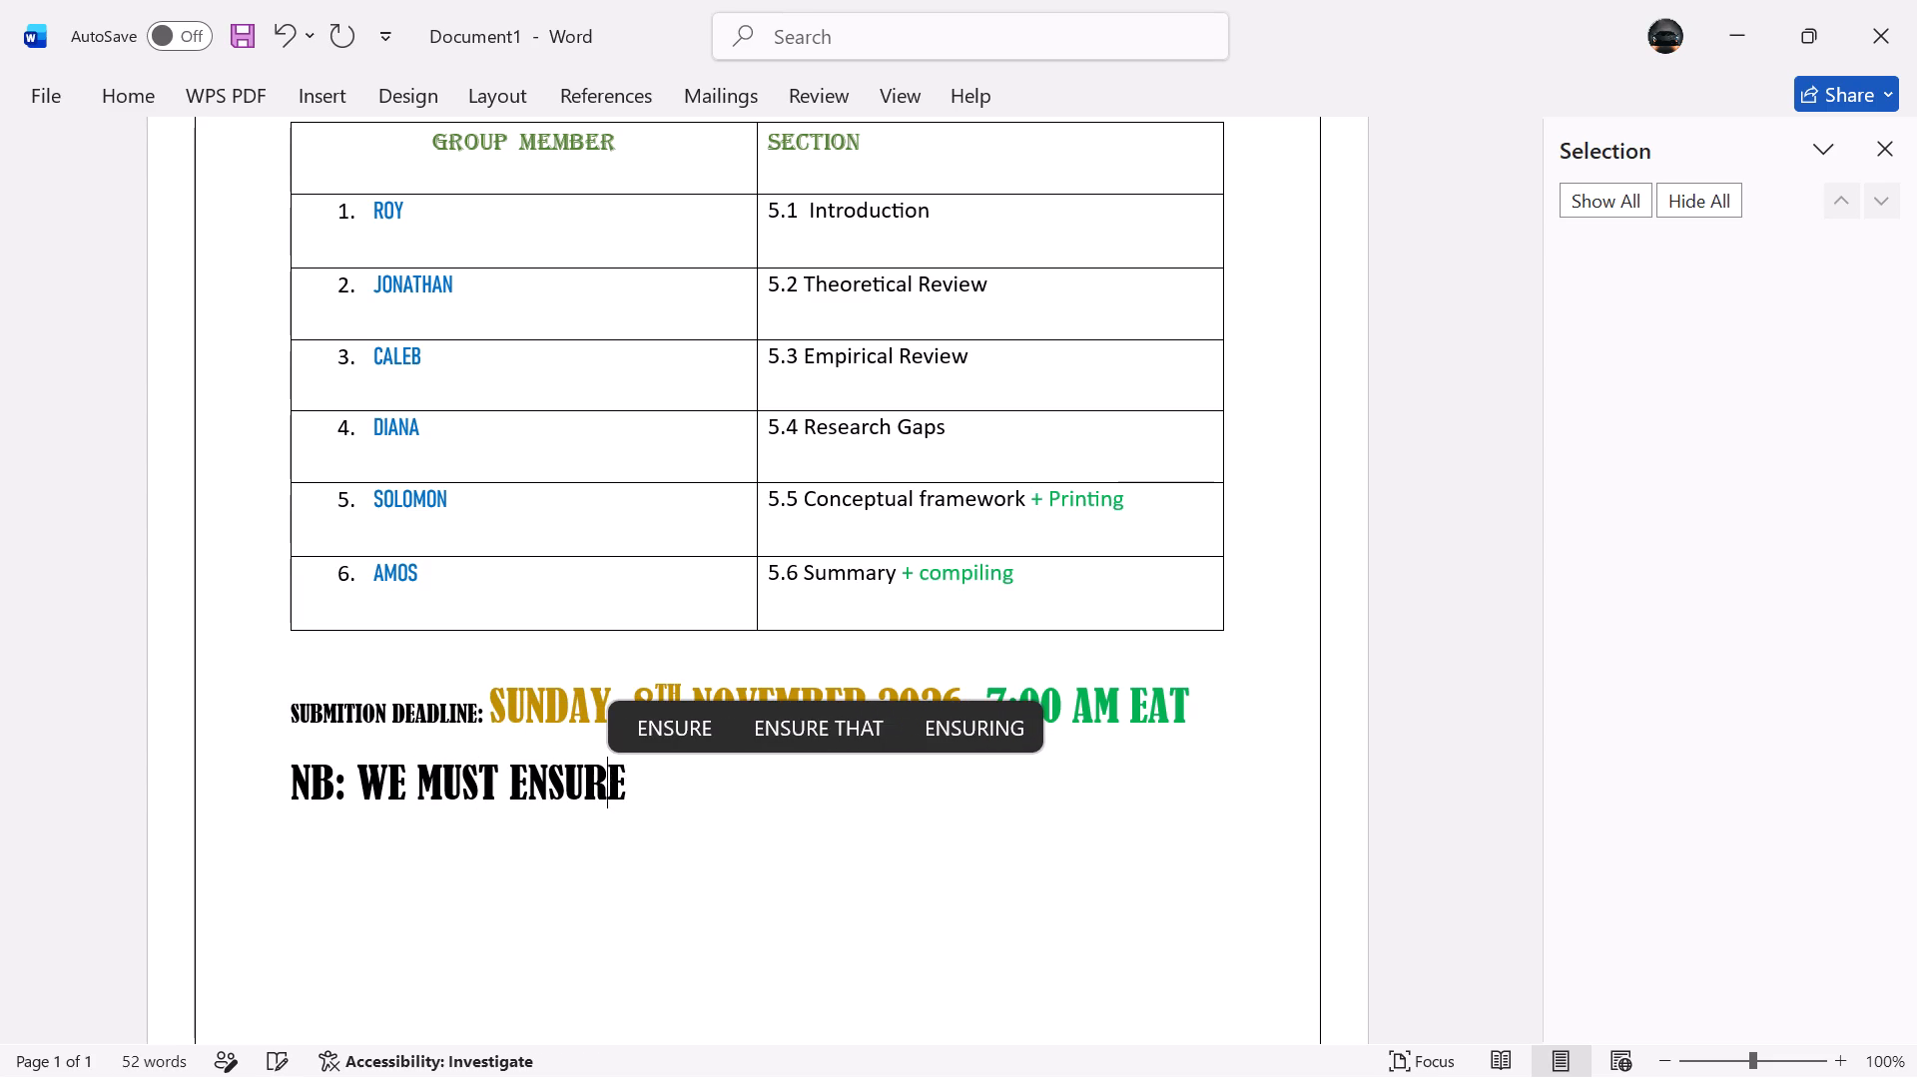
key("space")
type("HY")
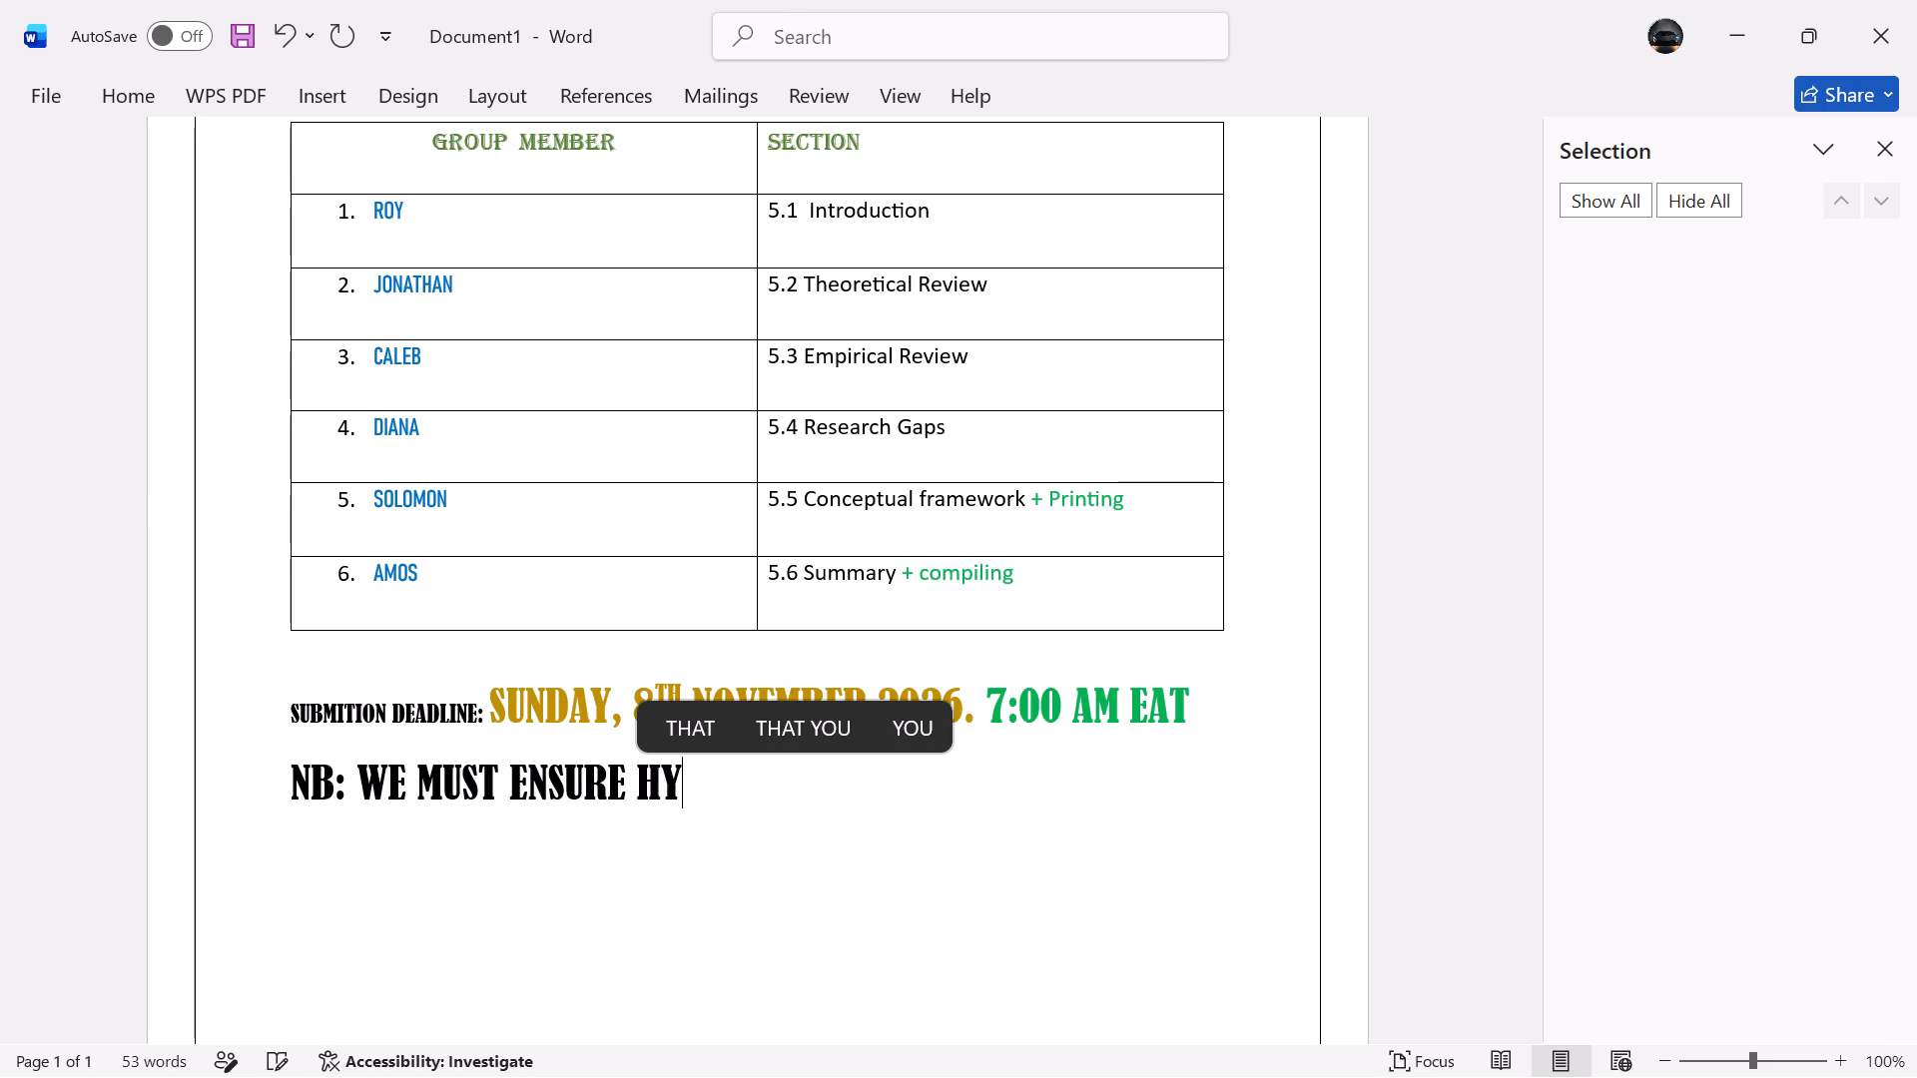
key("BackSpace")
key("BackSpace")
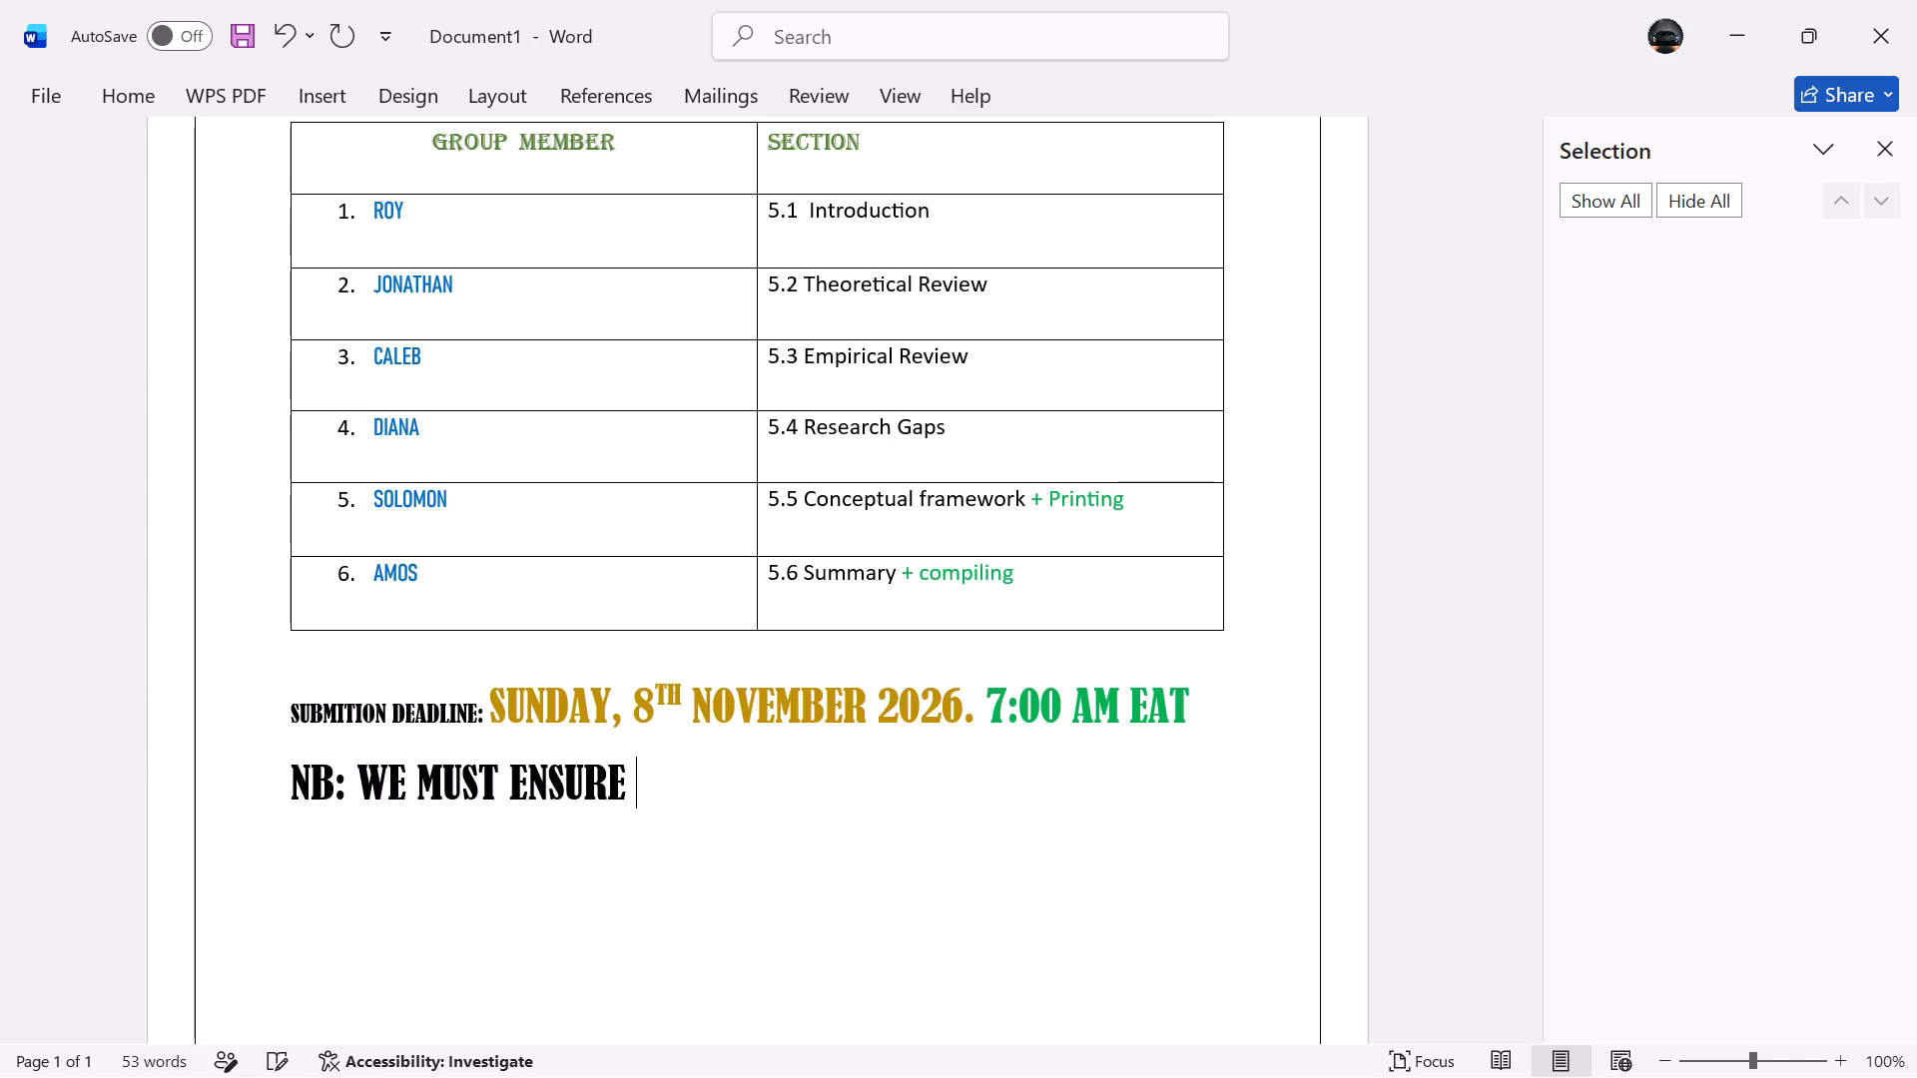
type("OUR")
key("space")
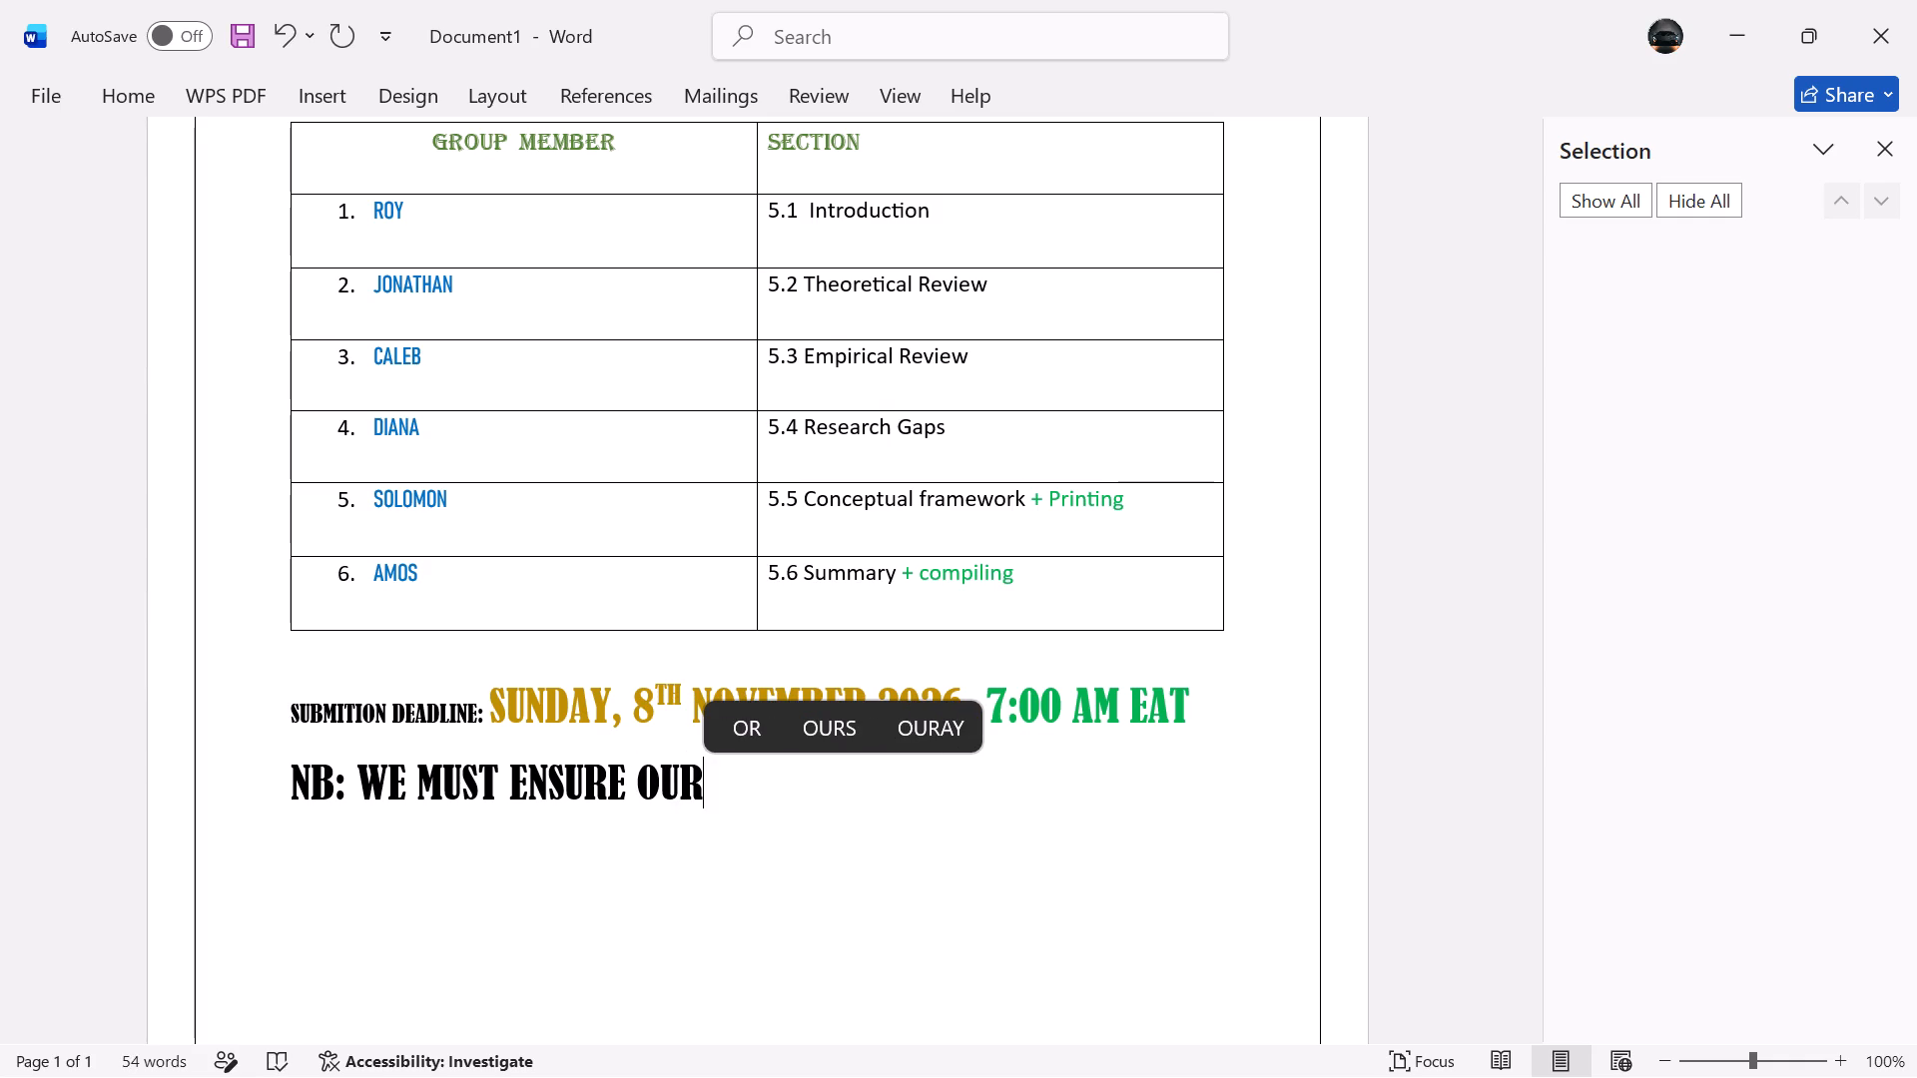
type("WORK")
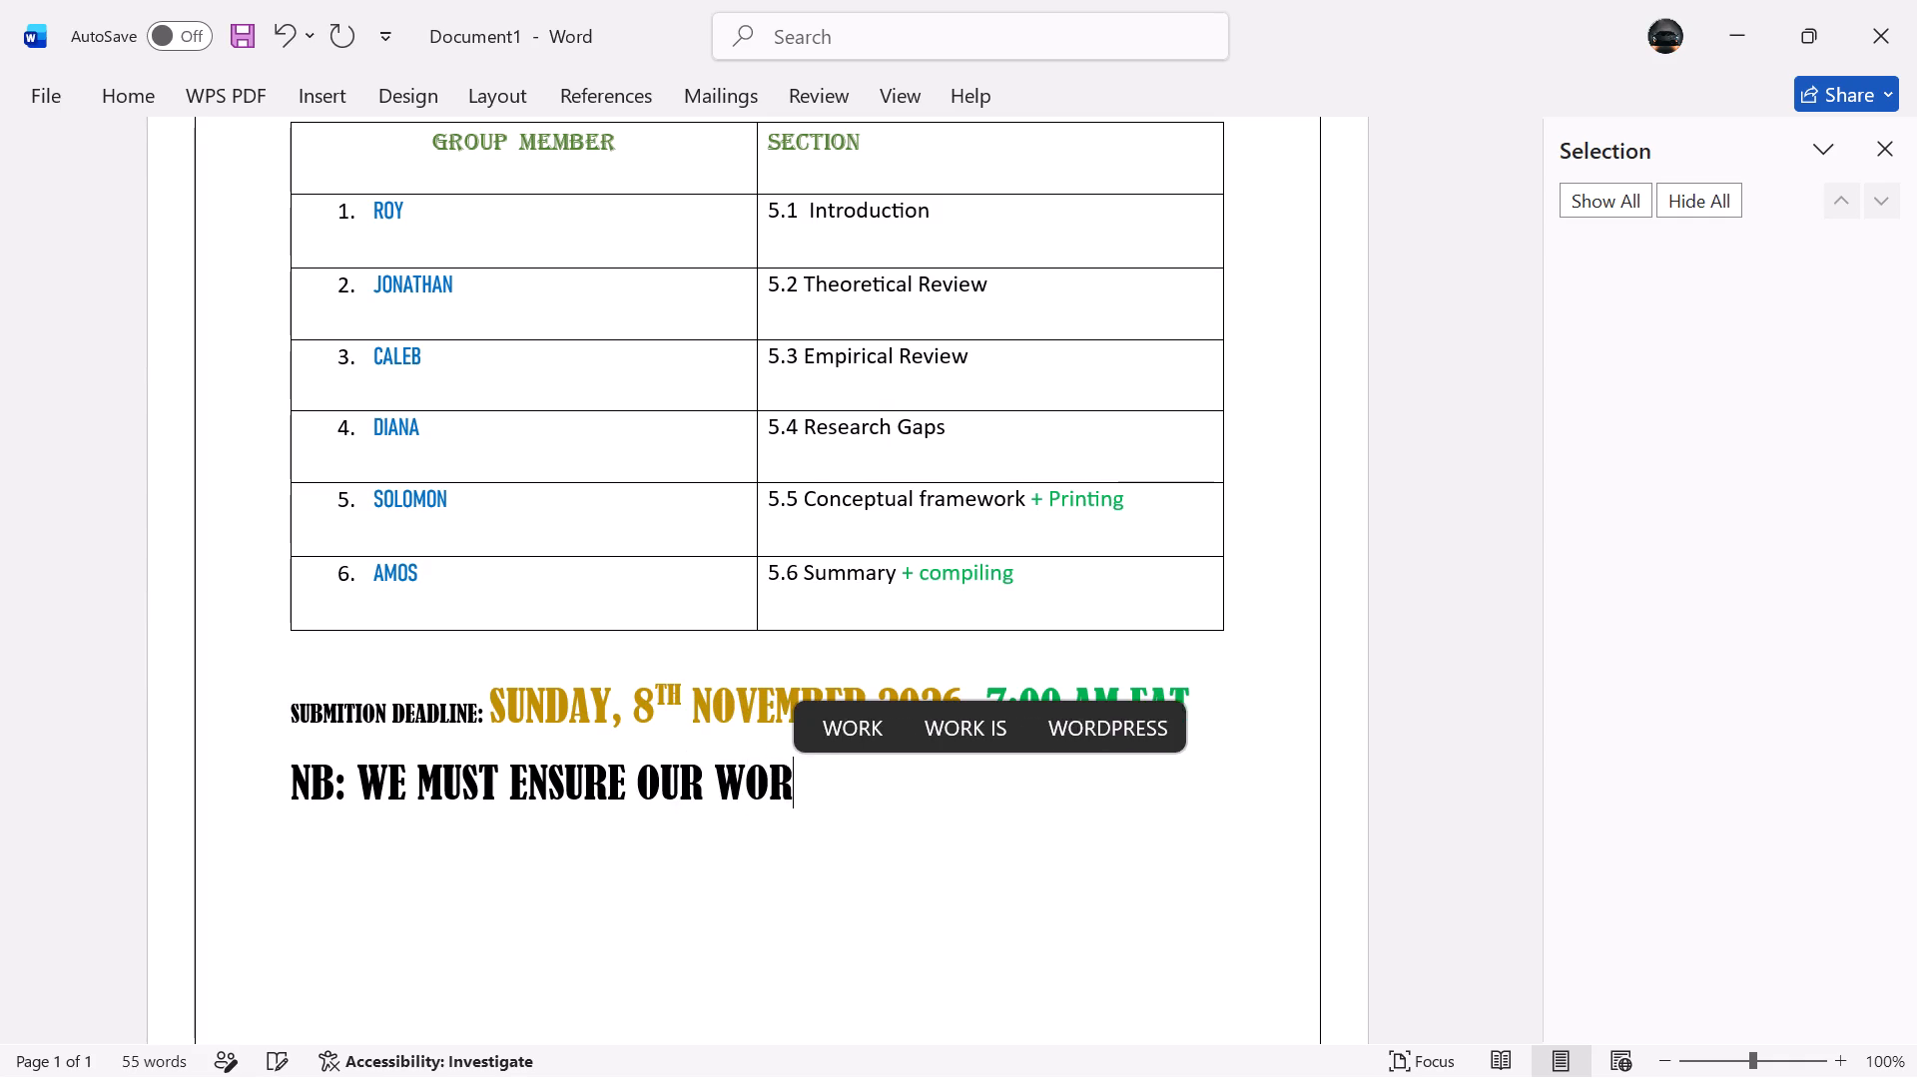
Continue the NB note after "OUR WORK" with "ALIGN ALL THROUGH,".
key("space")
type("ALIGH")
key("BackSpace")
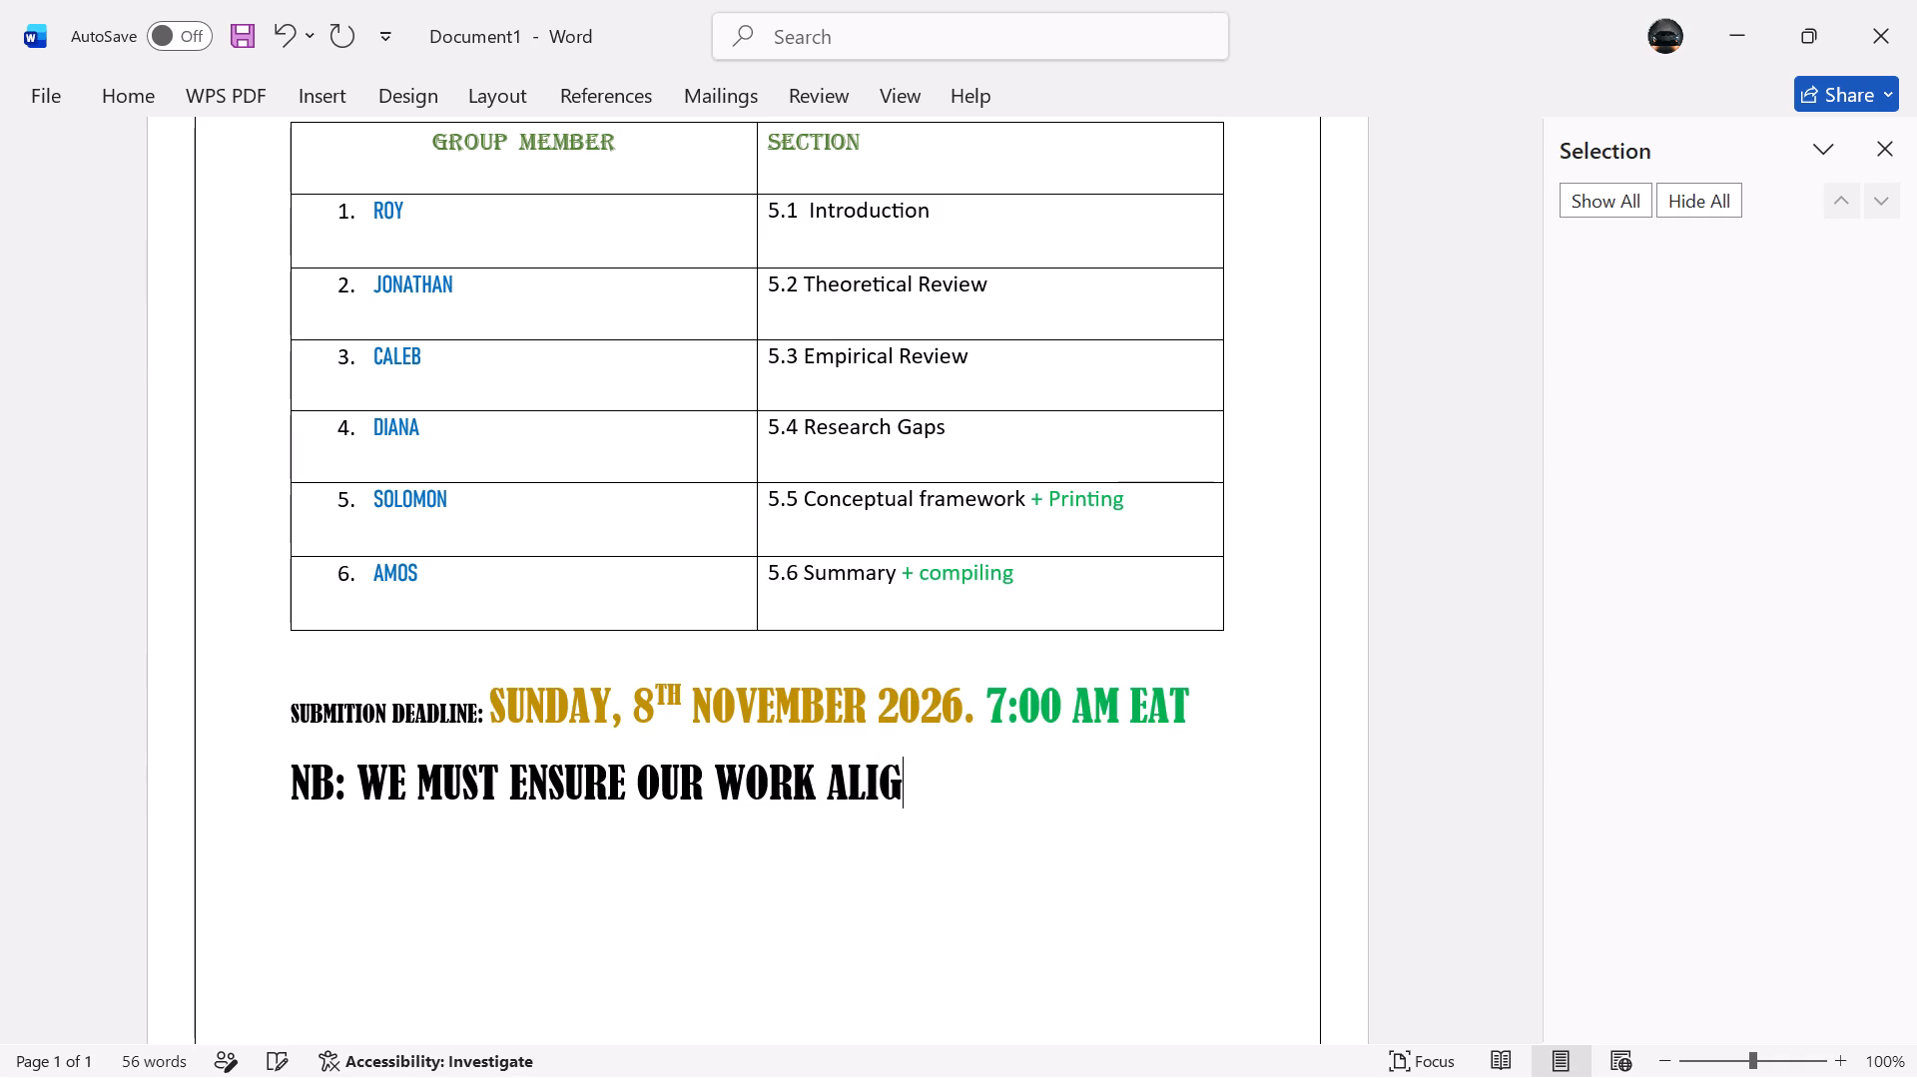
type("N")
key("space")
type("ALL THROUGH")
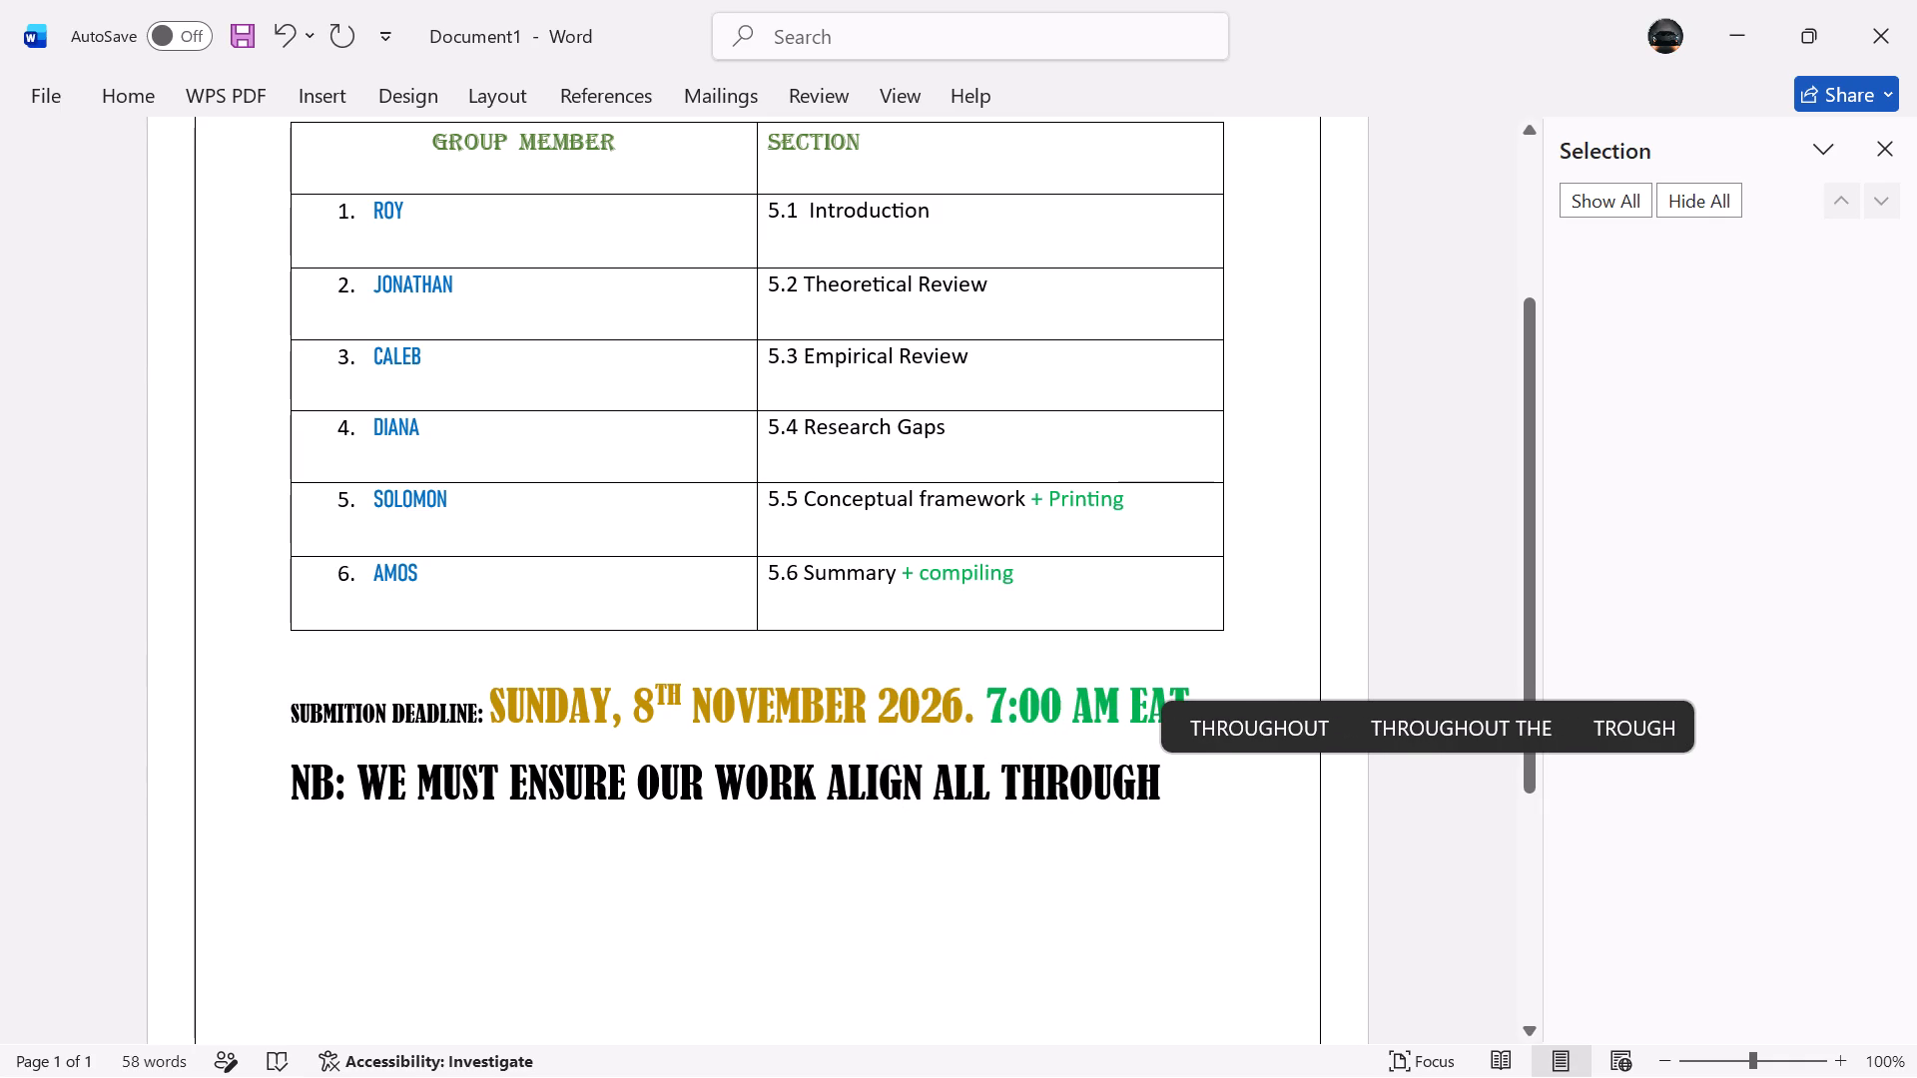
type(",")
key("space")
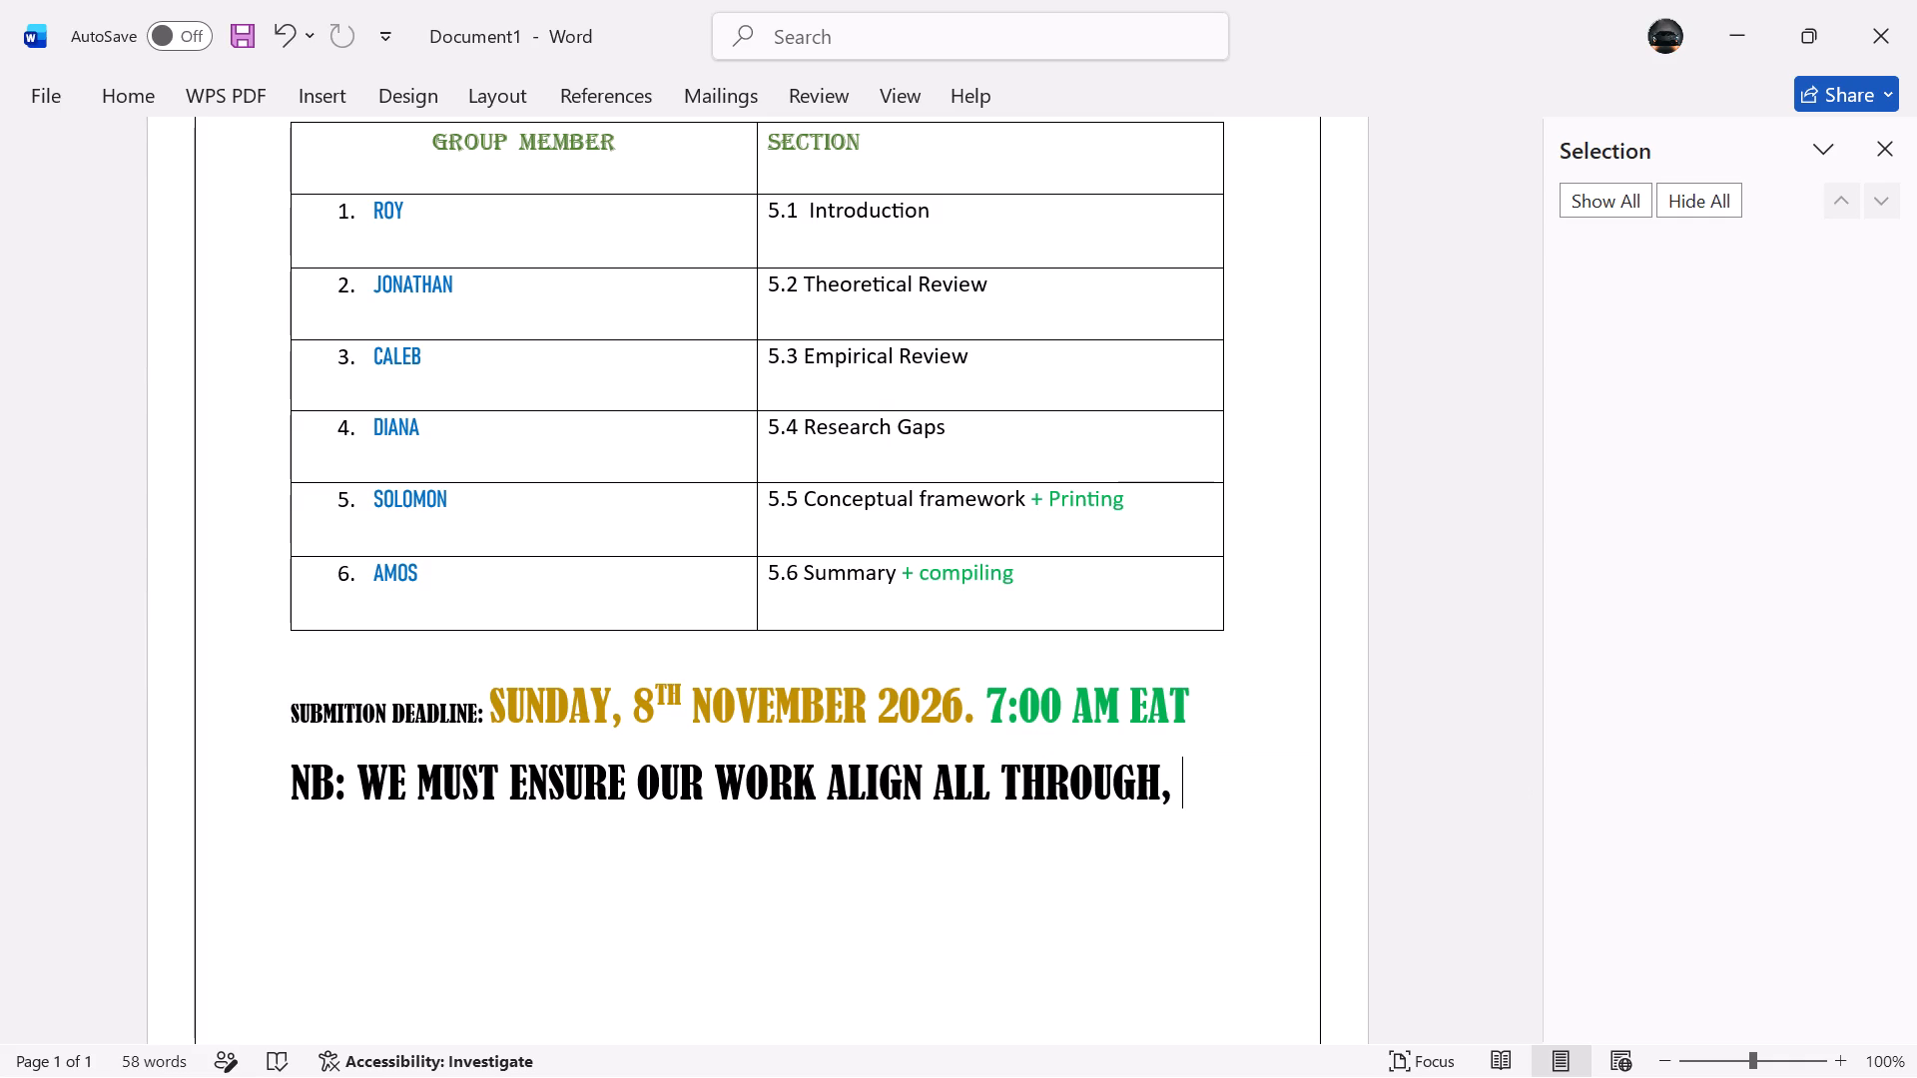
Continue the NB note with "HENCE BEFORE PERFORMING SECTION".
type("HE")
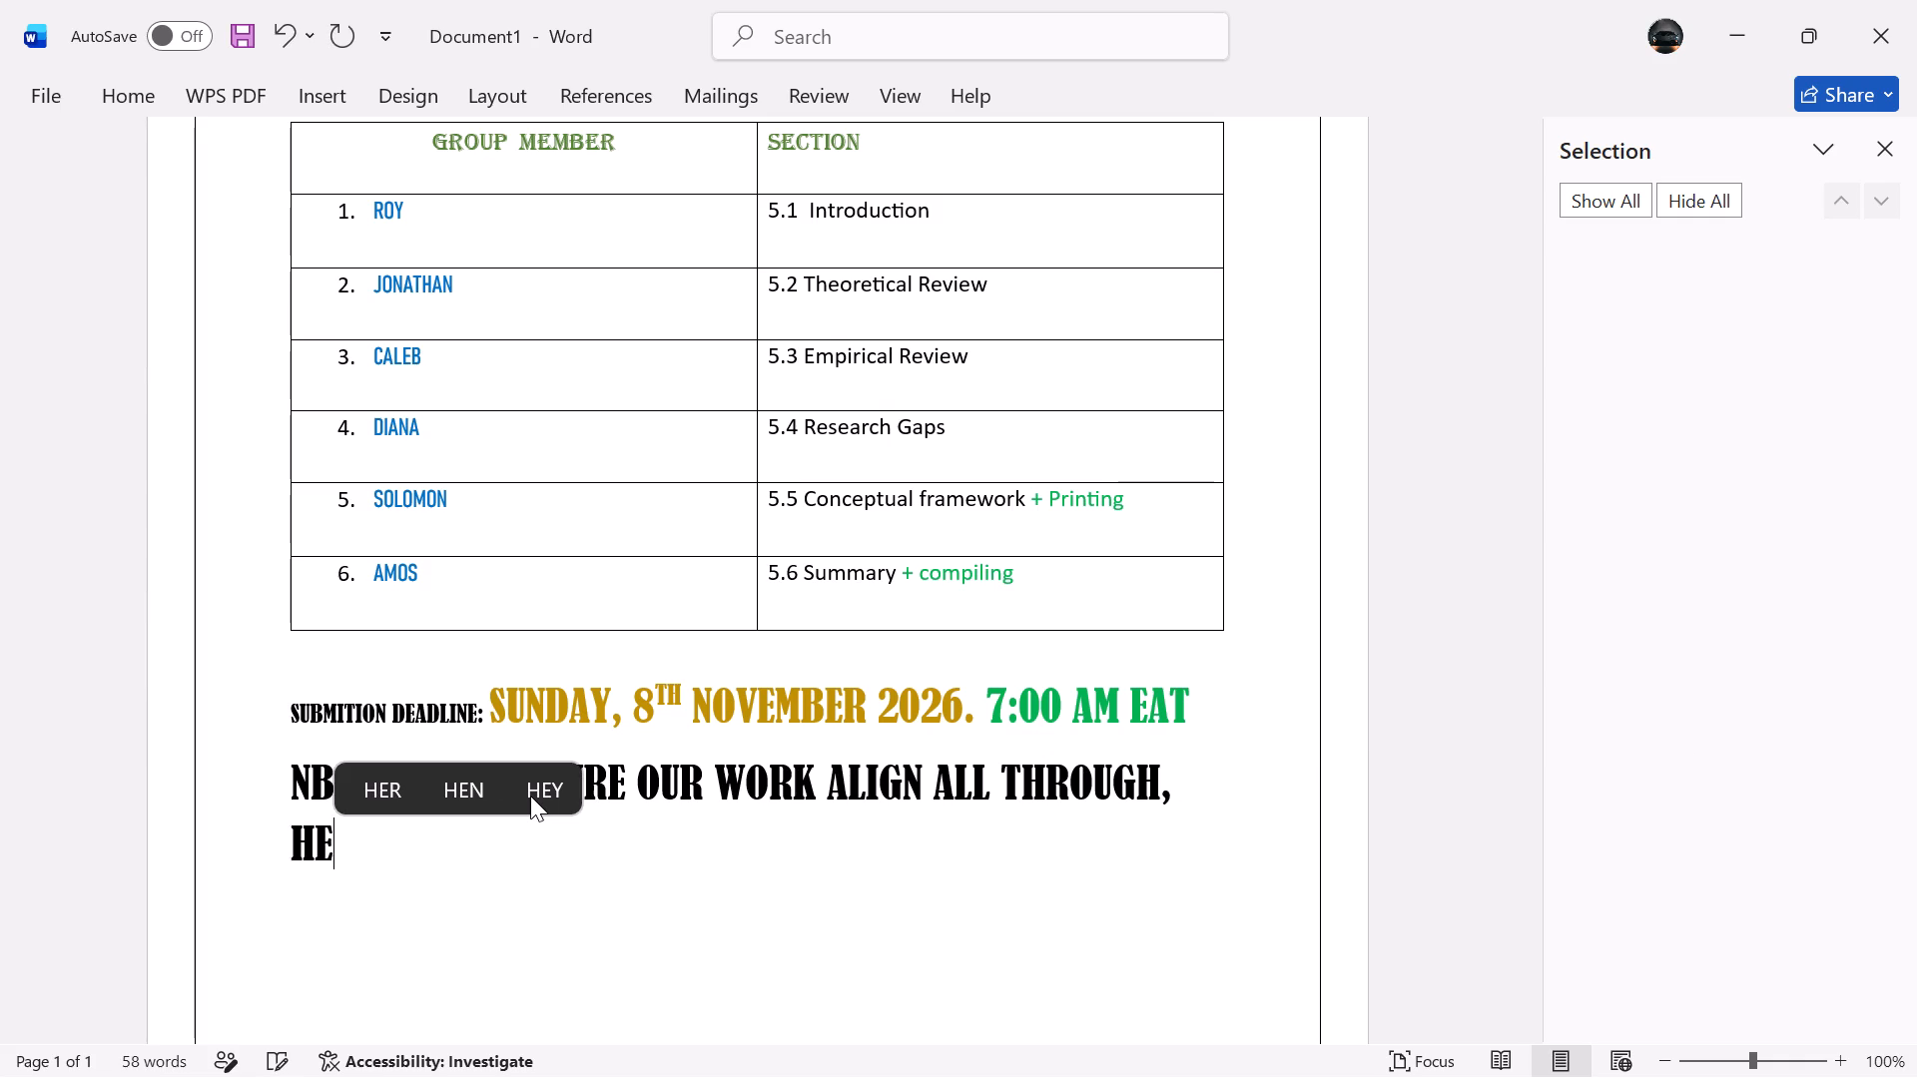
type("NCE")
key("space")
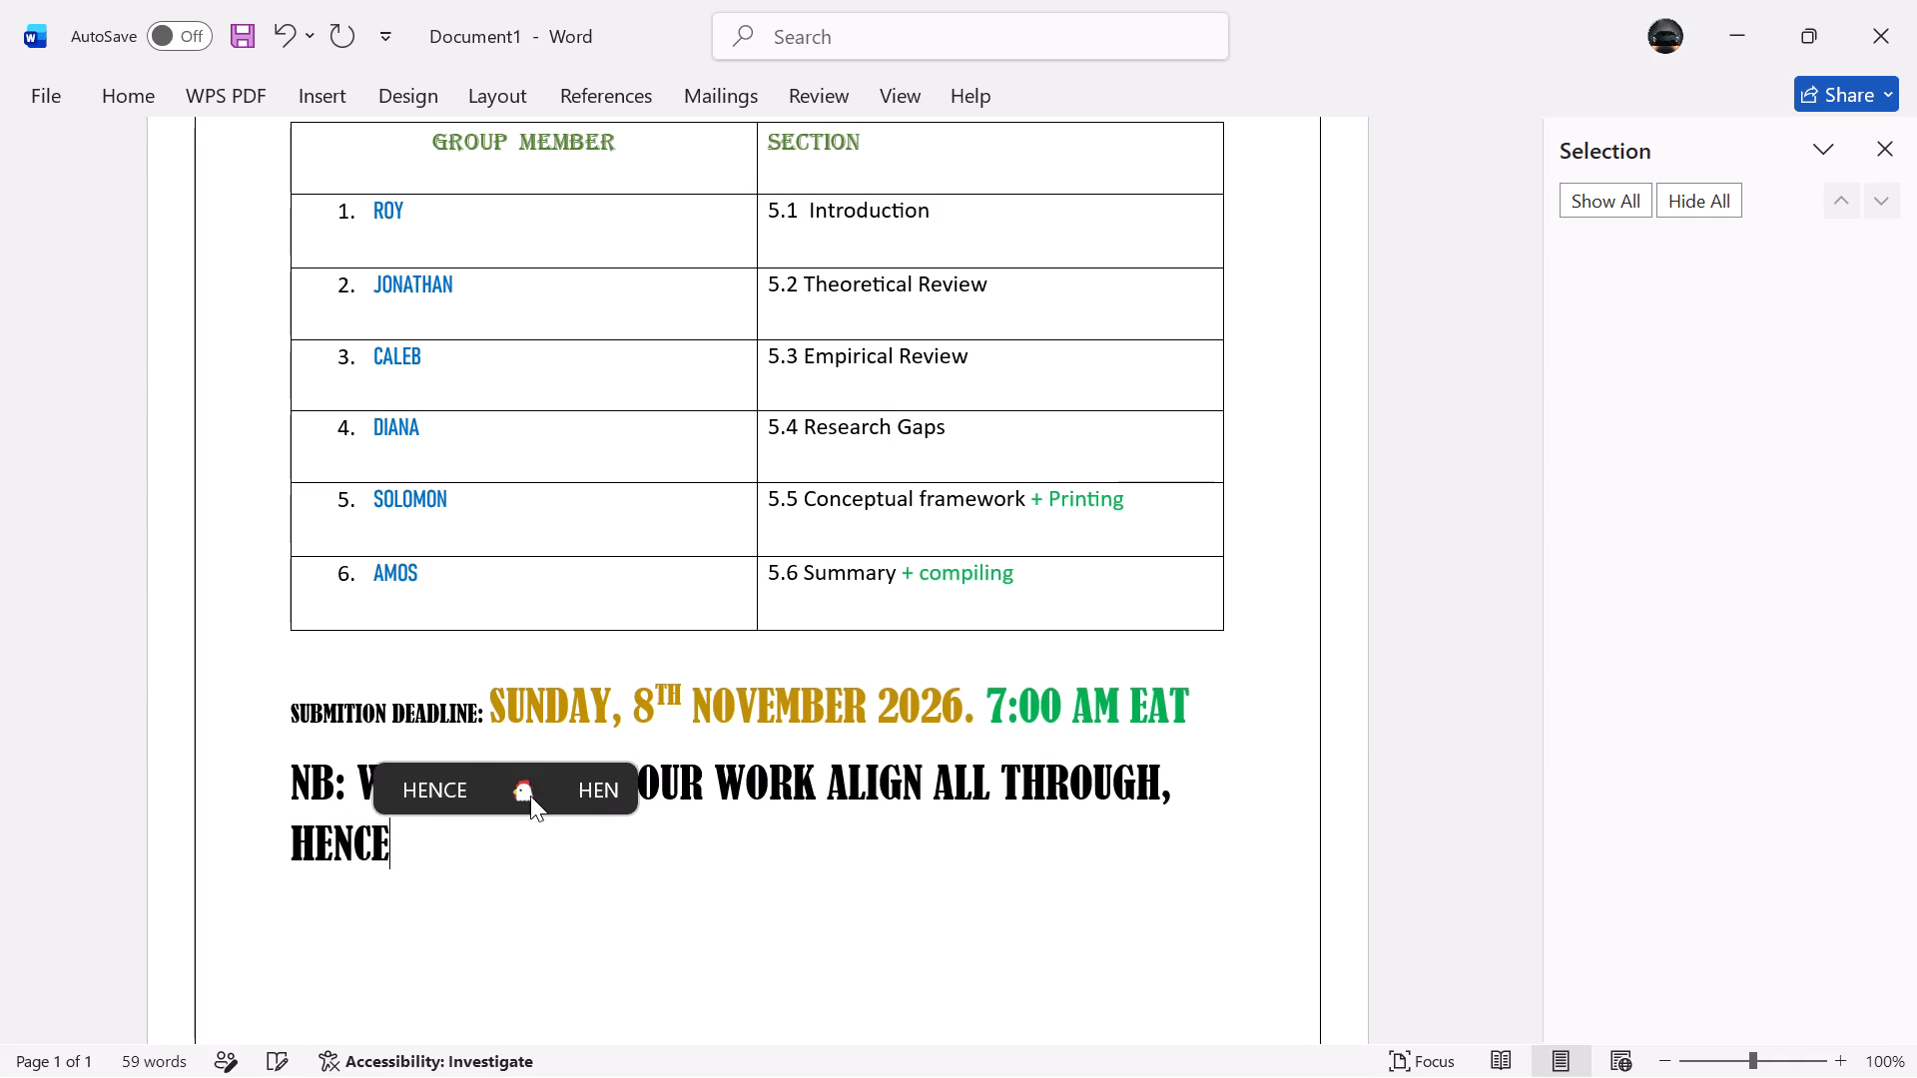
type("BE")
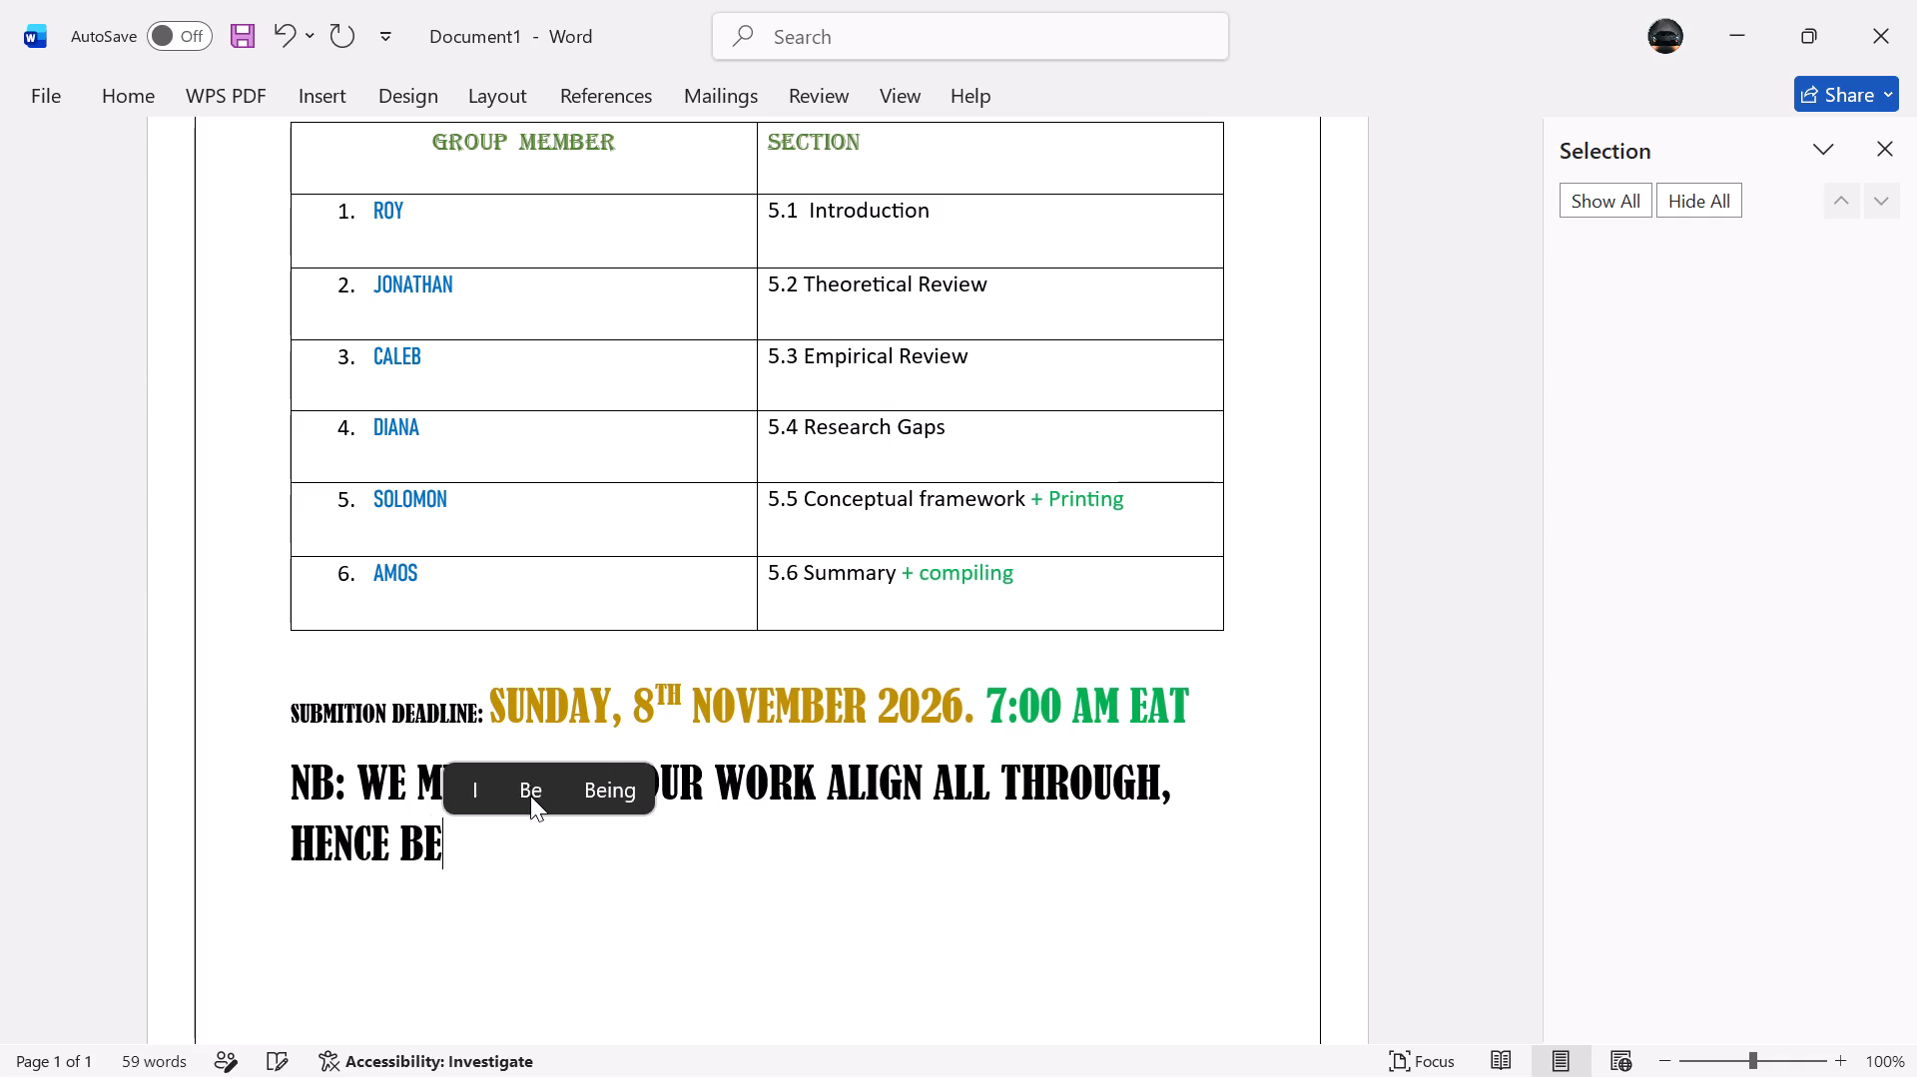
type("FORE")
key("space")
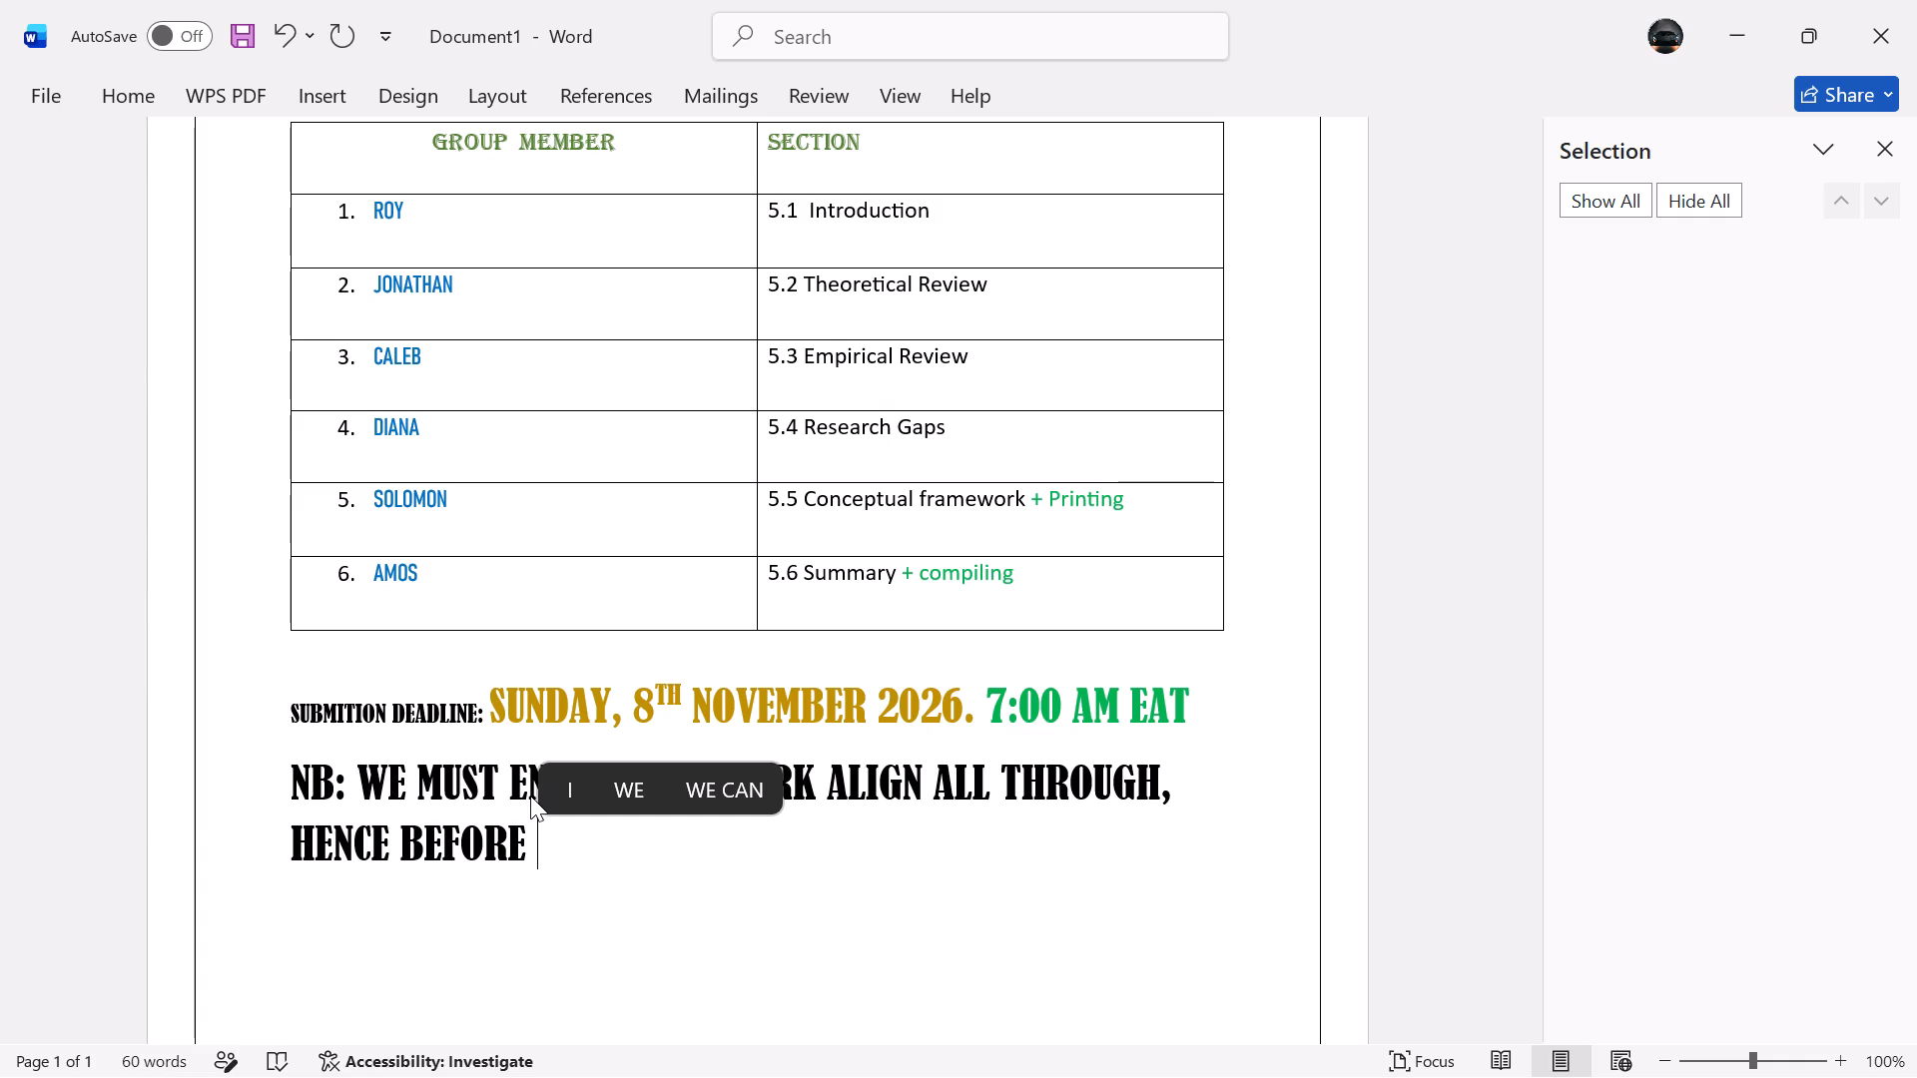
type("PER")
type("FOR")
type("MING")
key("space")
type("SE")
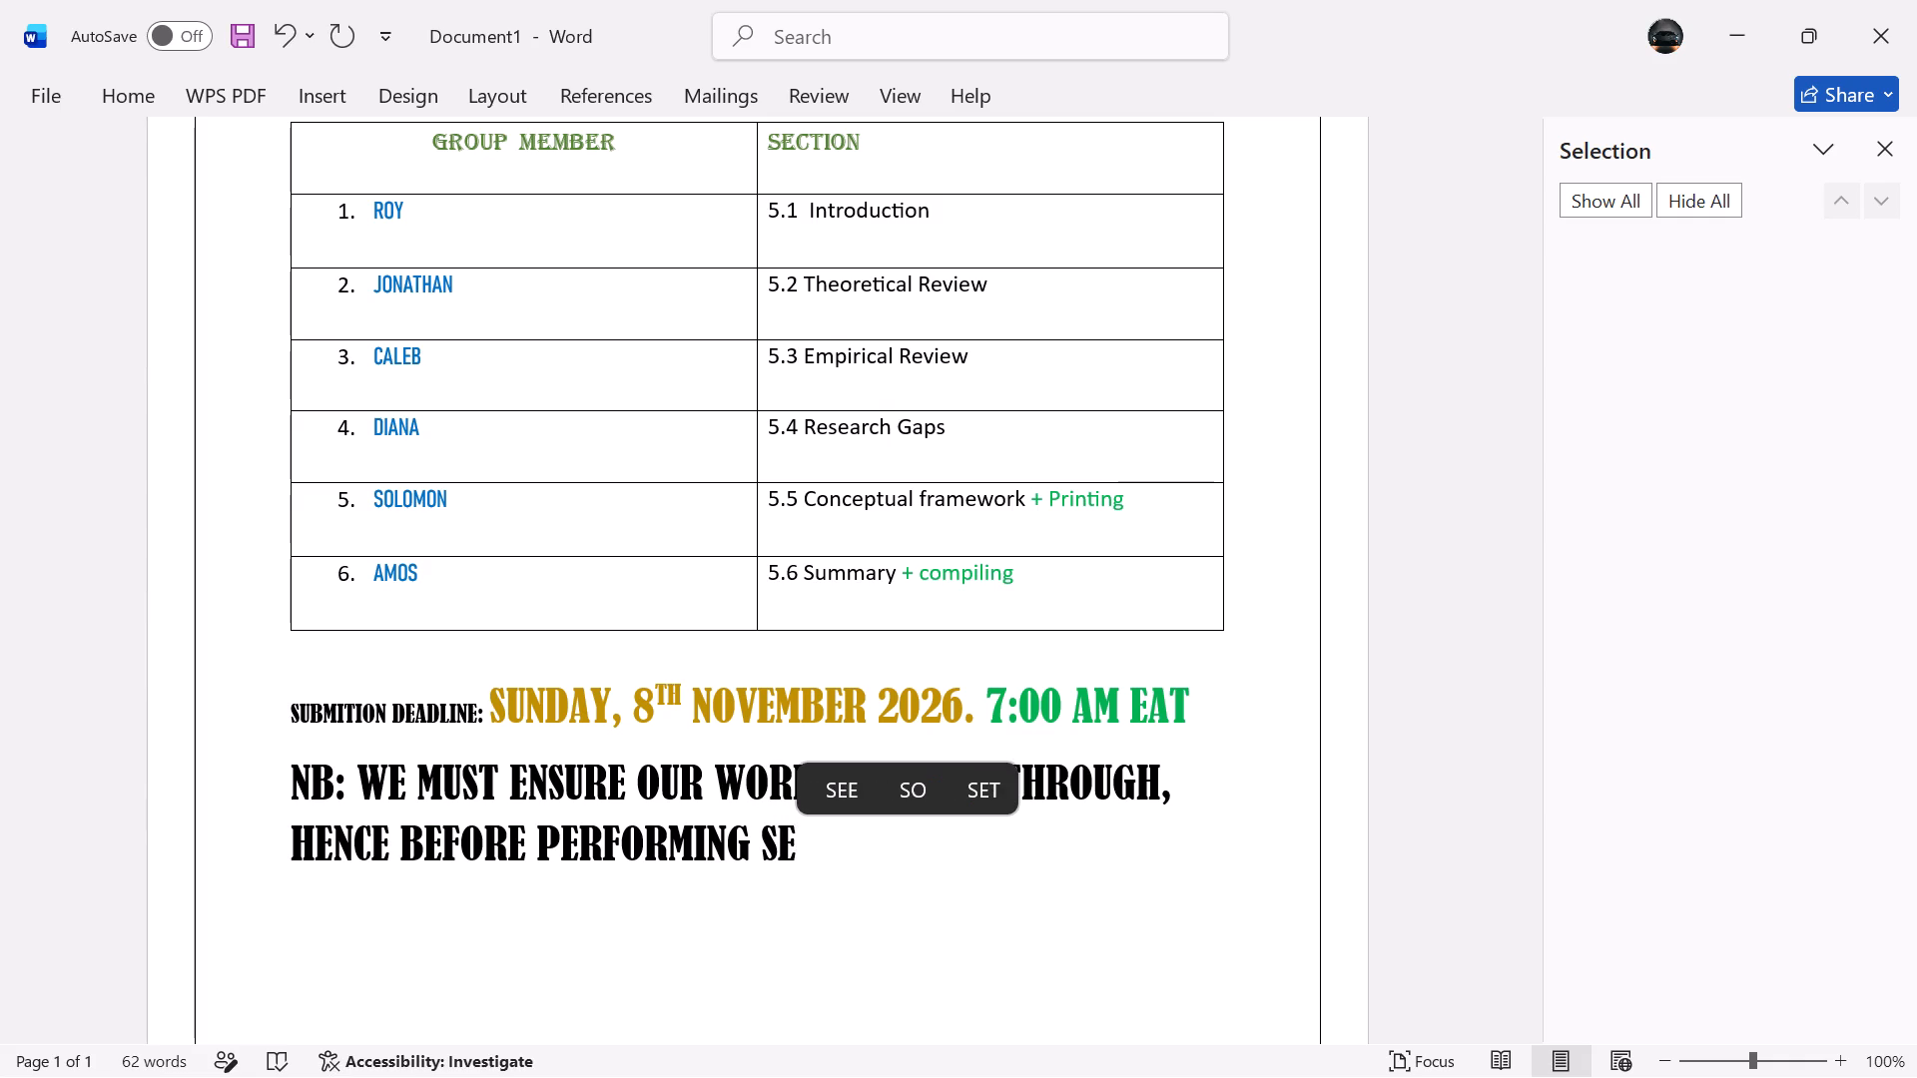
type("CTION")
key("space")
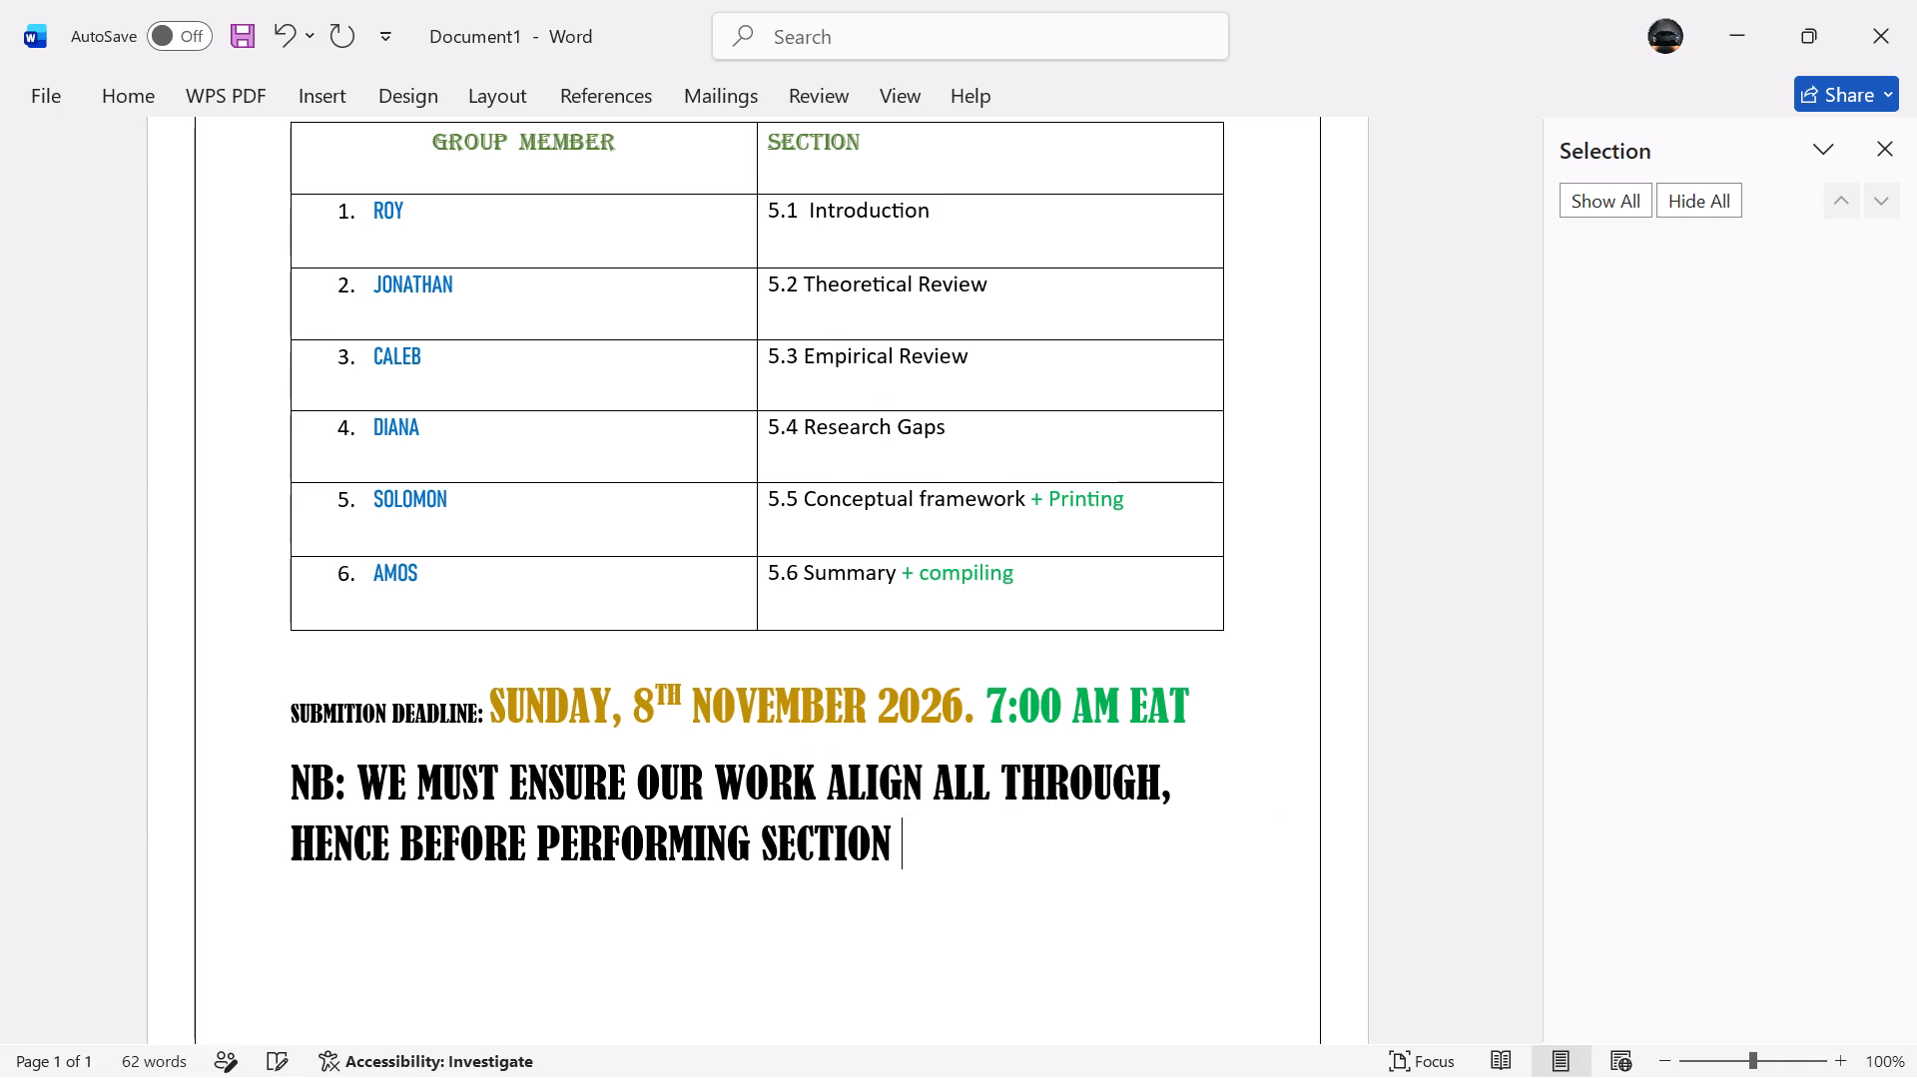
Replace "SECTION" at the end of the NB note with "CHAPTER TWO RESEARCH,".
key("BackSpace")
key("BackSpace")
key("BackSpace")
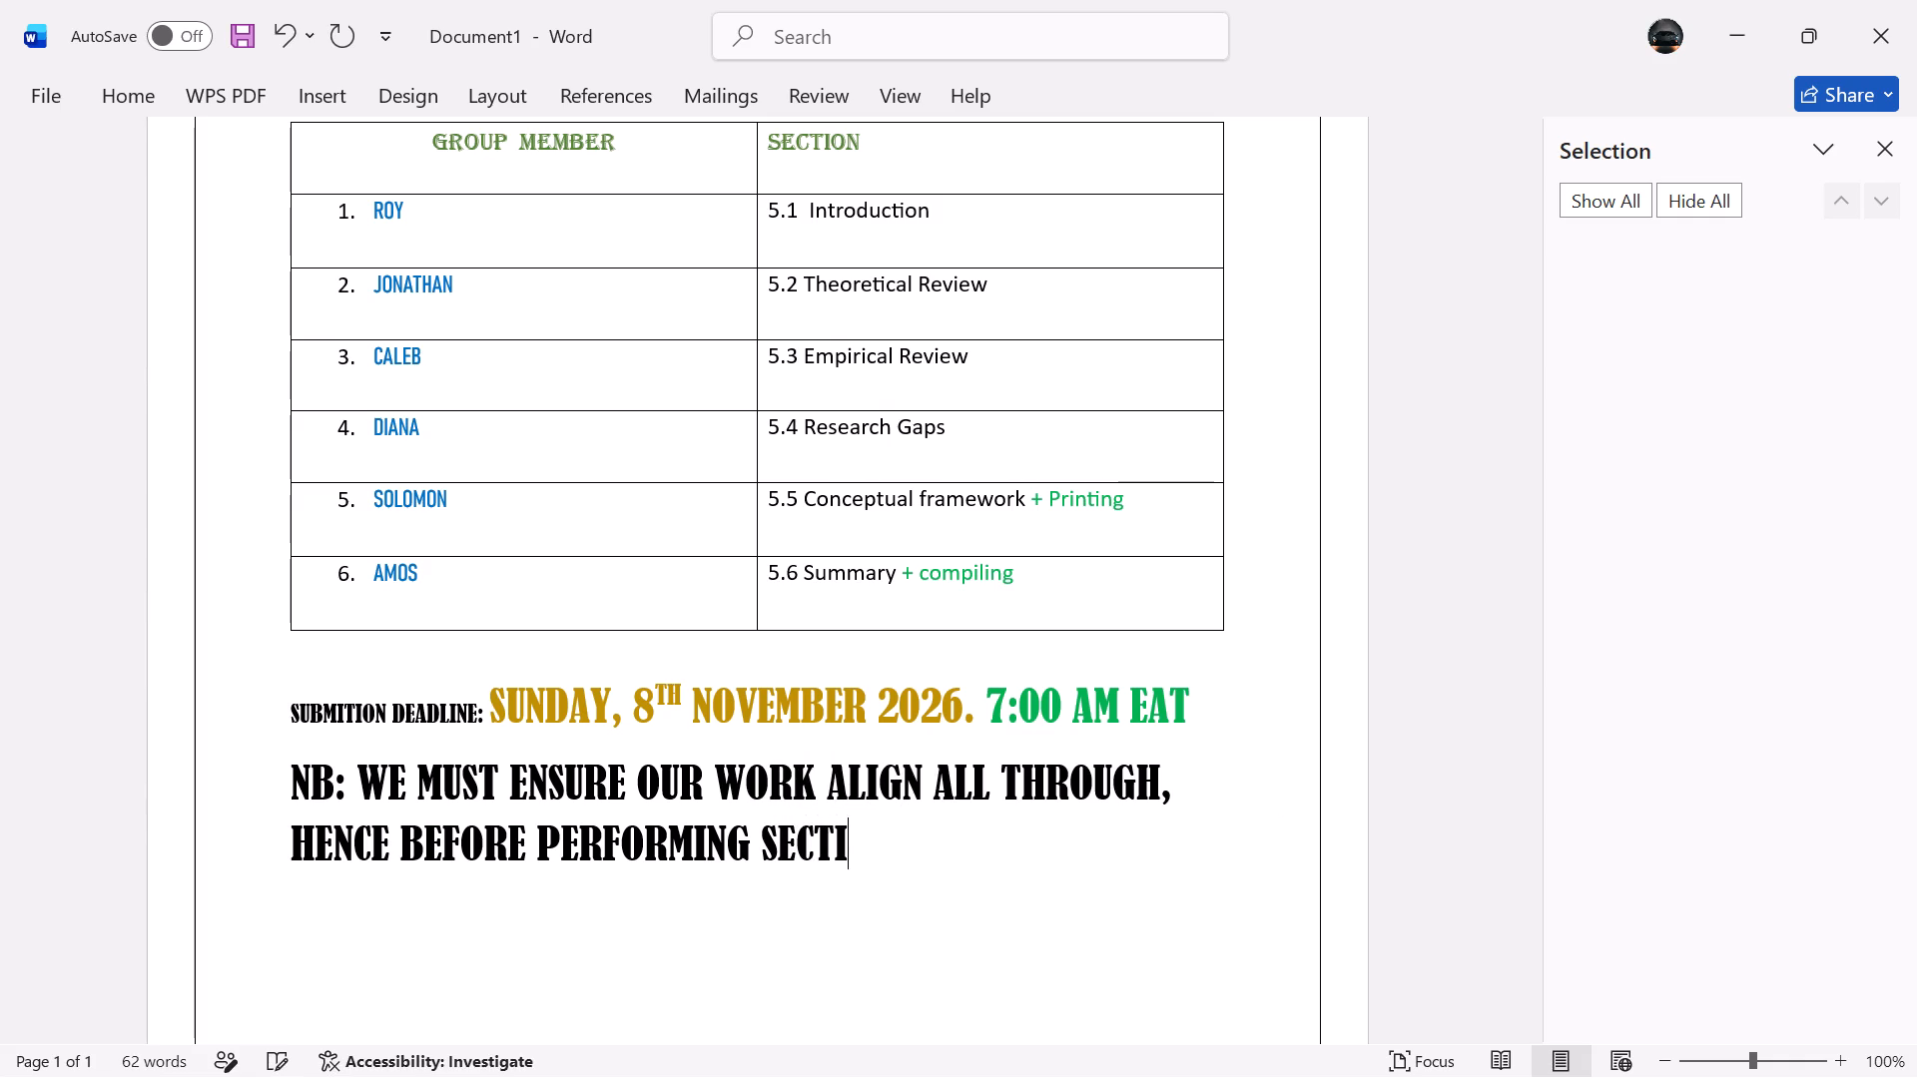
key("BackSpace")
key("BackSpace")
key("BackSpace")
key("BackSpace")
key("BackSpace")
type("CHAPTER")
key("space")
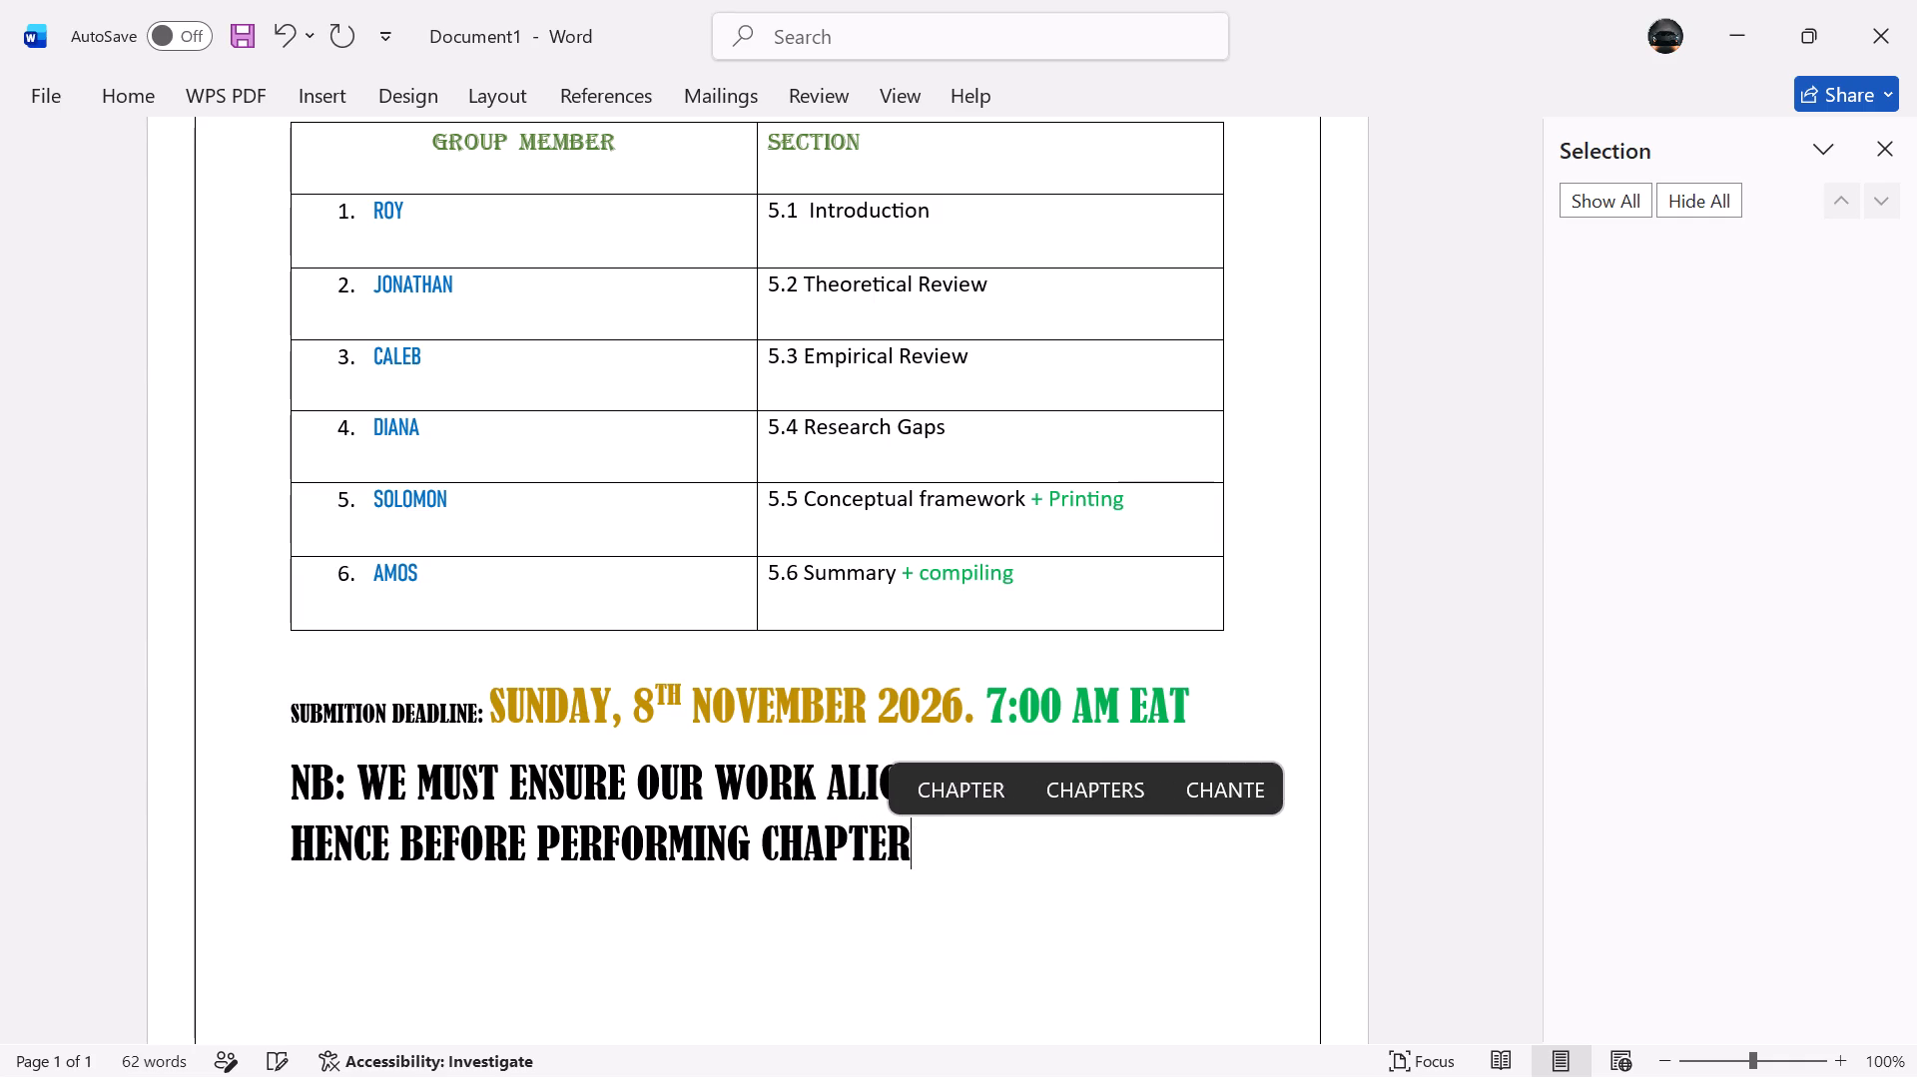
type("TWO")
key("space")
type("RESEARCH")
key("space")
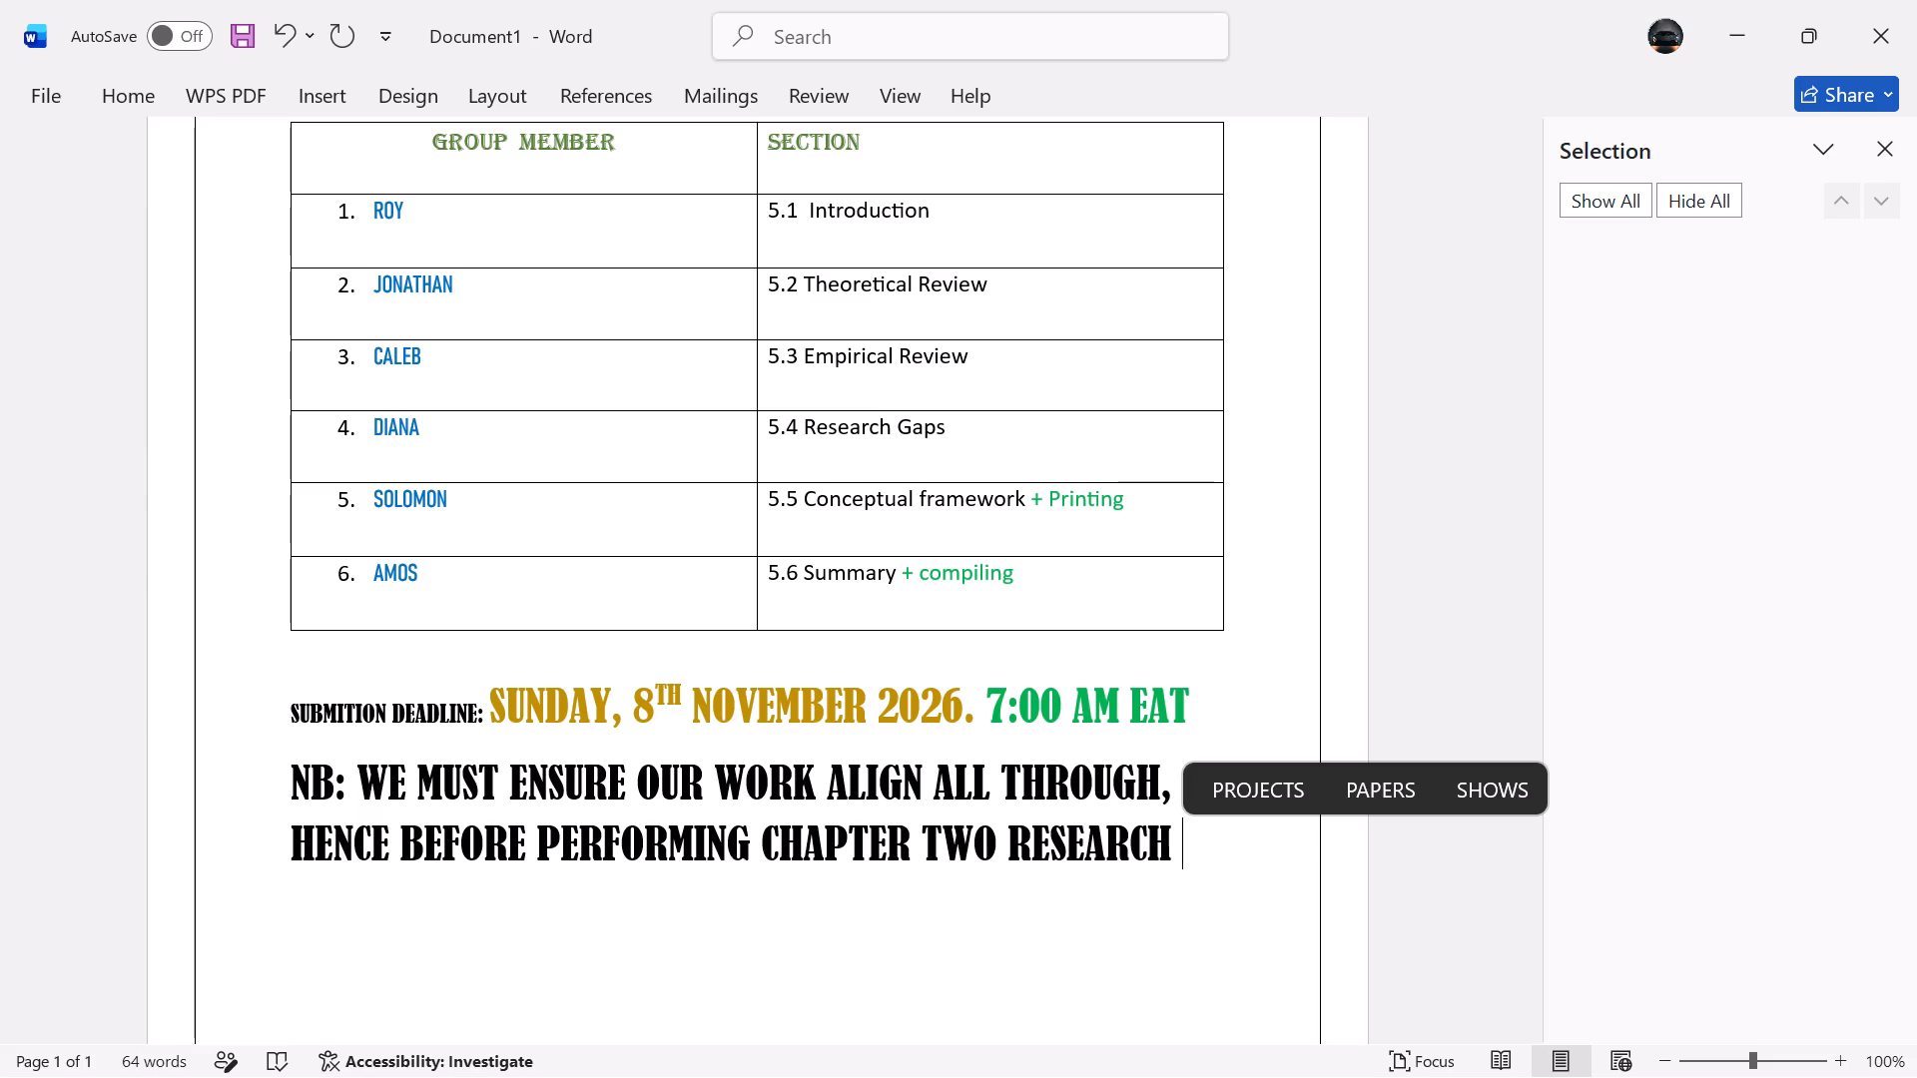
key("e")
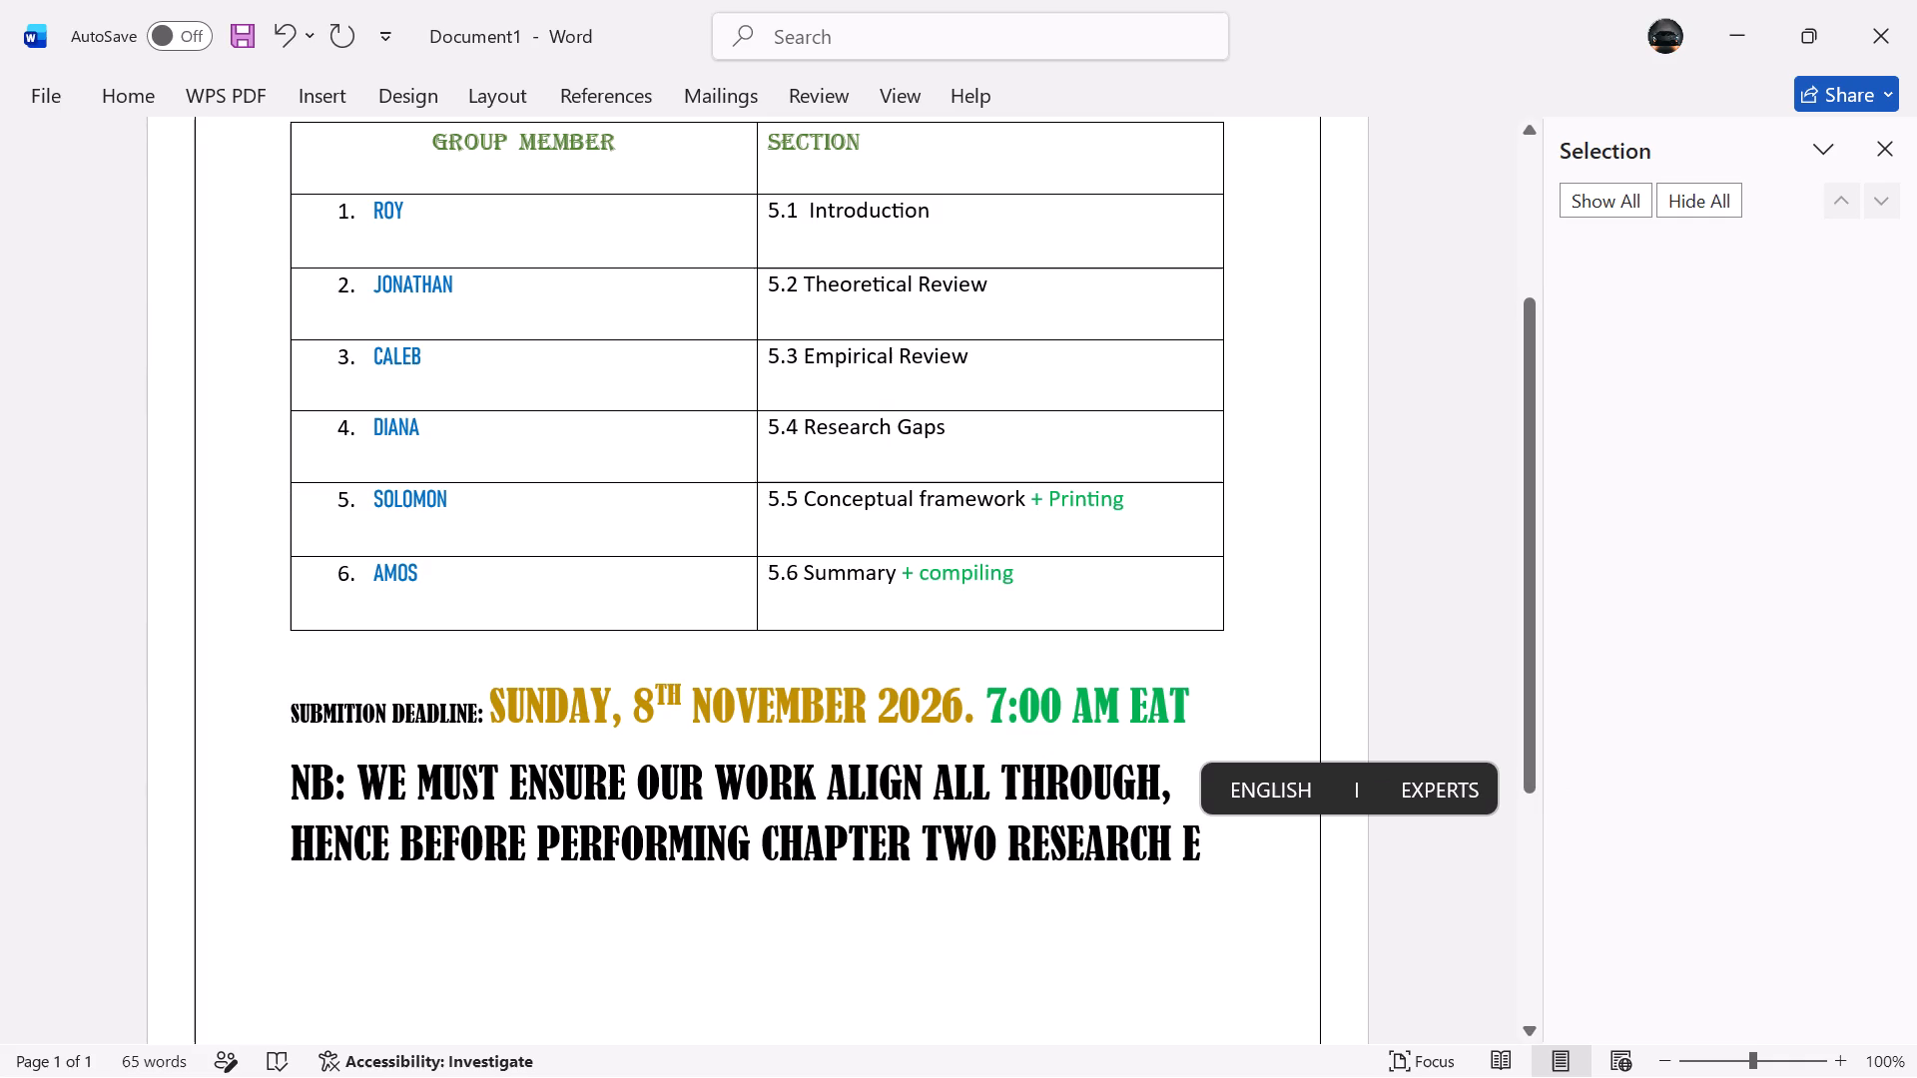
key("BackSpace")
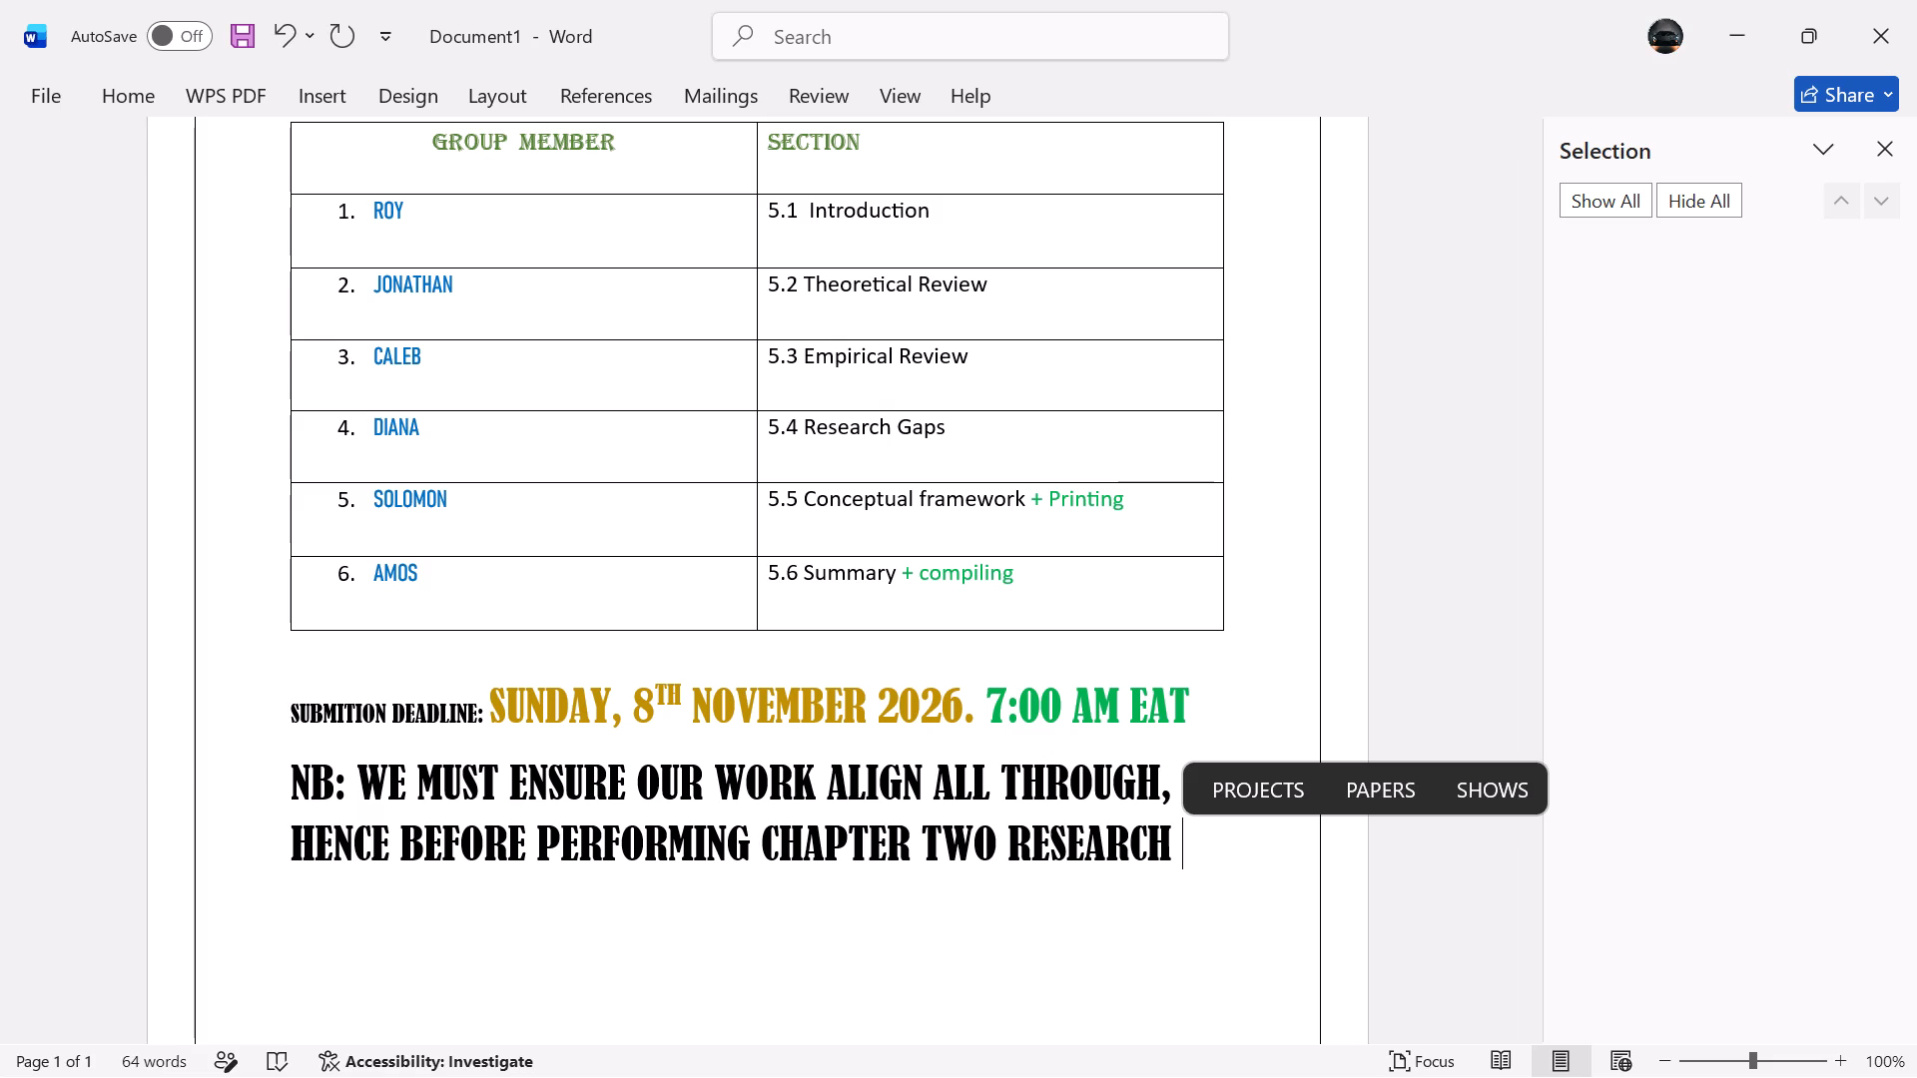
key("m")
key("BackSpace")
key("BackSpace")
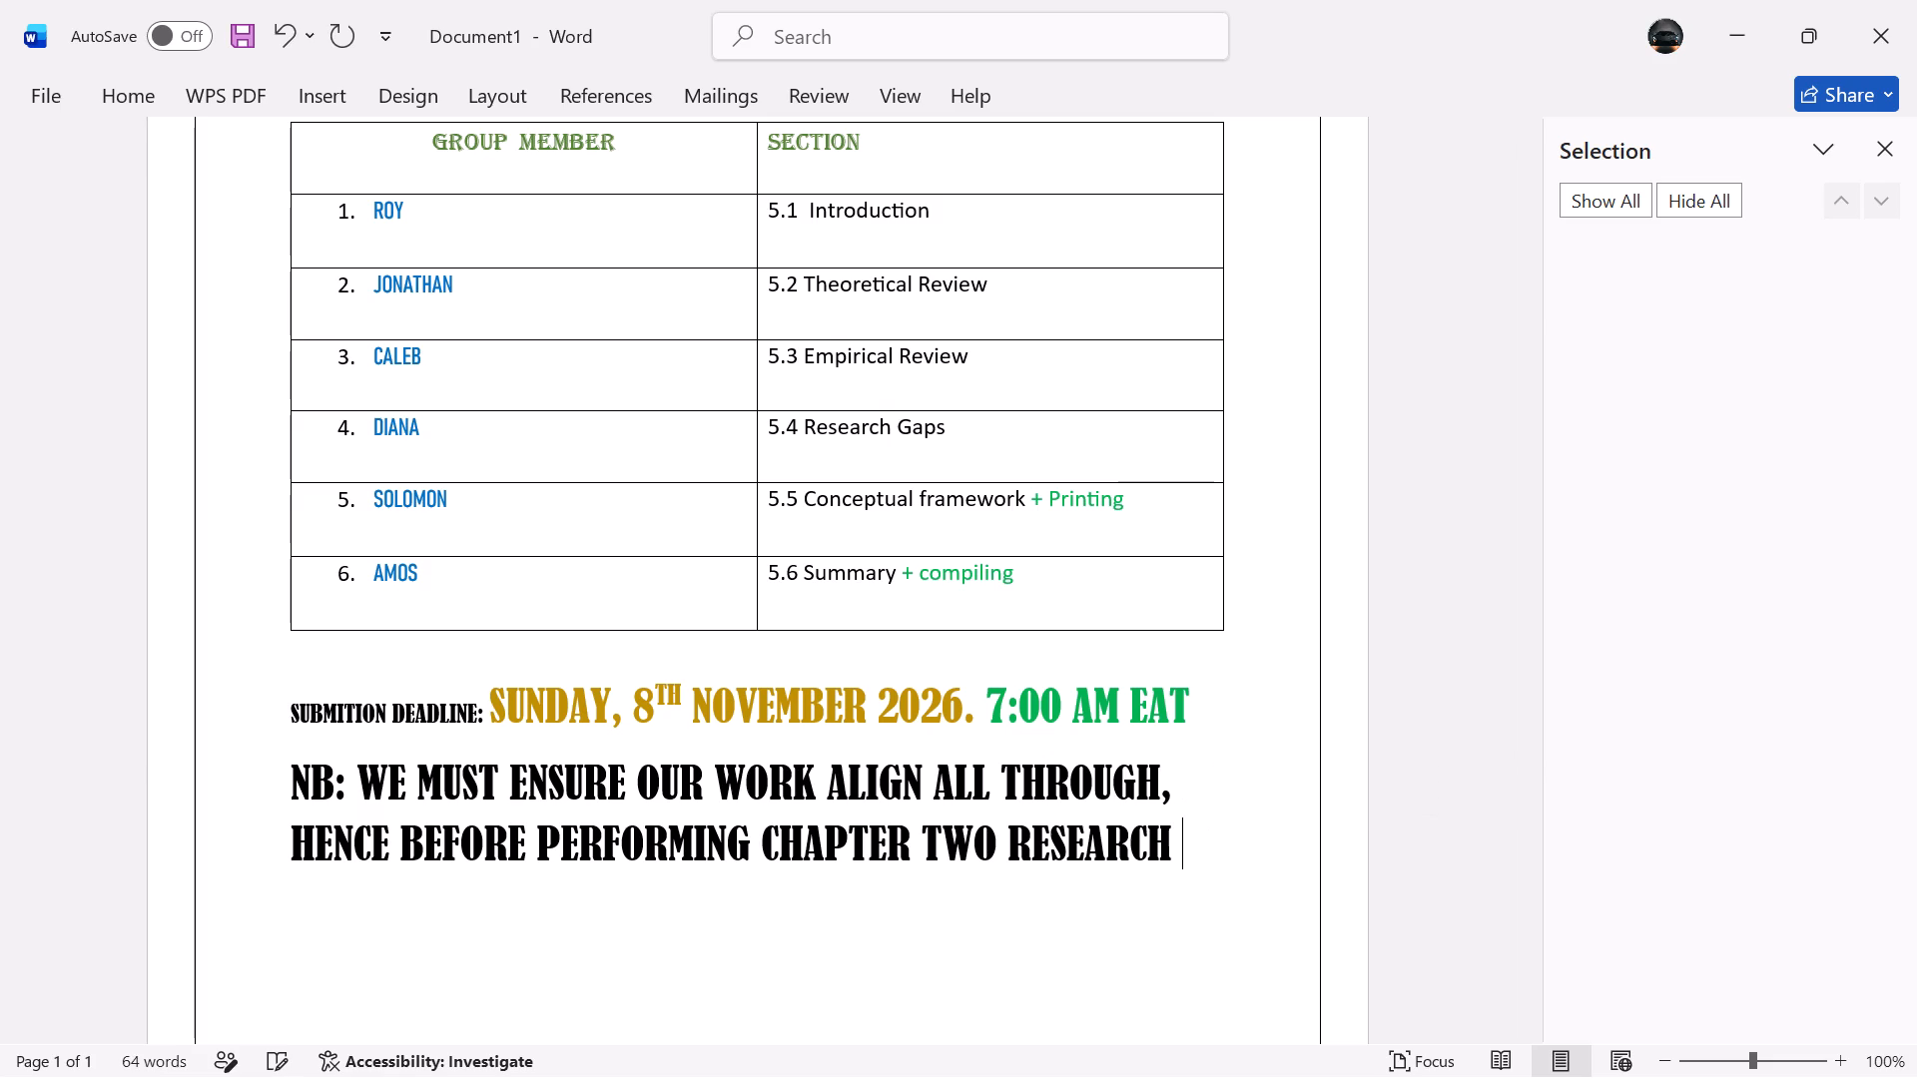
type(", M")
key("BackSpace")
key("BackSpace")
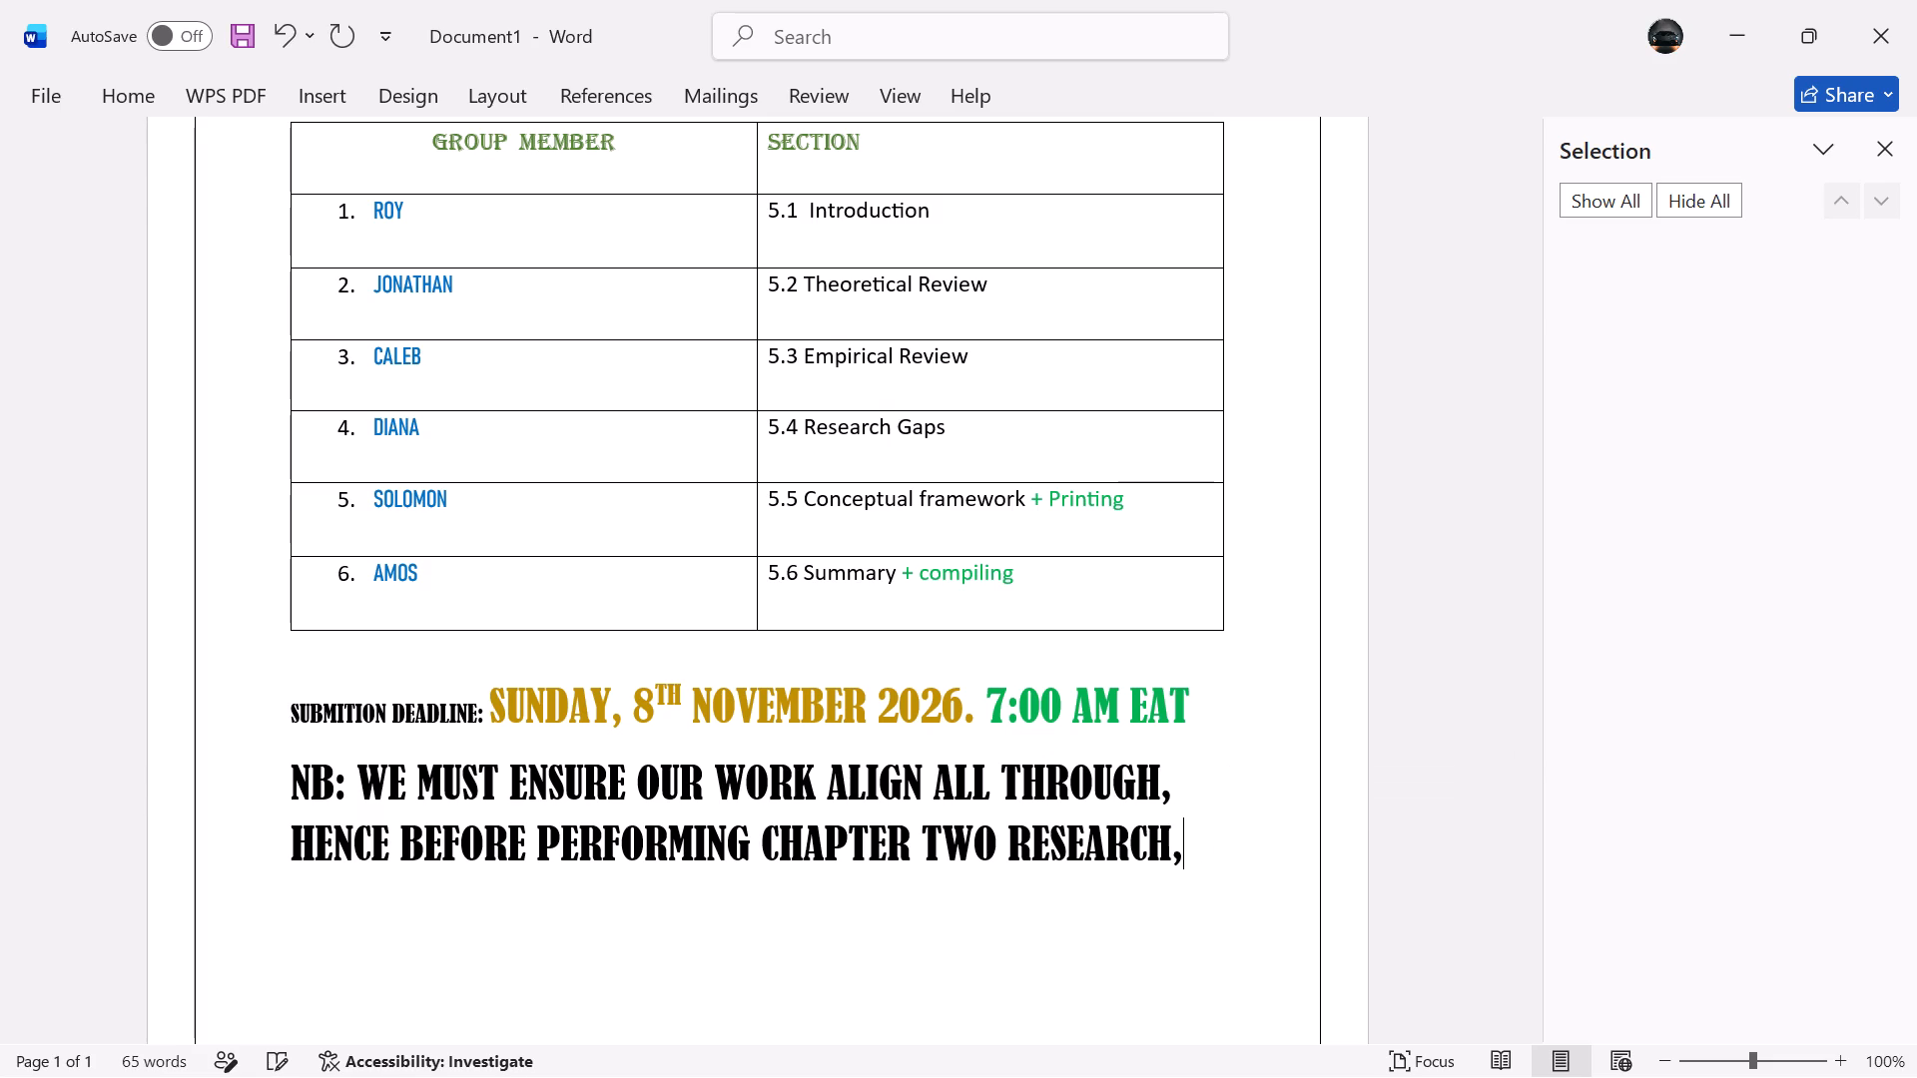
Add "UNDERSTAND THE" after "CHAPTER TWO RESEARCH," in the NB note.
key("space")
type("UN")
type("DER")
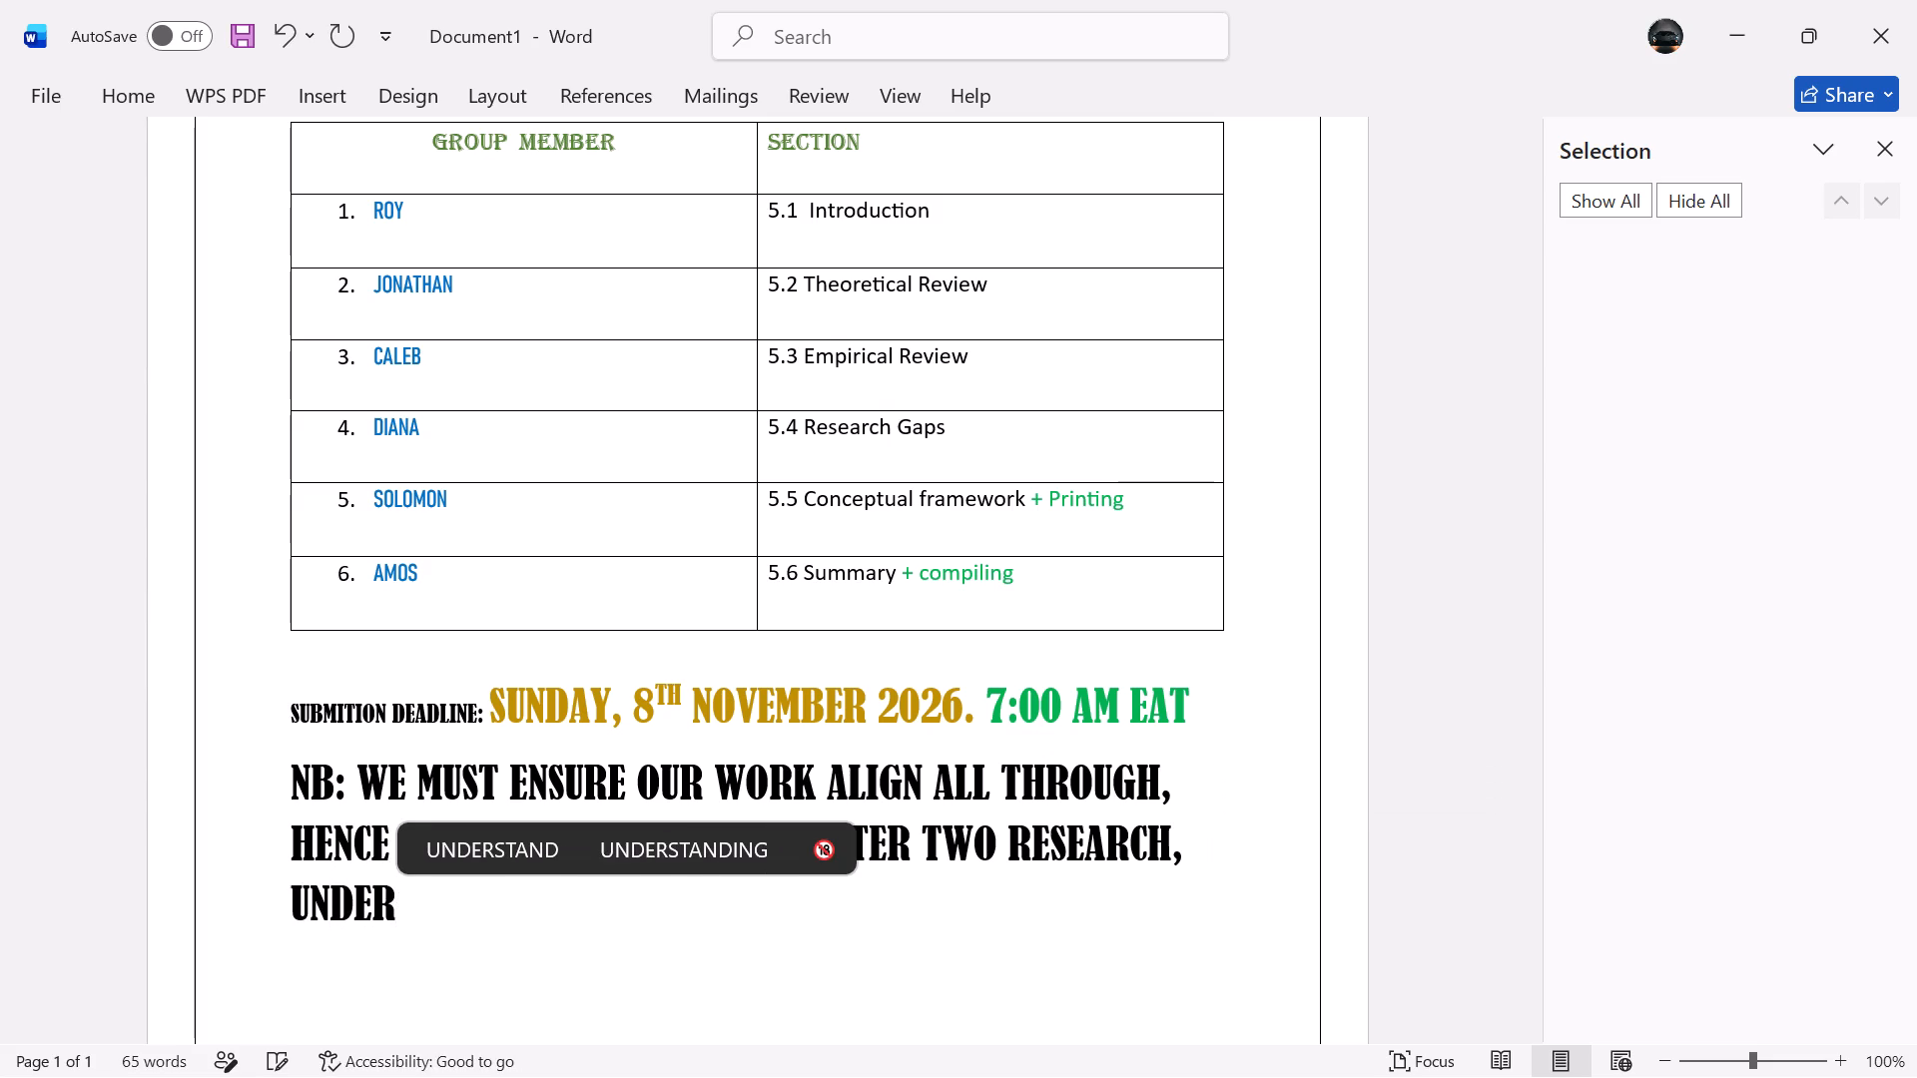
type("STA")
key("b")
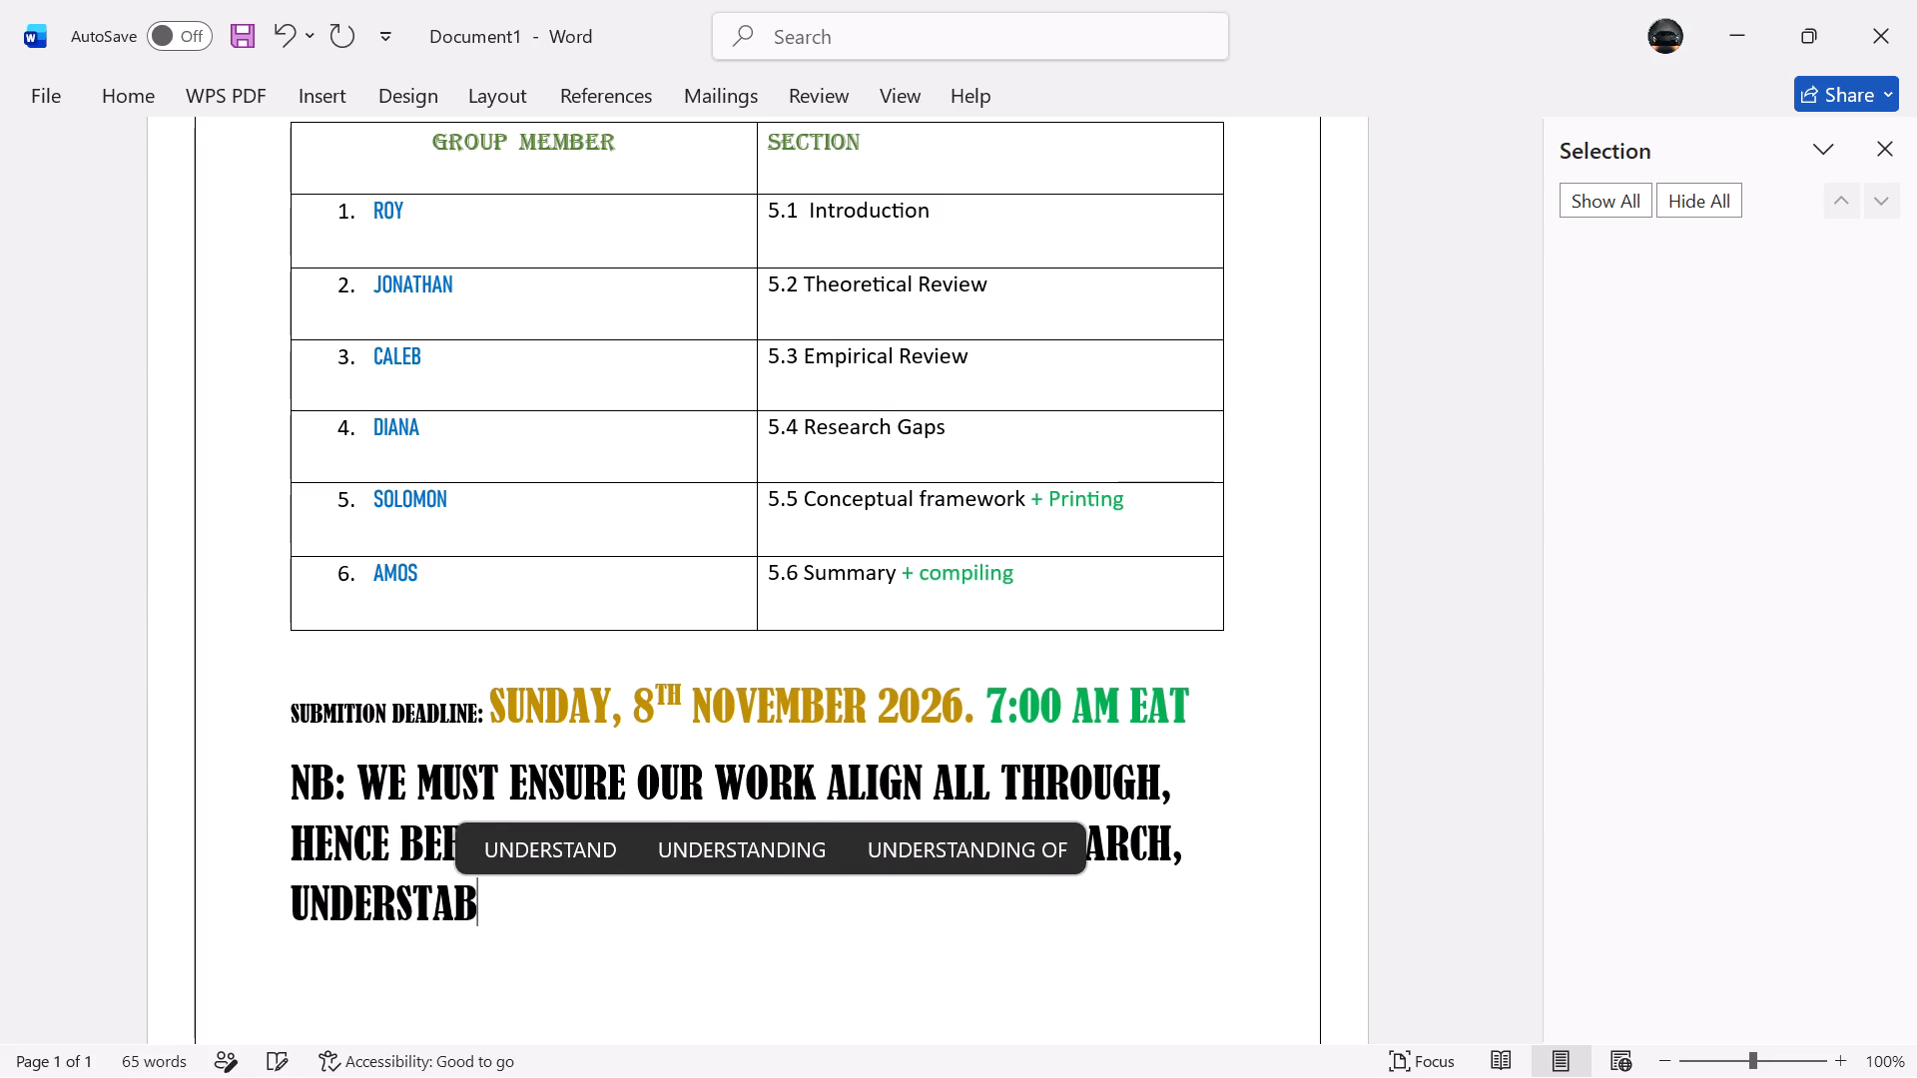
key("BackSpace")
key("equal")
key("n")
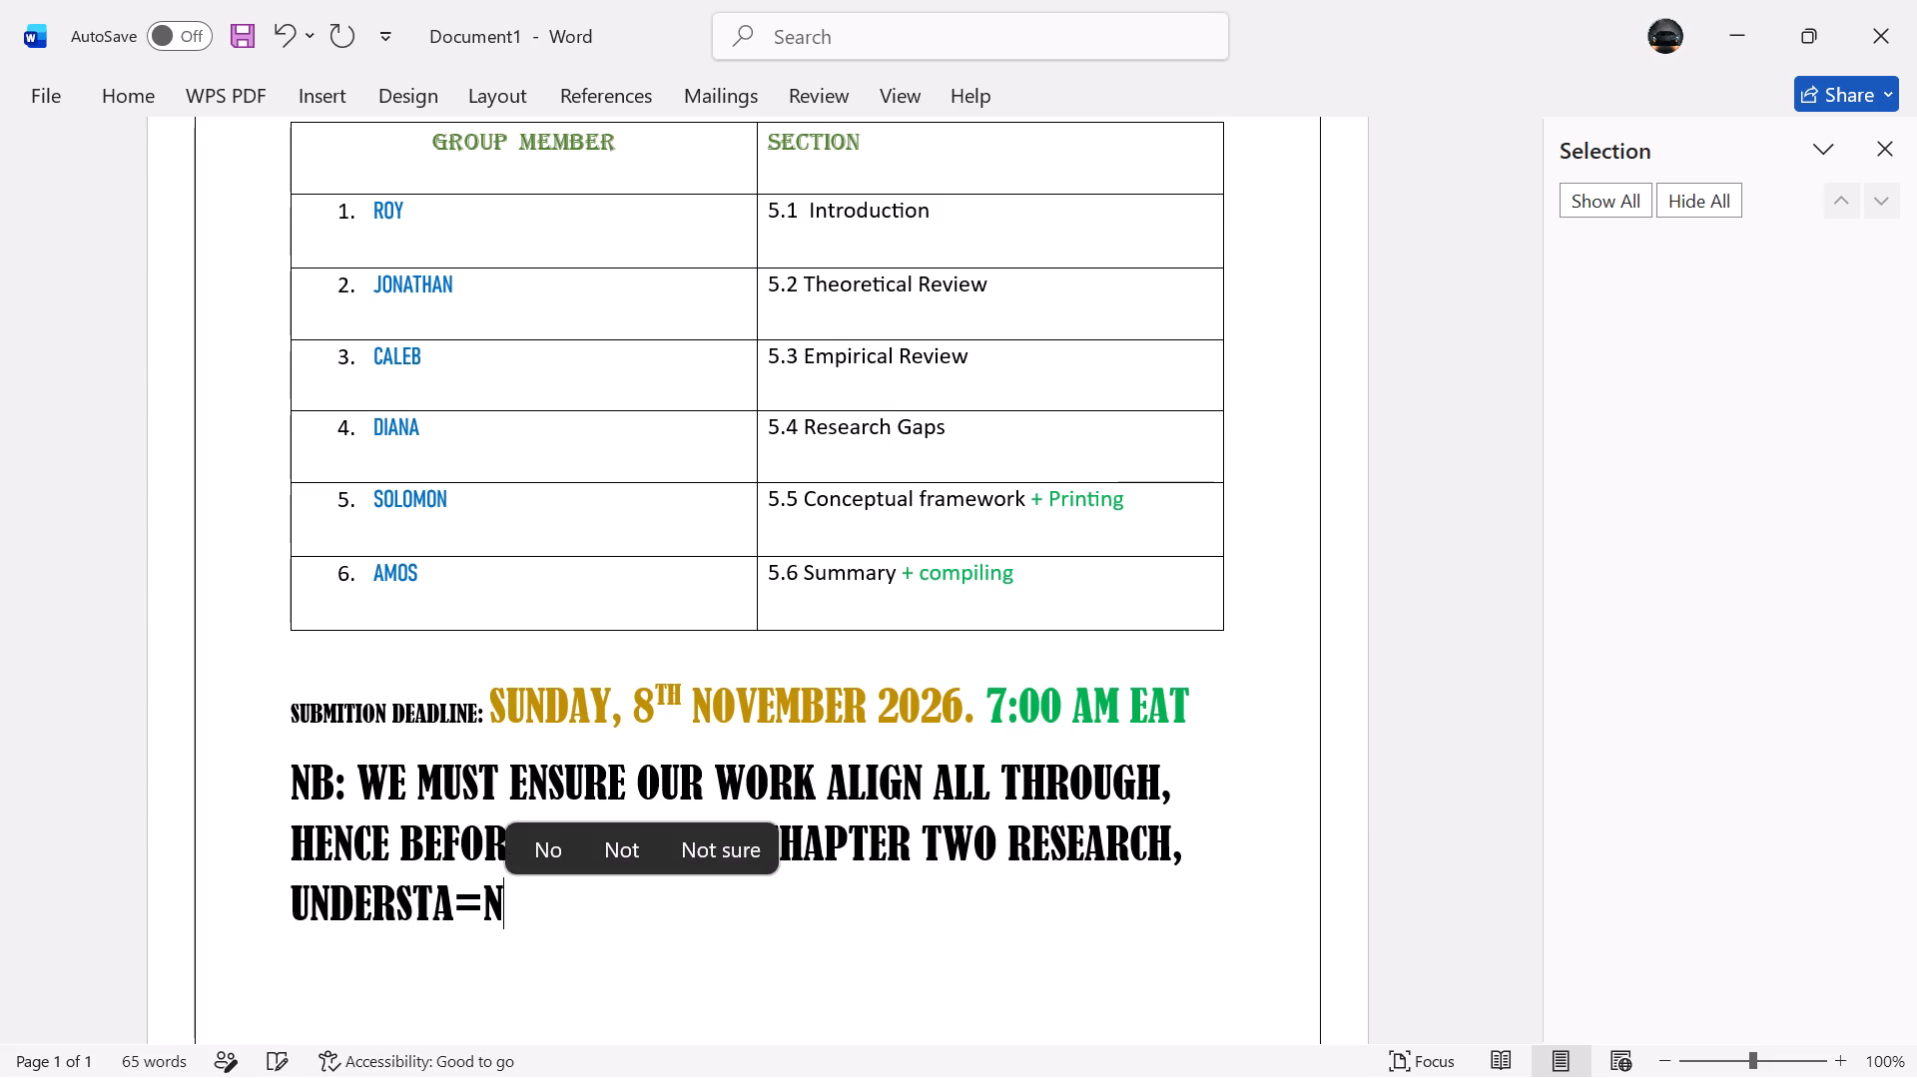
key("BackSpace")
key("BackSpace")
key("BackSpace")
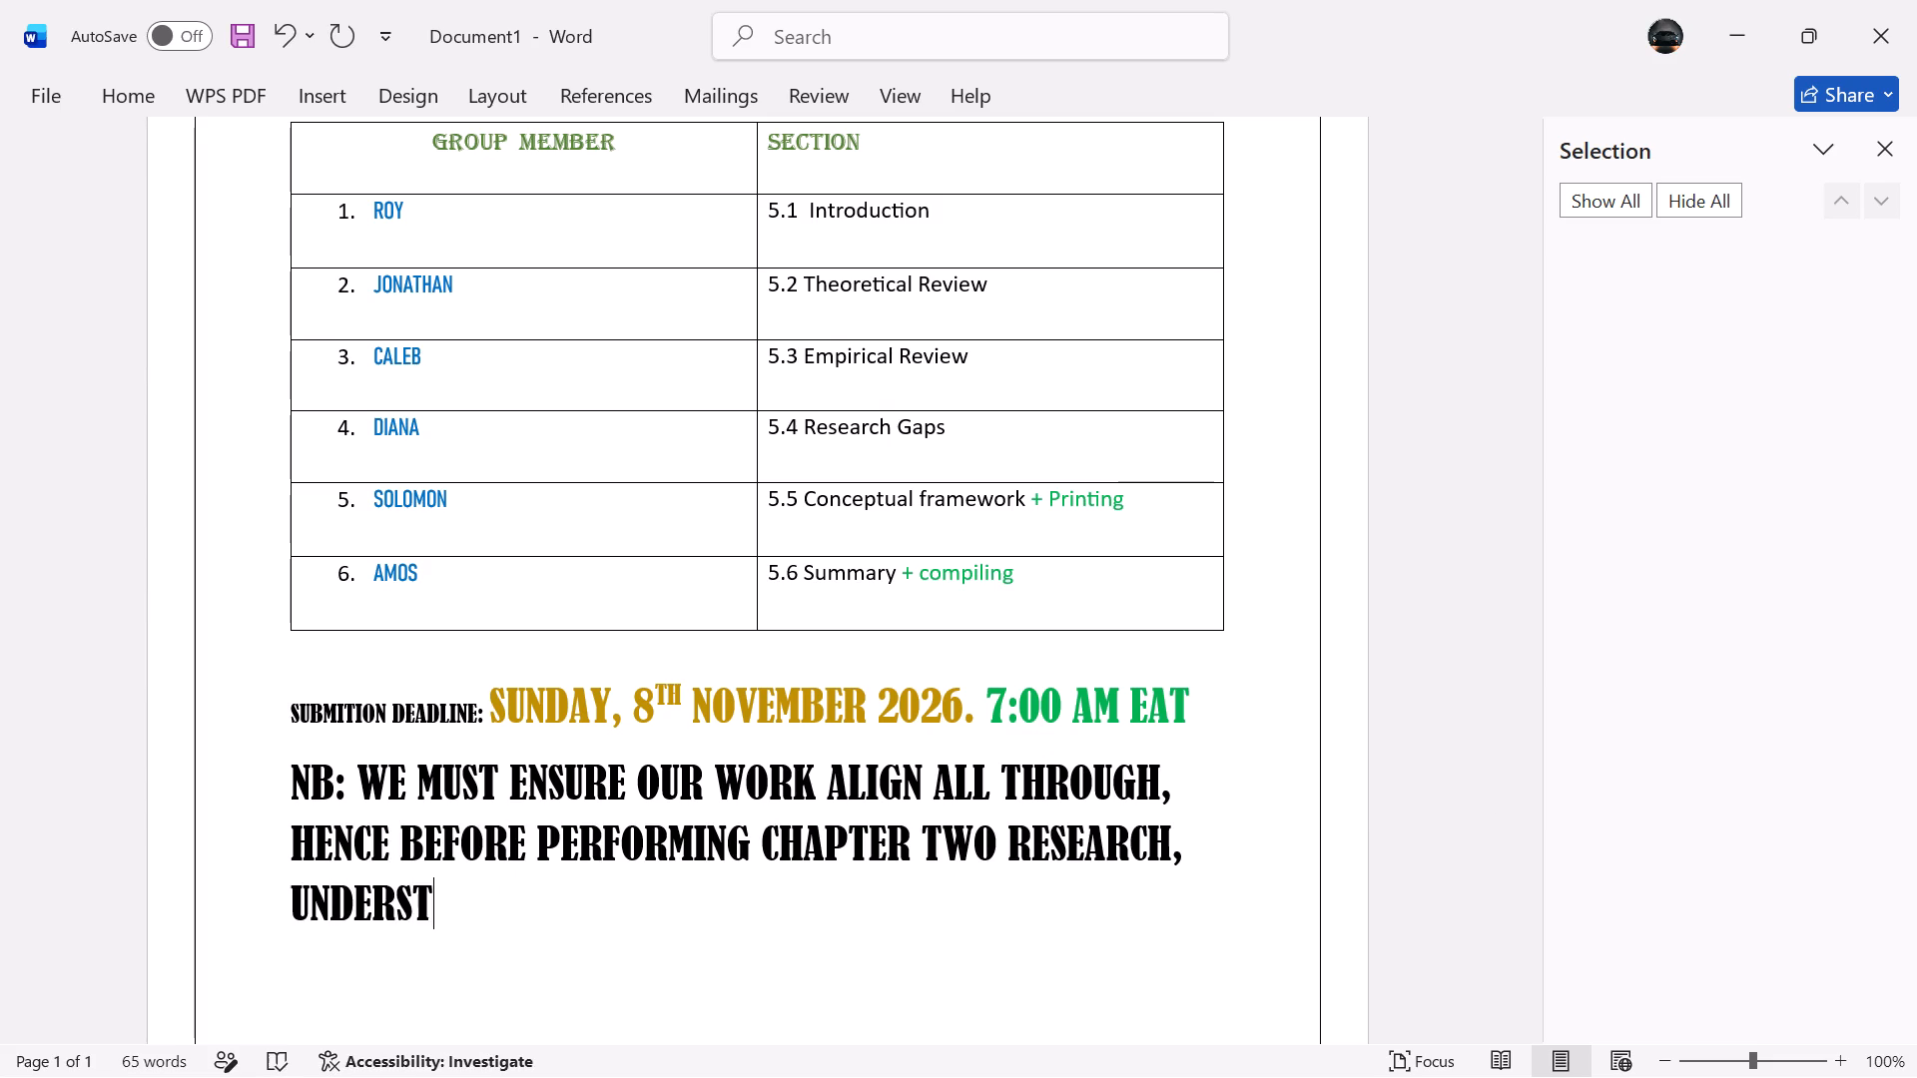
type("AND")
key("space")
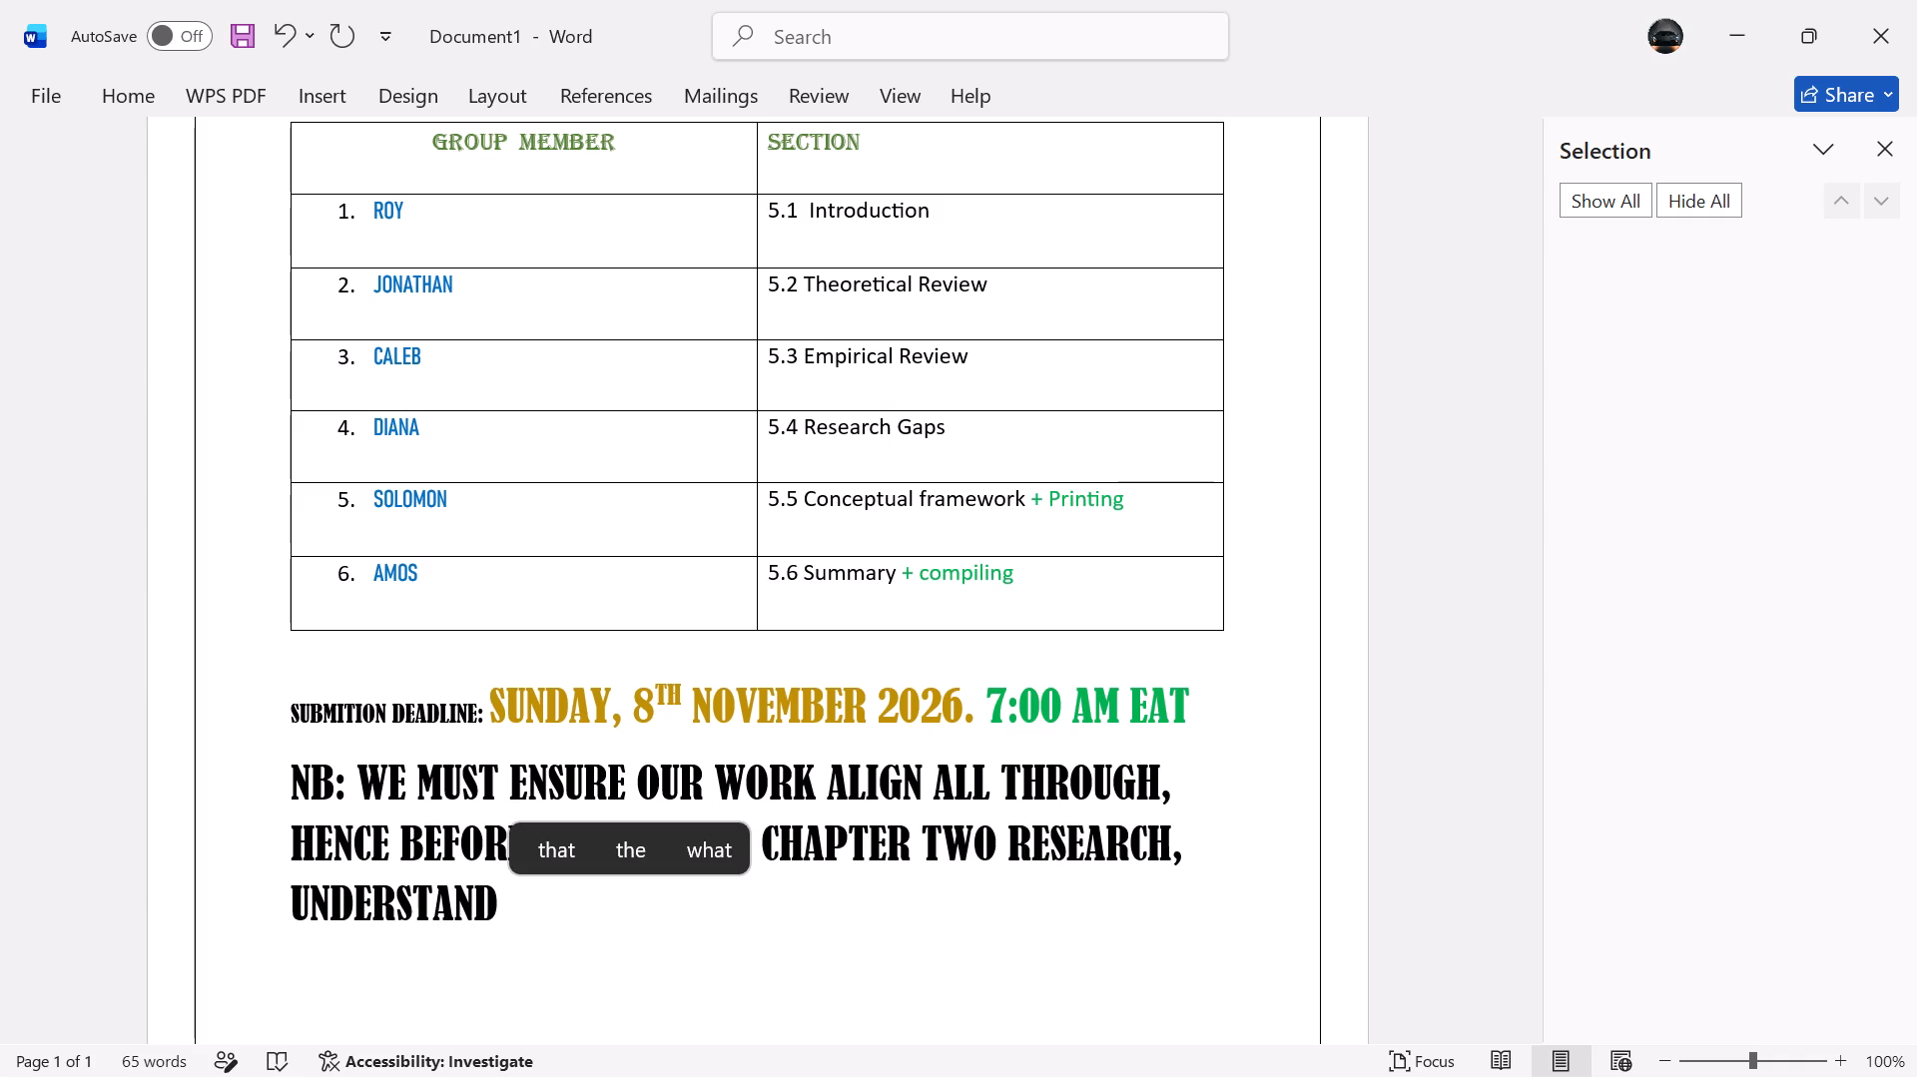
key("c")
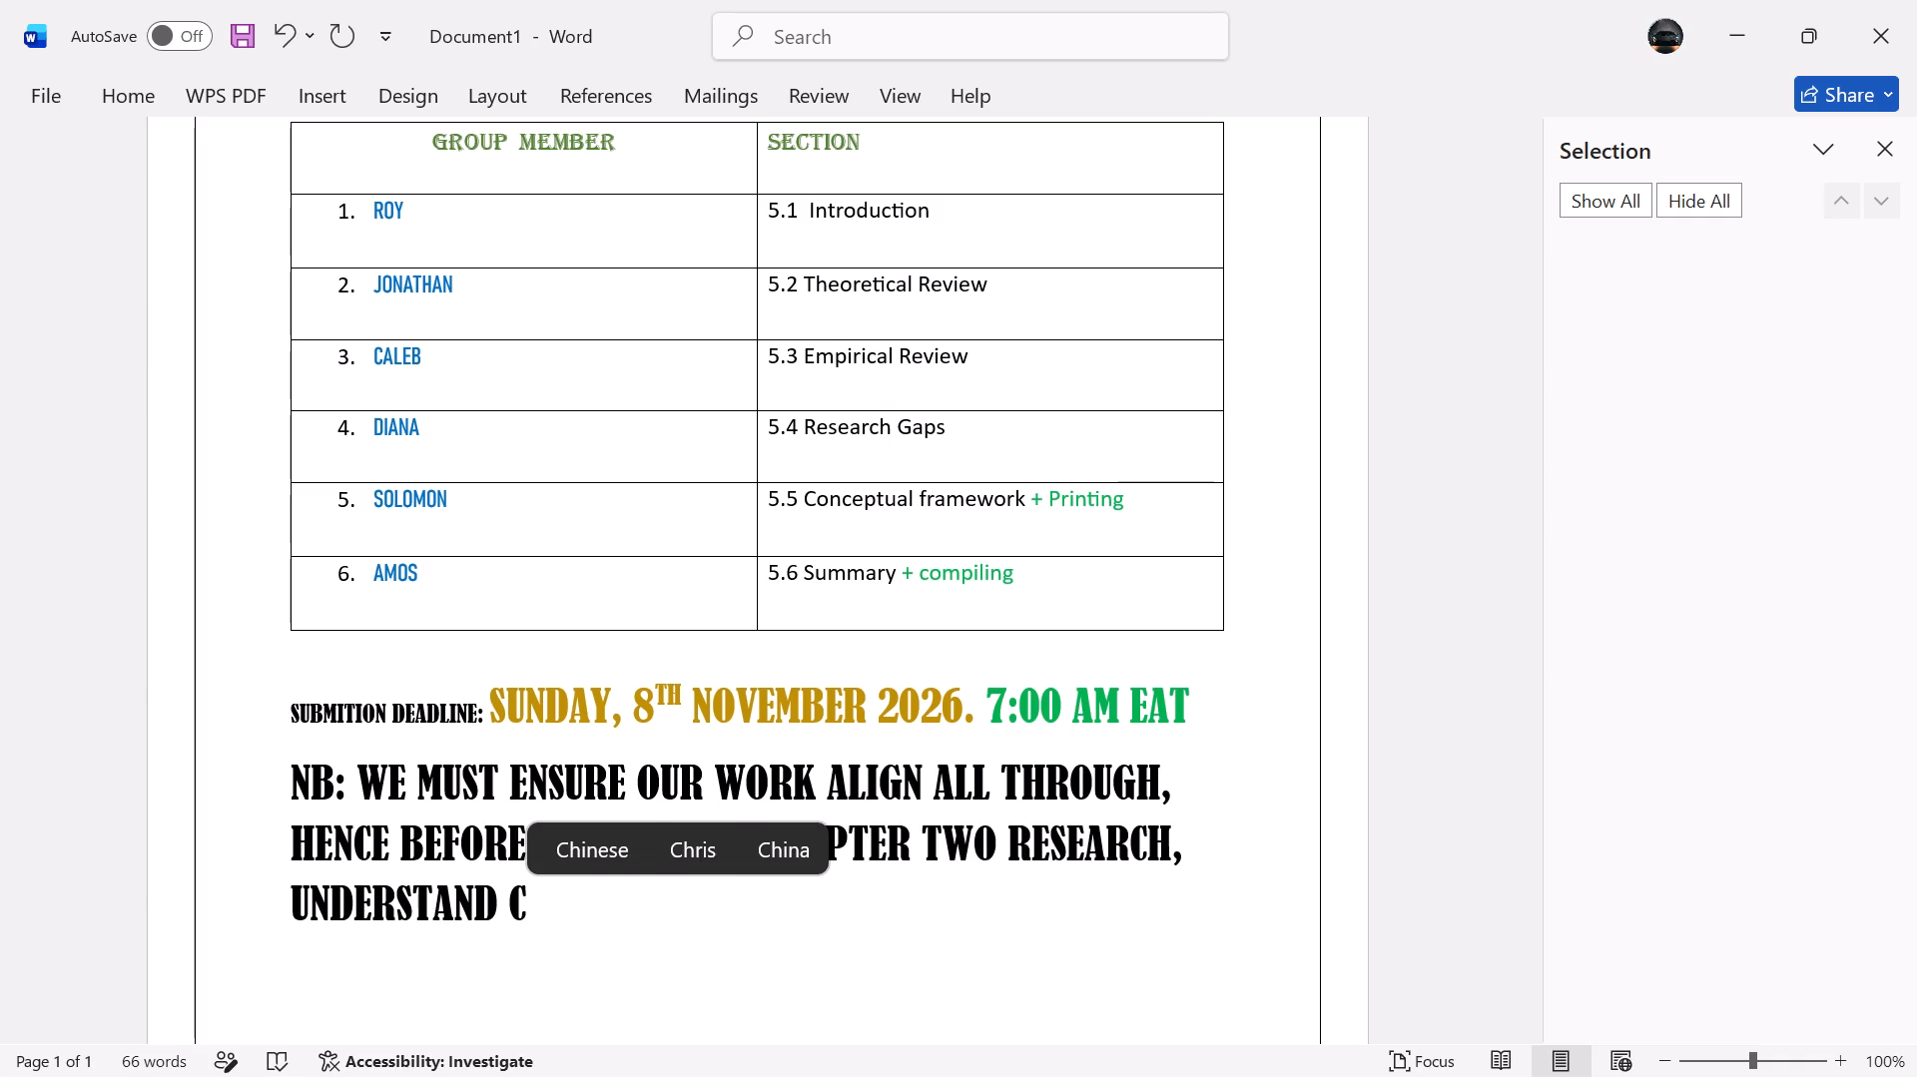
key("BackSpace")
type("THE")
key("space")
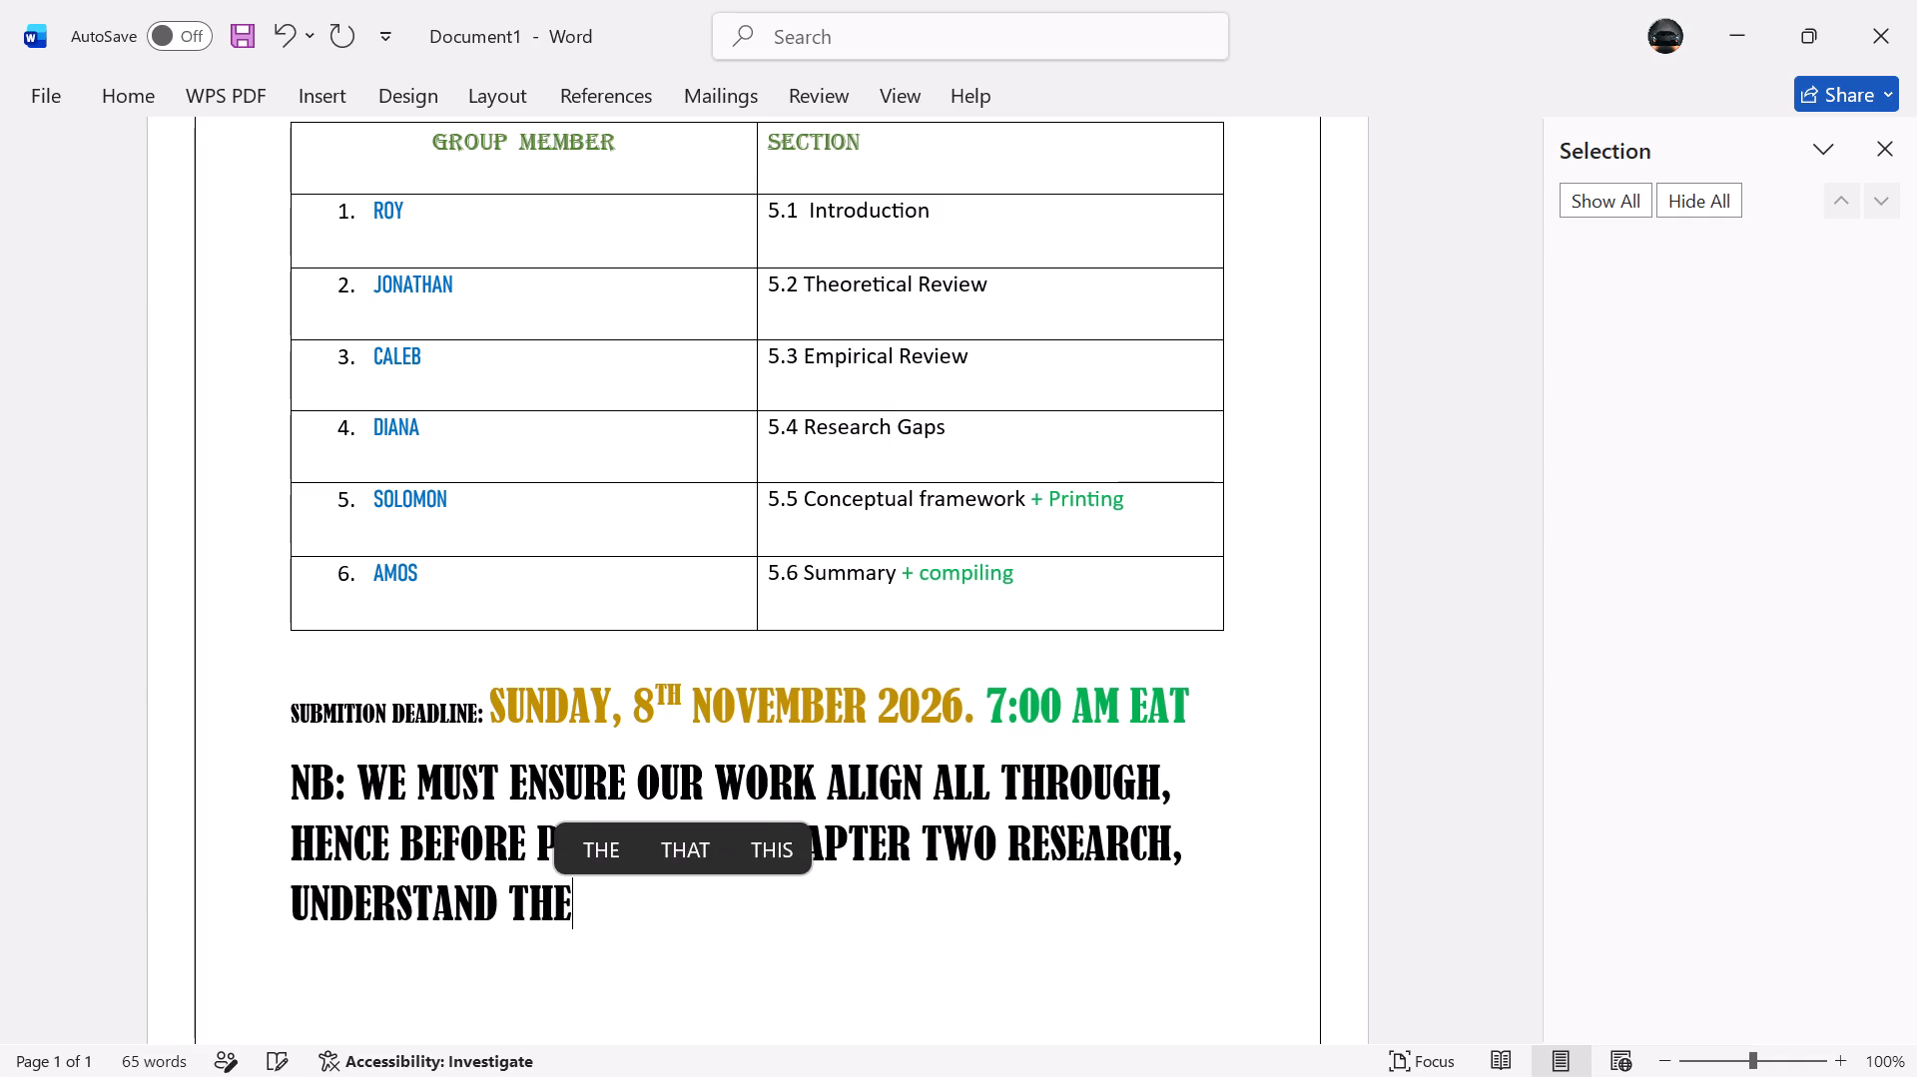
Continue the NB note after "UNDERSTAND THE" with "FIRST DOCUMENT WE SUBMITTED".
key("f")
key("i")
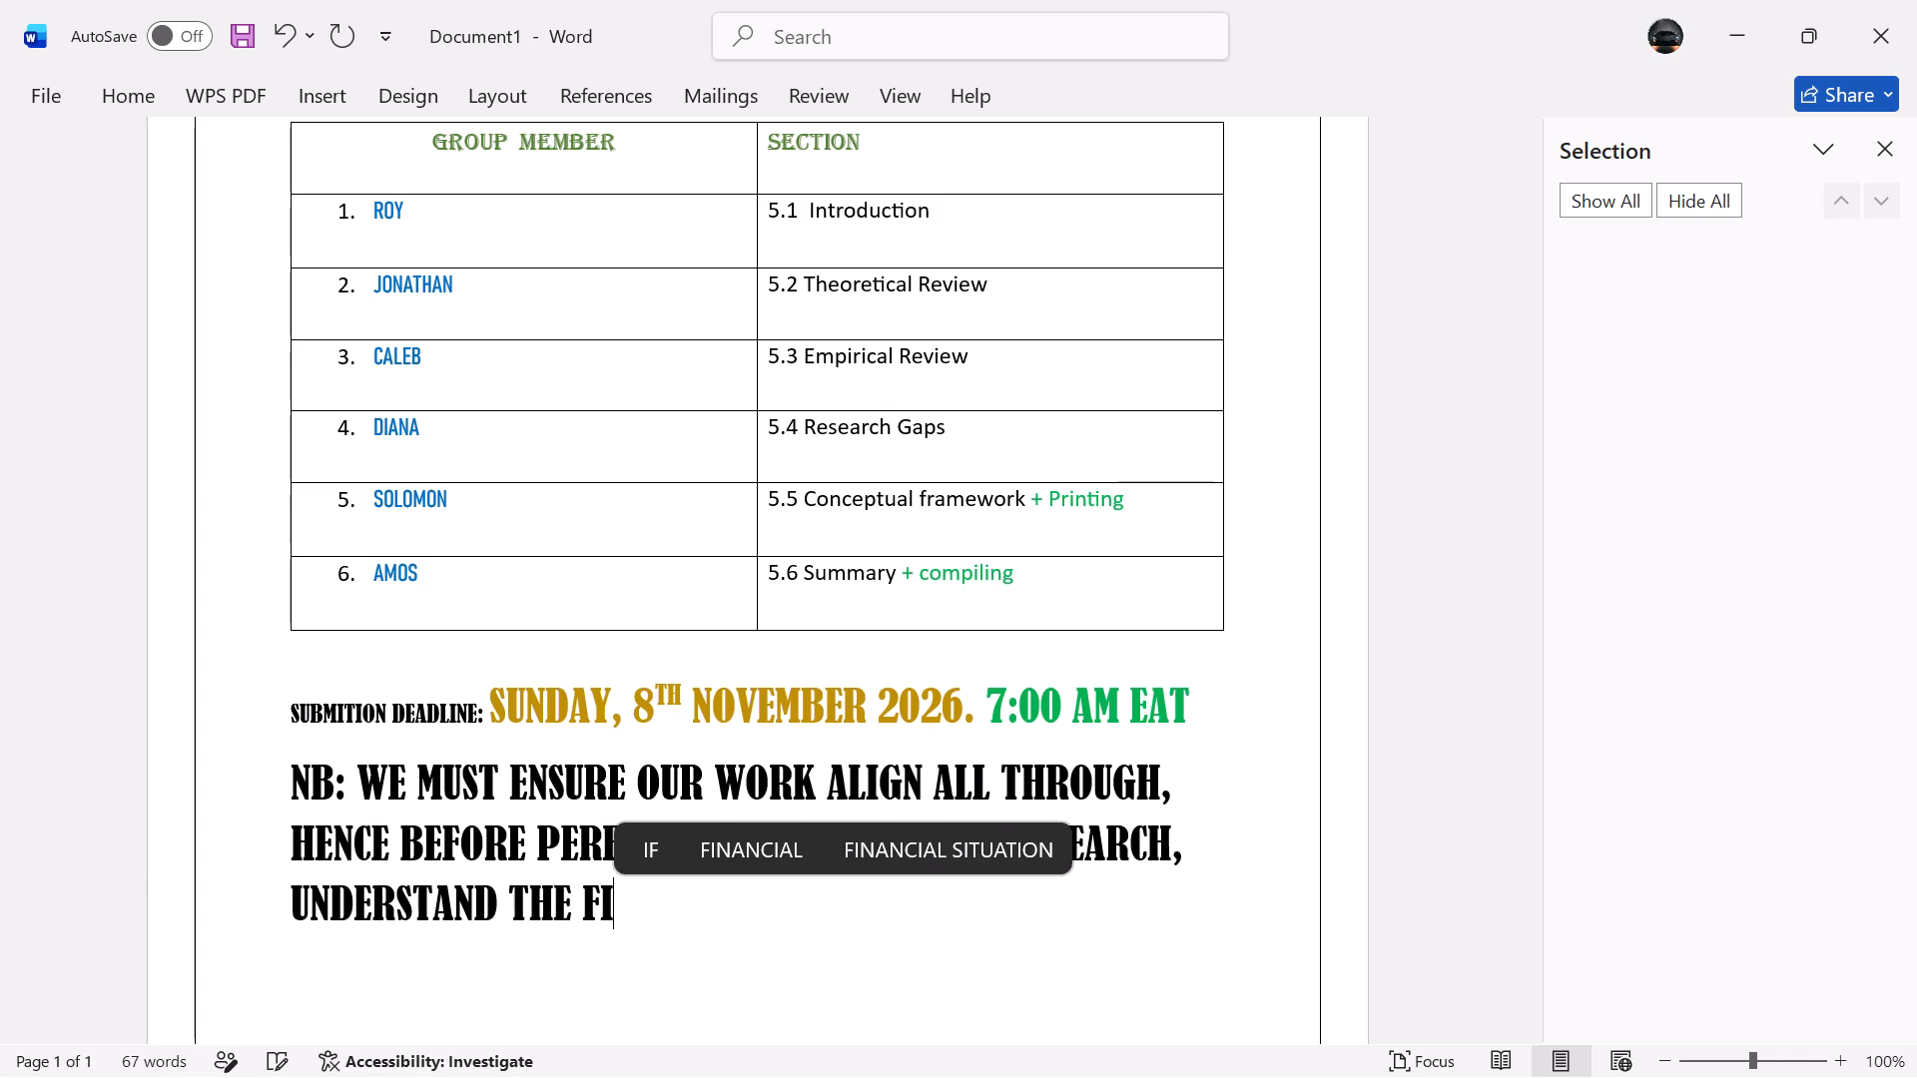
type("RST")
key("space")
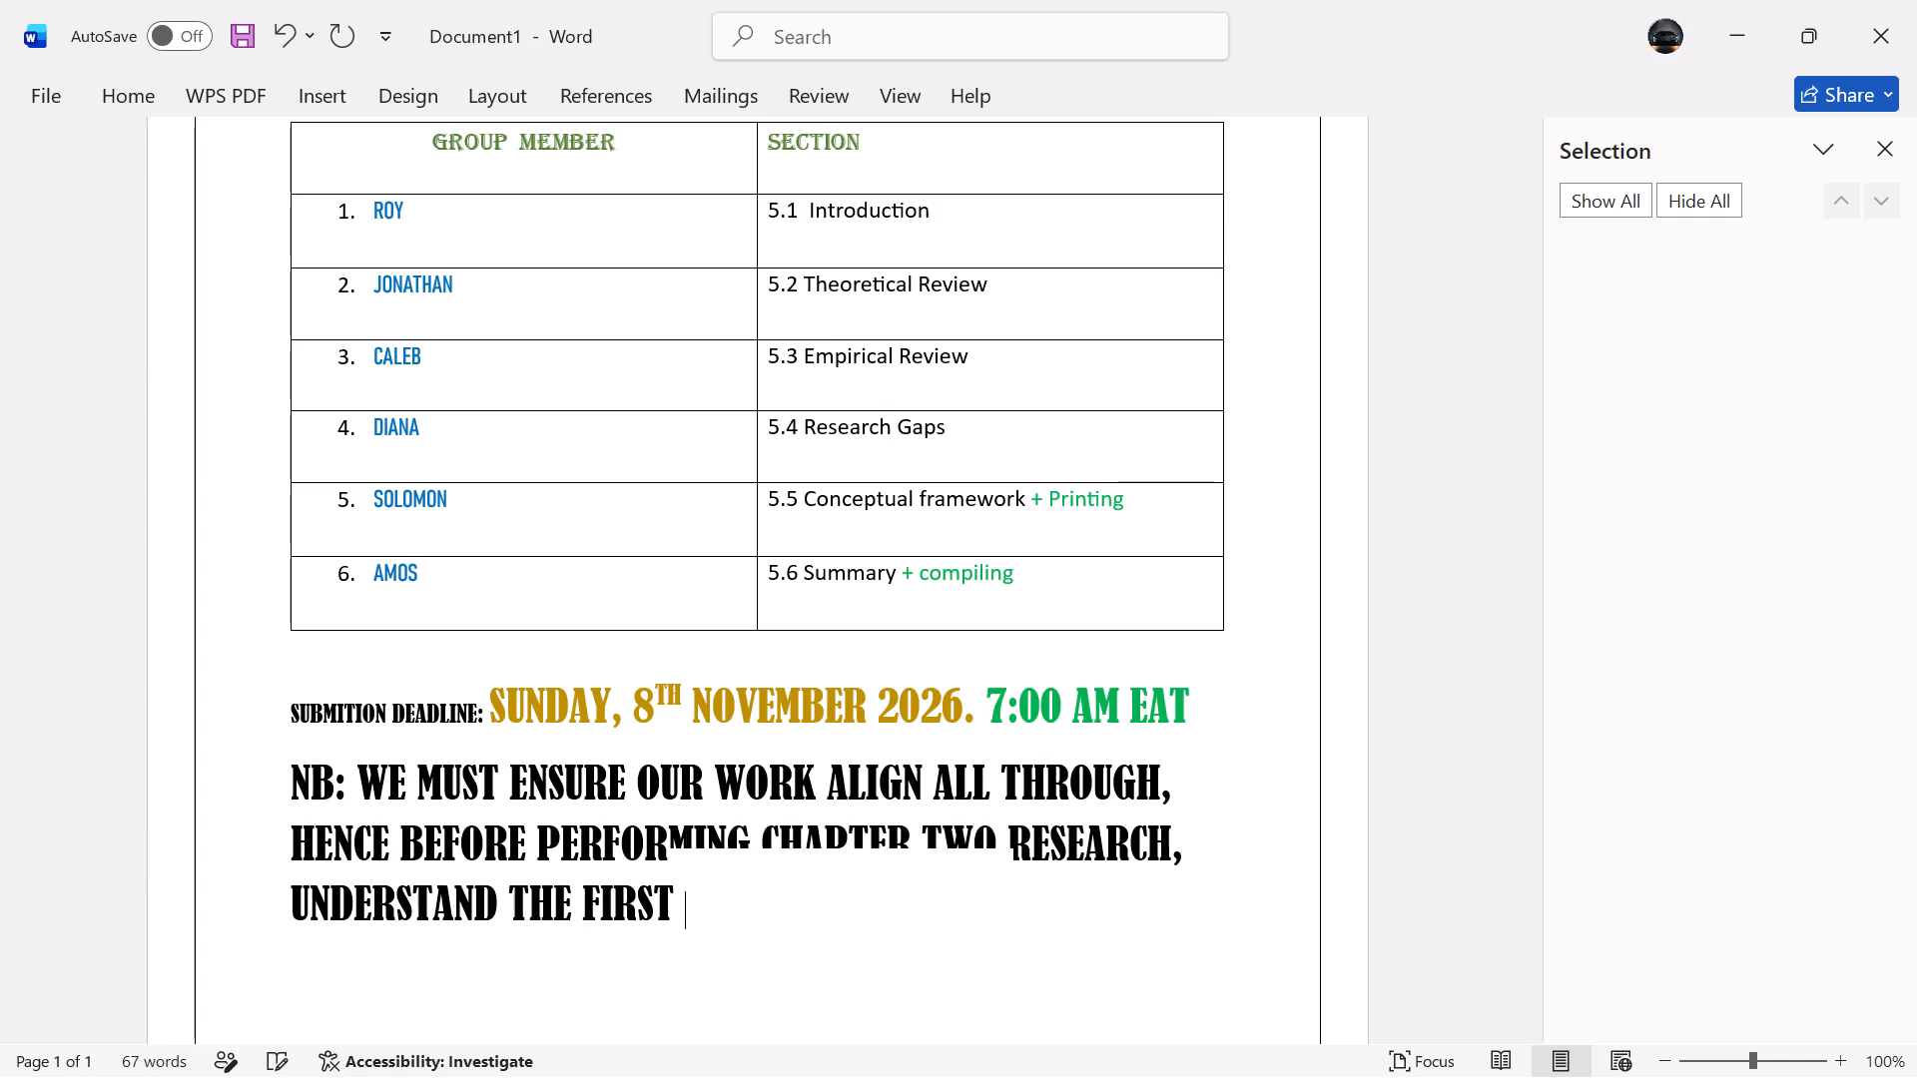
type("DOCUME")
type("NT WE")
key("space")
type("SUB")
type("MITED")
key("space")
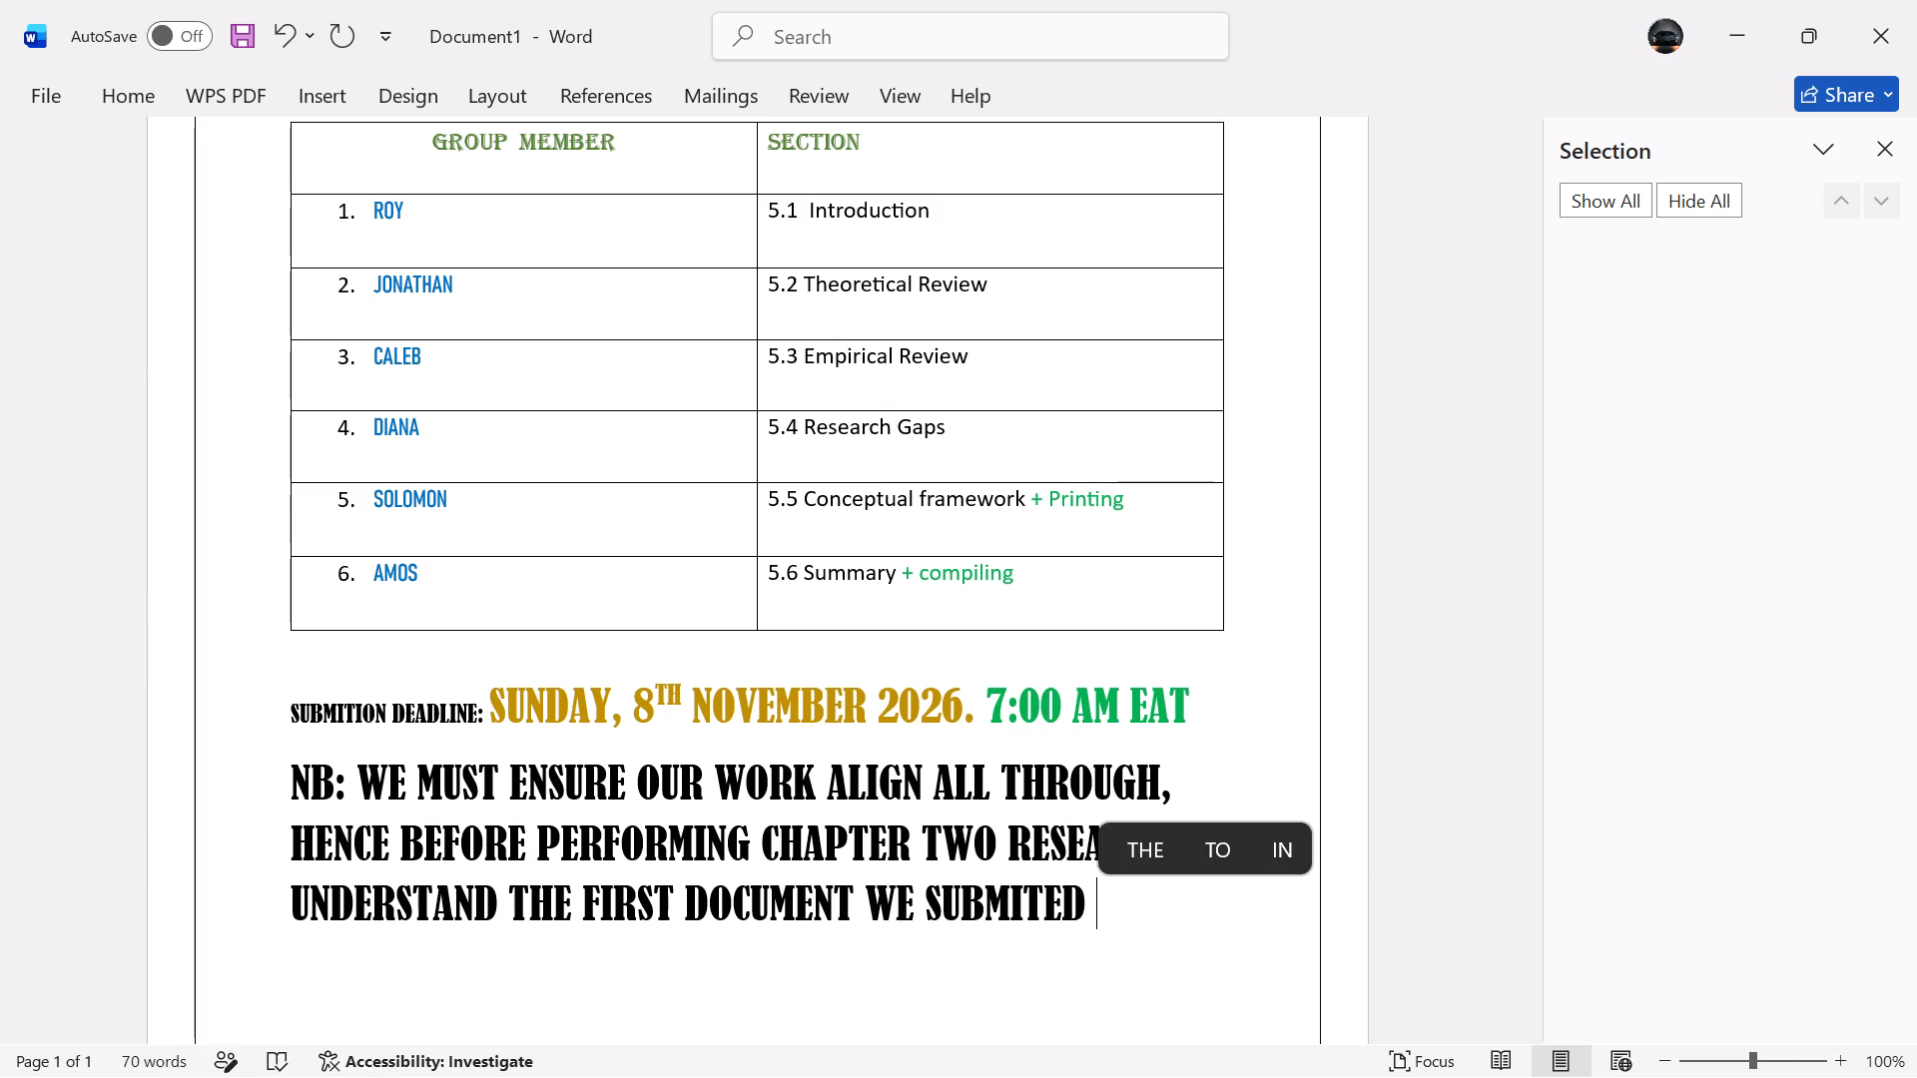
key("BackSpace")
key("BackSpace")
key("BackSpace")
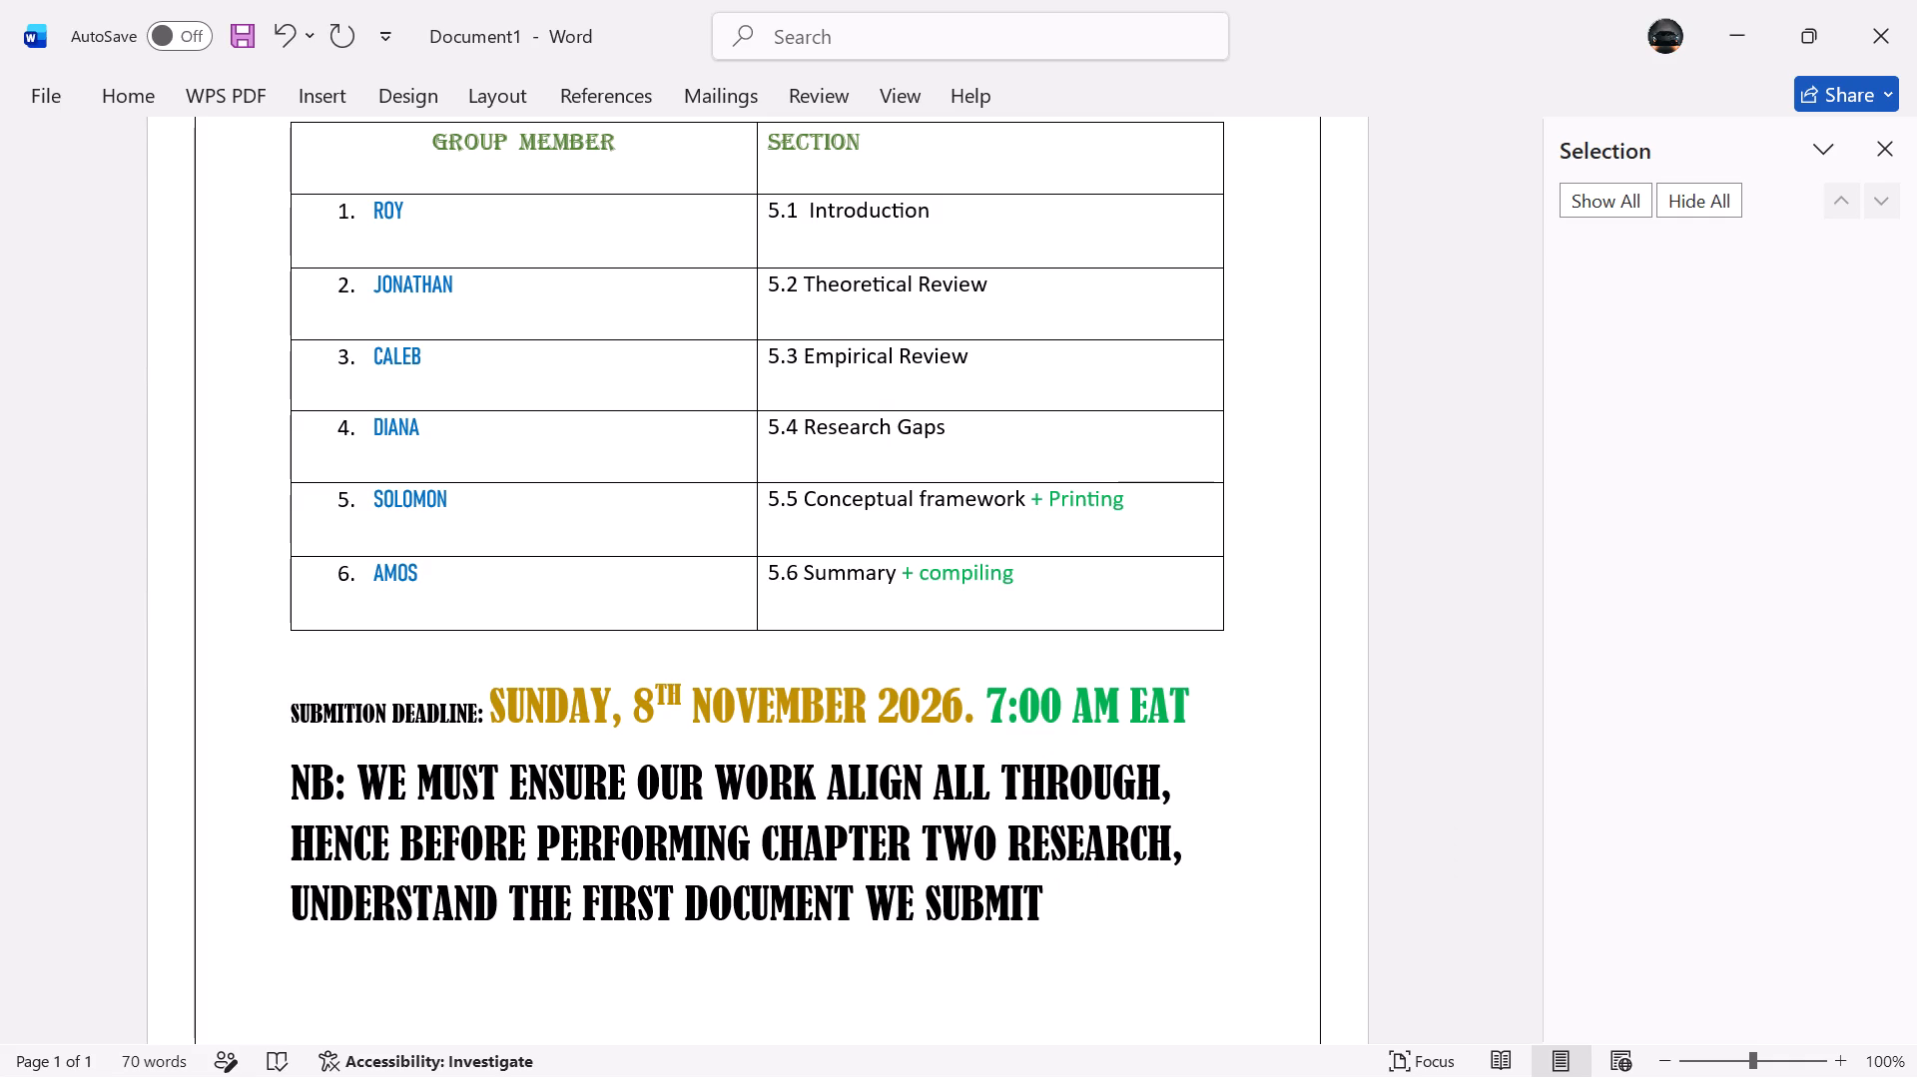
type("TED")
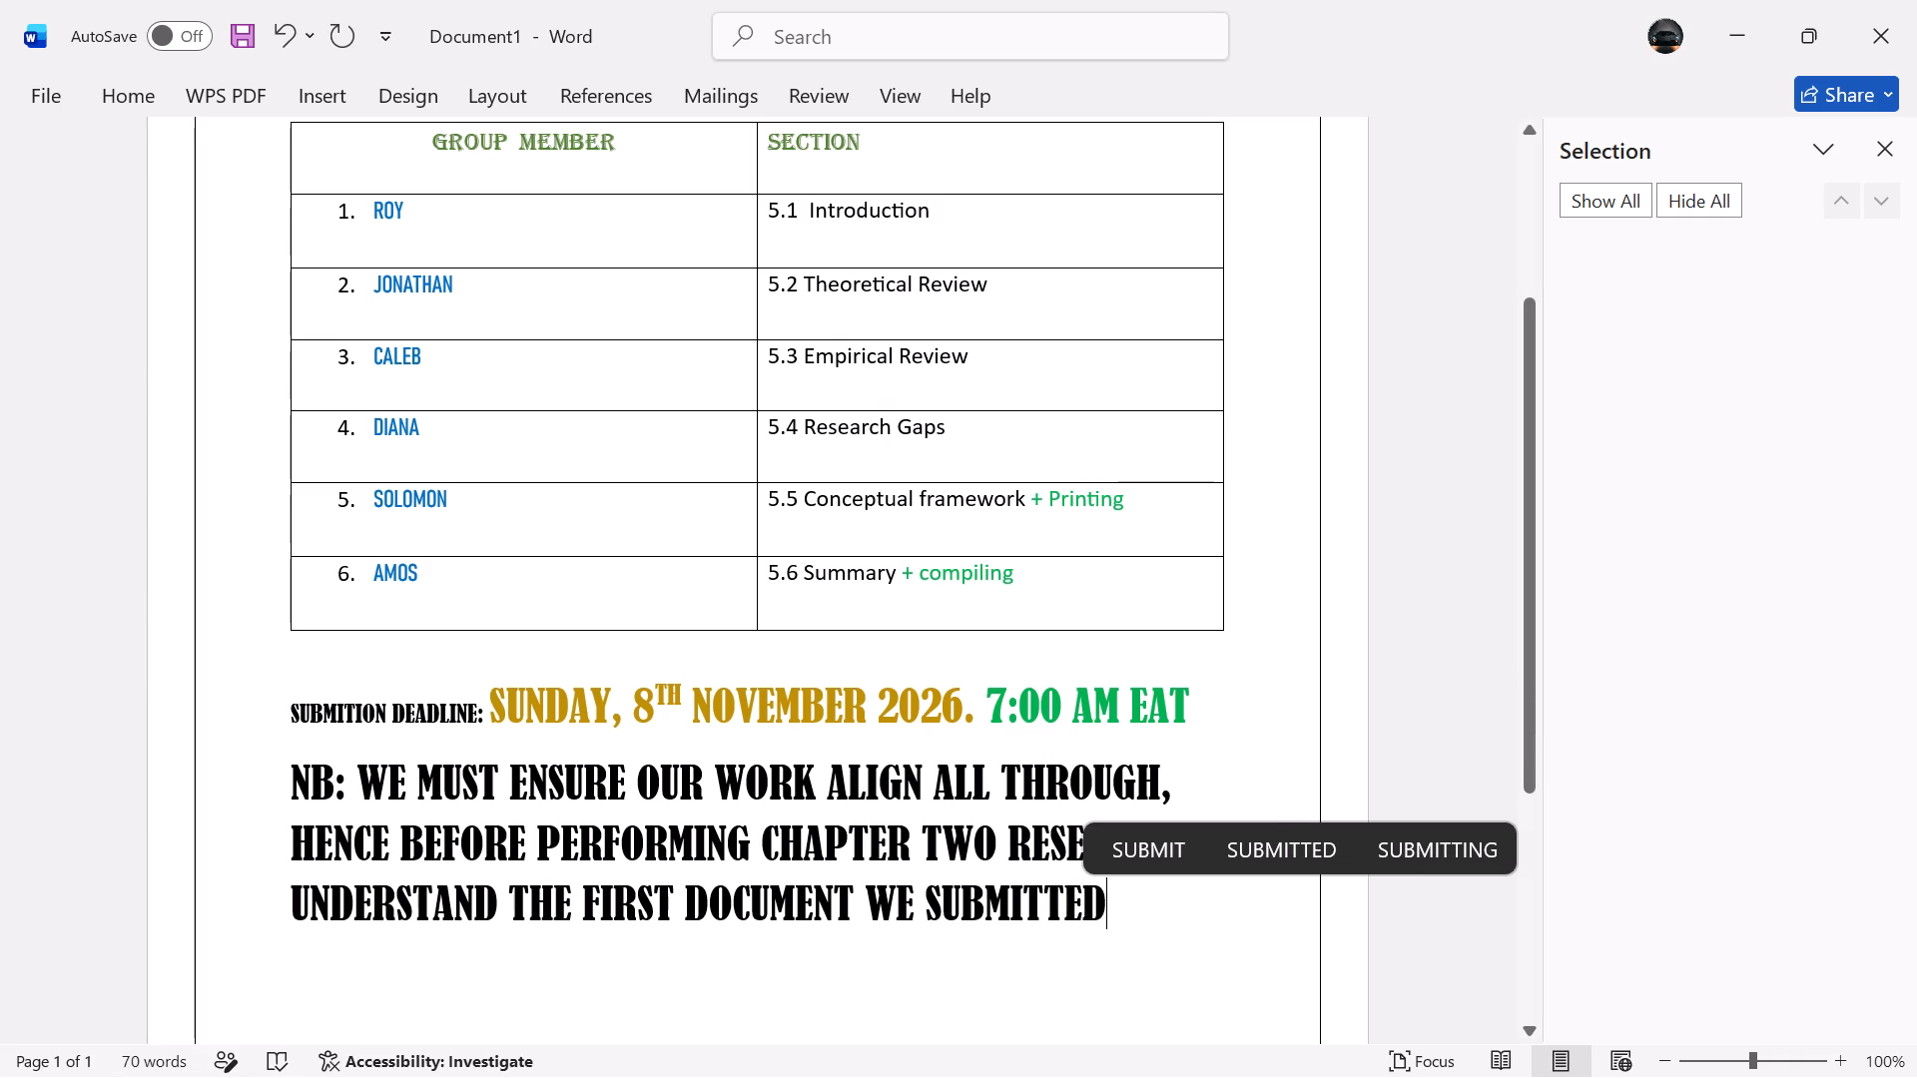
left_click(1260, 832)
End the NB note with "(INTRODUCTION)" in parentheses after "SUBMITTED".
key("space")
key("shift+parenleft")
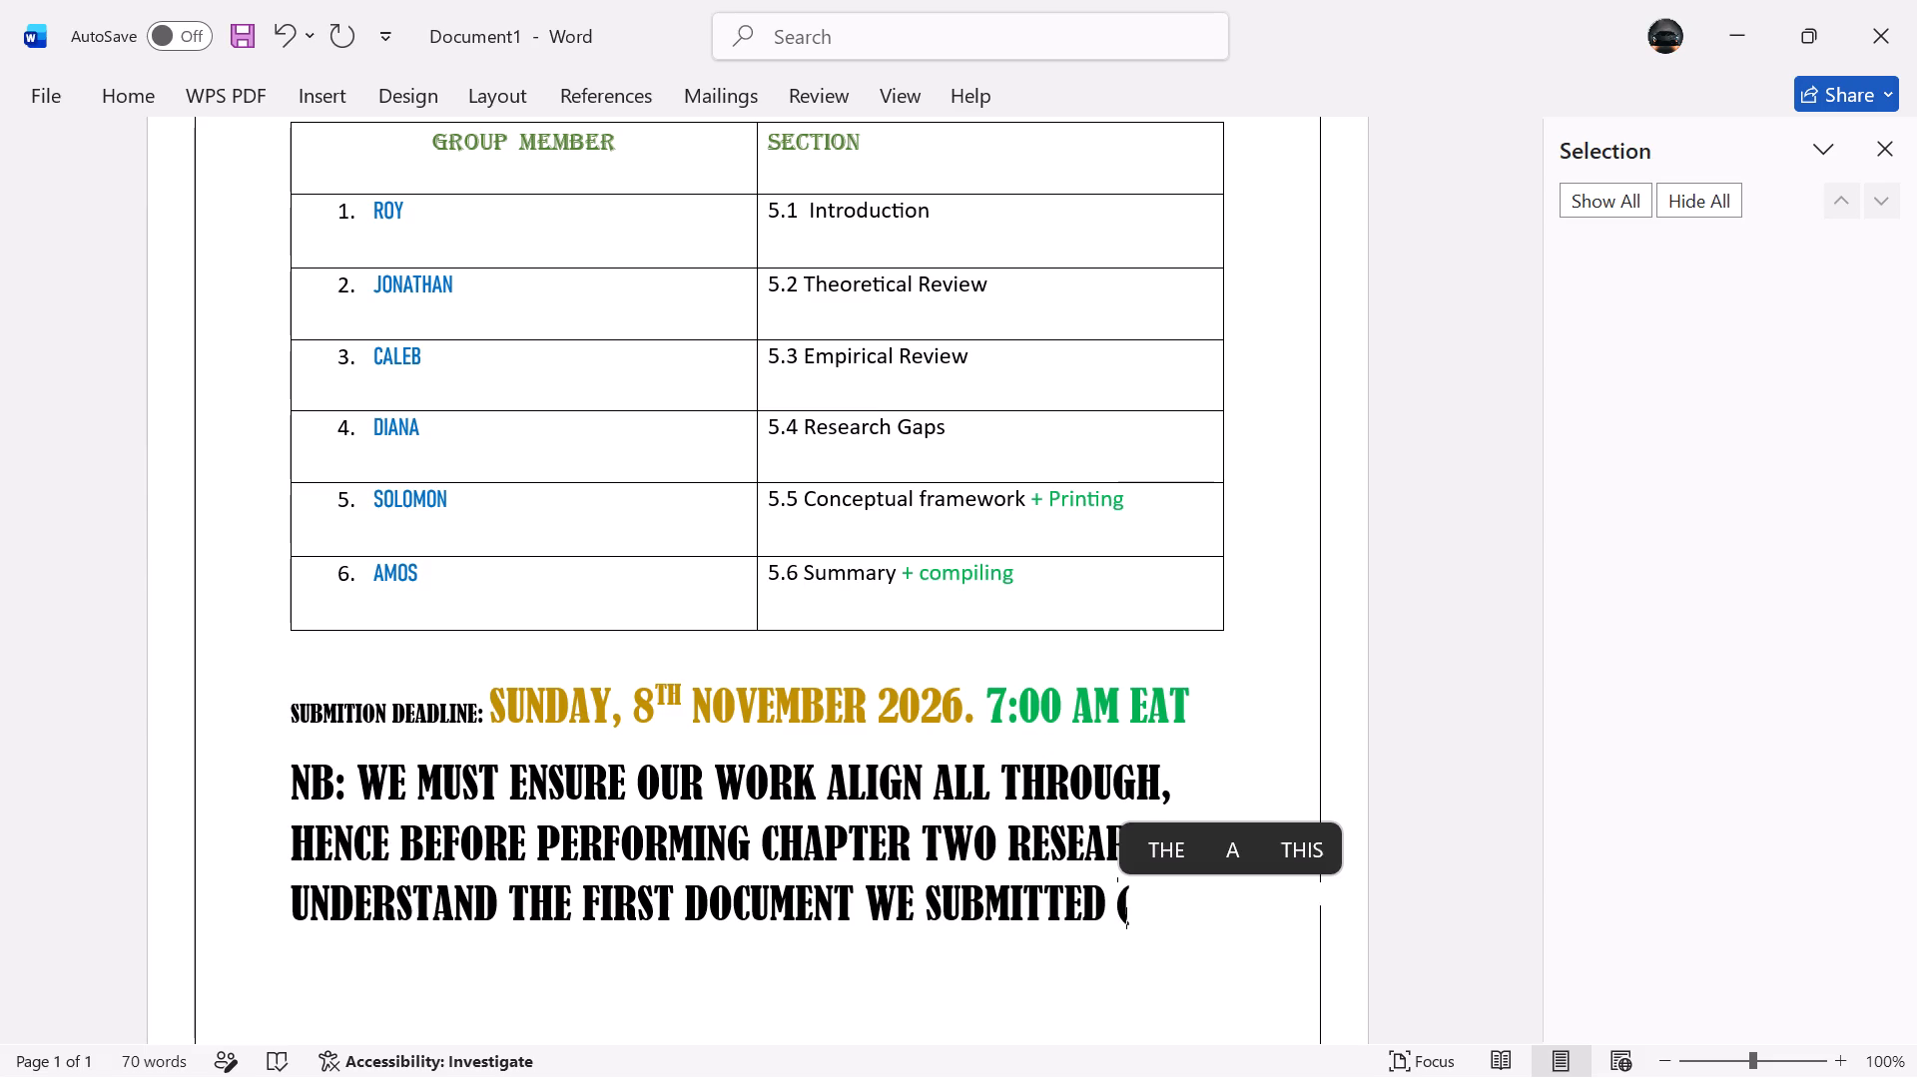
type("INTRO")
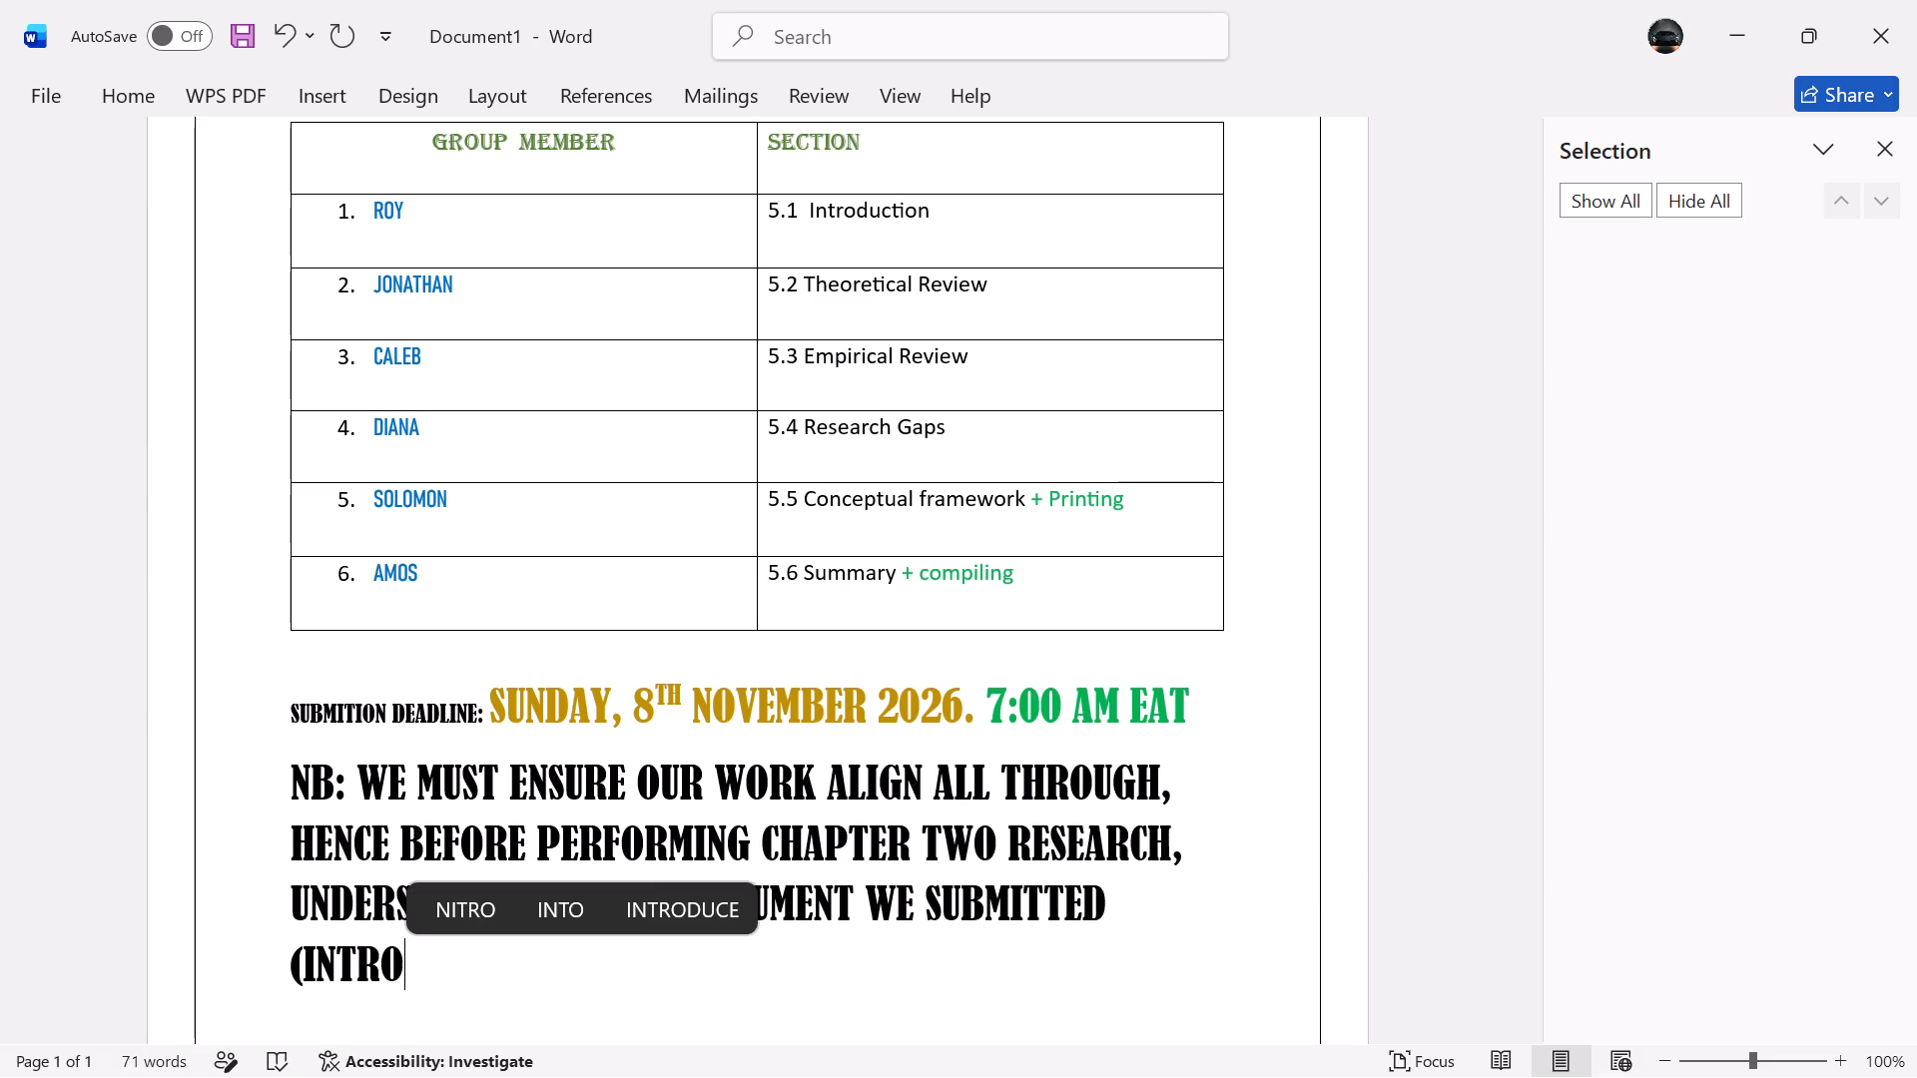
type("DUCTION")
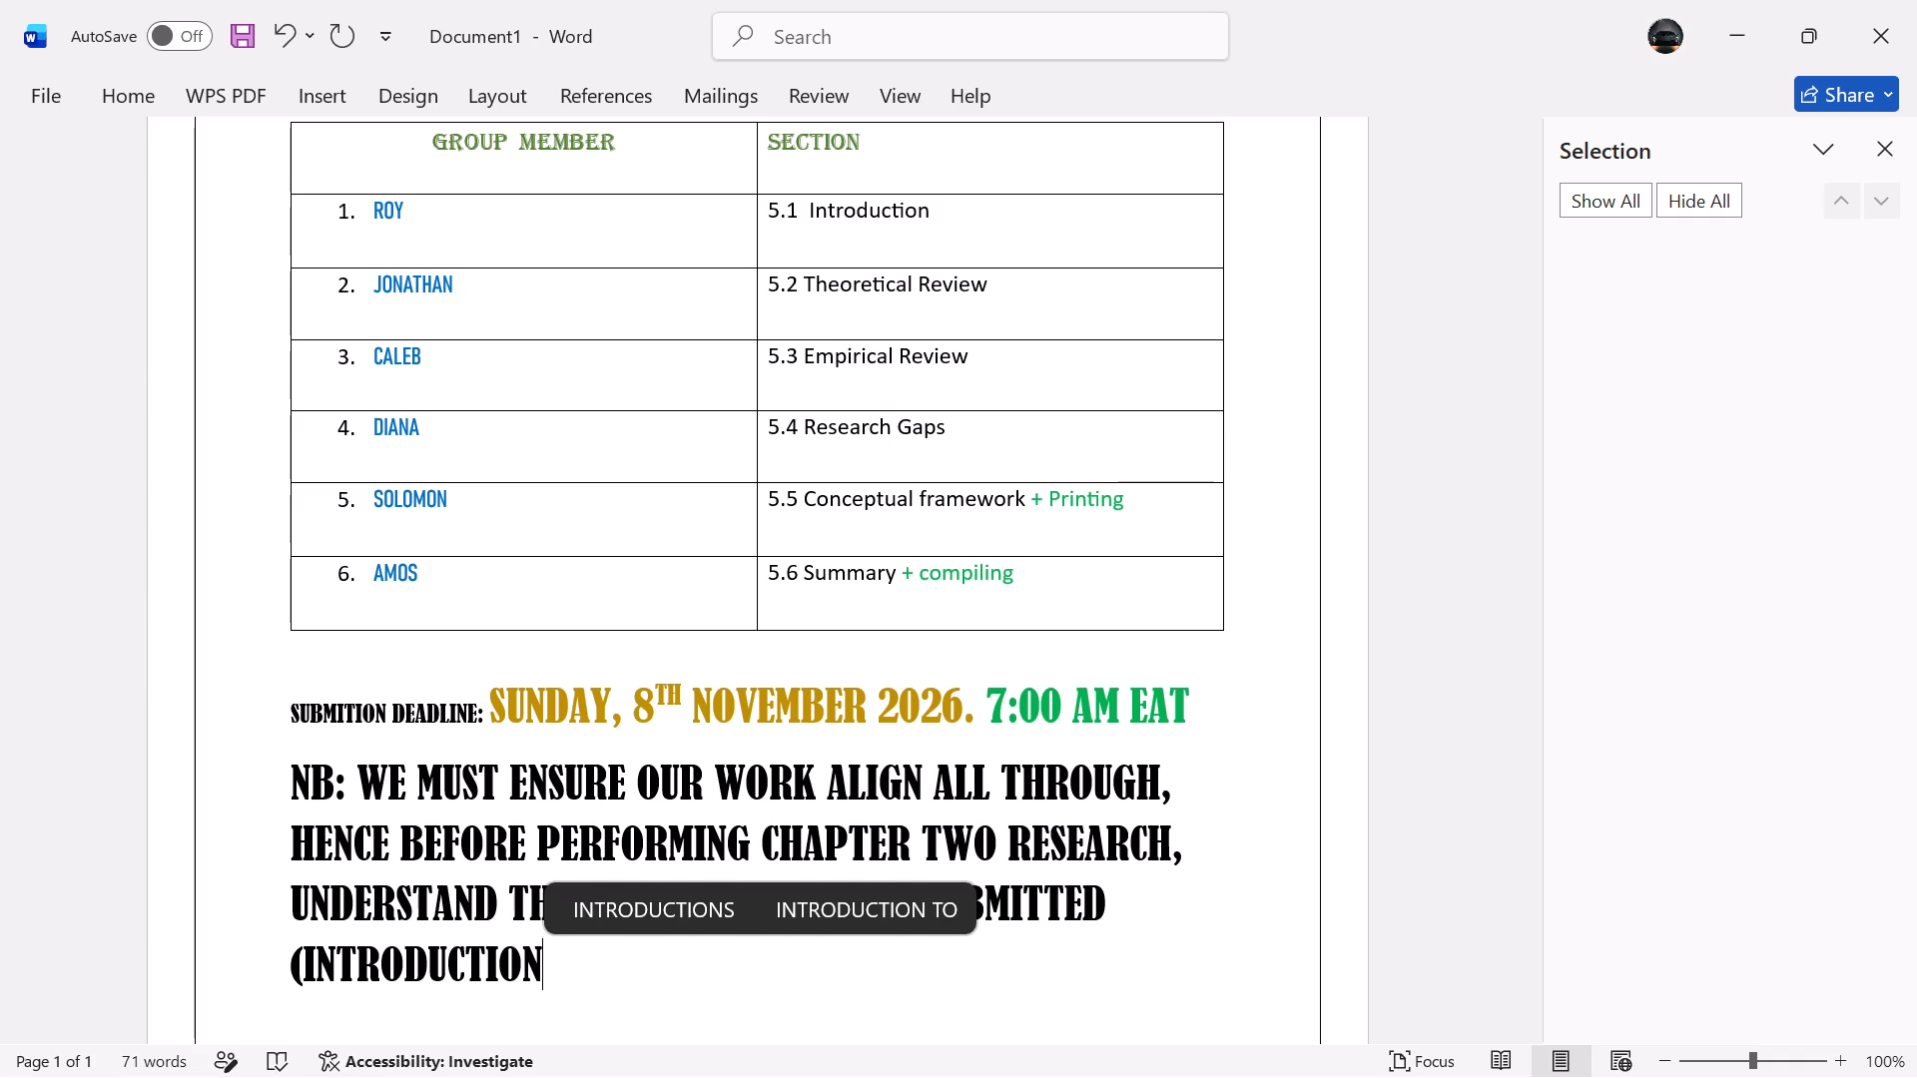
key("shift+parenright")
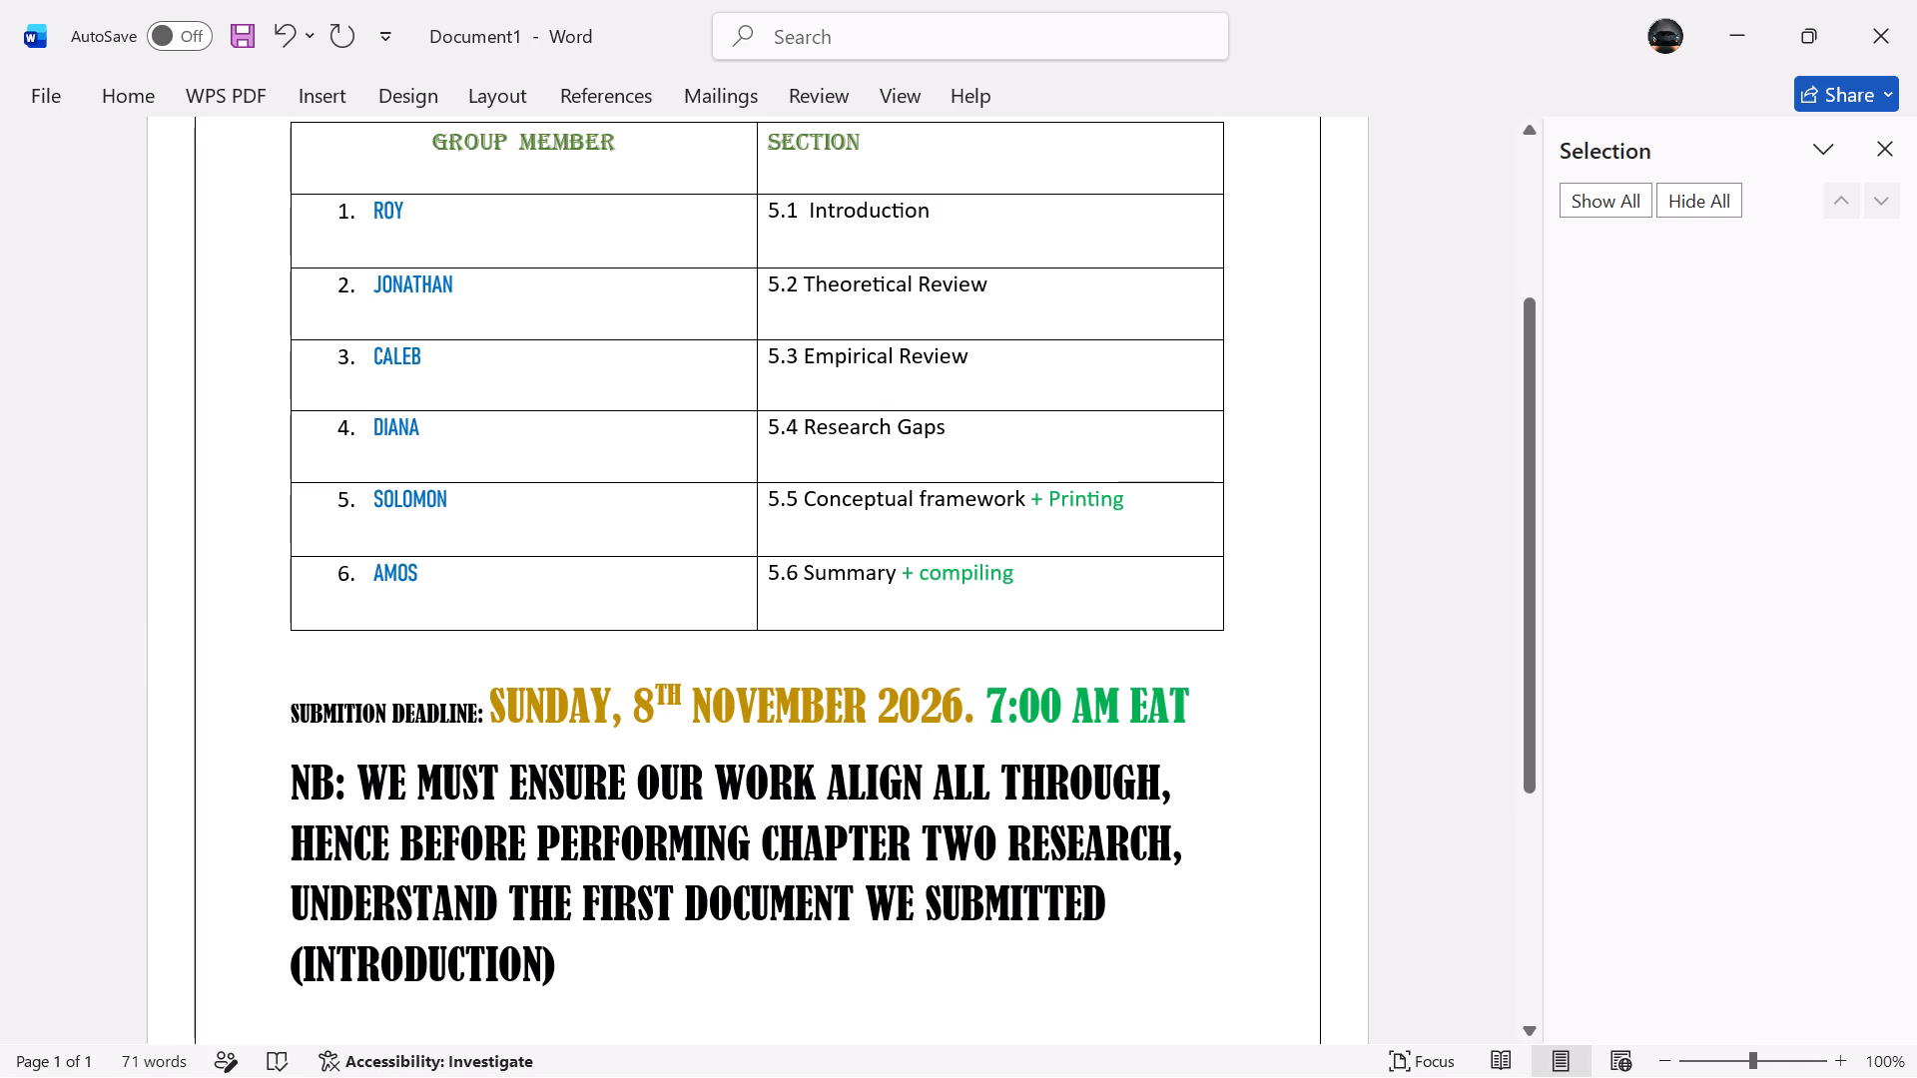
Change the font of the NB note's text after "NB:" to Aptos.
left_click_drag(357, 773, 596, 959)
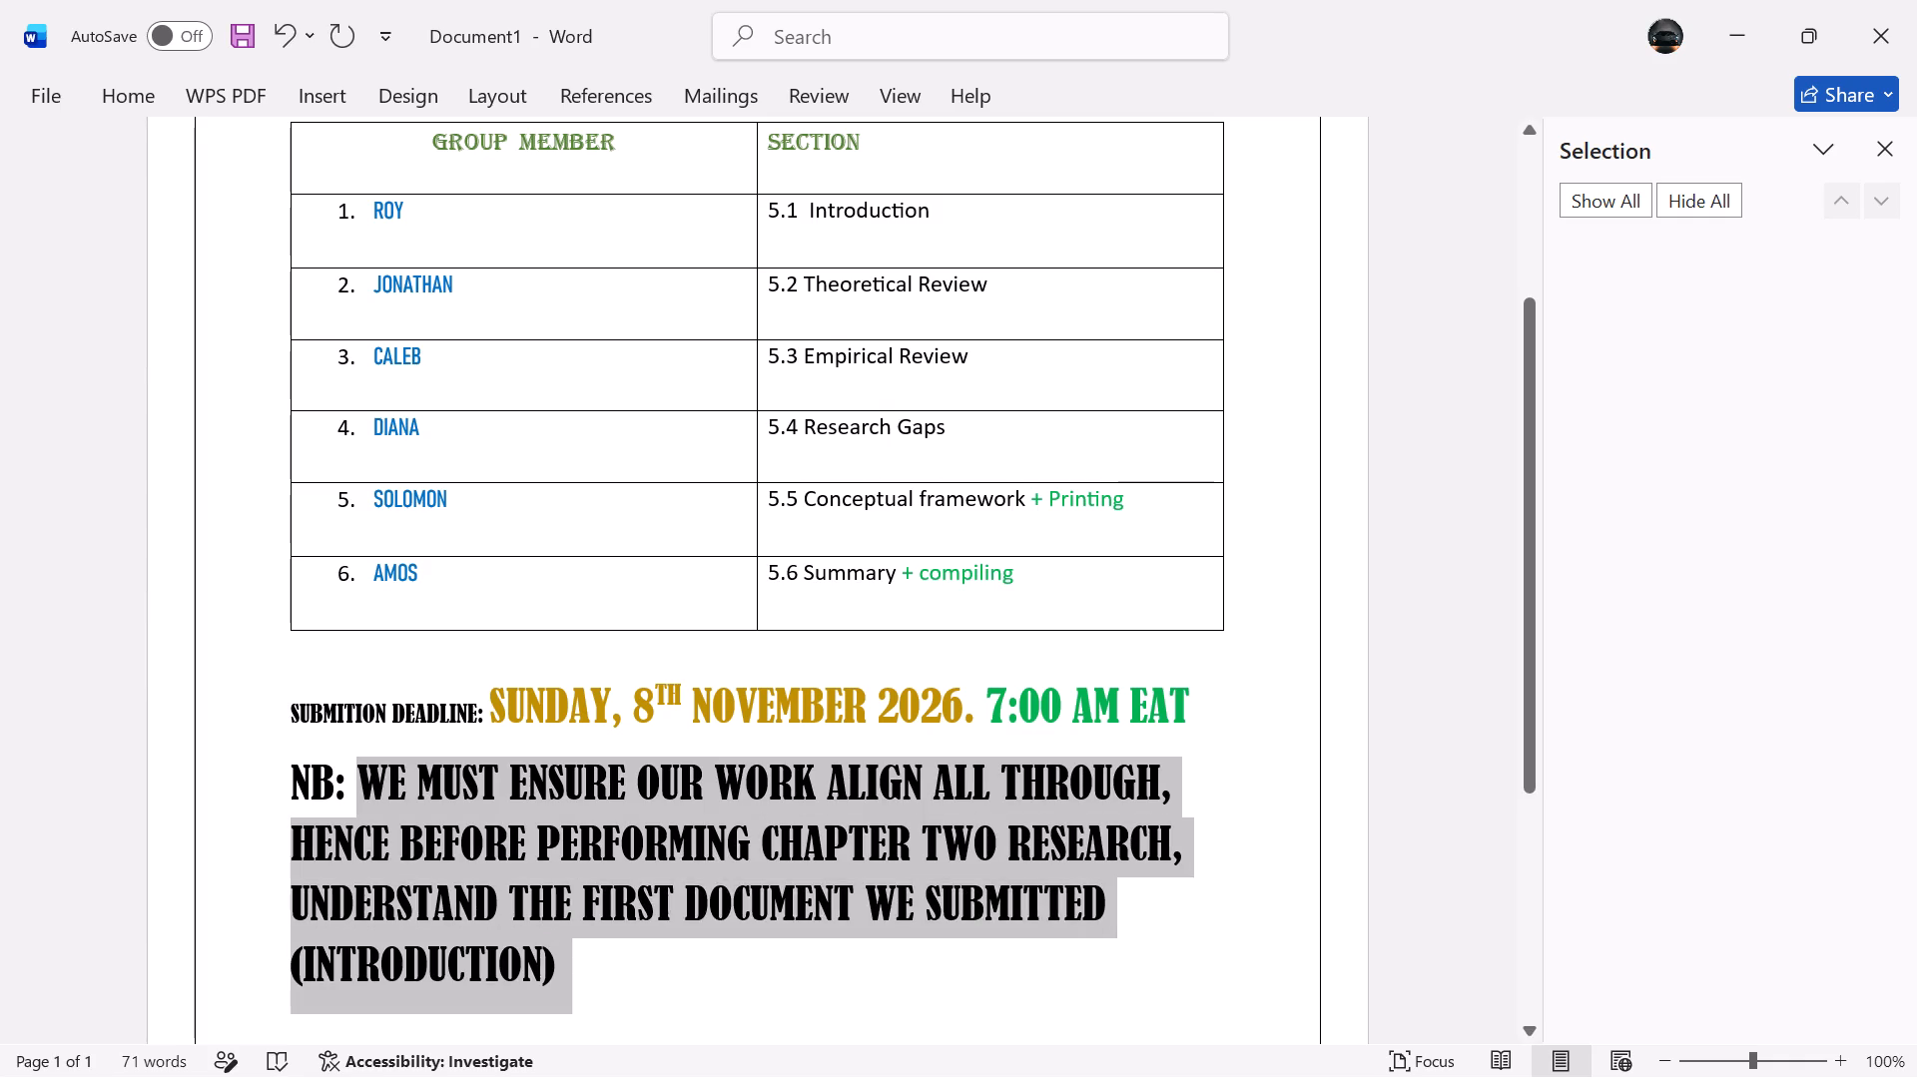
left_click_drag(596, 959, 593, 981)
left_click(124, 91)
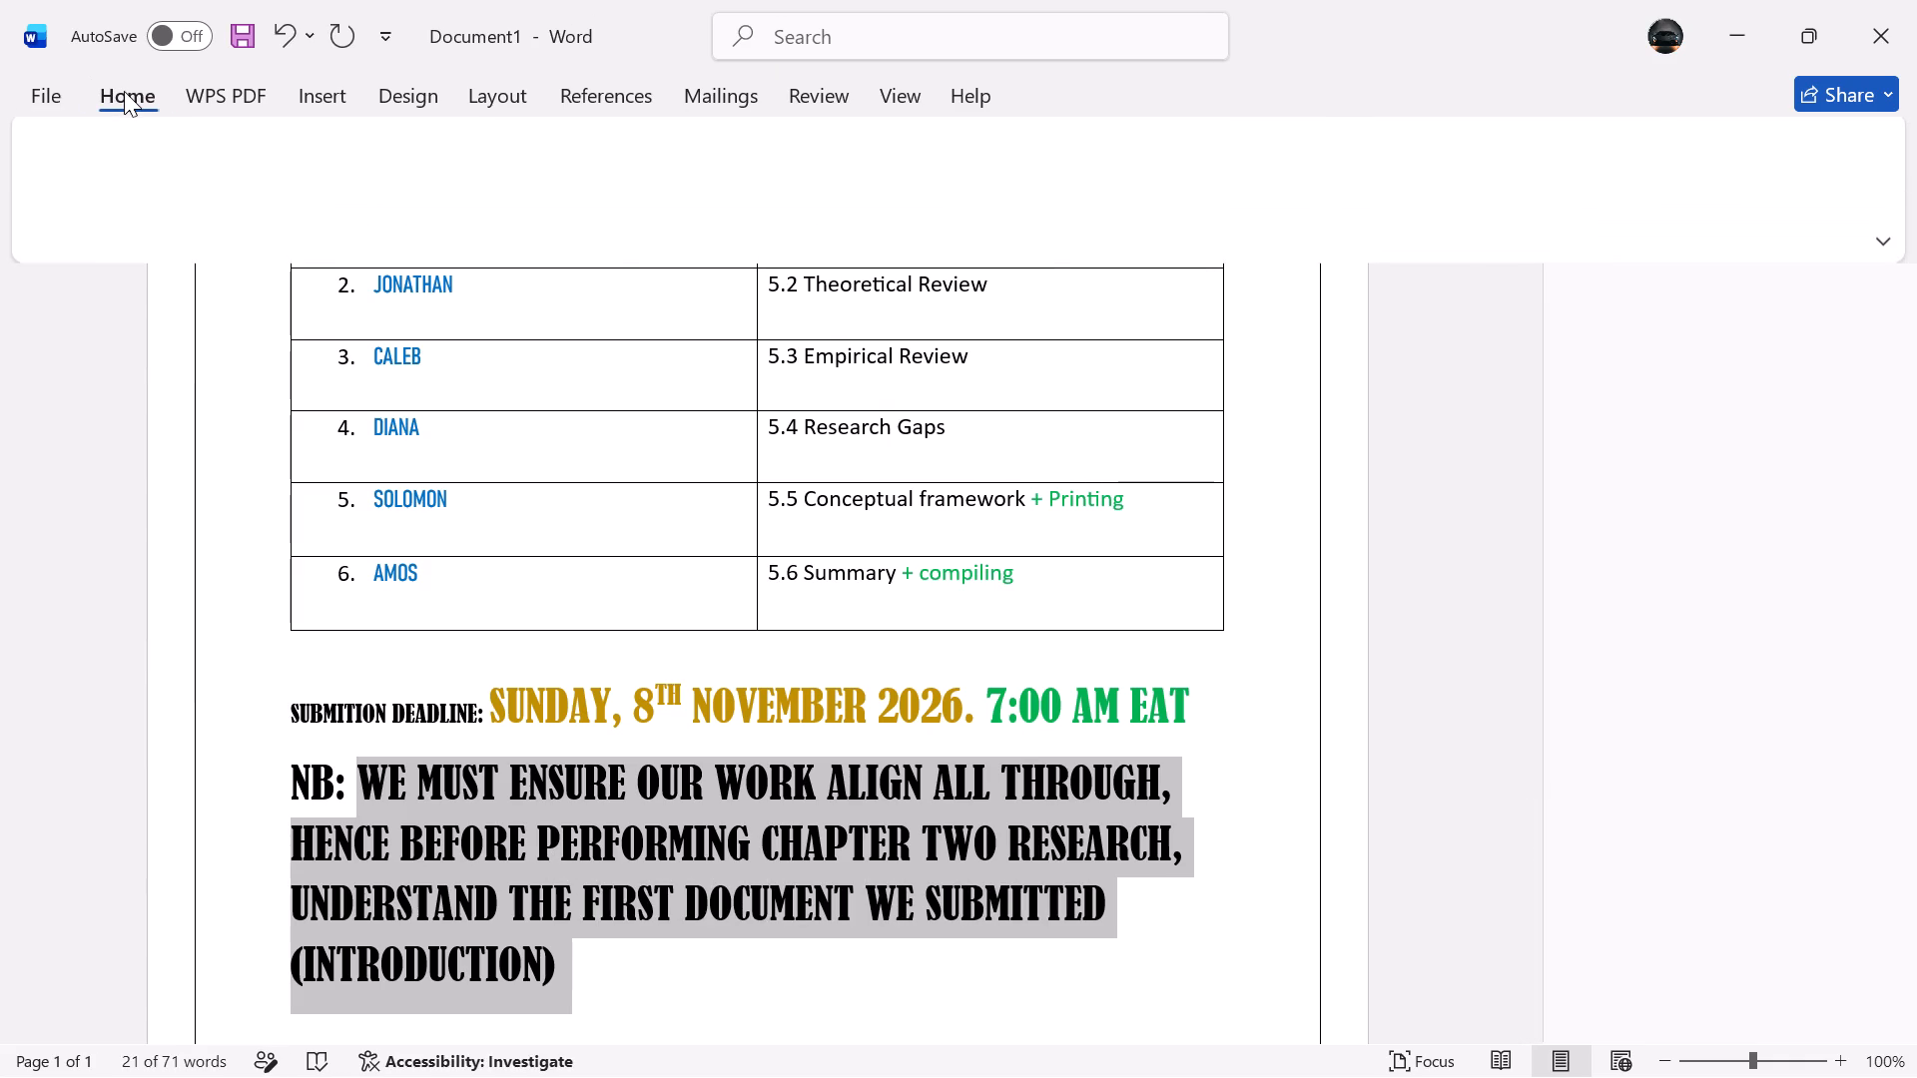
left_click(397, 138)
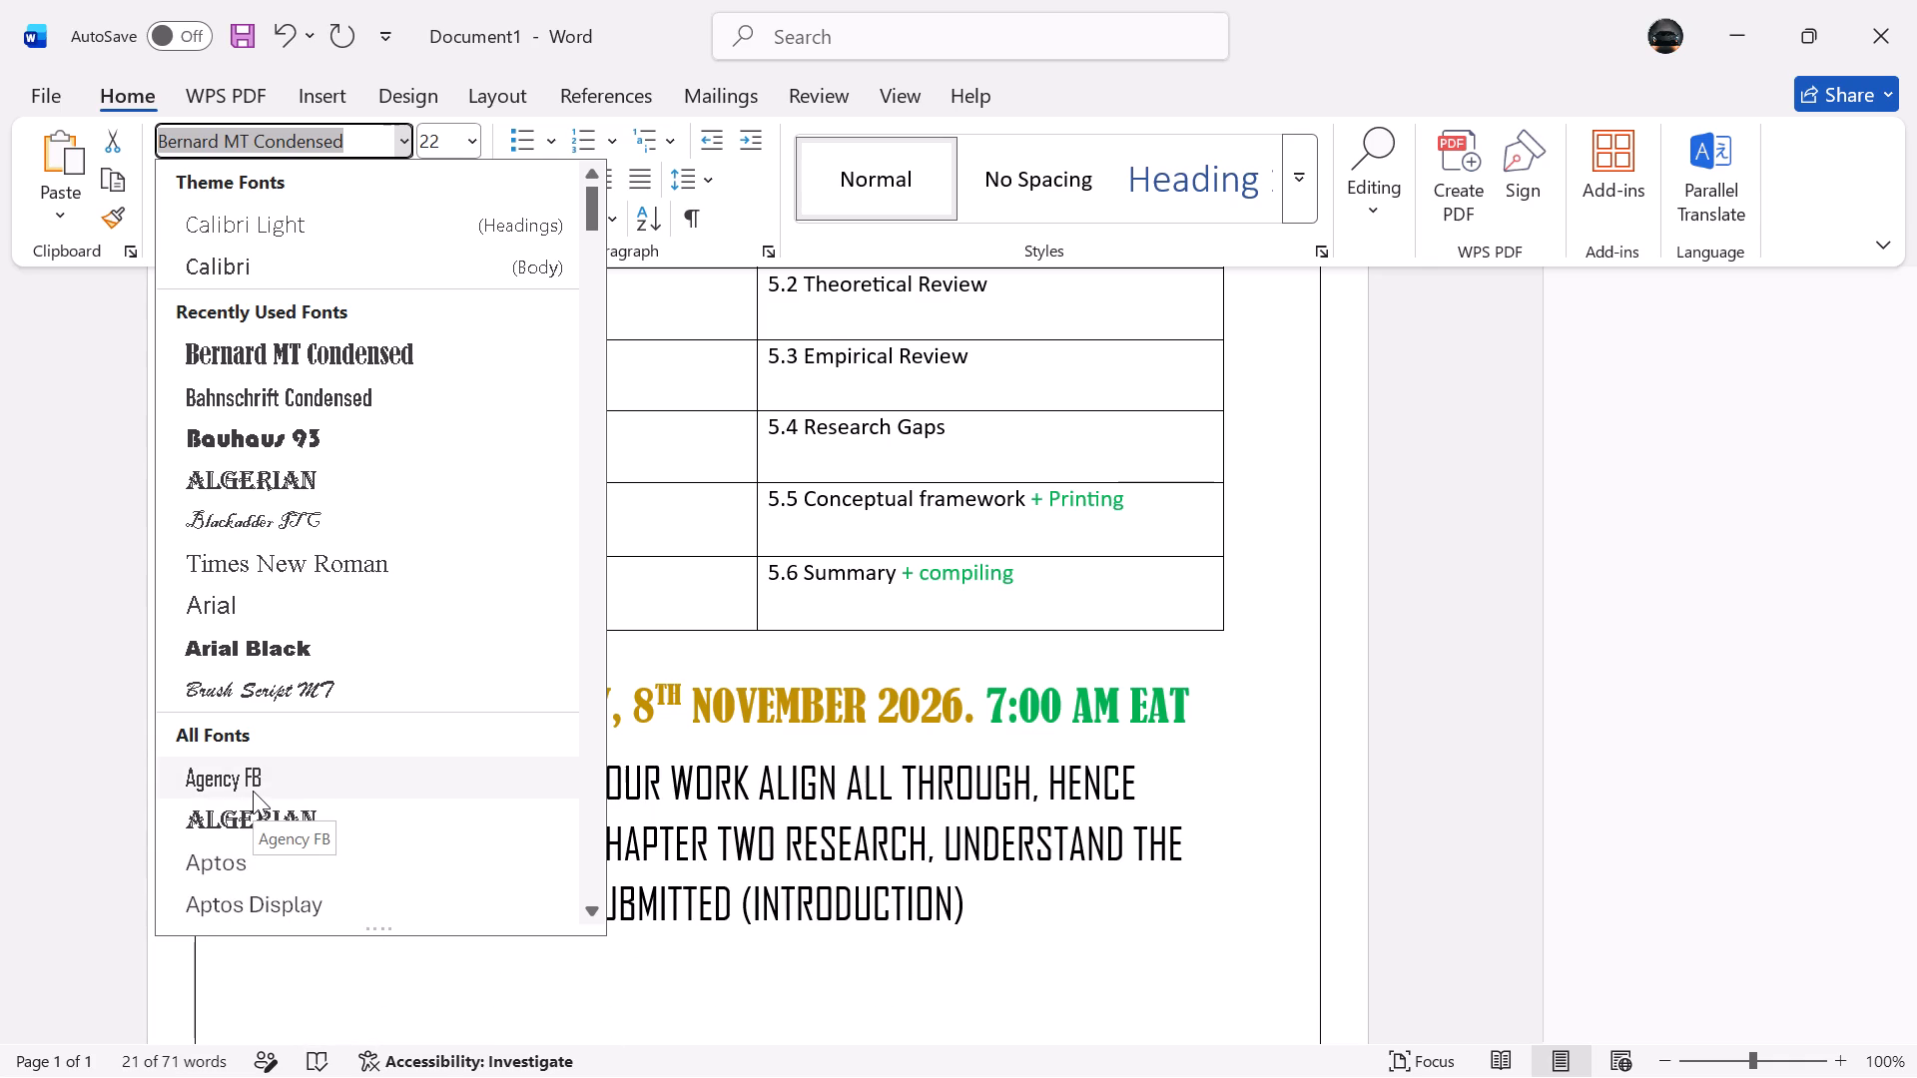
left_click(228, 875)
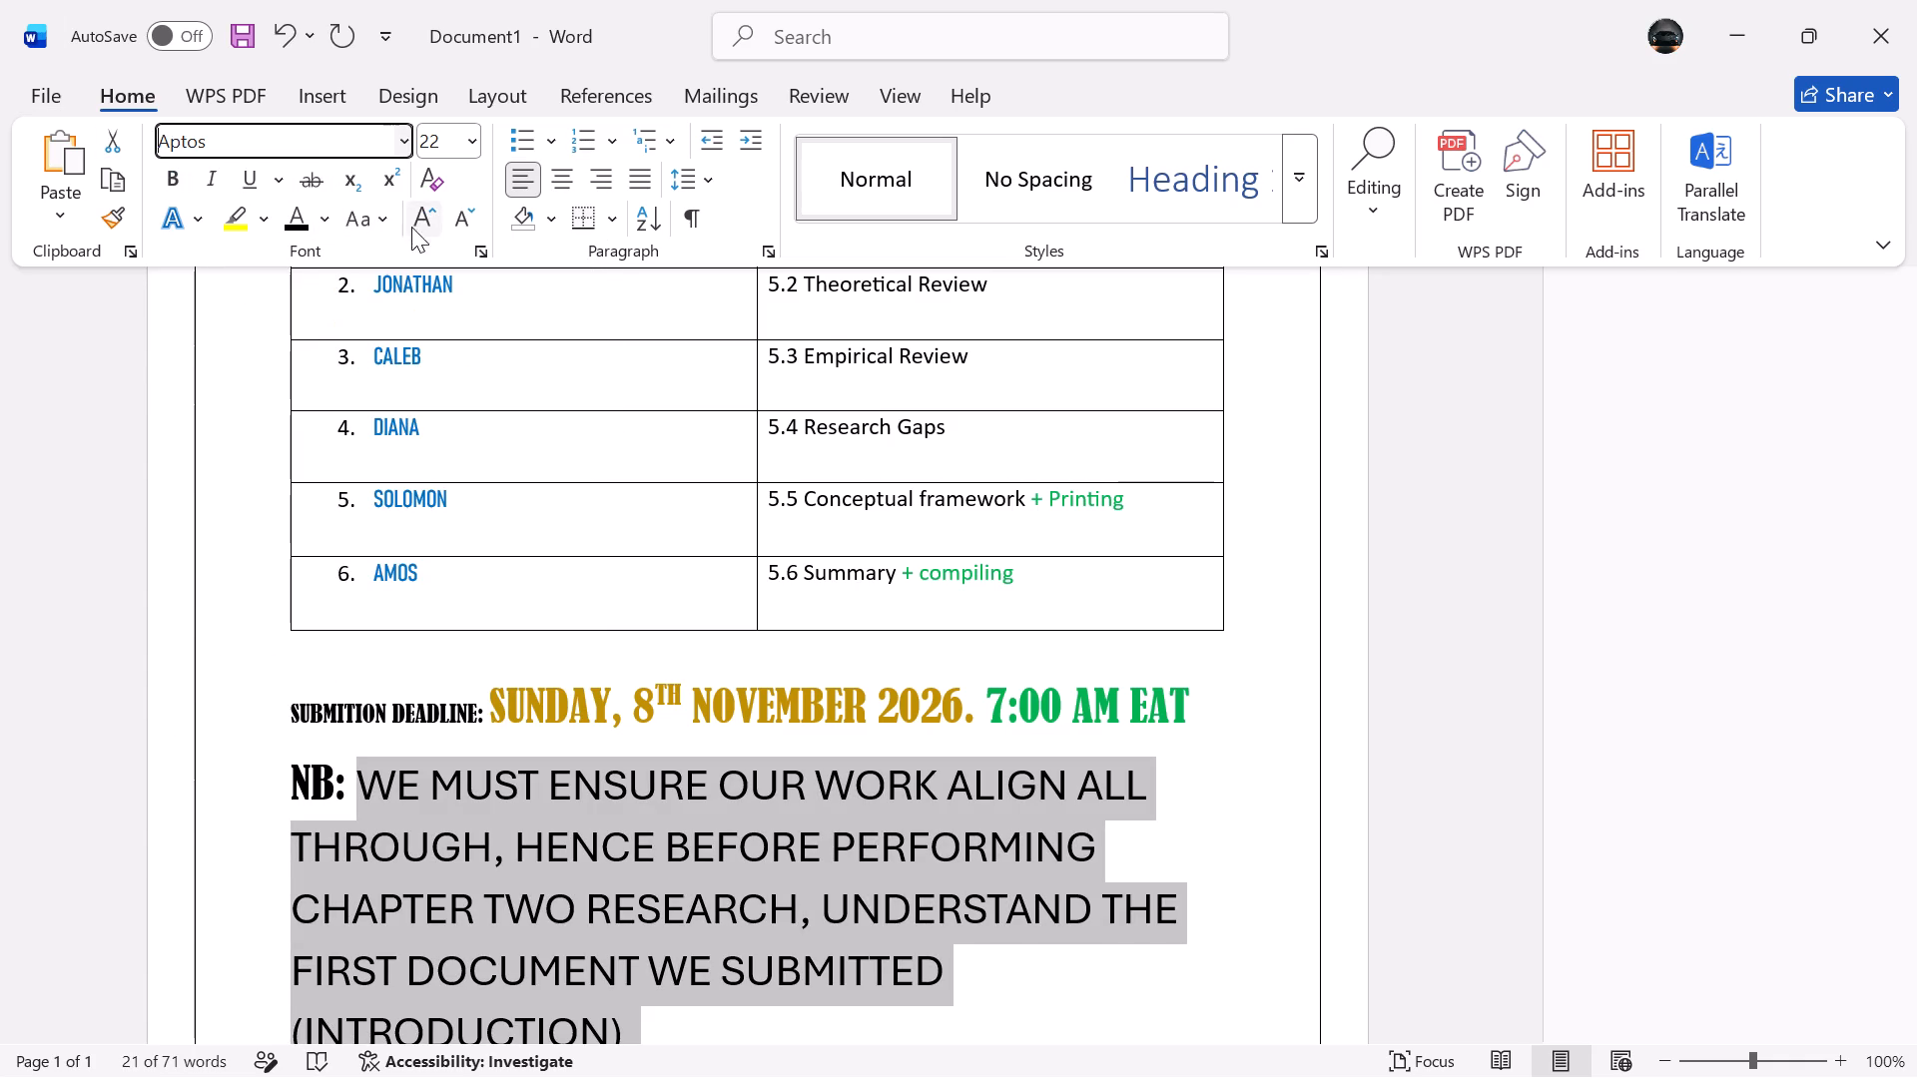
Change the case of the NB note's text after "NB:" to Capitalize Each Word.
left_click(383, 231)
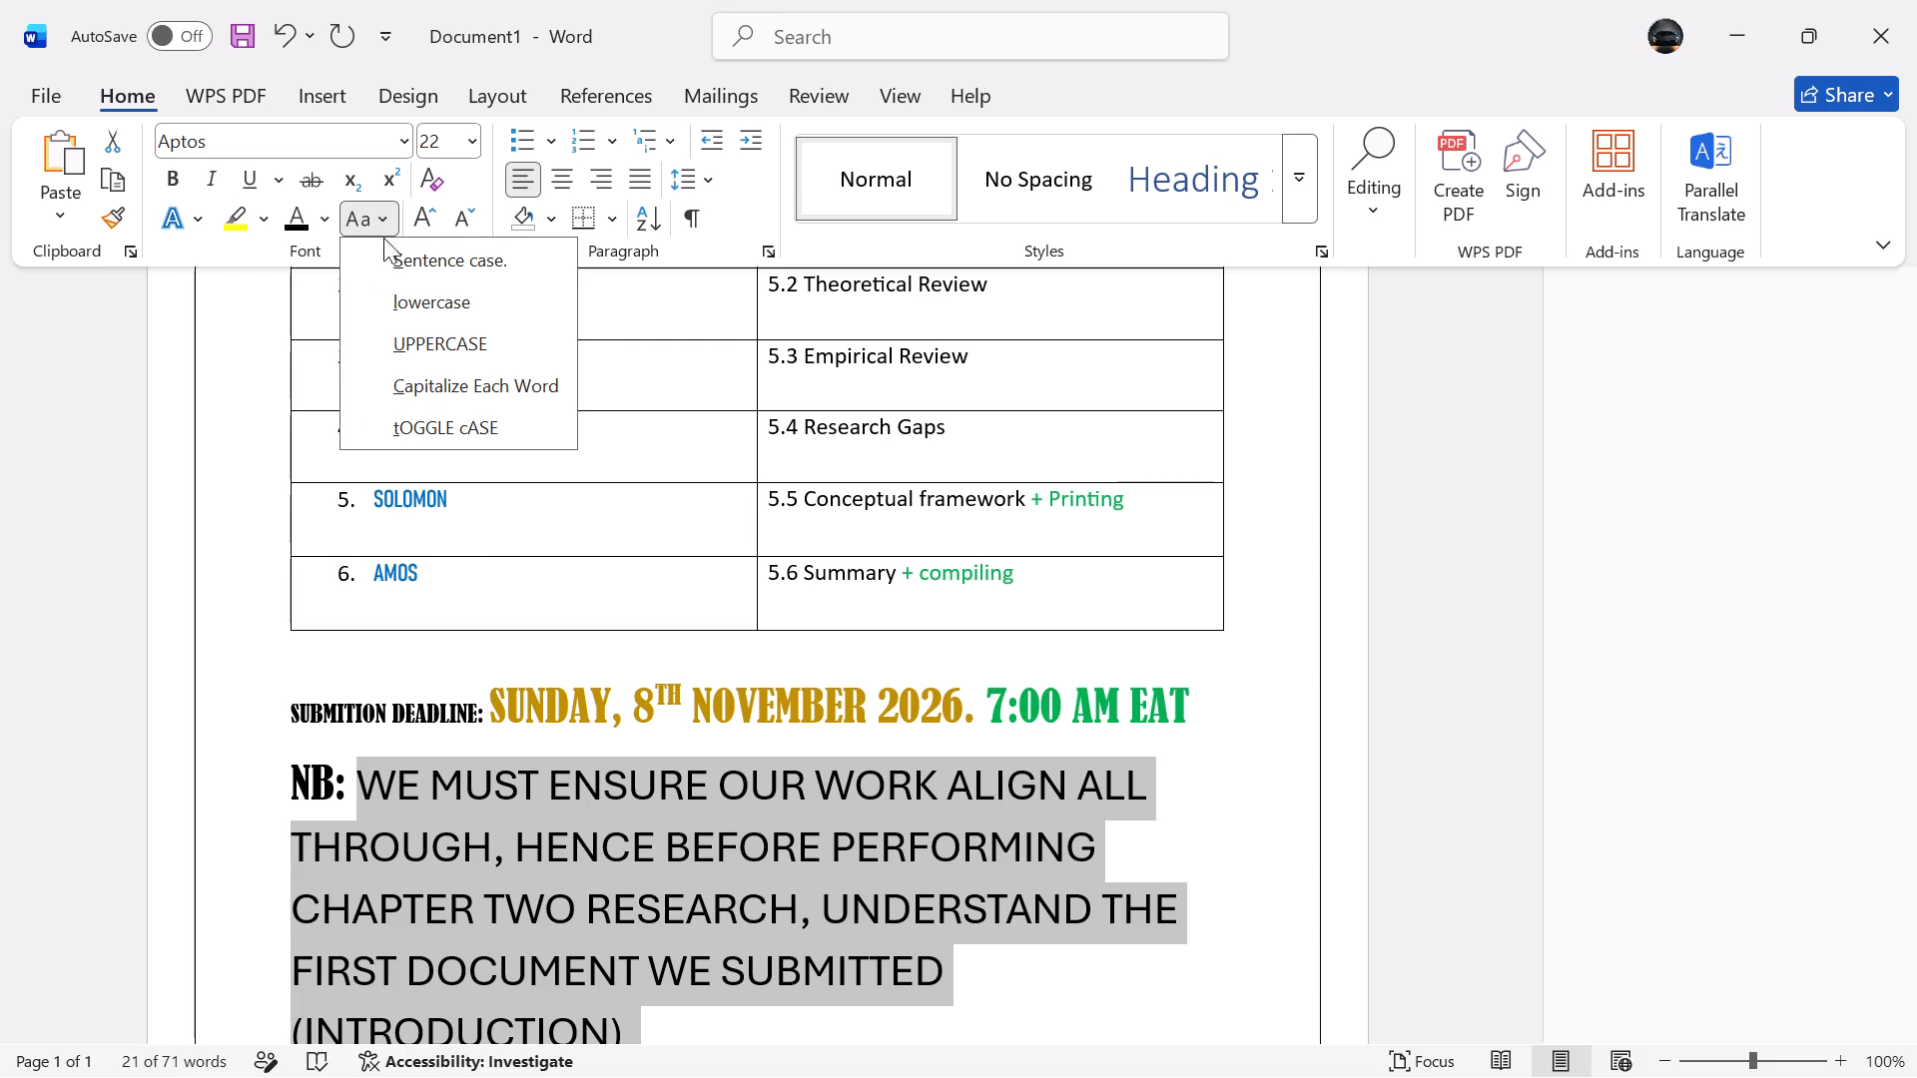
left_click(450, 387)
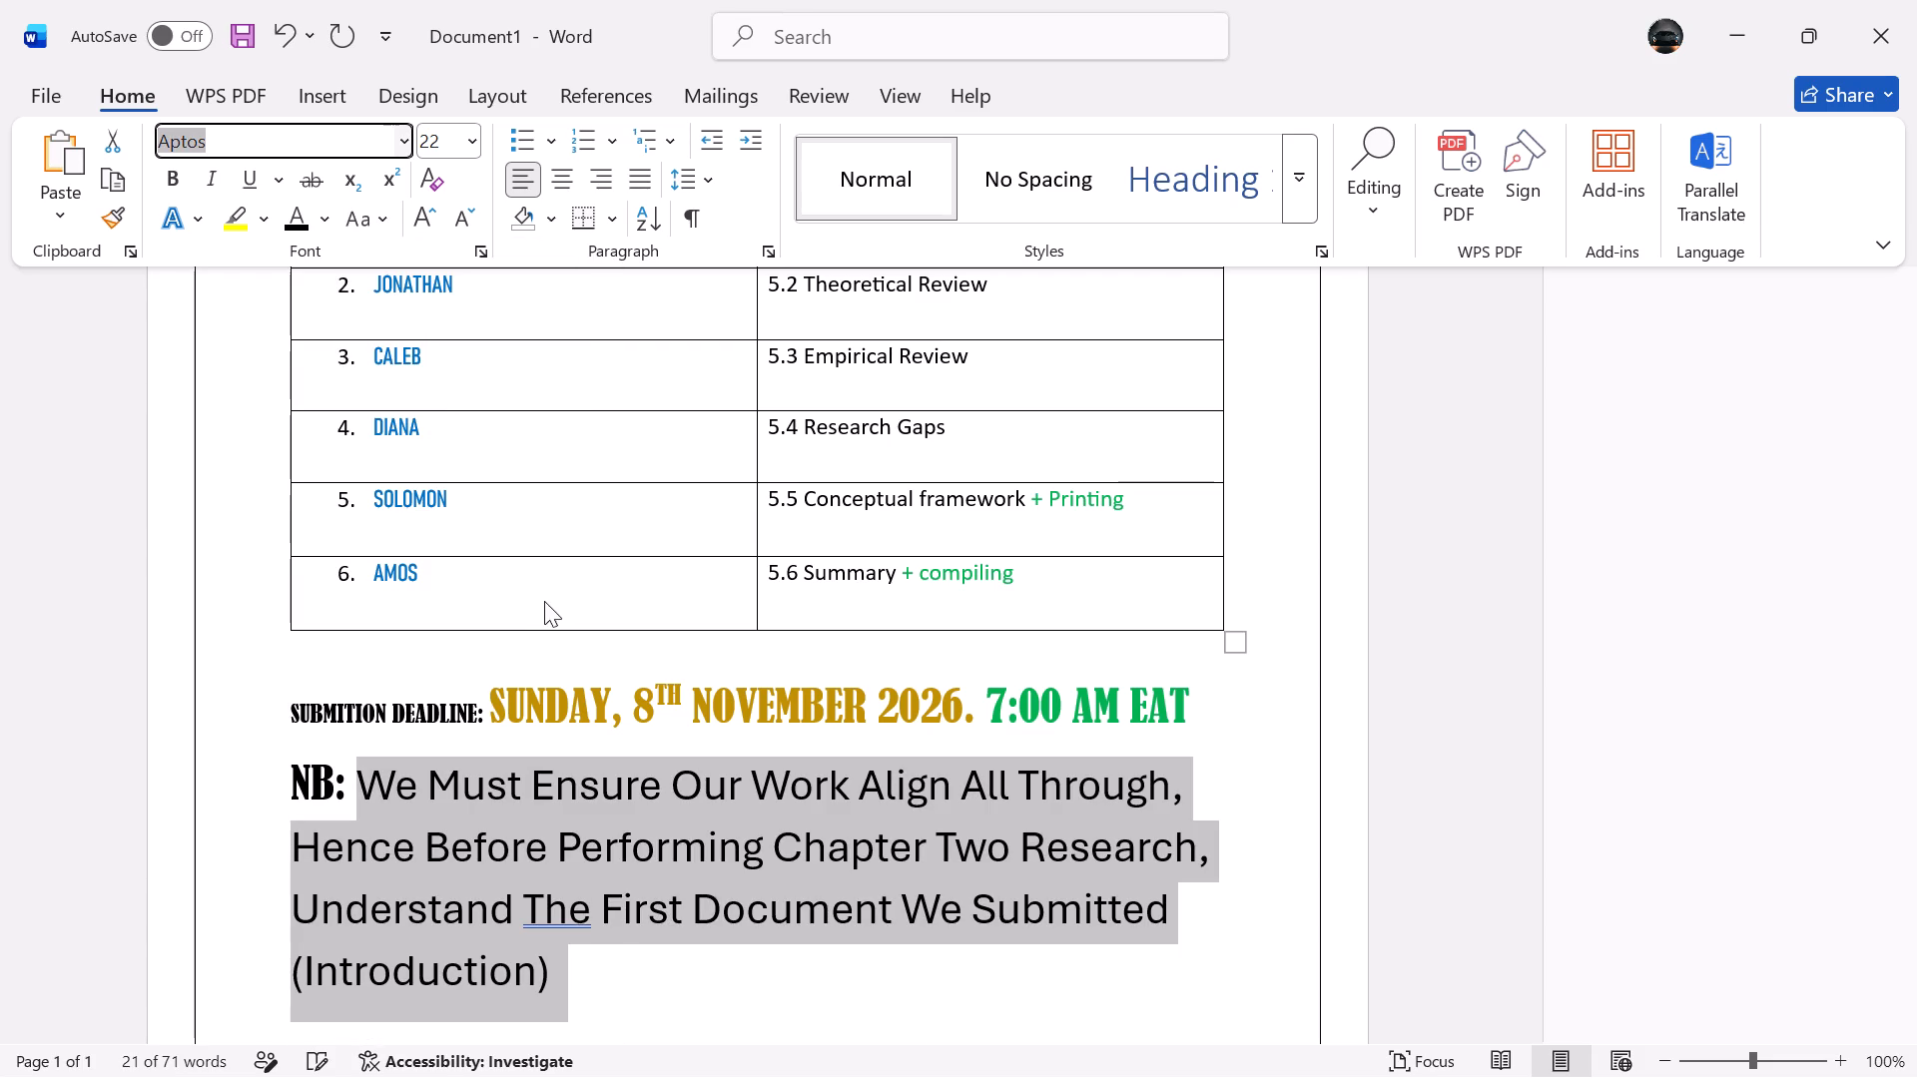
left_click(568, 904)
left_click(640, 854)
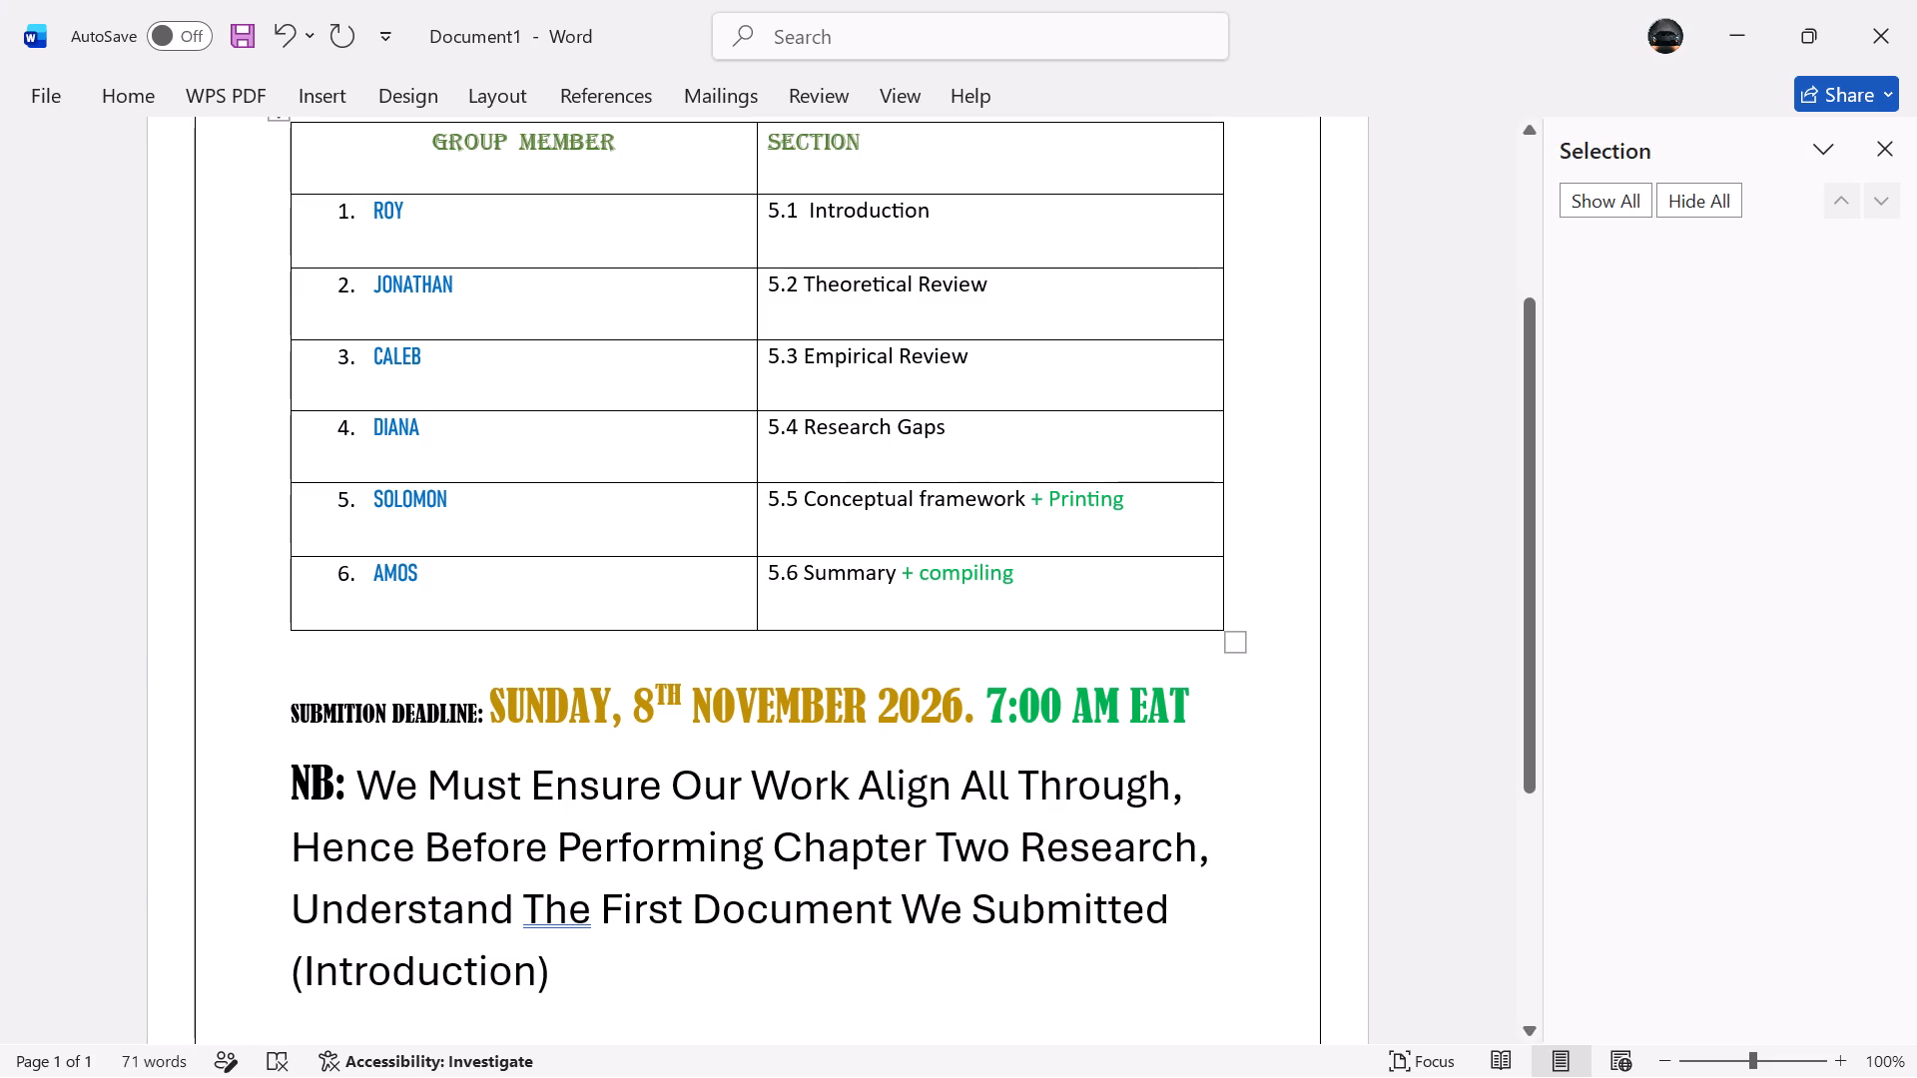
left_click(549, 921)
Run the spelling and grammar check and accept the suggestion "the" for "The" in the NB note.
scroll(583, 747, "up", 4)
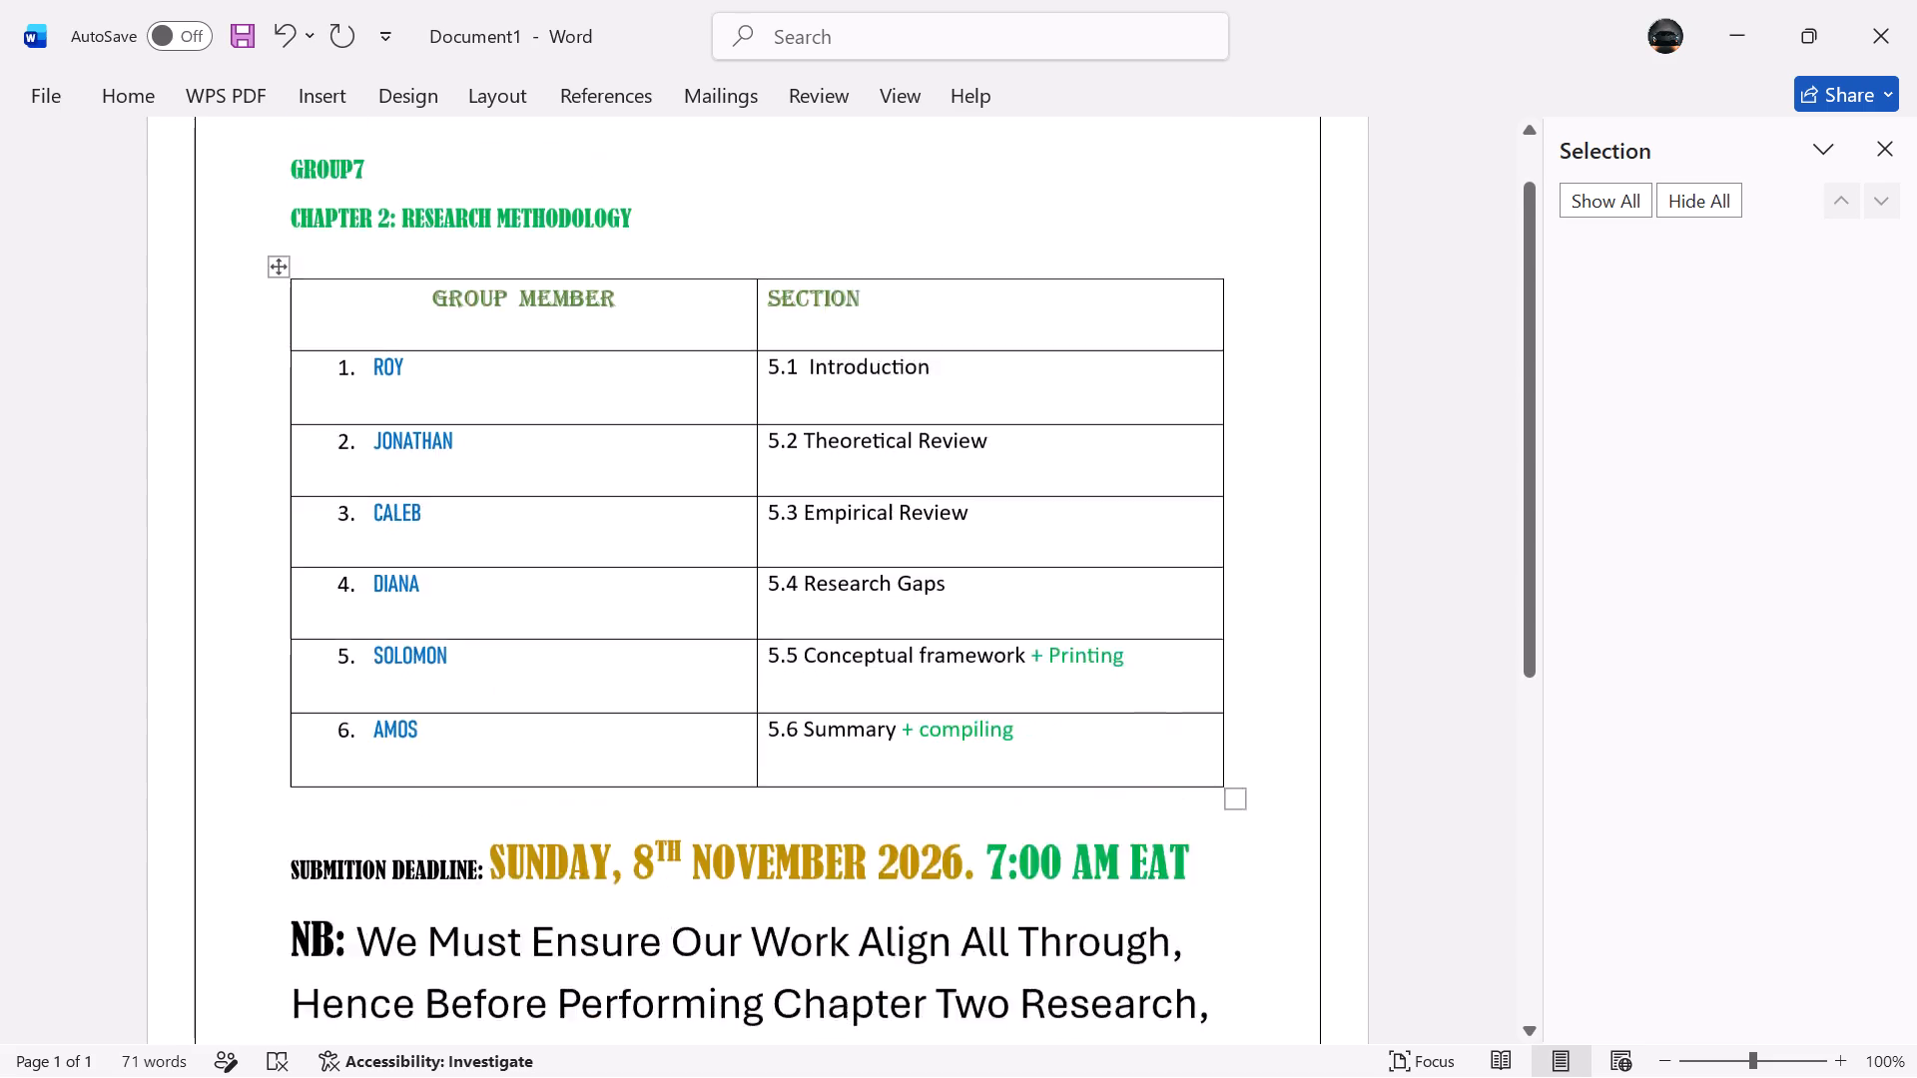
scroll(588, 727, "up", 1)
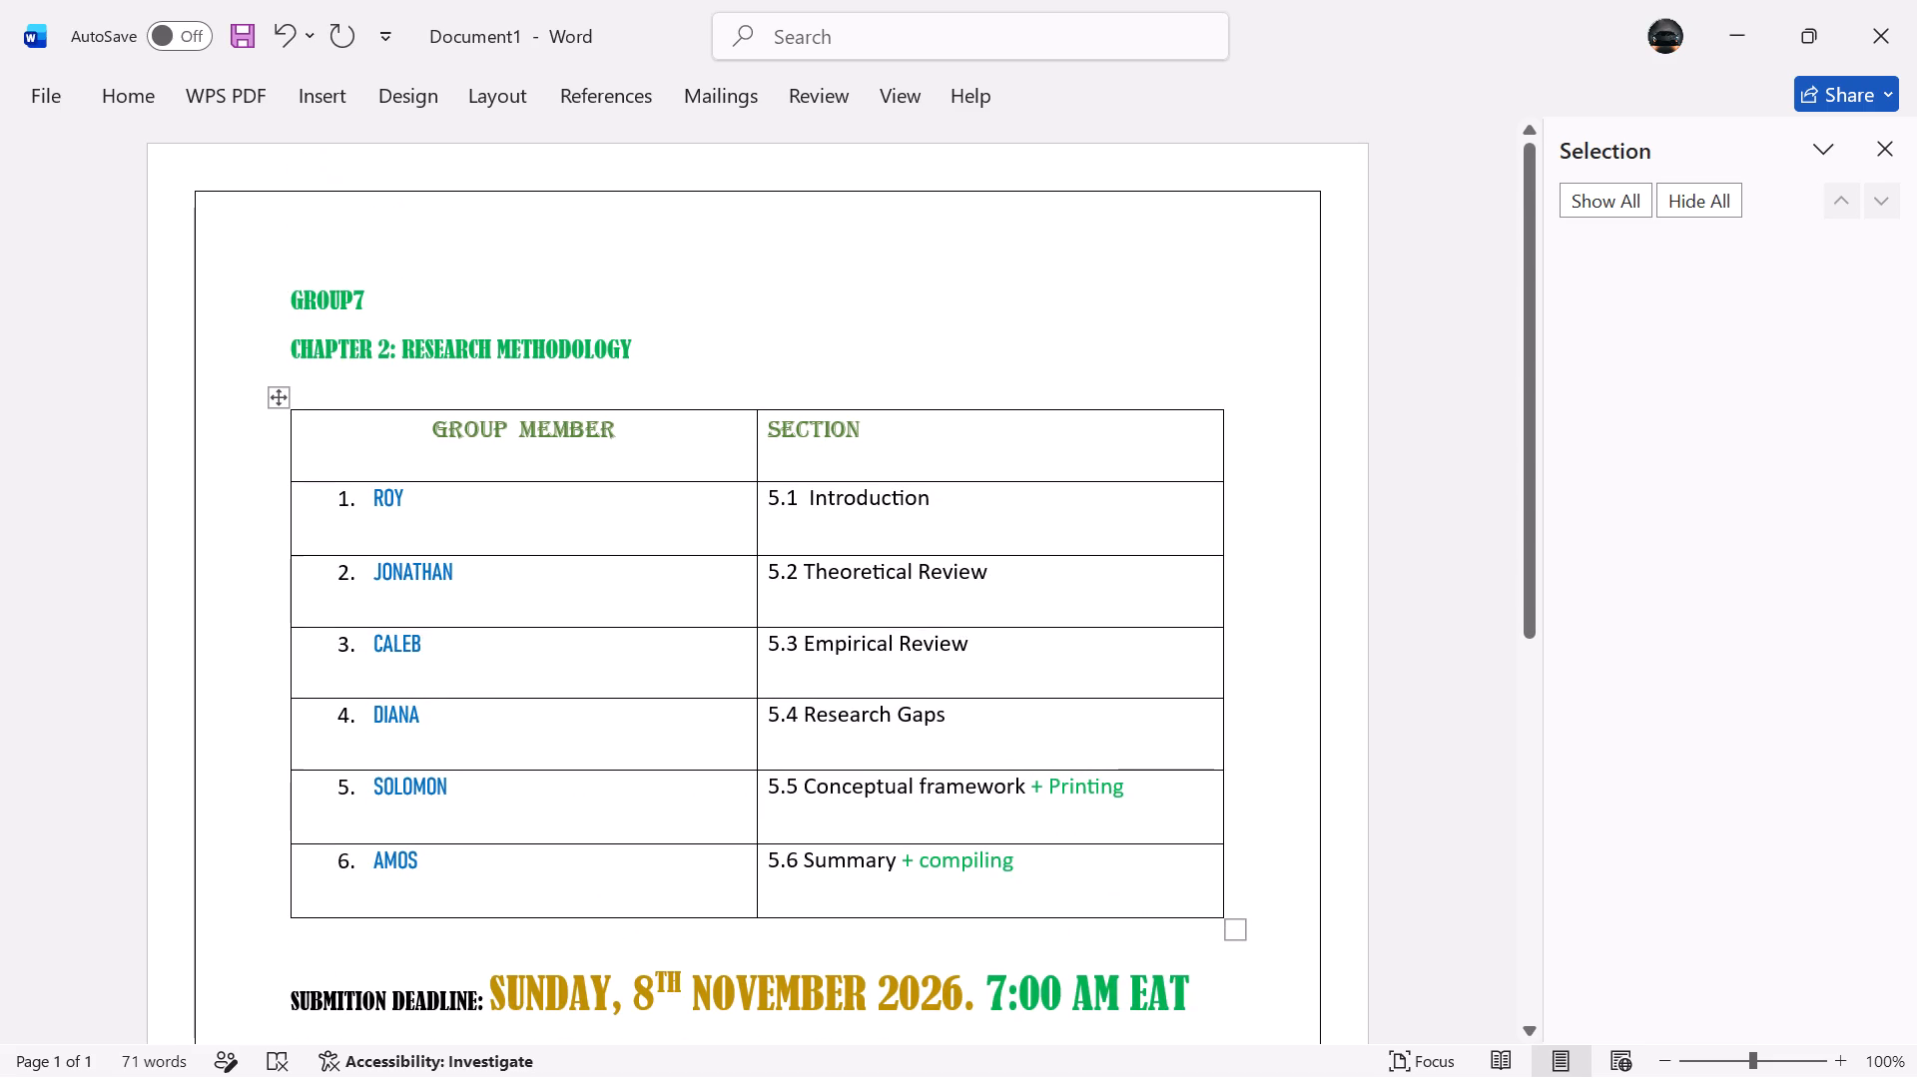
left_click(803, 94)
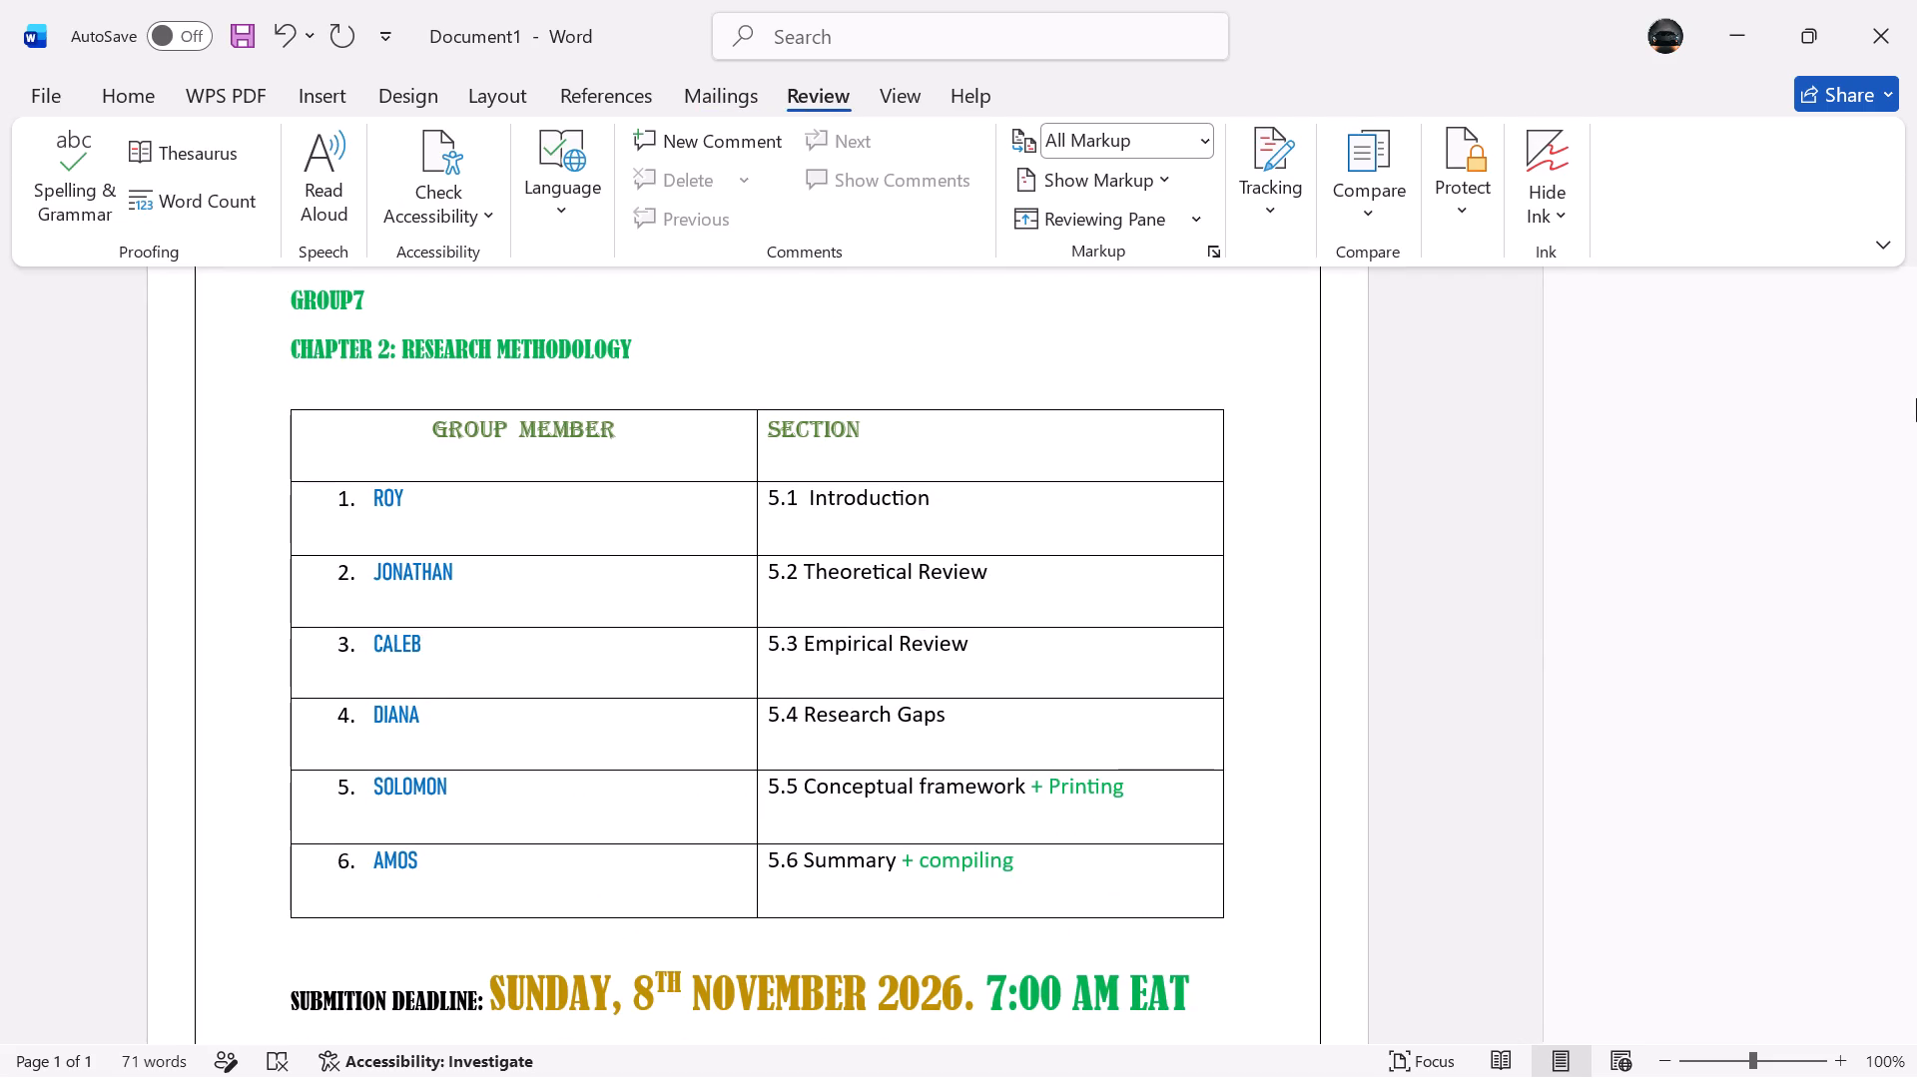
scroll(1529, 411, "down", 5)
scroll(872, 509, "down", 3)
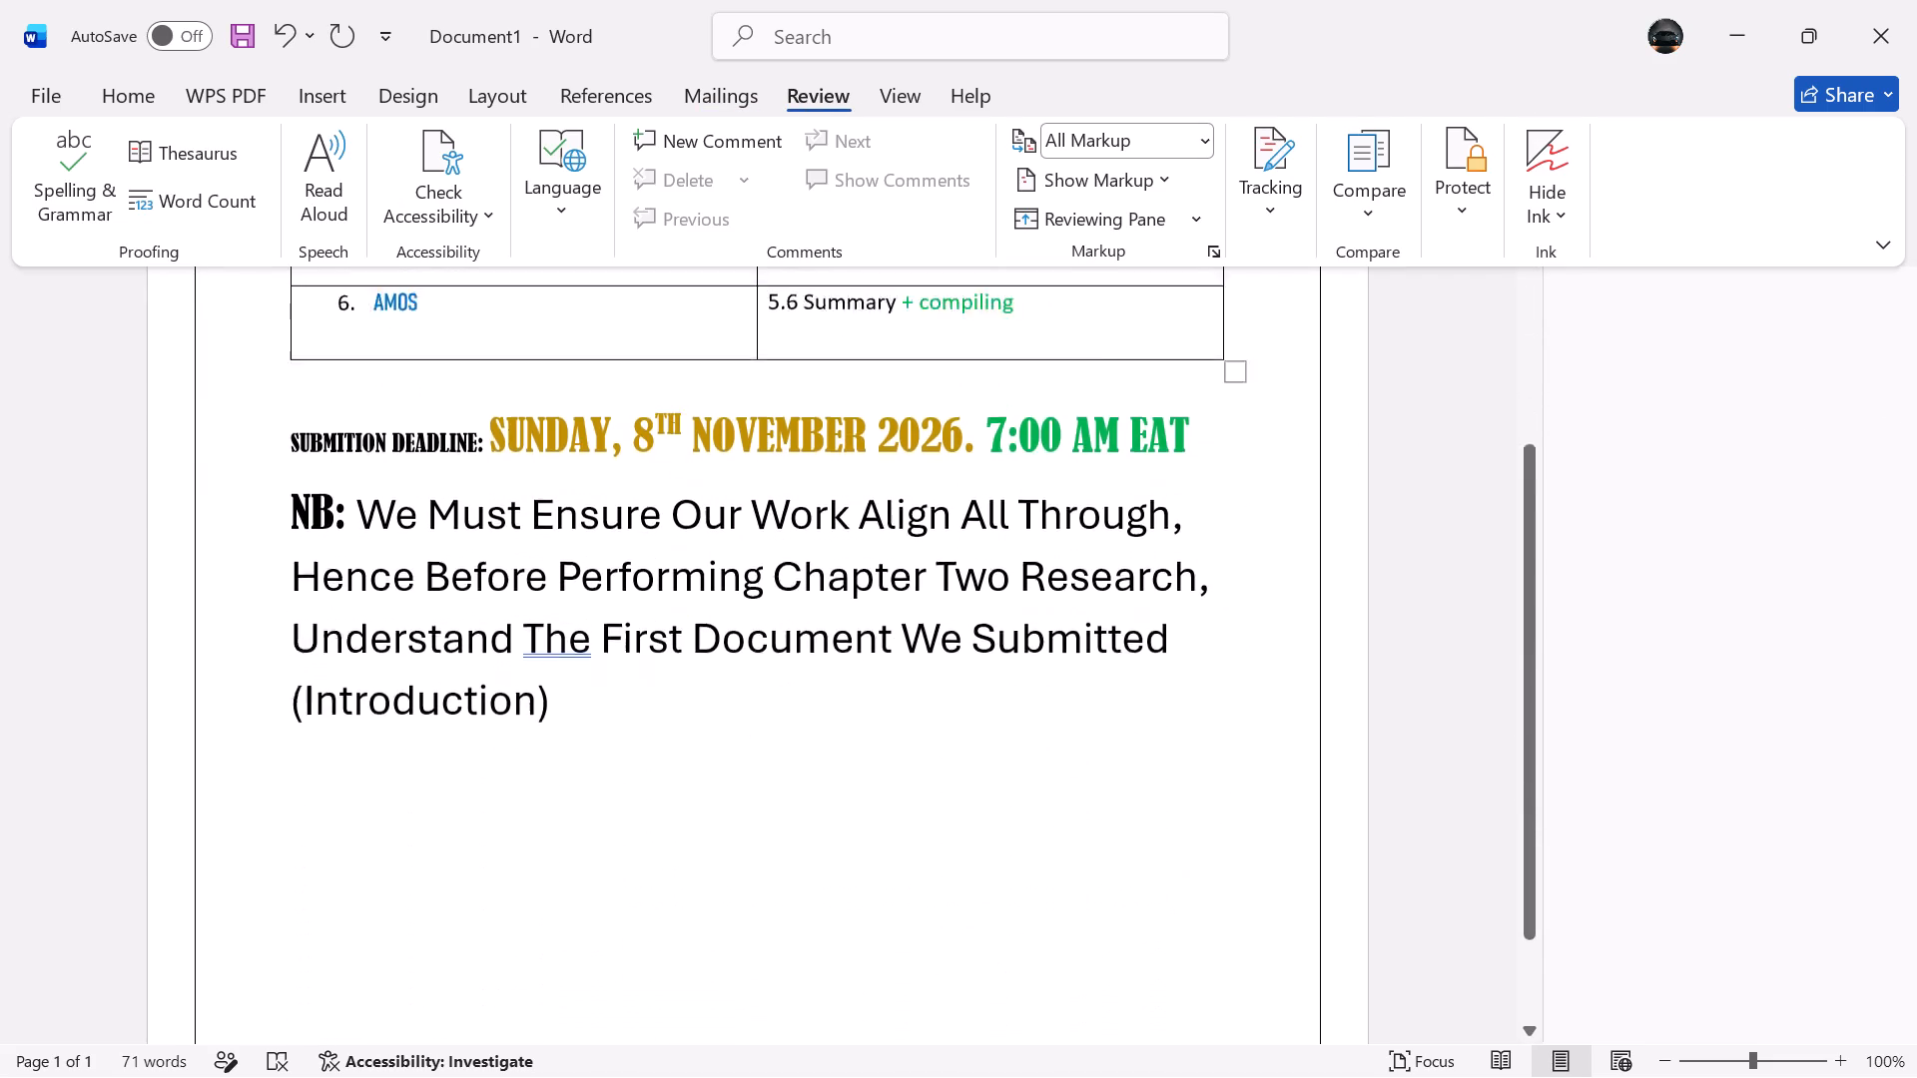
scroll(872, 508, "down", 1)
scroll(1721, 392, "up", 6)
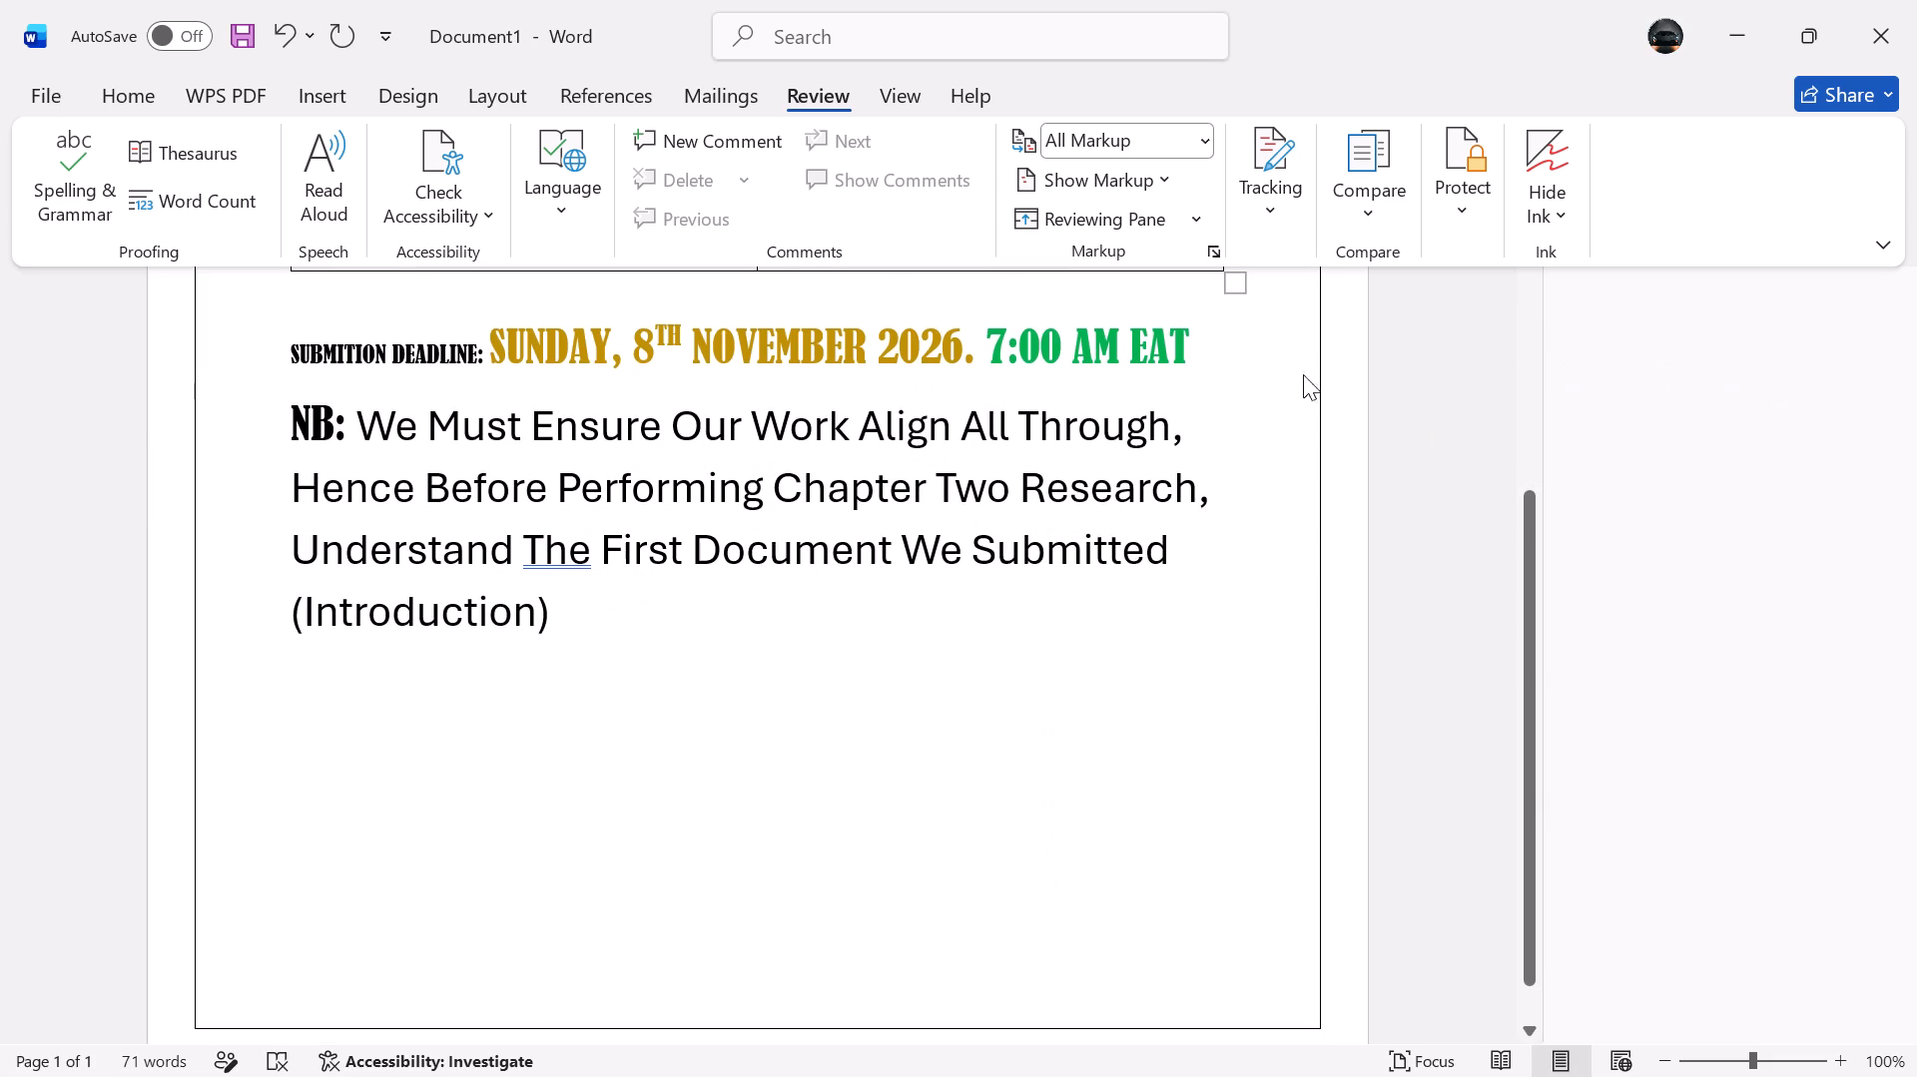
scroll(1196, 378, "up", 4)
scroll(972, 462, "up", 11)
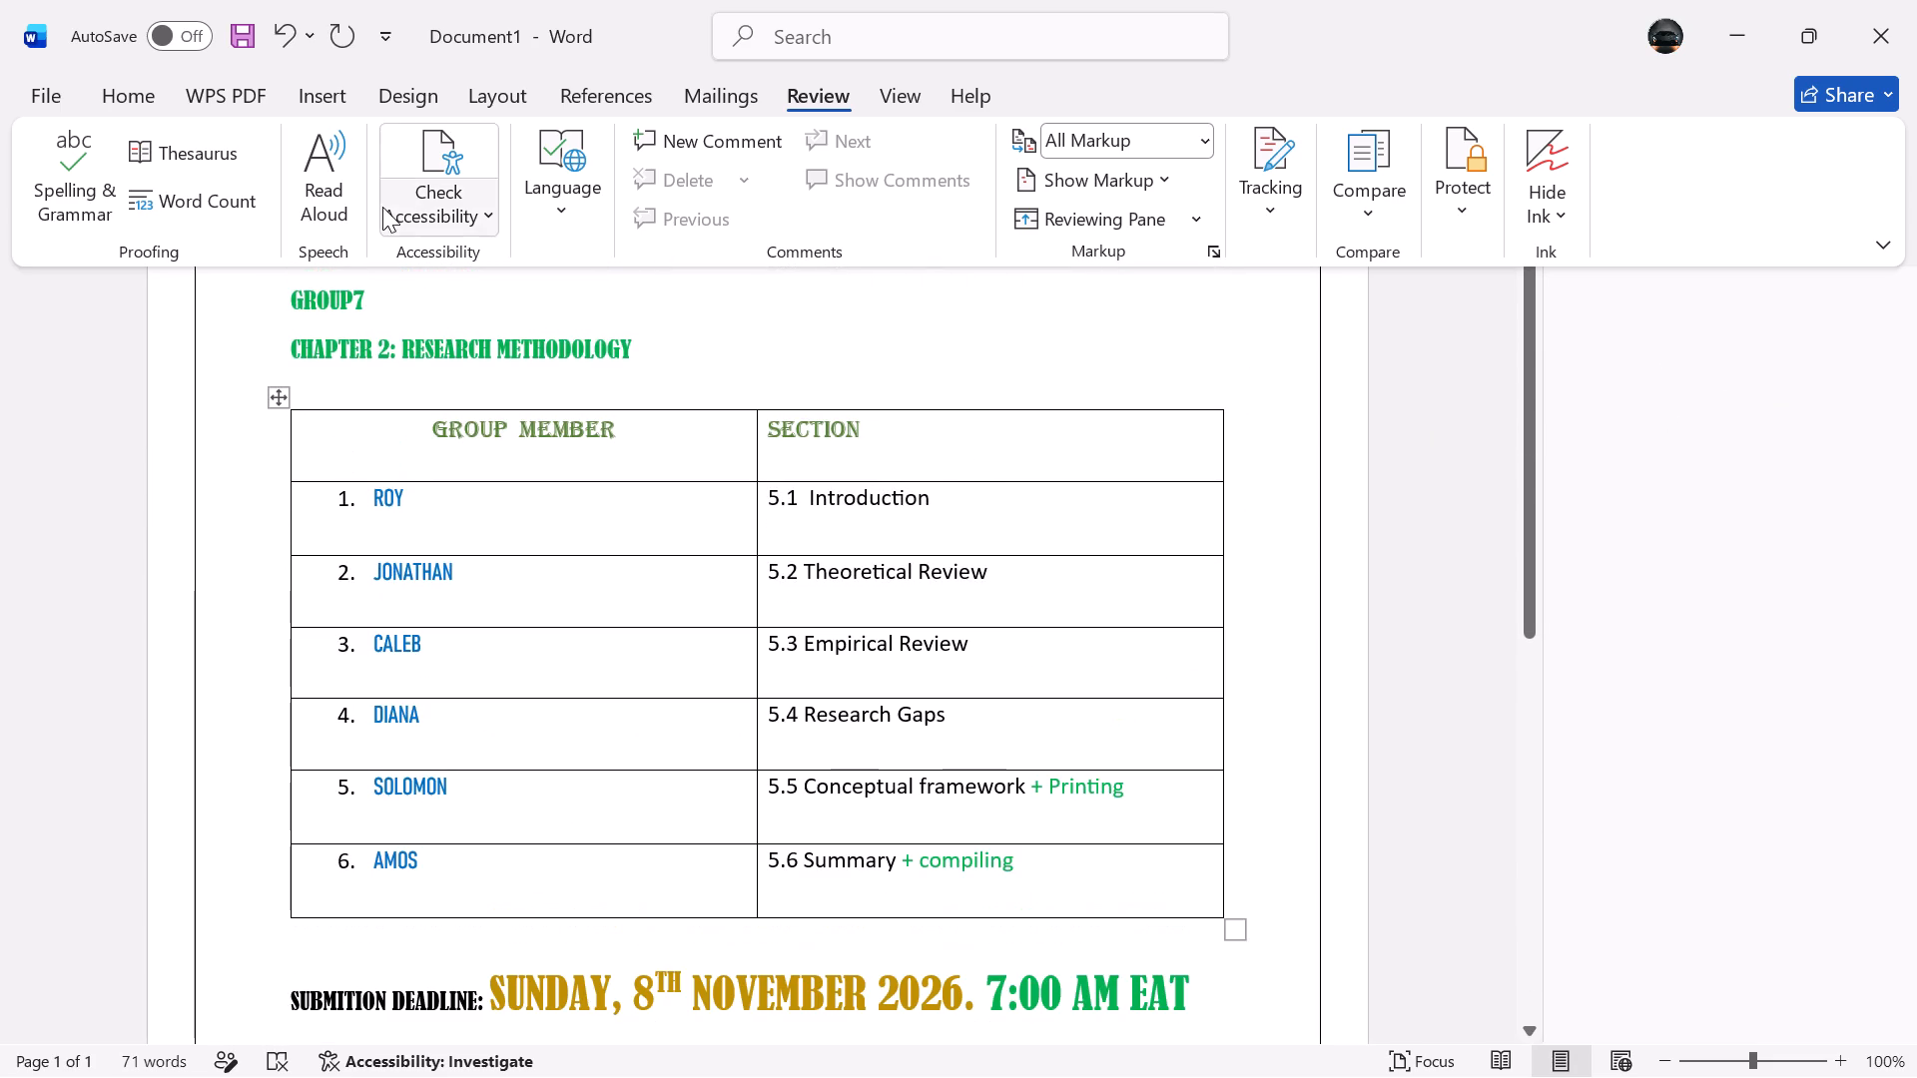
left_click(70, 220)
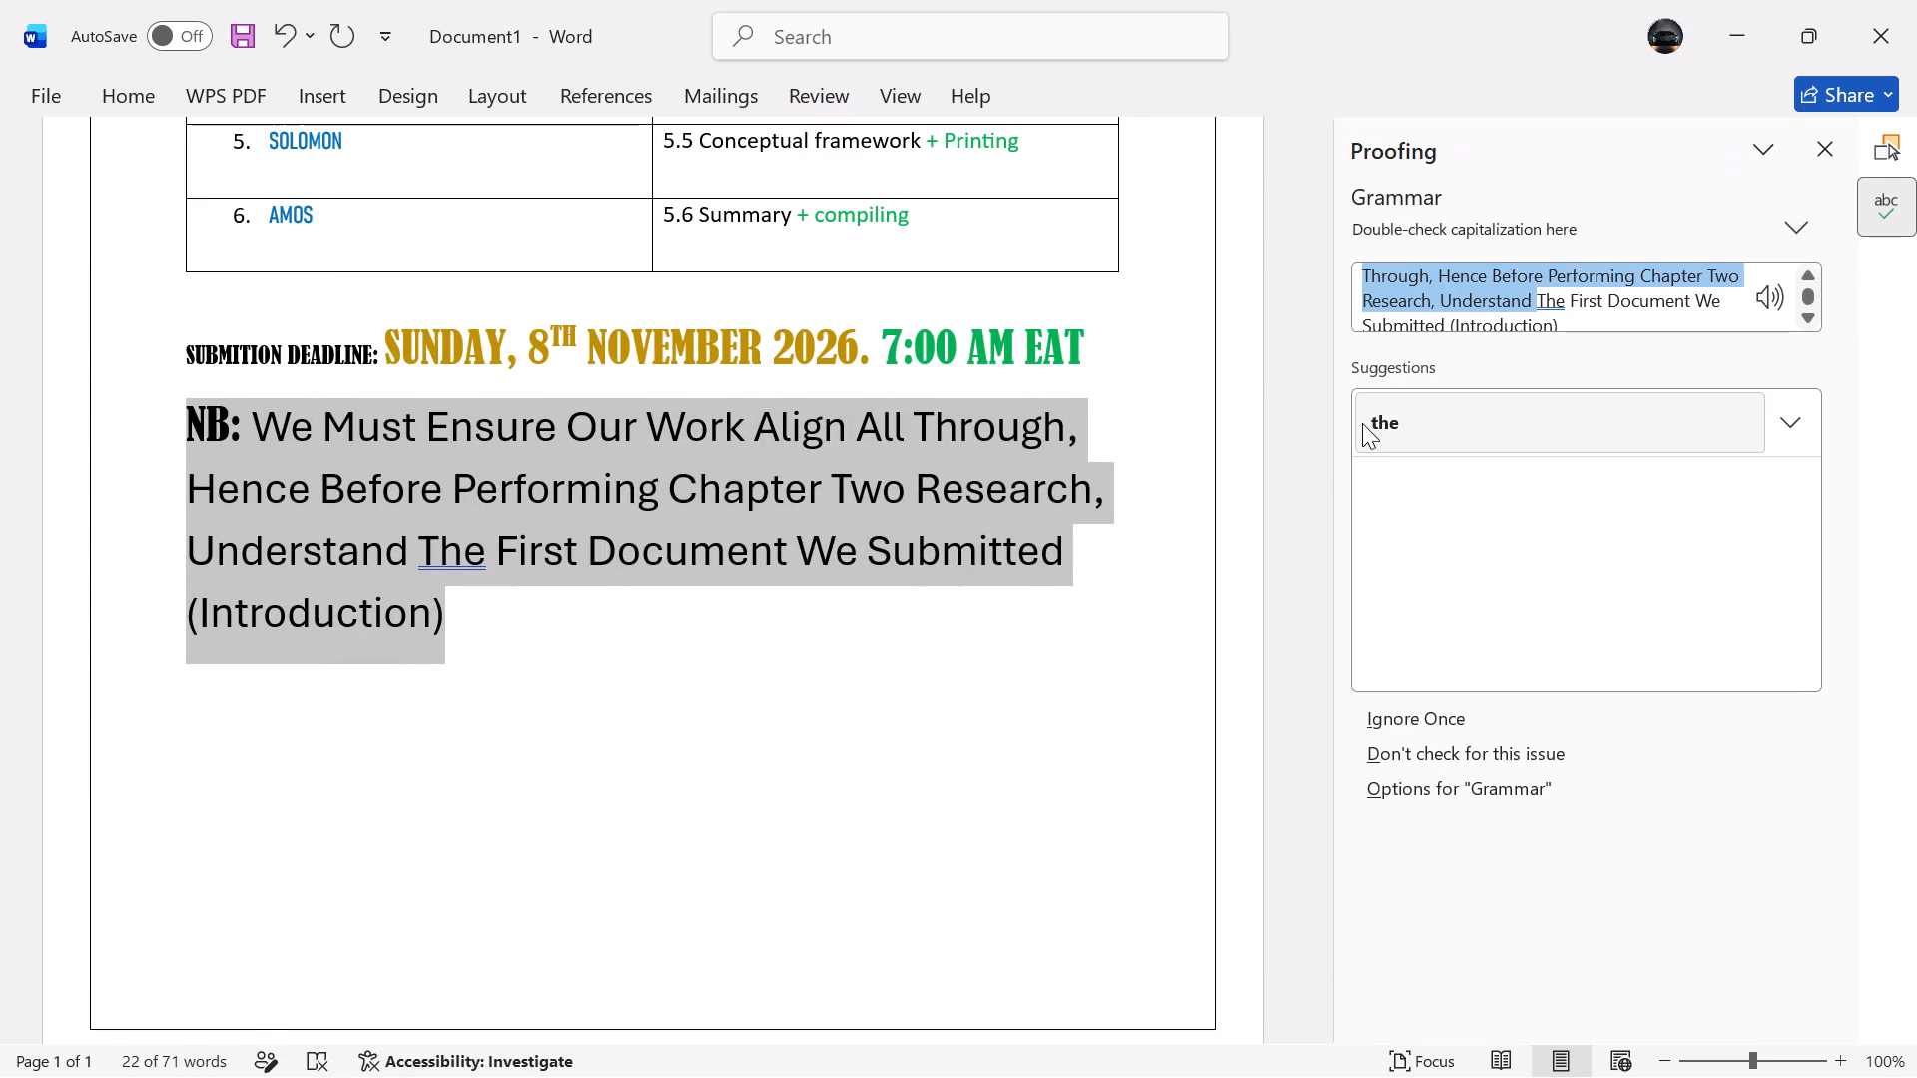
left_click(1381, 428)
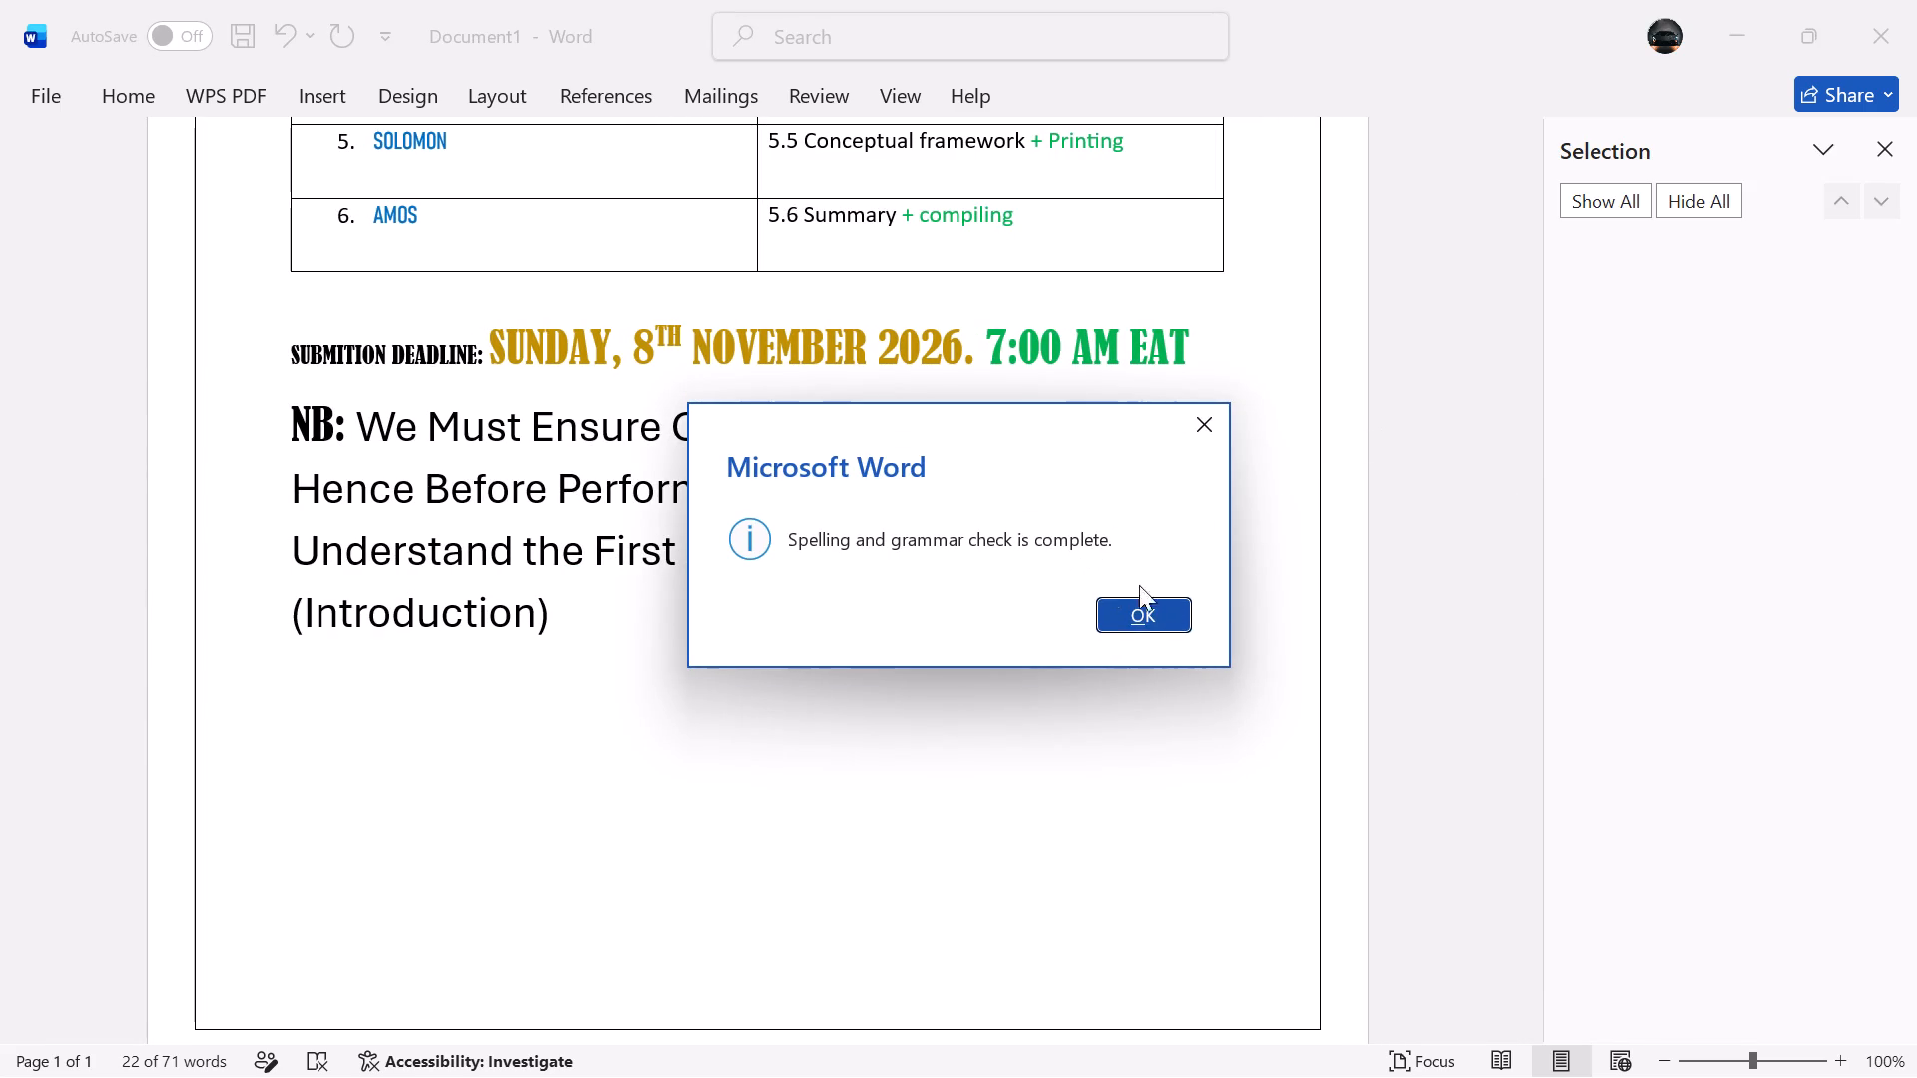
left_click(1153, 611)
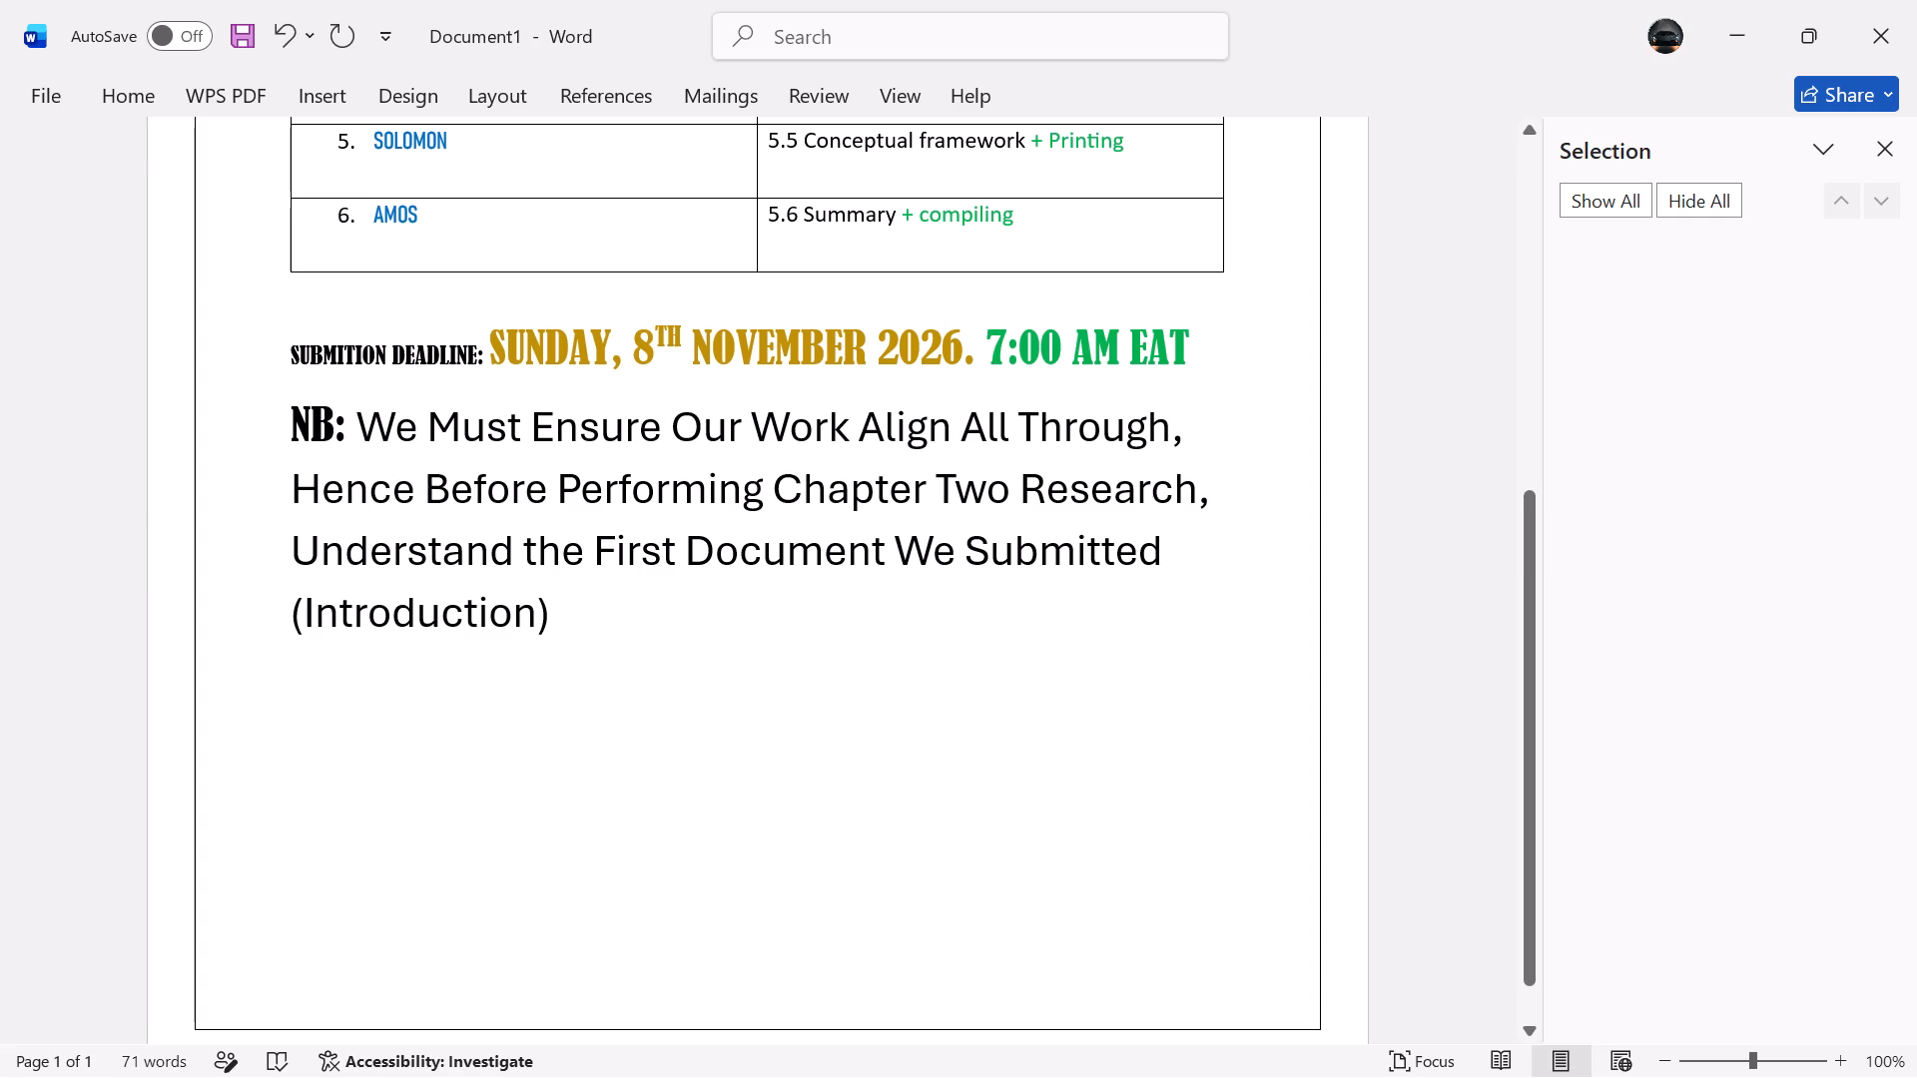
Change "Align" to "Aligns" in the NB note, adding the lowercase "s" at font size 16.
left_click(947, 426)
key("s")
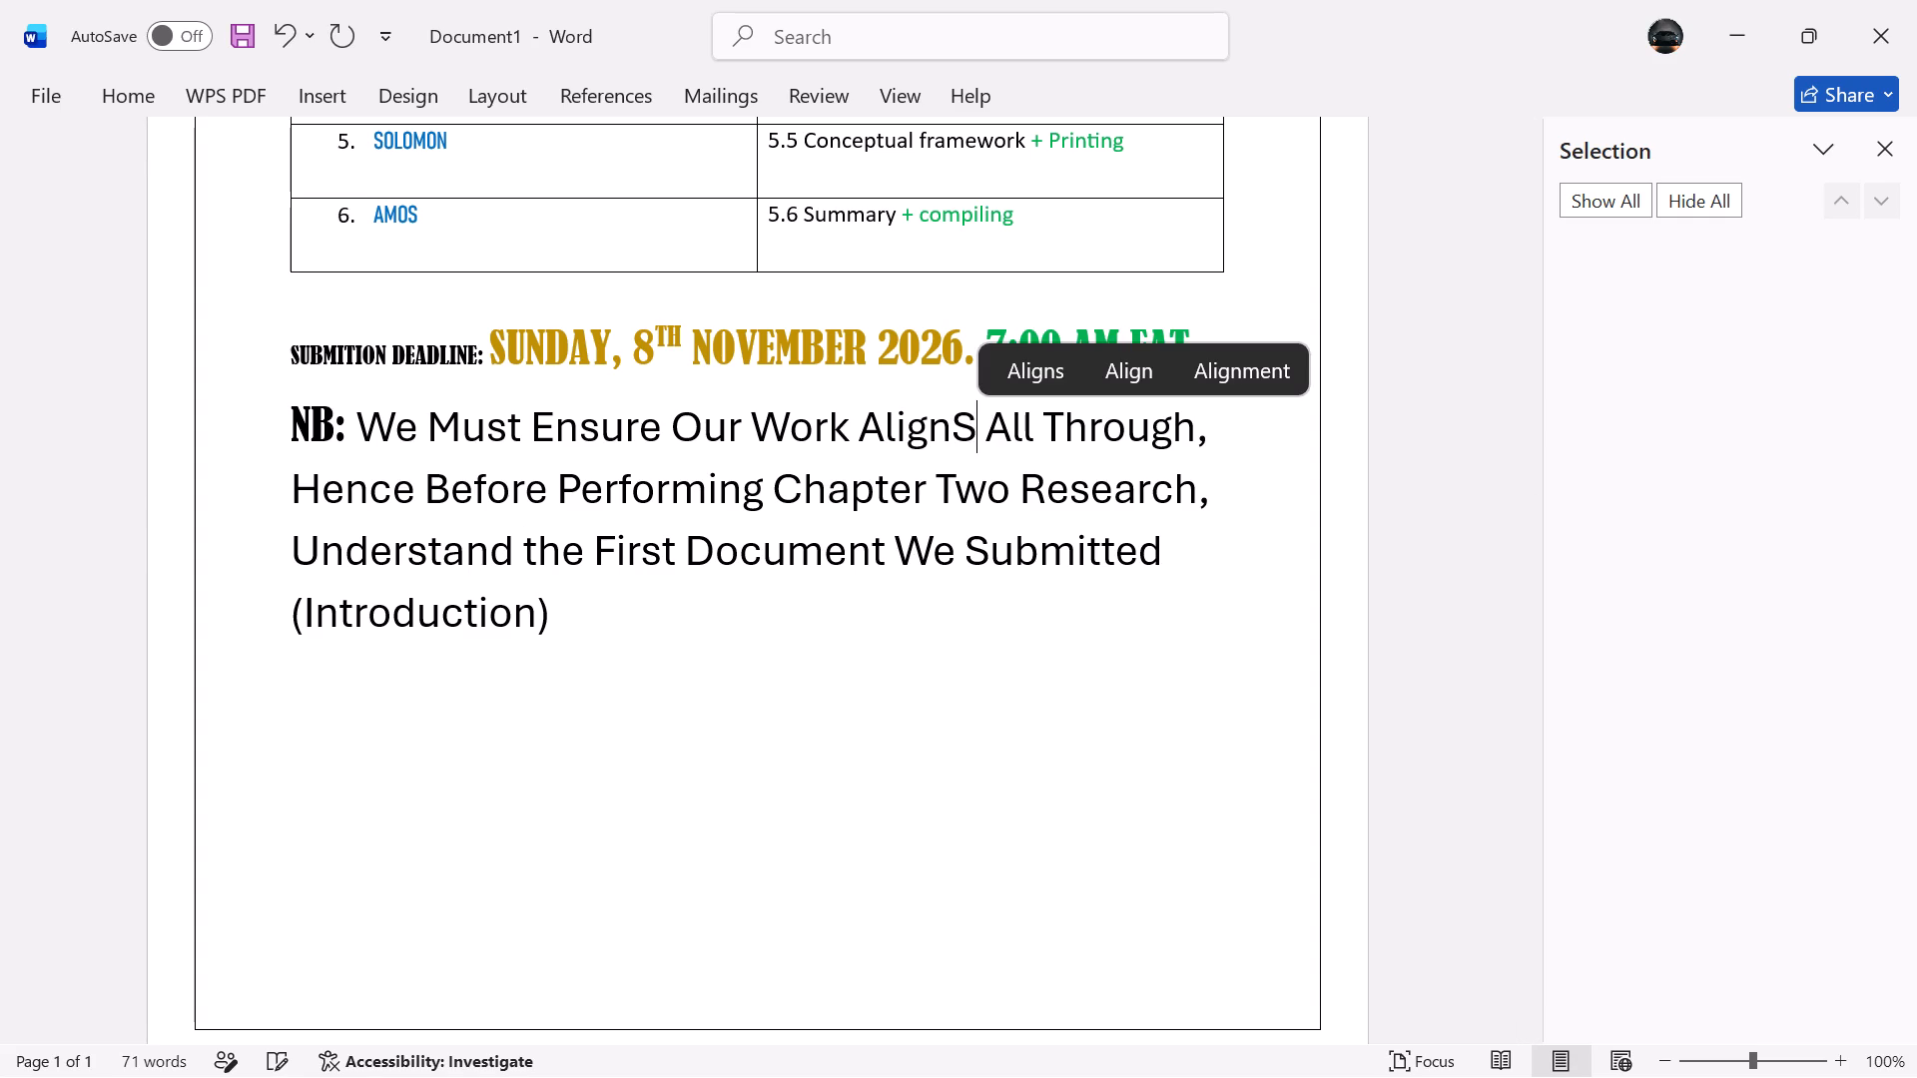
key("BackSpace")
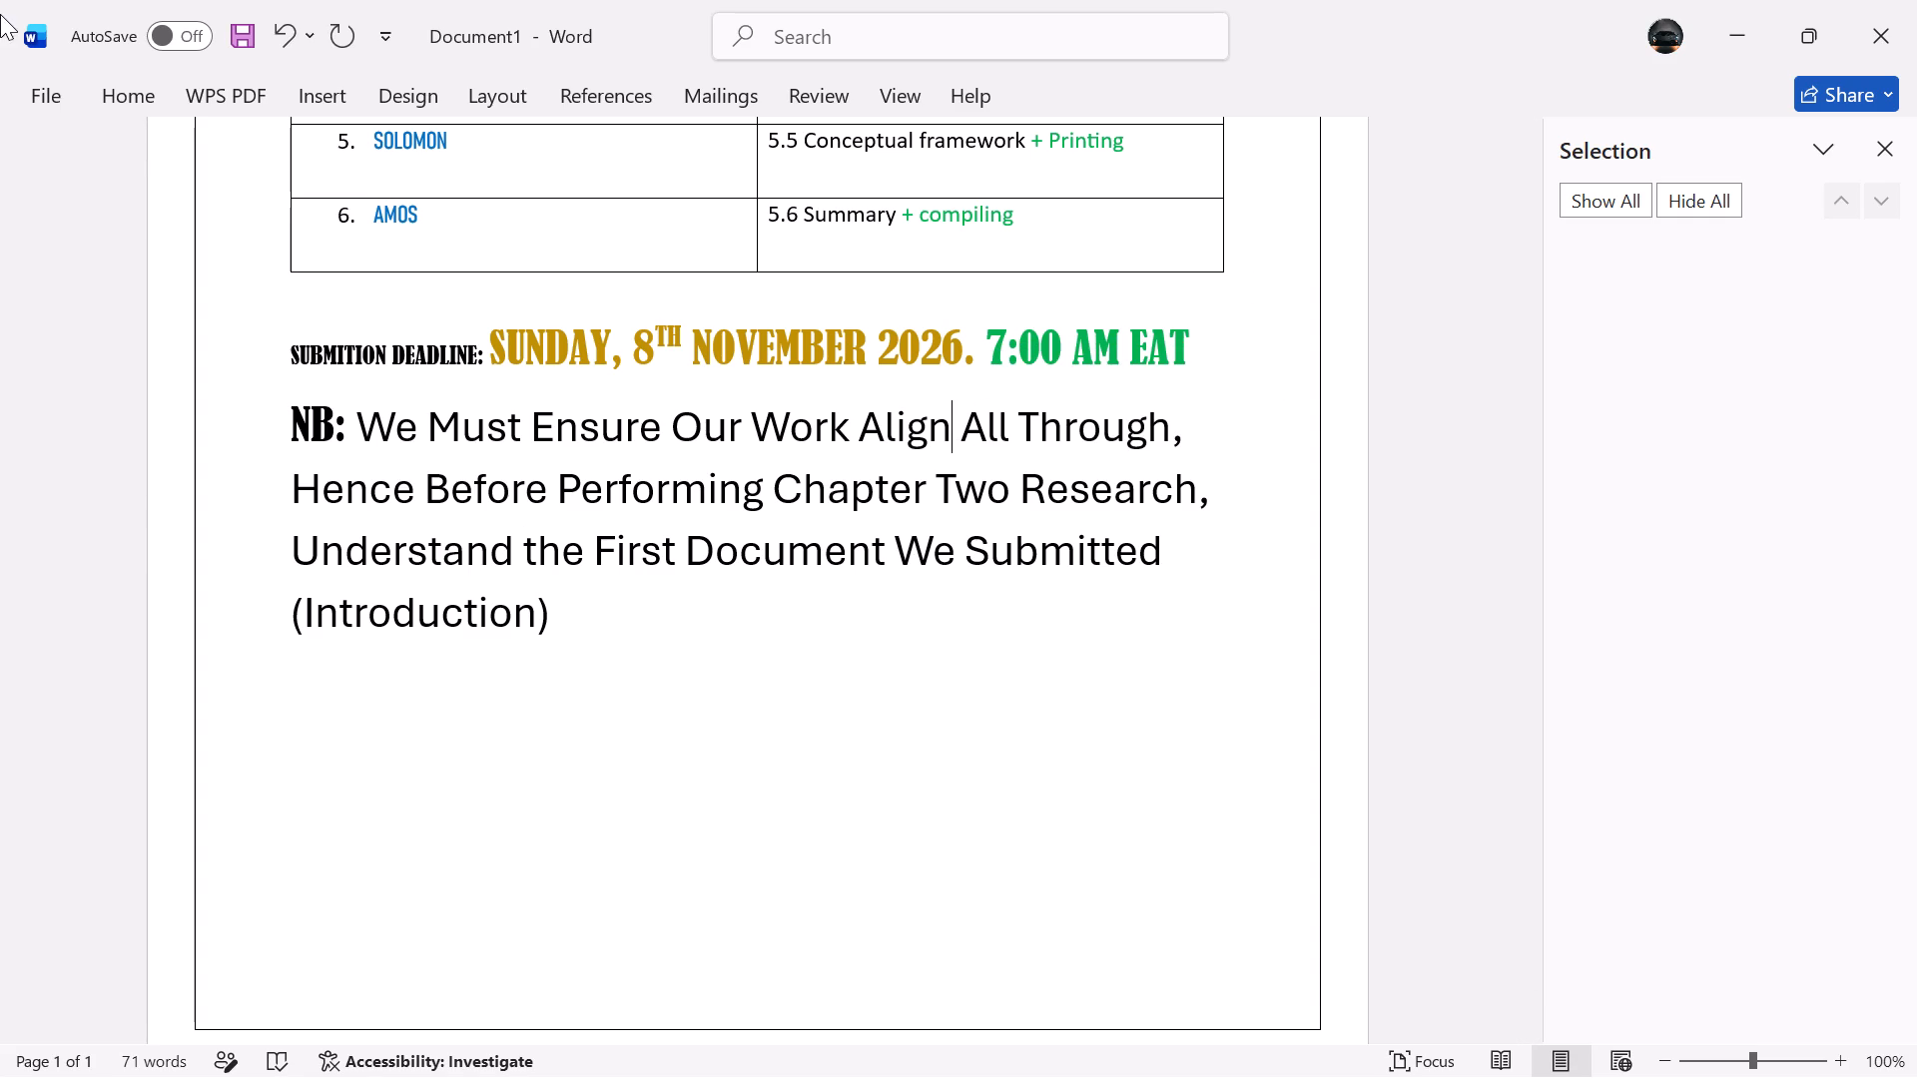
left_click(117, 99)
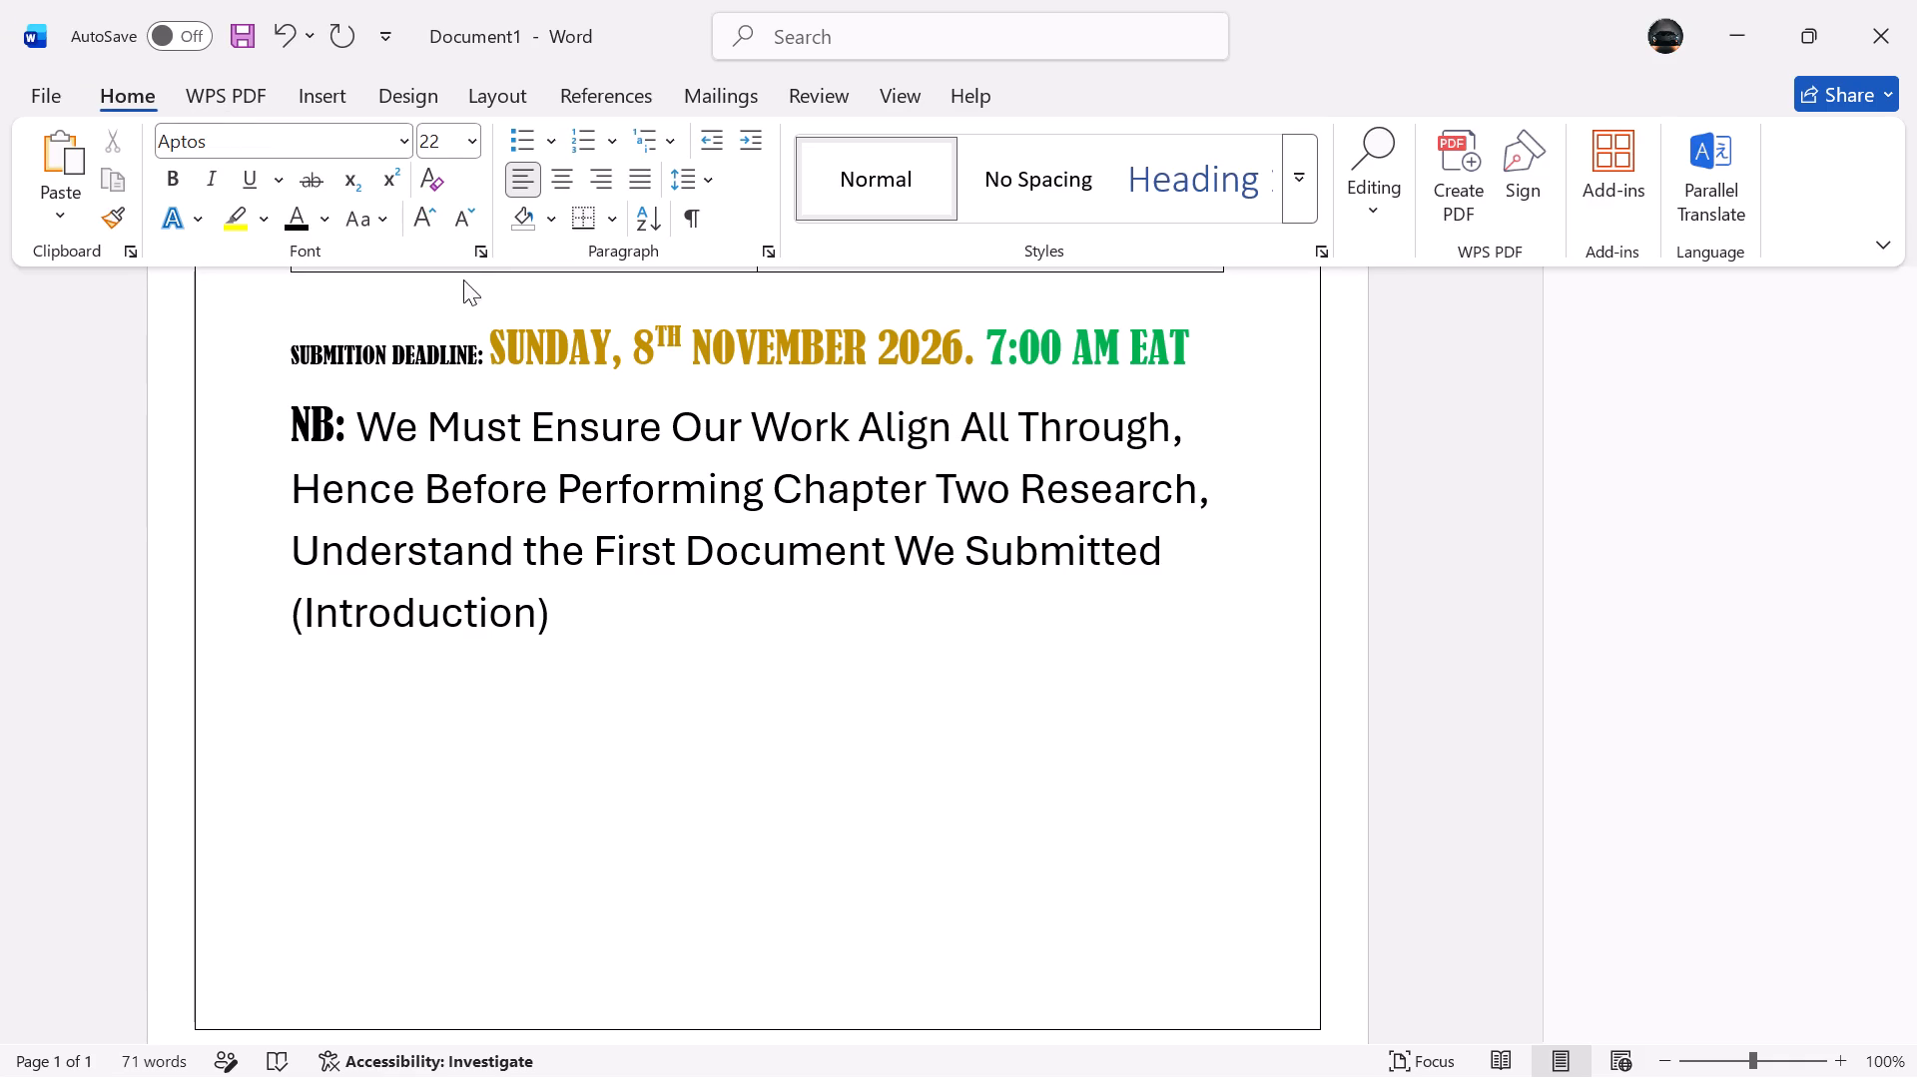
left_click(470, 148)
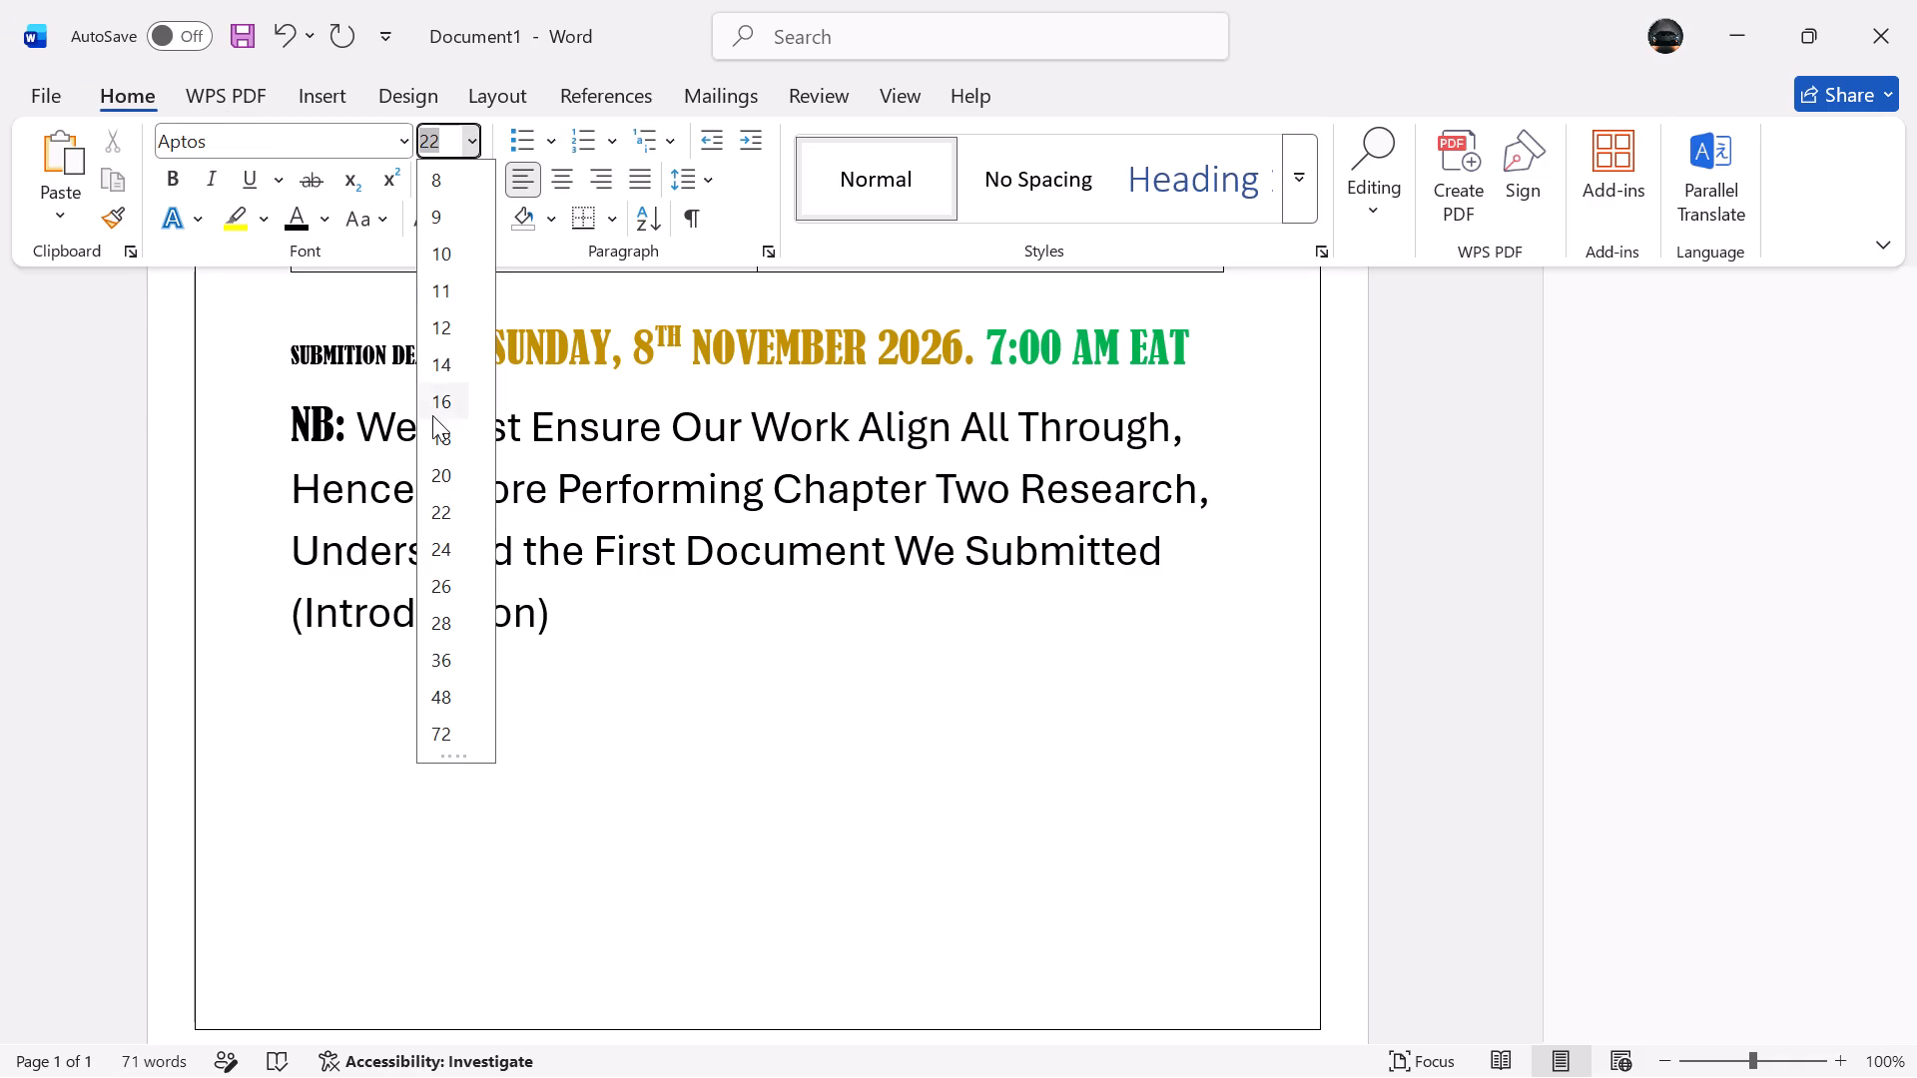
left_click(440, 399)
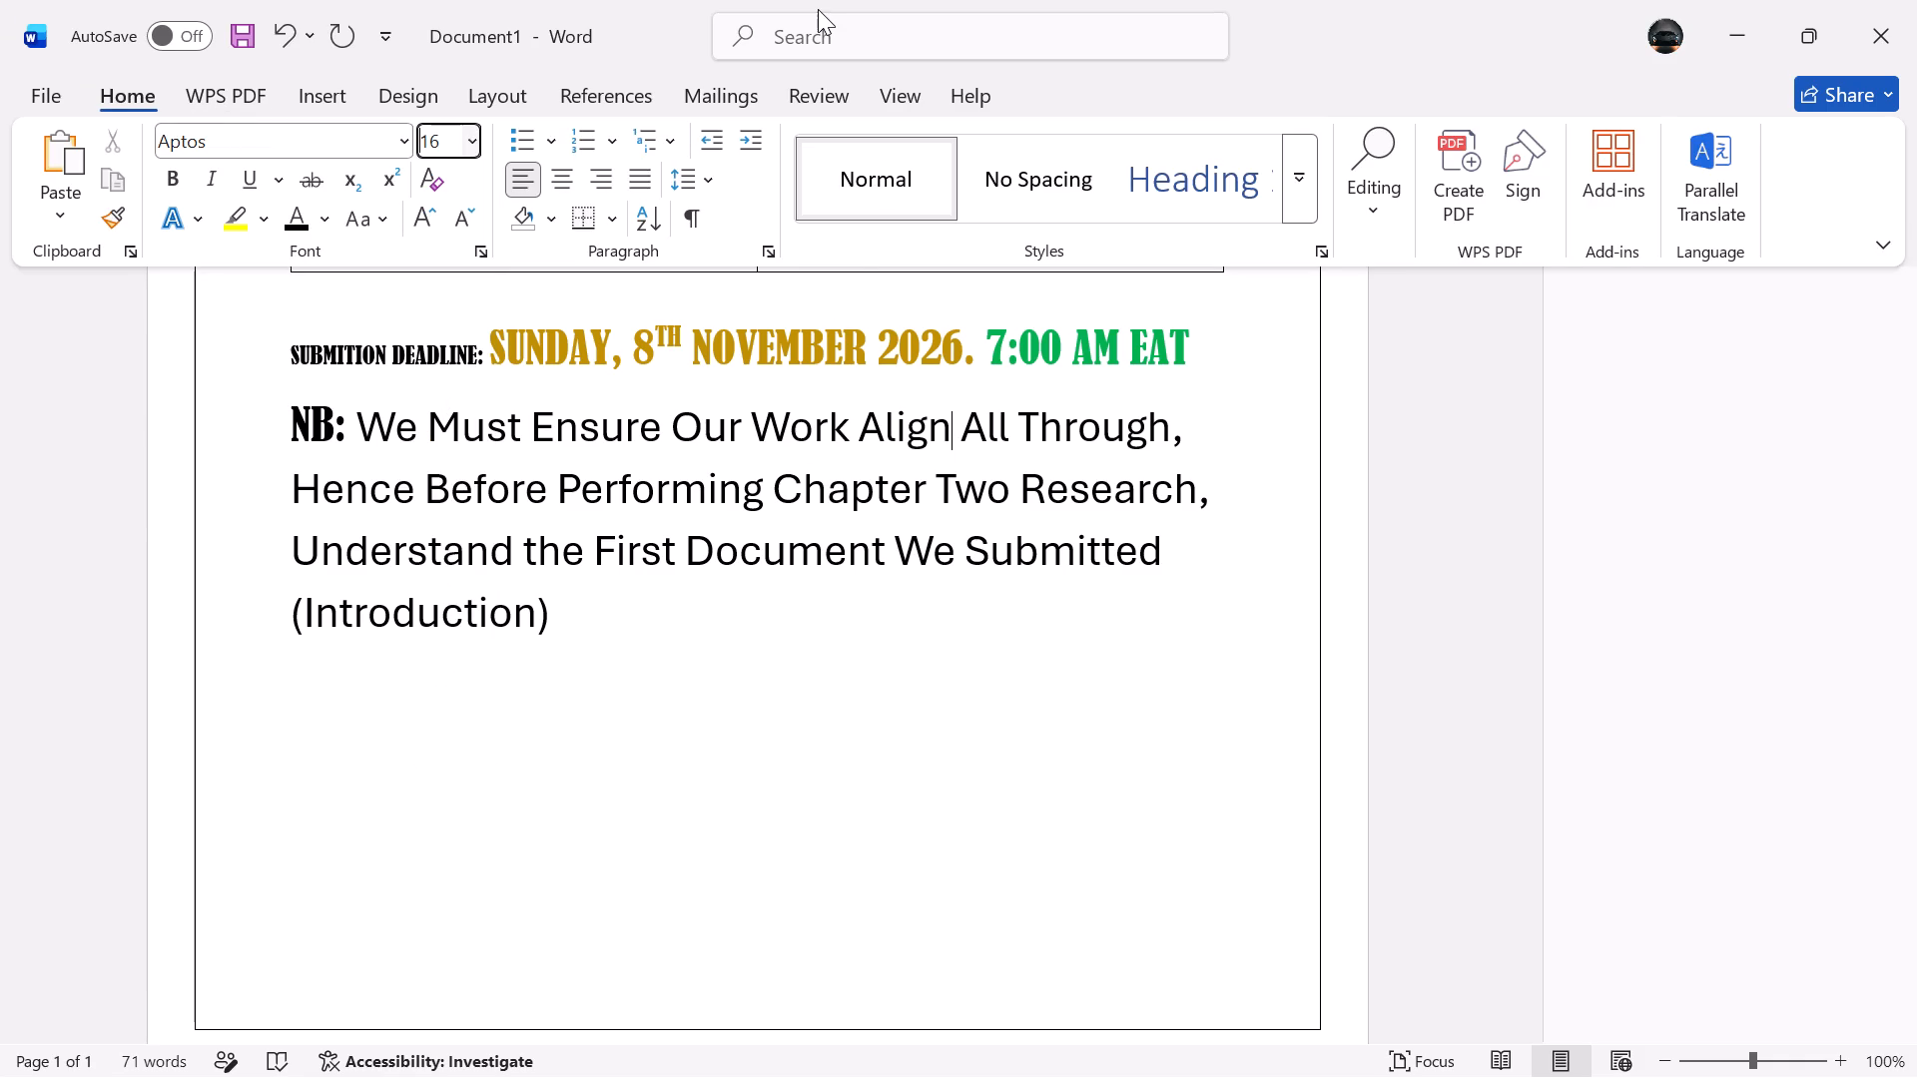
key("s")
key("BackSpace")
left_click(527, 284)
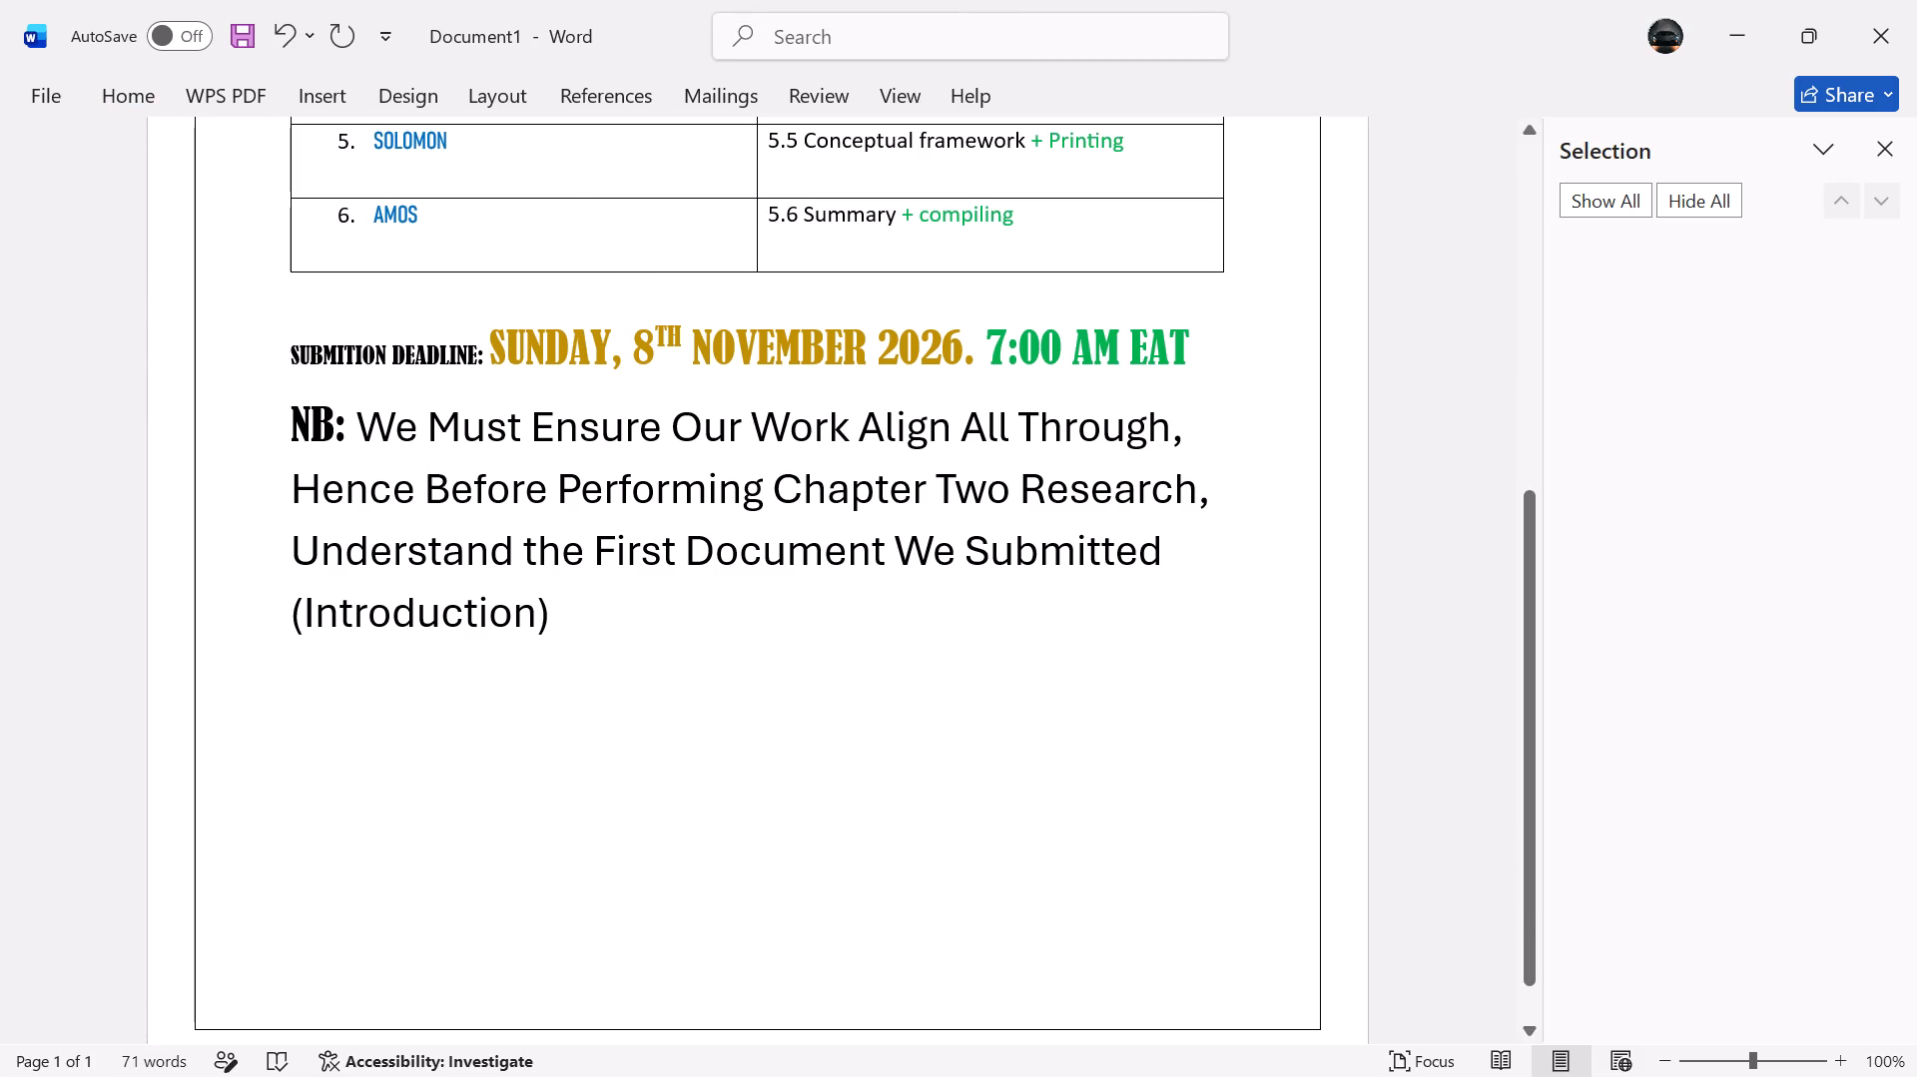
key("s")
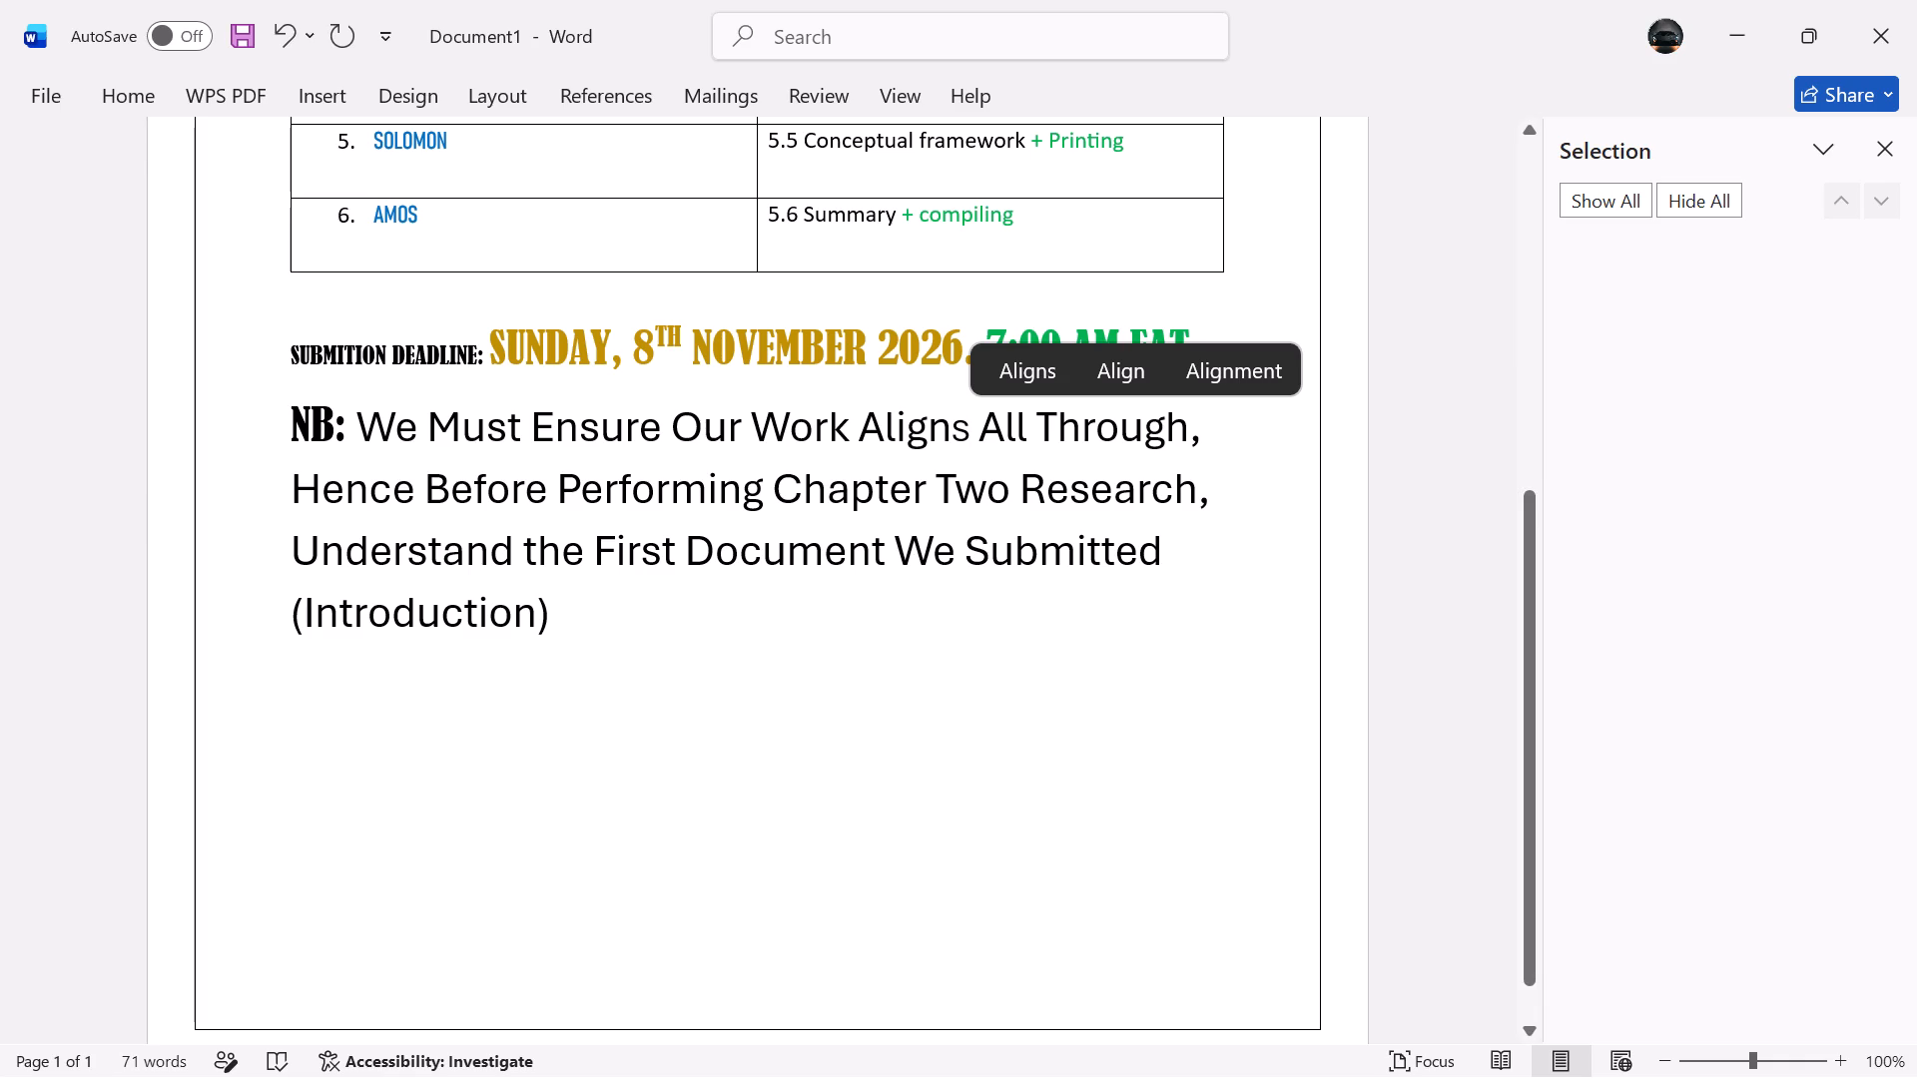
Insert "For consistency" after "All Through" and before the comma in the NB note.
left_click(1193, 425)
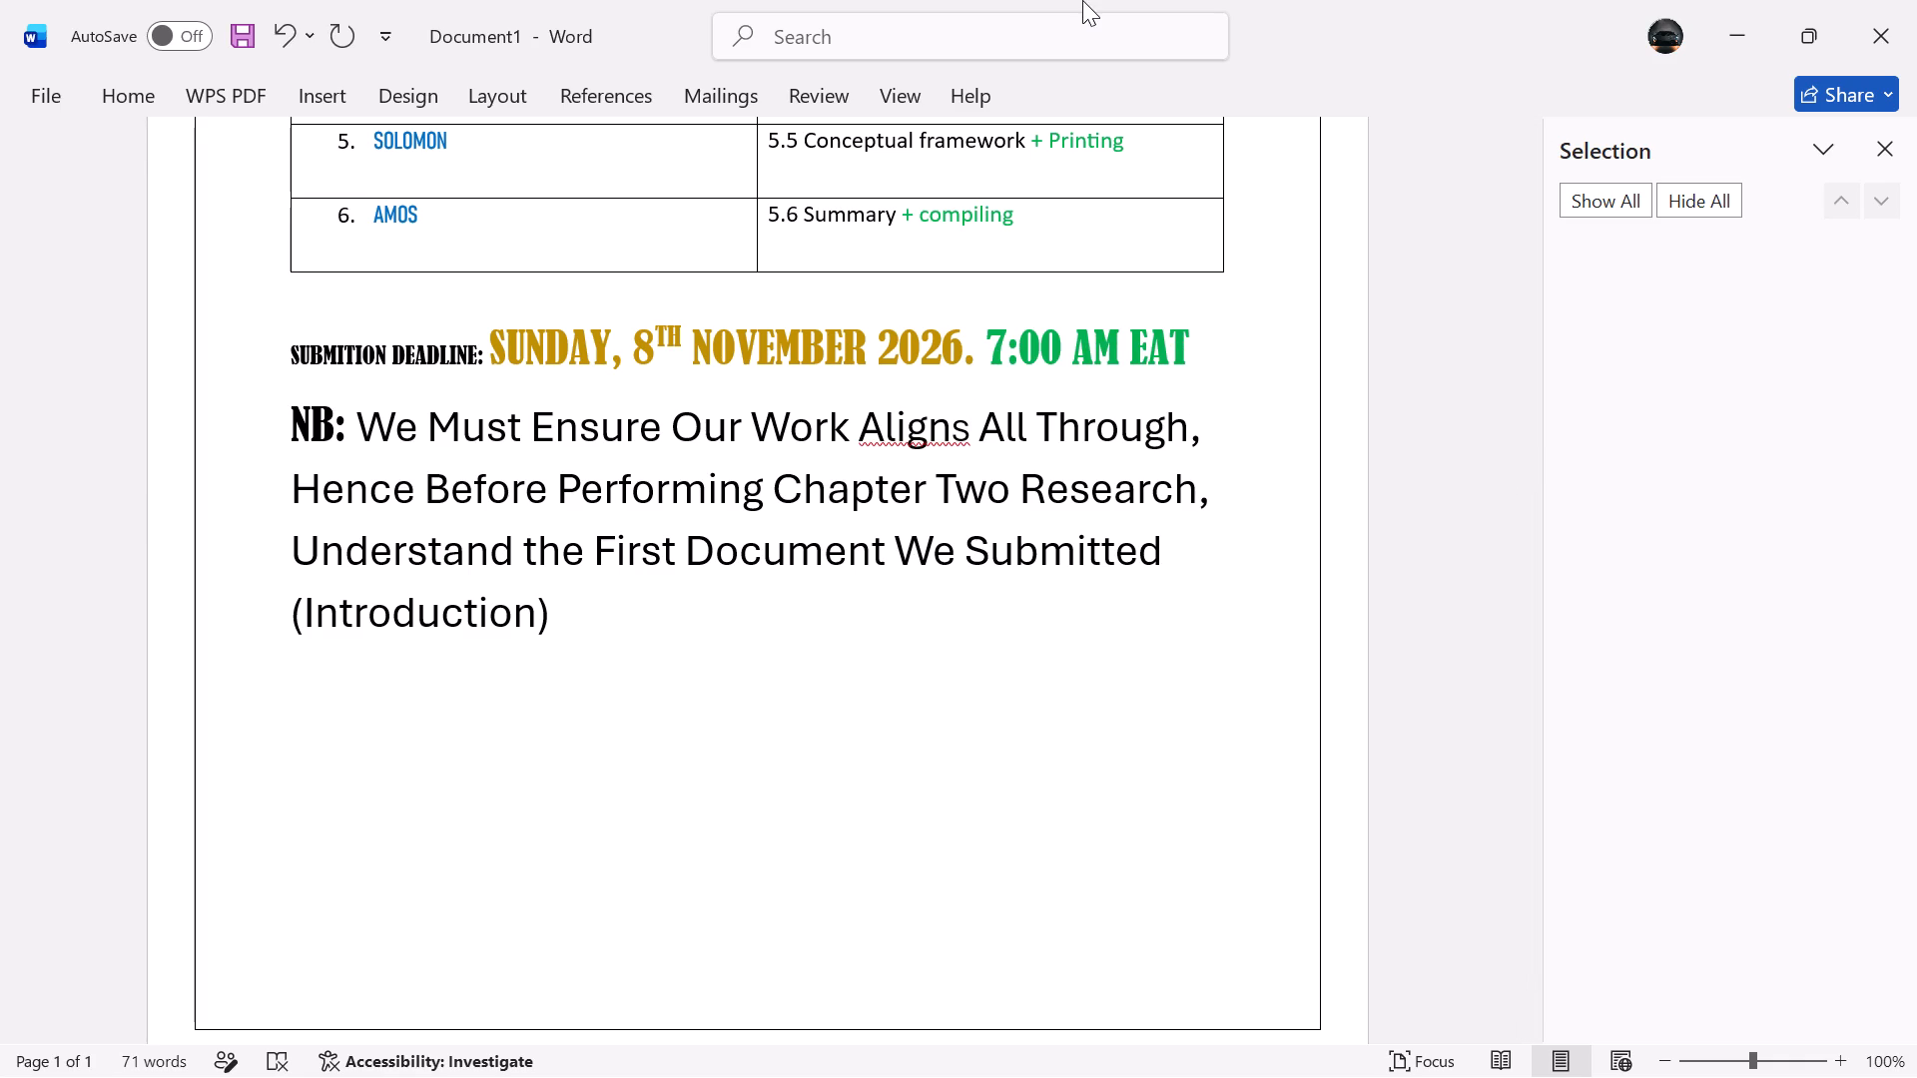
key("space")
key("f")
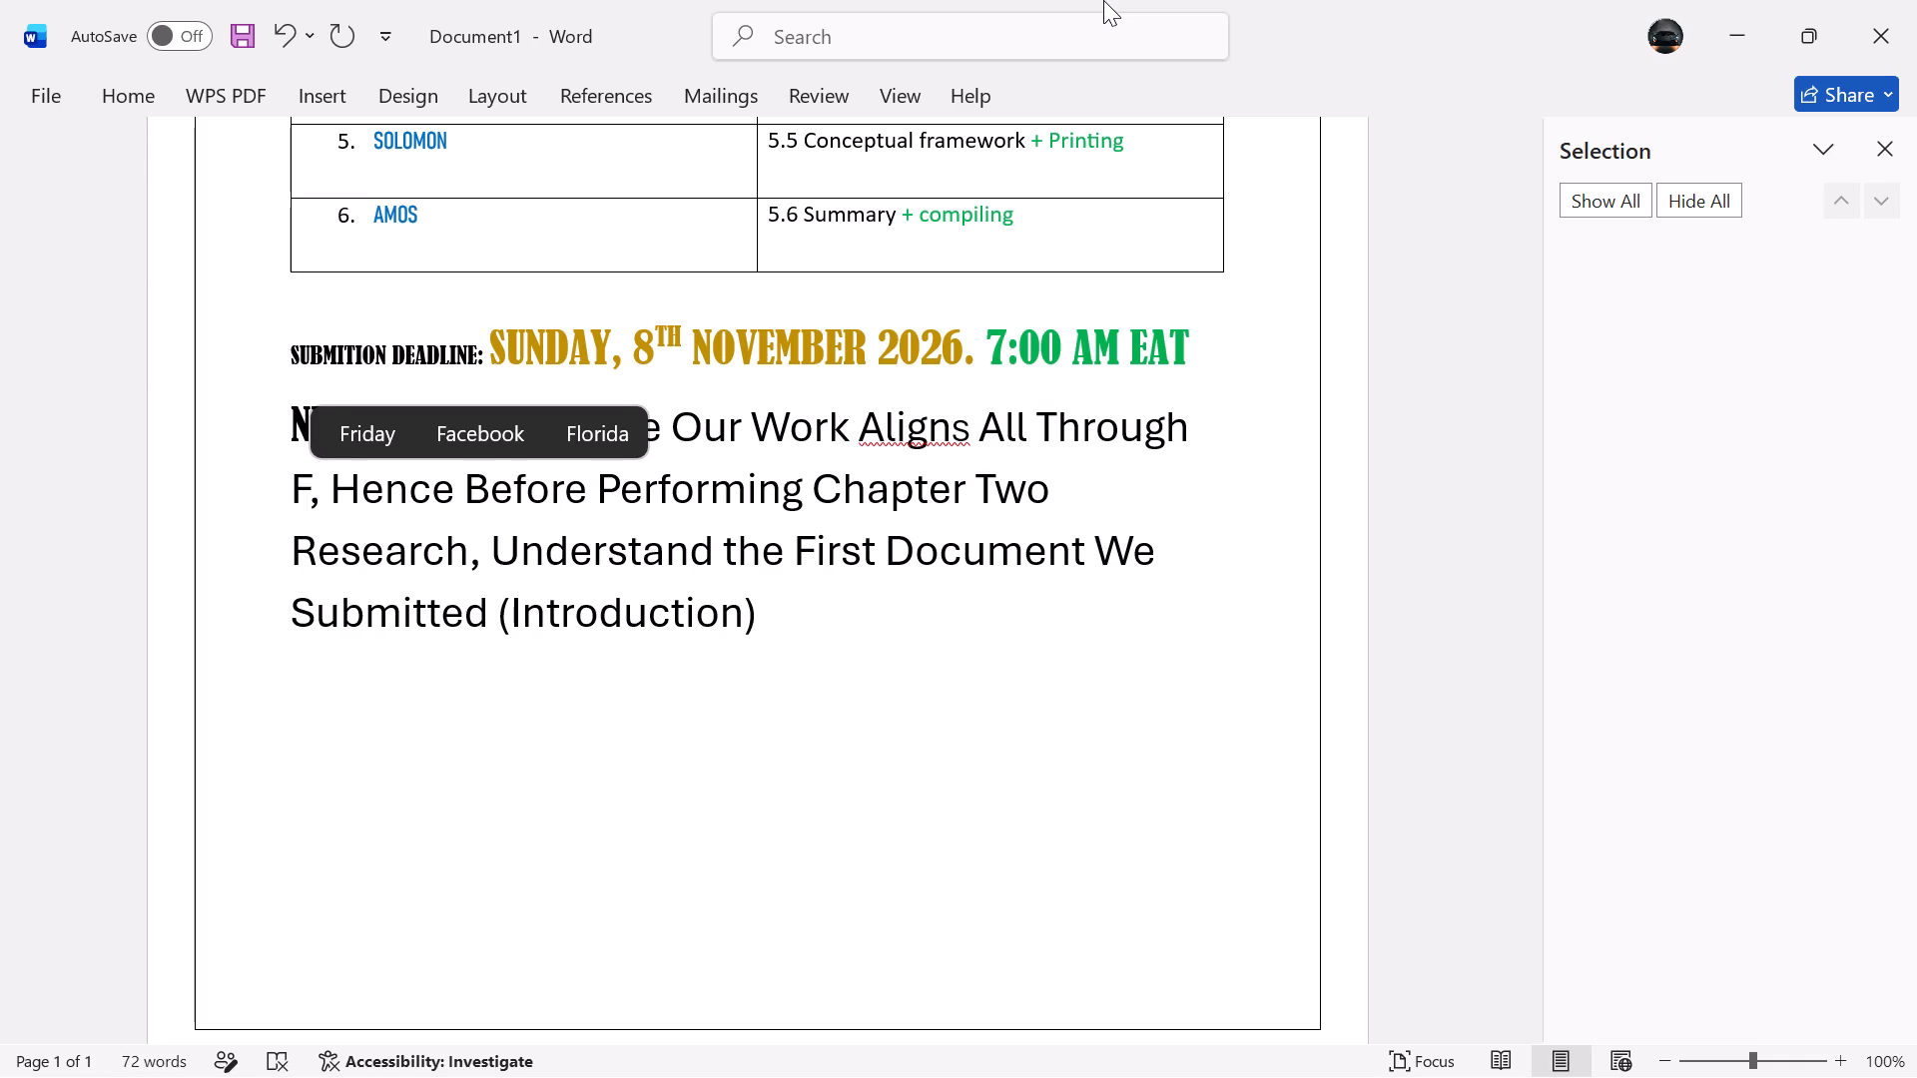
type("or")
key("space")
type("consistence")
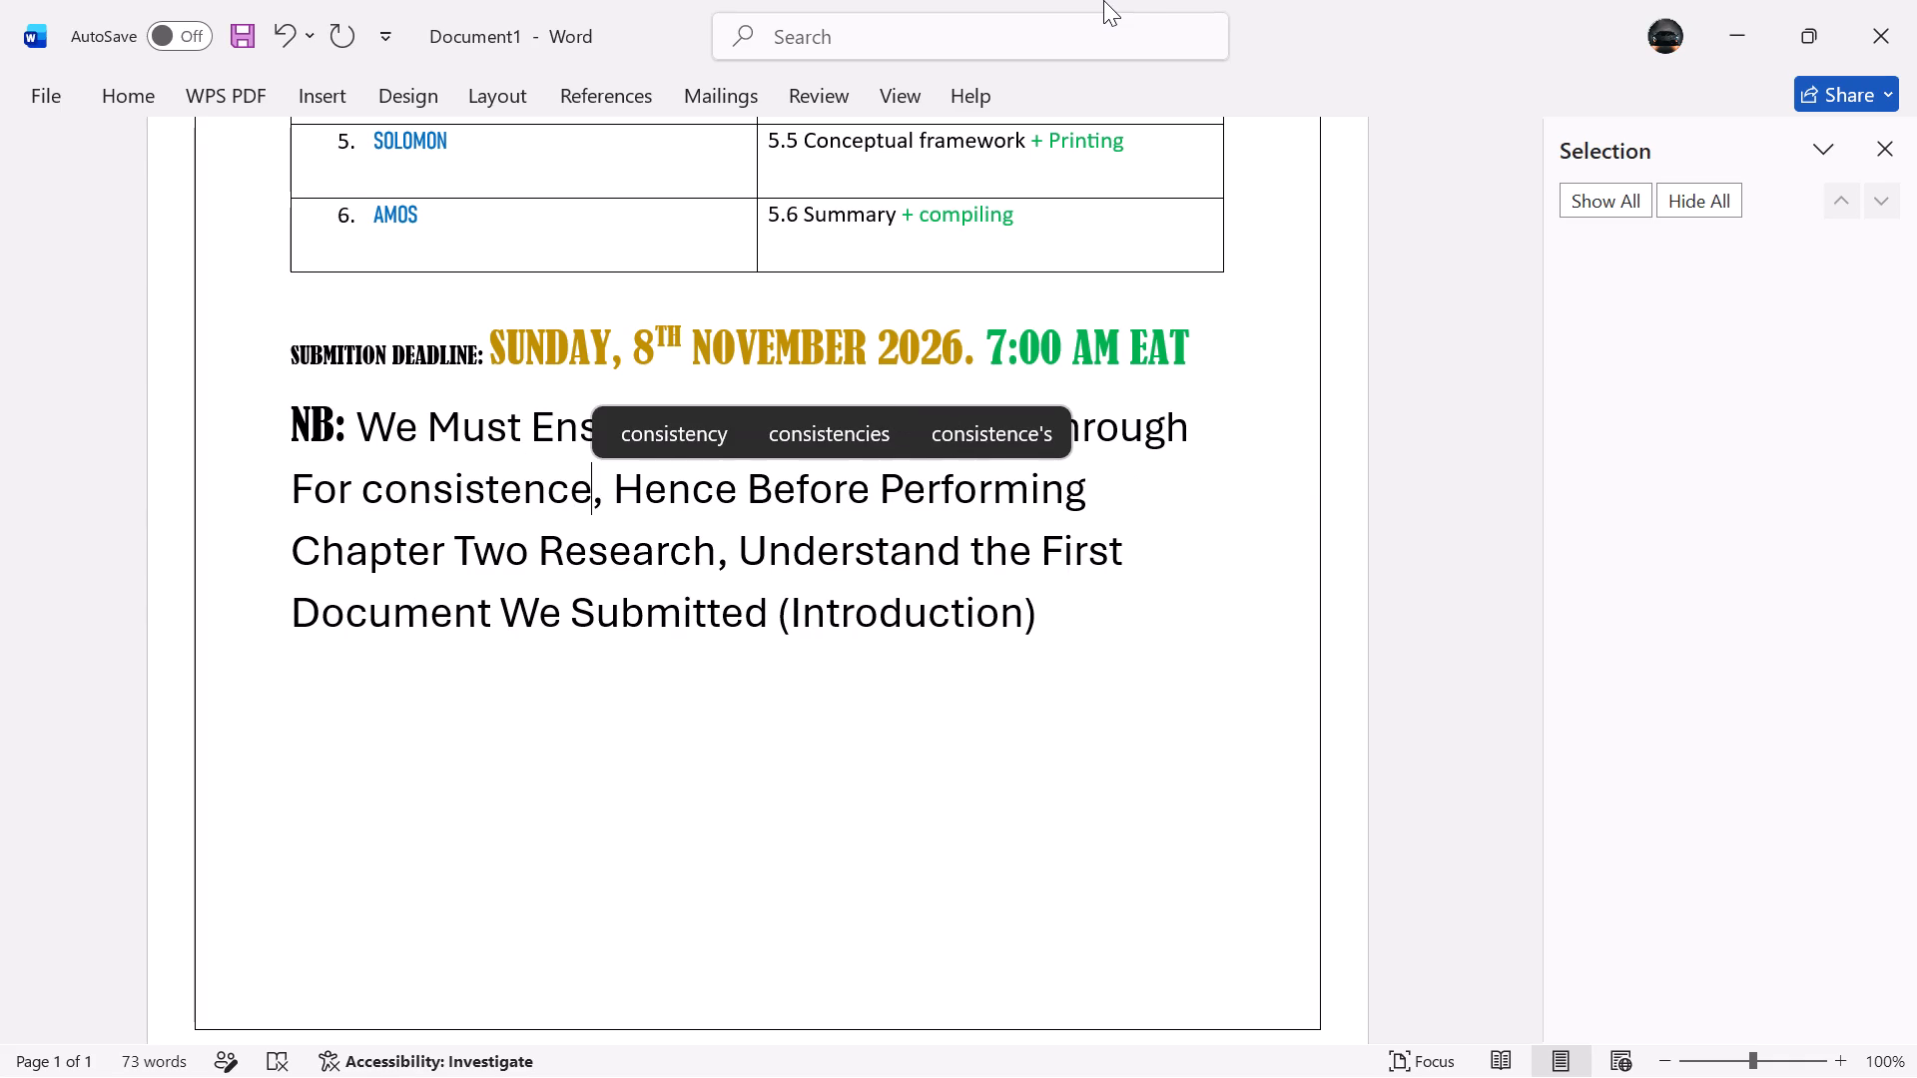
left_click(636, 428)
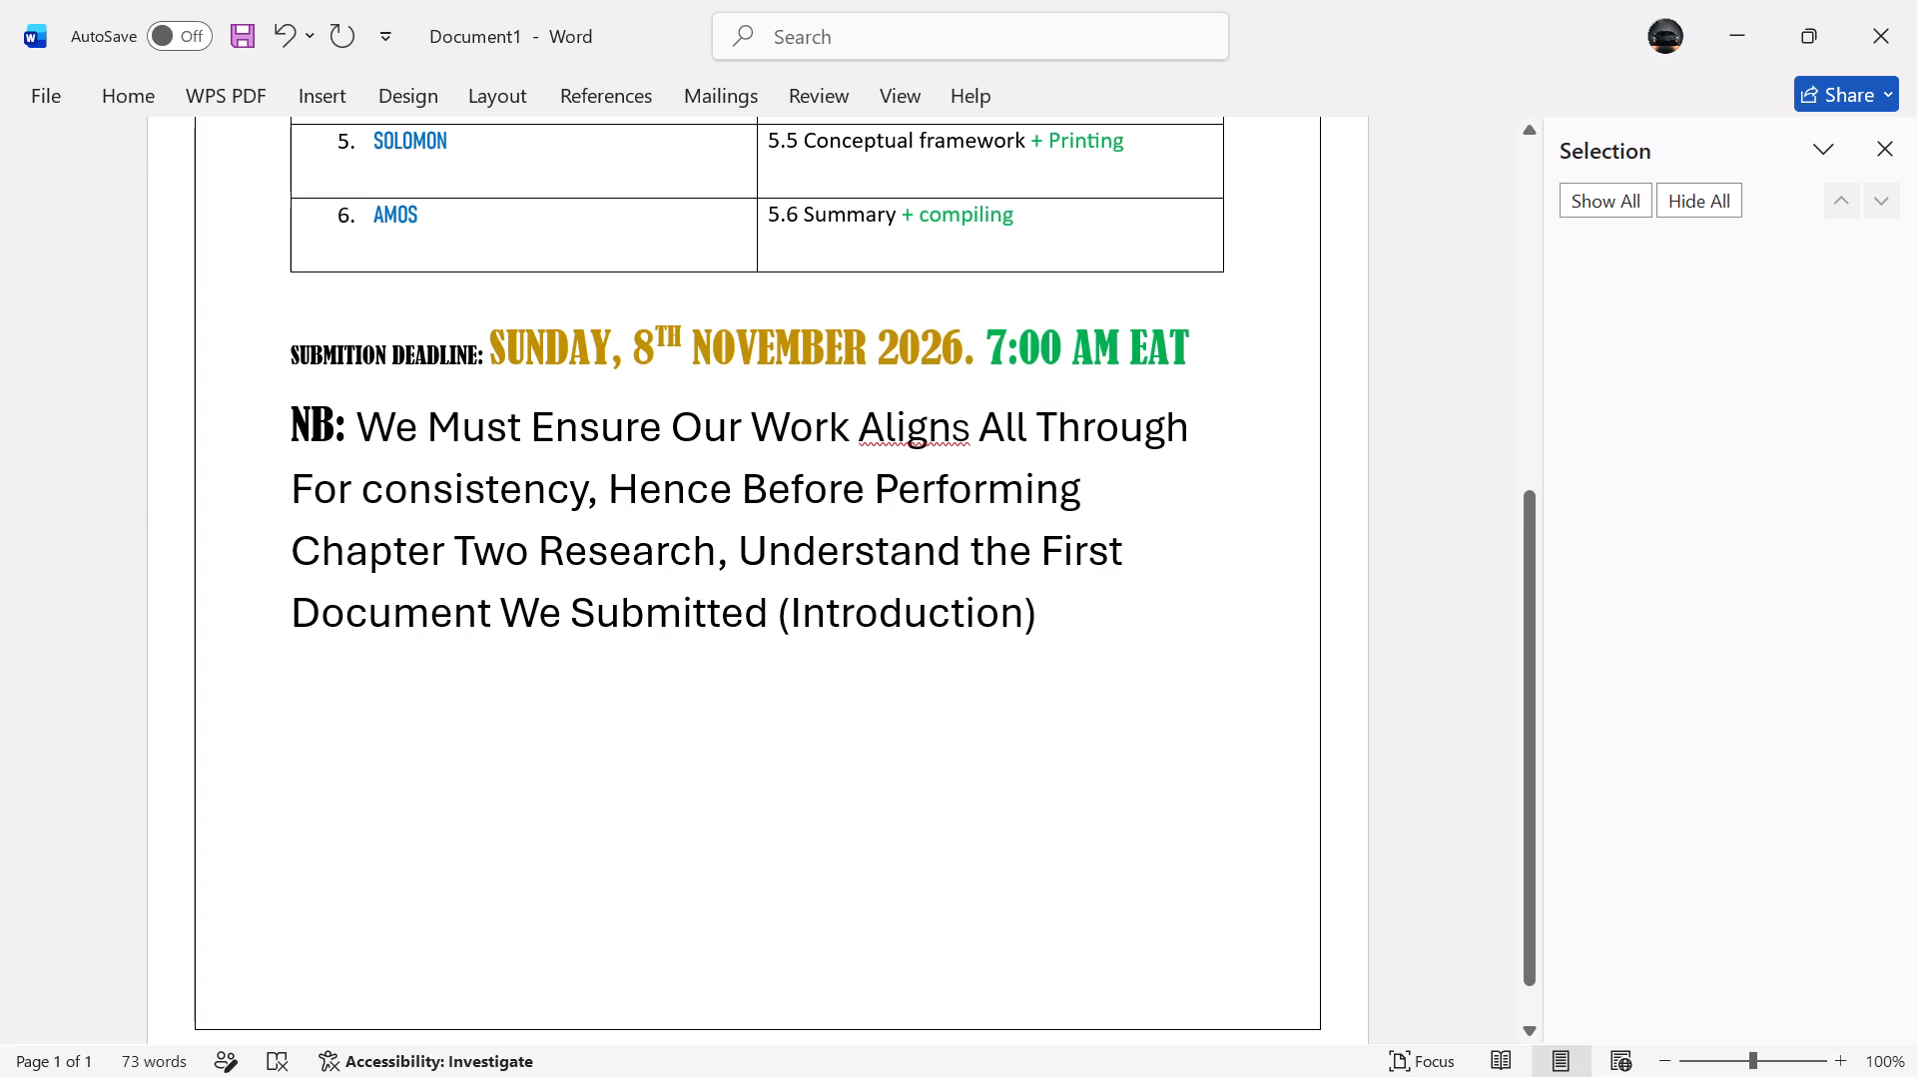
Set the font size of "For consistency" in the NB note to 16.
left_click_drag(284, 485, 504, 481)
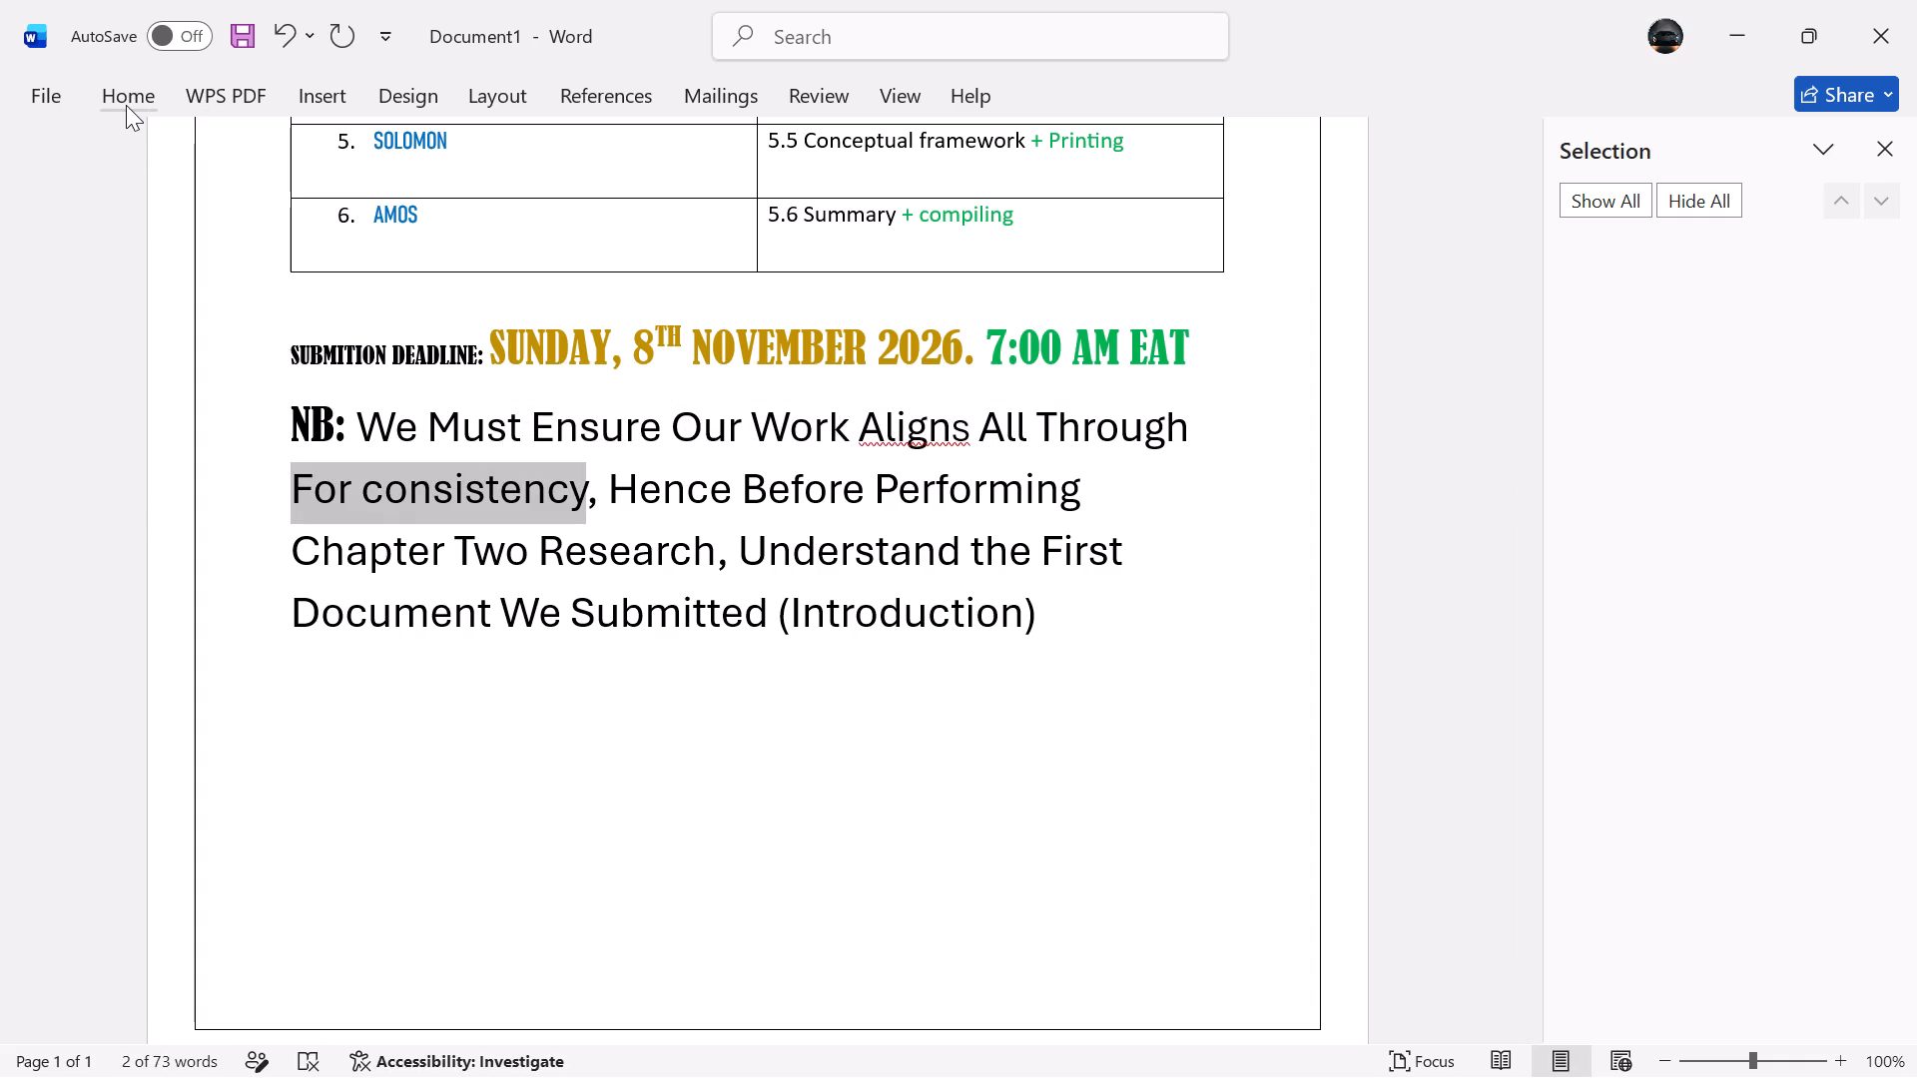
left_click(126, 105)
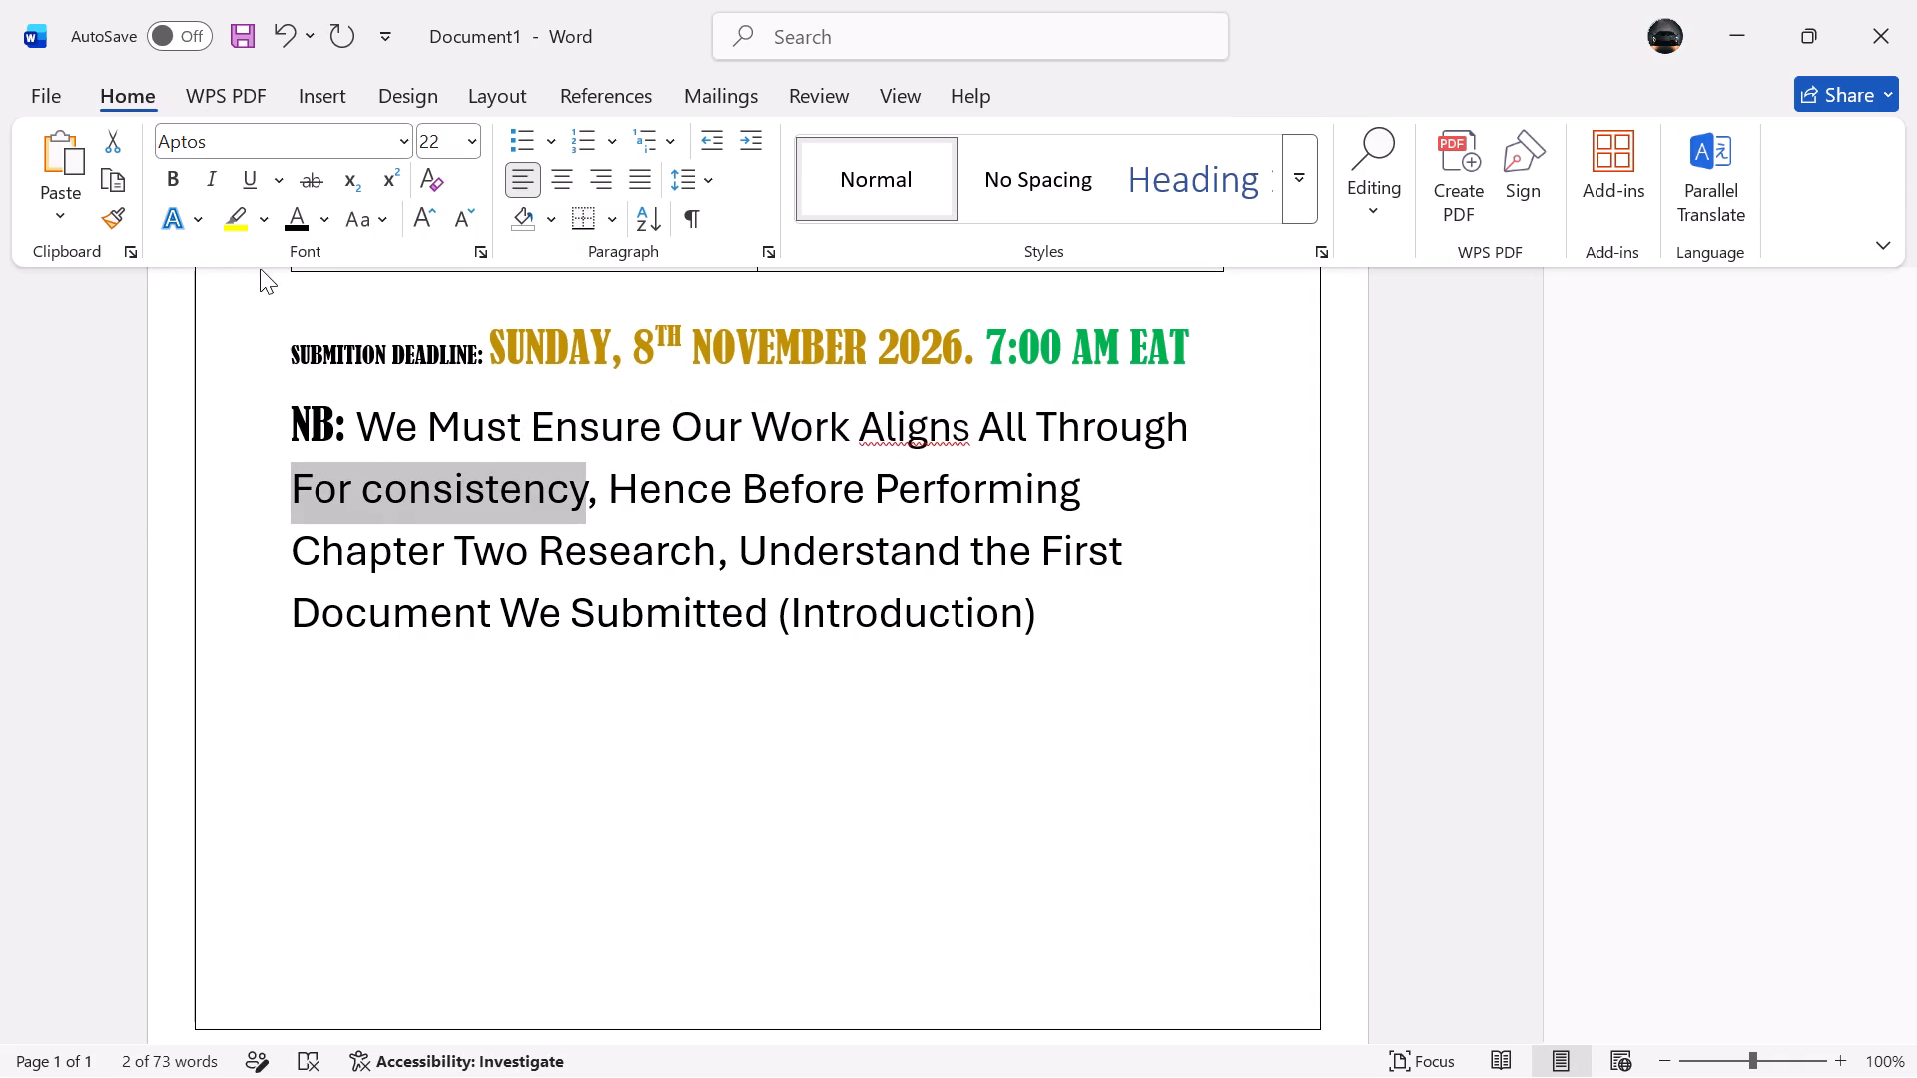
left_click(473, 146)
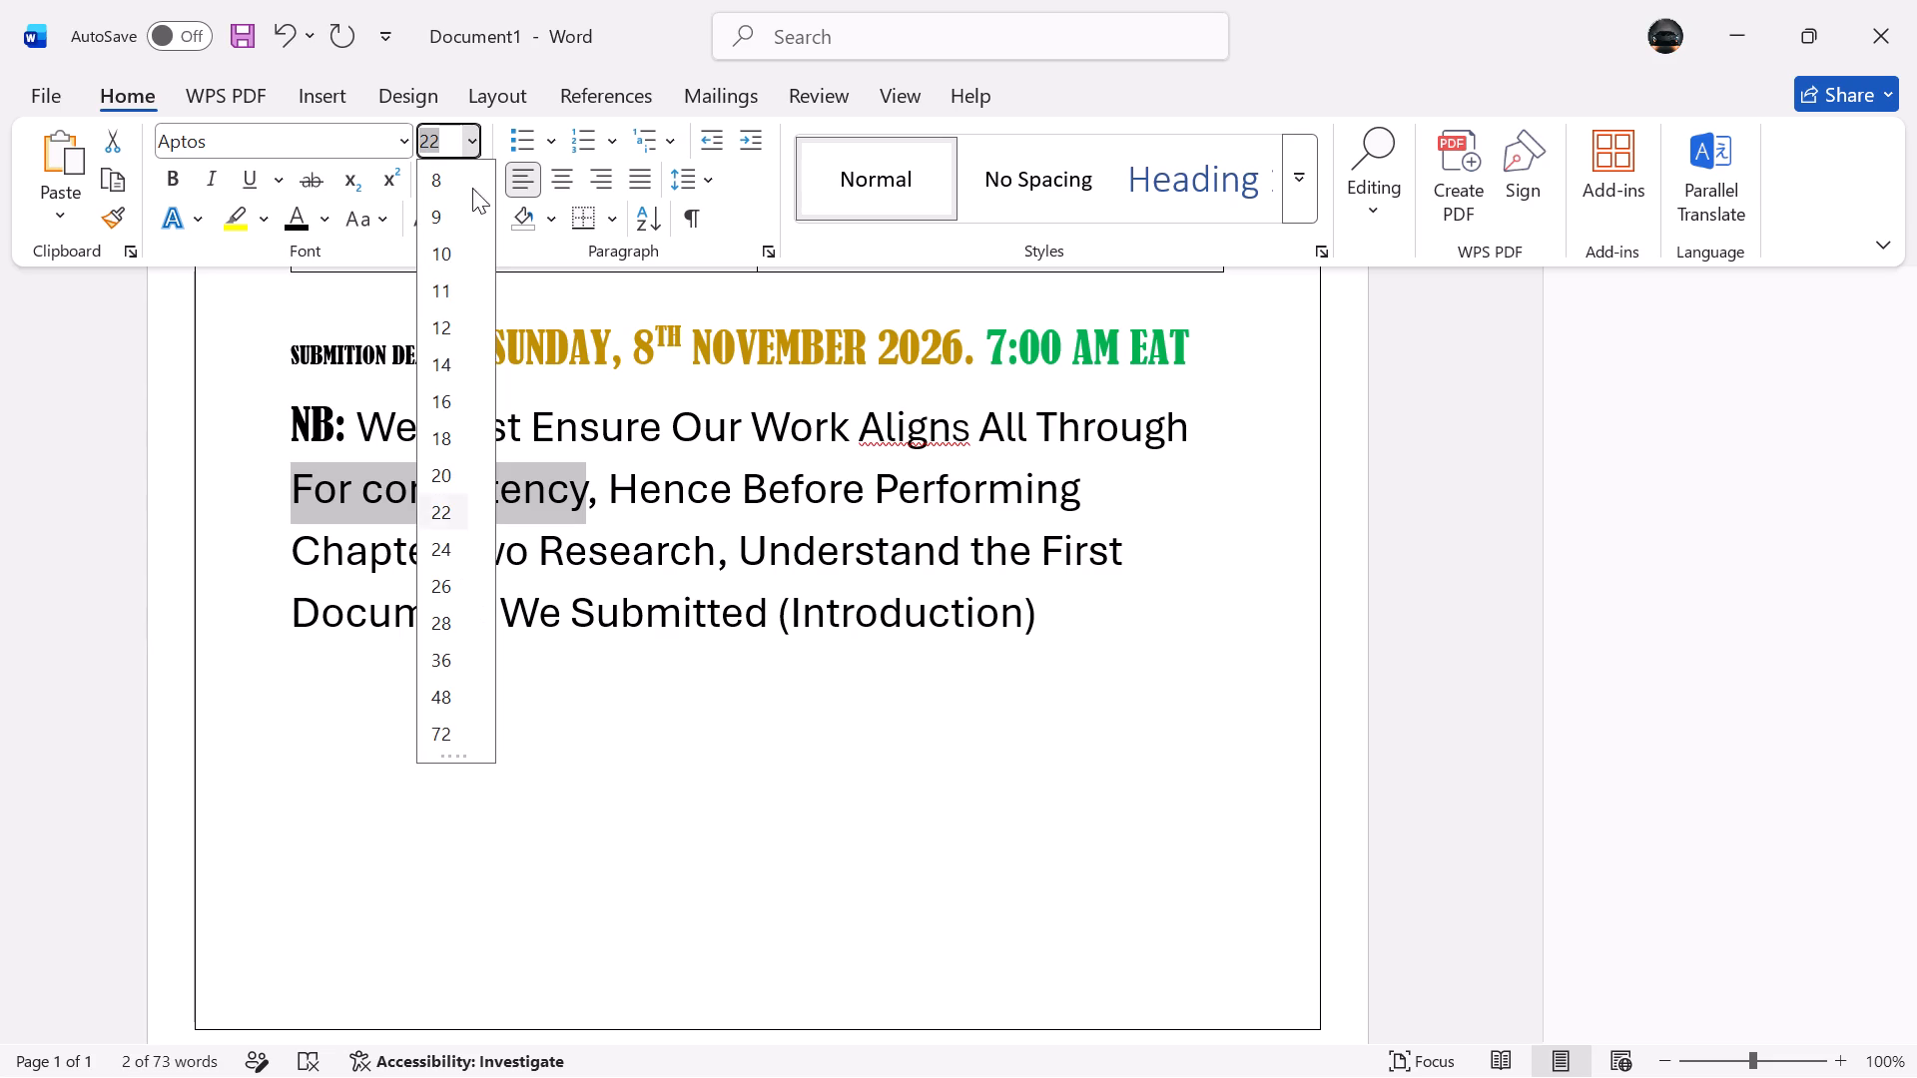
left_click(448, 395)
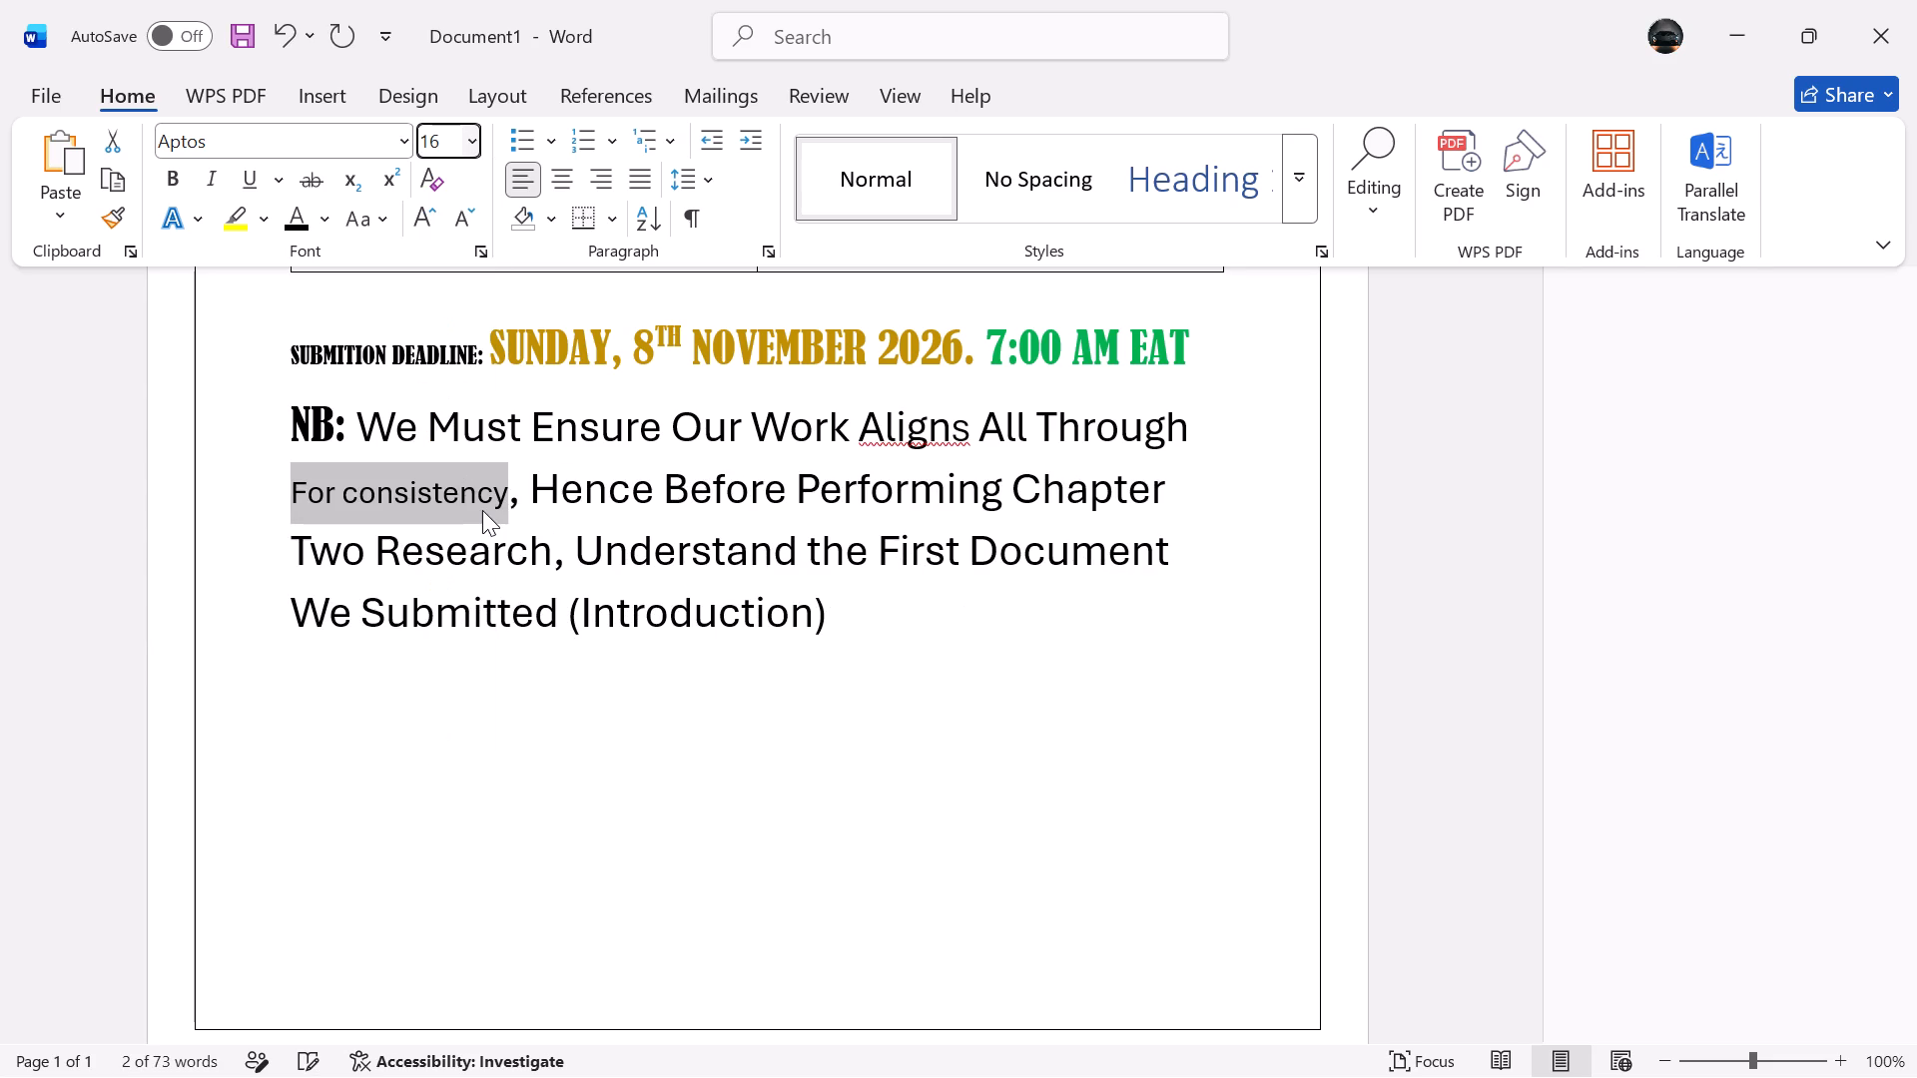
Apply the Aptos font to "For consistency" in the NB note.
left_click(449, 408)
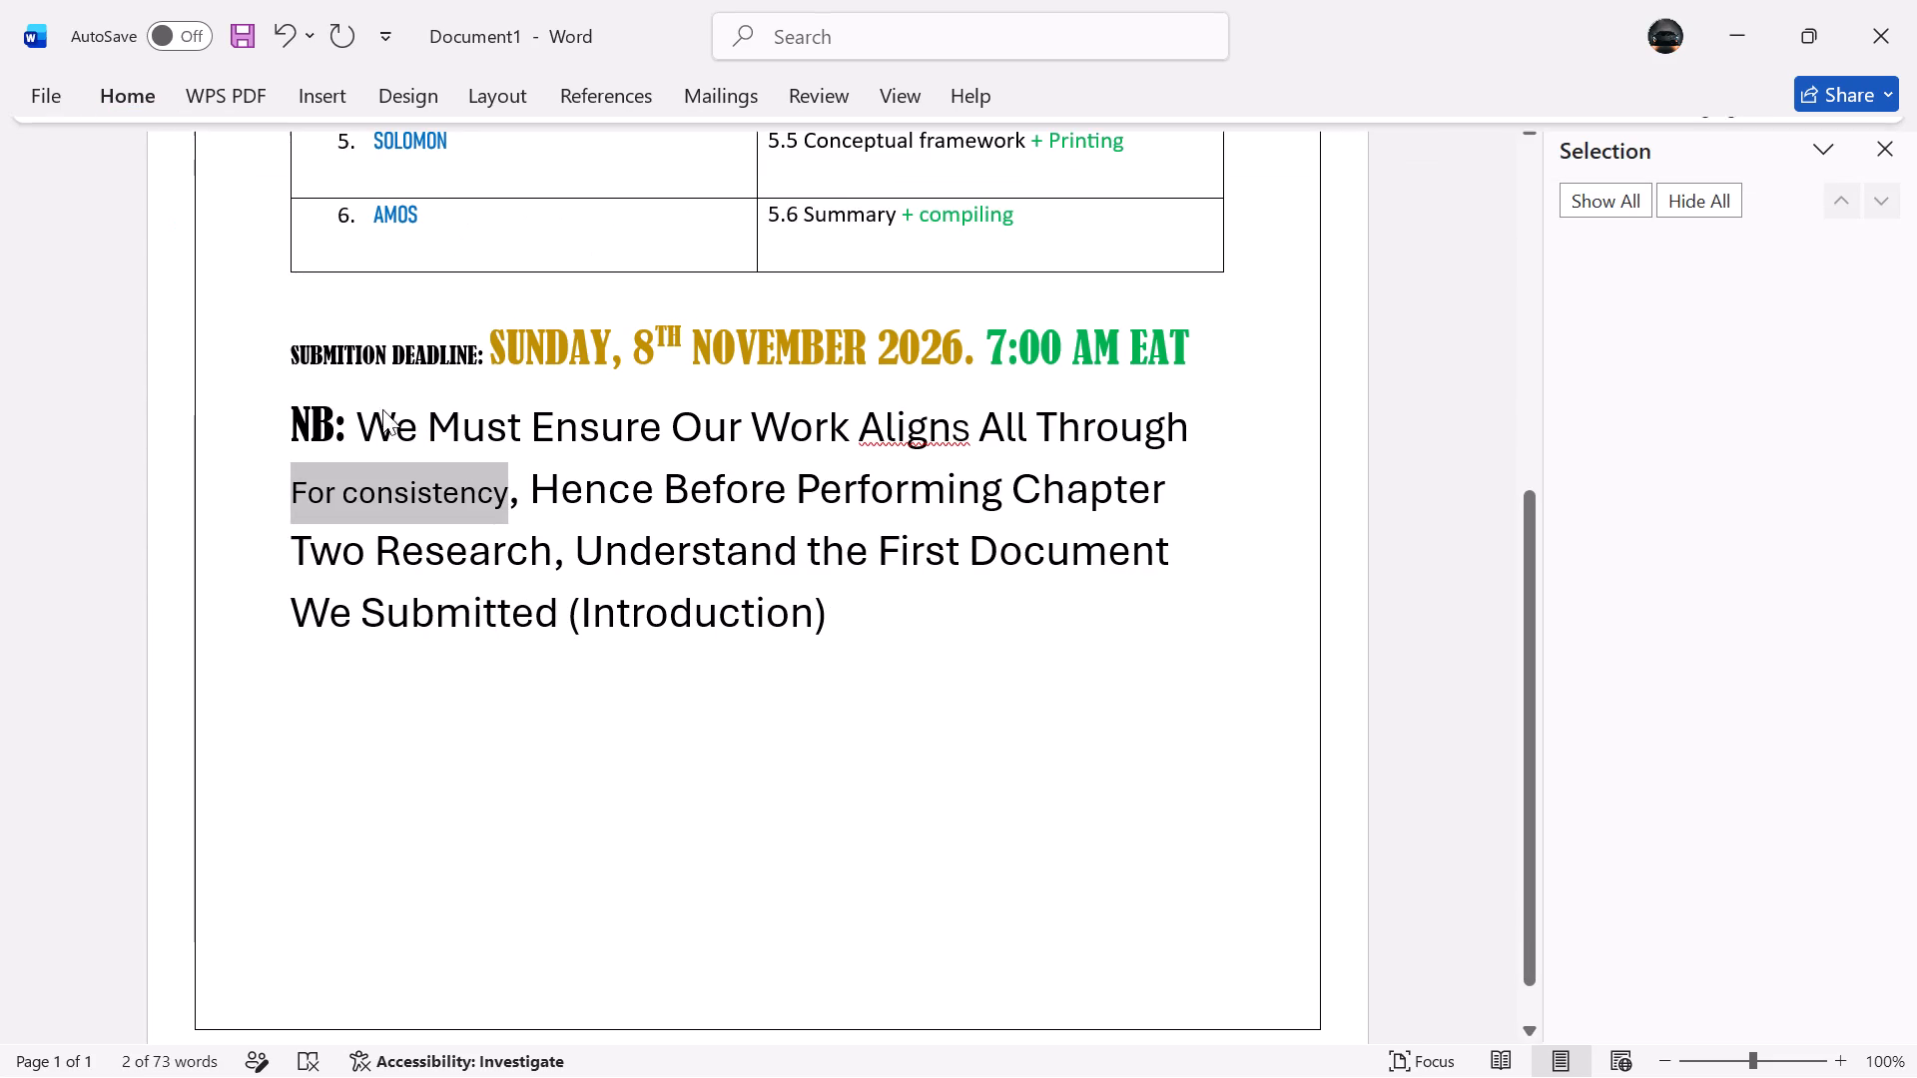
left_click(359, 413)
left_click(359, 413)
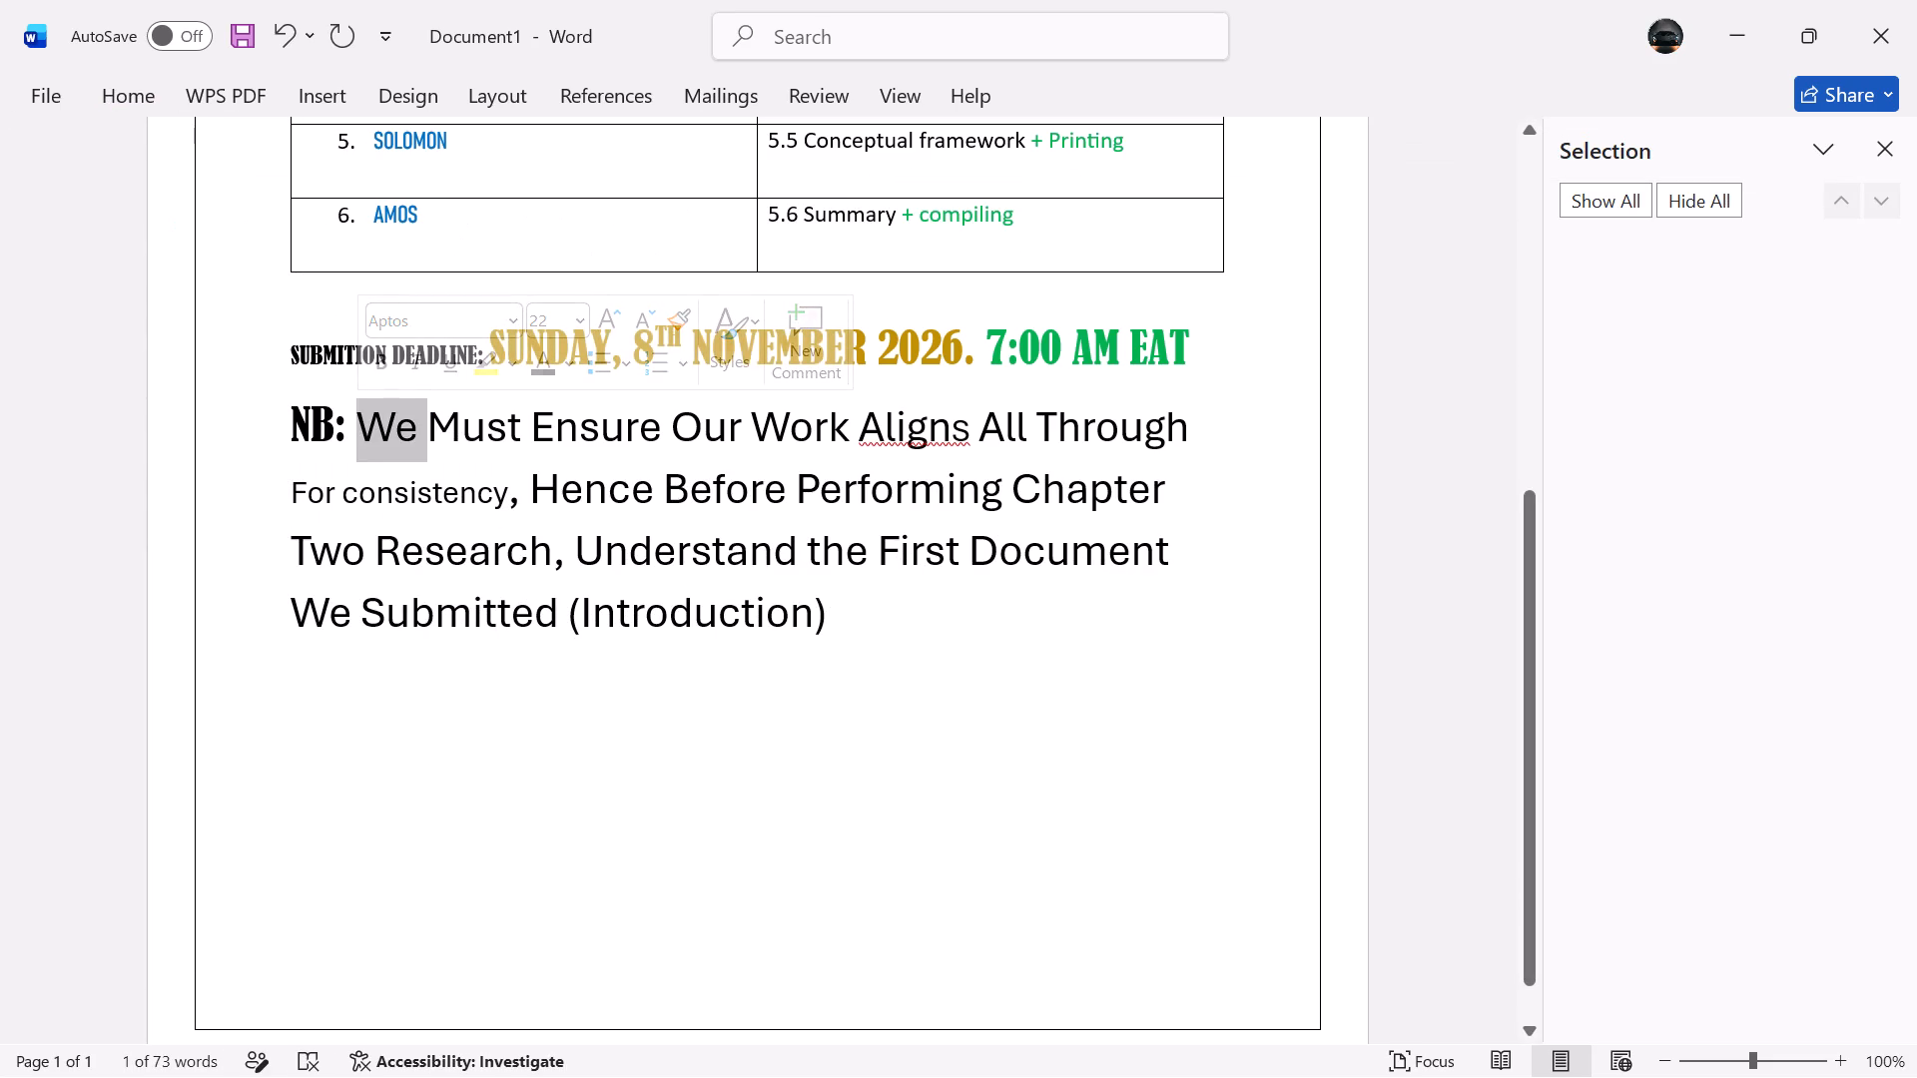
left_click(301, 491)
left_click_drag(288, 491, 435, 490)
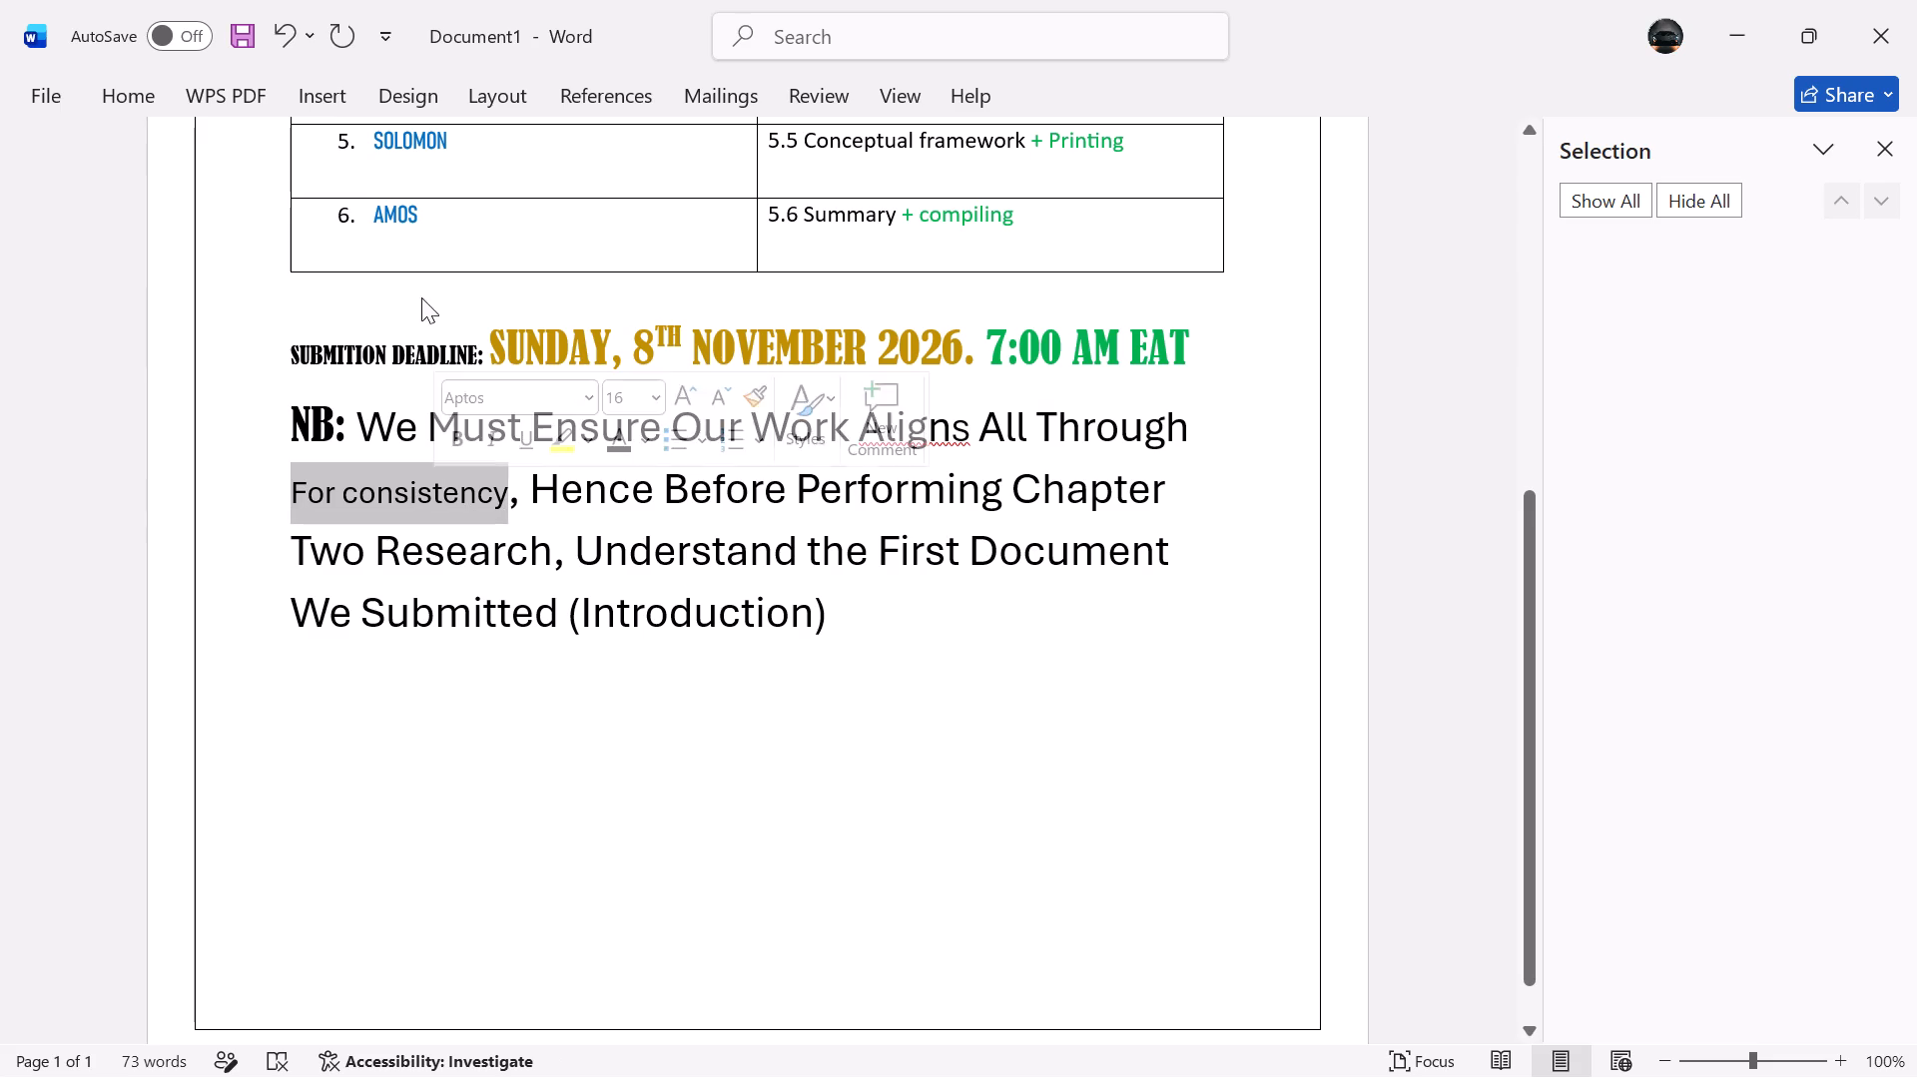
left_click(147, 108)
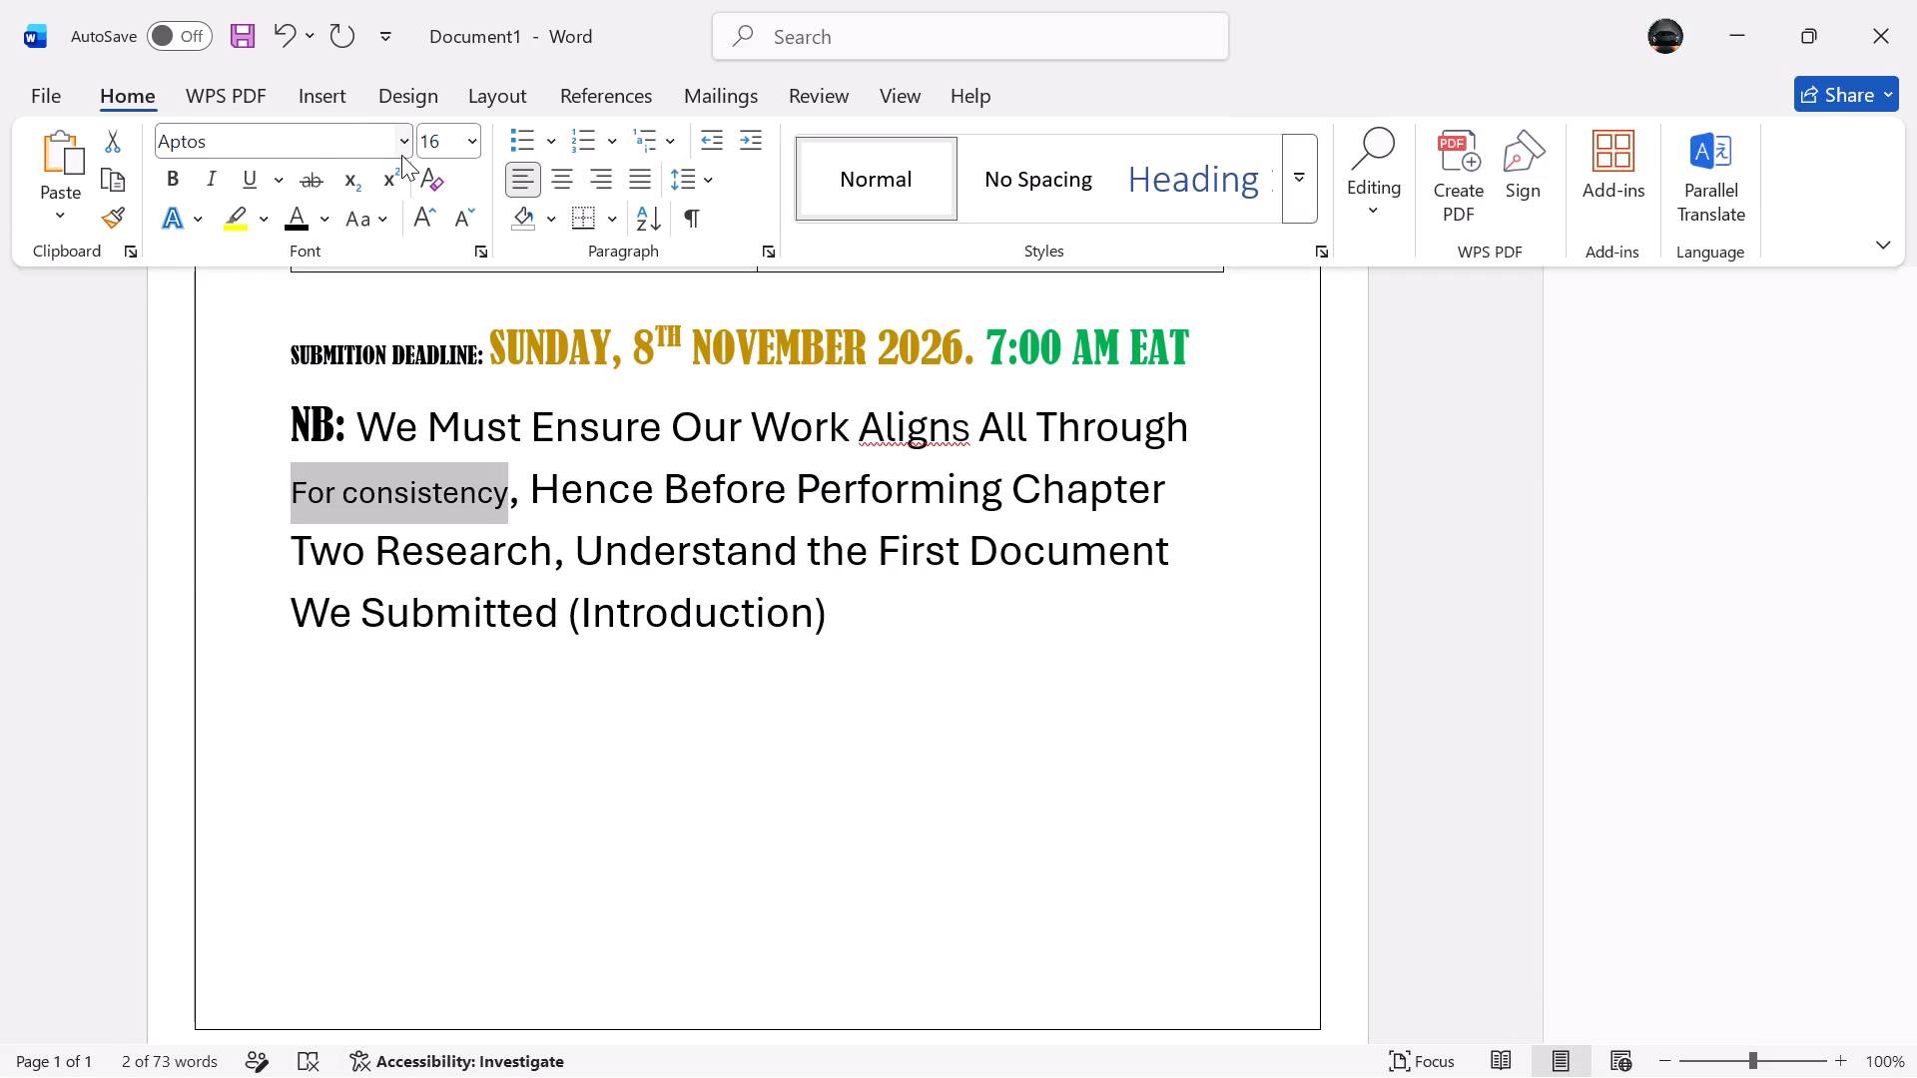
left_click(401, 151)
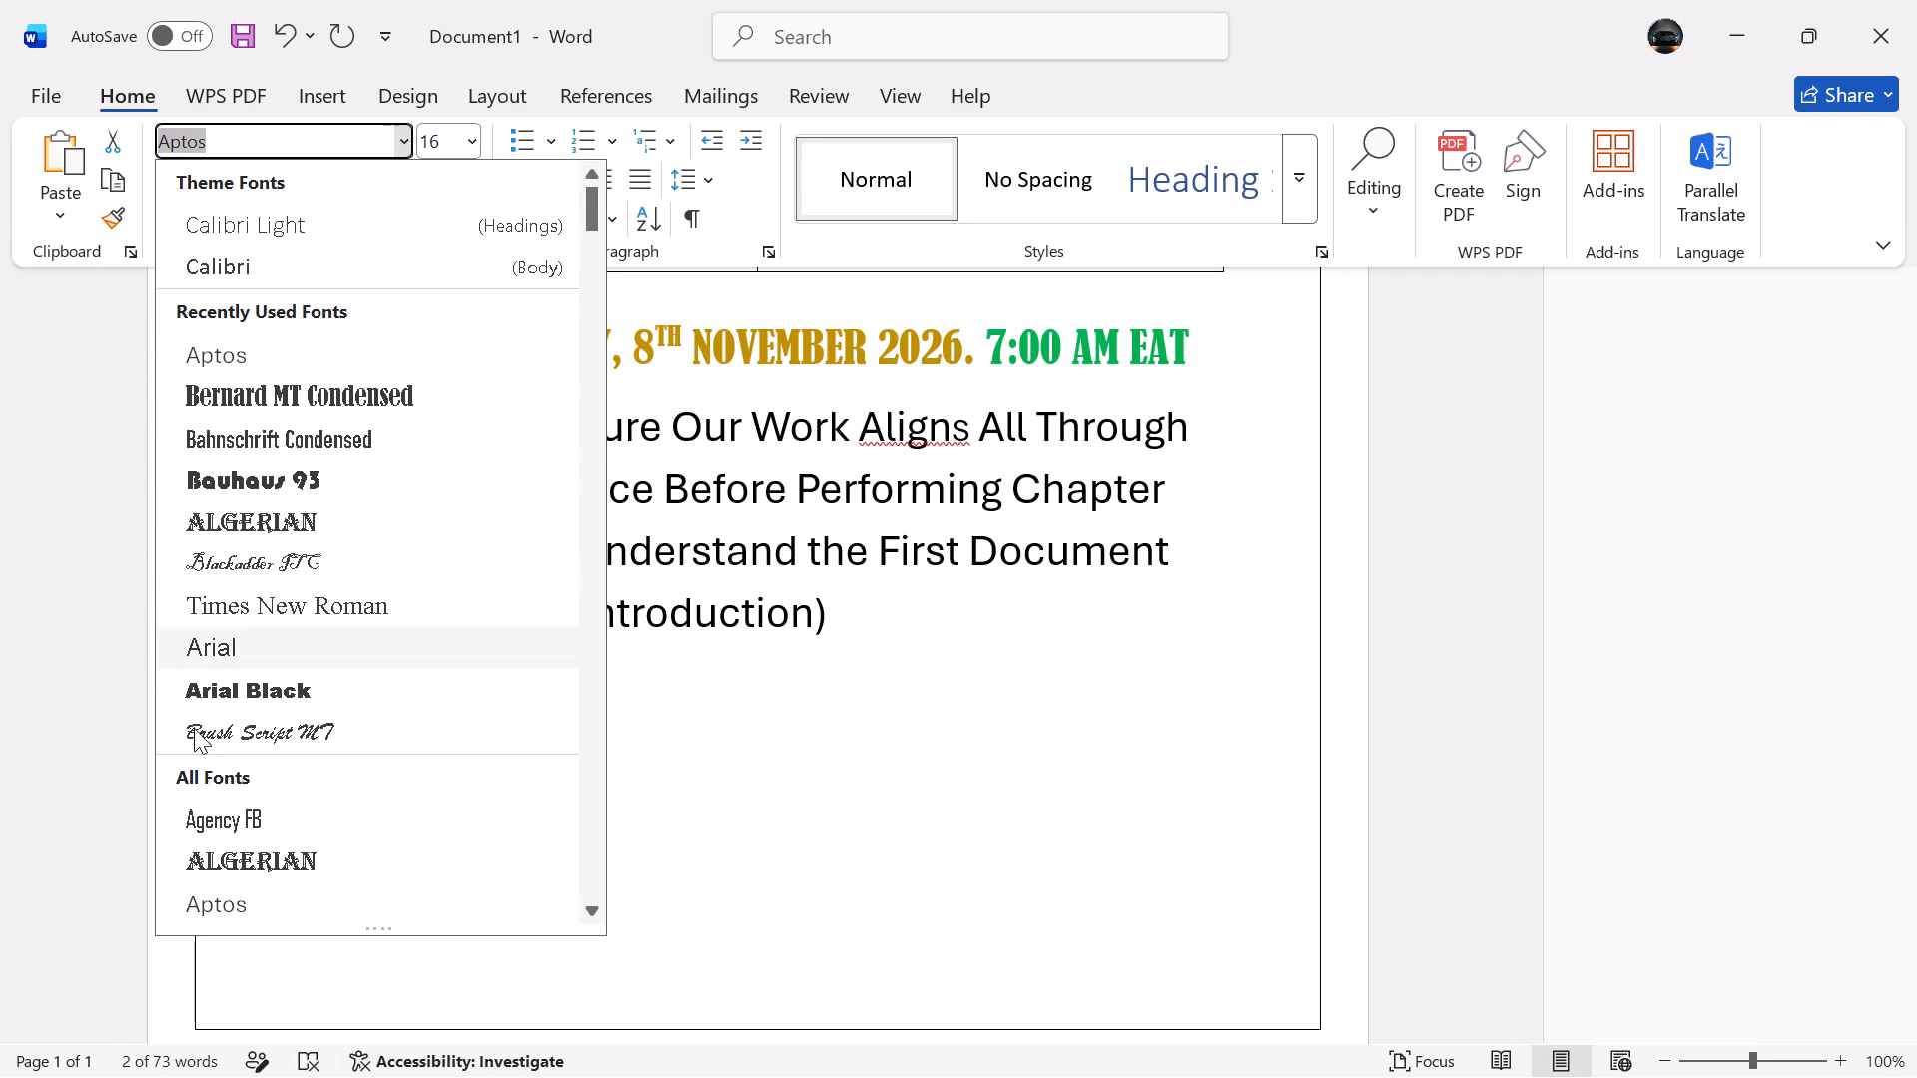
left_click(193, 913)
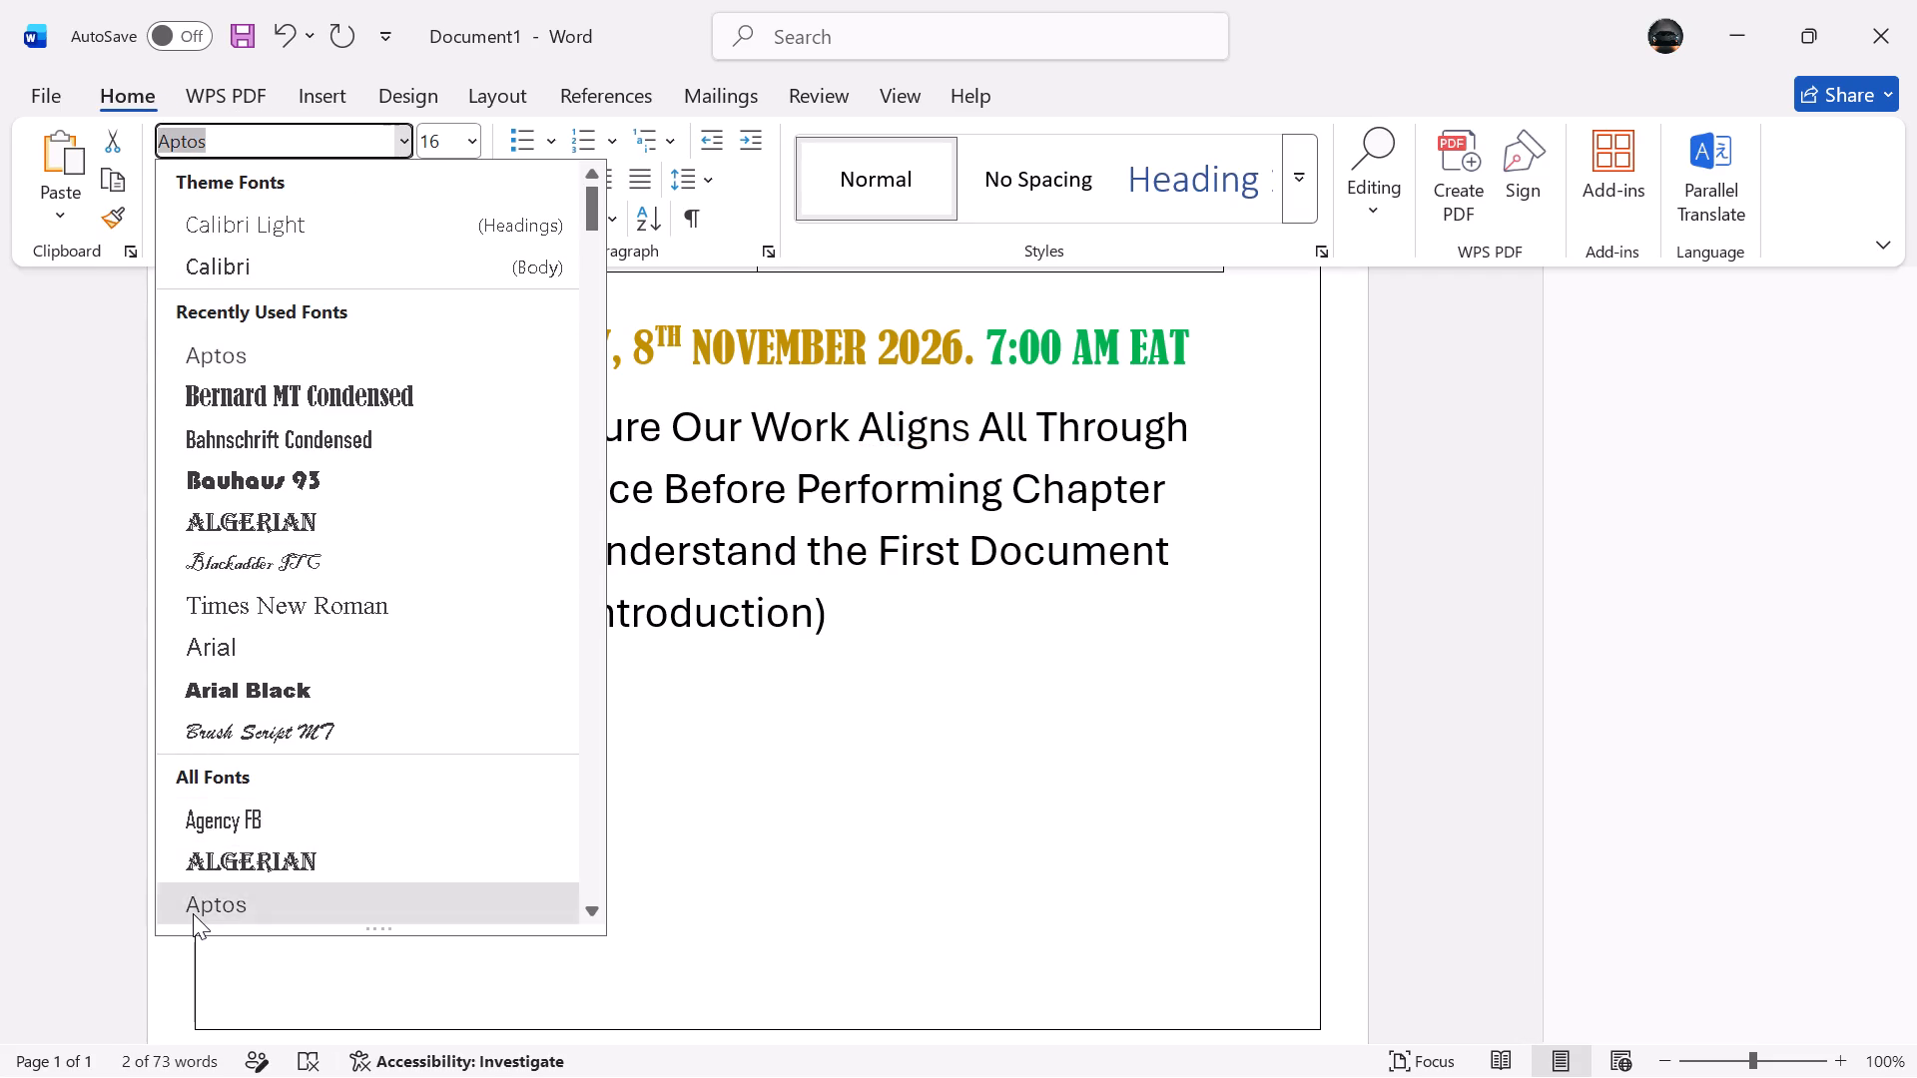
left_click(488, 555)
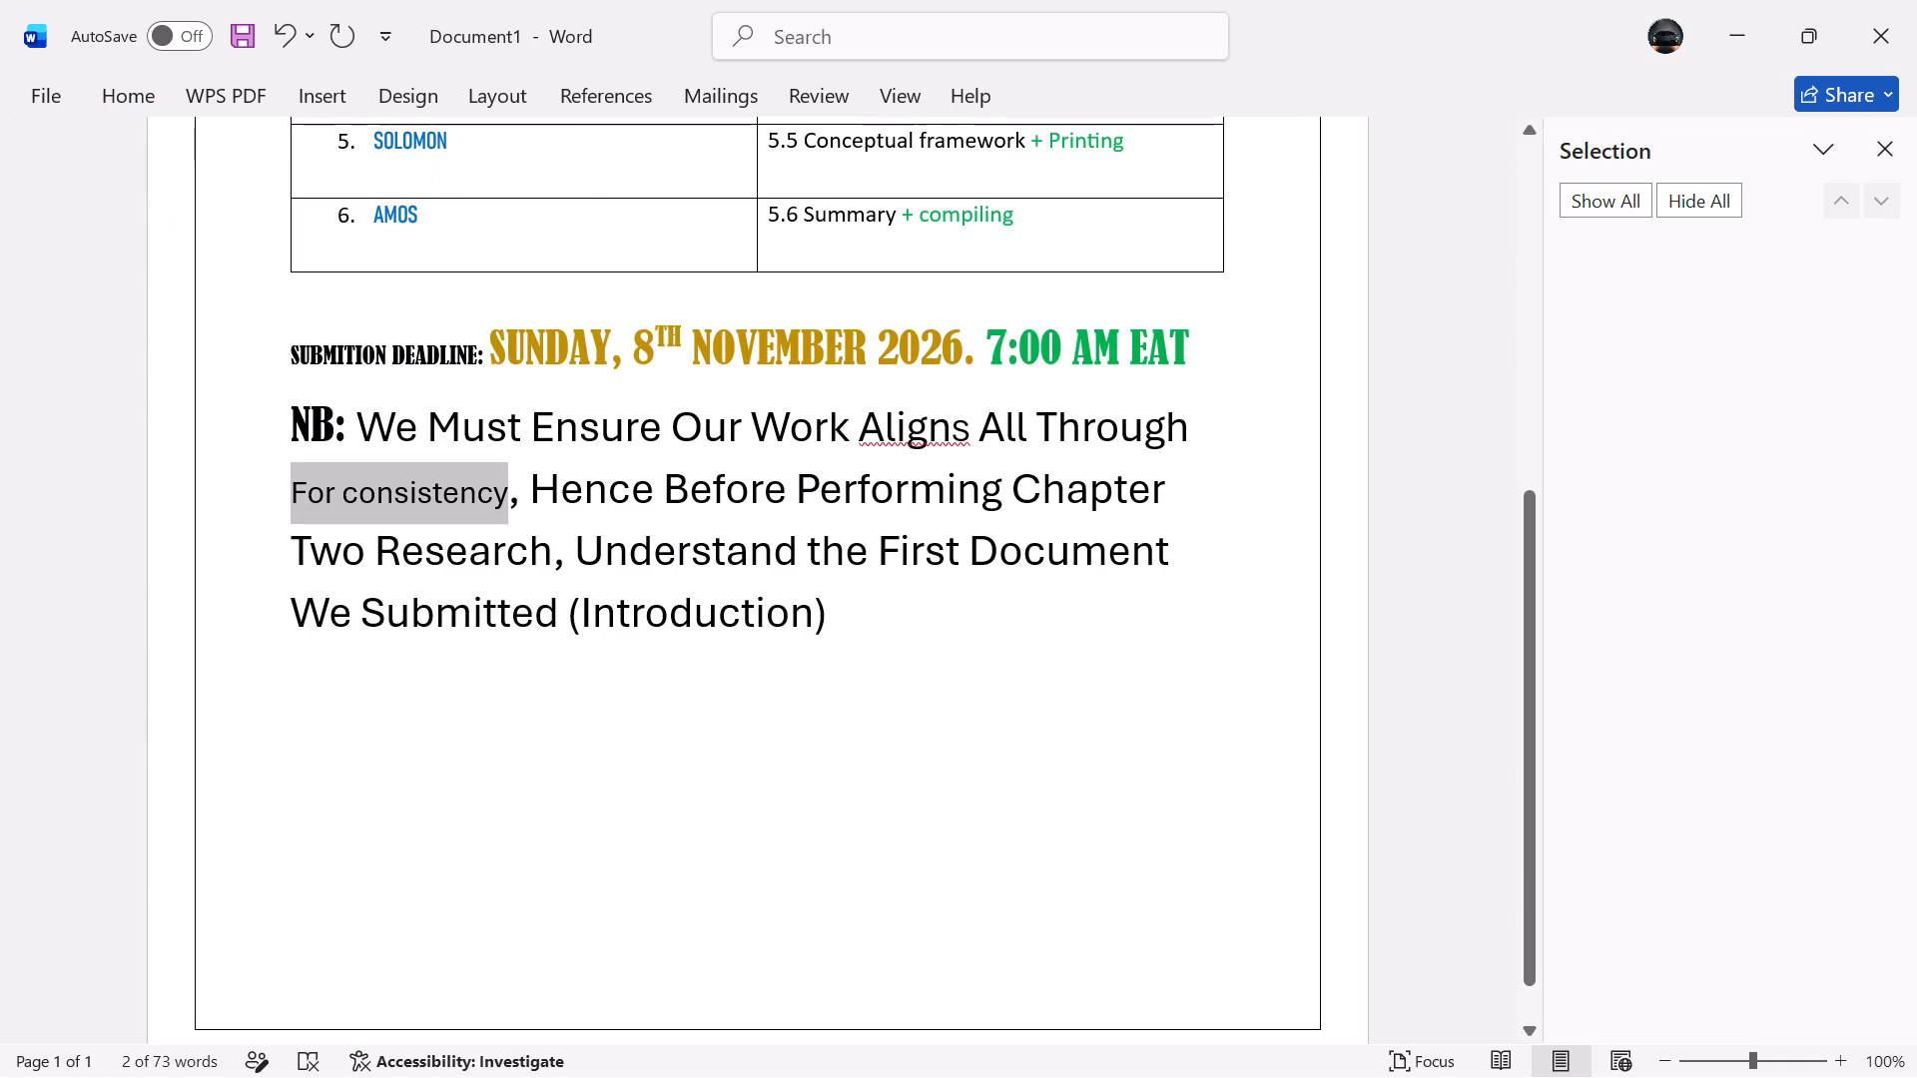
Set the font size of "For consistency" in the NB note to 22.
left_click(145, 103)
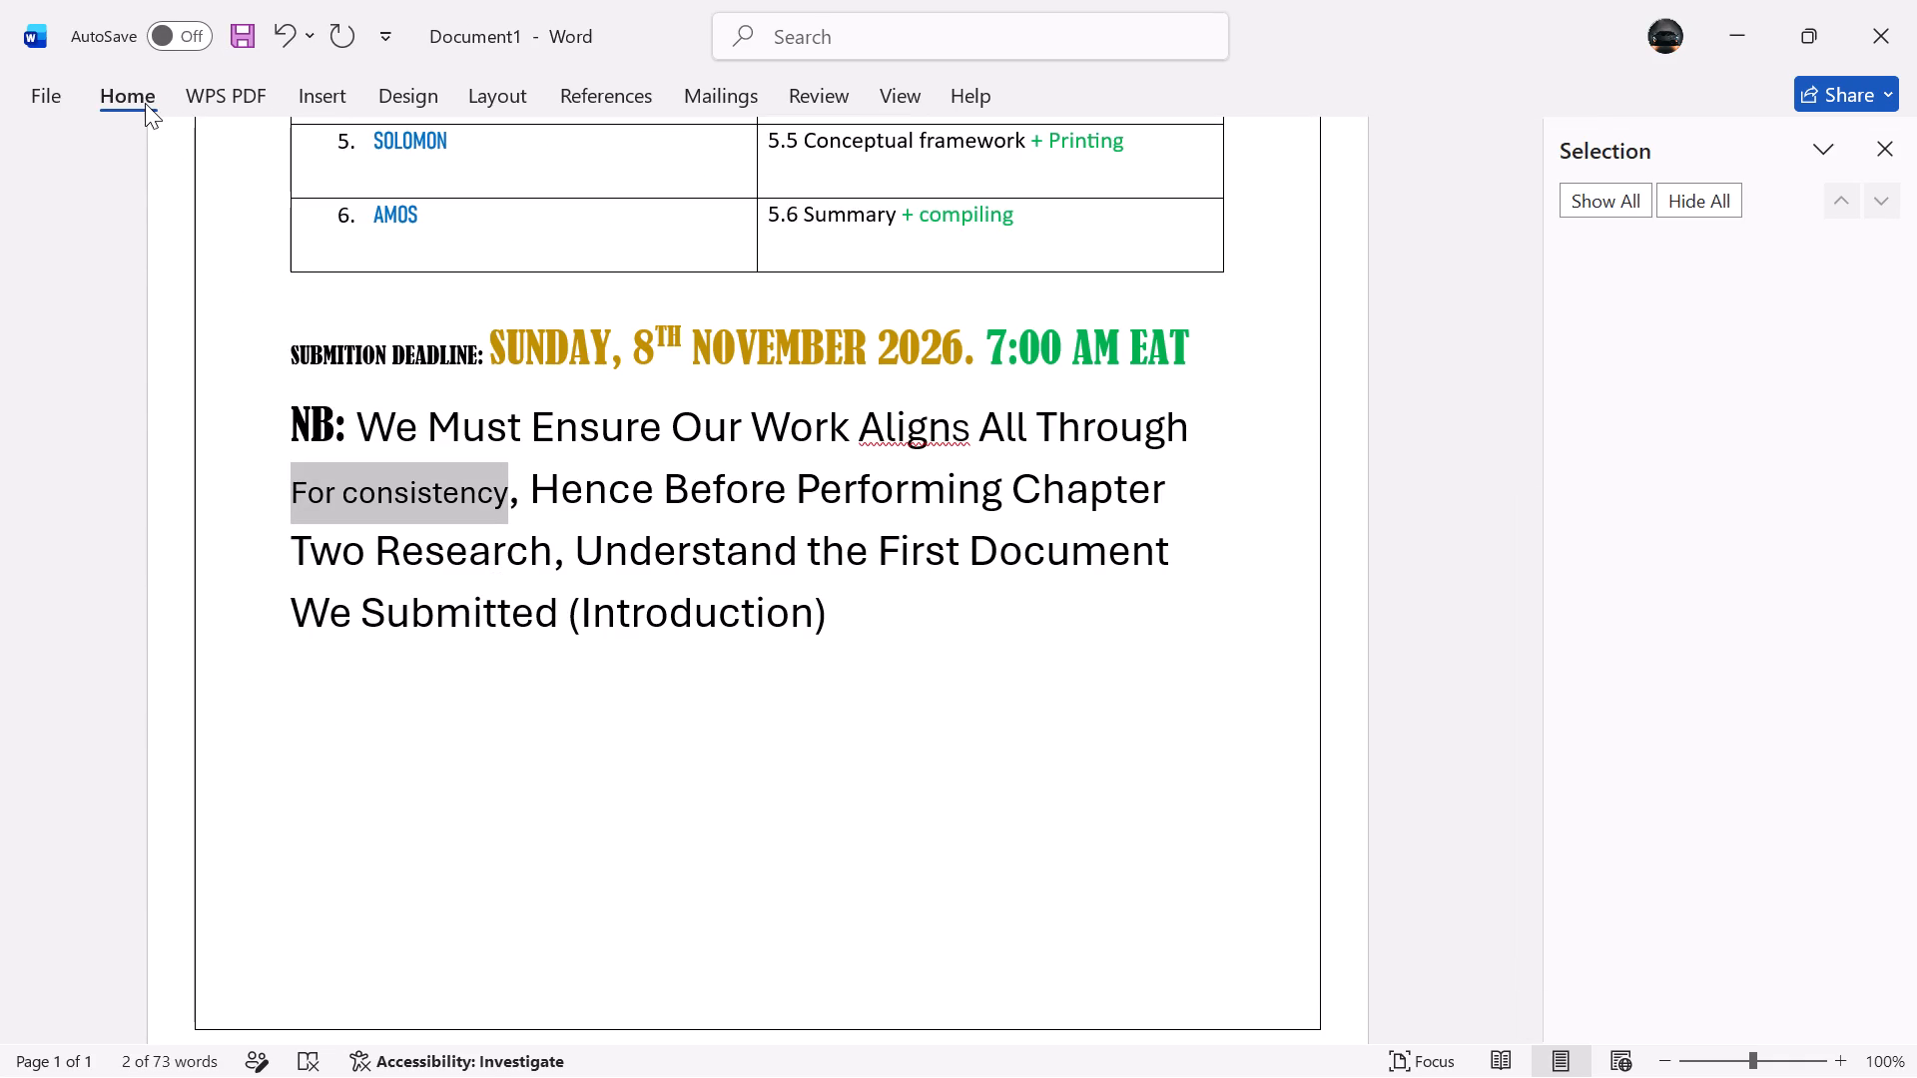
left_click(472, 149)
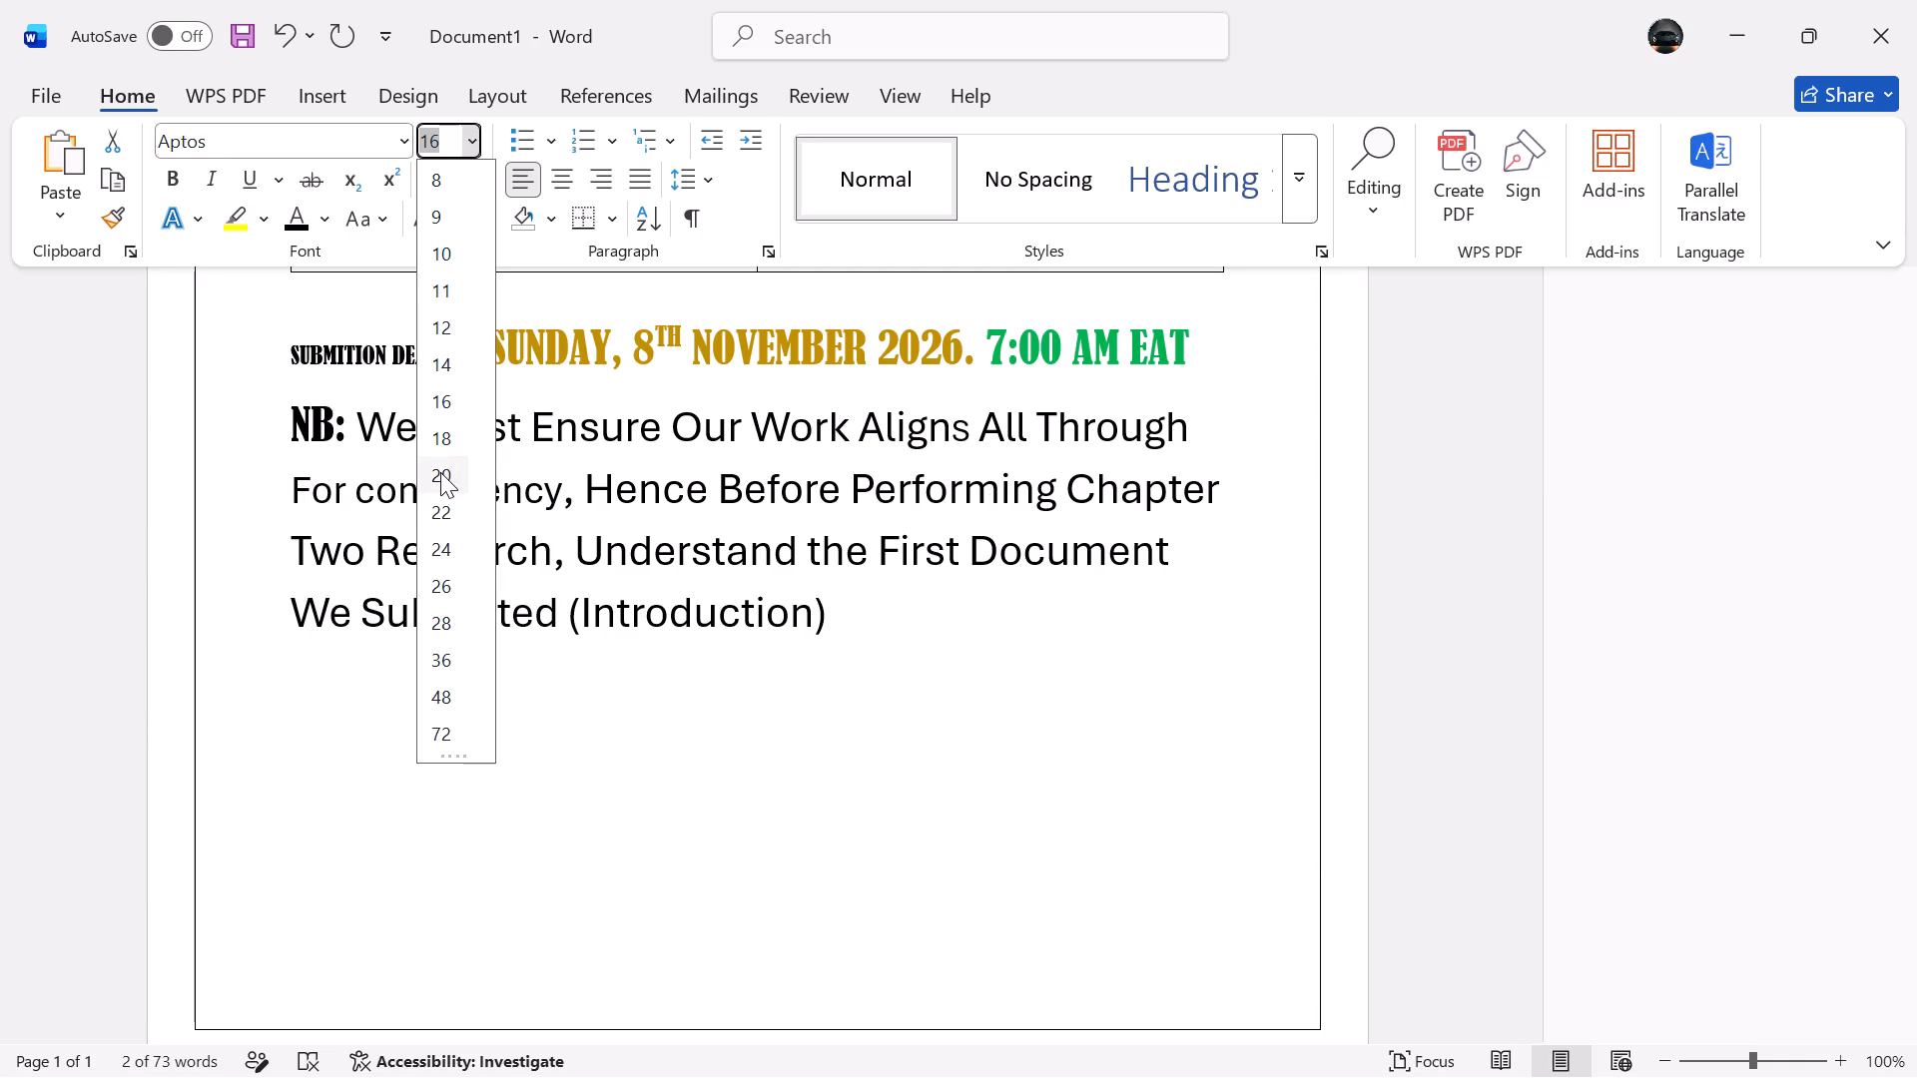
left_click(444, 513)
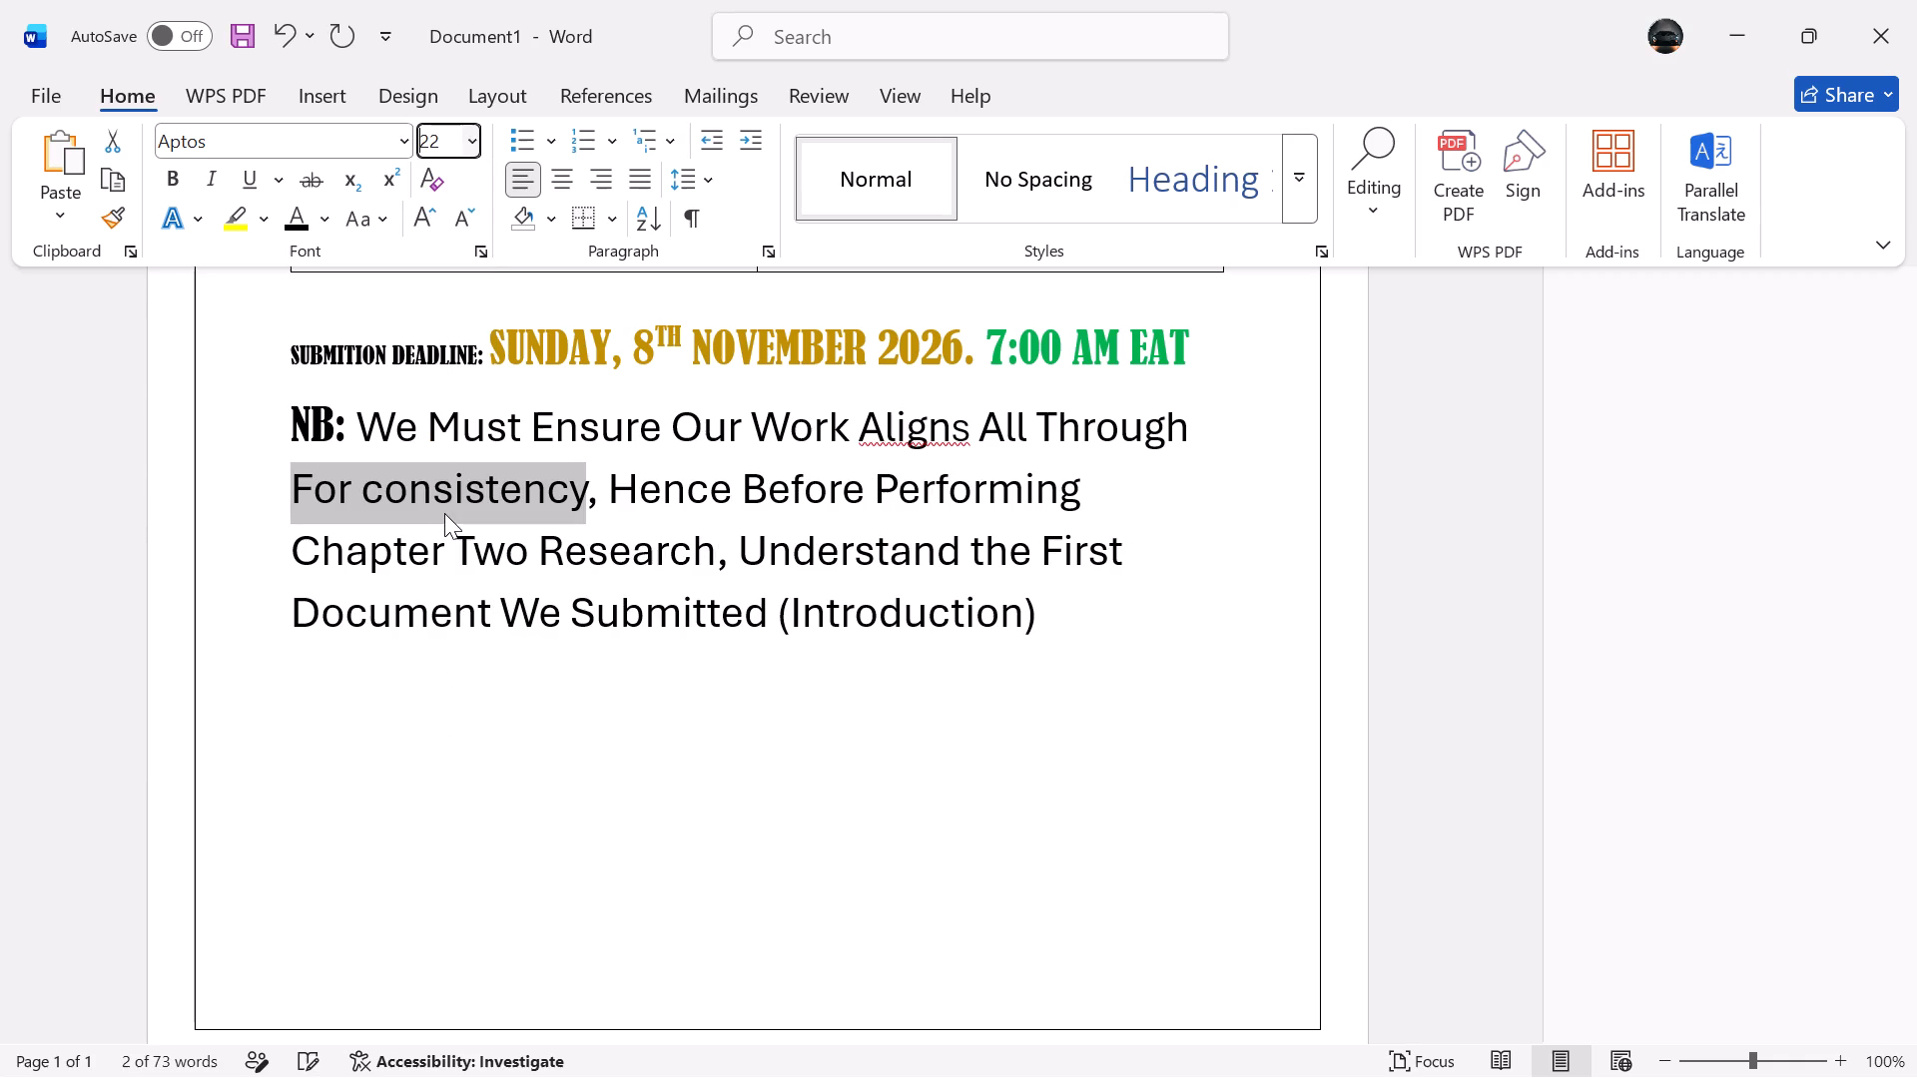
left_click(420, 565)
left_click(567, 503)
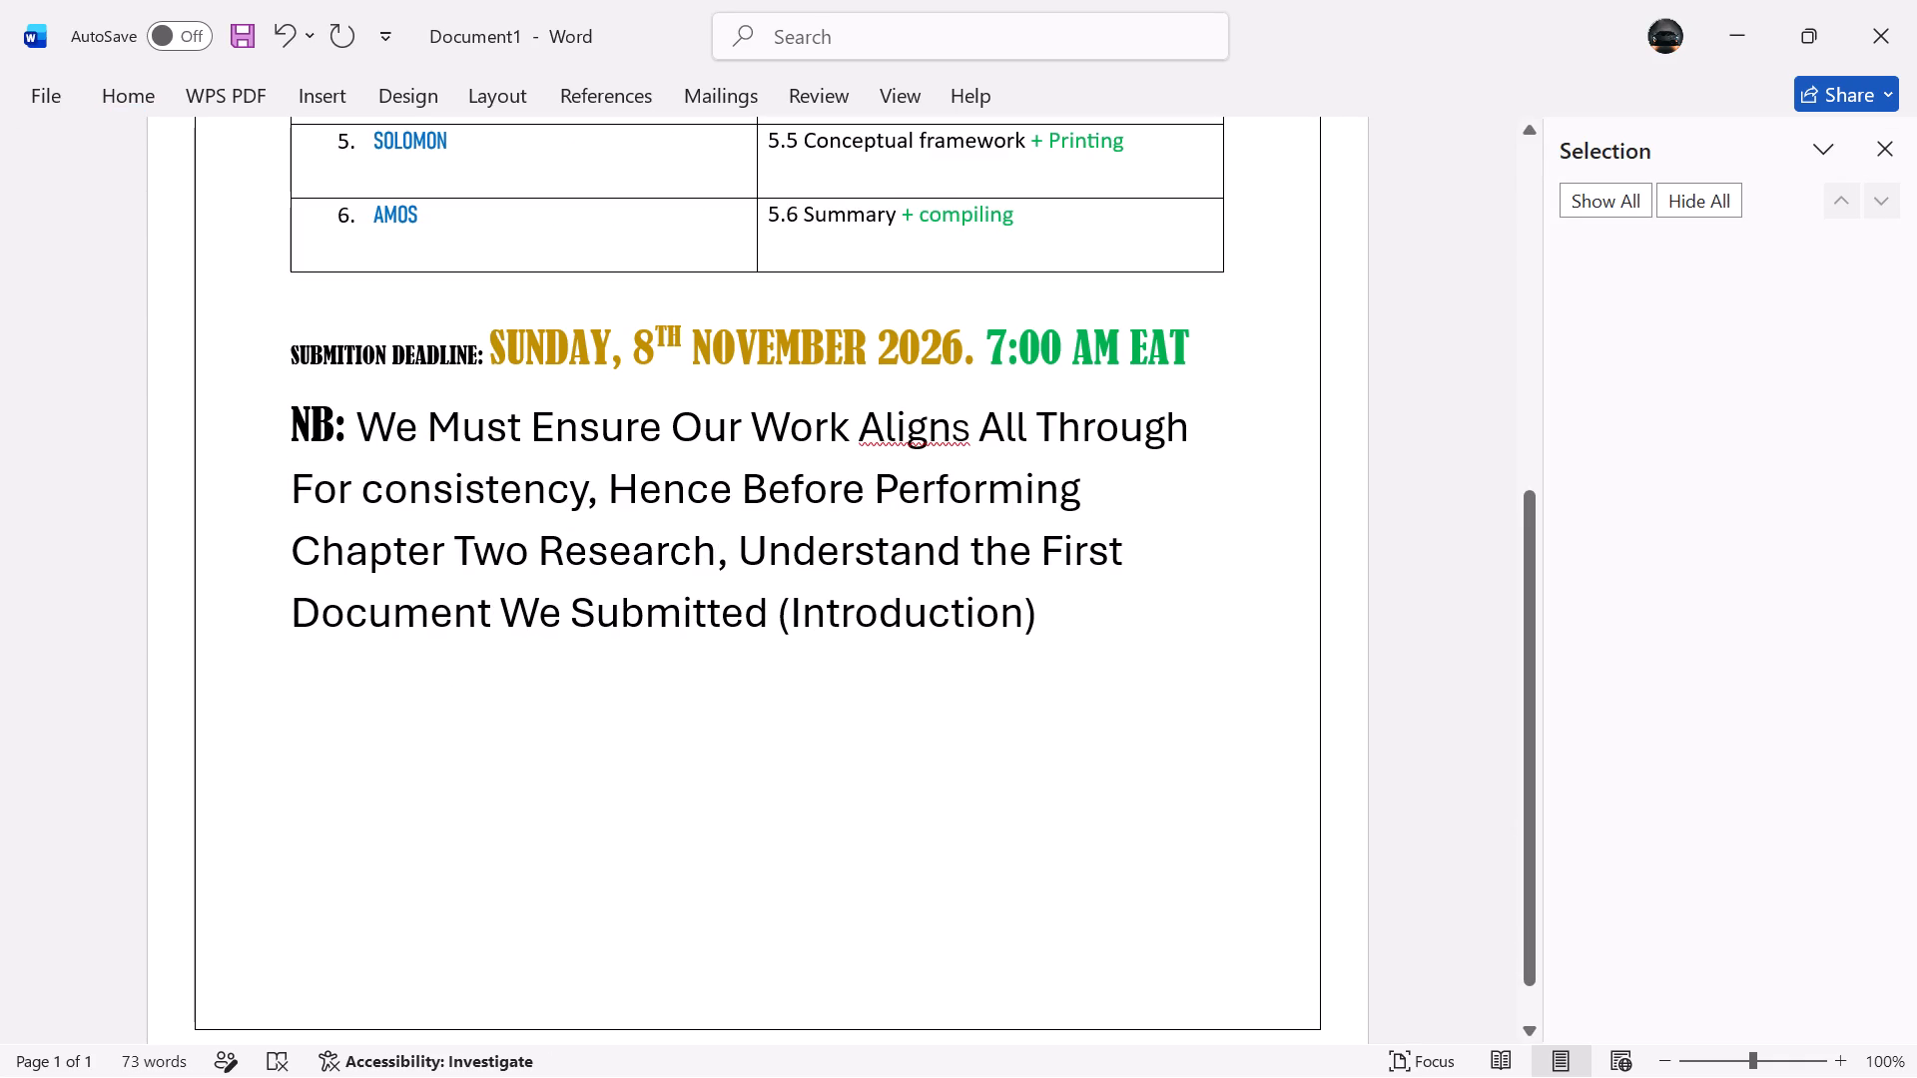
Set the font size of all the NB note text after "NB:" to 16.
left_click_drag(353, 434, 952, 723)
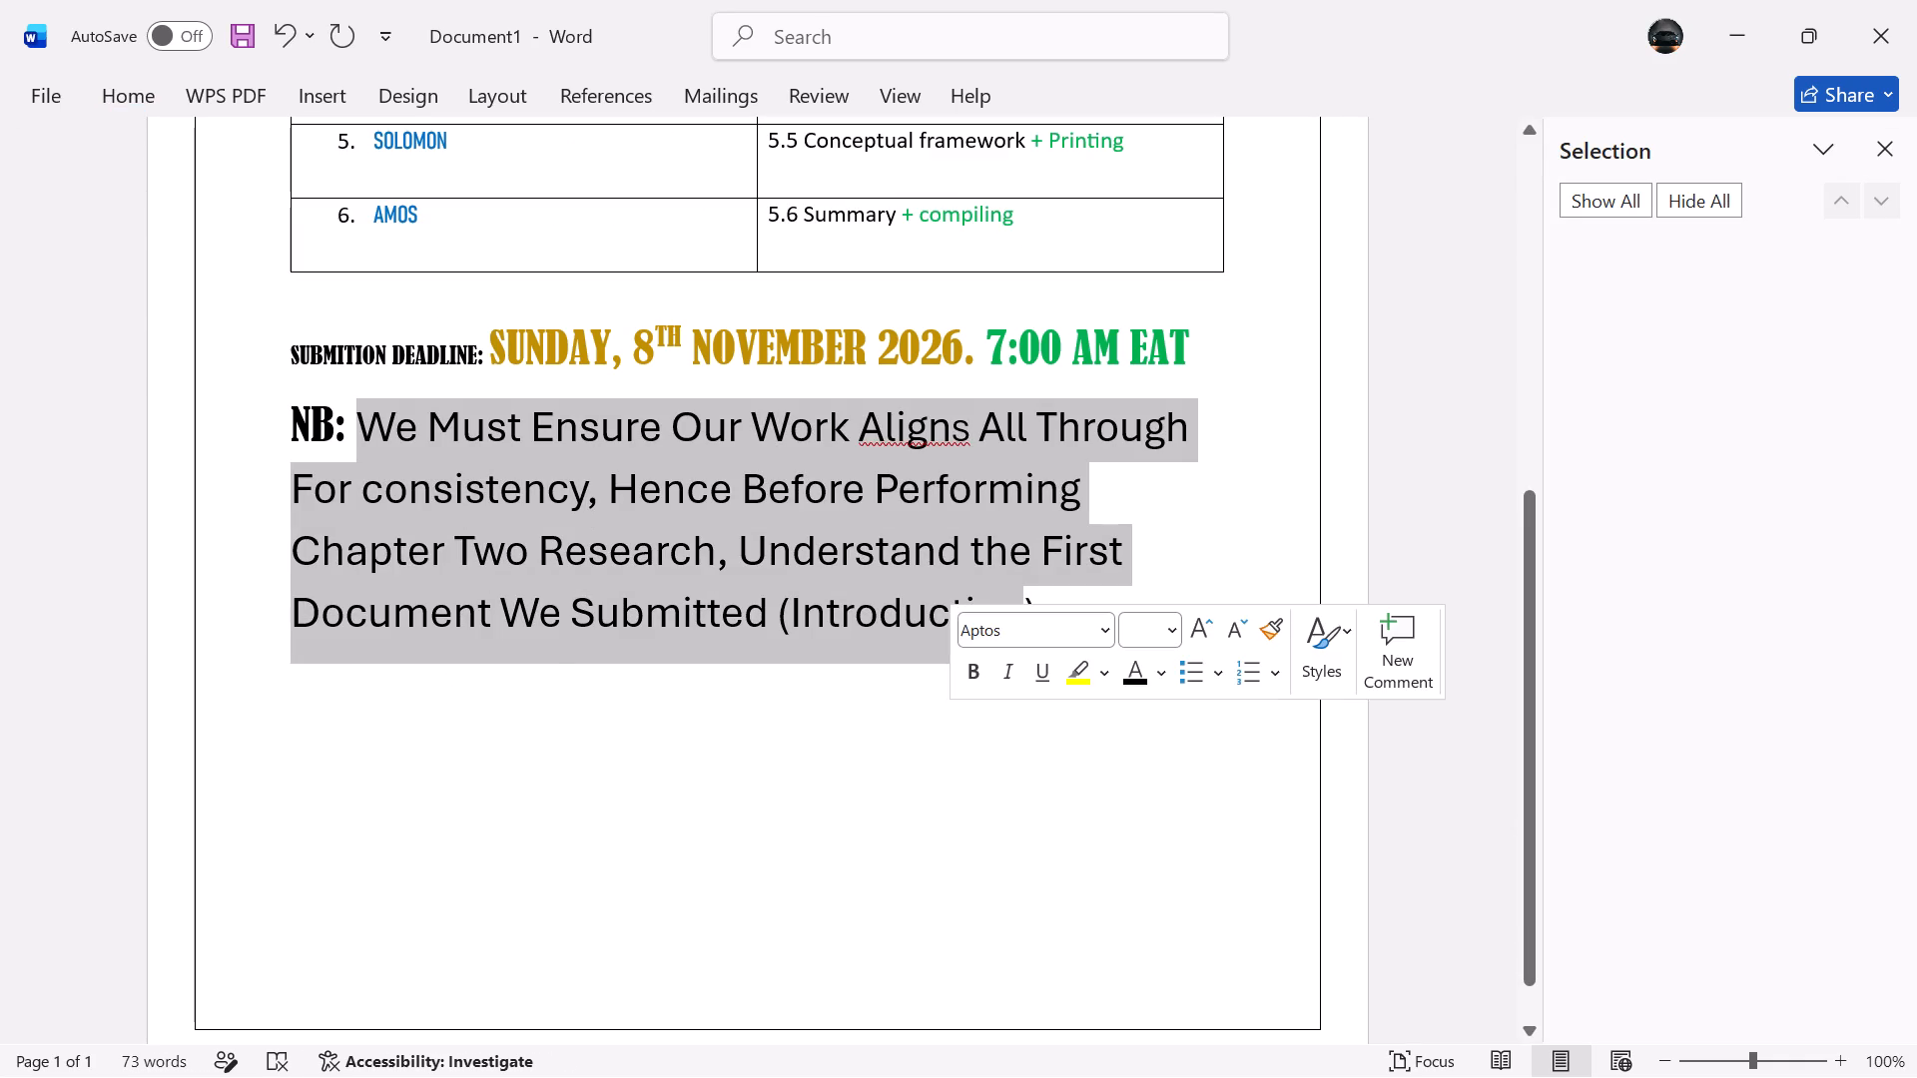
left_click(901, 680)
left_click_drag(357, 434, 1431, 464)
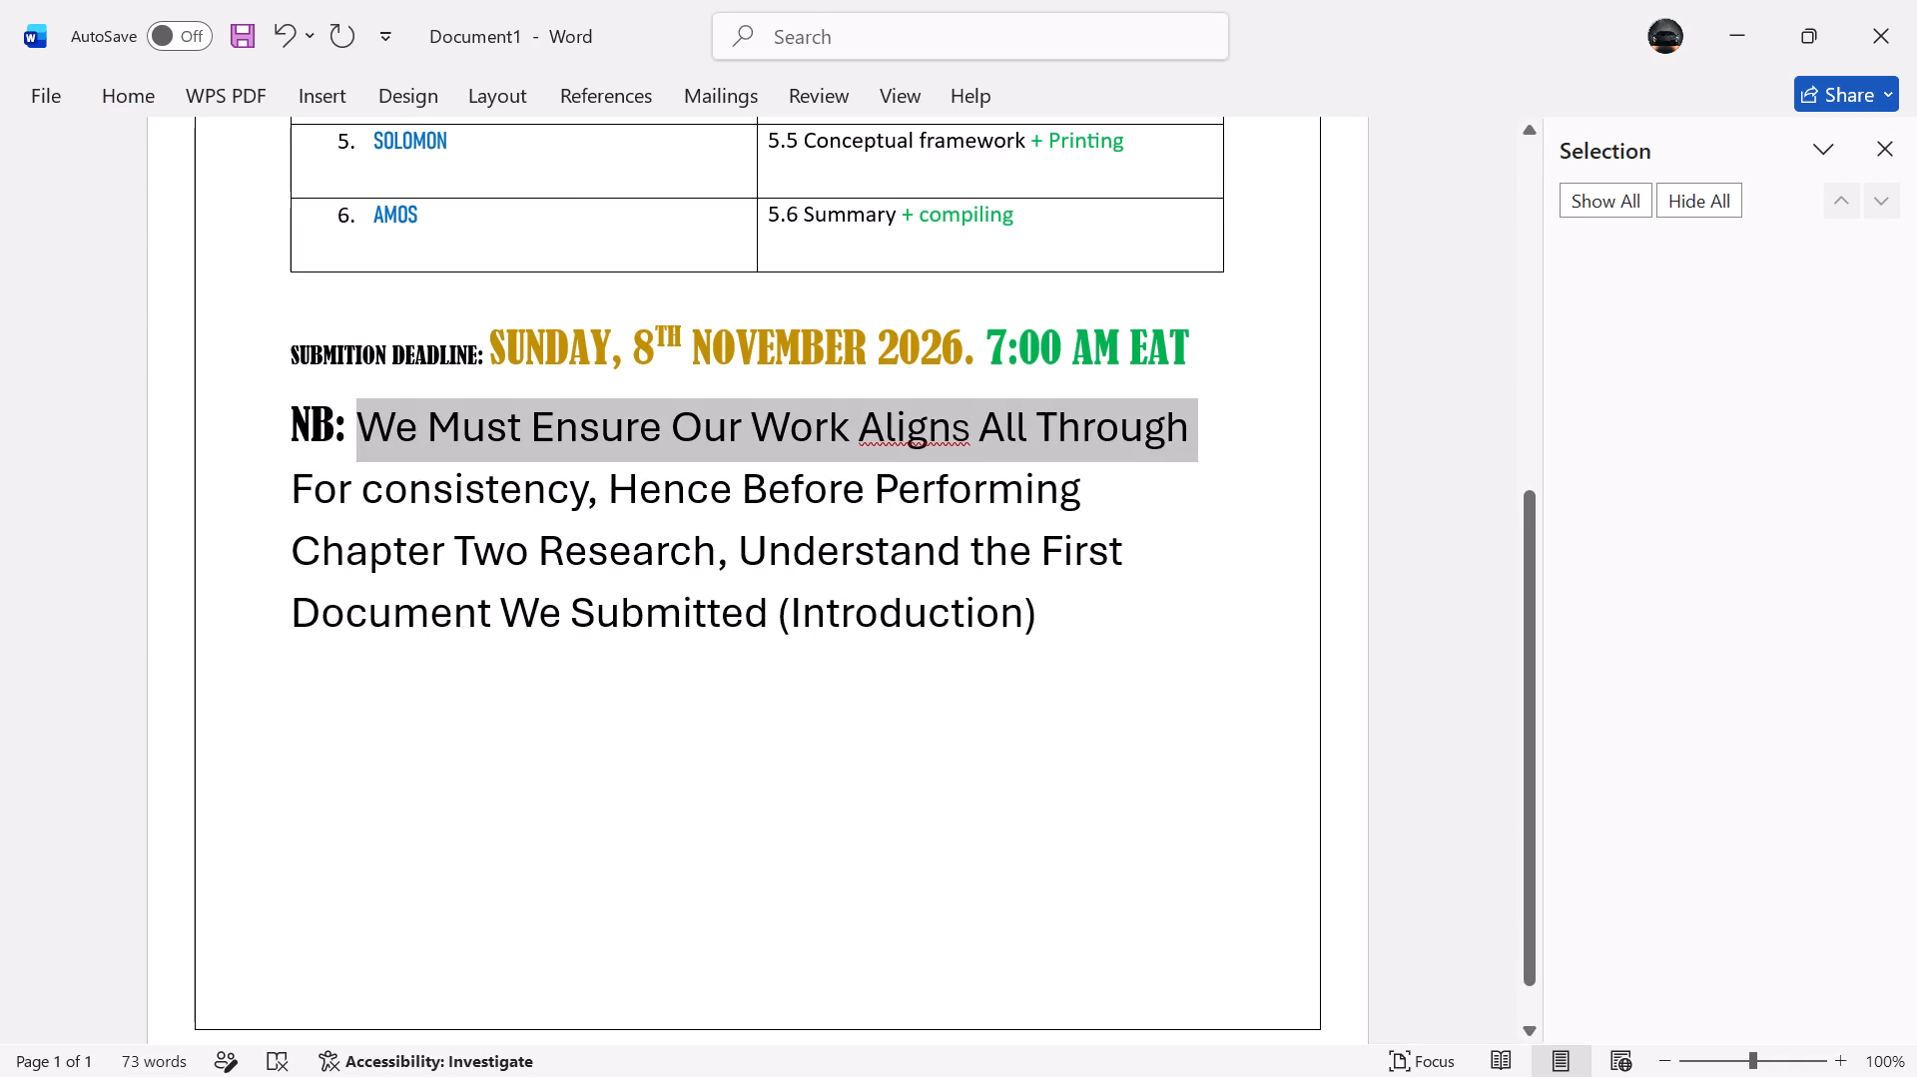
left_click_drag(1431, 464, 1402, 634)
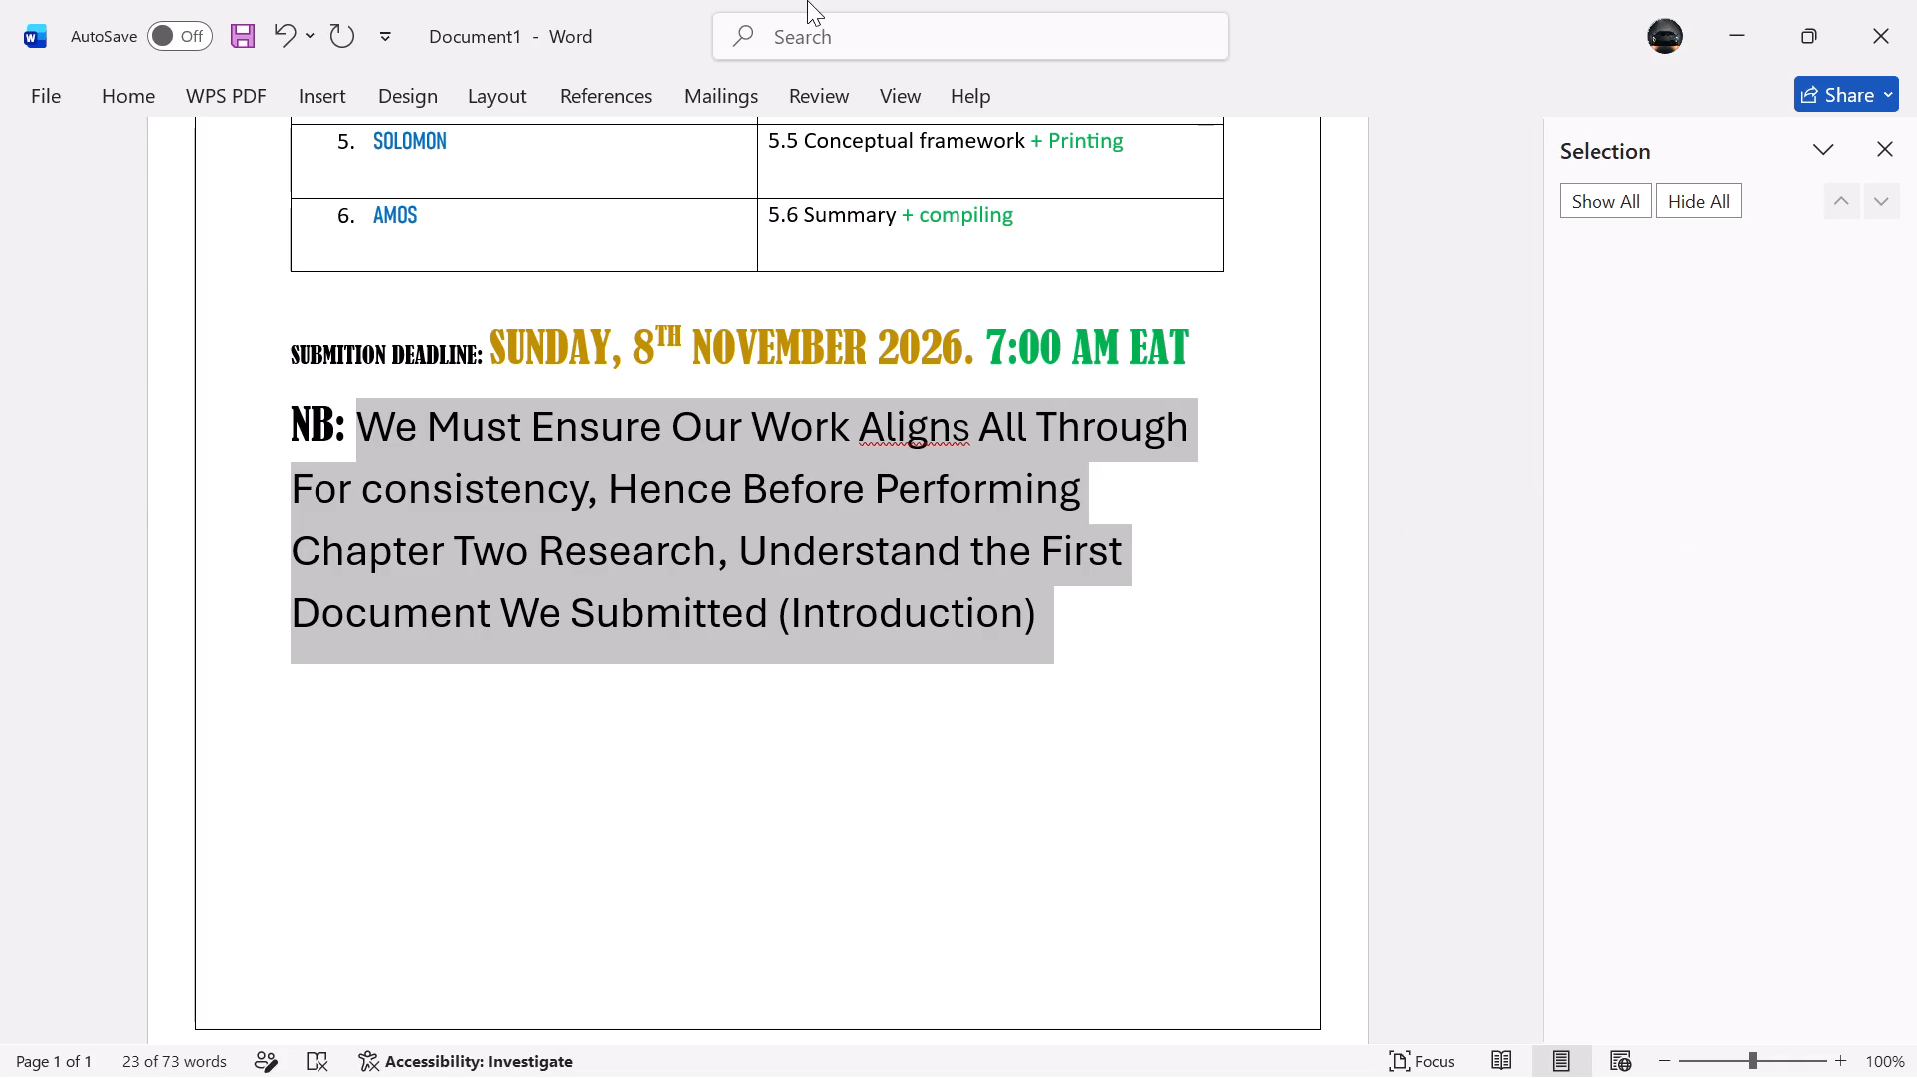
left_click(152, 98)
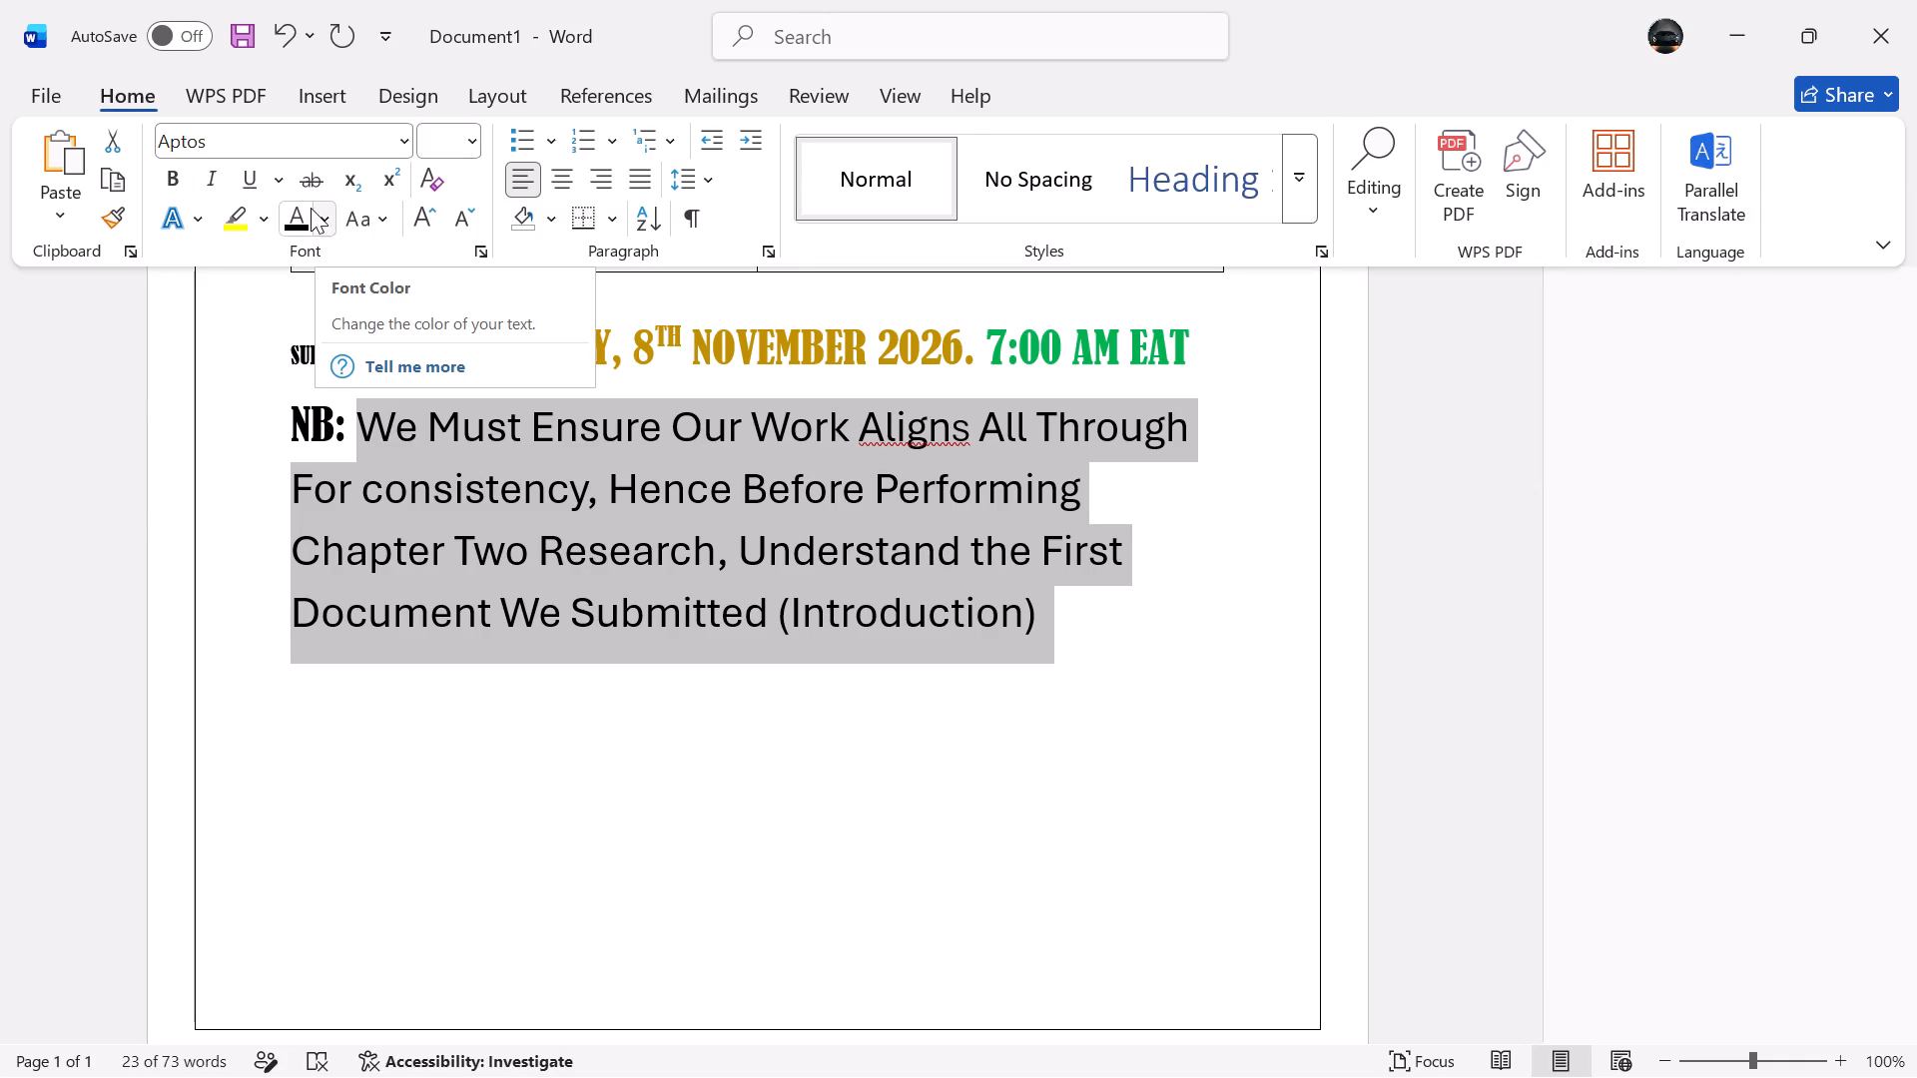
left_click(467, 148)
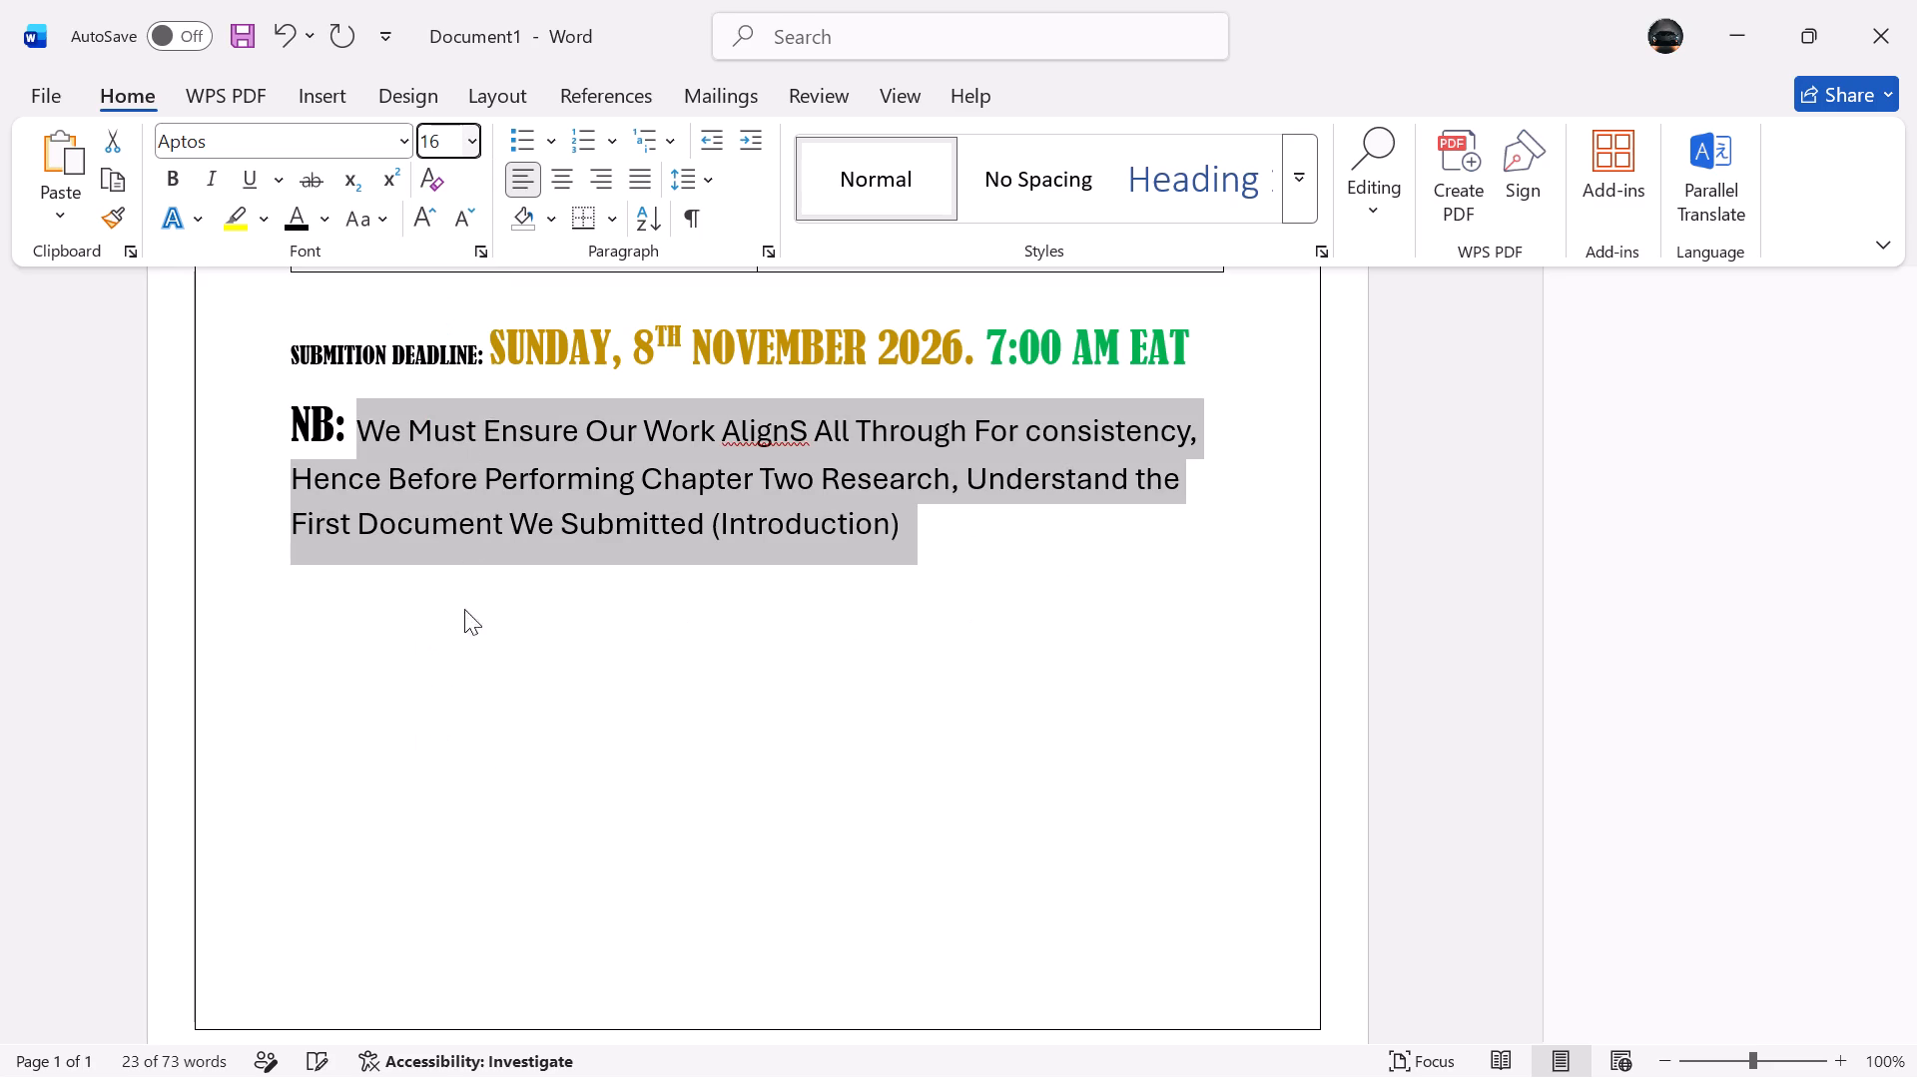
left_click(471, 741)
left_click(530, 690)
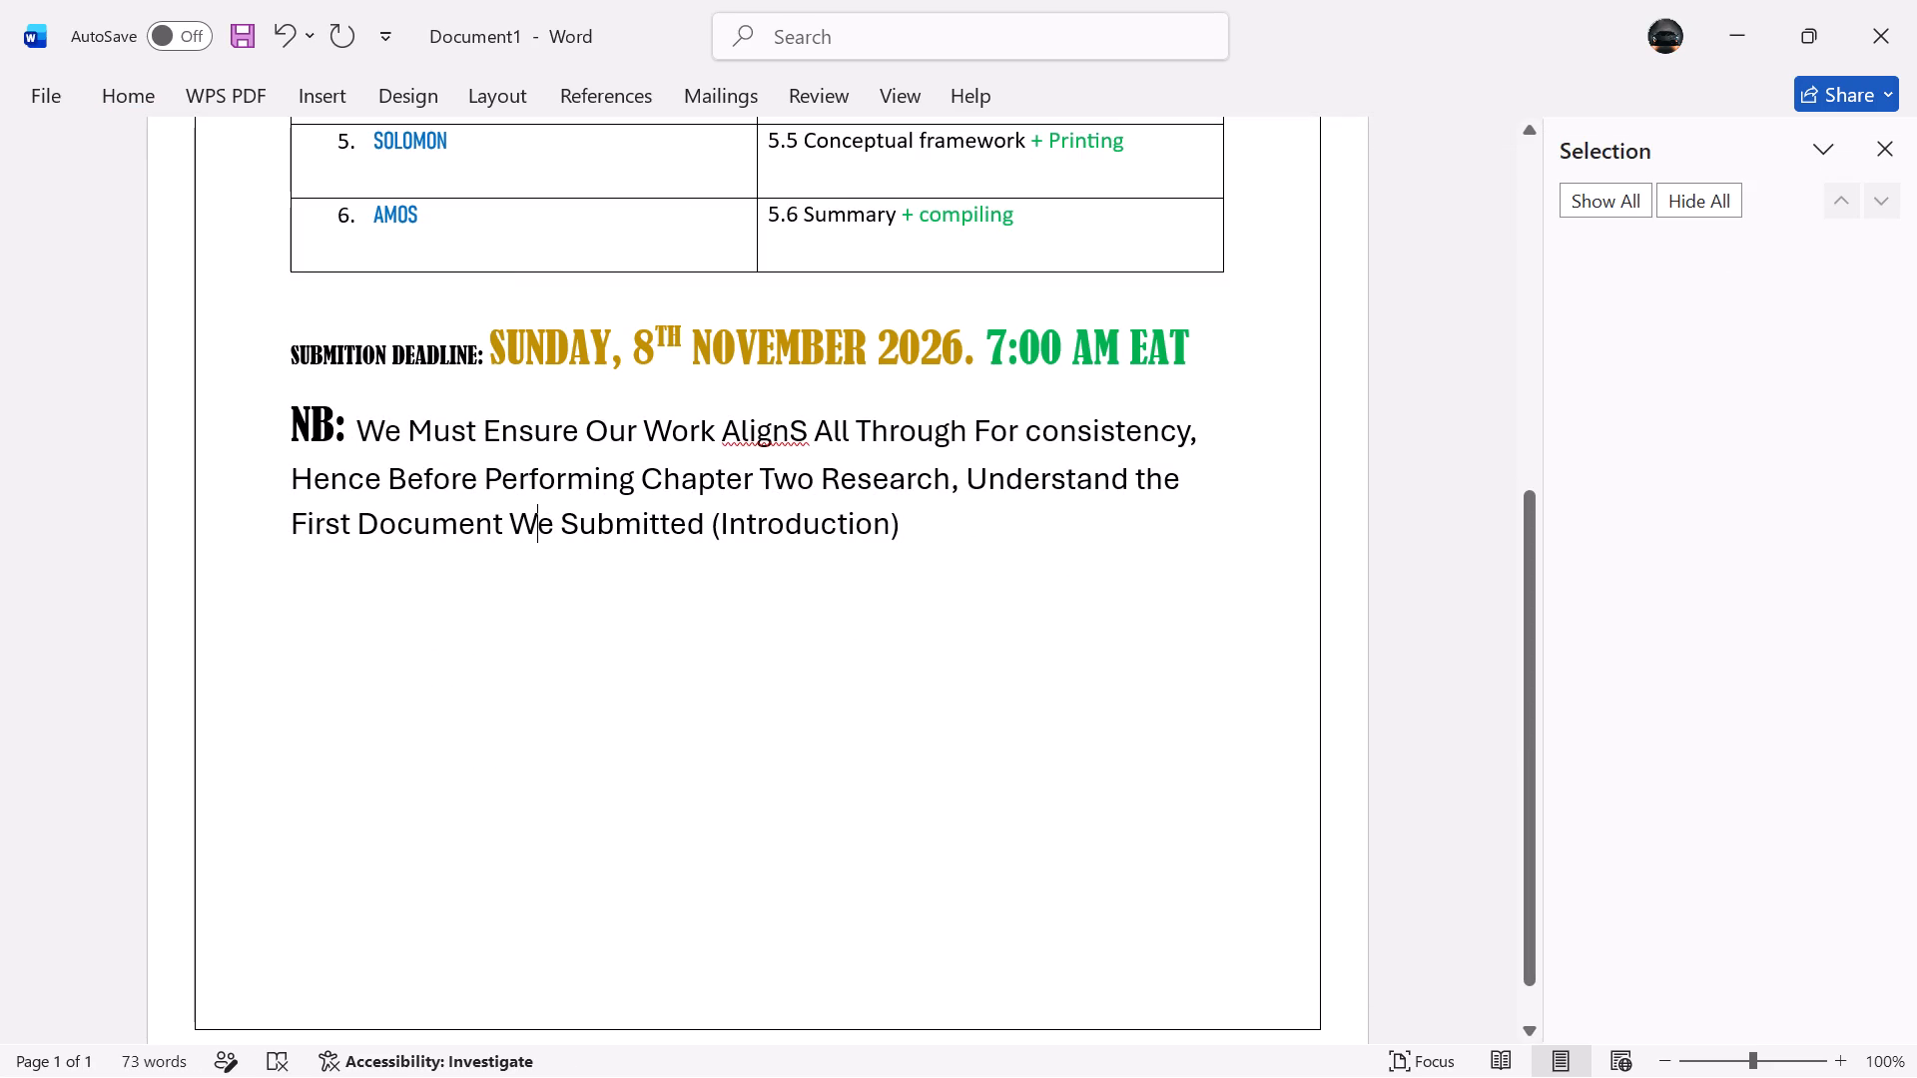
Correct "AlignS" in the NB note to the suggested word "Align".
left_click(812, 424)
left_click(806, 437)
key("BackSpace")
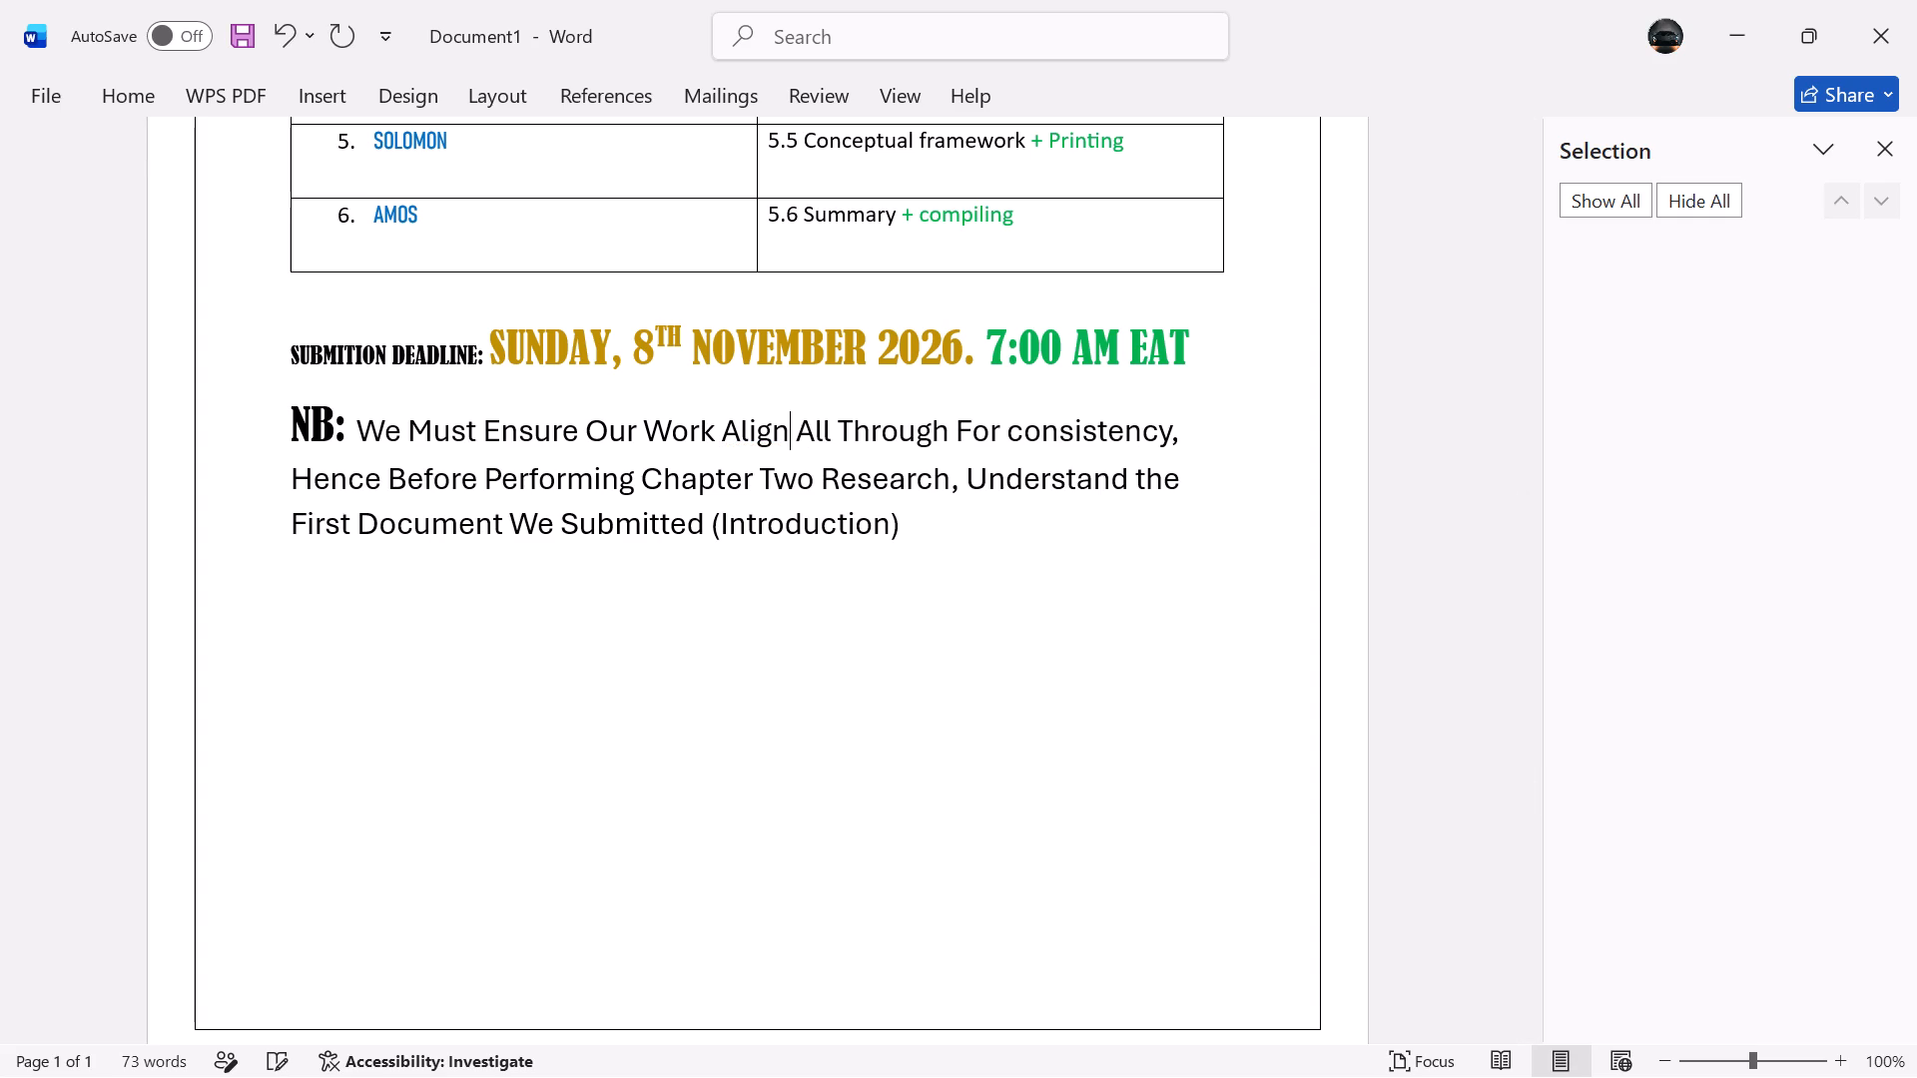
key("s")
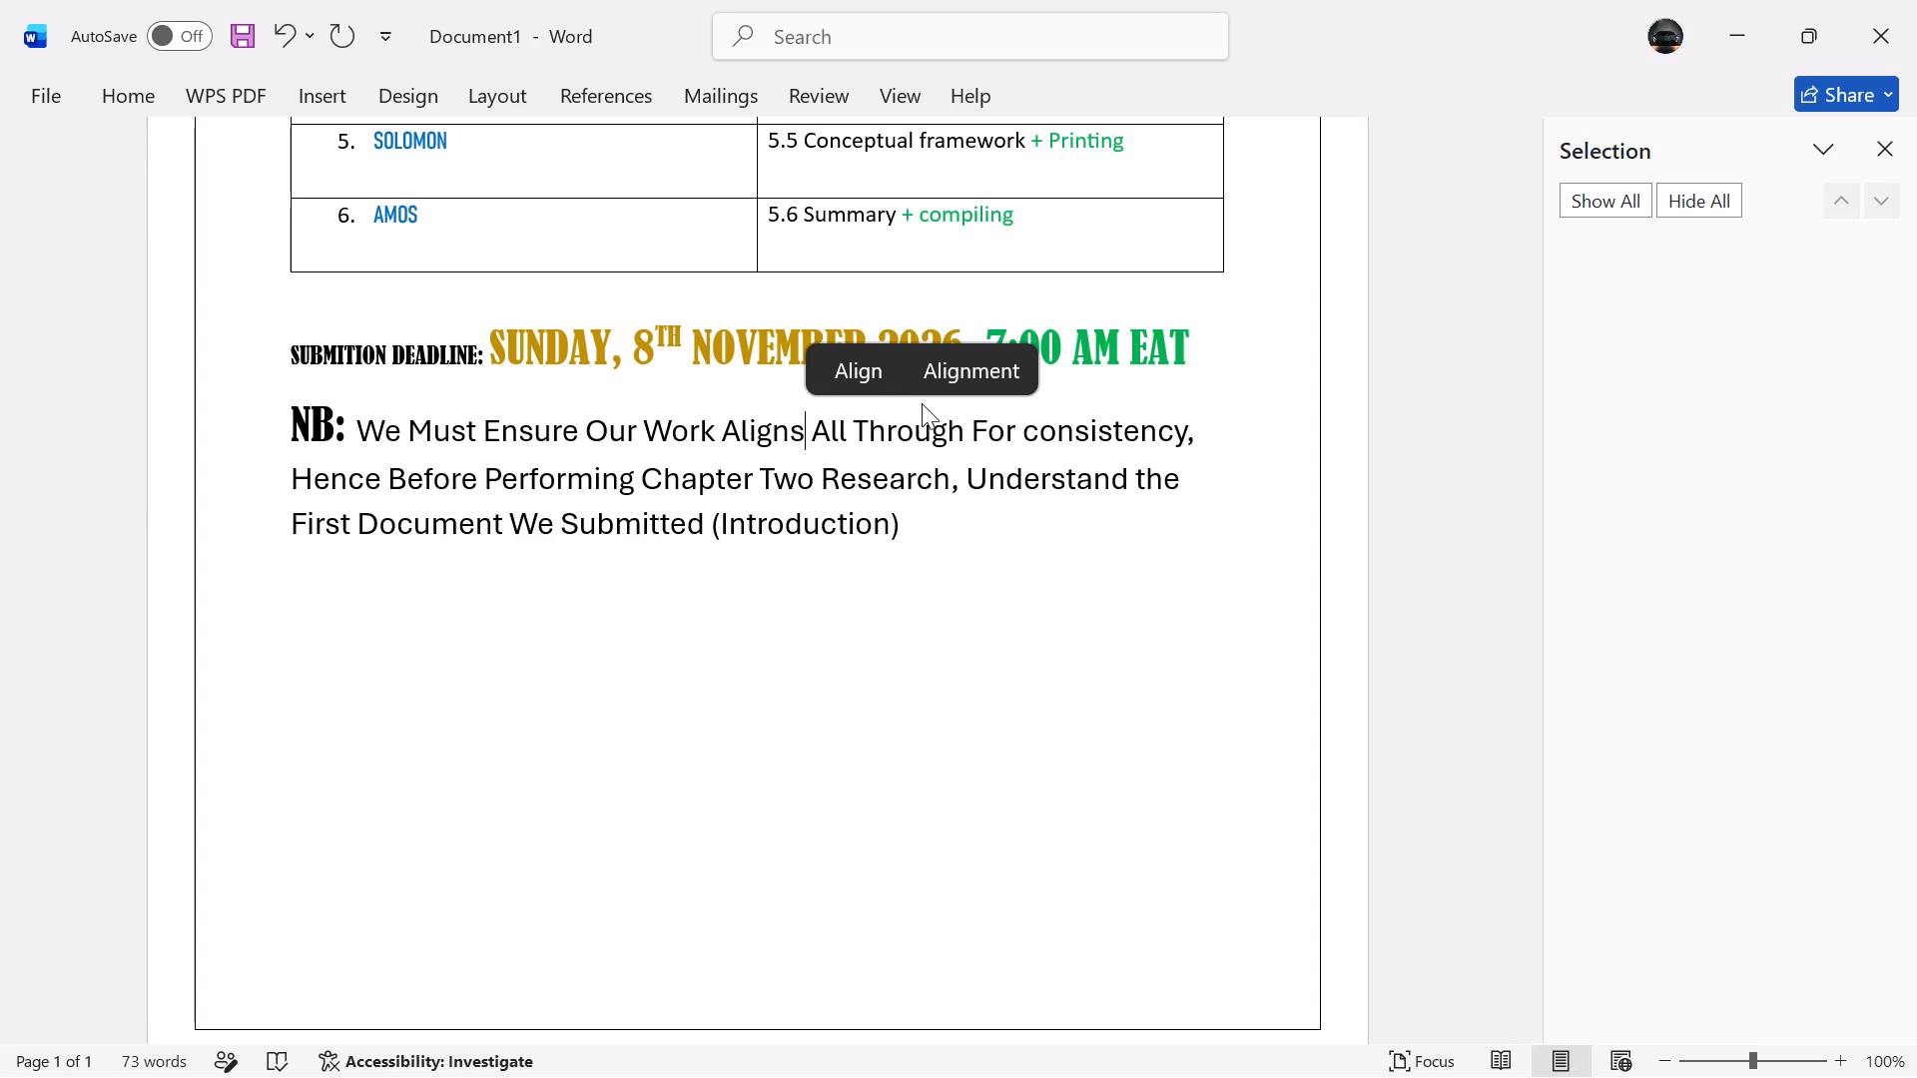
left_click(844, 382)
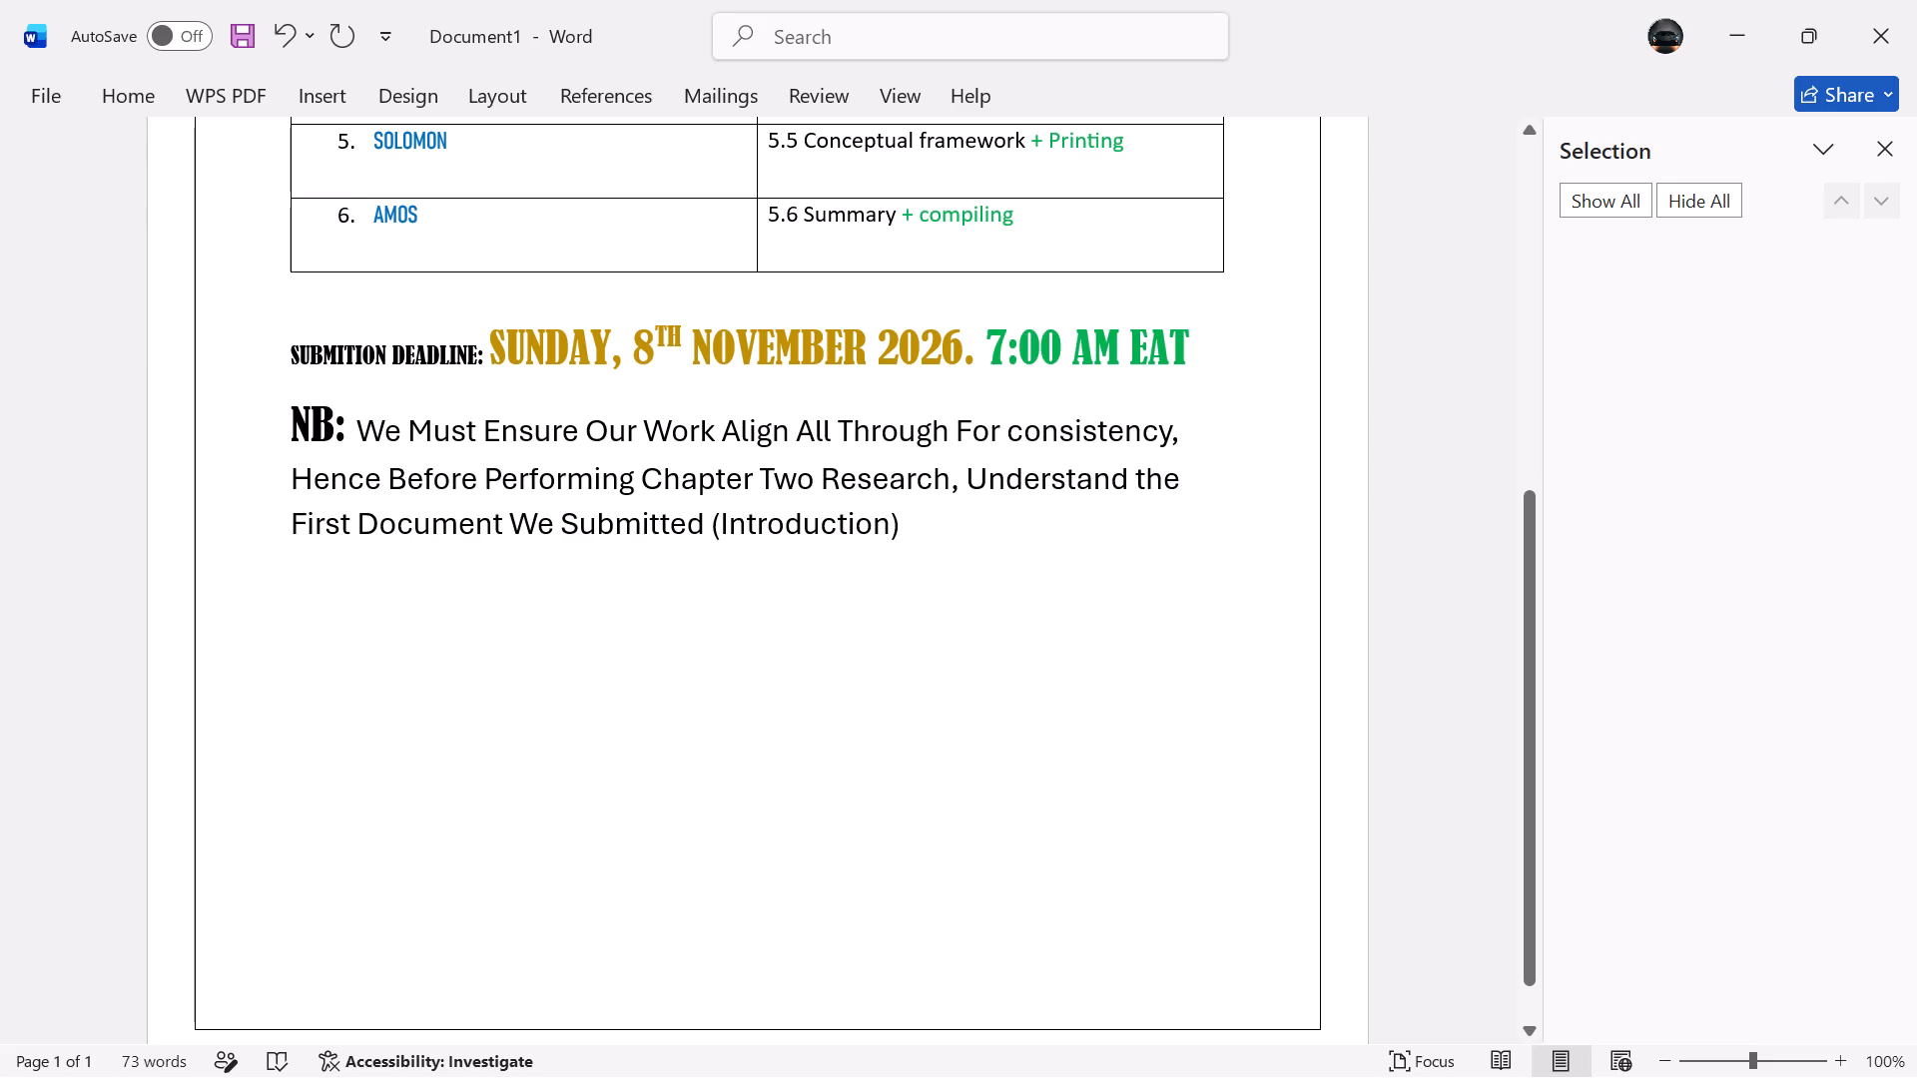
Insert "The Sections" between "All Through" and "For consistency" in the NB note.
left_click(954, 427)
key("t")
type("he")
key("space")
type("sections")
key("space")
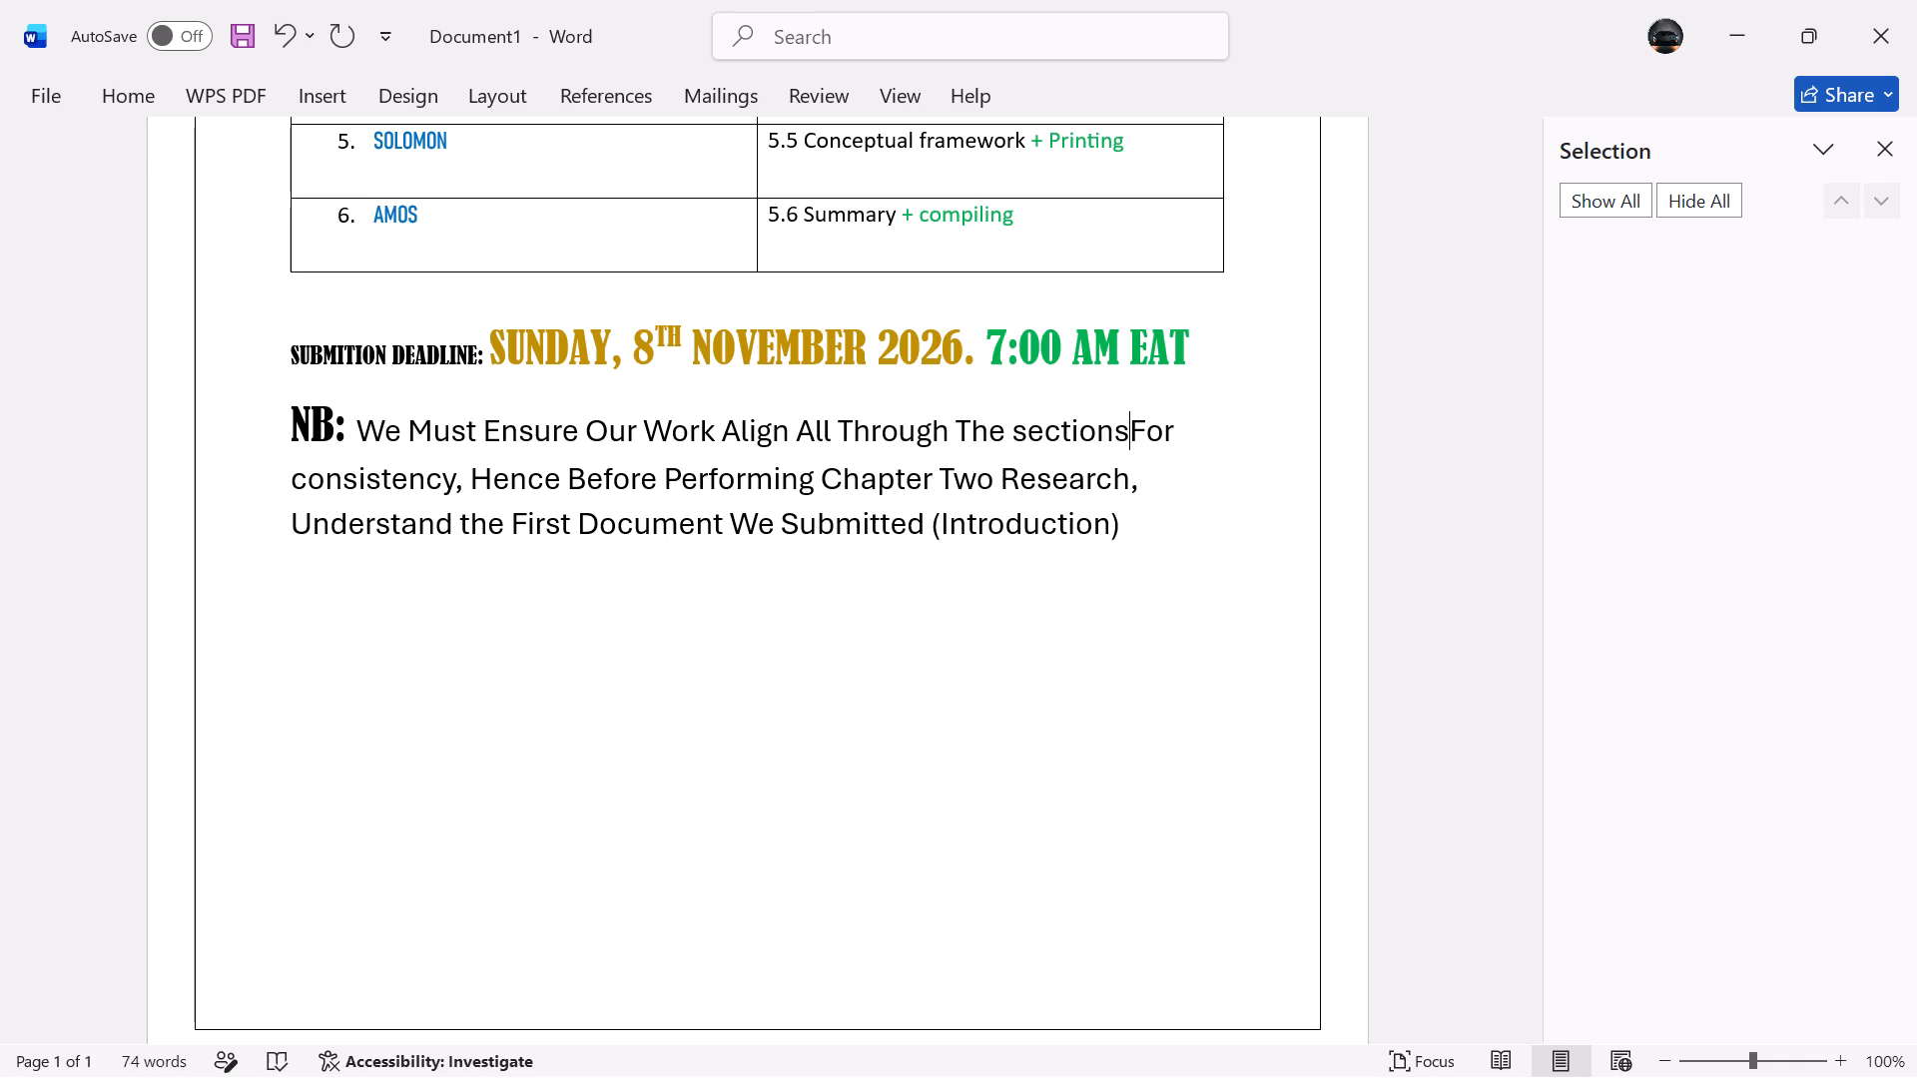
left_click(1024, 436)
key("BackSpace")
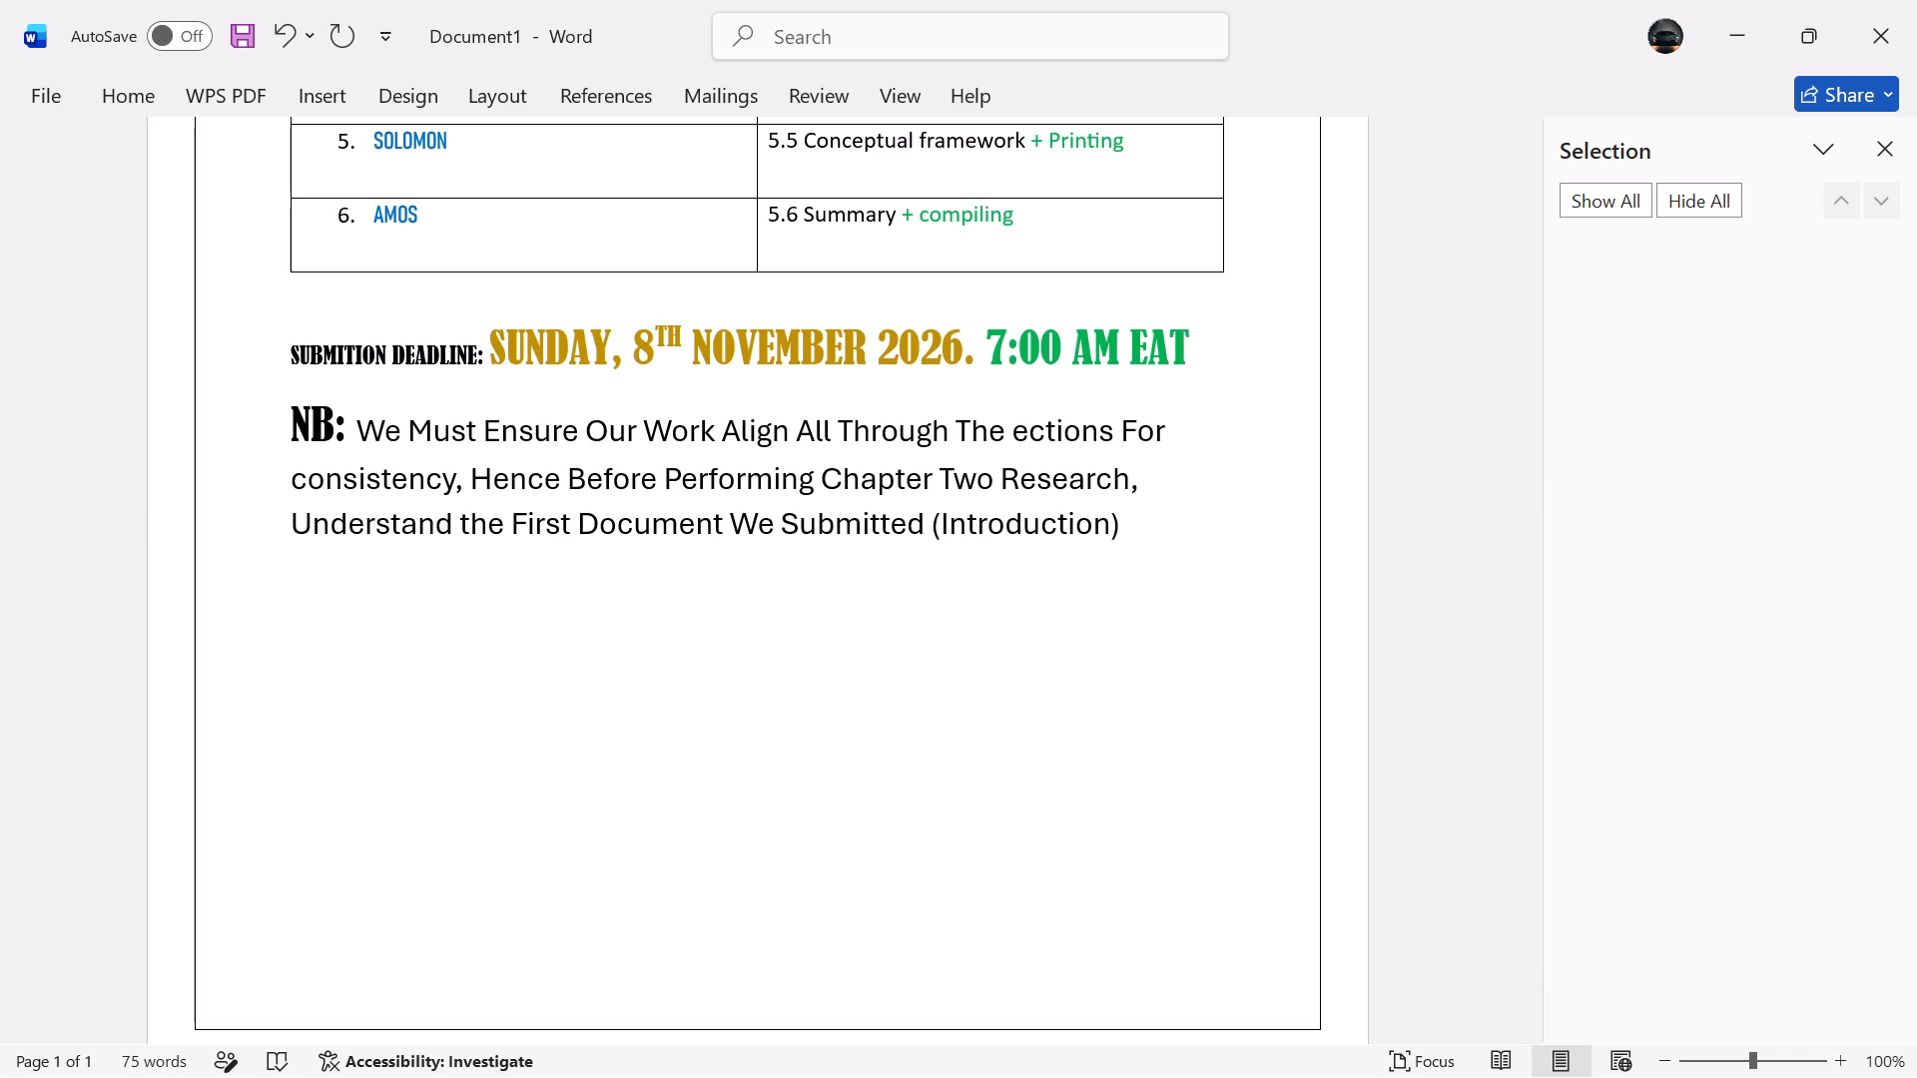
key("s")
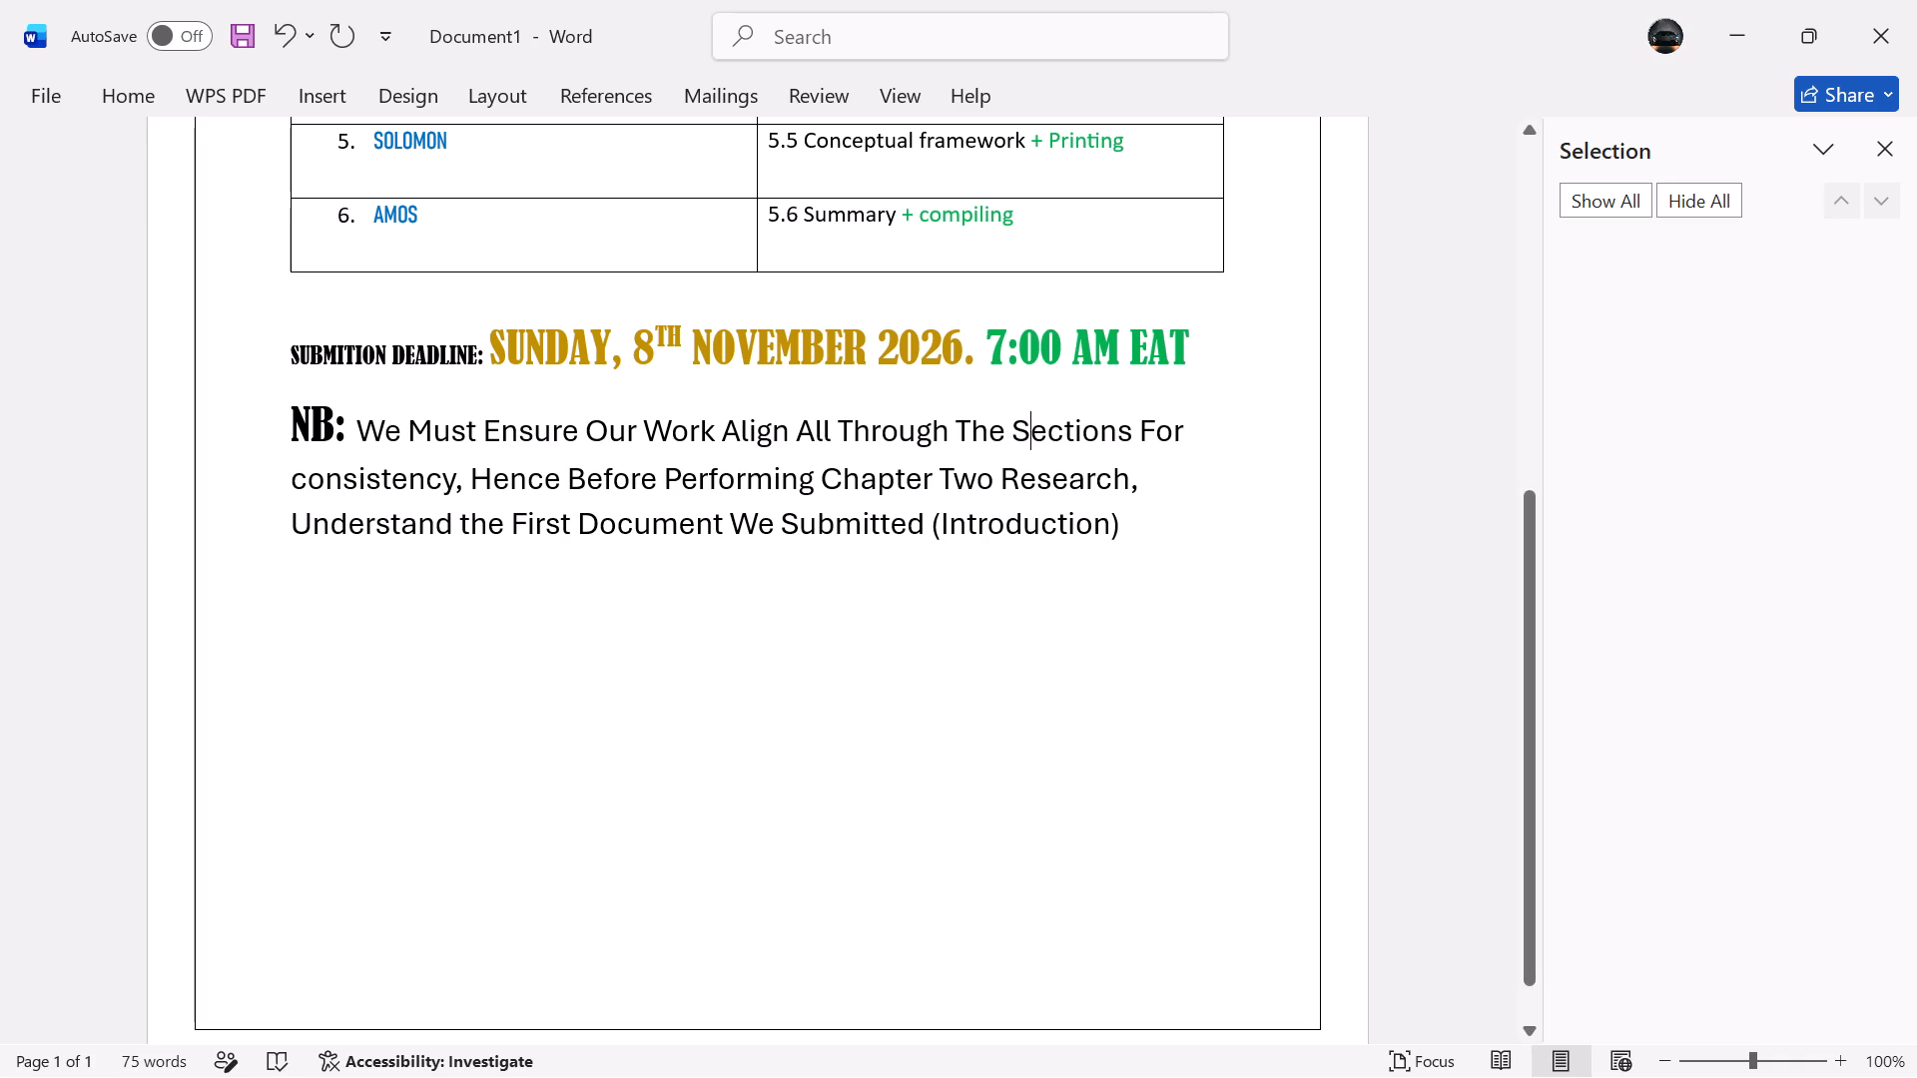
Insert "Each Of us Need To" between "Chapter Two Research," and "Understand the First Document" in the NB note.
left_click(926, 469)
left_click(1172, 483)
key("e")
type("ach")
key("space")
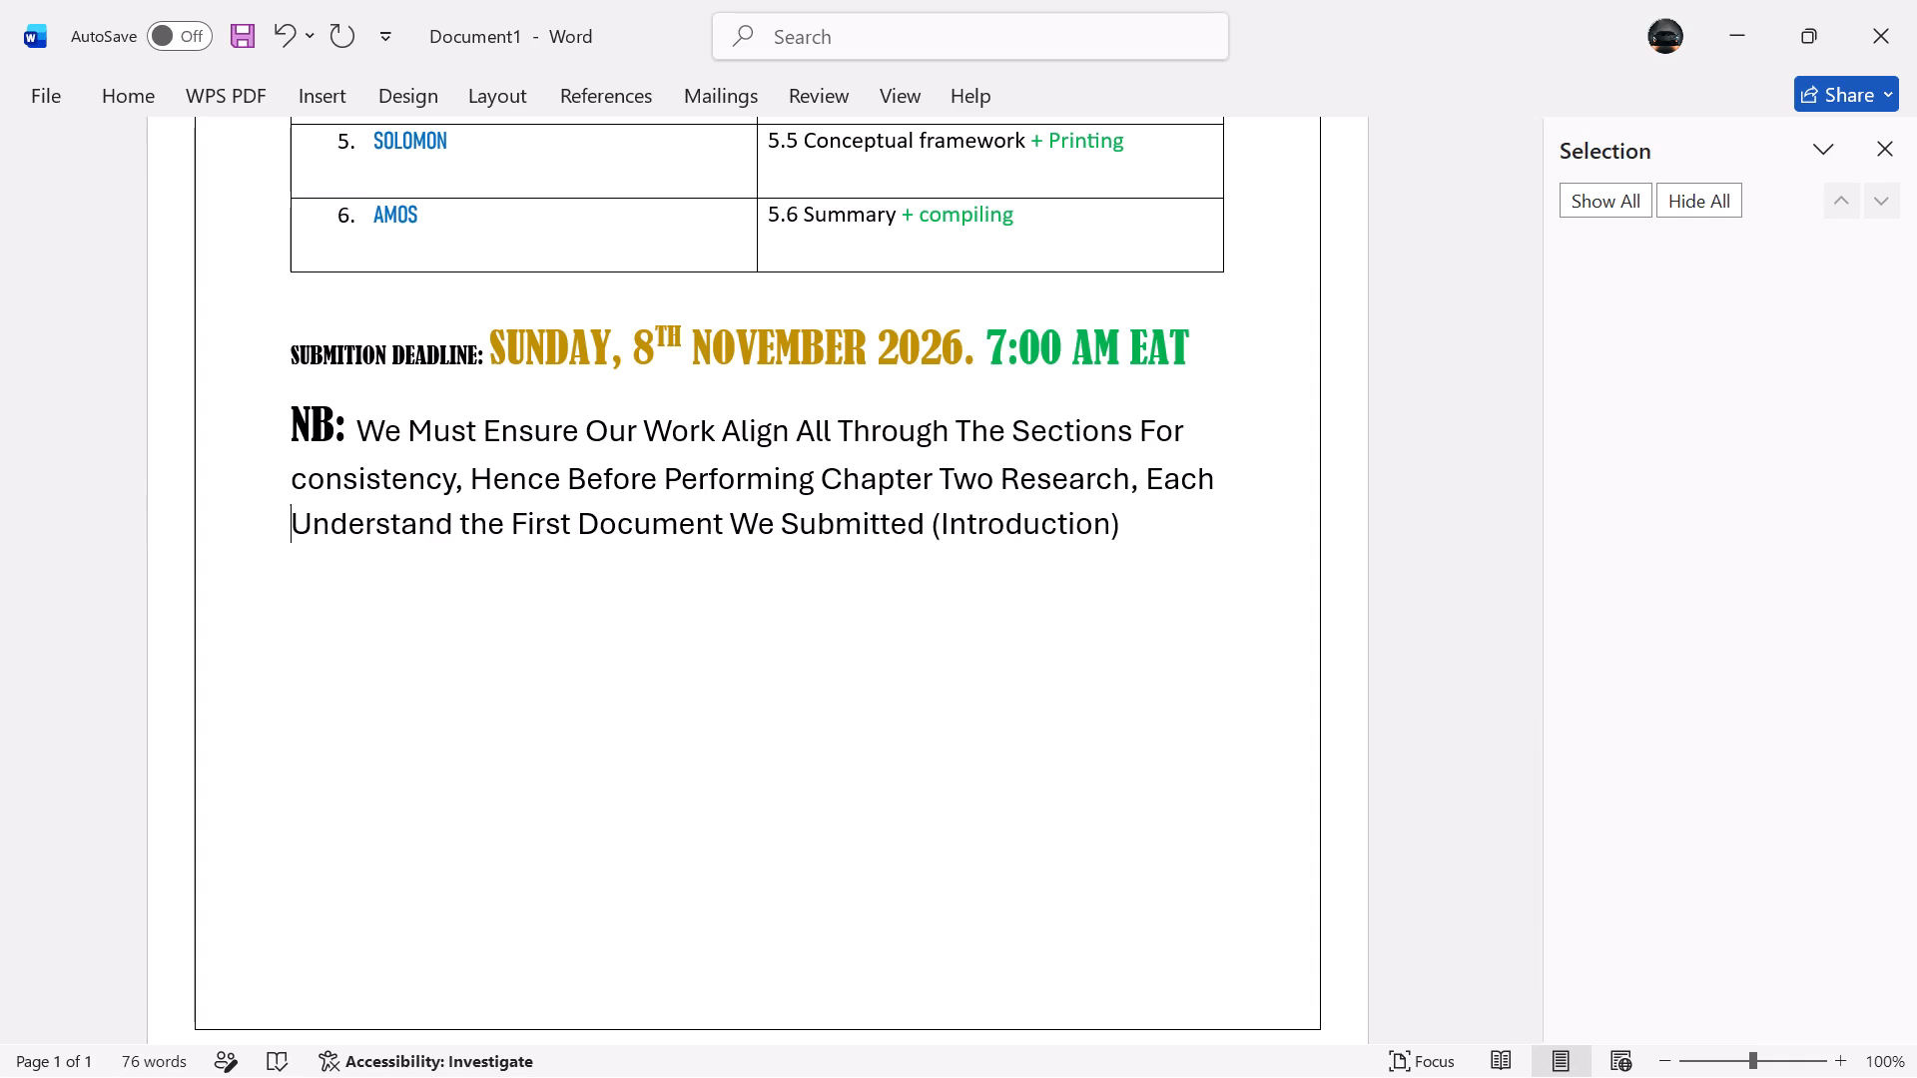
key("o")
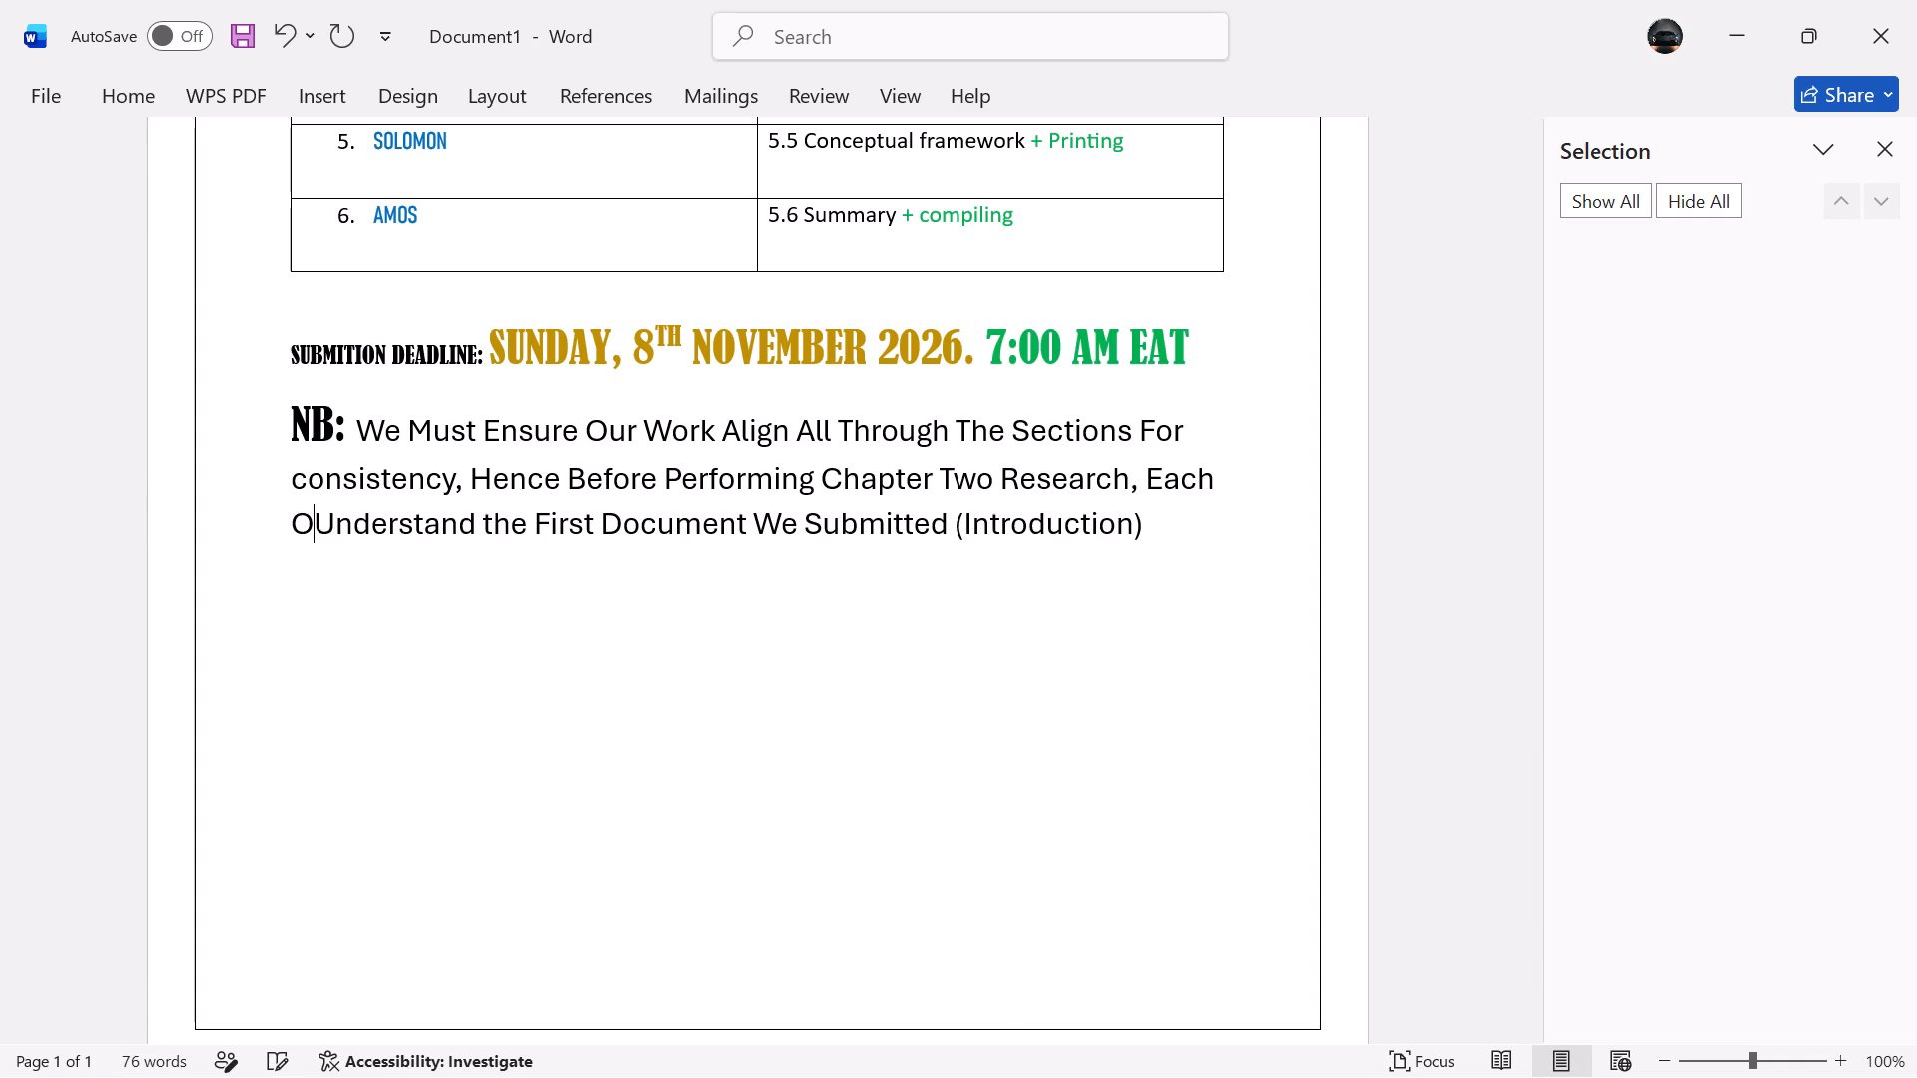
type("f us")
key("space")
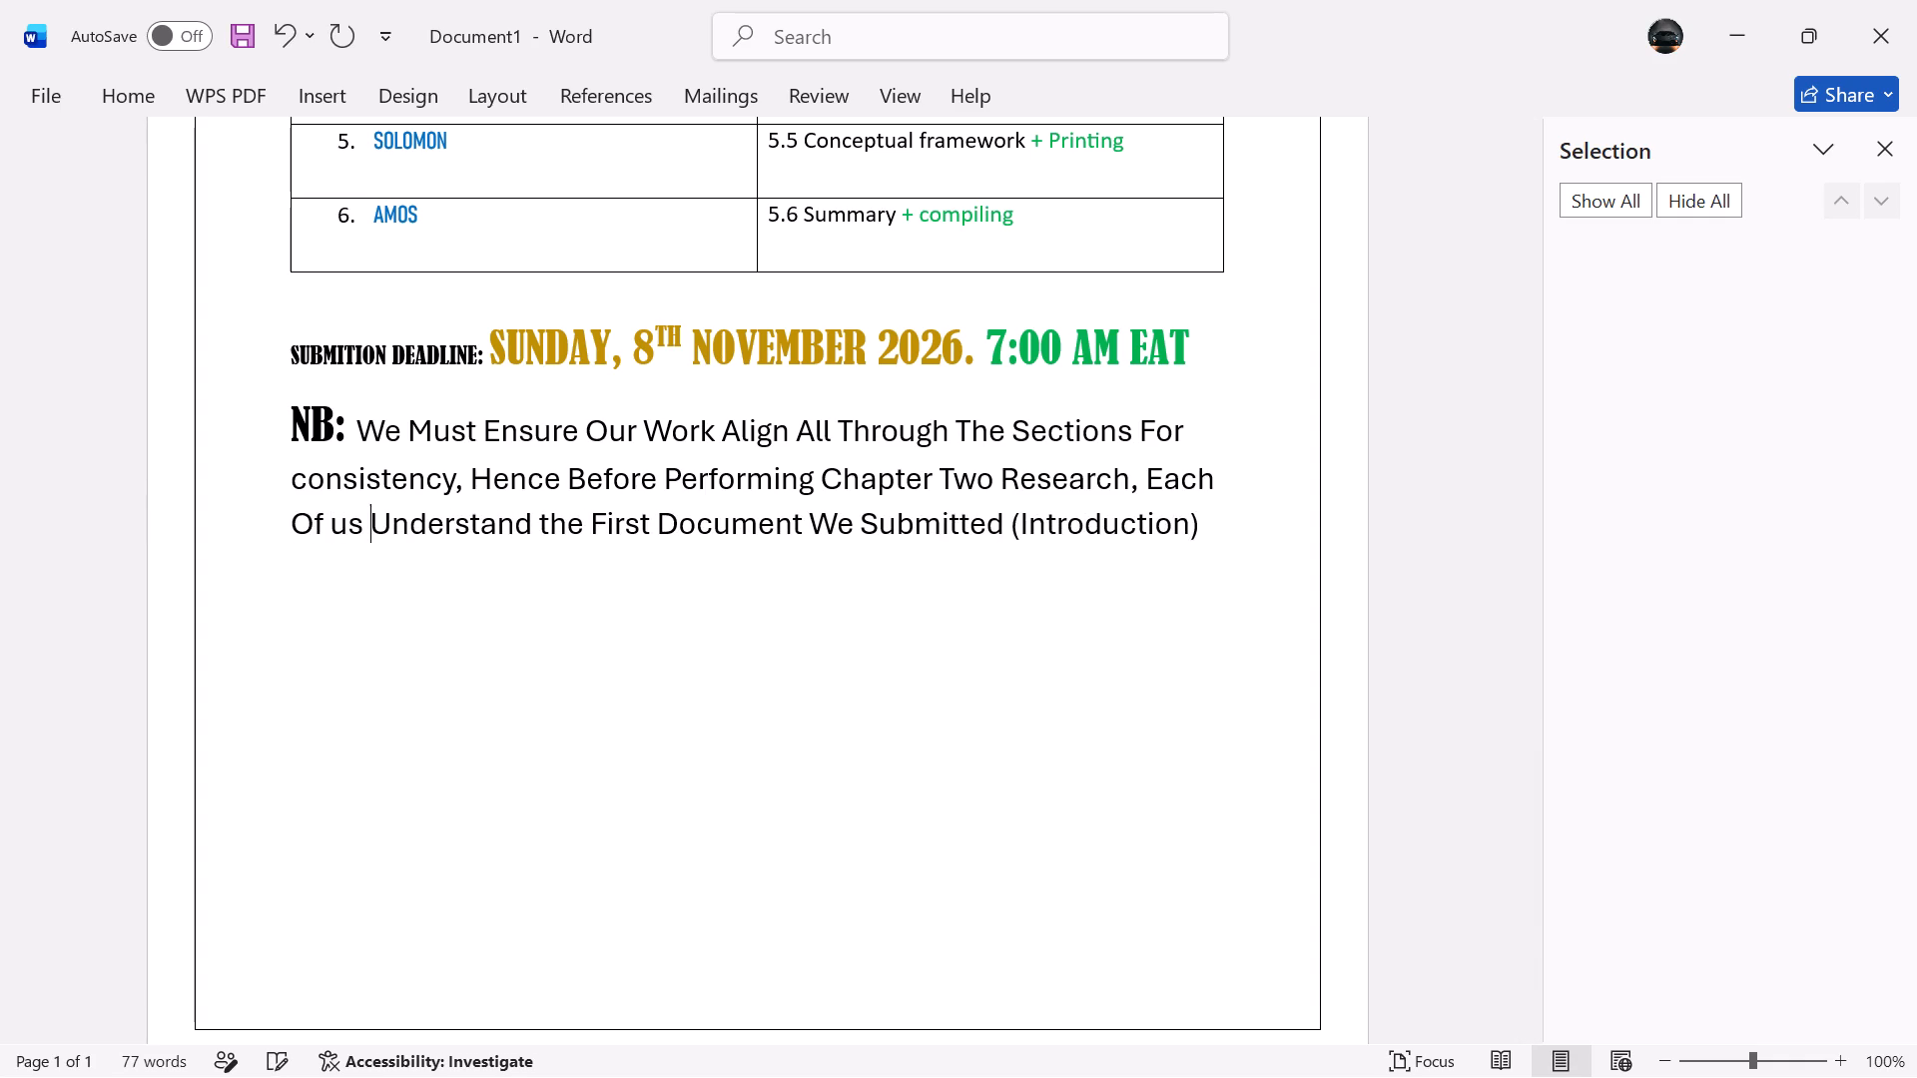
key("n")
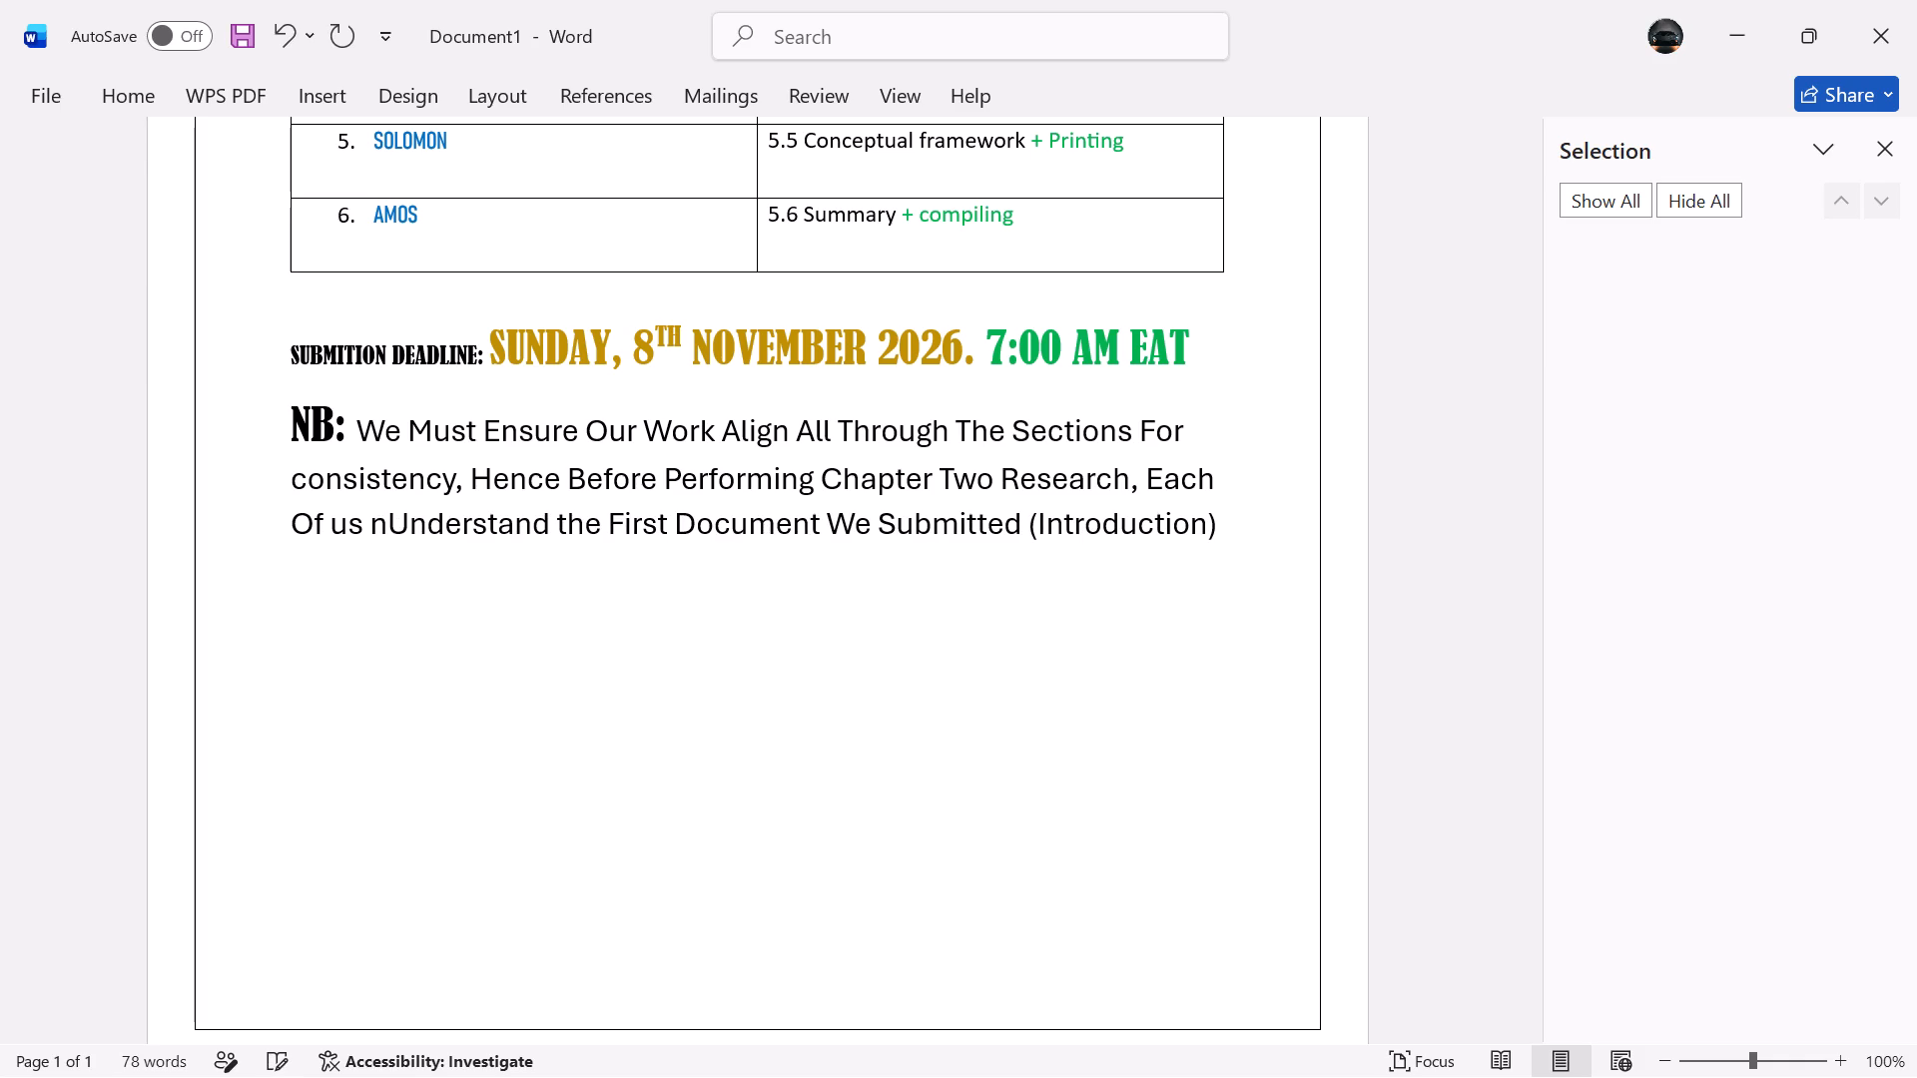
key("BackSpace")
key("n")
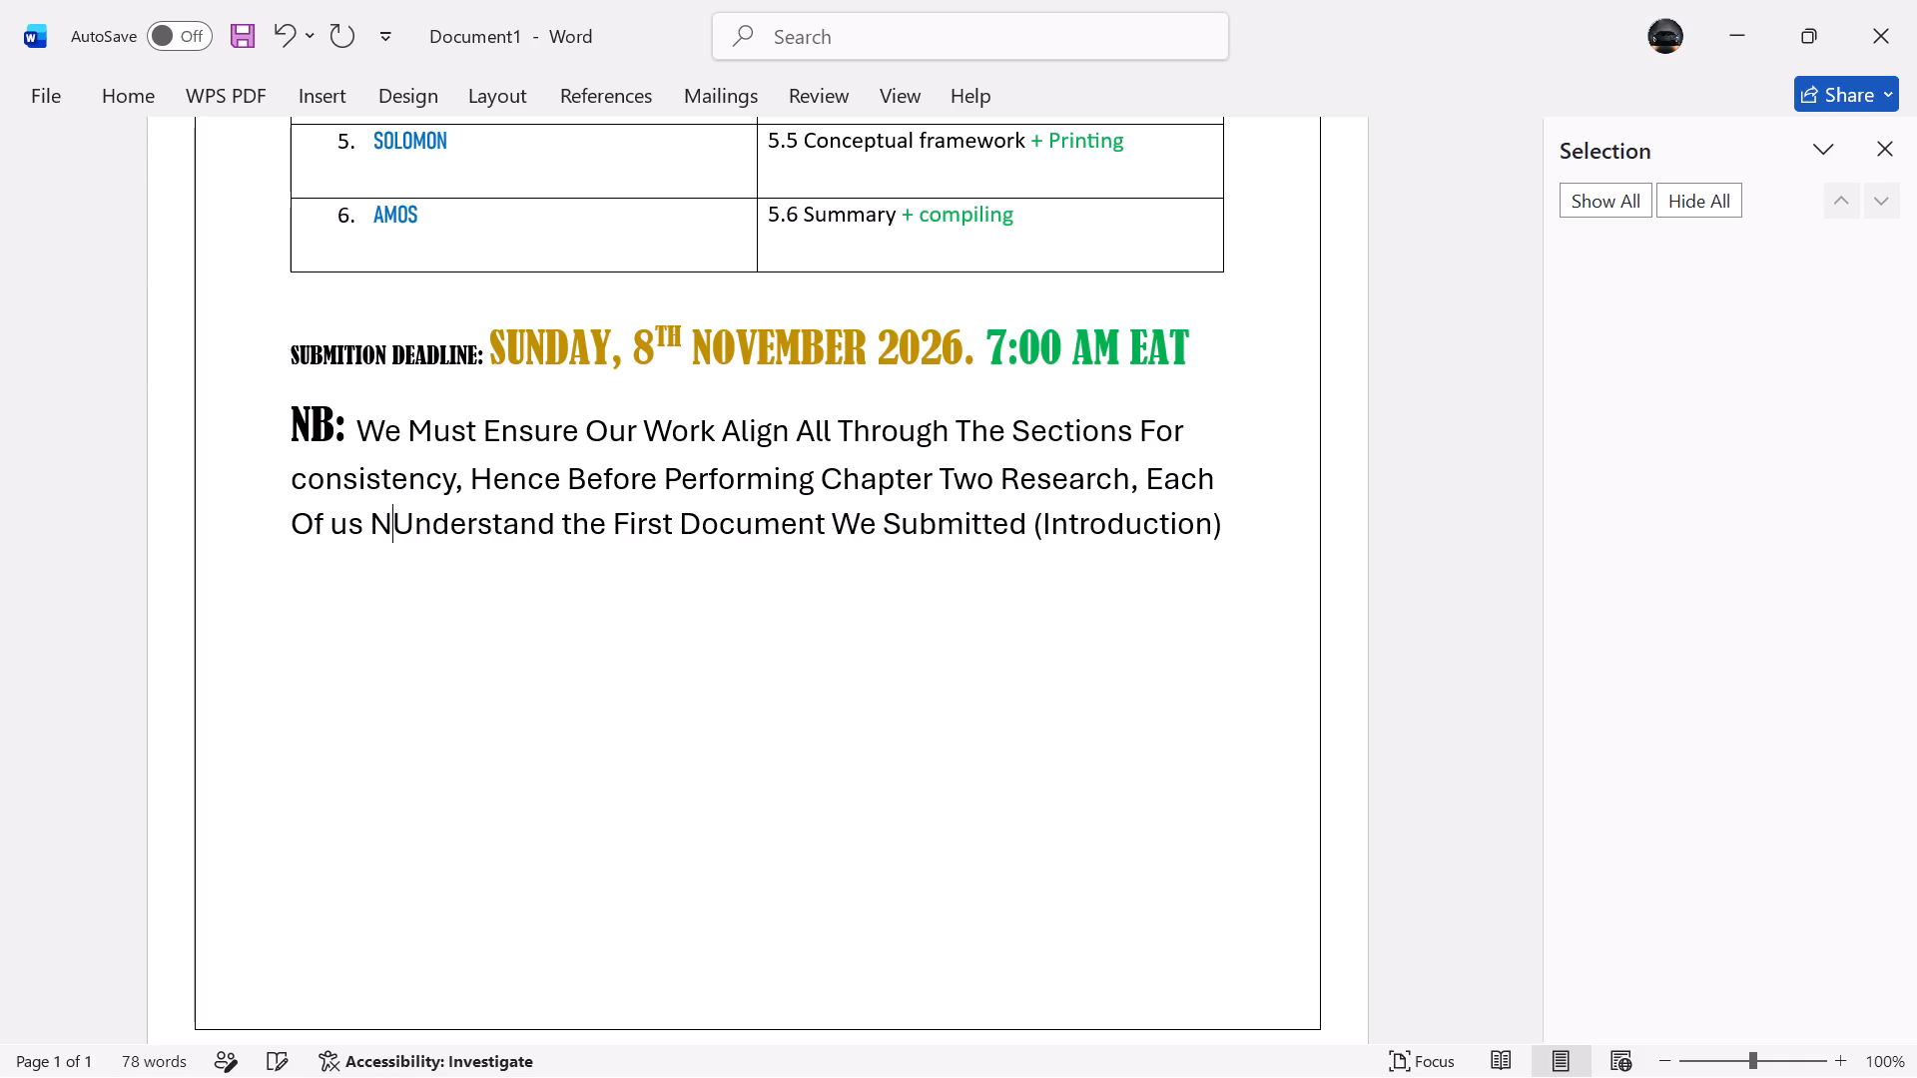
type("ee")
type("d")
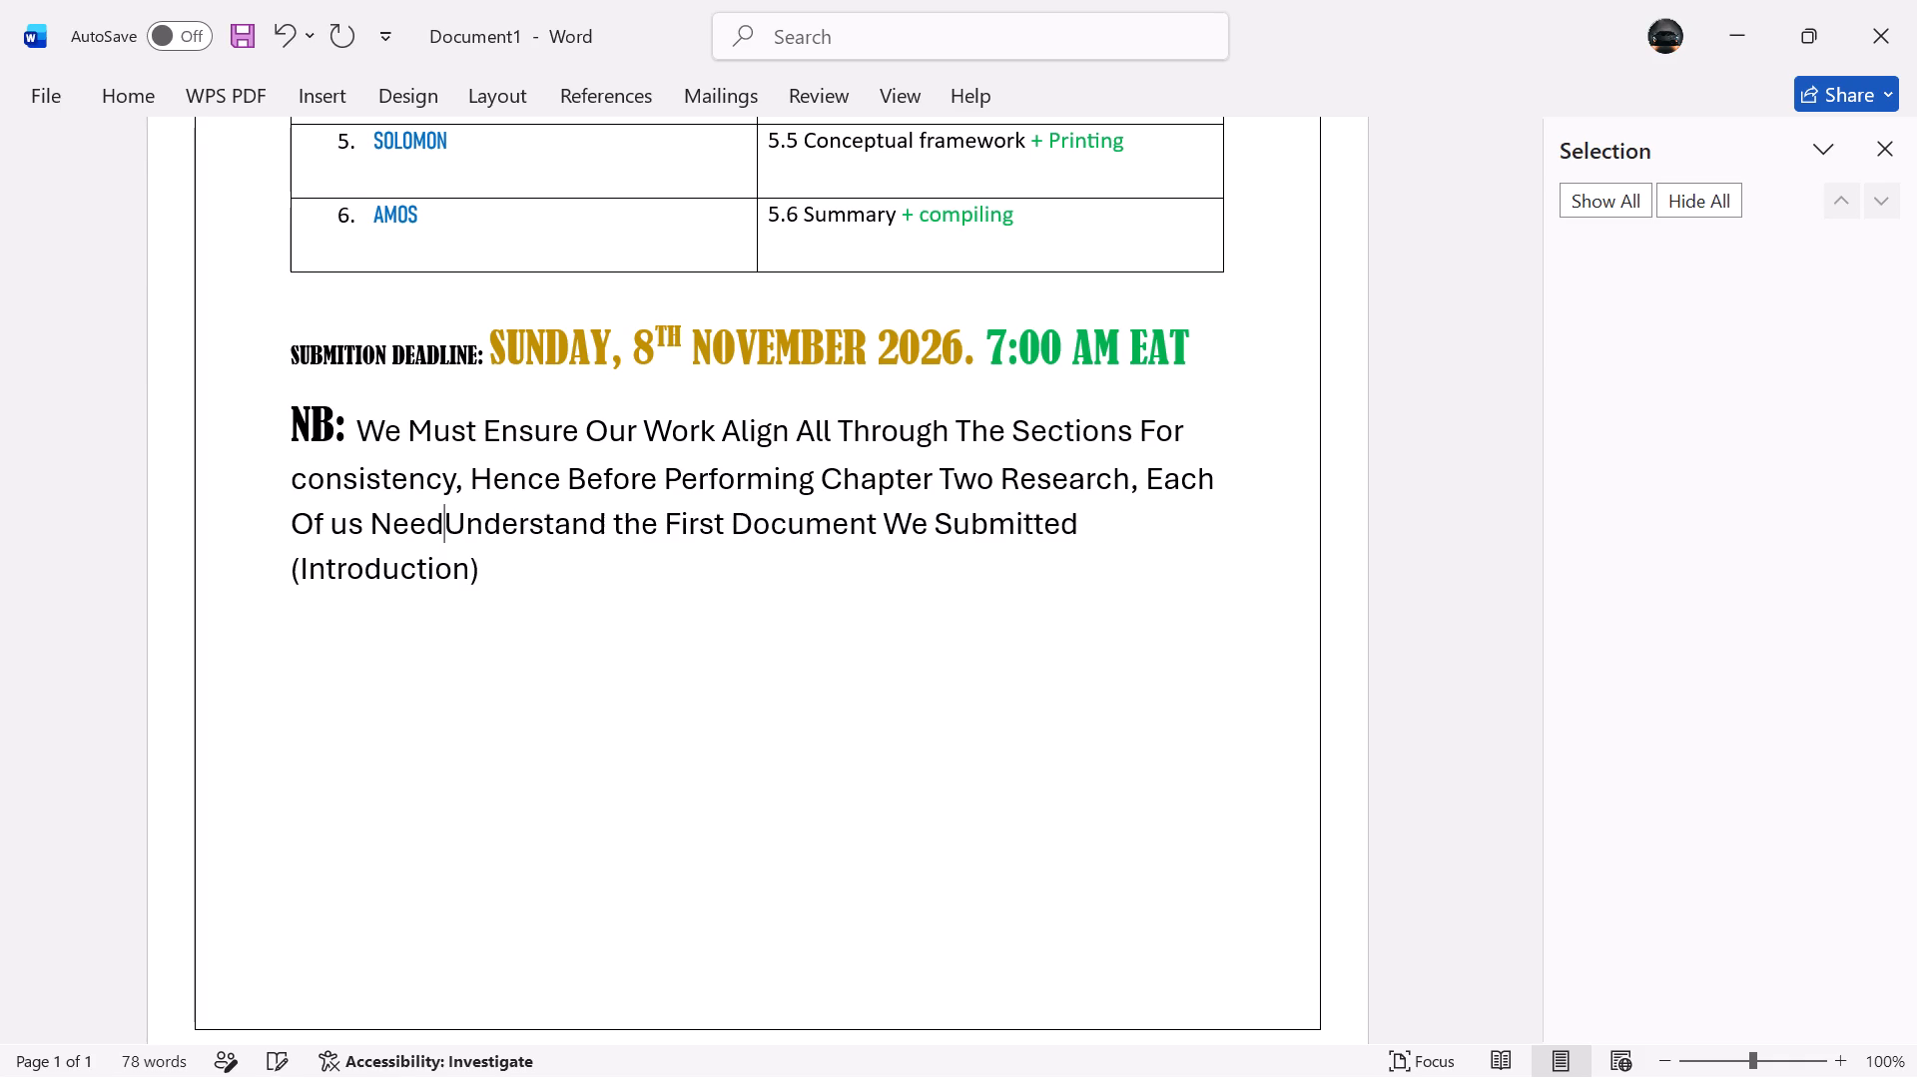
key("space")
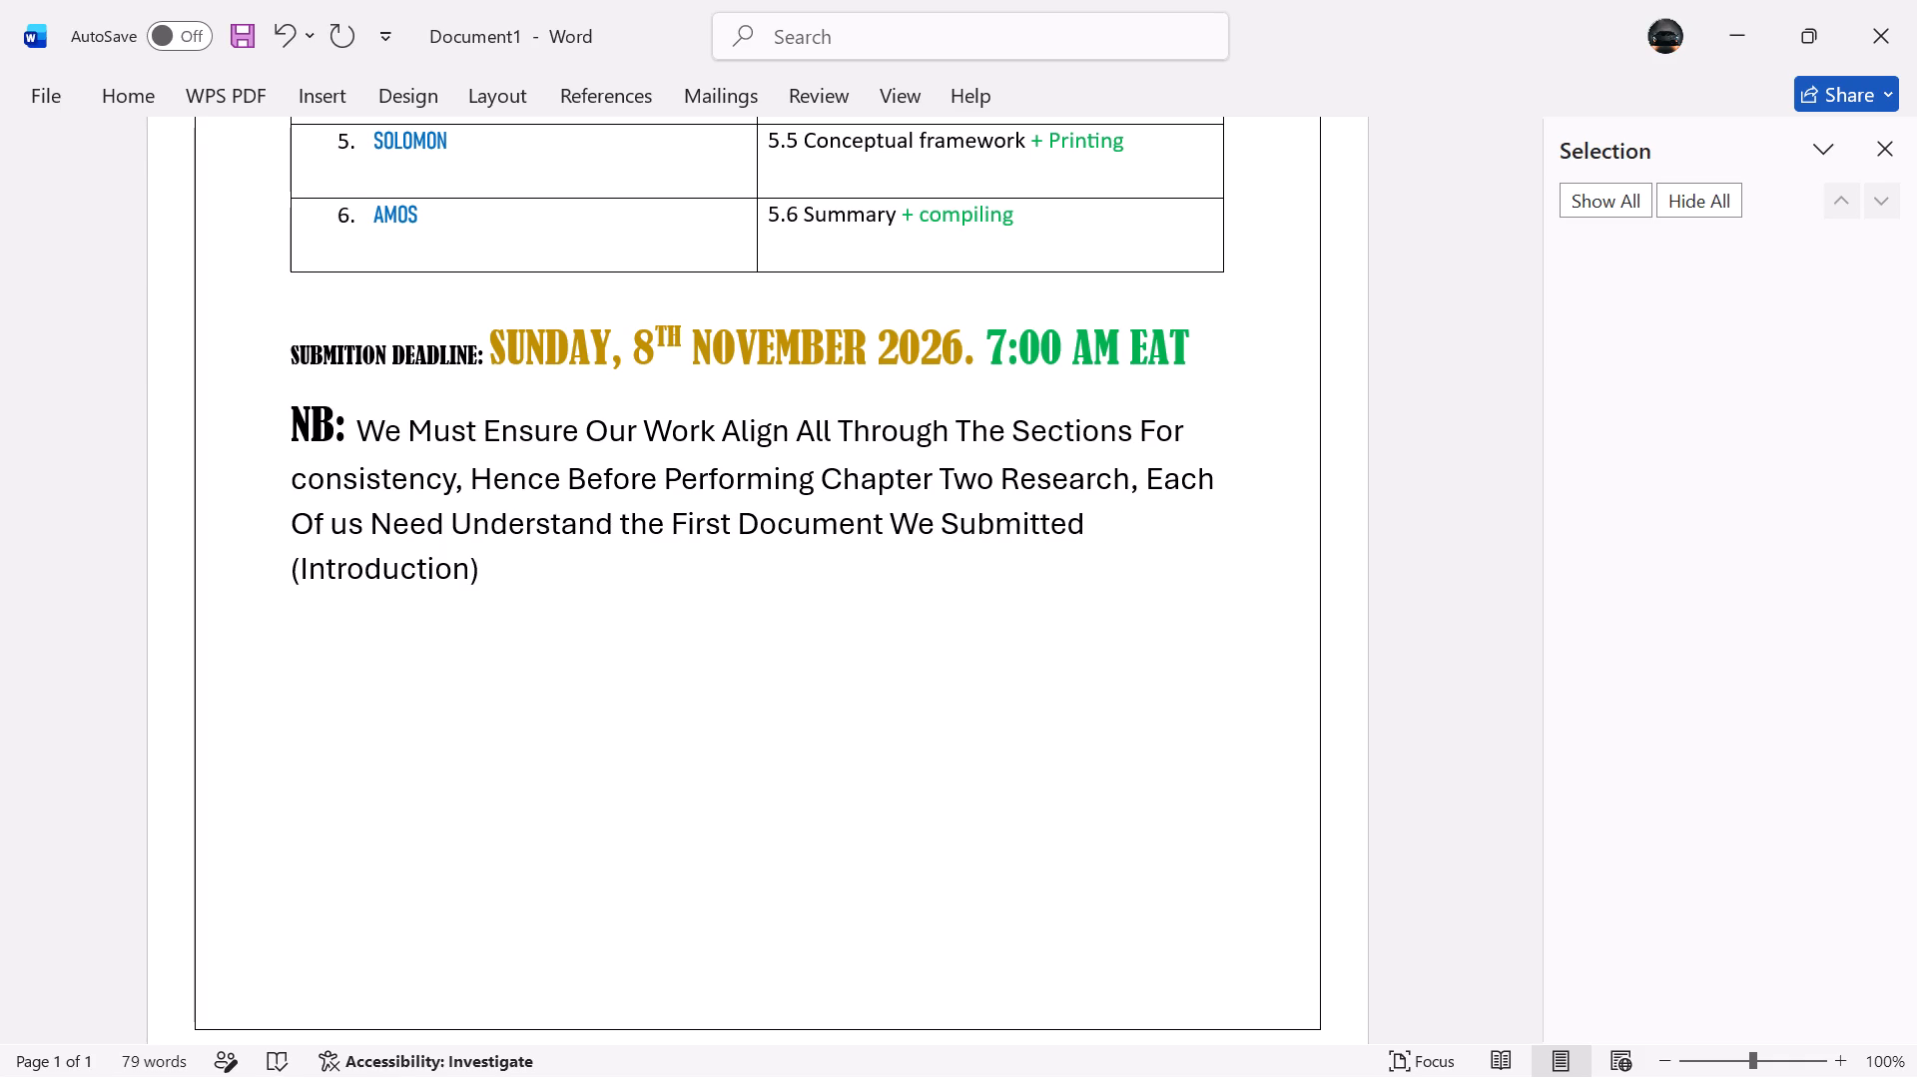
key("t")
key("o")
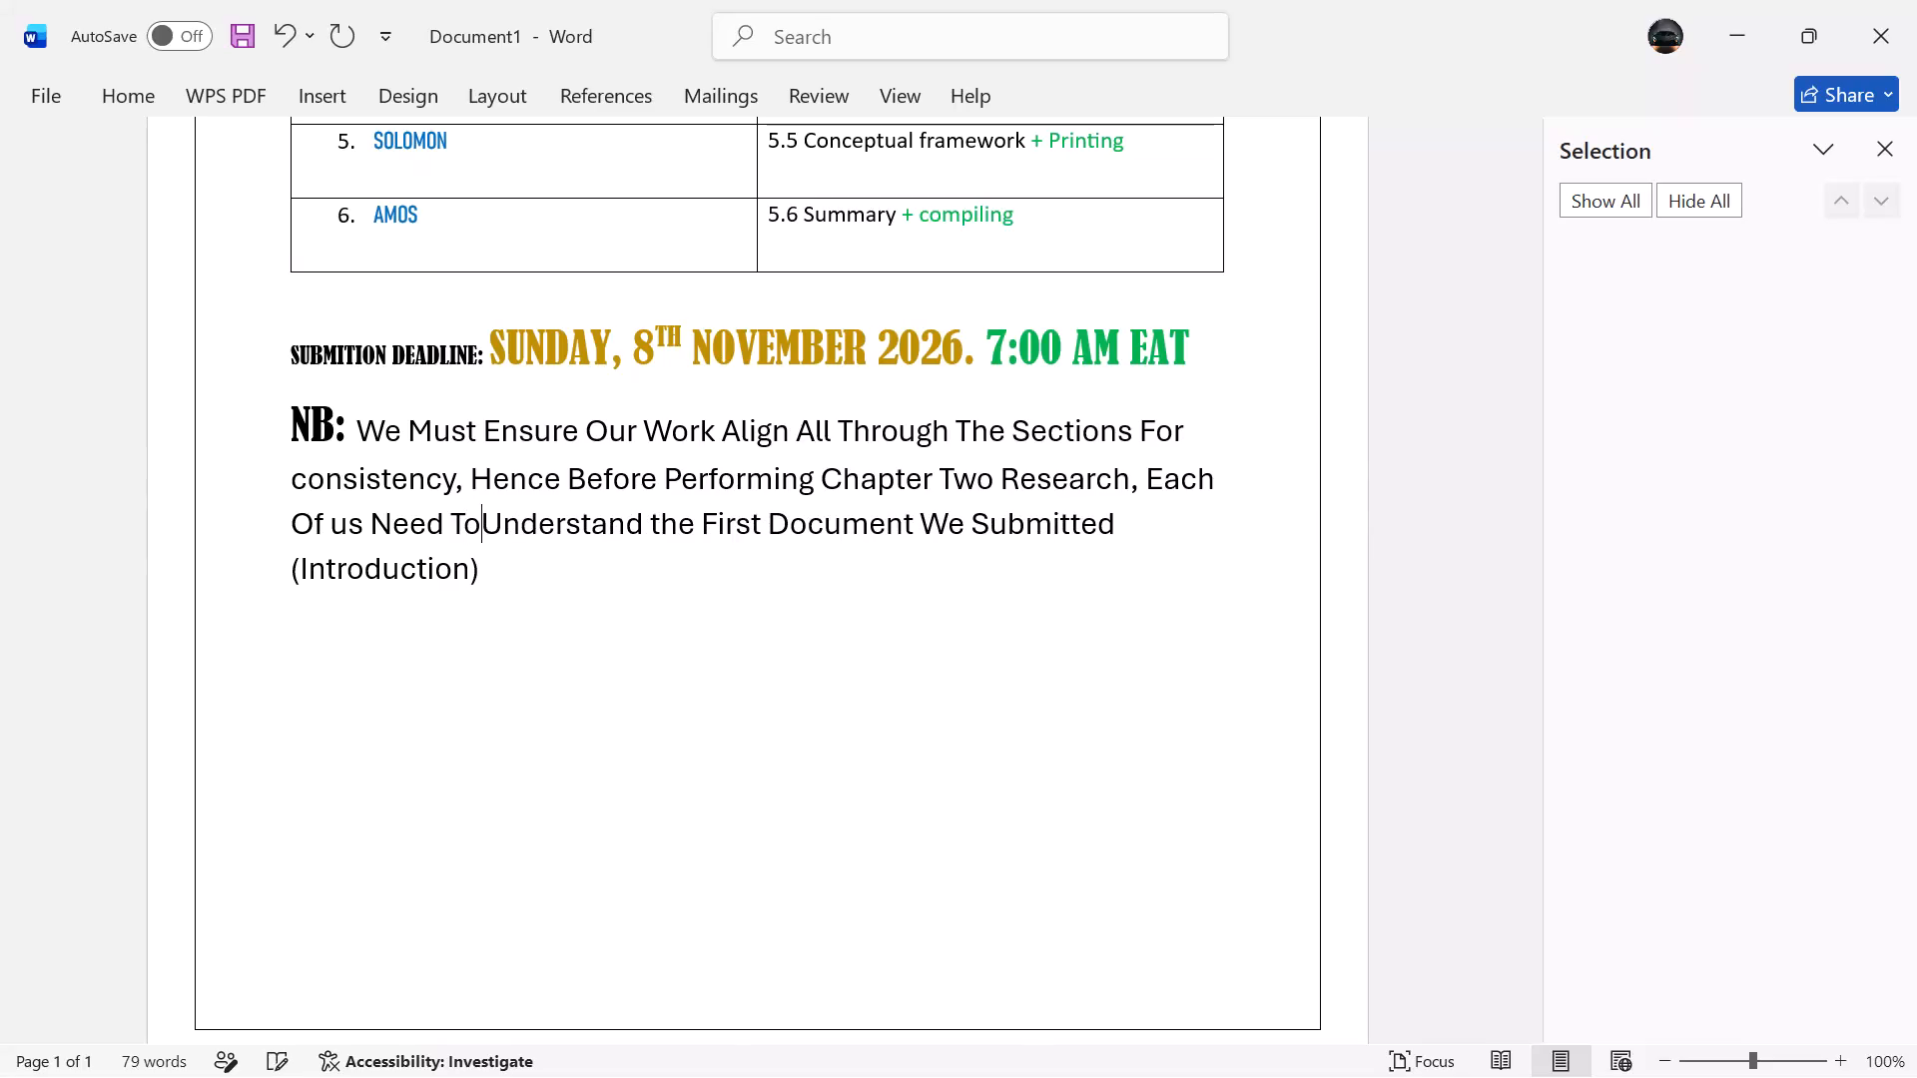
key("space")
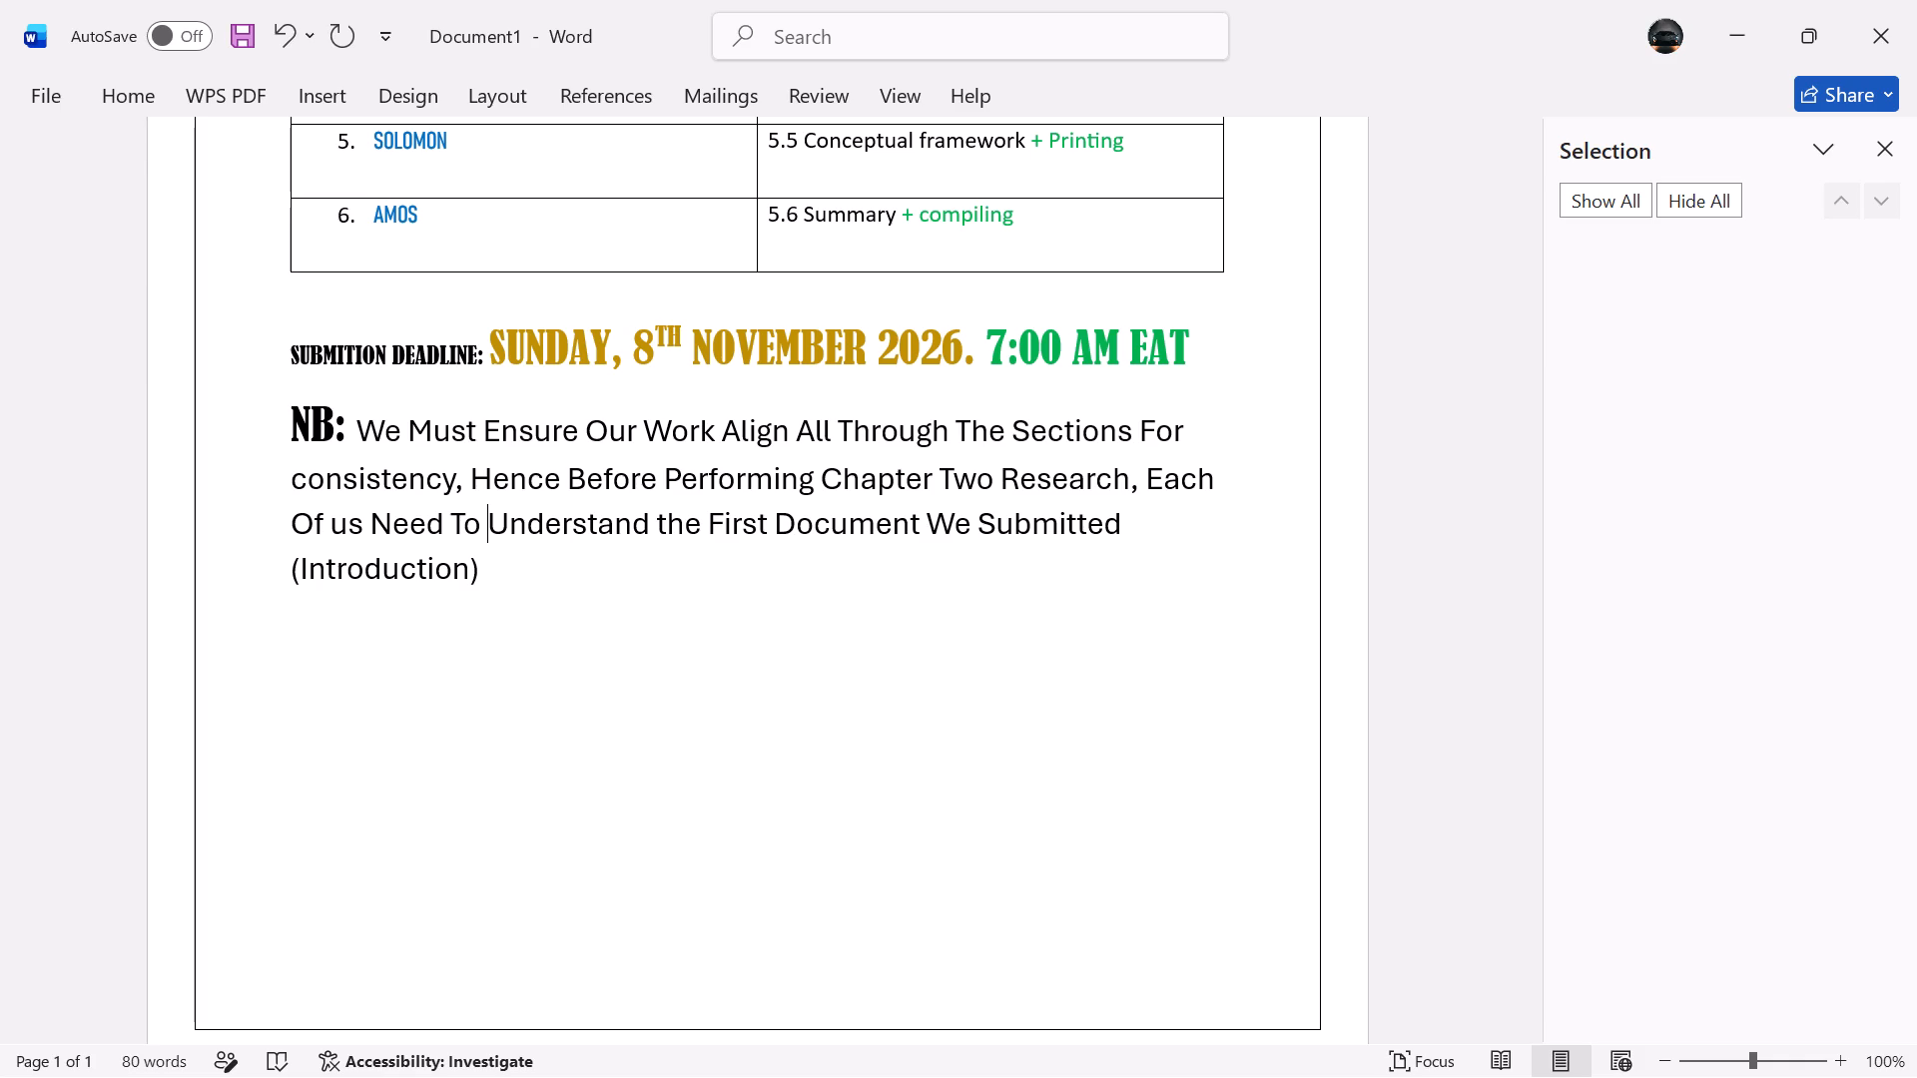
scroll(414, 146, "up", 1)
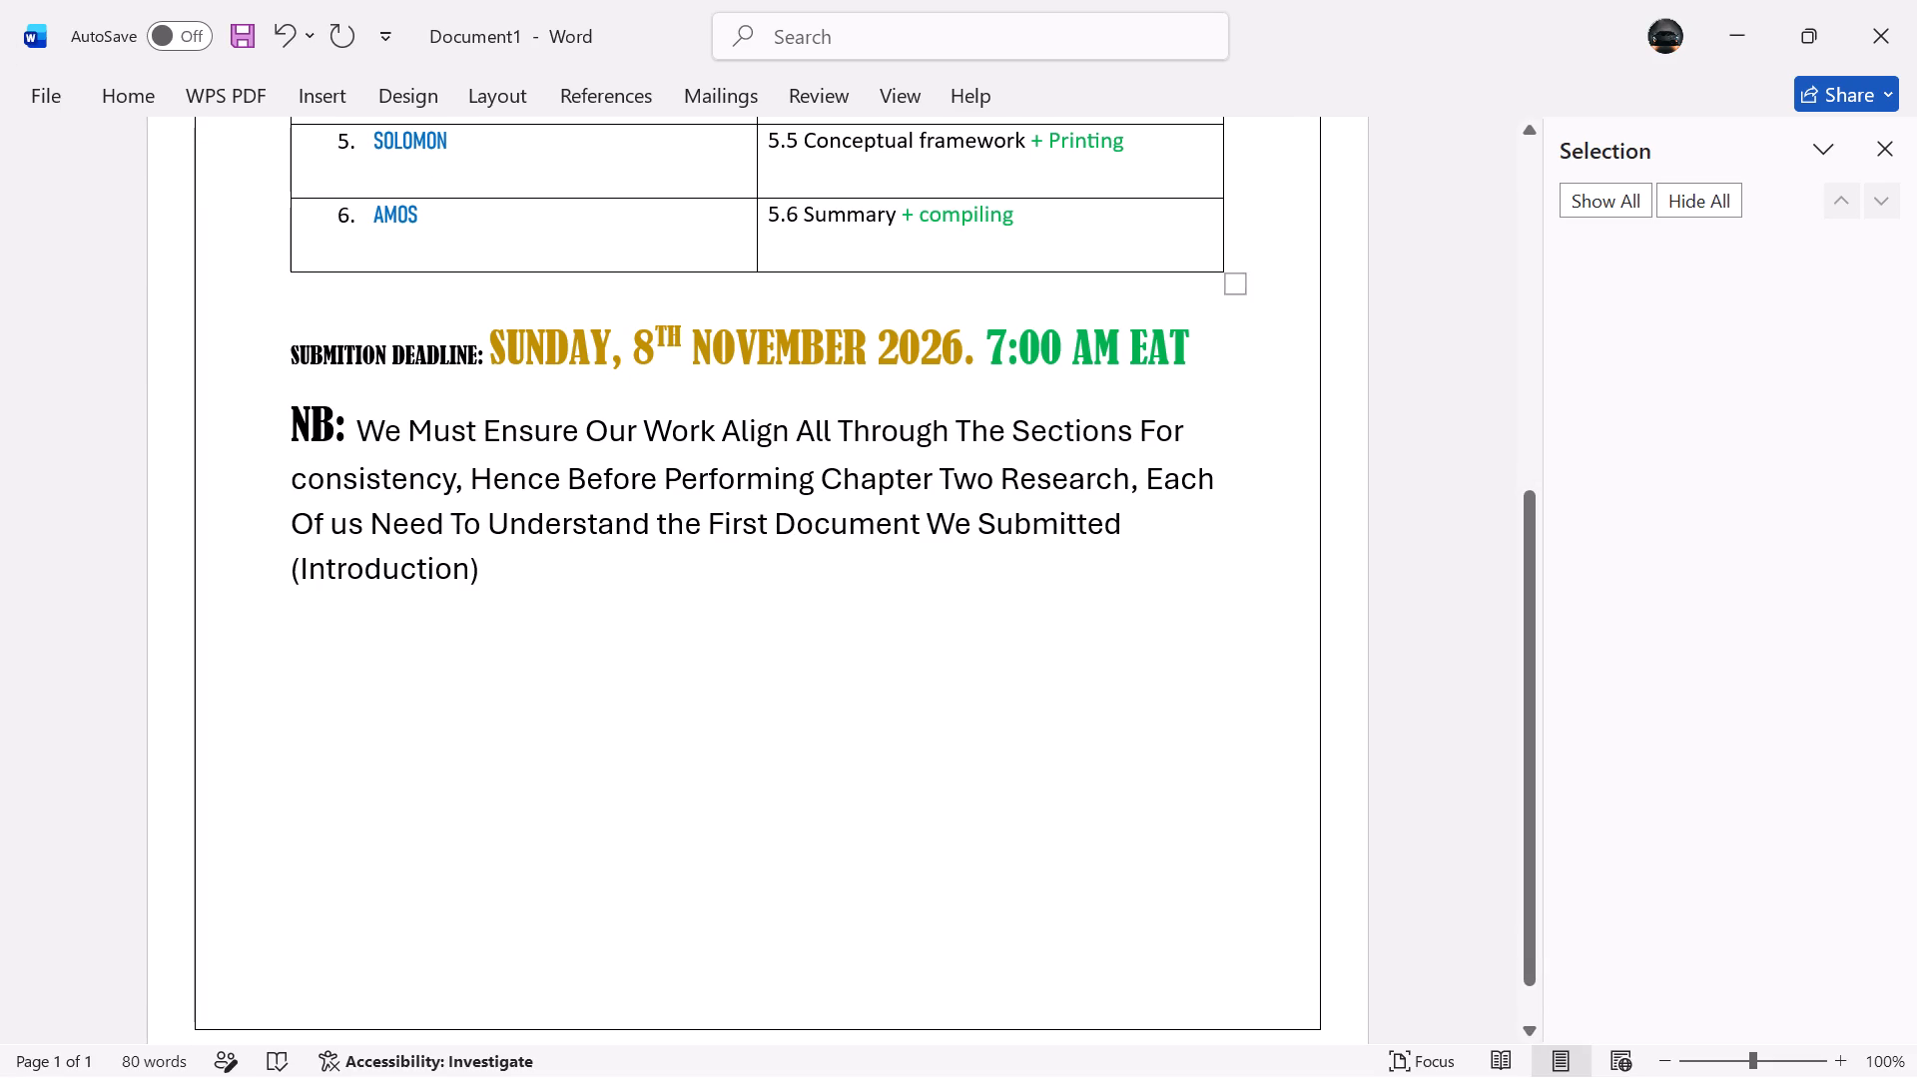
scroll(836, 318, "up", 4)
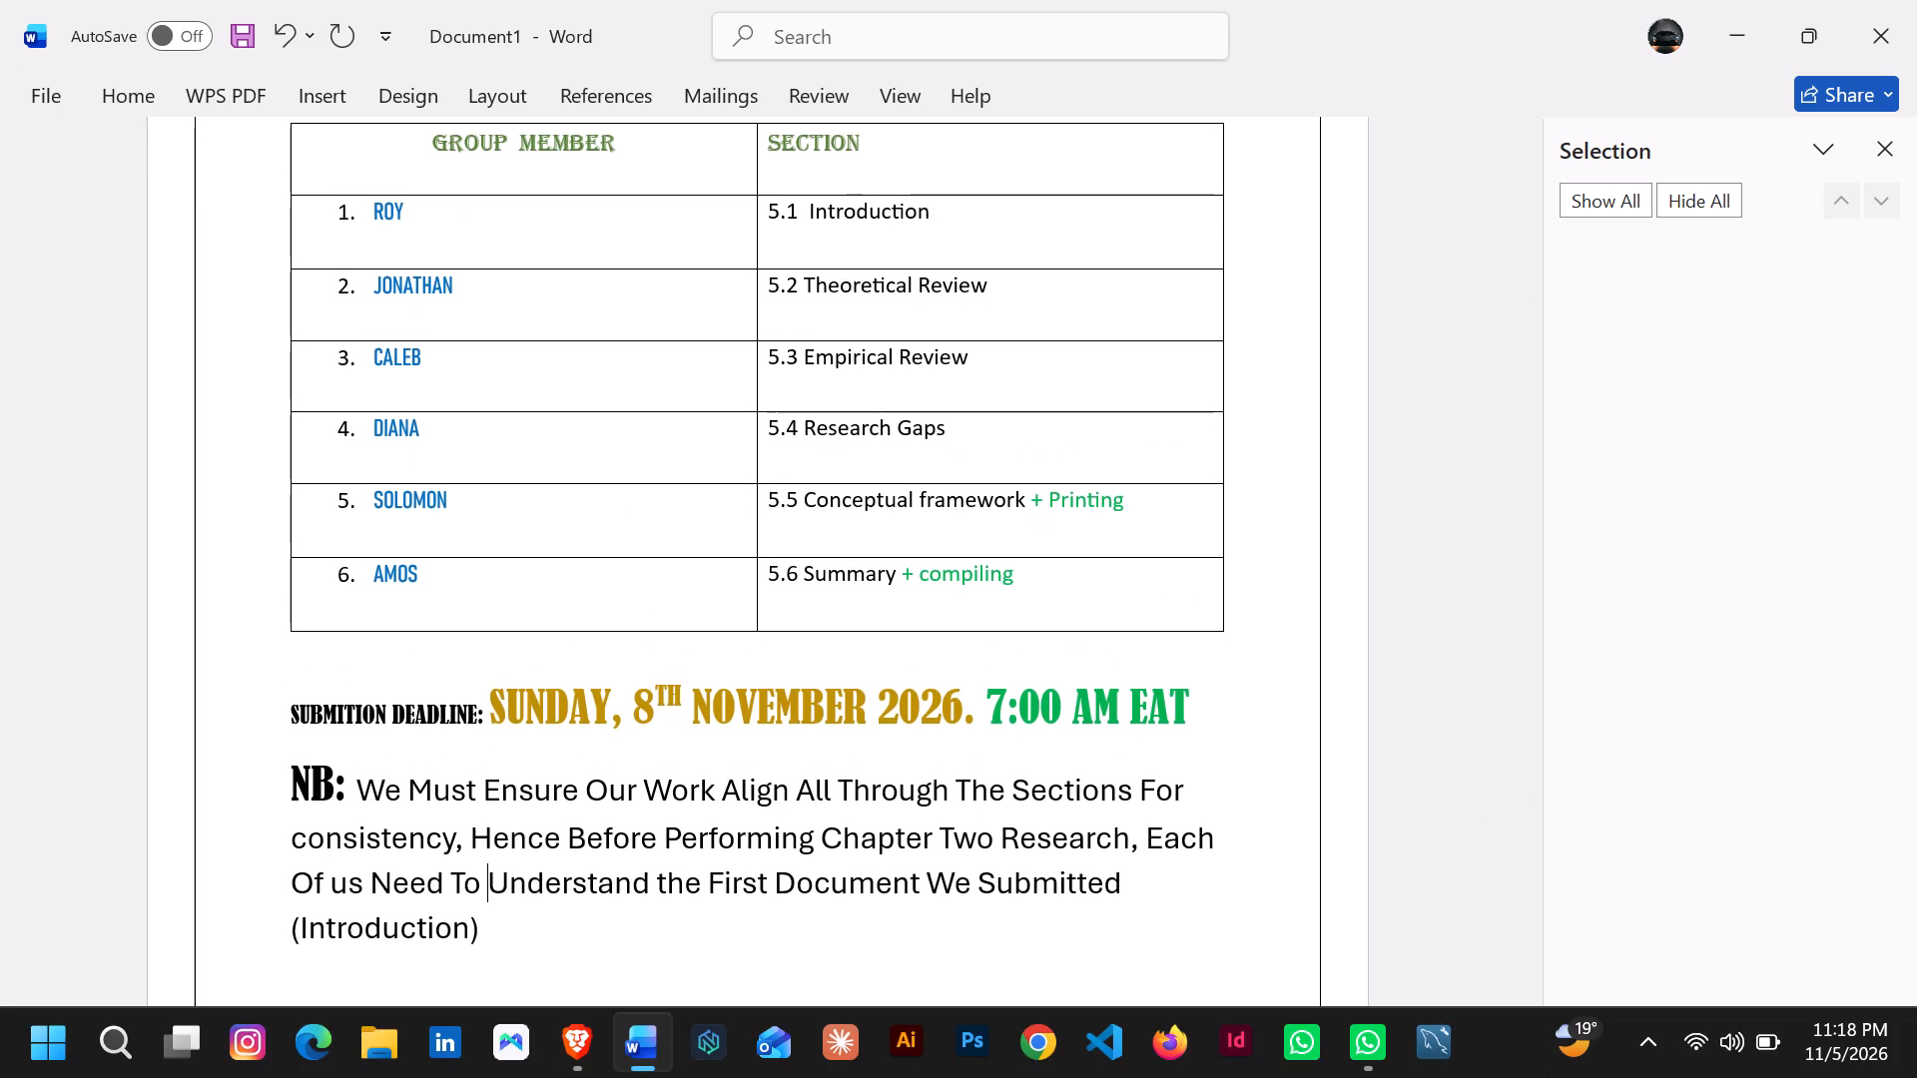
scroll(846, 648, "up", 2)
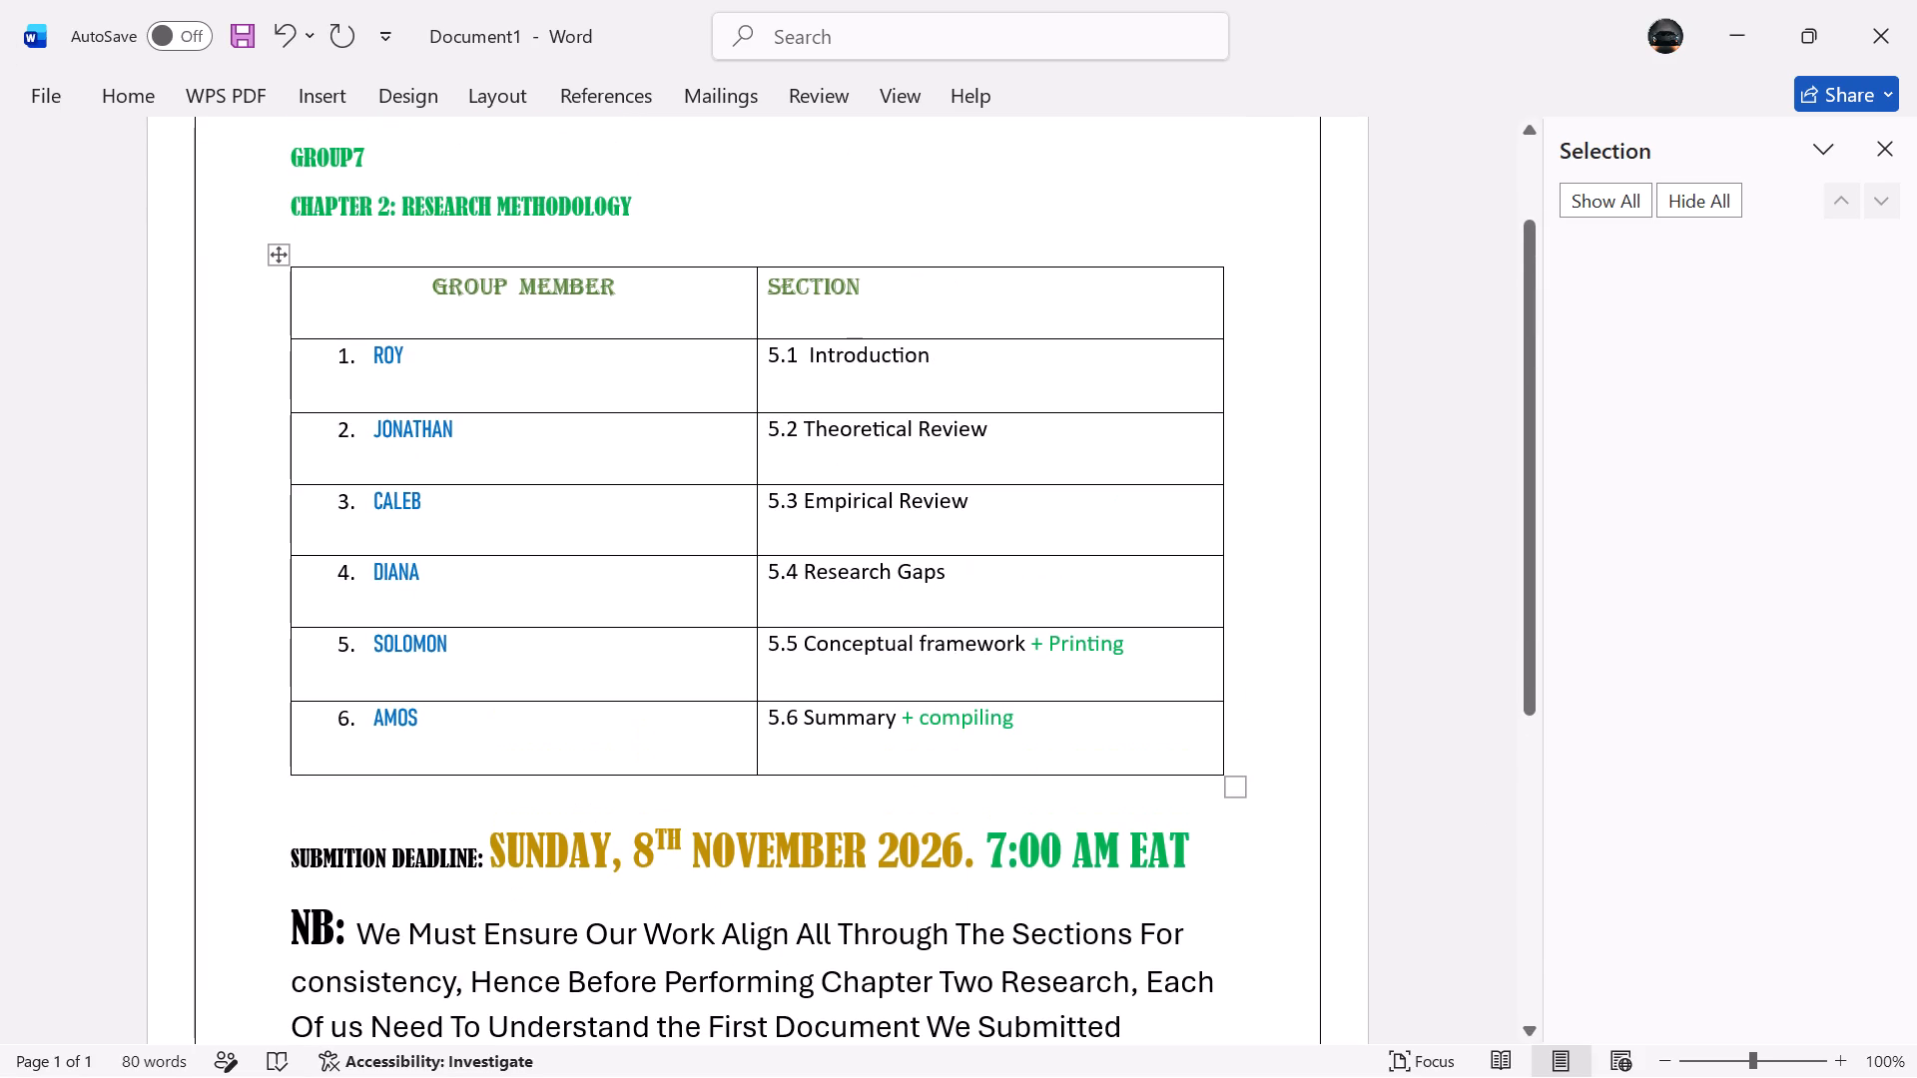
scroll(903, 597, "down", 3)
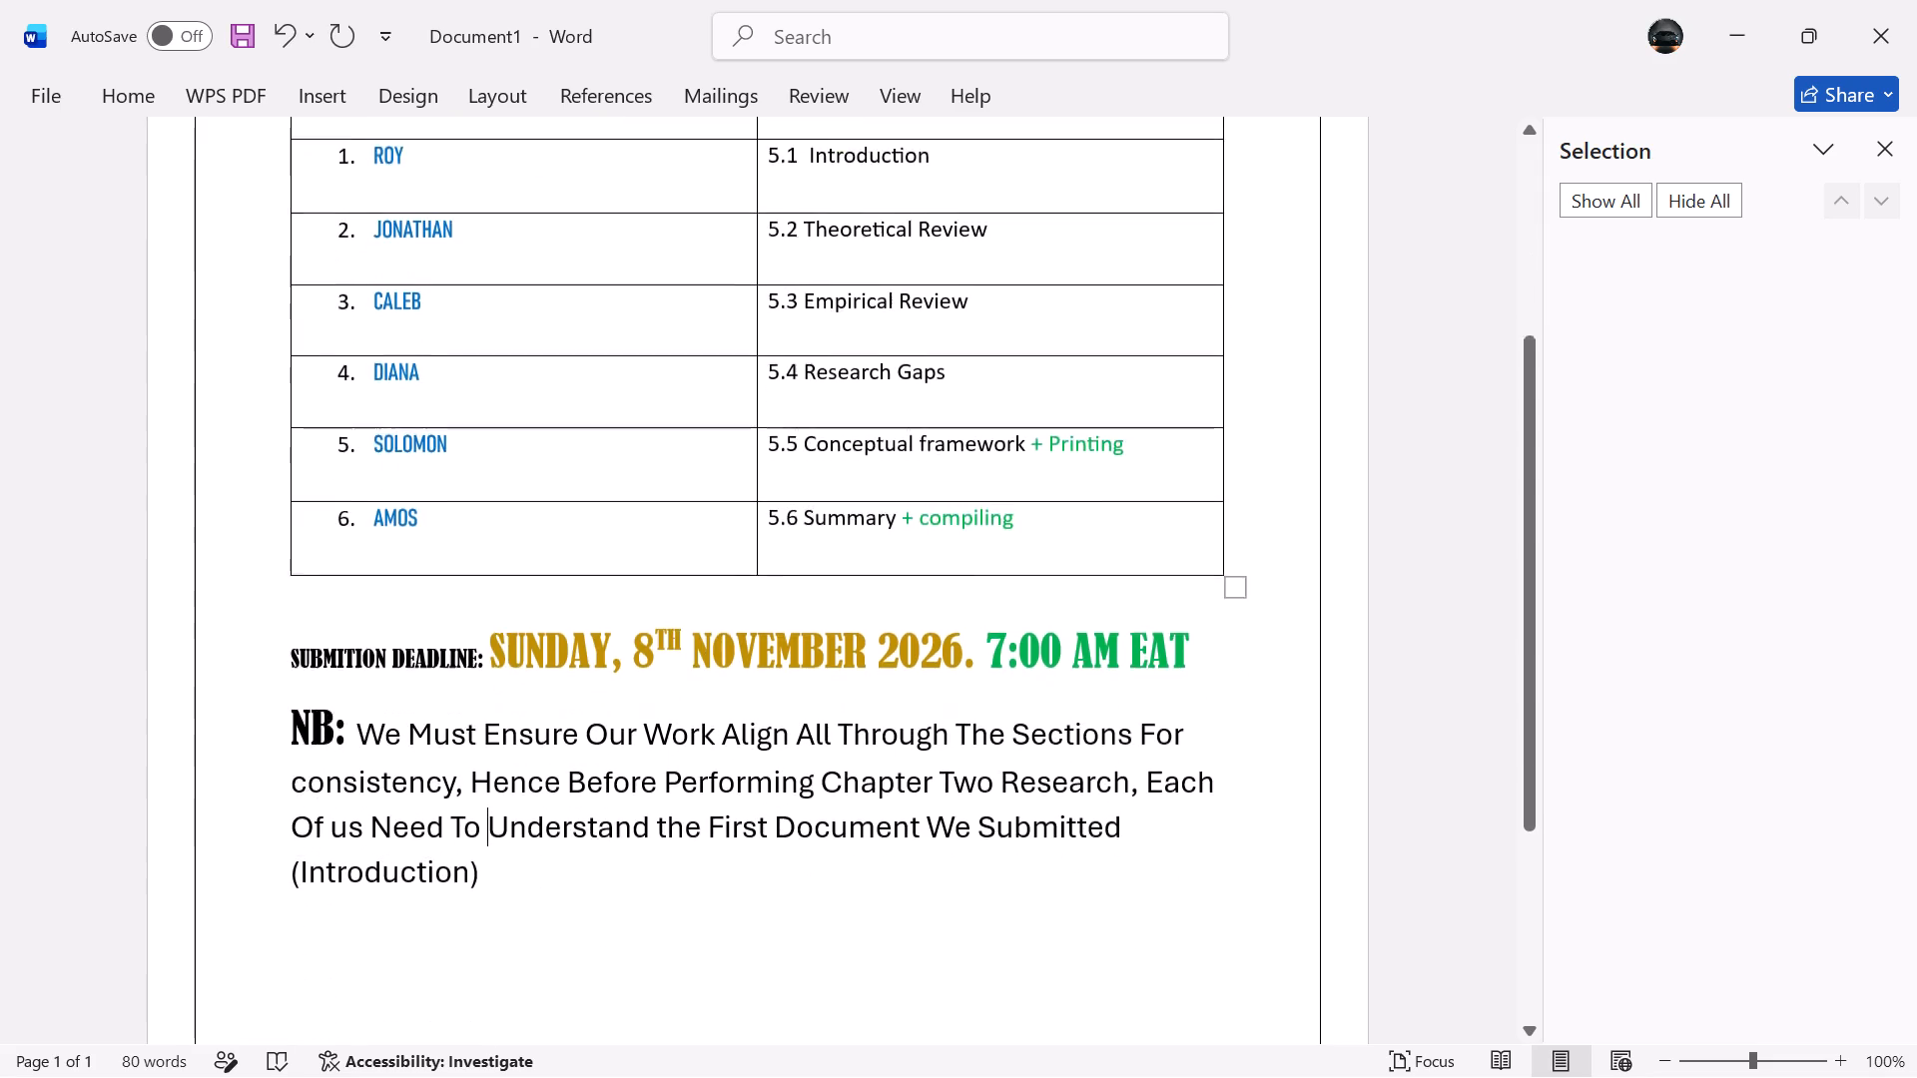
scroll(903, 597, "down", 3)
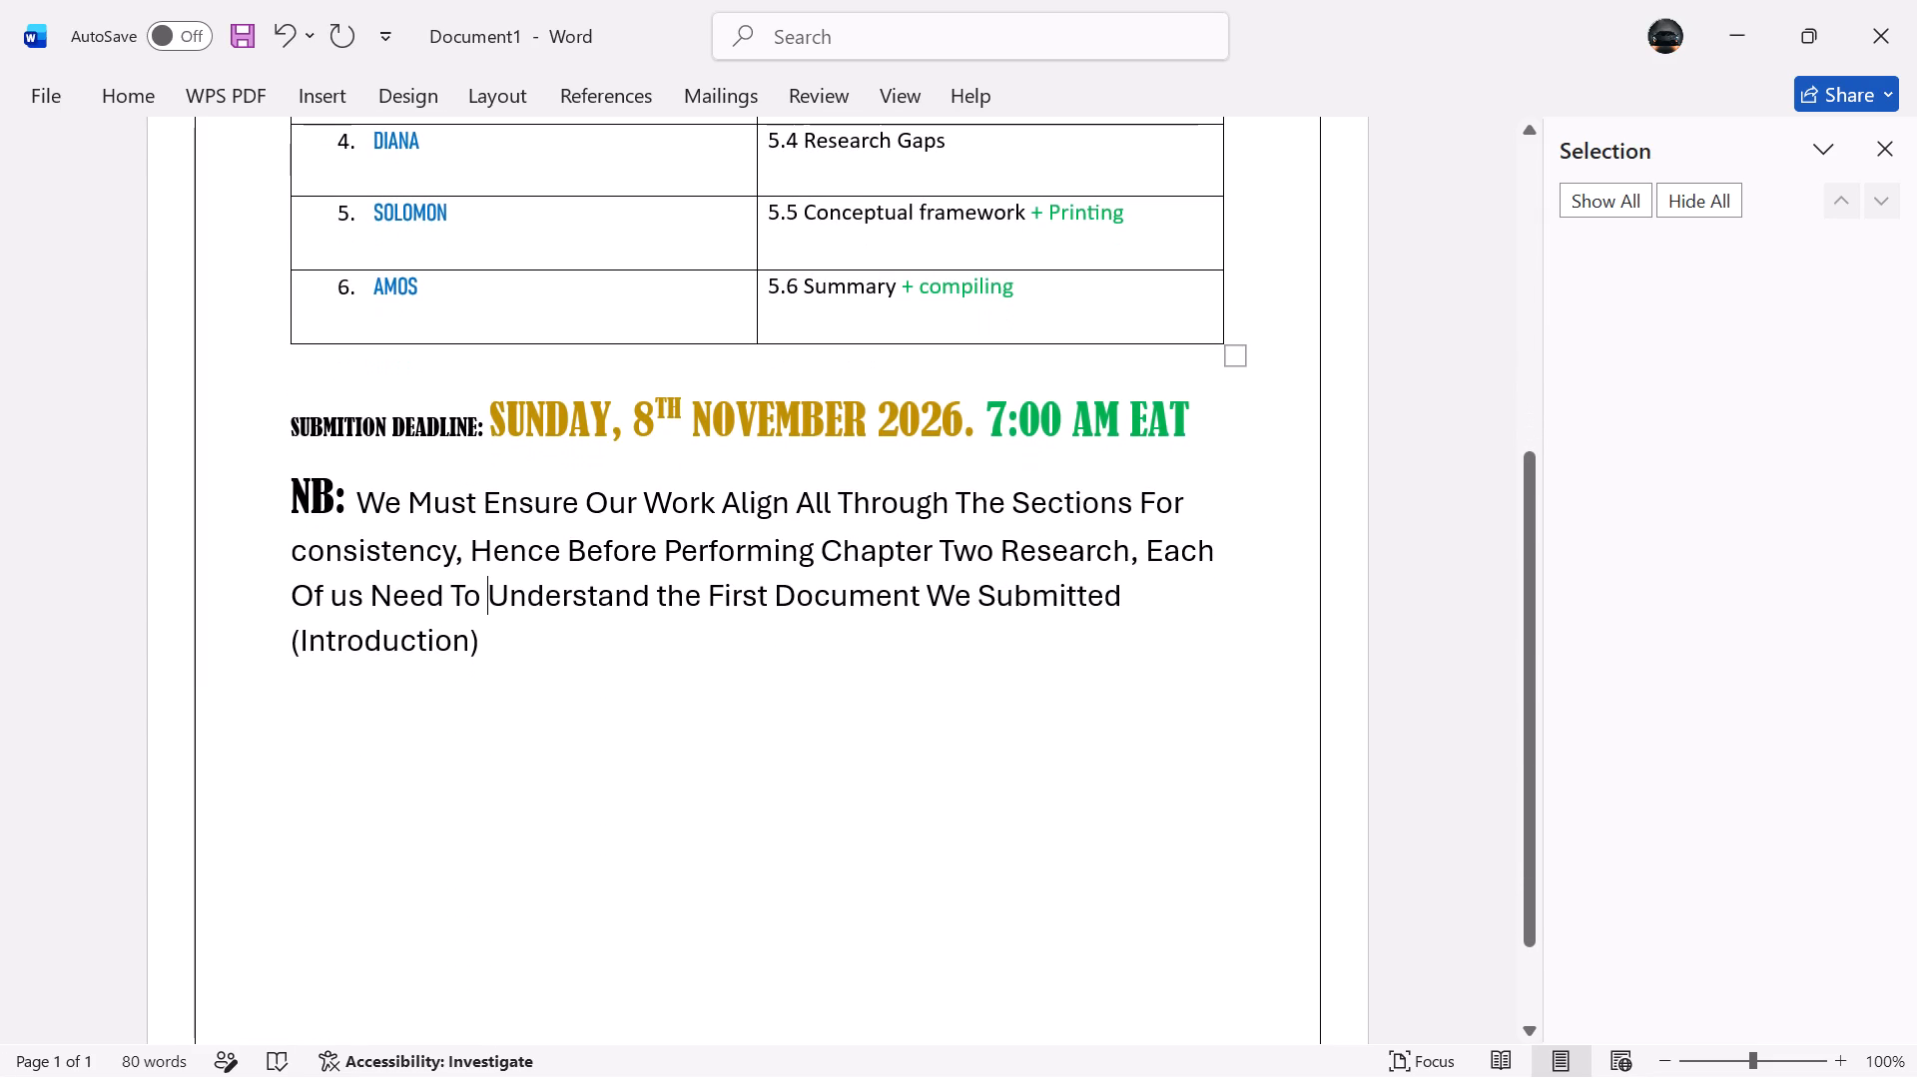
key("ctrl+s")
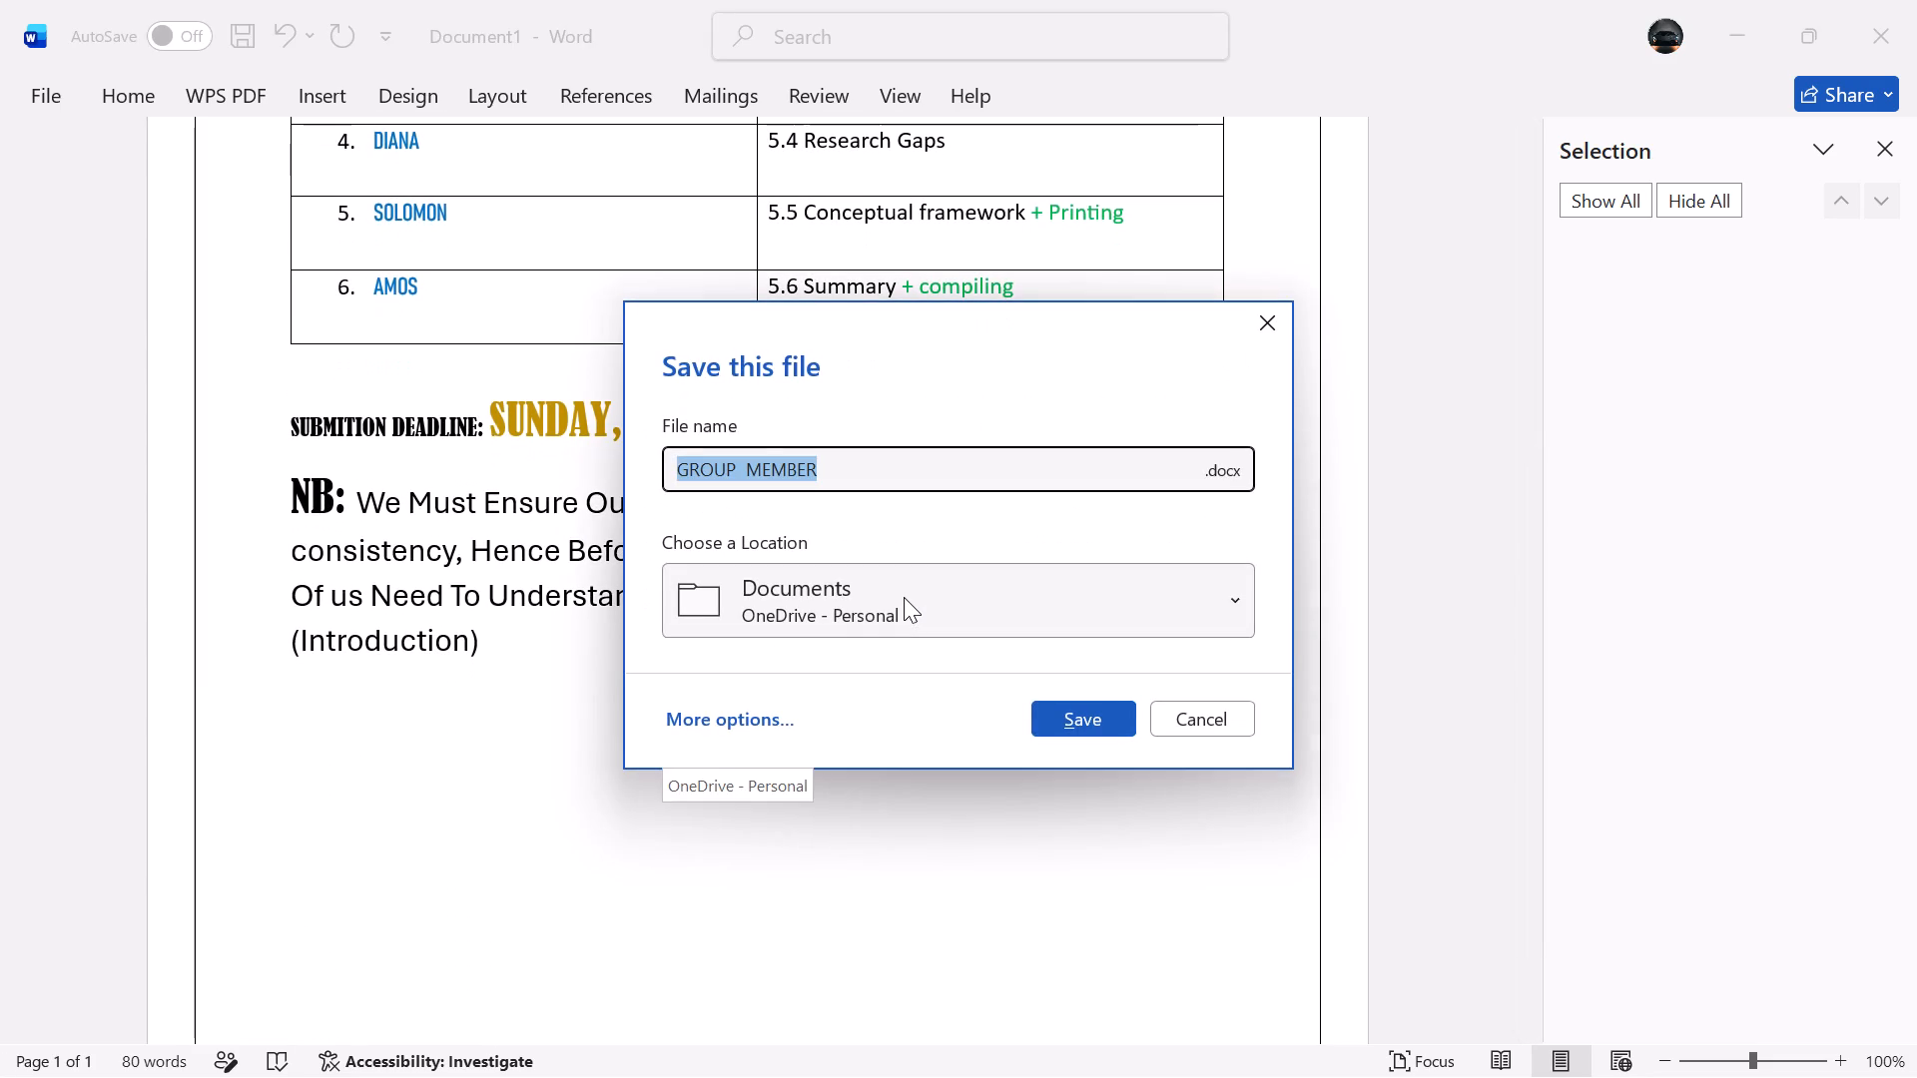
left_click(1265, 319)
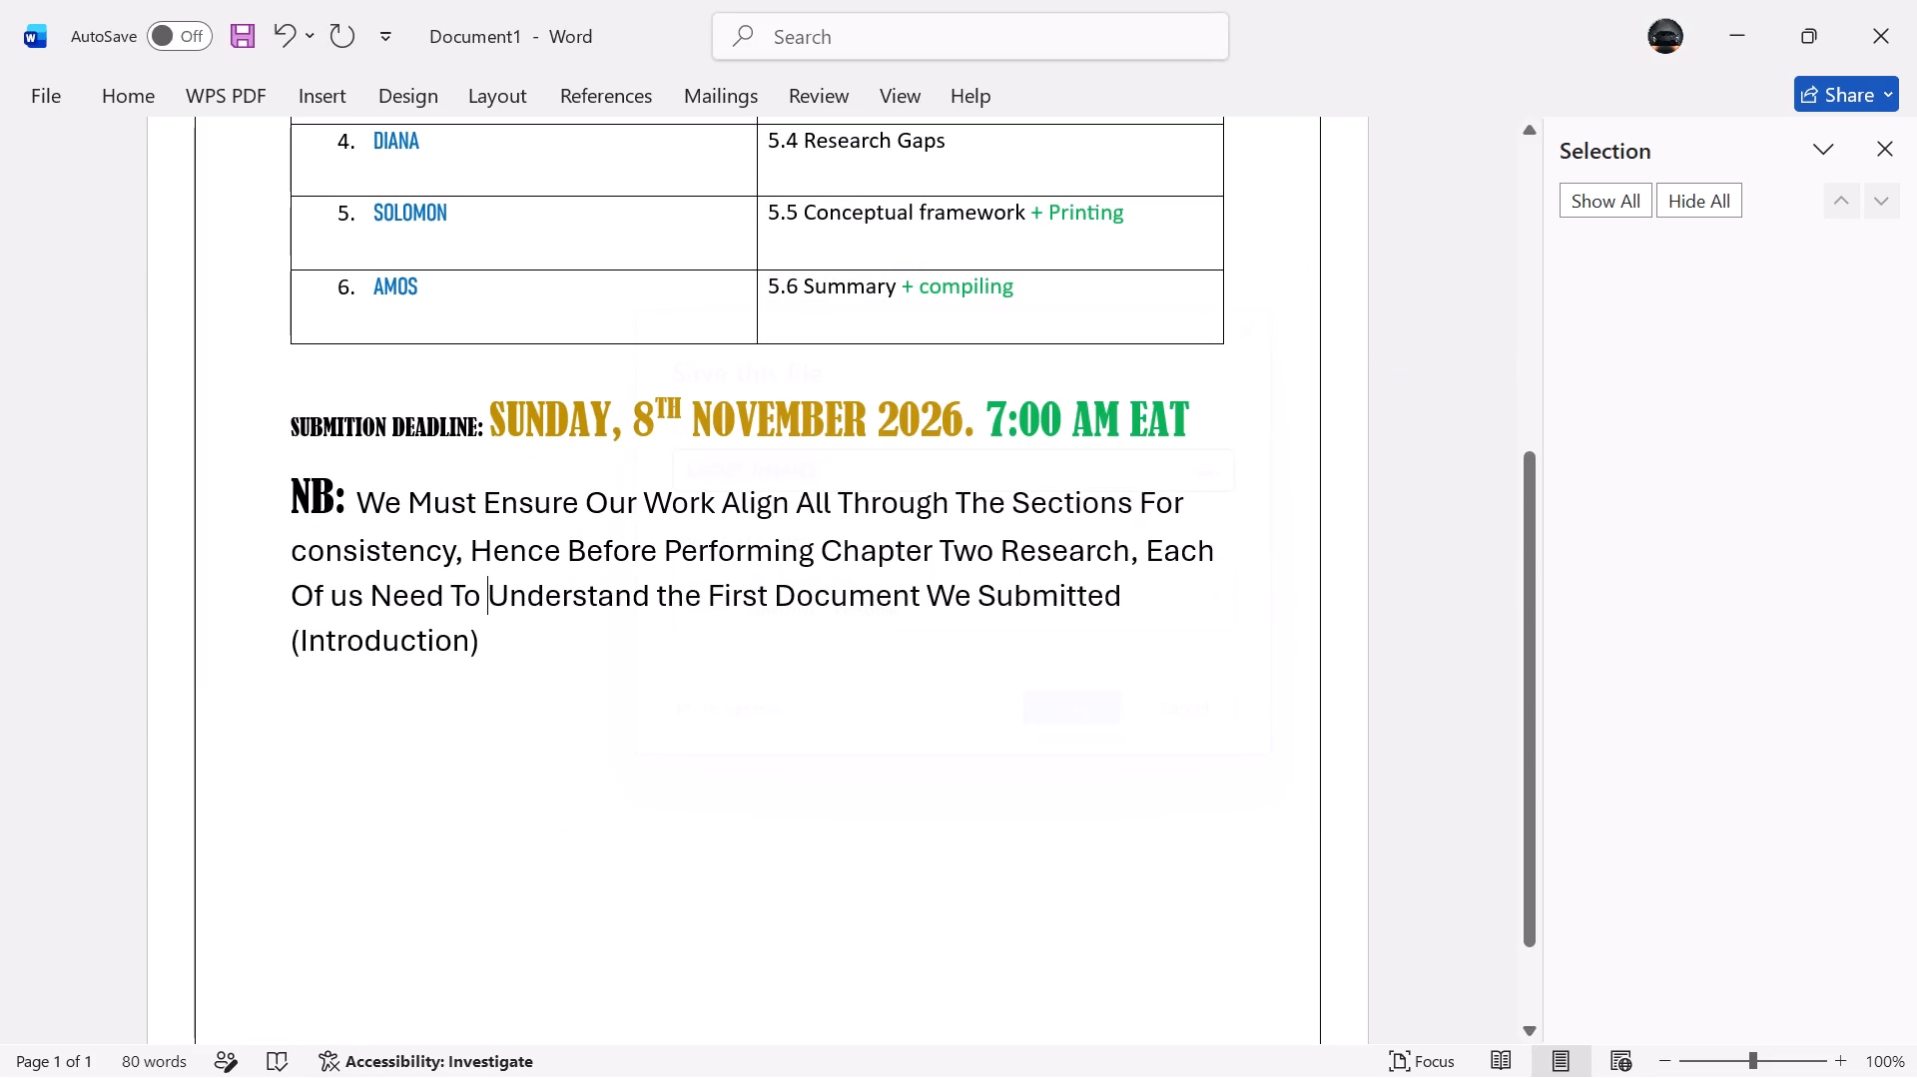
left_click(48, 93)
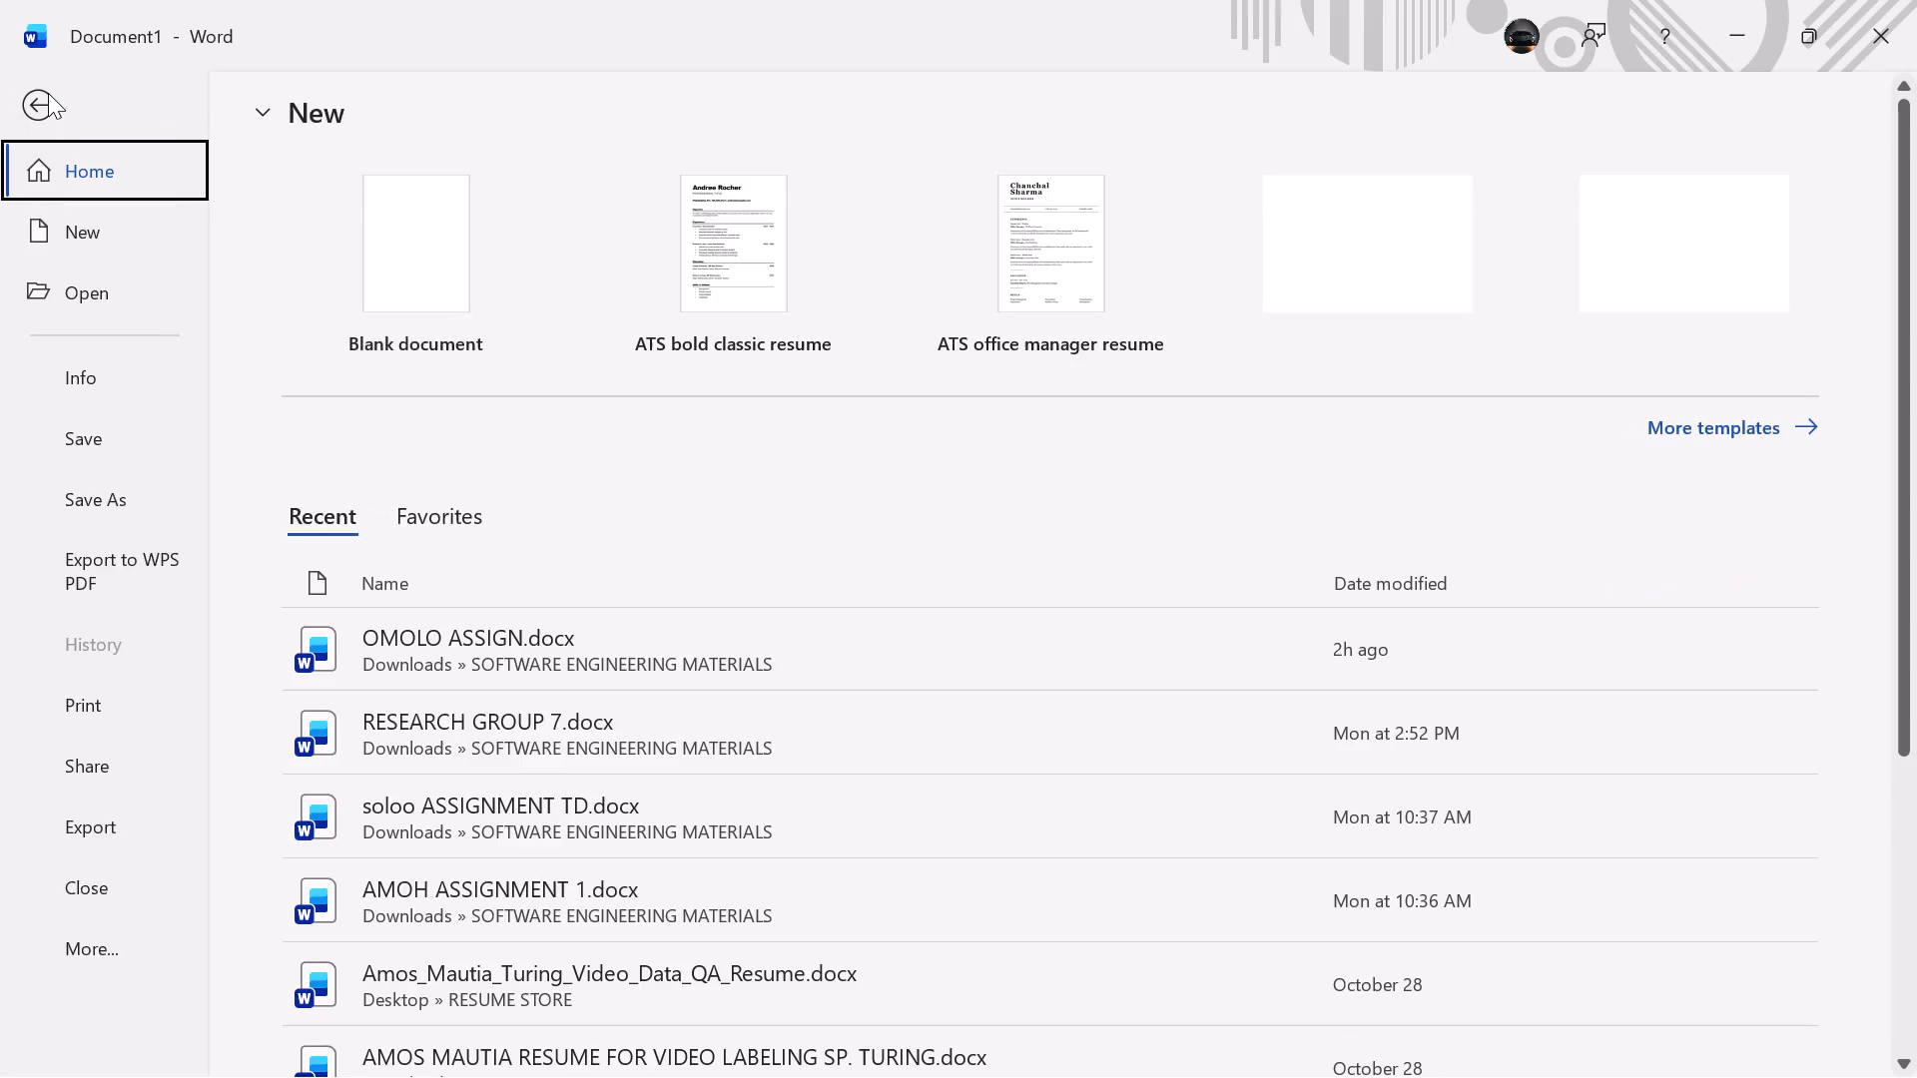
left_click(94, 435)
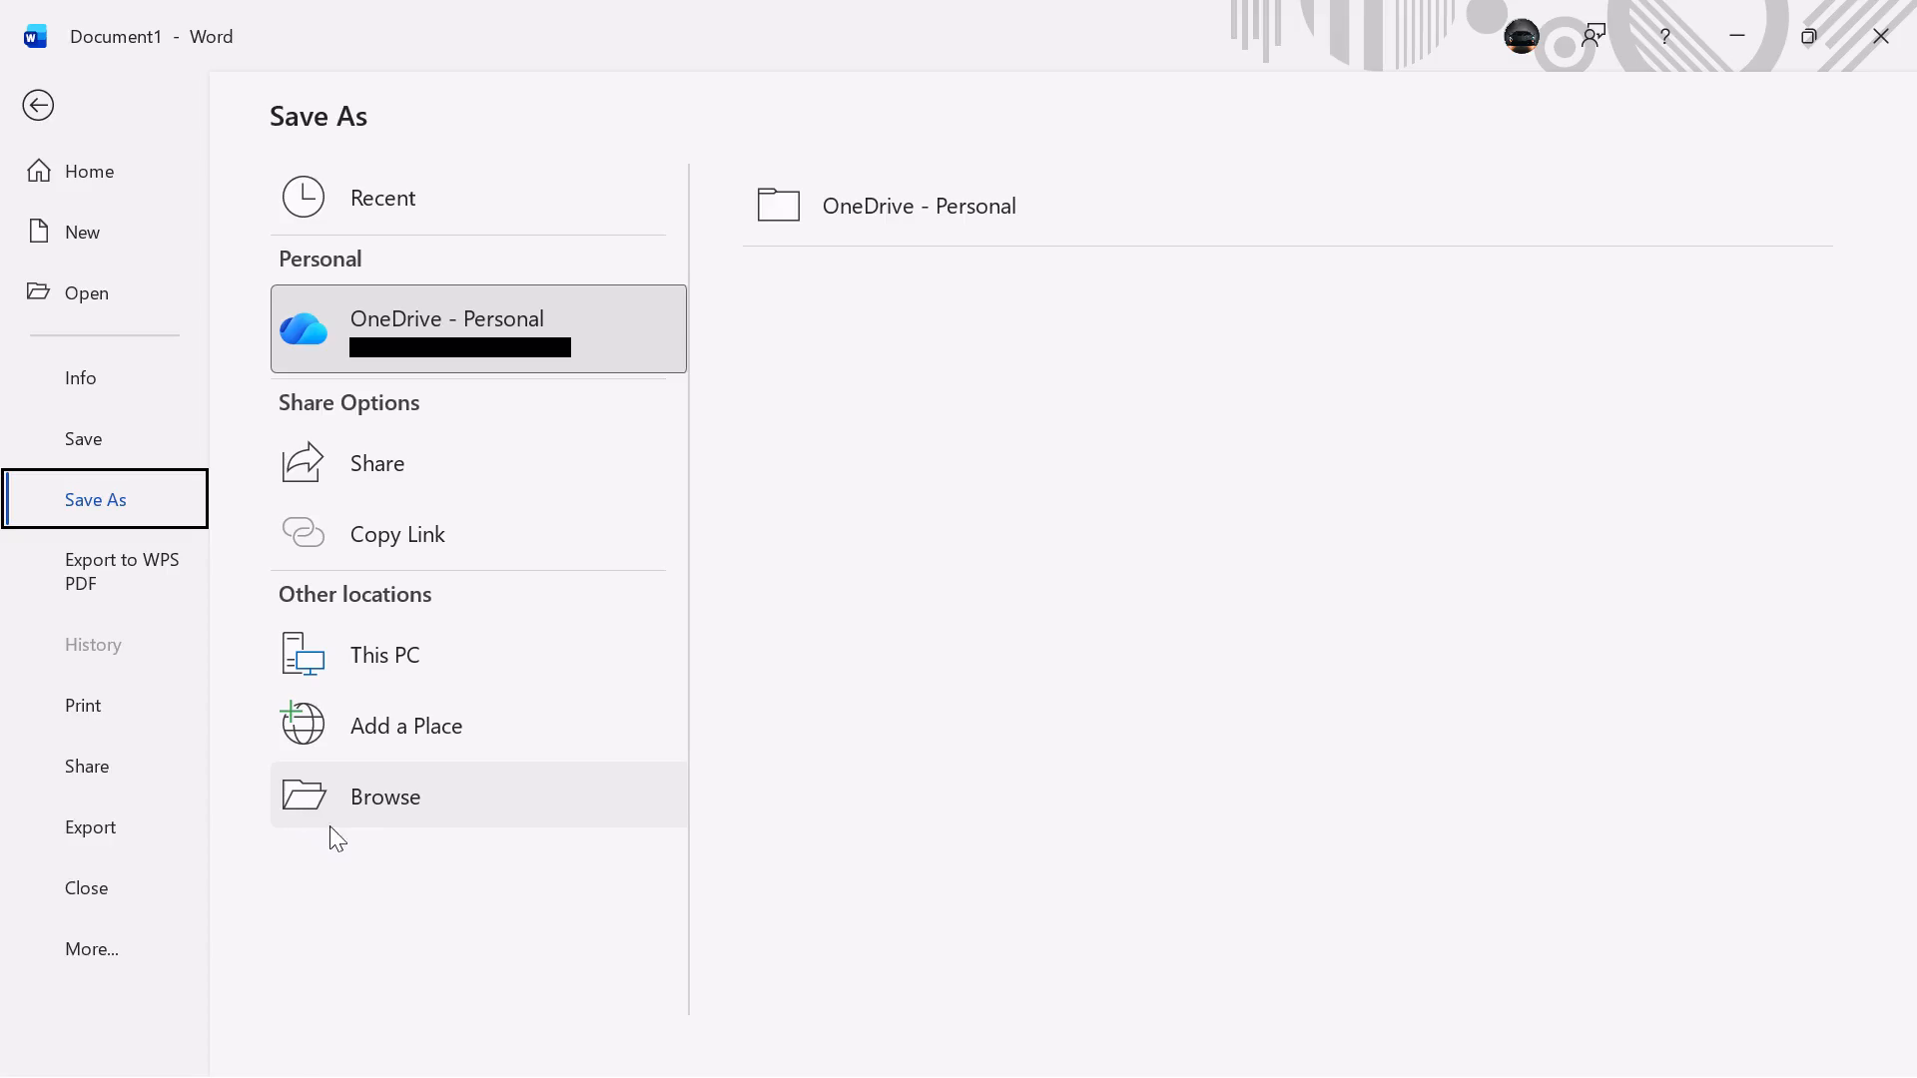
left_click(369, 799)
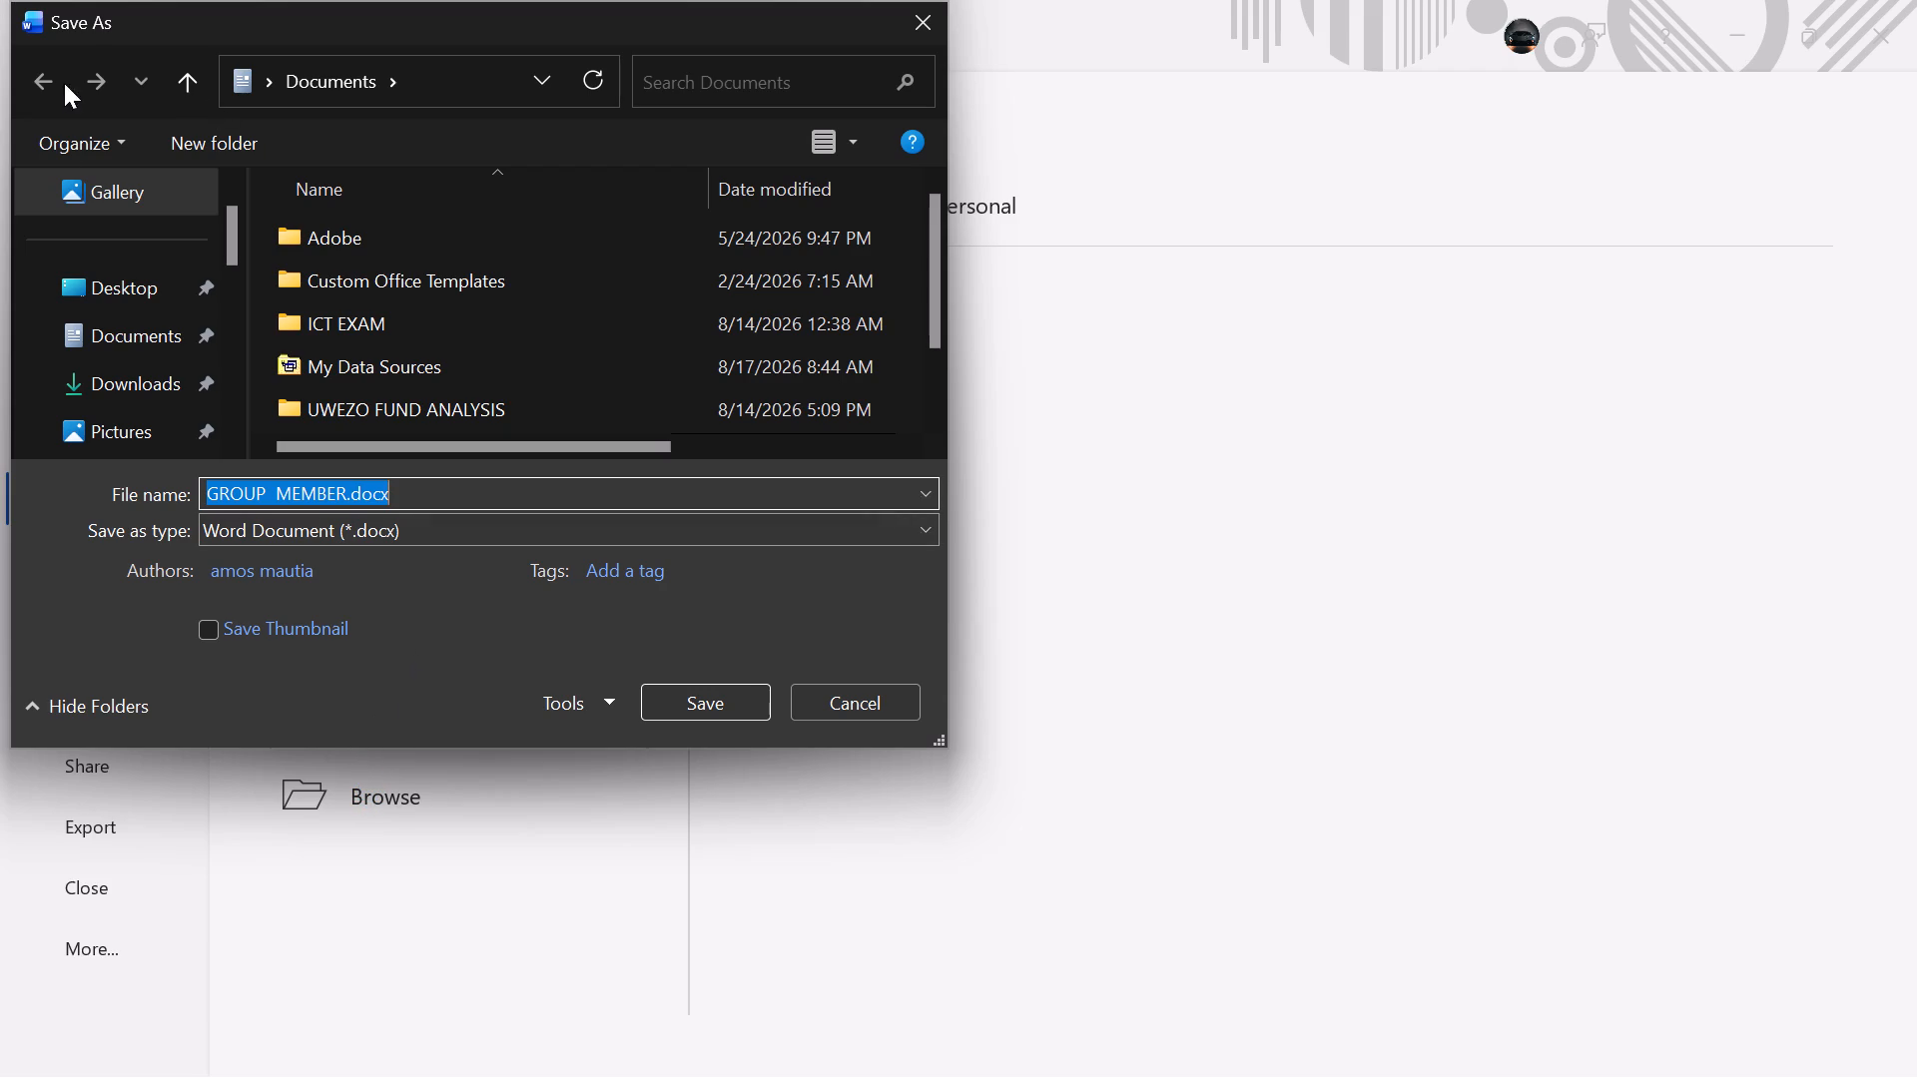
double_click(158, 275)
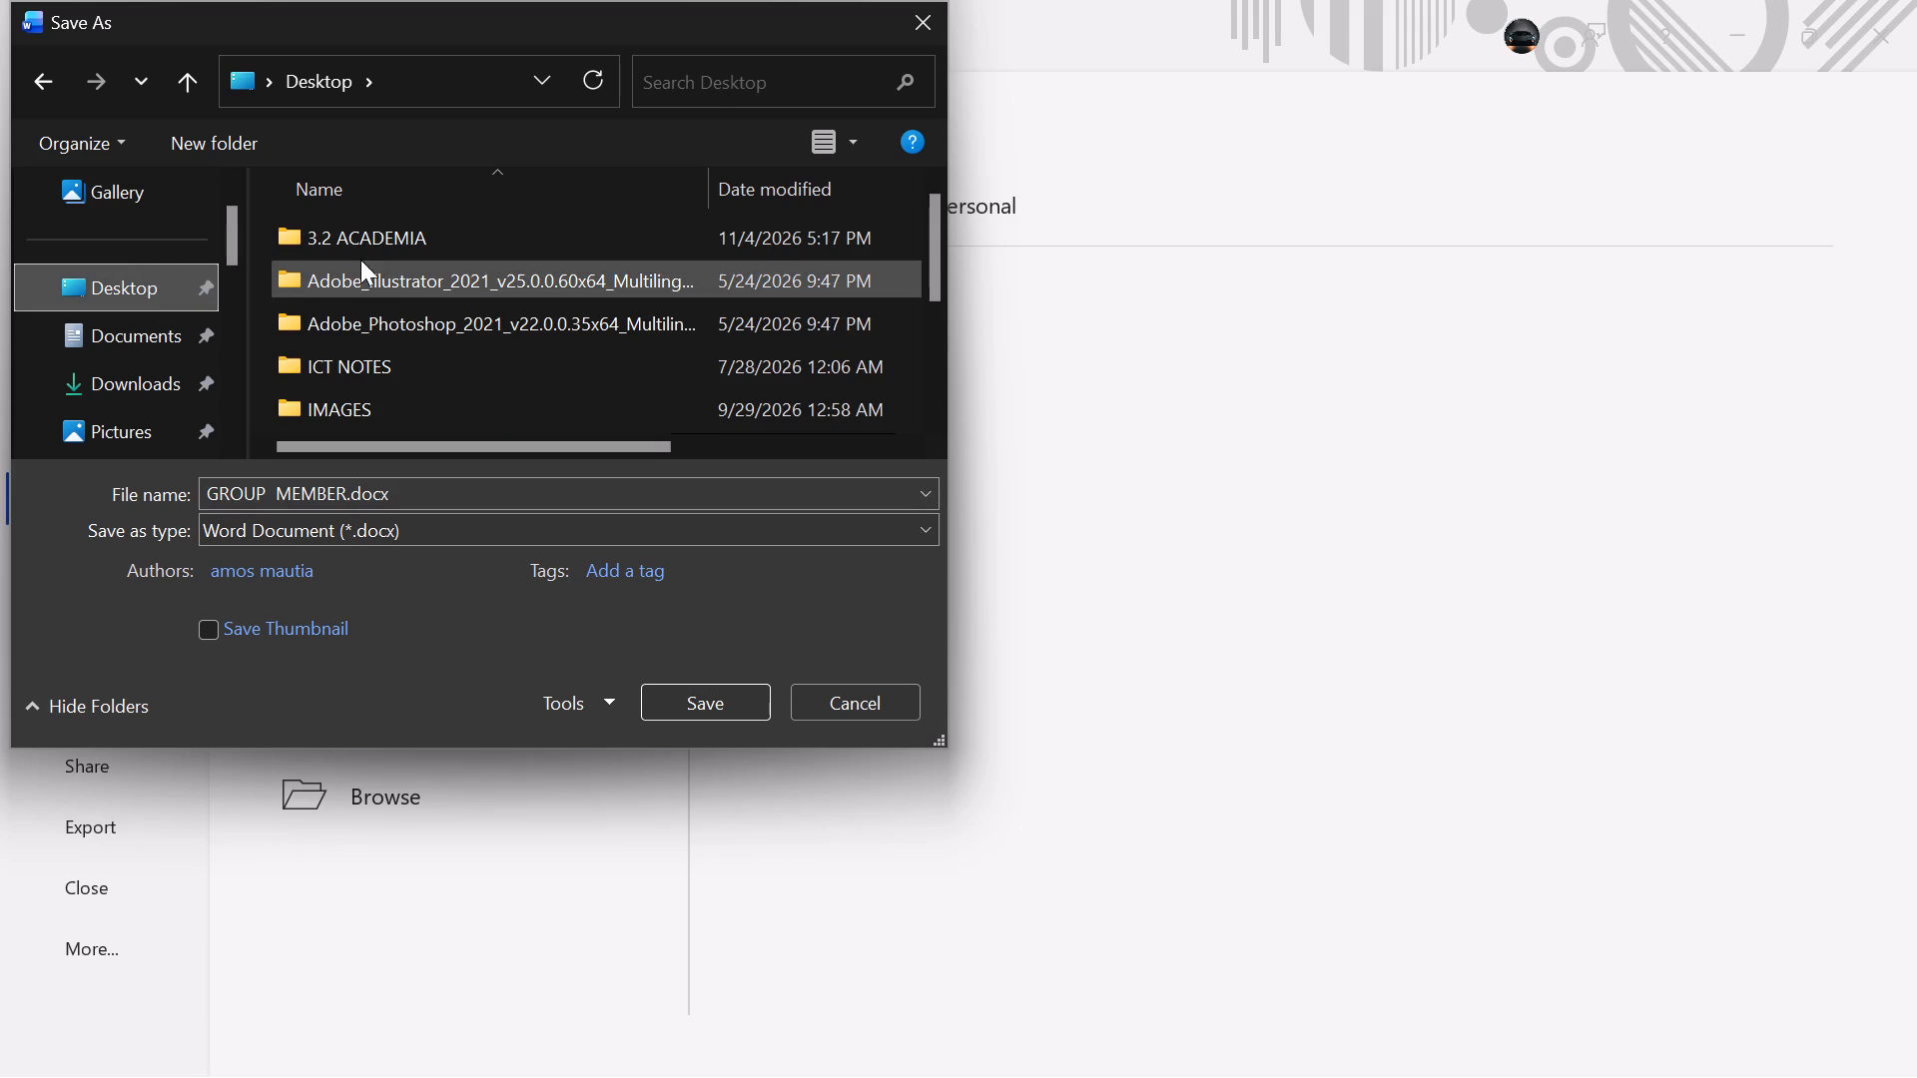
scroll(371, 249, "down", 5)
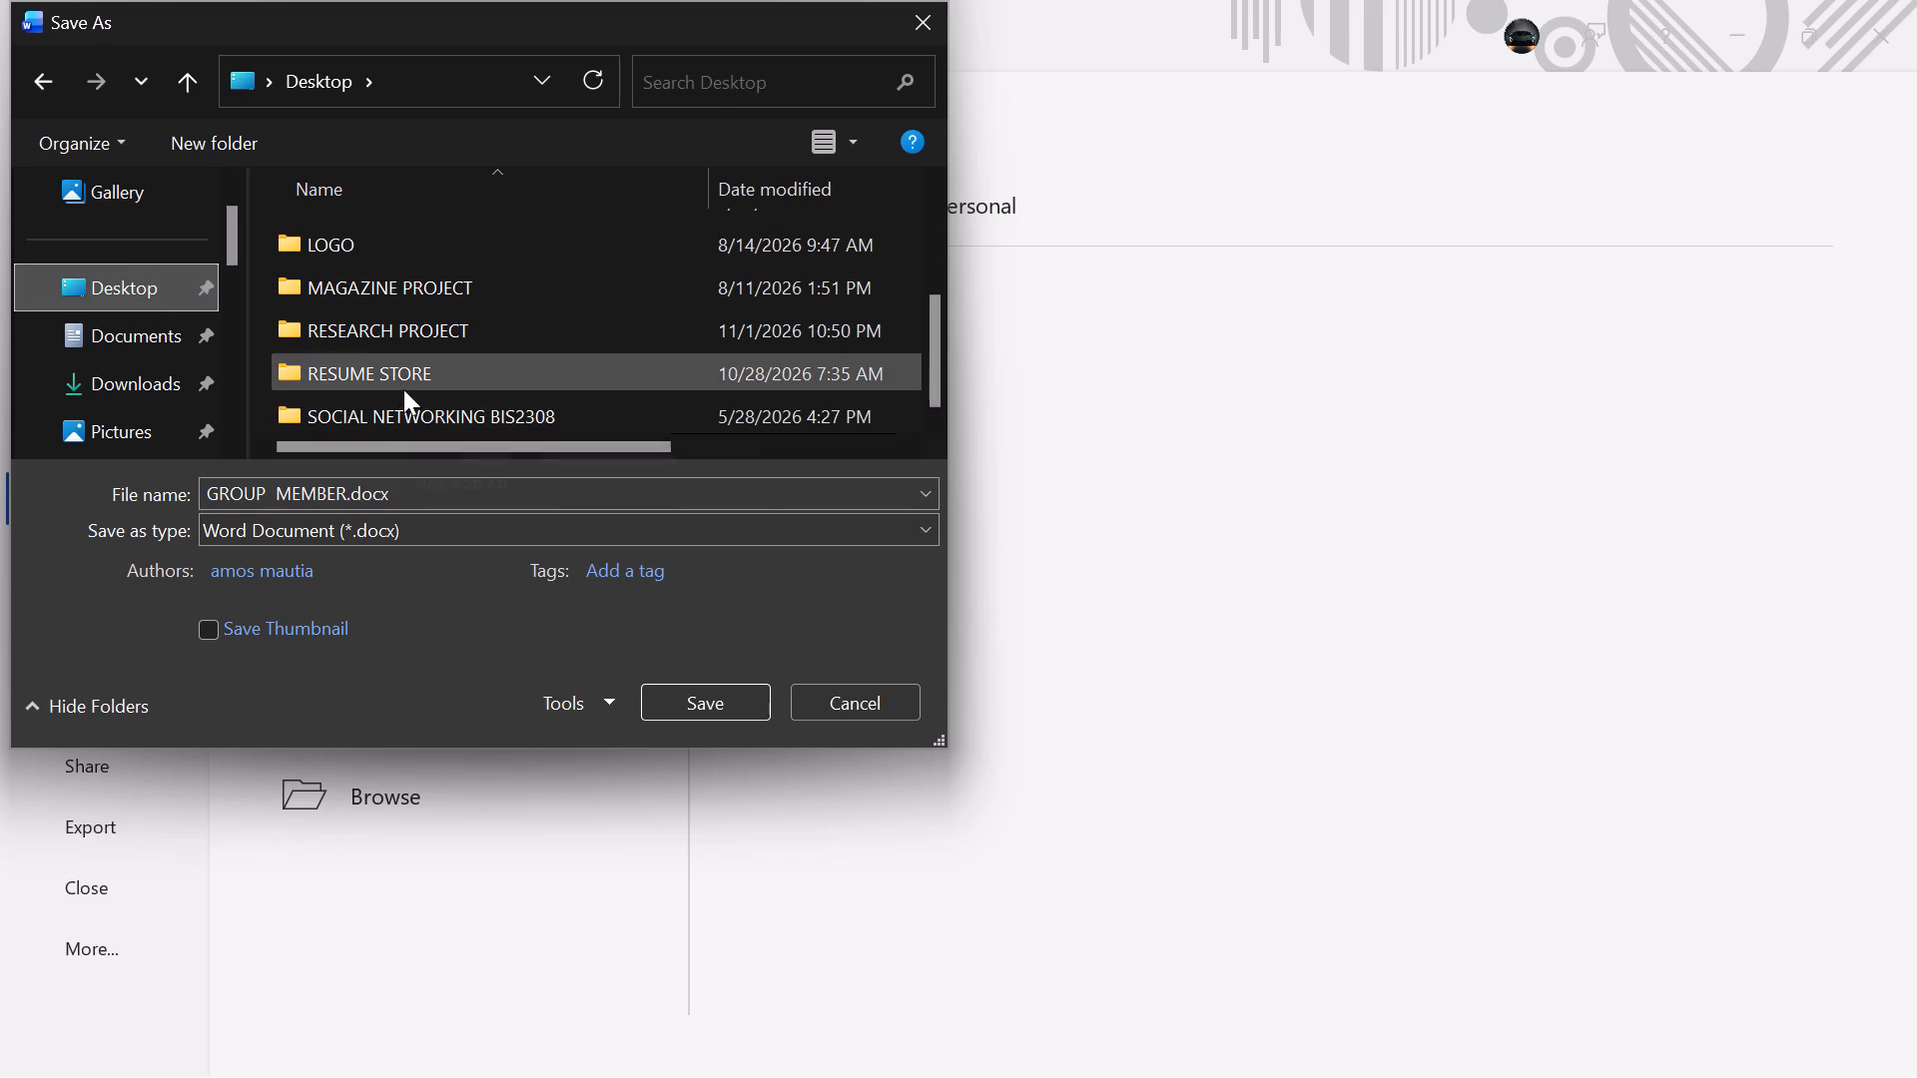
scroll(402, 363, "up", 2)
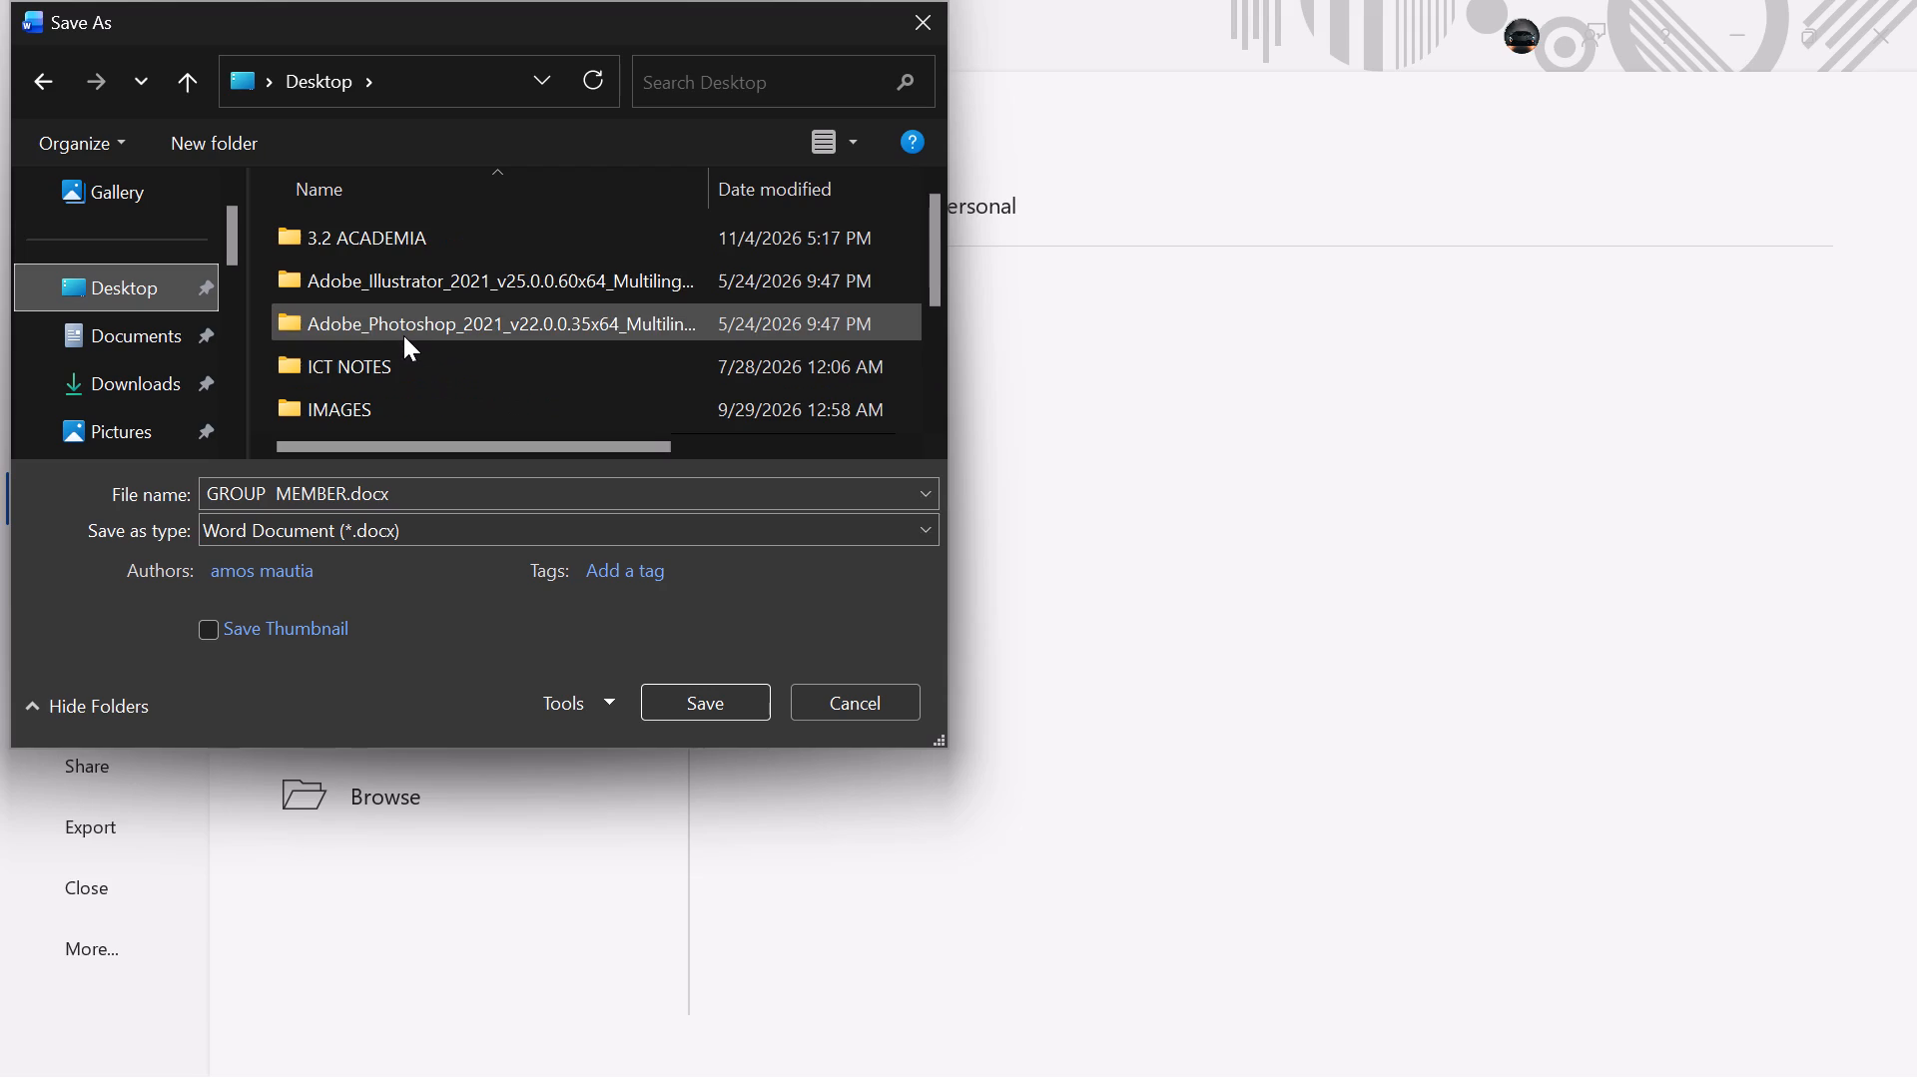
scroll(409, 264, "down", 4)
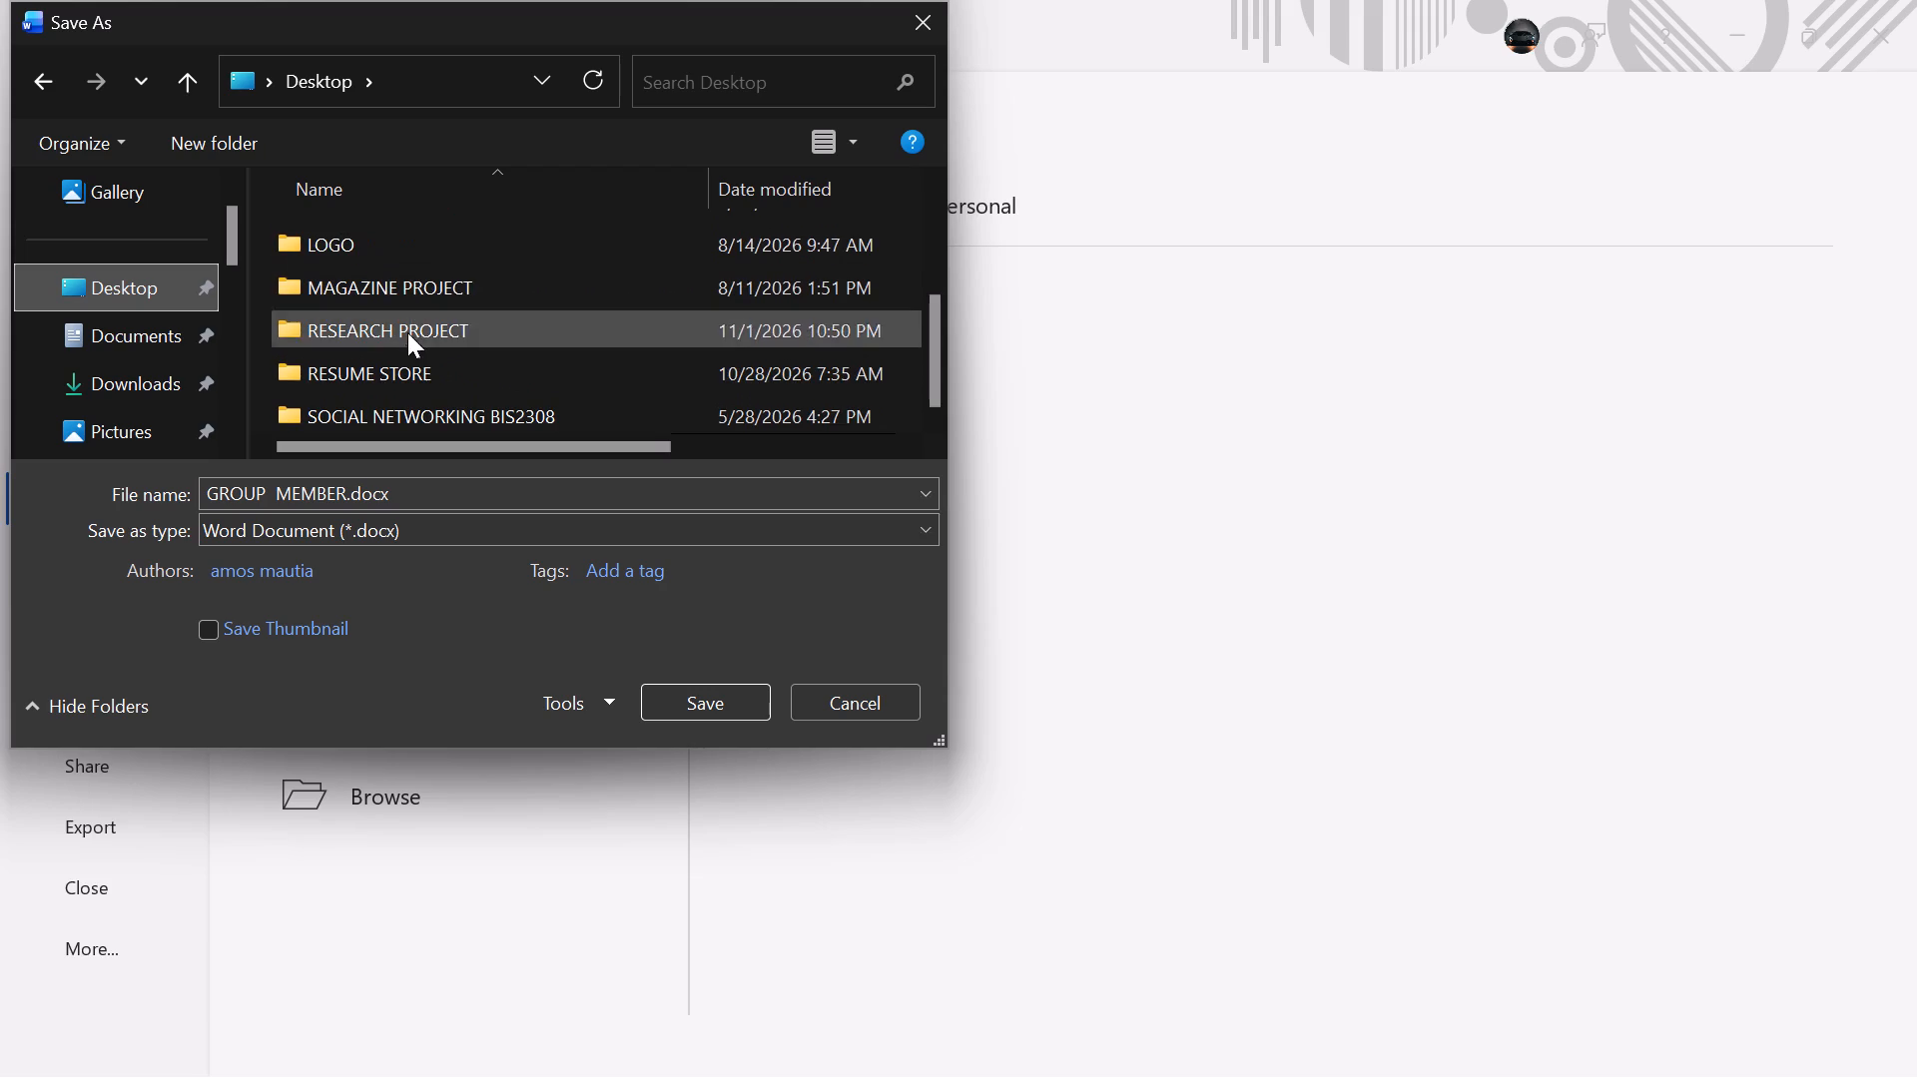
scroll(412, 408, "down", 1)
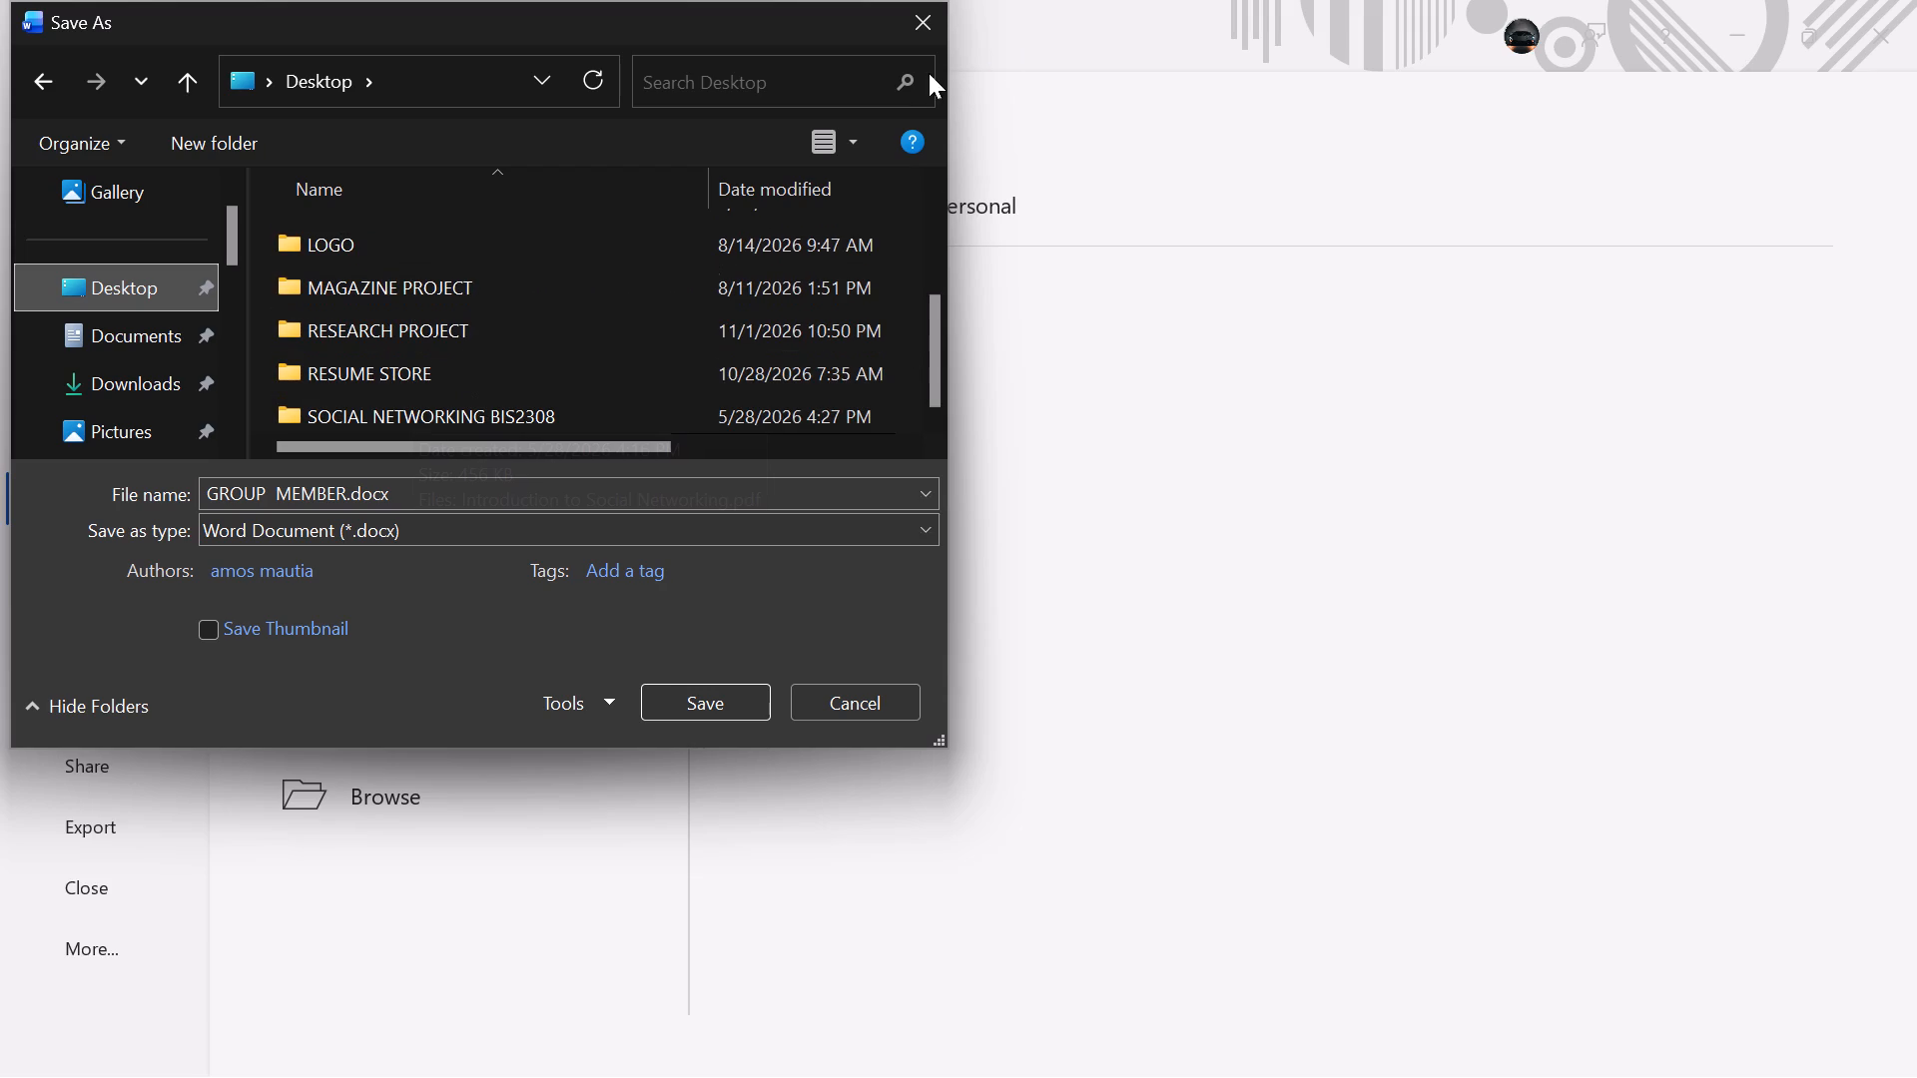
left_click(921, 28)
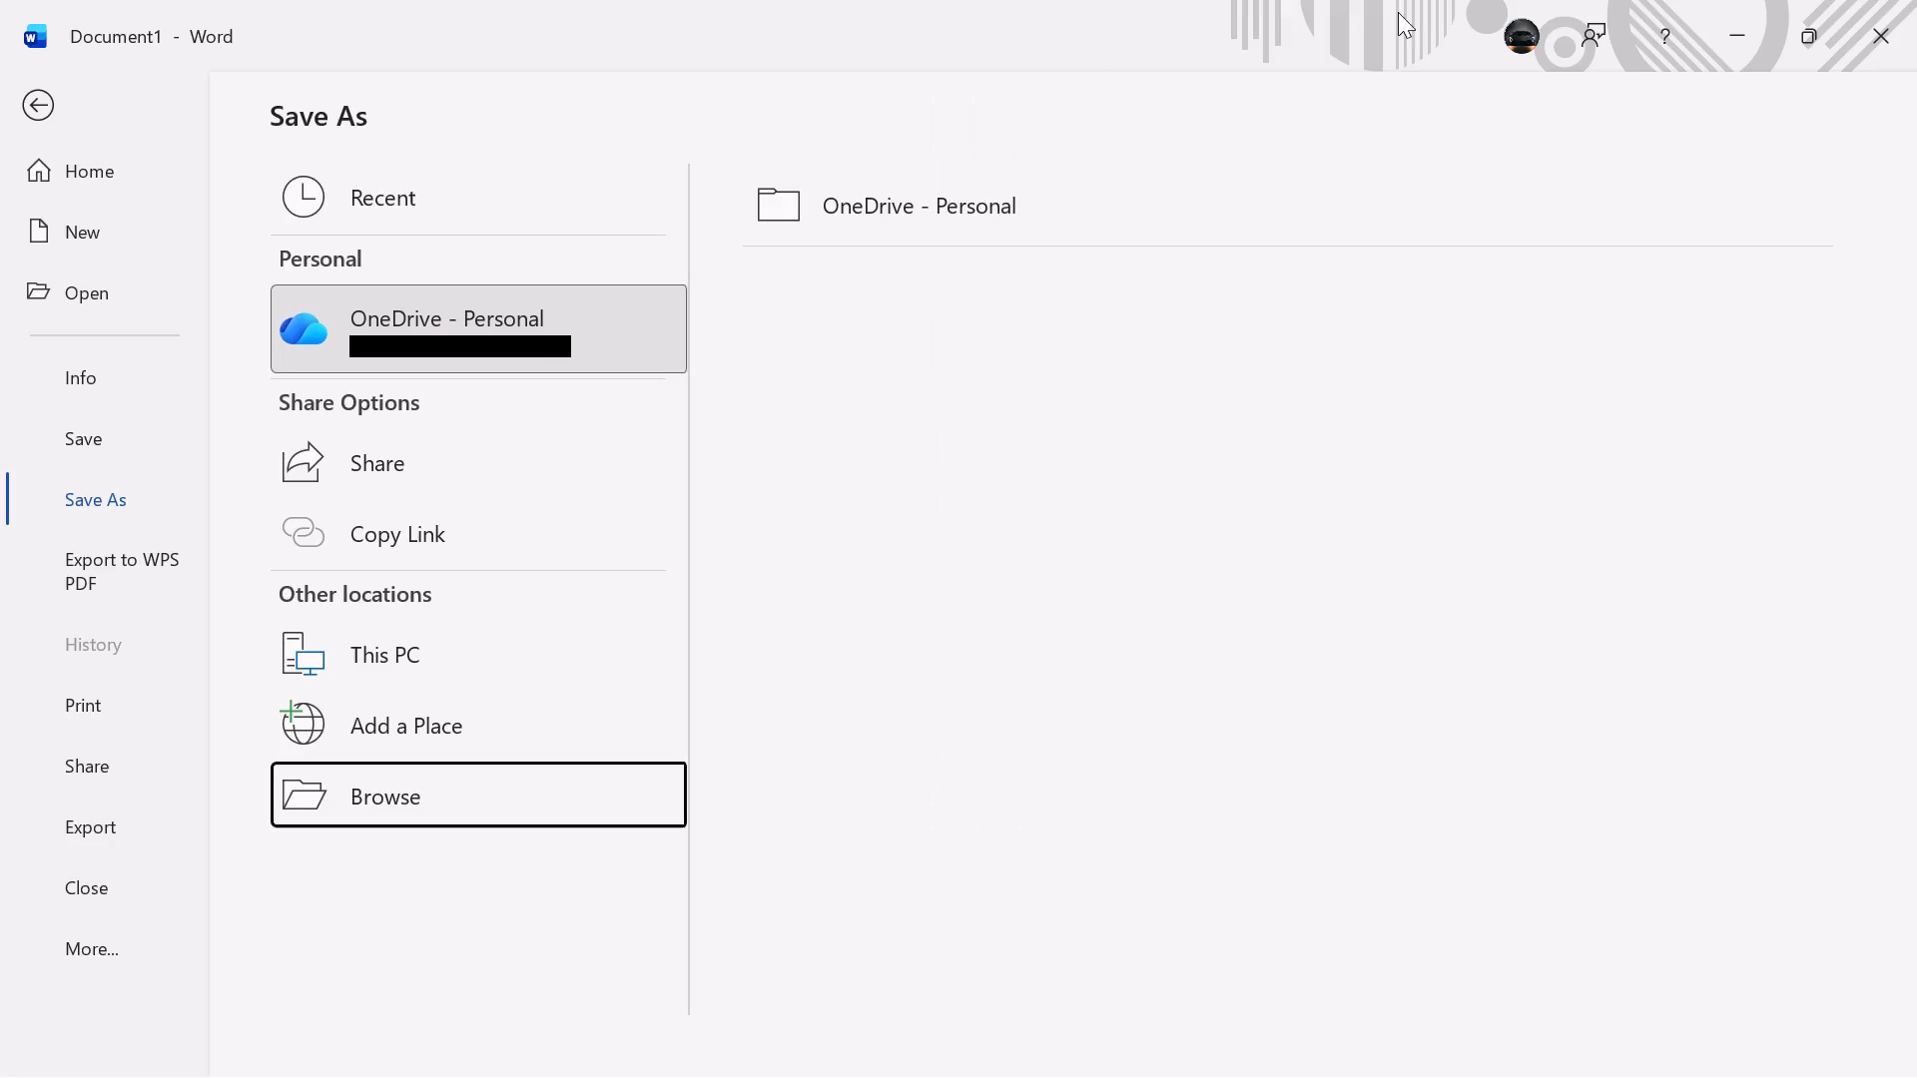
Minimise the document window and close the Brave browser window that is playing a YouTube video.
left_click(1711, 11)
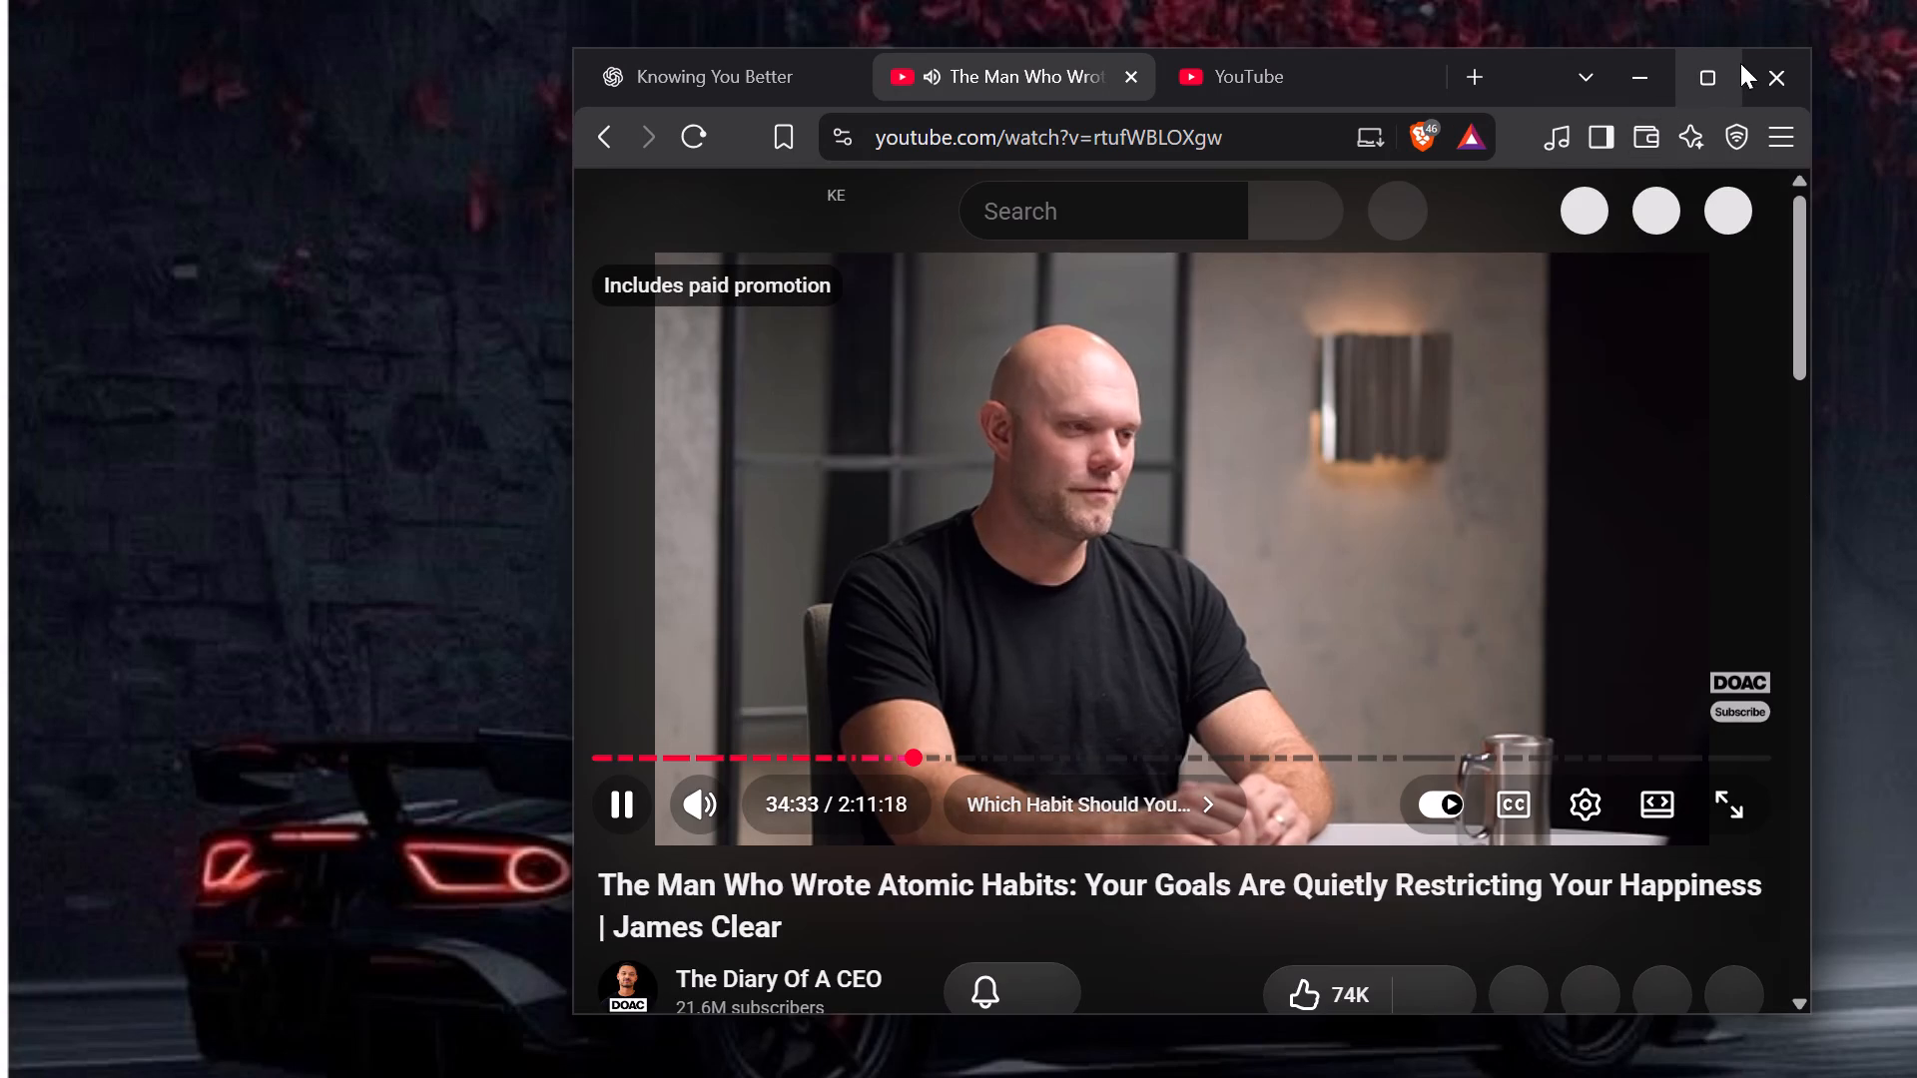
left_click(1781, 67)
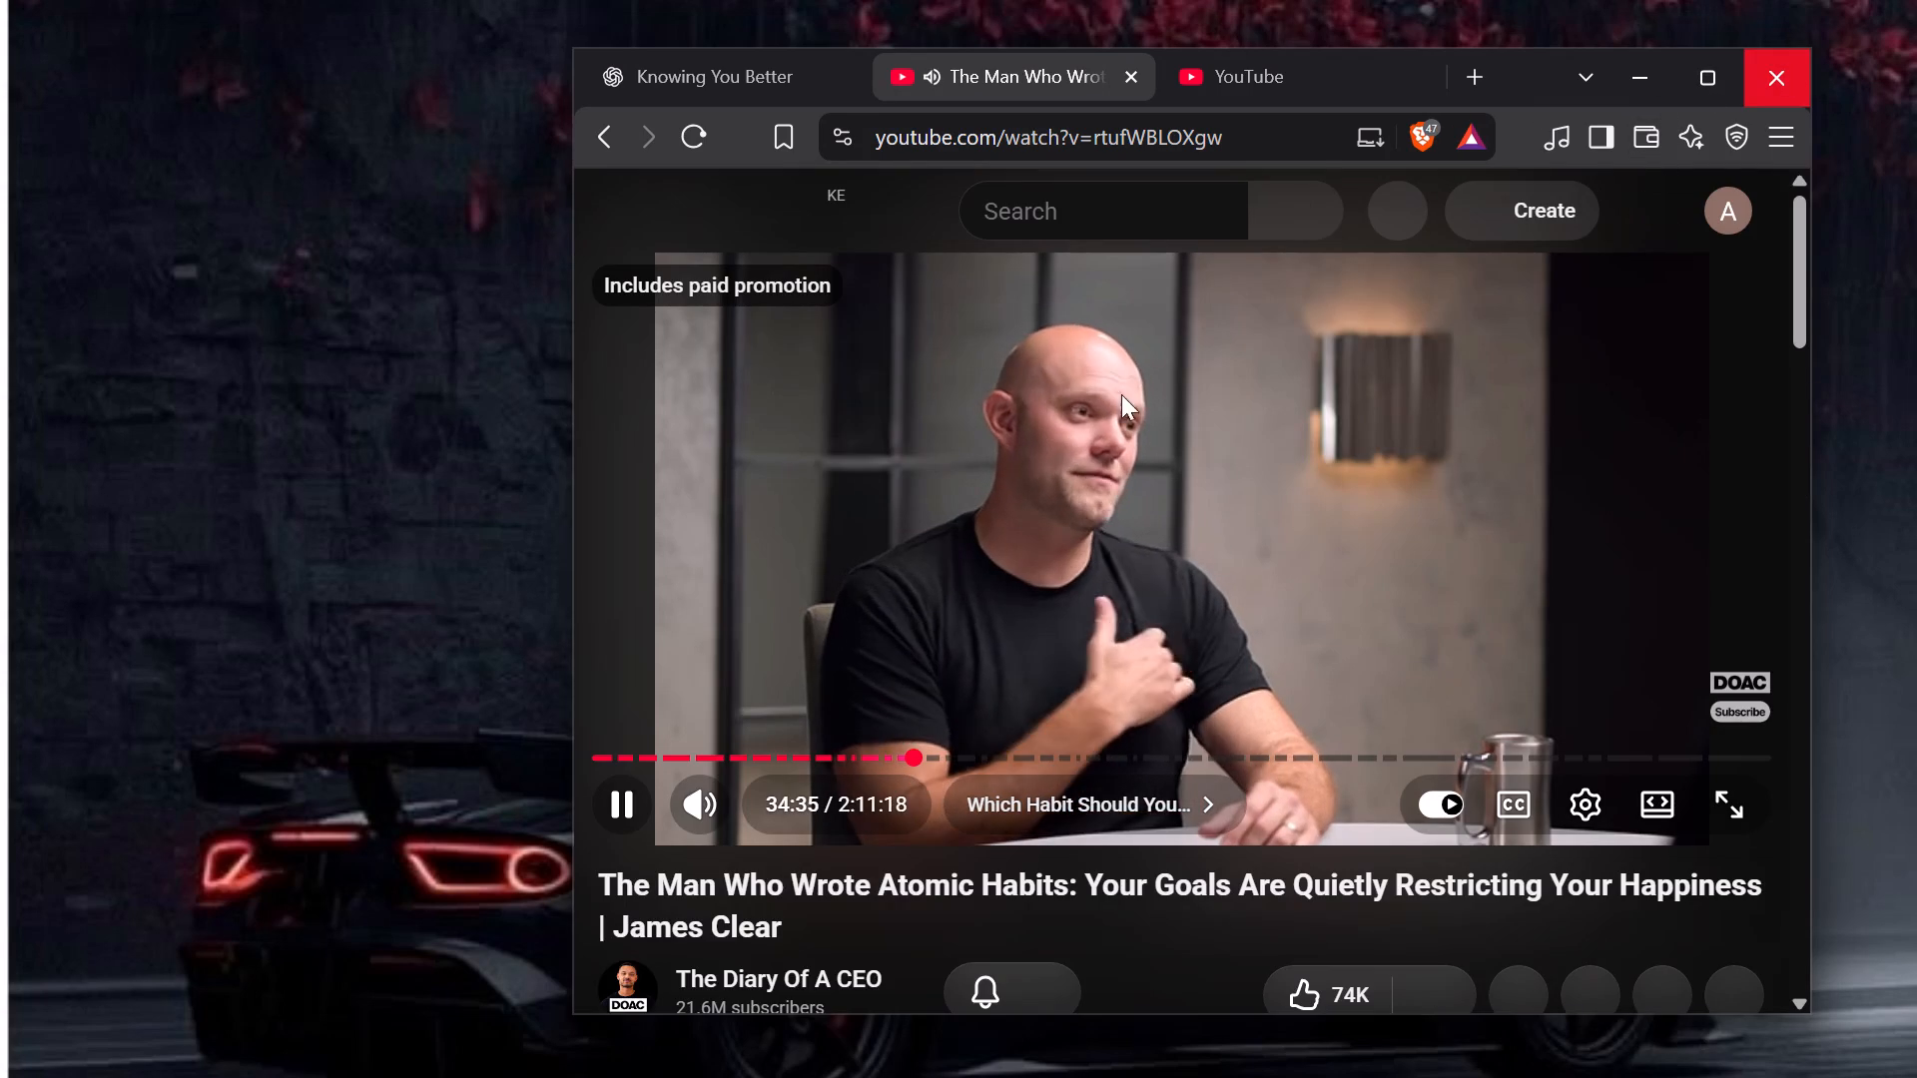
left_click(1269, 412)
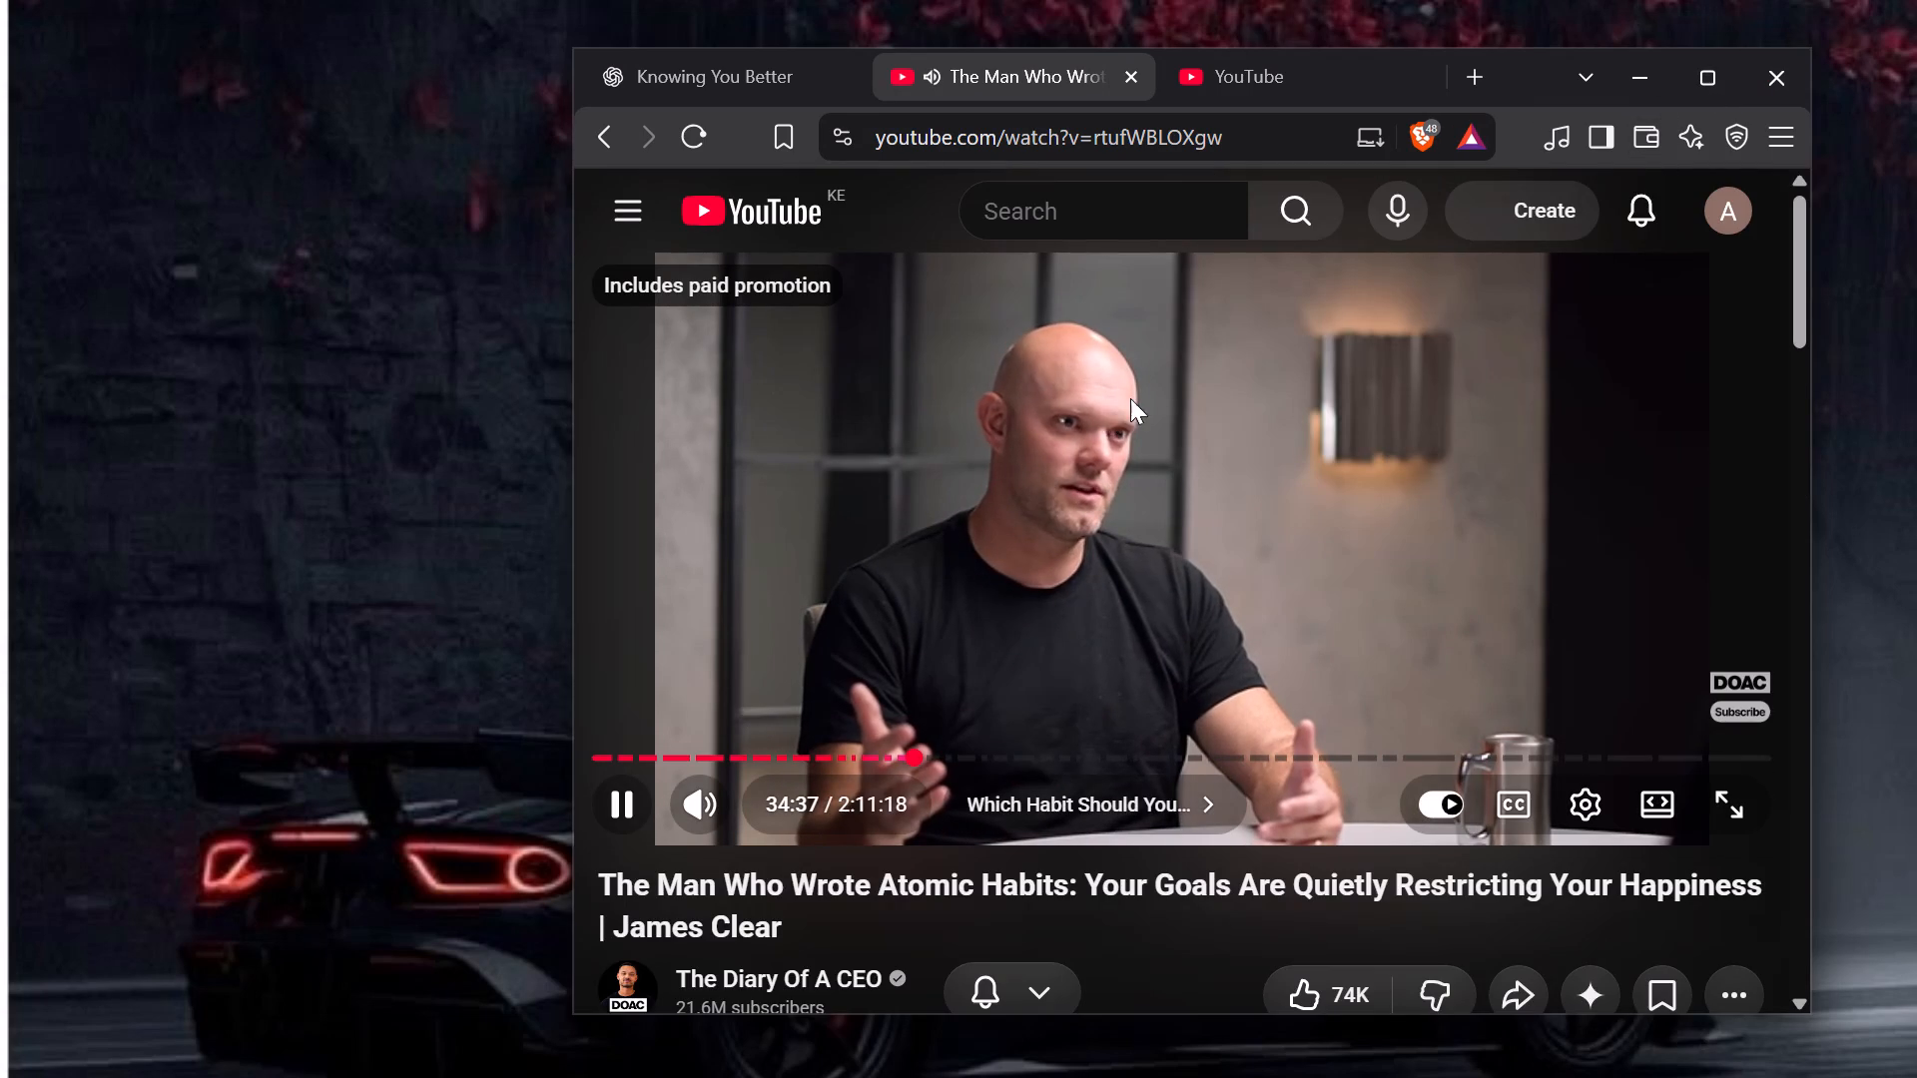
left_click(1769, 82)
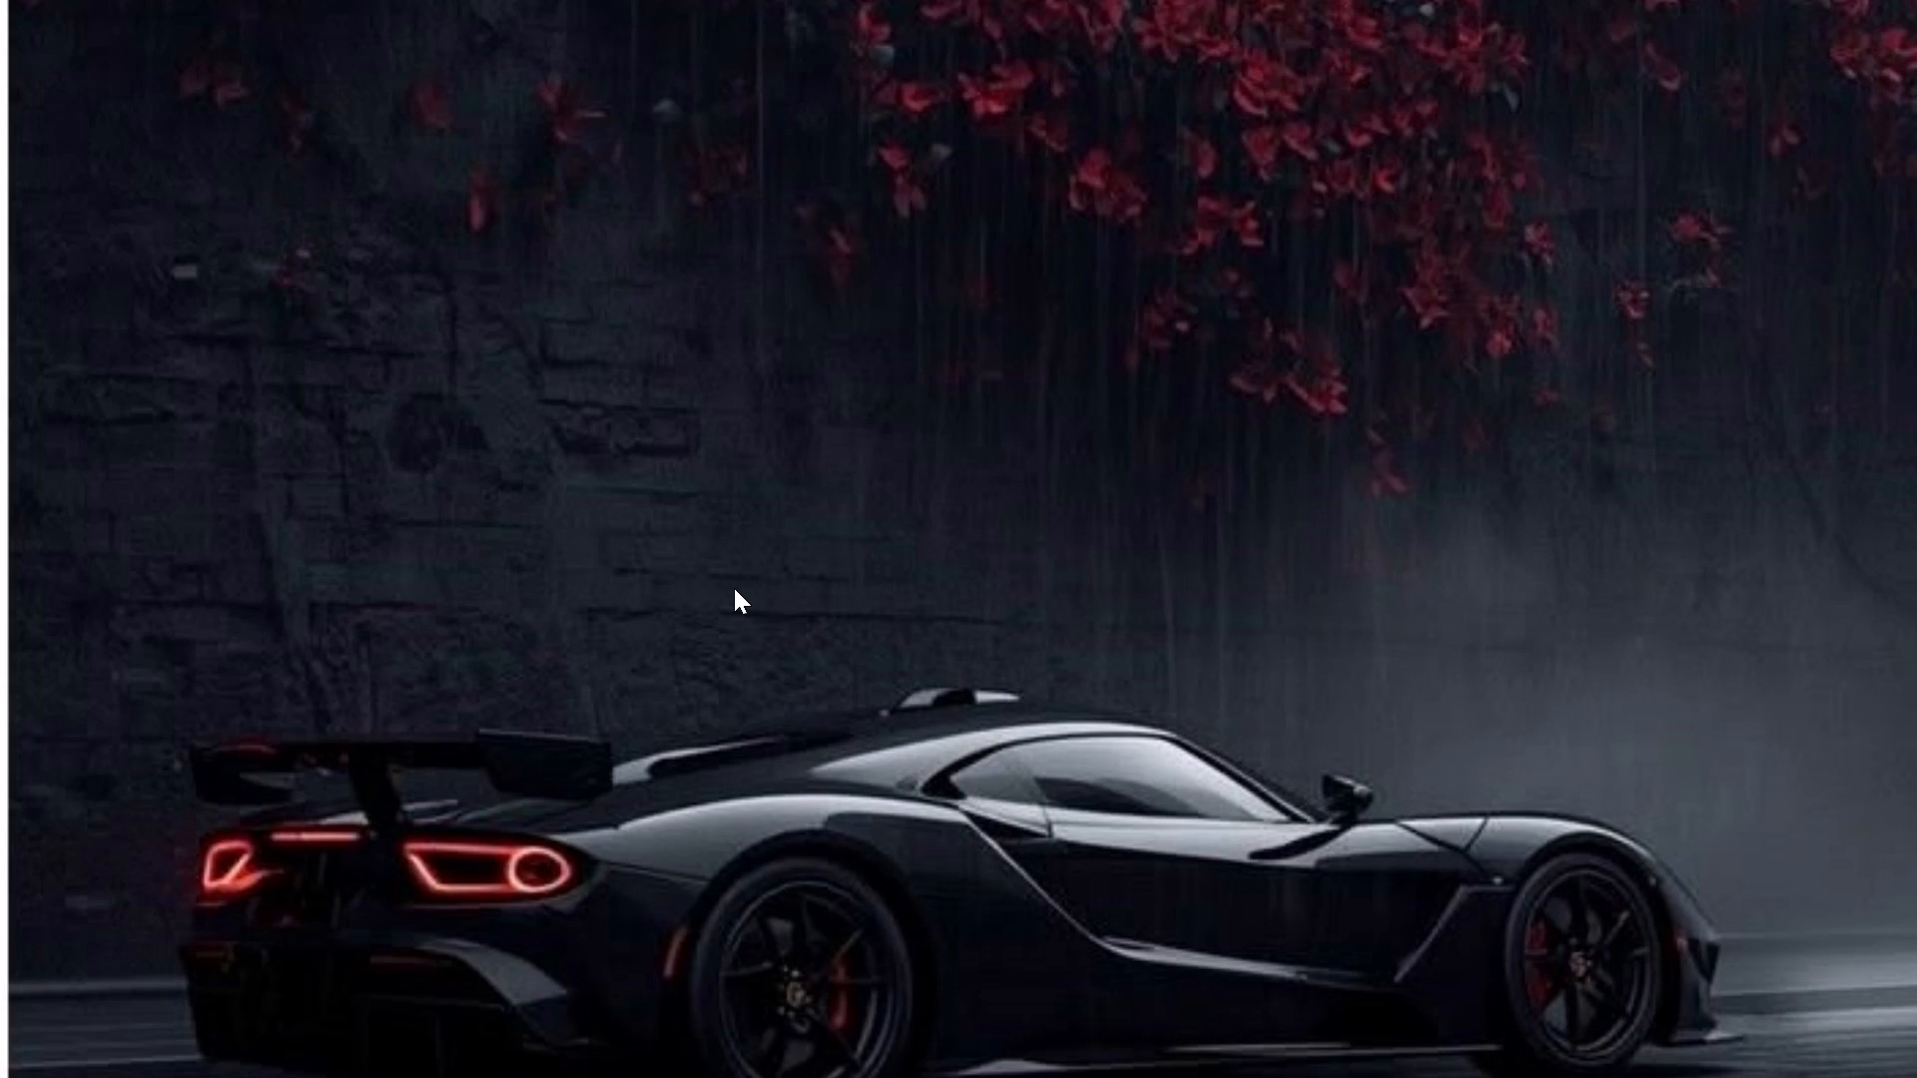
Turn on the display of desktop icons in the desktop's view options.
right_click(734, 588)
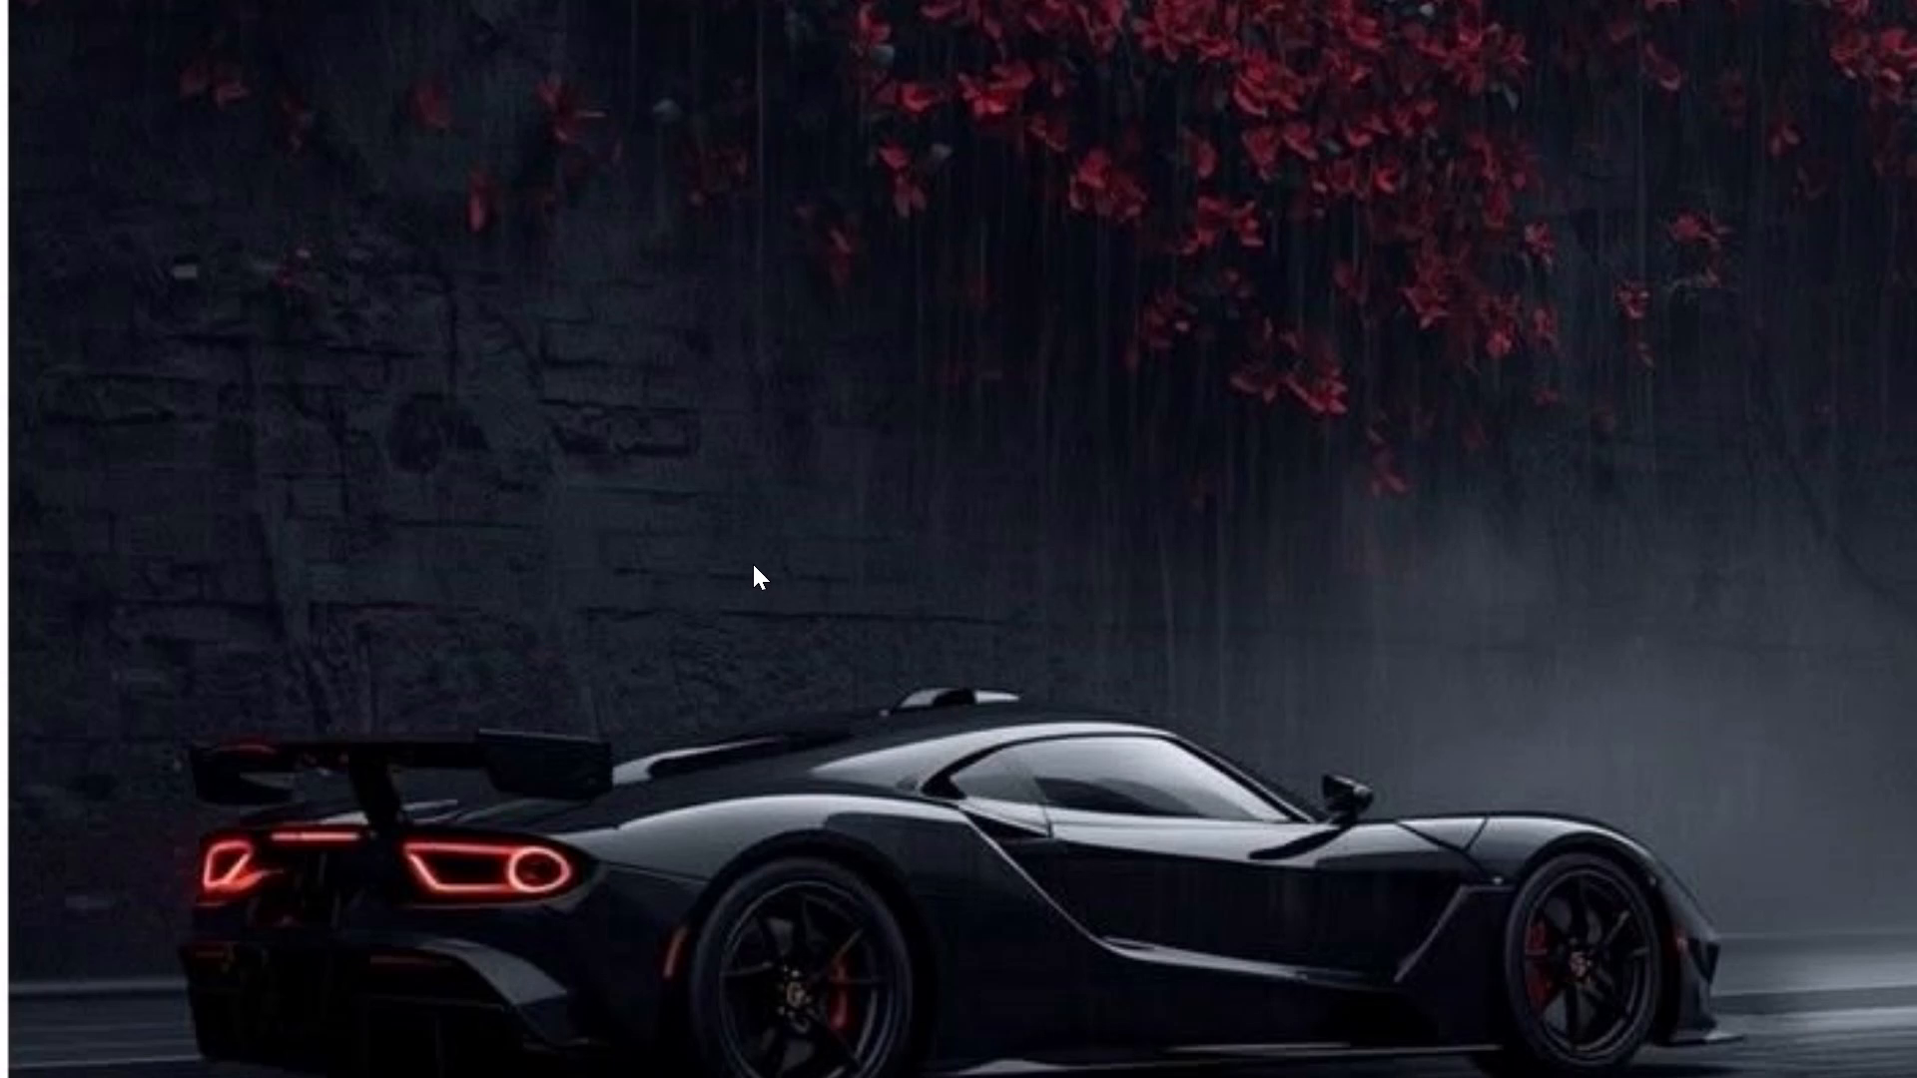
right_click(753, 564)
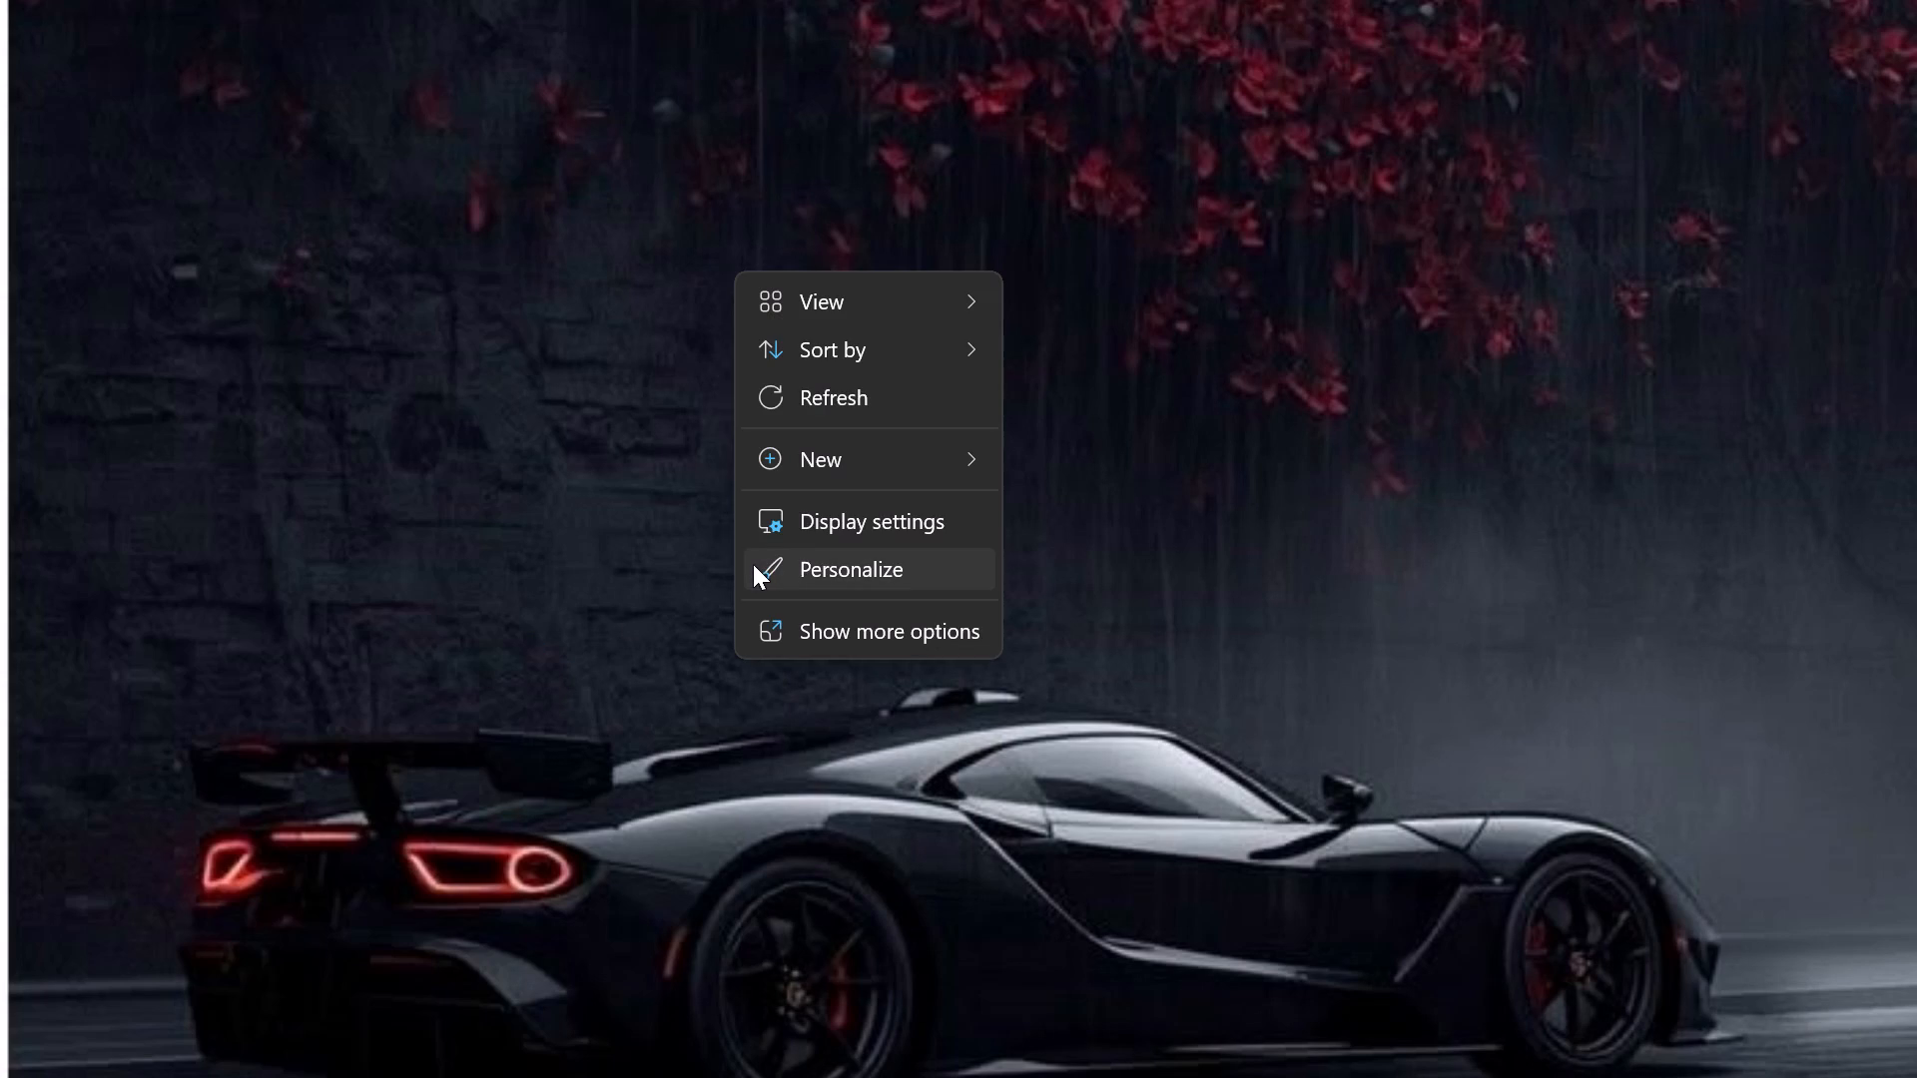
left_click(825, 305)
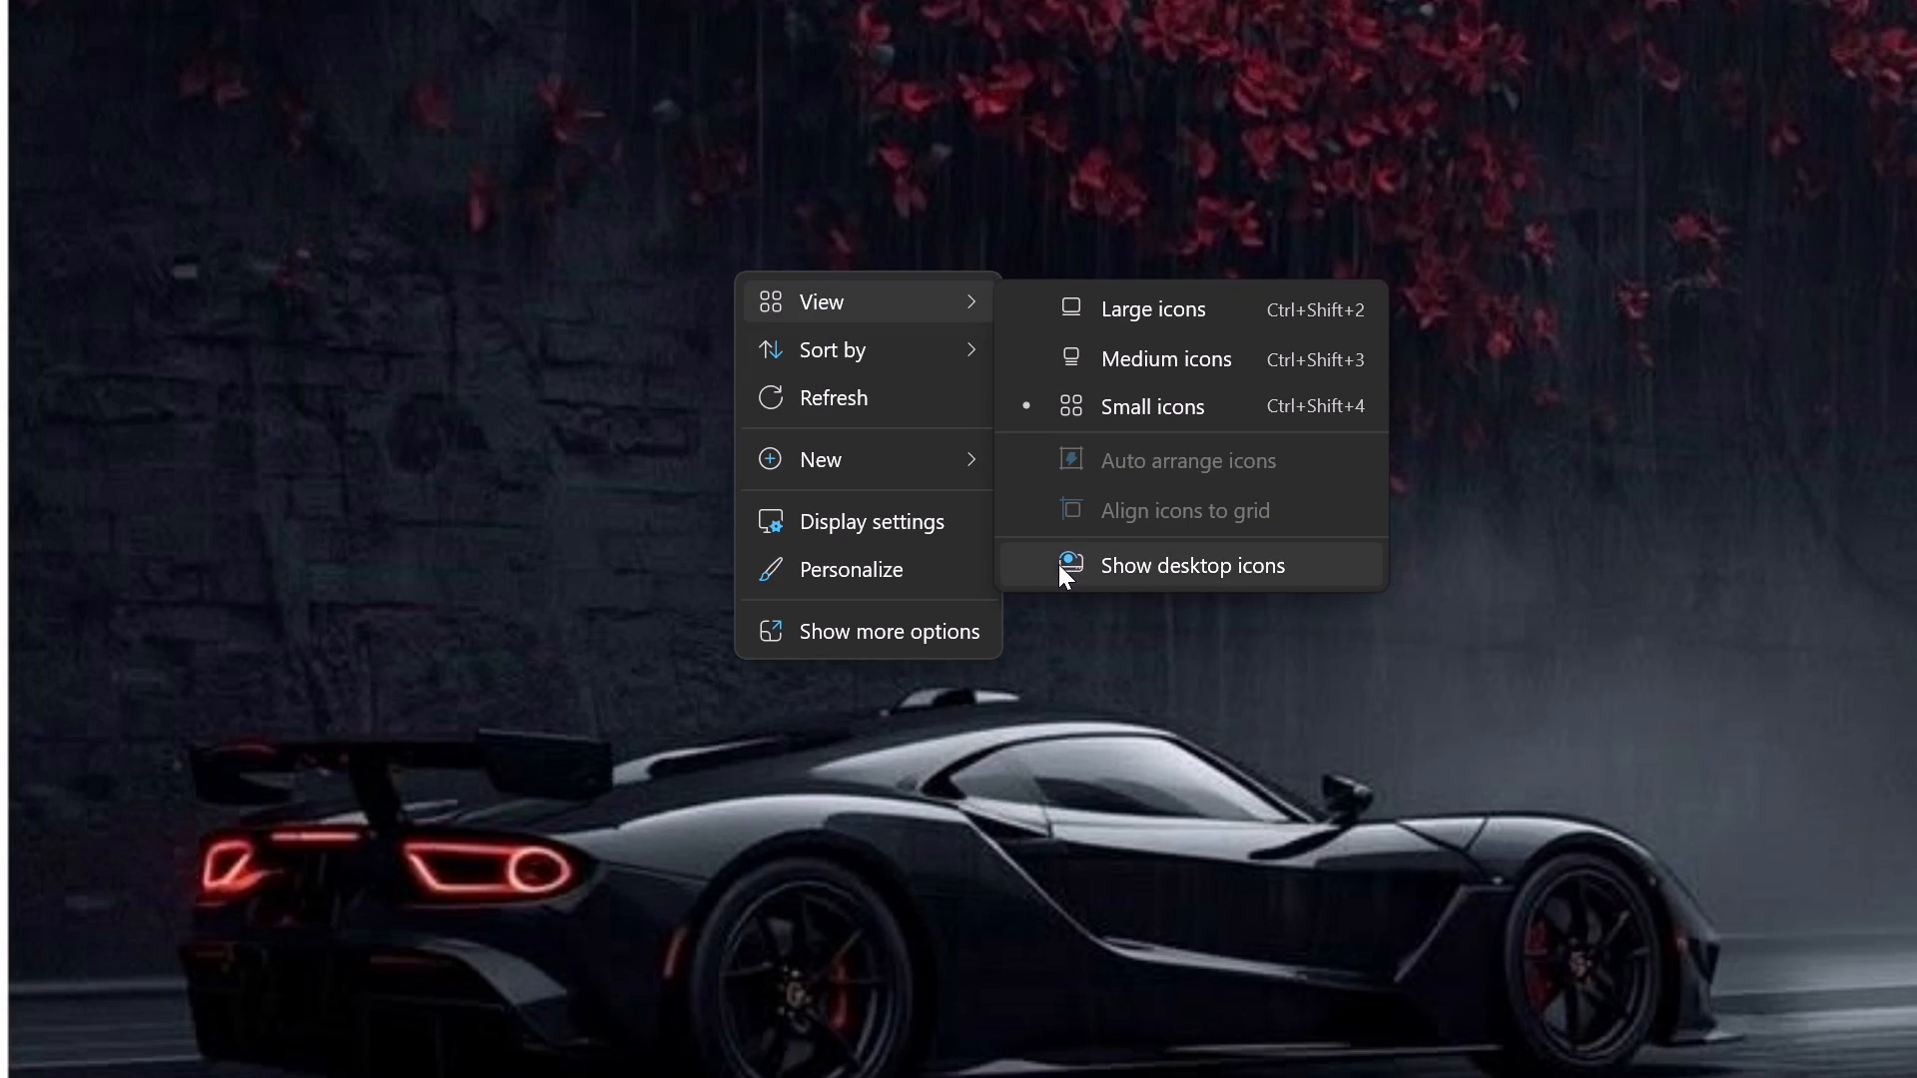
left_click(1058, 565)
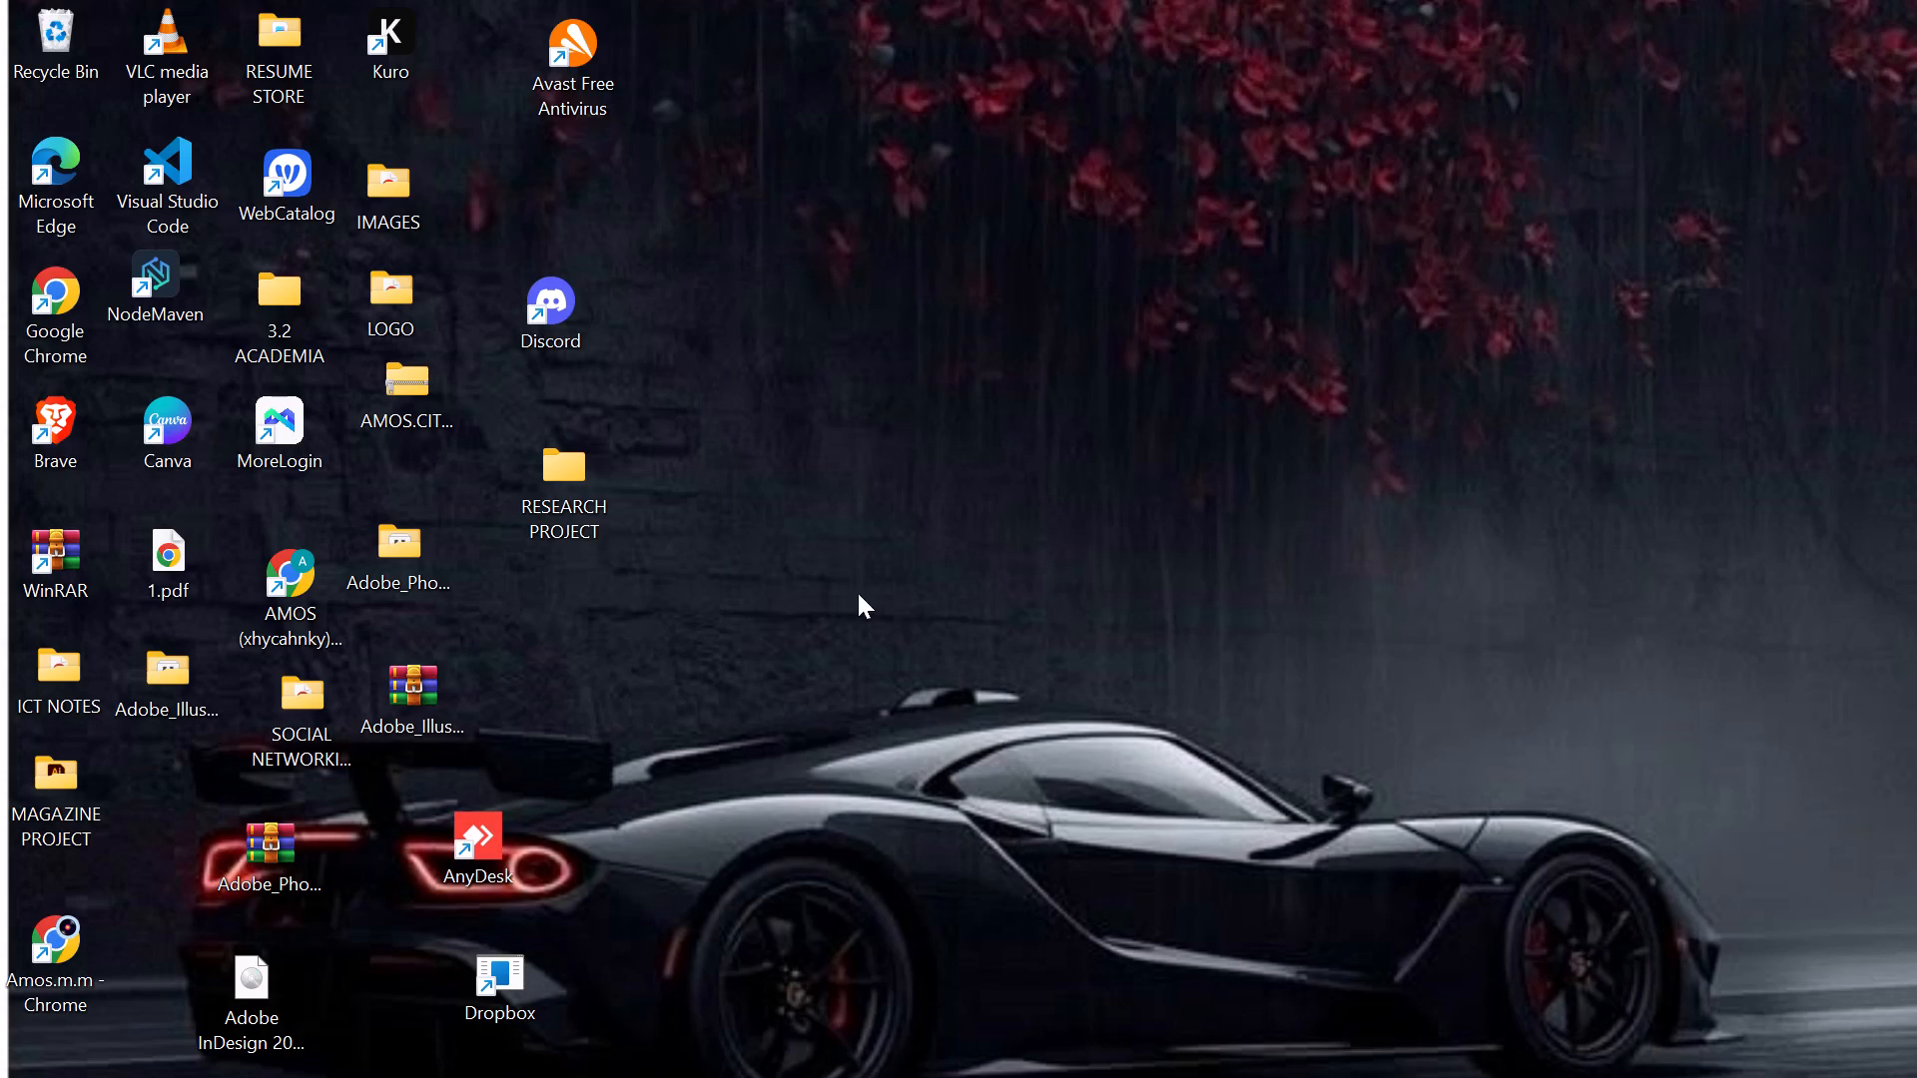
Examine the desktop's RESEARCH PROJECT folder, its sorting and grouping options and the parent Desktop folder, and close the window.
left_click(563, 480)
double_click(568, 472)
left_click(568, 472)
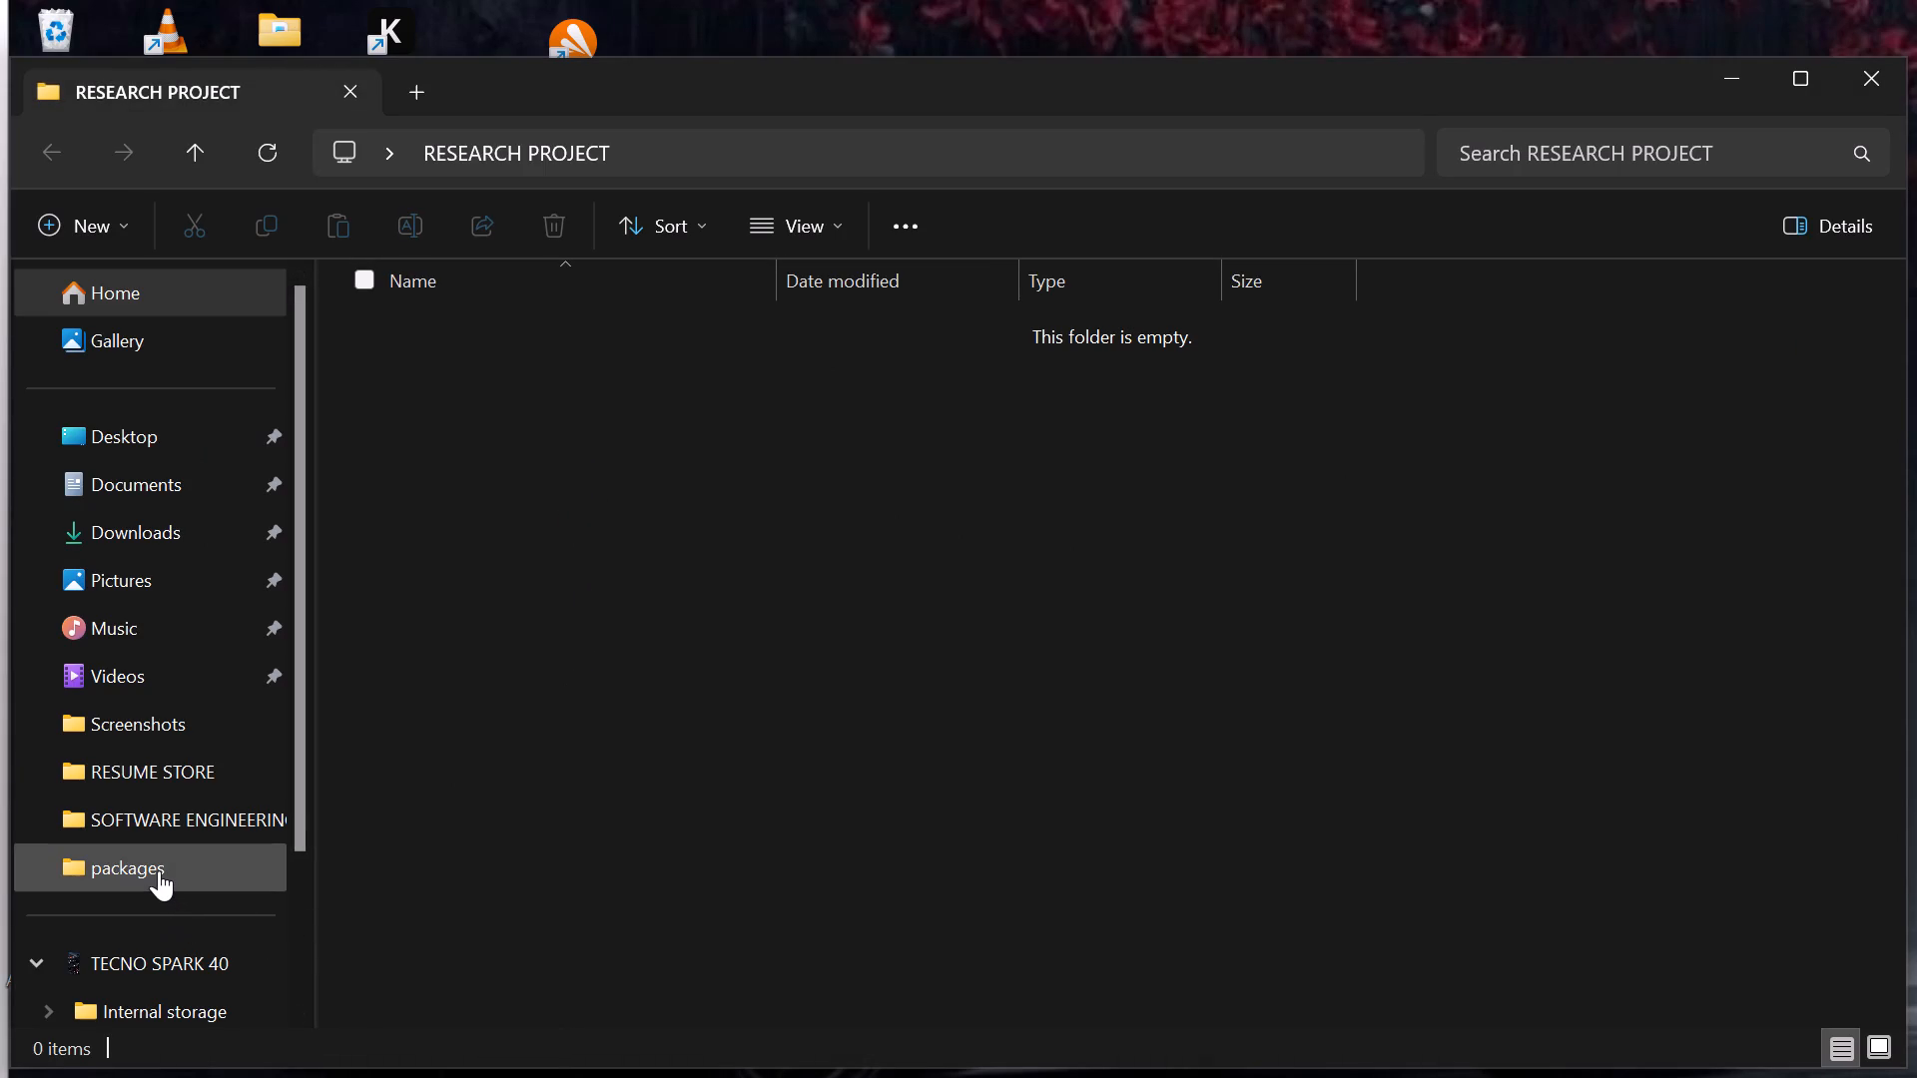
left_click(697, 233)
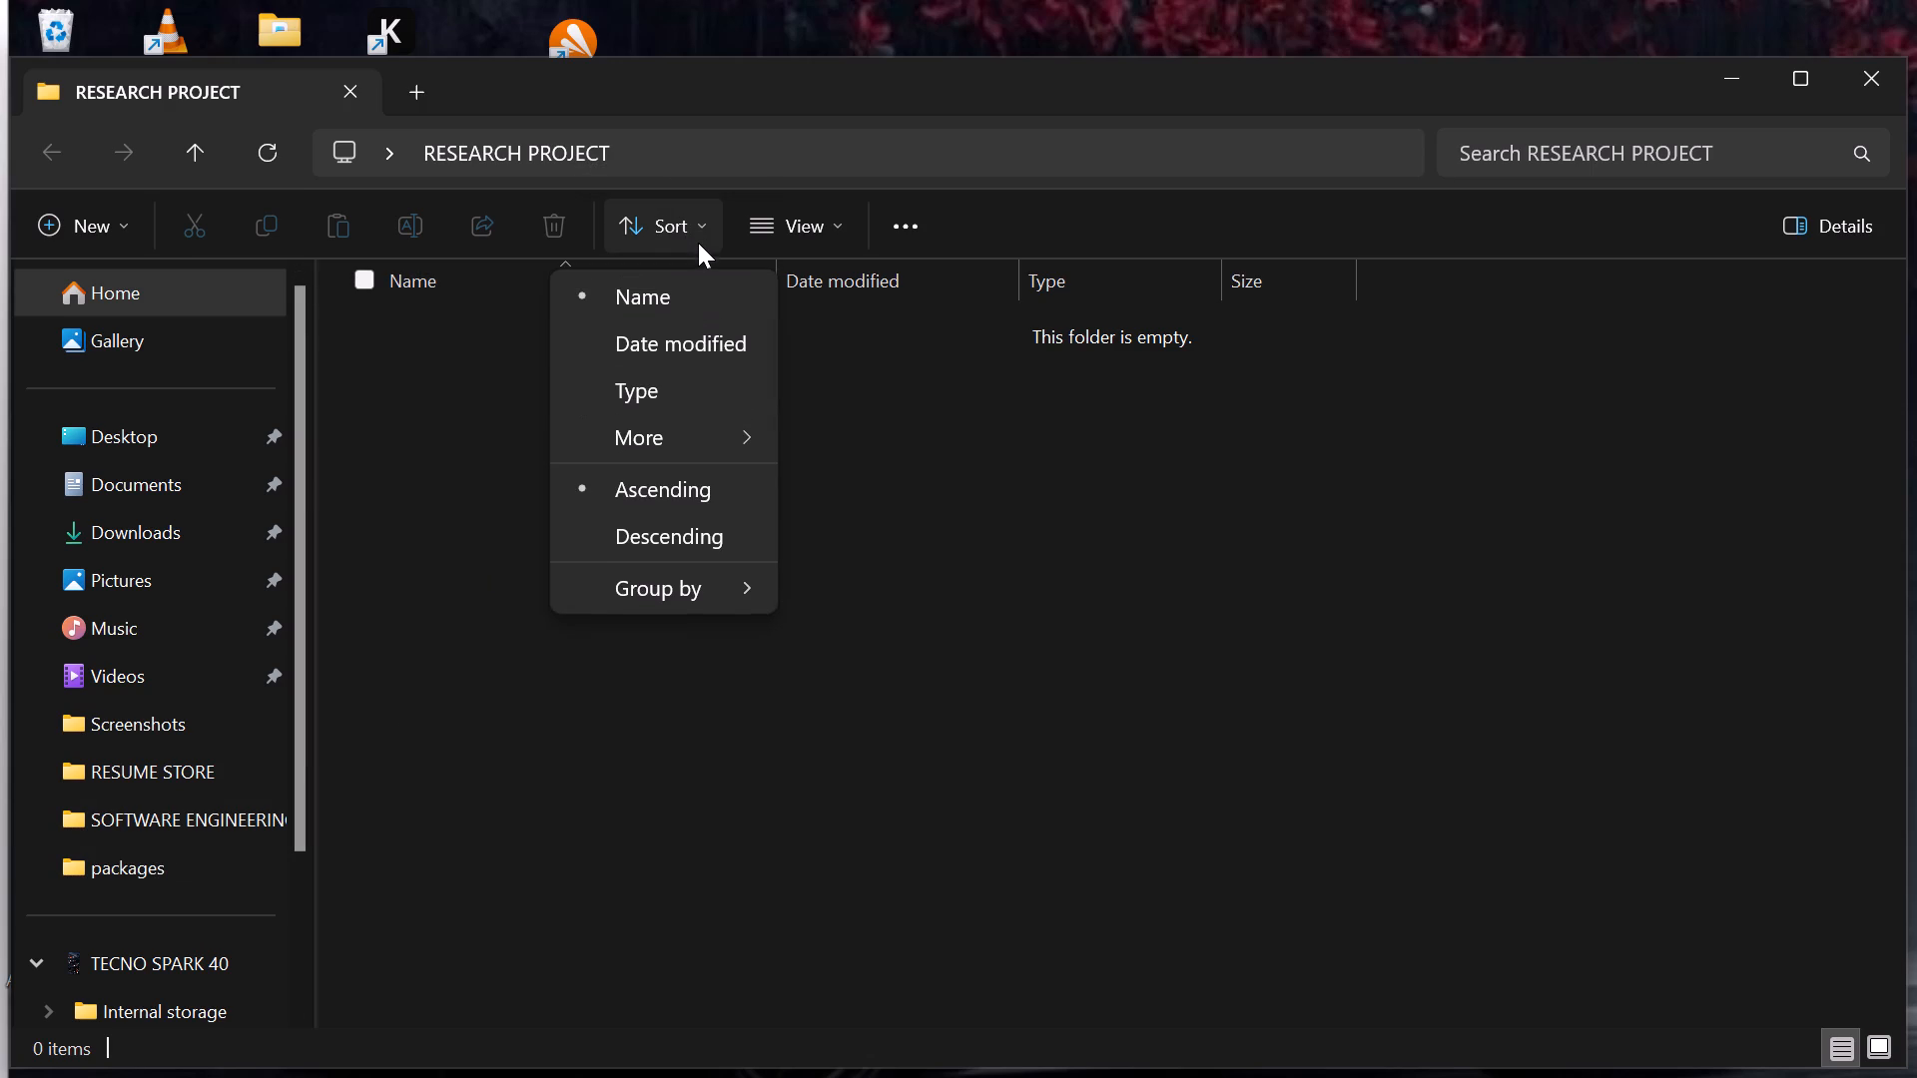
left_click(722, 578)
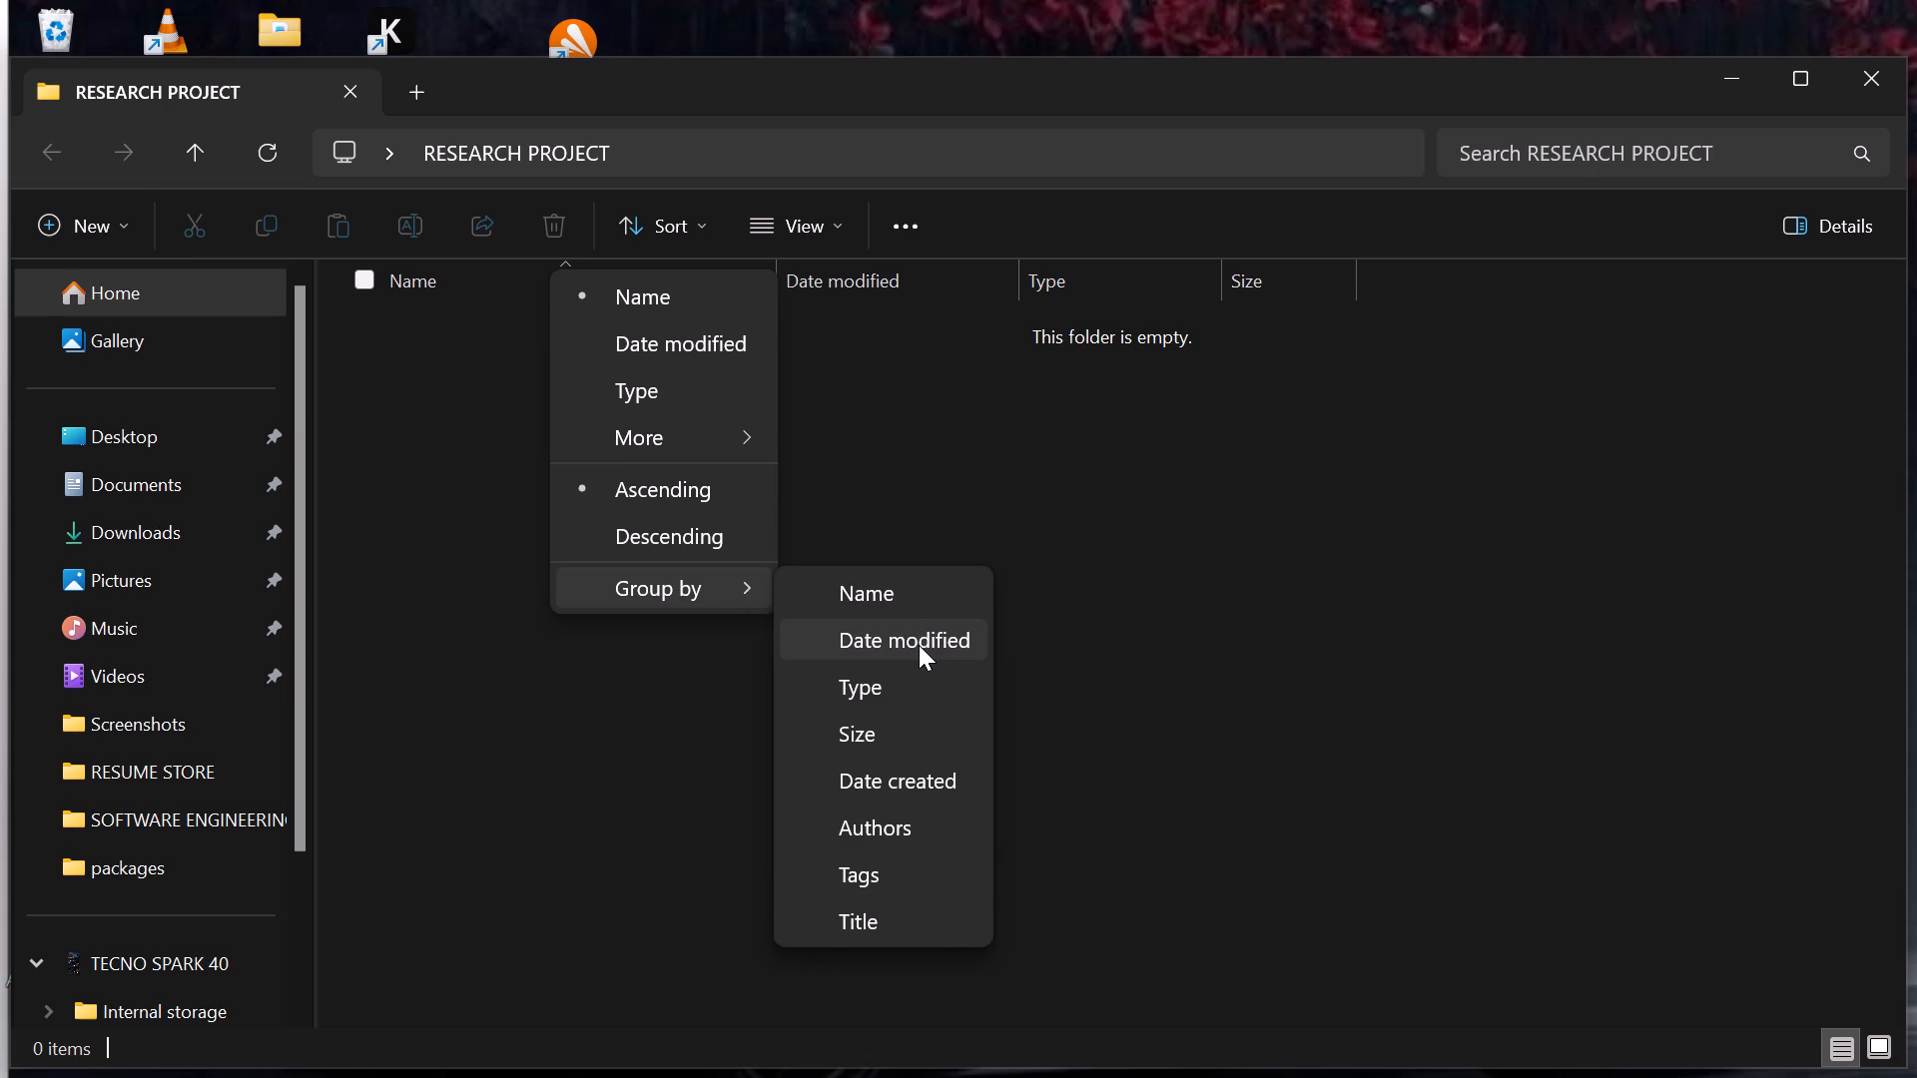
left_click(866, 795)
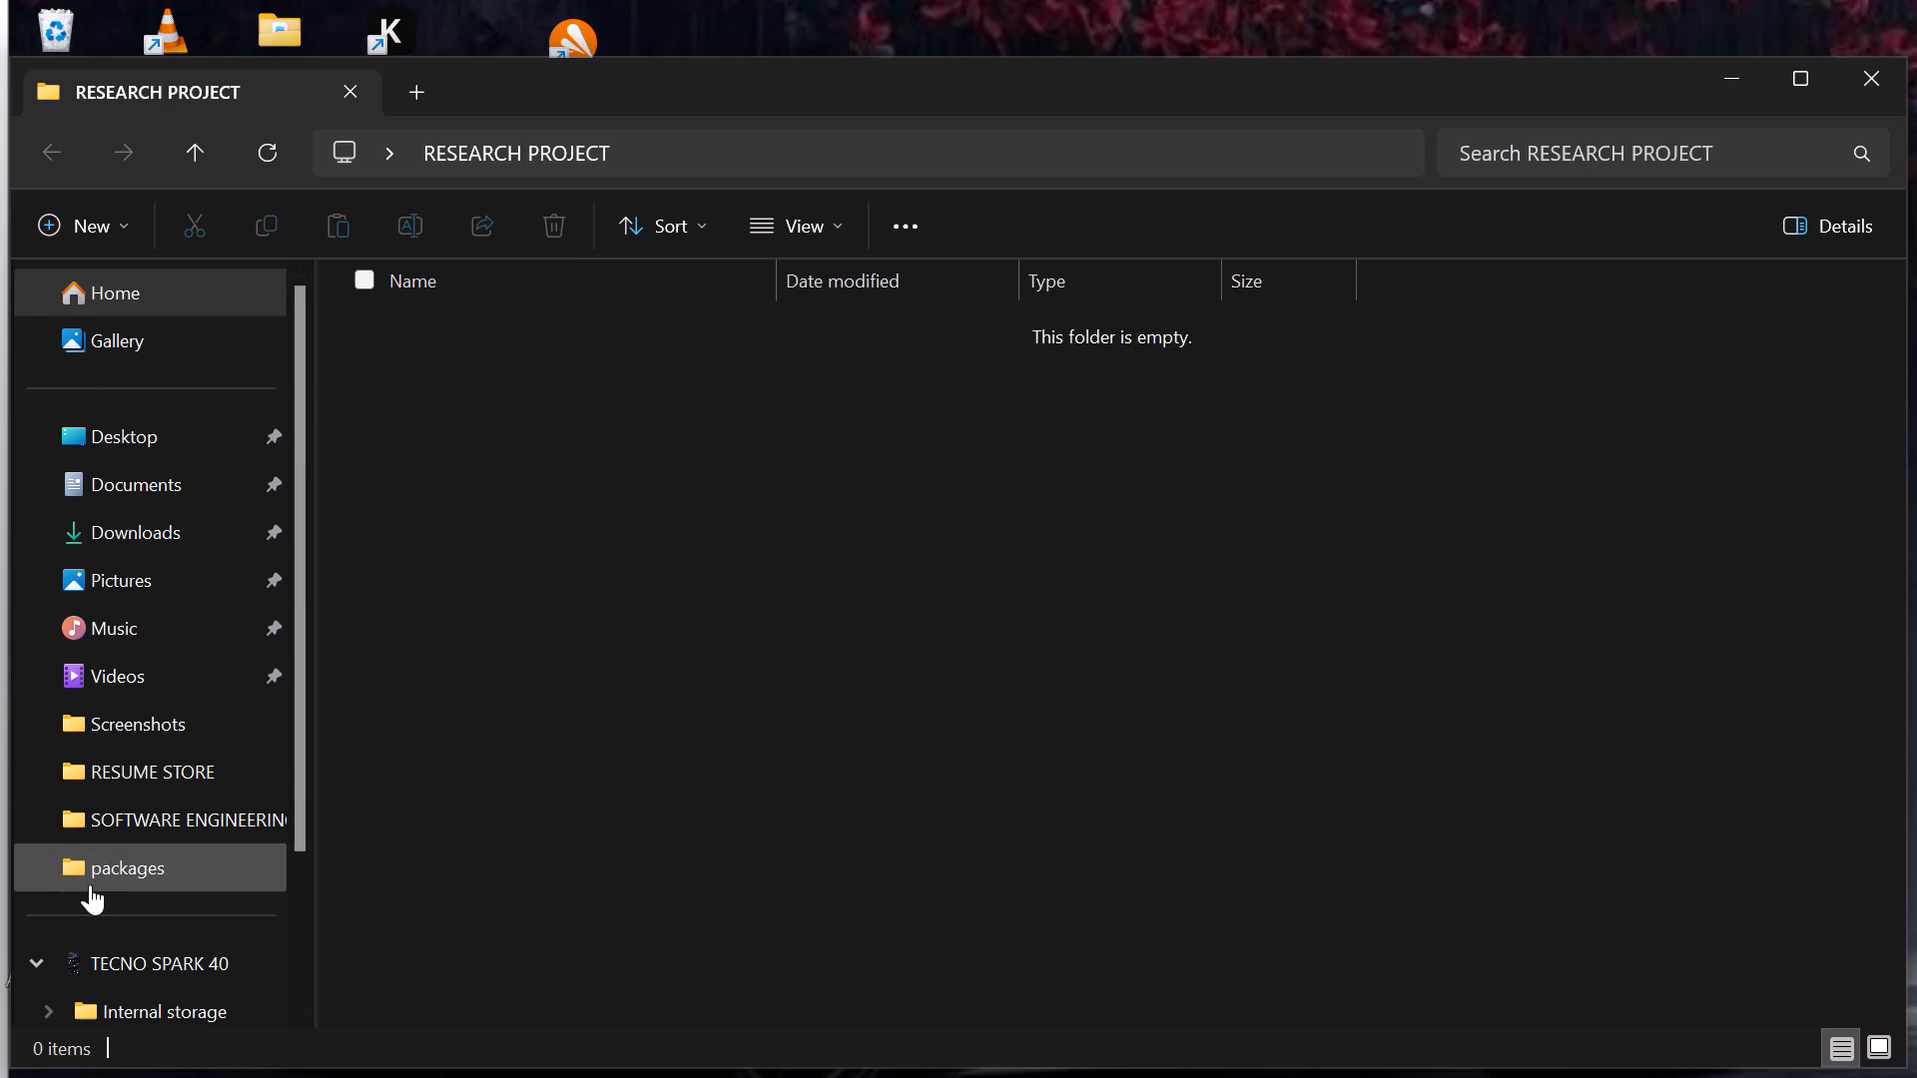
left_click(203, 147)
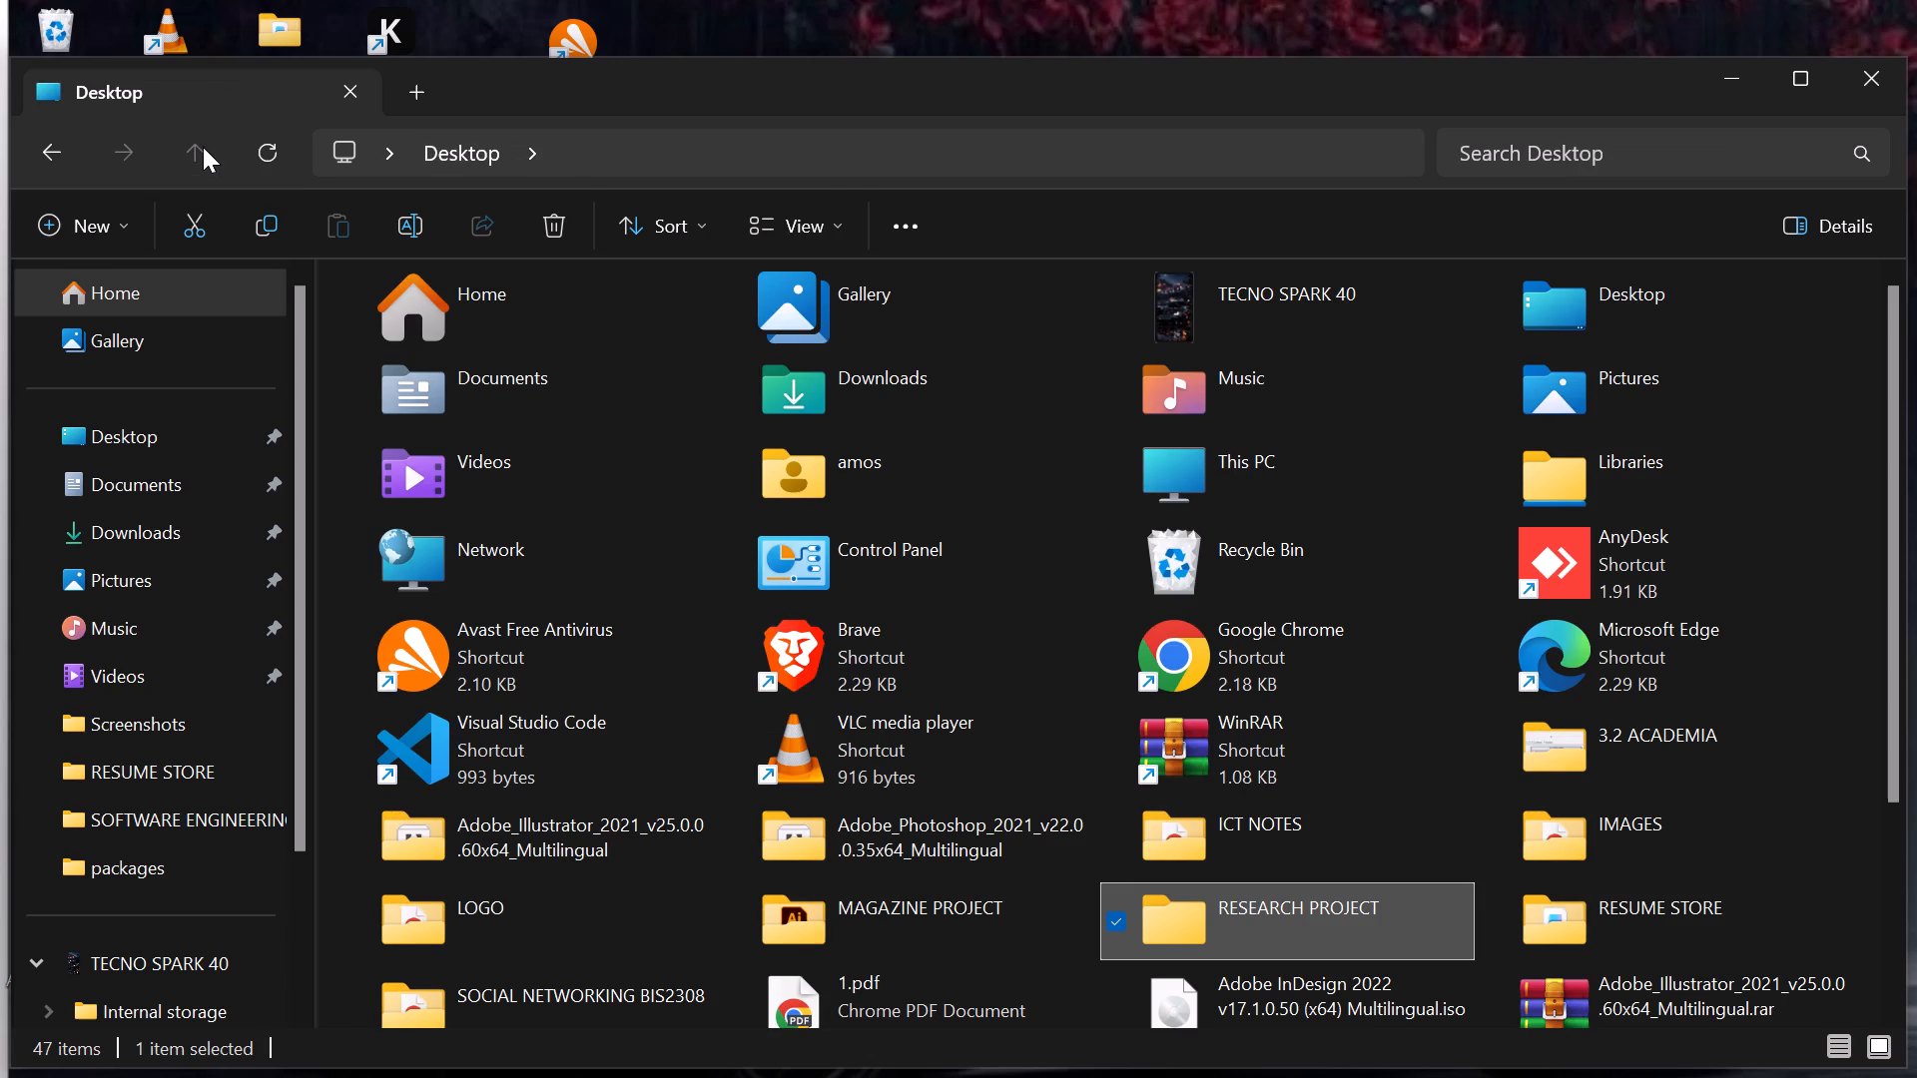
scroll(440, 198, "down", 3)
scroll(559, 315, "down", 1)
scroll(1109, 569, "down", 4)
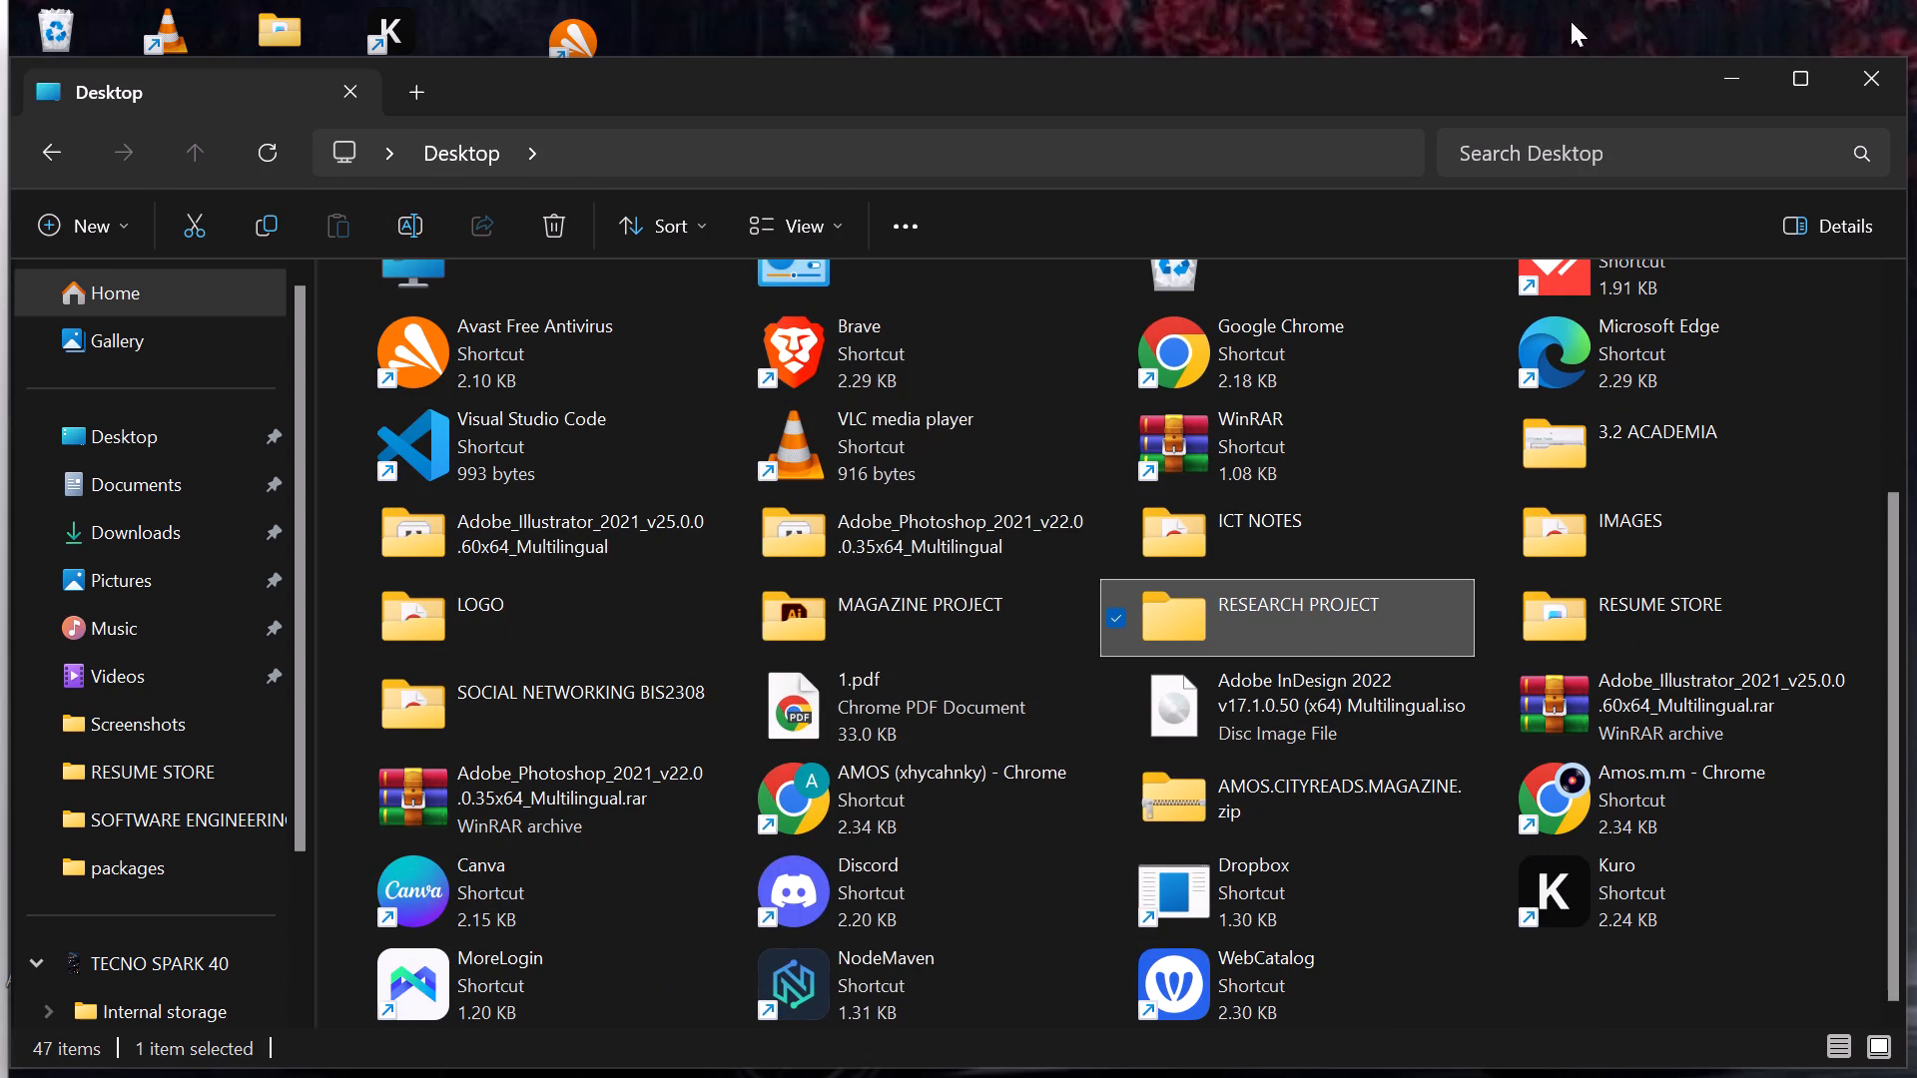
left_click(1876, 75)
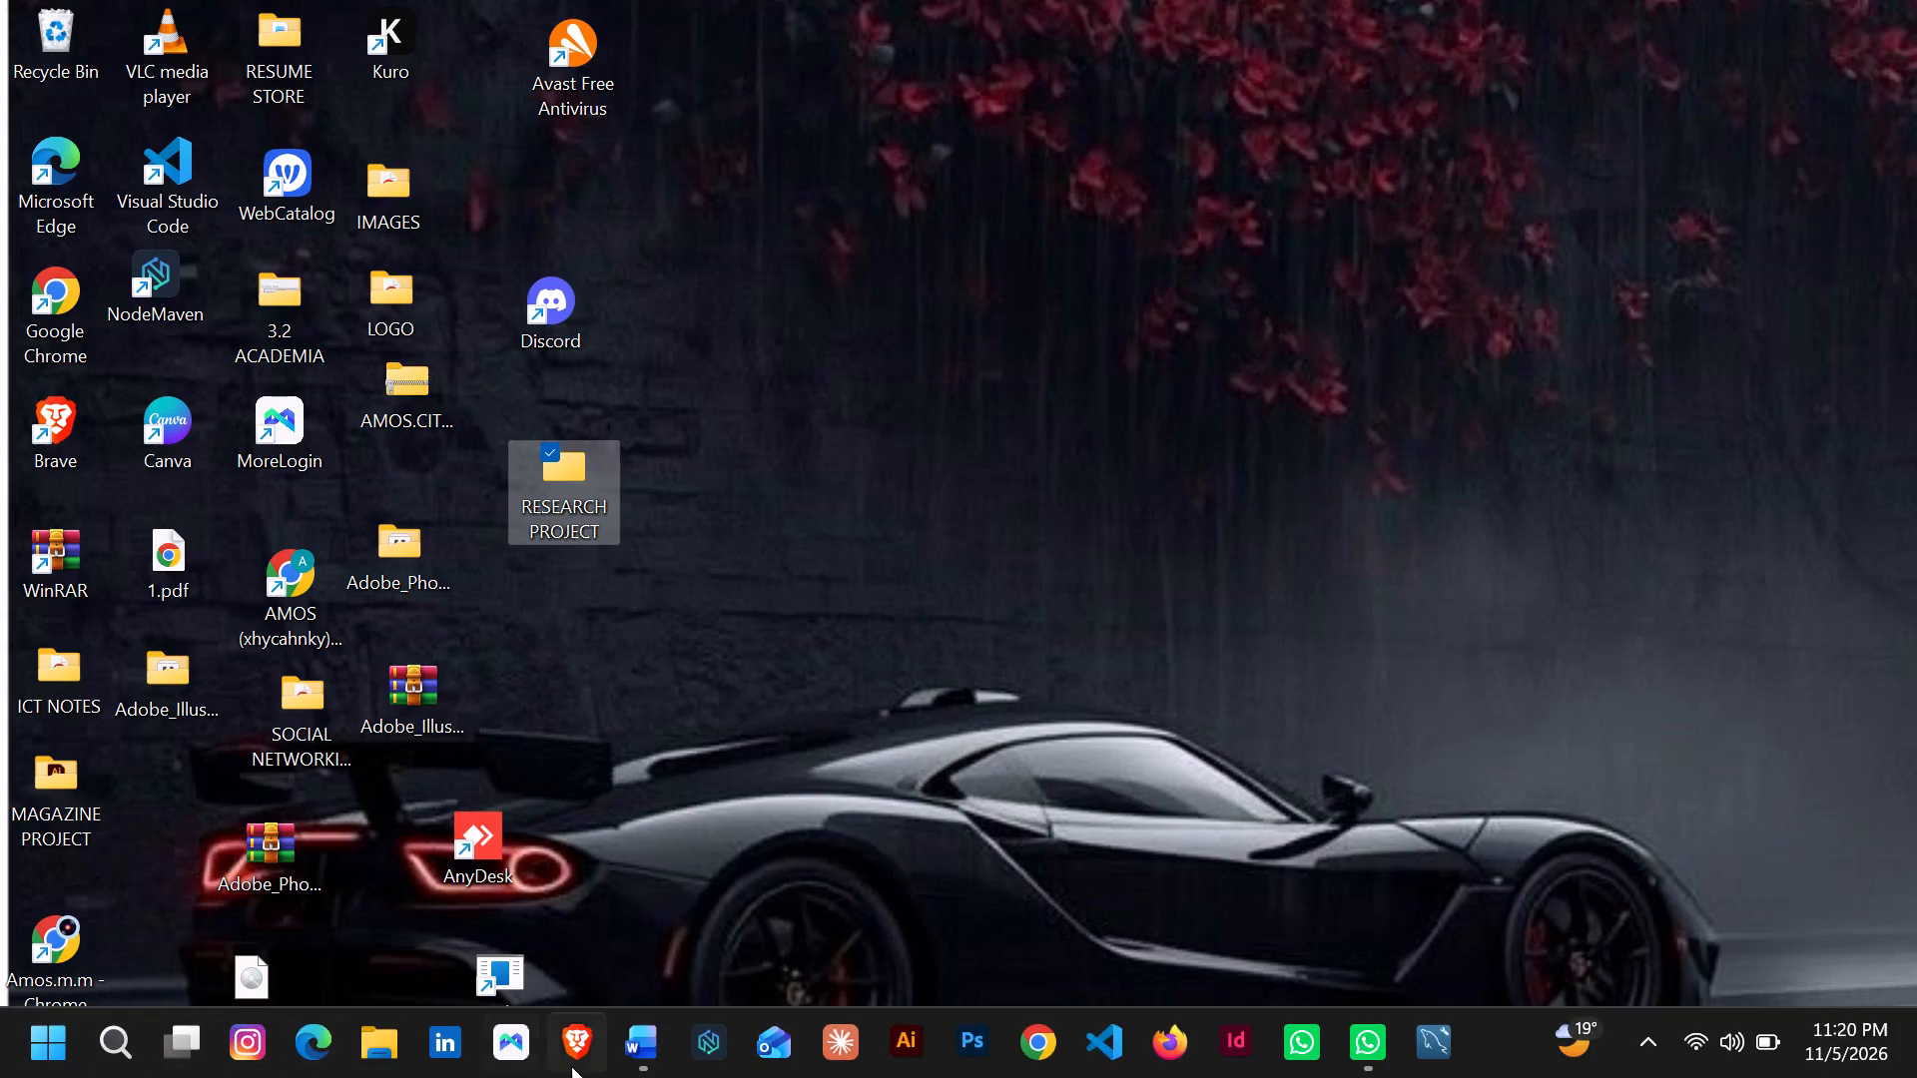
Return to Word and save the document as a .docx in the Desktop's RESEARCH PROJECT folder, keeping the proposed file name.
left_click(658, 1052)
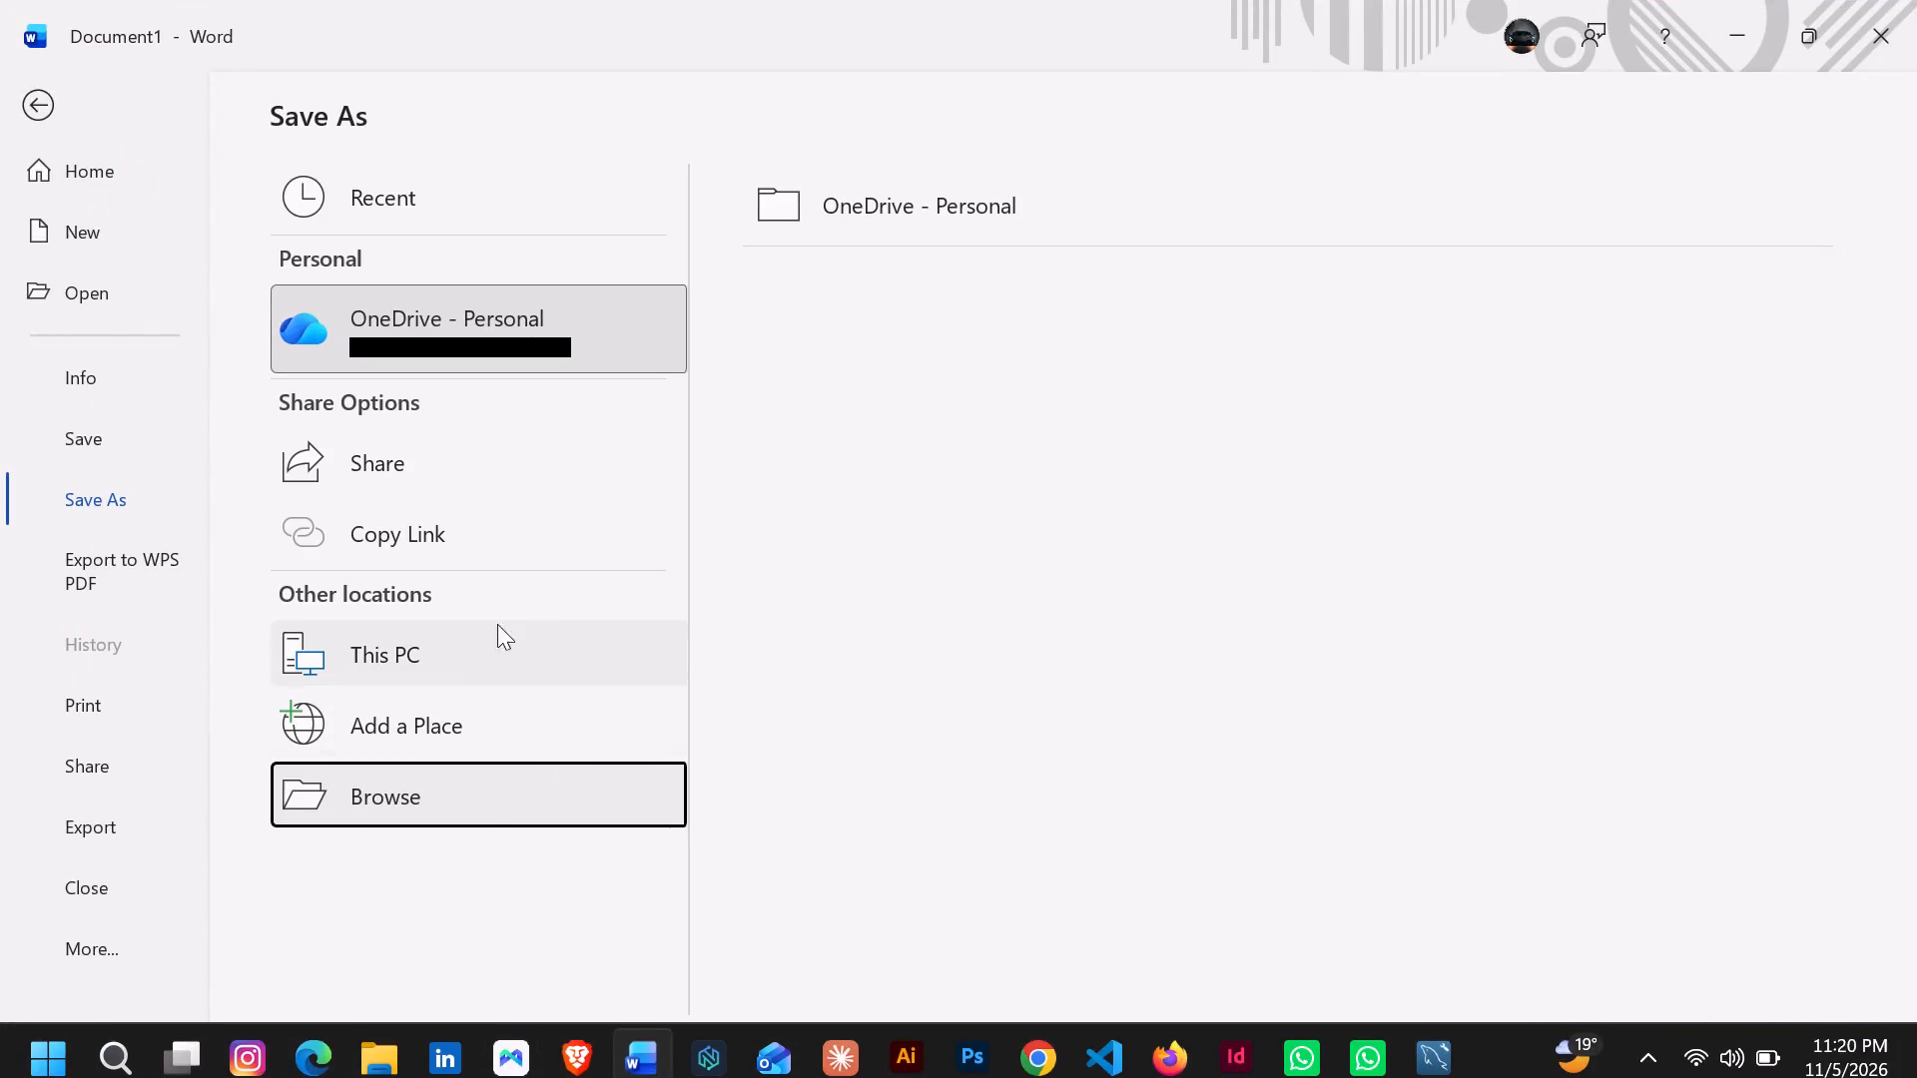
left_click(468, 807)
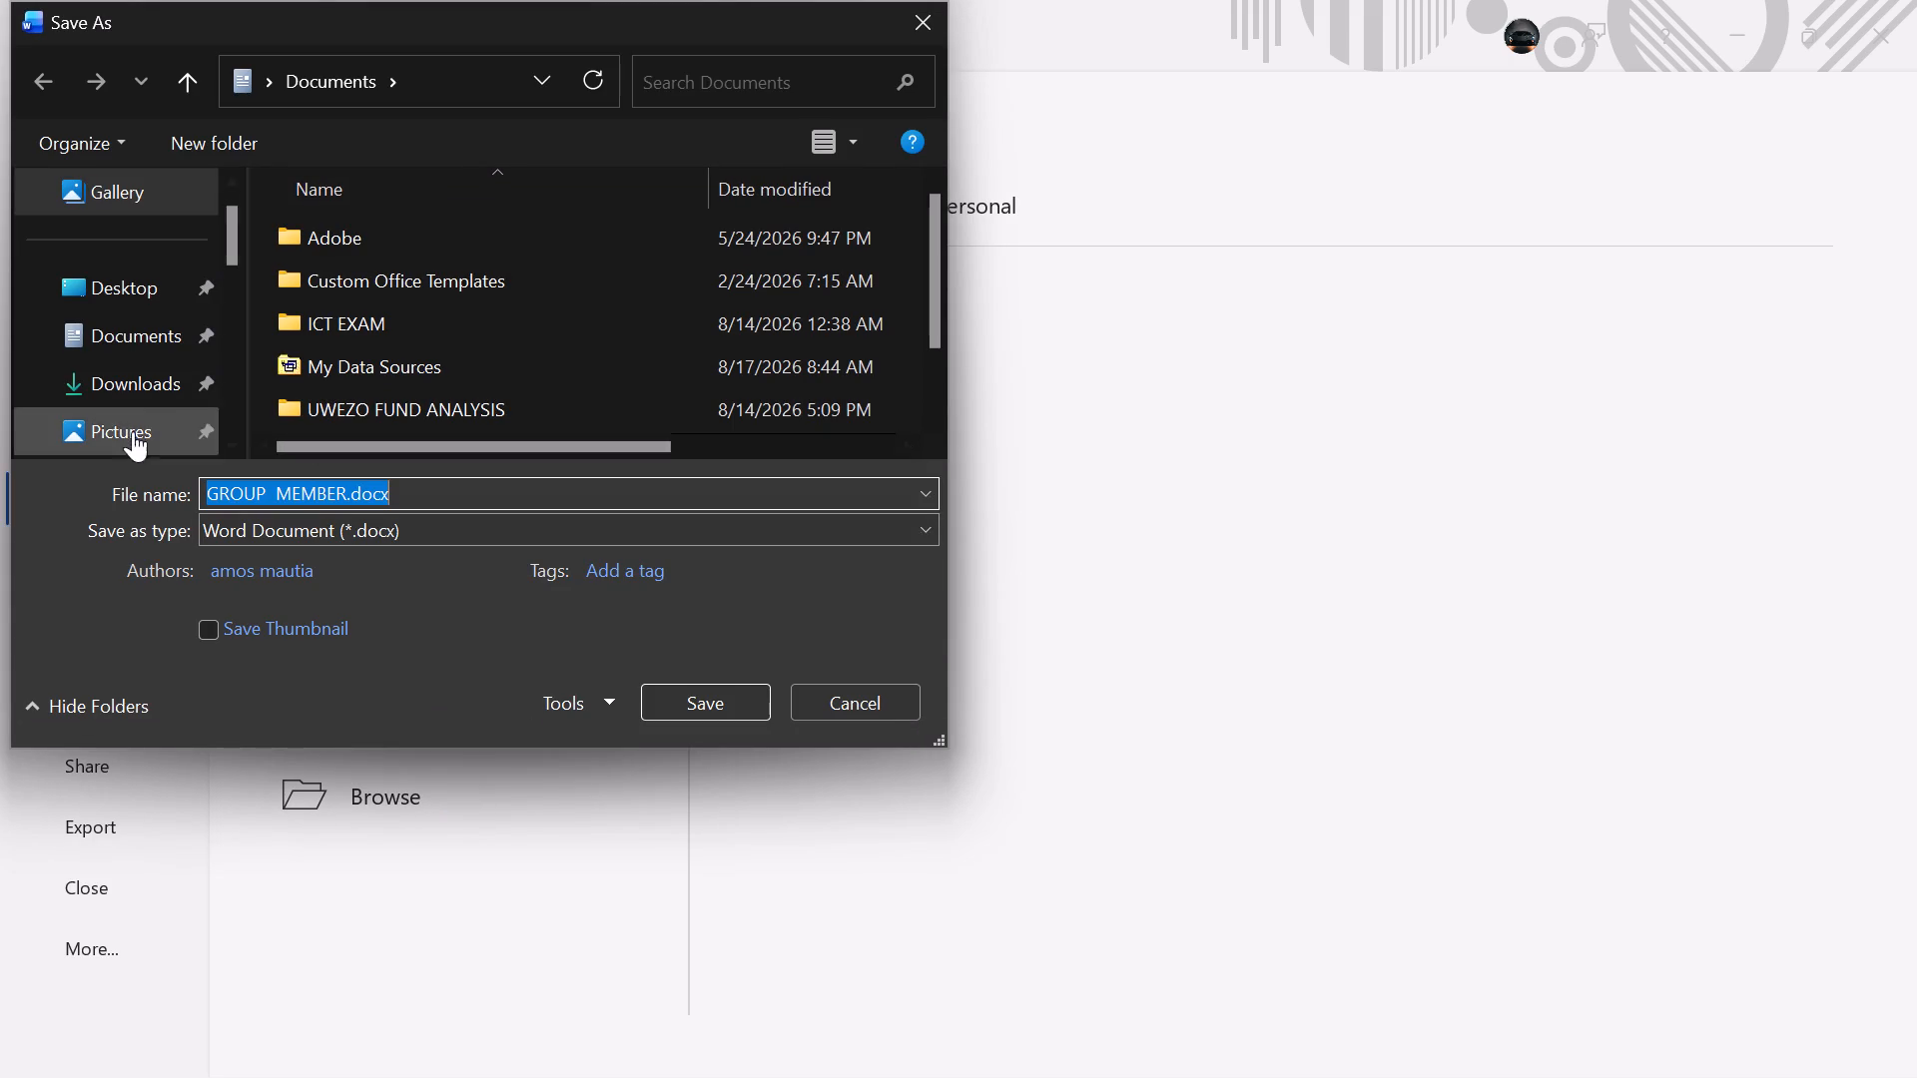
left_click(138, 298)
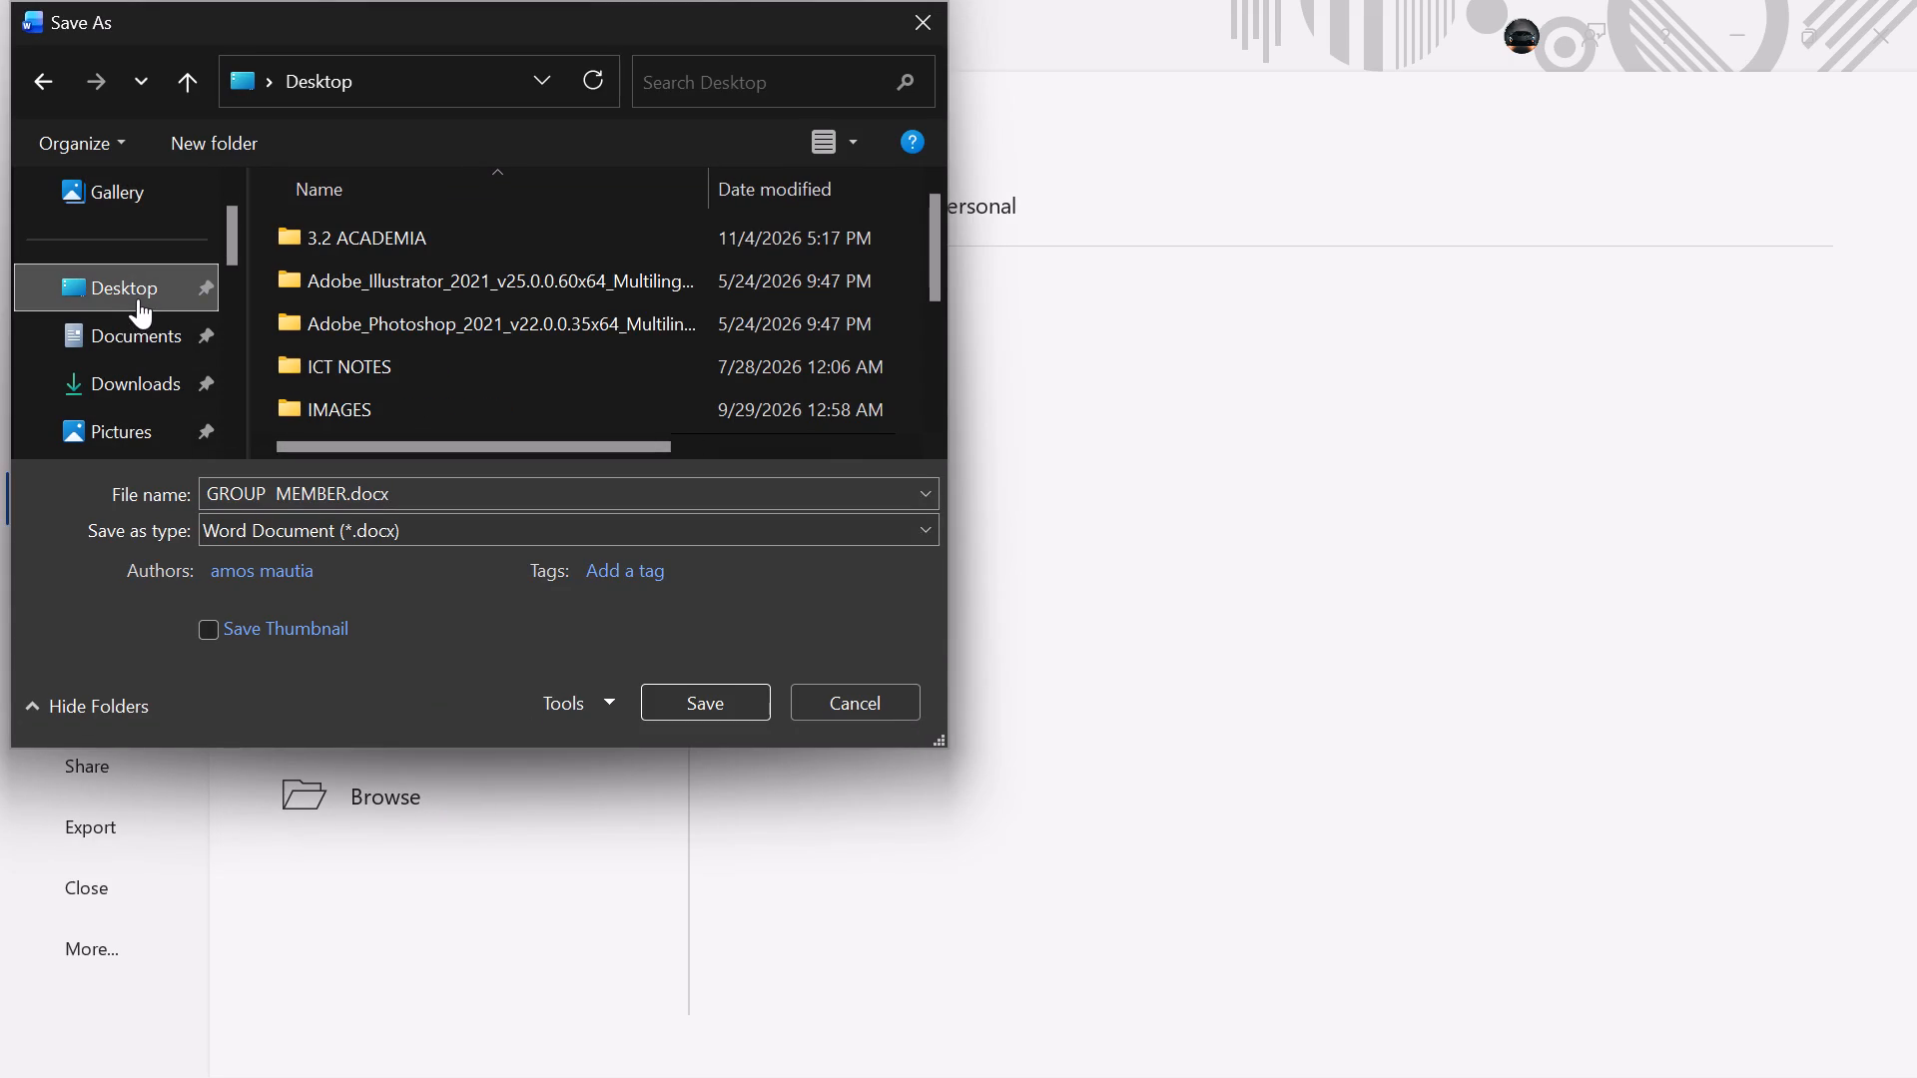
scroll(501, 312, "down", 3)
scroll(436, 396, "down", 1)
scroll(424, 396, "up", 5)
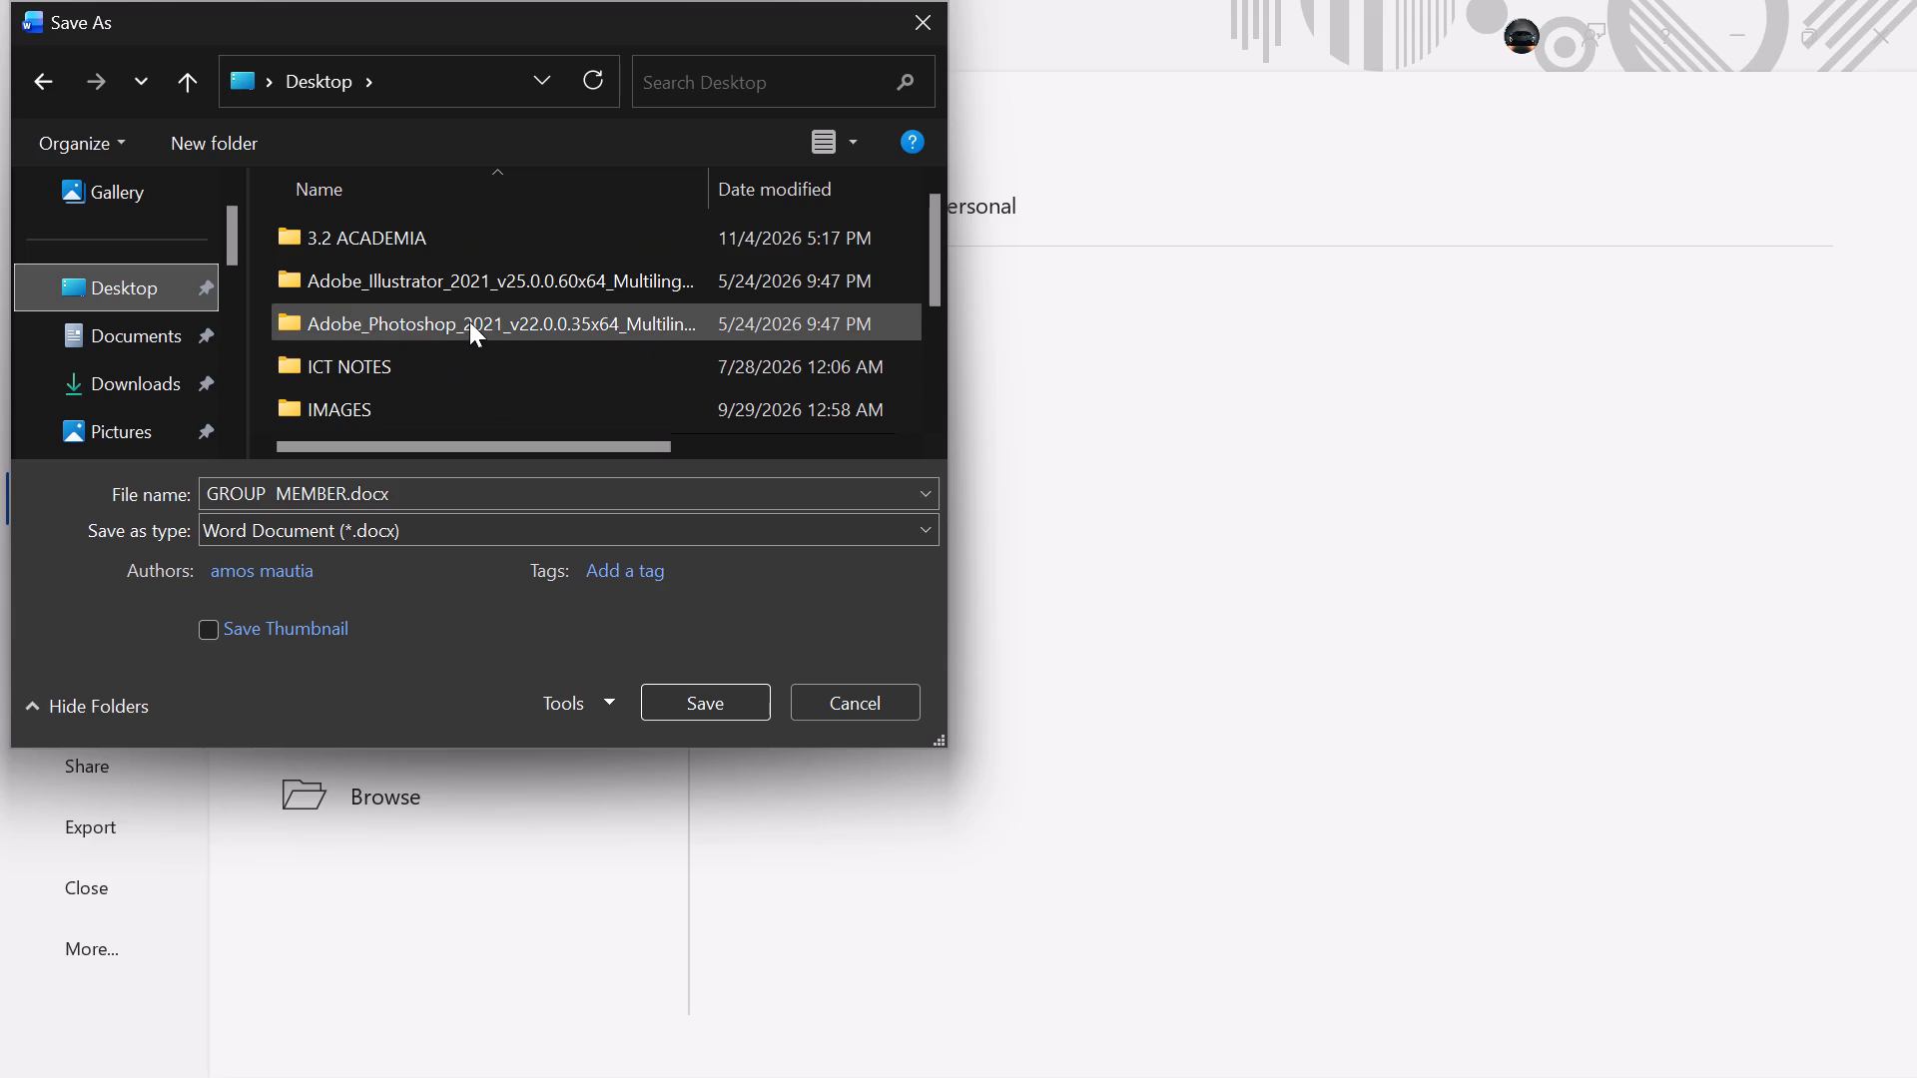
scroll(469, 321, "down", 1)
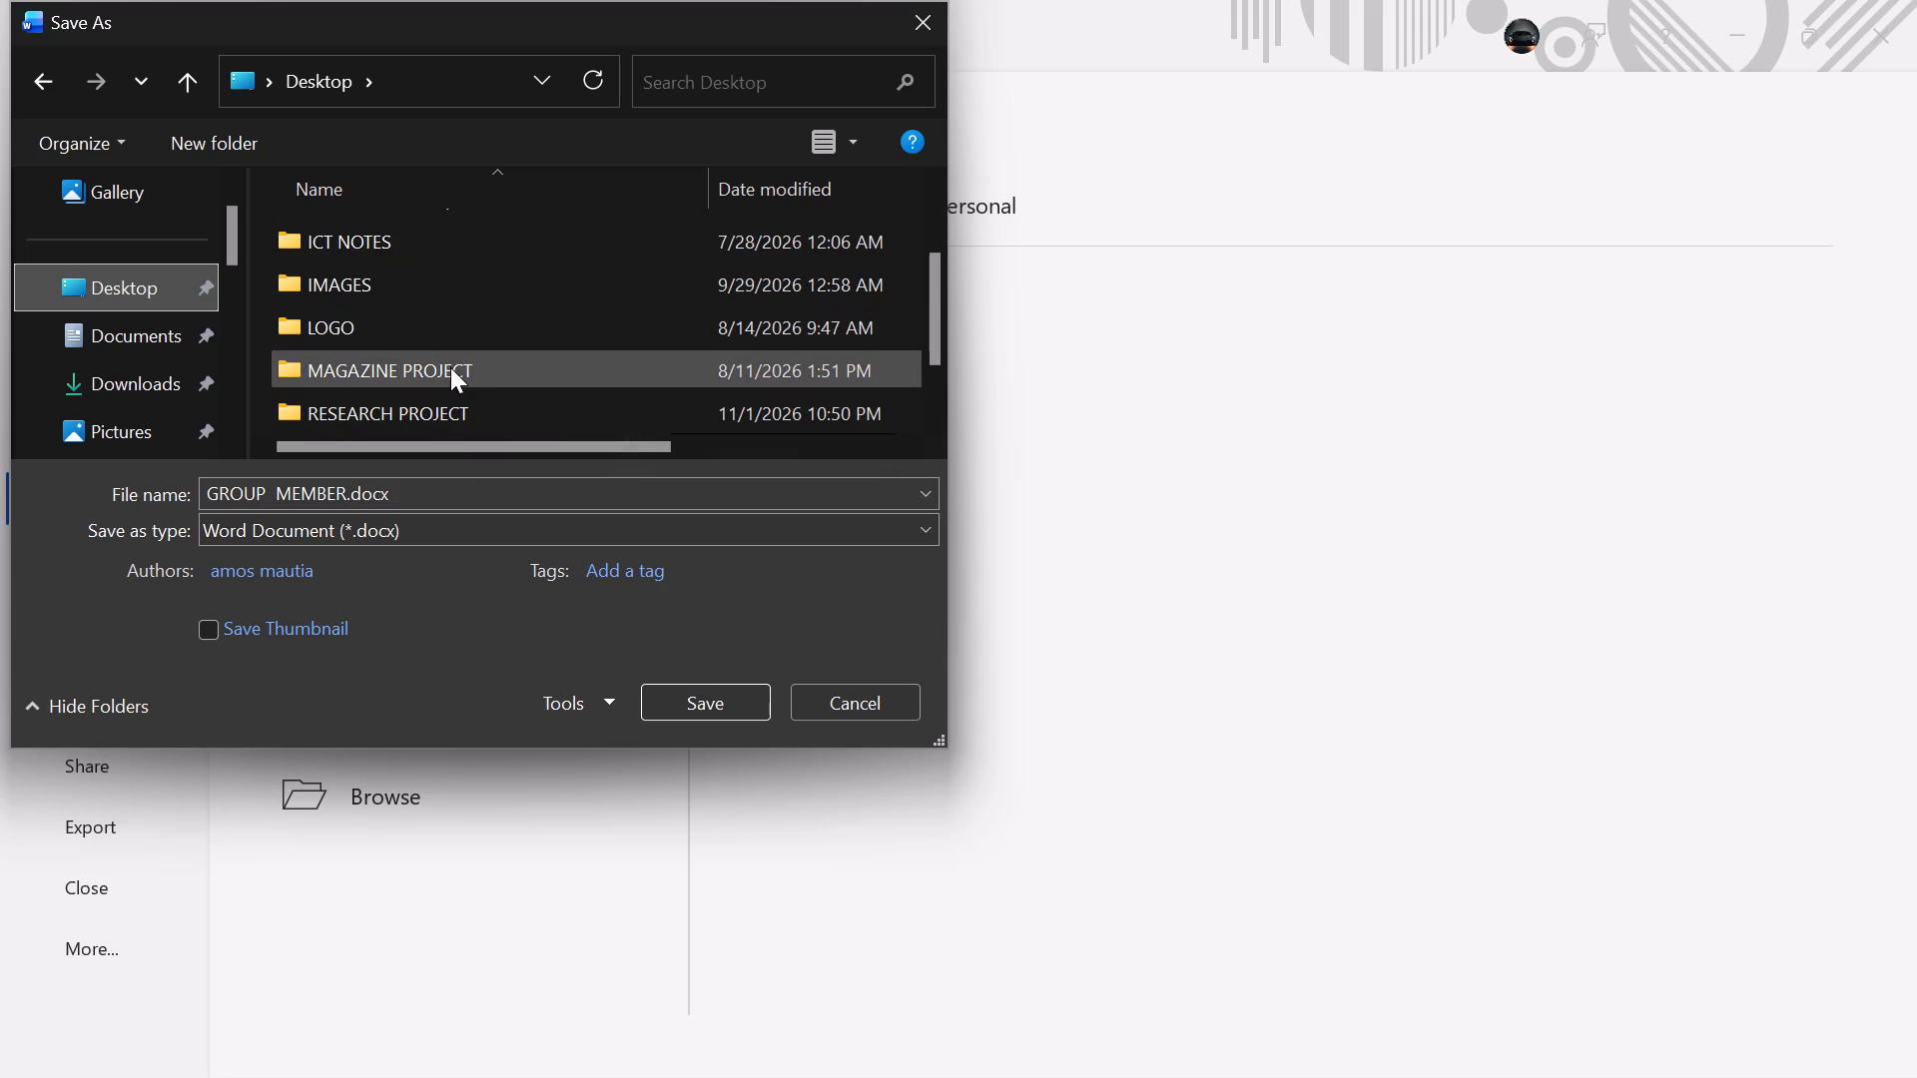
left_click(444, 398)
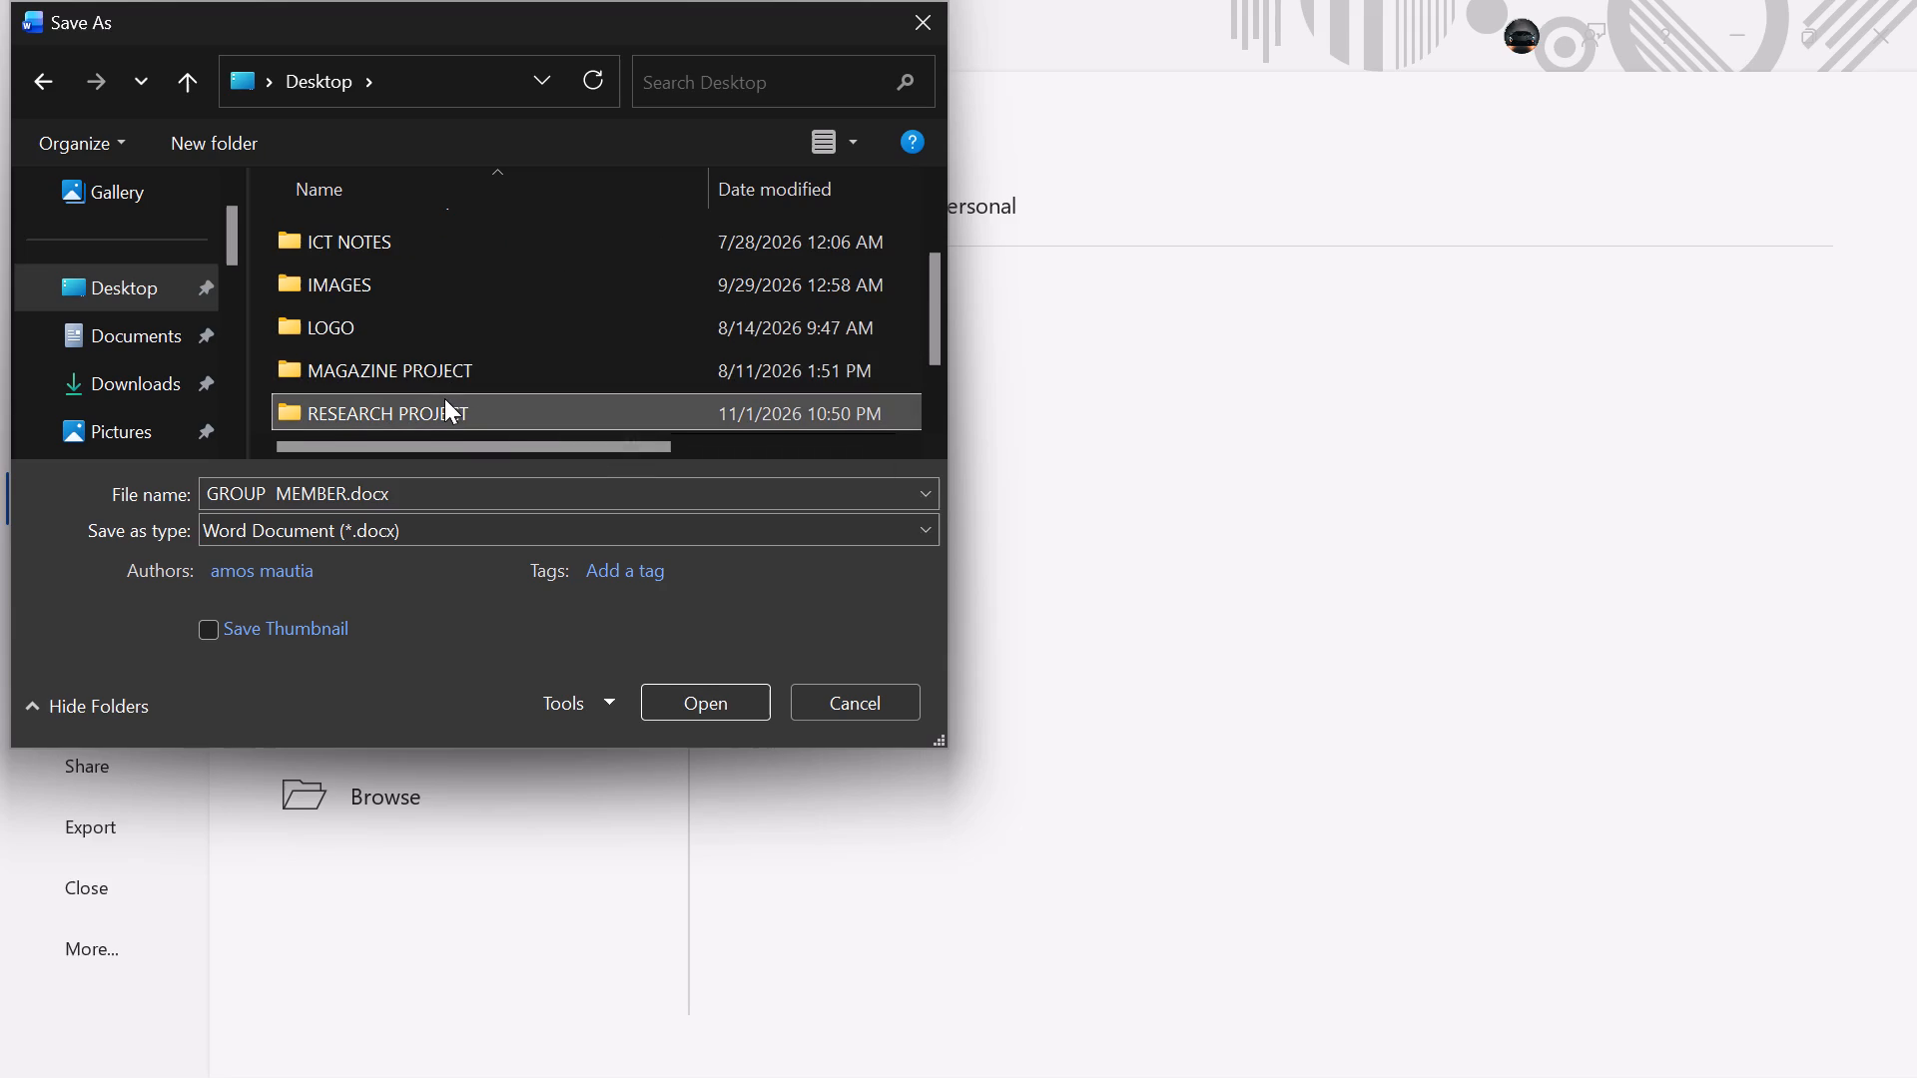
double_click(444, 398)
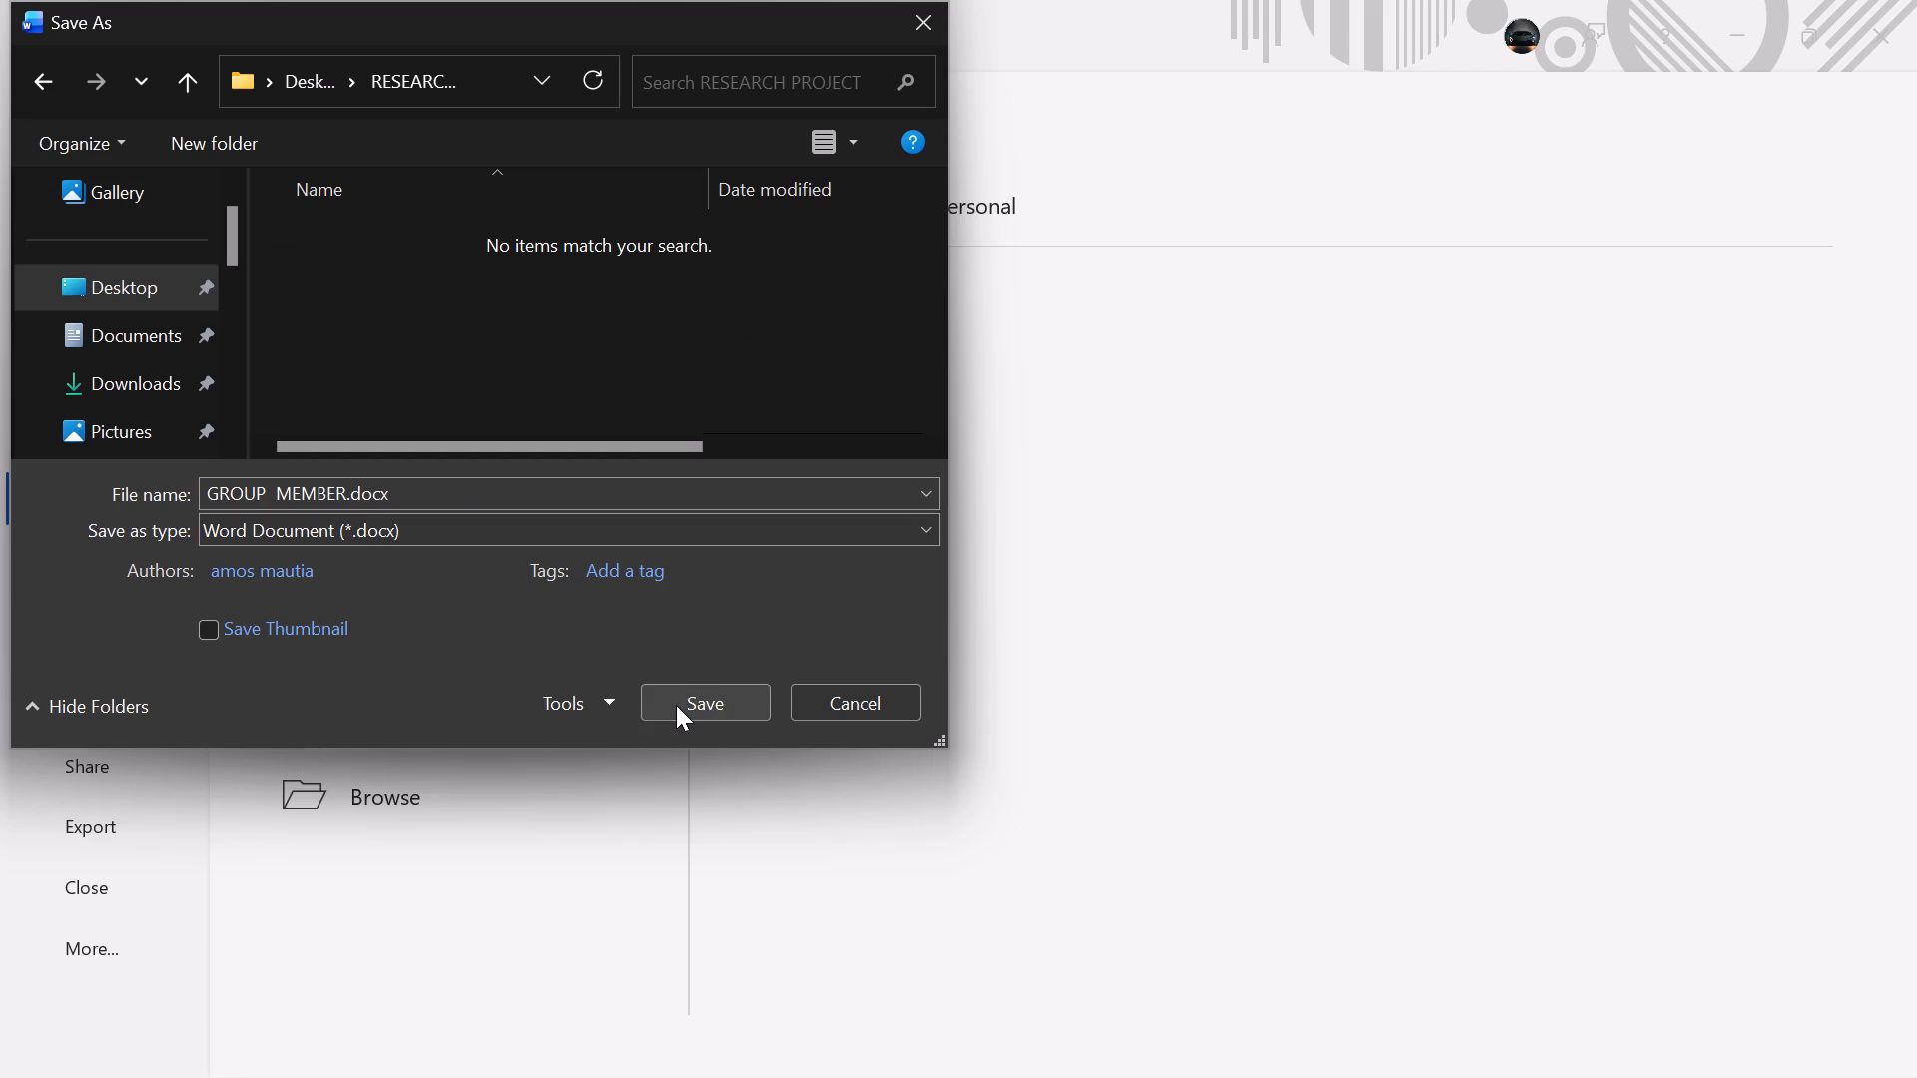
left_click(676, 705)
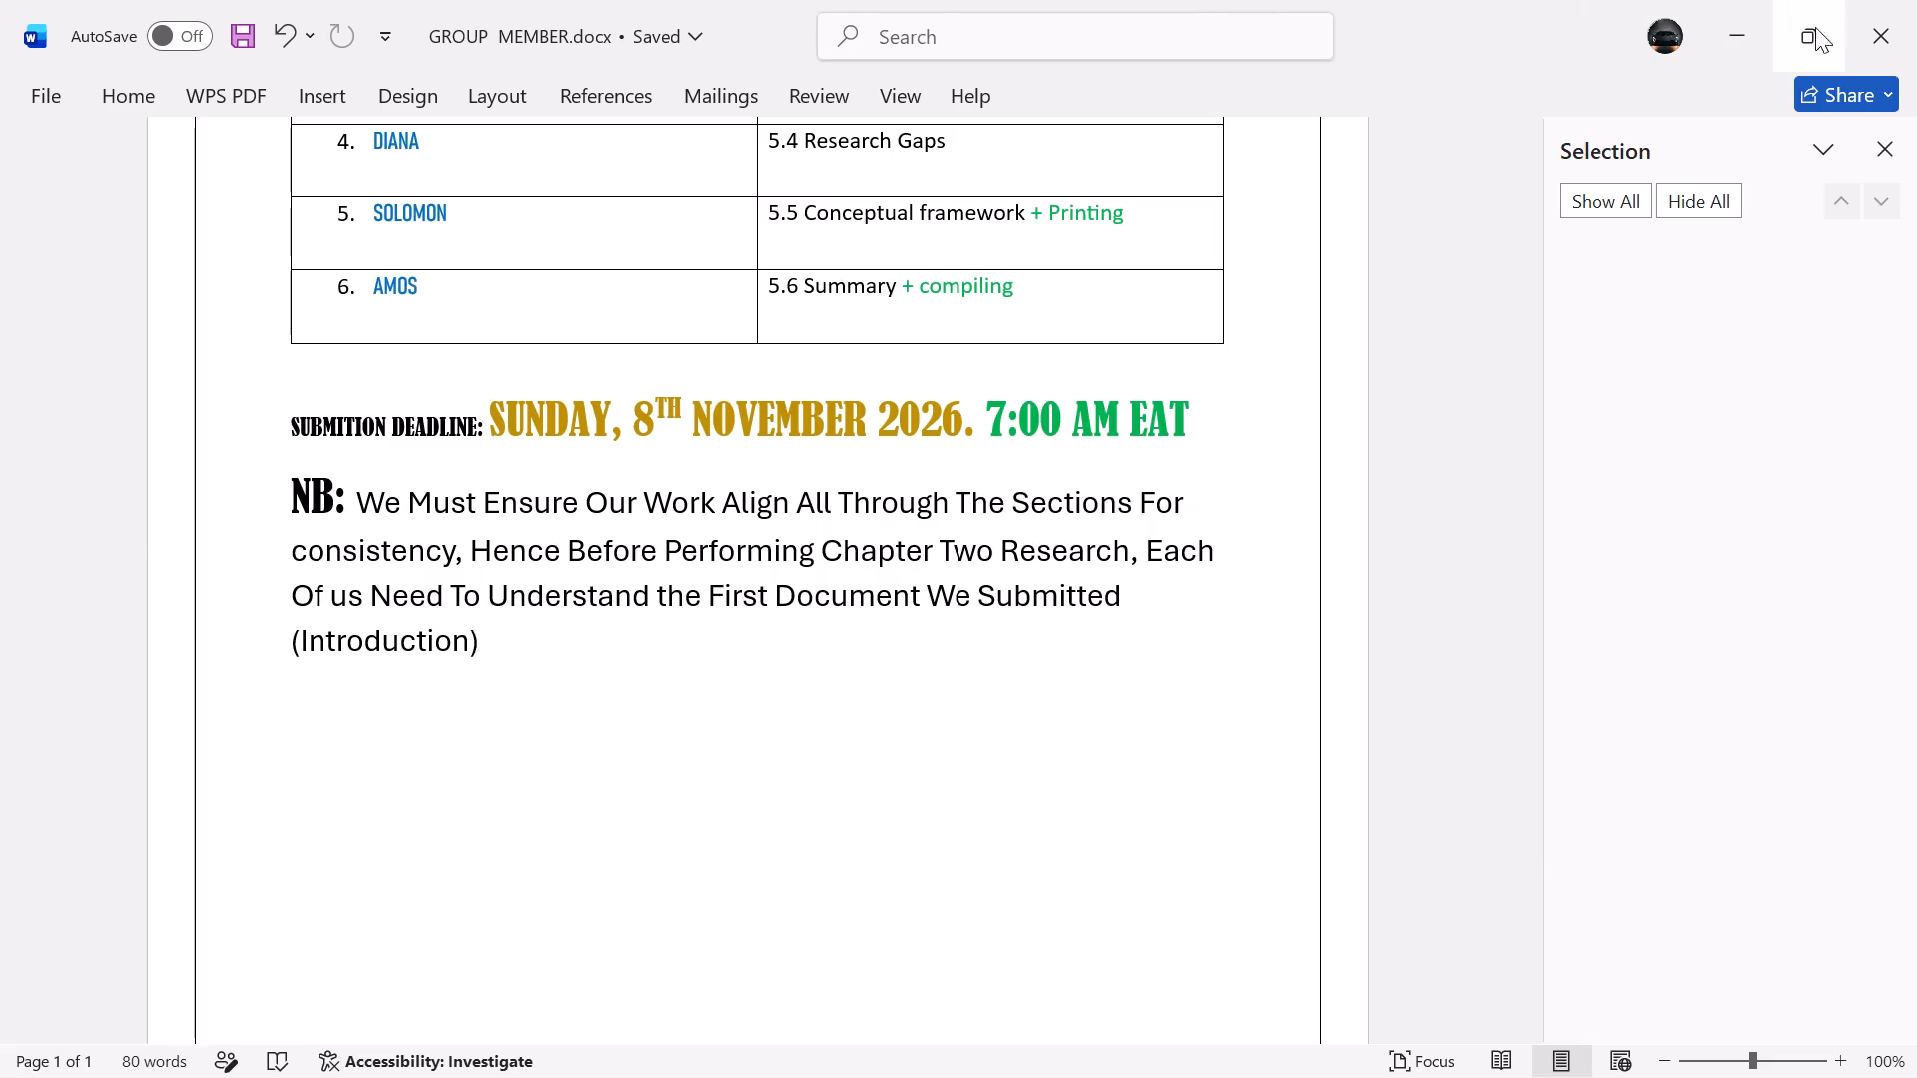
Close the saved group document.
left_click(1867, 37)
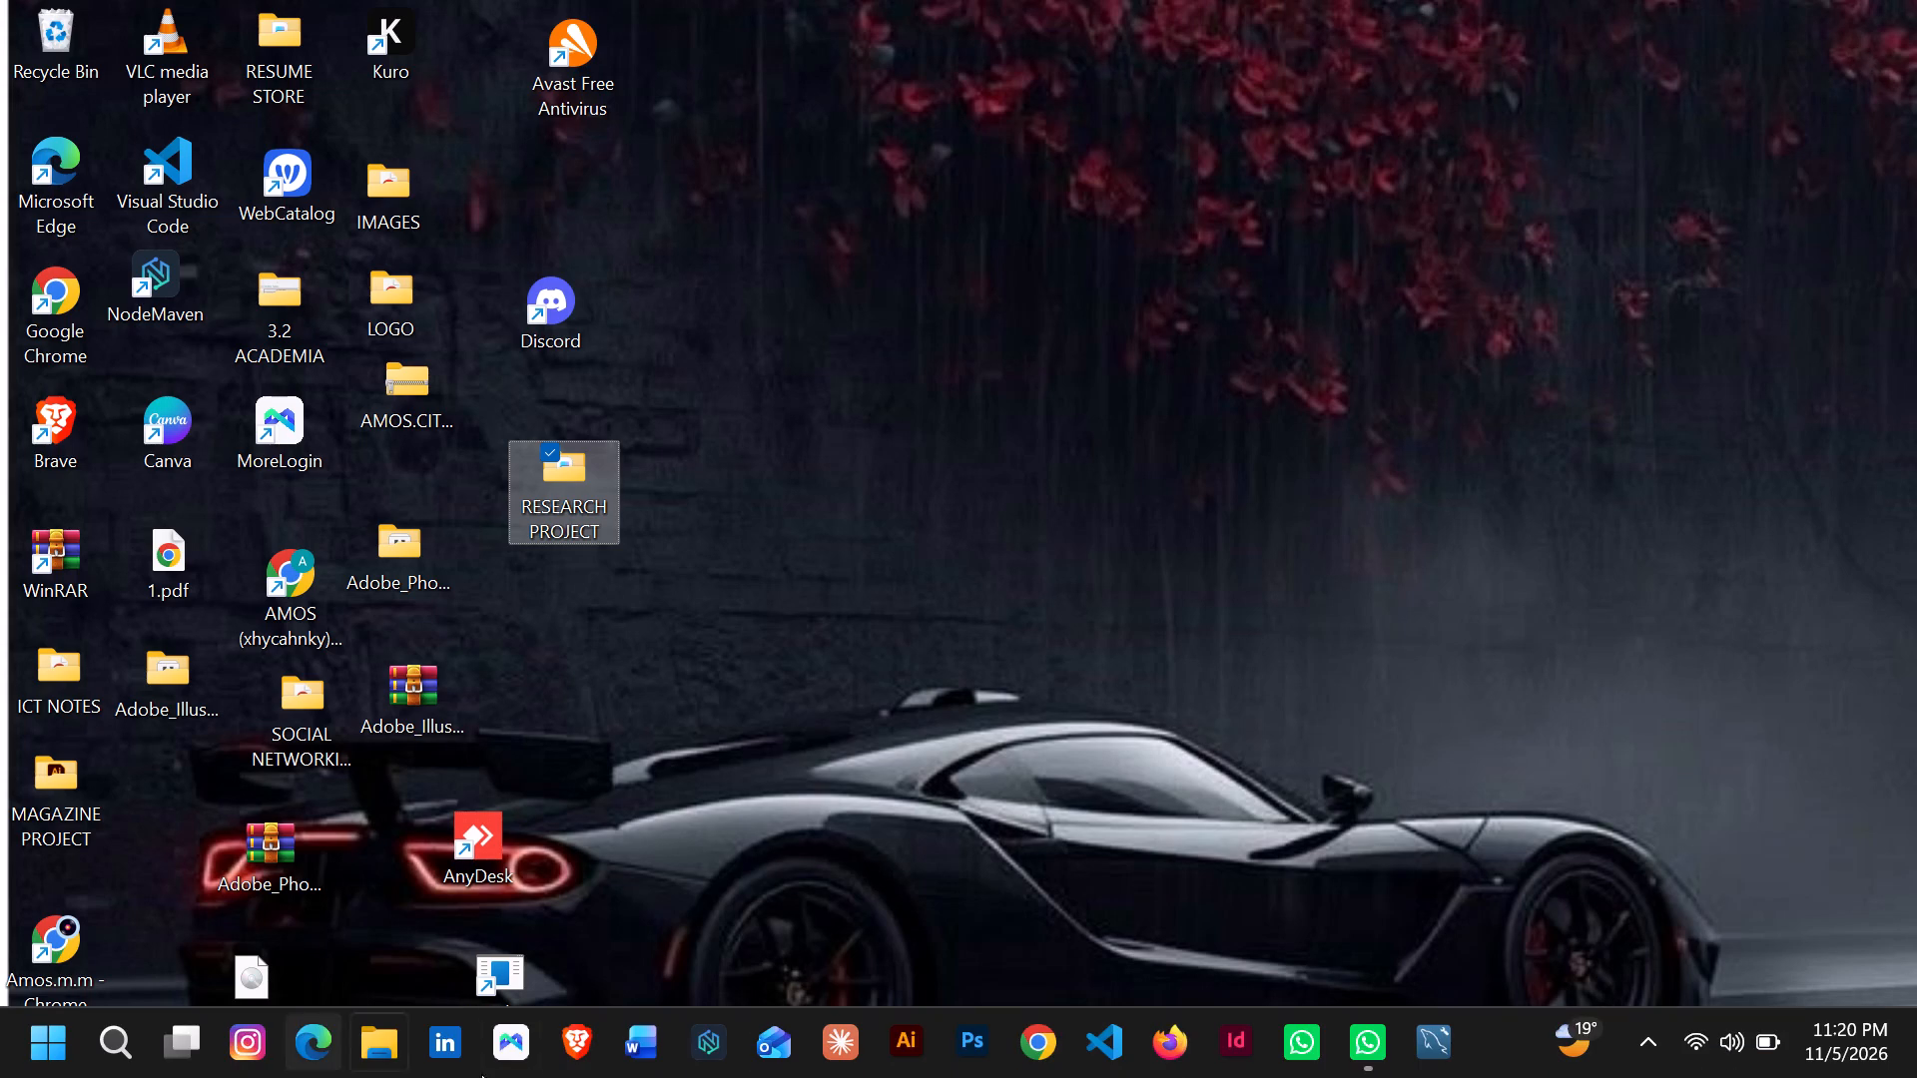